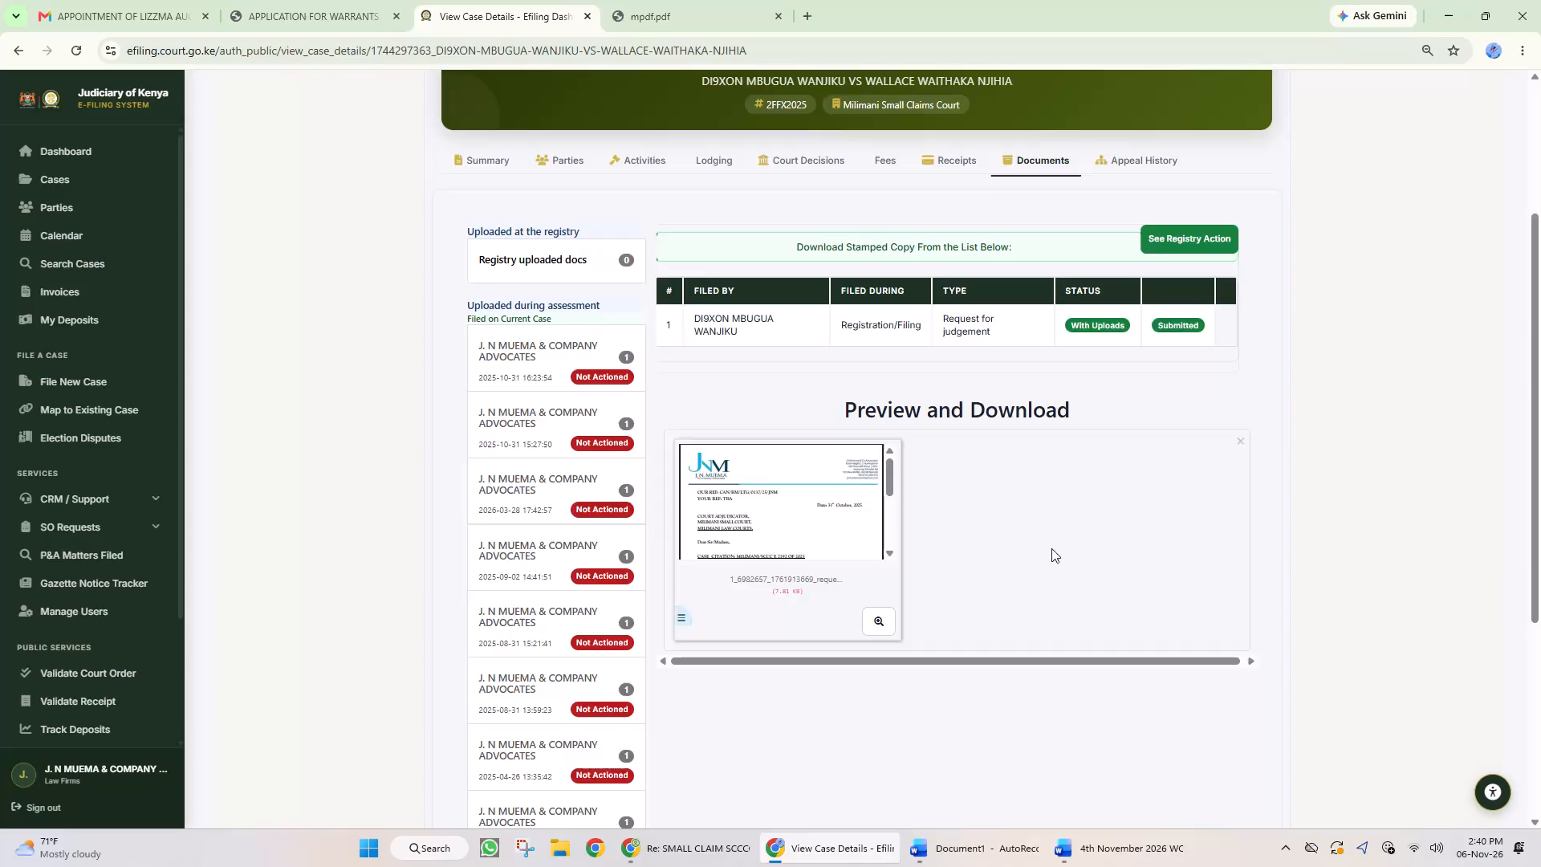
Switch from the case's documents page to the already open application for warrants PDF.
scroll(957, 583, "down", 3)
scroll(796, 296, "up", 4)
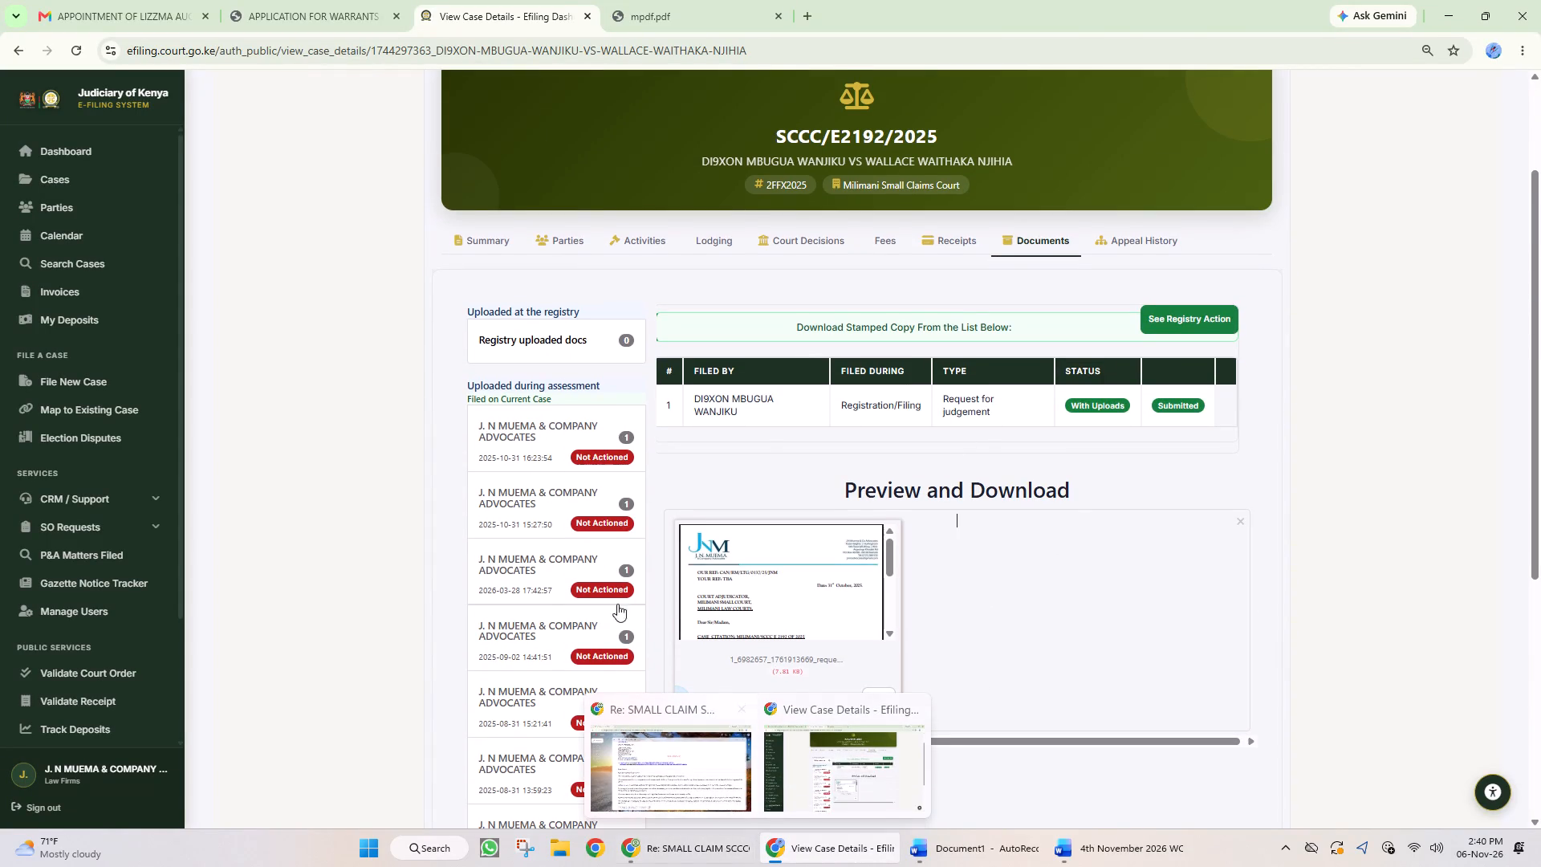
left_click(341, 2)
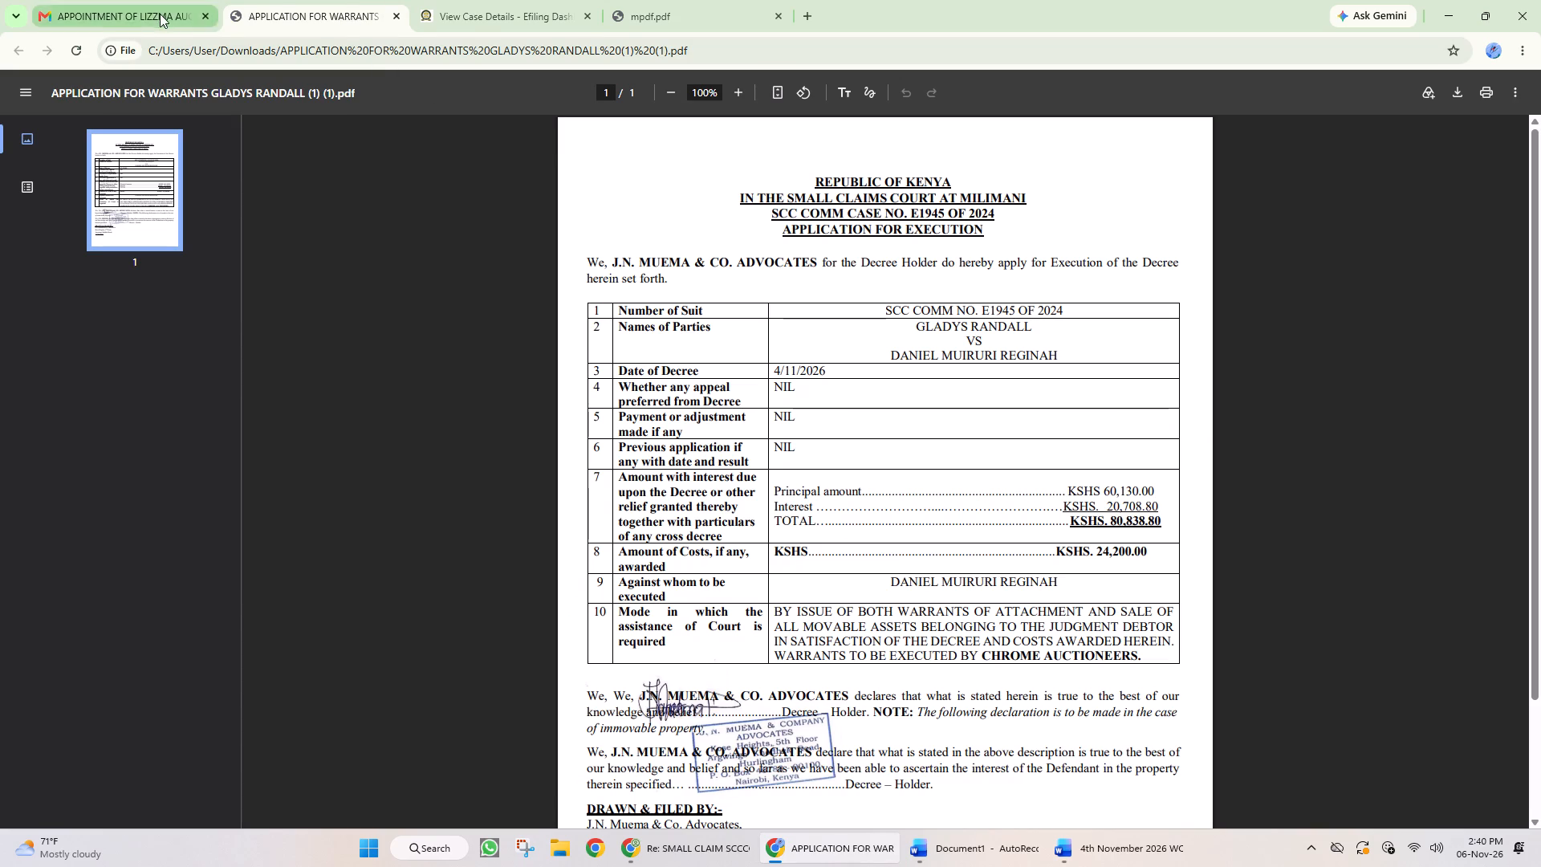
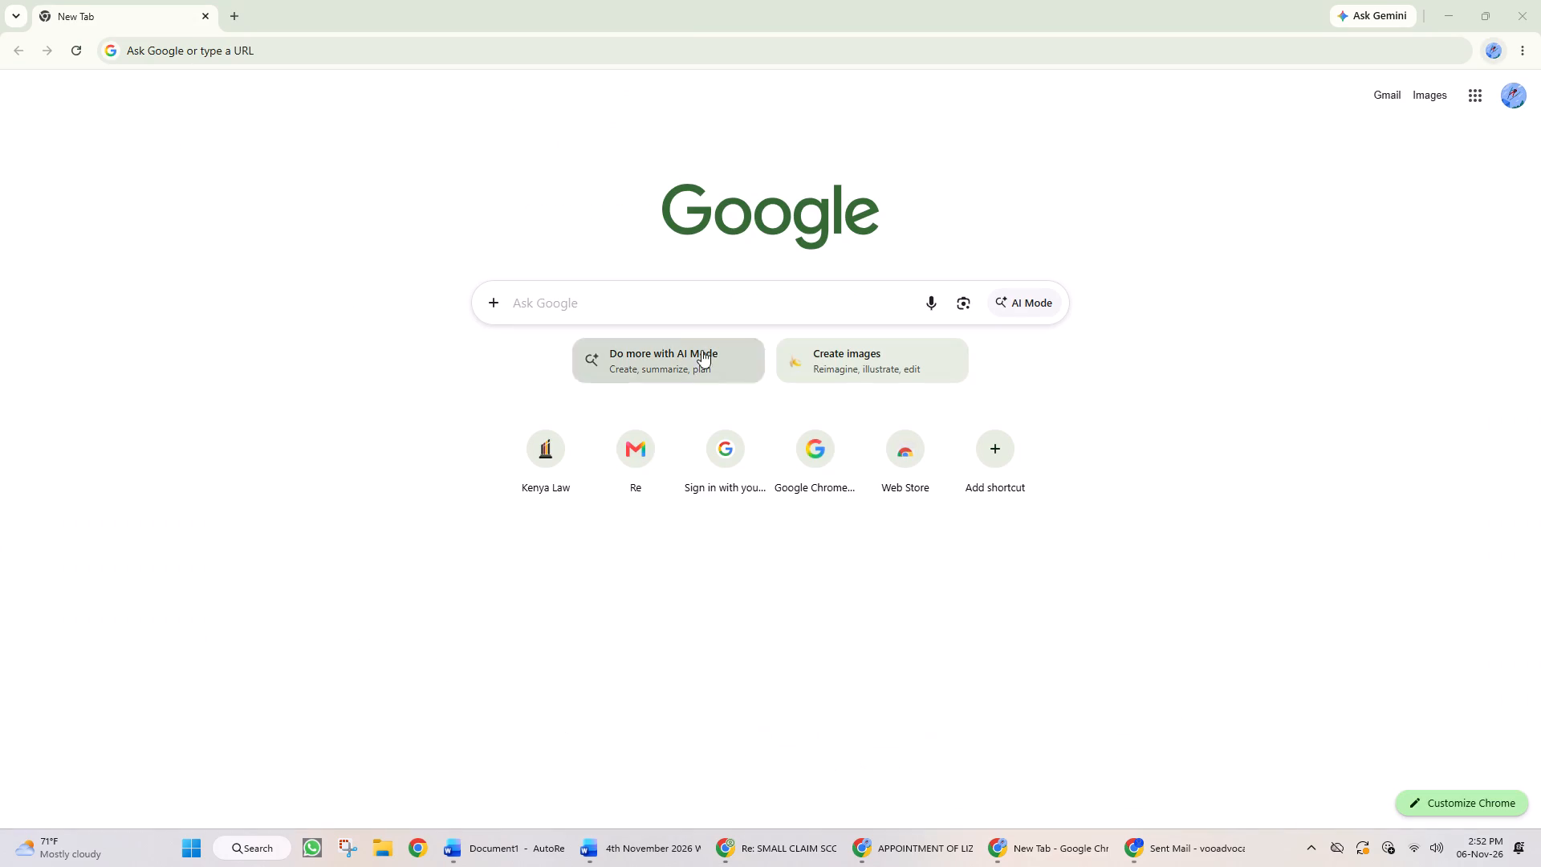
Repeat the earlier Google search asking how many days there are from 31st August 2026 up to date.
left_click(635, 311)
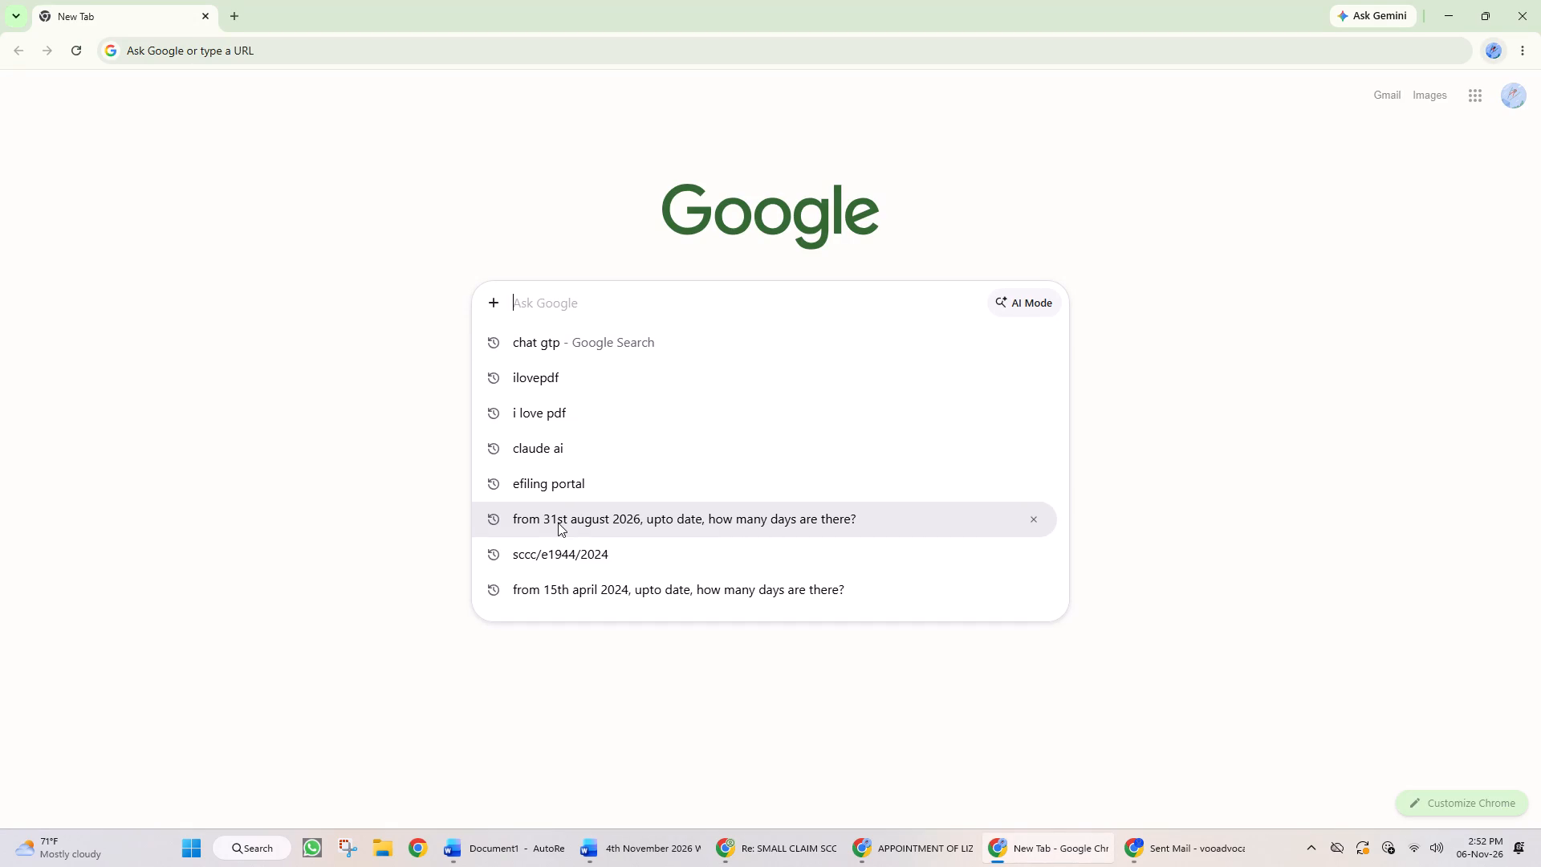
left_click(558, 523)
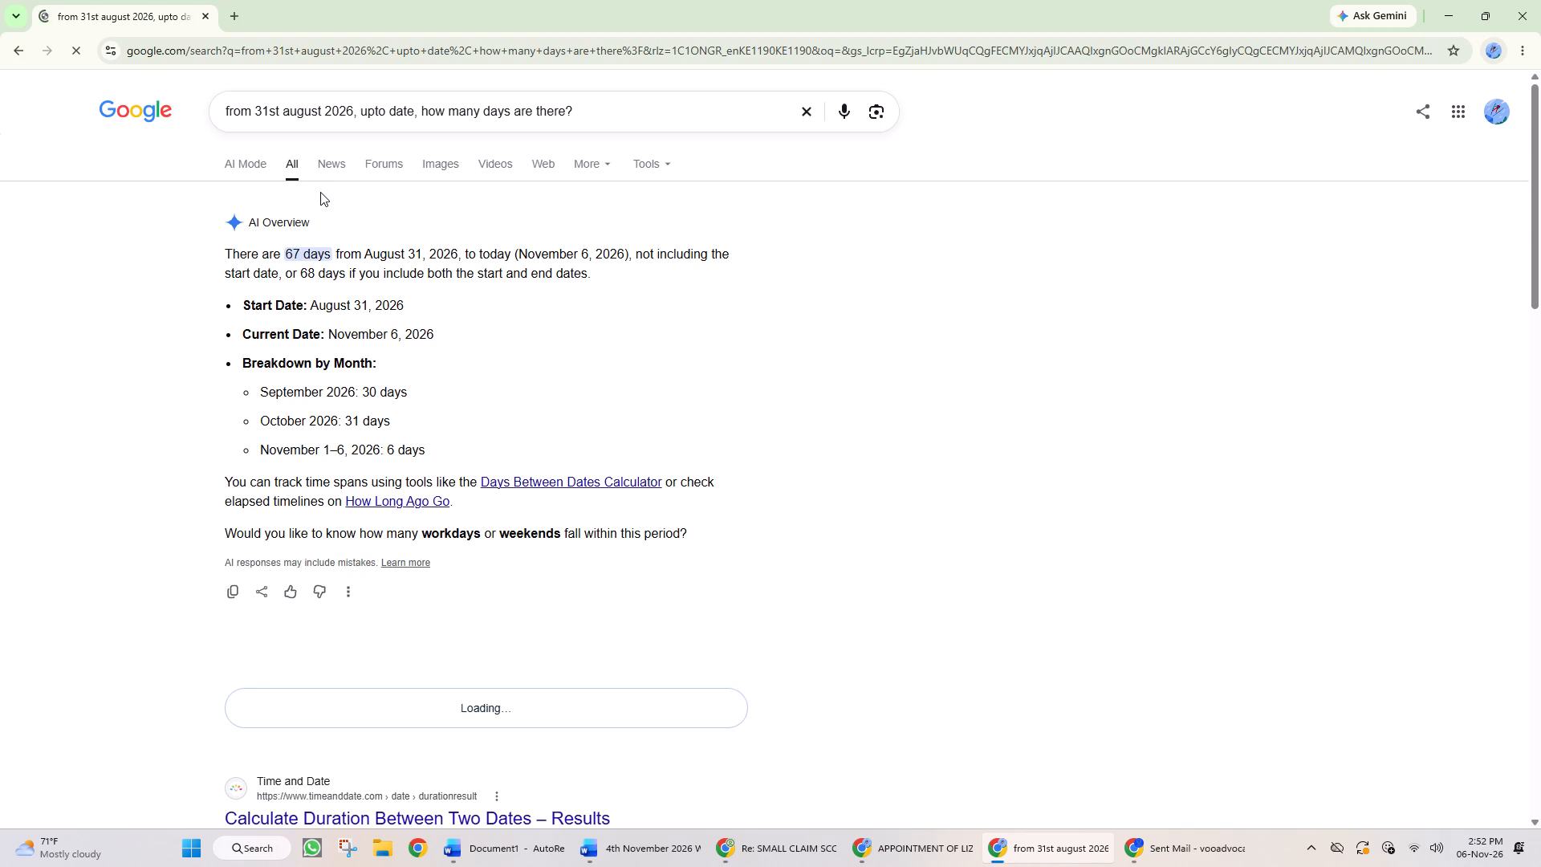
Remove the day "31st" from the August 2026 start date in the days-between-dates search query.
left_click(282, 107)
key("BackSpace")
key("BackSpace")
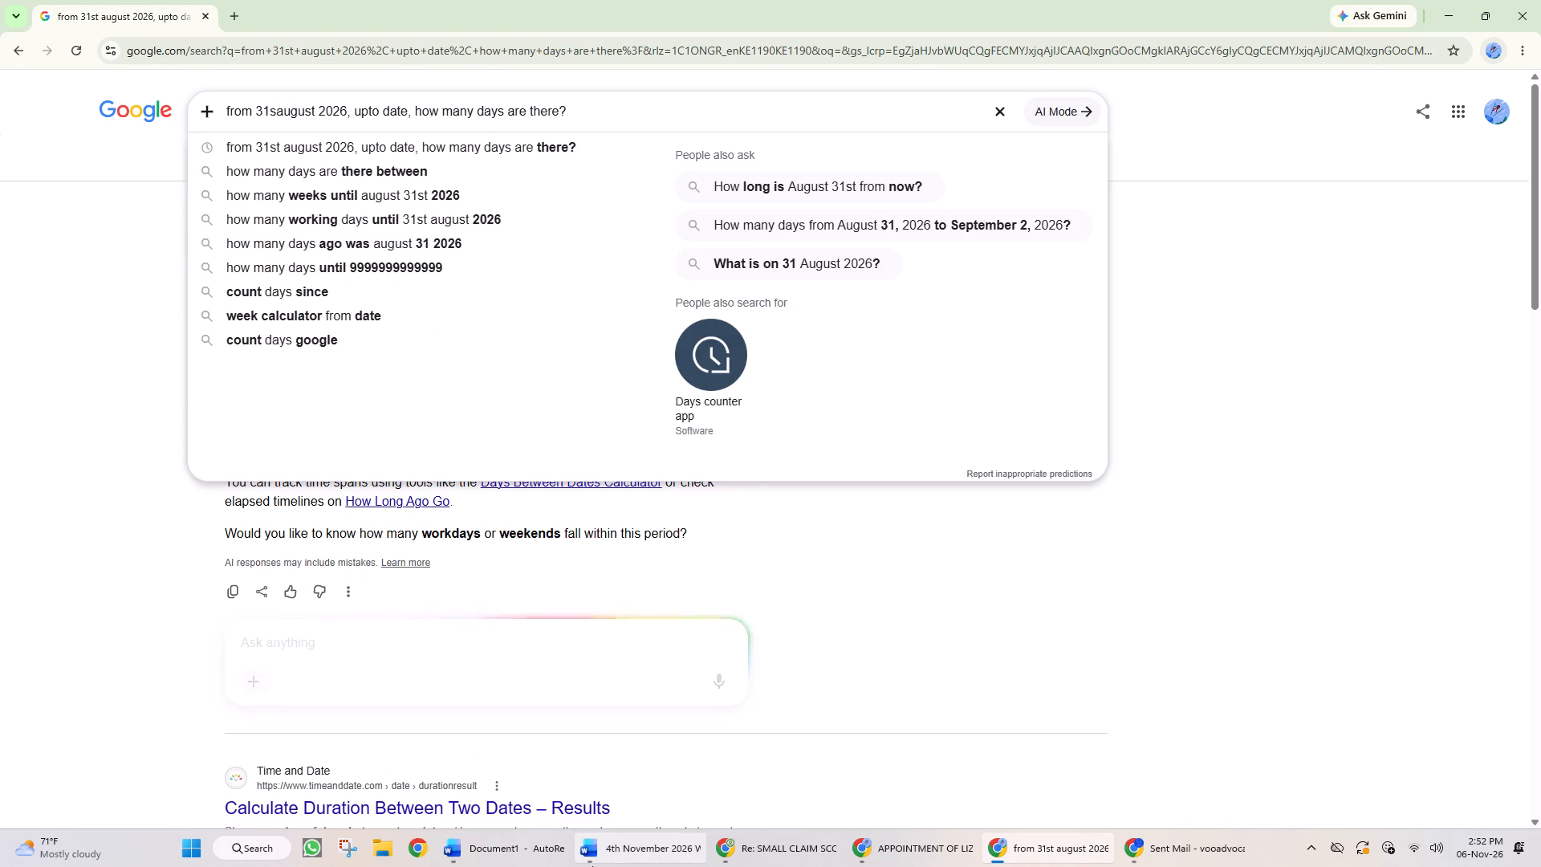
key("BackSpace")
key("BackSpace")
key("BackSpace")
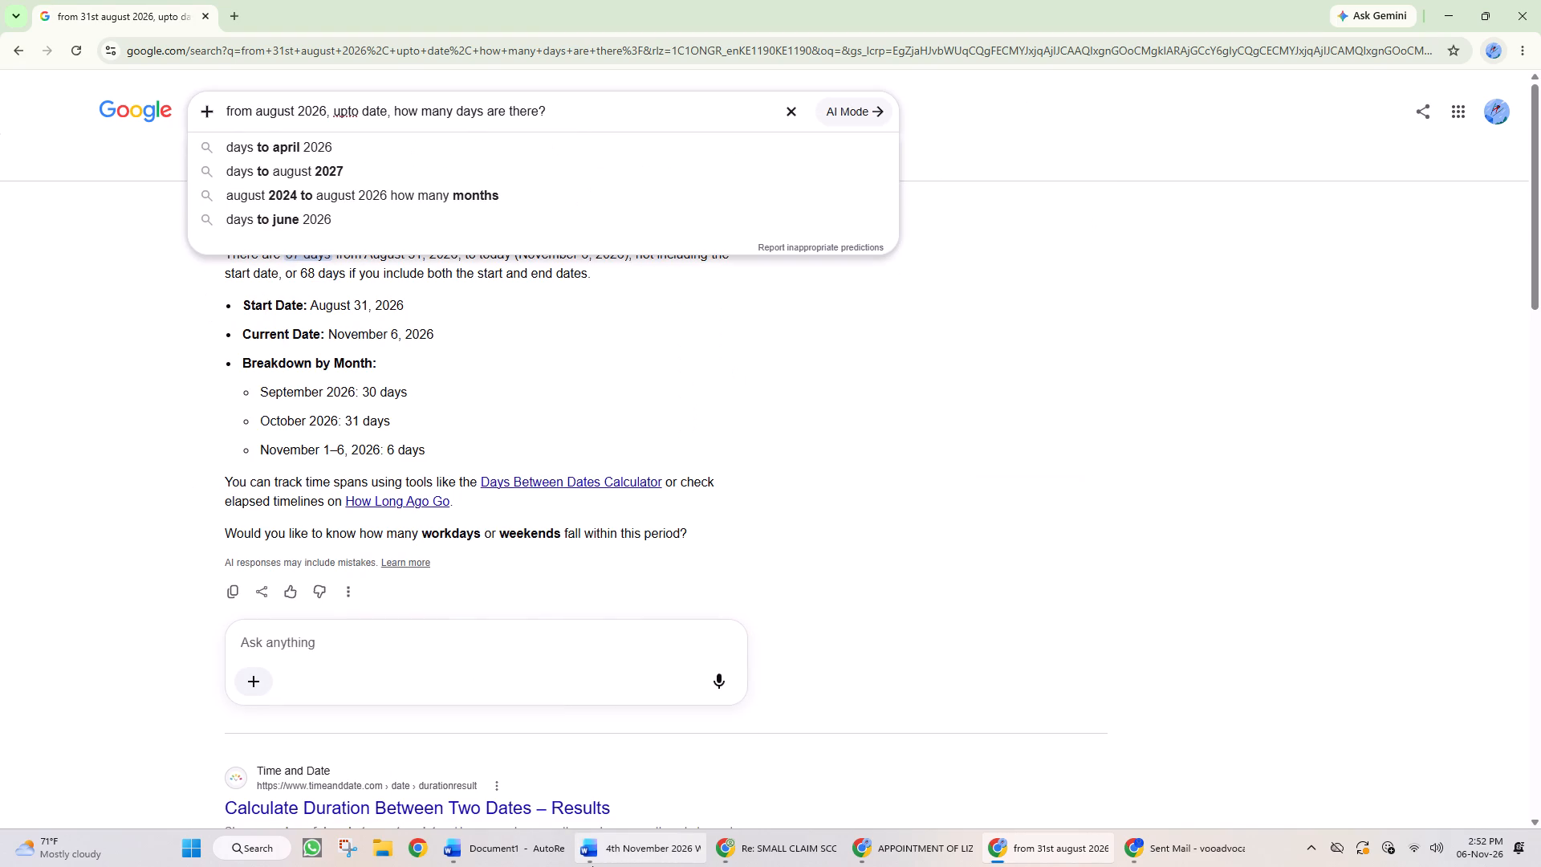
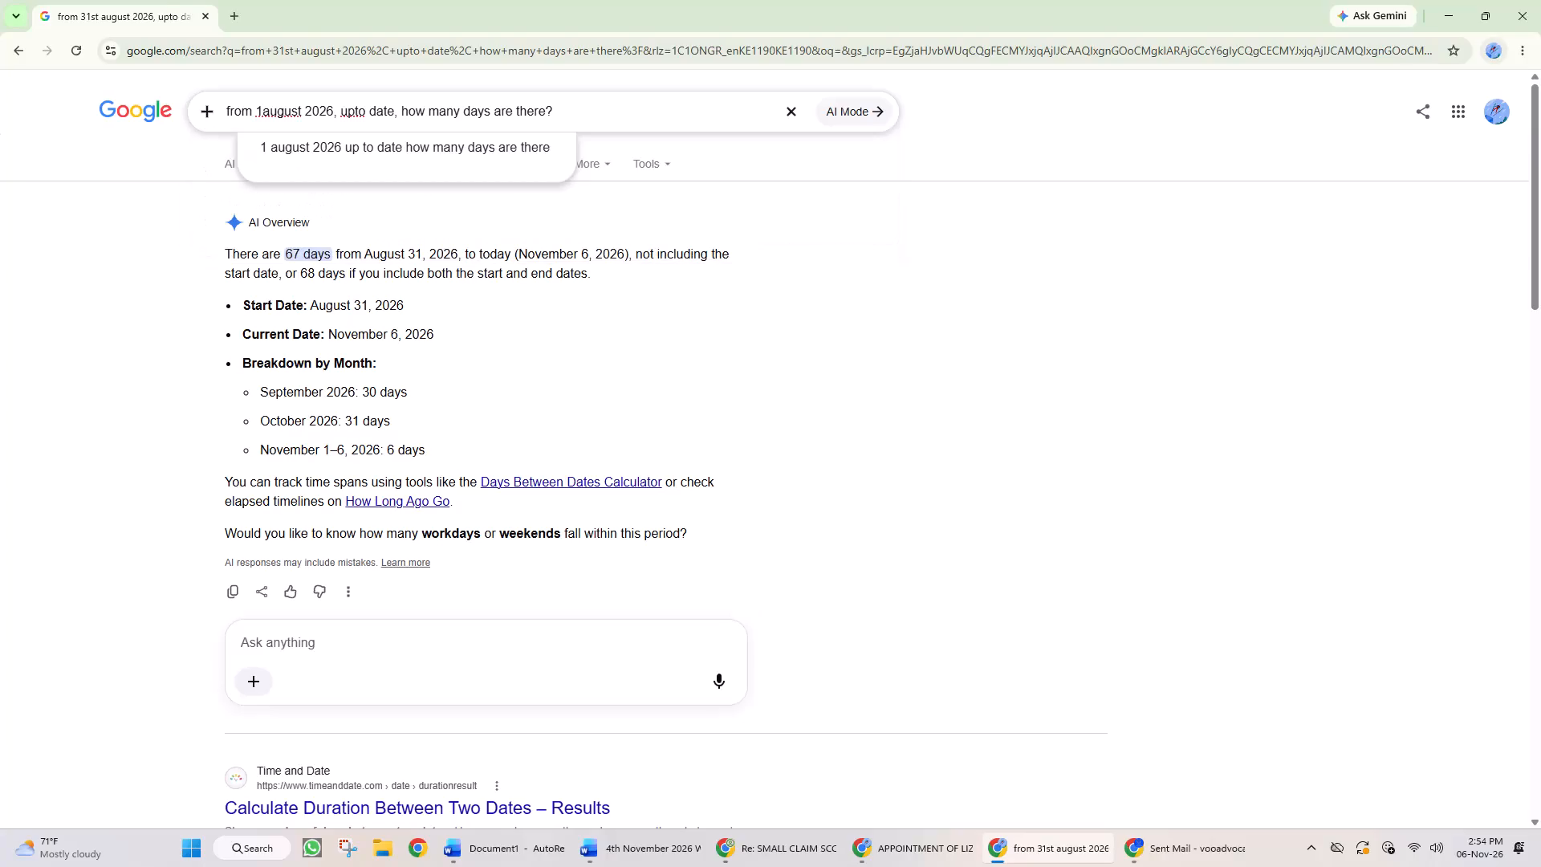
Set the day of the start date in the search query to 10, followed by a space.
key("o")
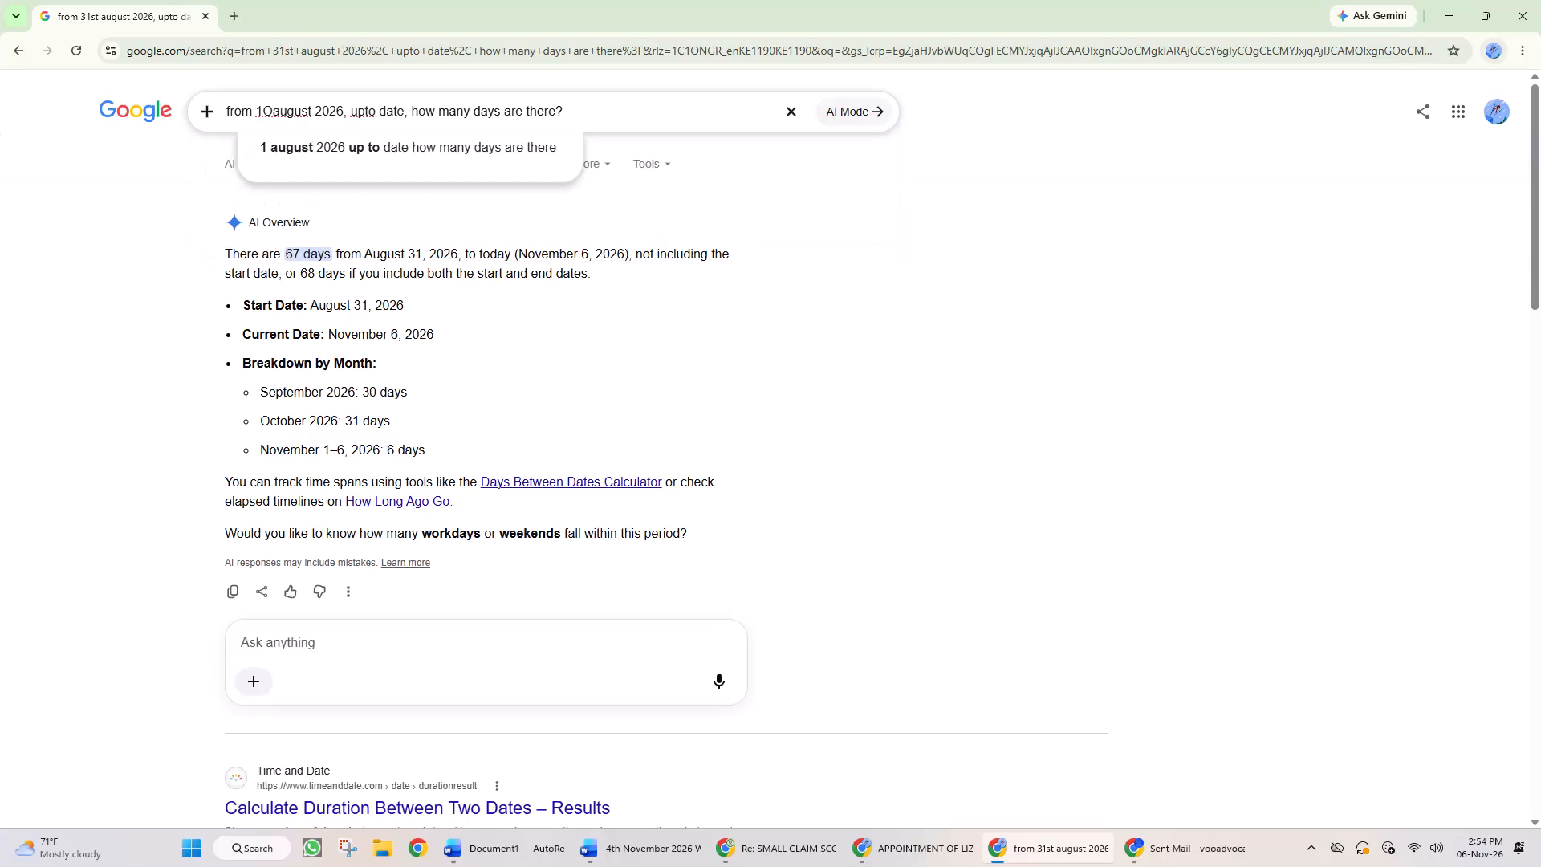
key("BackSpace")
key("0")
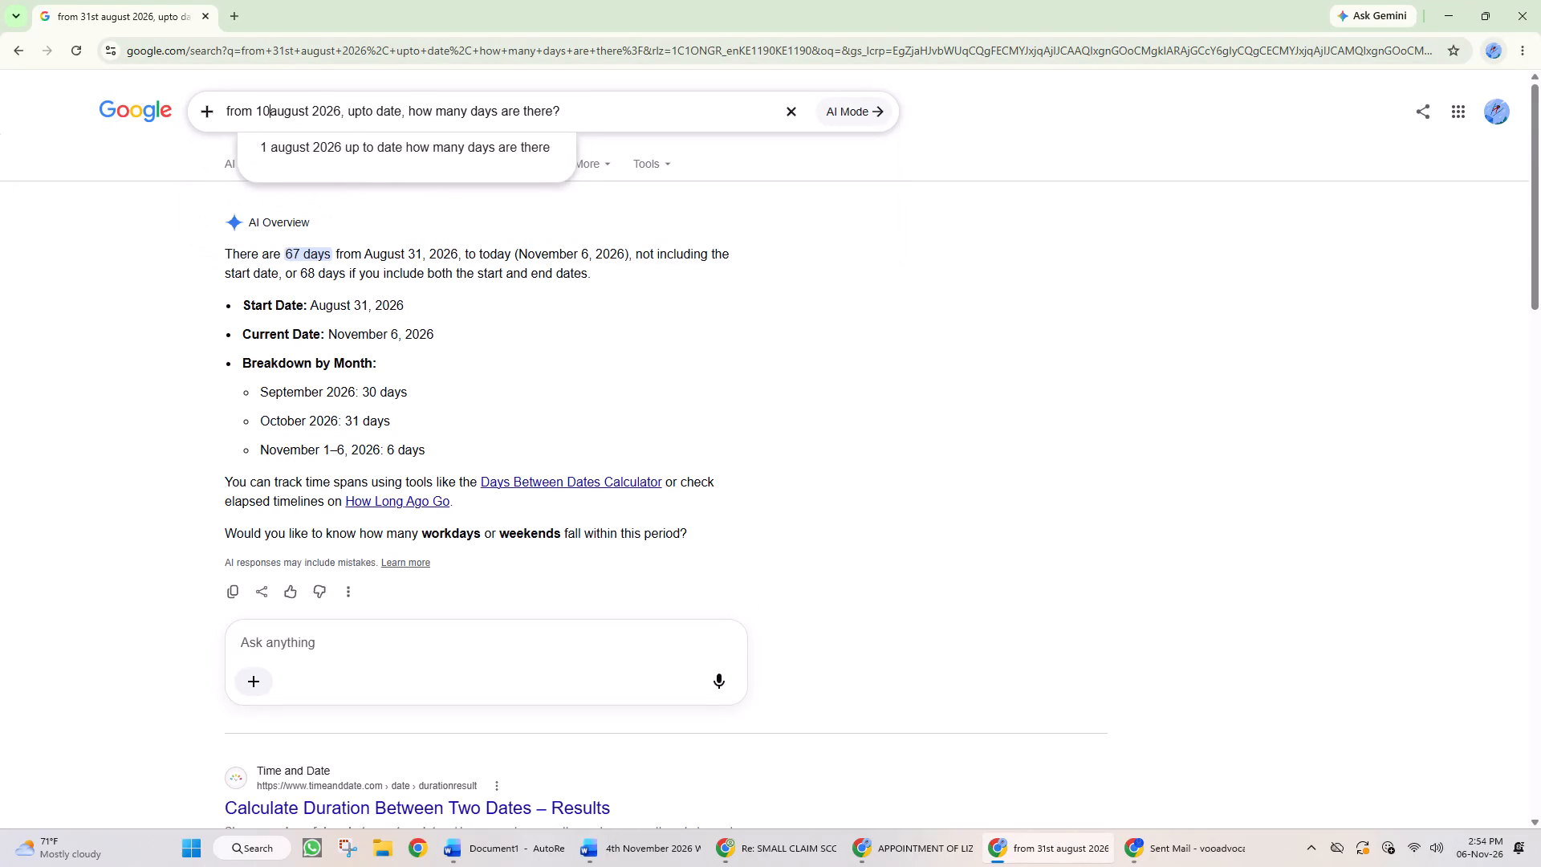
key("space")
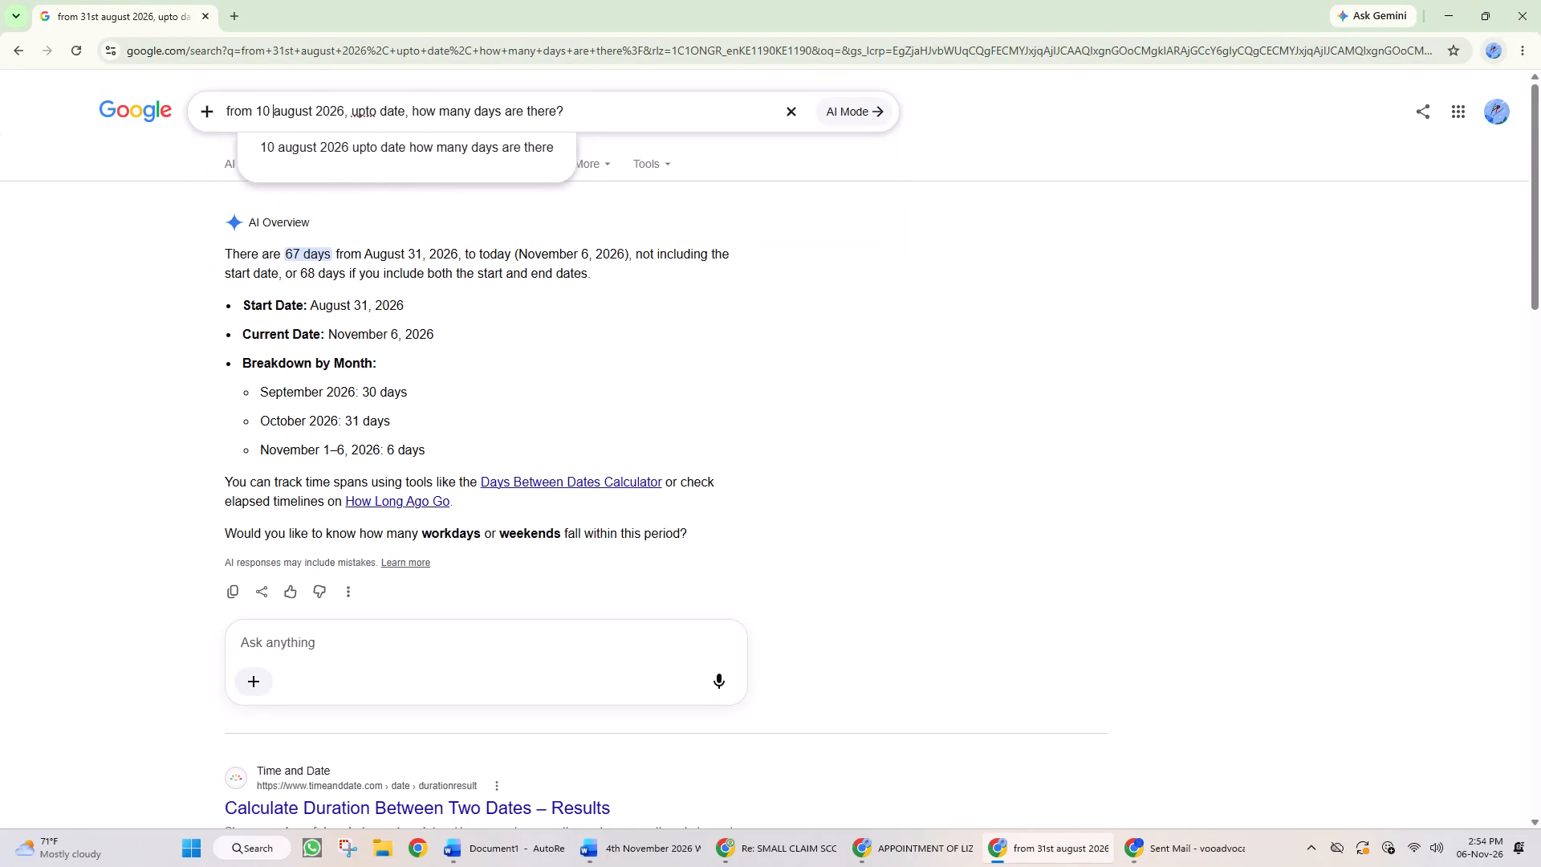
Change the start date's month in the search query to april in lowercase.
key("Right")
key("Right")
key("Right")
key("Right")
key("Right")
key("Right")
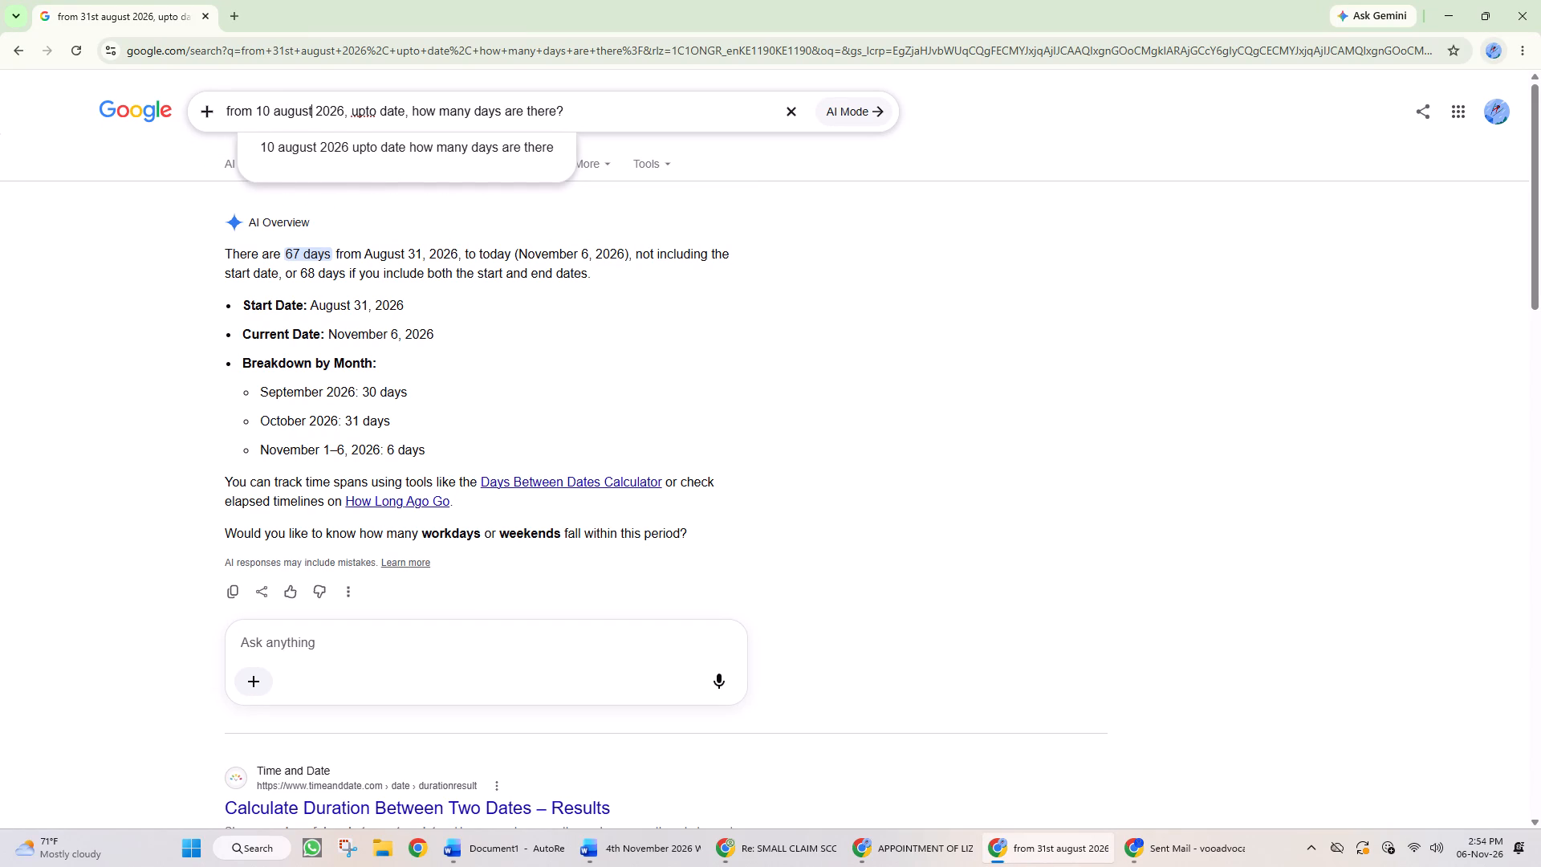
key("BackSpace")
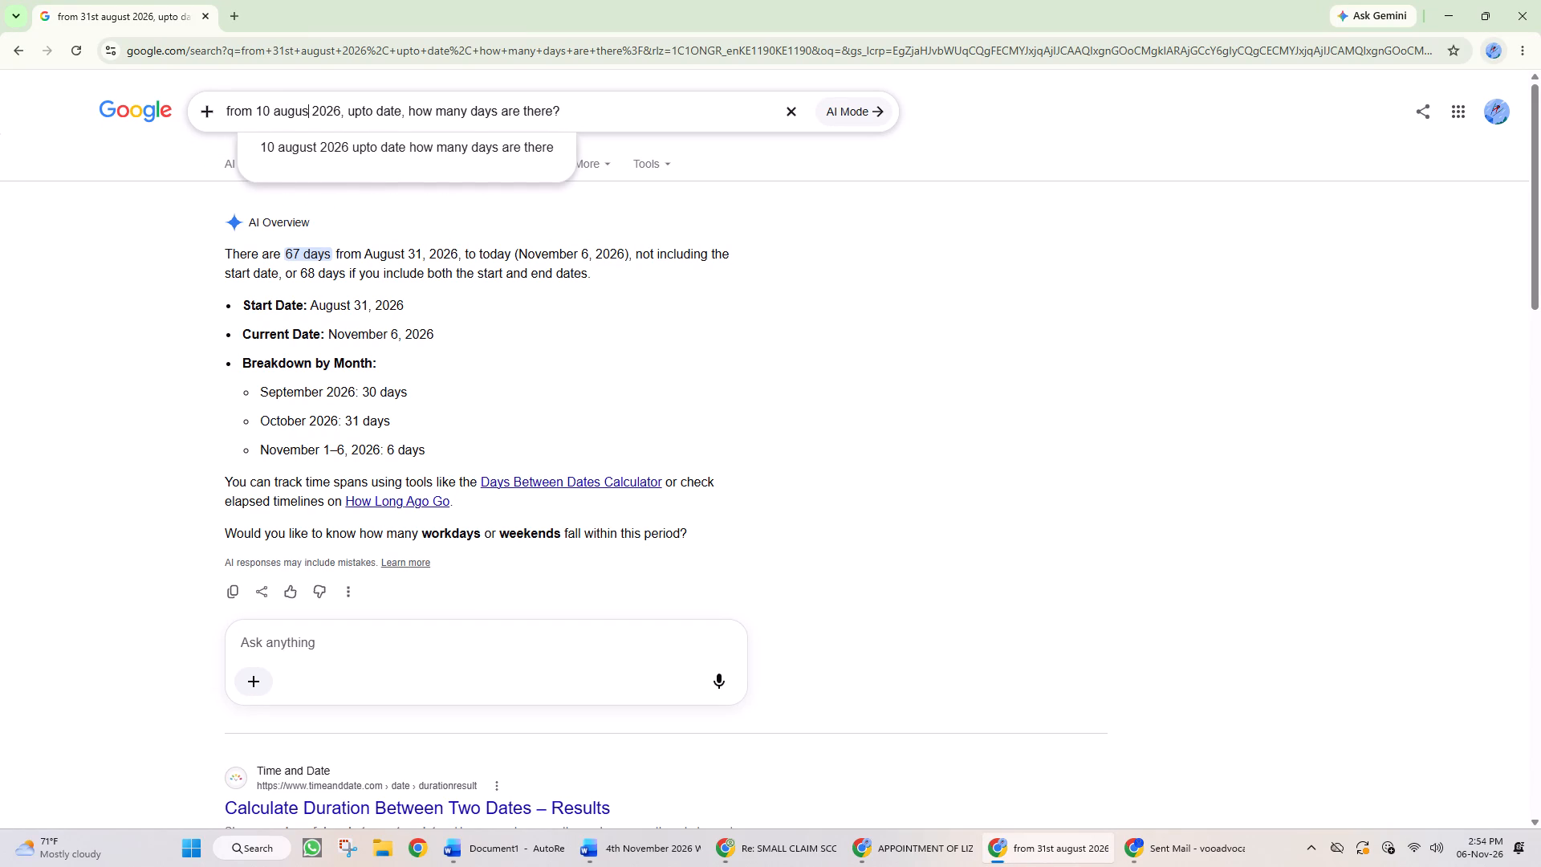
key("BackSpace")
key("BackSpace")
key("BackSpace")
key("BackSpace")
type("PRIL")
key("BackSpace")
key("BackSpace")
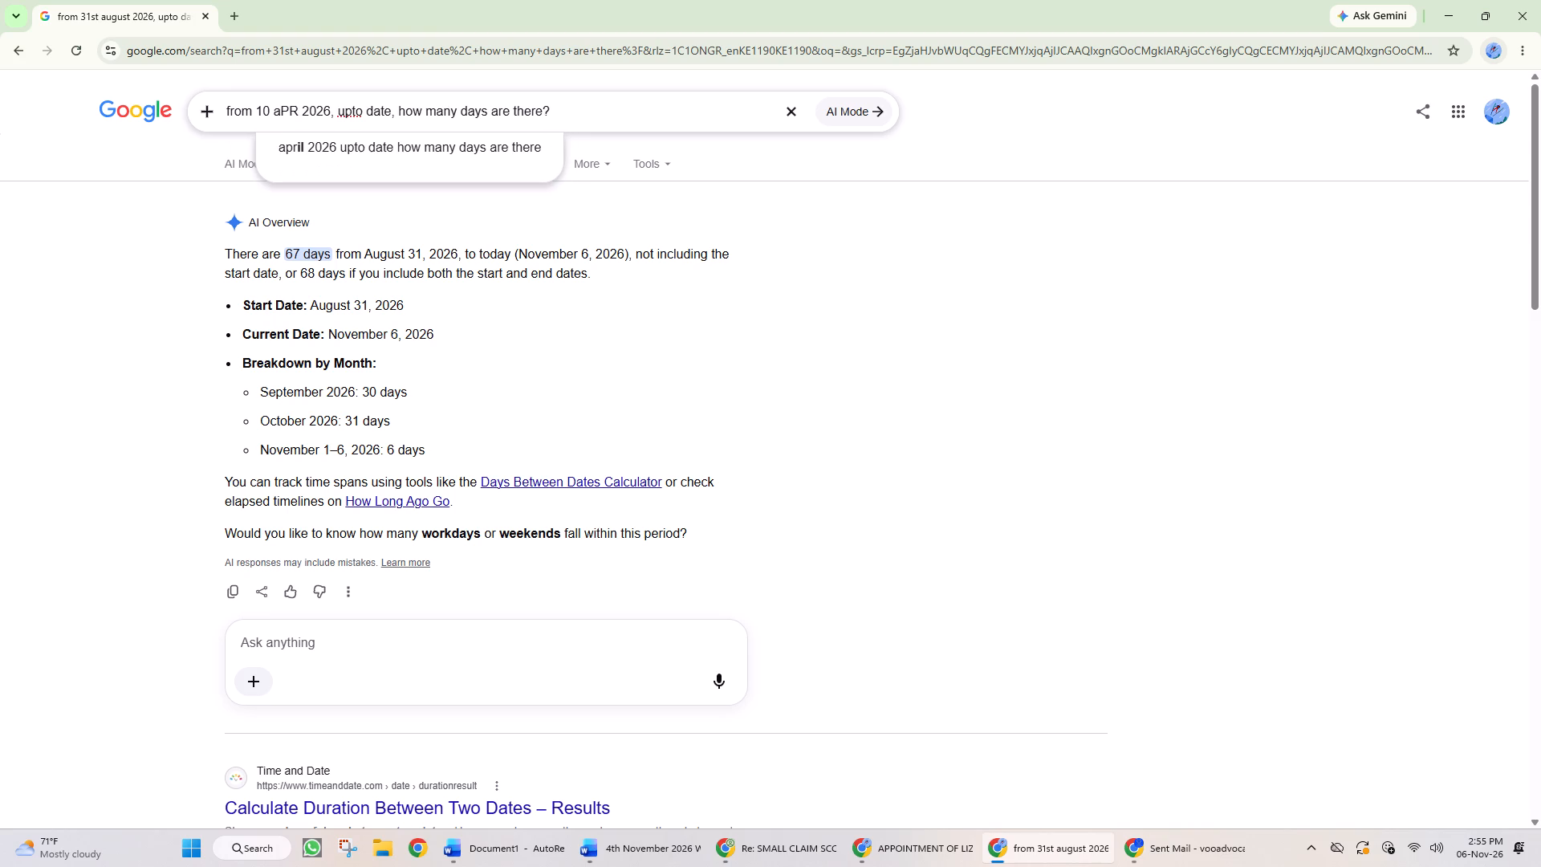
key("BackSpace")
key("BackSpace")
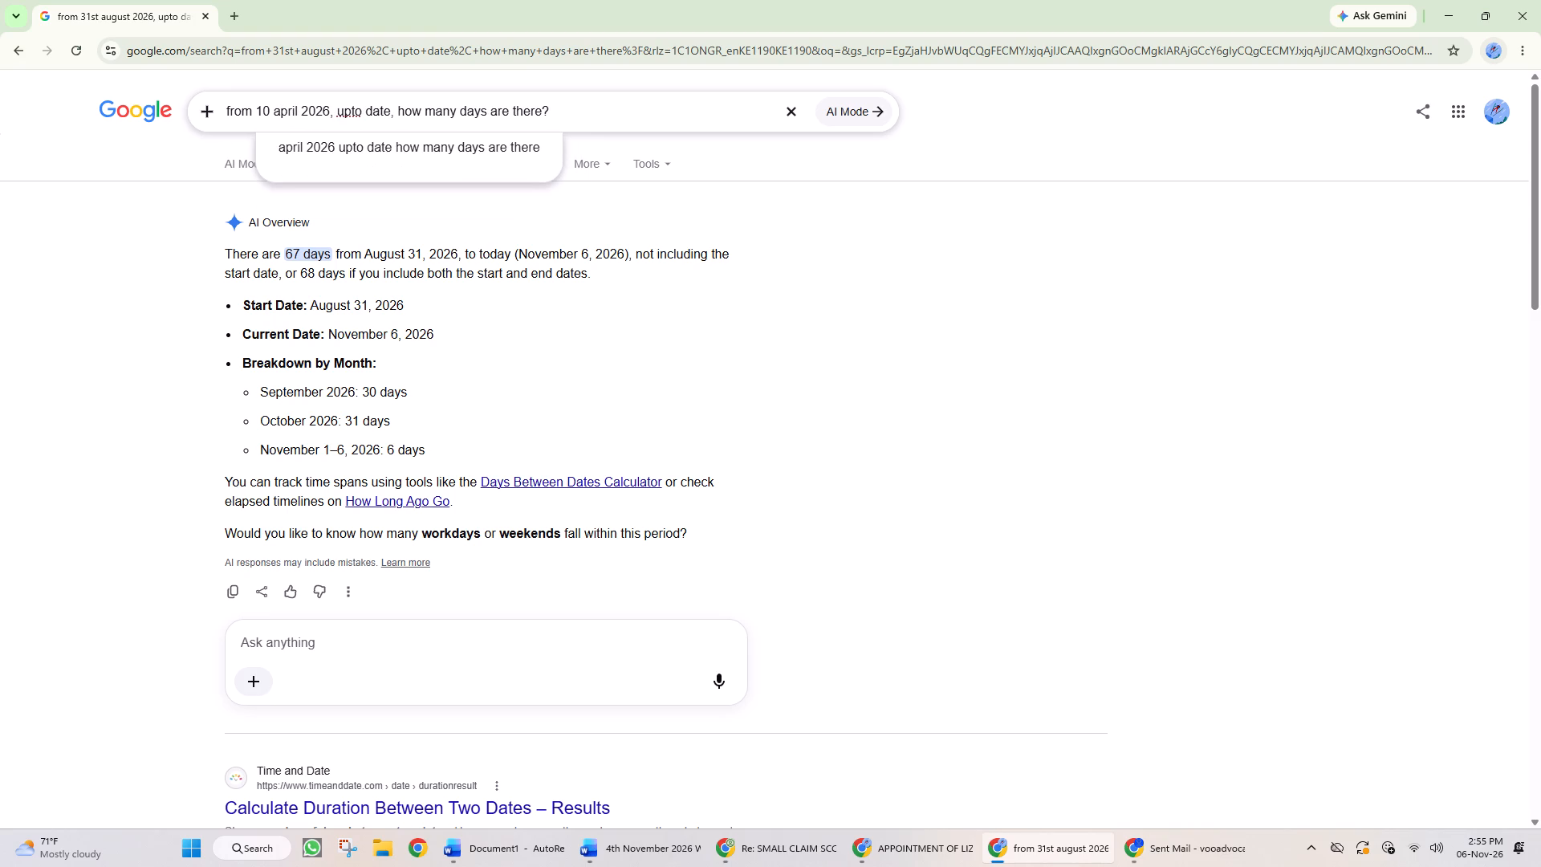
Set the start date's year to 2025 and run the search for the days from 10 april 2025 up to date.
key("Right")
key("Right")
key("Right")
key("Right")
key("Right")
key("BackSpace")
key("5")
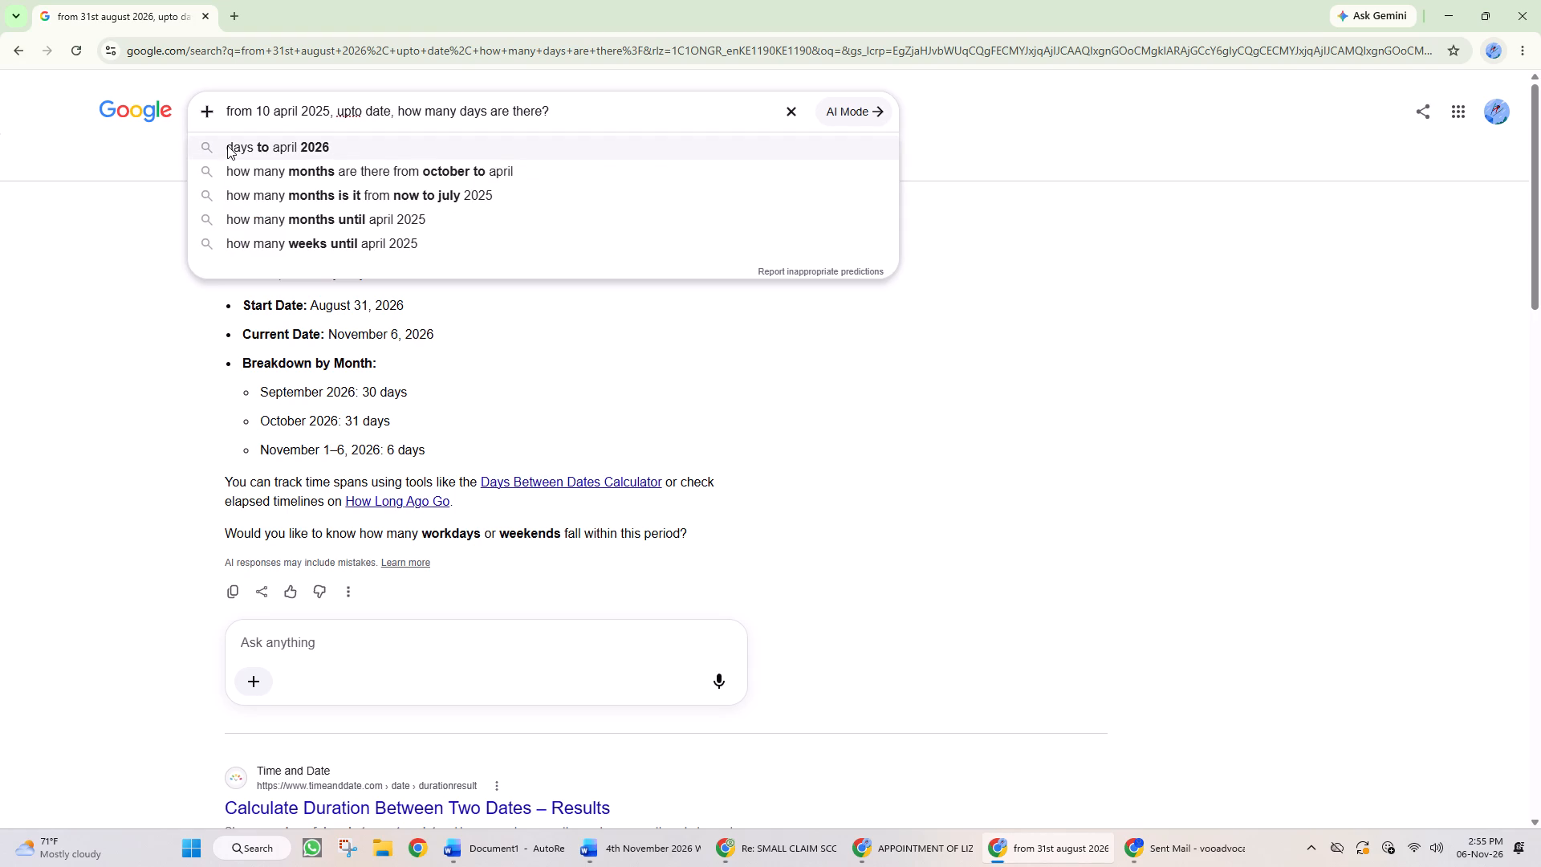
key("Right")
key("Right")
key("Right")
key("Right")
key("Right")
key("Right")
key("Right")
key("Right")
key("Return")
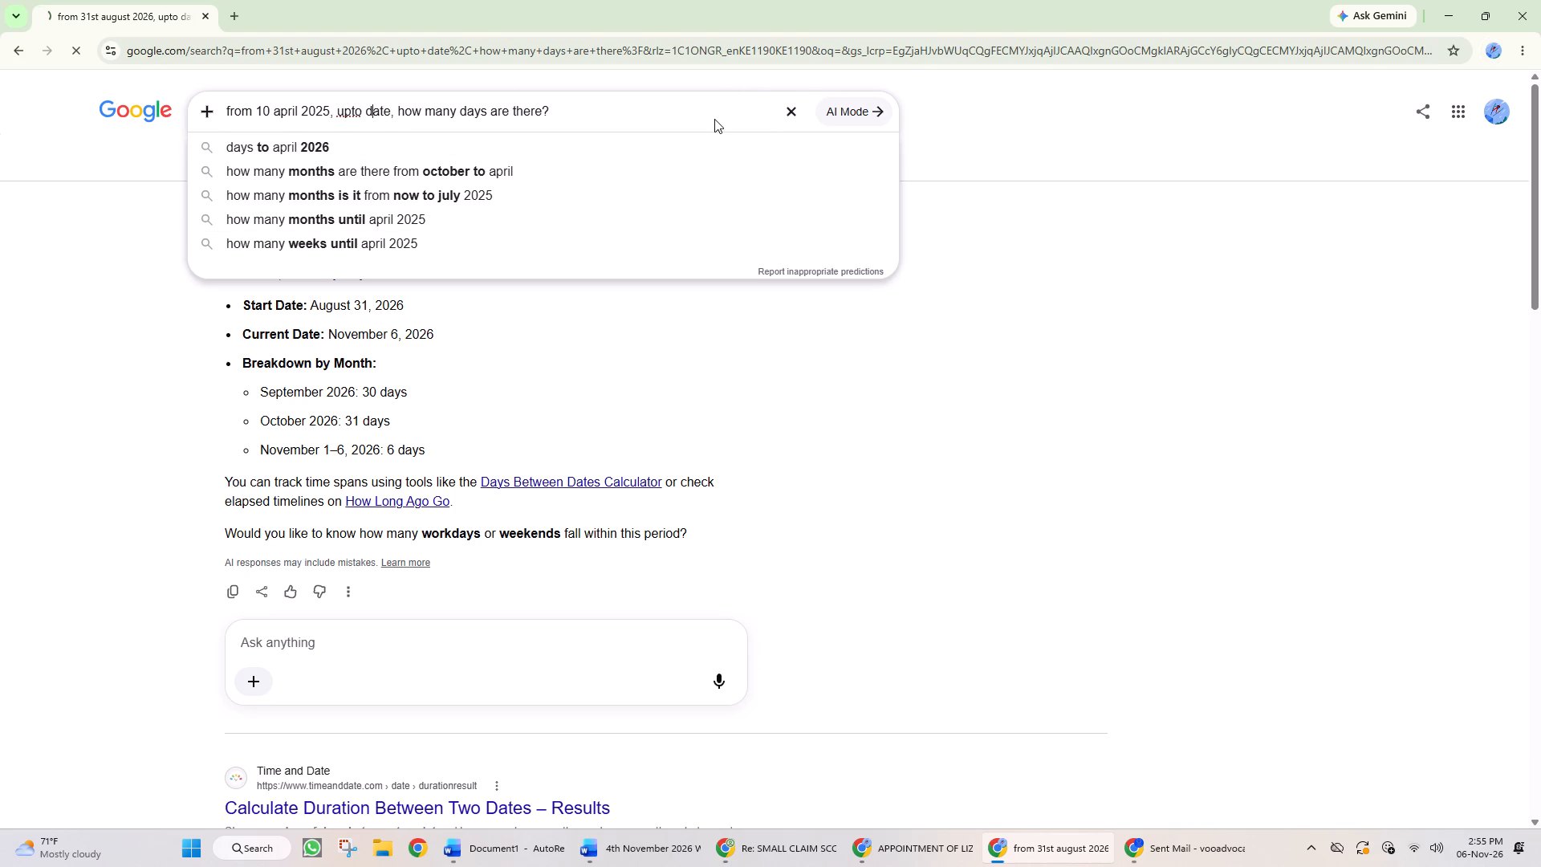
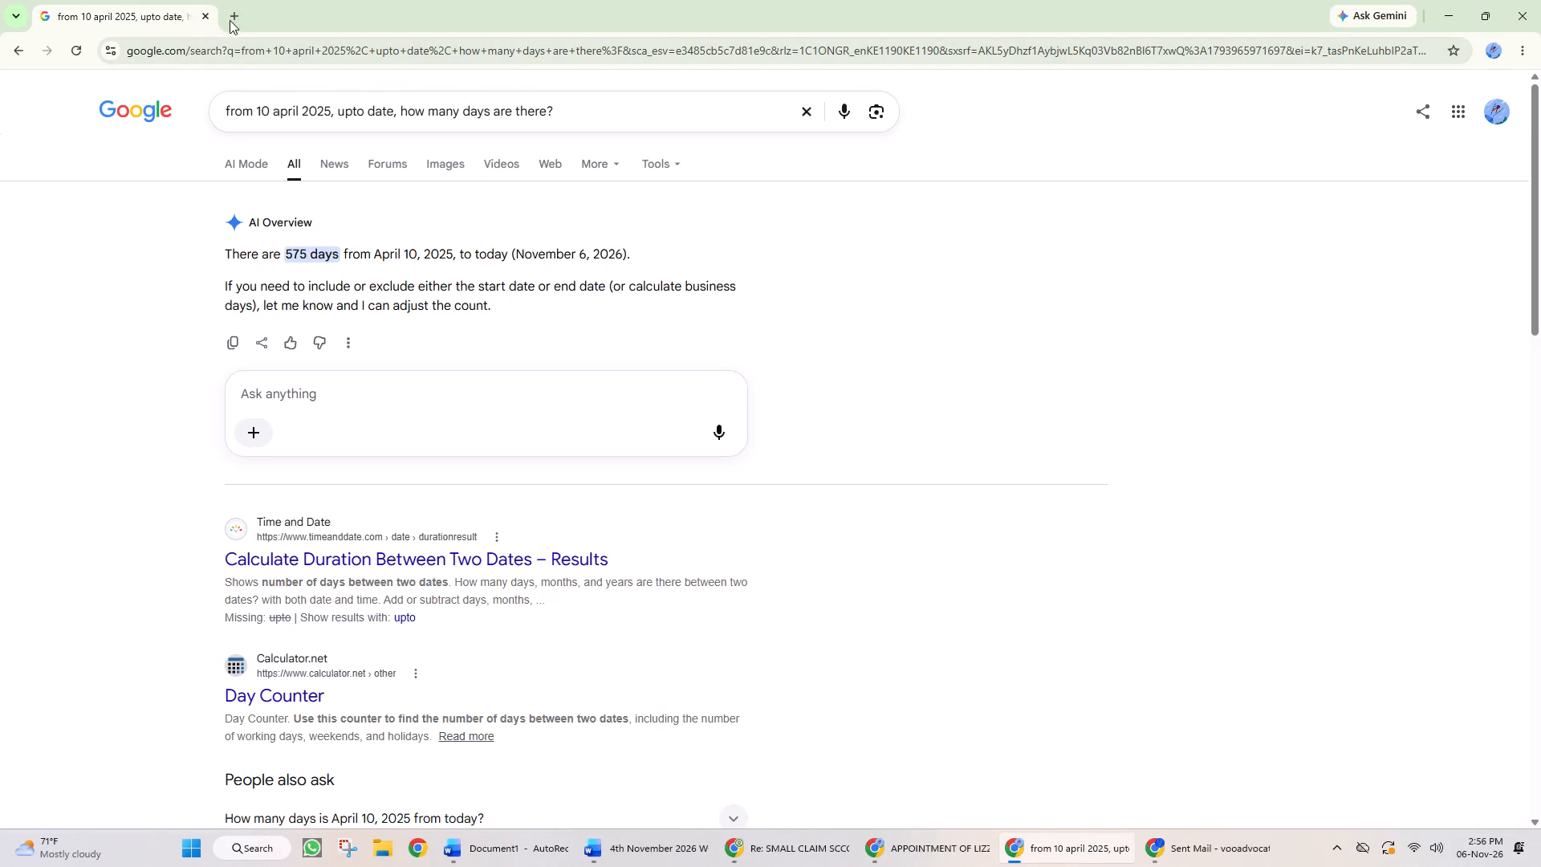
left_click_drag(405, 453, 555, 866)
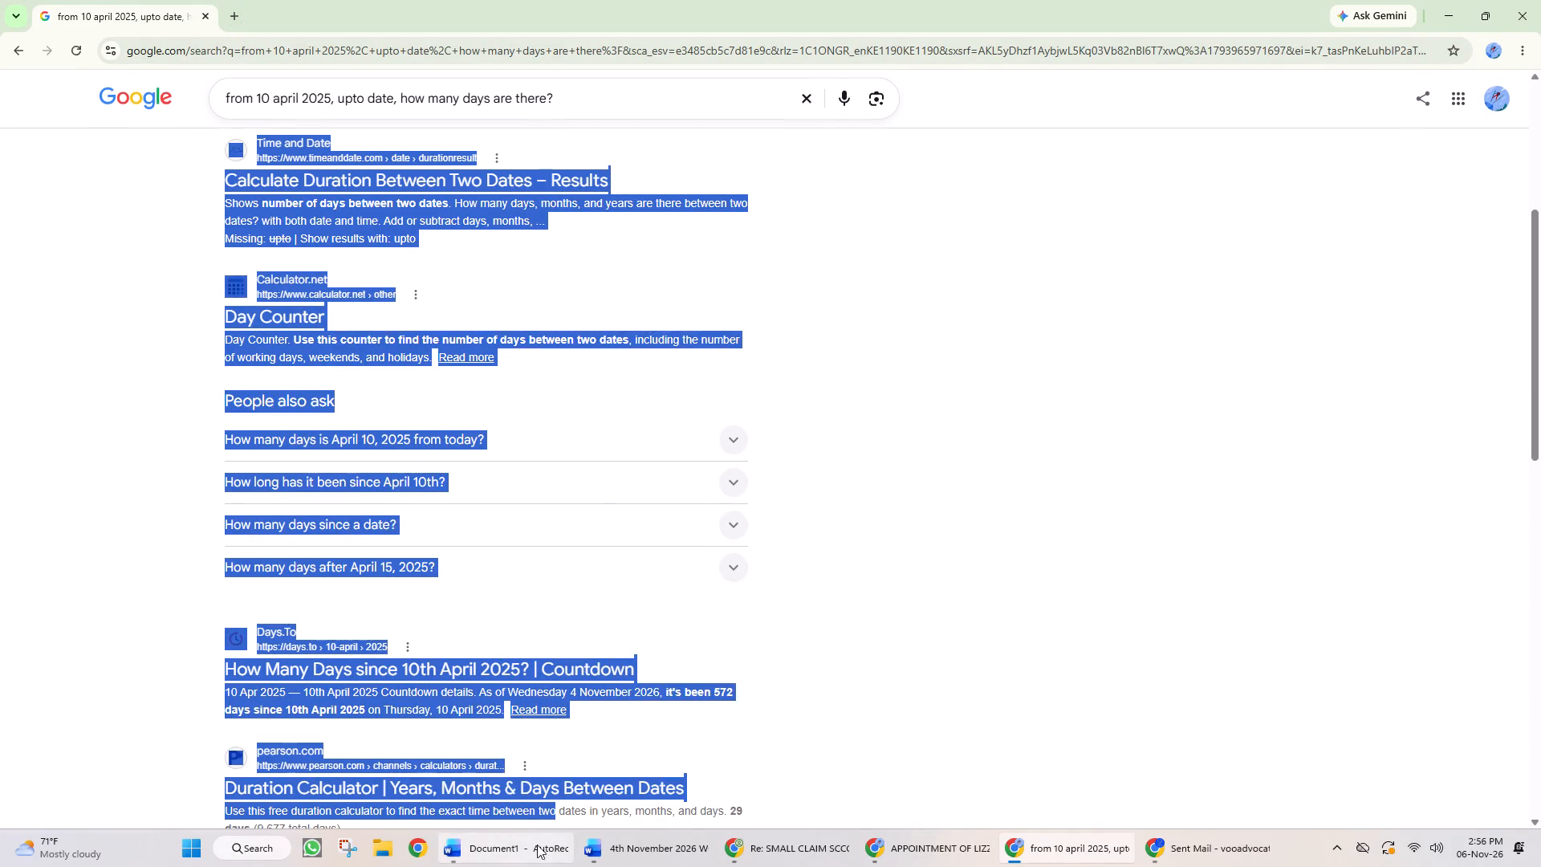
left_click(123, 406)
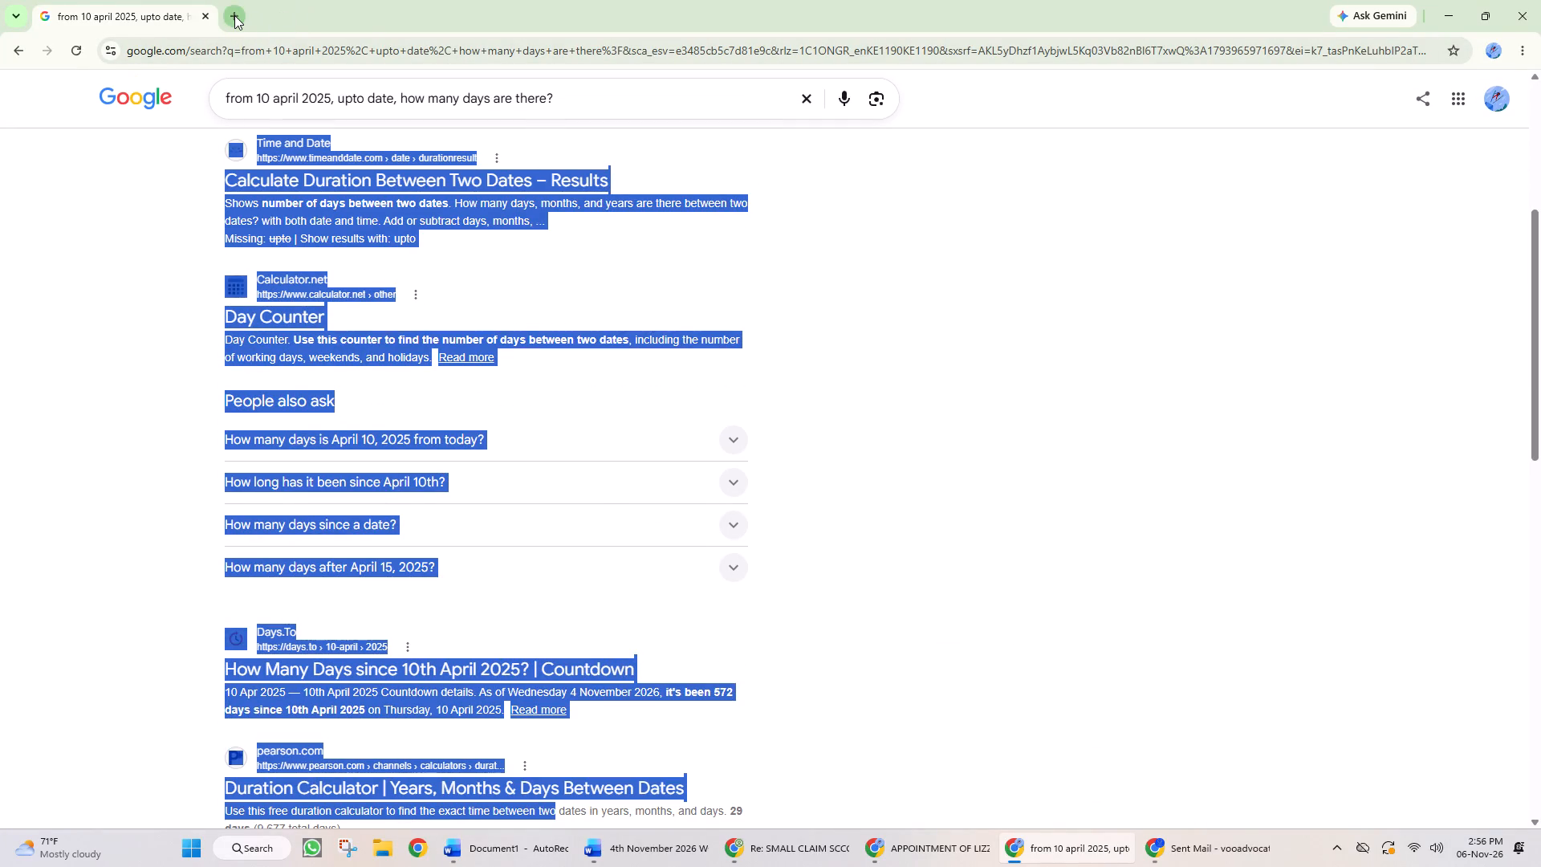
In a new browser tab, search for efiling portal and open the Judiciary's Efiling Dashboard.
left_click(234, 15)
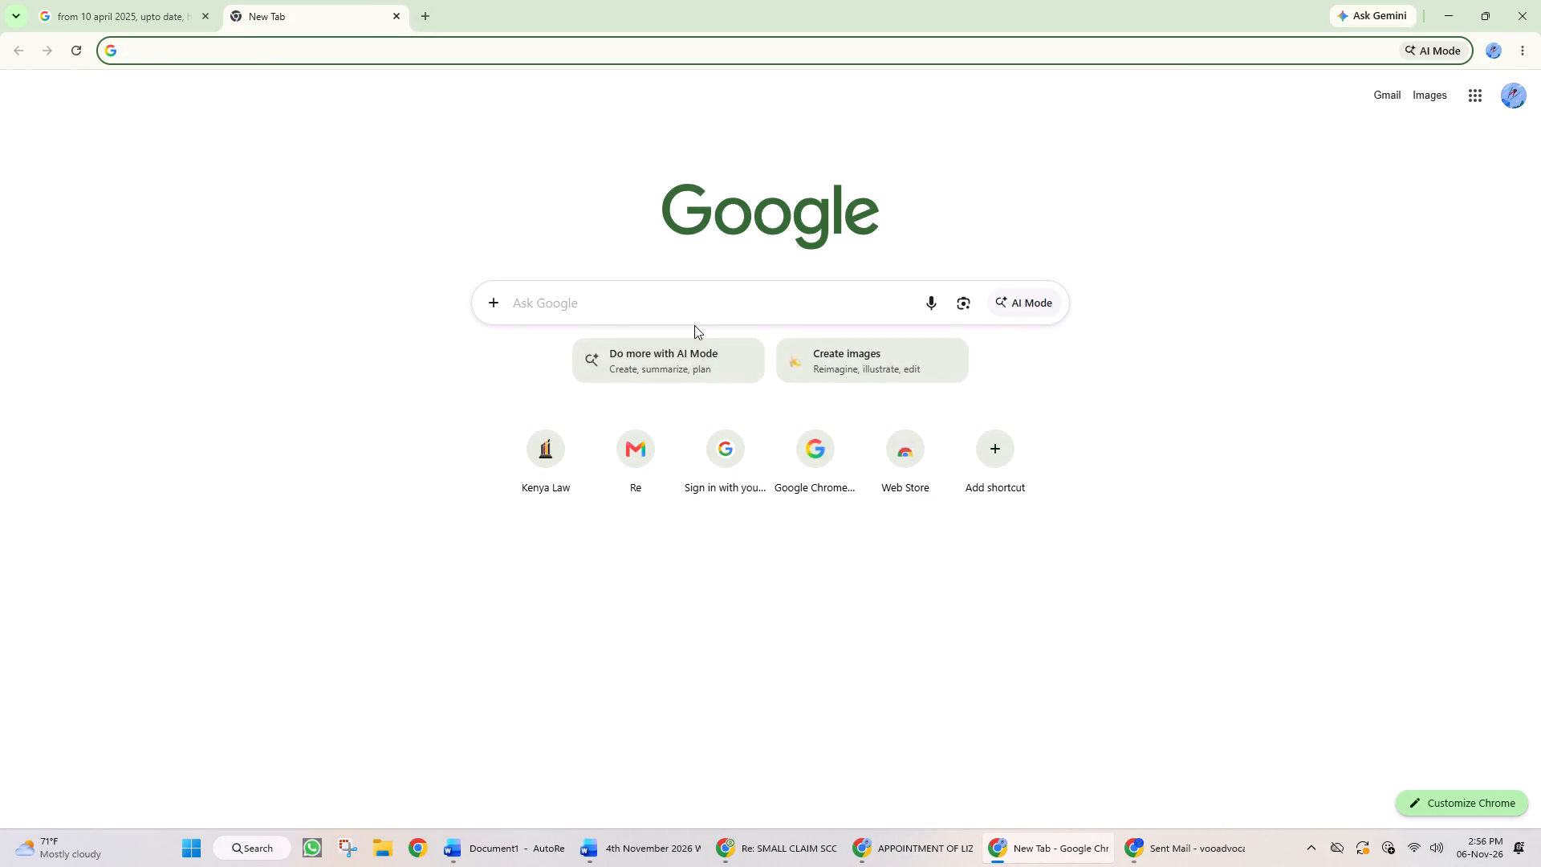
left_click(696, 314)
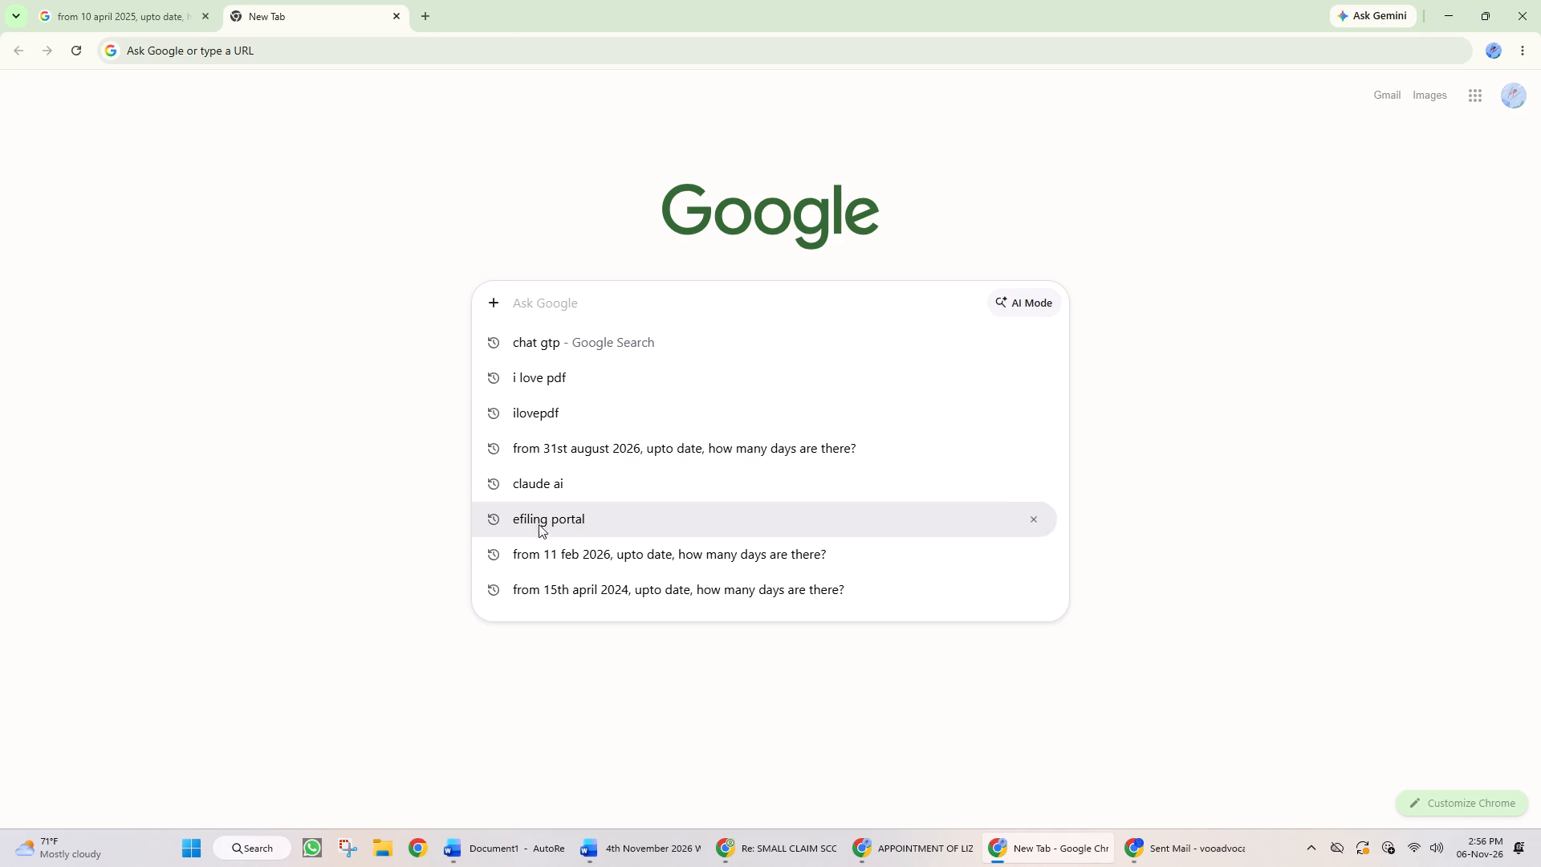
left_click(535, 531)
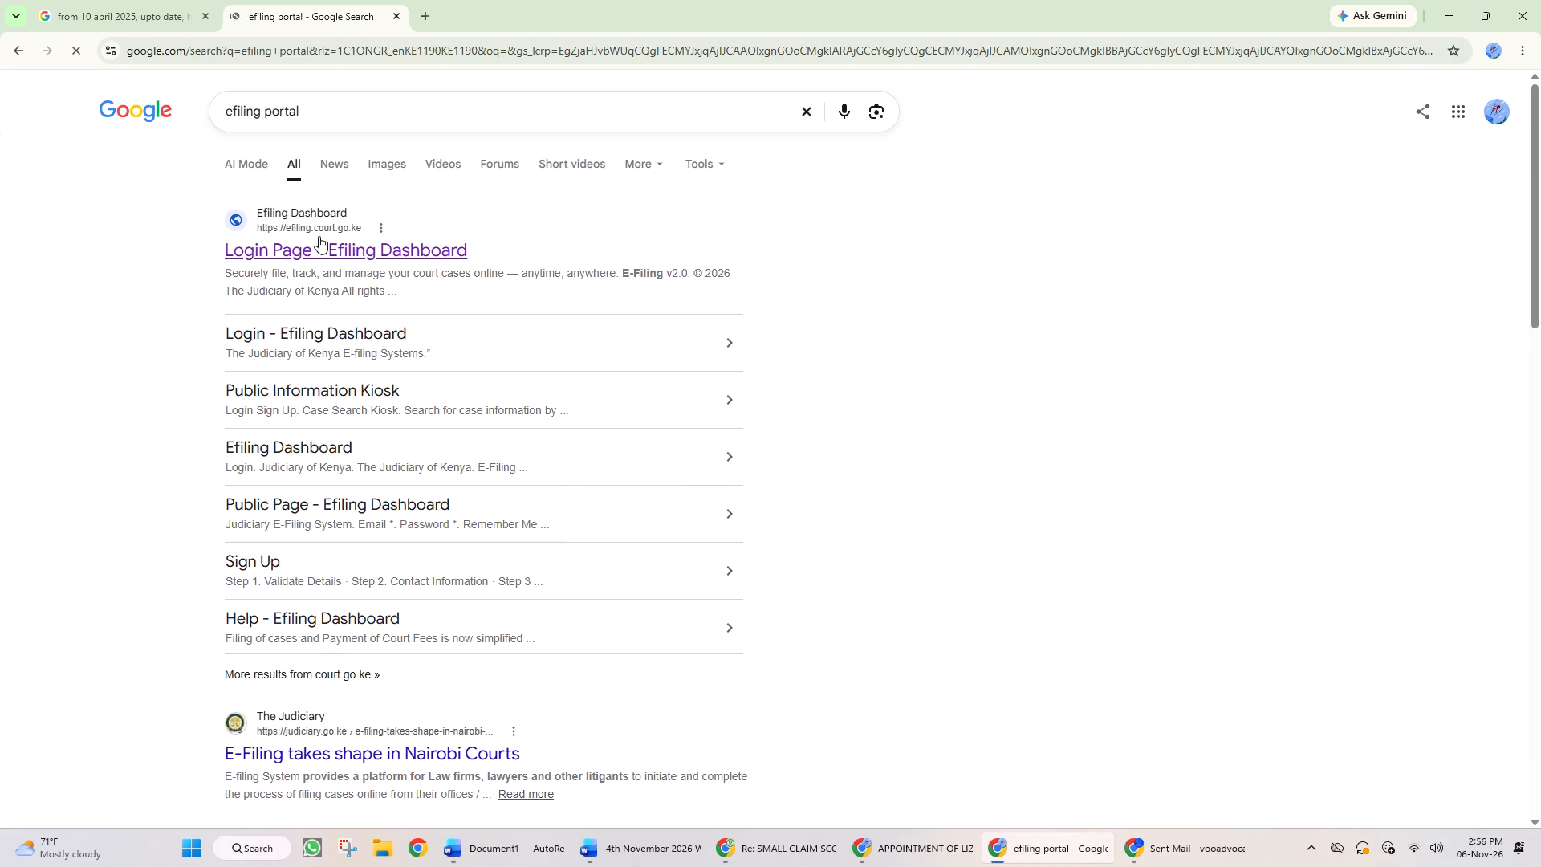
left_click(313, 251)
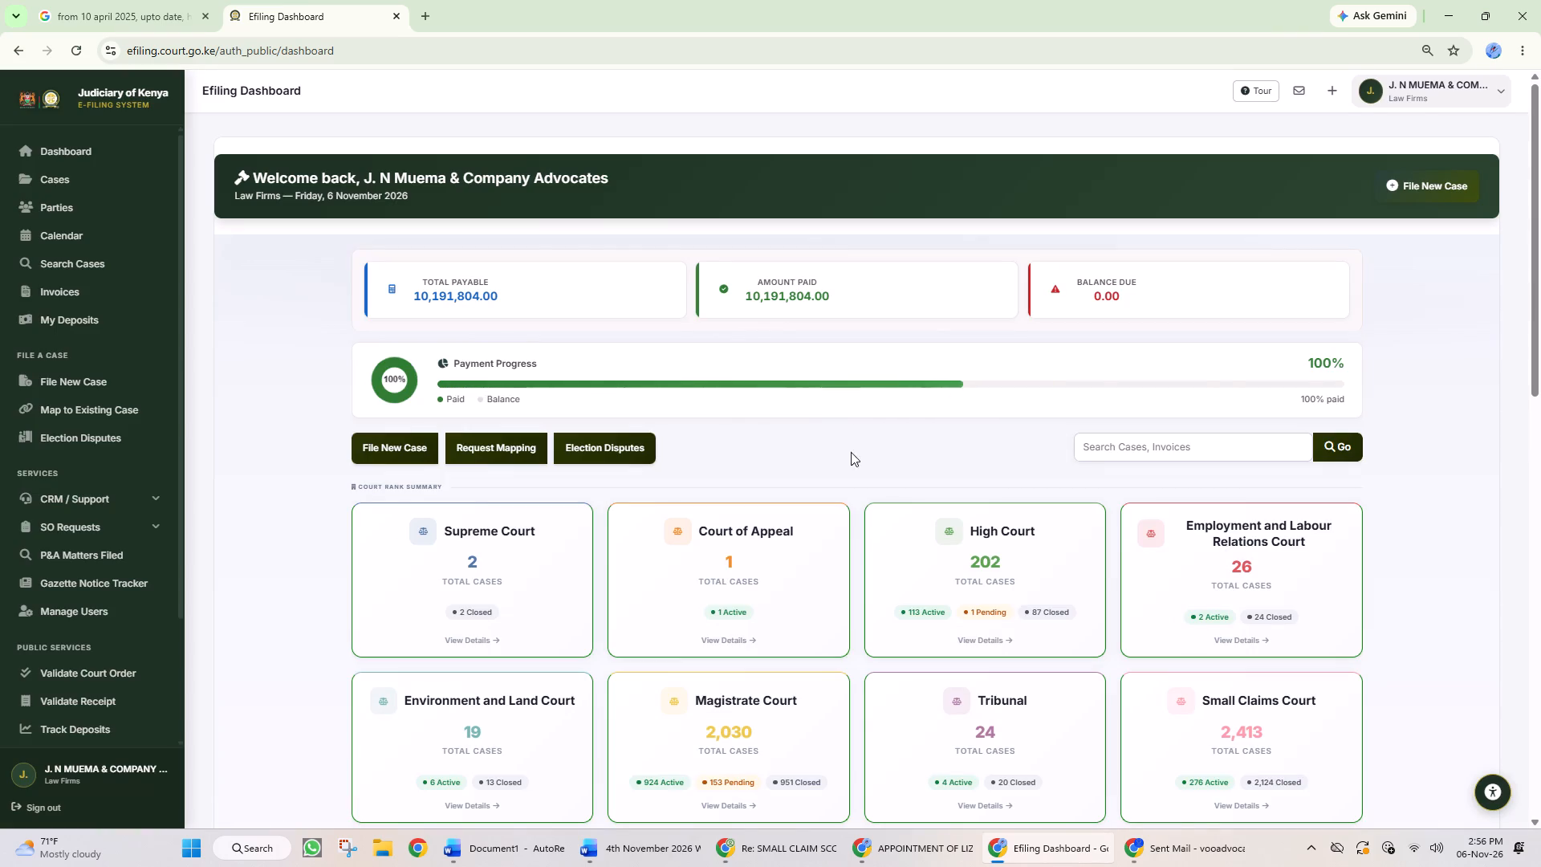
Open the list of closed cases at the Milimani Small Claims Court.
scroll(1279, 744, "down", 1)
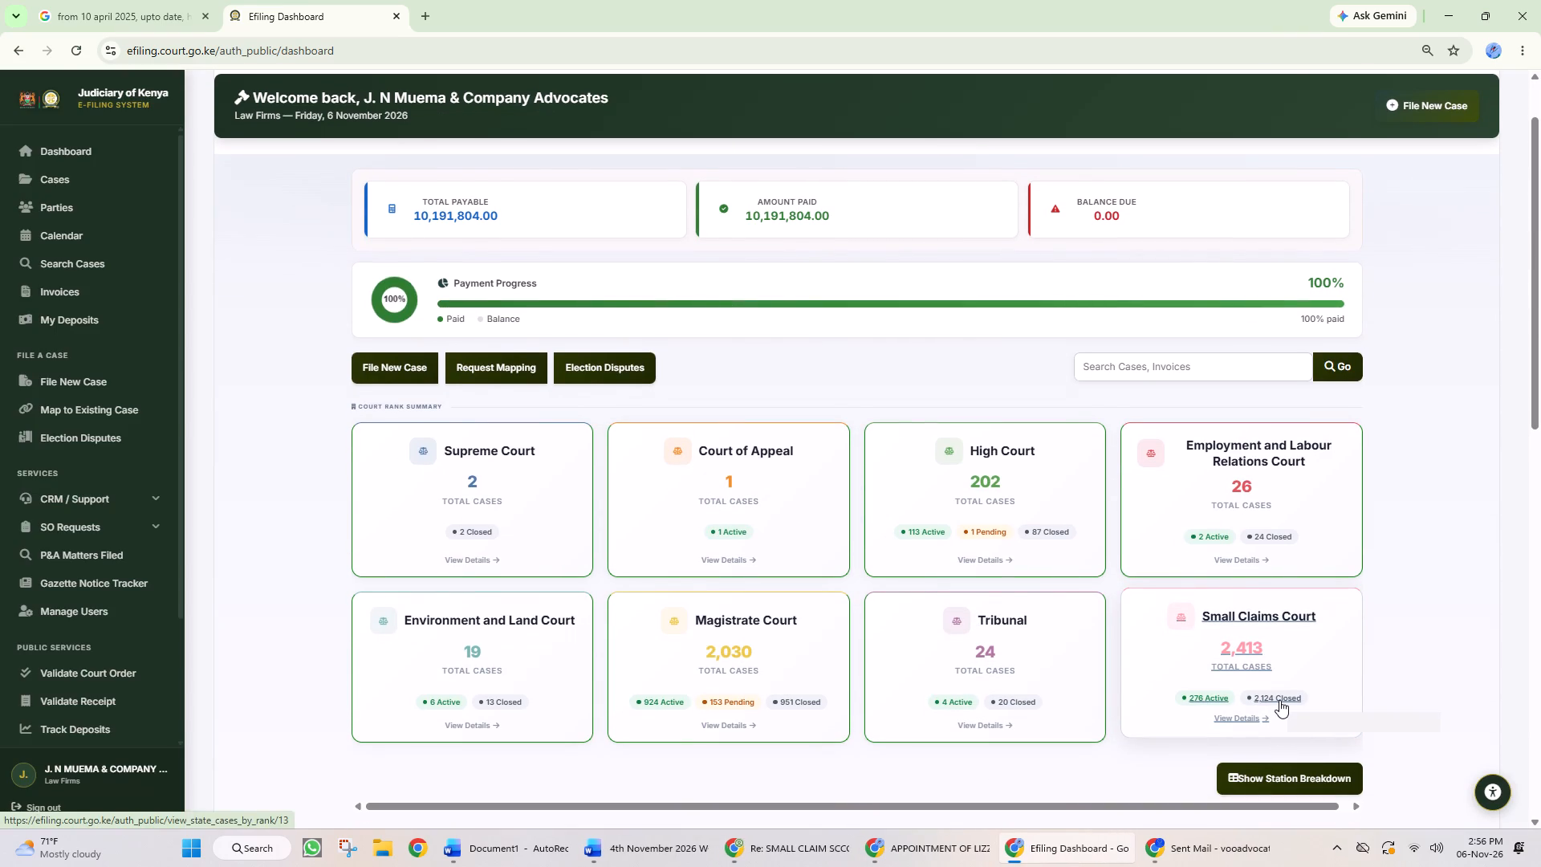
left_click(1279, 700)
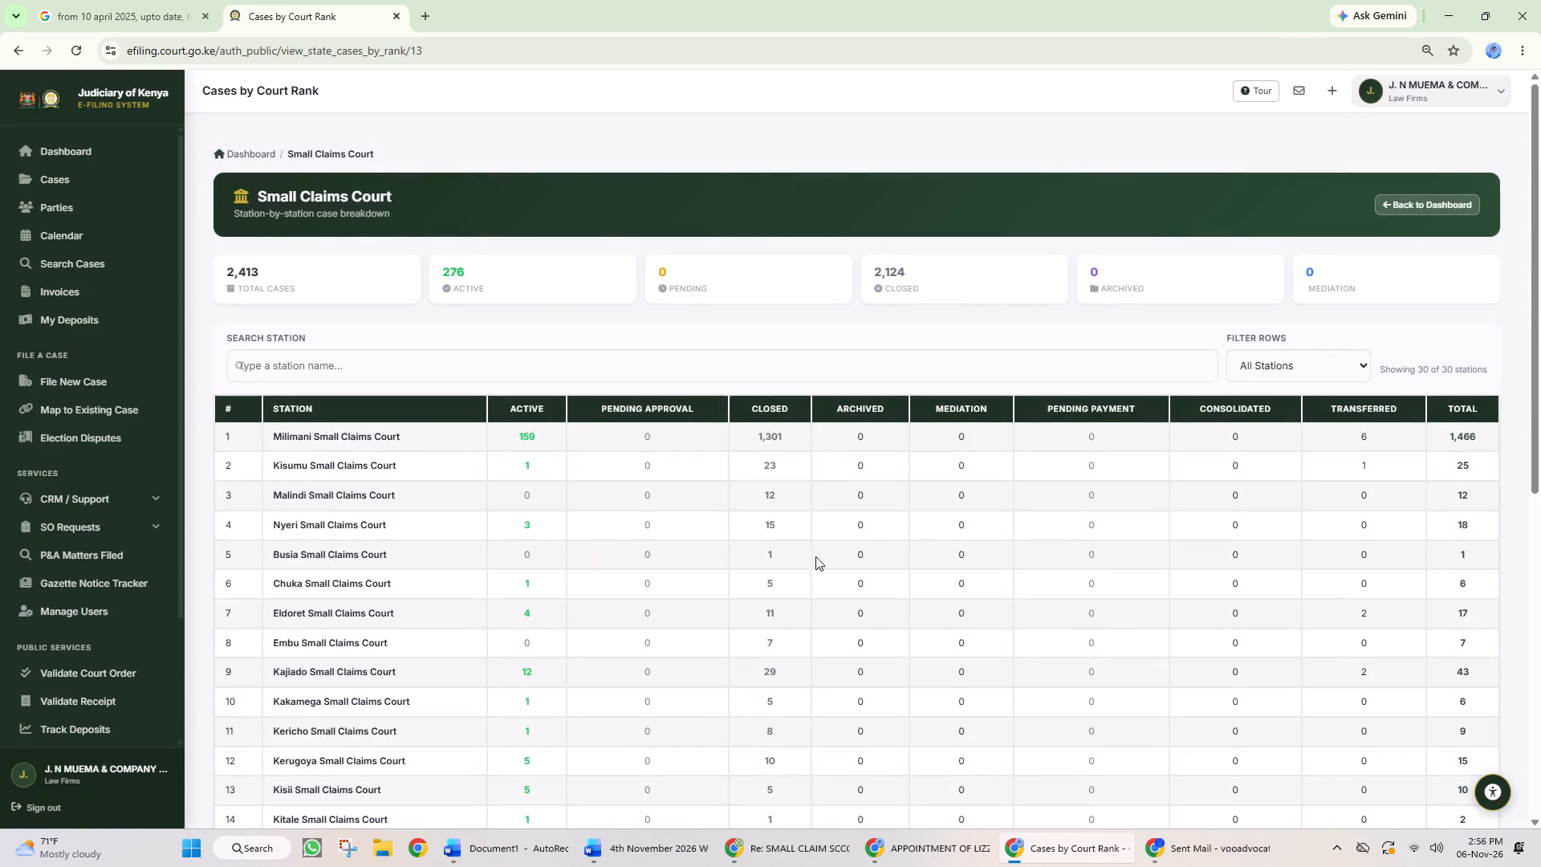
left_click(767, 441)
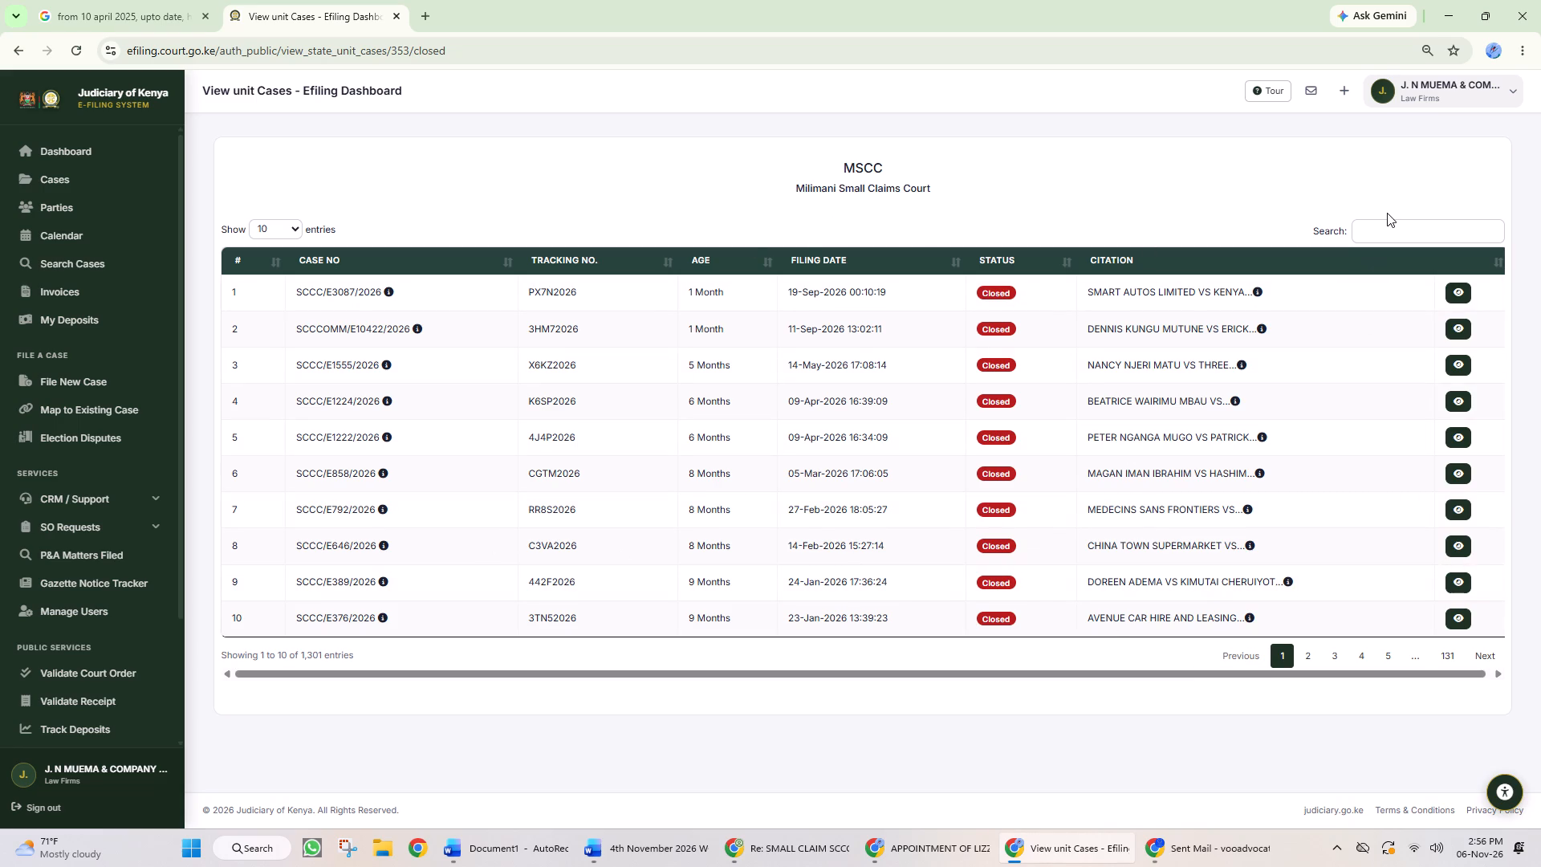
left_click(1368, 236)
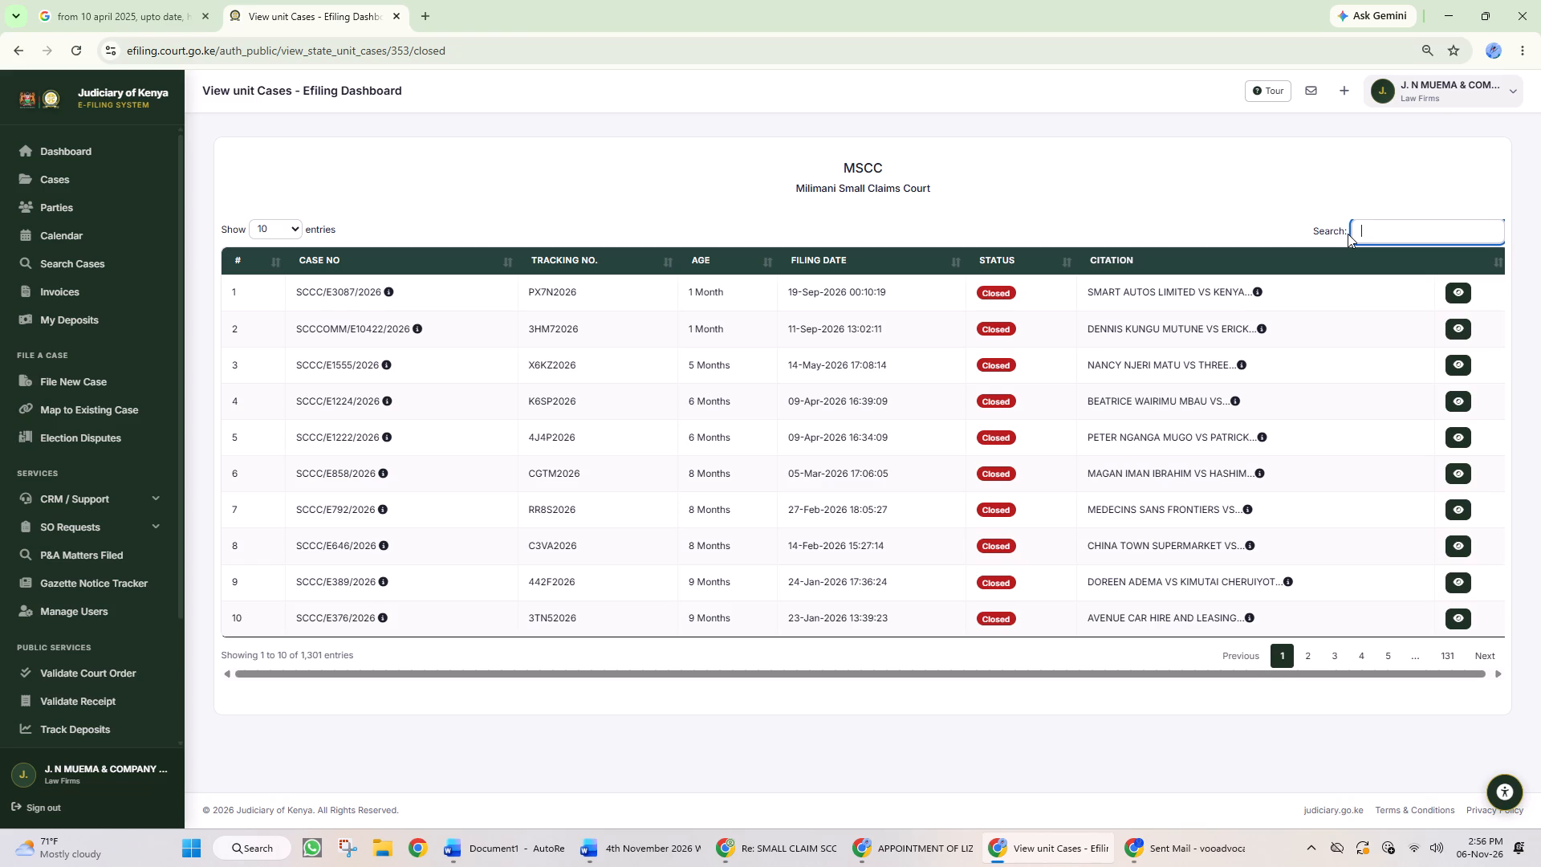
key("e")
key("BackSpace")
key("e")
key("BackSpace")
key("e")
key("BackSpace")
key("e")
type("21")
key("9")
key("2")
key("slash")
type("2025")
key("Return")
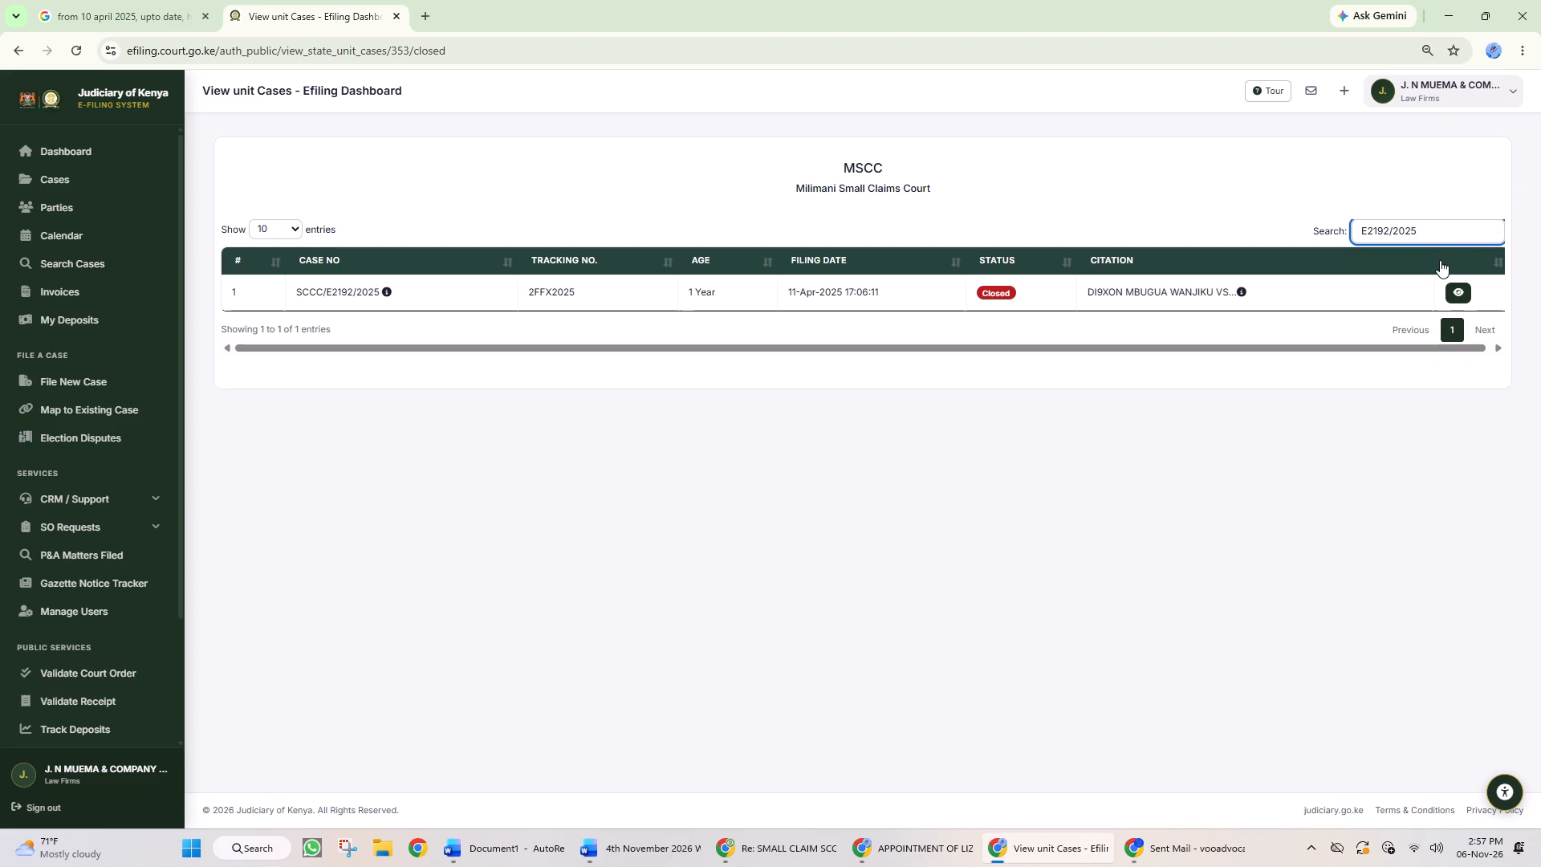
Open the details of case SCCC/E2192/2025 and view the judgment file among its court decisions.
left_click(1462, 296)
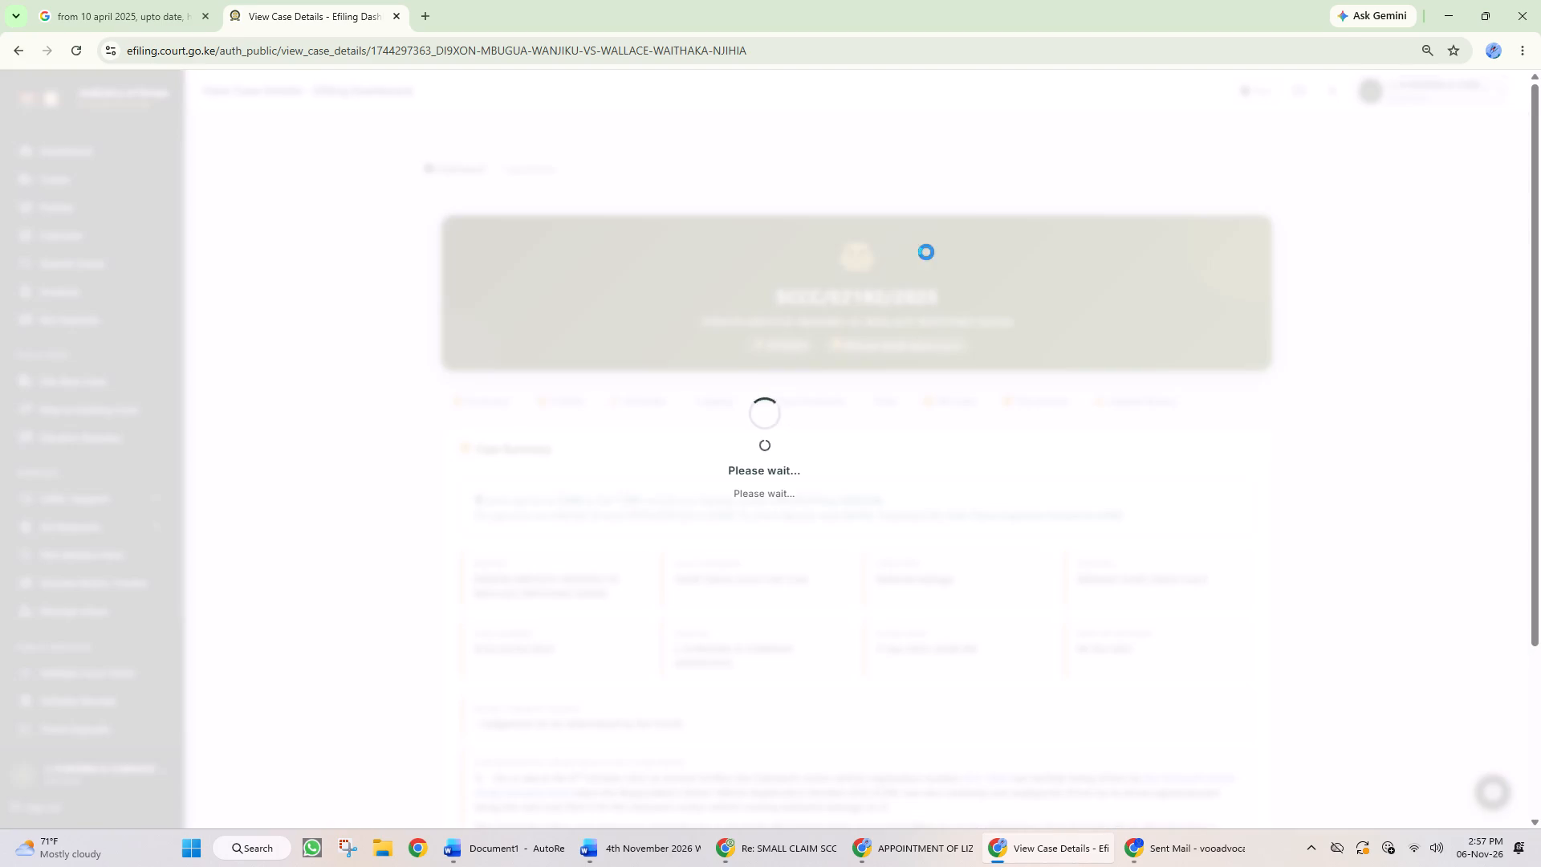
scroll(862, 385, "down", 2)
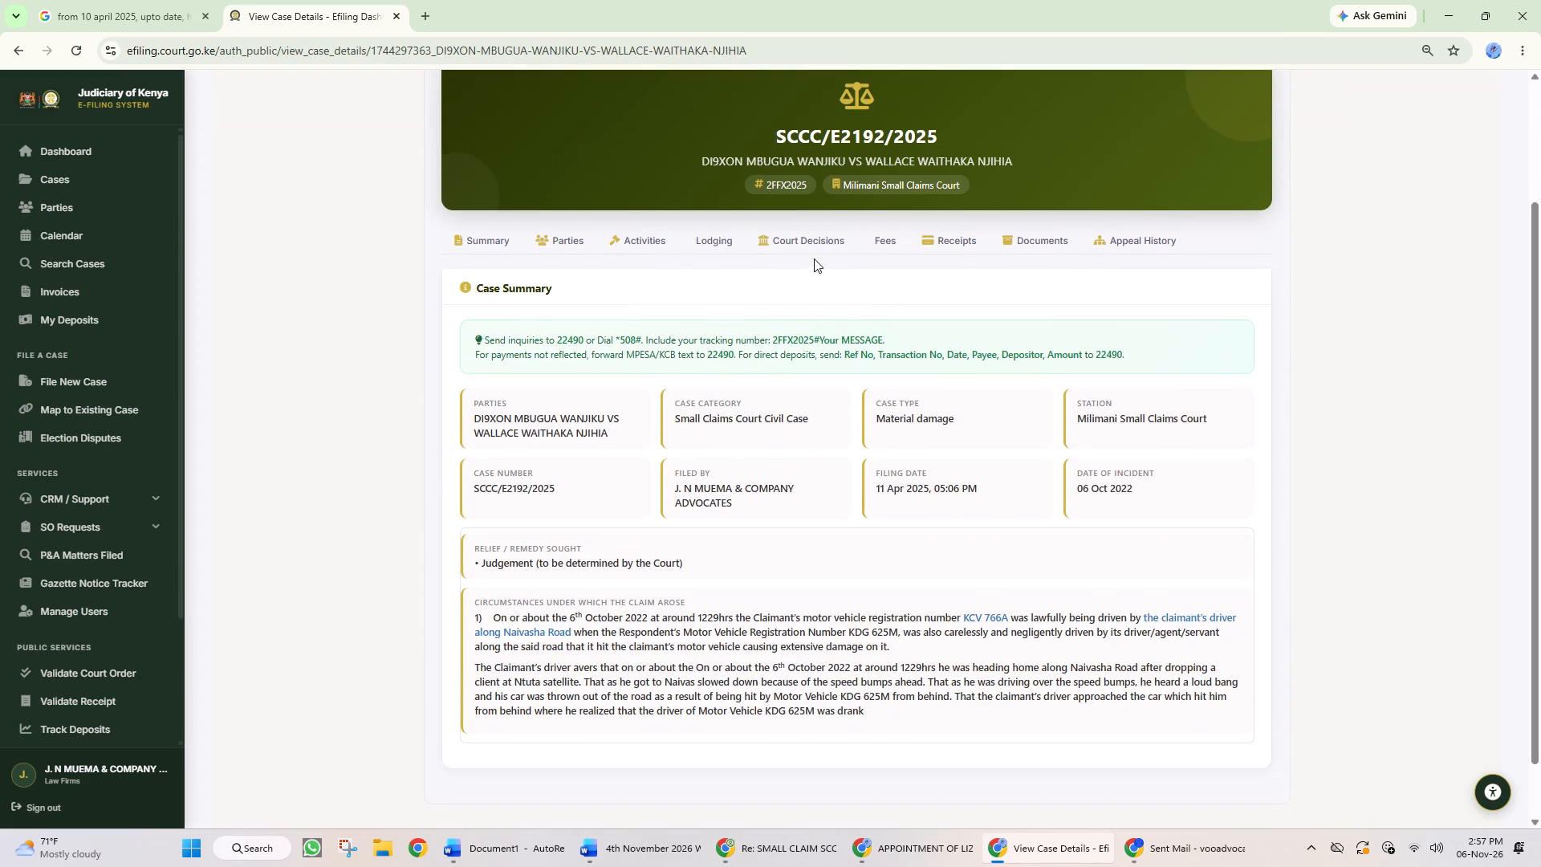
left_click(1010, 242)
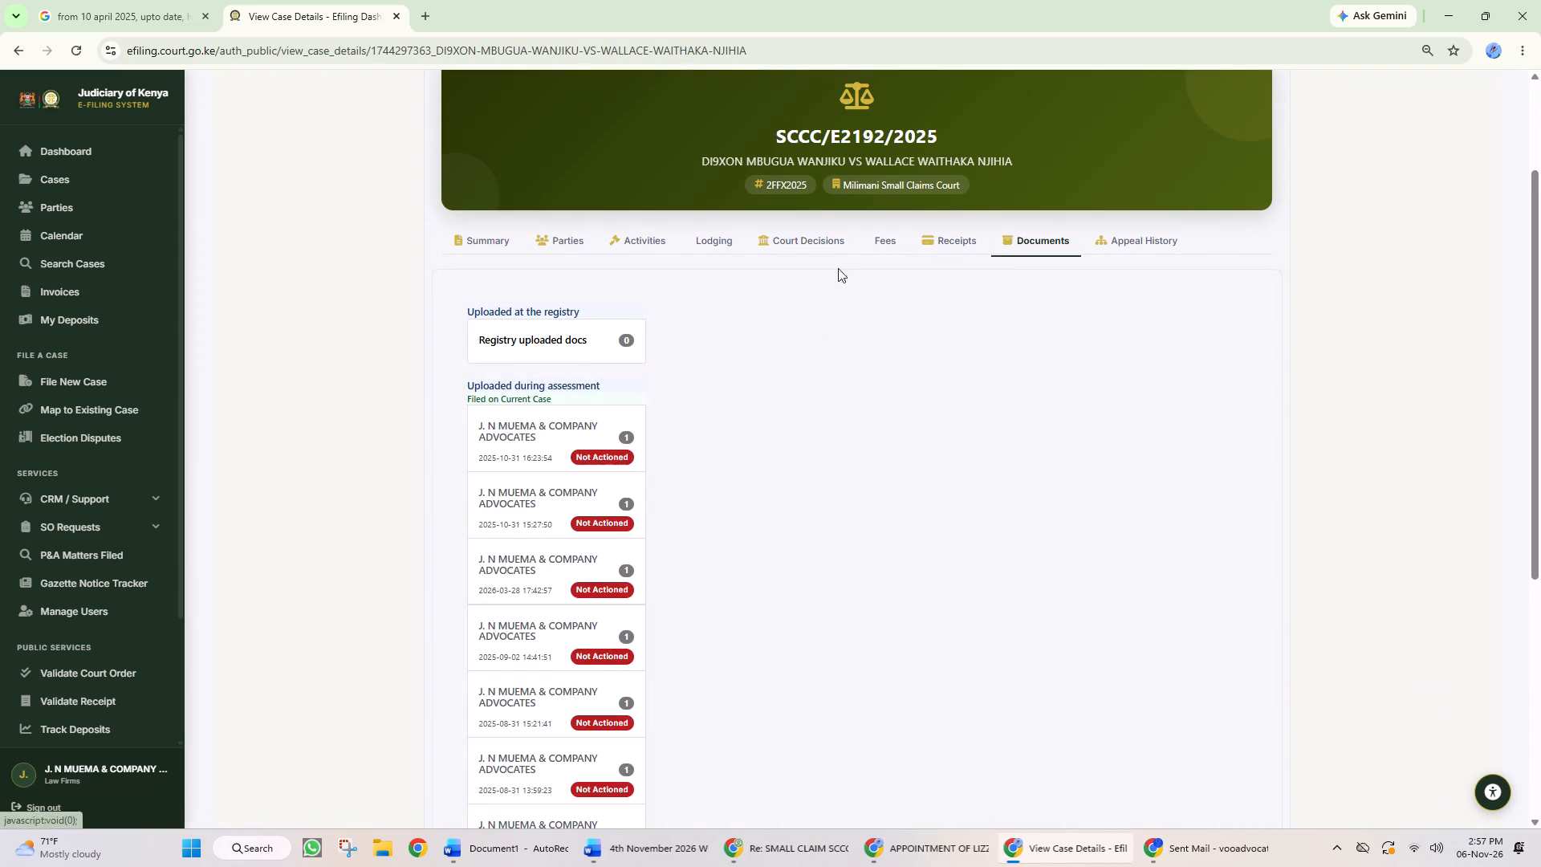
left_click(834, 248)
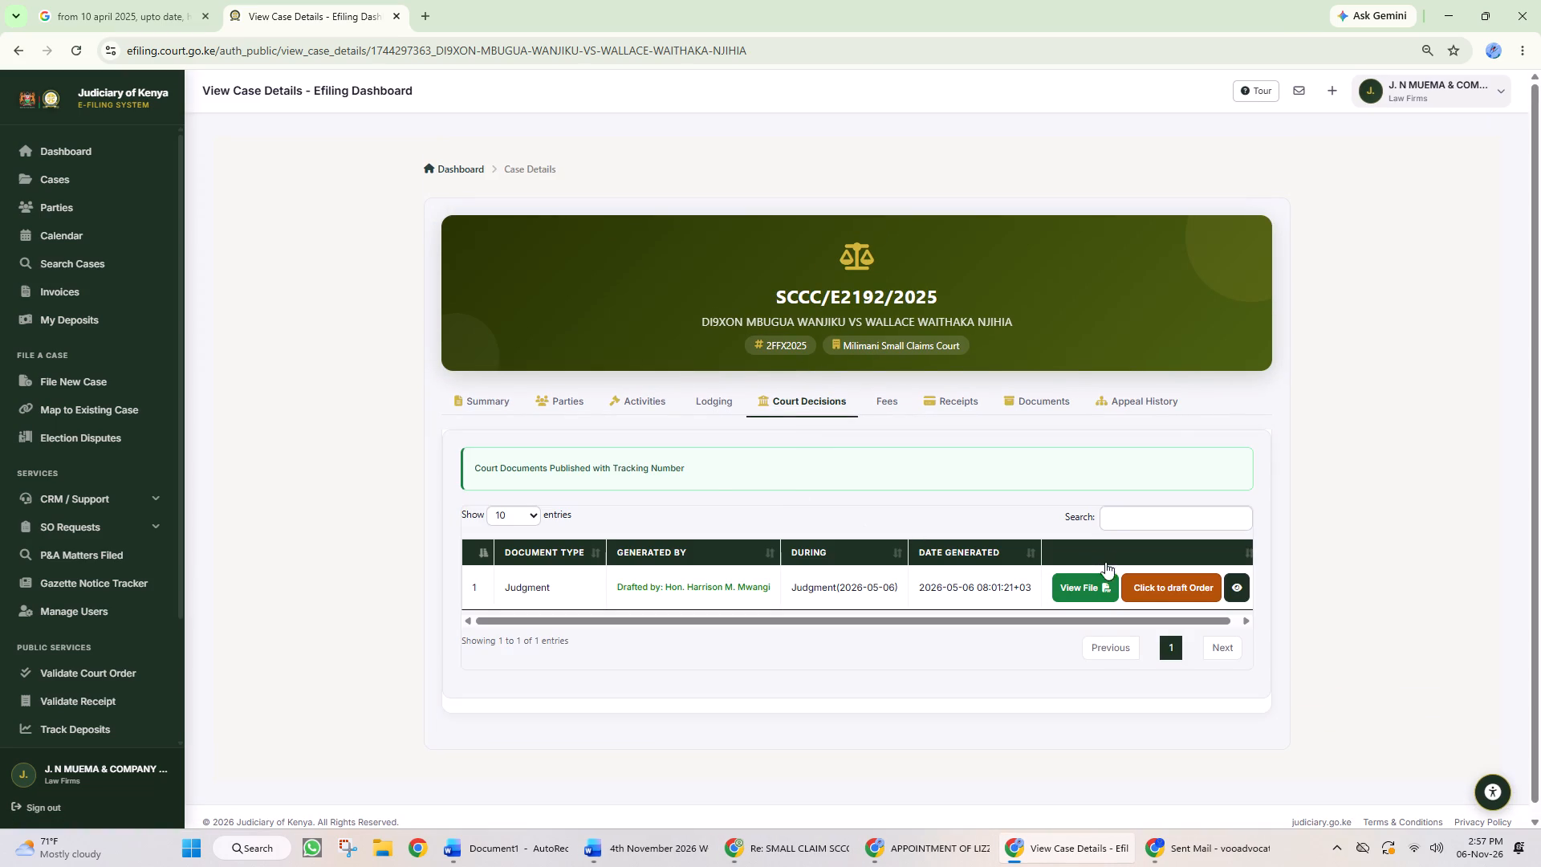
scroll(710, 490, "down", 1)
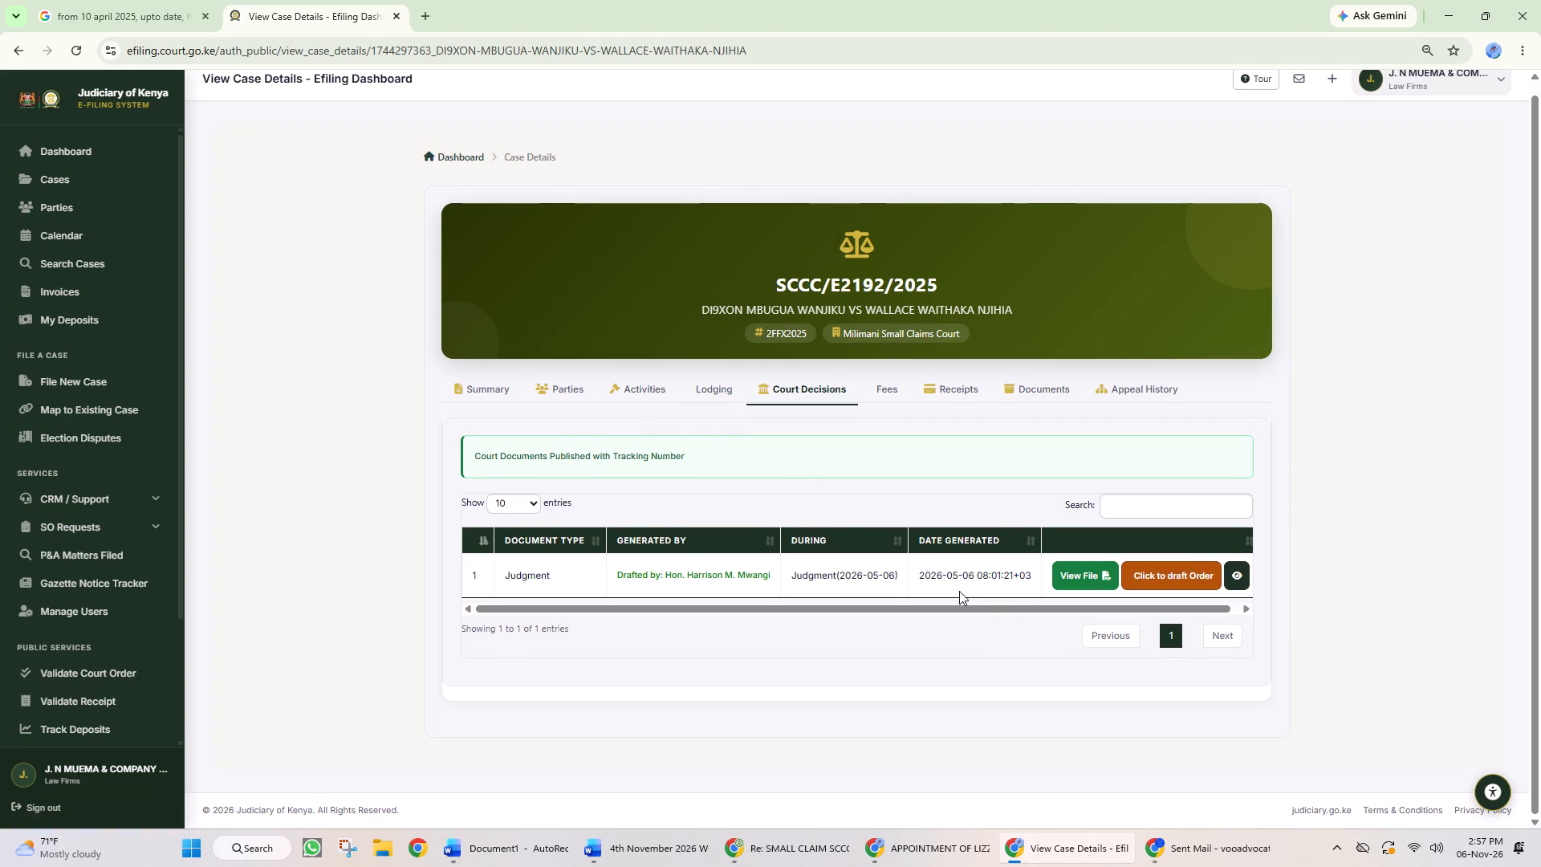
left_click(1092, 573)
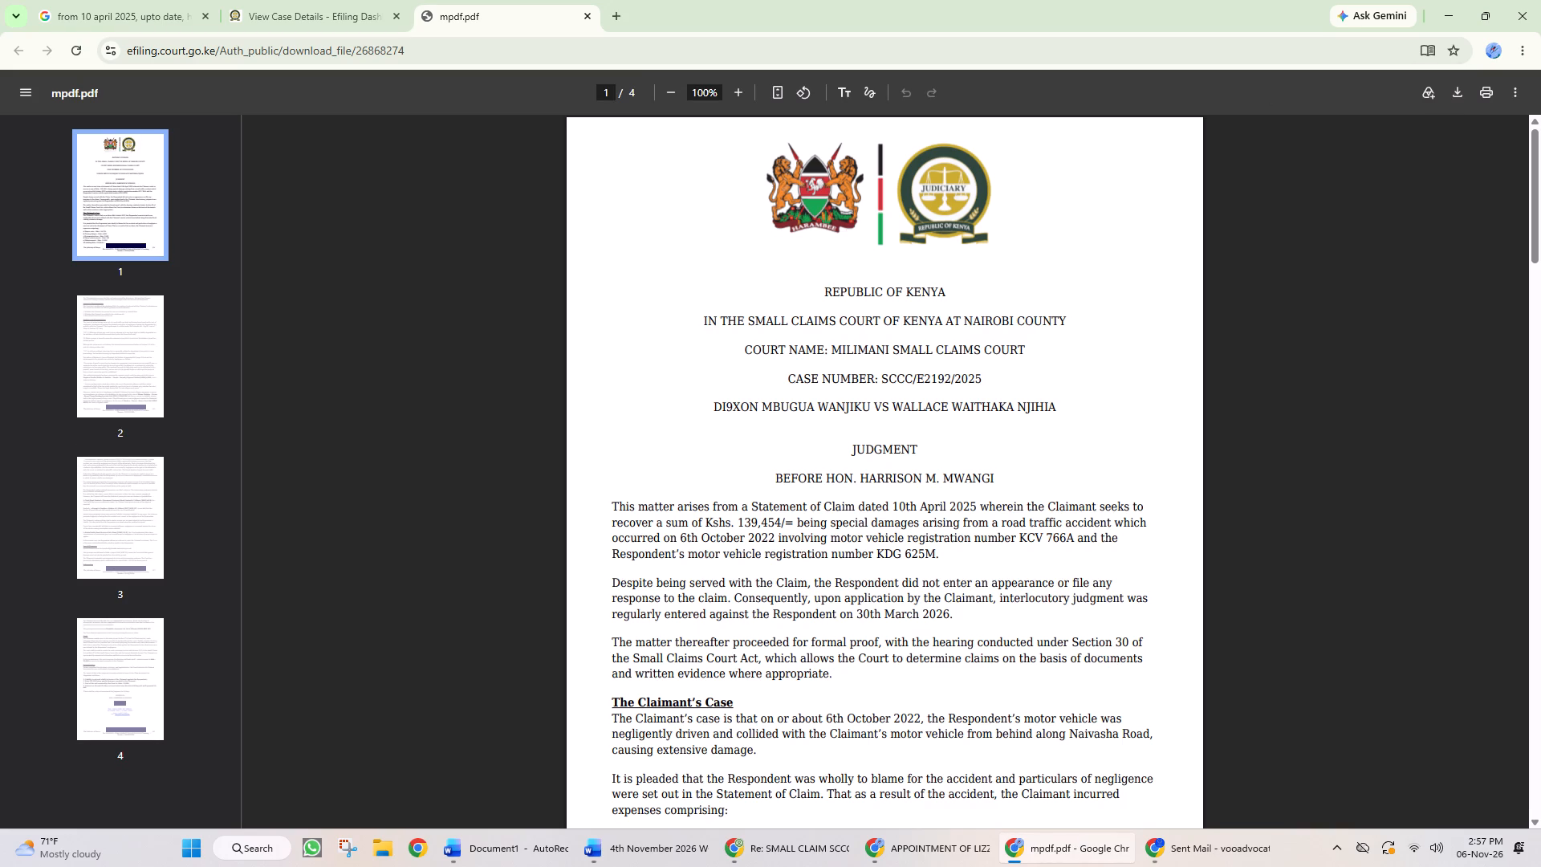
Read through the four-page judgment, examining the awards, costs and interest in its determination, and return to the case details.
scroll(981, 517, "down", 6)
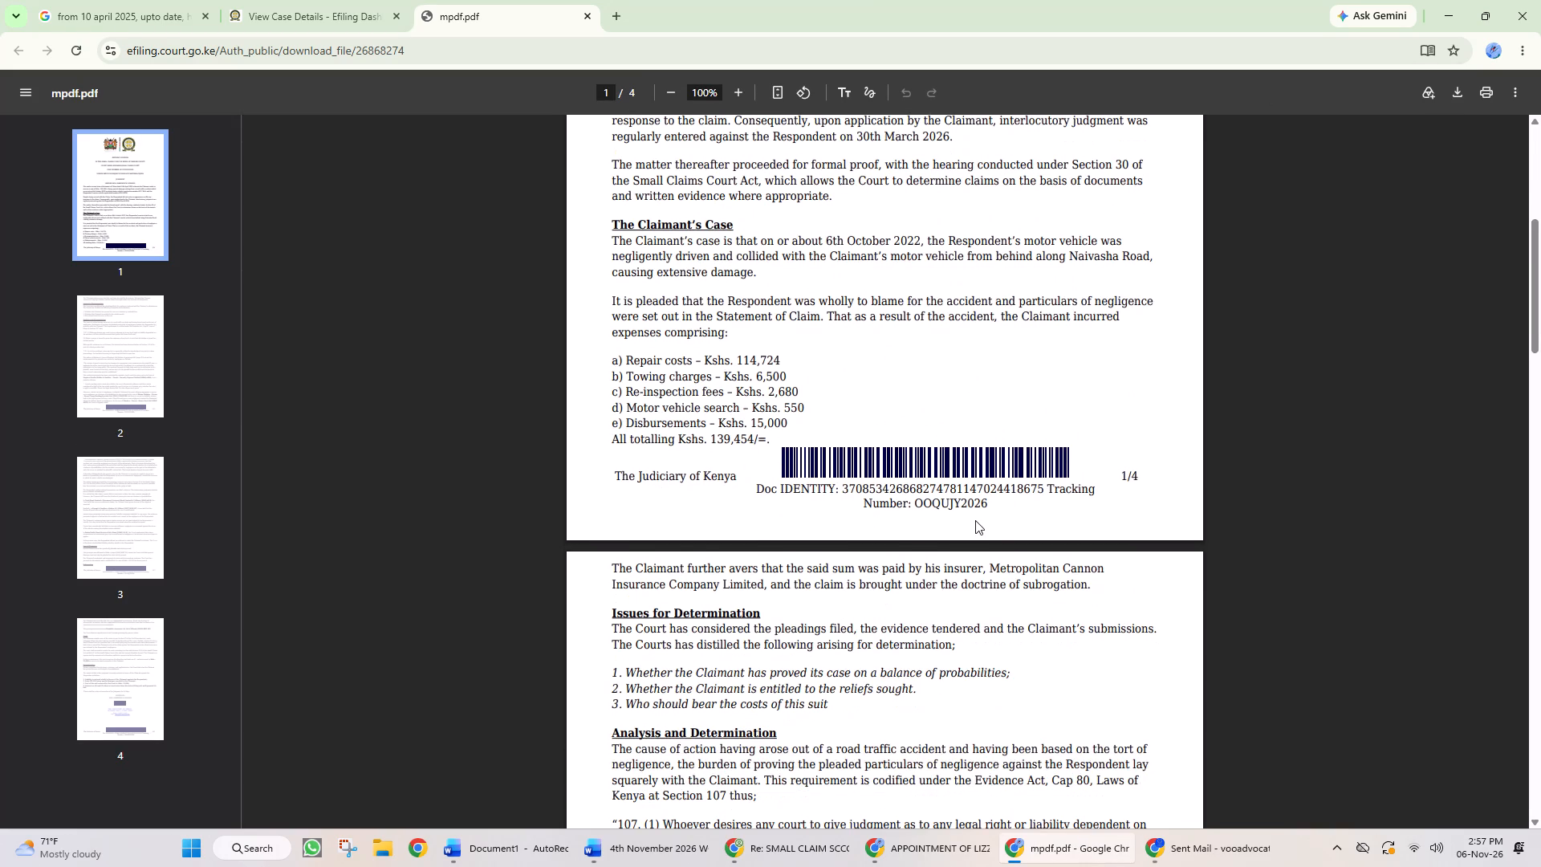
scroll(974, 520, "down", 2)
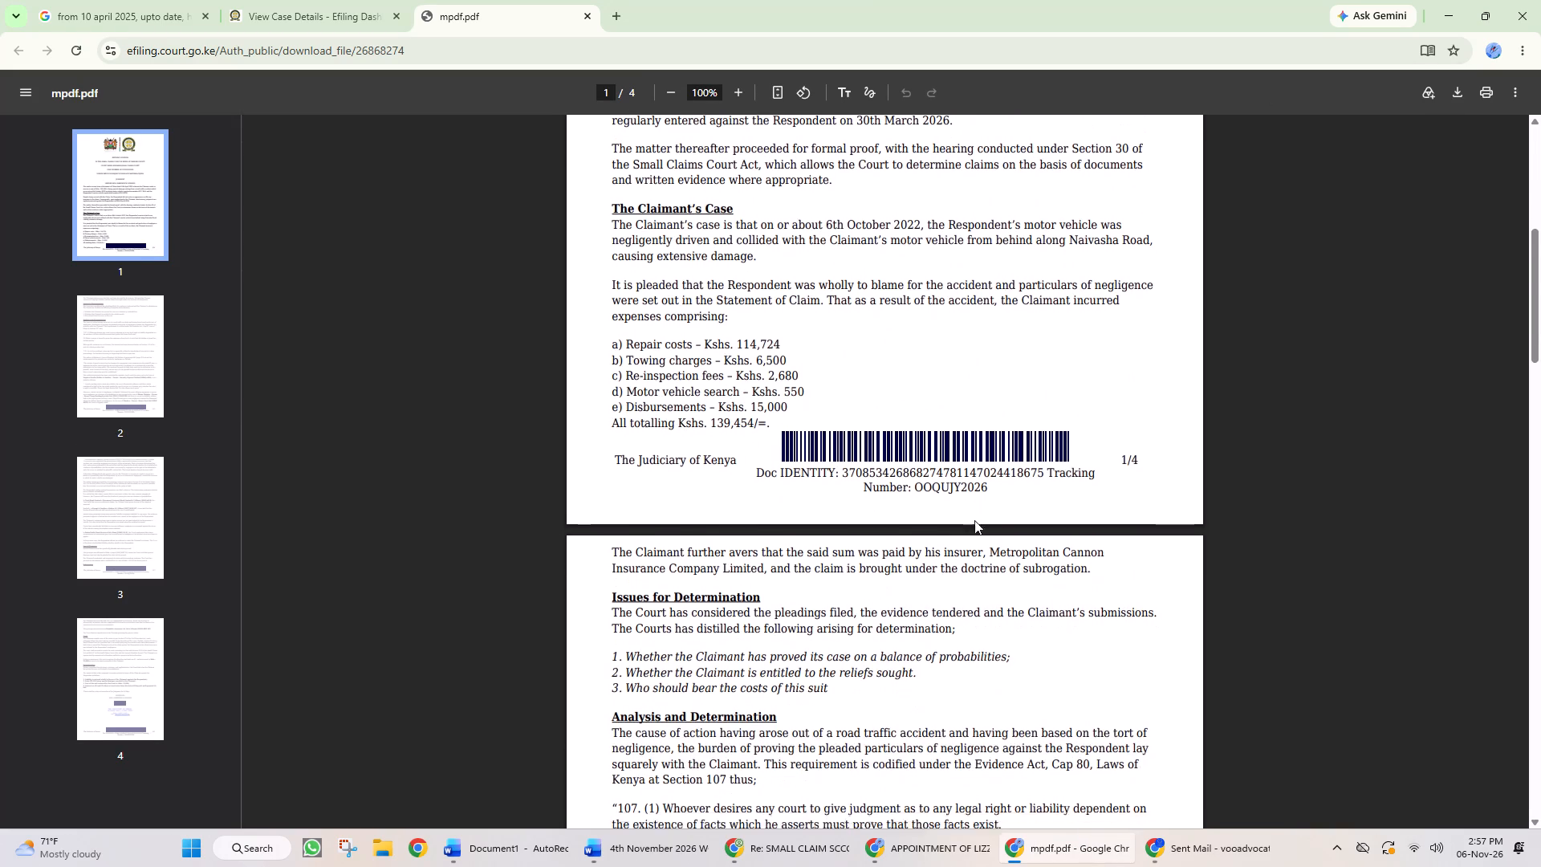
scroll(974, 520, "down", 10)
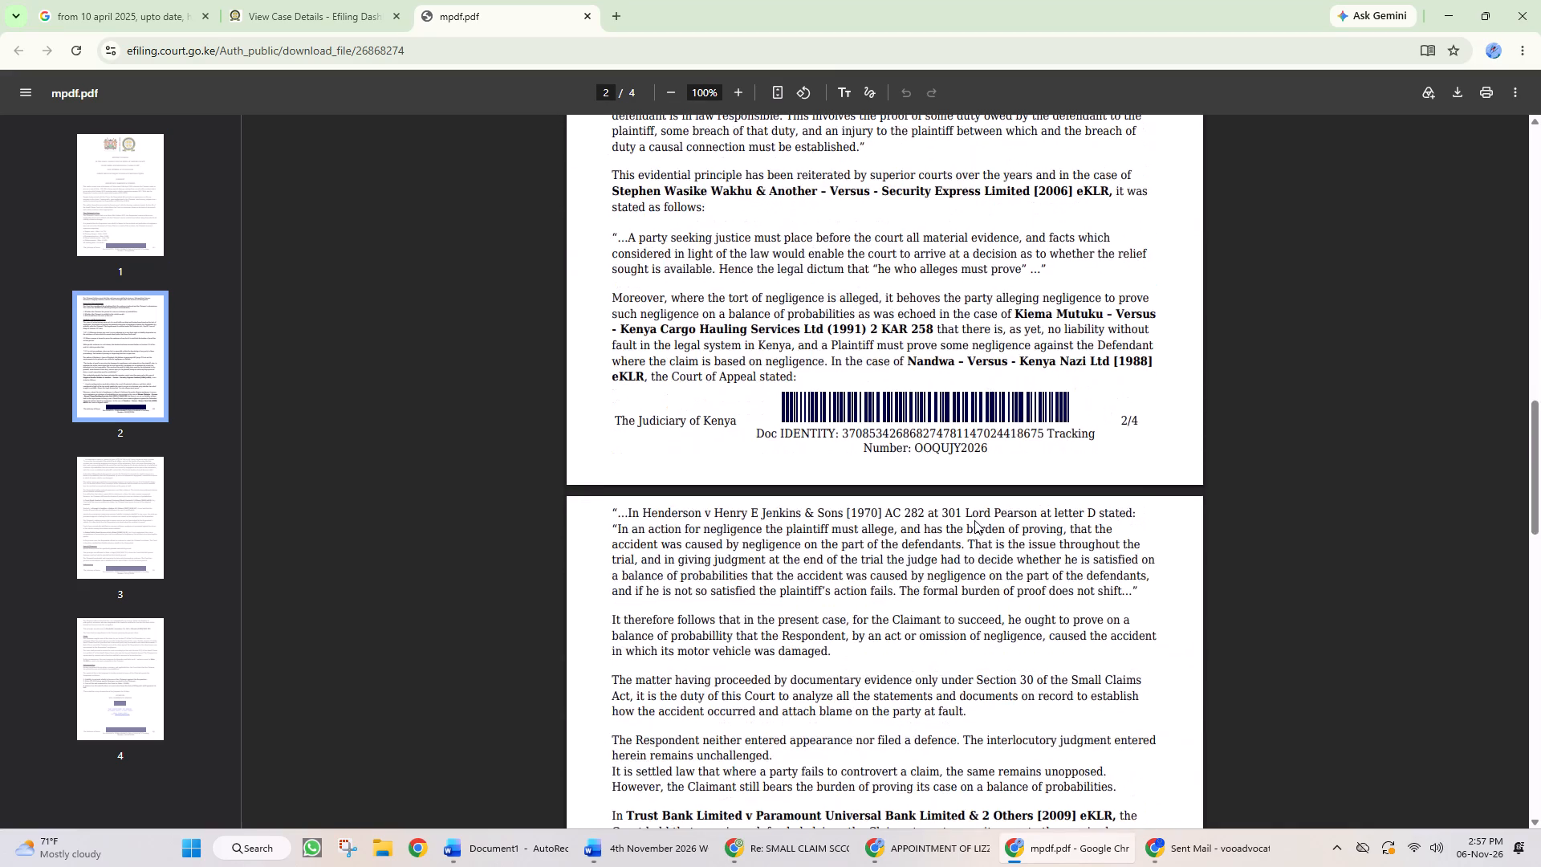
scroll(974, 515, "down", 7)
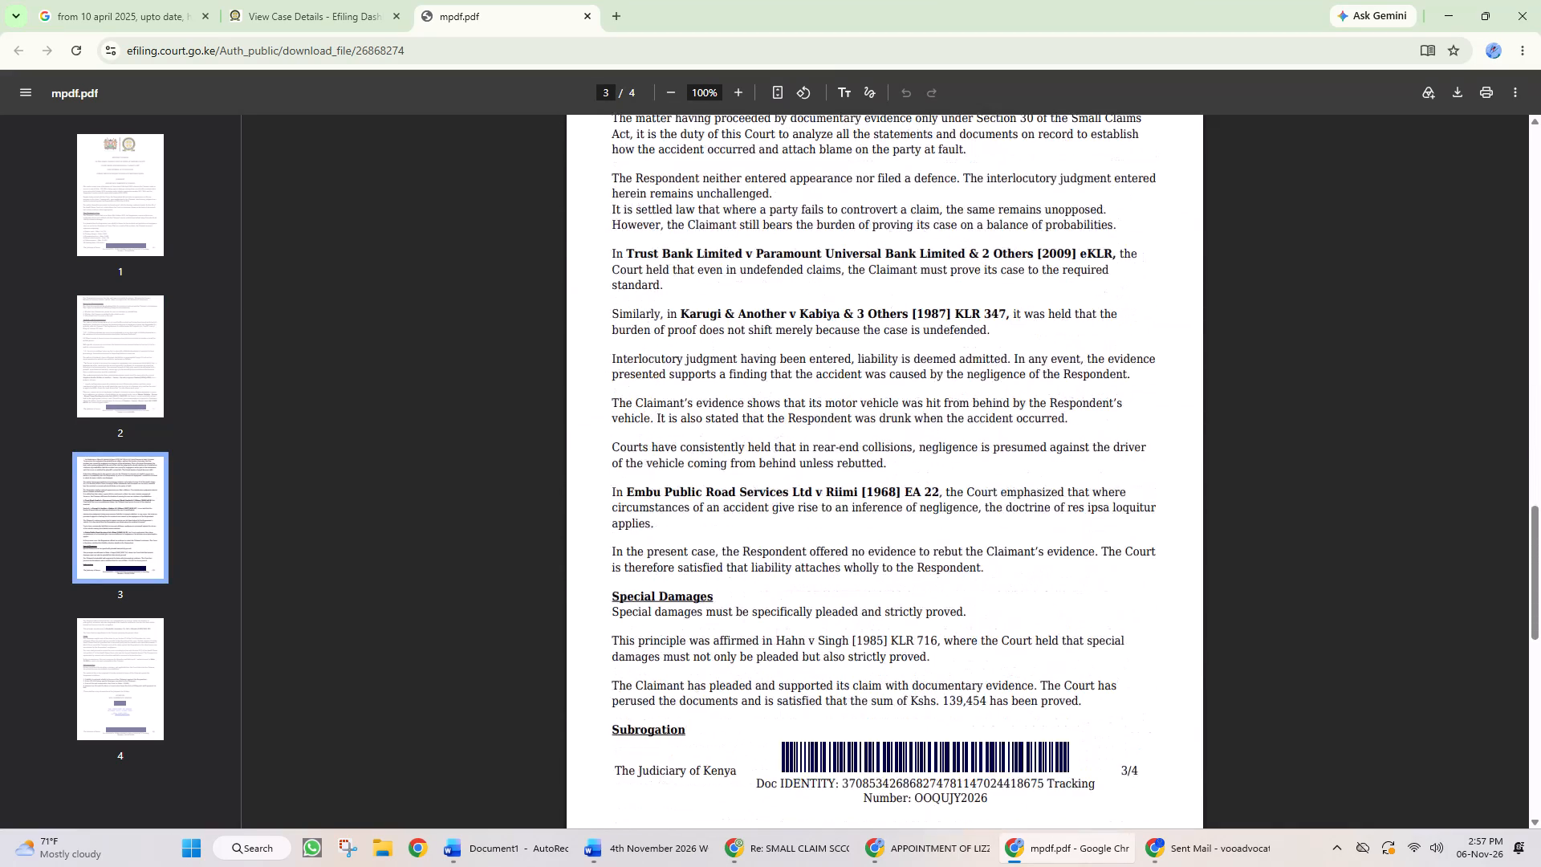
scroll(968, 520, "down", 6)
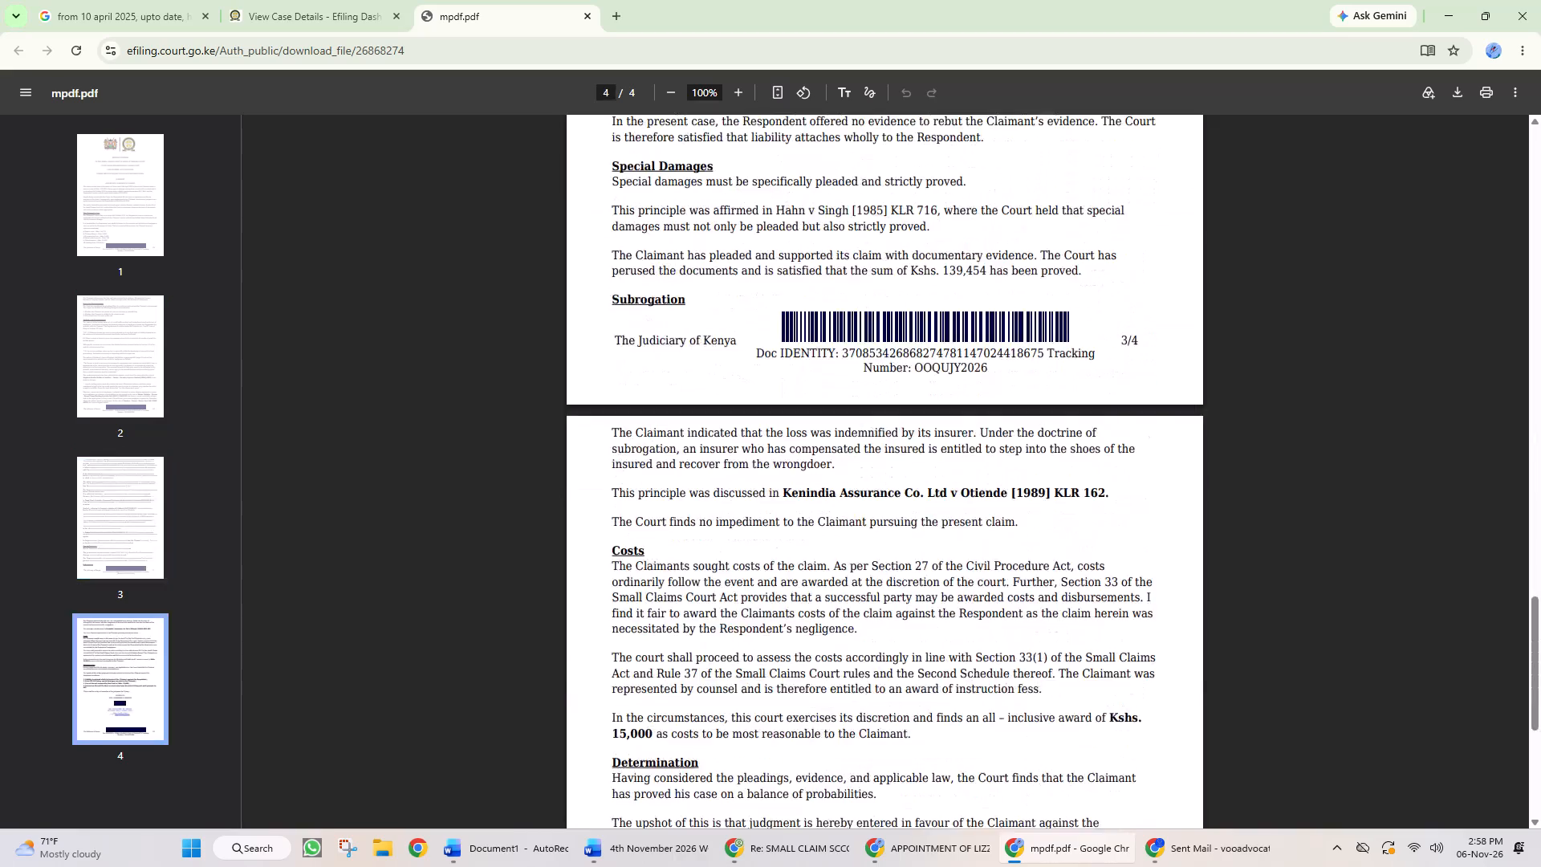
scroll(968, 520, "down", 2)
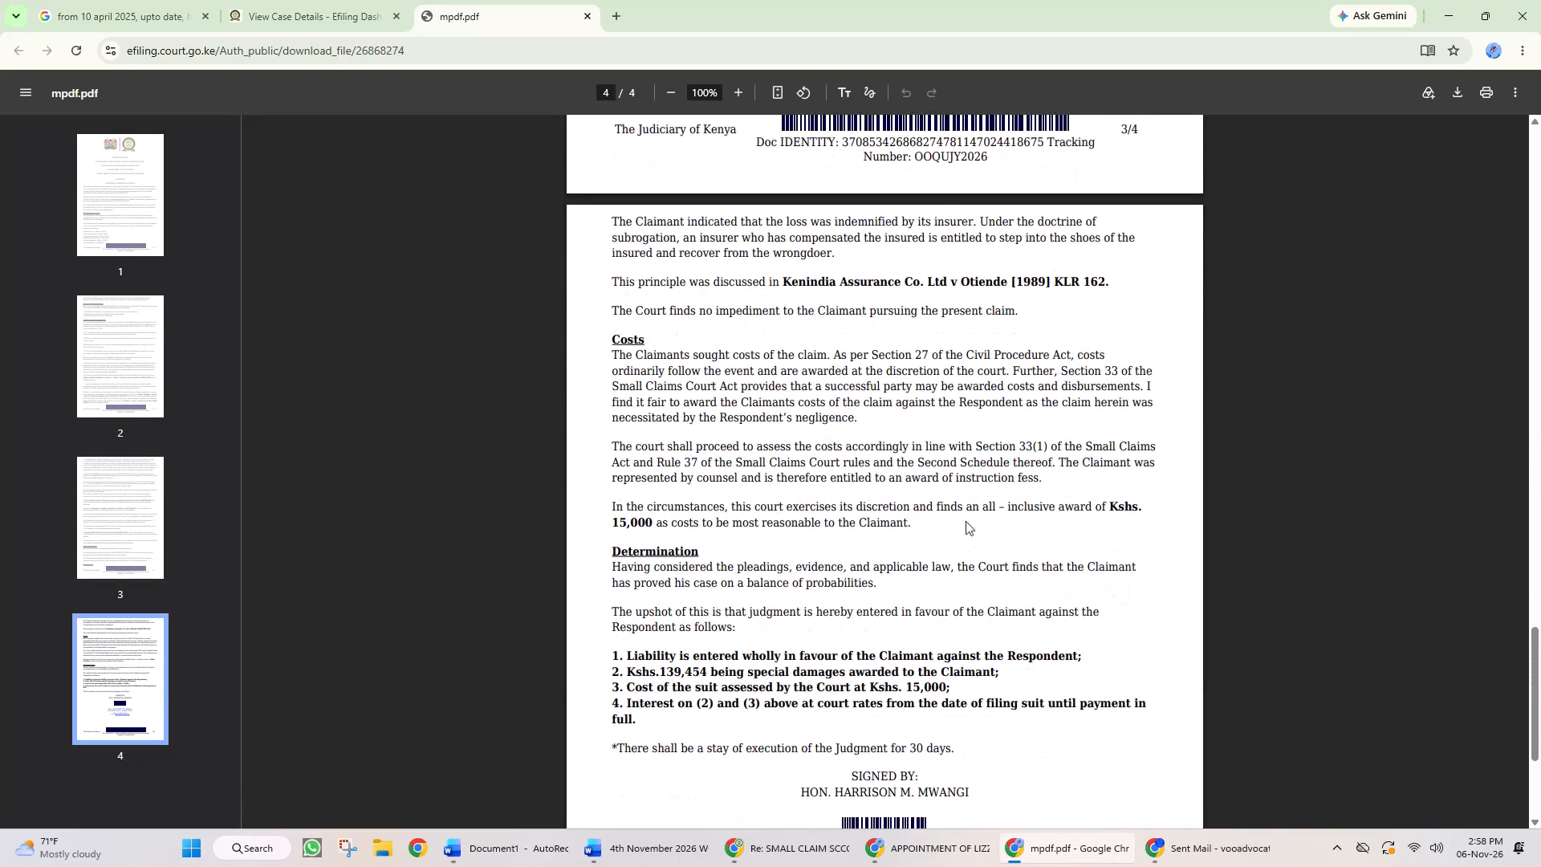
scroll(966, 521, "down", 5)
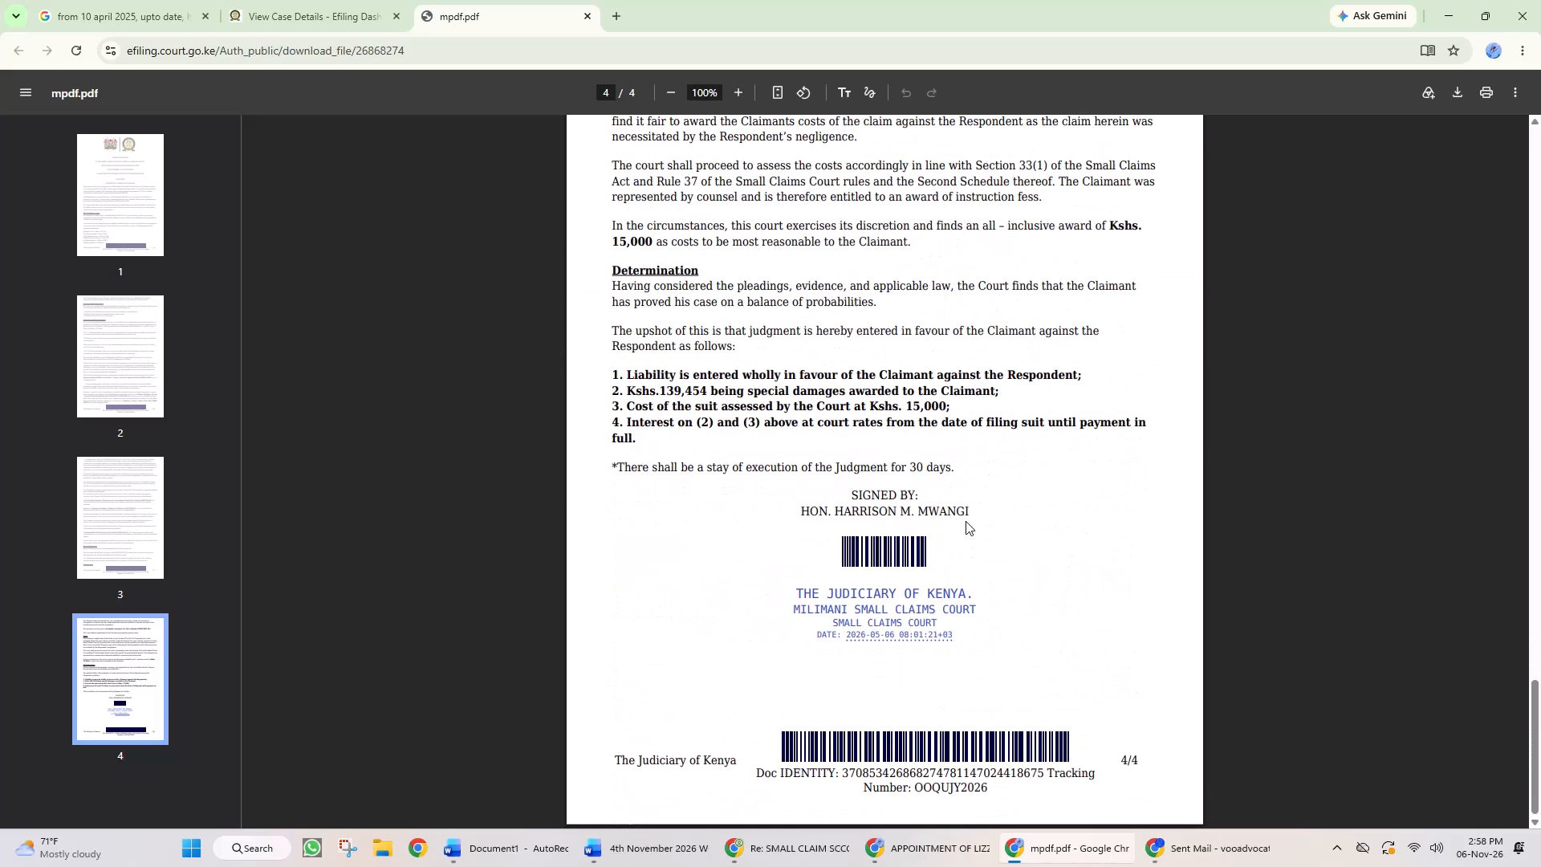
scroll(966, 521, "down", 2)
scroll(966, 521, "up", 20)
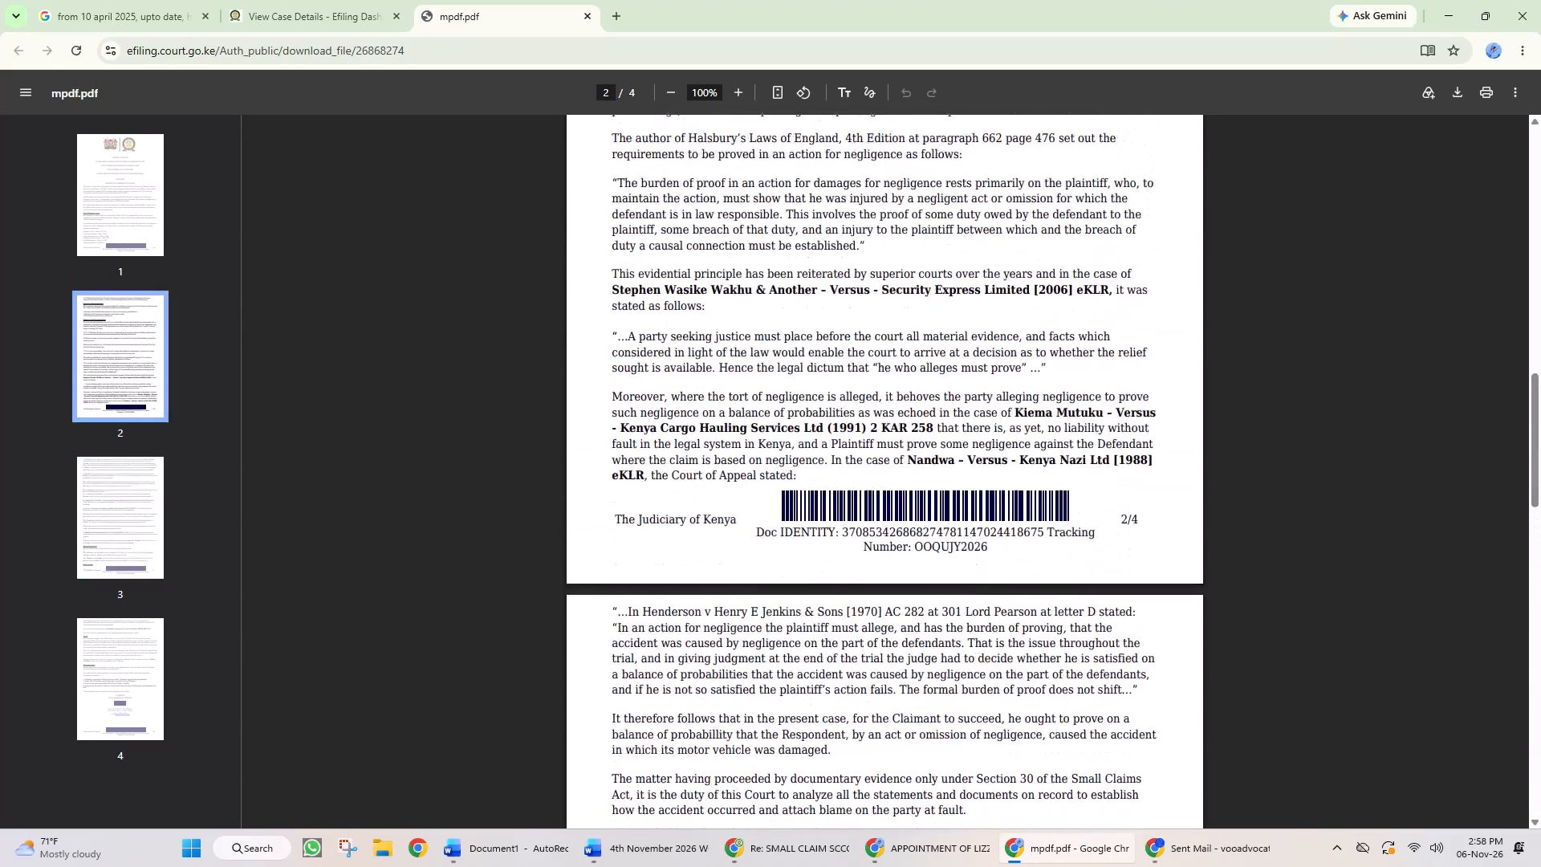
scroll(973, 520, "up", 20)
scroll(973, 520, "up", 6)
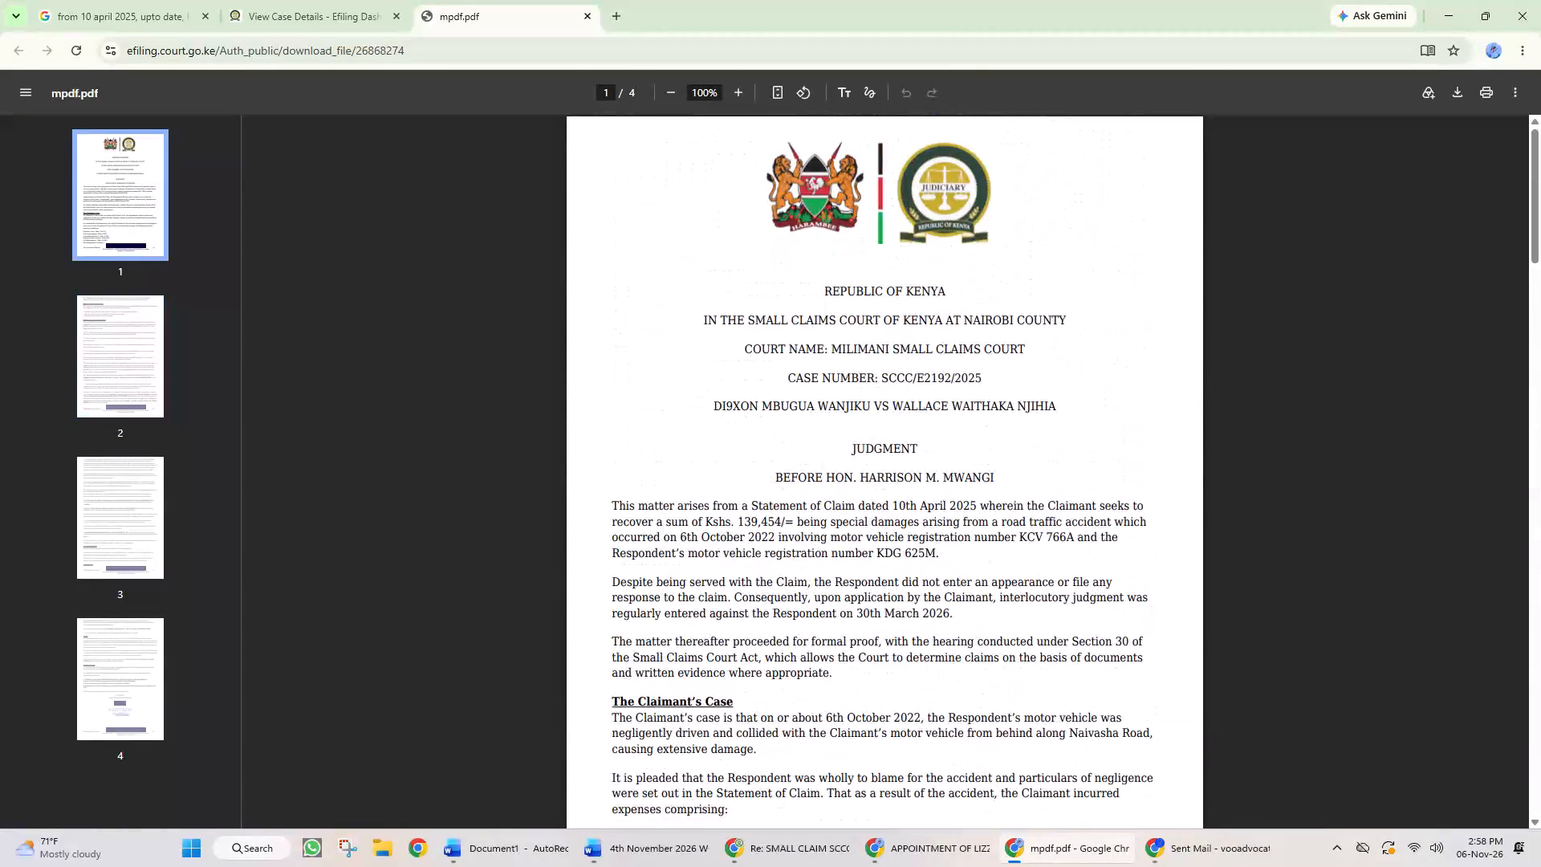
left_click(17, 55)
left_click(299, 14)
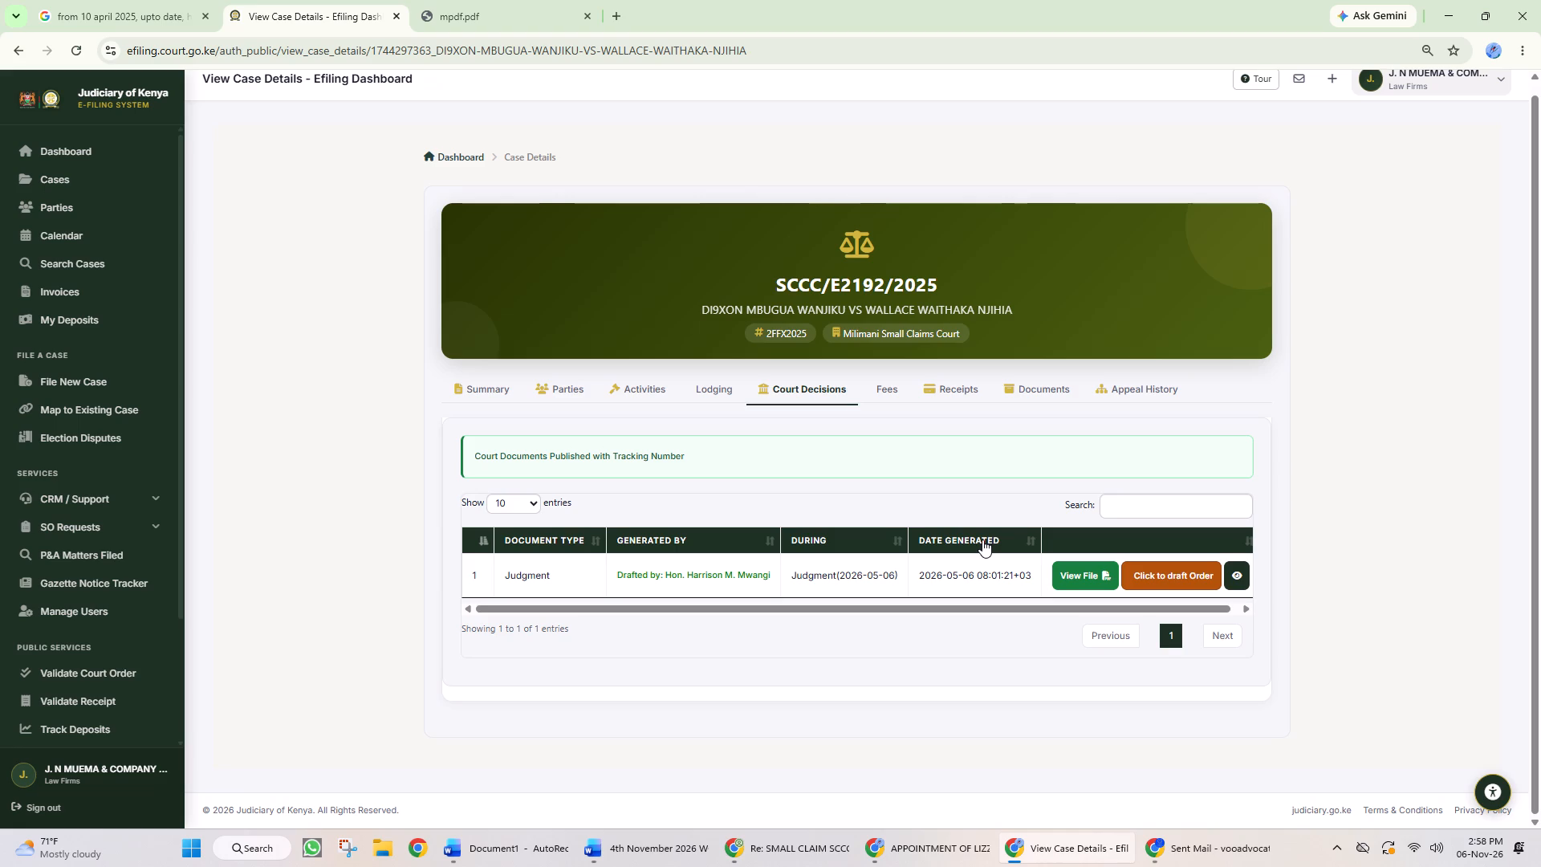
left_click(517, 20)
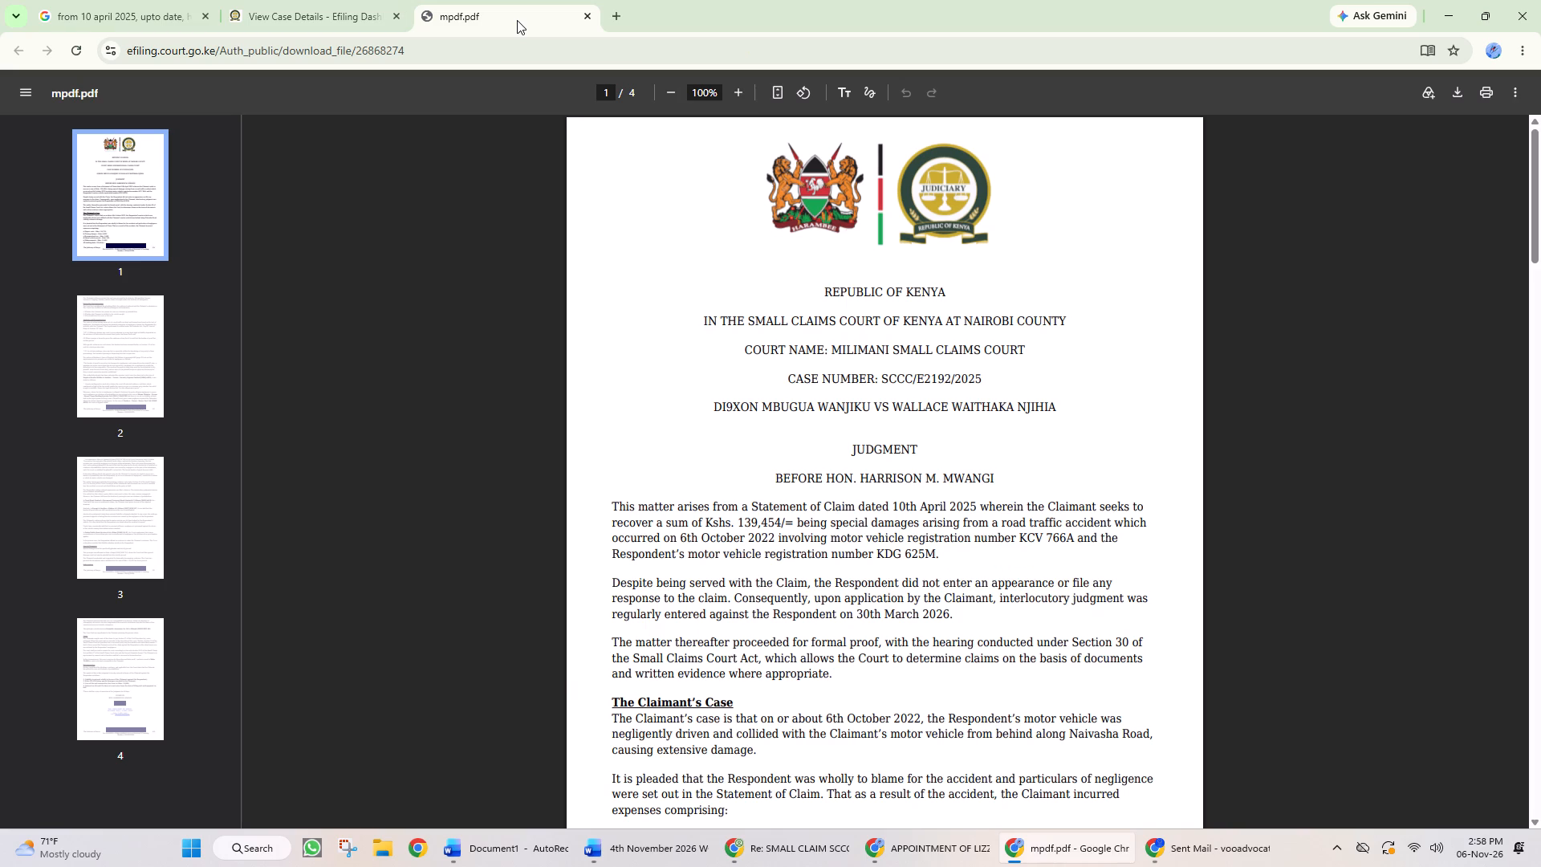
left_click(136, 17)
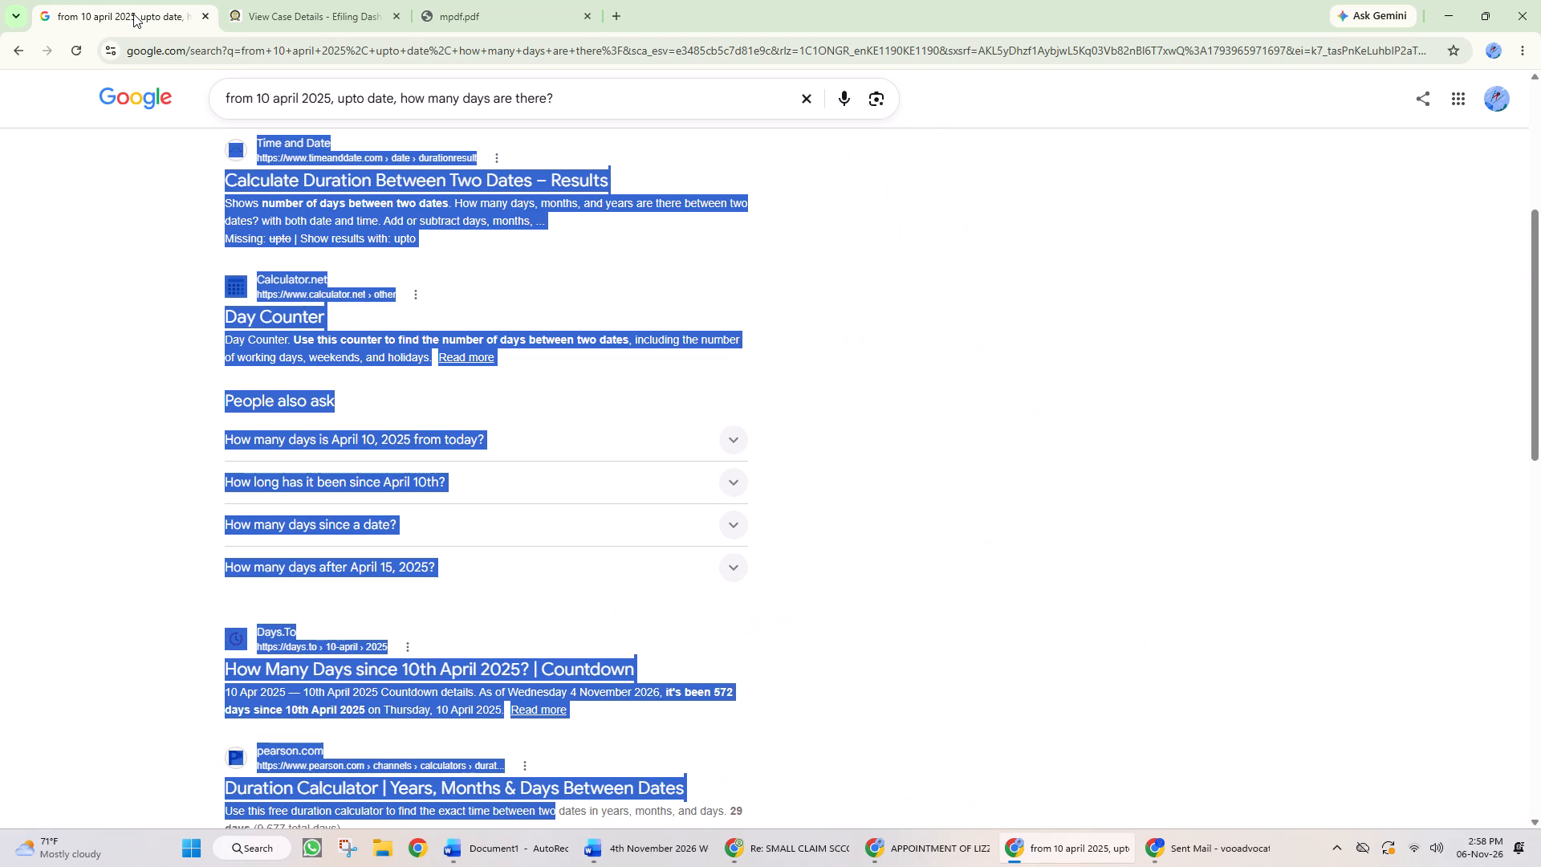
left_click(325, 0)
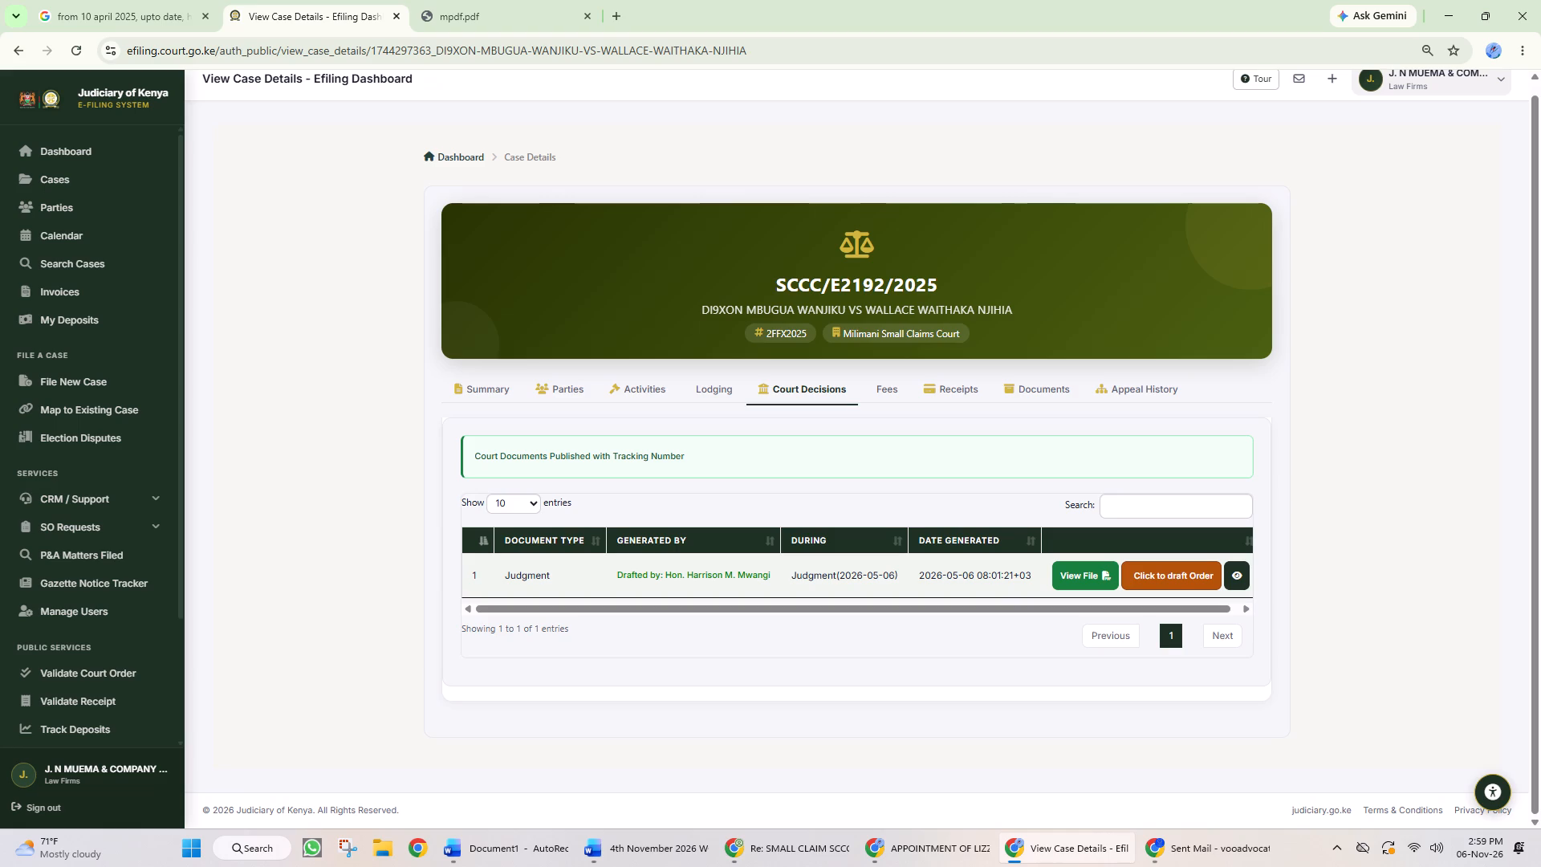
left_click(844, 570)
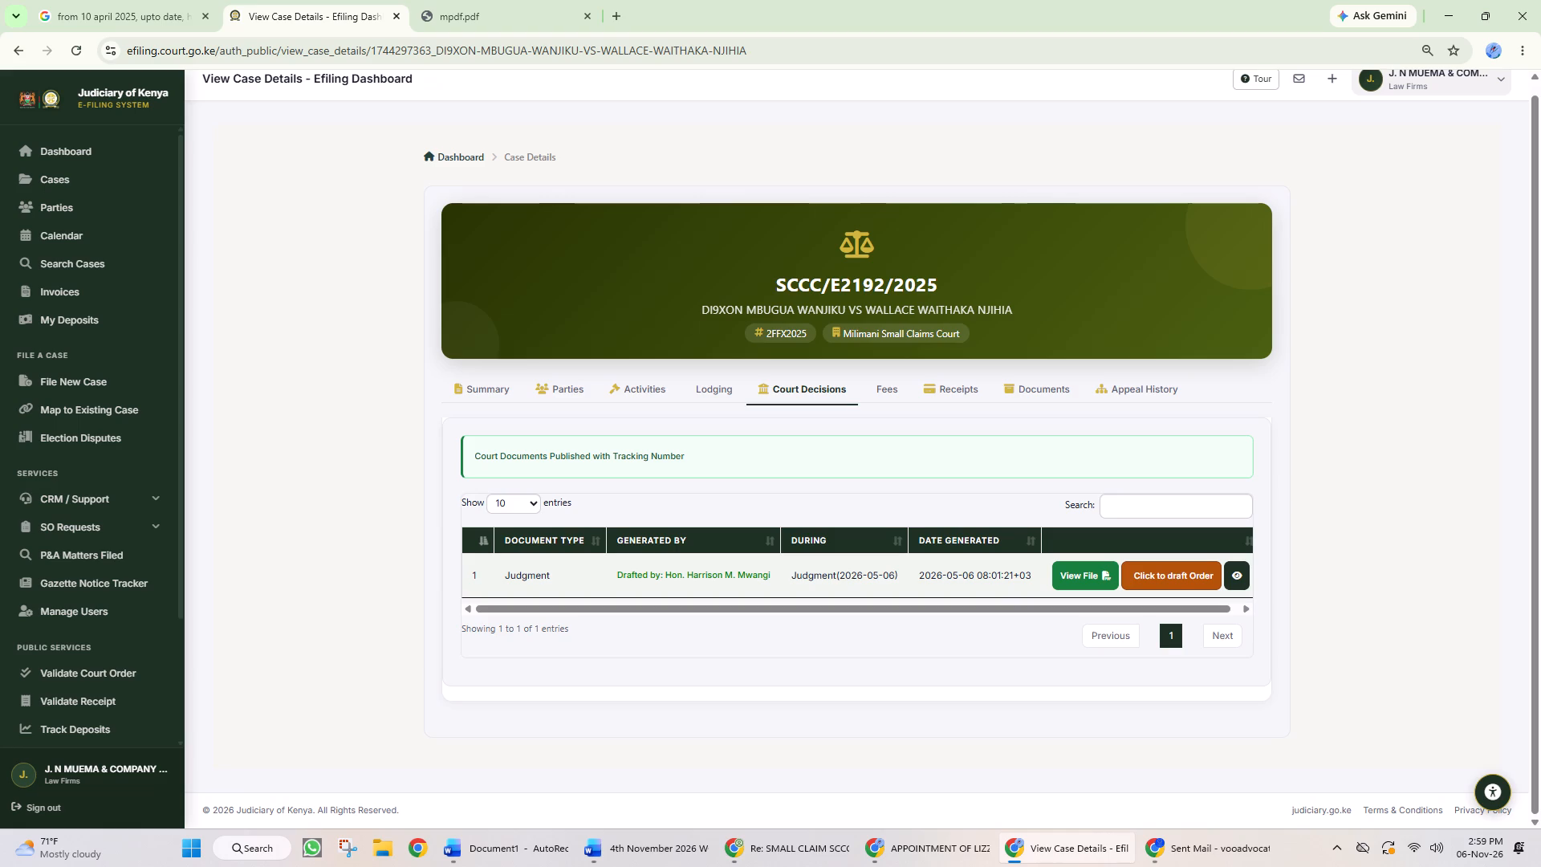
left_click(840, 580)
left_click(1099, 570)
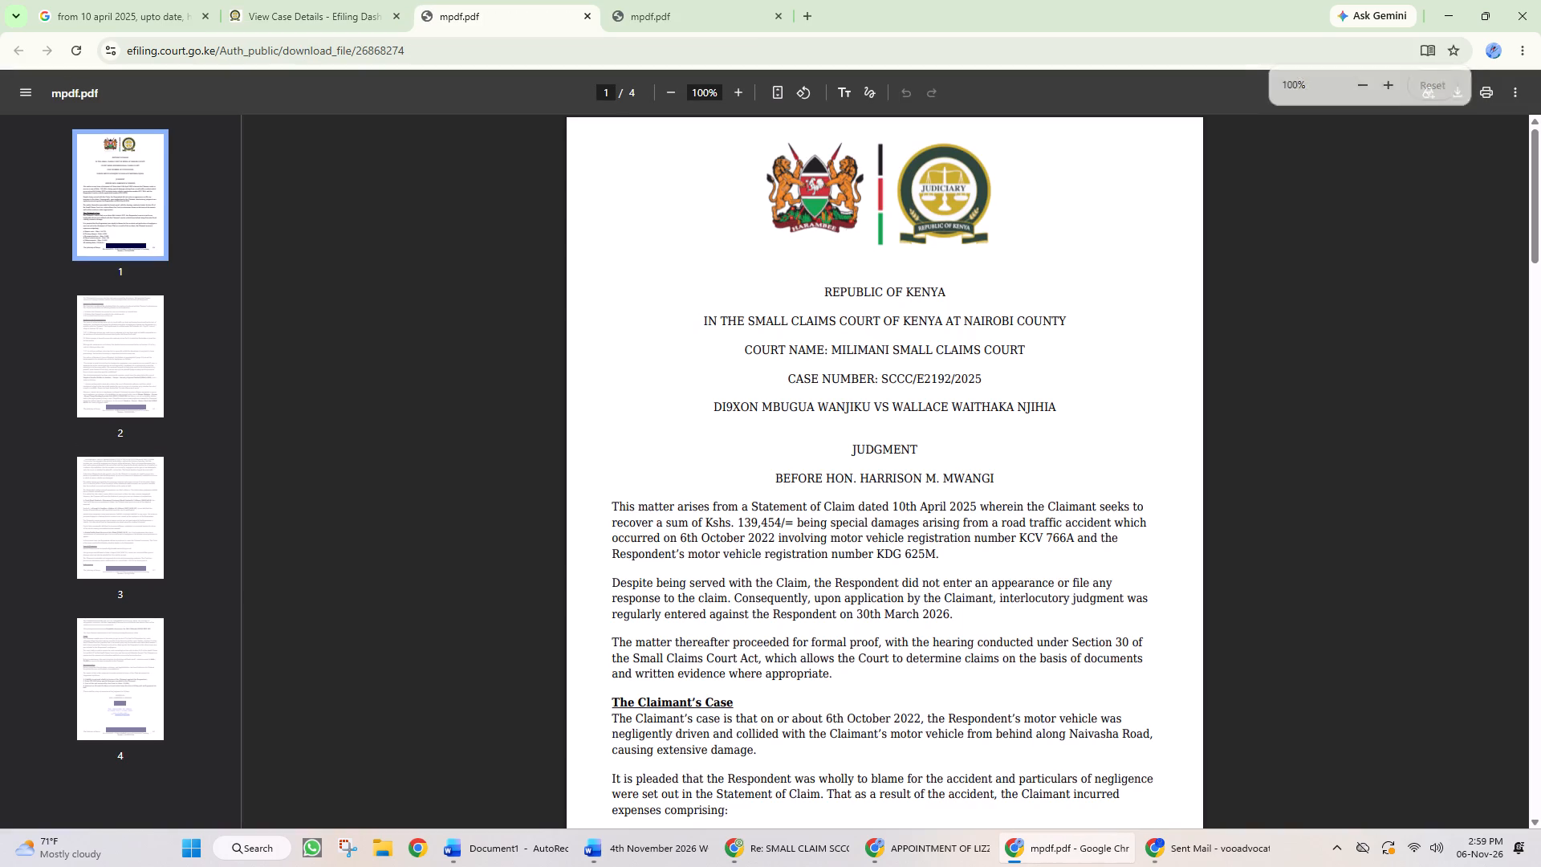
scroll(838, 599, "down", 5)
scroll(838, 600, "up", 5)
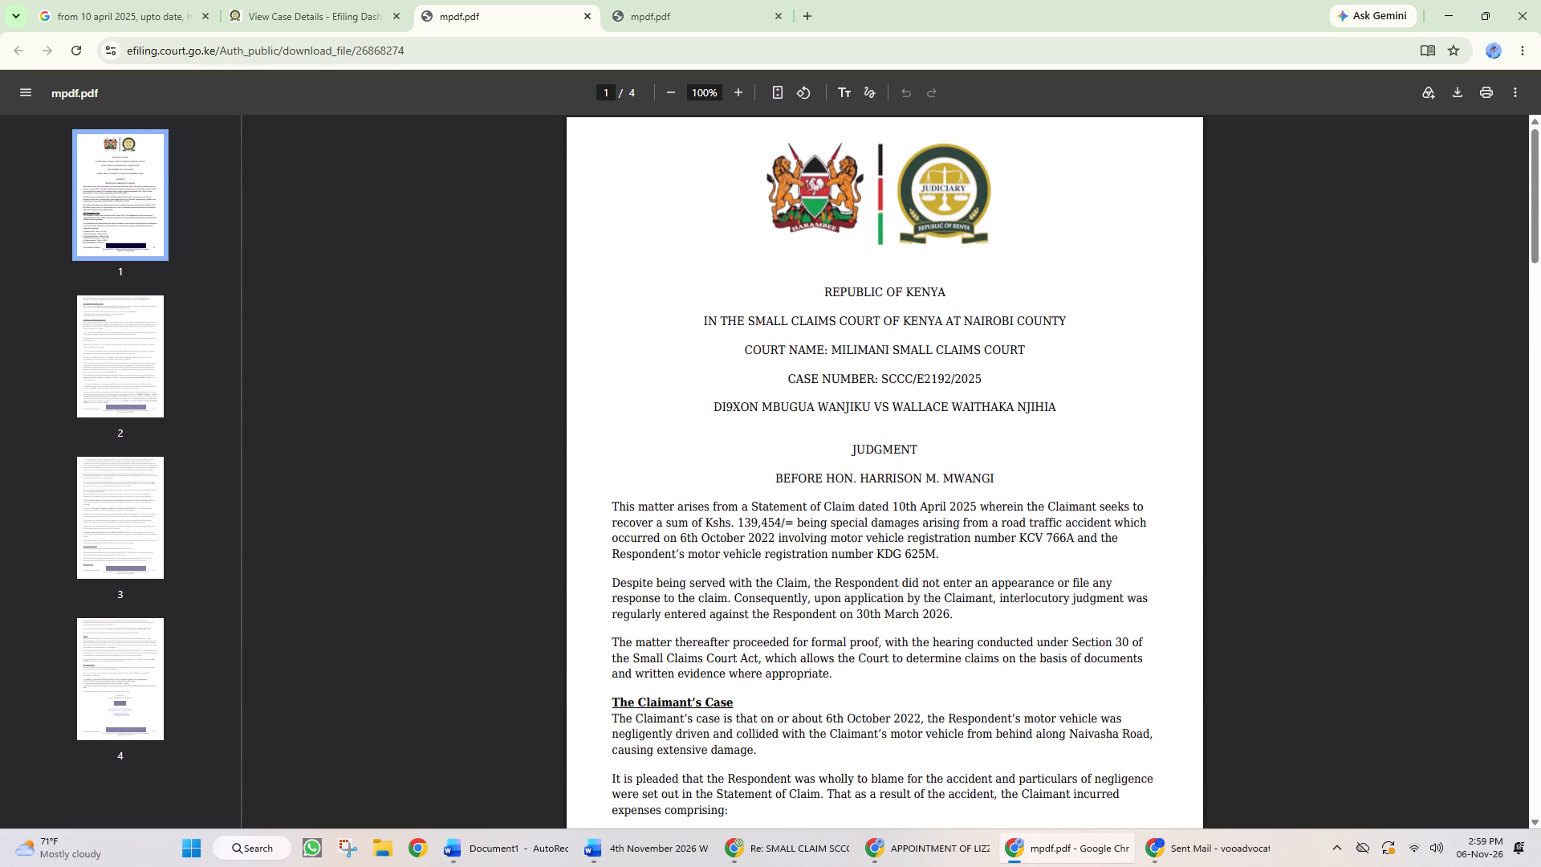
scroll(913, 538, "down", 1)
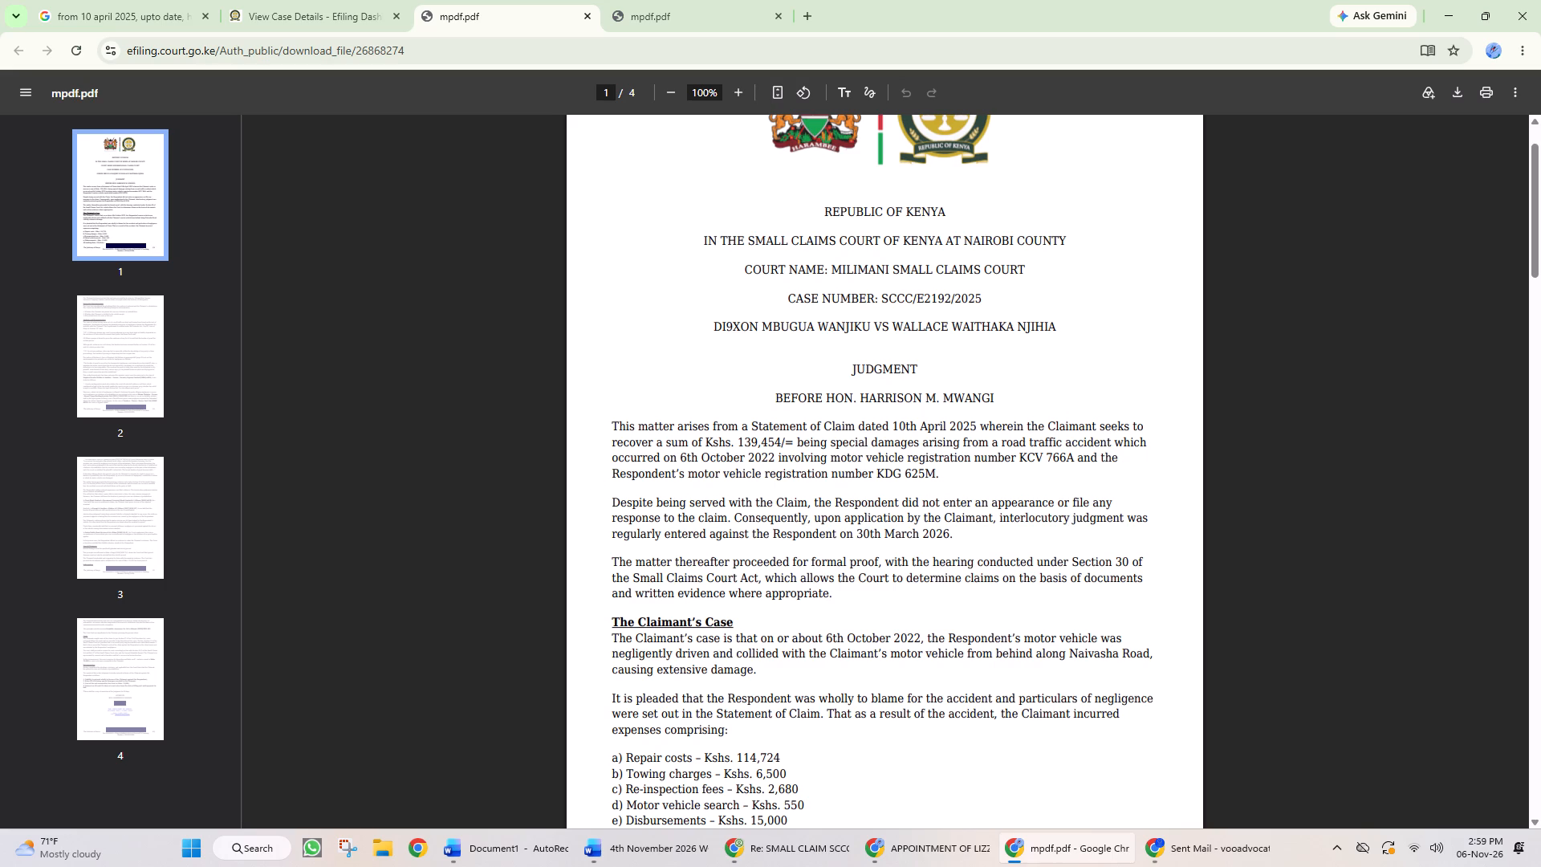
scroll(868, 497, "down", 4)
scroll(876, 489, "up", 2)
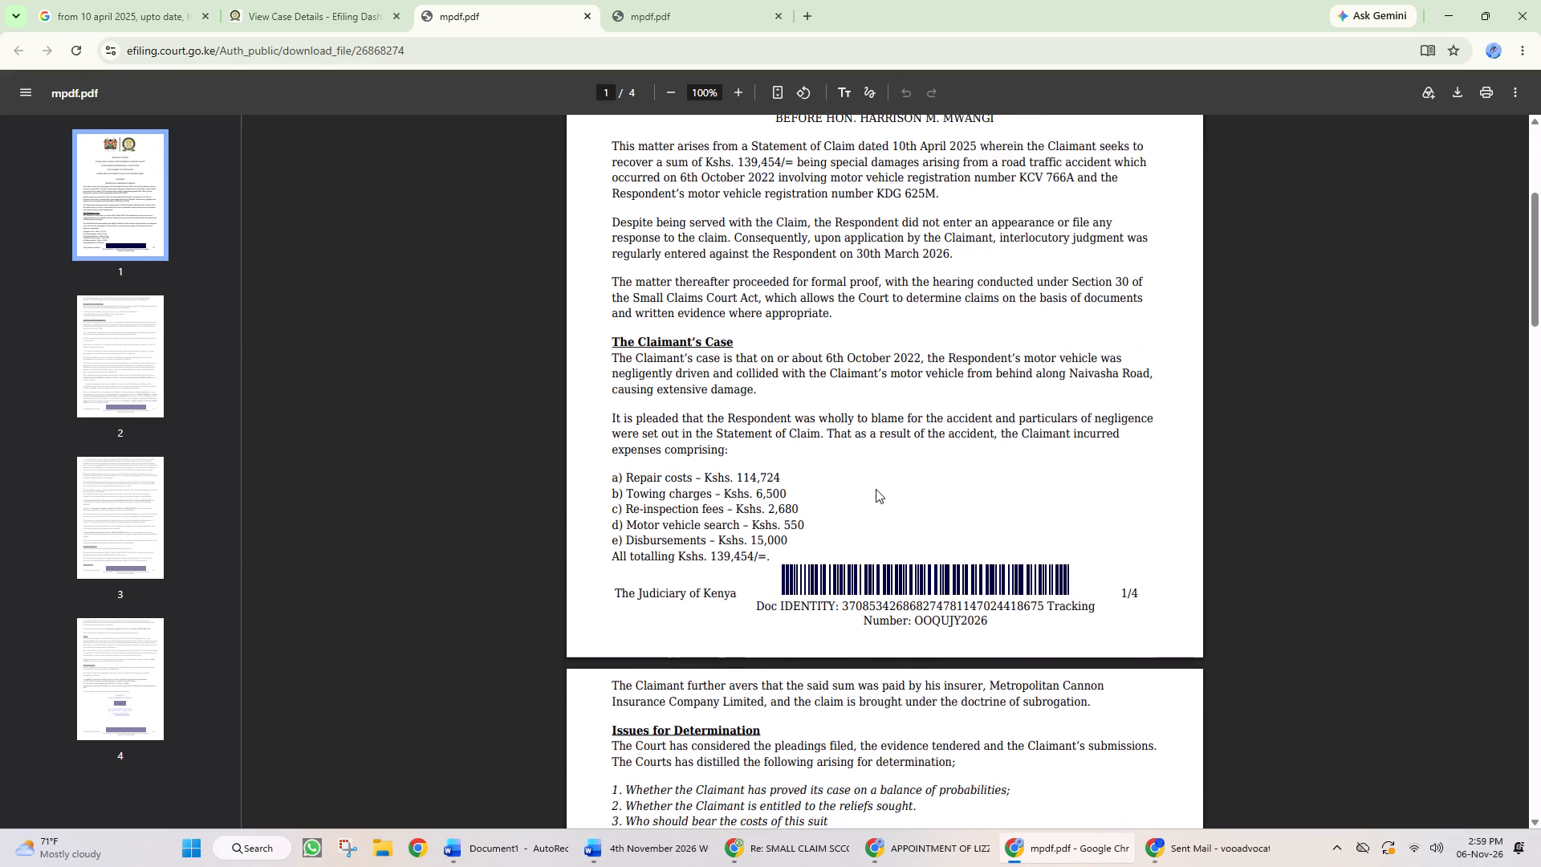
scroll(876, 489, "down", 20)
scroll(876, 489, "down", 14)
scroll(888, 490, "down", 14)
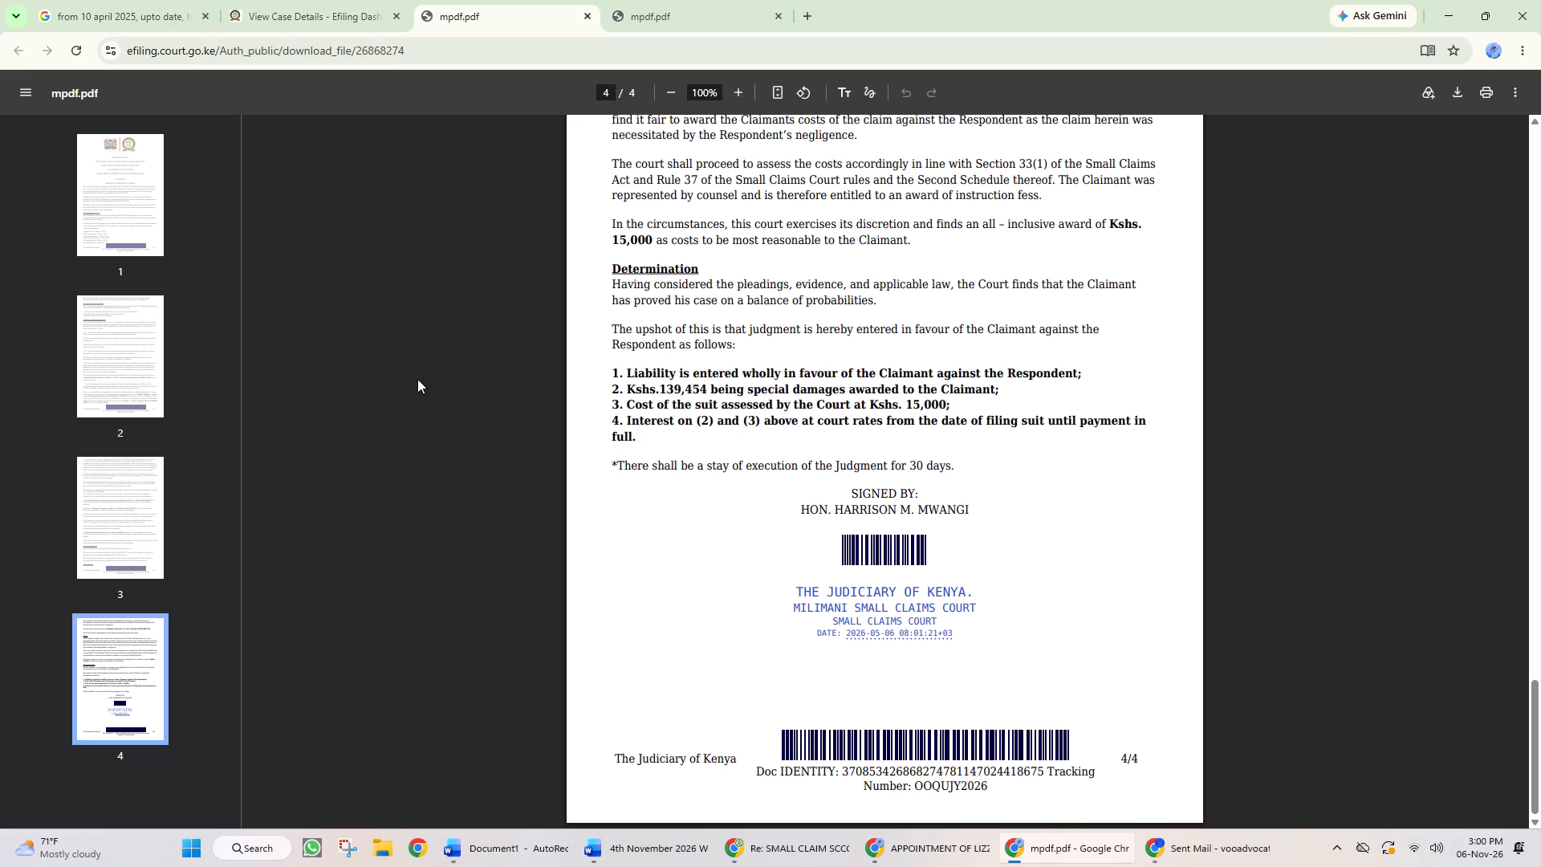
Change the day and month of the start date in the Google day-count query to 6TH MAY.
left_click(104, 0)
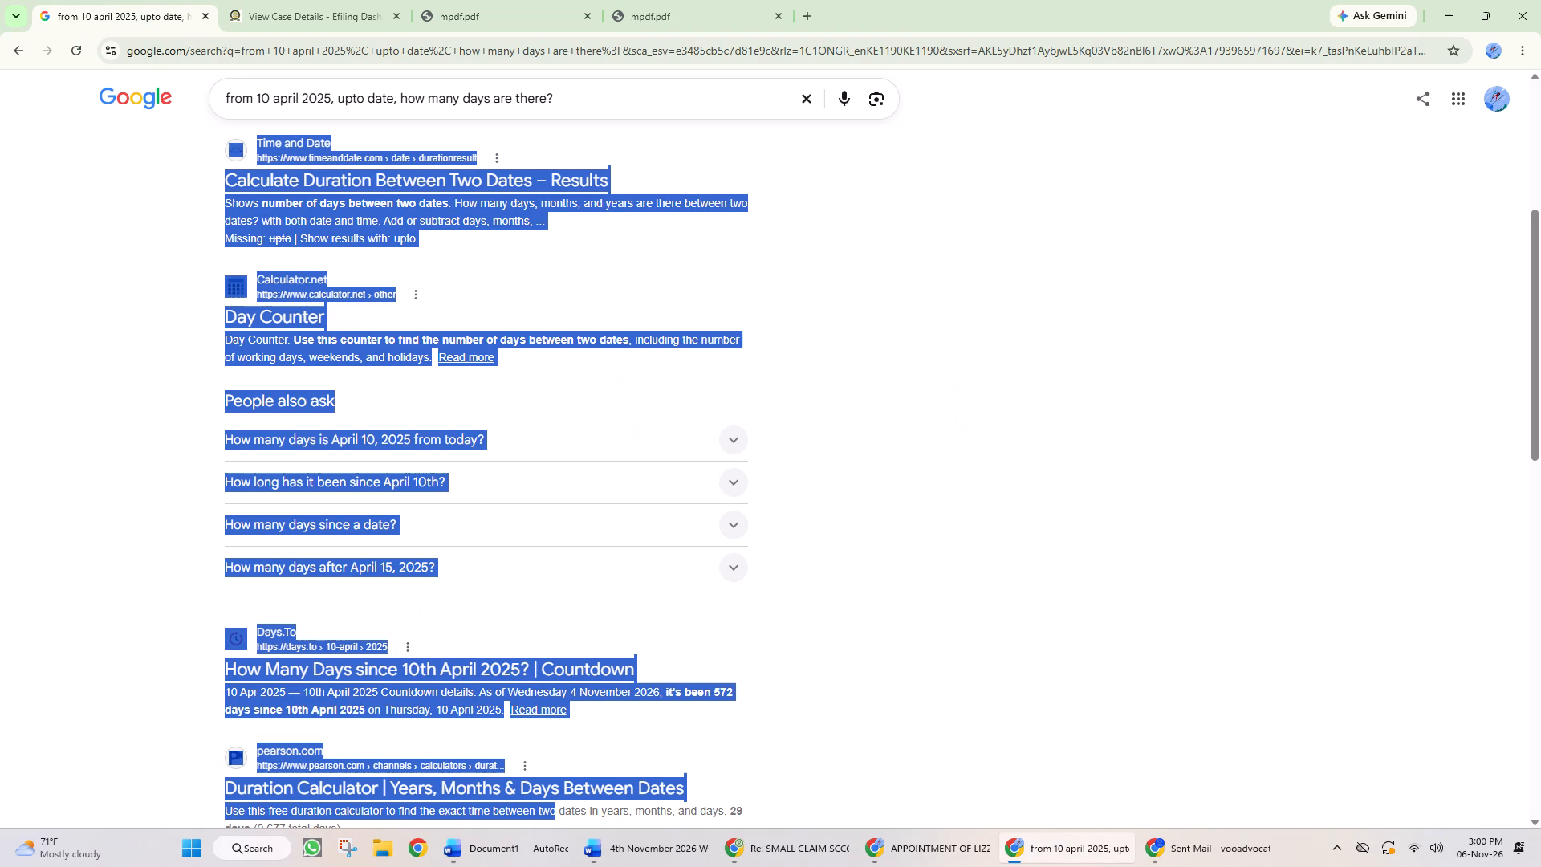
left_click(299, 99)
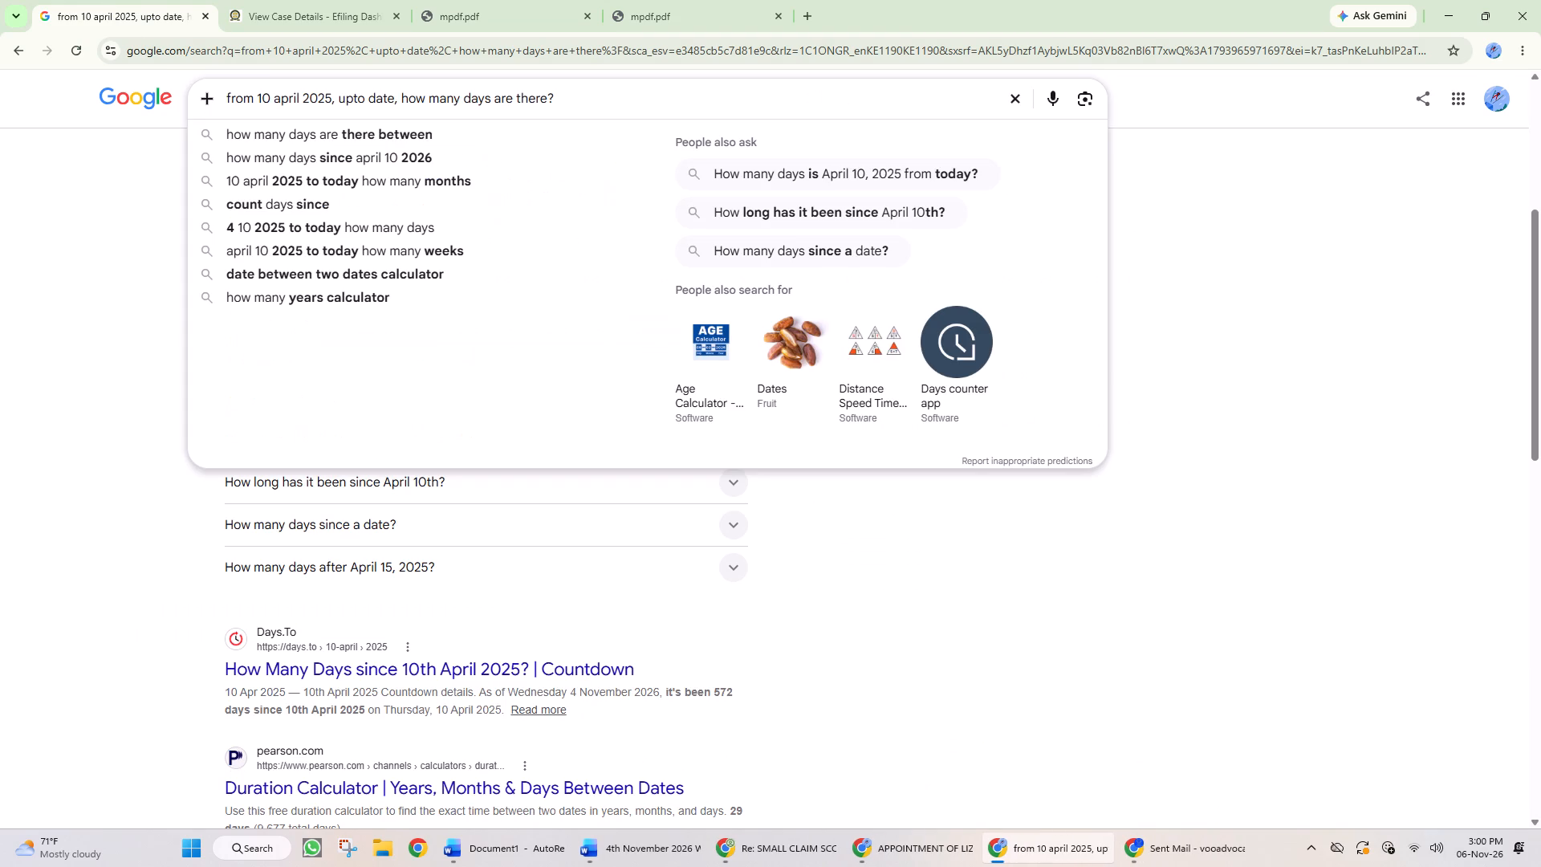
key("BackSpace")
key("BackSpace")
key("BackSpace")
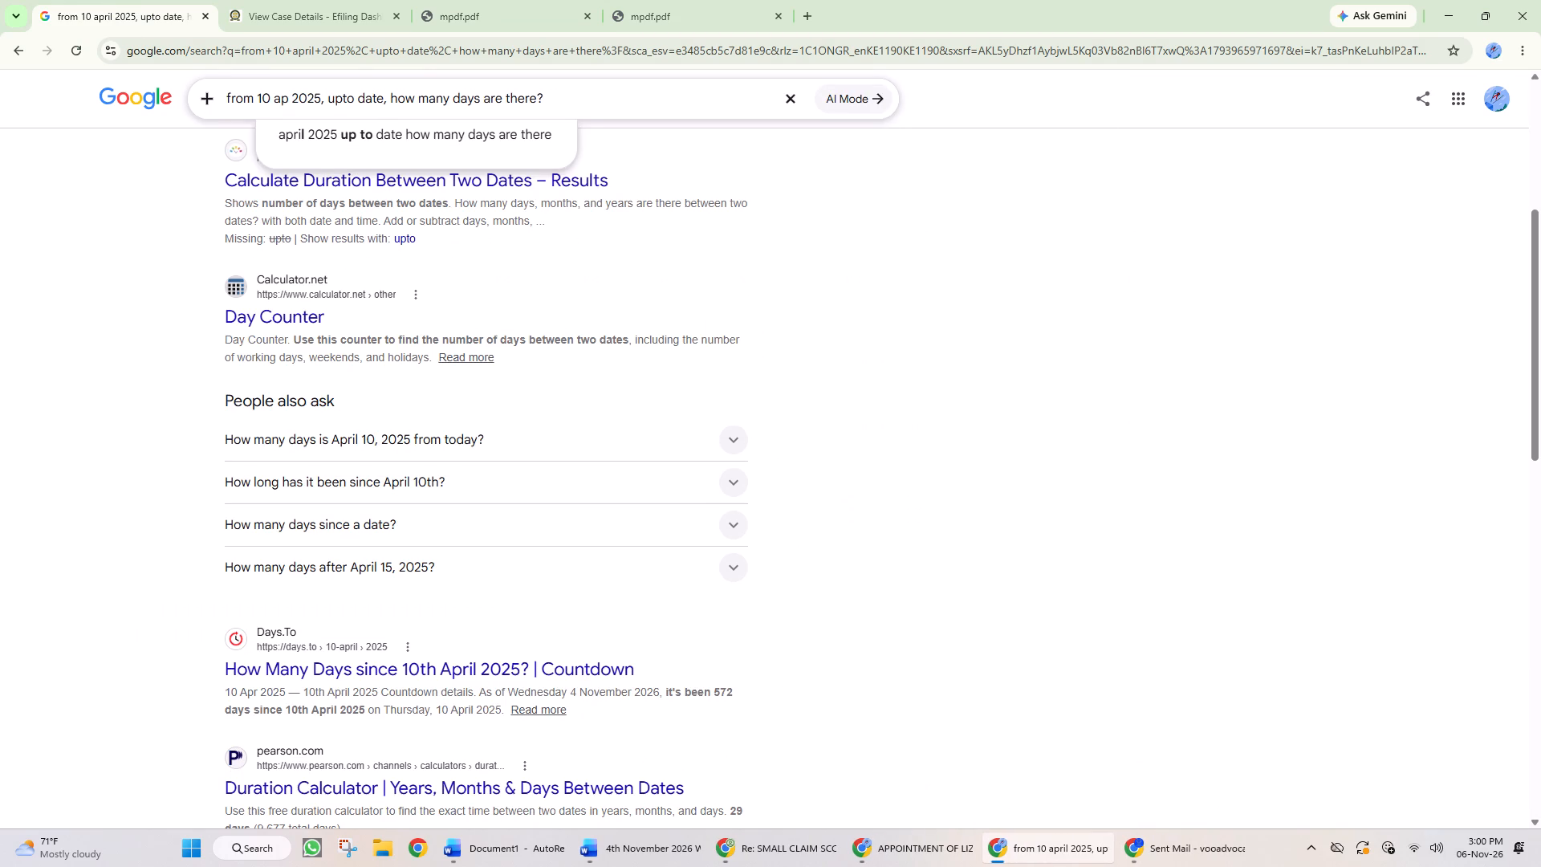
key("BackSpace")
key("BackSpace")
key("BackSpace")
key("BackSpace")
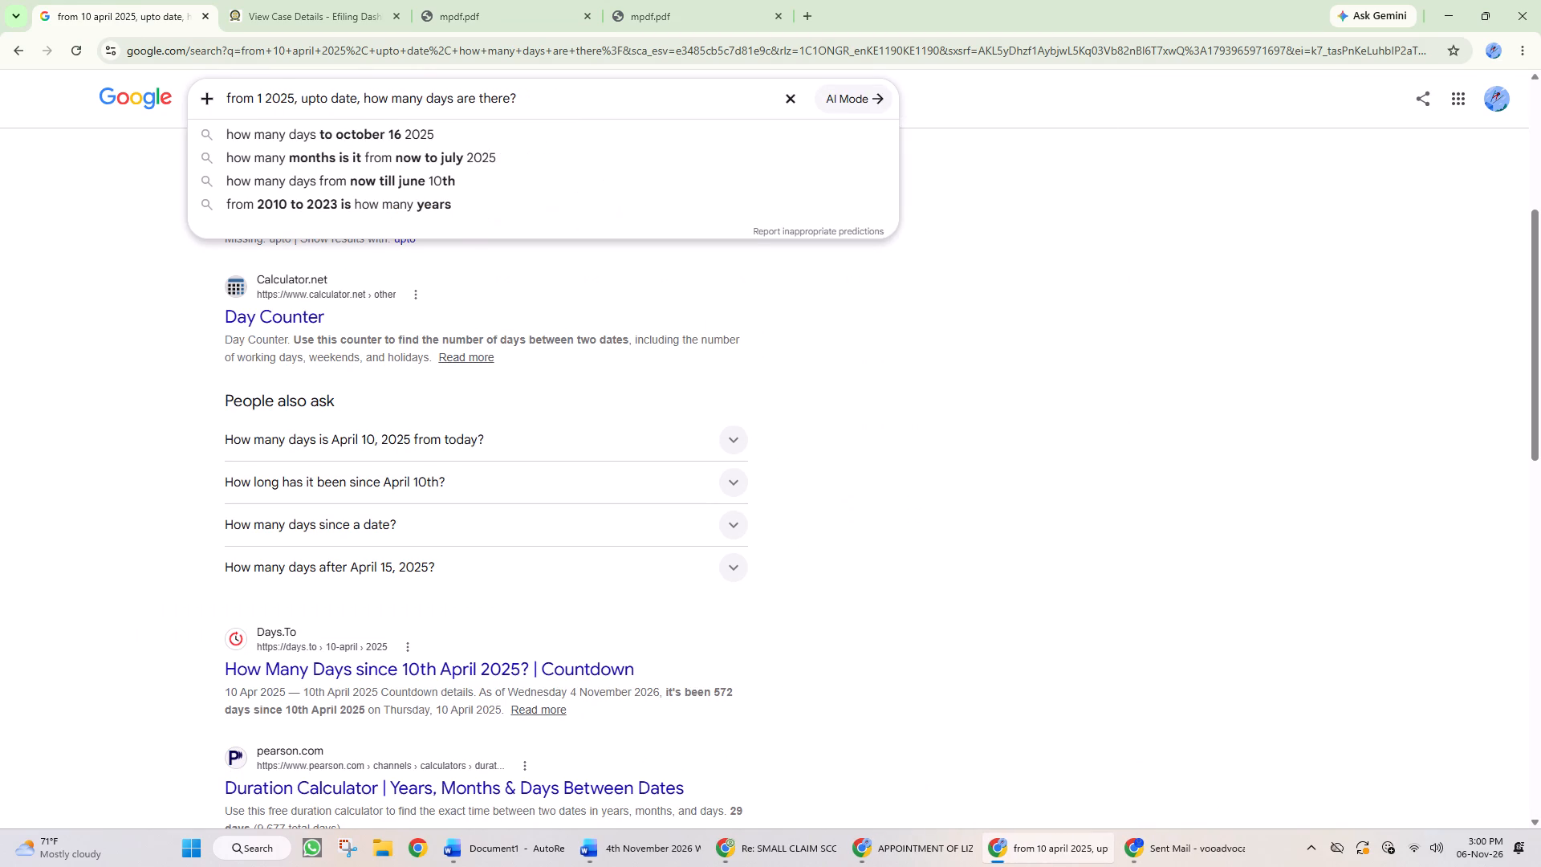
key("BackSpace")
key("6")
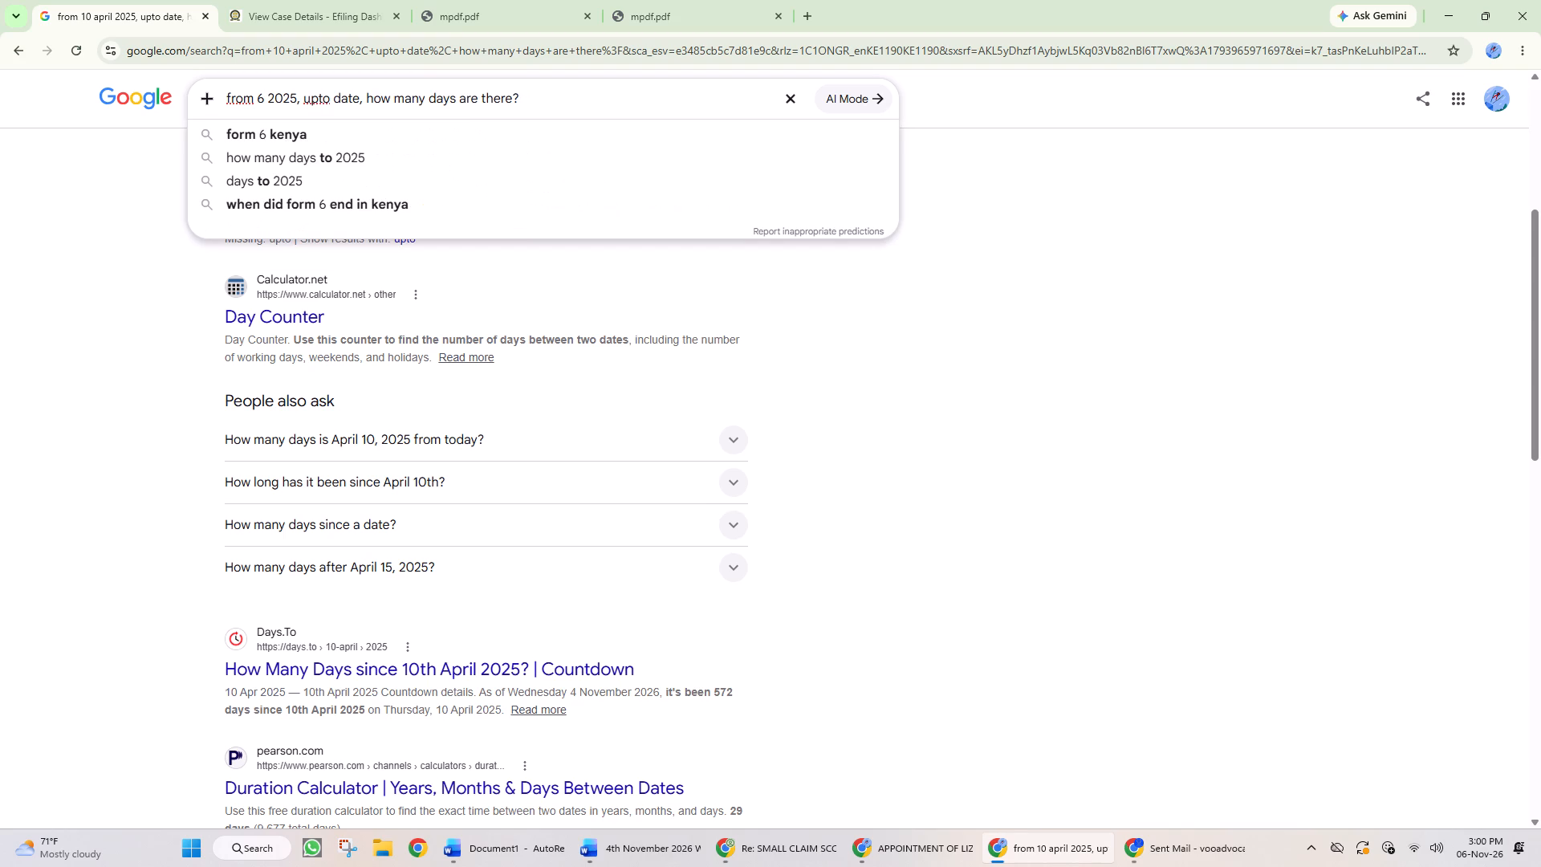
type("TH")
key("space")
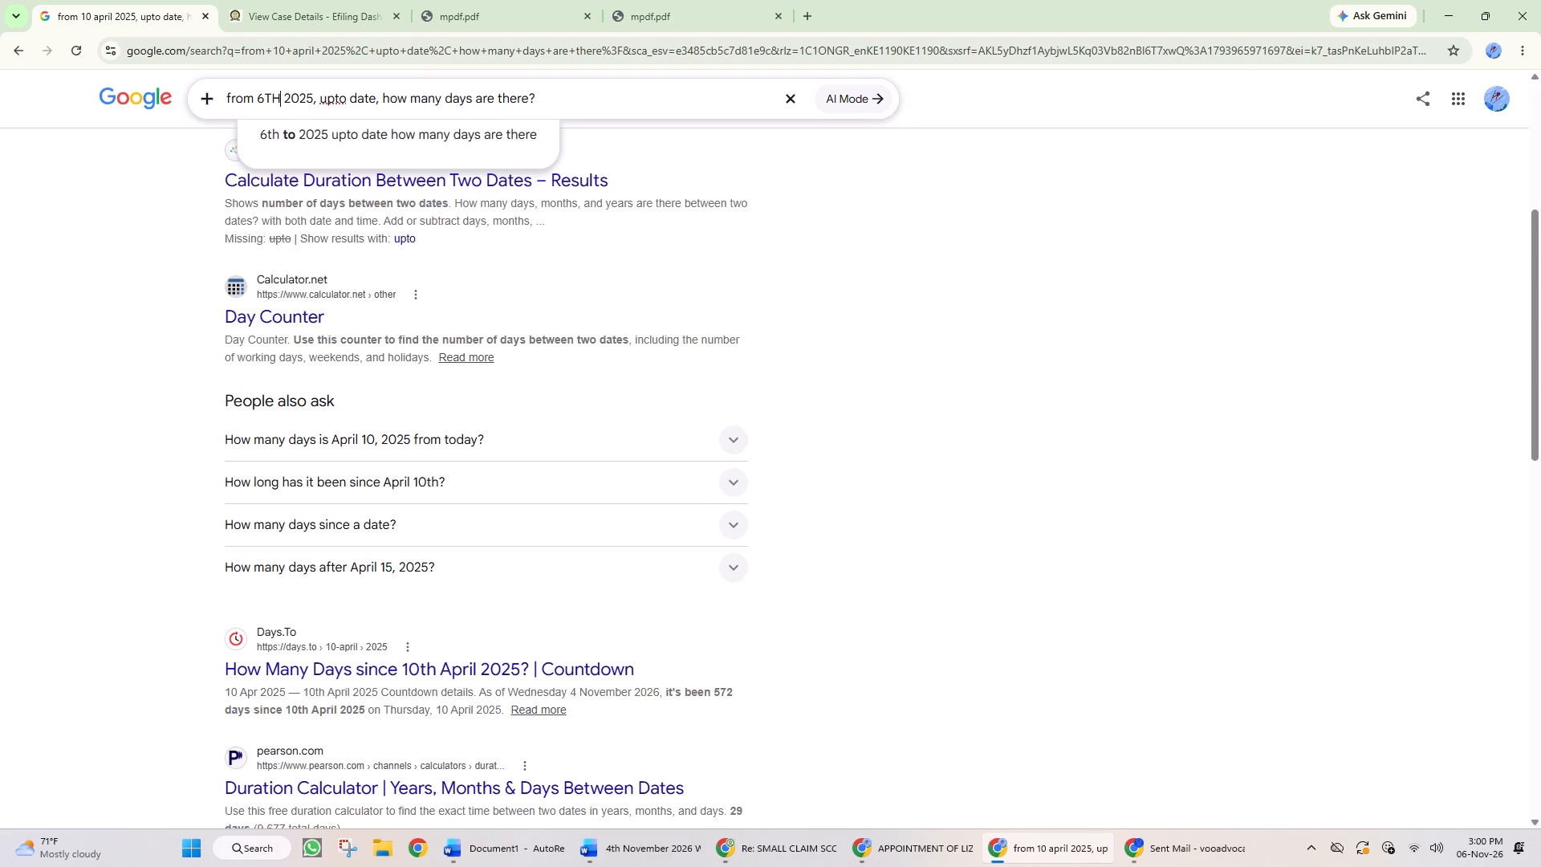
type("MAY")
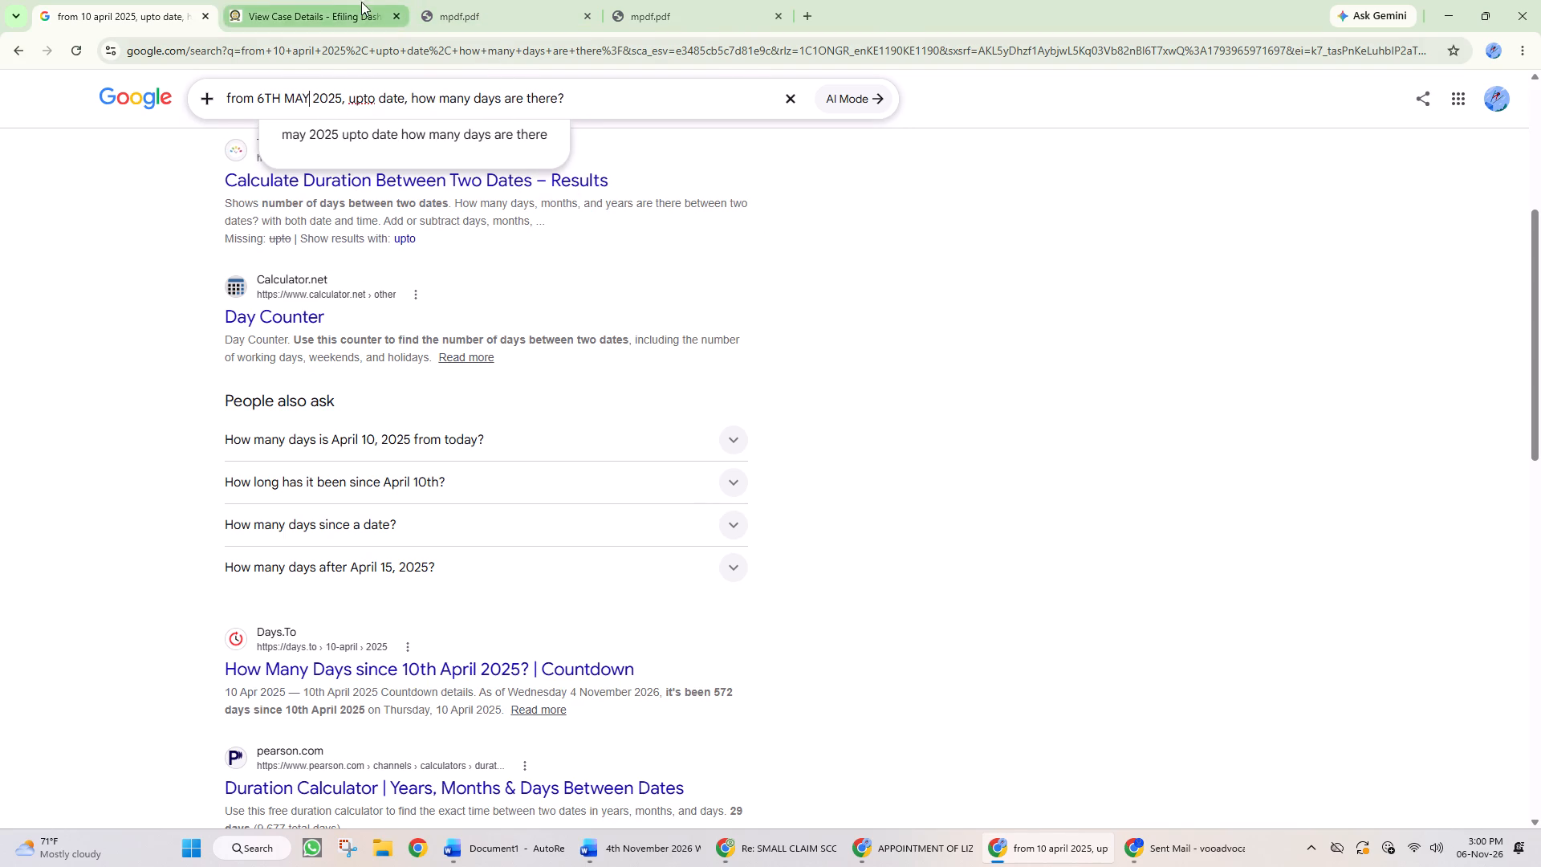
View the judgment file from the case details again and check its date stamp and determination on the last page.
left_click(326, 5)
left_click(1084, 568)
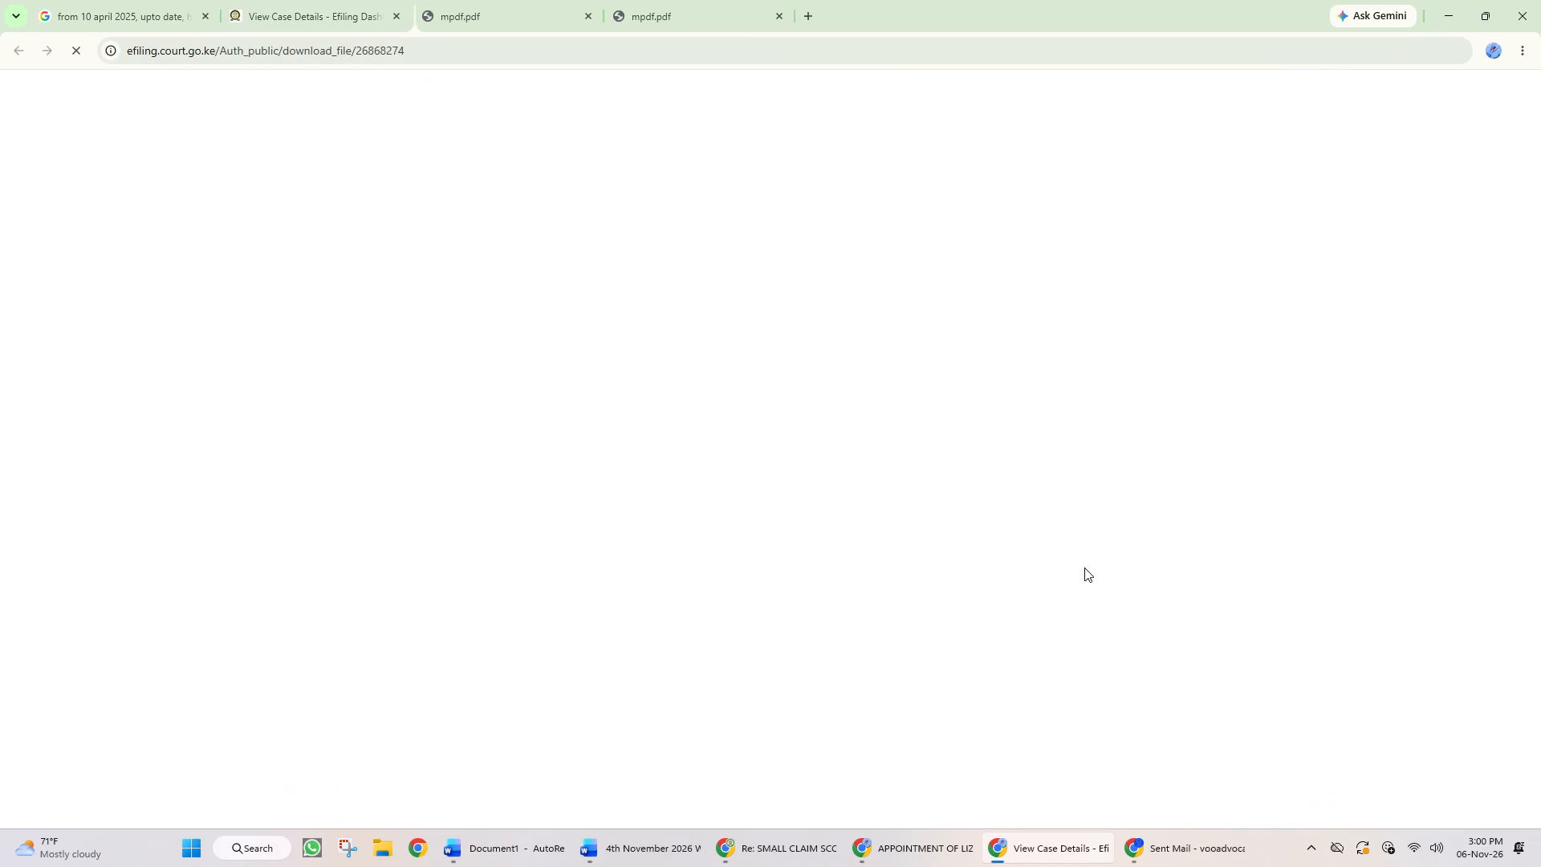
scroll(1009, 587, "down", 2)
scroll(842, 494, "down", 6)
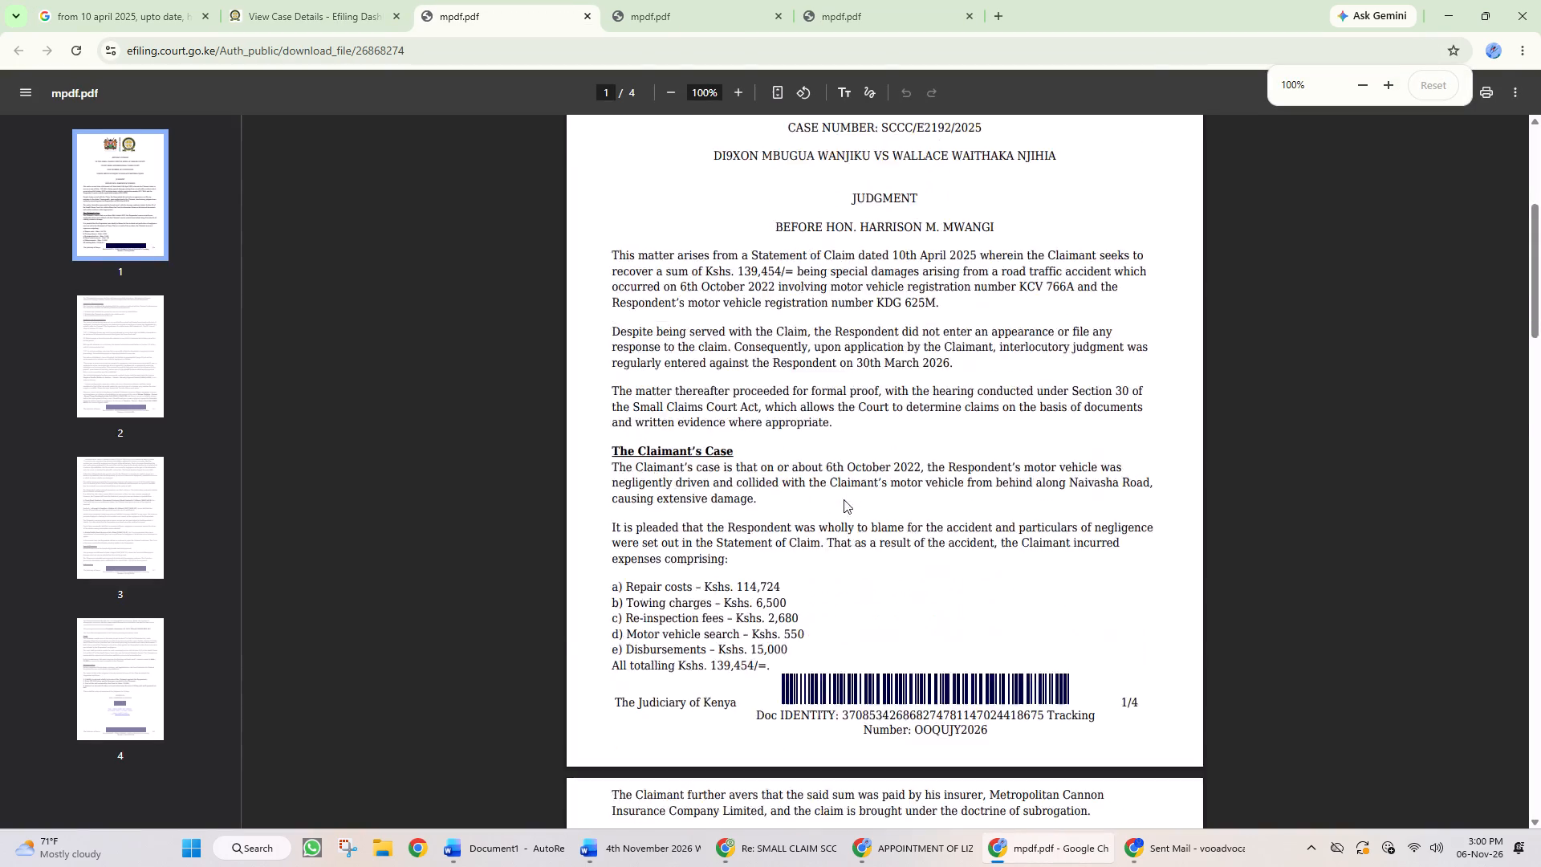
scroll(844, 499, "down", 7)
scroll(840, 524, "up", 1)
scroll(840, 524, "down", 20)
scroll(840, 524, "down", 16)
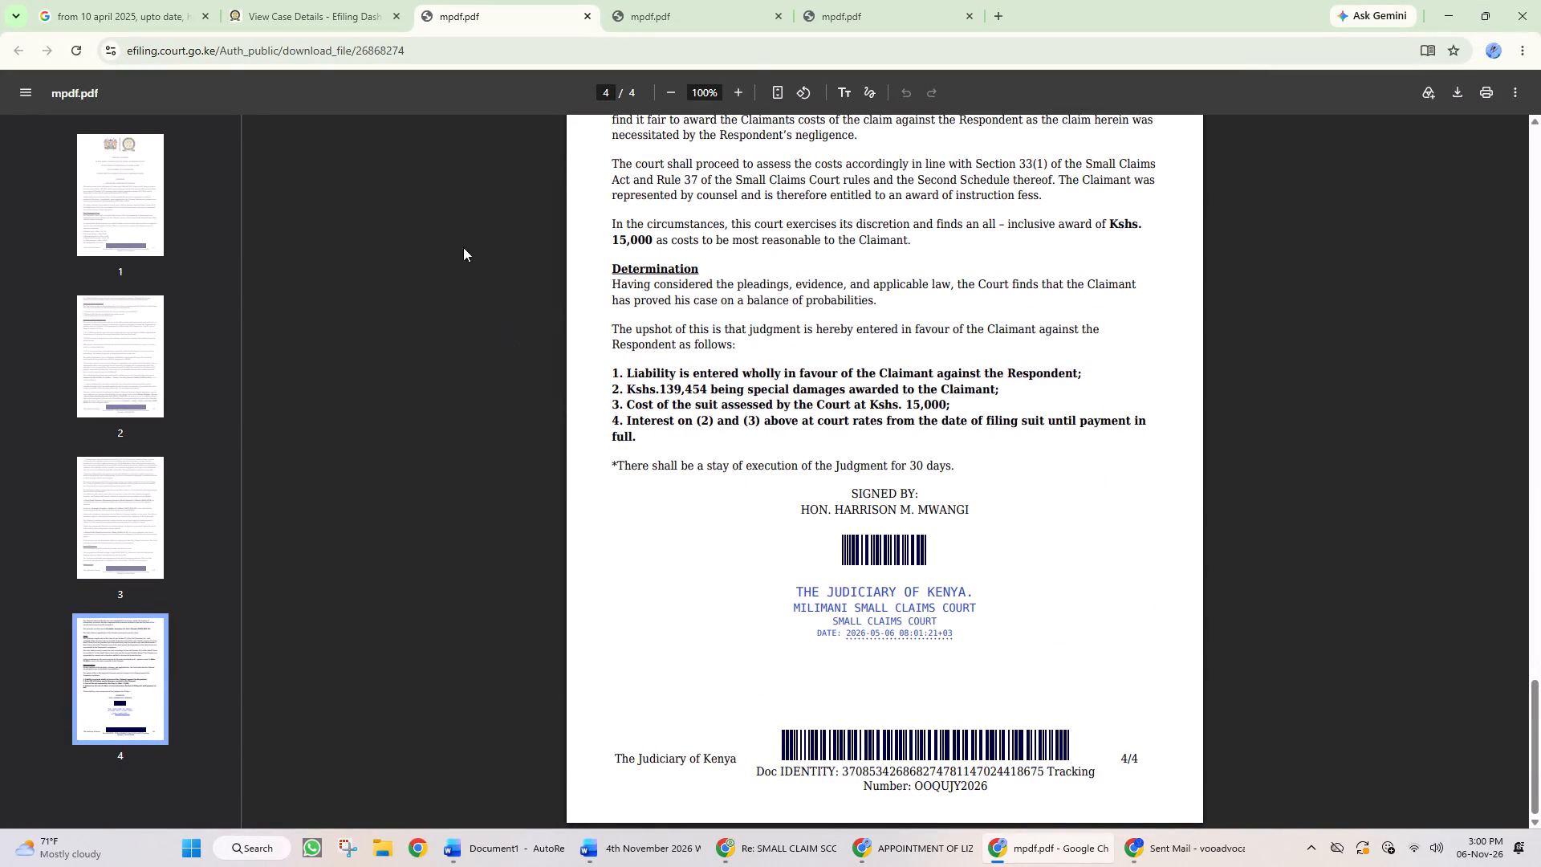
Set the query's year to 2026 and search for "from 6TH MAY 2026, upto date, how many days are there?".
left_click(140, 15)
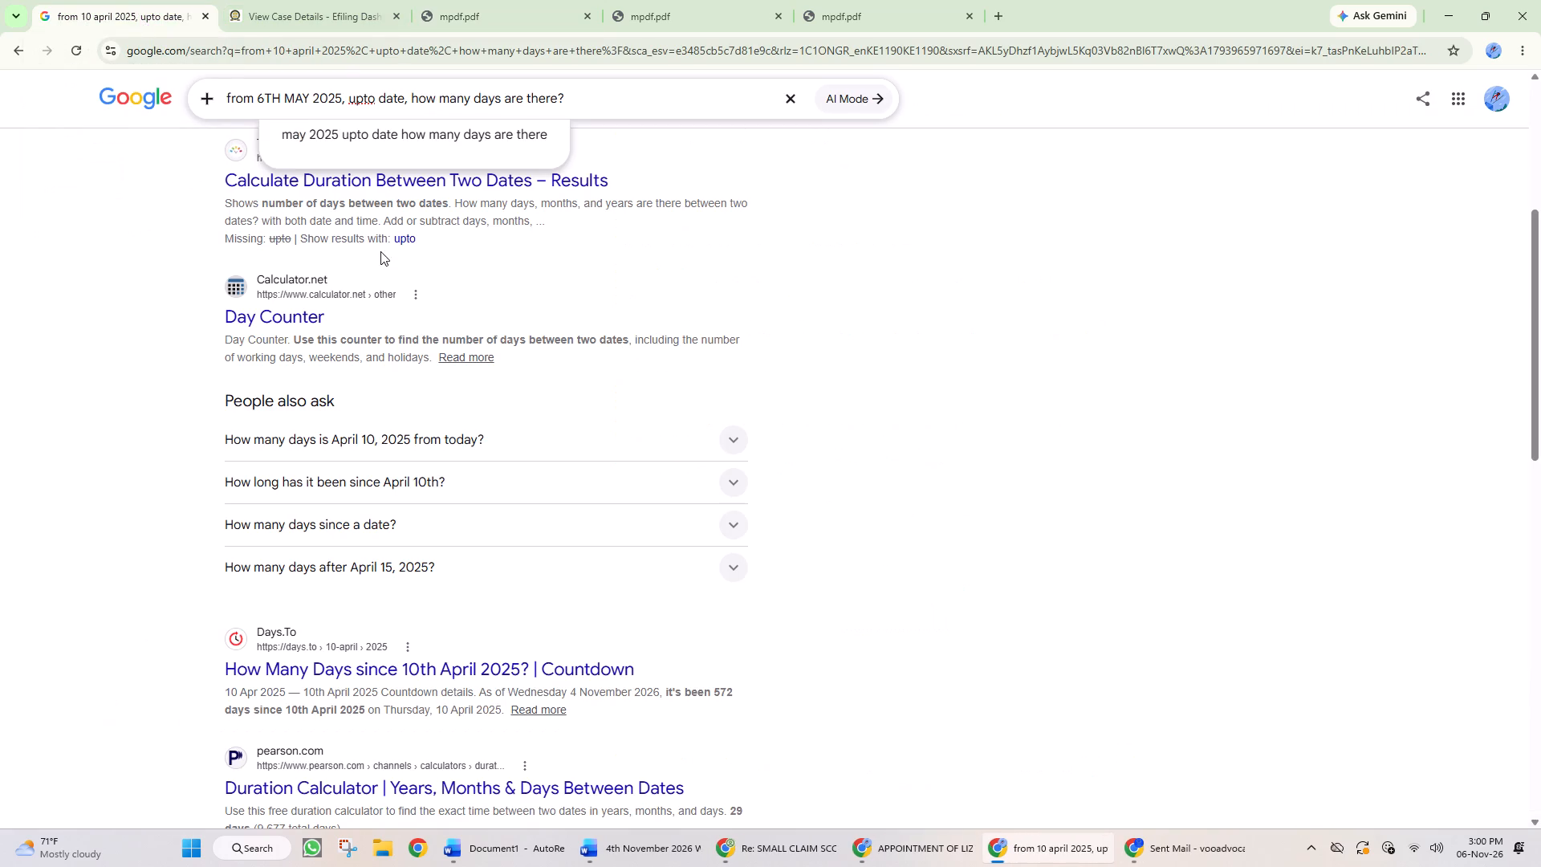
left_click(343, 100)
key("BackSpace")
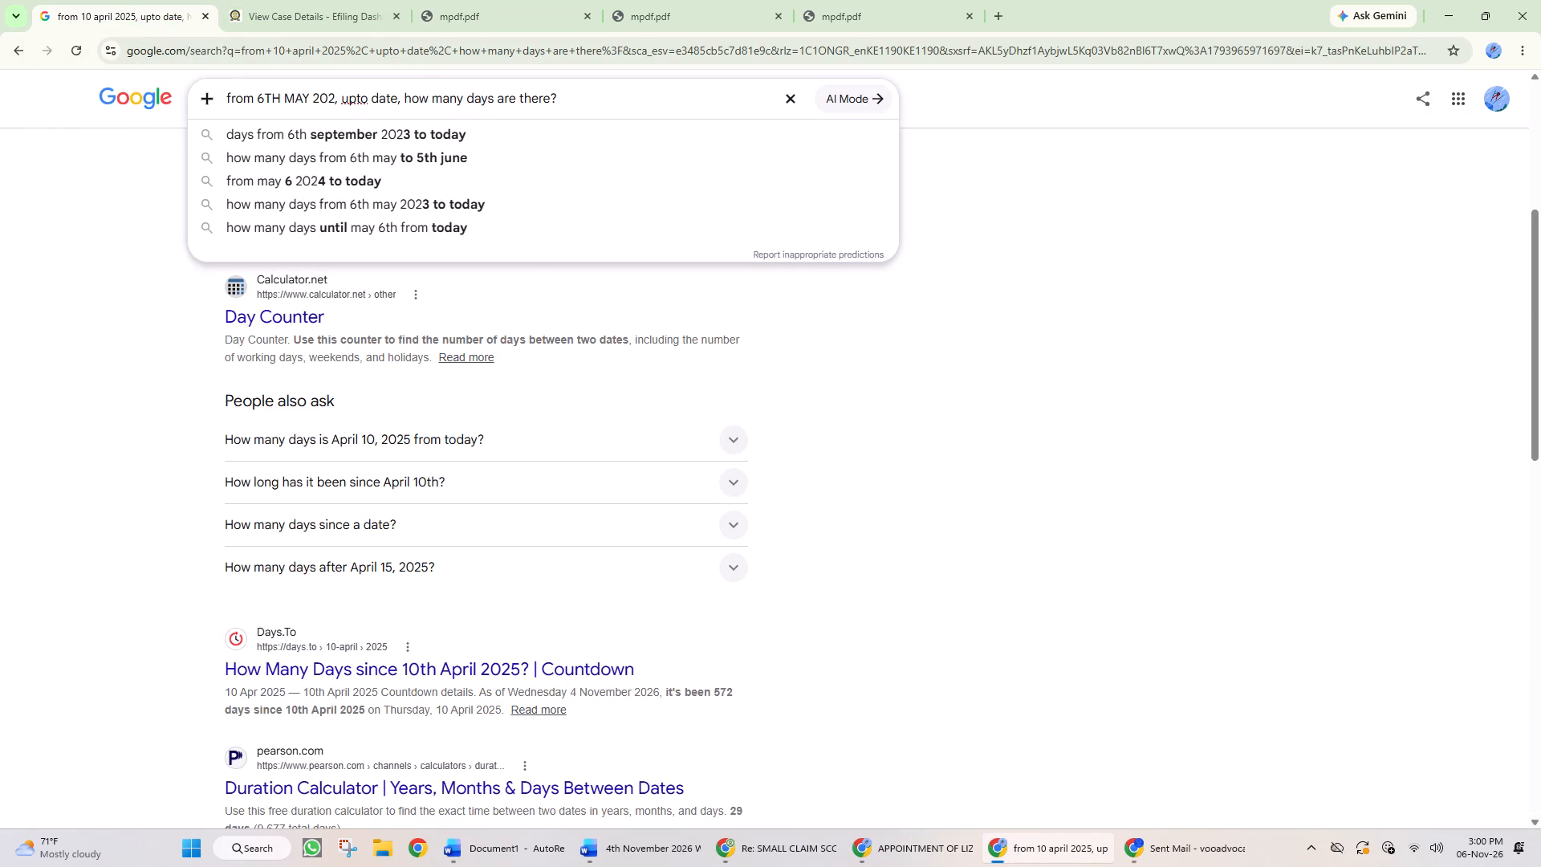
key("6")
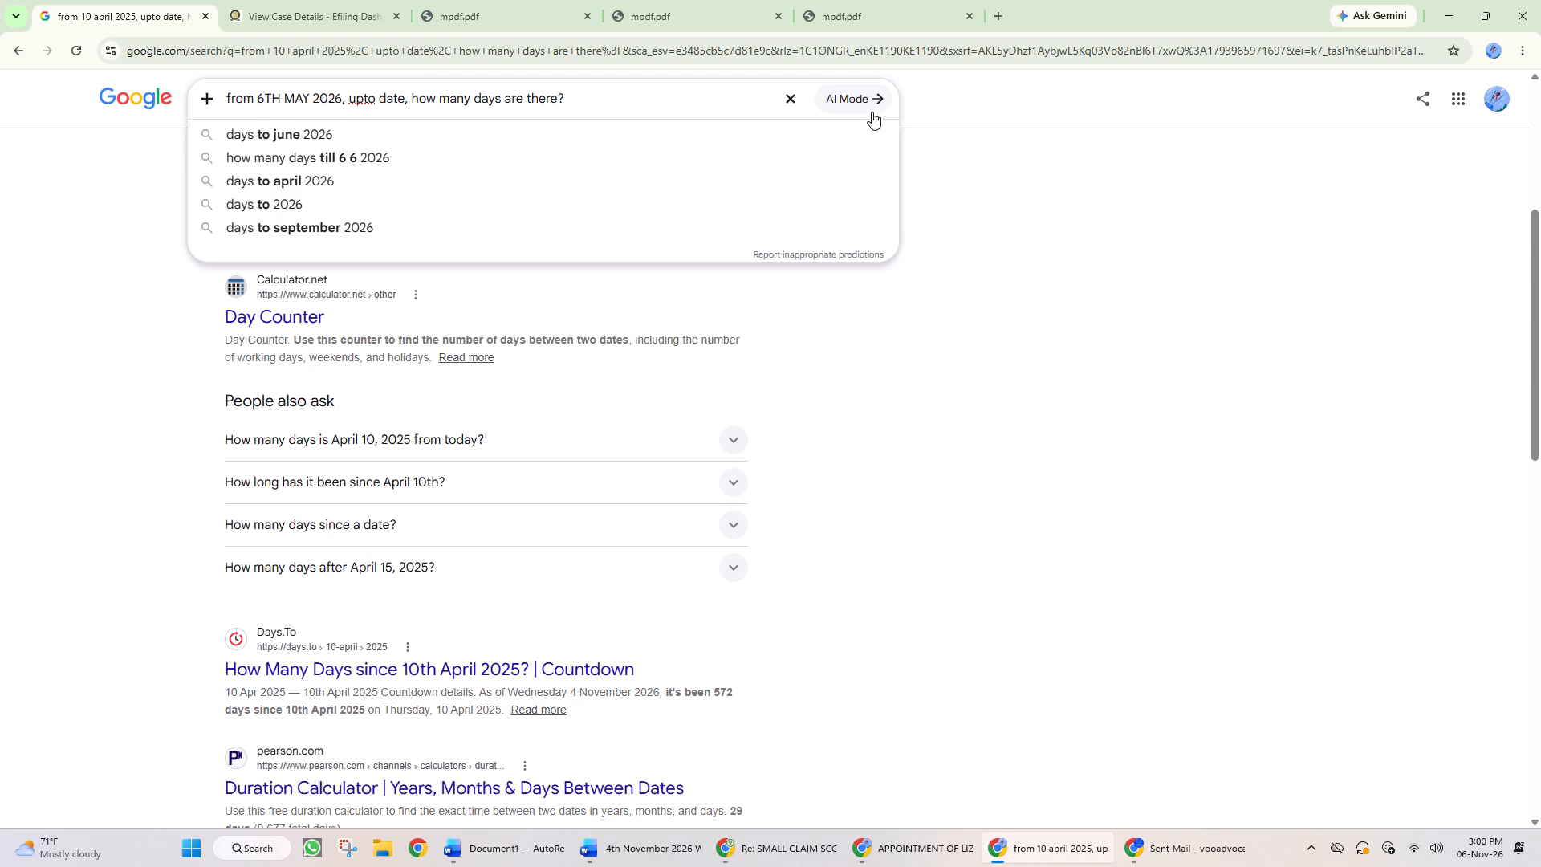
key("Return")
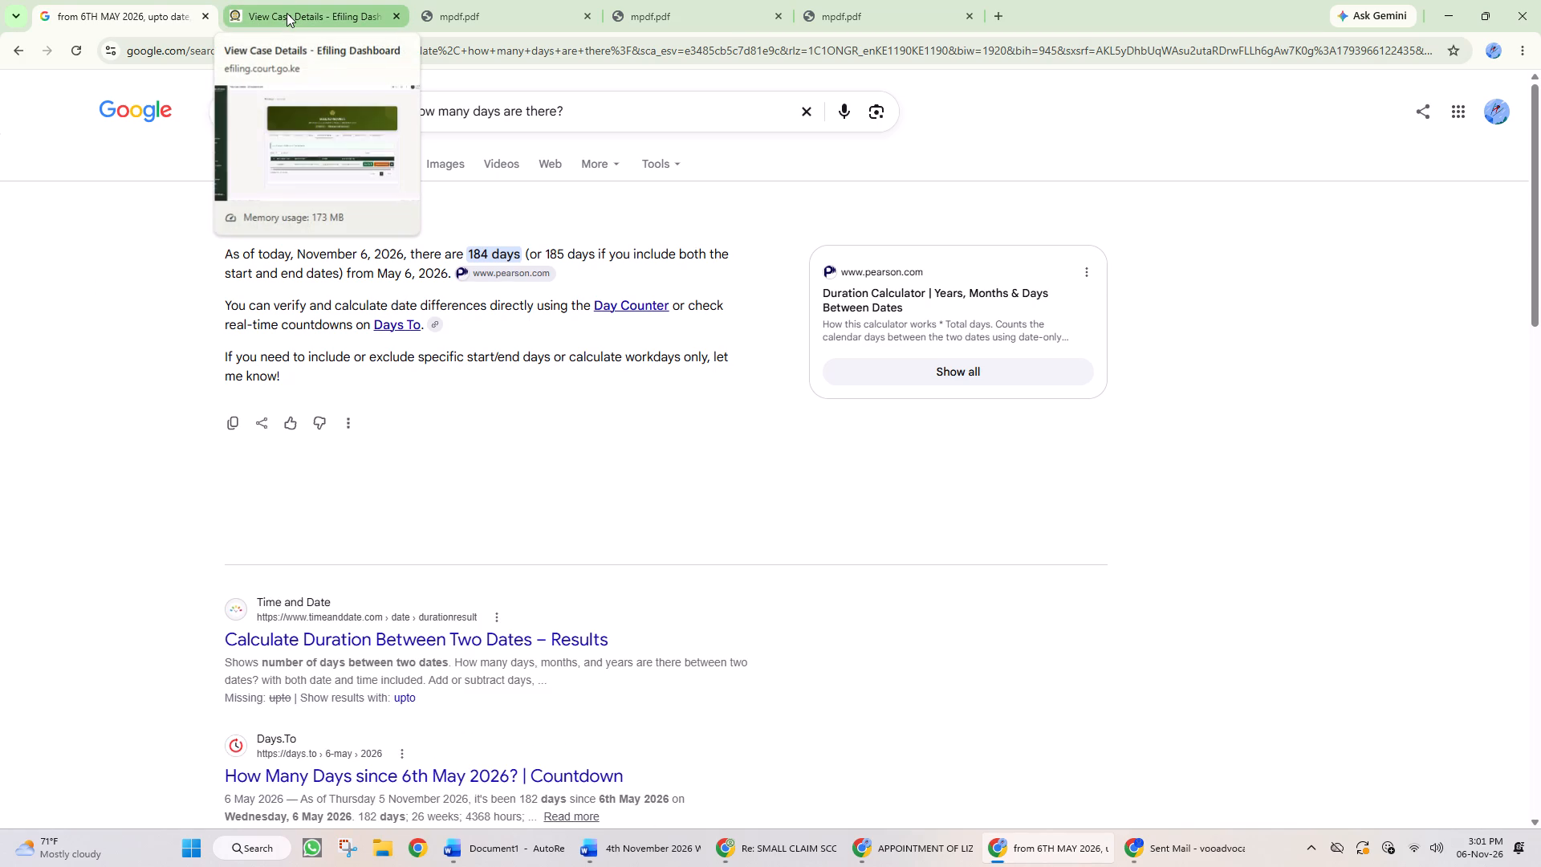
Return to the open judgment and recheck its determination and its sections on special damages and costs.
left_click(327, 12)
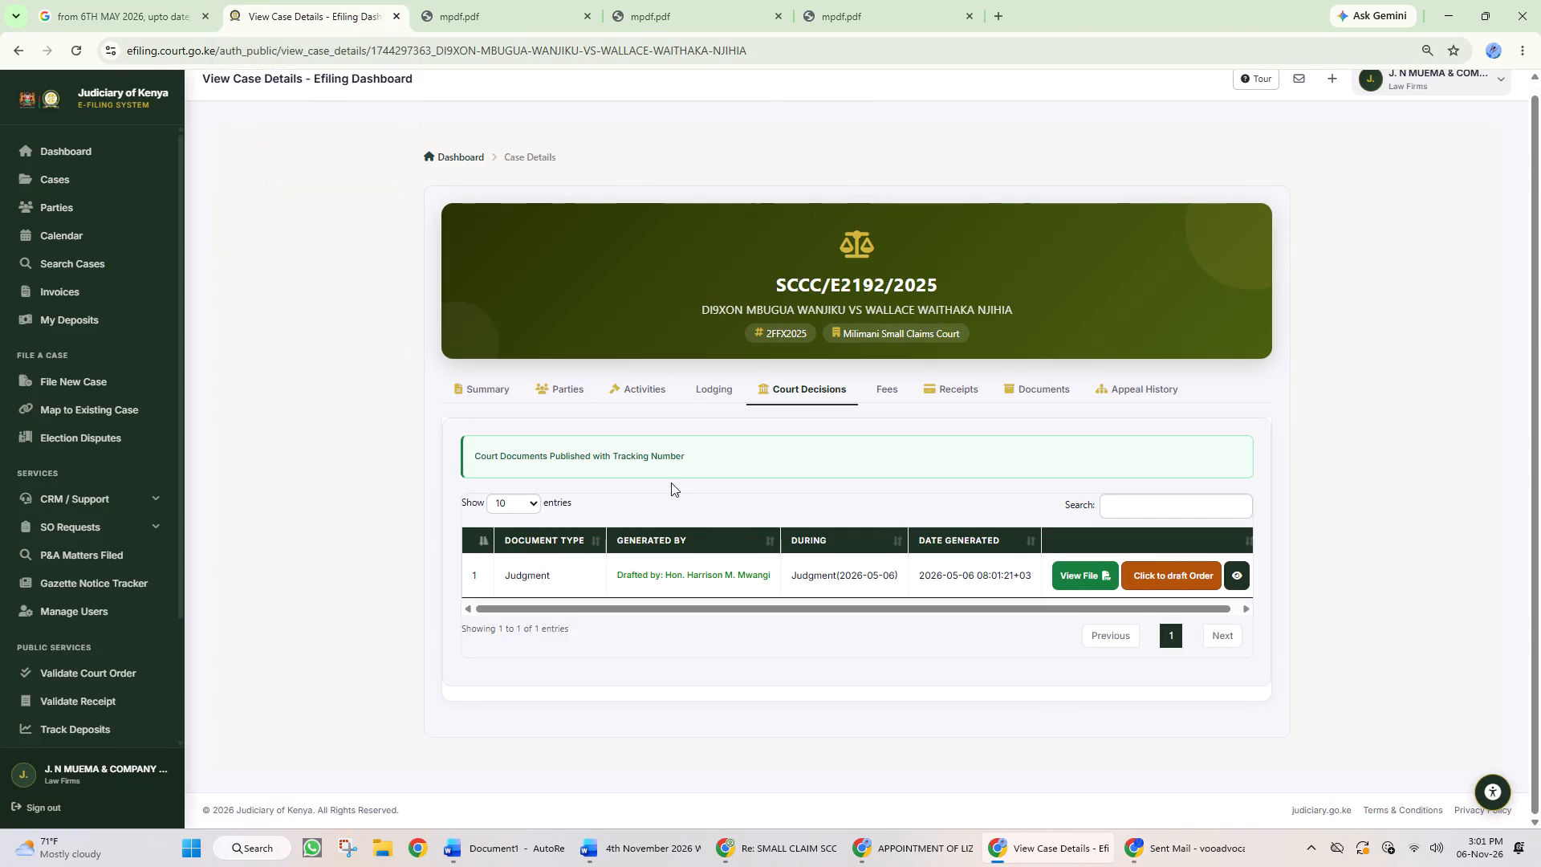
left_click(519, 12)
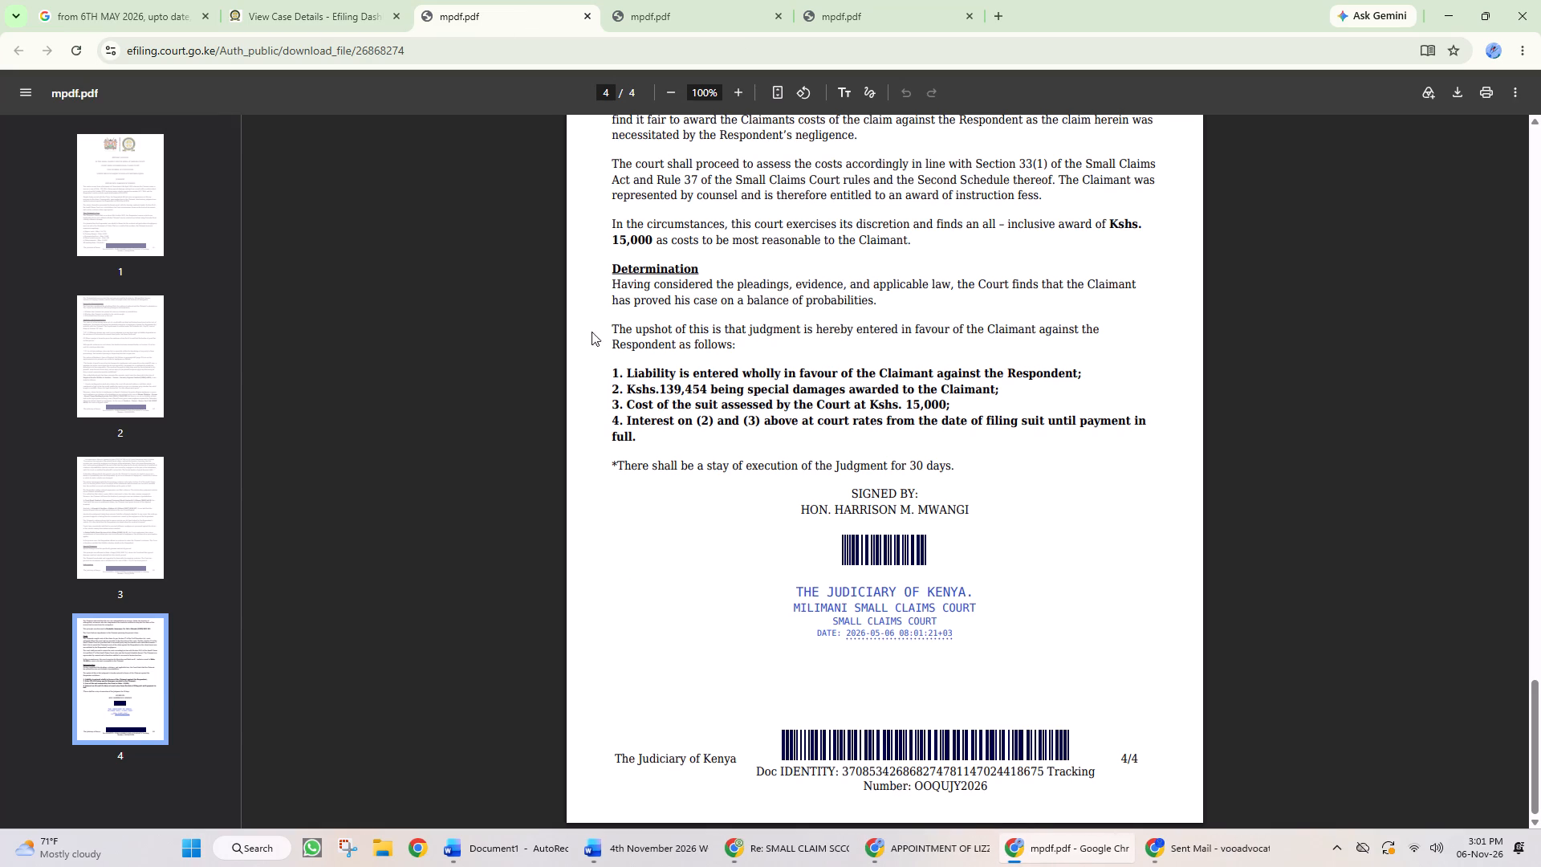
scroll(624, 344, "down", 1)
scroll(673, 498, "up", 7)
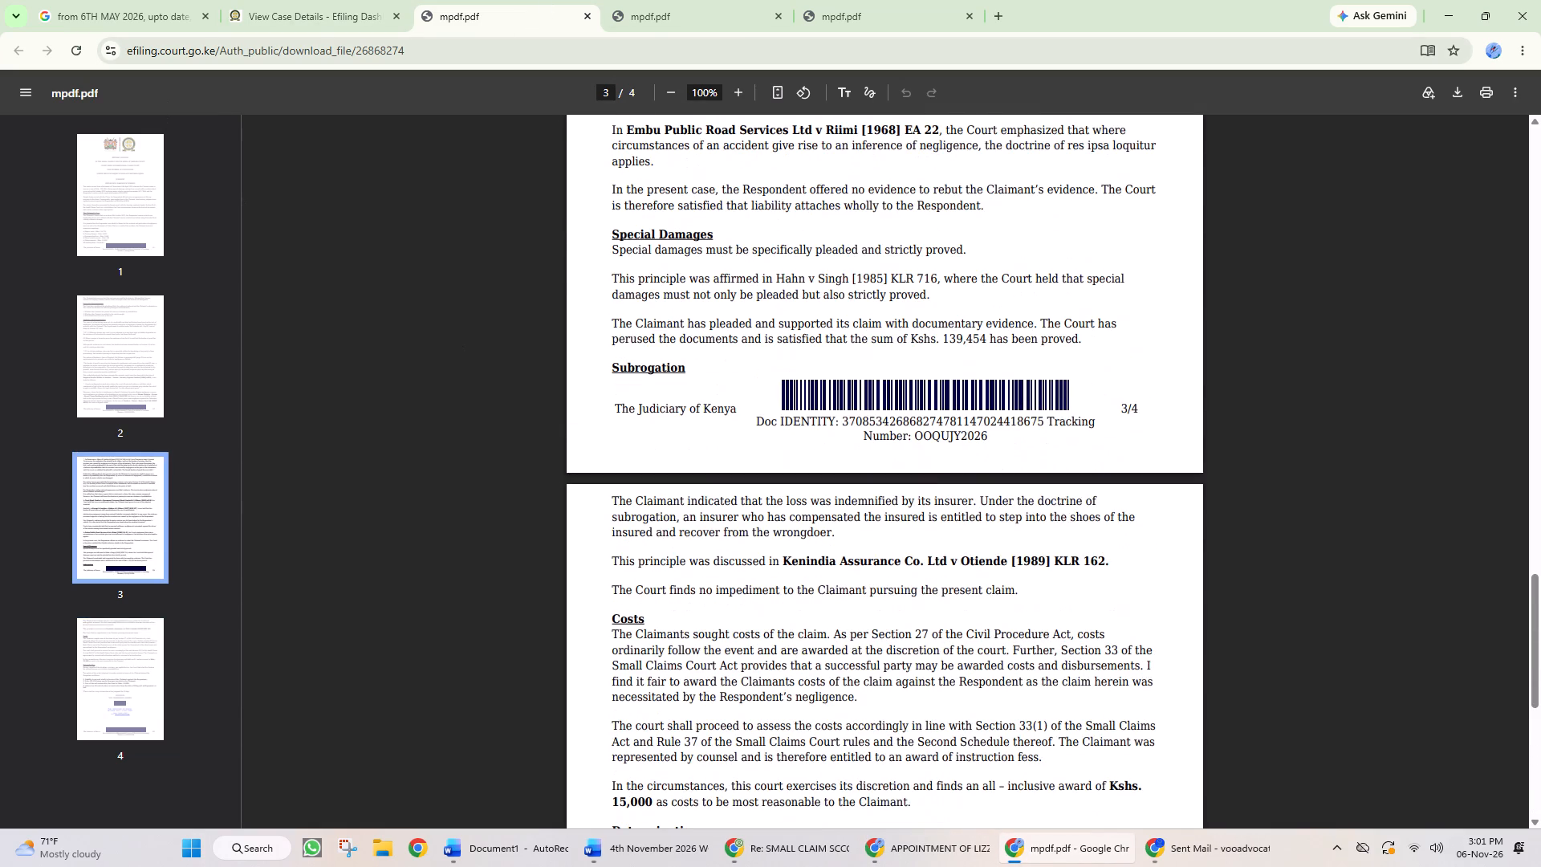
left_click(264, 9)
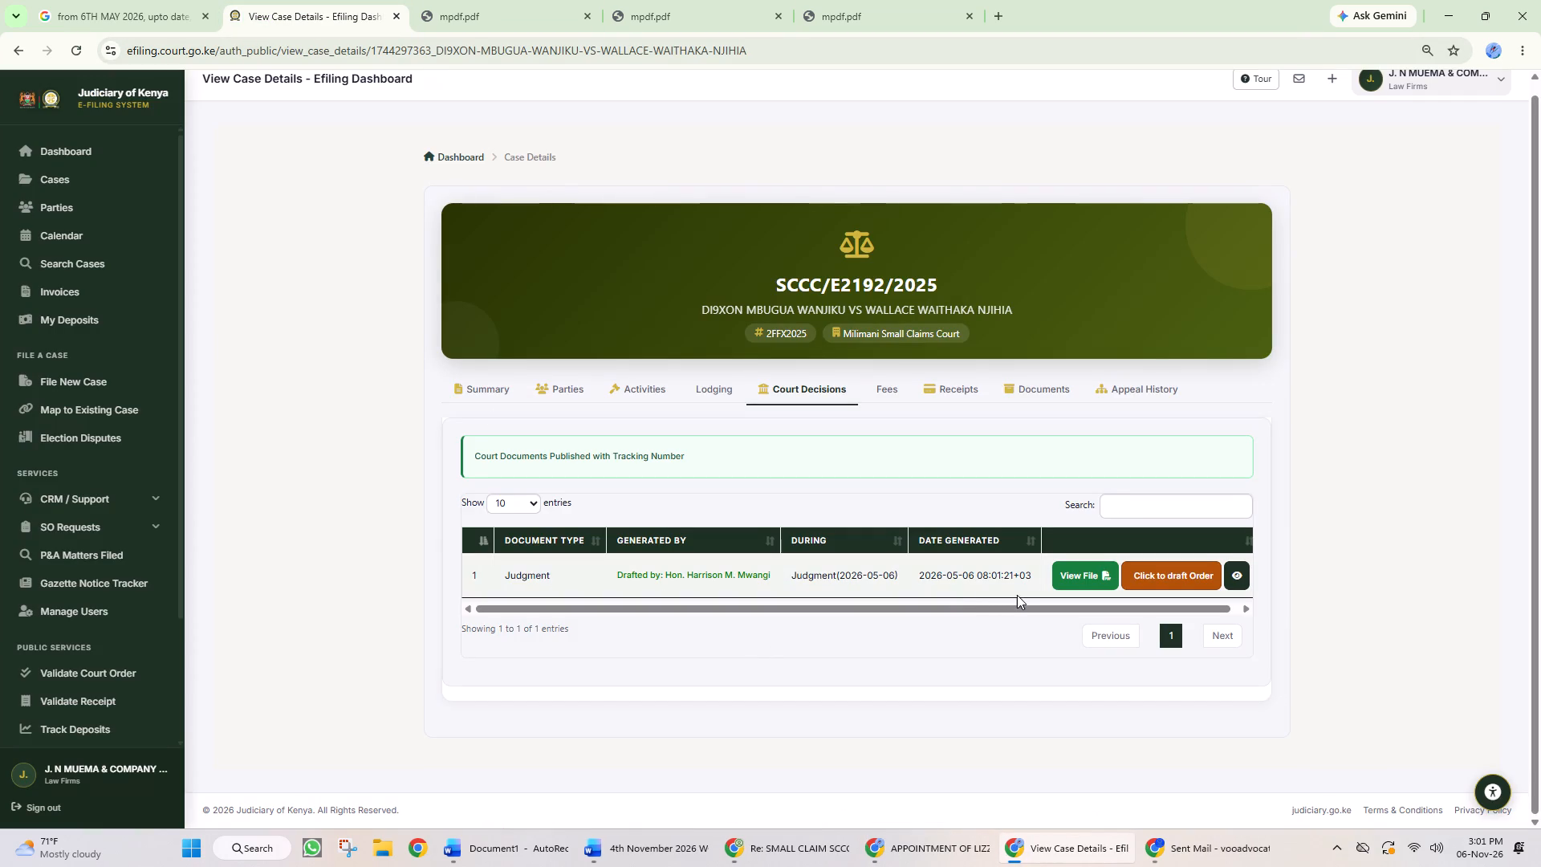
left_click(636, 392)
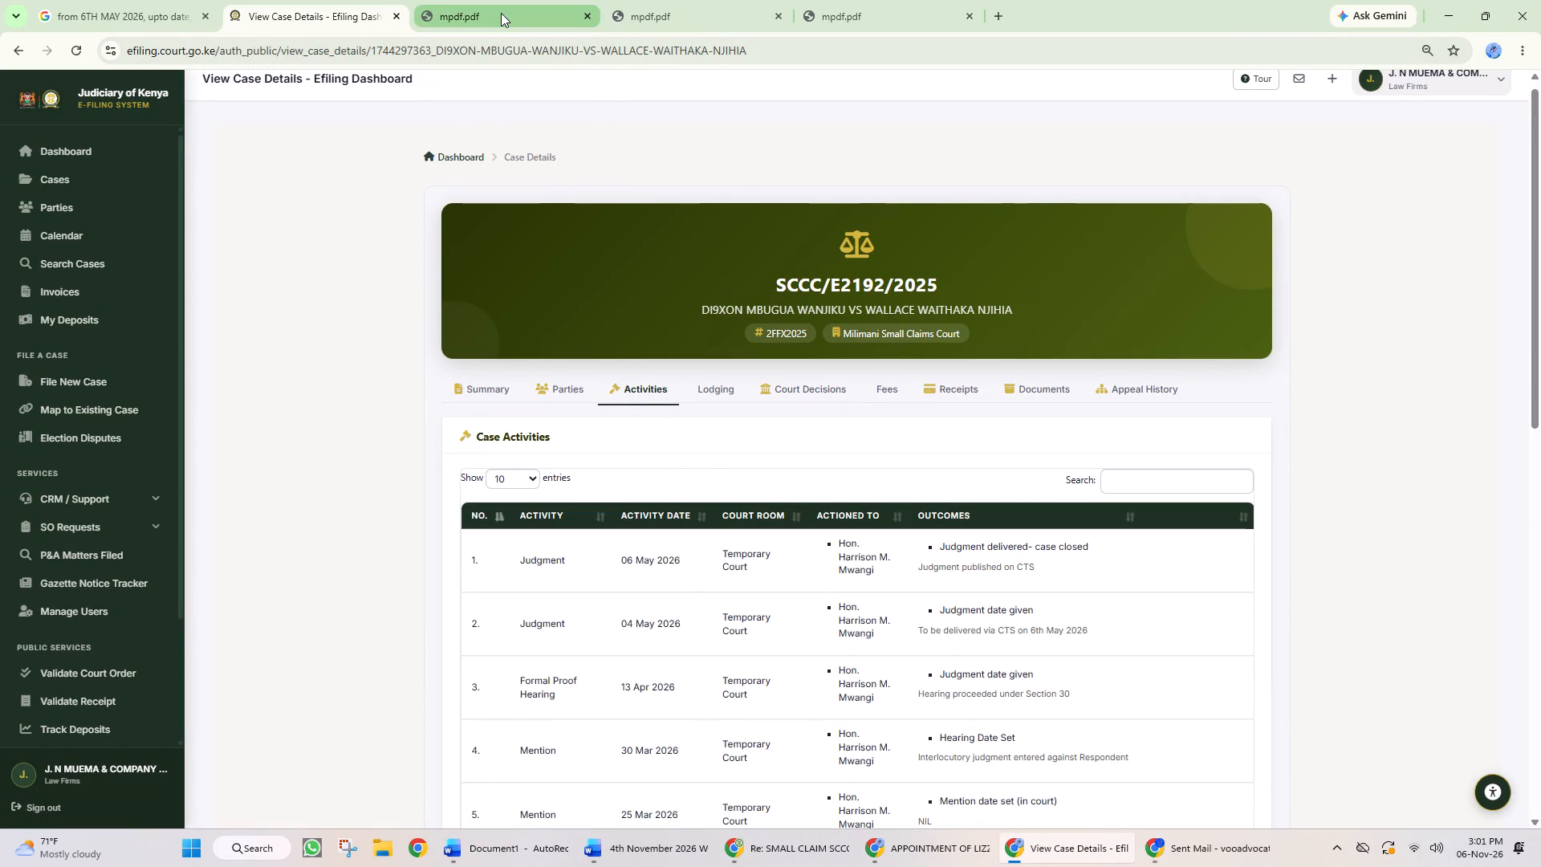
left_click(137, 7)
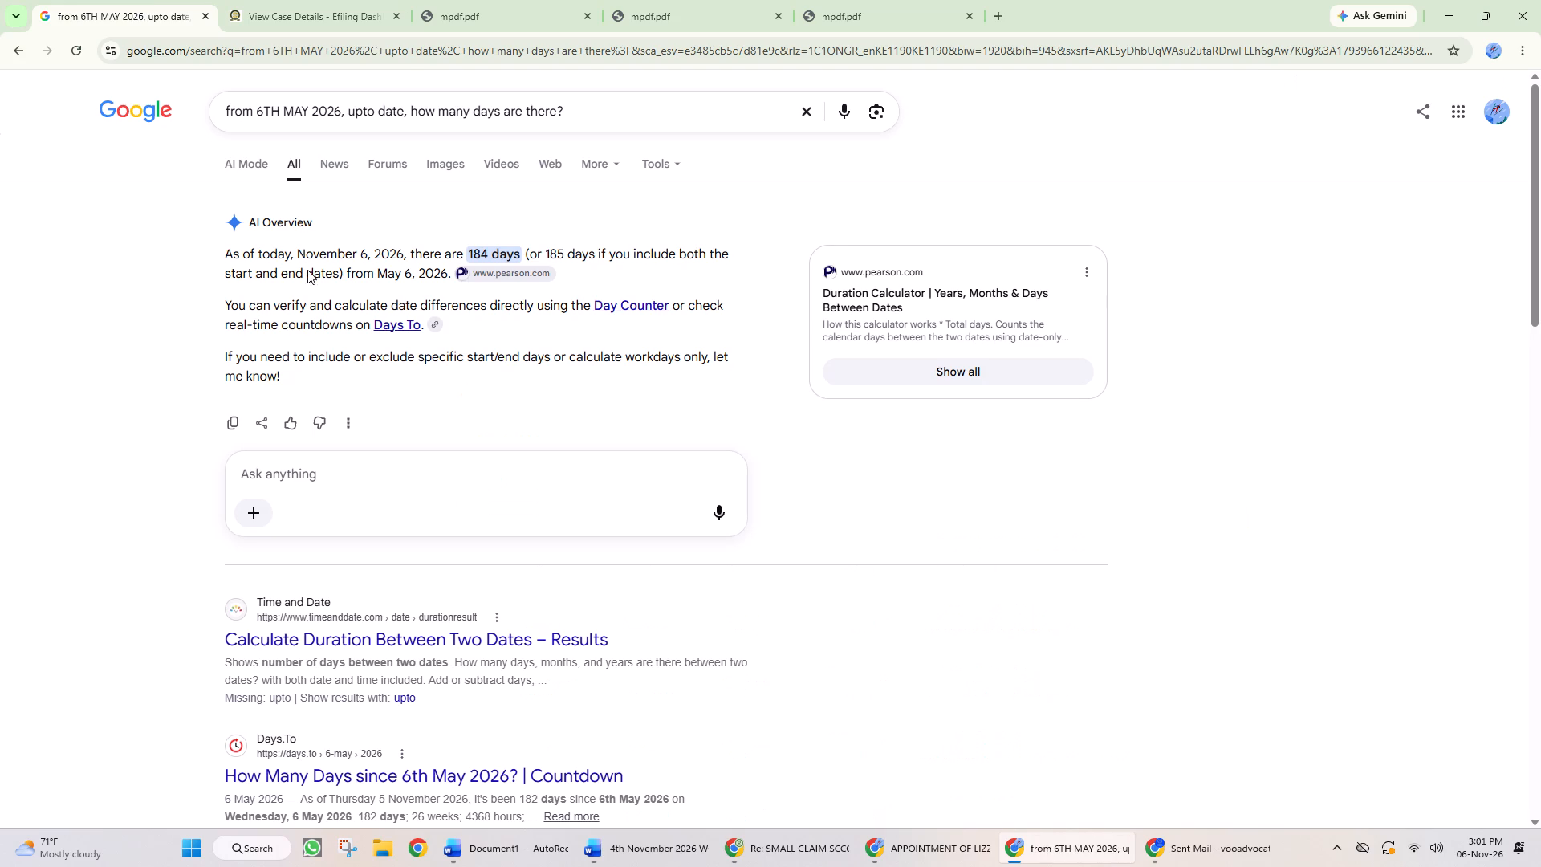
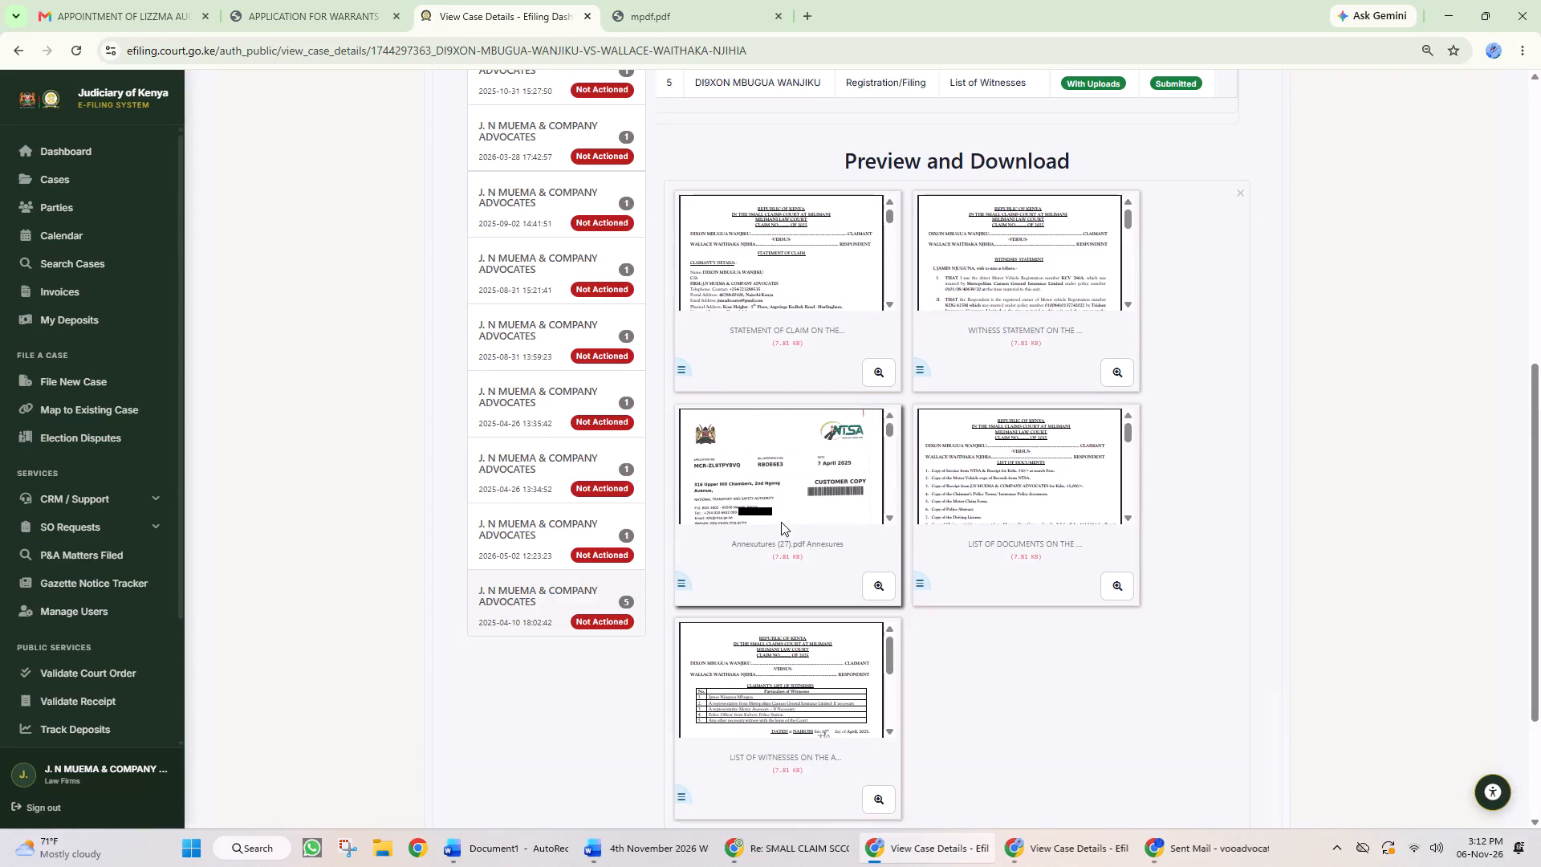
Open the Annexures (27) PDF from the initial claim filing in detailed preview and download a copy.
left_click(787, 512)
left_click(880, 586)
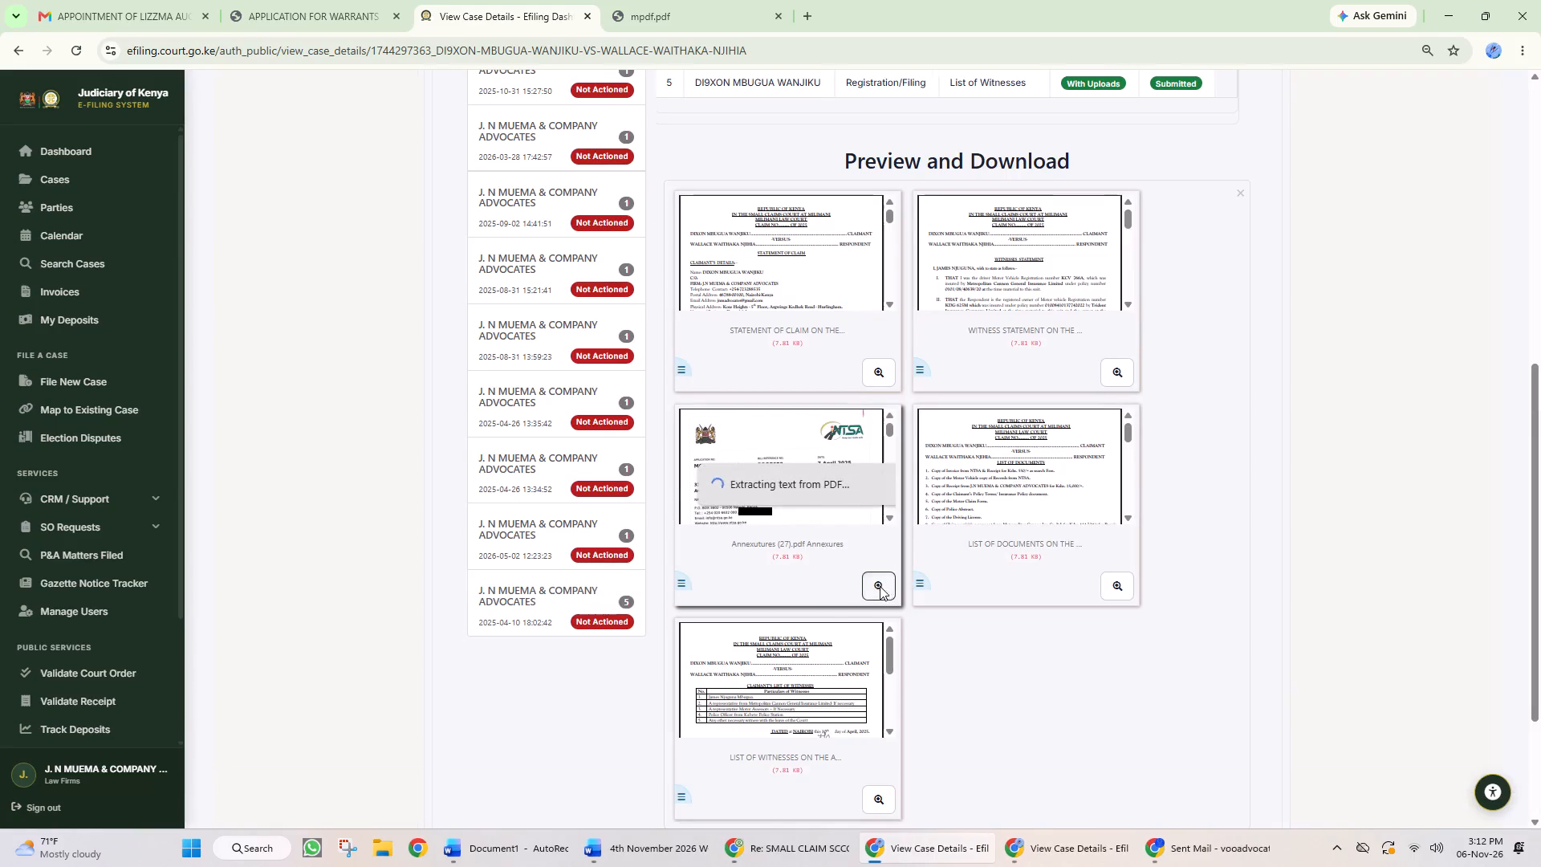
left_click(1024, 263)
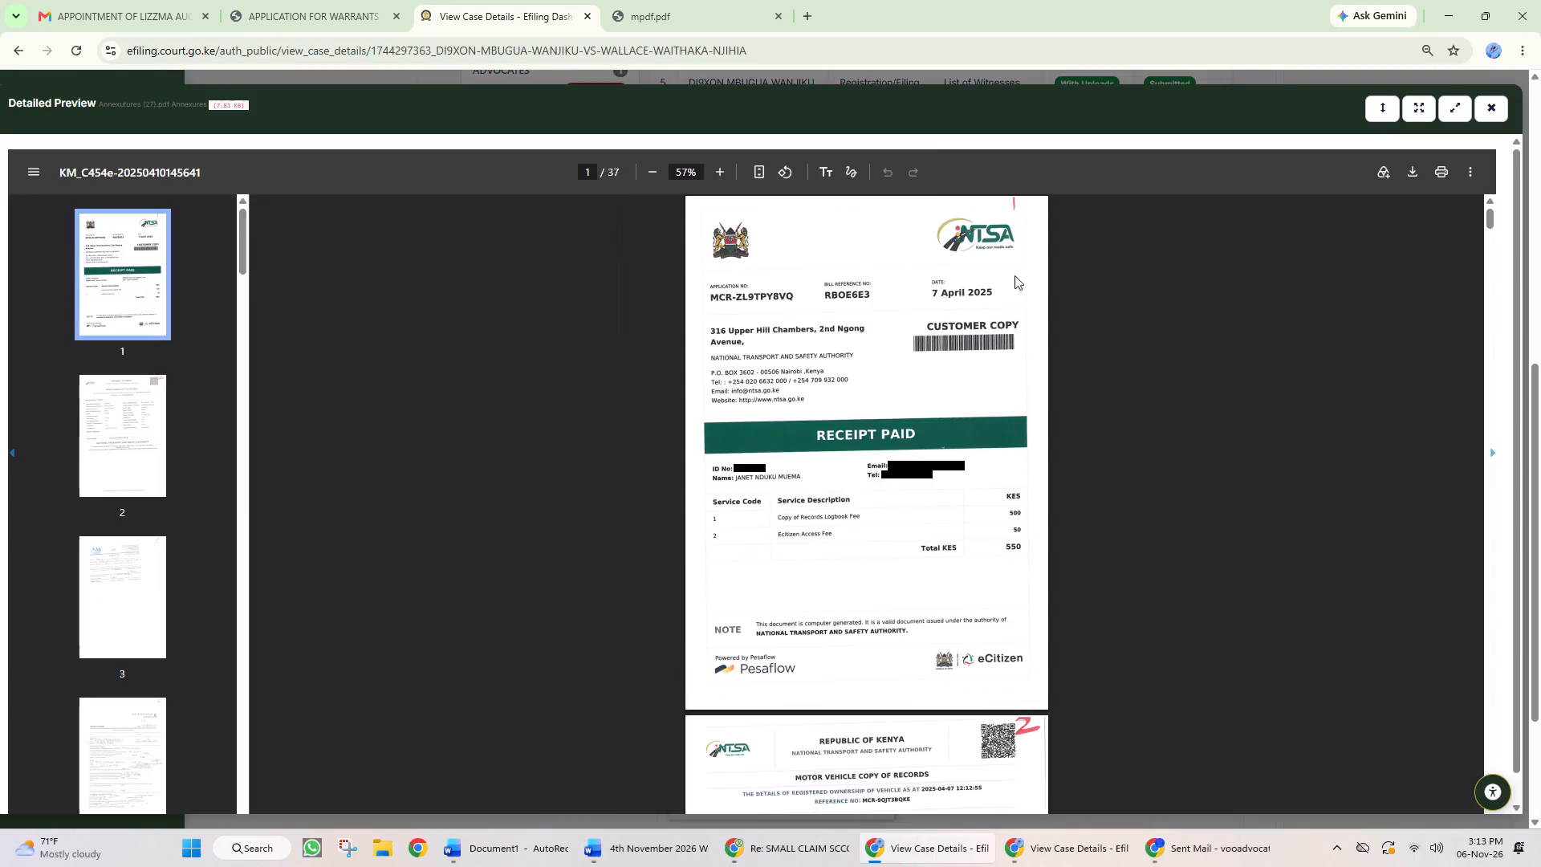
left_click(1414, 168)
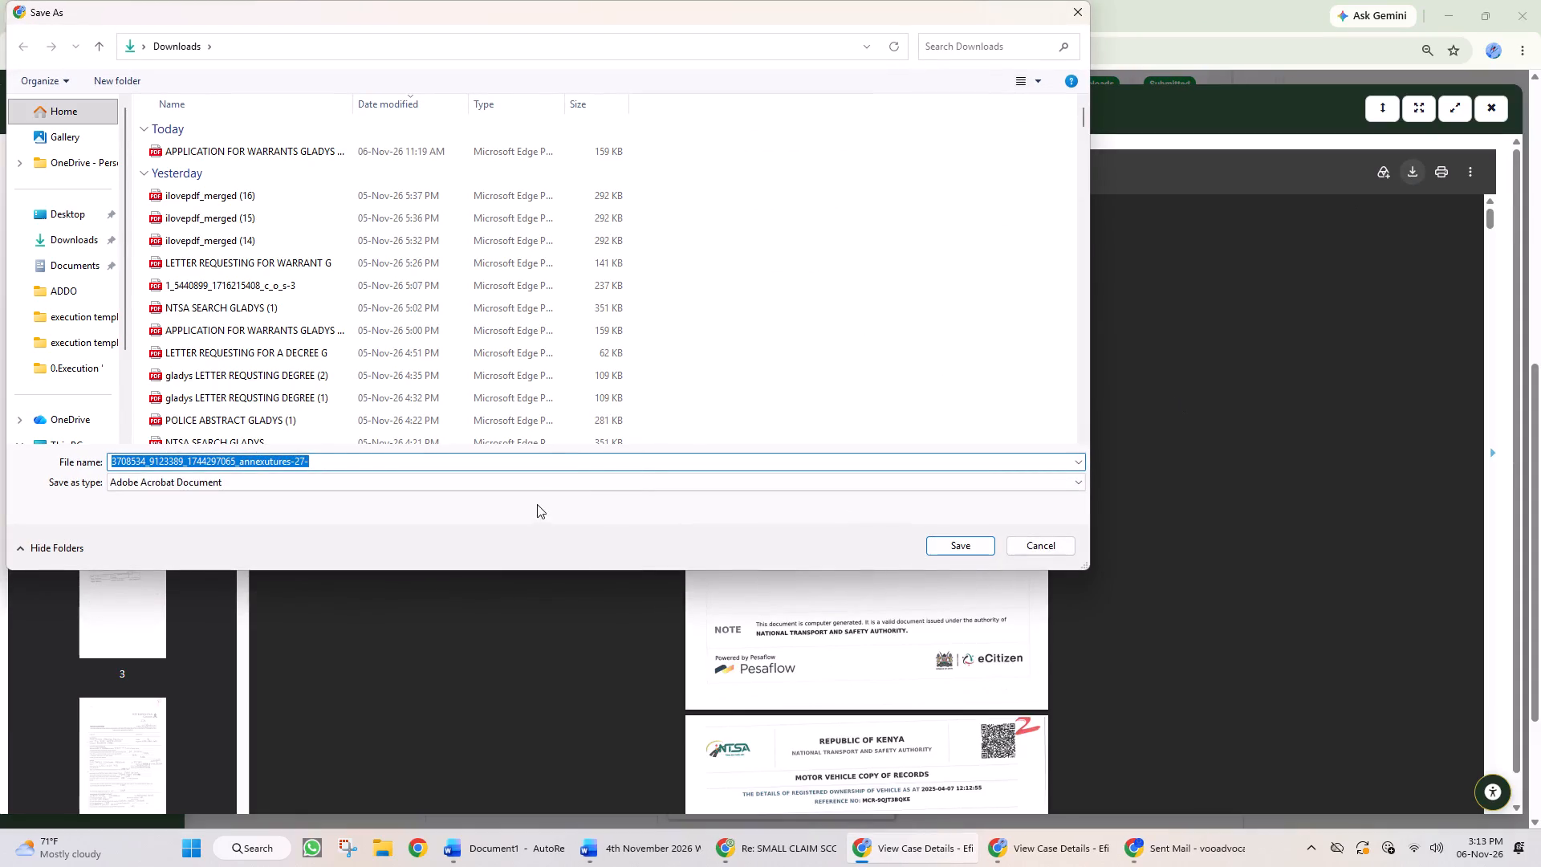
Clear the suggested file name for the annexures PDF being saved to the Downloads folder.
left_click(550, 458)
key("BackSpace")
key("BackSpace")
key("BackSpace")
key("BackSpace")
key("BackSpace")
key("BackSpace")
key("BackSpace")
key("BackSpace")
key("BackSpace")
key("BackSpace")
key("BackSpace")
key("BackSpace")
key("BackSpace")
key("BackSpace")
key("BackSpace")
key("BackSpace")
key("BackSpace")
key("BackSpace")
key("BackSpace")
key("BackSpace")
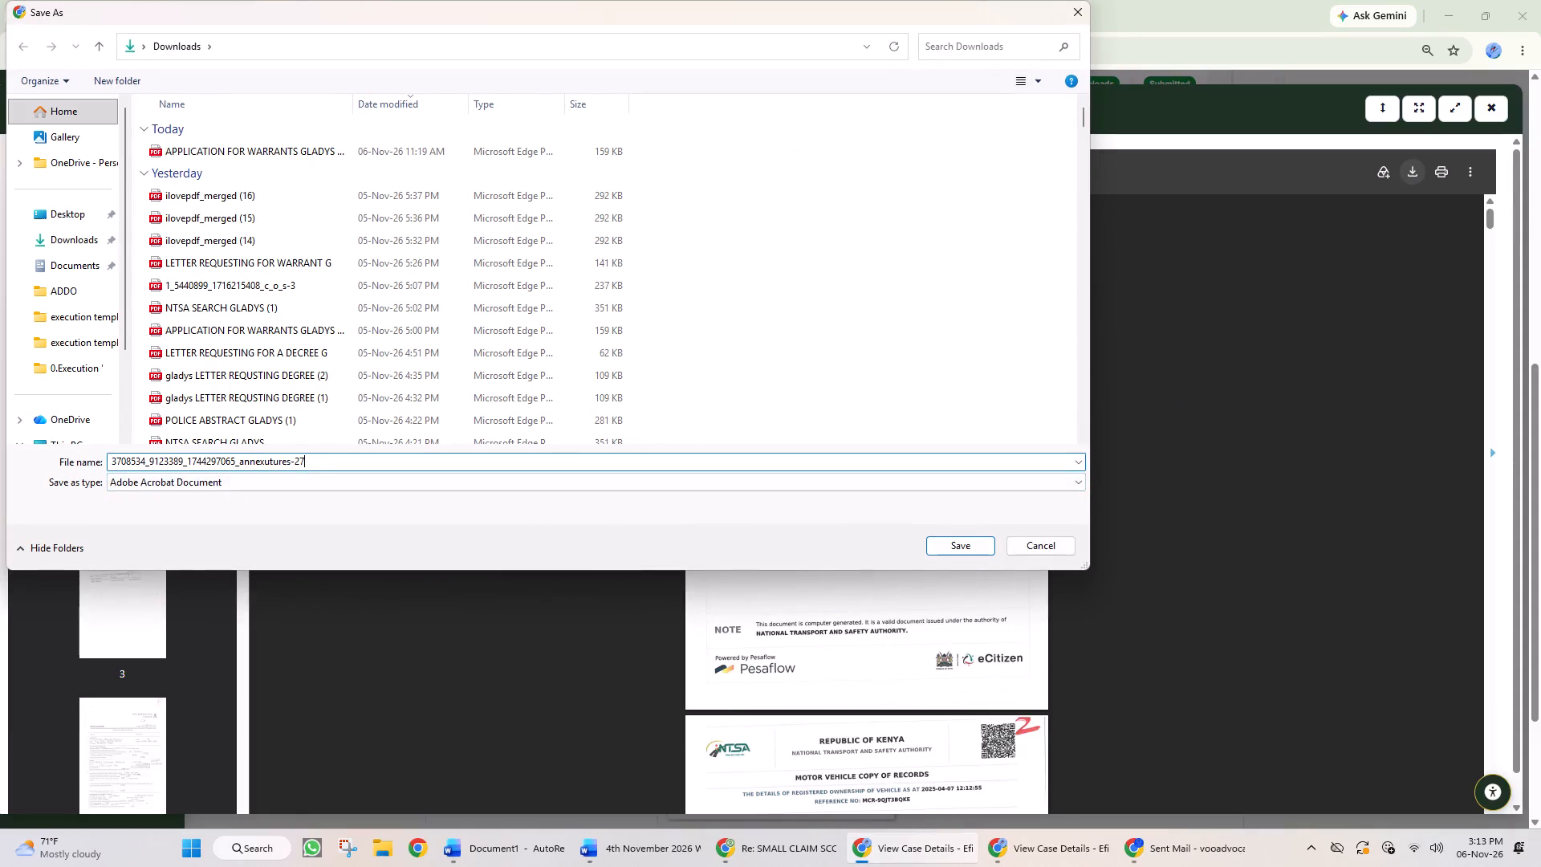
key("BackSpace")
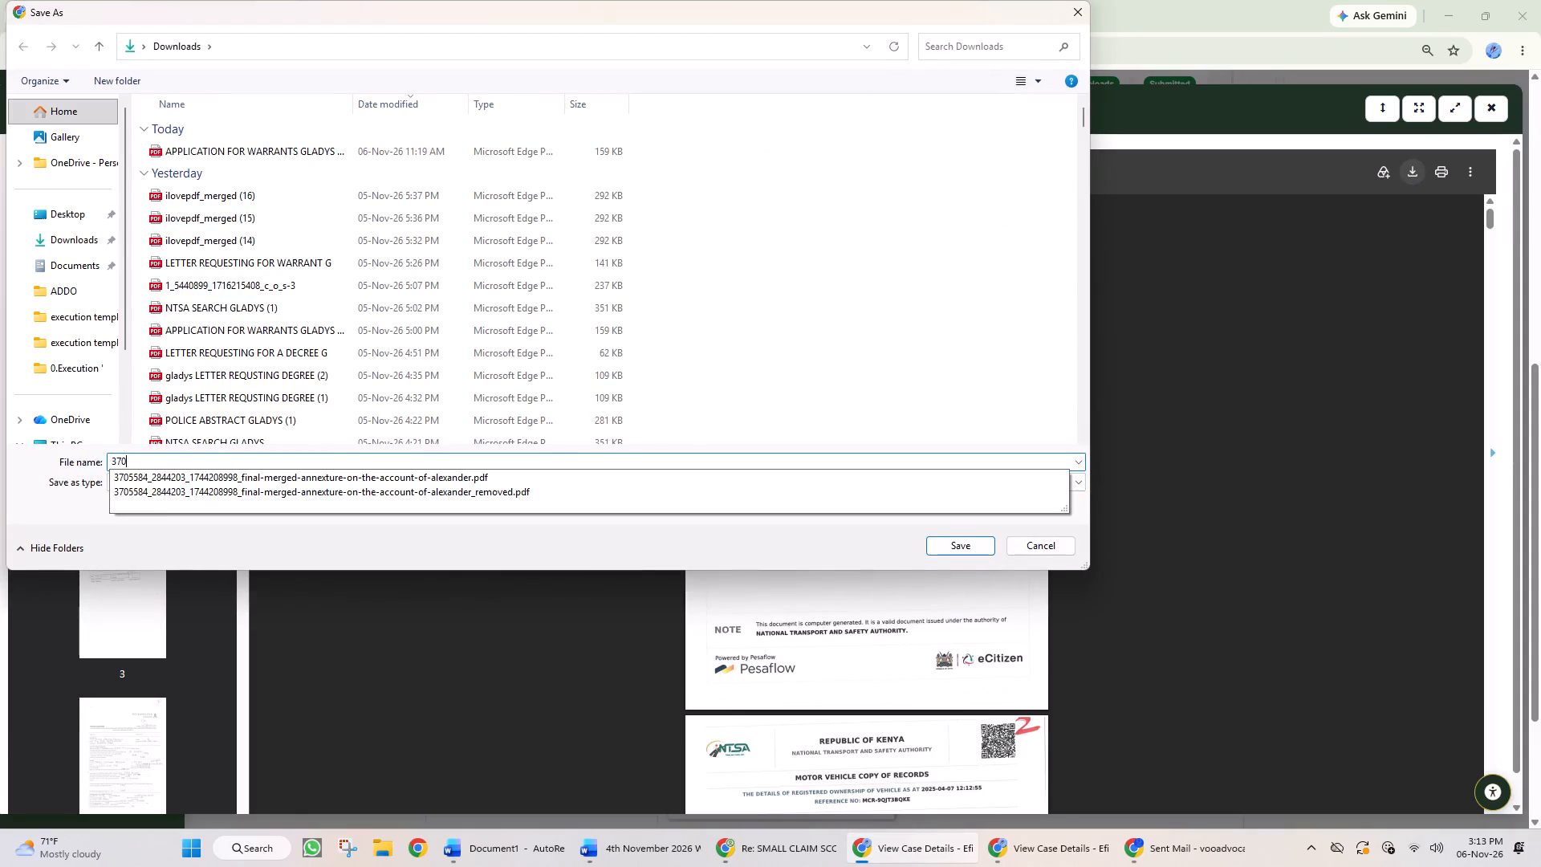
key("BackSpace")
key("BackSpace")
key("BackSpace")
key("m")
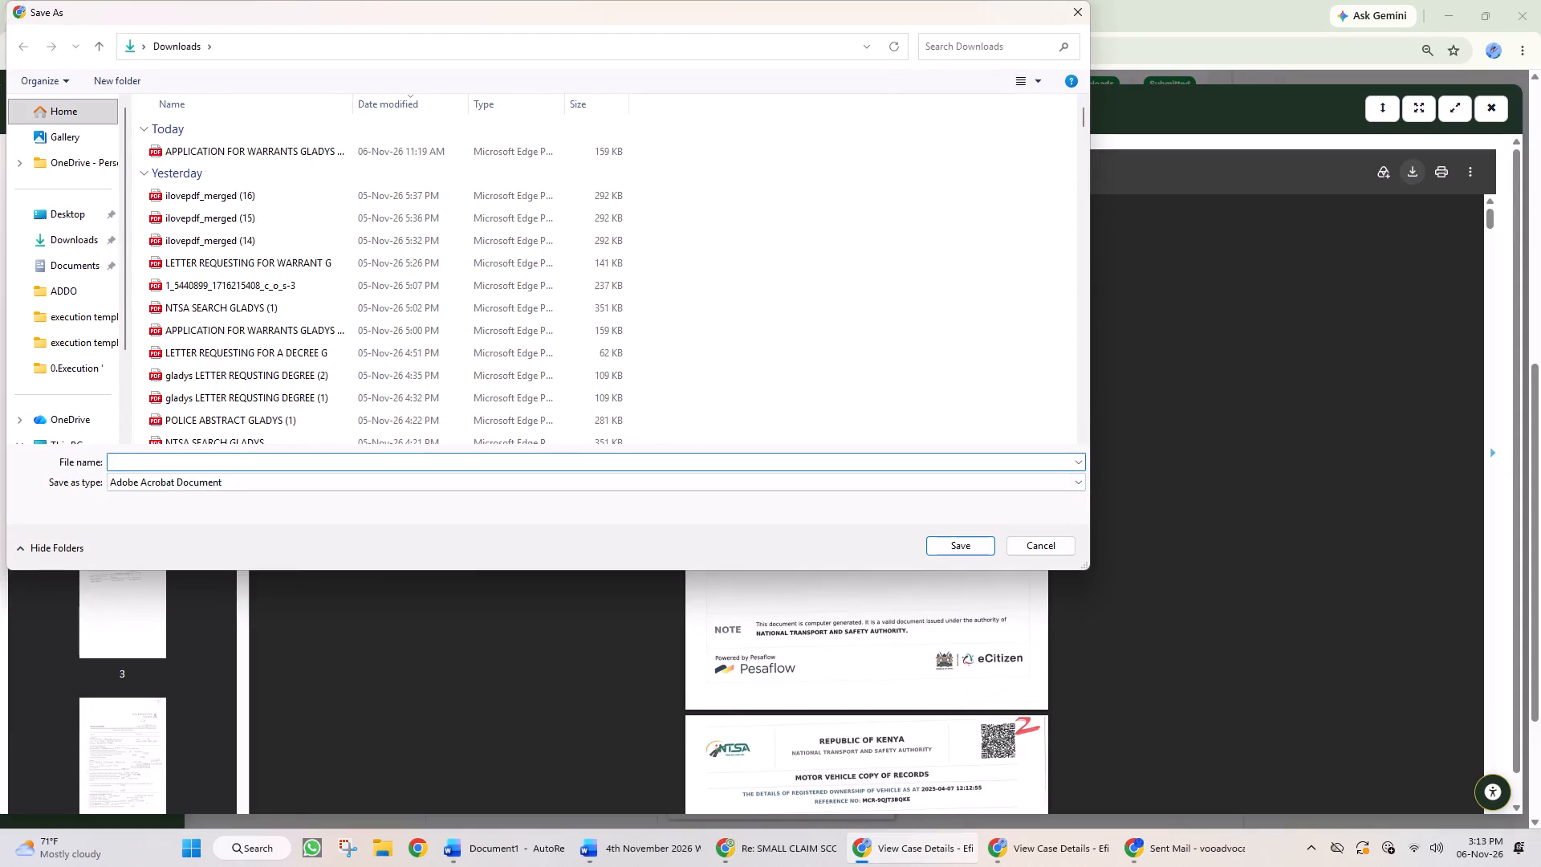
key("BackSpace")
Save the annexures PDF to the Downloads folder under the file name MAY MOTORS ANNEXTURES.
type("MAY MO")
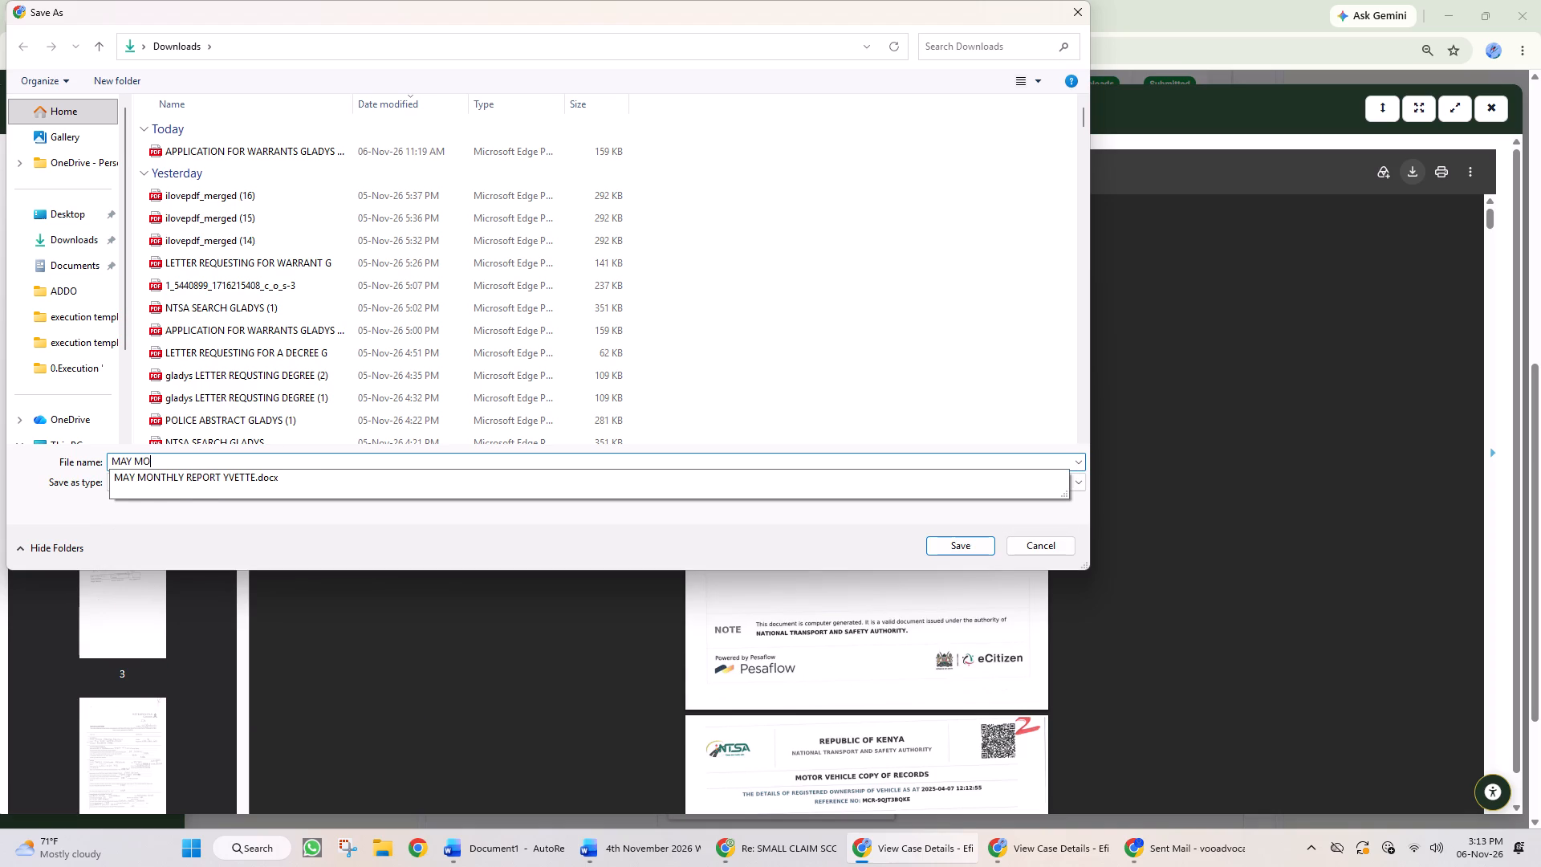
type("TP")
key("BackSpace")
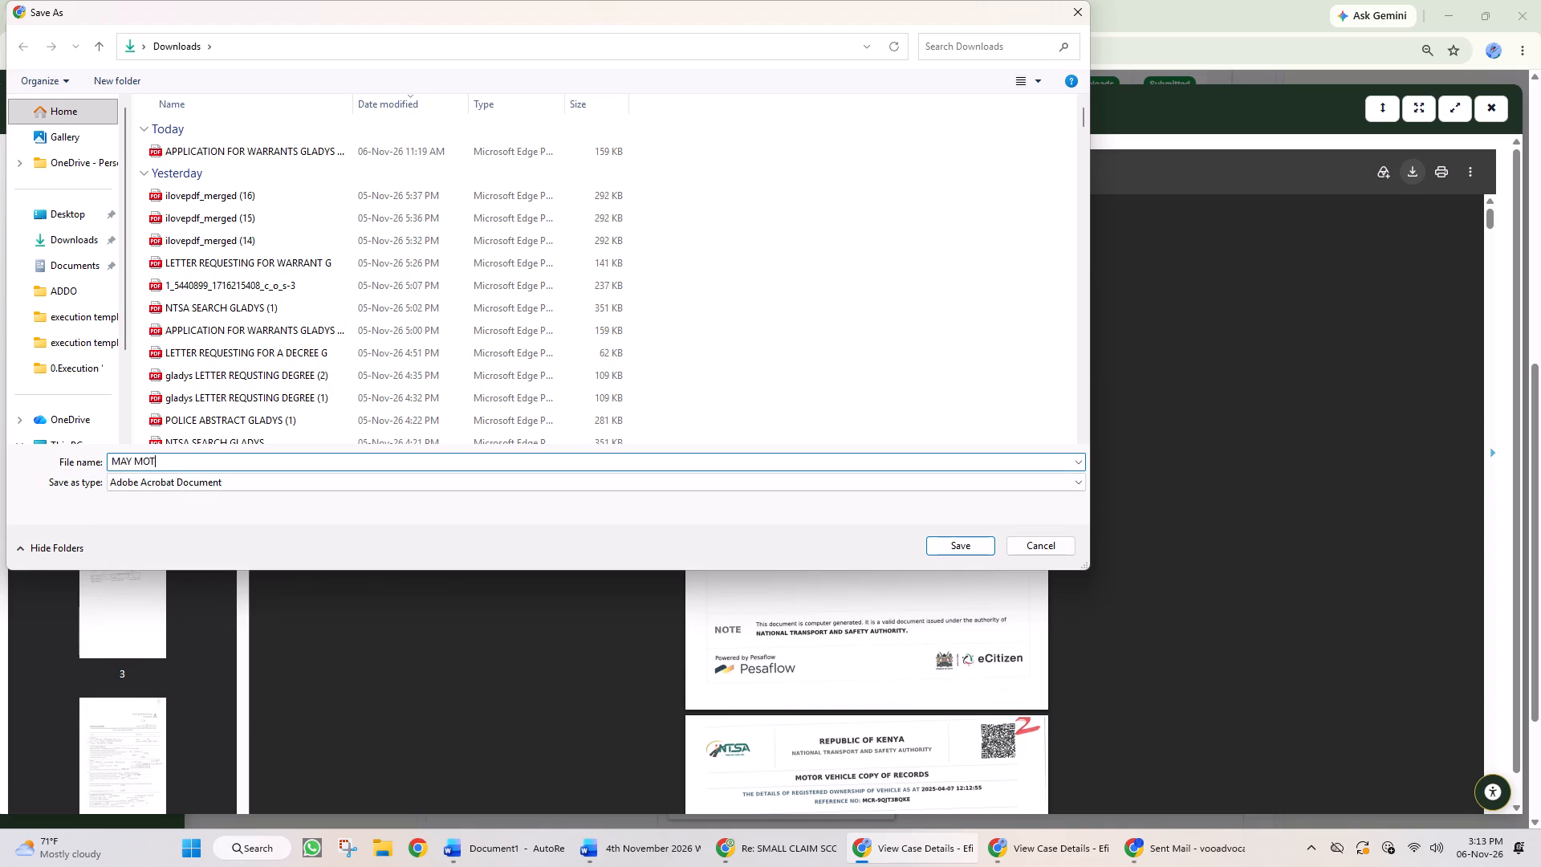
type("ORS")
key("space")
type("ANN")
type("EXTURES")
left_click(949, 548)
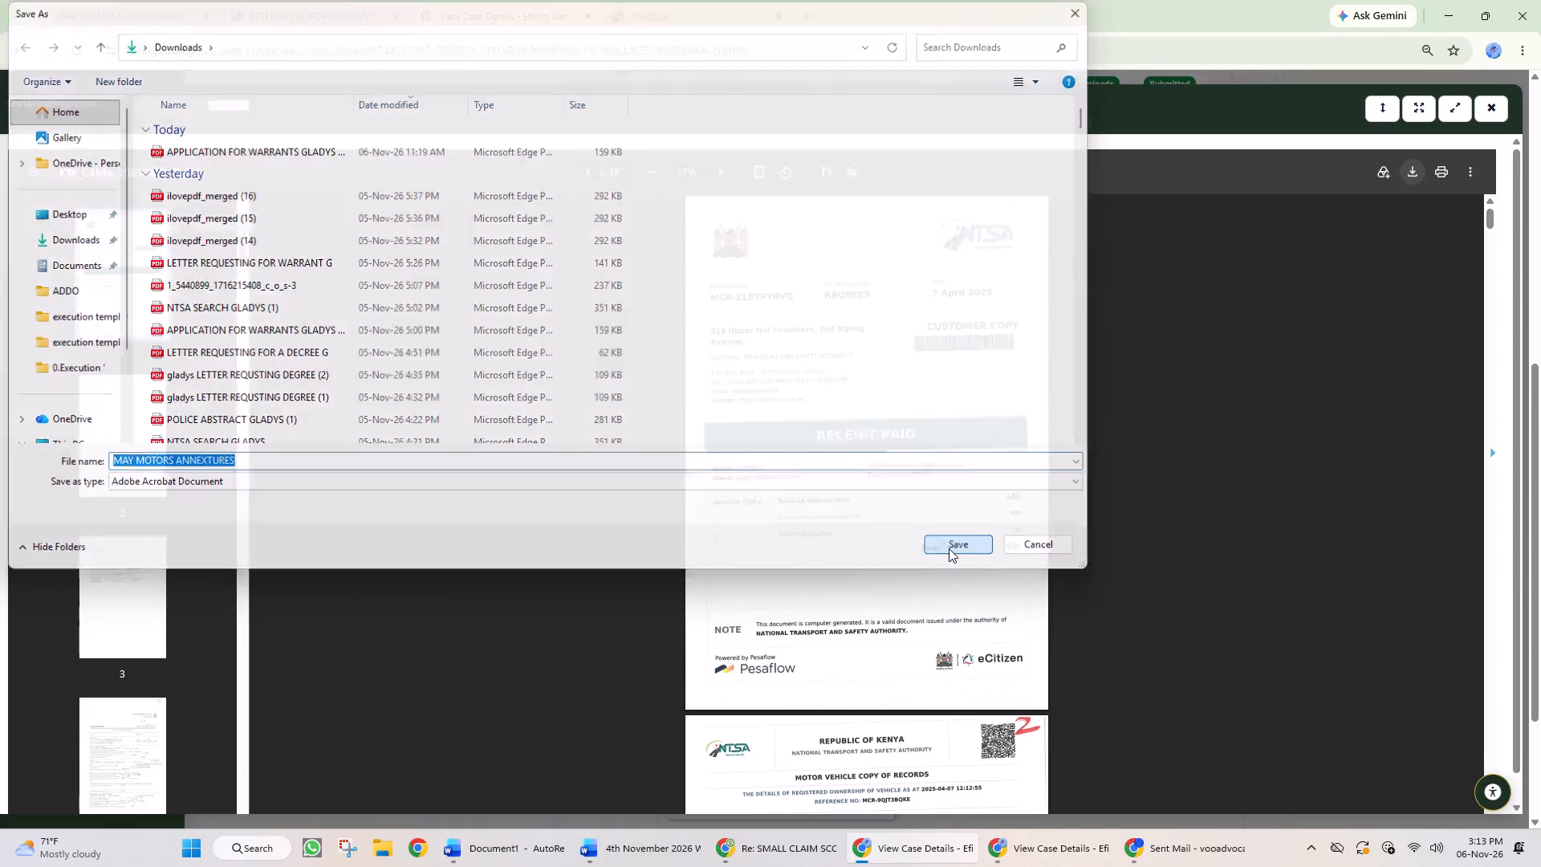
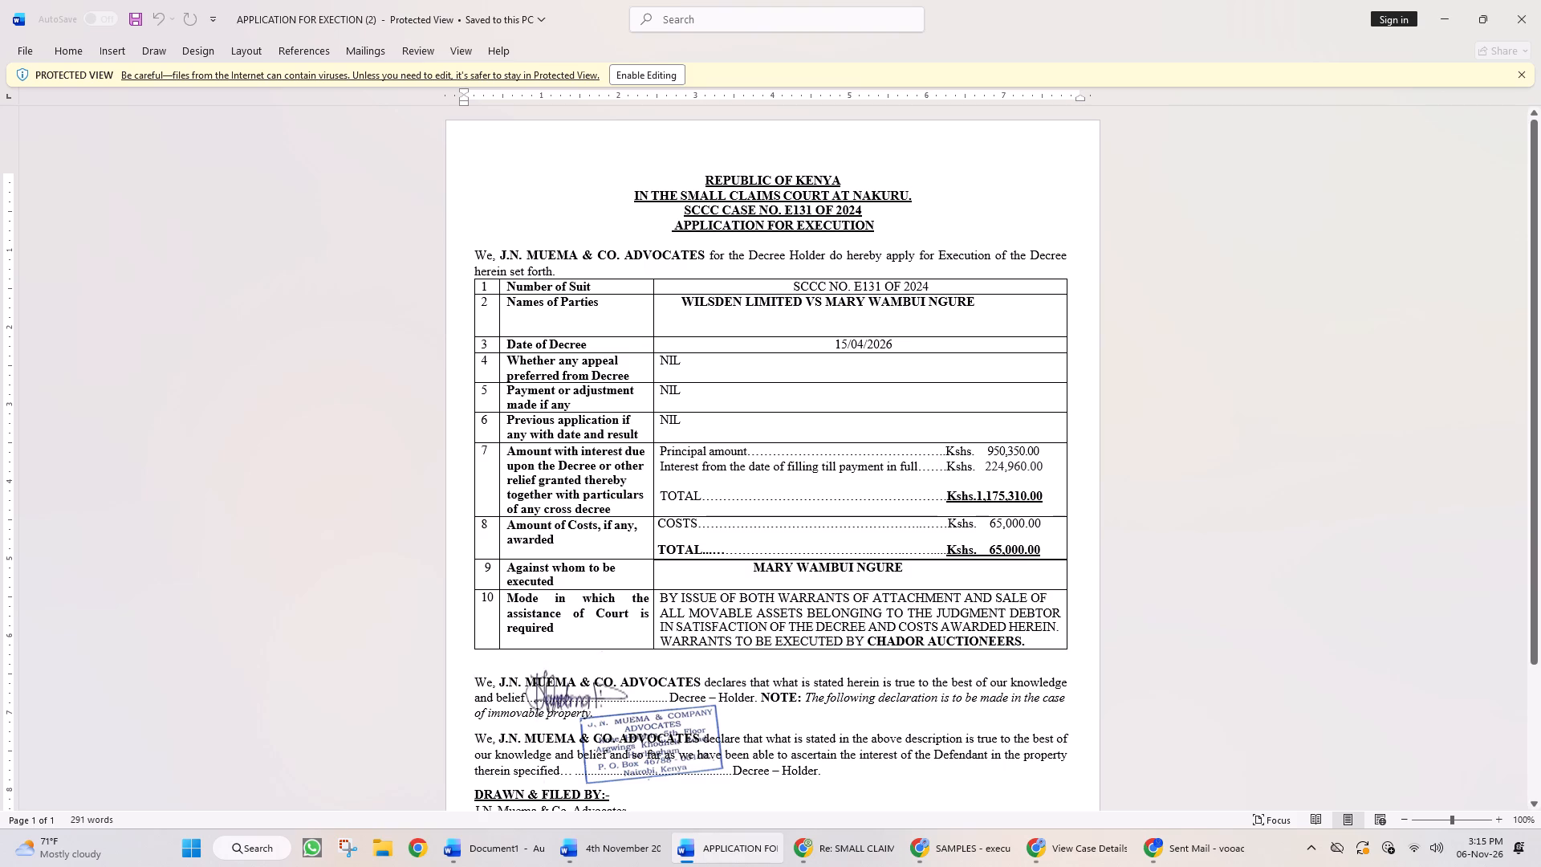
Enable editing of the application for execution opened in Protected View.
left_click(901, 195)
left_click(903, 195)
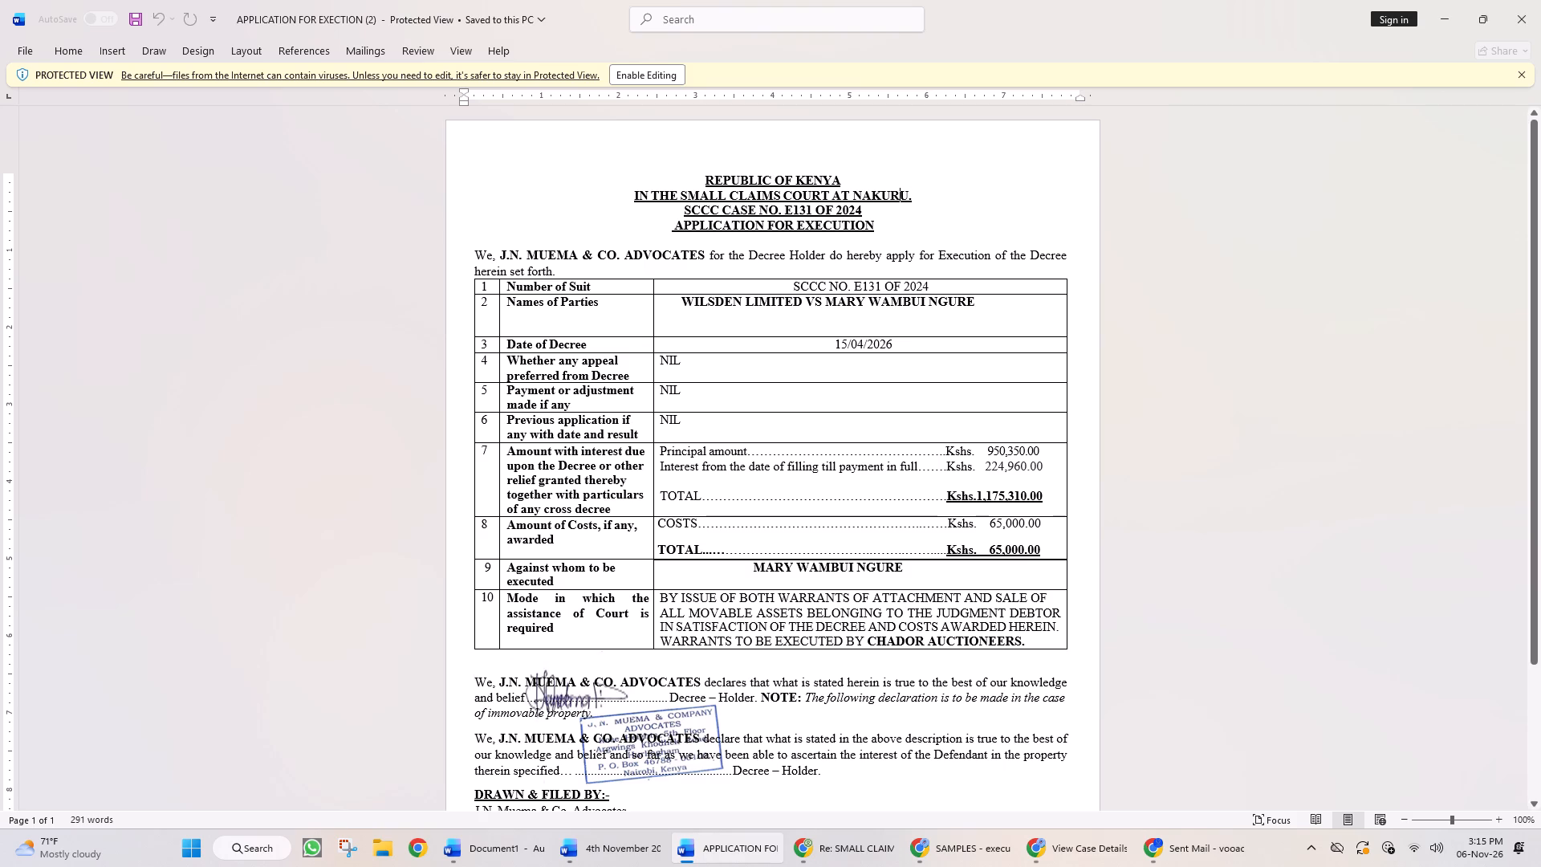
left_click(903, 195)
key("BackSpace")
key("BackSpace")
key("BackSpace")
key("BackSpace")
key("BackSpace")
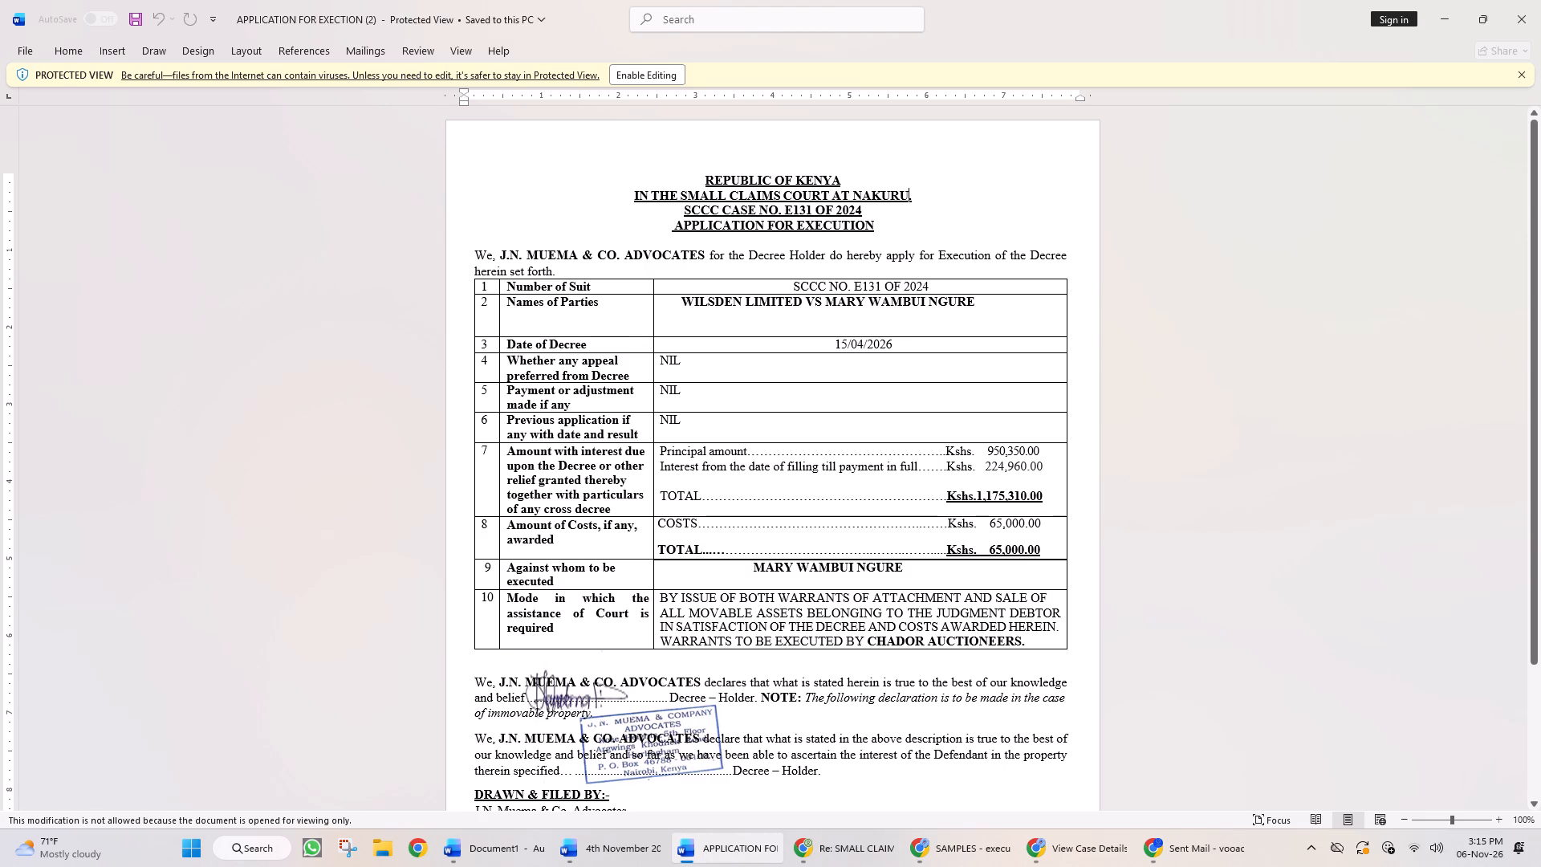
key("BackSpace")
key("BackSpace")
left_click(651, 68)
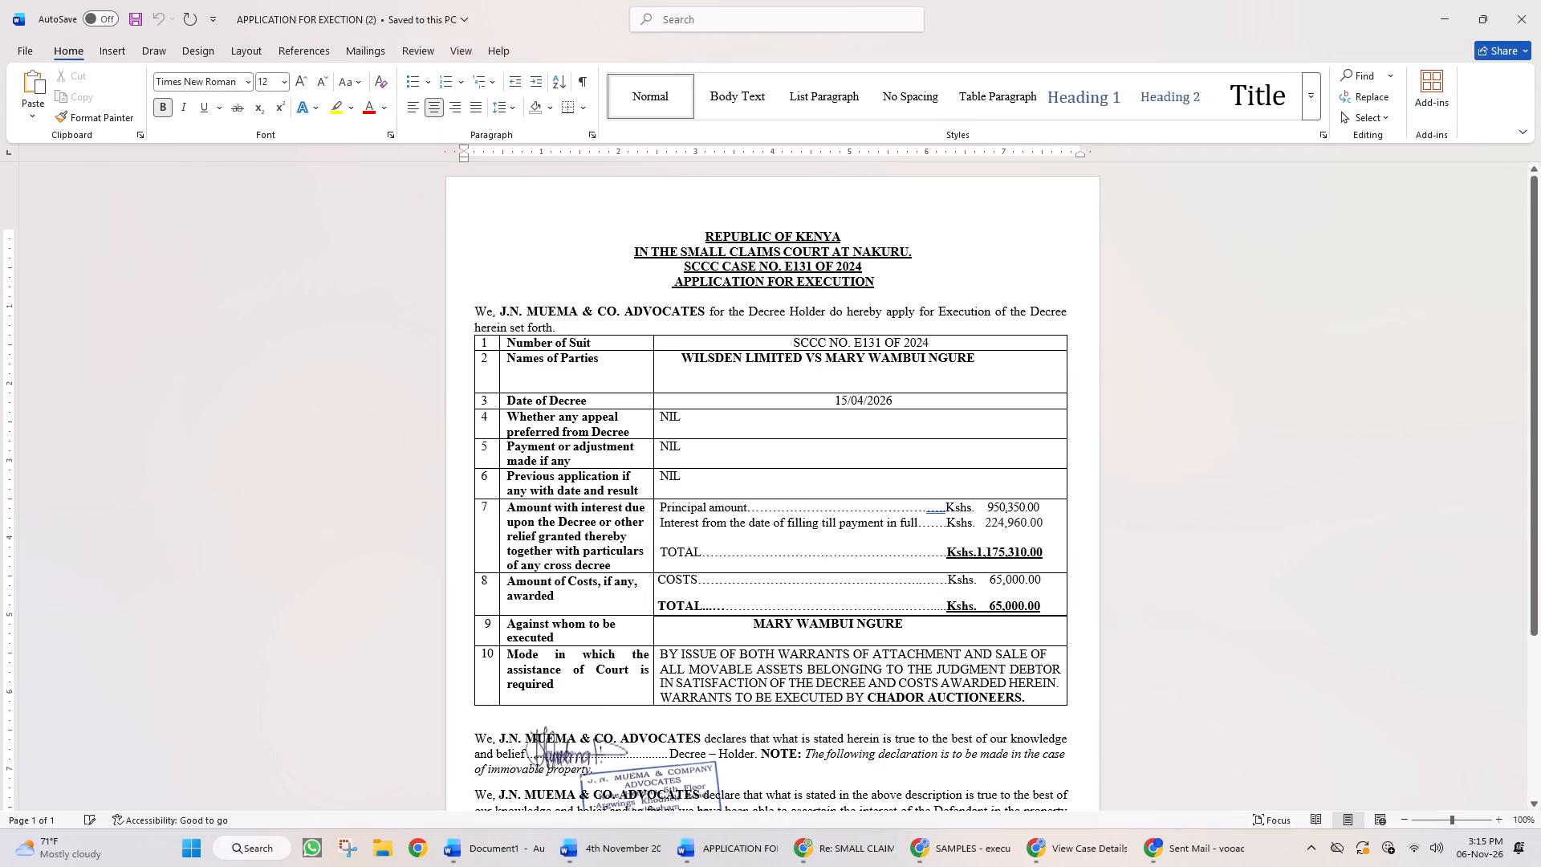
Replace the court's location in the heading with MILIMANI.
left_click(905, 252)
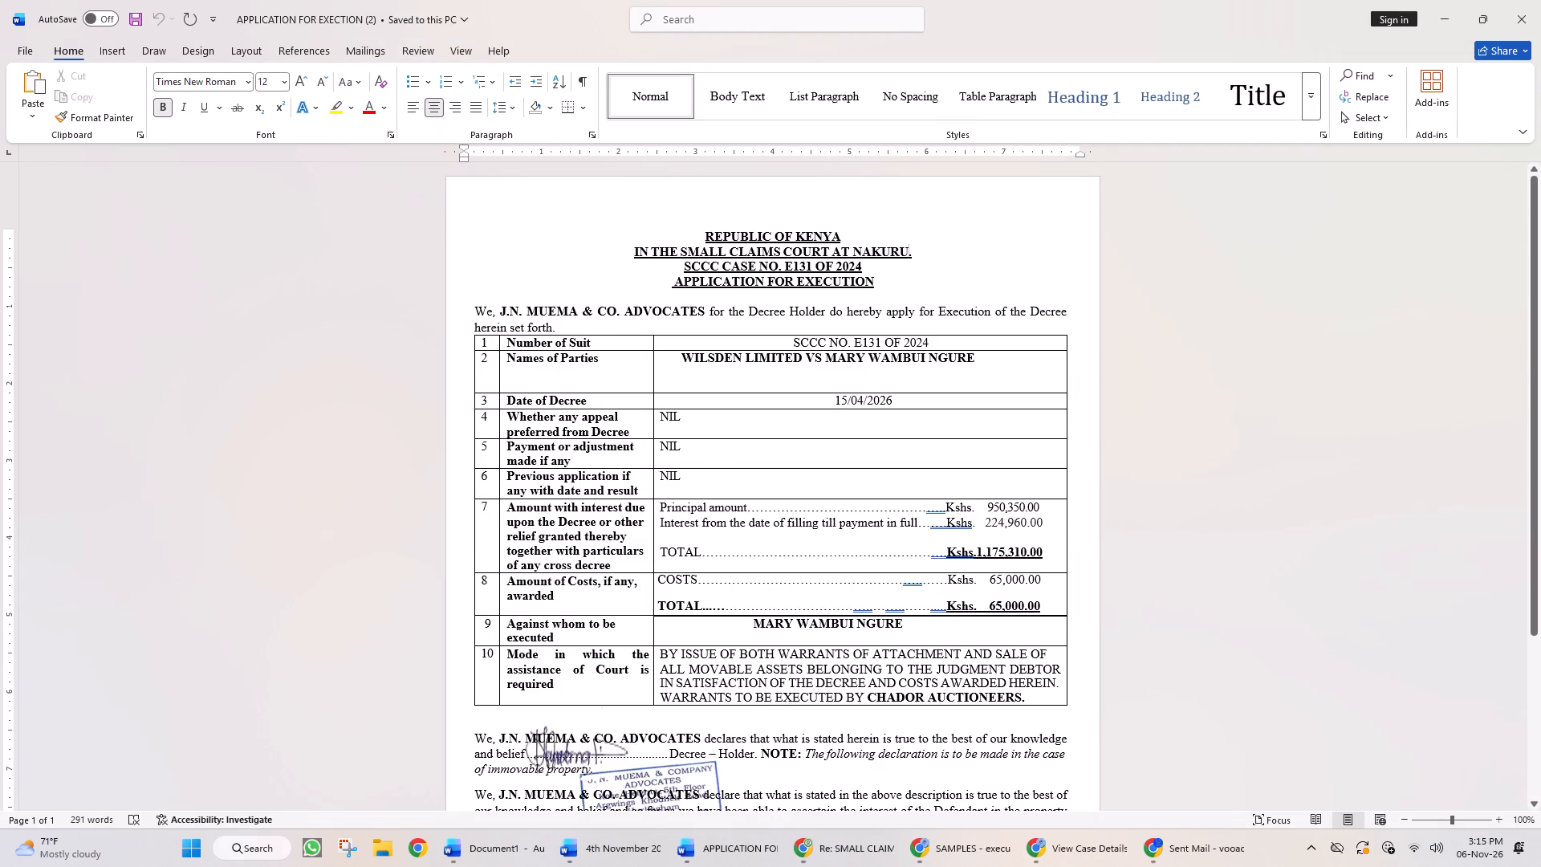
key("BackSpace")
key("BackSpace")
key("BackSpace")
key("BackSpace")
key("BackSpace")
key("BackSpace")
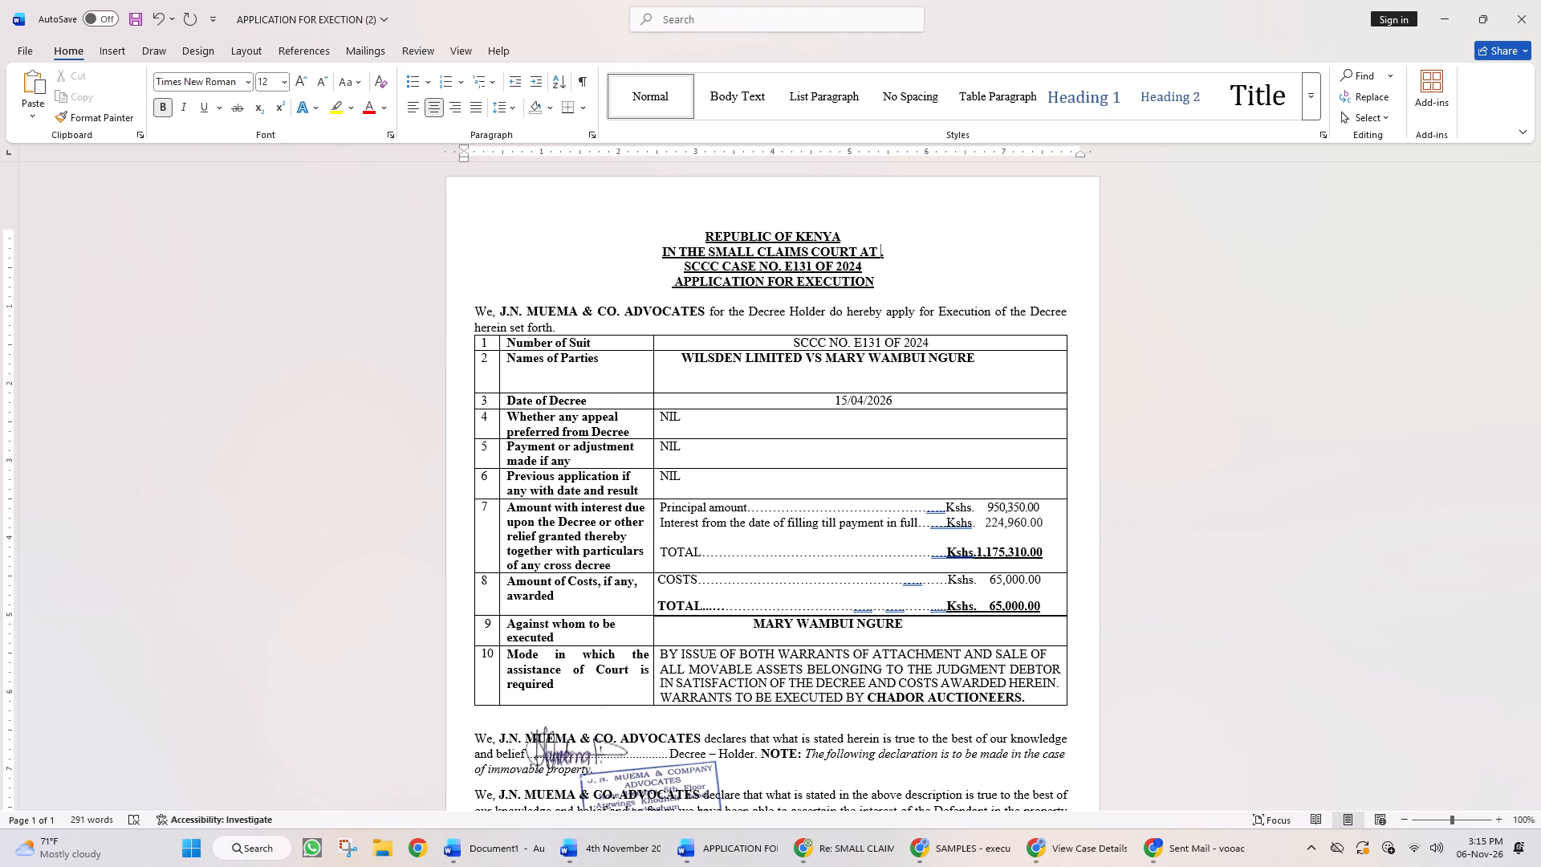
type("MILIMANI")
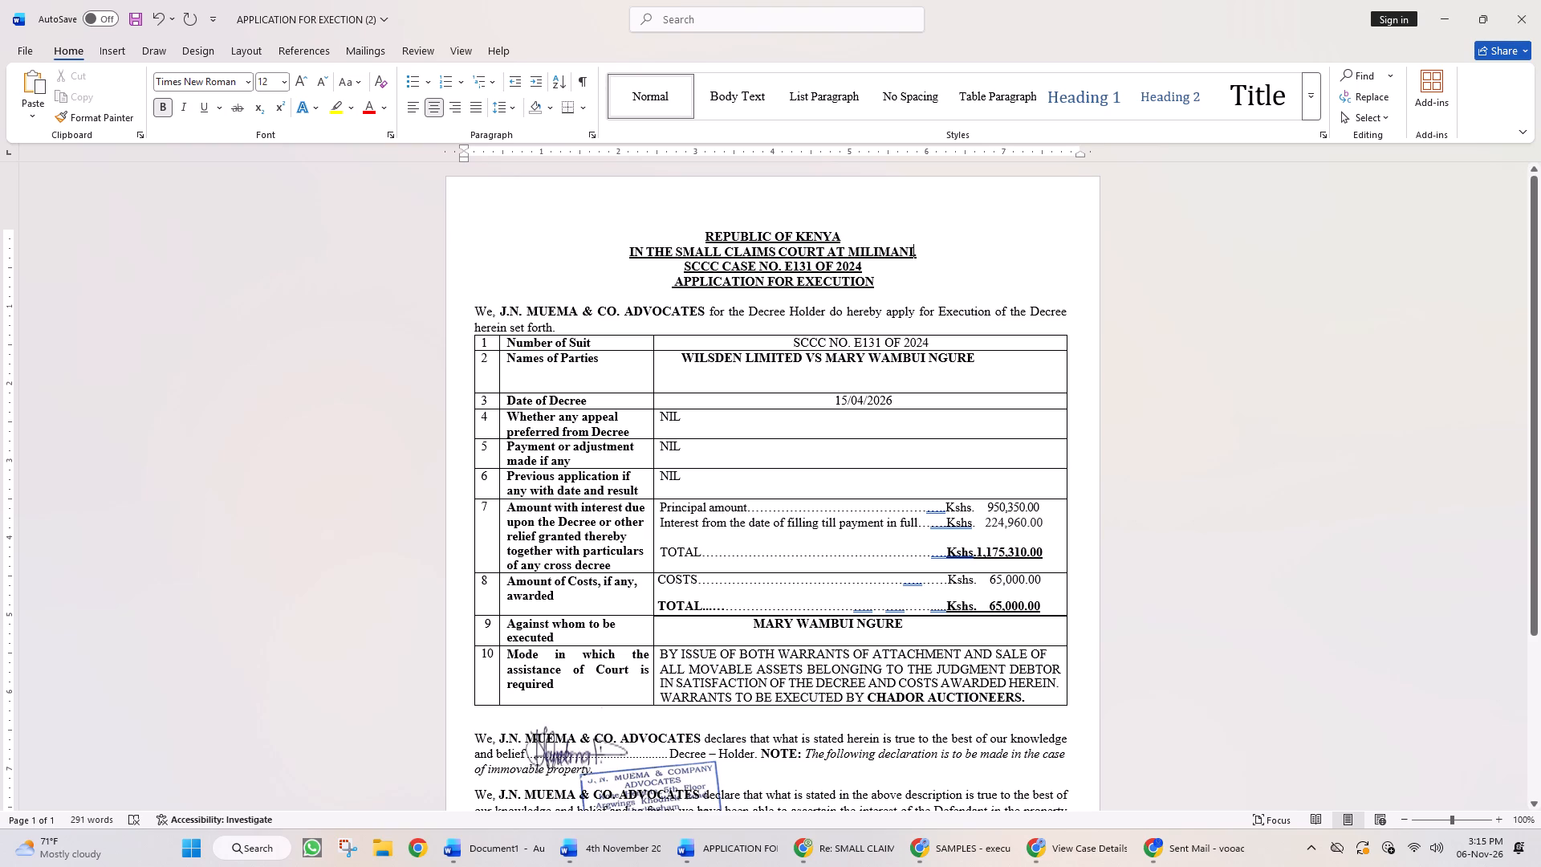
left_click(818, 265)
left_click(860, 261)
key("BackSpace")
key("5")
key("Left")
key("Left")
key("Left")
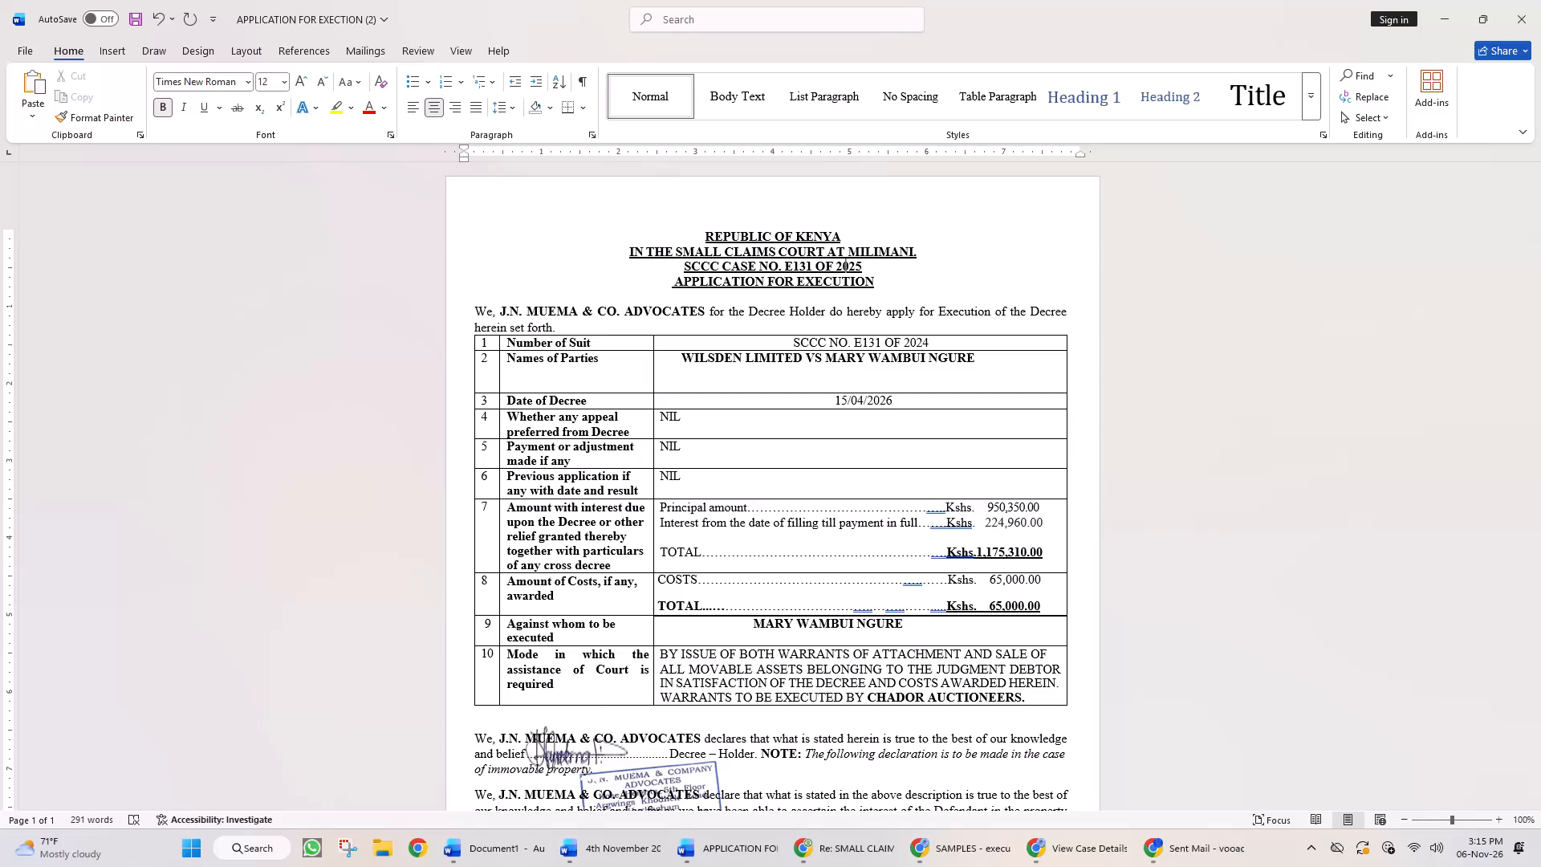
key("Left")
key("Left")
key("Left")
key("Left")
key("Left")
key("BackSpace")
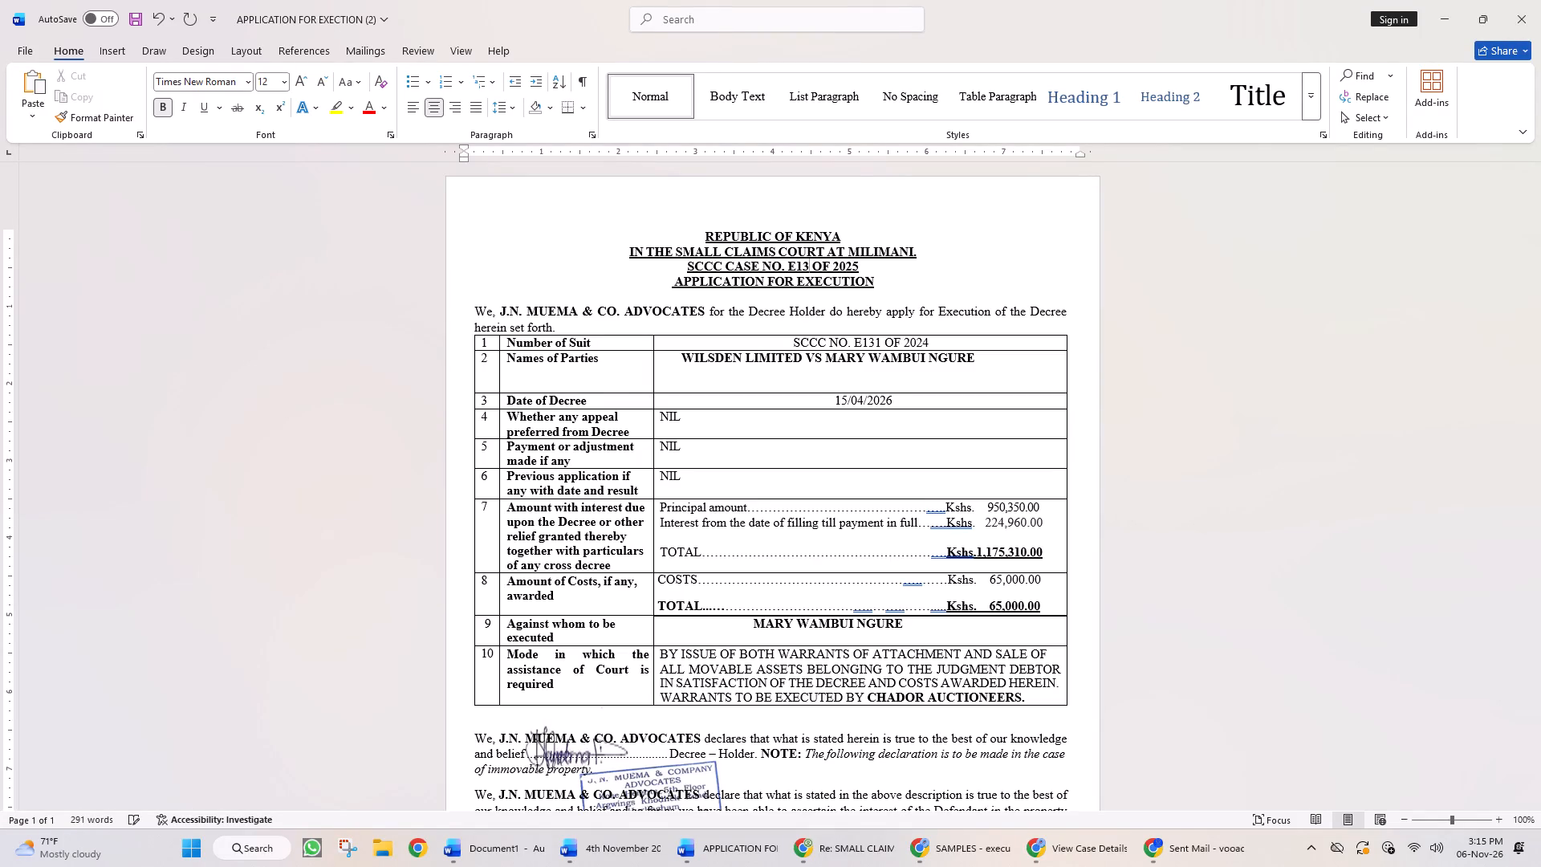
key("BackSpace")
key("BackSpace")
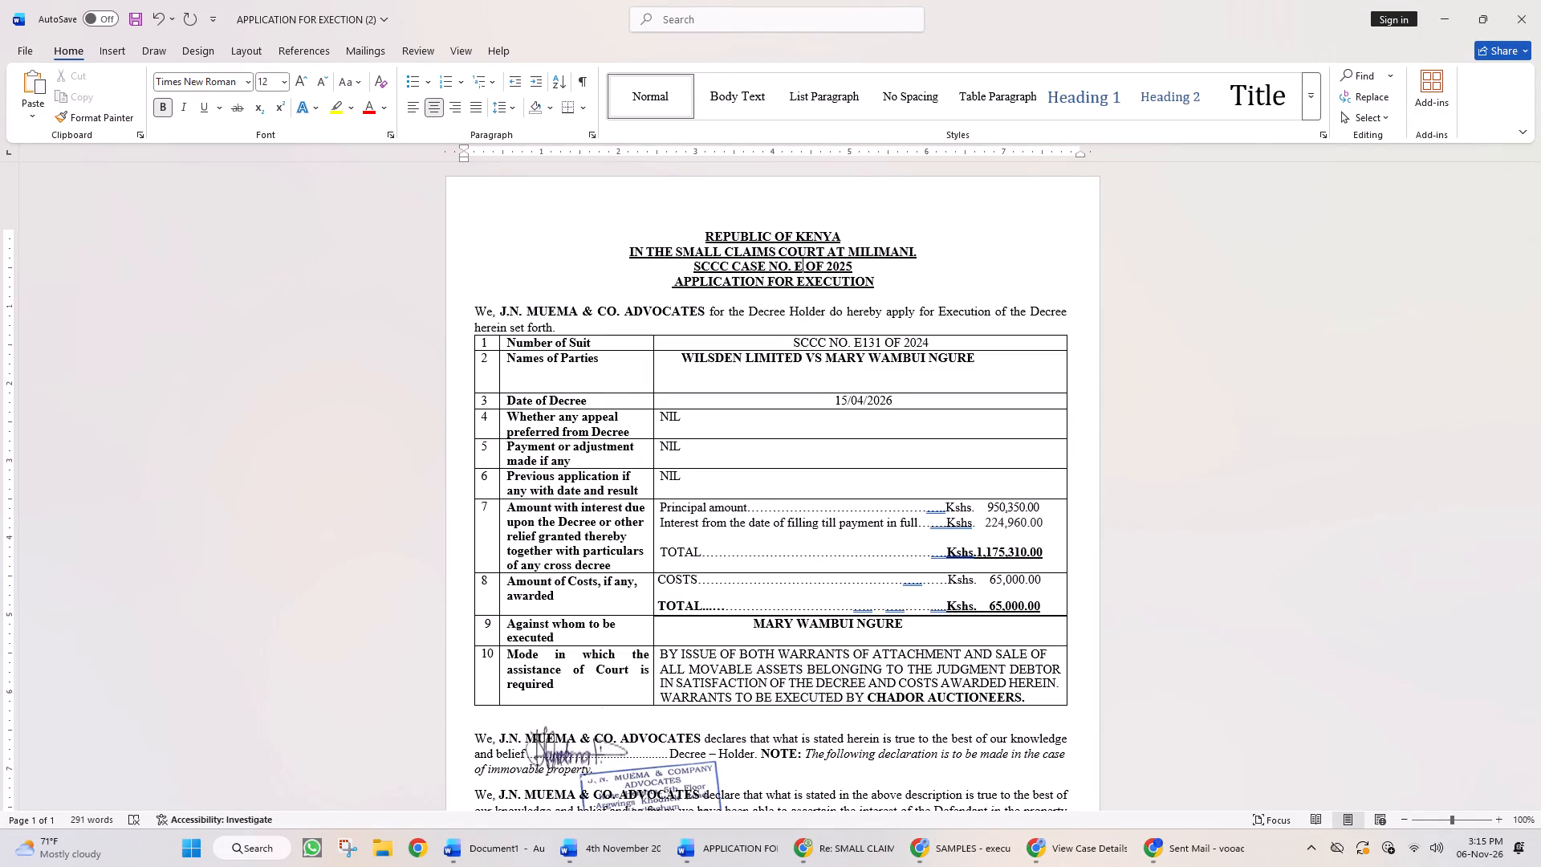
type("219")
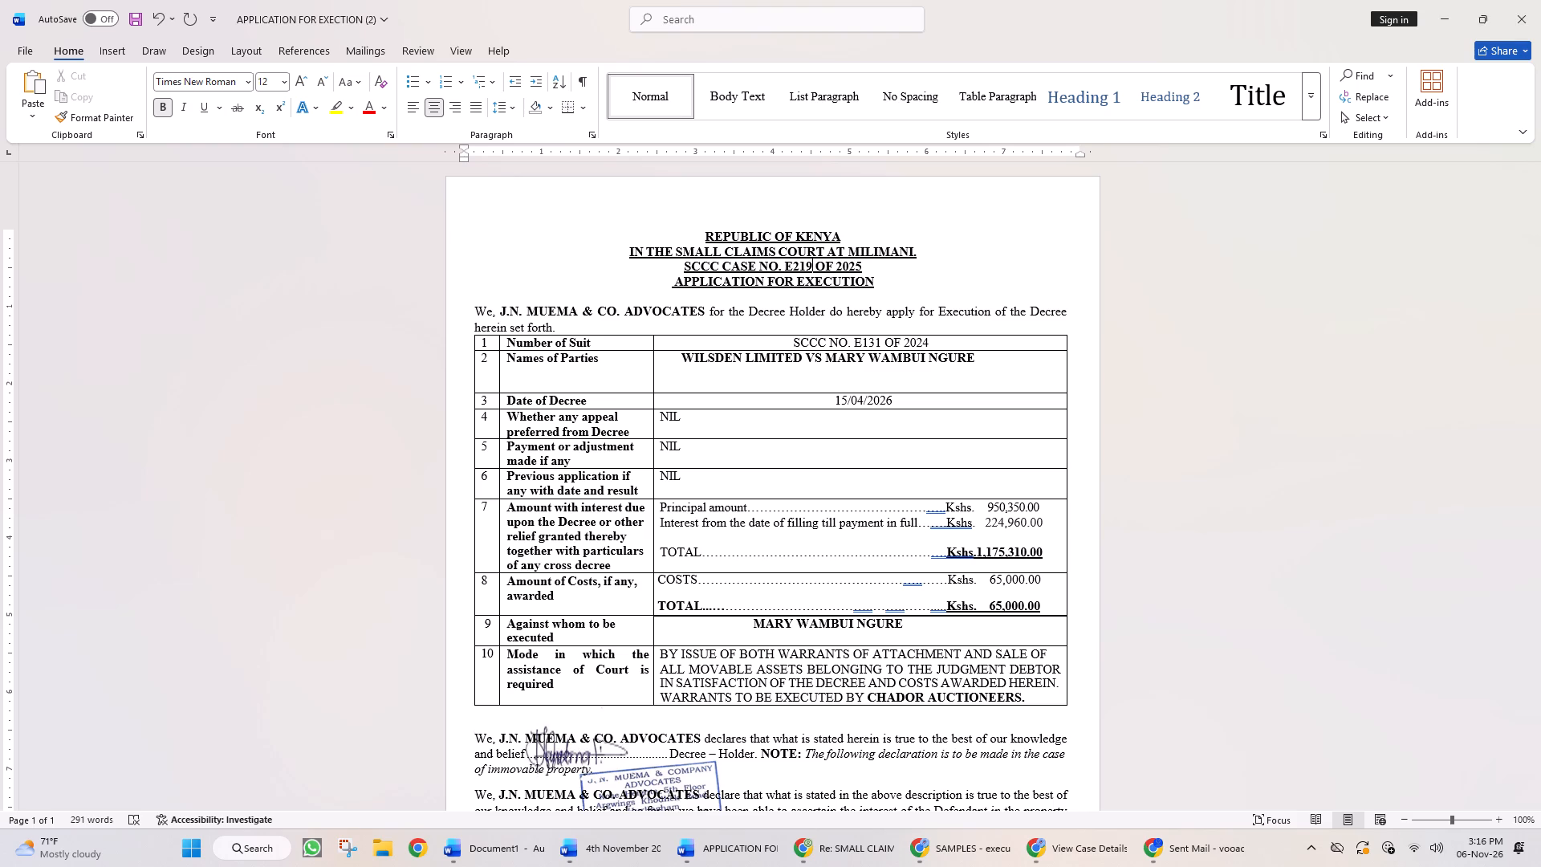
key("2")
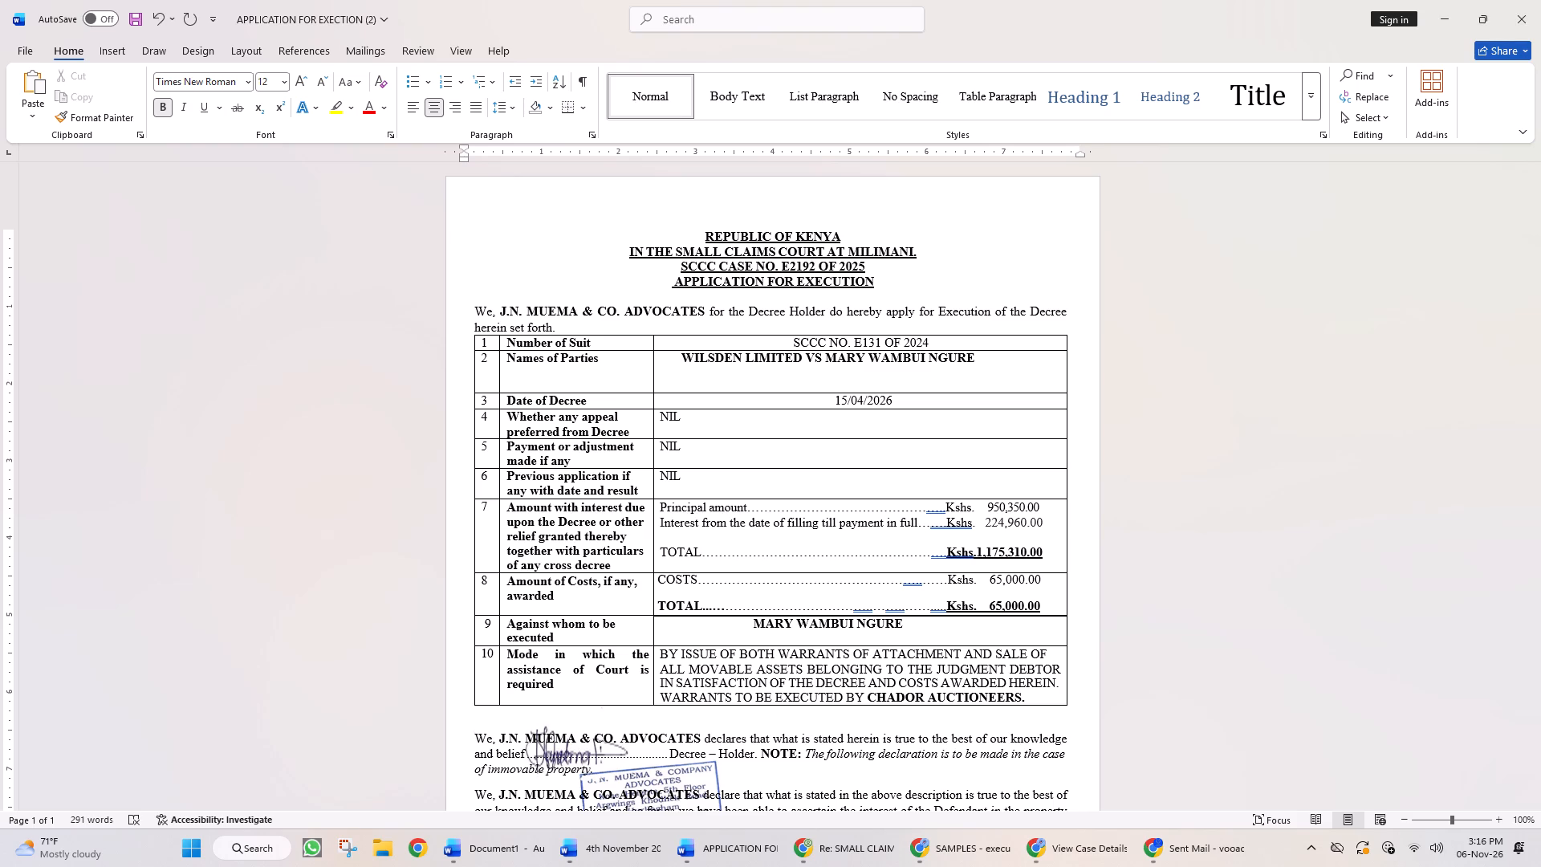
Replace the decree holder before VS in the Names of Parties row with the new claimant's name in capitals.
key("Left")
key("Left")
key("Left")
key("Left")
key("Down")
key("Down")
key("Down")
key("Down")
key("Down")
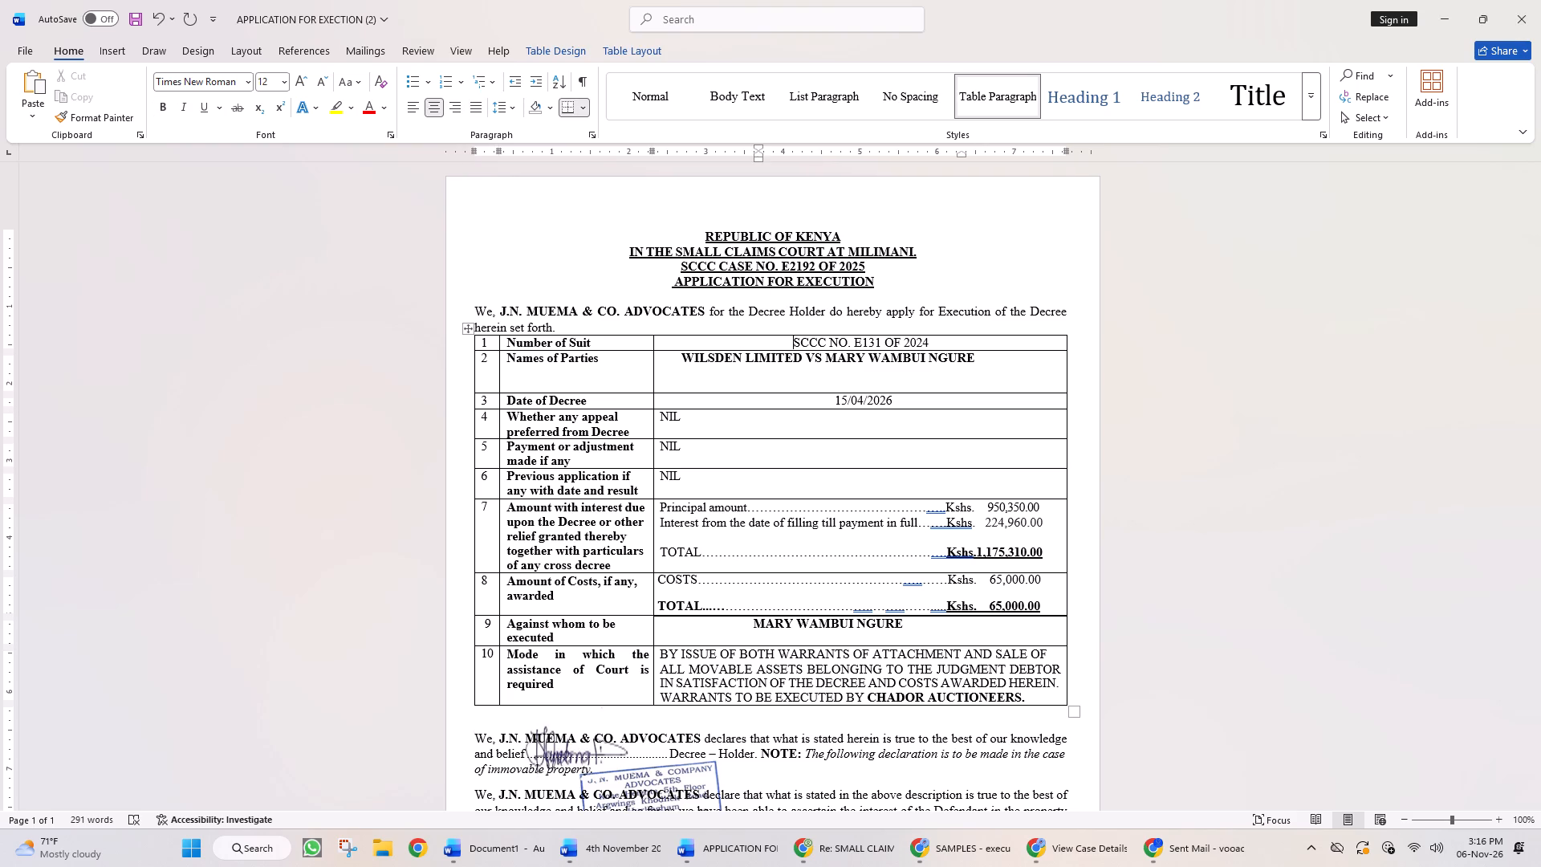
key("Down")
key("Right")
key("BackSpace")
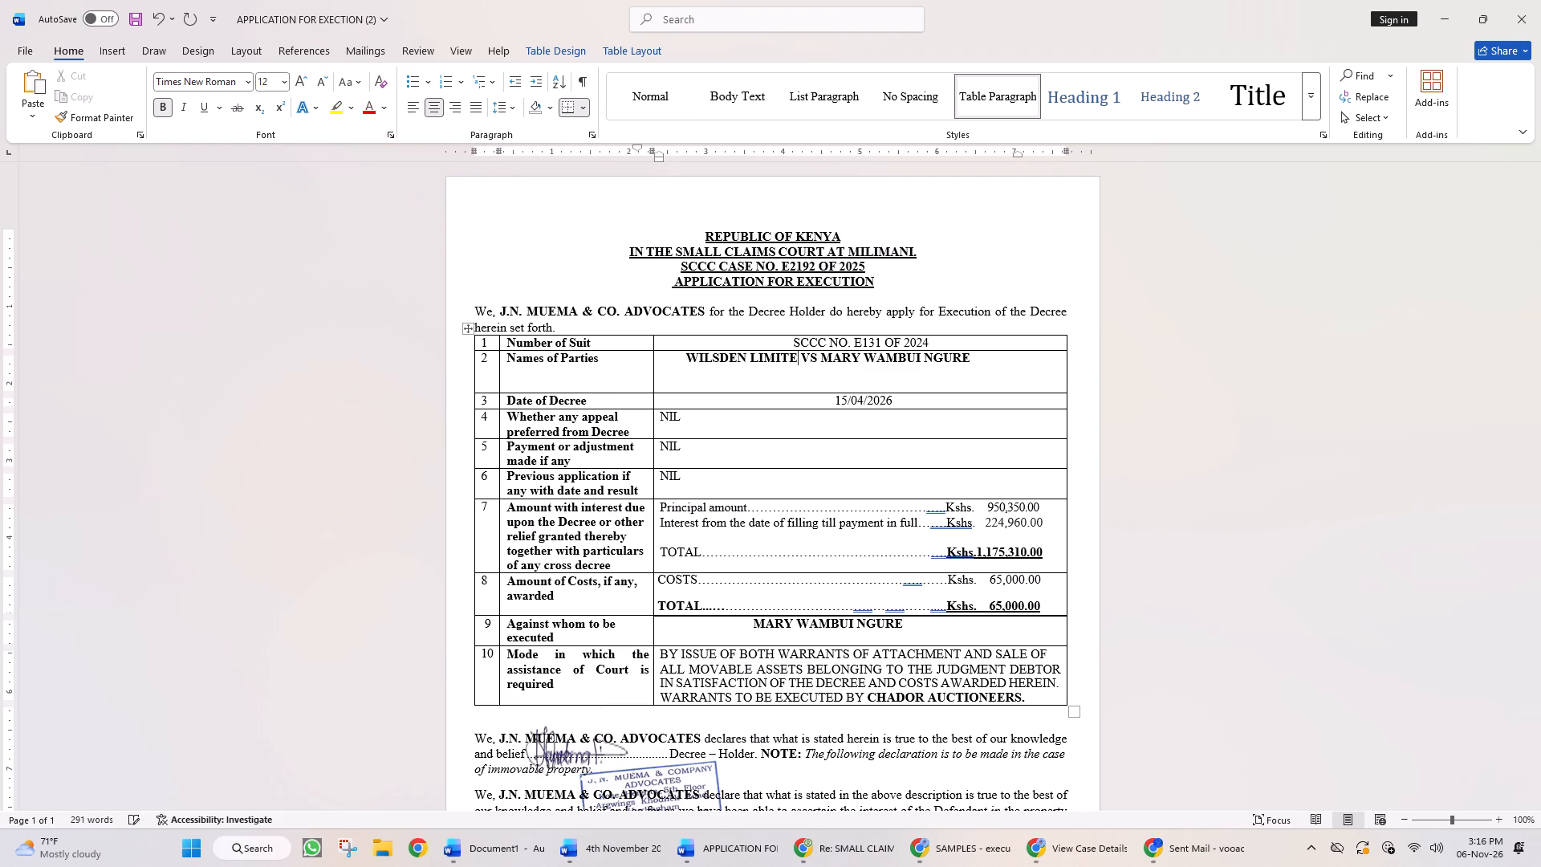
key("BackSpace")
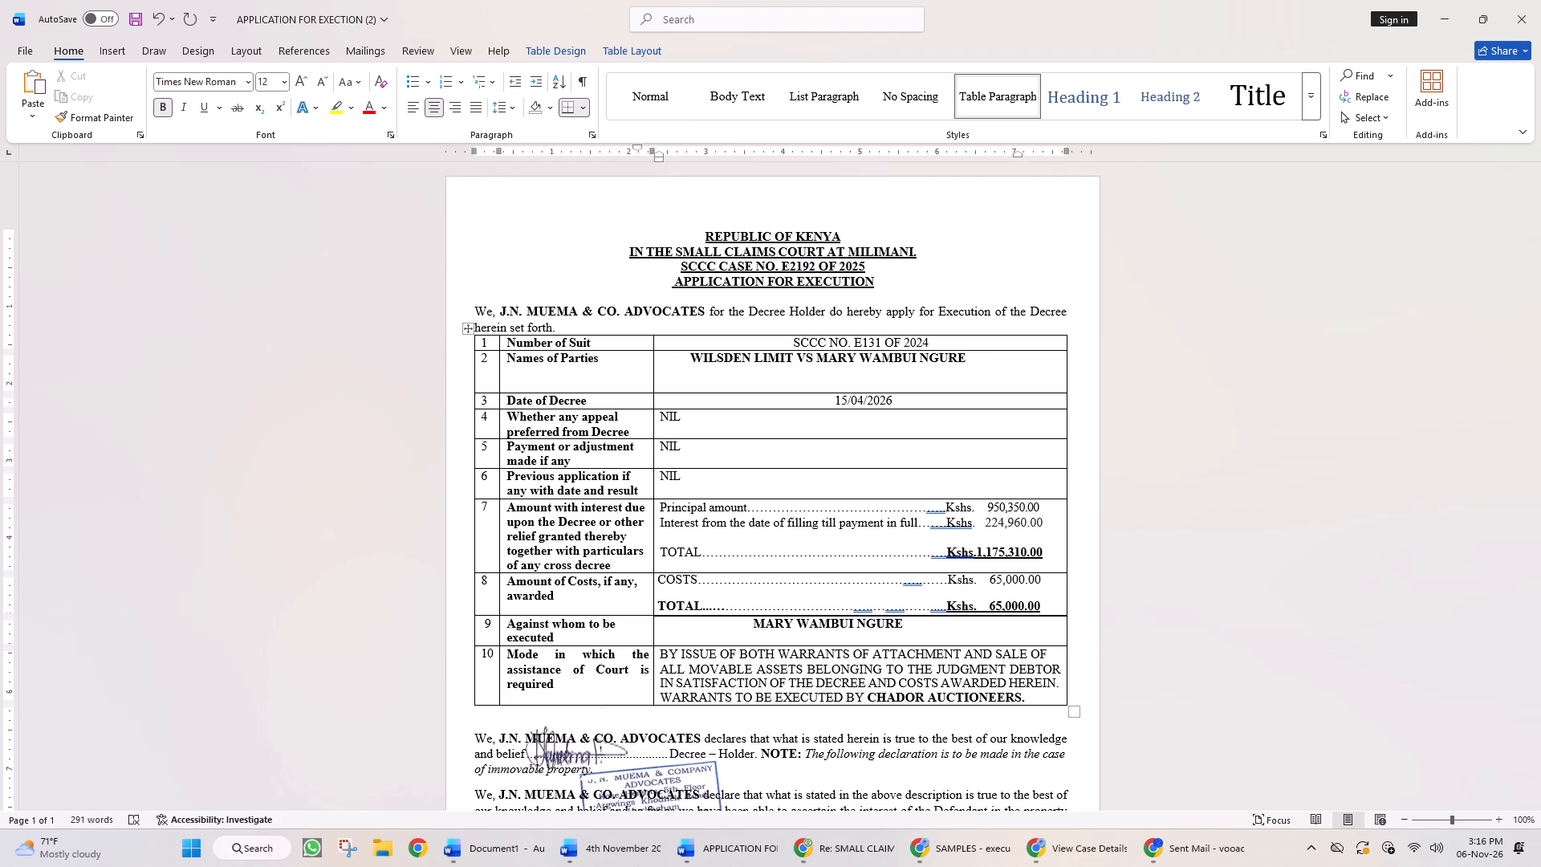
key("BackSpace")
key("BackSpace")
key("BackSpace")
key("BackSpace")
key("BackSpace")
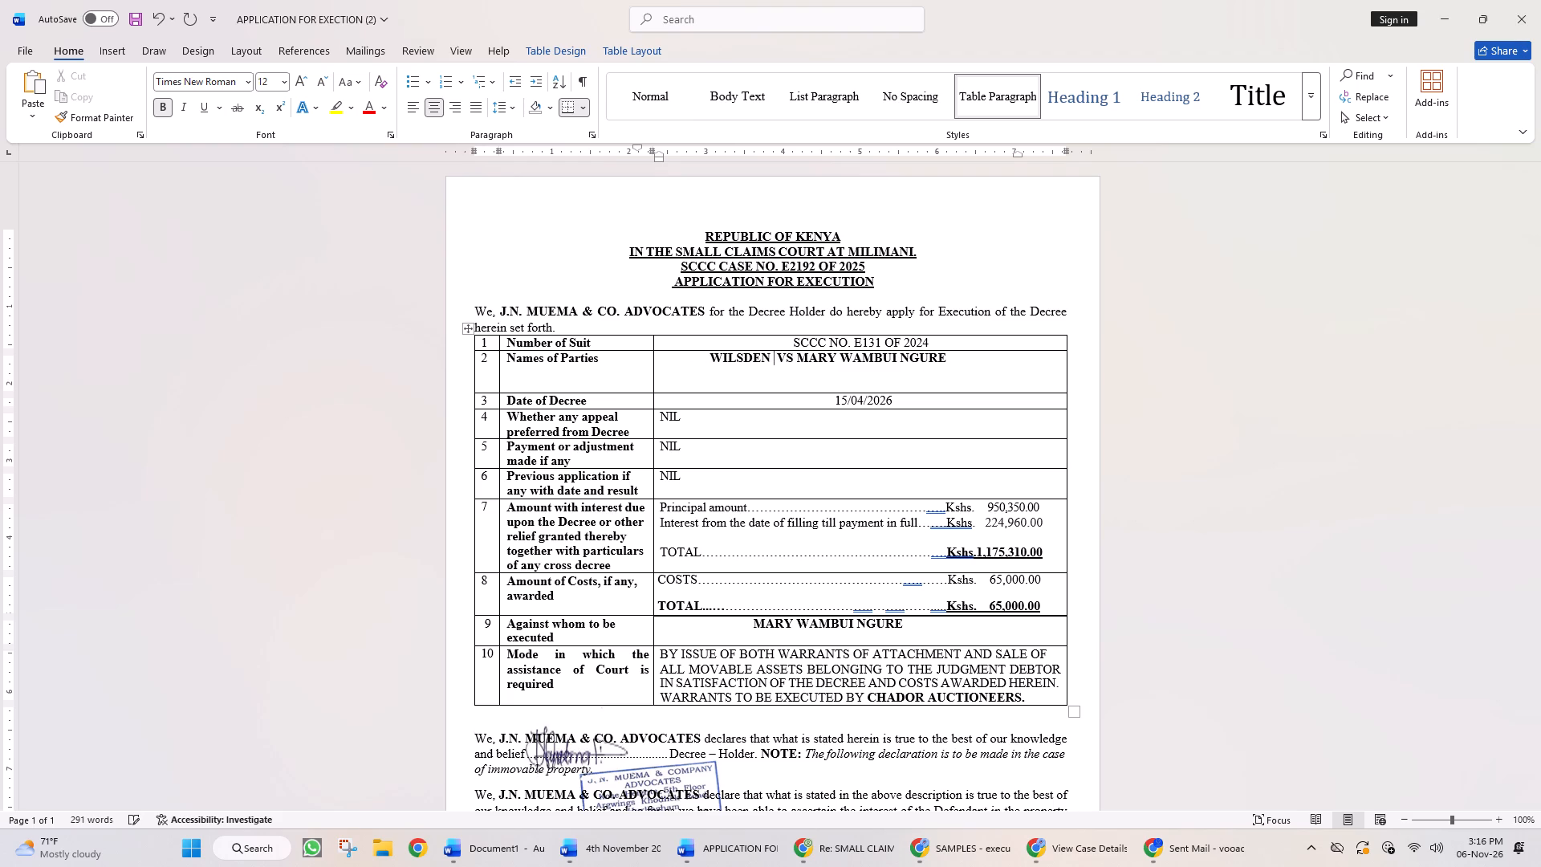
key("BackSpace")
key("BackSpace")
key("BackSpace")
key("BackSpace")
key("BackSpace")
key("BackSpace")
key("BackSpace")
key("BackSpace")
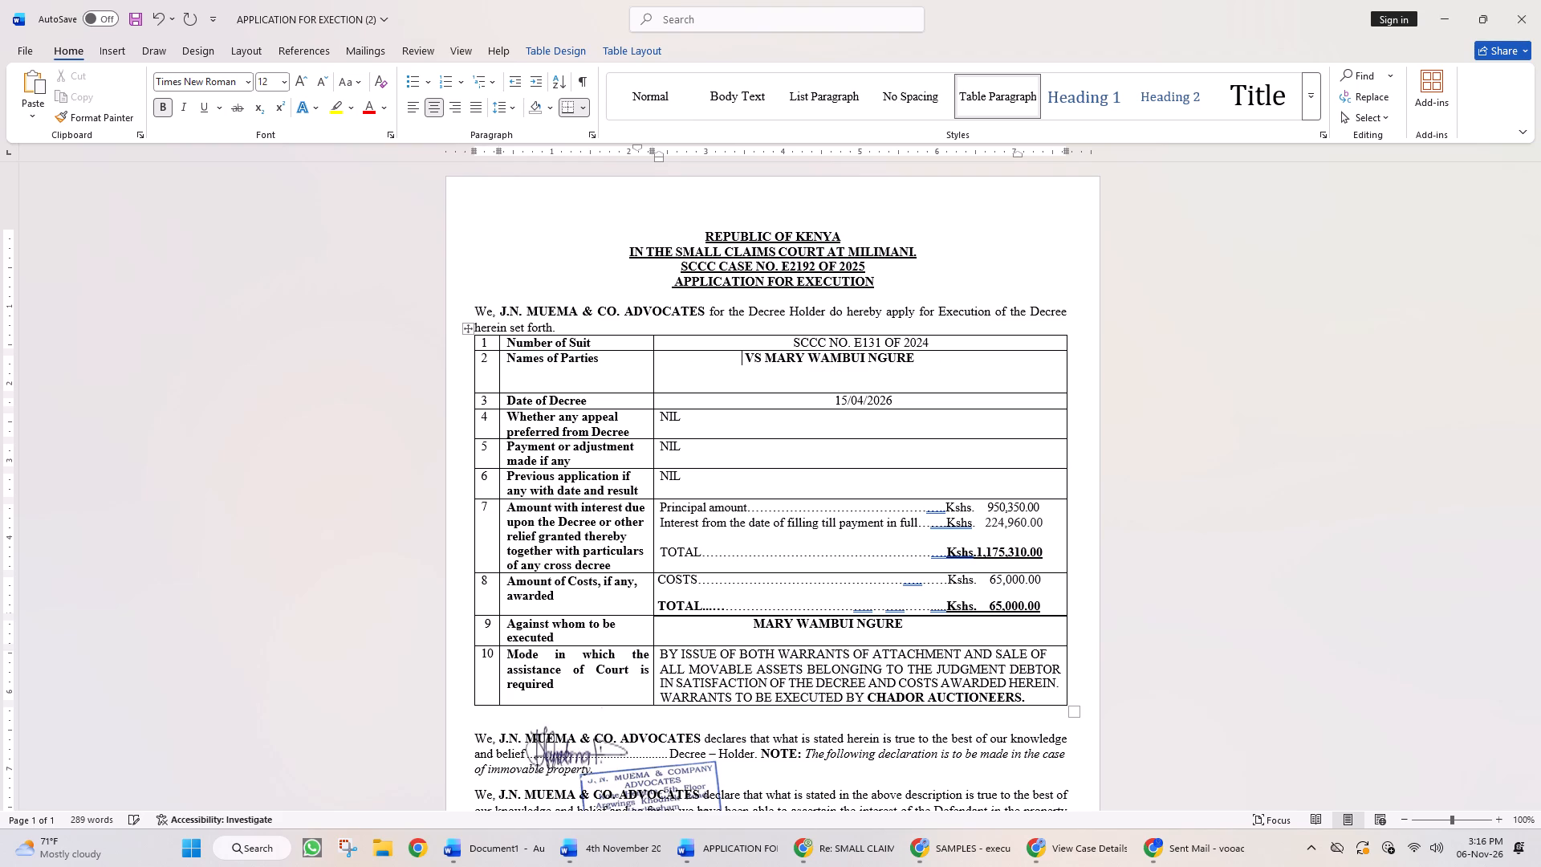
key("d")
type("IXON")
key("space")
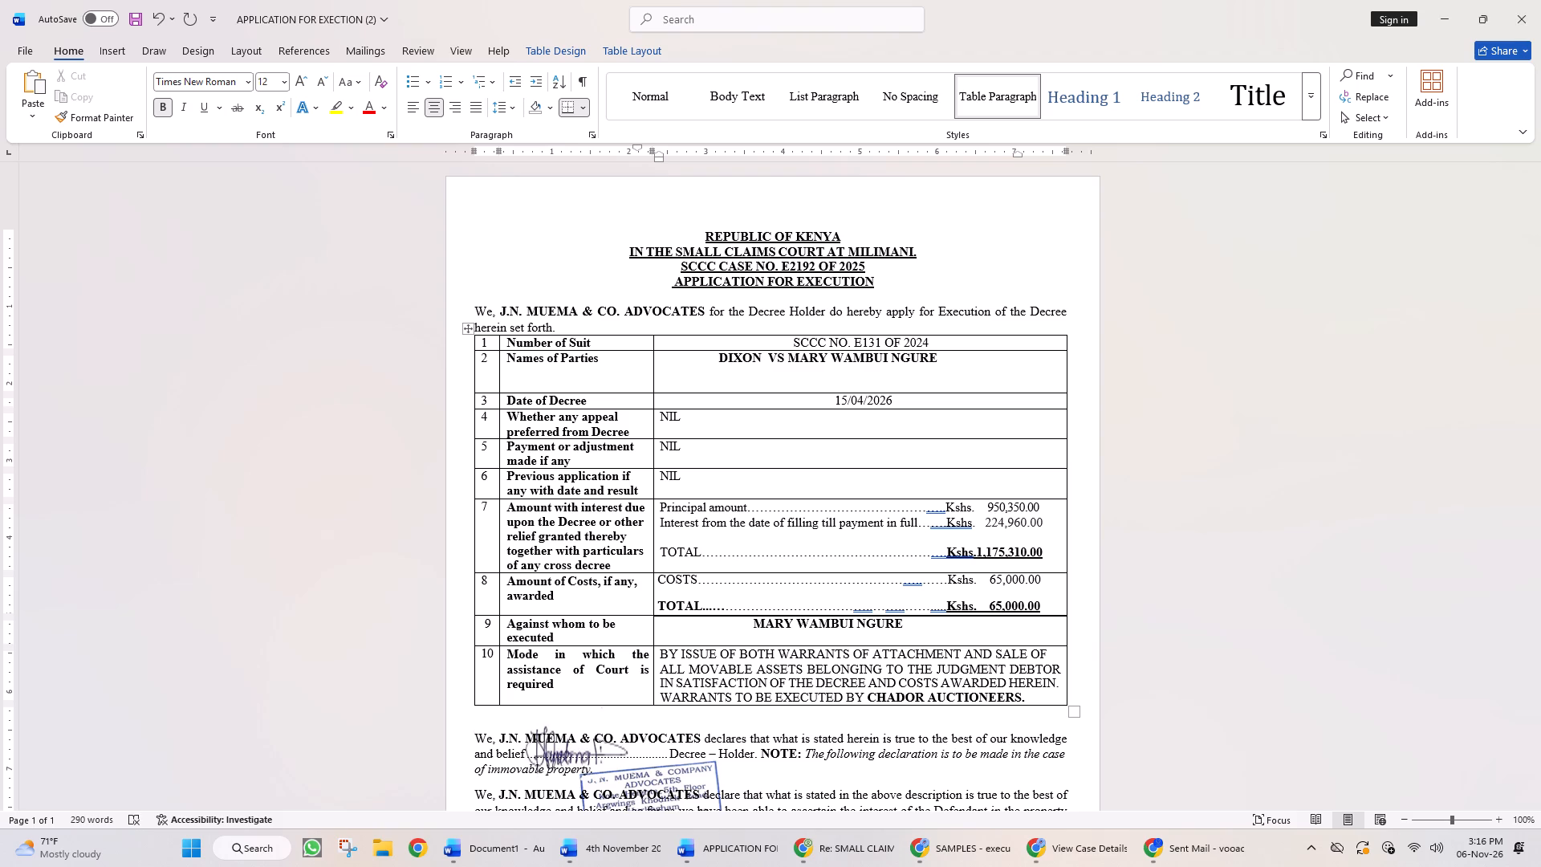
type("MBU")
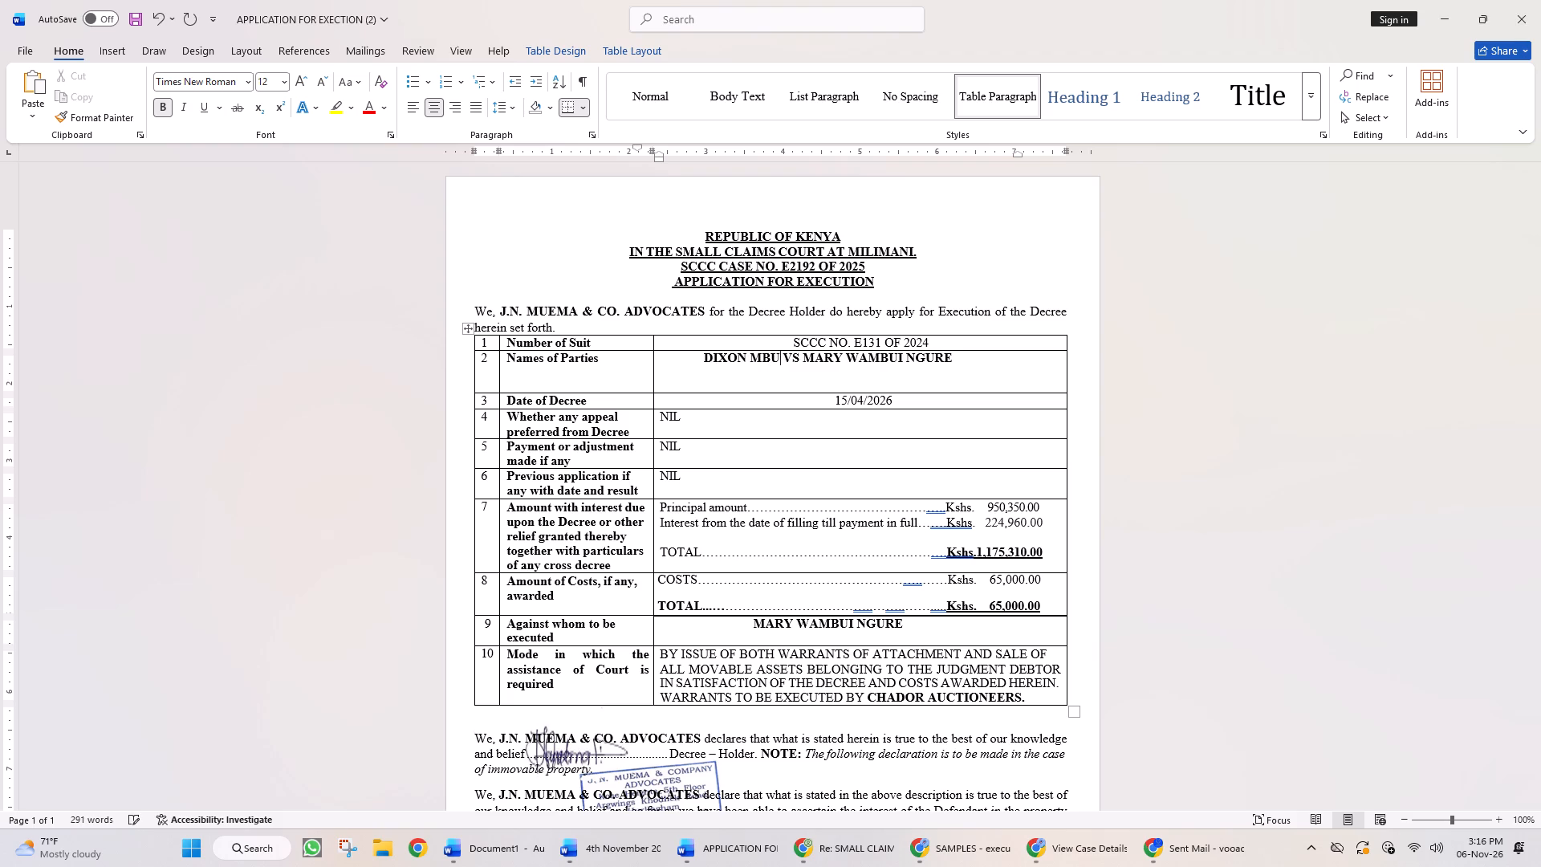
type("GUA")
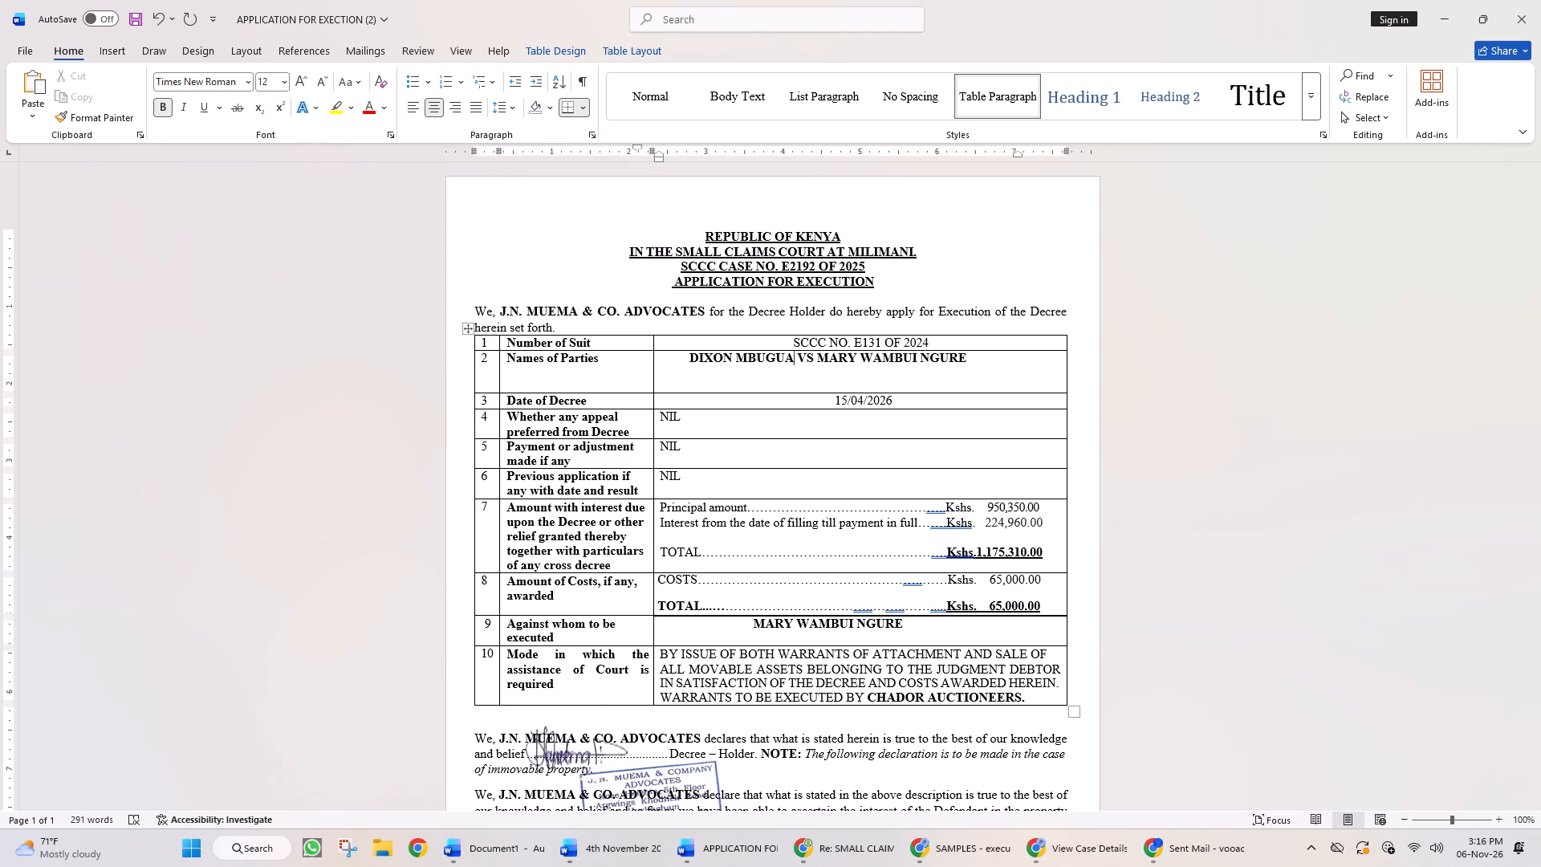
Replace the opposing party after VS in the Names of Parties row with MAY MOTORS.
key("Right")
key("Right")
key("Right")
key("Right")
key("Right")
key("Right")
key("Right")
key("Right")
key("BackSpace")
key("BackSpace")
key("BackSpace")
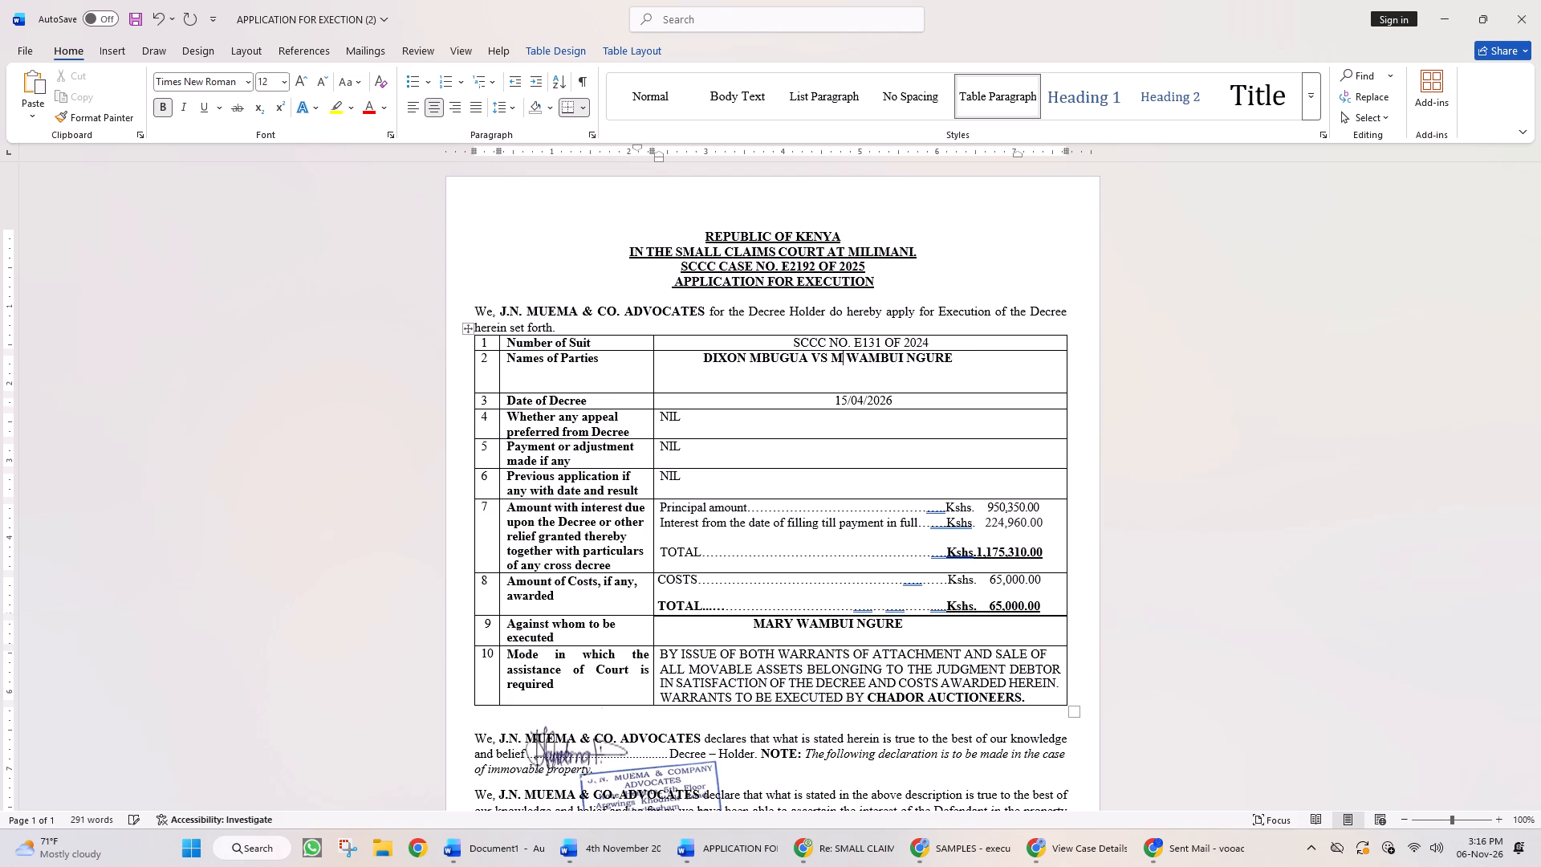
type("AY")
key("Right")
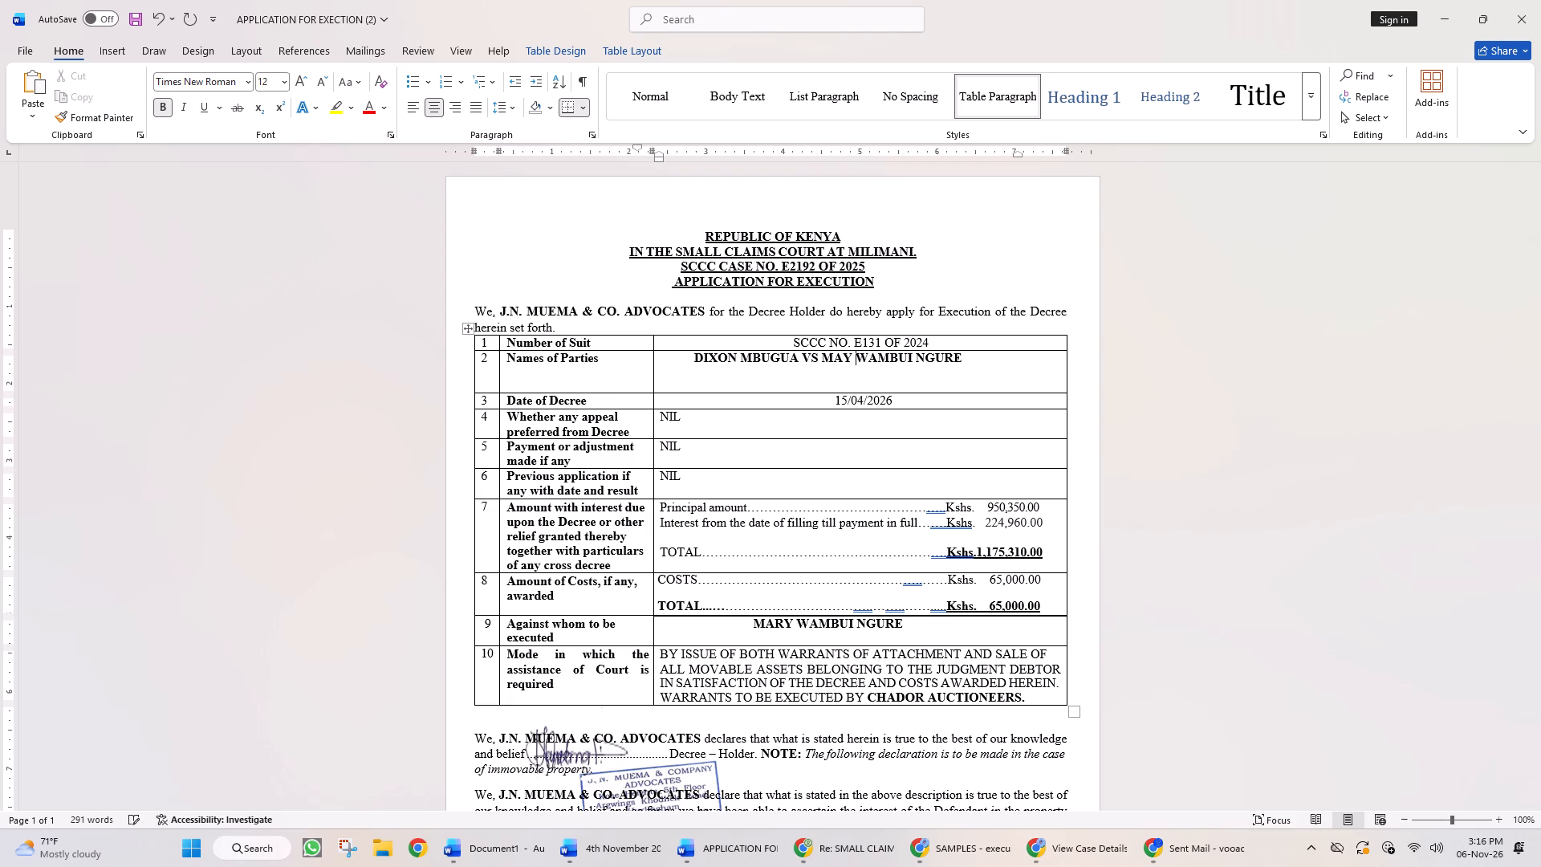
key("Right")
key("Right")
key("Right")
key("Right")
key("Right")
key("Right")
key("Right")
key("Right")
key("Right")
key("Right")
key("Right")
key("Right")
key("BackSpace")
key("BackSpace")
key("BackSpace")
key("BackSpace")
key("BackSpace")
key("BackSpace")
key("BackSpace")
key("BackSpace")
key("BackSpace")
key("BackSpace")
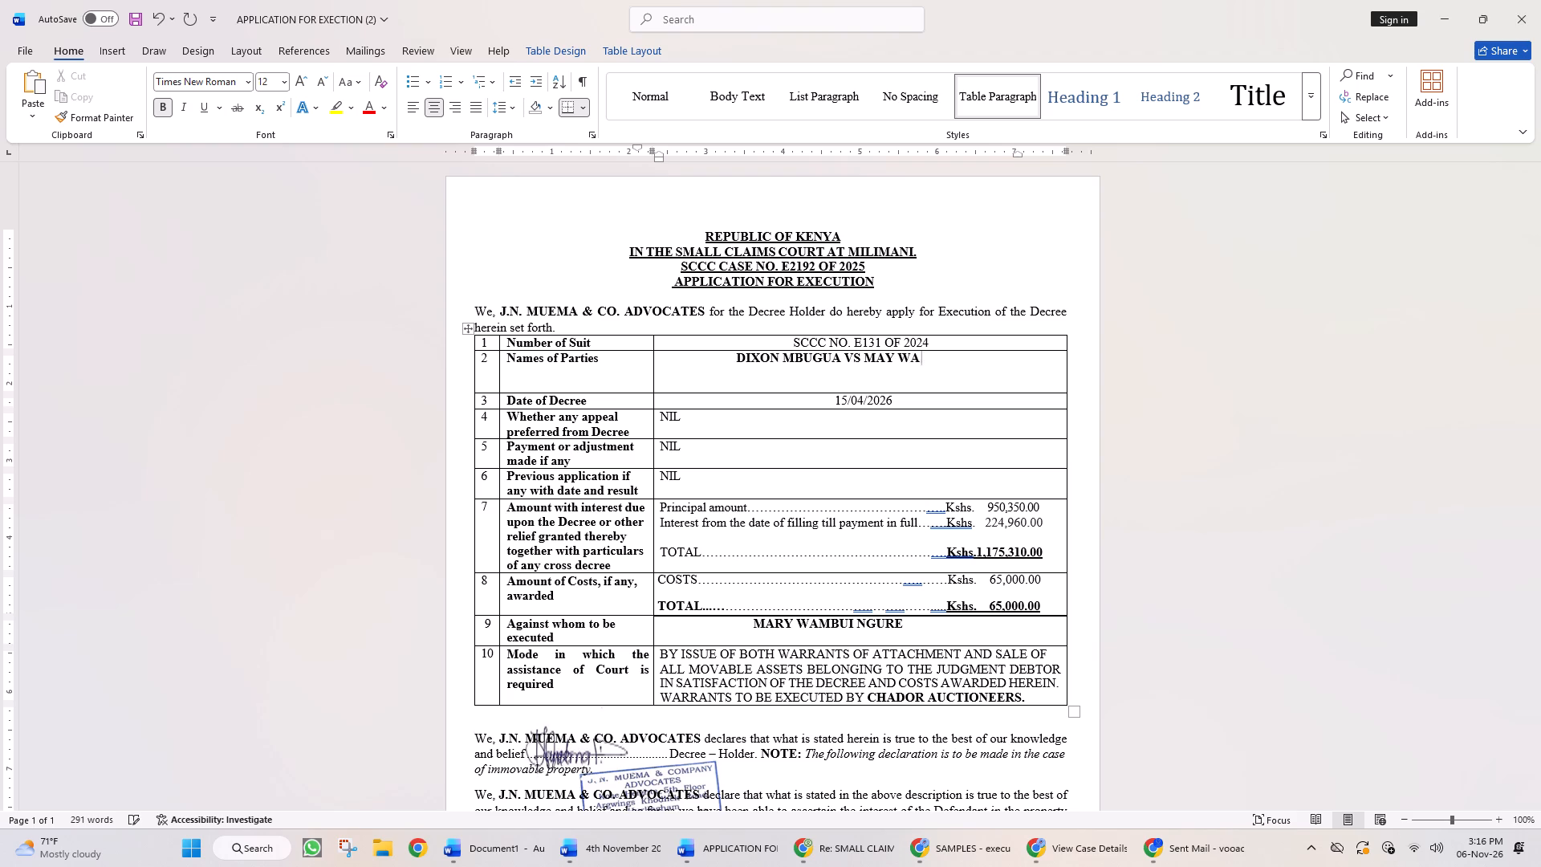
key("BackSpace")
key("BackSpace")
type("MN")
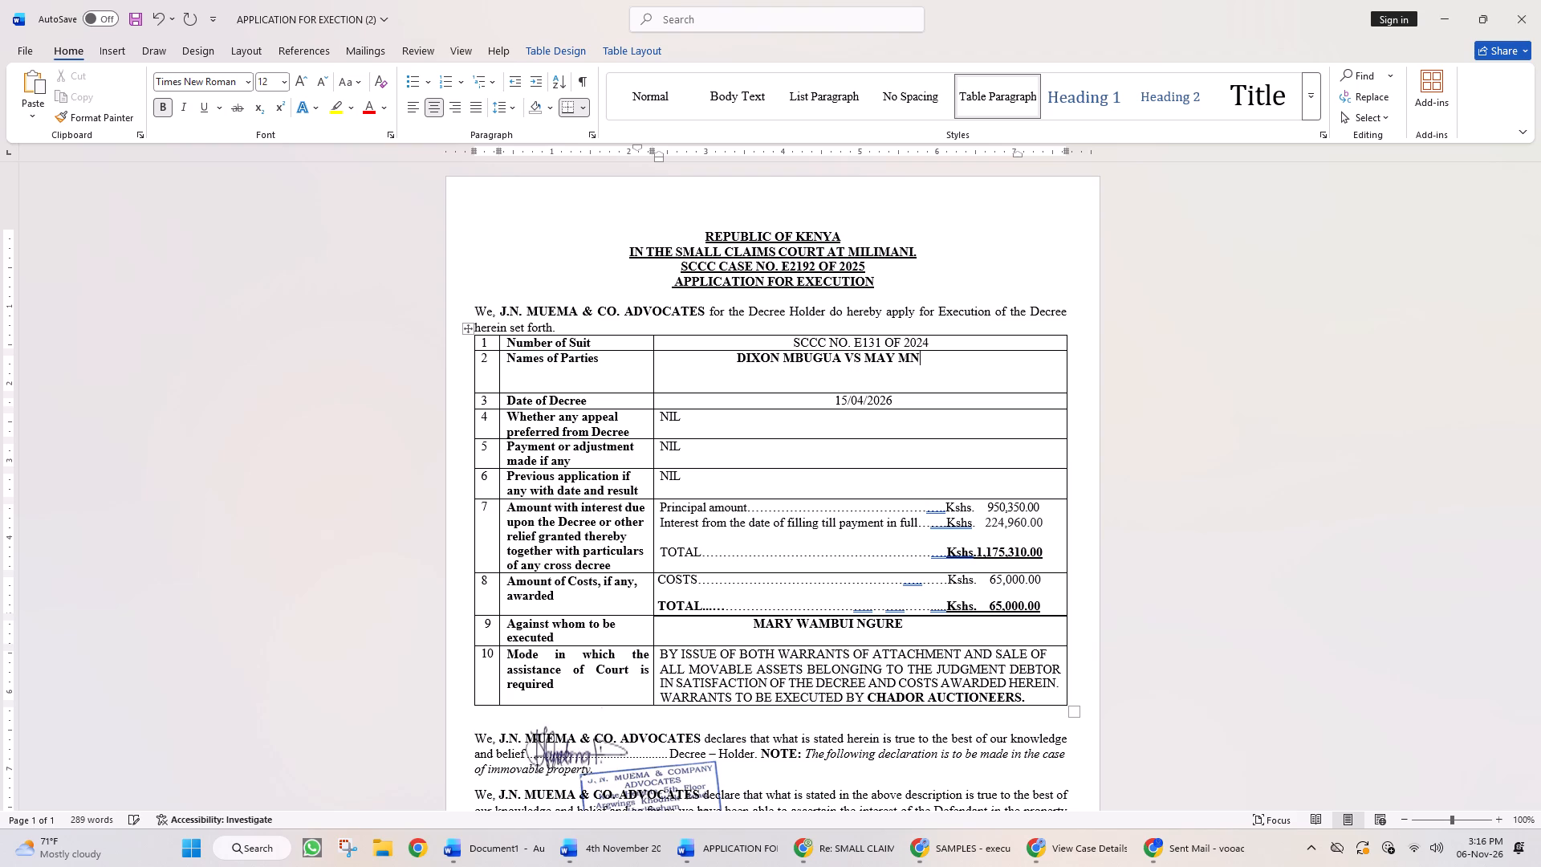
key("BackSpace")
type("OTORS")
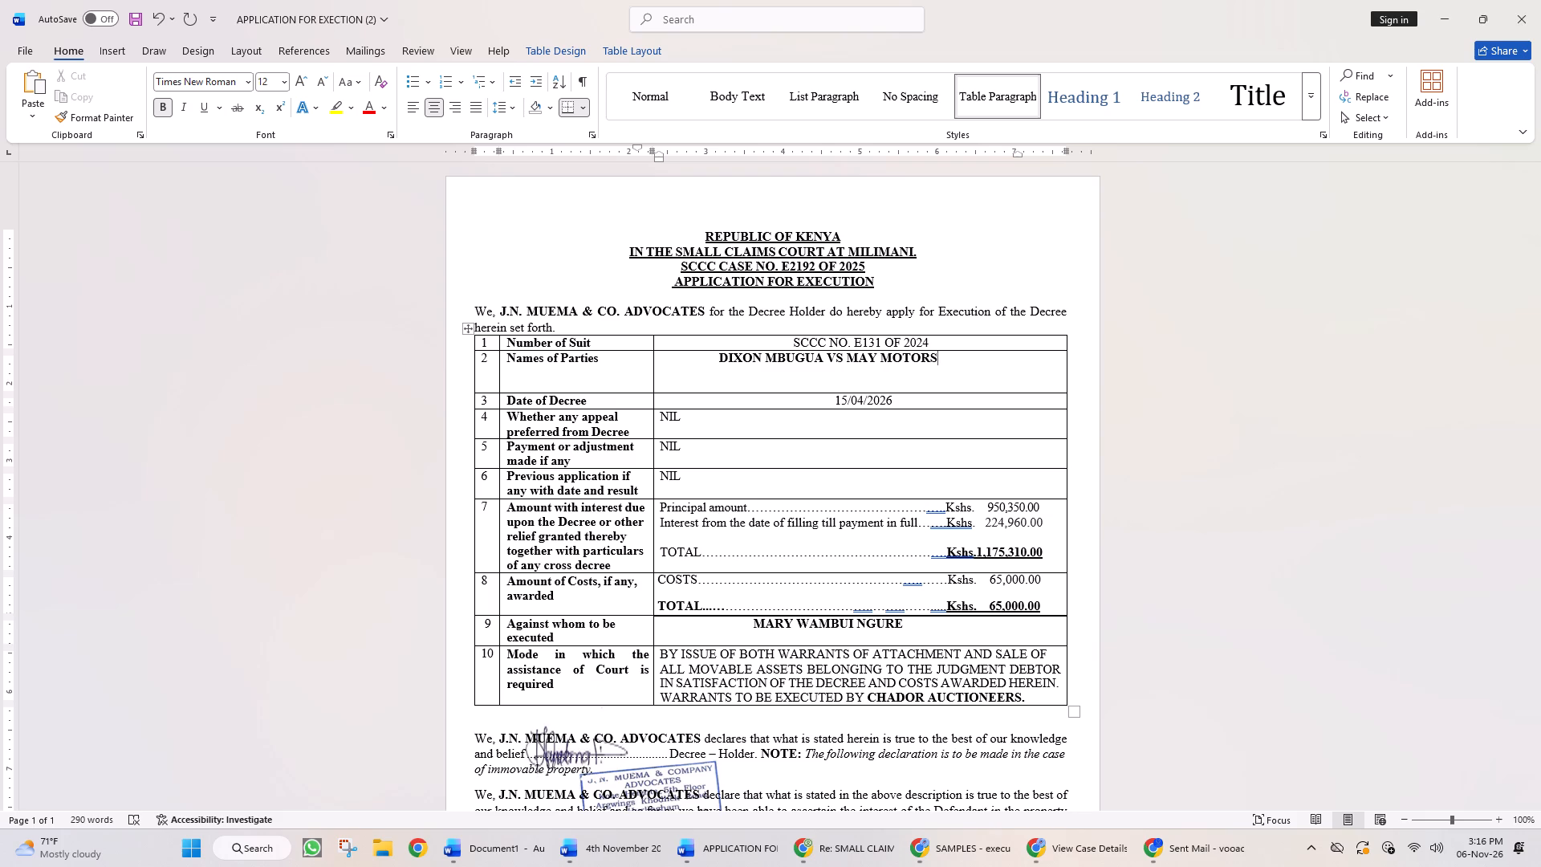
Change the day and month in the Date of Decree row so the date reads 6/11/2026.
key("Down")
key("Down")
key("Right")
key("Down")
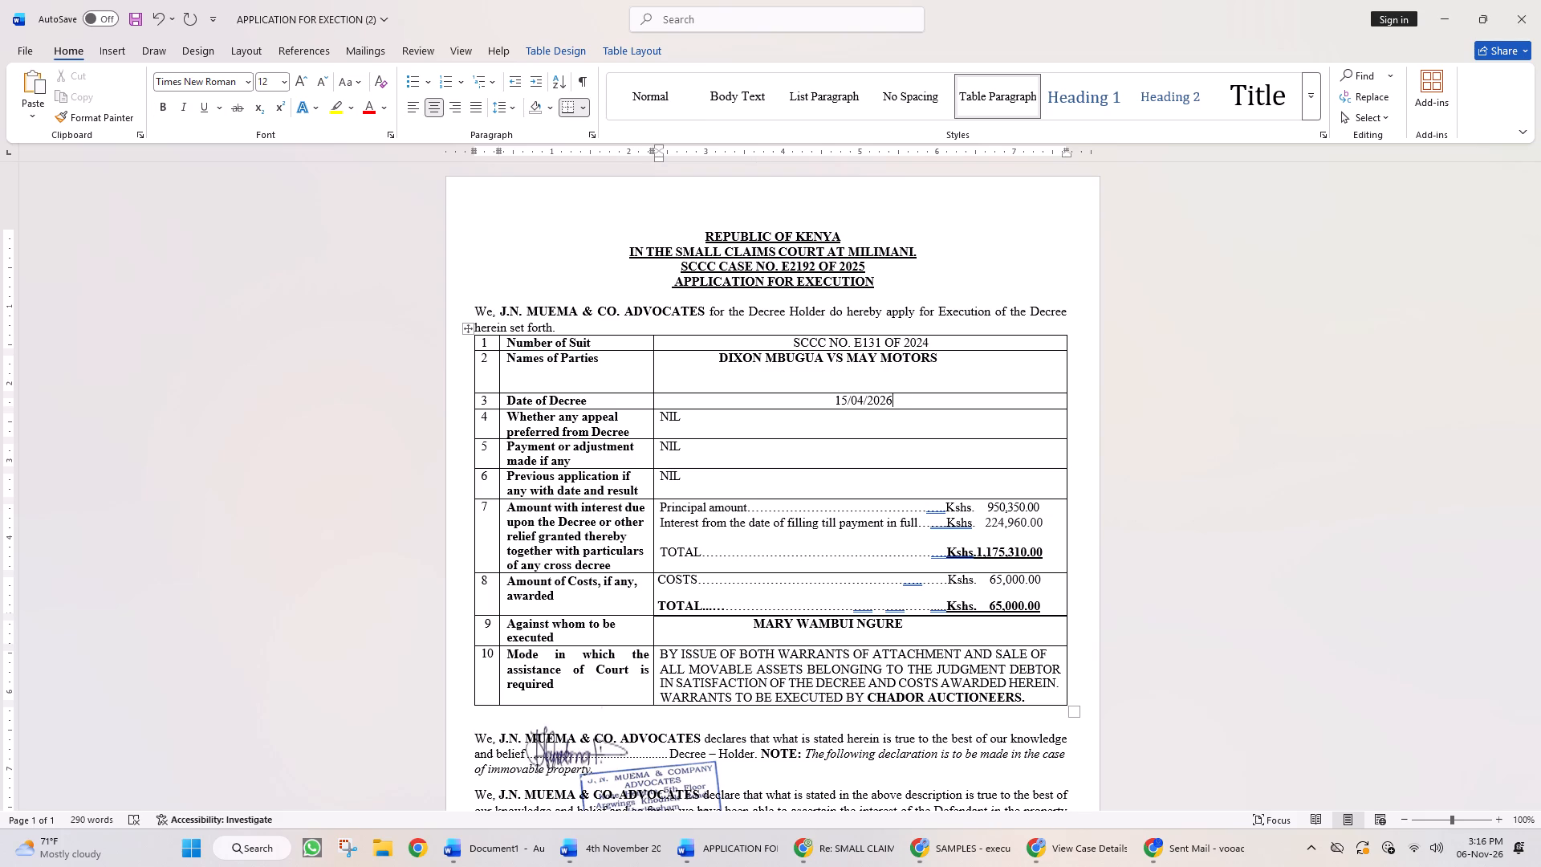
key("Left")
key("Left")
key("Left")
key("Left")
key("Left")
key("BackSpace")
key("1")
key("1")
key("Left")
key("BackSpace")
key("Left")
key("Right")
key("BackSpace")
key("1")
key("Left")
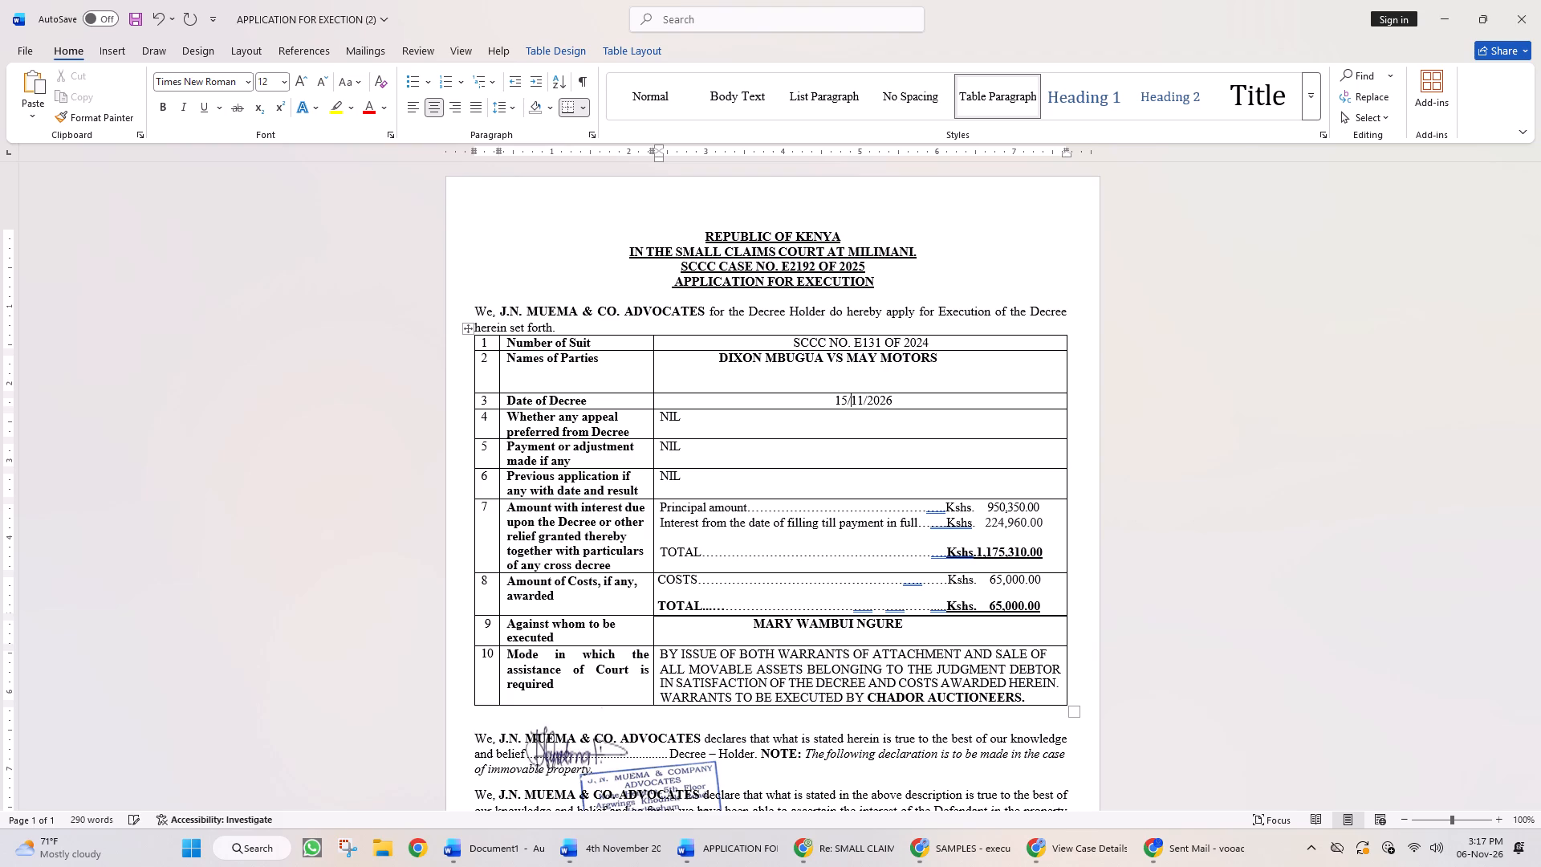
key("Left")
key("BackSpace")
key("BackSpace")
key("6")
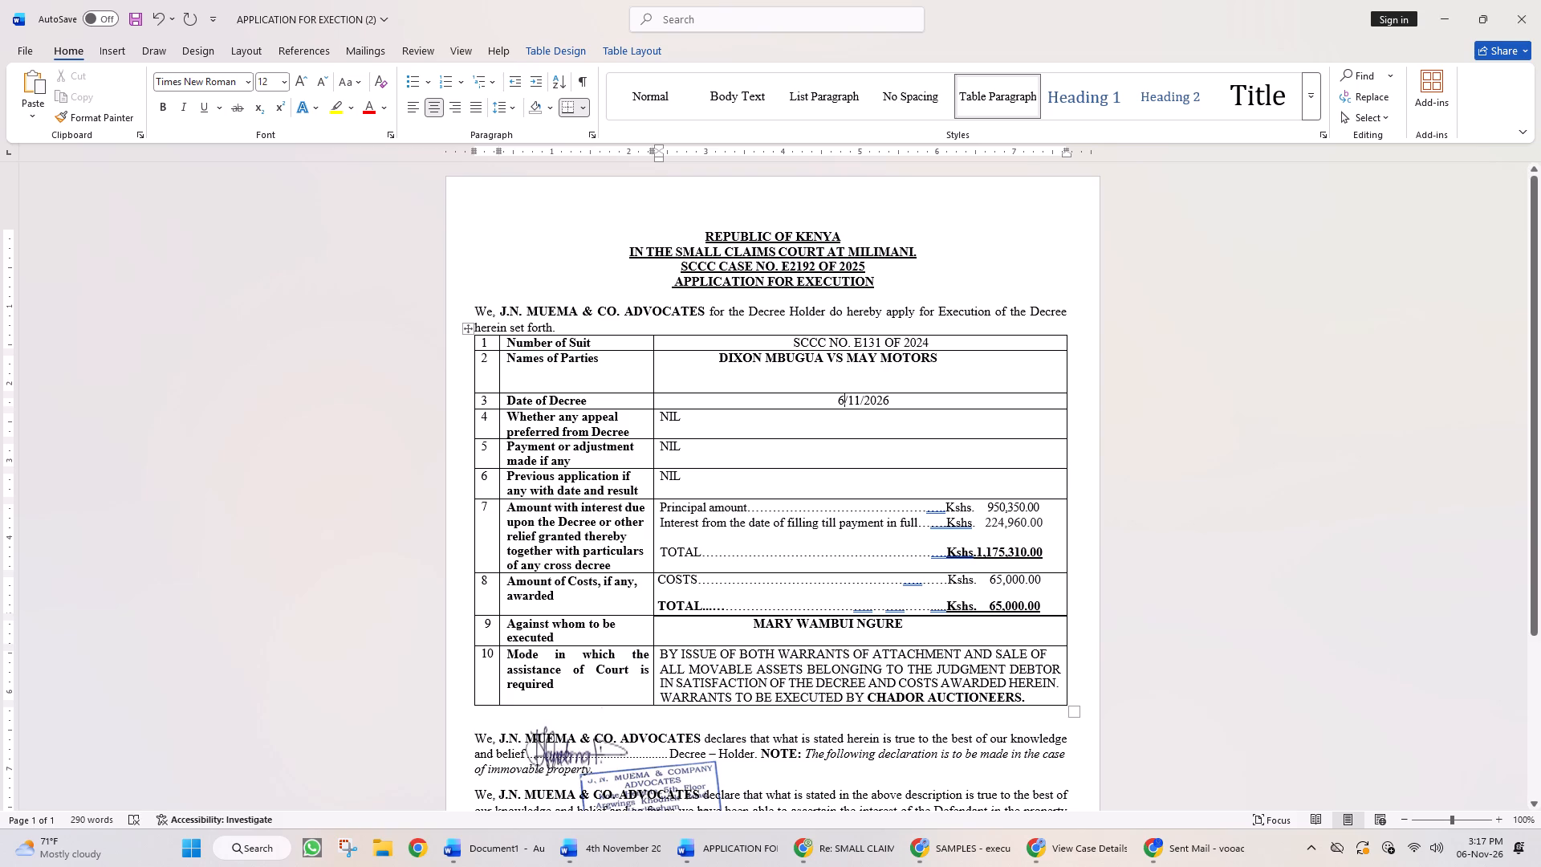
Replace the principal amount in the Amount with interest due row with 139,454.
left_click(1043, 510)
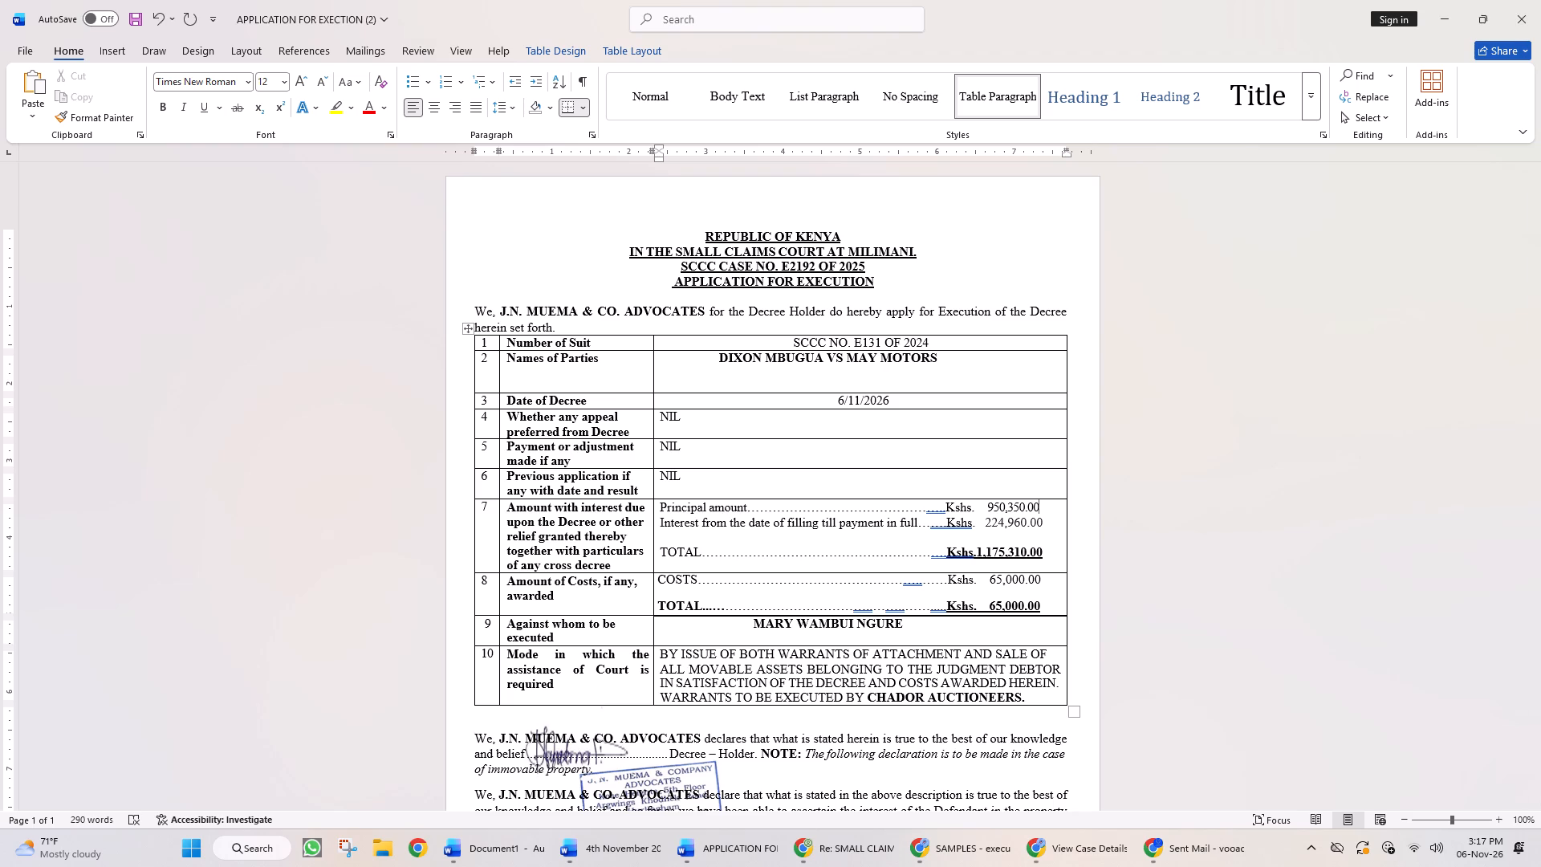
key("BackSpace")
key("BackSpace")
key("BackSpace")
key("BackSpace")
key("BackSpace")
key("BackSpace")
key("BackSpace")
key("BackSpace")
key("BackSpace")
key("BackSpace")
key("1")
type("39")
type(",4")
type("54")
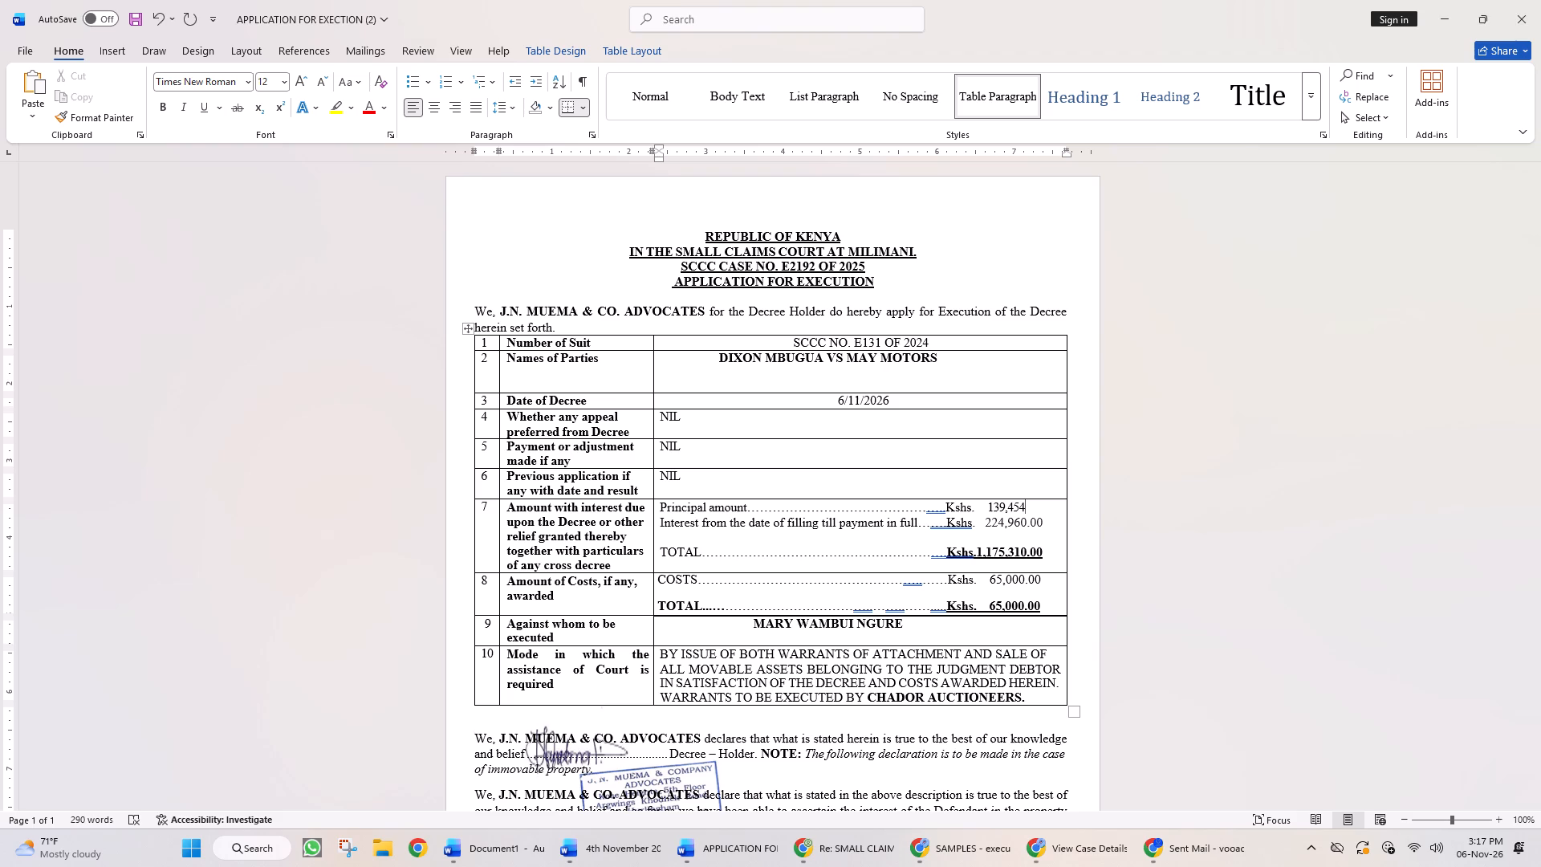
Place the text cursor at the end of the interest amount, below the principal amount, ready for editing.
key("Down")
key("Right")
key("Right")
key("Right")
Delete the interest amount after Kshs. on the interest line of the Amount with interest due row.
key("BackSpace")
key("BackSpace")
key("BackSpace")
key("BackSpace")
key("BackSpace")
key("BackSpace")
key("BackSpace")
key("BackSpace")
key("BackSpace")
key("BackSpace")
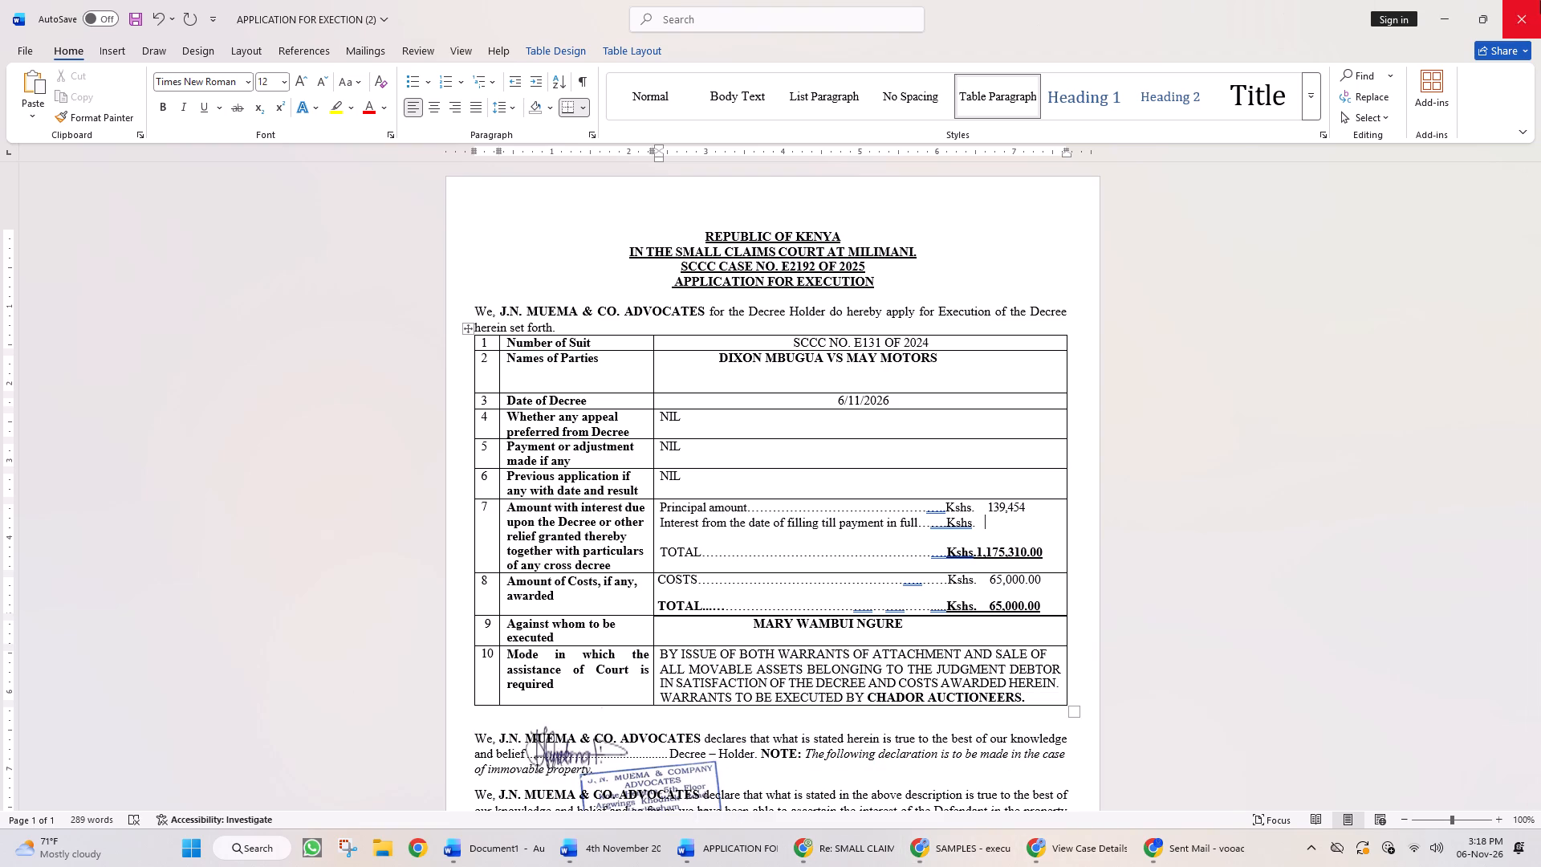
Minimise the application for execution document.
left_click(1439, 20)
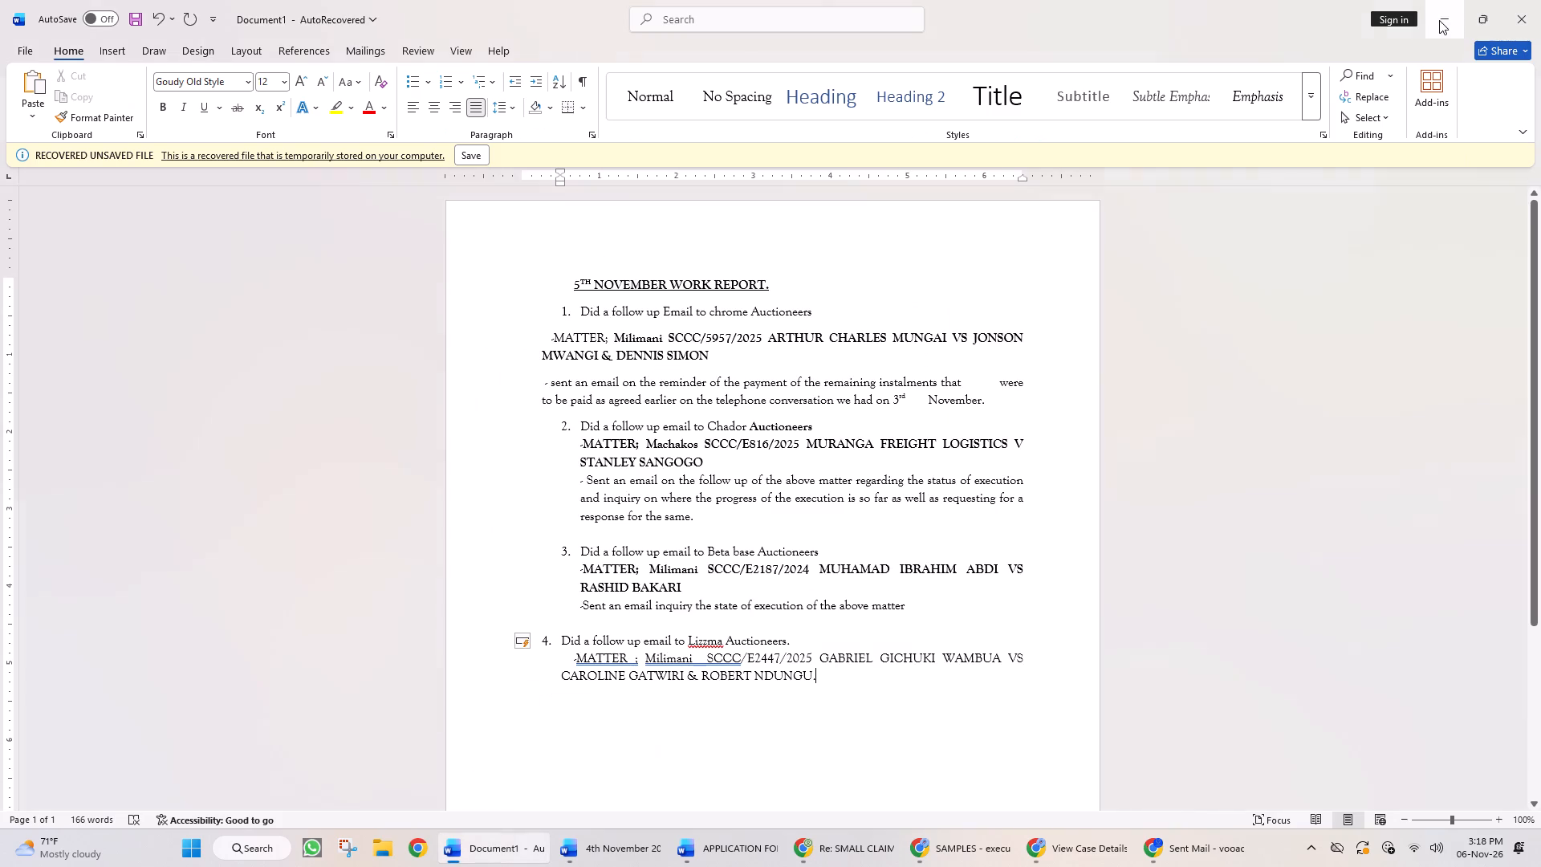
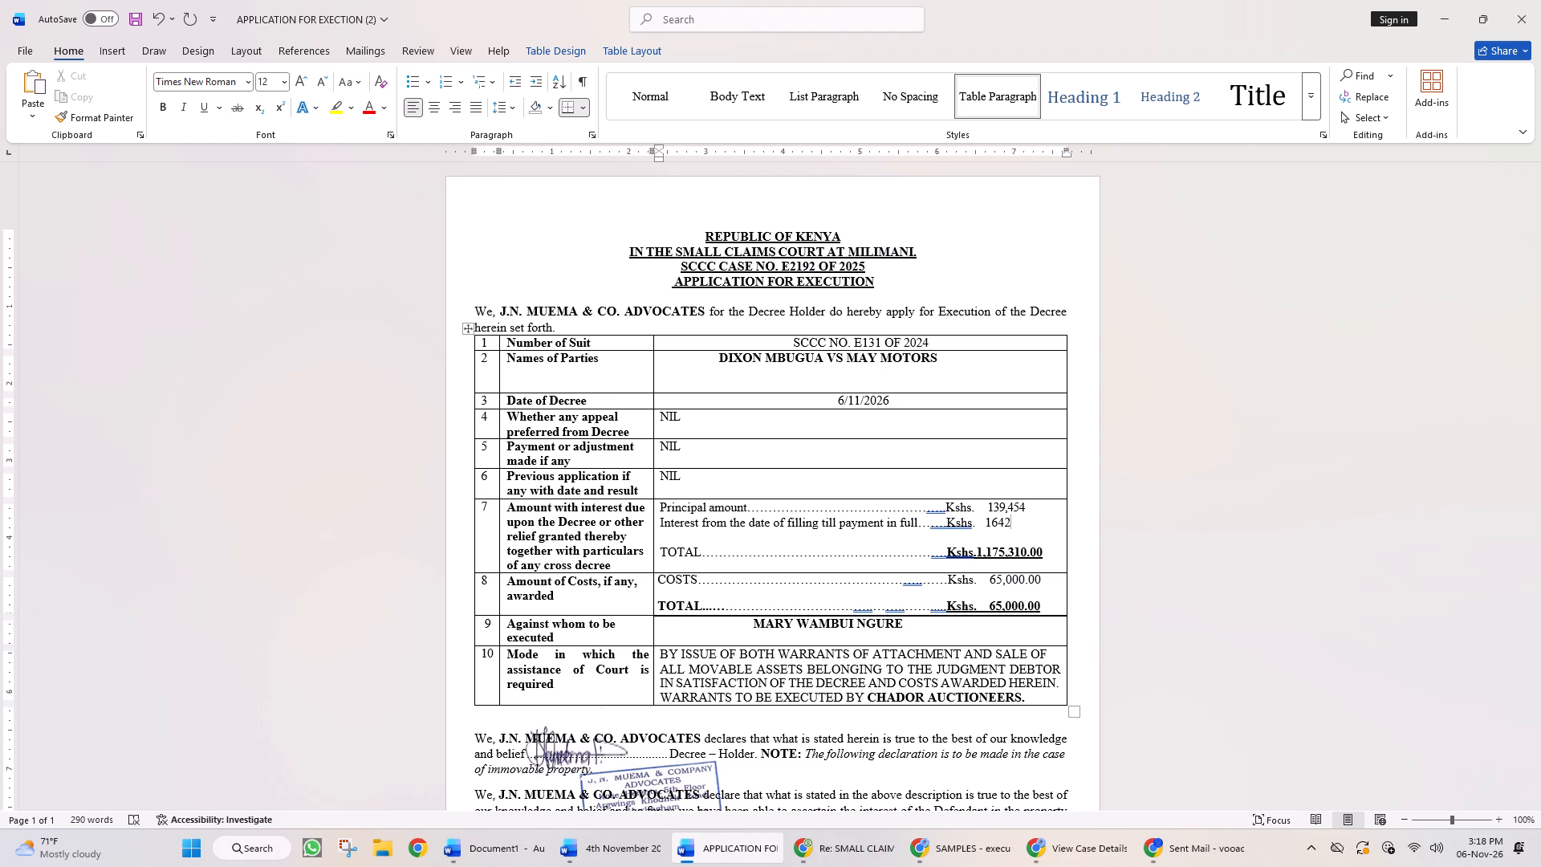
Complete the interest amount below the principal amount in the Amount with interest due row so it reads 164,296.
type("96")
Insert the thousands comma in the interest amount of the Amount with interest due row so it reads 164,296.
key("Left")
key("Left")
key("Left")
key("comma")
Delete the old figure from the TOTAL line of the Amount with interest due row, leaving only Kshs.
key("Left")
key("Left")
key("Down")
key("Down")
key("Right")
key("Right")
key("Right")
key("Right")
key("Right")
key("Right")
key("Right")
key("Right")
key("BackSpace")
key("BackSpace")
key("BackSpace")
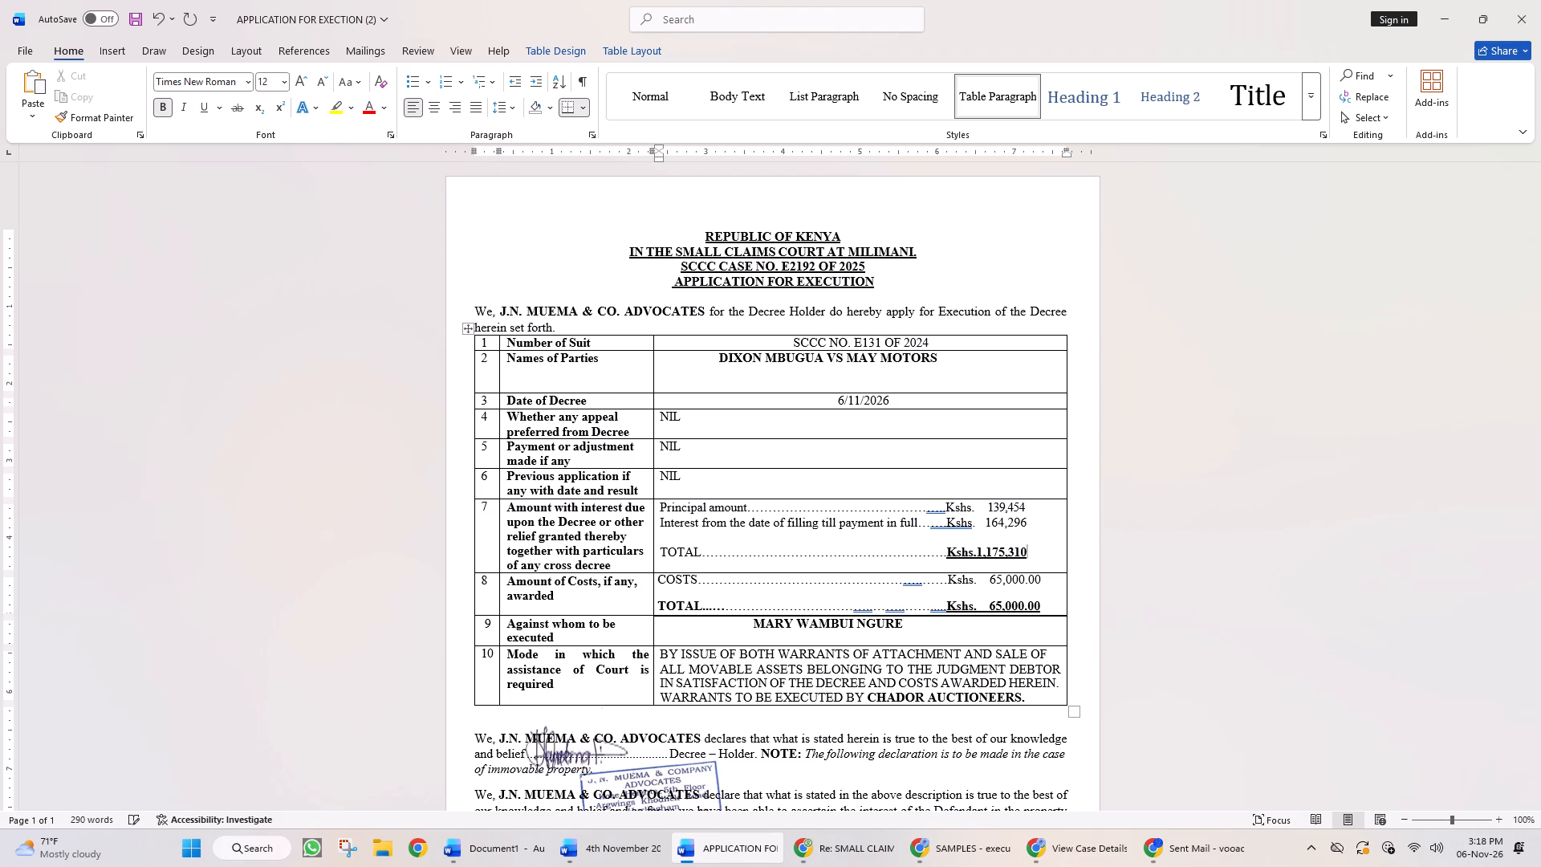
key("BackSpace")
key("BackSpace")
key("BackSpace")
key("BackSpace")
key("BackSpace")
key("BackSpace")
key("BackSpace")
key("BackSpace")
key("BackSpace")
Replace the COSTS figure in the Amount of Costs row with 15,000.
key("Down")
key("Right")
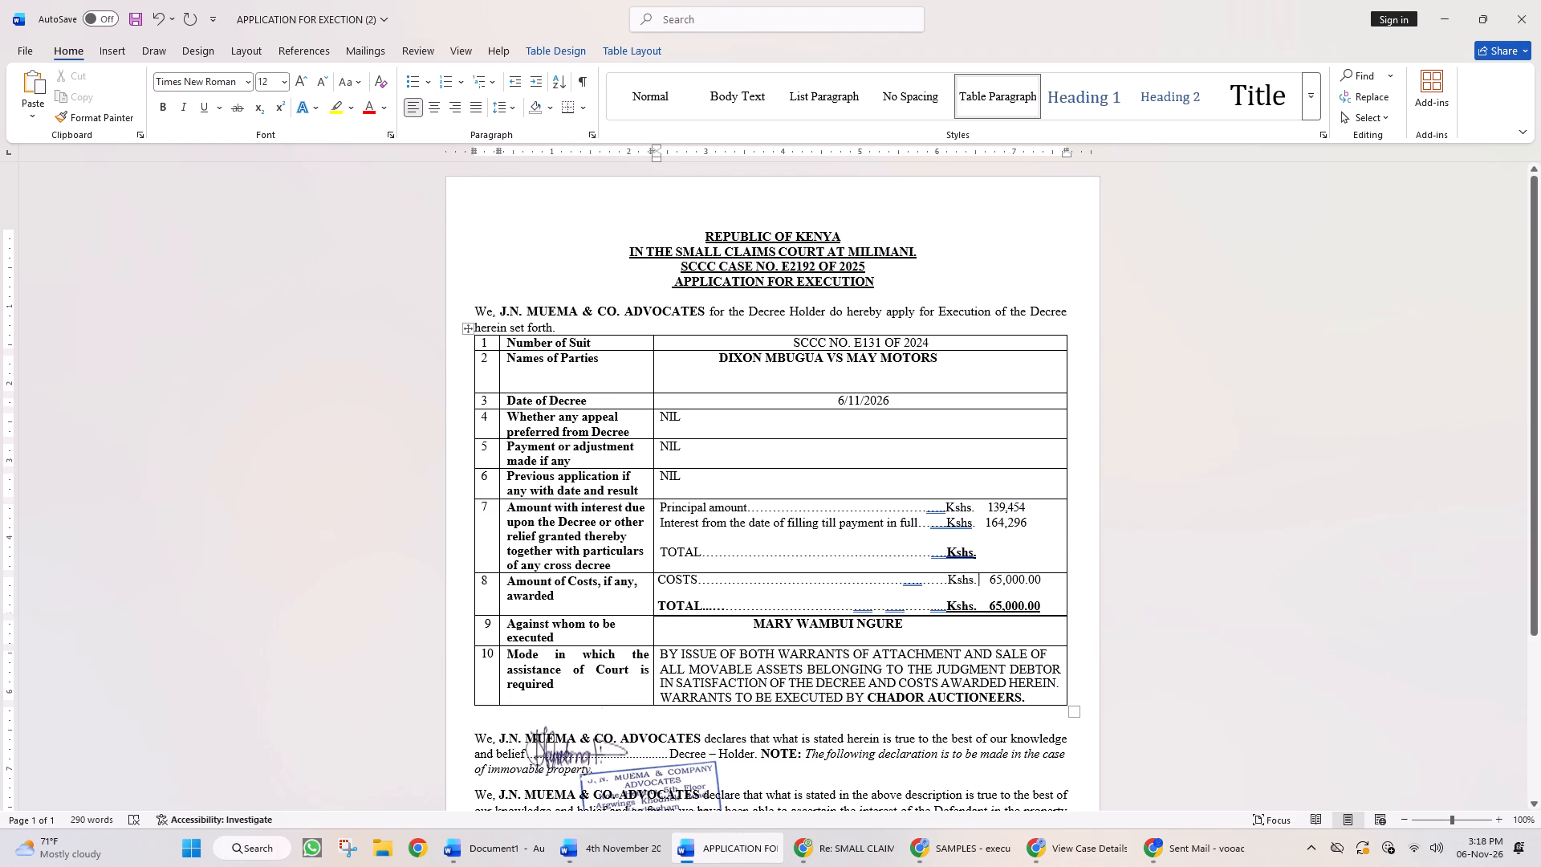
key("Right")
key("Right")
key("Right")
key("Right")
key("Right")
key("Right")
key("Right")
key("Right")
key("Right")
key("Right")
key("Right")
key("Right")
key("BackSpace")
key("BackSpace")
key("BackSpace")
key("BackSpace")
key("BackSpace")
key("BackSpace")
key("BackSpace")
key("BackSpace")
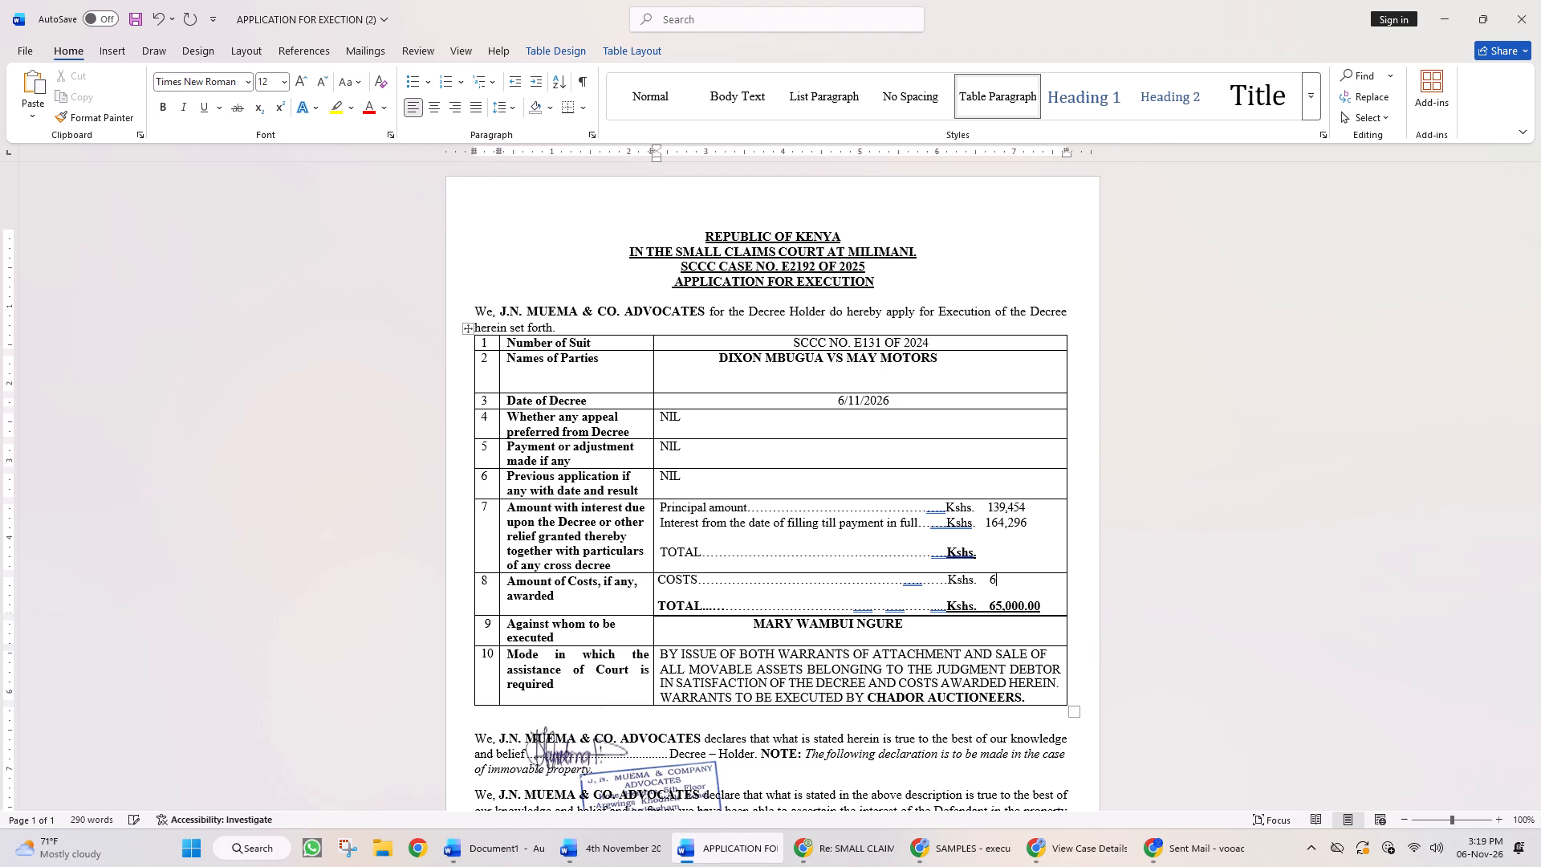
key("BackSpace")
type("15000")
key("Left")
key("Left")
key("Left")
key("comma")
Delete the old figure from the TOTAL line of the Amount of Costs row, starting with the zeros before the decimal point.
key("Down")
key("Down")
key("Right")
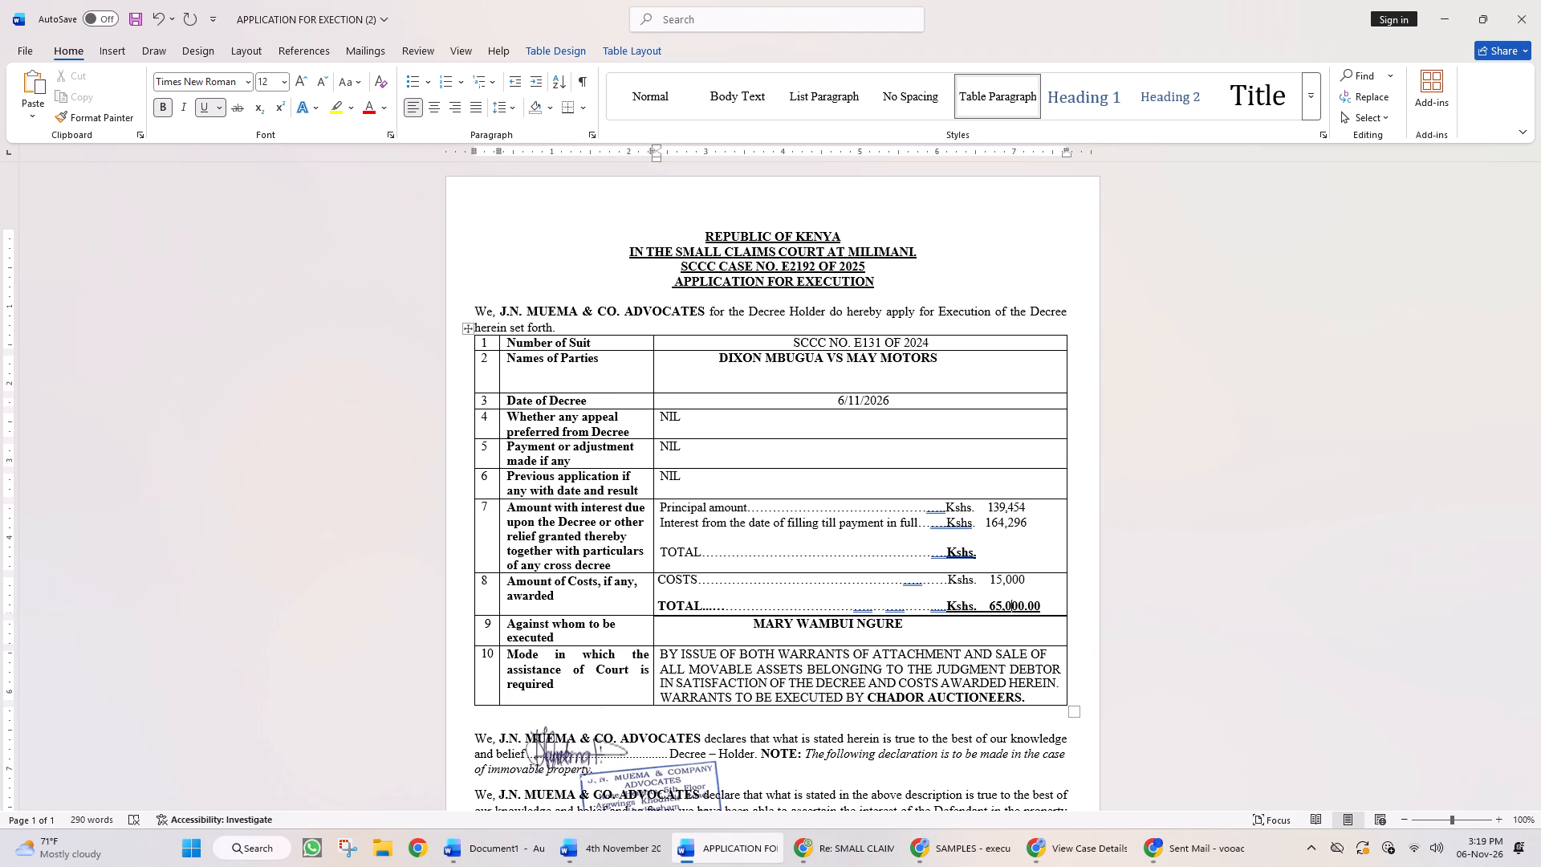
key("Right")
key("Right")
key("BackSpace")
key("BackSpace")
key("BackSpace")
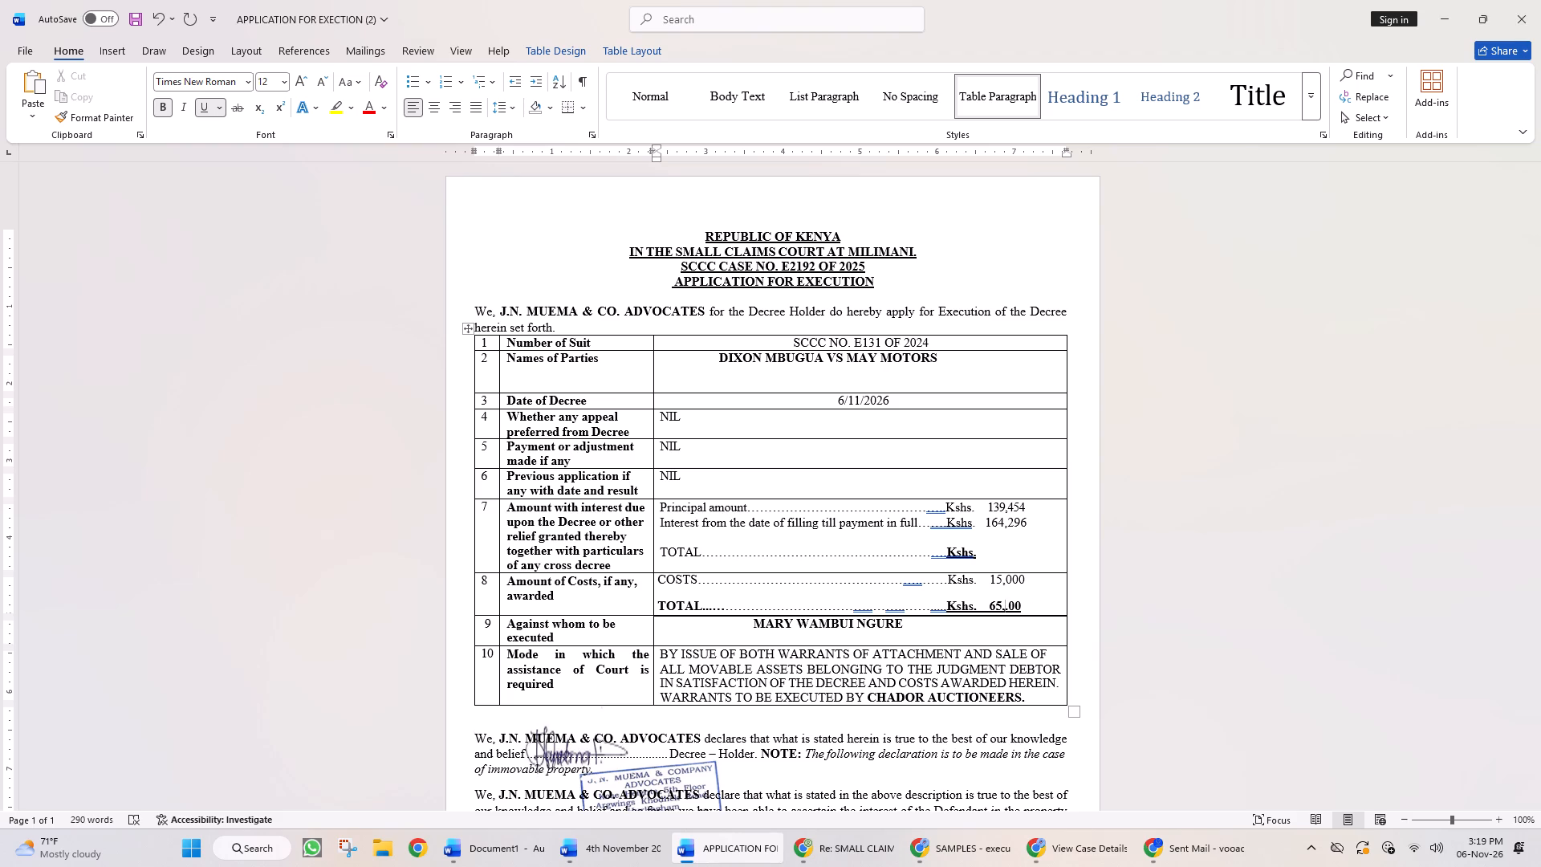
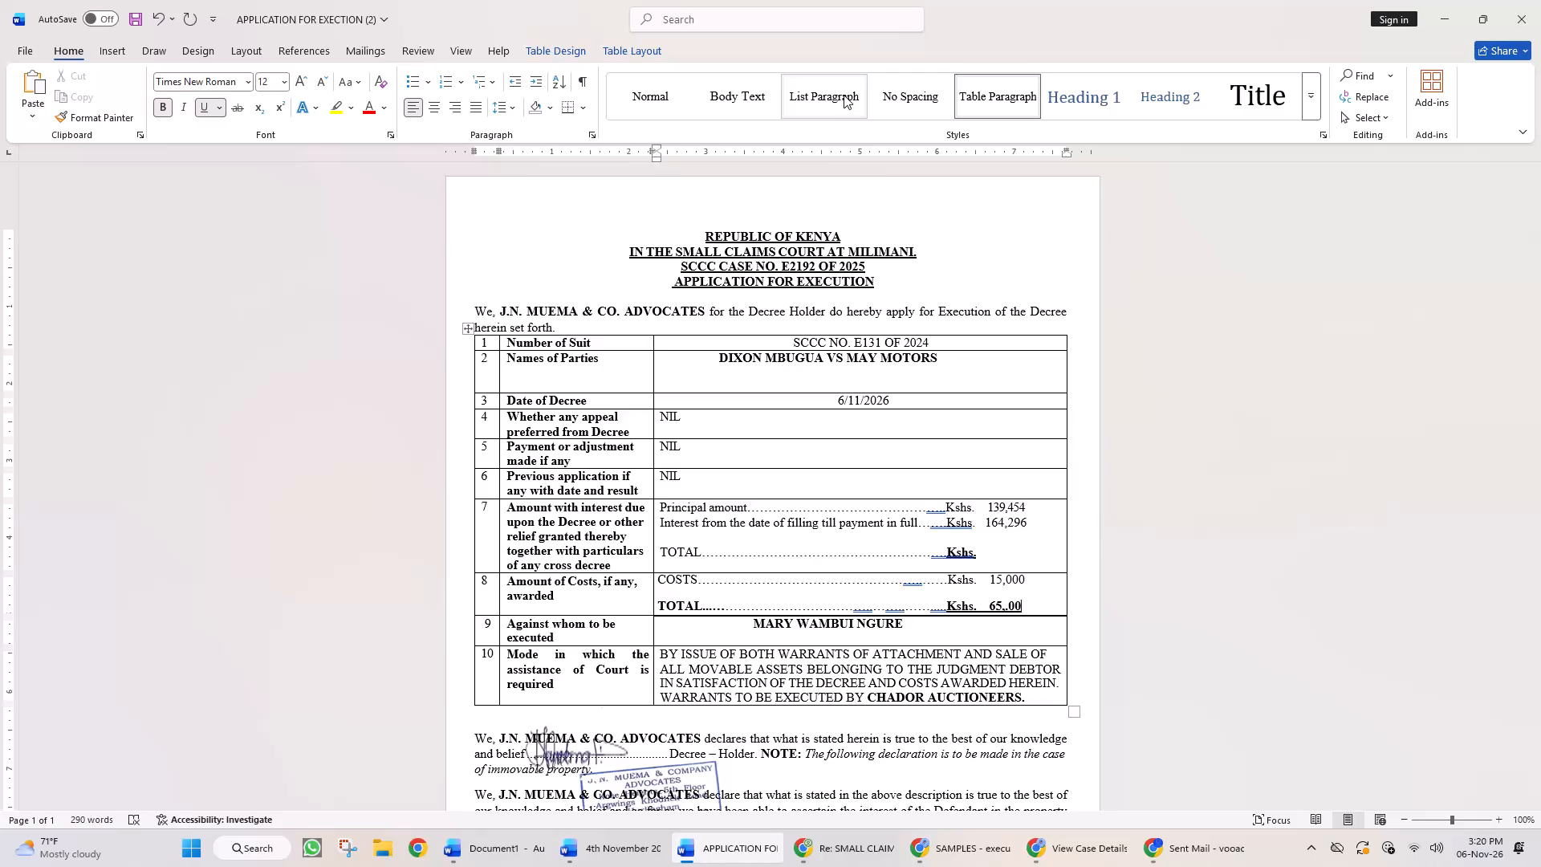
Delete the remaining digits of the old figure from the TOTAL line of the Amount of Costs row, leaving only Kshs.
key("BackSpace")
key("BackSpace")
key("BackSpace")
key("BackSpace")
key("BackSpace")
key("BackSpace")
Enter 303,750 directly after Kshs. on the TOTAL line of the Amount with interest due row.
key("Up")
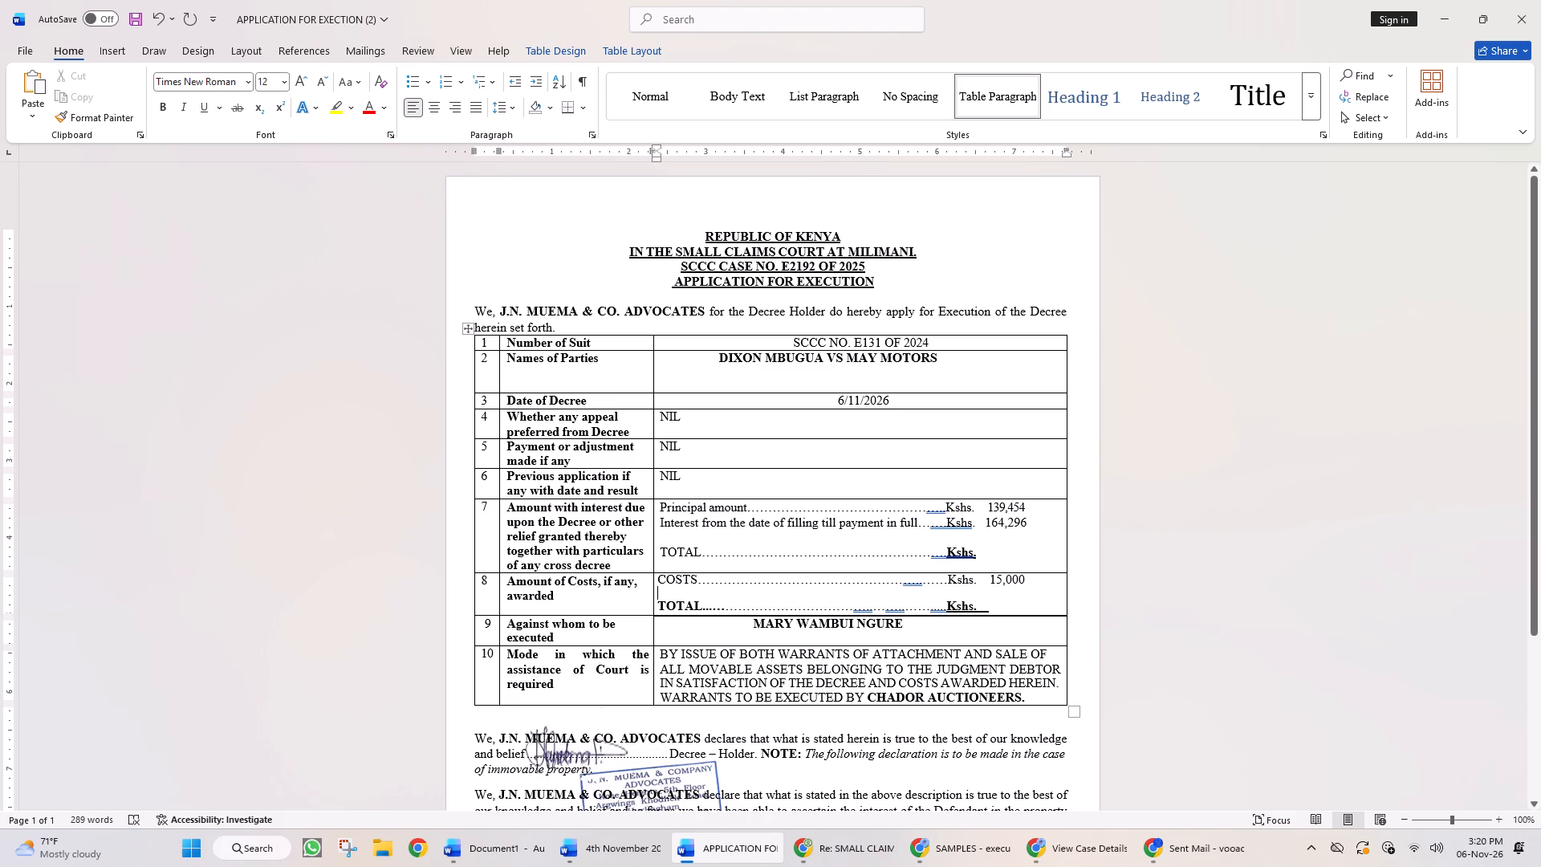
left_click(996, 553)
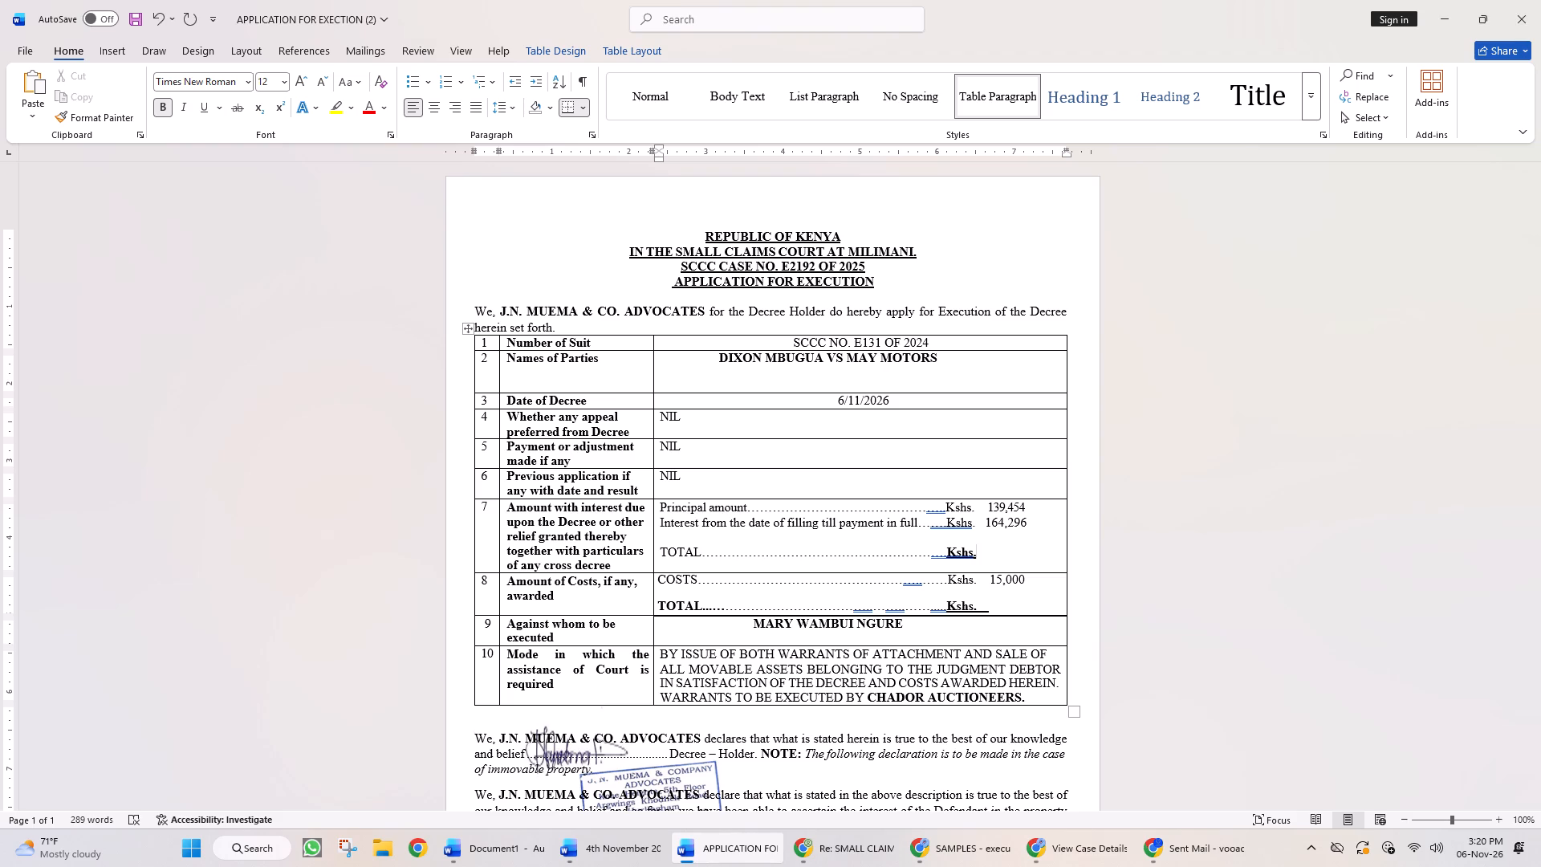
key("space")
key("space")
key("space")
key("BackSpace")
key("BackSpace")
key("BackSpace")
key("3")
key("0")
key("3")
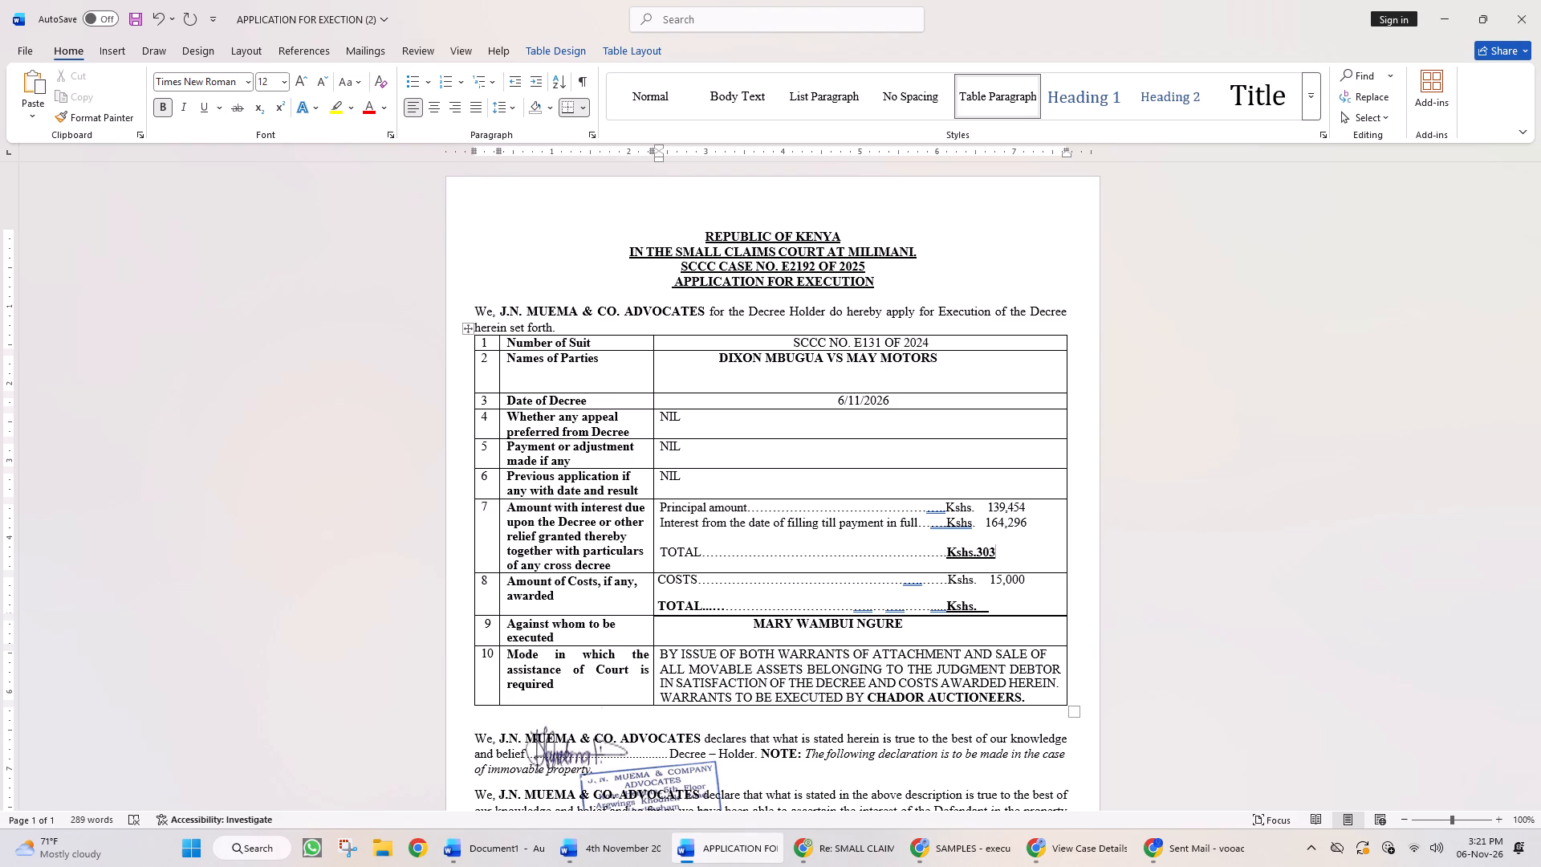
key("comma")
type("750")
Trim the extra underlined spaces after Kshs. on the TOTAL line of the Amount of Costs row, keeping one space.
key("Down")
key("Down")
left_click(998, 609)
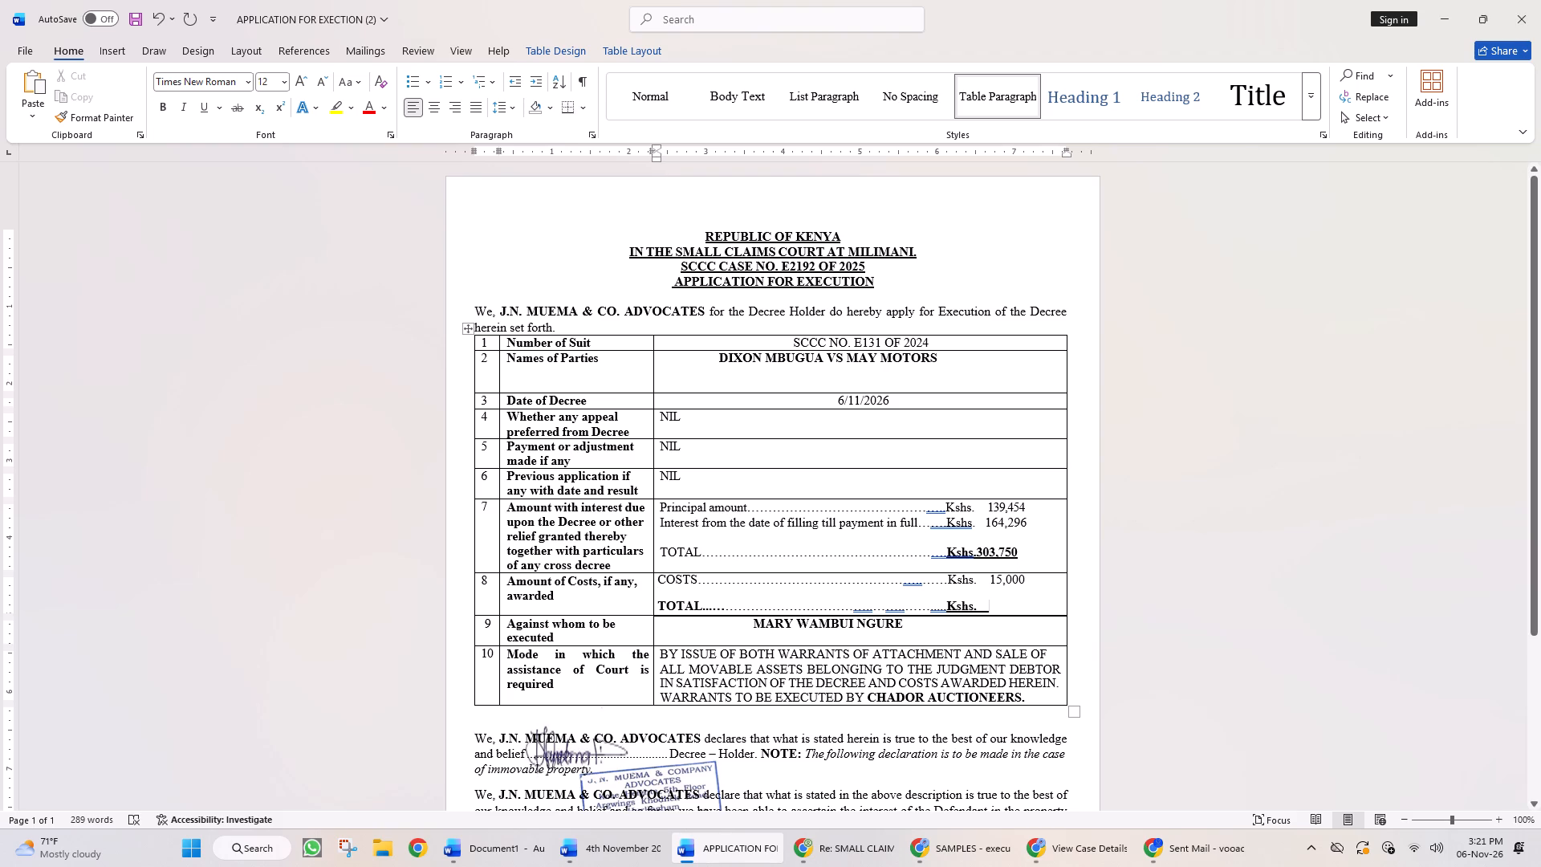
key("BackSpace")
key("BackSpace")
key("BackSpace")
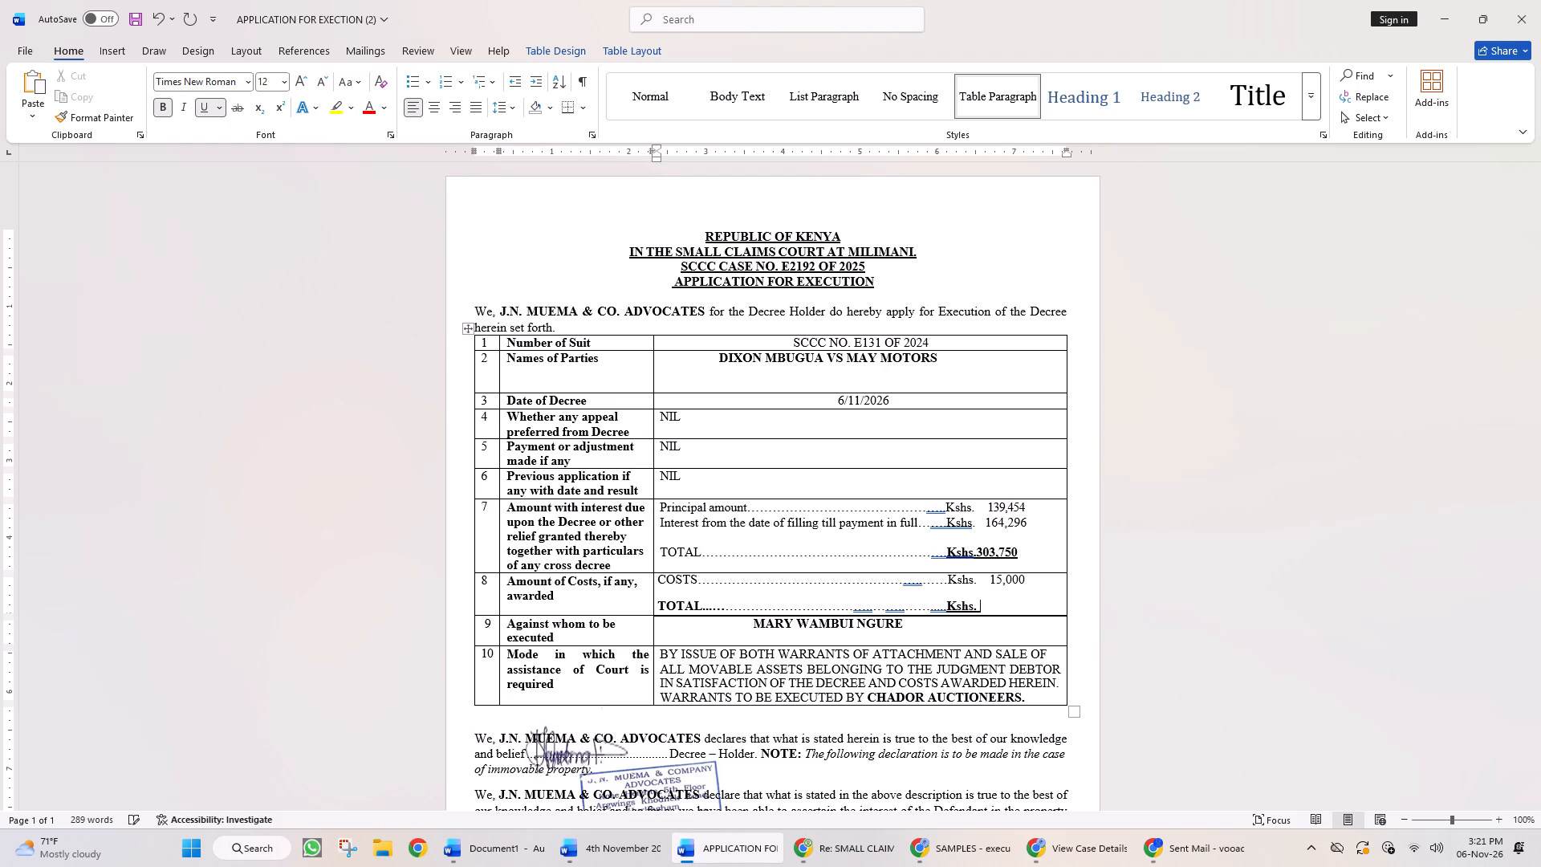
key("BackSpace")
key("space")
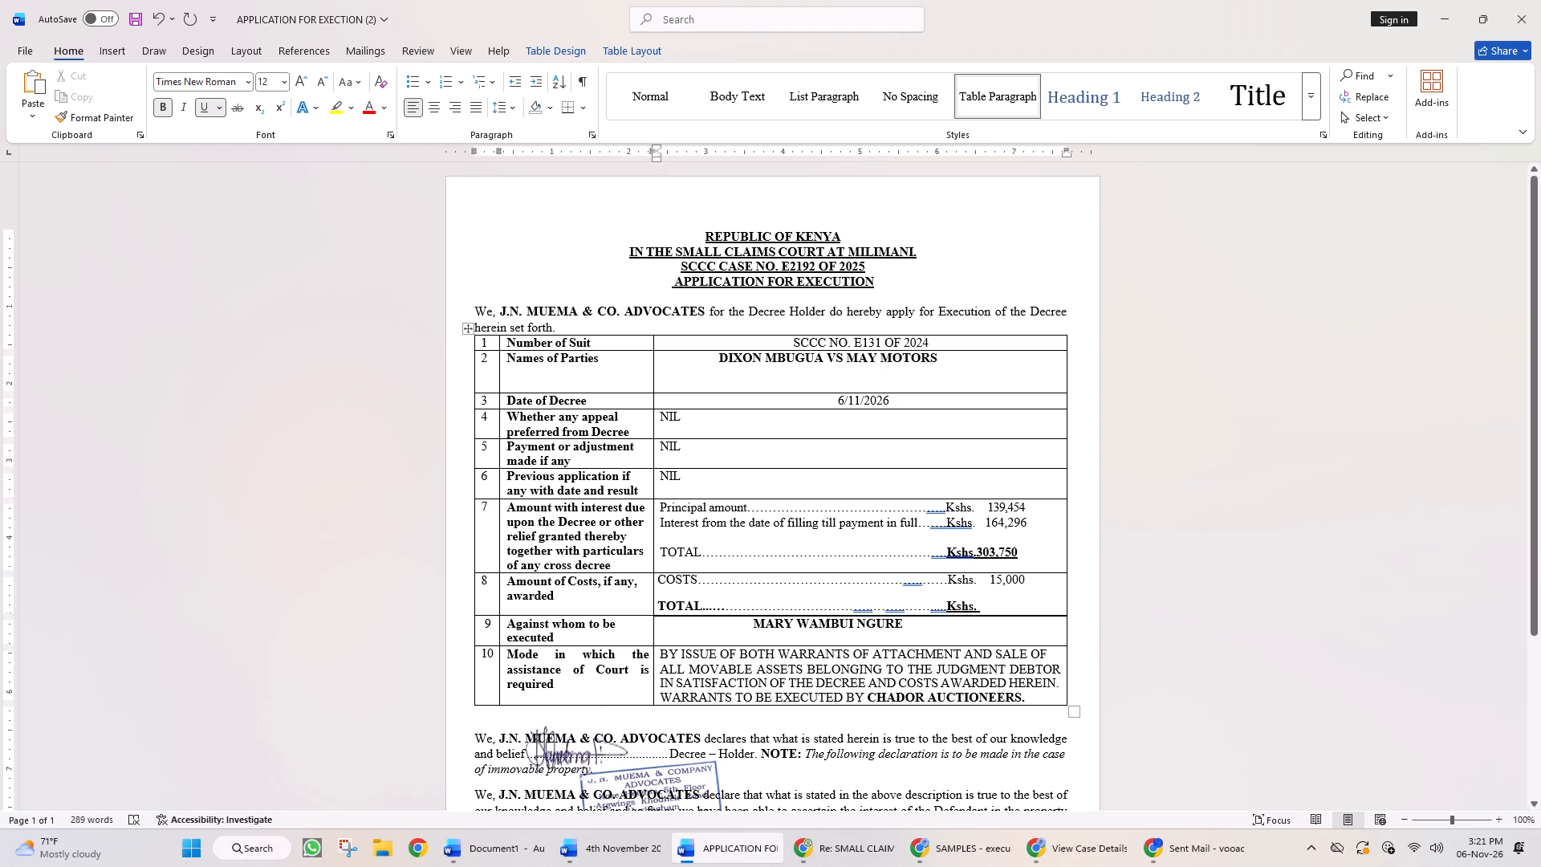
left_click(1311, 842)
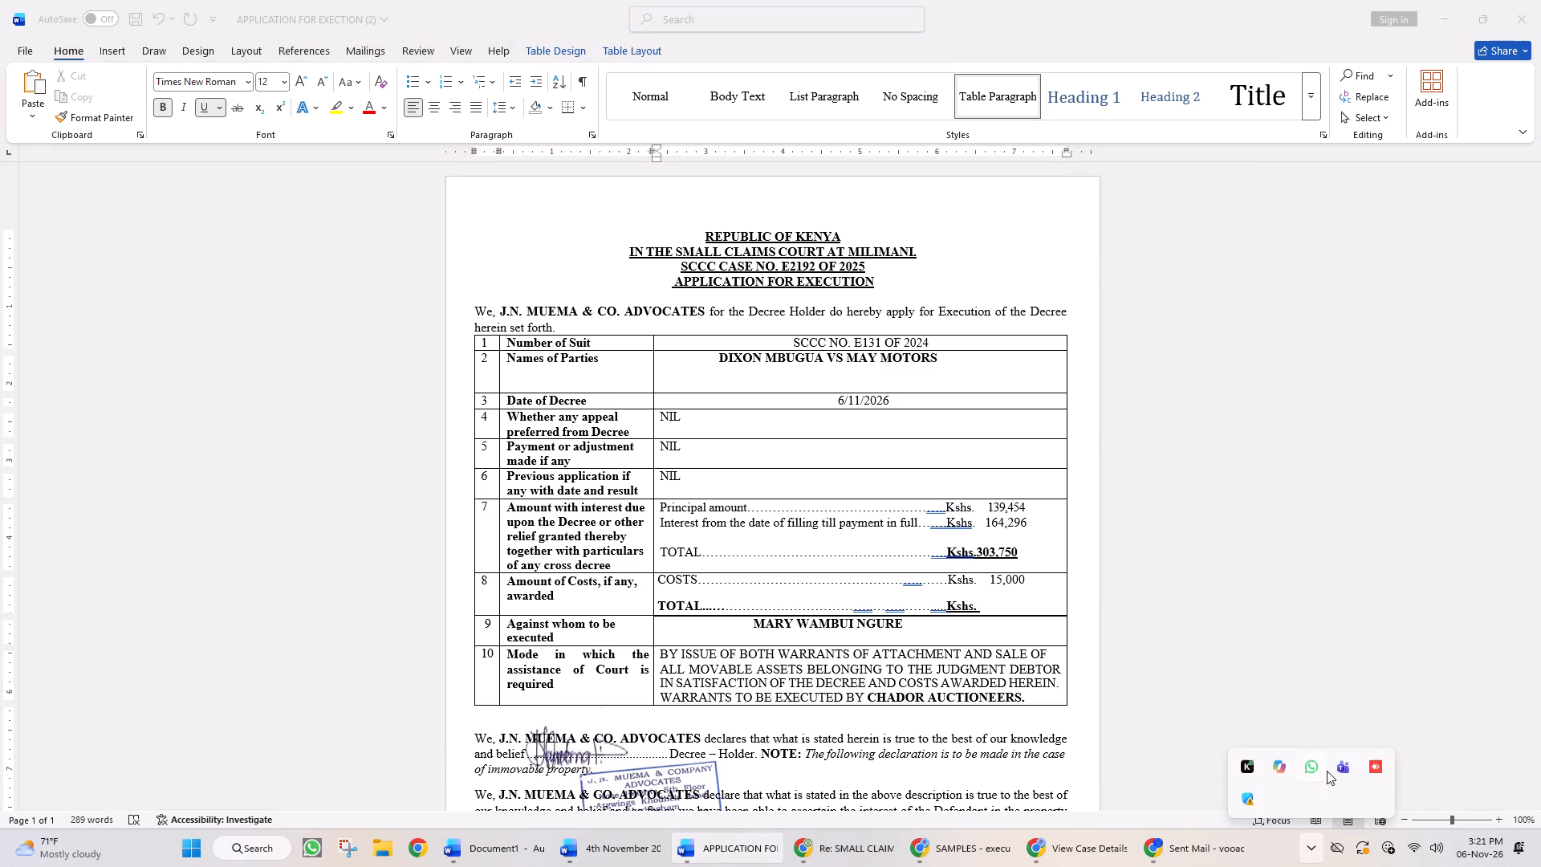
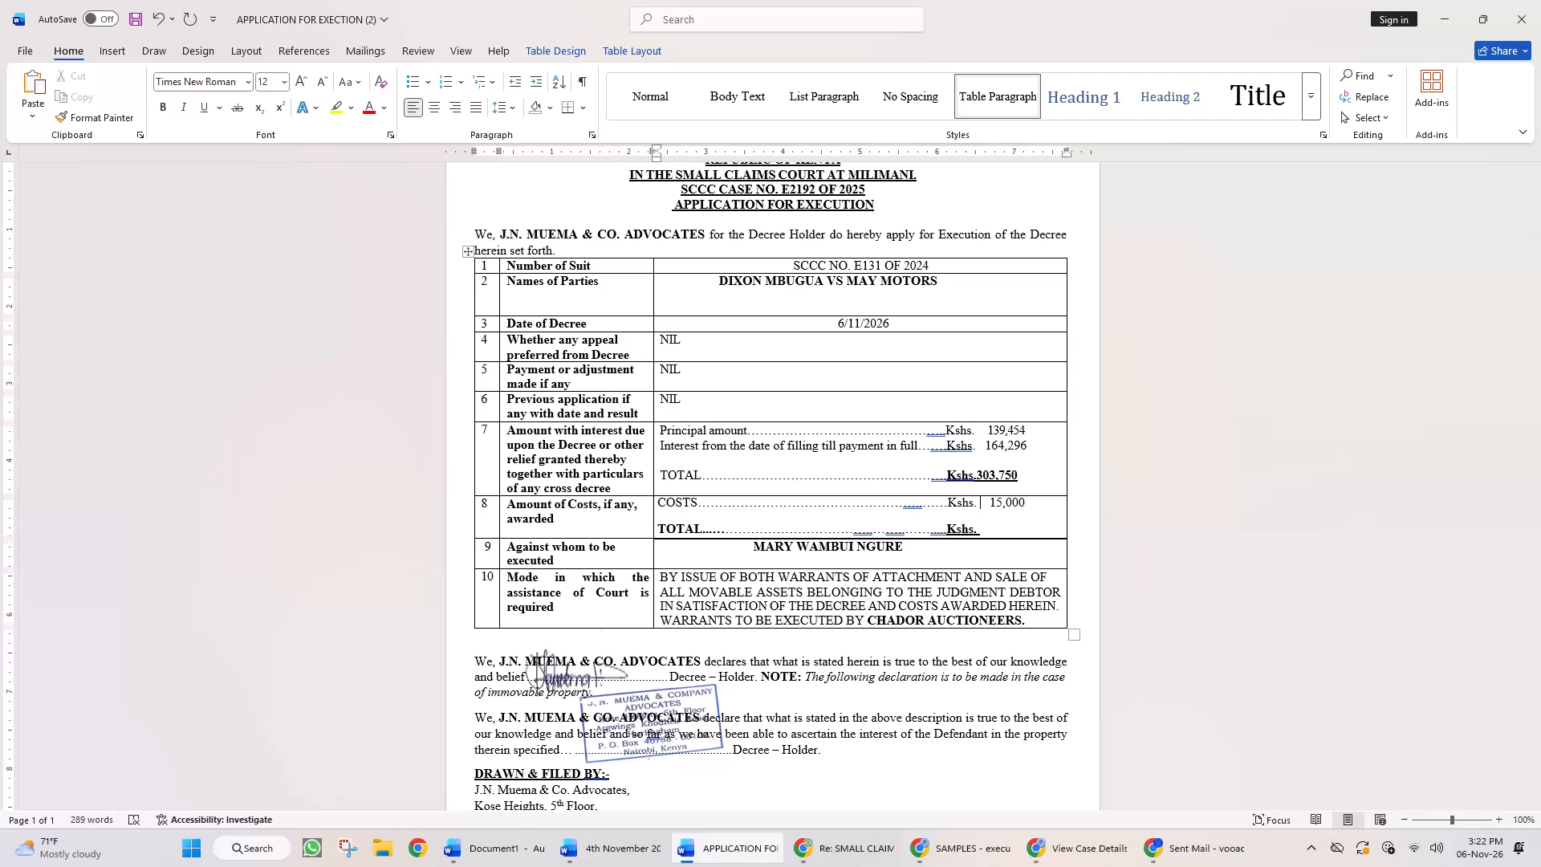
Clear the figure from the TOTAL line of the Amount with interest due row, leaving only Kshs.
key("Up")
key("Up")
key("Right")
key("Right")
key("Right")
key("Right")
key("Right")
key("Right")
key("Right")
key("Right")
key("Right")
key("Right")
key("Right")
key("Right")
key("Right")
key("Right")
key("Right")
key("Right")
key("Right")
key("Right")
key("Right")
key("Right")
key("Right")
key("Right")
key("Right")
key("Right")
key("Right")
key("Right")
key("Right")
key("BackSpace")
key("BackSpace")
key("BackSpace")
key("BackSpace")
key("BackSpace")
key("BackSpace")
key("BackSpace")
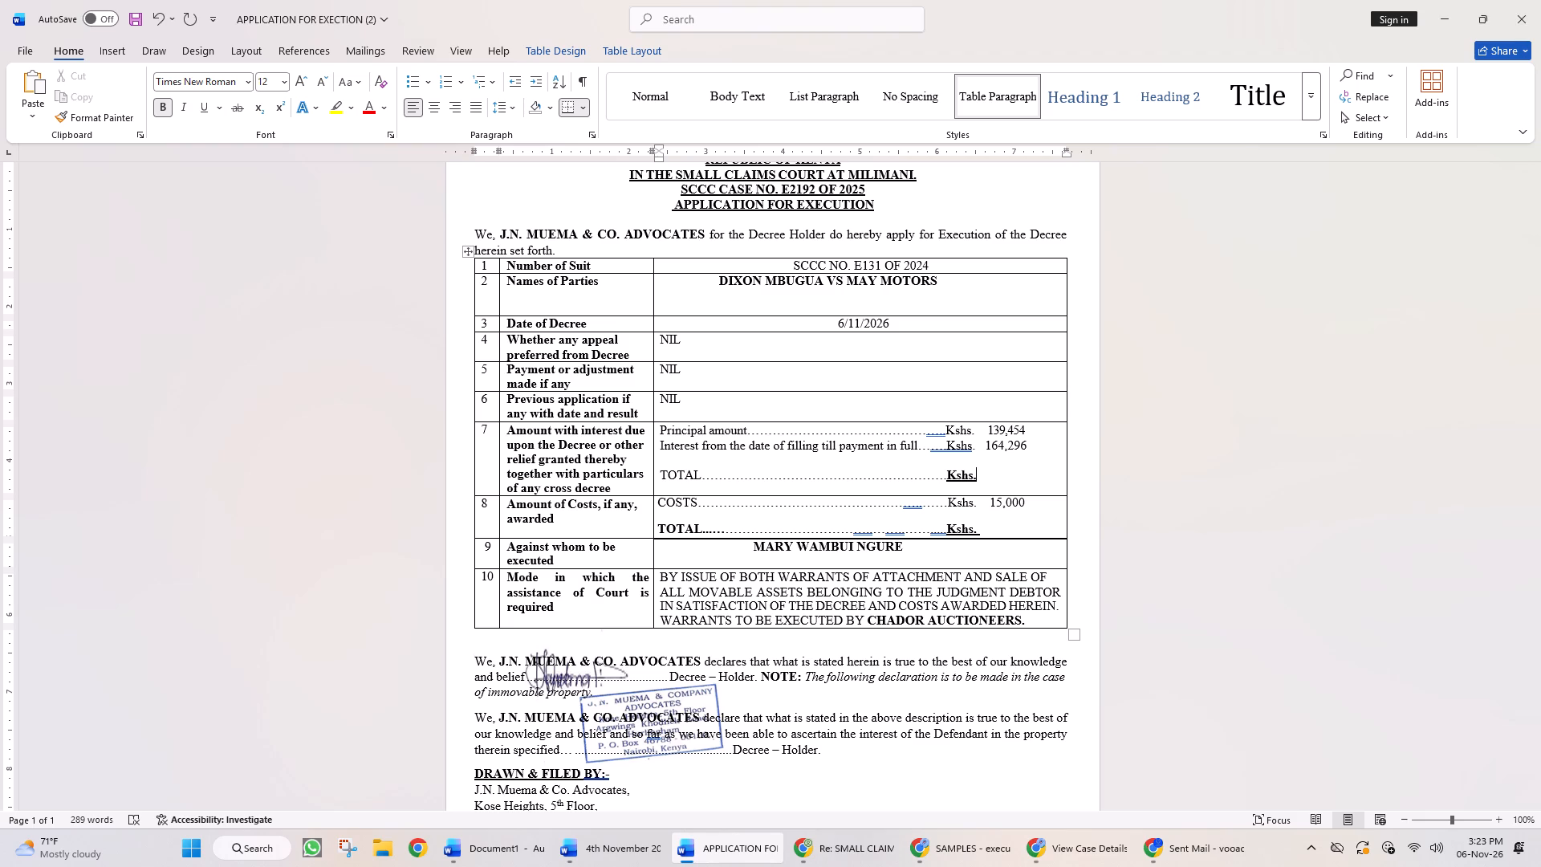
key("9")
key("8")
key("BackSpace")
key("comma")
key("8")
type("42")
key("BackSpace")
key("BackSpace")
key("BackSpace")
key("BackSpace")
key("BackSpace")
Replace the amount on the line for interest from the date of filing till payment in full with 9,842.
key("Up")
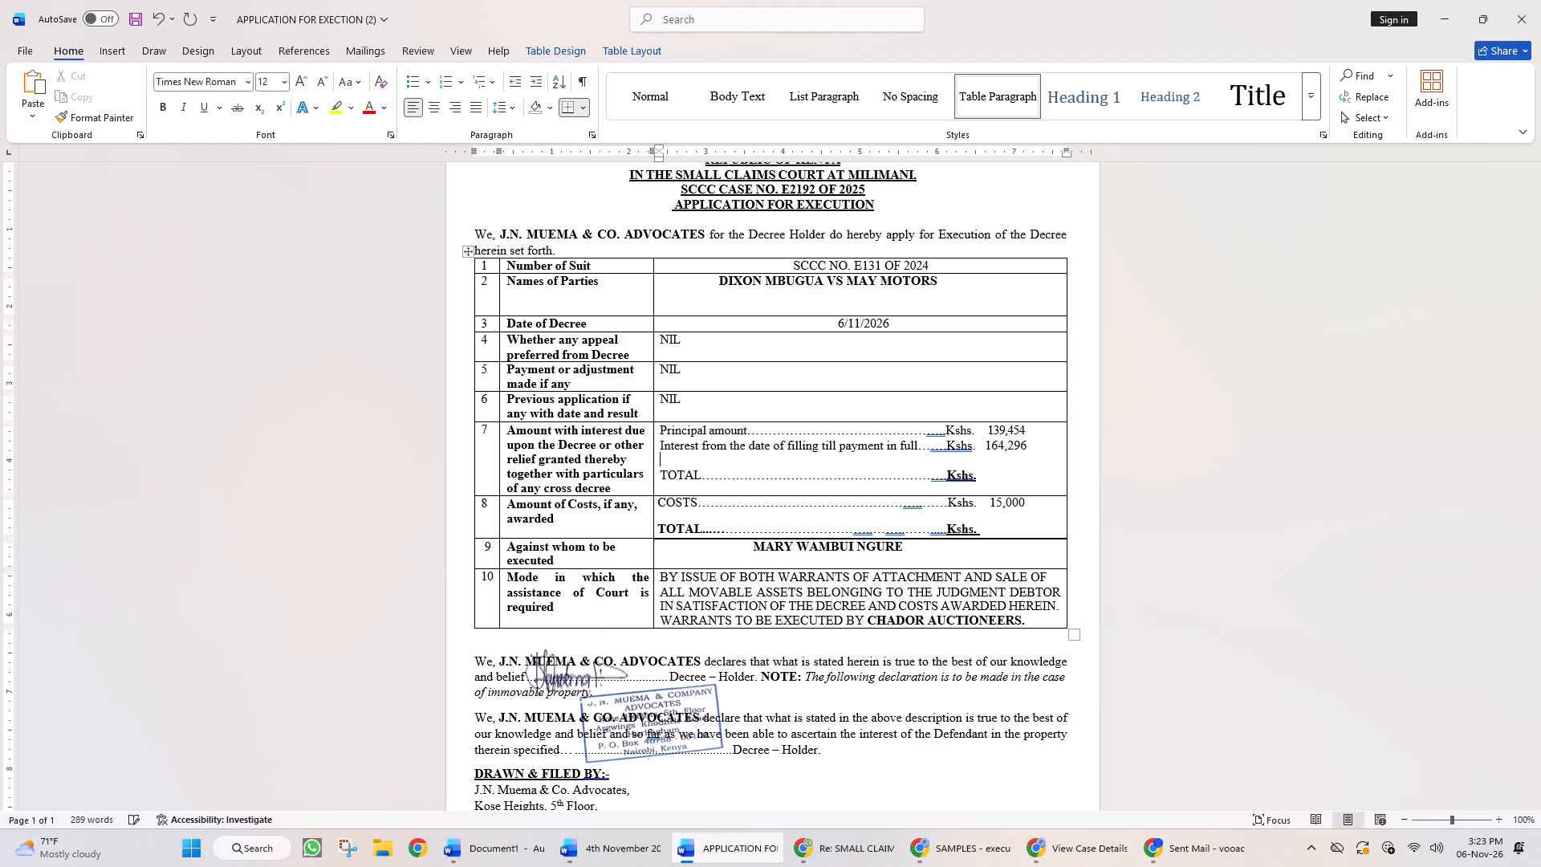
key("Right")
key("Up")
key("Up")
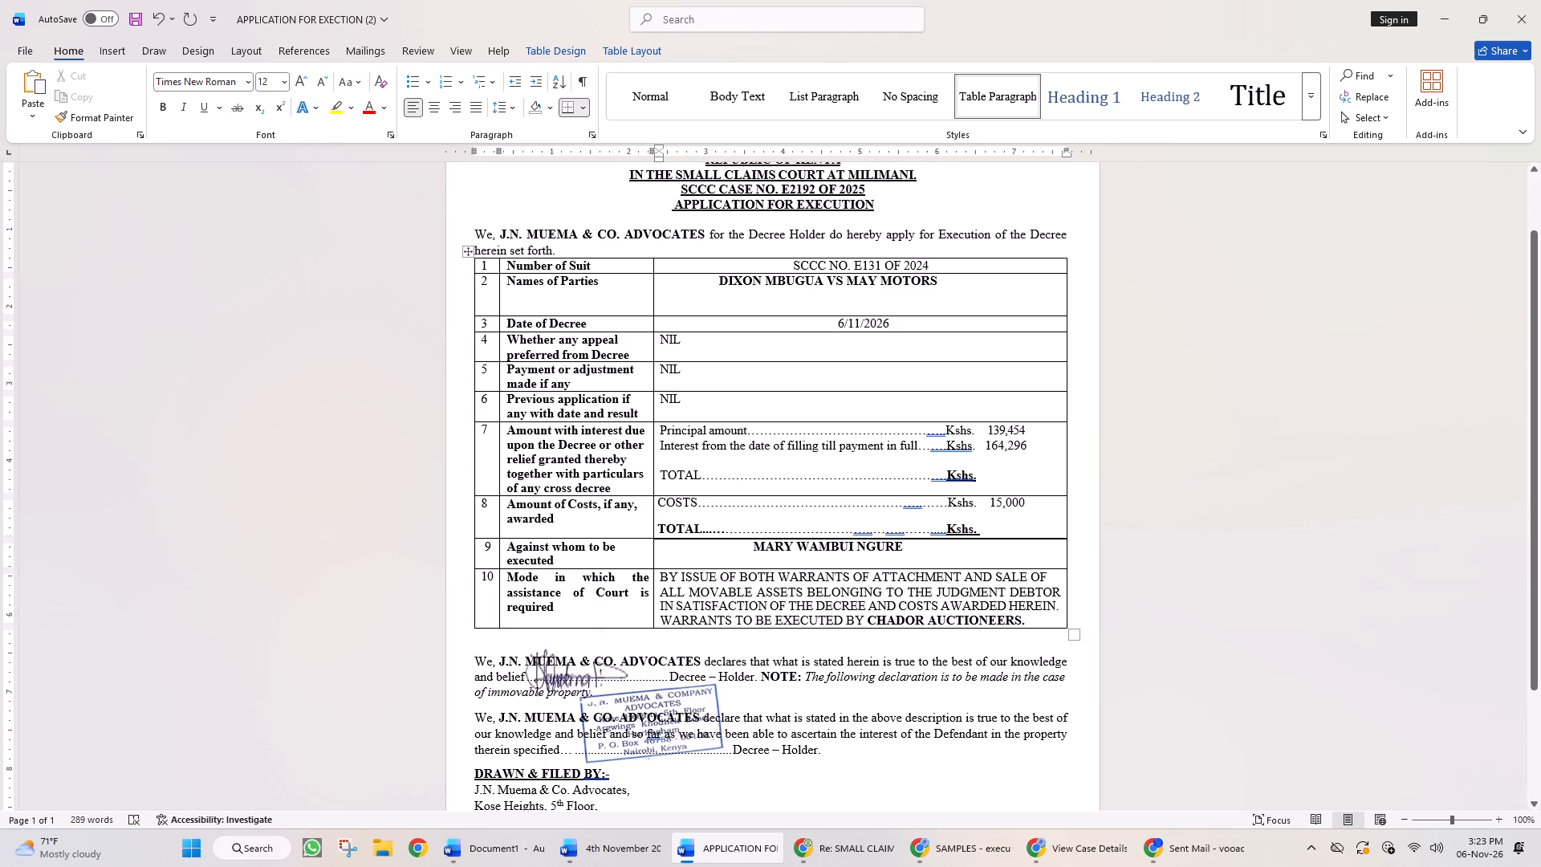
left_click_drag(1027, 446, 1036, 453)
key("BackSpace")
key("BackSpace")
key("BackSpace")
key("BackSpace")
key("BackSpace")
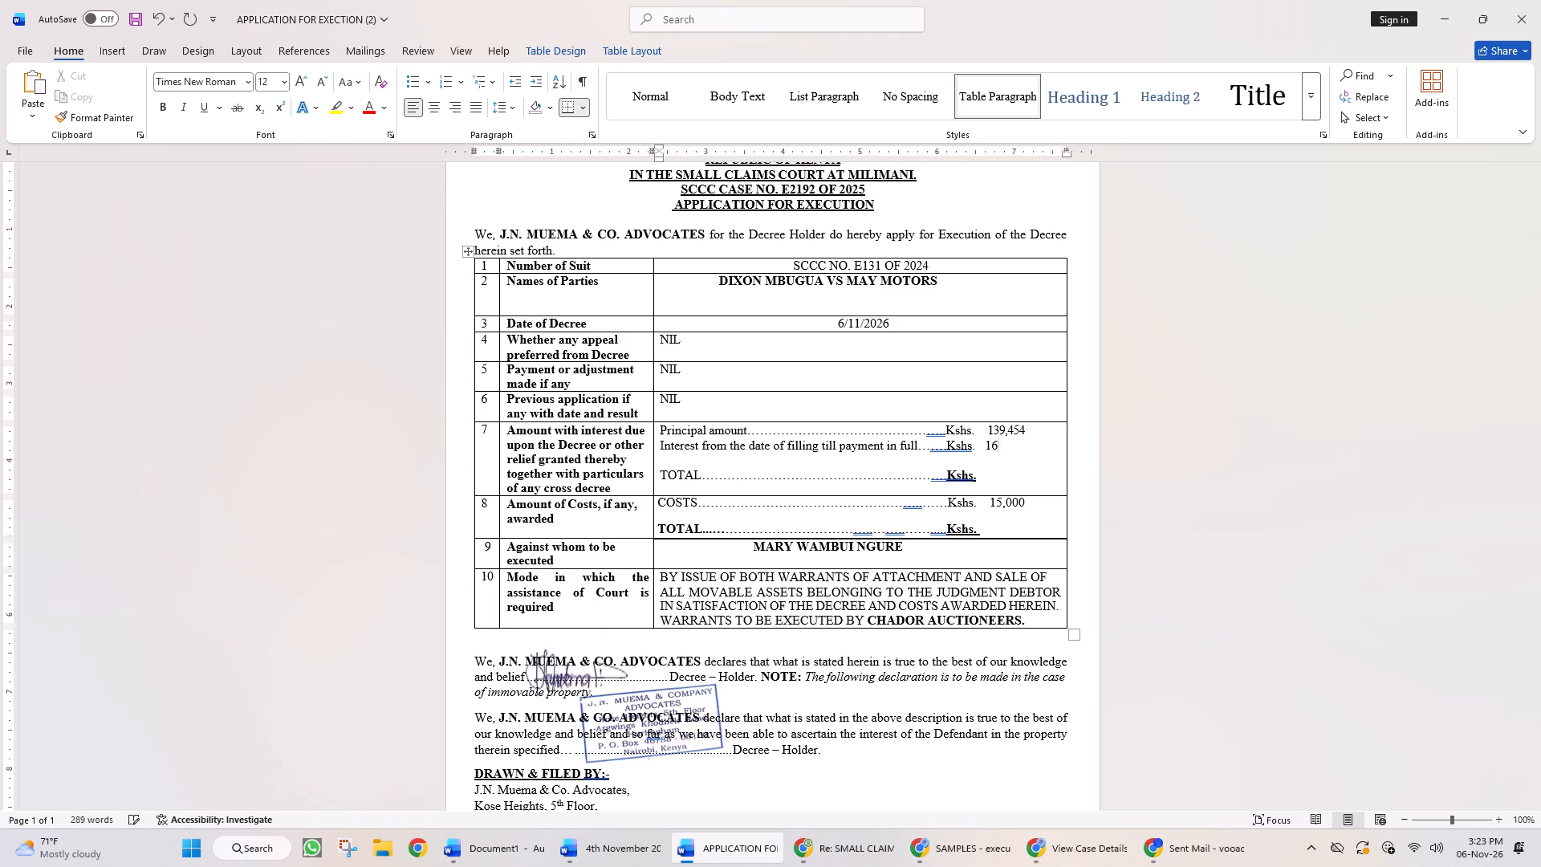
key("BackSpace")
key("BackSpace")
key("9")
key("8")
key("4")
key("BackSpace")
key("BackSpace")
key("comma")
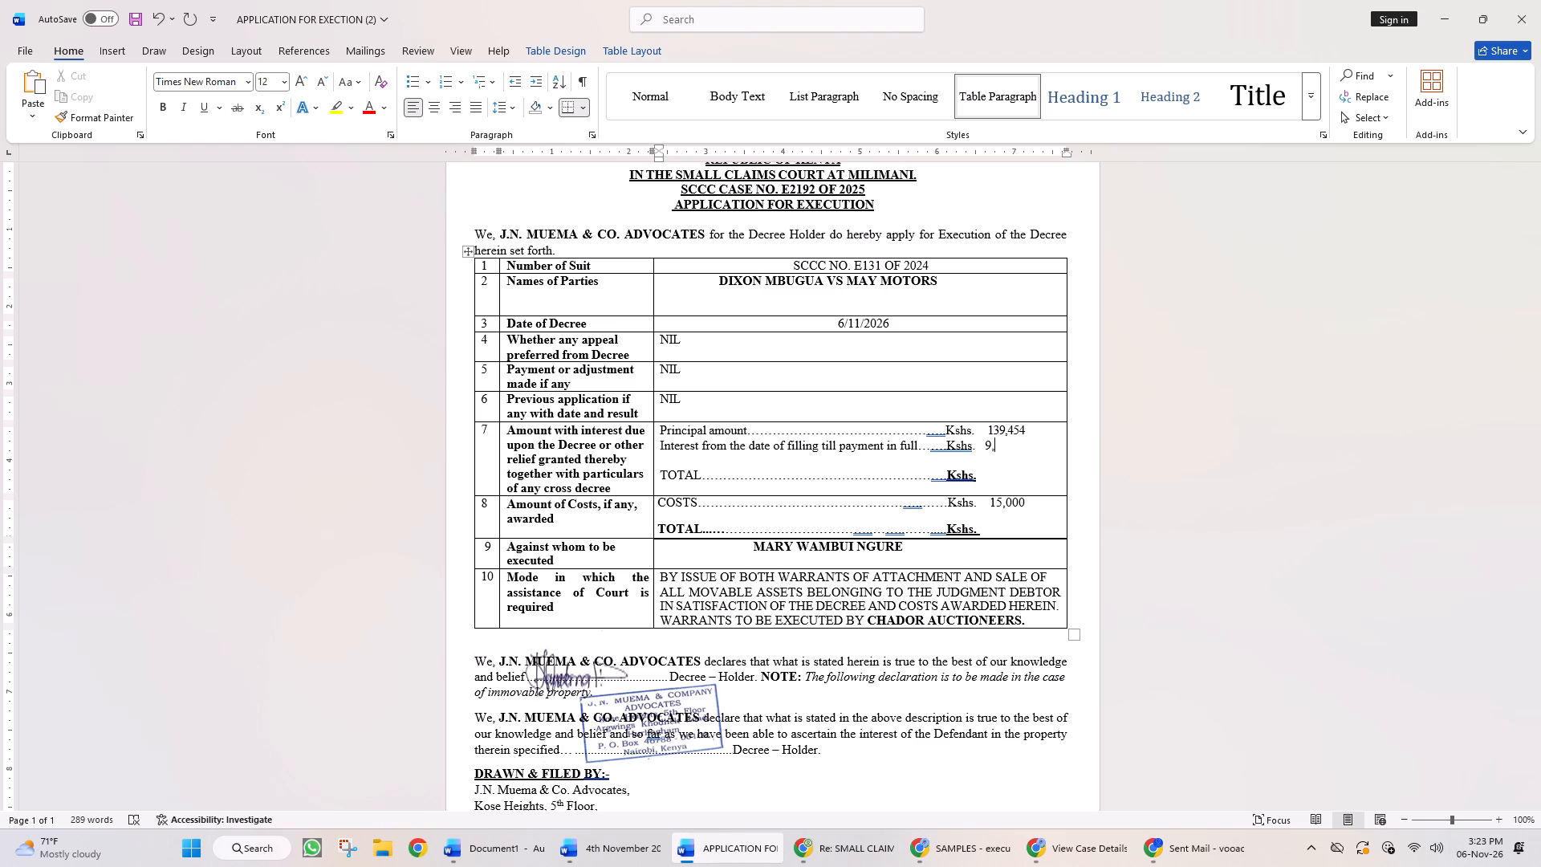
type("842")
Enter 149,296 directly after Kshs. on the TOTAL line of the Amount with interest due row.
key("Down")
key("Down")
key("1")
type("49")
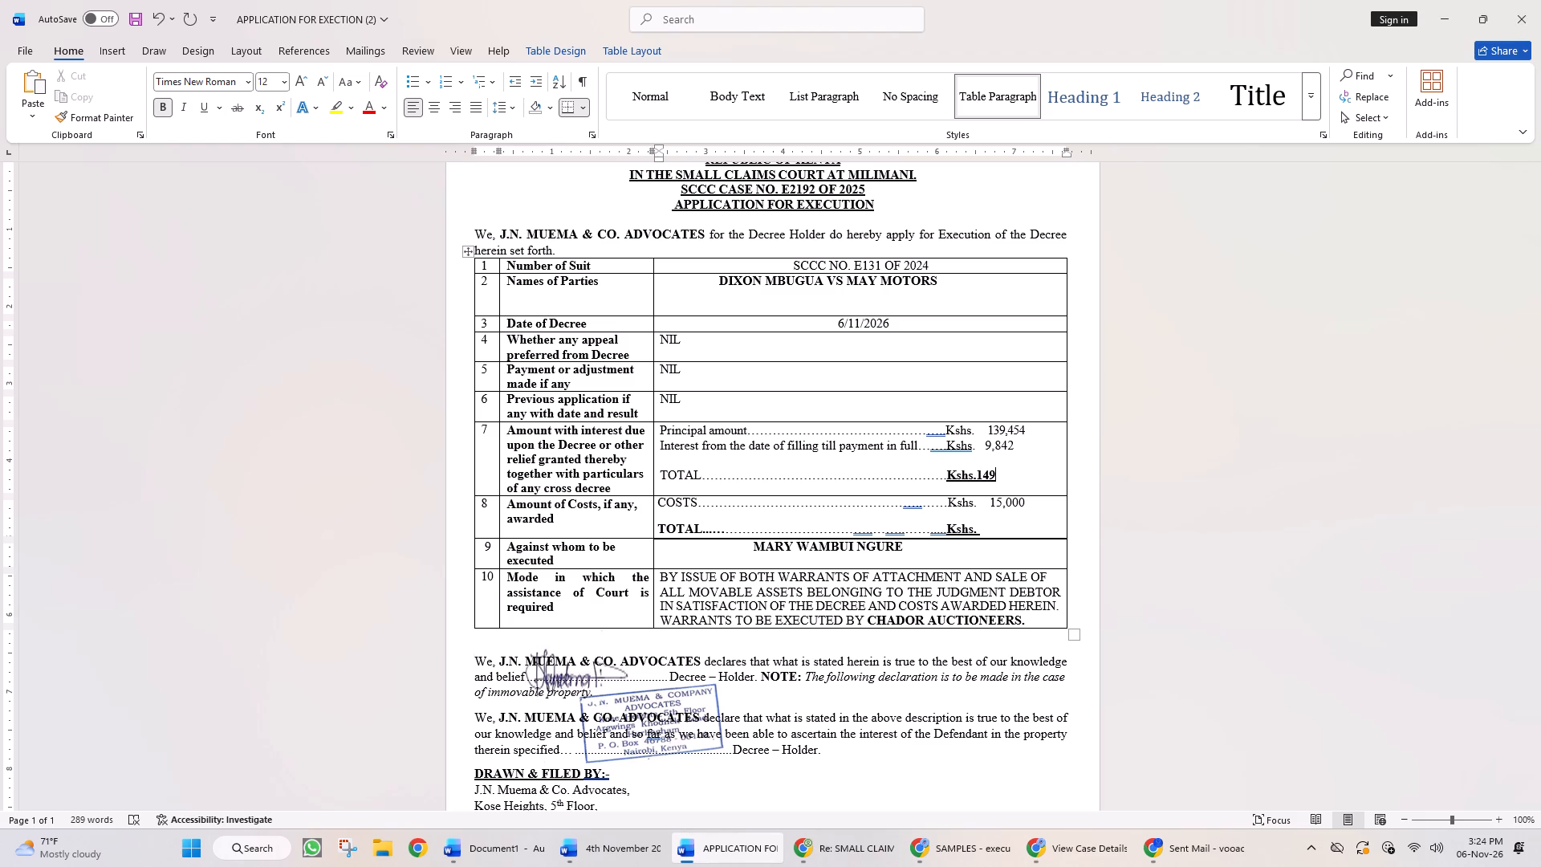
key("comma")
type("296")
Enter 164,296 directly after Kshs. on the TOTAL line of the Amount of Costs row, removing the space before it.
key("Down")
key("Down")
key("Down")
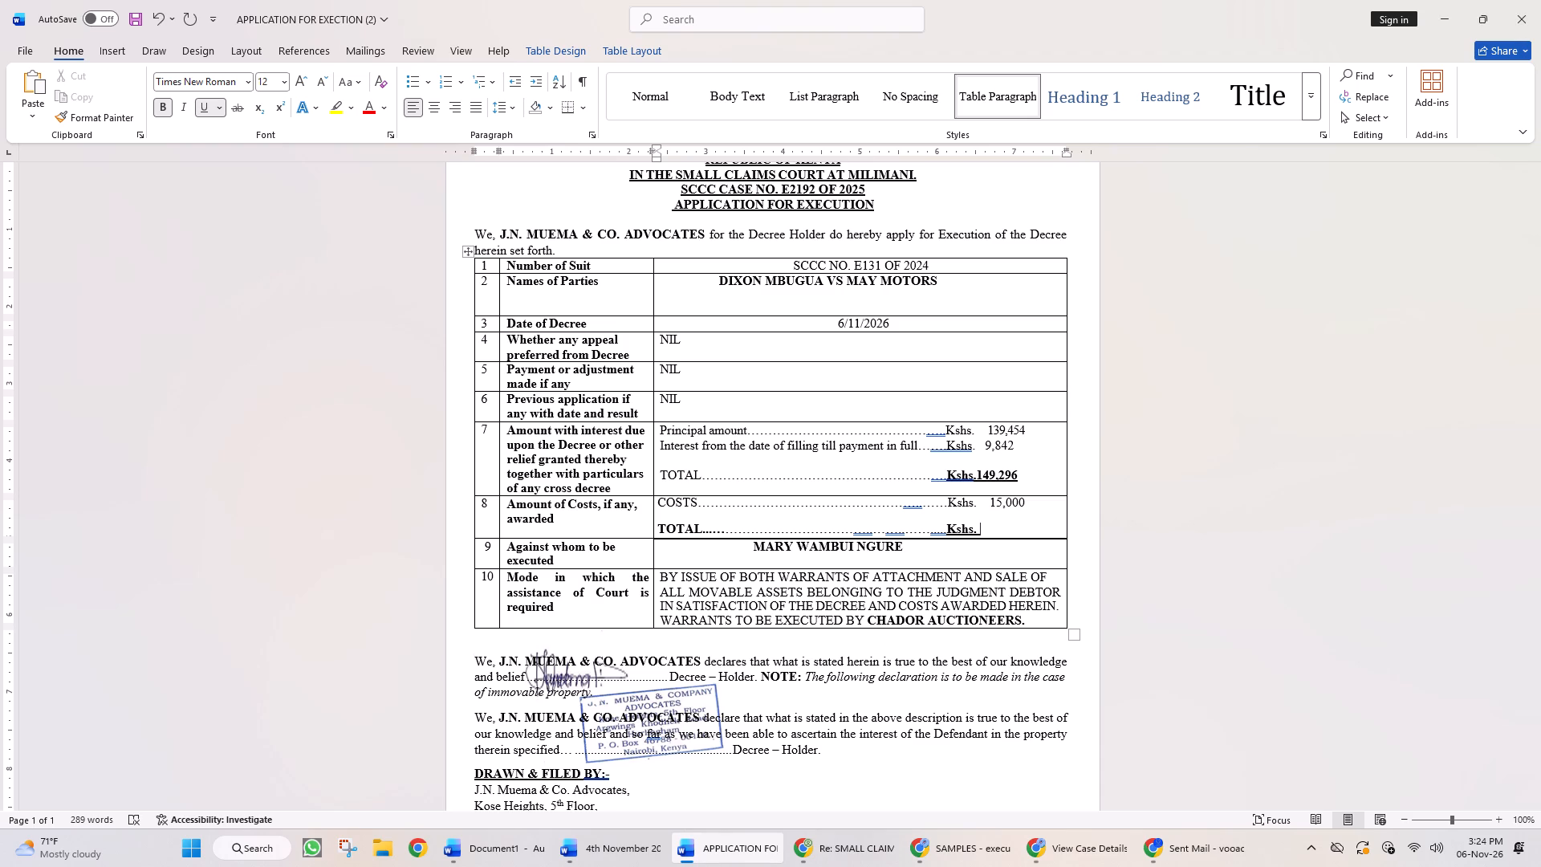
key("BackSpace")
type("164")
type(",2")
type("96")
Replace the auctioneer's name at the end of the Mode of assistance row with LIZZMA AUCTIONEERS, without the full stop.
left_click(1031, 621)
key("BackSpace")
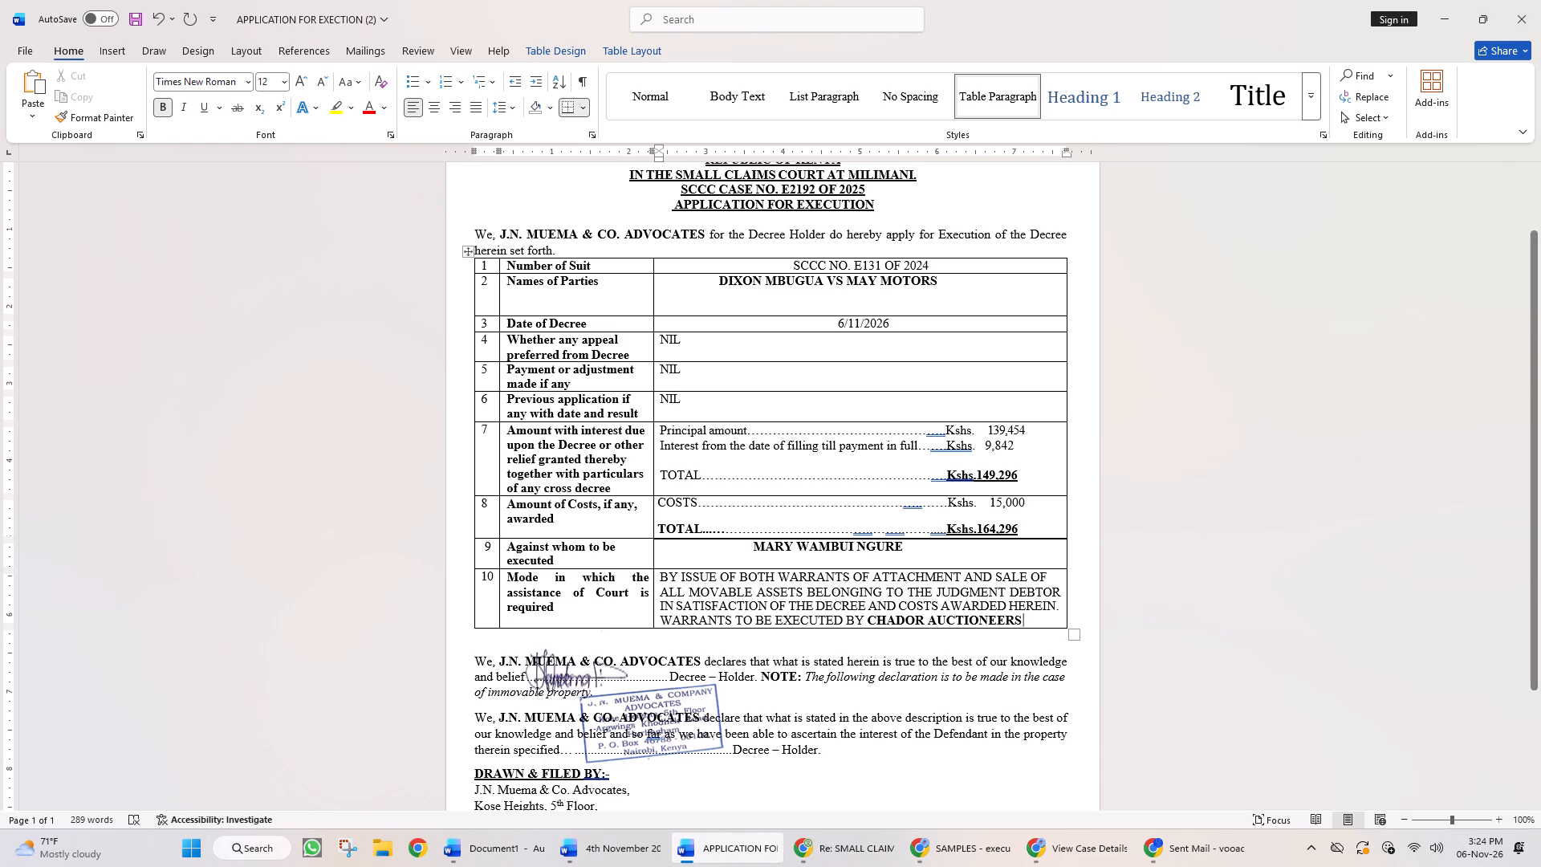
key("BackSpace")
key("BackSpace")
key("BackSpace")
key("BackSpace")
key("BackSpace")
key("BackSpace")
key("BackSpace")
key("BackSpace")
key("BackSpace")
key("BackSpace")
key("BackSpace")
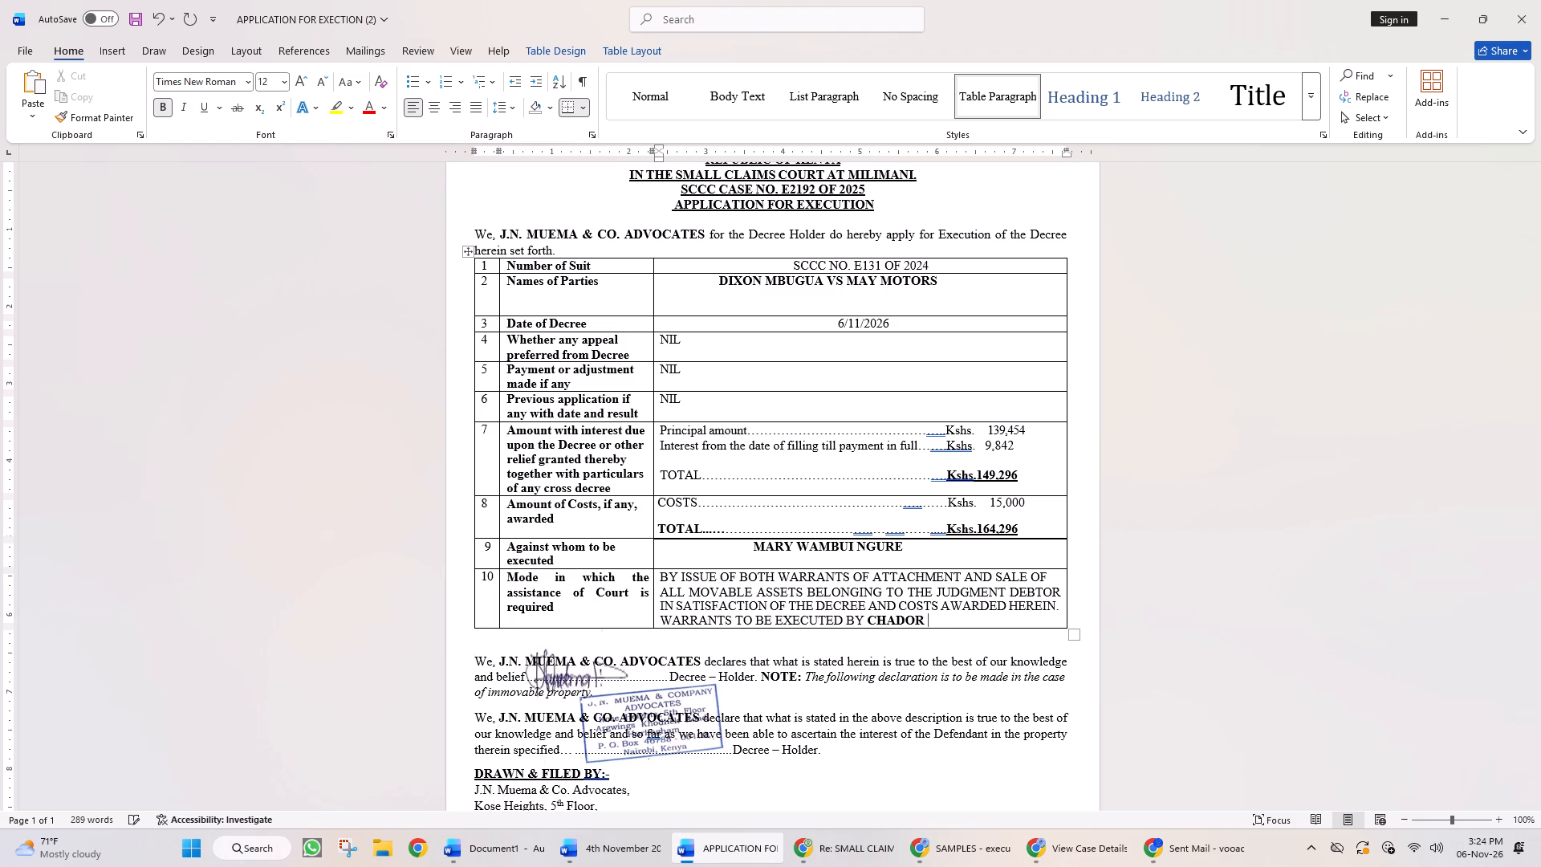
key("BackSpace")
key("BackSpace")
key("BackSpace")
key("BackSpace")
key("BackSpace")
key("BackSpace")
key("BackSpace")
type("LIZZMA AUCTIONEERS")
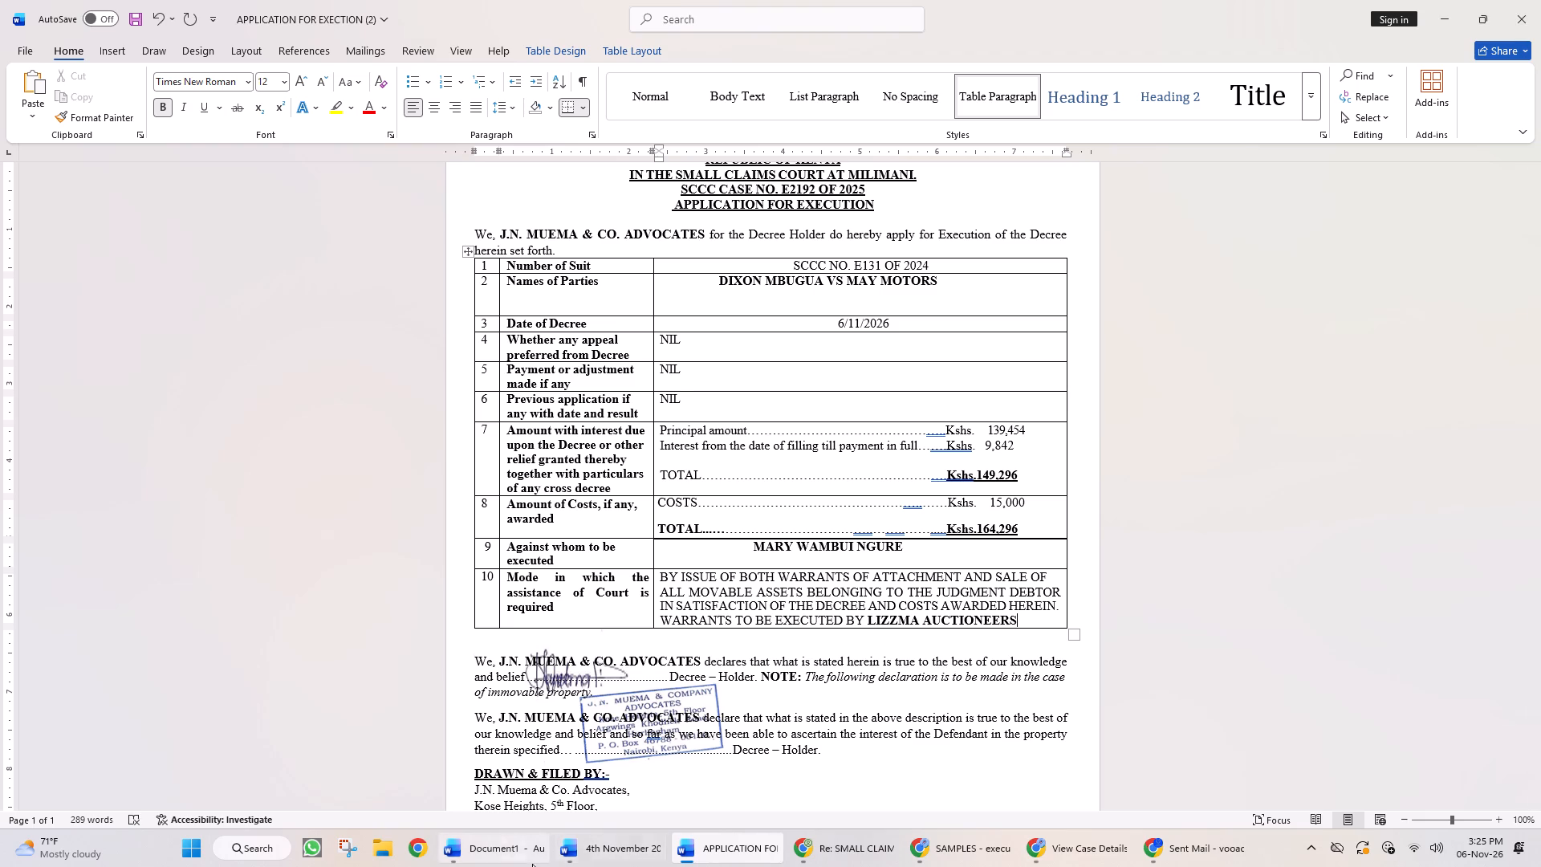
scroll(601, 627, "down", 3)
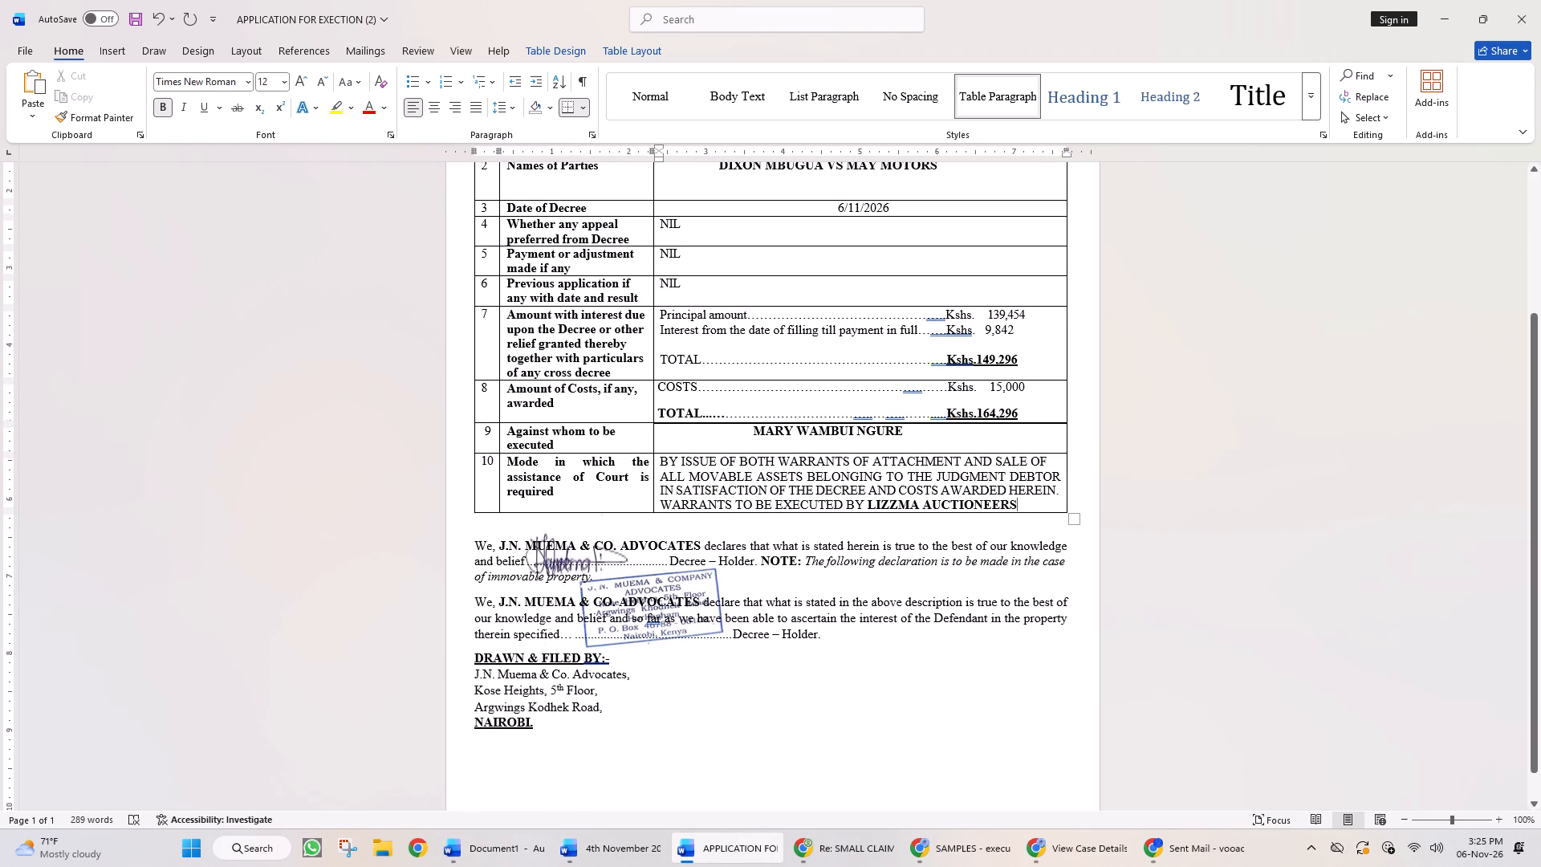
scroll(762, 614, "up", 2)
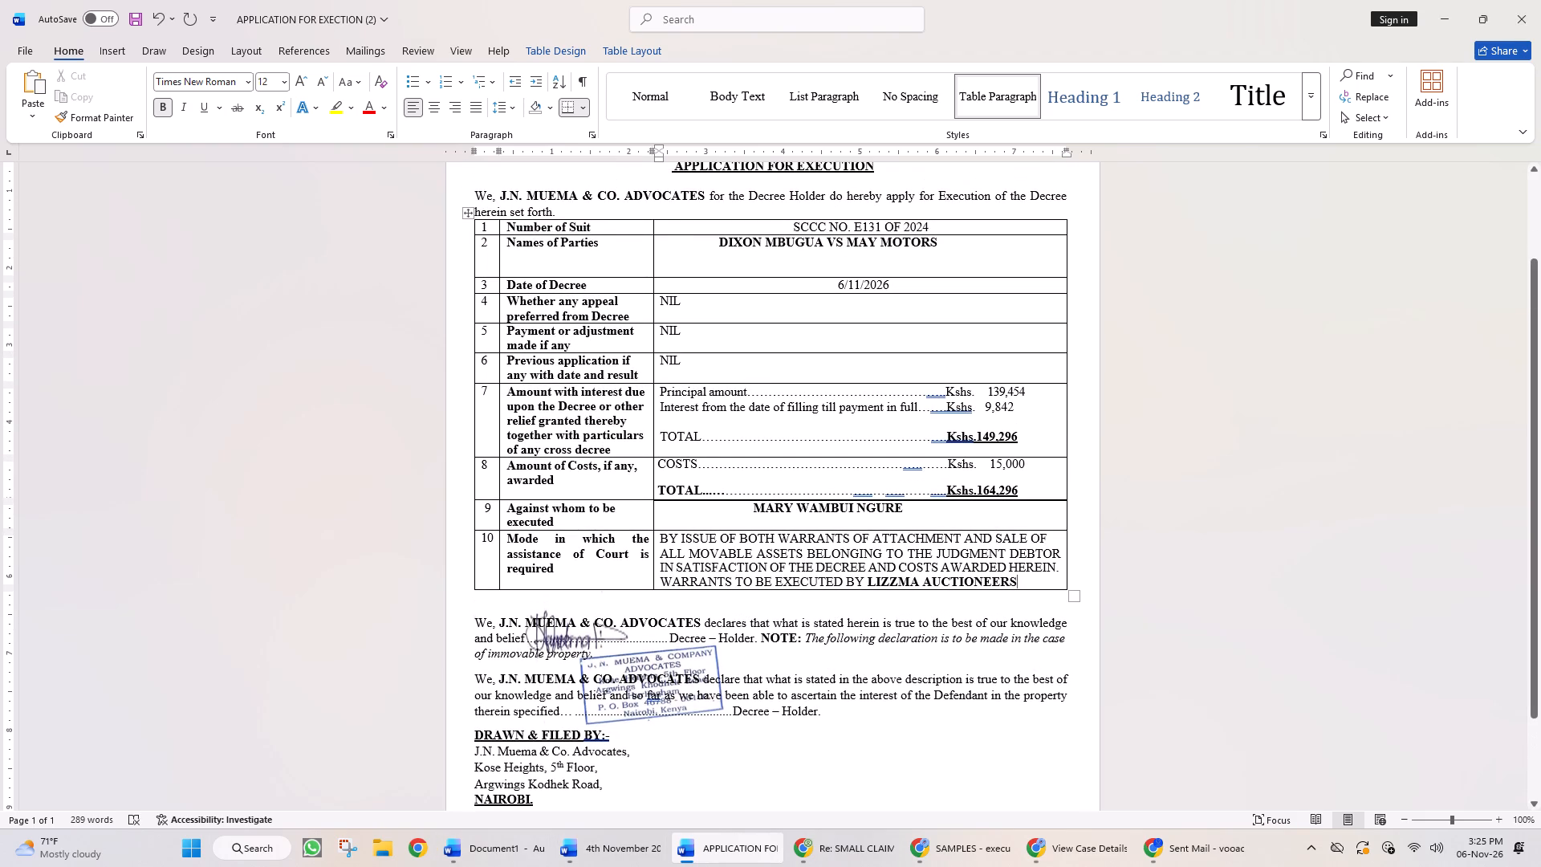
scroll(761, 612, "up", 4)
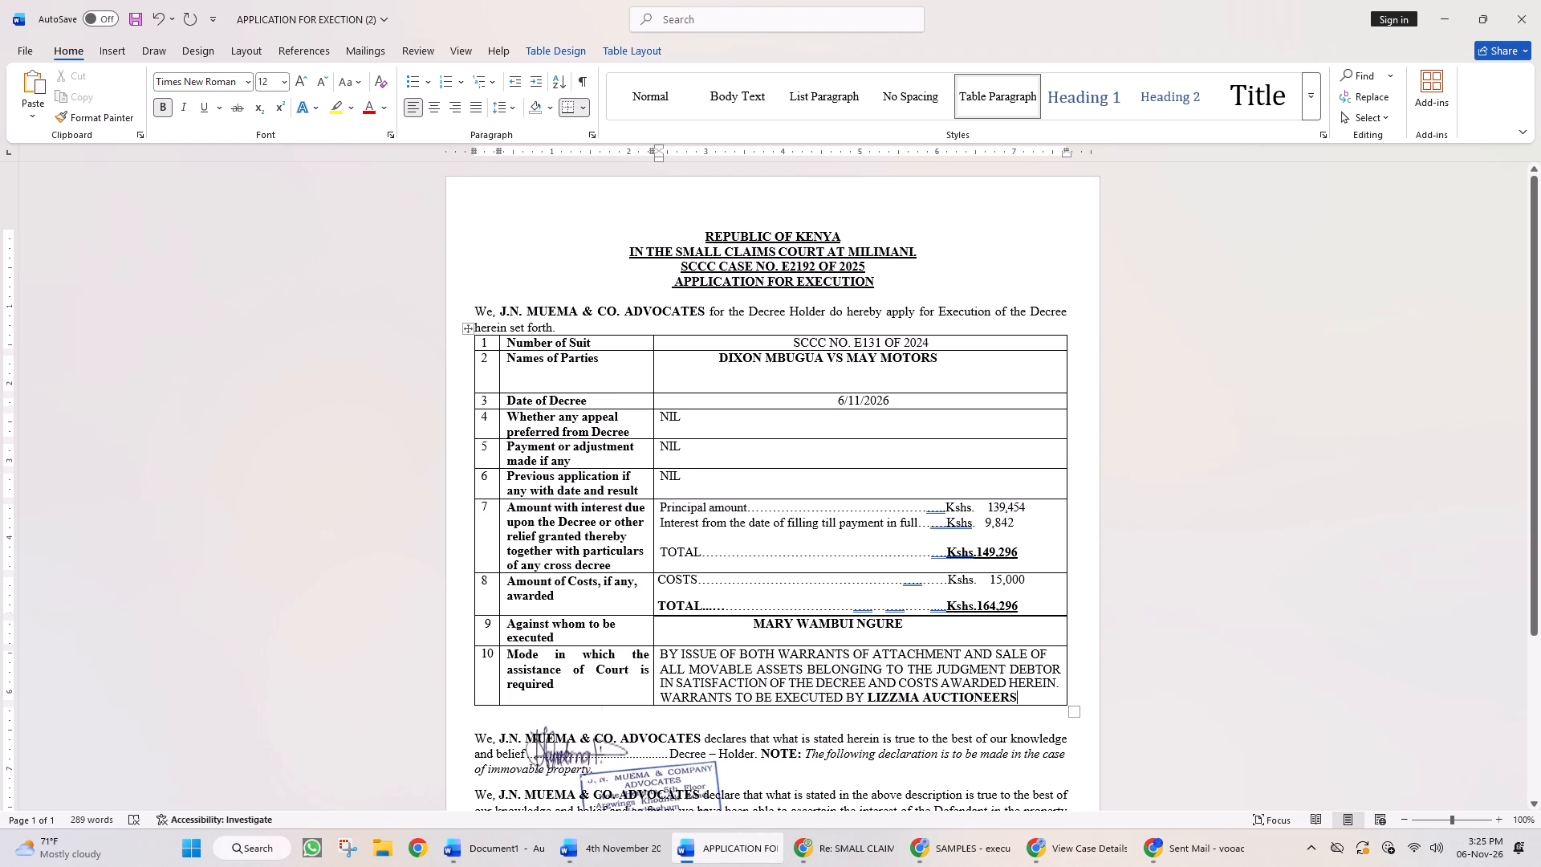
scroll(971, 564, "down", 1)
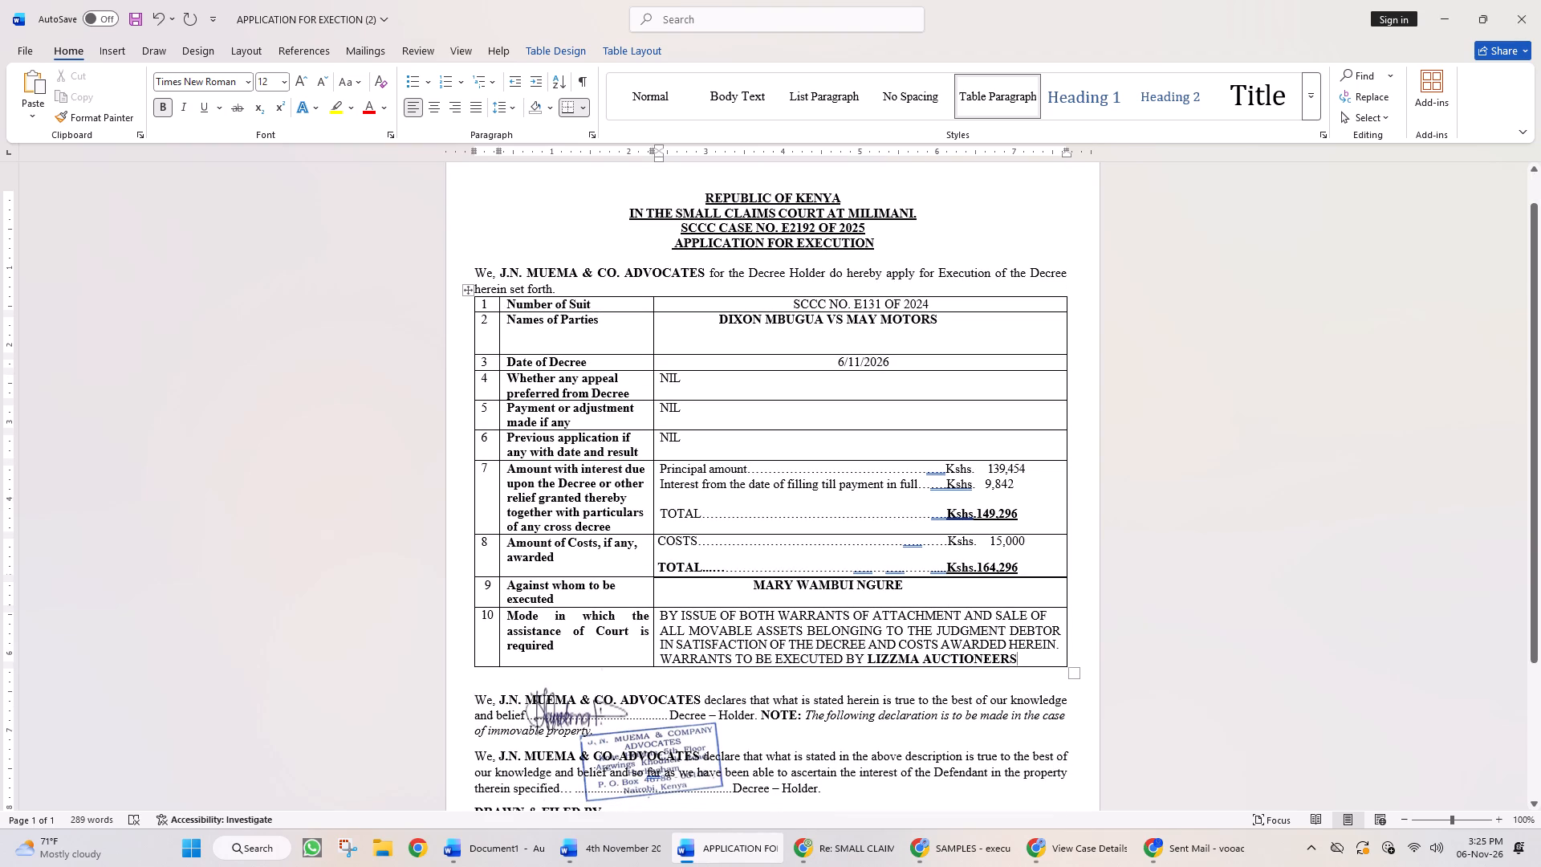
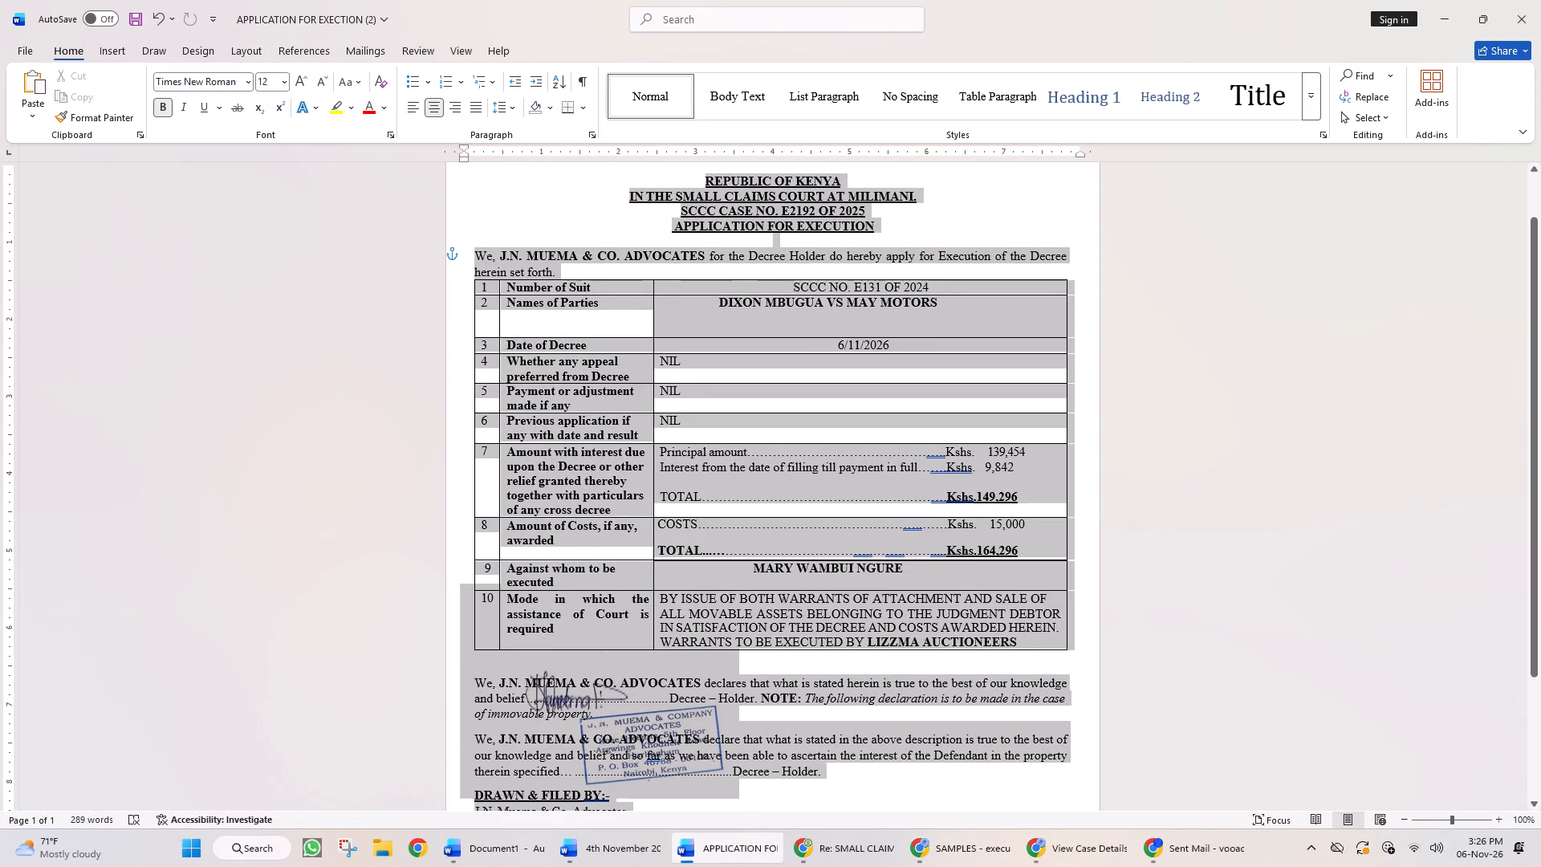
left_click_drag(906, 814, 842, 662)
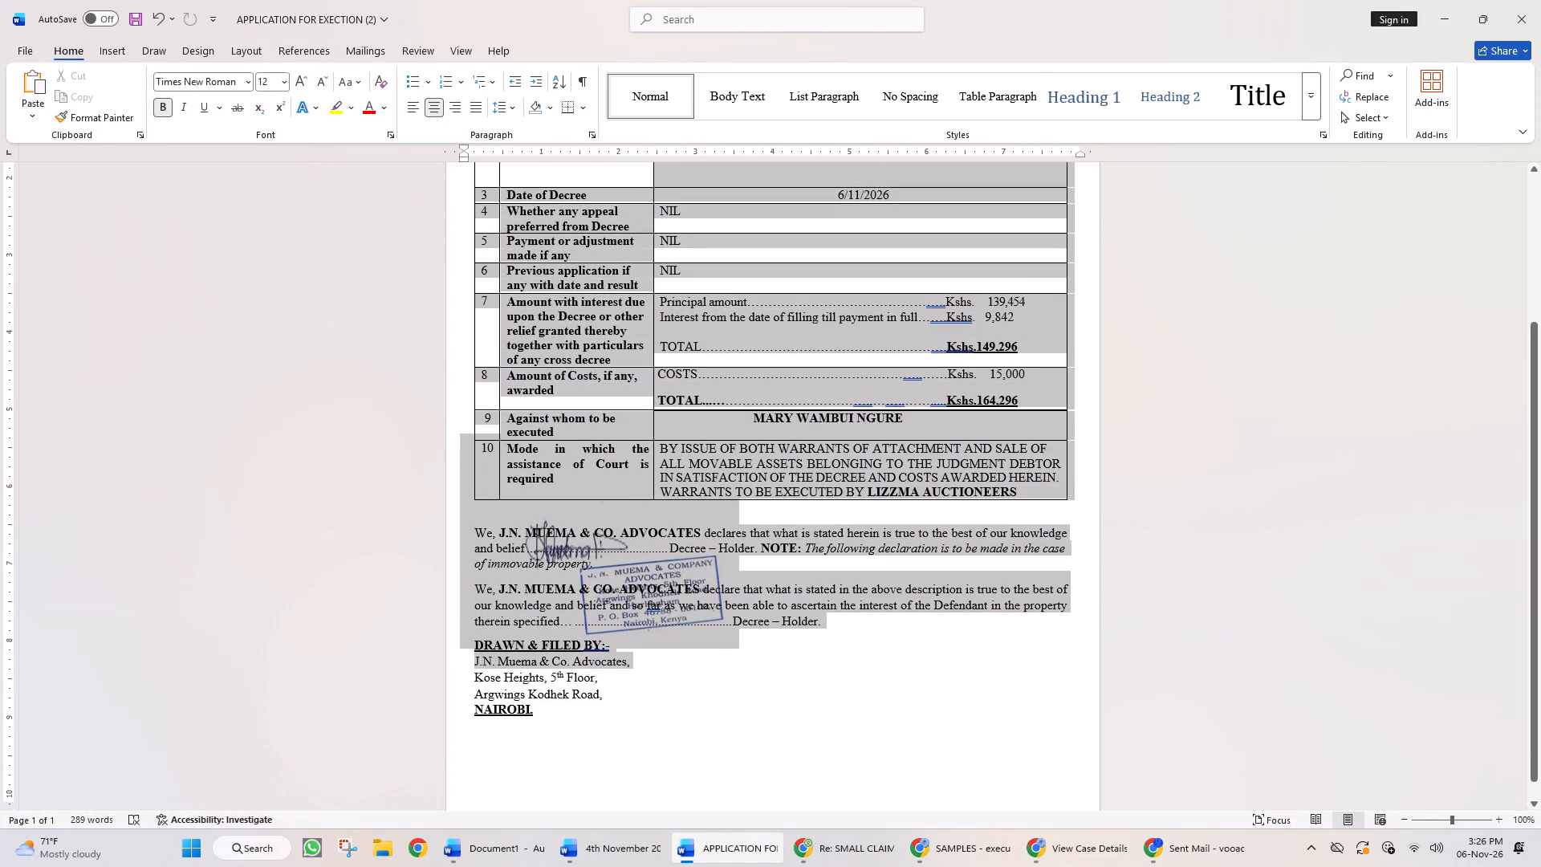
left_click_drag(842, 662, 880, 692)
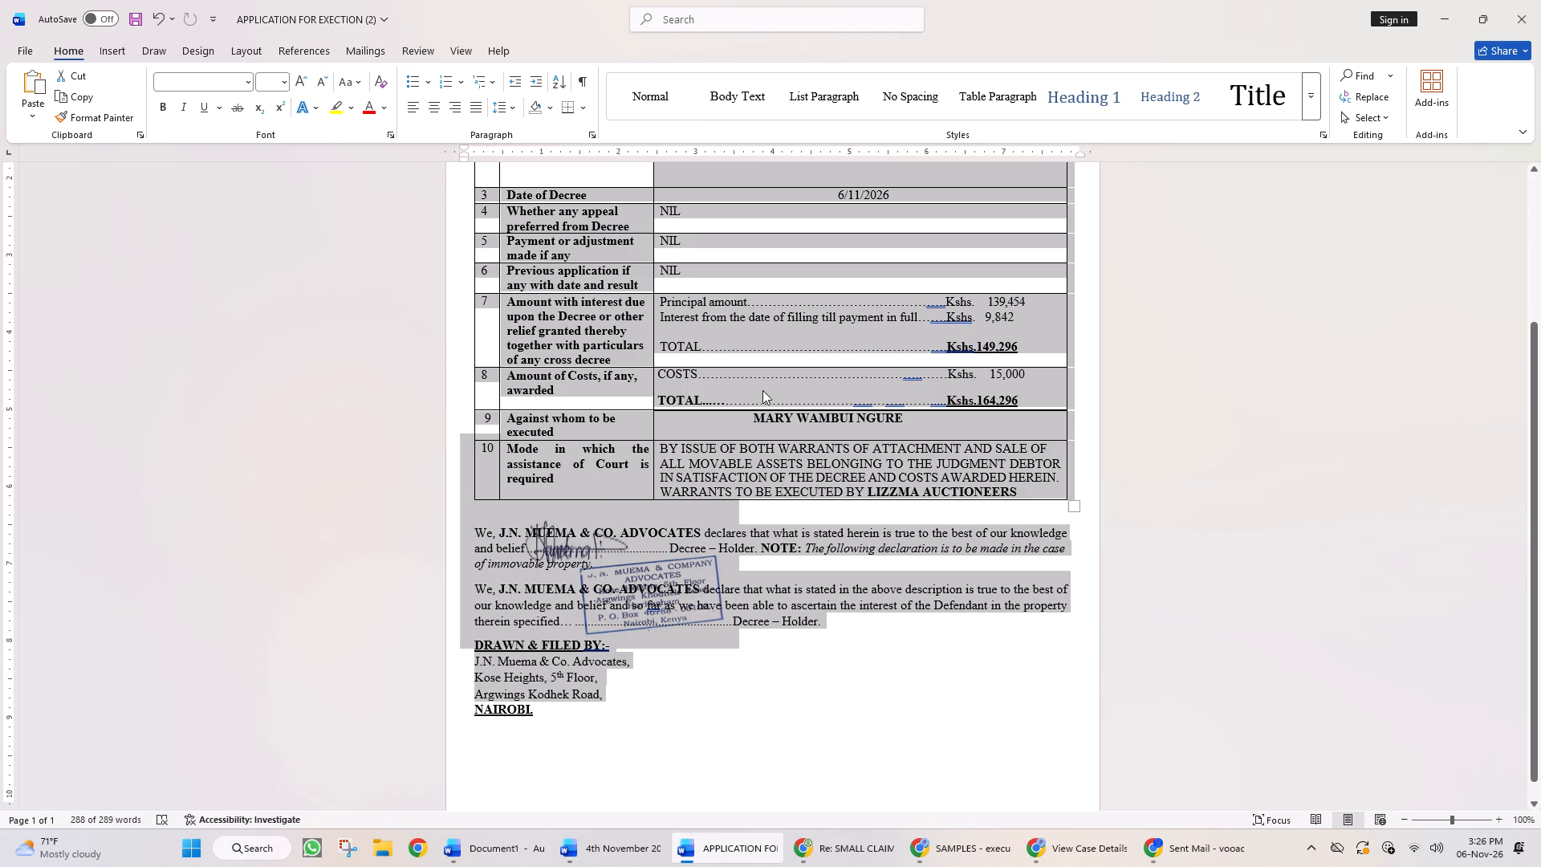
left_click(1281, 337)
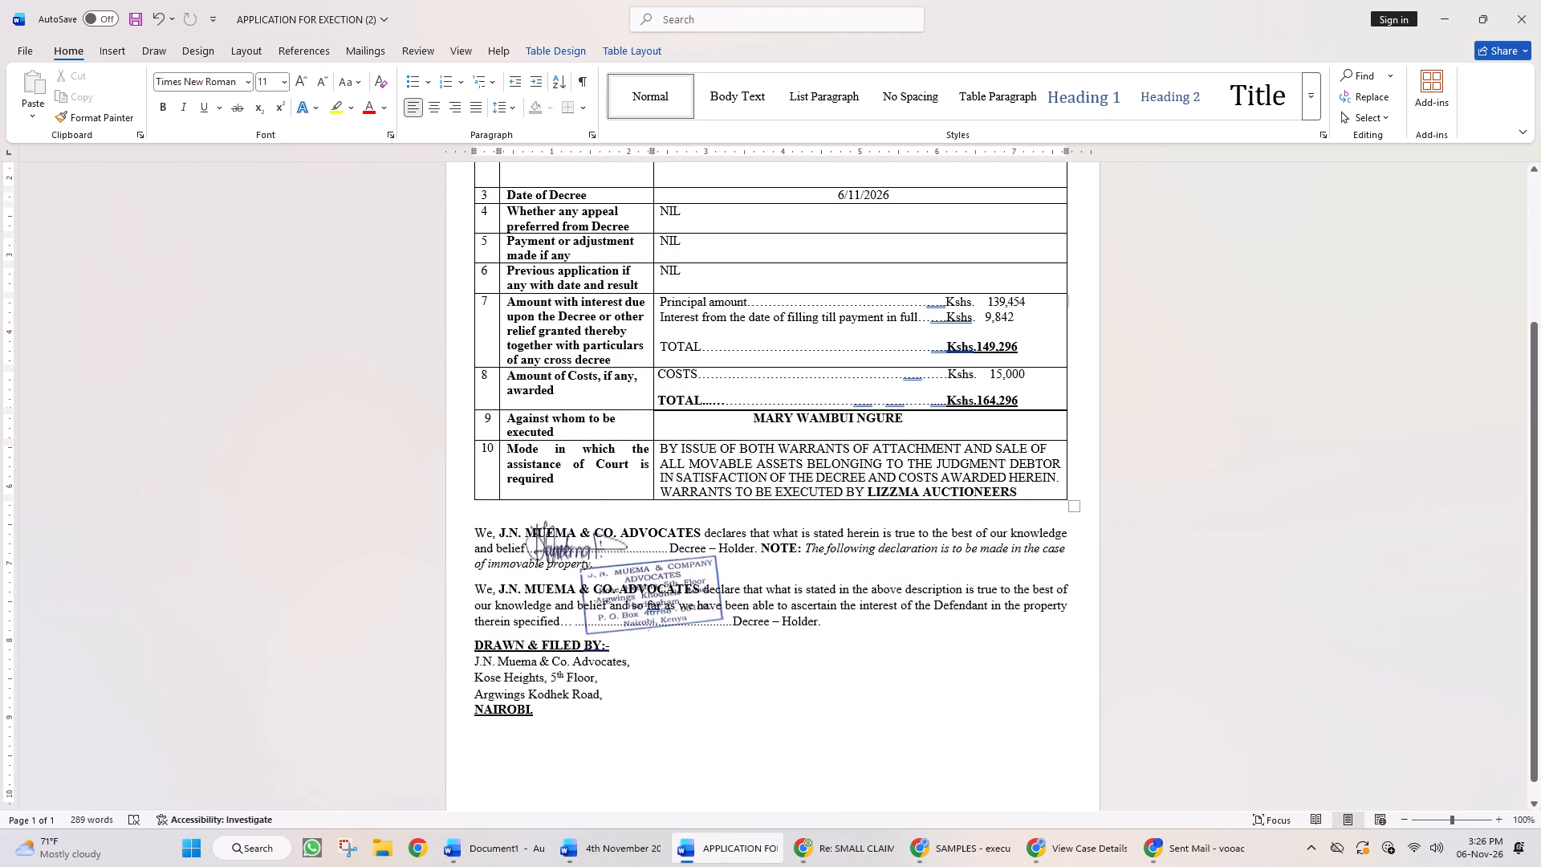
Select the whole application for execution, from the REPUBLIC OF KENYA heading through NAIROBI at the end, and bring up the editing options for it.
scroll(508, 352, "up", 5)
left_click(694, 219)
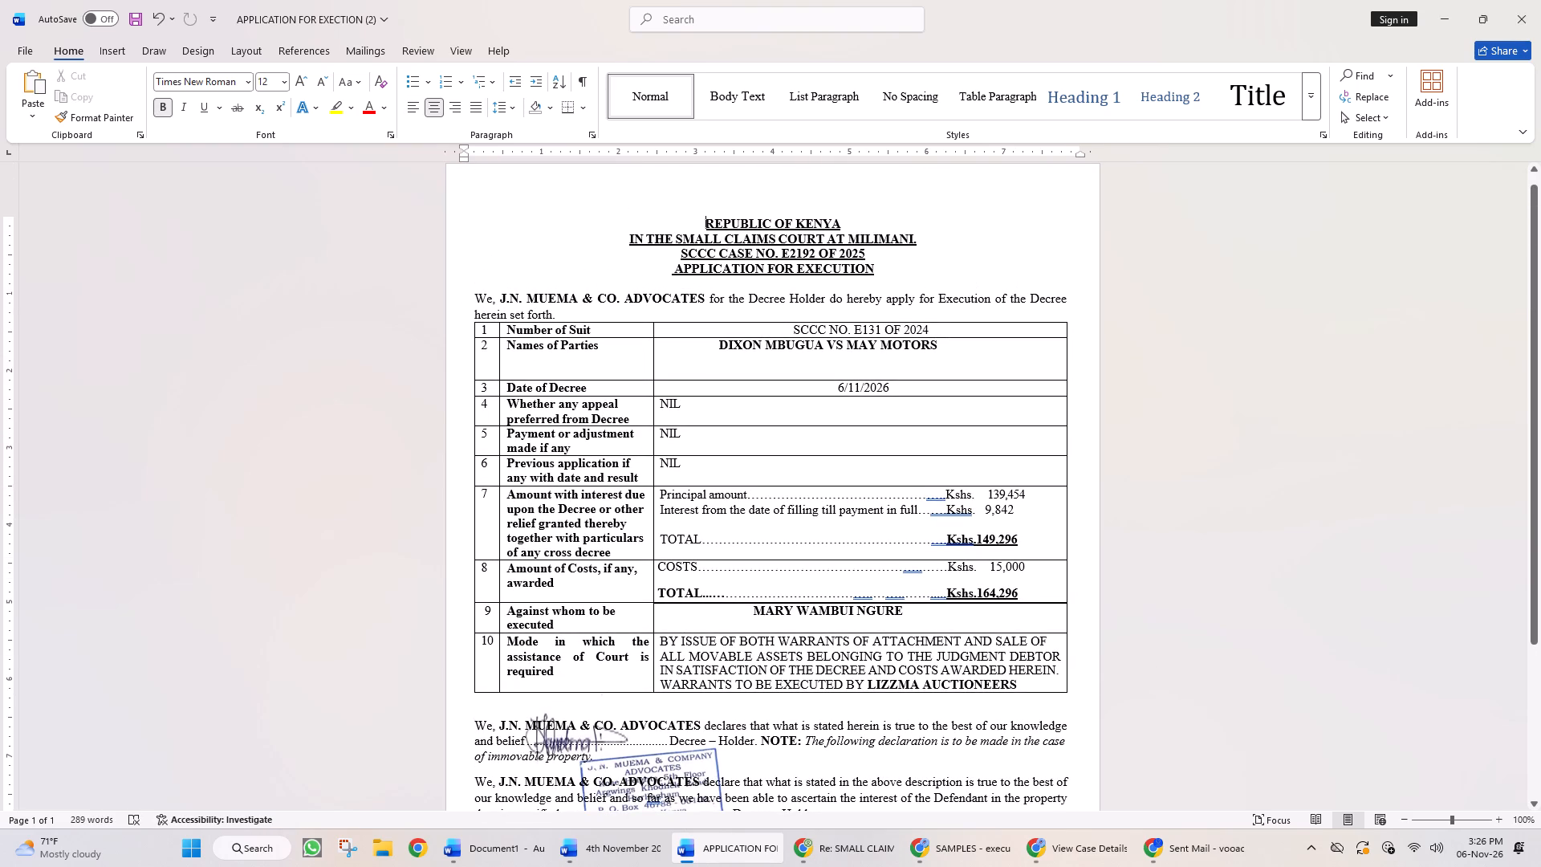
left_click_drag(696, 221, 772, 820)
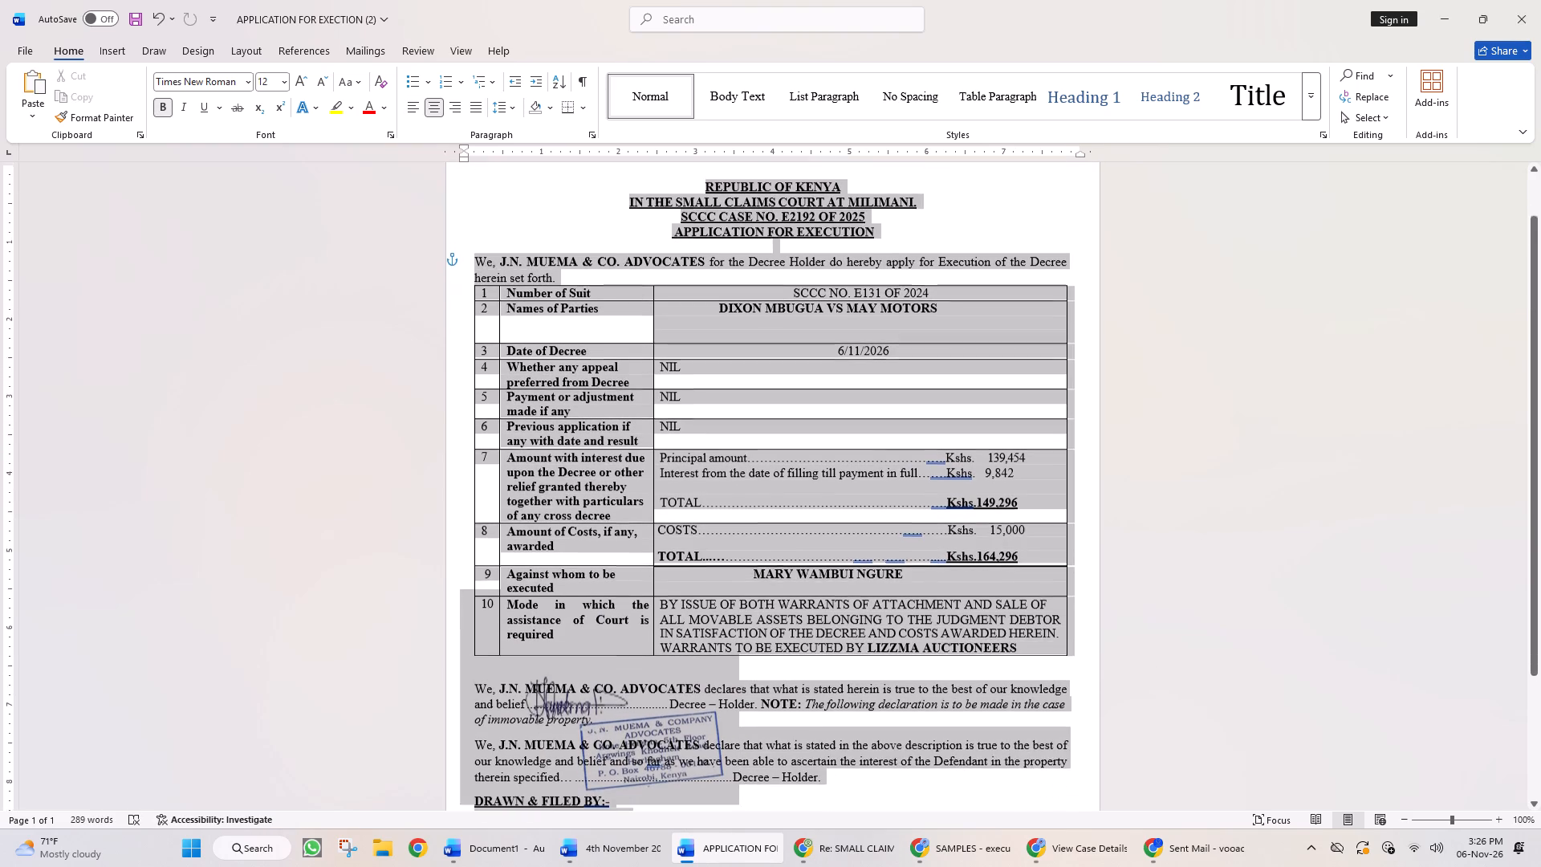
left_click_drag(772, 820, 771, 751)
right_click(663, 469)
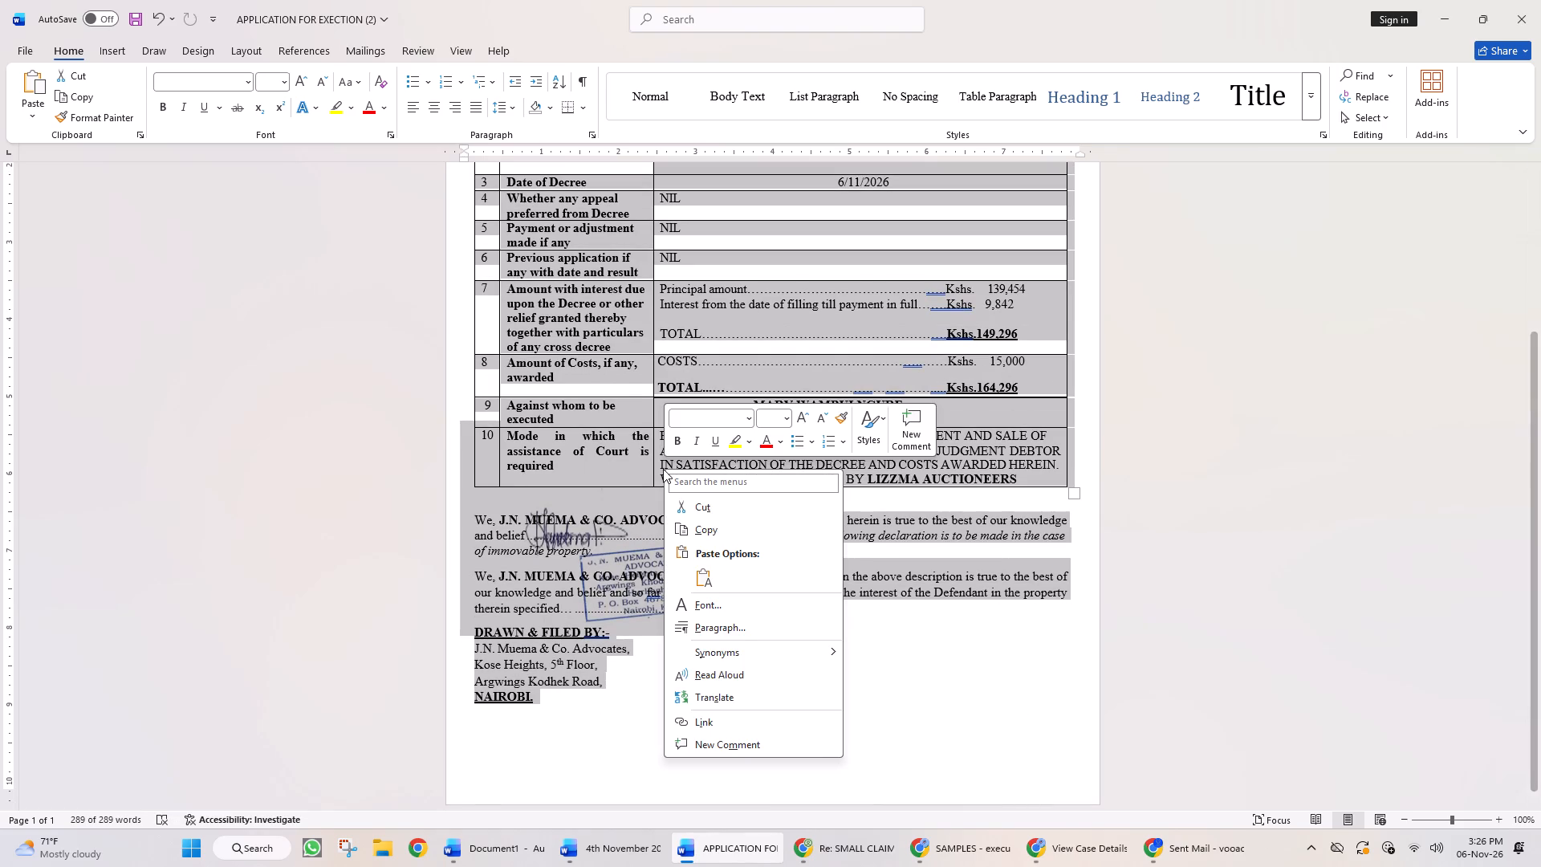
Copy the whole selected application for execution into a new blank document, keeping the source formatting.
left_click(700, 532)
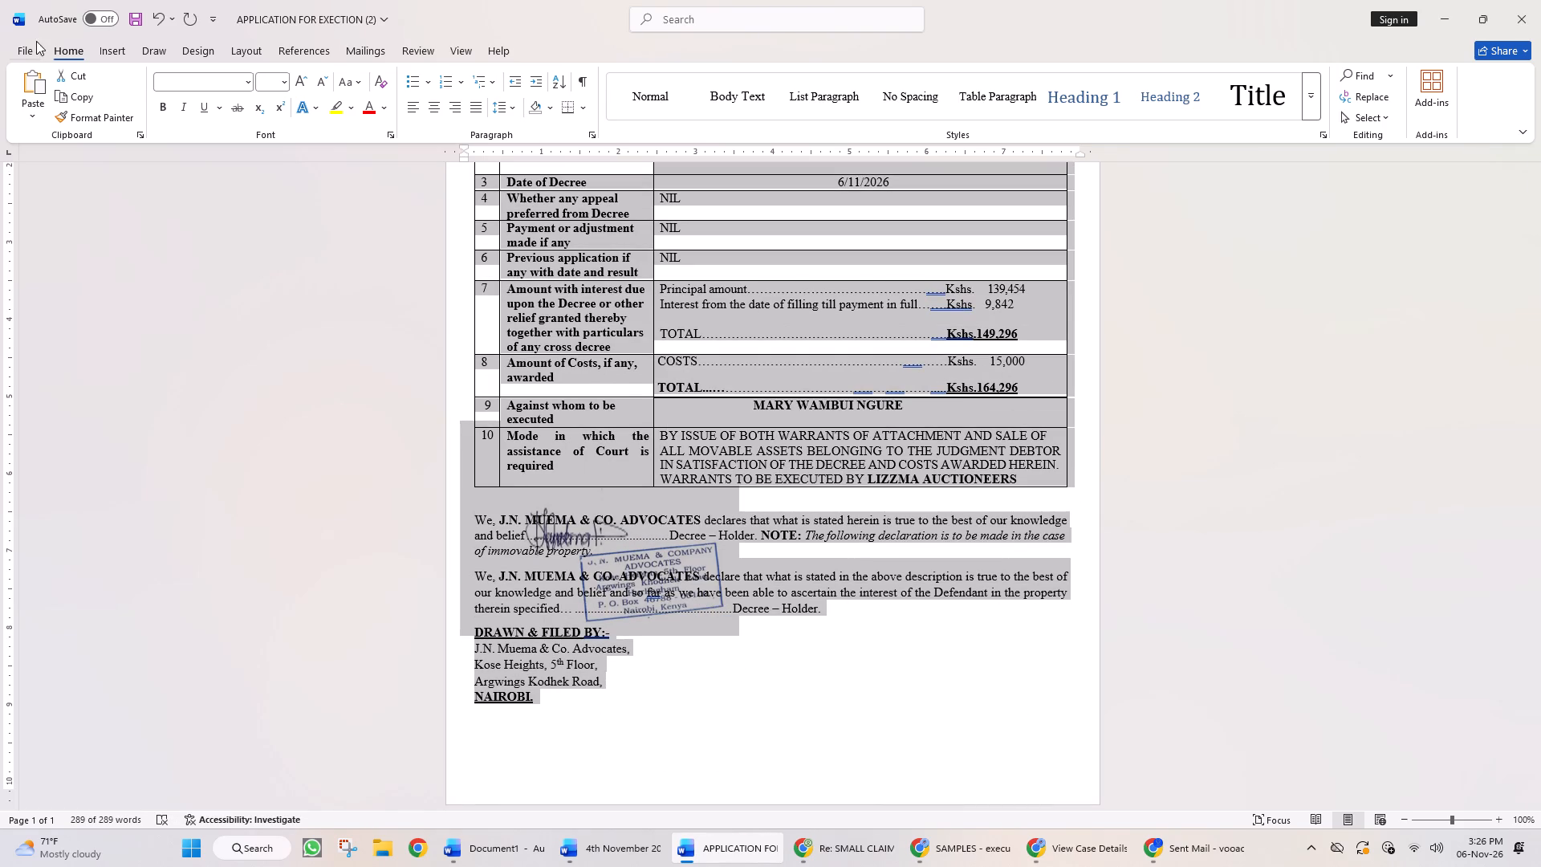
left_click(26, 53)
left_click(216, 183)
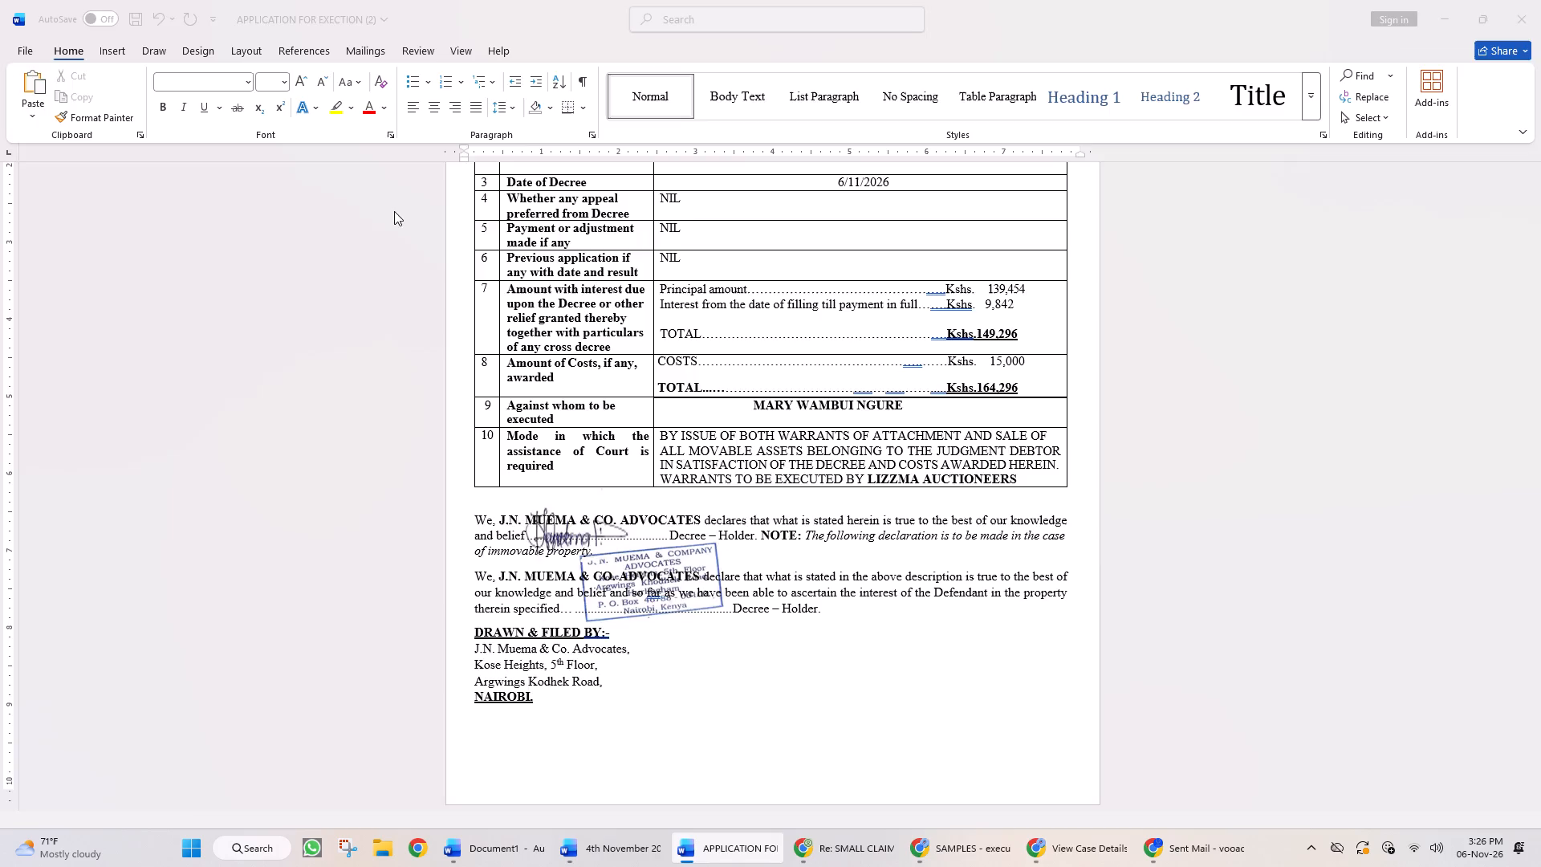
right_click(651, 242)
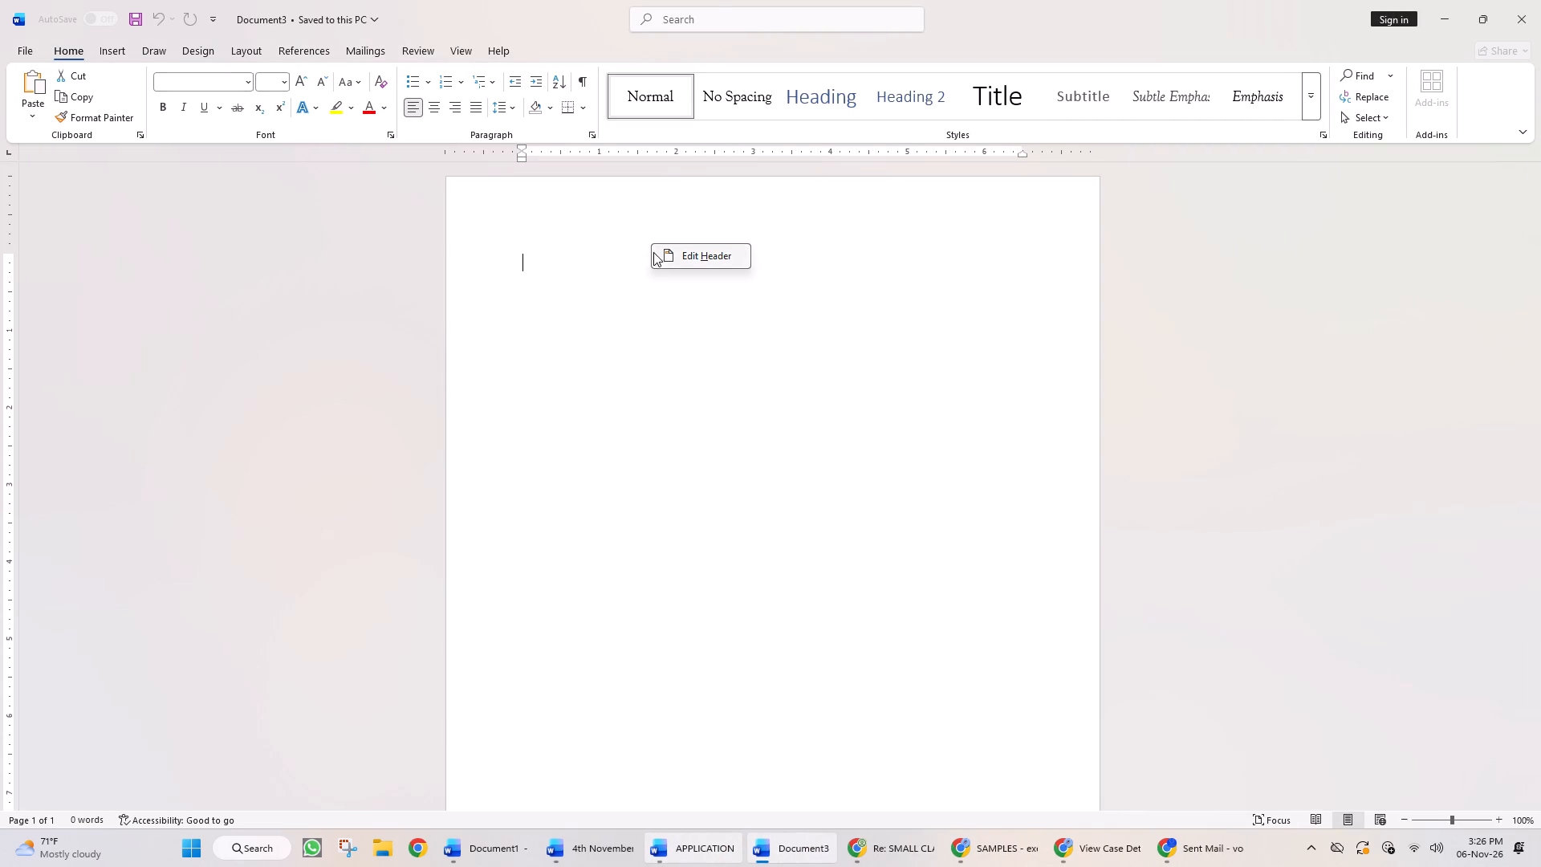
right_click(636, 300)
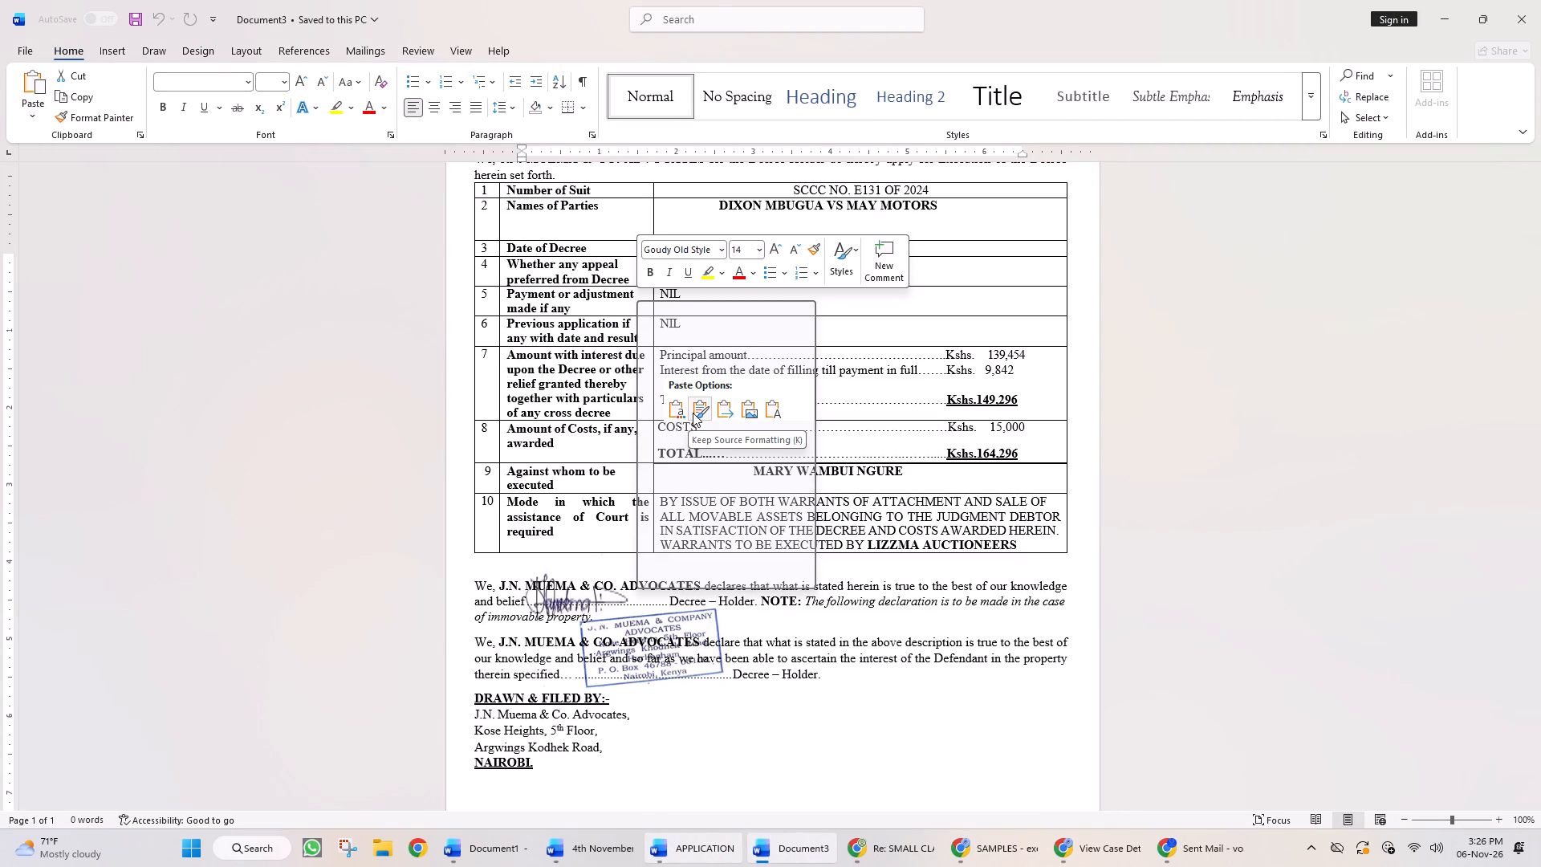
left_click(693, 413)
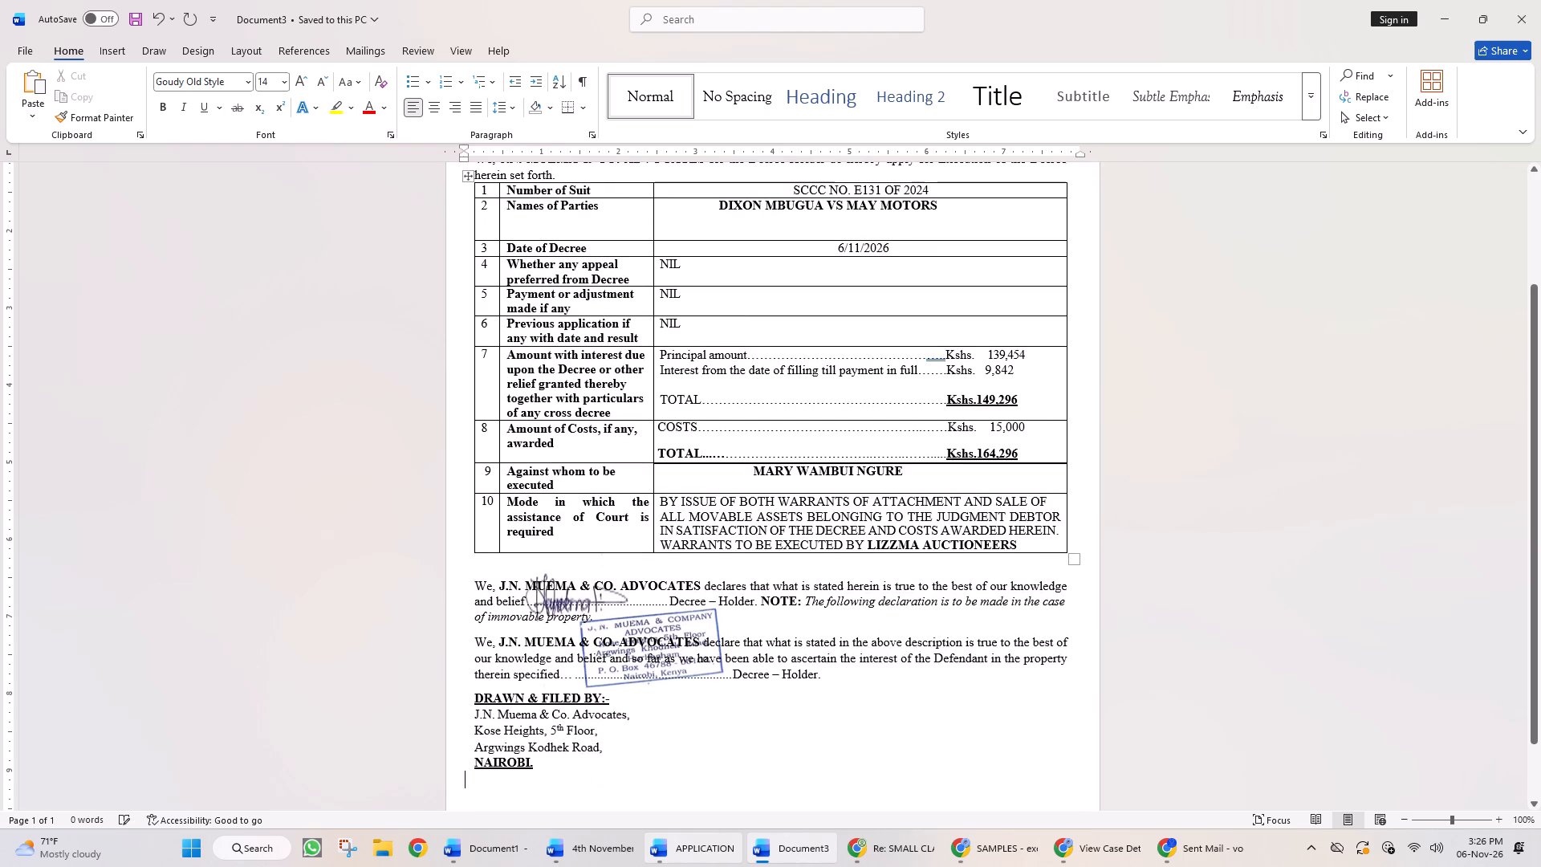
Look over the pasted application for execution, and minimise the new document's window to return to the original application.
scroll(693, 412, "up", 2)
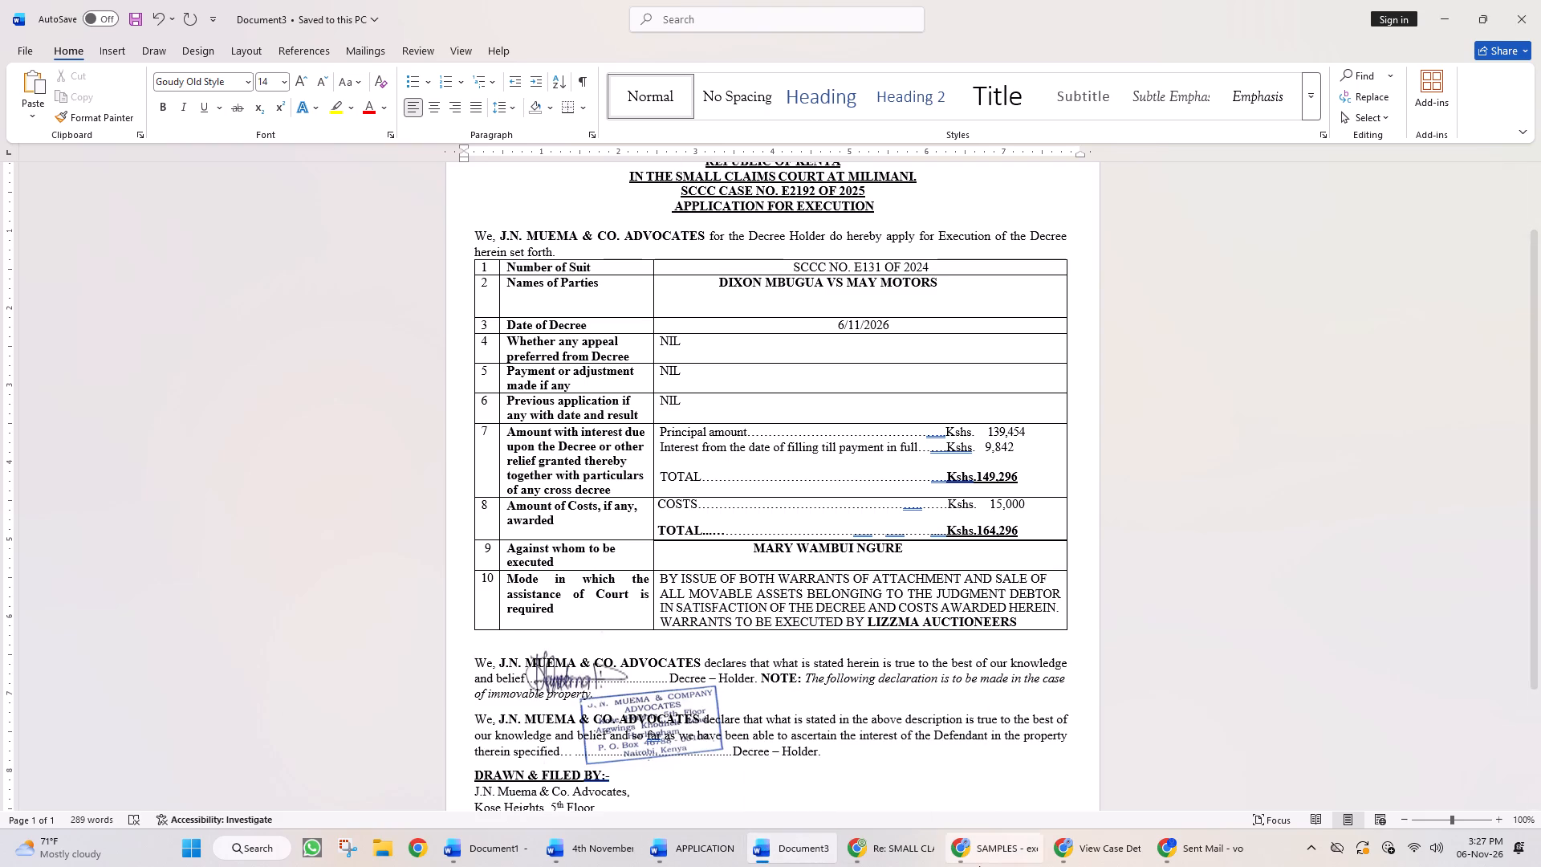
left_click(1450, 20)
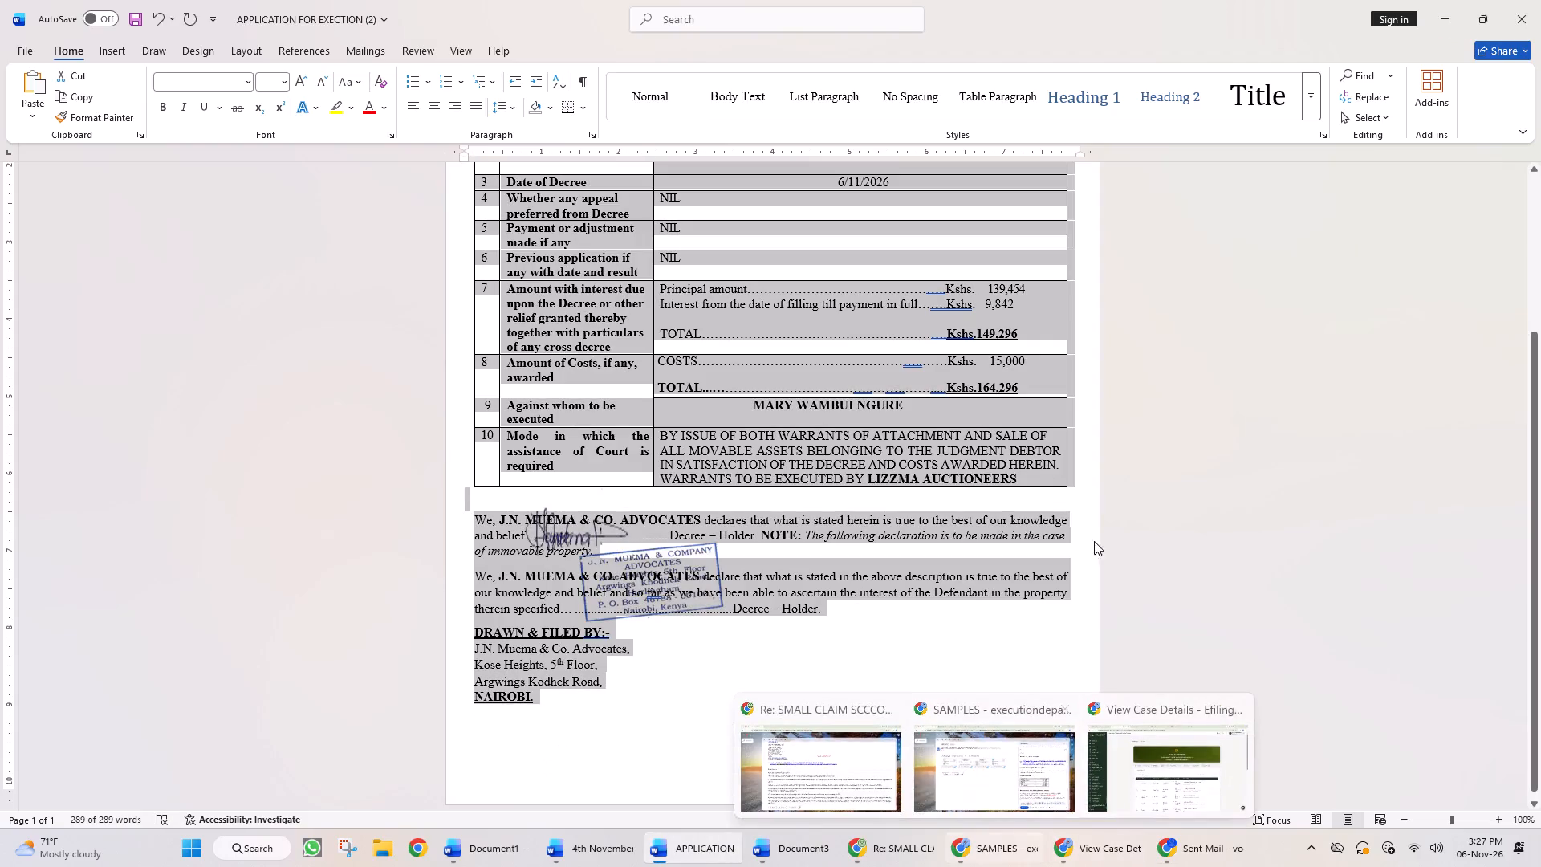
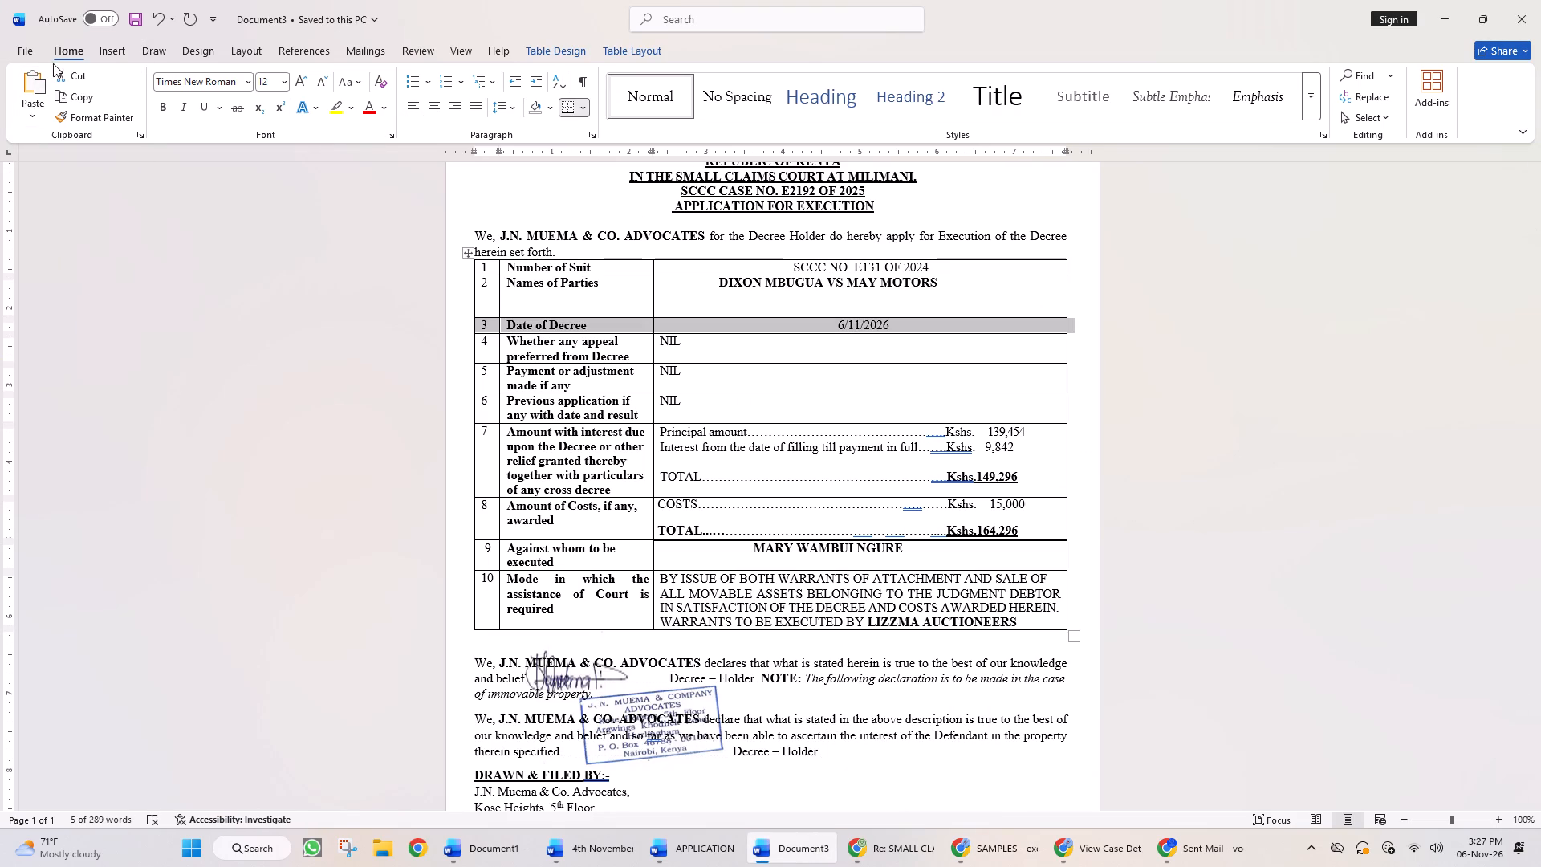
Start saving the new document as a Word Document in the Documents folder and open its file name for editing.
left_click(28, 58)
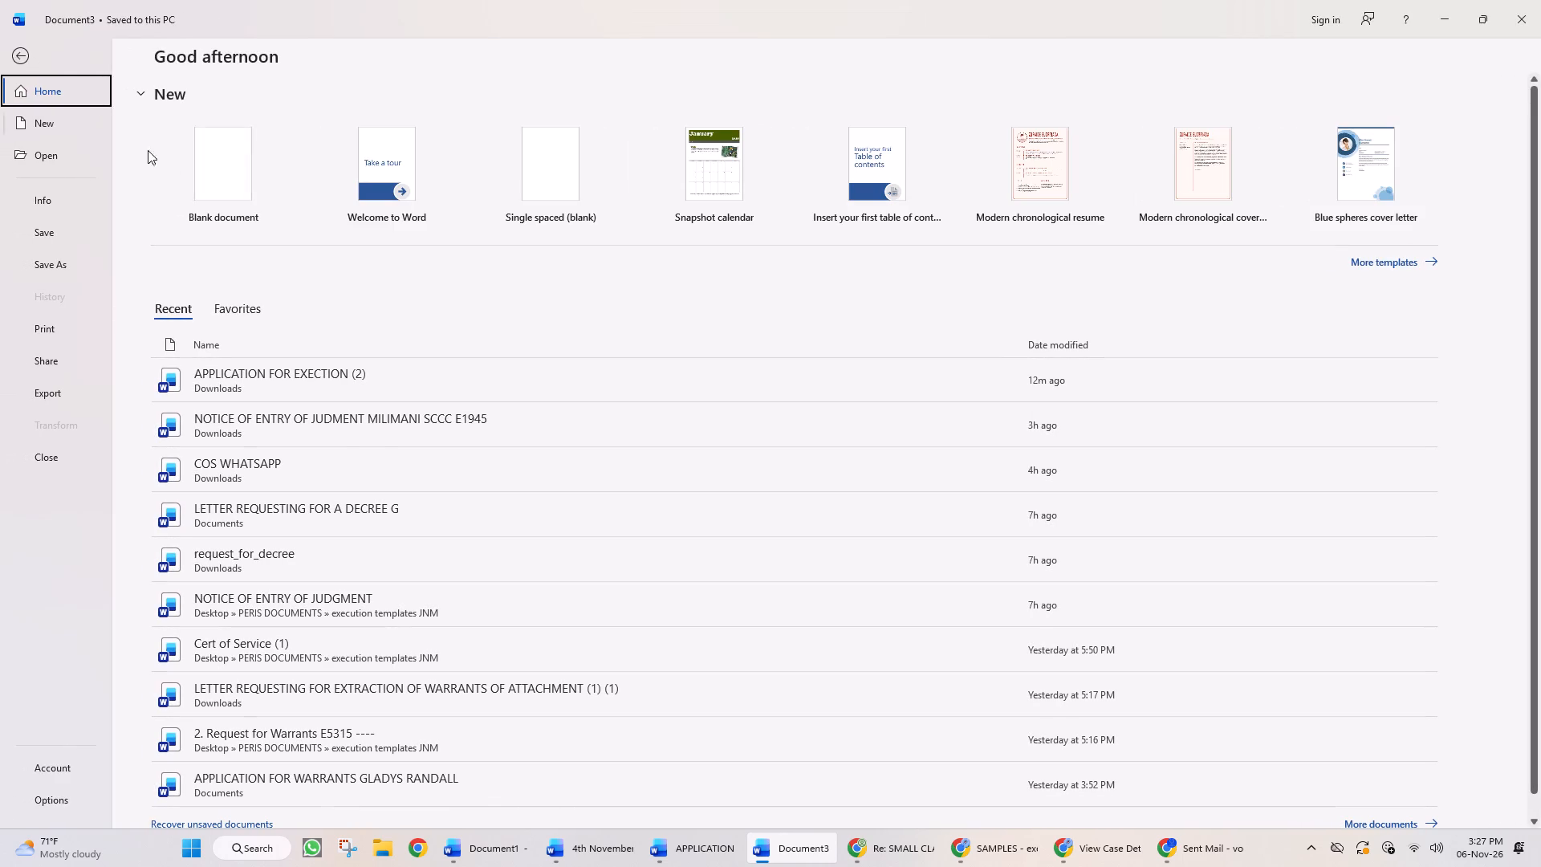
left_click(59, 263)
left_click(478, 279)
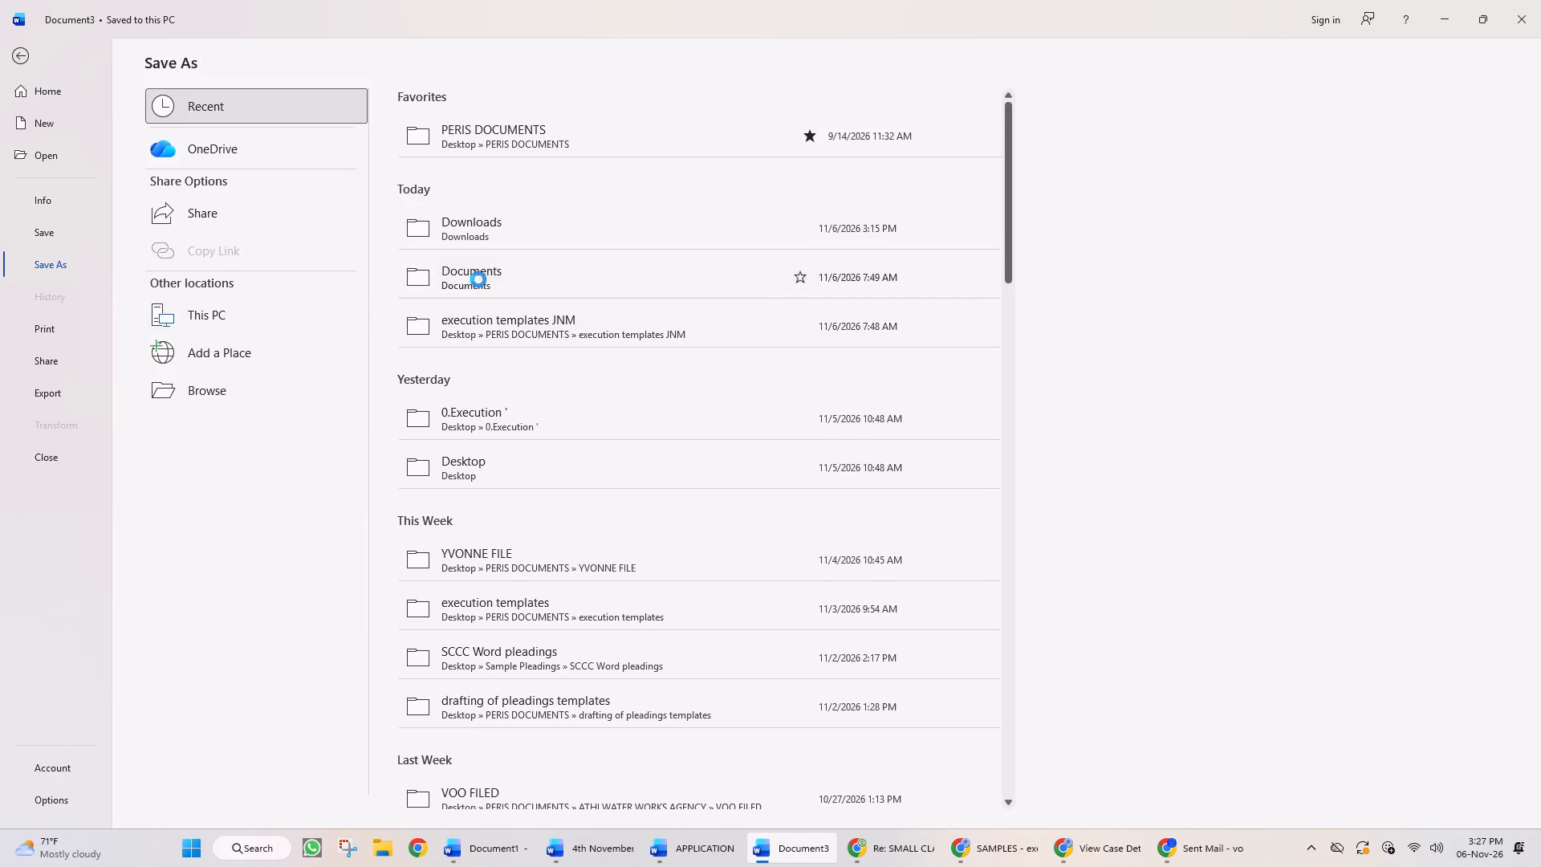
left_click(335, 321)
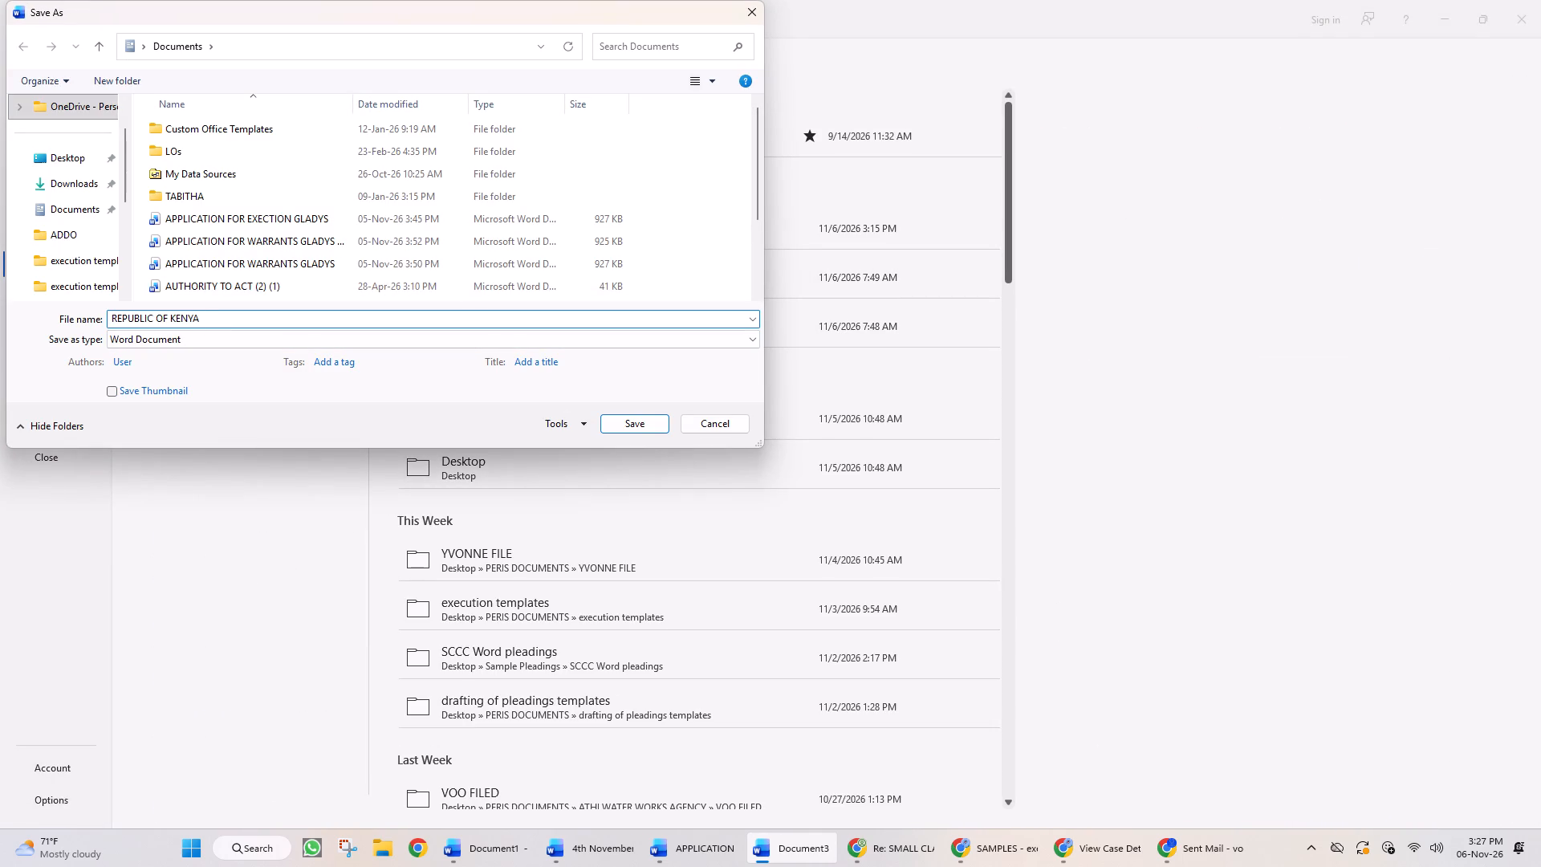
Replace the suggested file name of the new document with one beginning "APPLICATION FOR".
key("BackSpace")
key("BackSpace")
key("BackSpace")
key("BackSpace")
key("BackSpace")
key("BackSpace")
key("BackSpace")
key("BackSpace")
key("BackSpace")
key("BackSpace")
key("BackSpace")
key("BackSpace")
key("BackSpace")
key("BackSpace")
key("BackSpace")
key("BackSpace")
key("BackSpace")
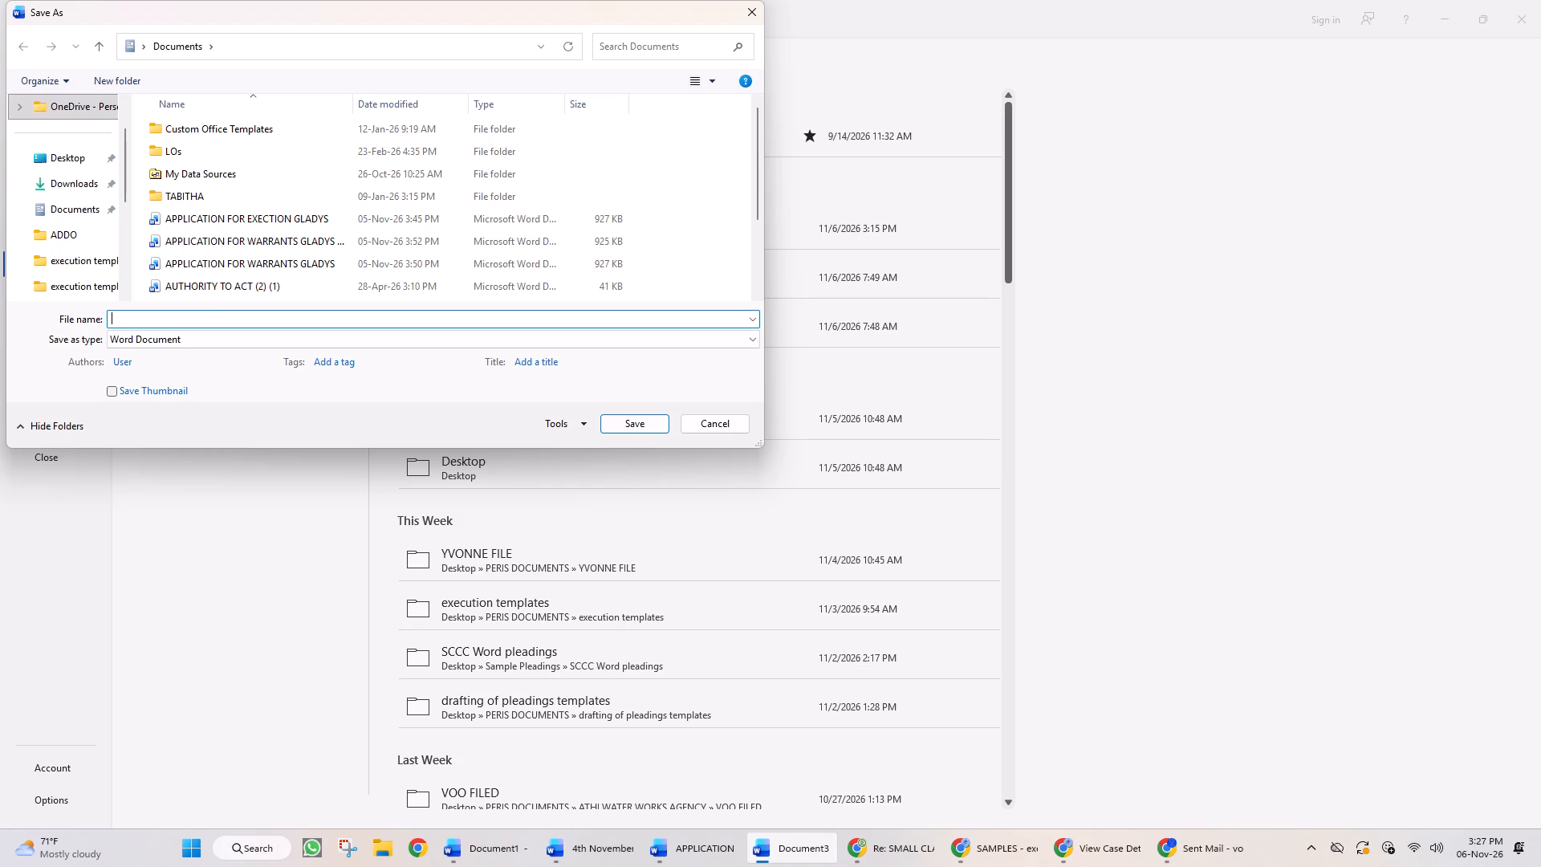
key("a")
type("PPLIC")
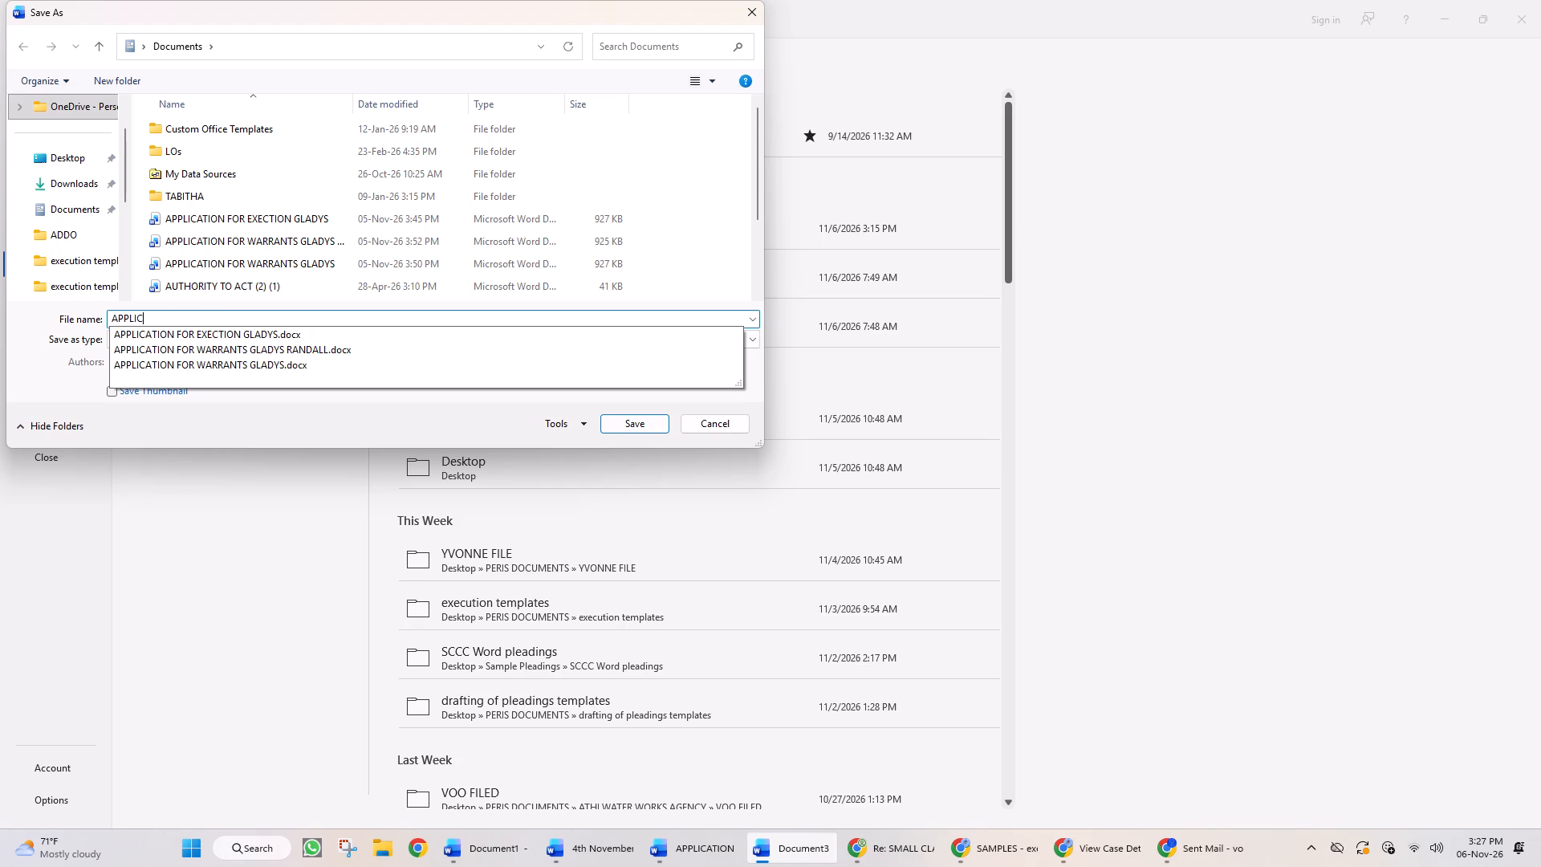
type("TION")
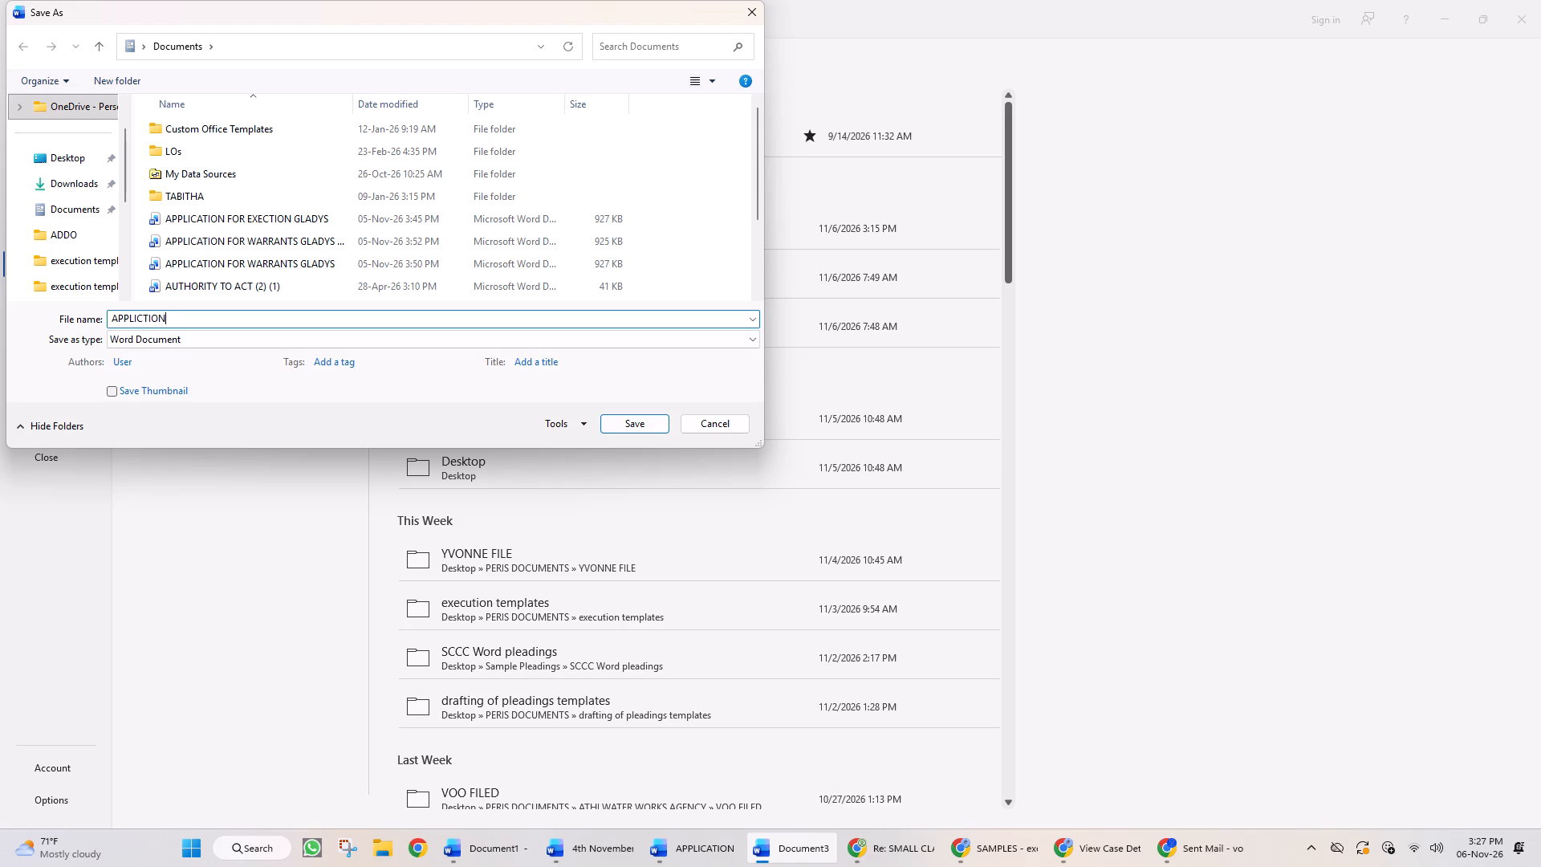
key("space")
key("BackSpace")
key("BackSpace")
key("BackSpace")
key("BackSpace")
key("BackSpace")
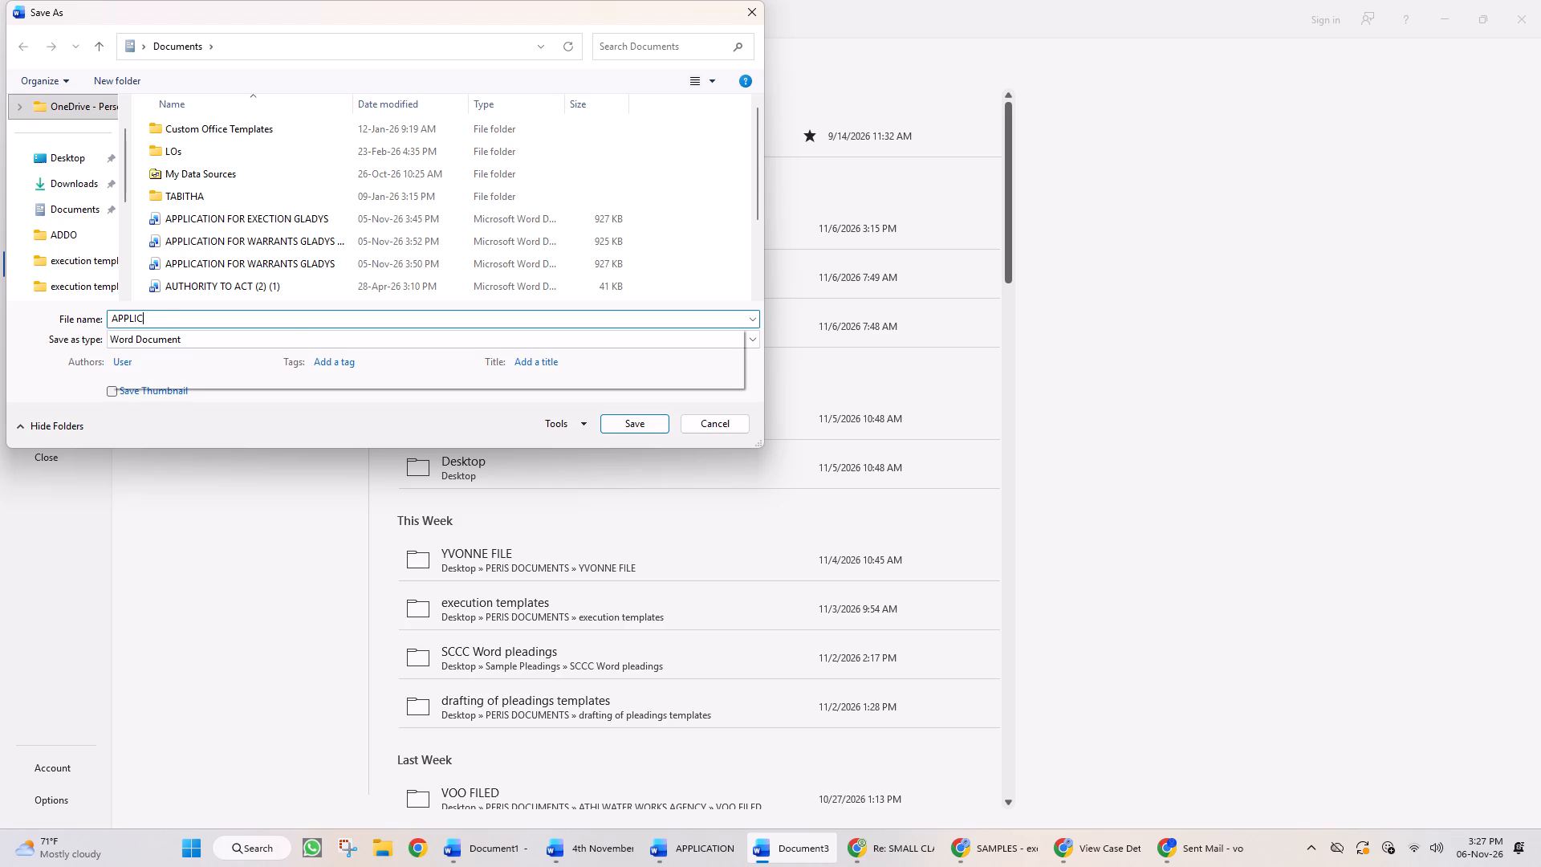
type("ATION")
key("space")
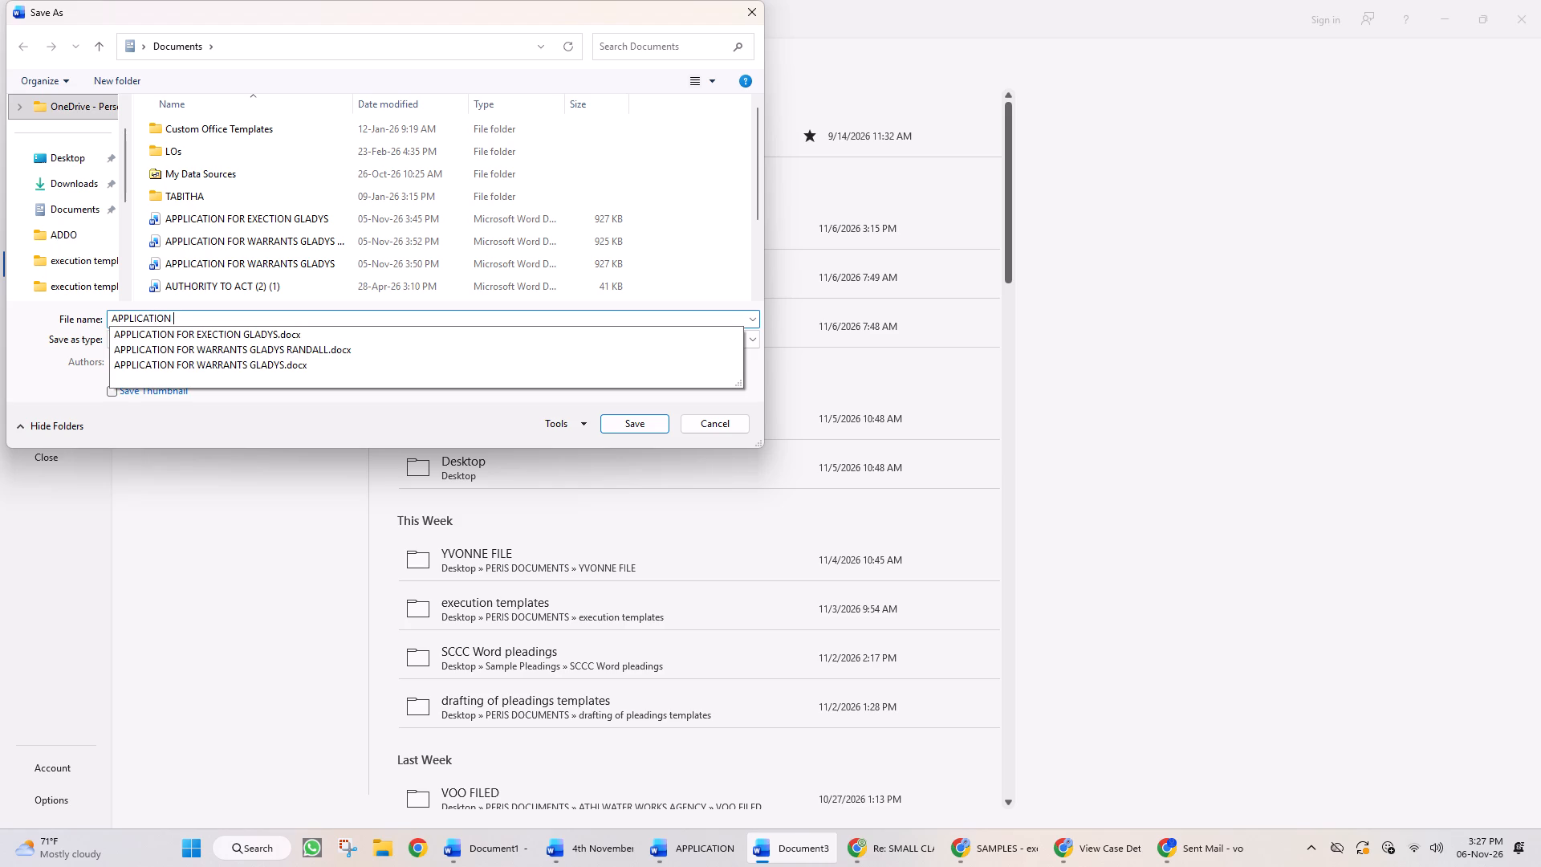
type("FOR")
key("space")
Complete the file name as APPLICATION FOR WARRANT DIXON and save the new document as a Word Document in the Documents folder.
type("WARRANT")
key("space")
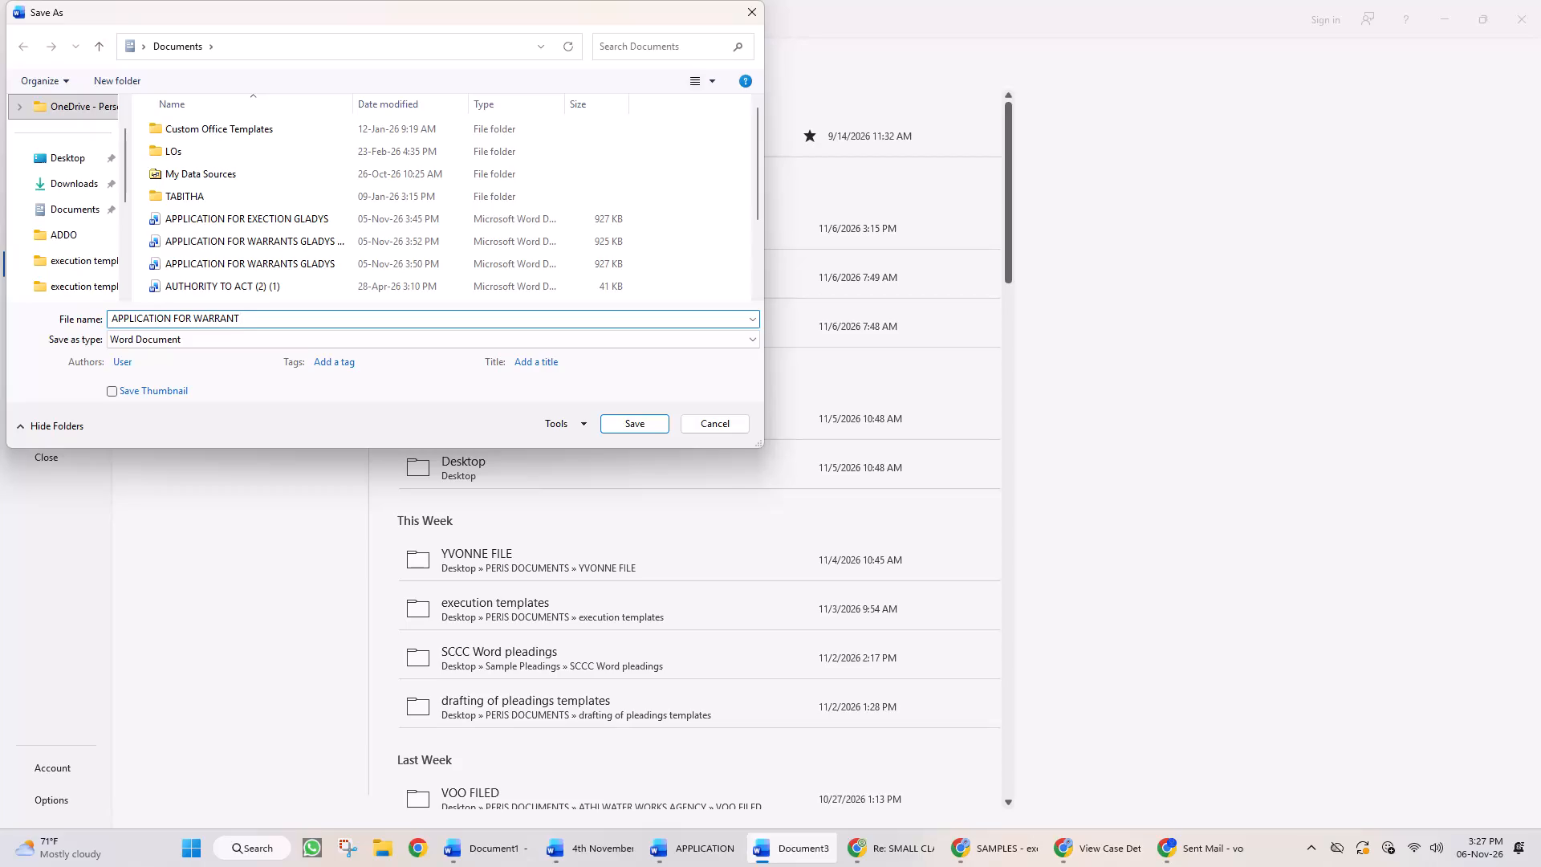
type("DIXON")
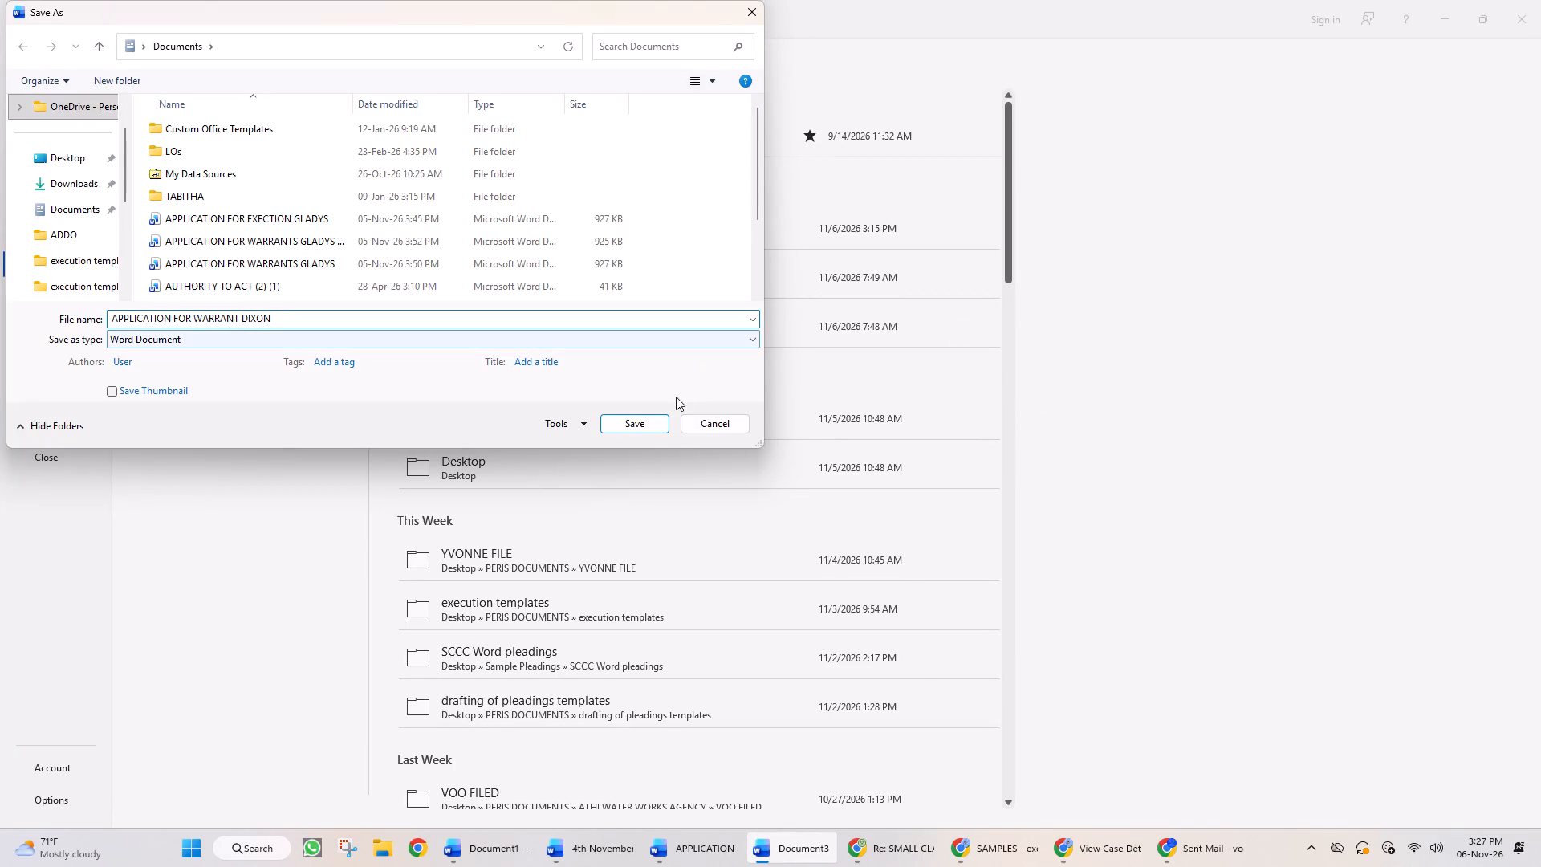
left_click(662, 417)
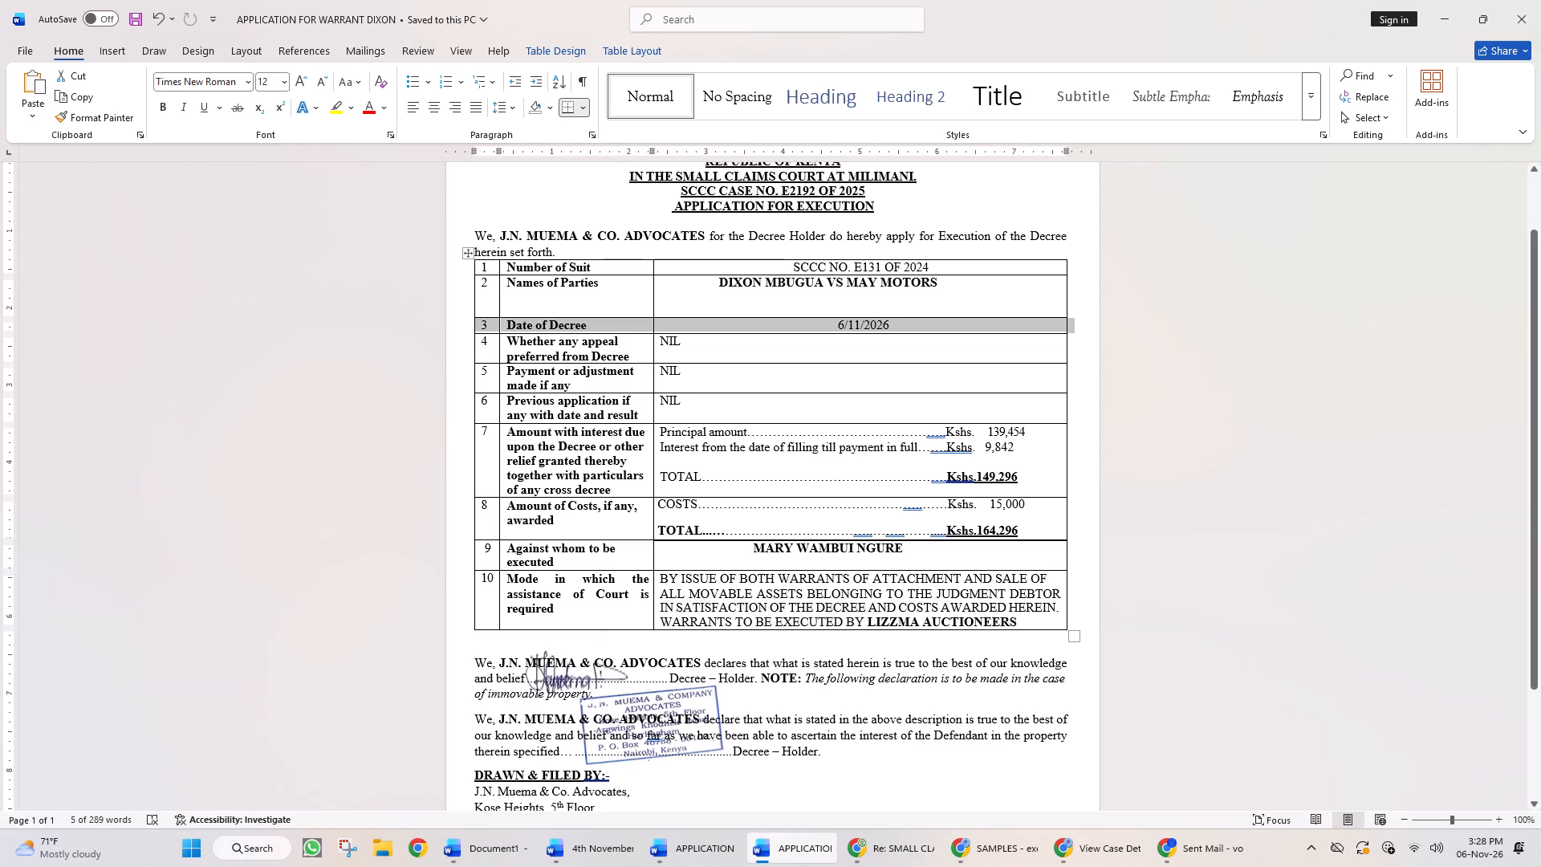
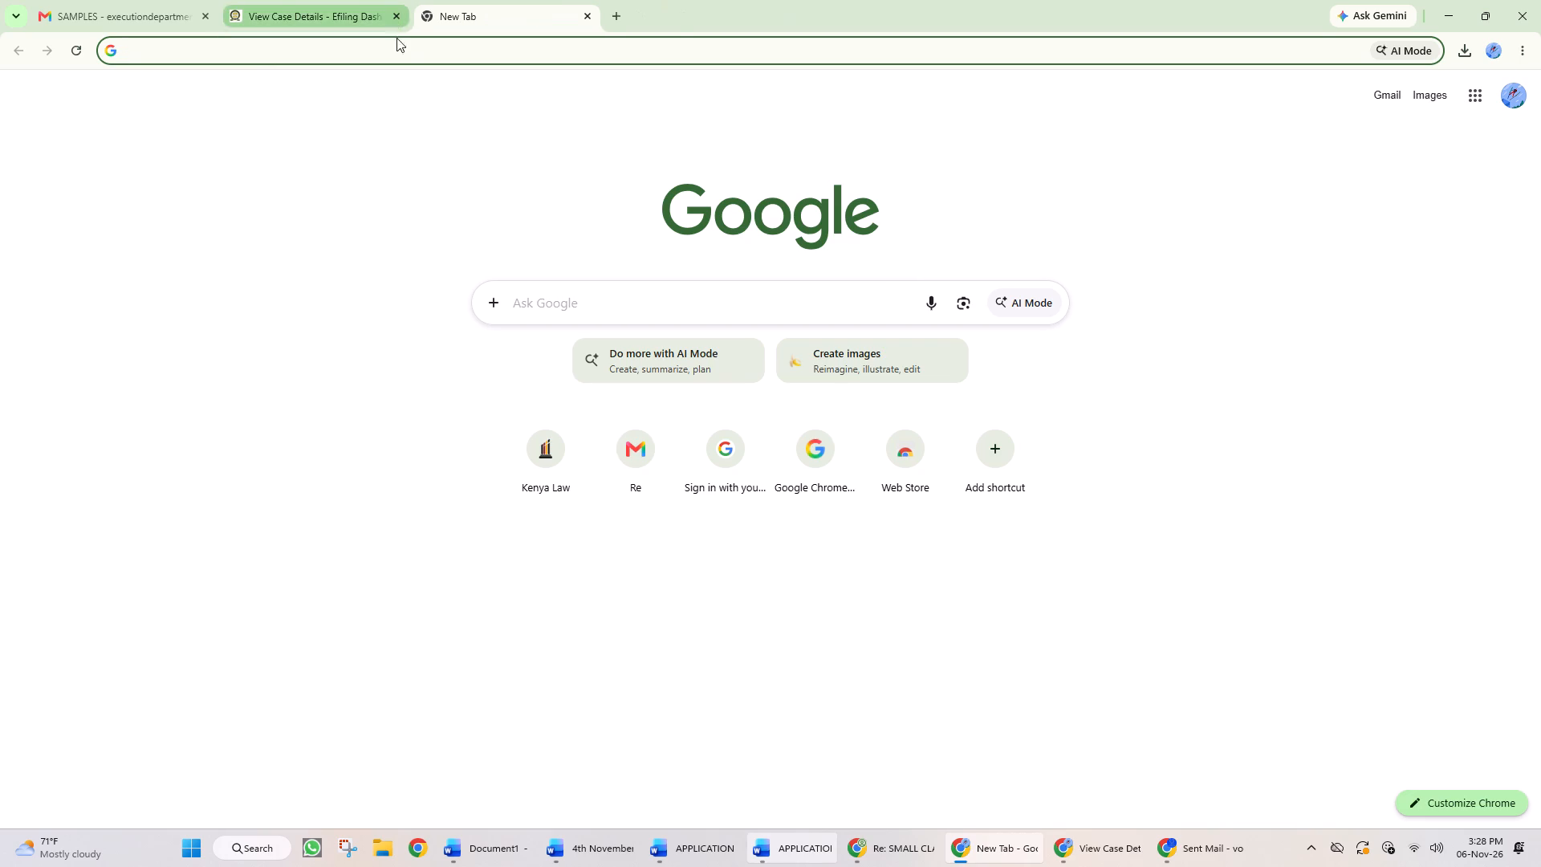
Open the iLovePDF site's Split PDF tool and load MAY MOTORS ANNEXTURES from the Downloads folder.
left_click(596, 301)
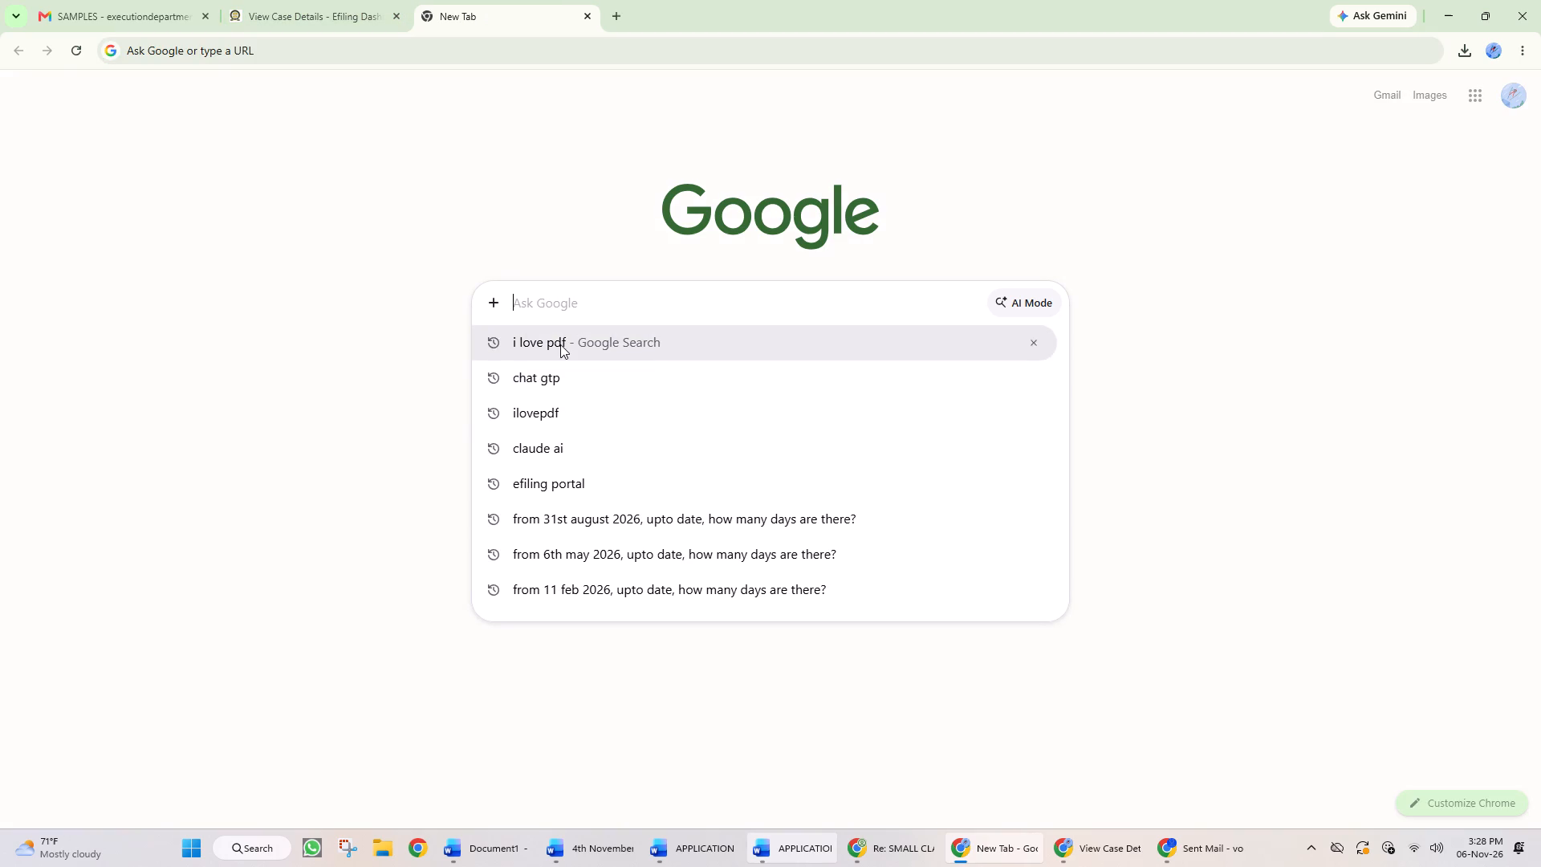
left_click(560, 344)
left_click(364, 251)
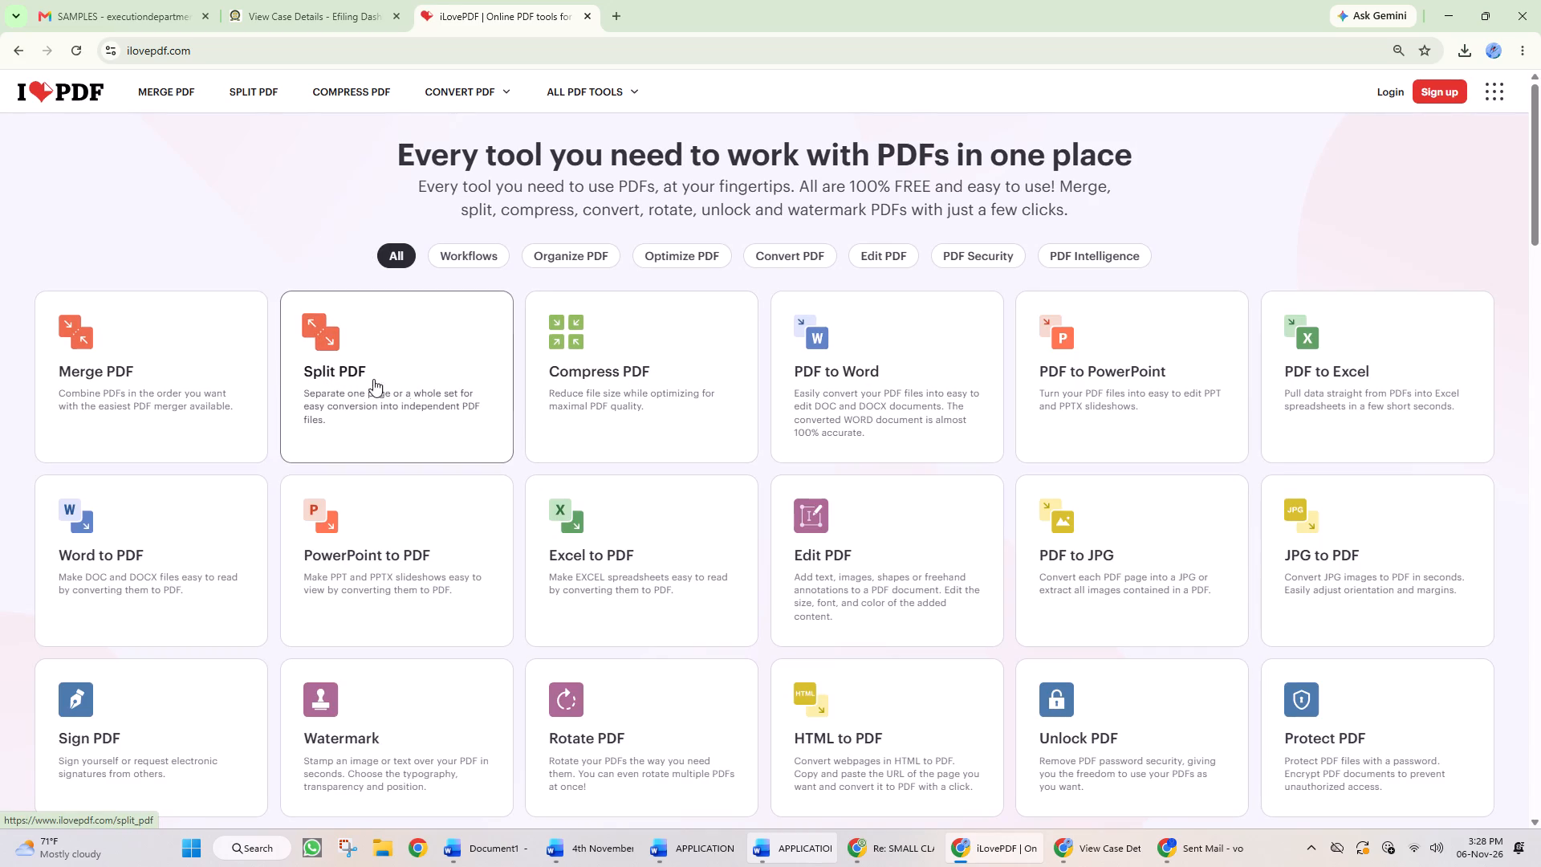
left_click(338, 368)
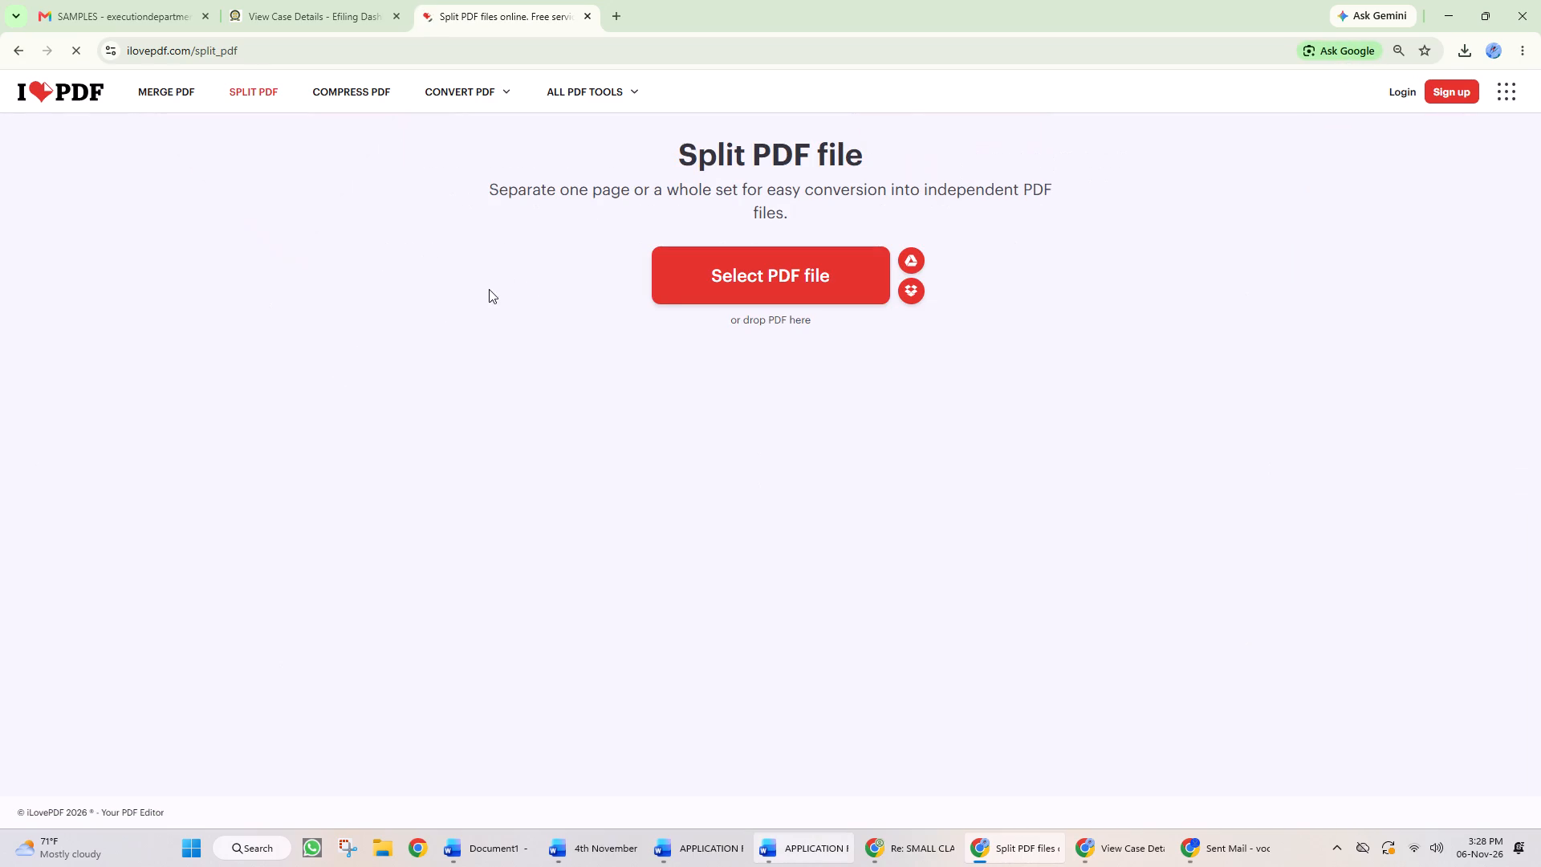
left_click(673, 279)
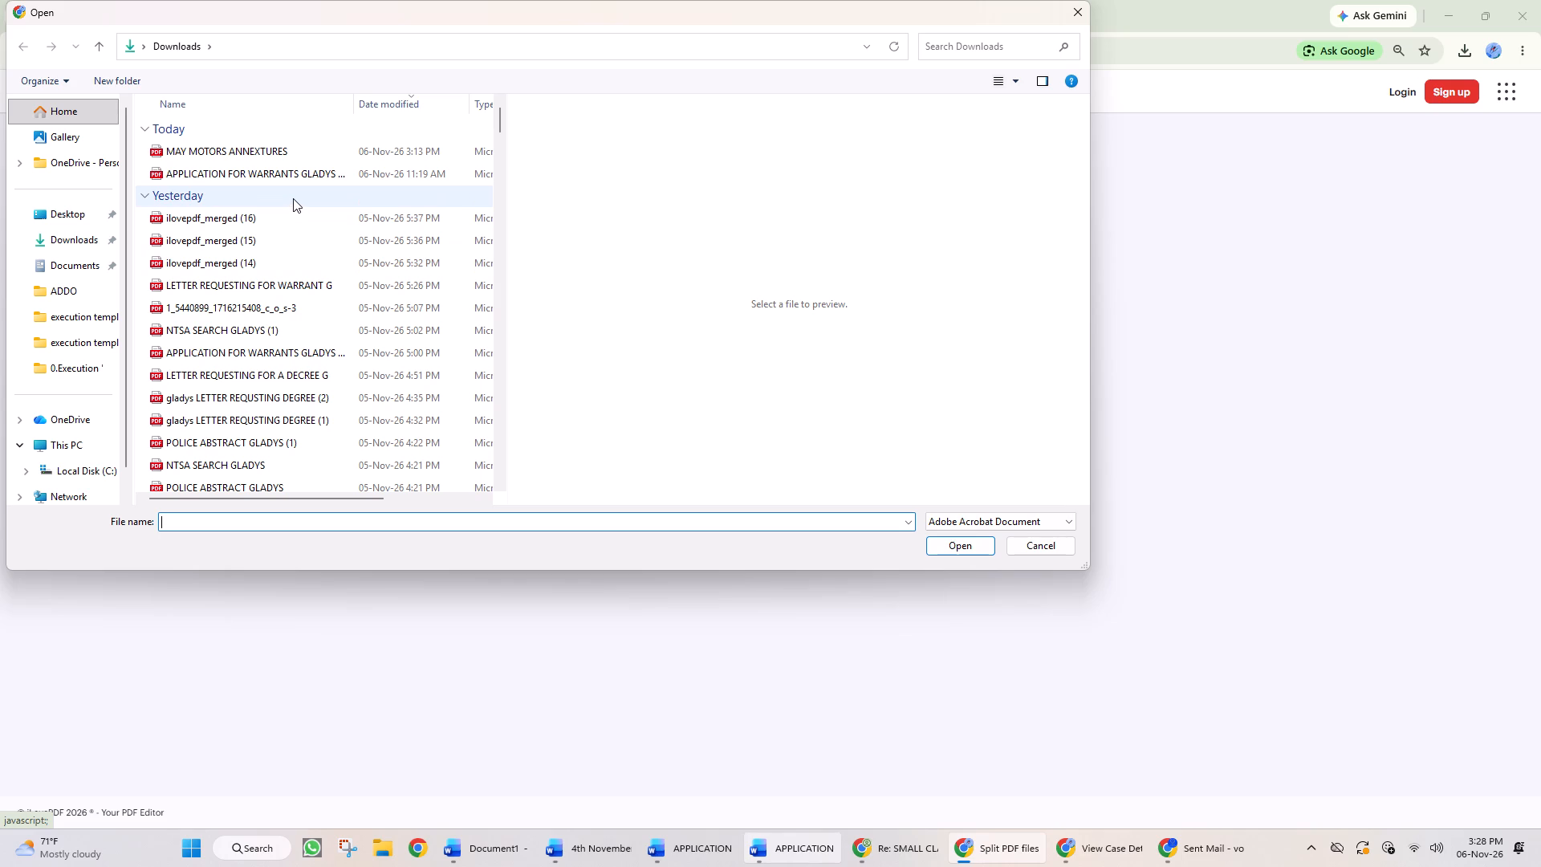
left_click(293, 153)
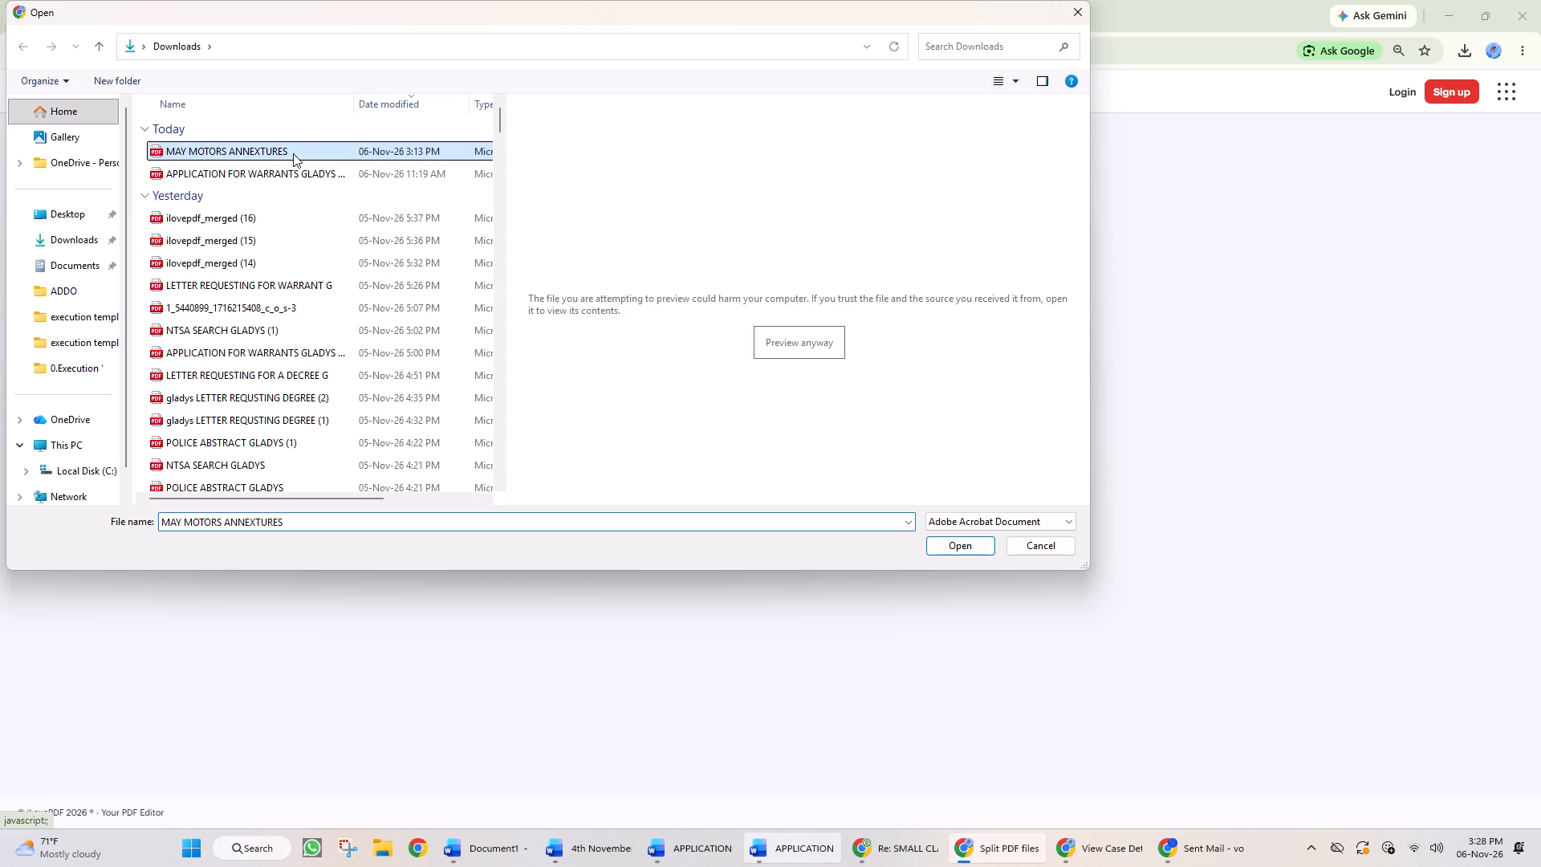
left_click(941, 540)
left_click(1407, 221)
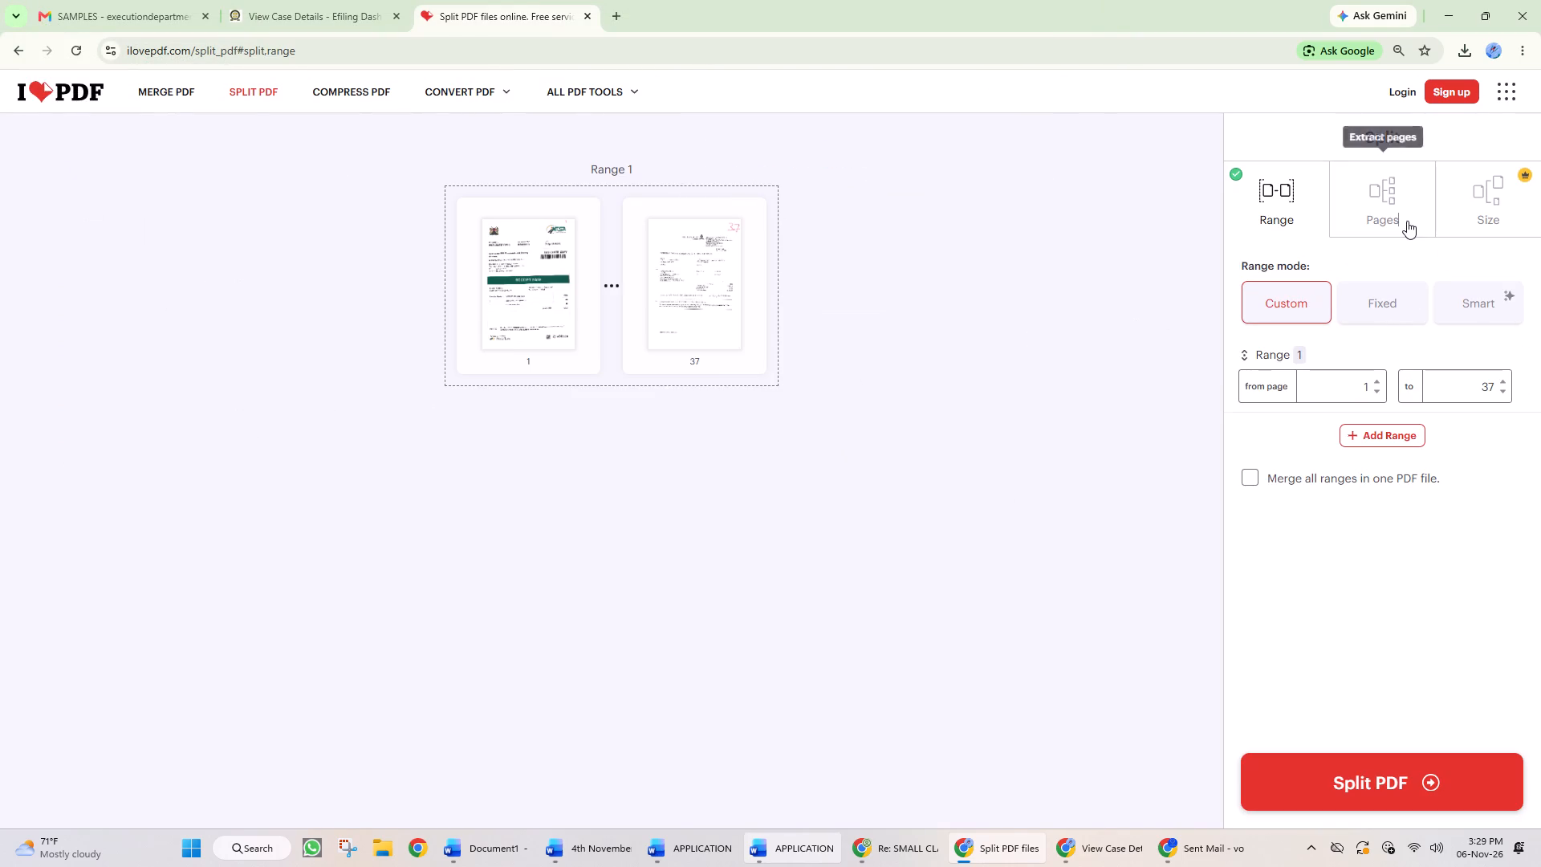
left_click(1429, 296)
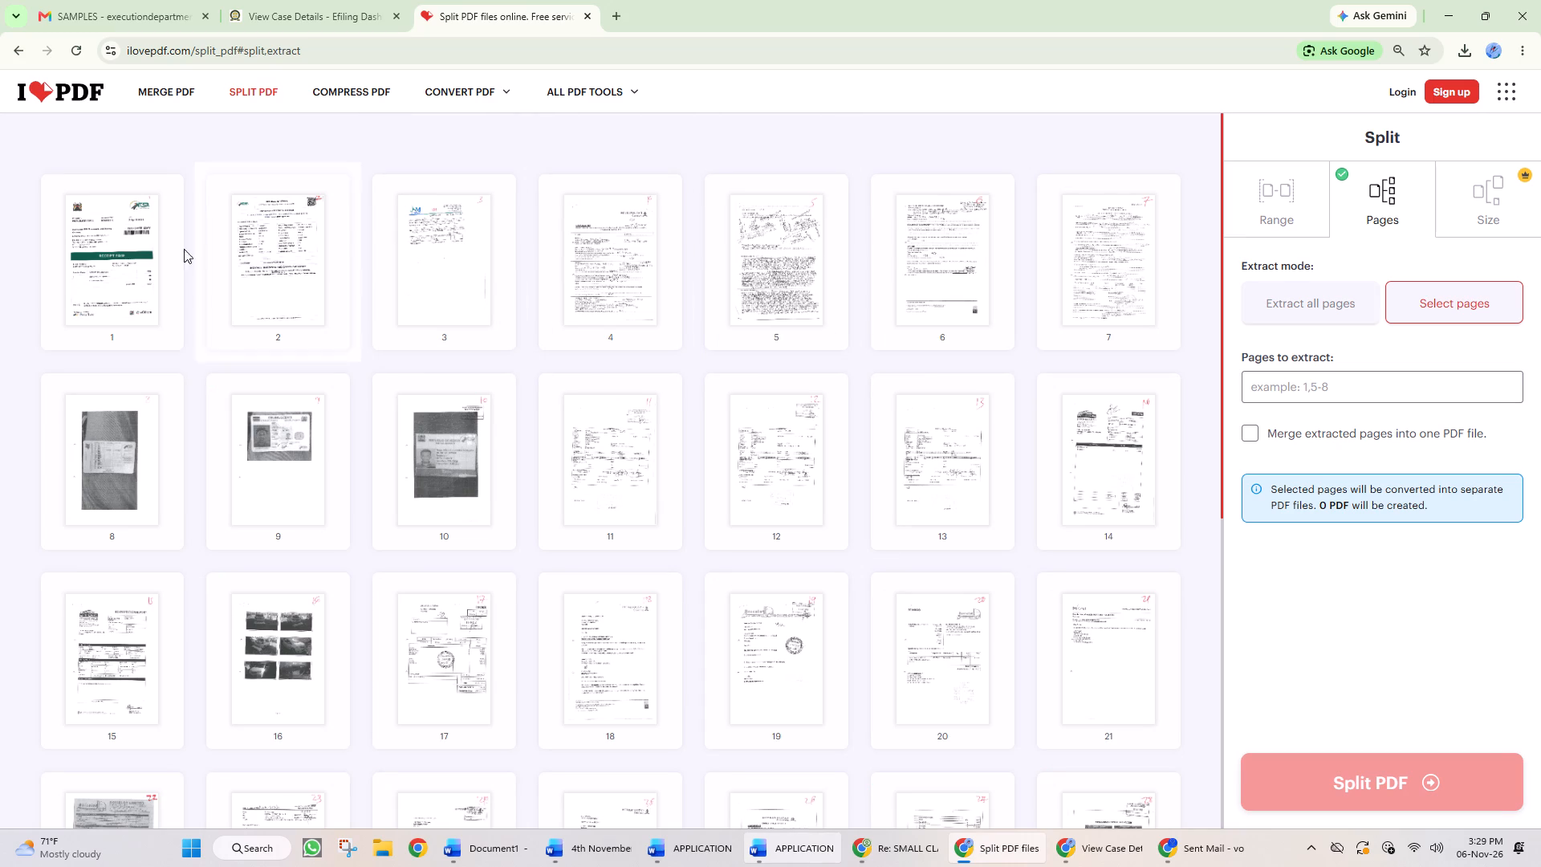
left_click(112, 217)
left_click(288, 272)
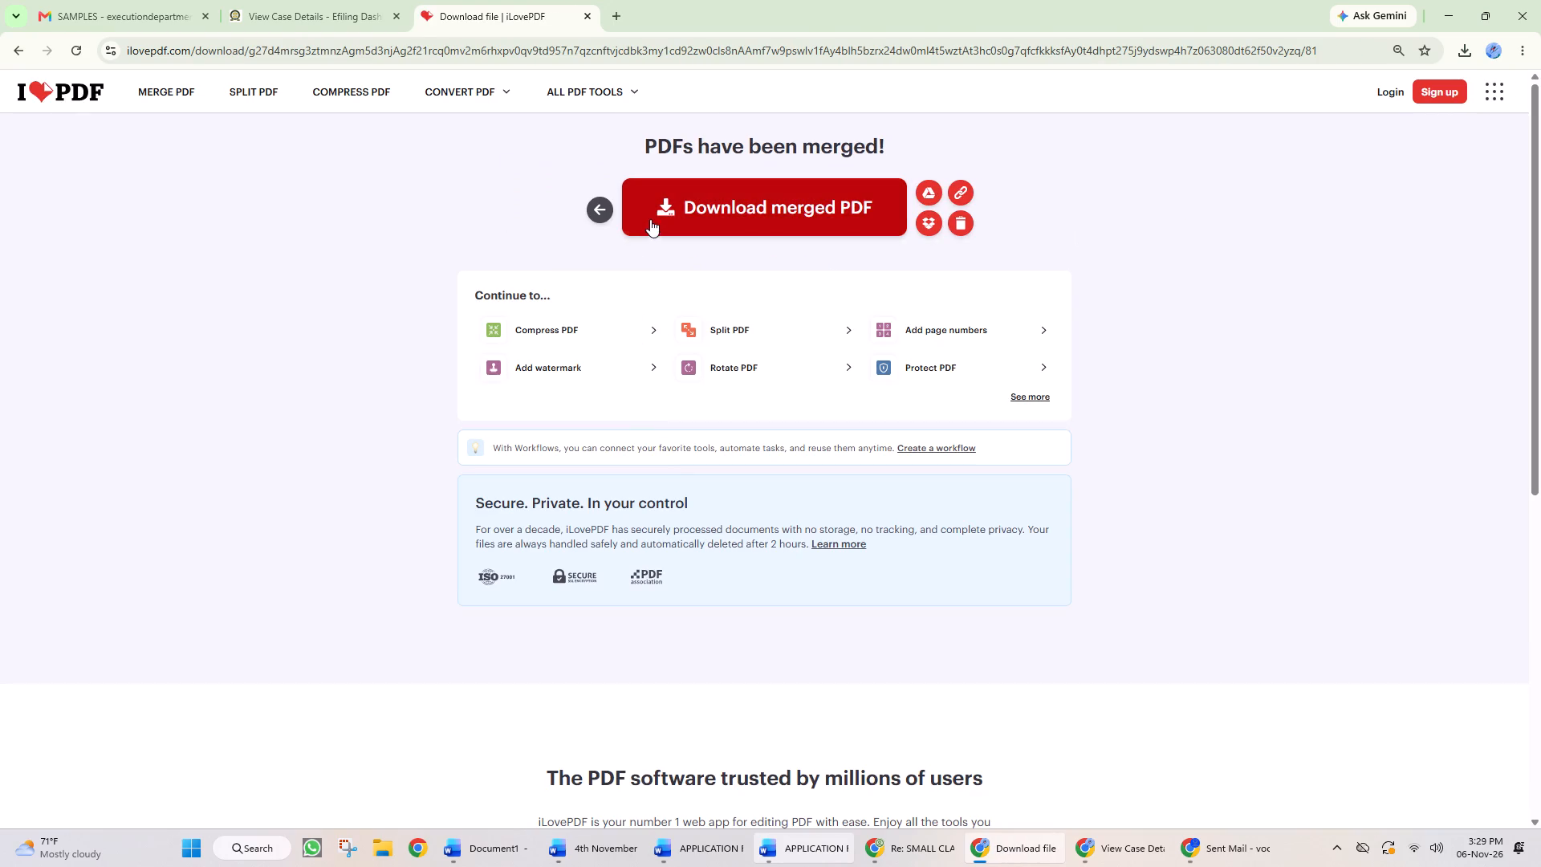
left_click(652, 216)
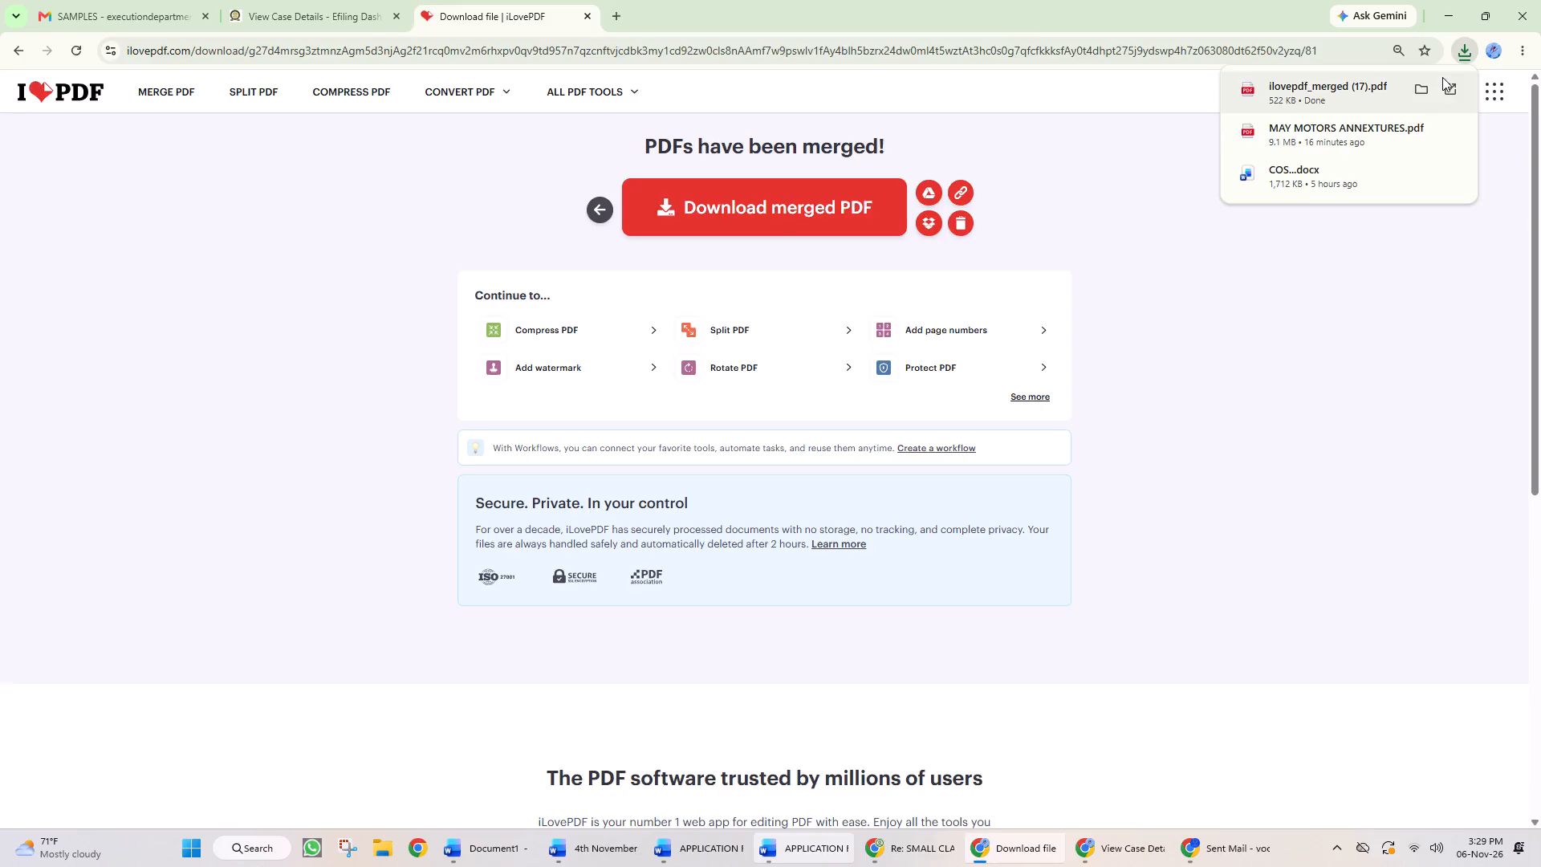
Open the downloaded merged PDF, check both of its pages, and close it.
left_click(1442, 77)
scroll(807, 489, "down", 19)
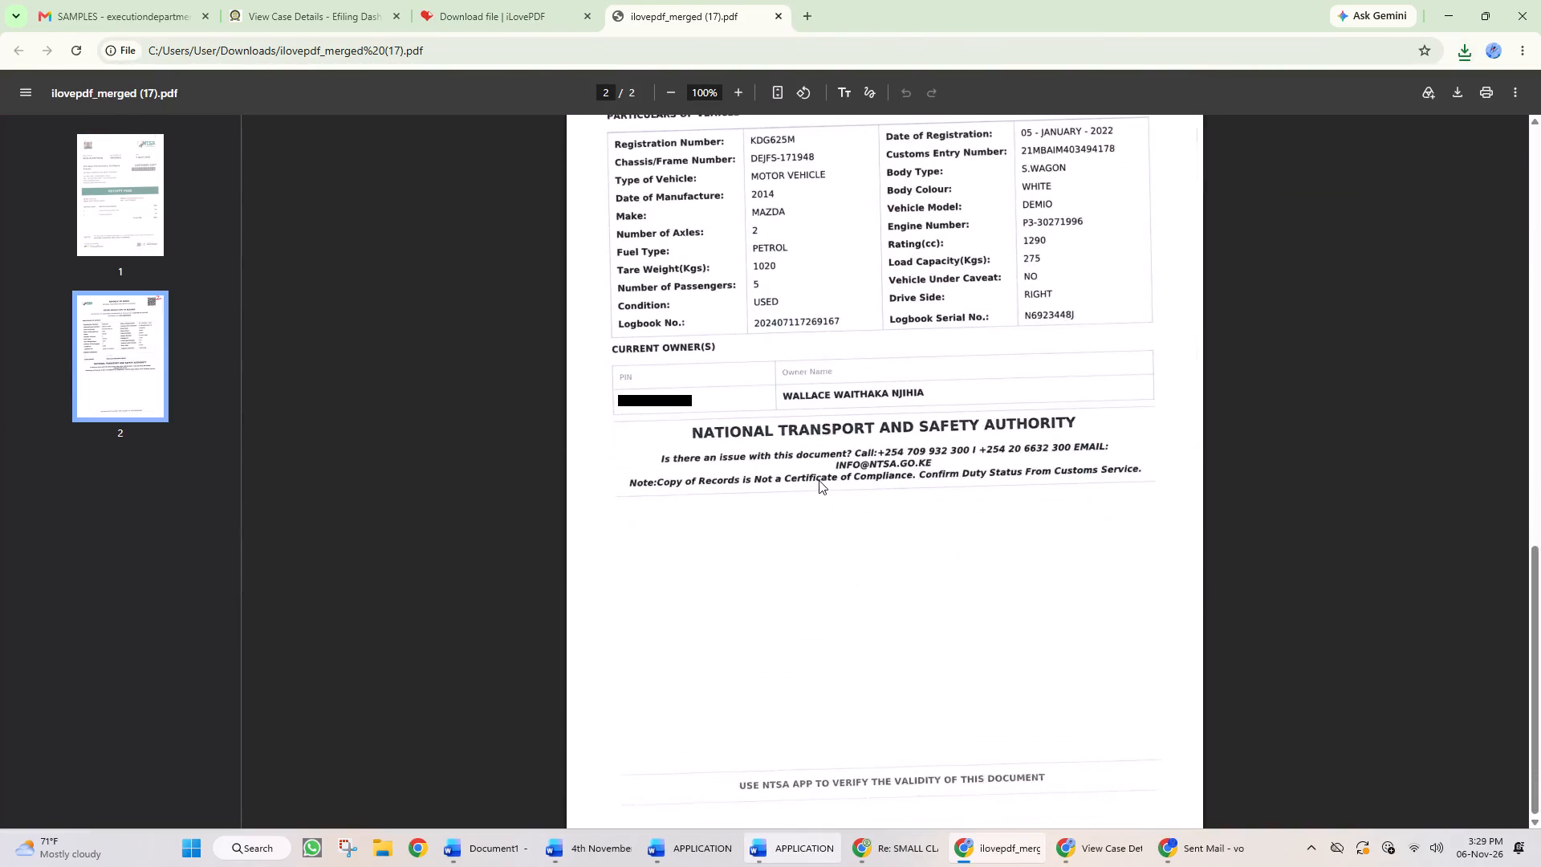
scroll(819, 477, "up", 20)
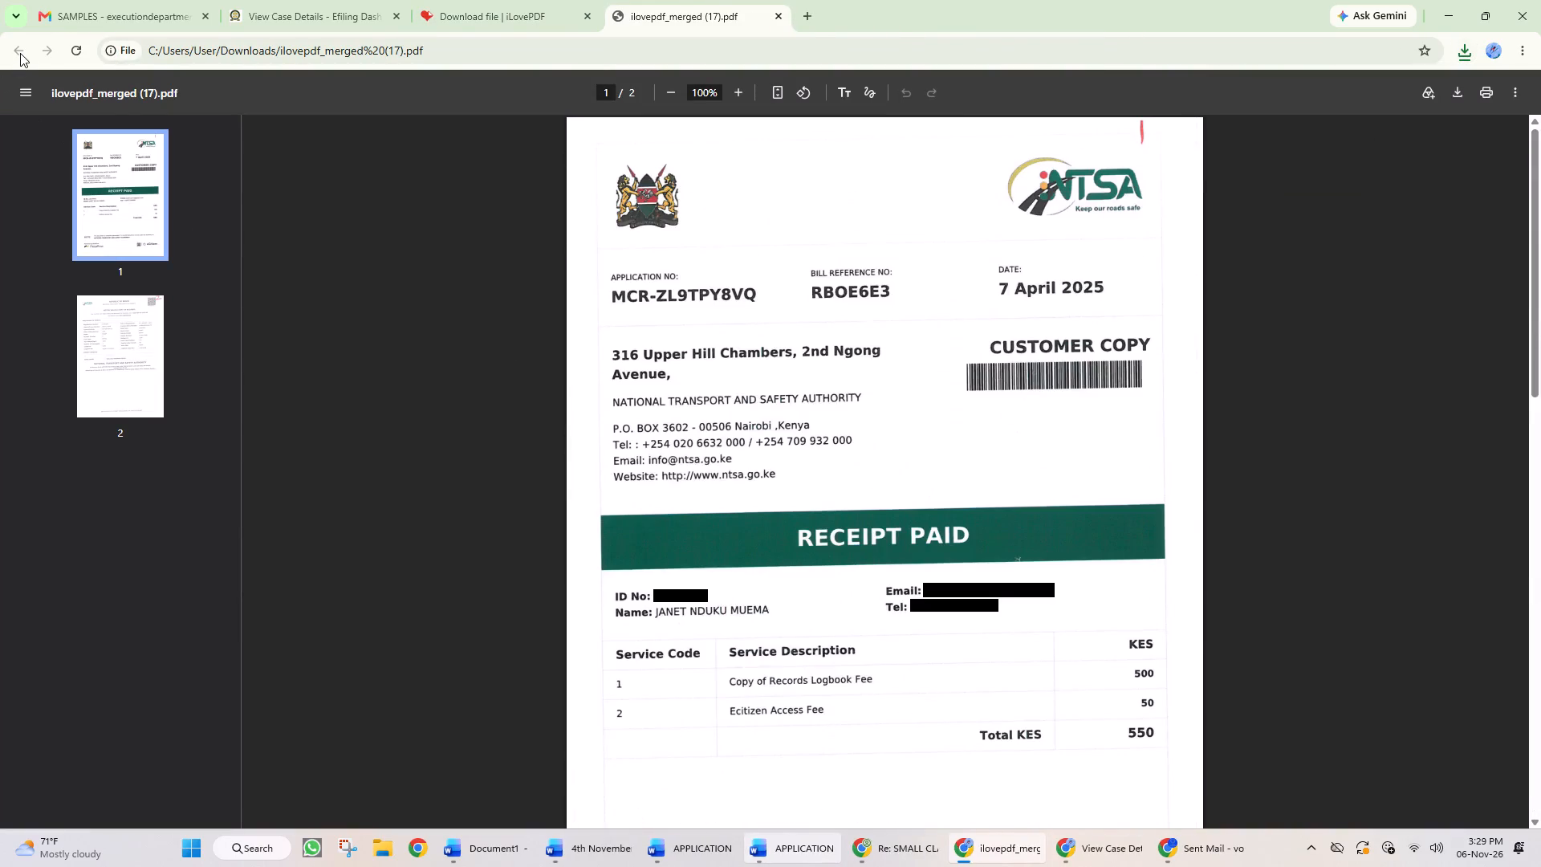
left_click(21, 53)
left_click(773, 18)
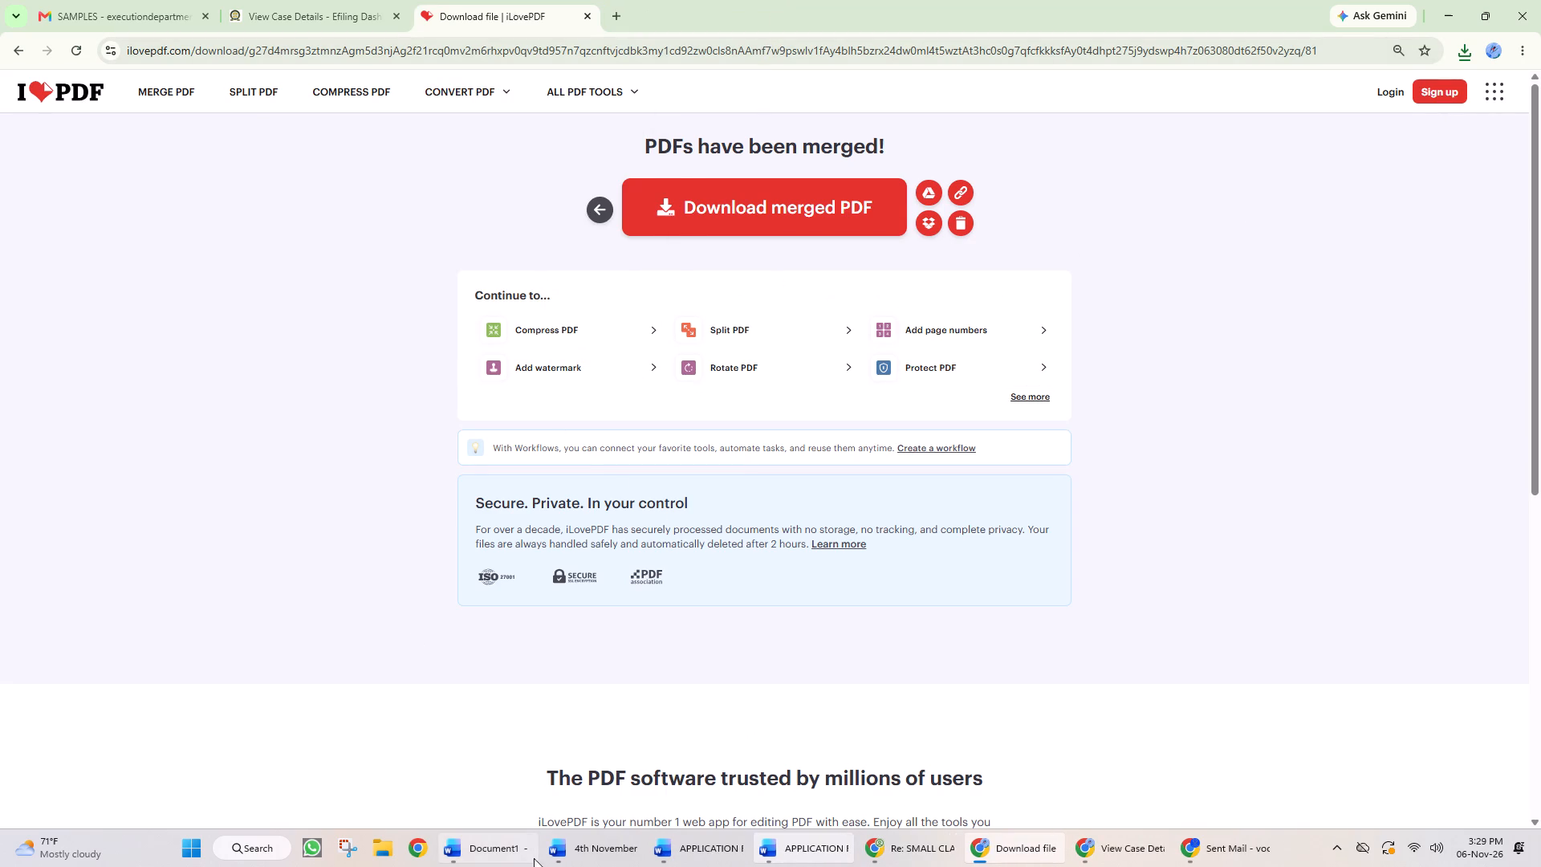
Look in the Downloads folder for the merged PDF, and close both the folder and the iLovePDF browser window.
left_click(378, 844)
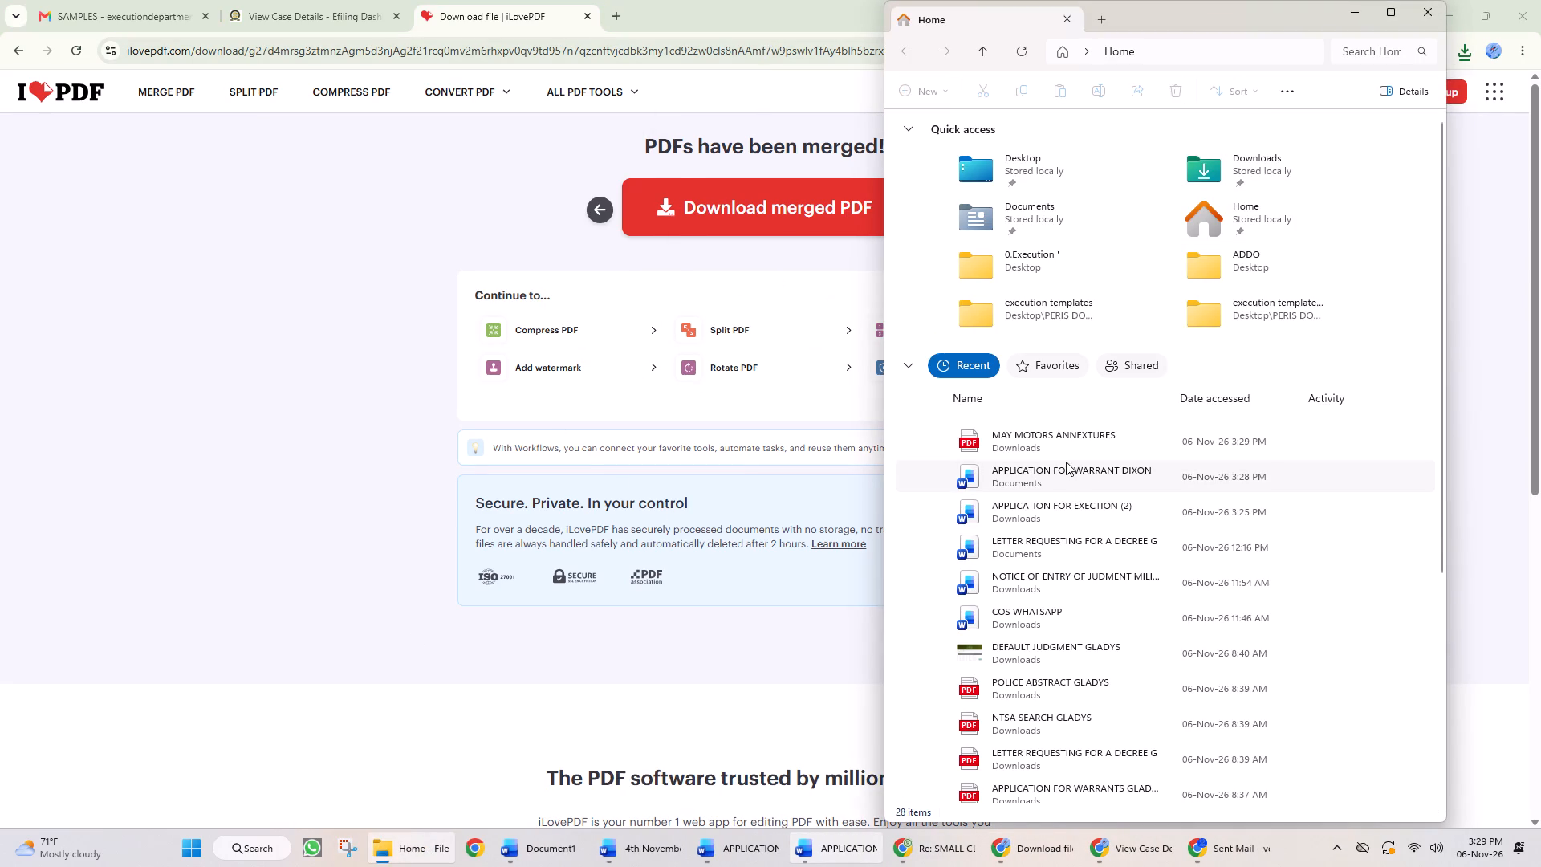
left_click(1394, 12)
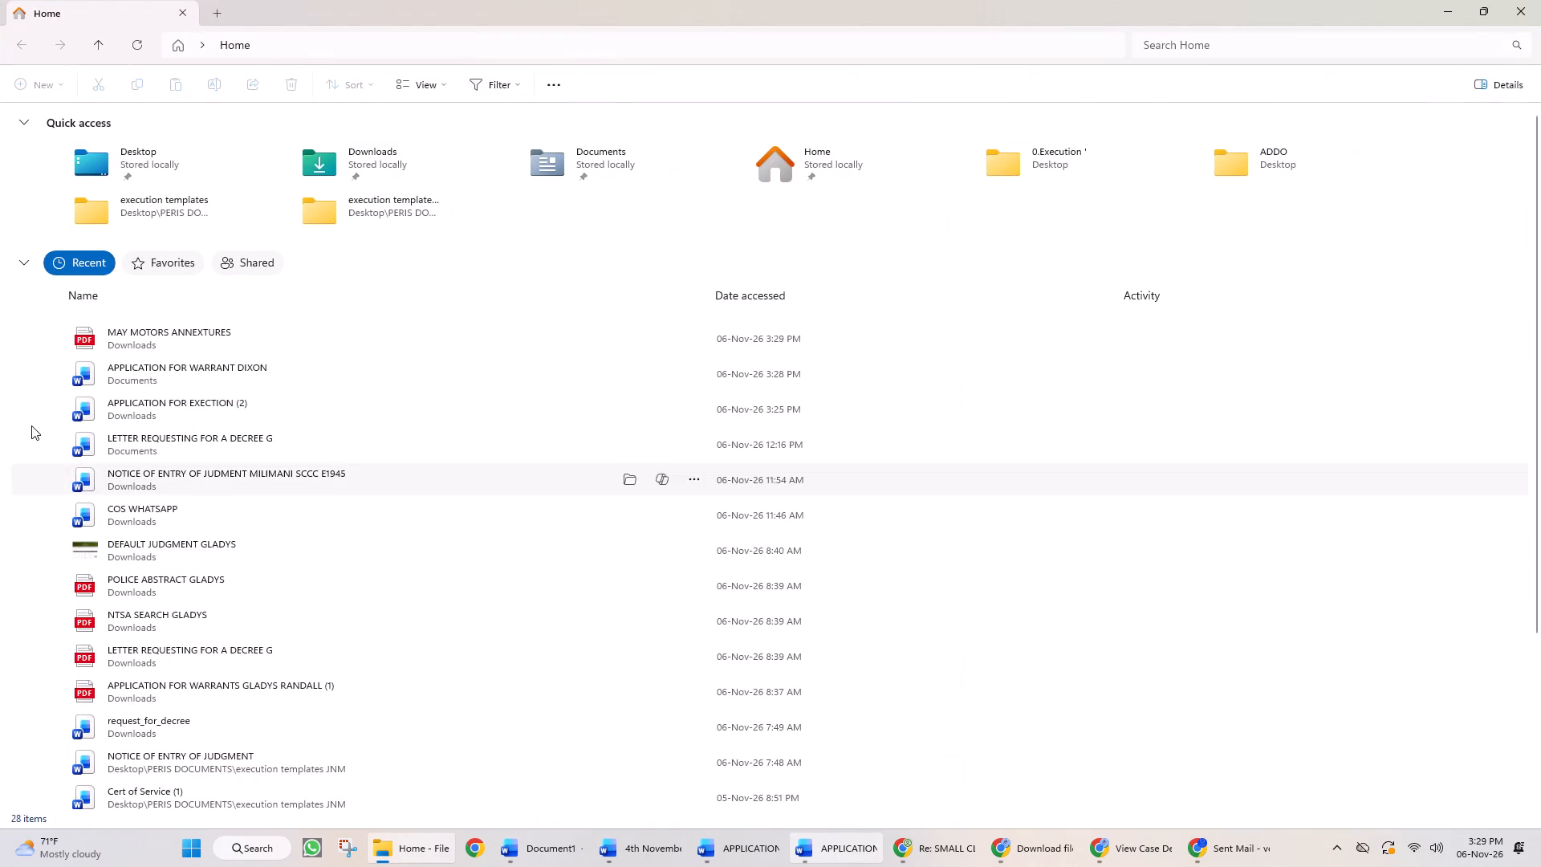
left_click(370, 156)
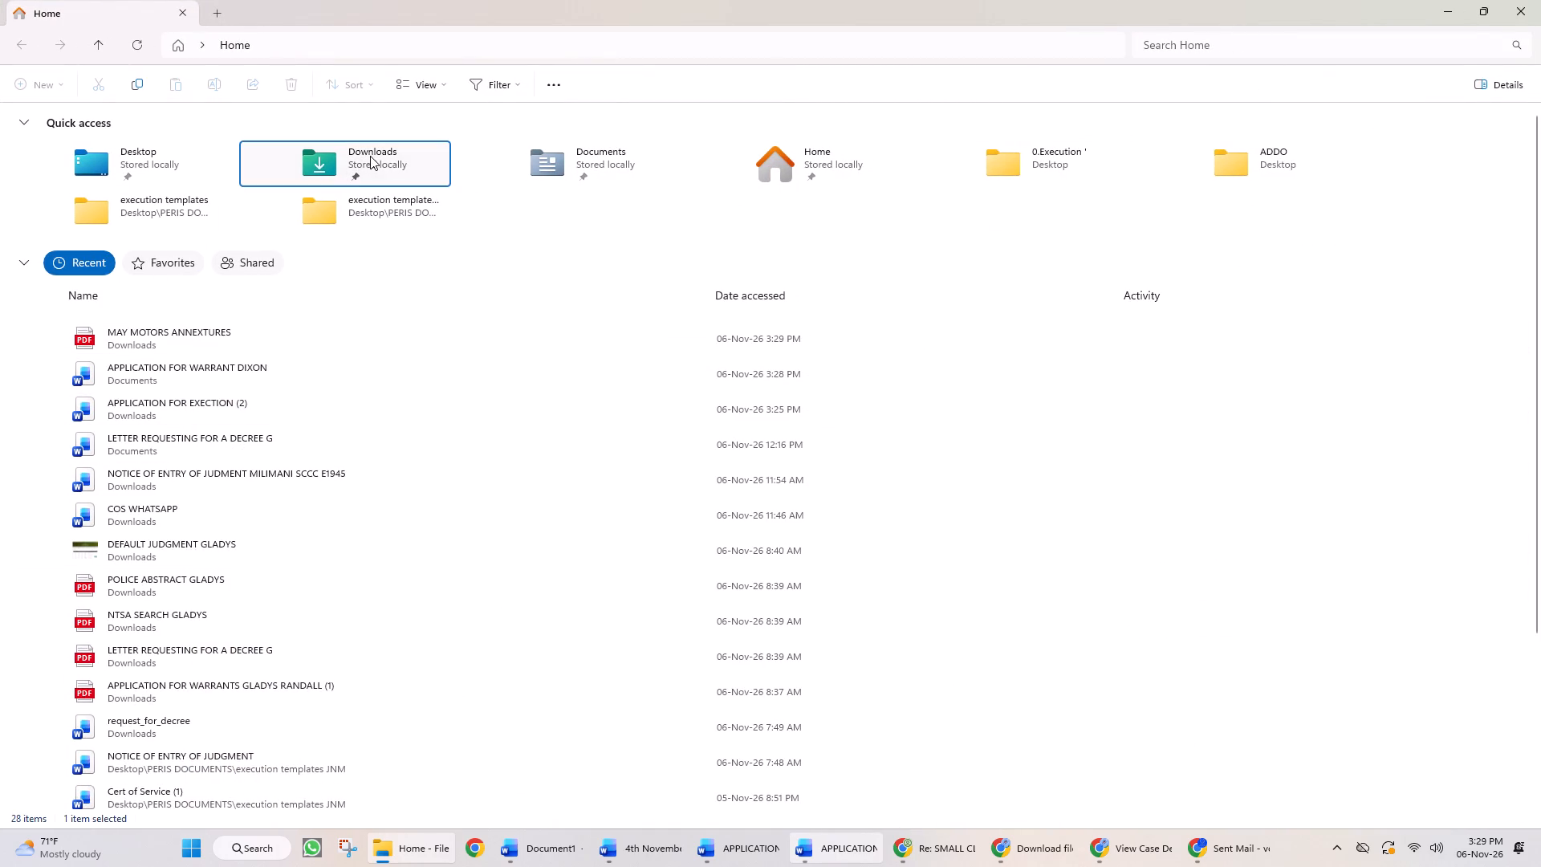
double_click(361, 151)
double_click(367, 146)
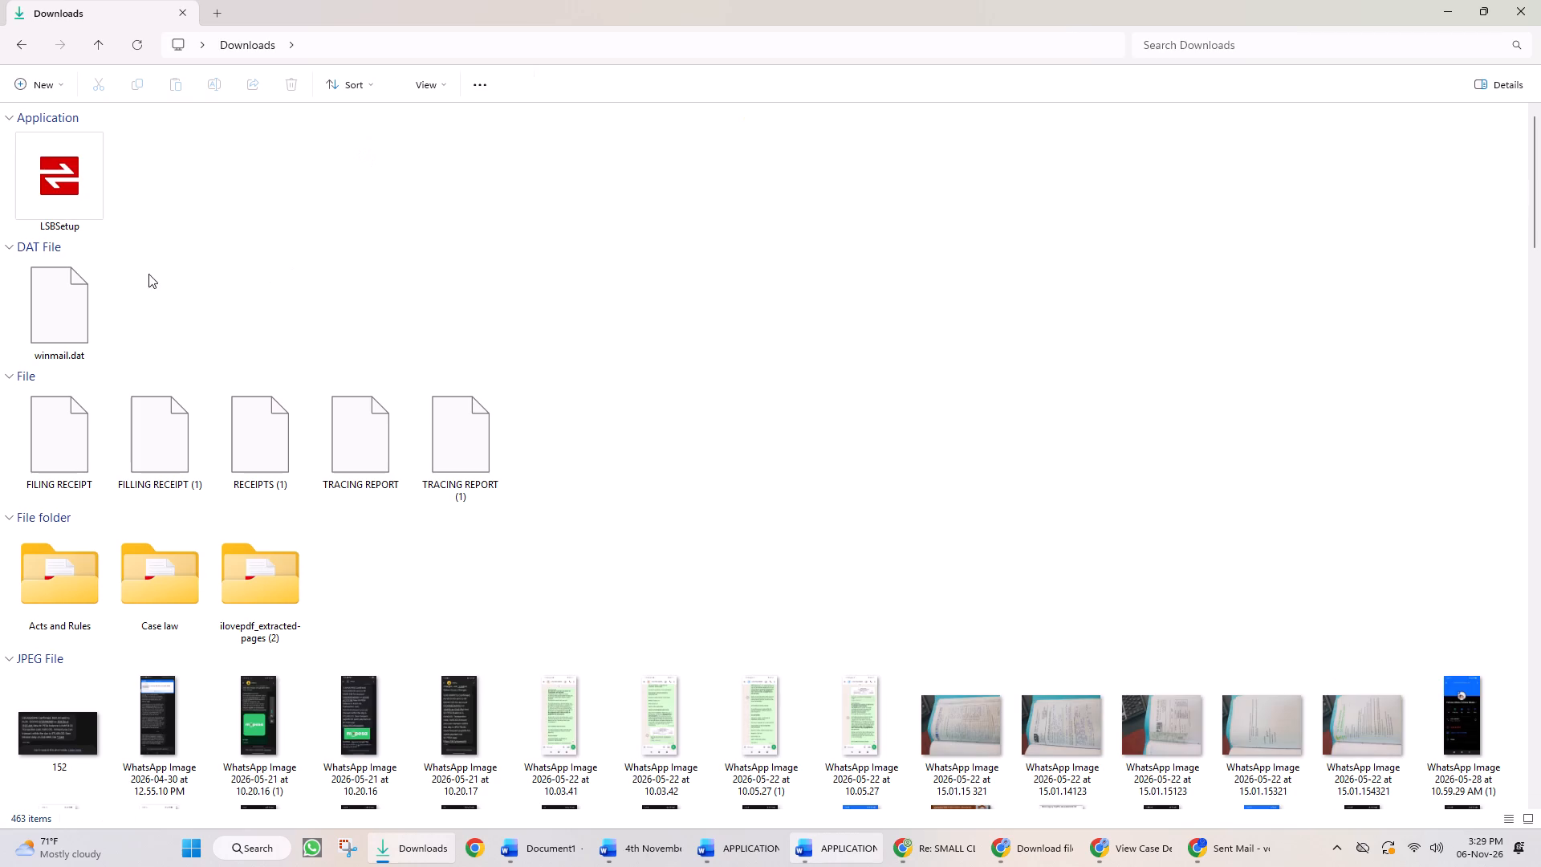
left_click(177, 11)
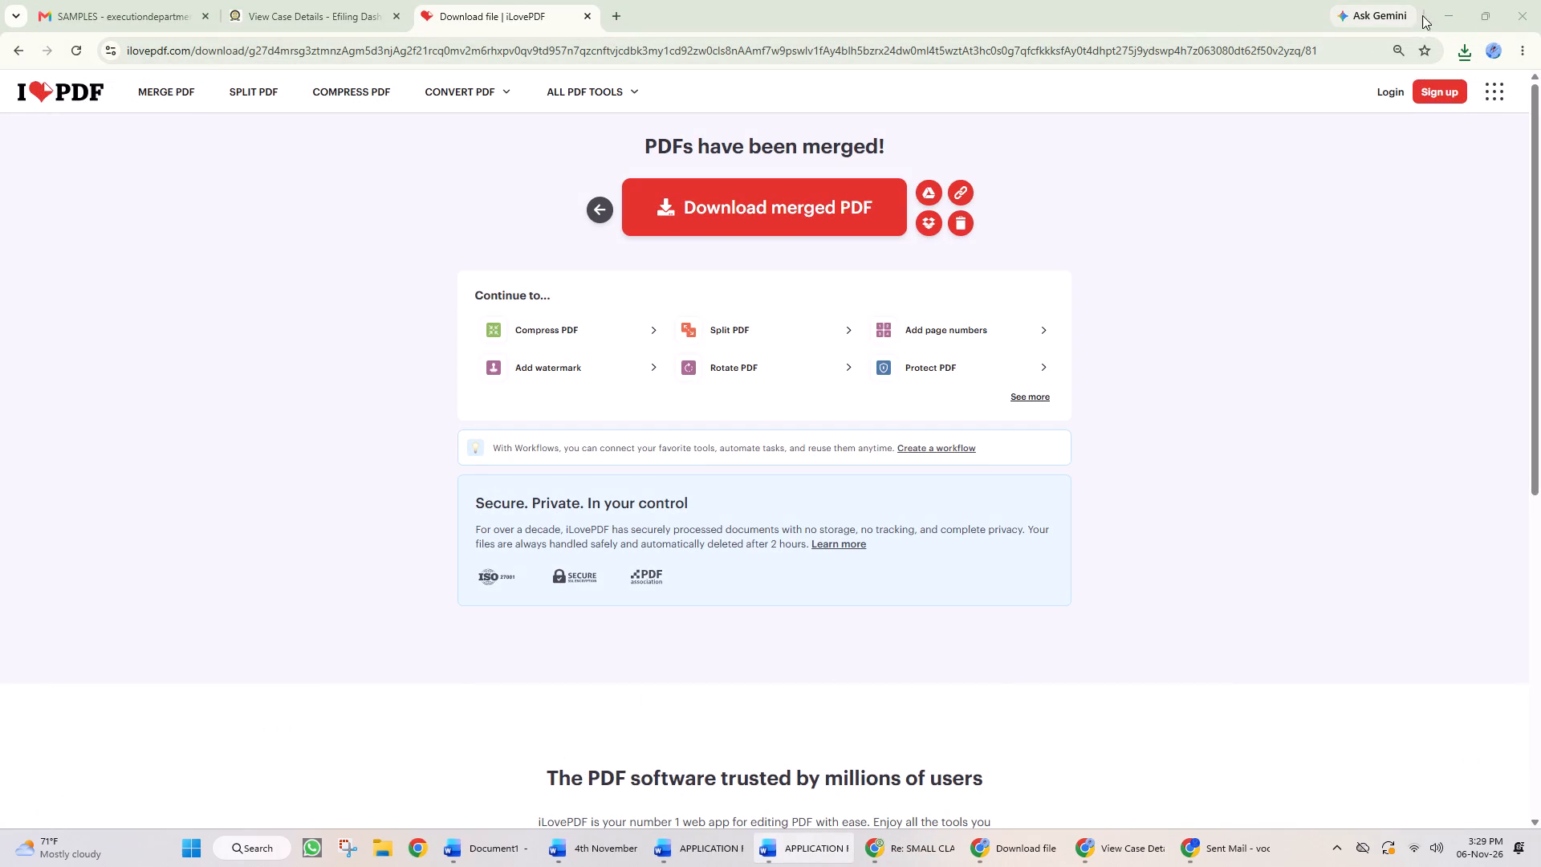
left_click(1540, 0)
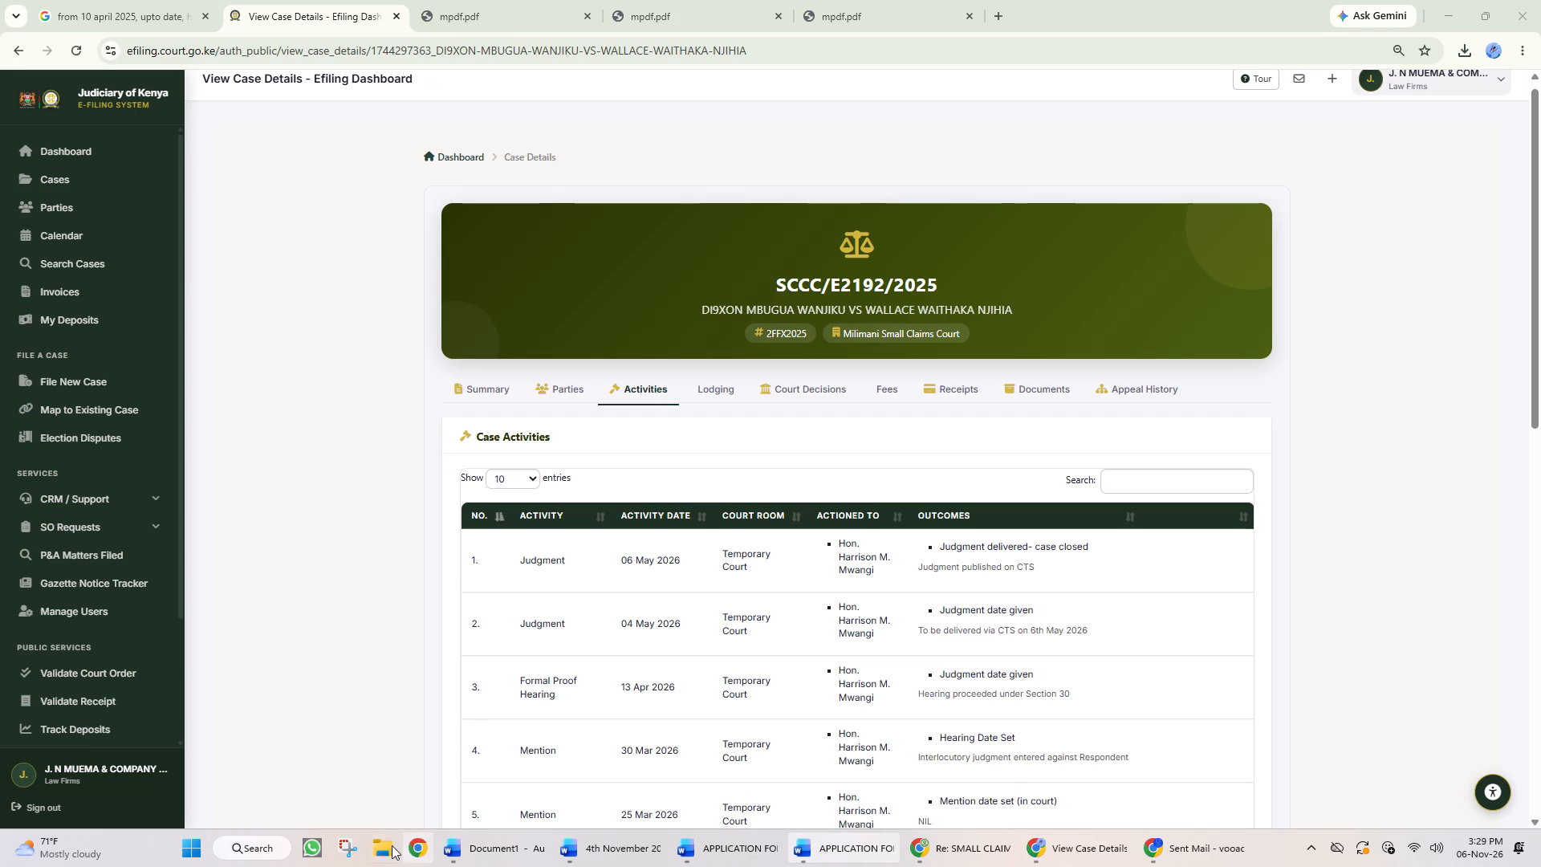
Look through File Explorer's recent files and the Documents folder for the merged PDF.
left_click(370, 841)
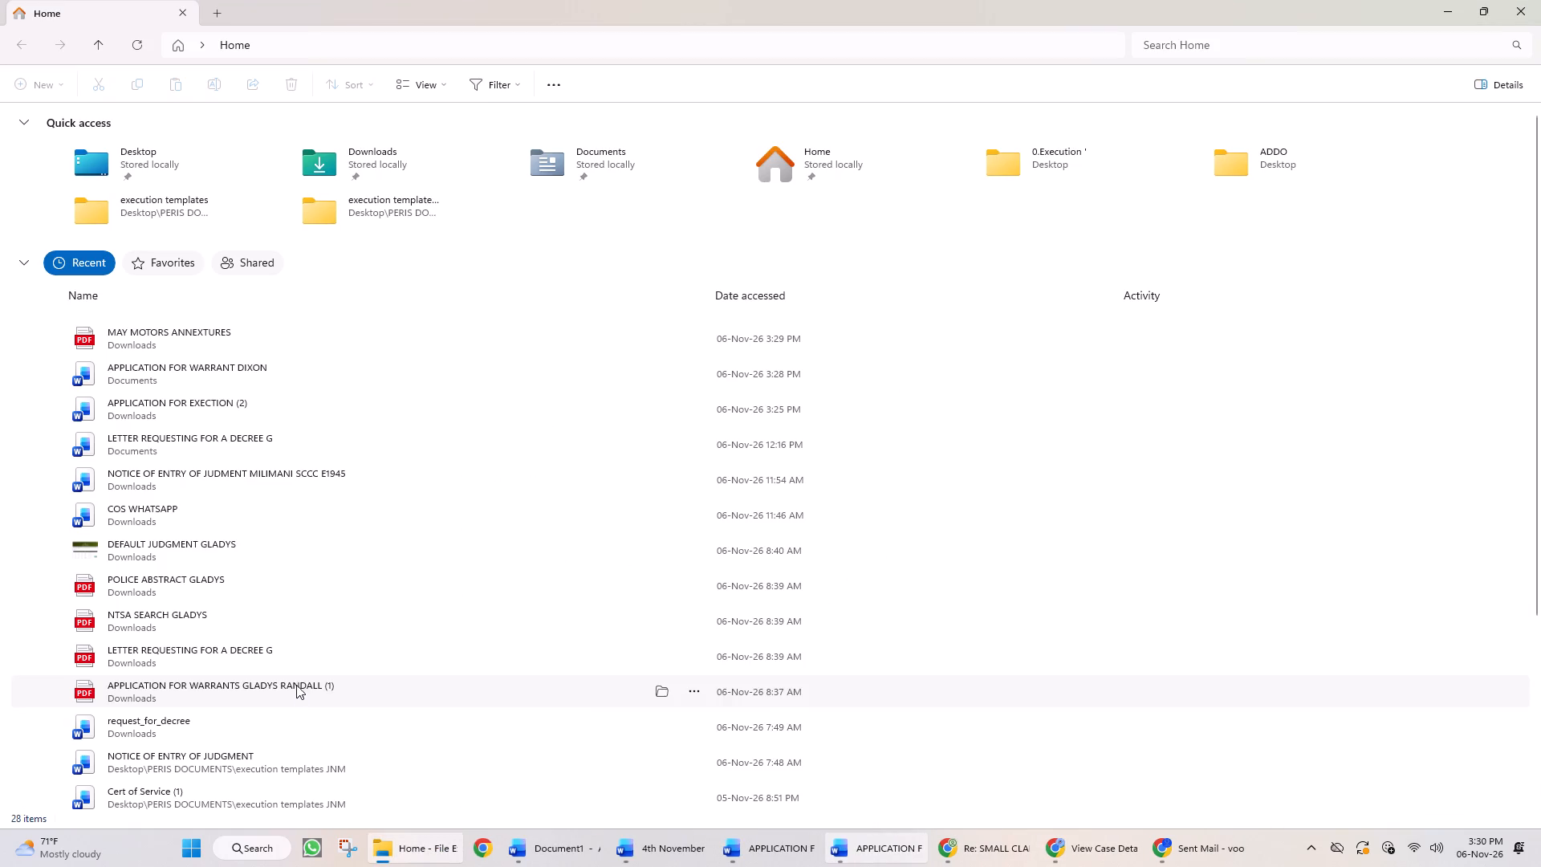
scroll(149, 340, "up", 1)
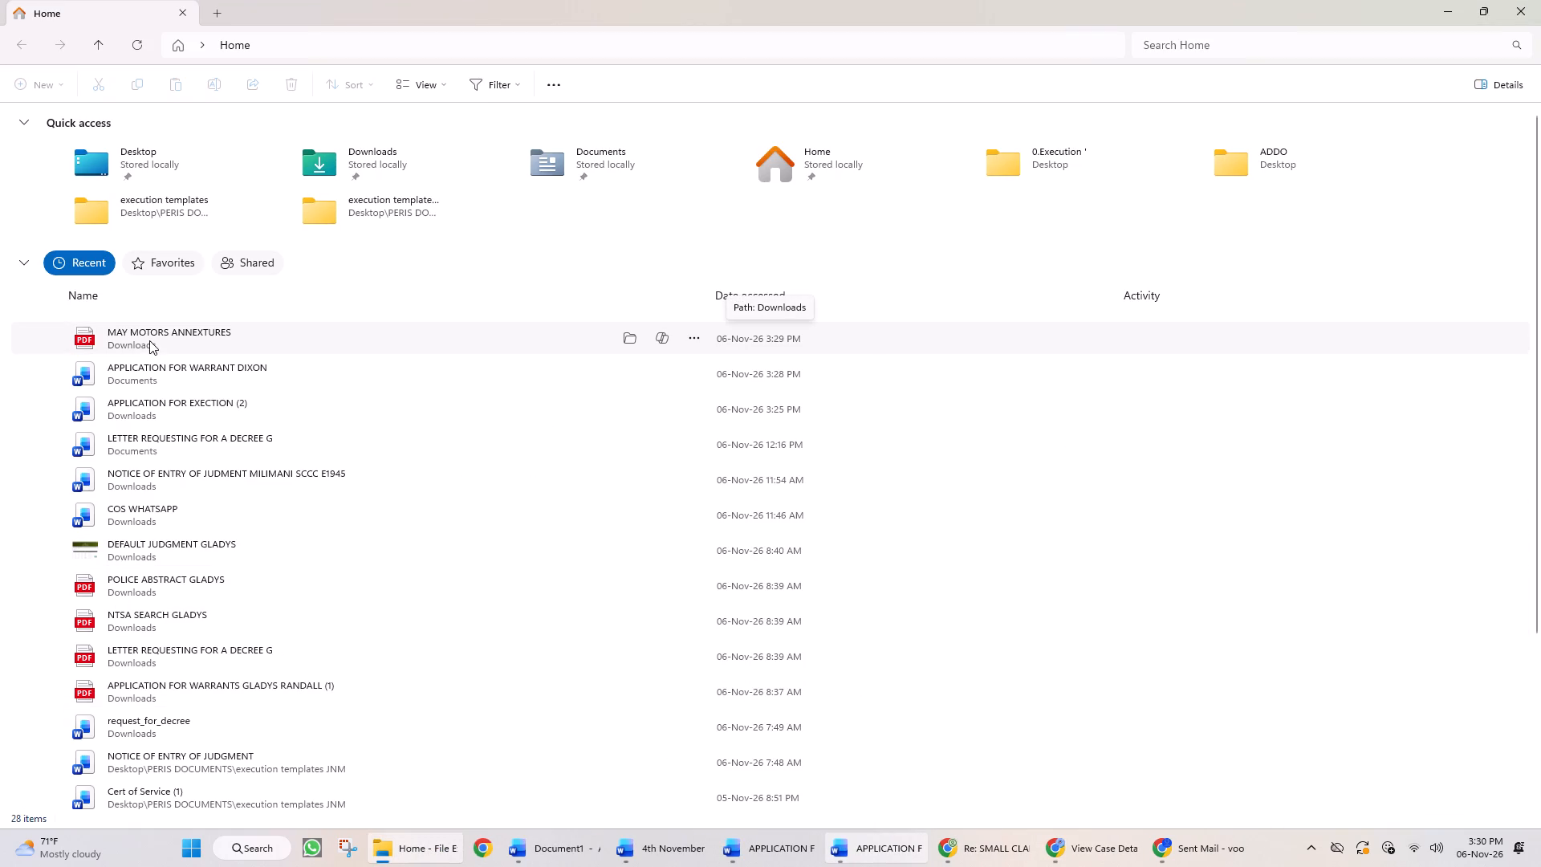
scroll(149, 343, "down", 2)
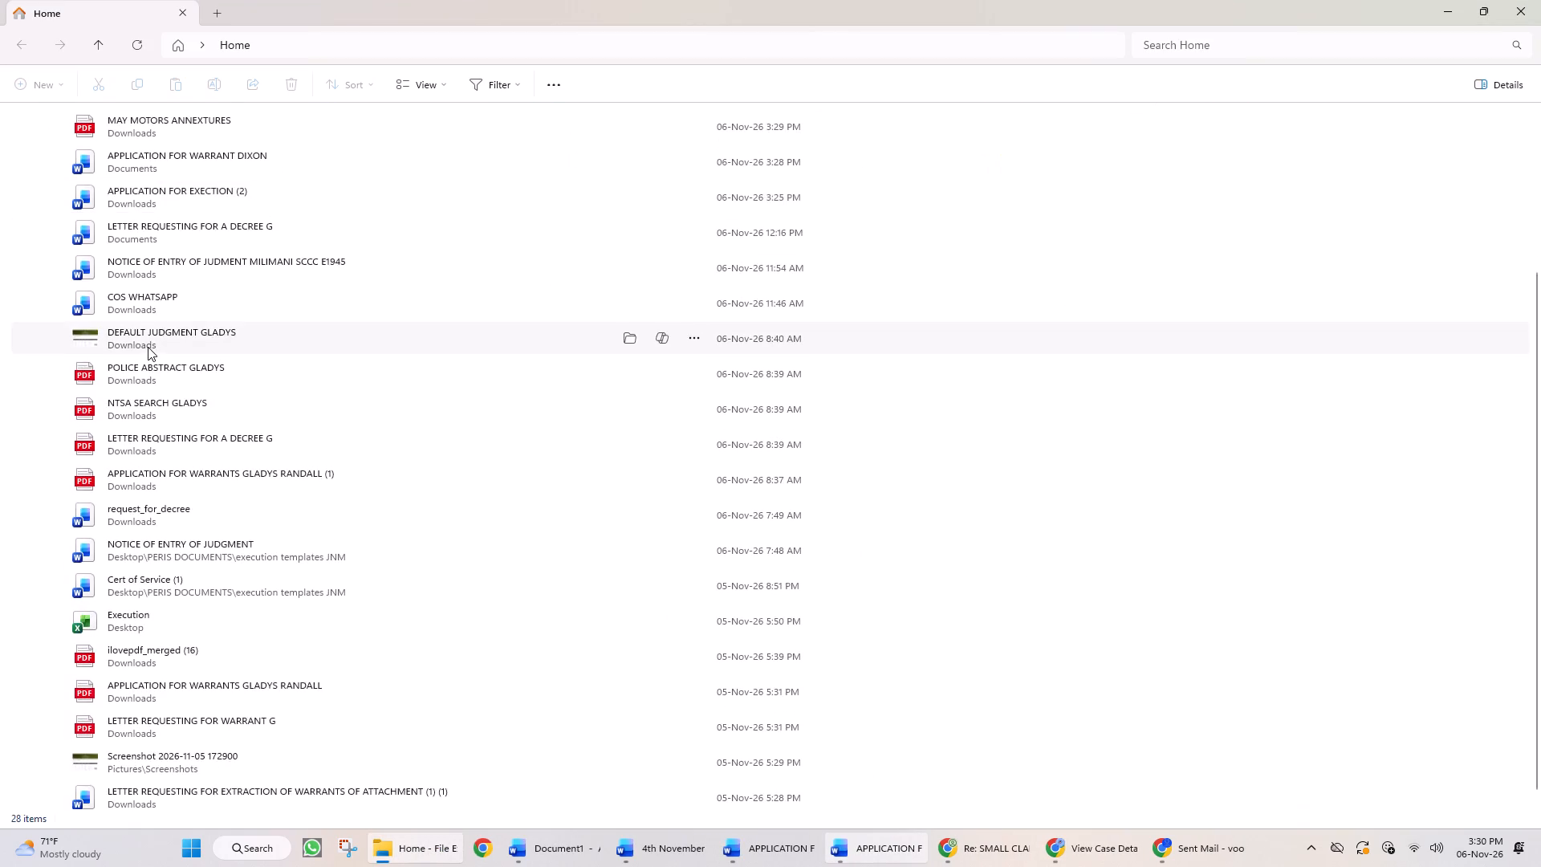
scroll(147, 347, "up", 4)
left_click(71, 270)
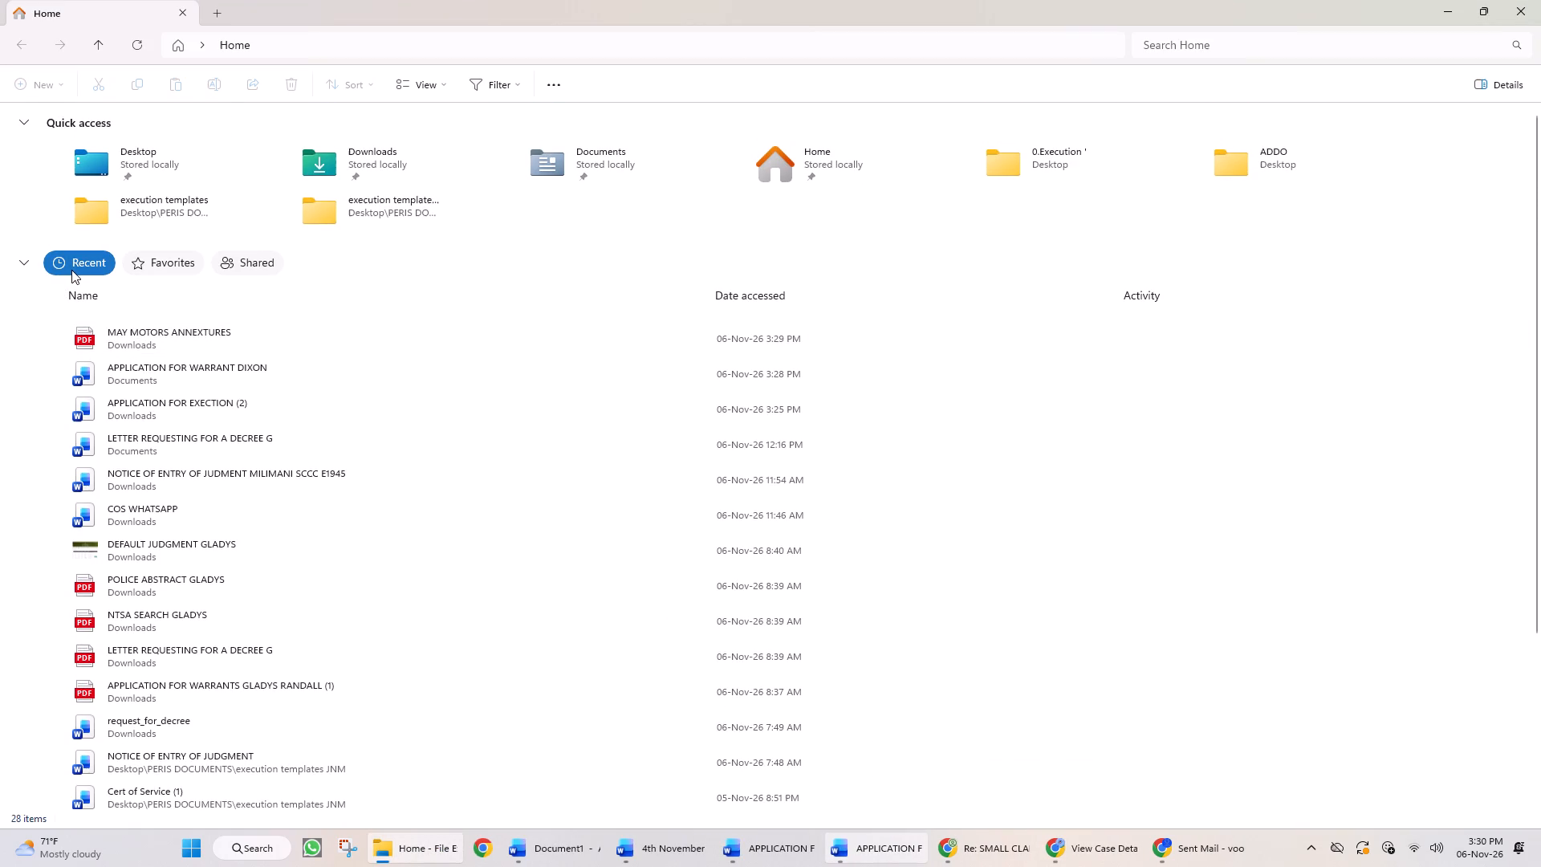
double_click(71, 270)
left_click(26, 122)
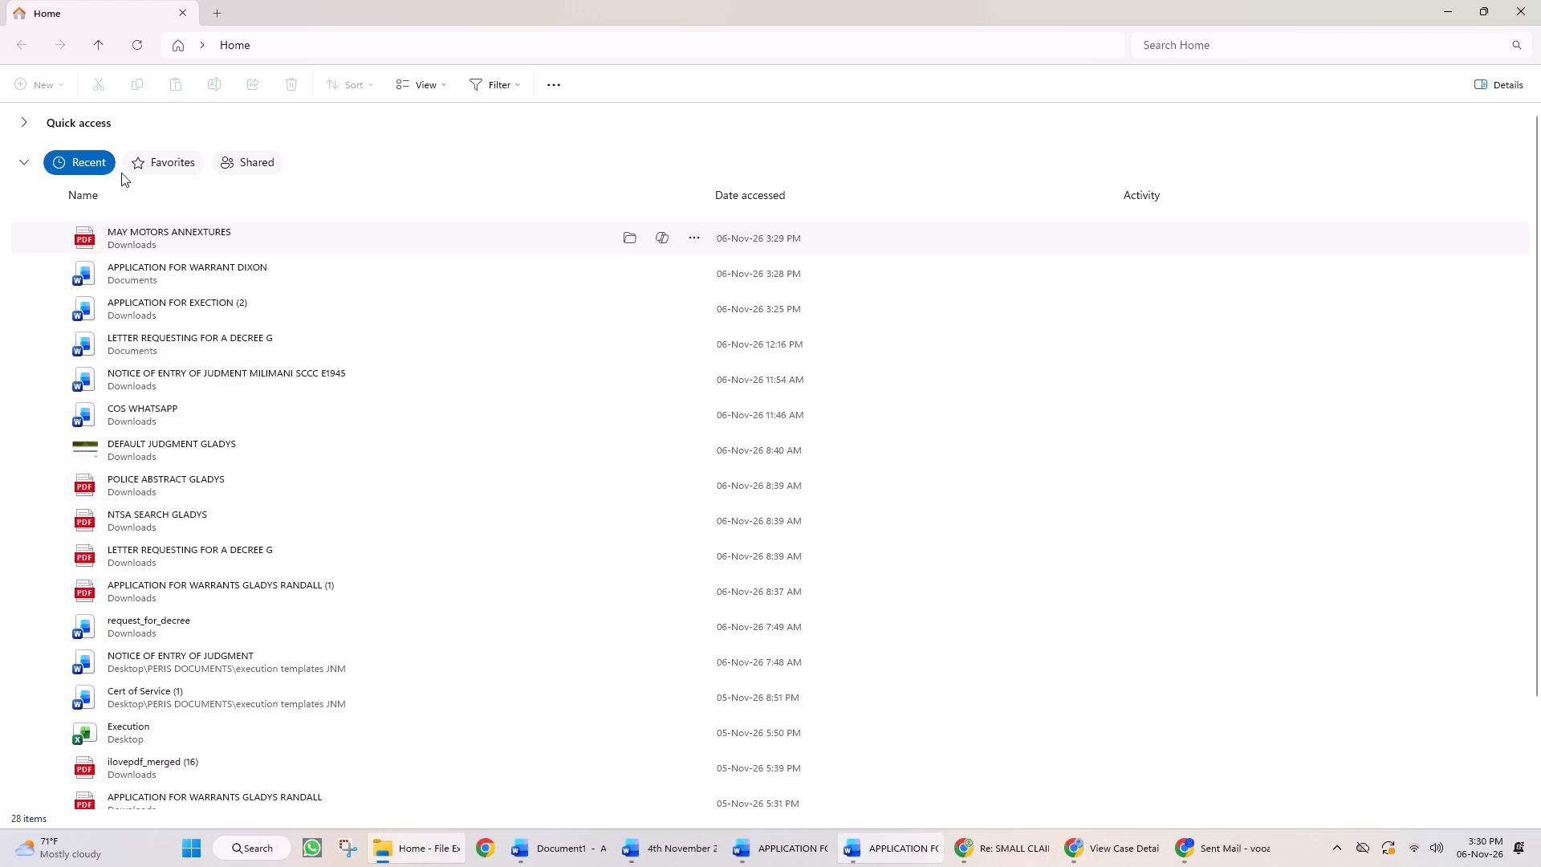
left_click(18, 121)
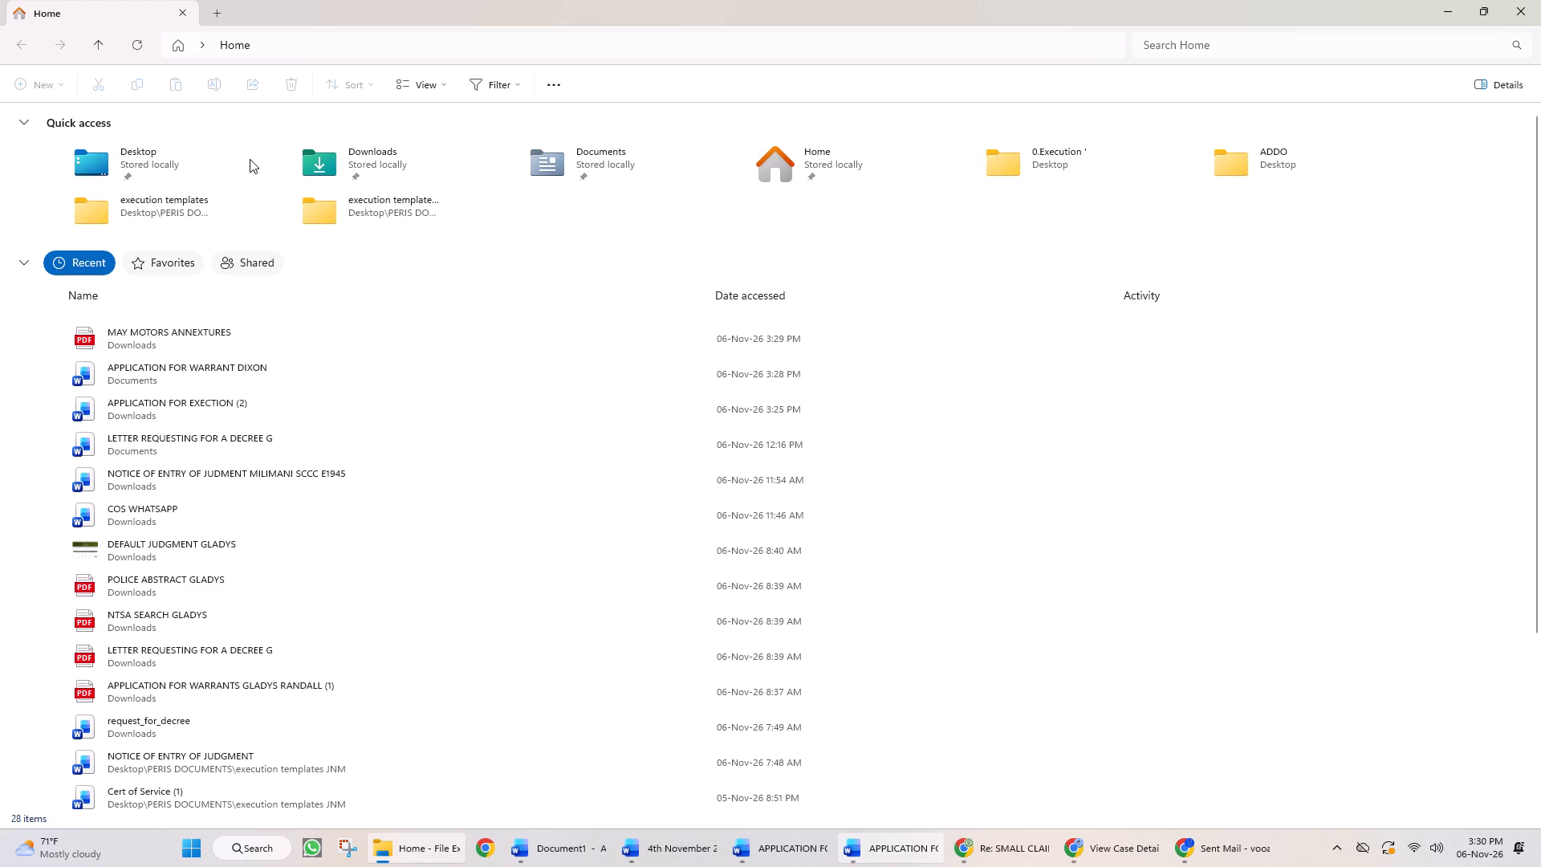
double_click(576, 158)
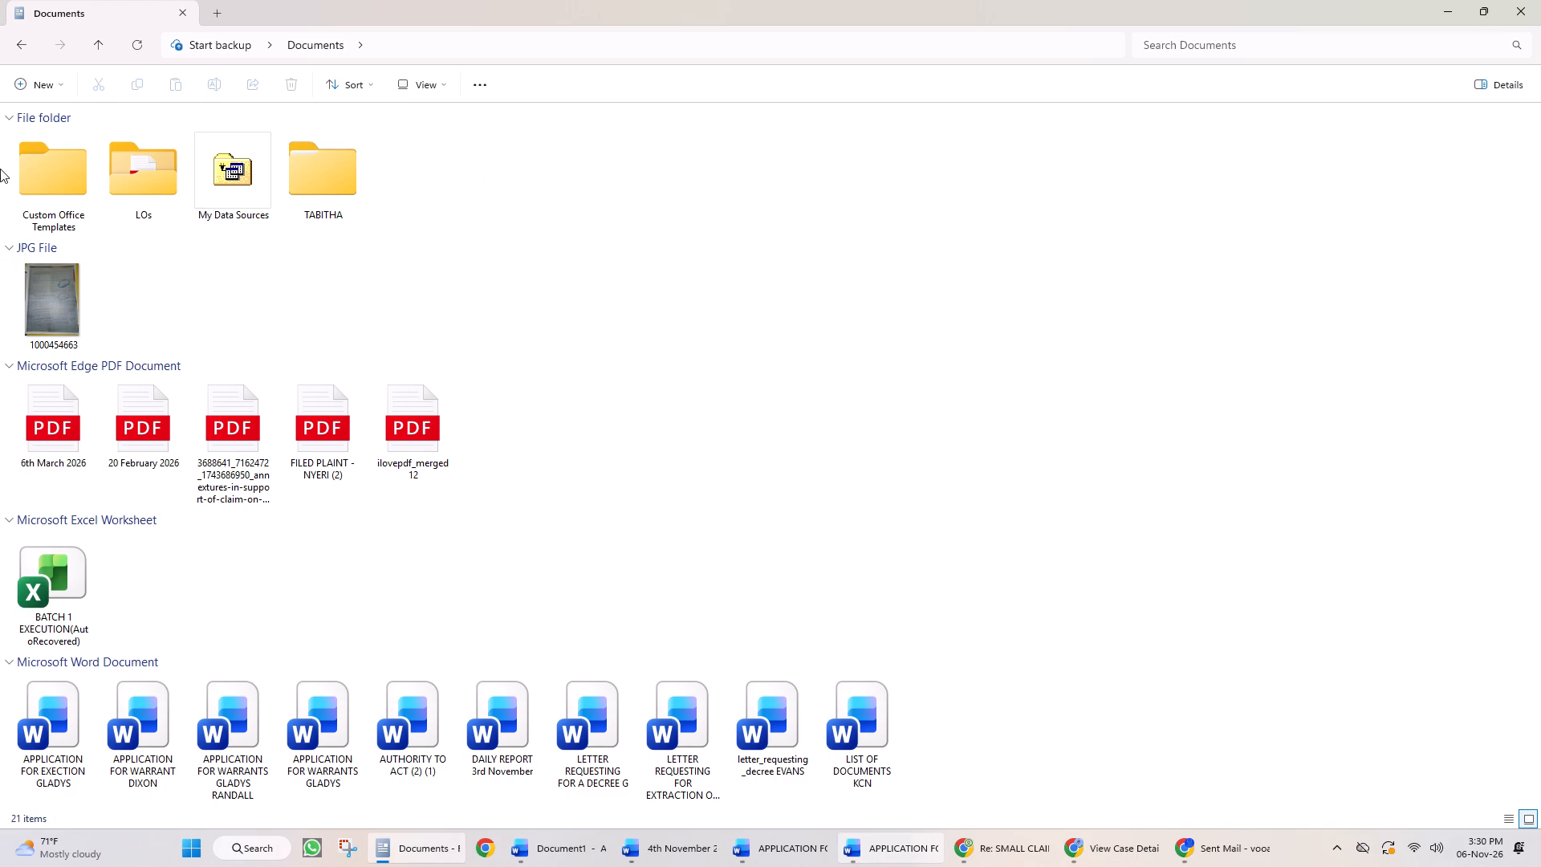
left_click(24, 52)
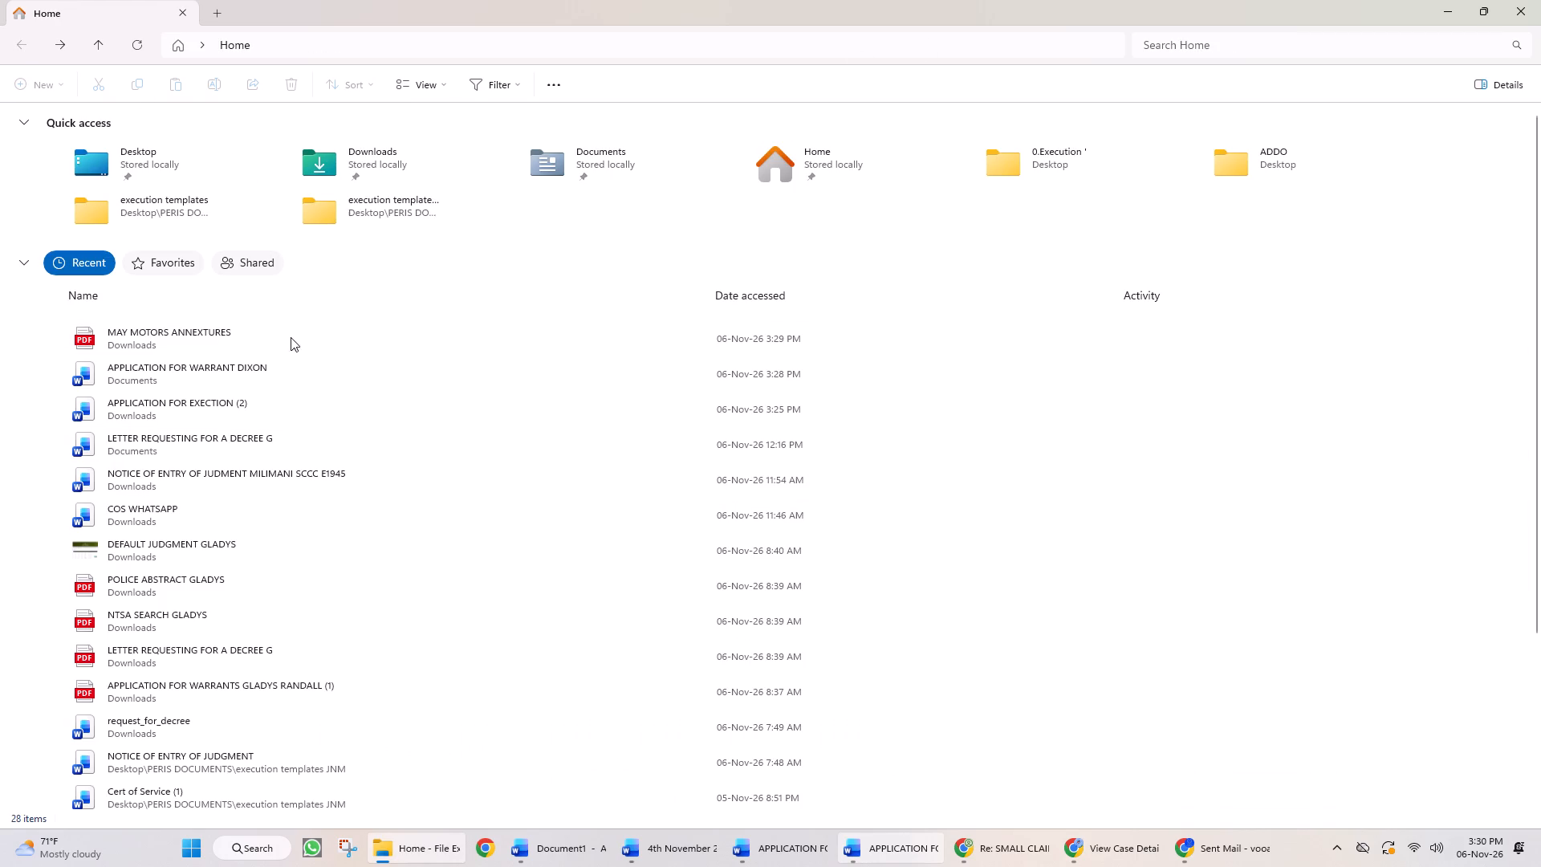
Open MAY MOTORS ANNEXTURES from the recent files and view the motor vehicle copy of records on page 2.
left_click(292, 330)
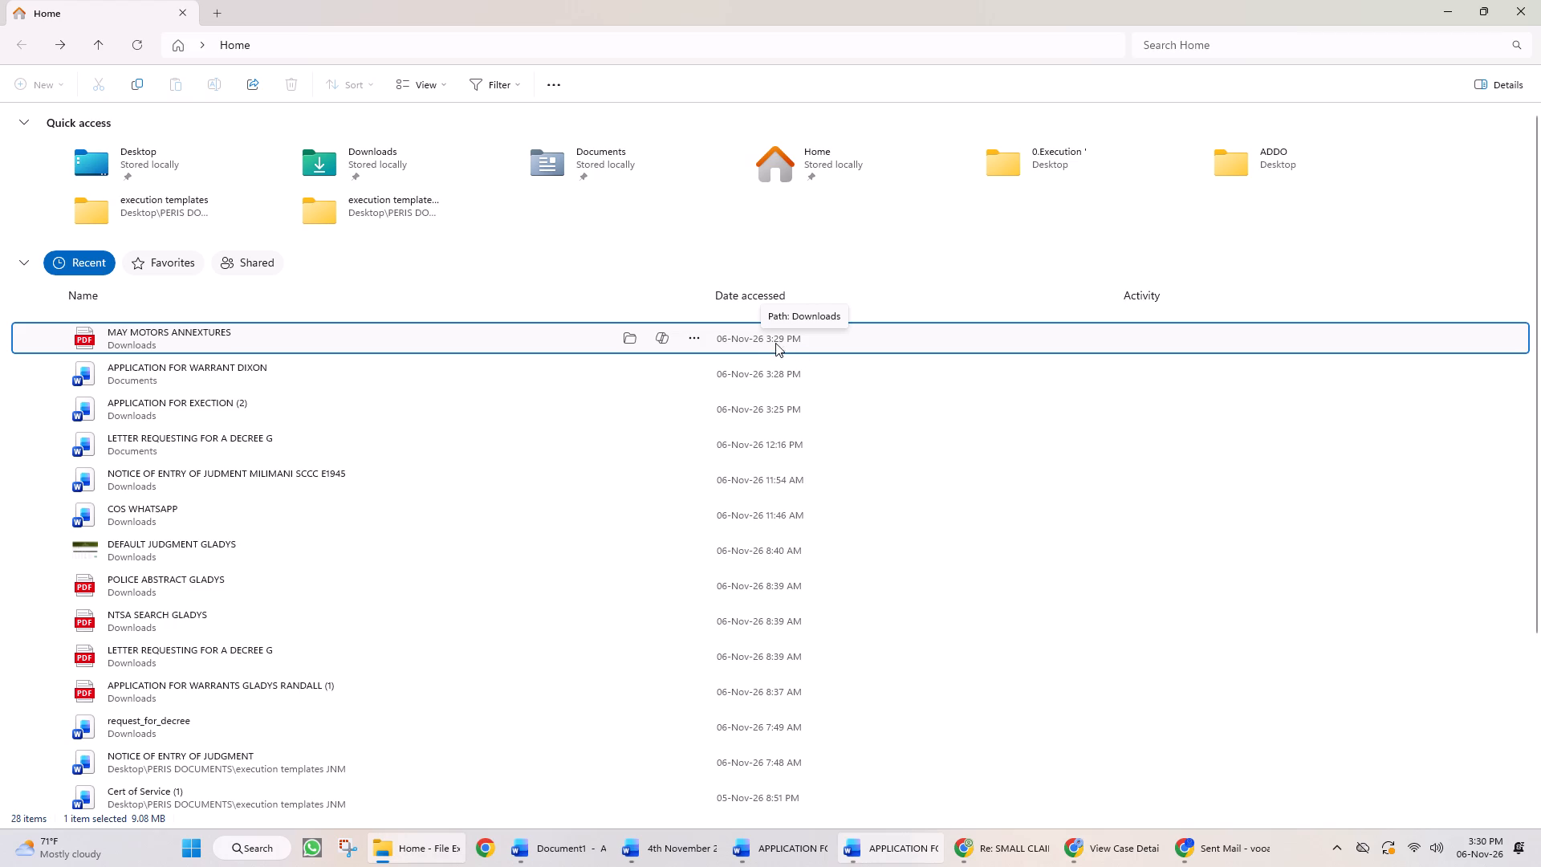
left_click(551, 340)
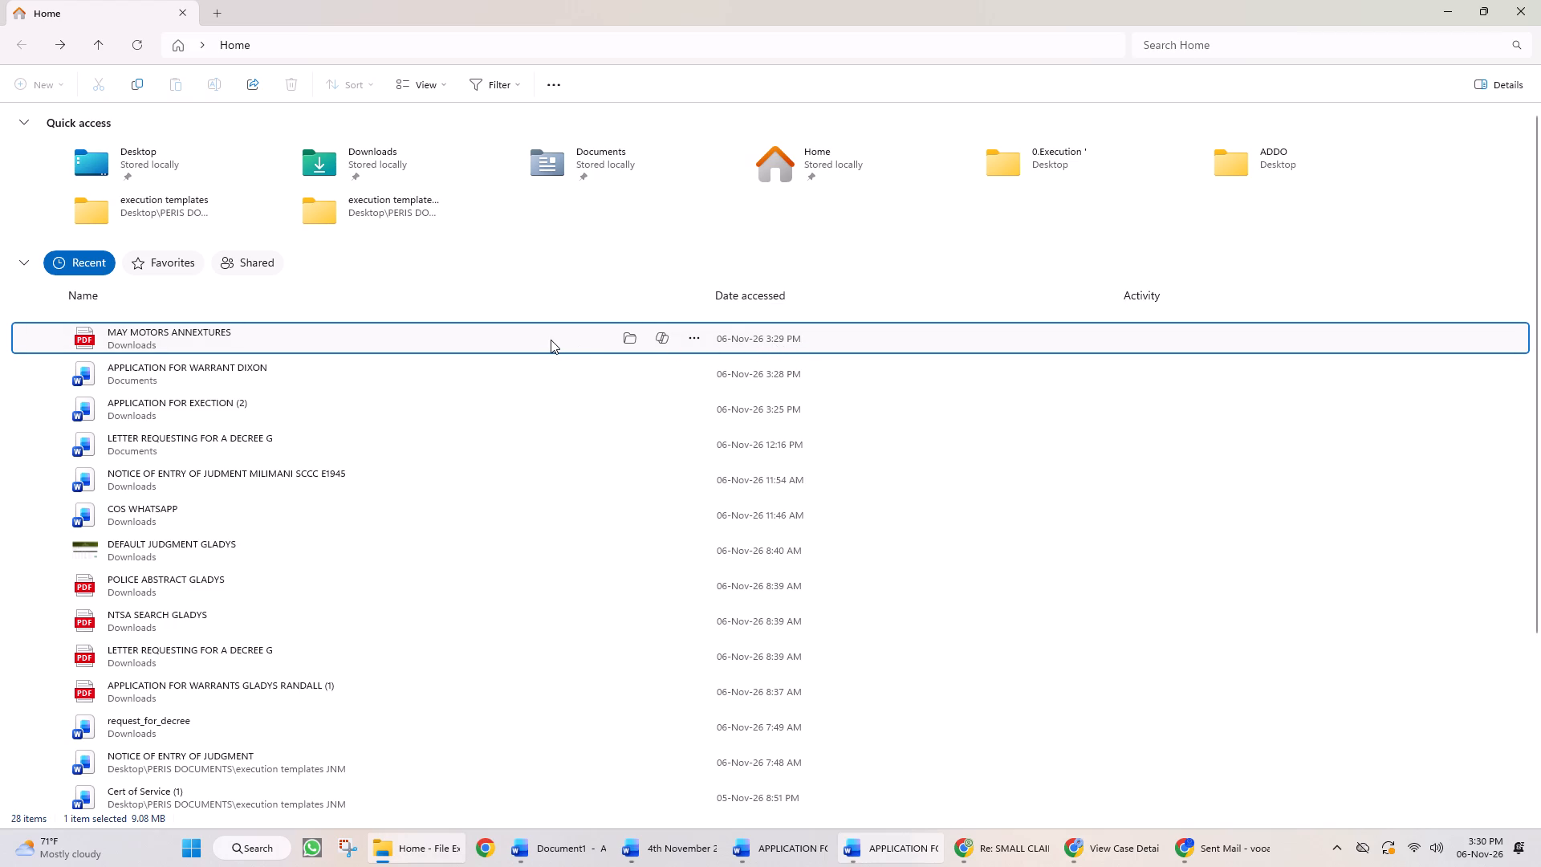
double_click(554, 336)
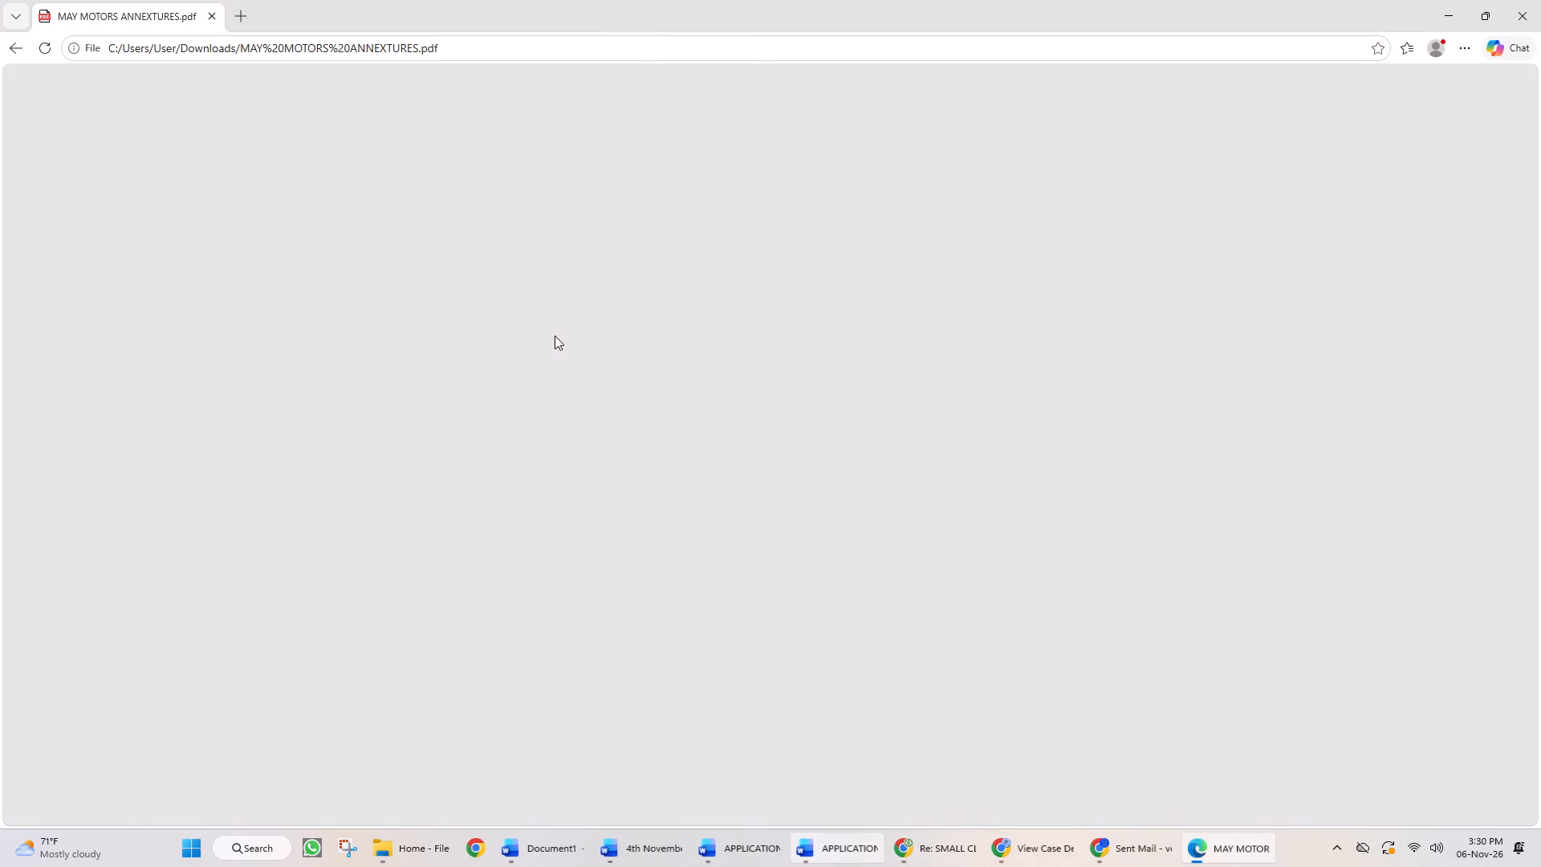
scroll(641, 377, "down", 14)
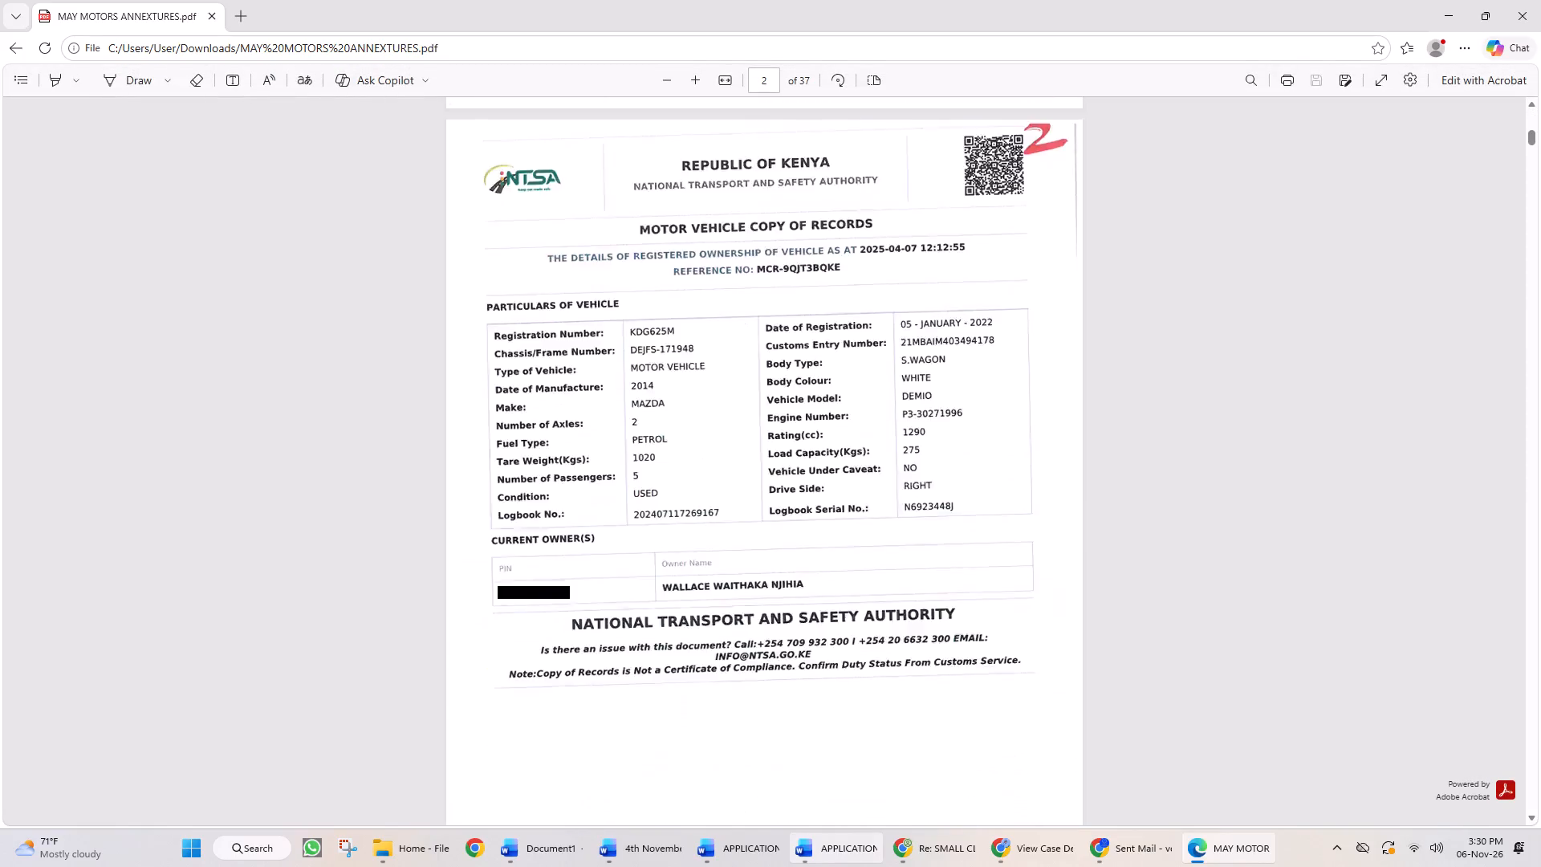
Look over the opening pages of MAY MOTORS ANNEXTURES and close the document.
scroll(646, 386, "down", 2)
scroll(646, 386, "up", 17)
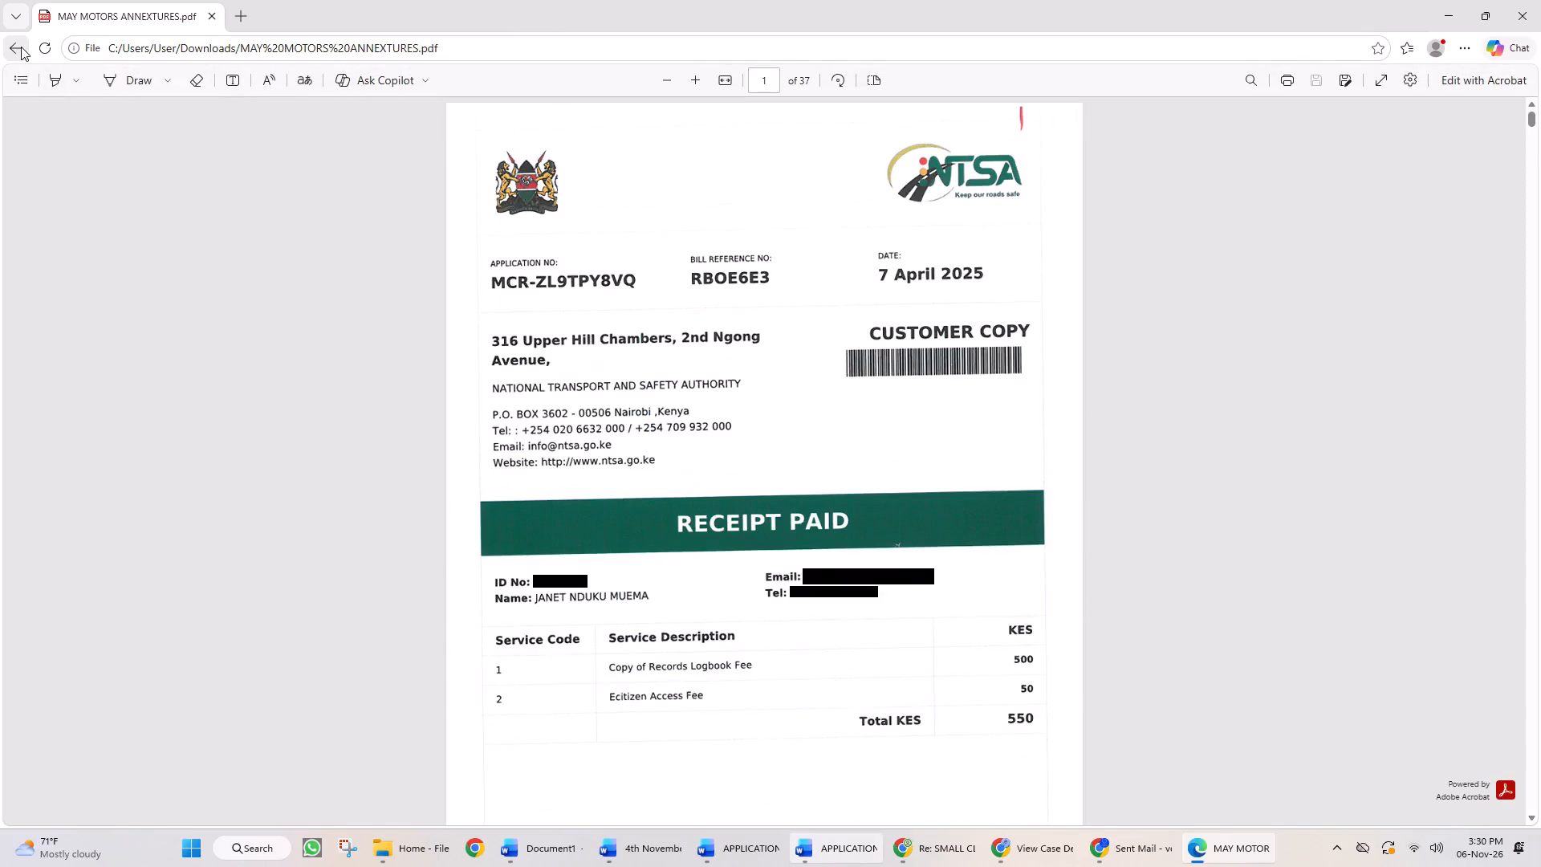
left_click(214, 22)
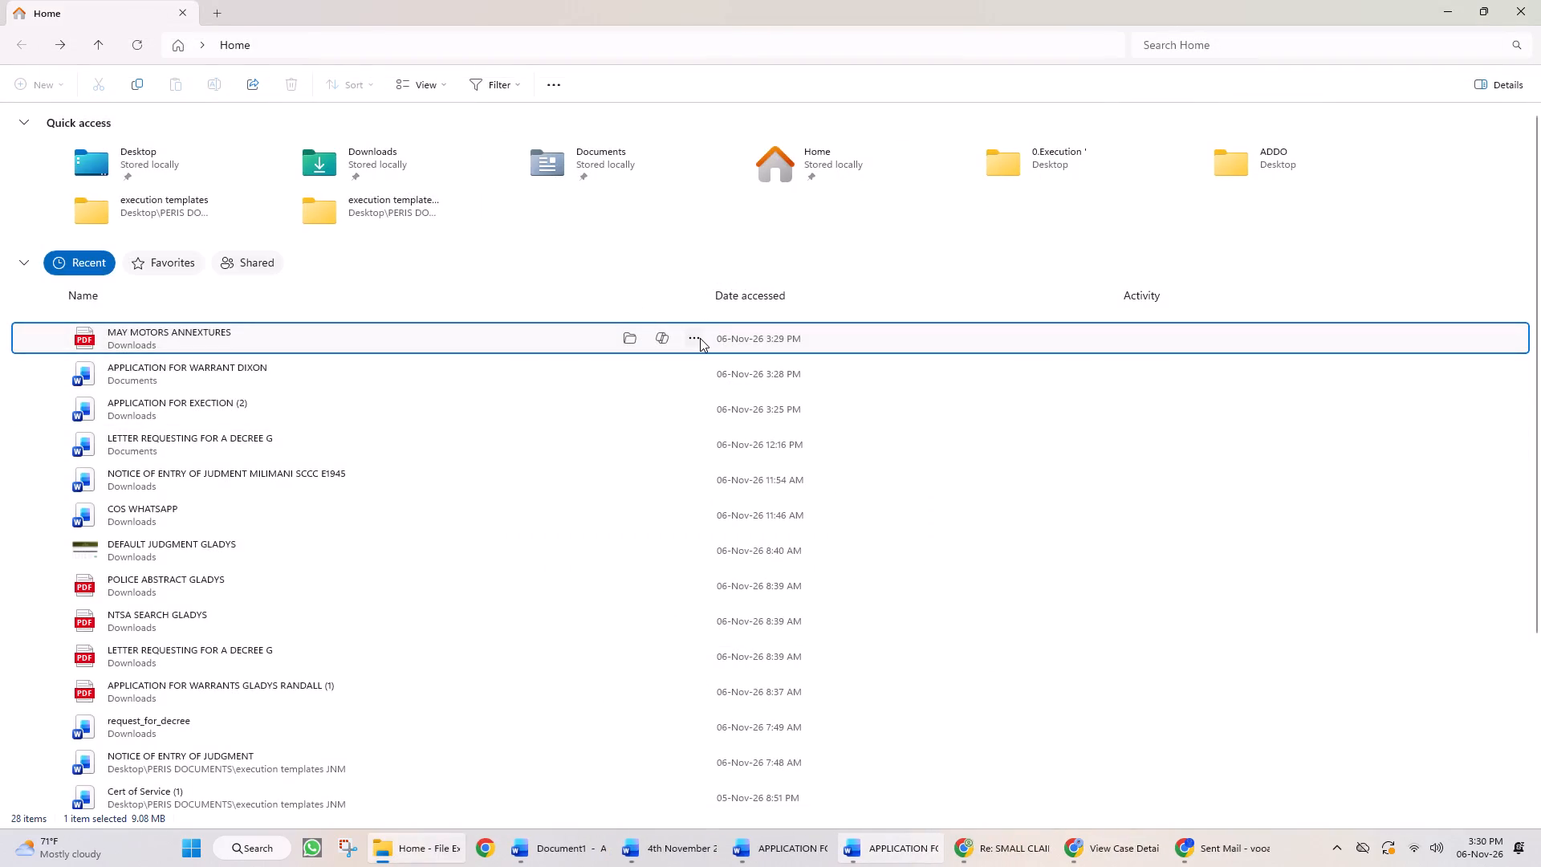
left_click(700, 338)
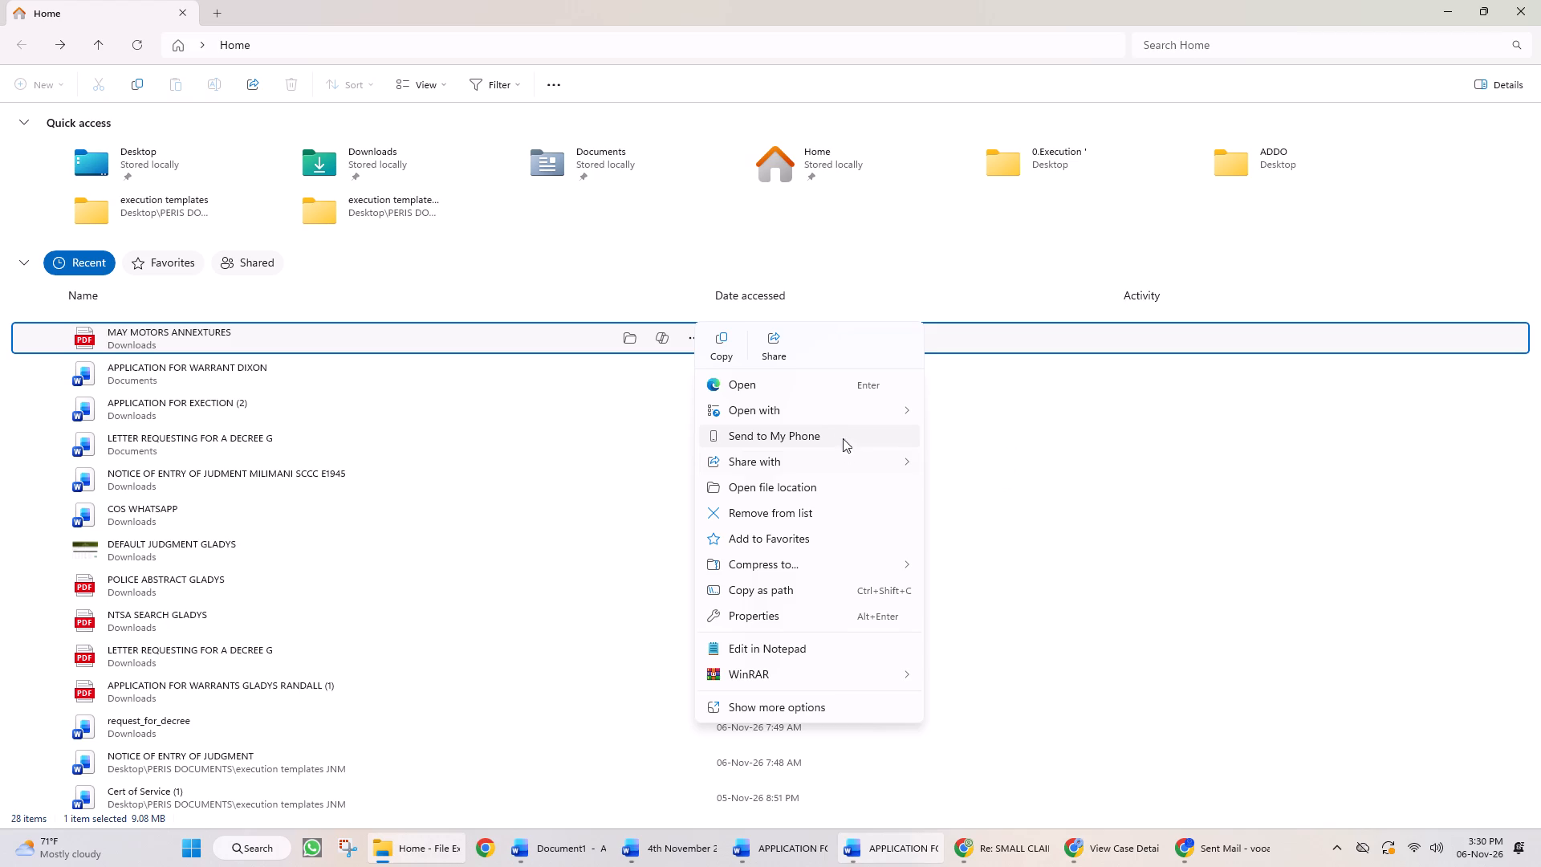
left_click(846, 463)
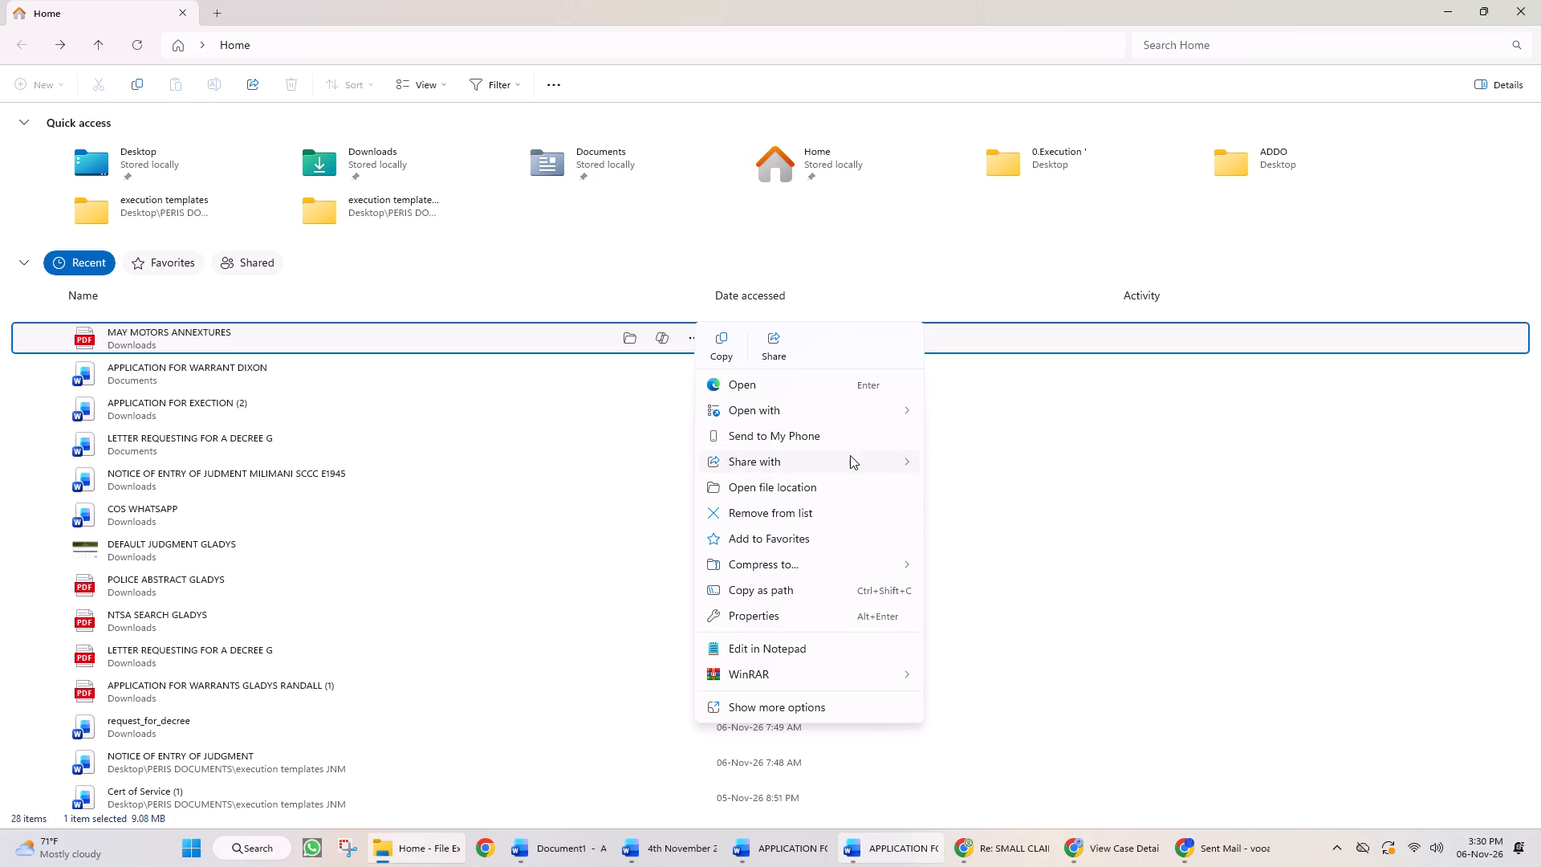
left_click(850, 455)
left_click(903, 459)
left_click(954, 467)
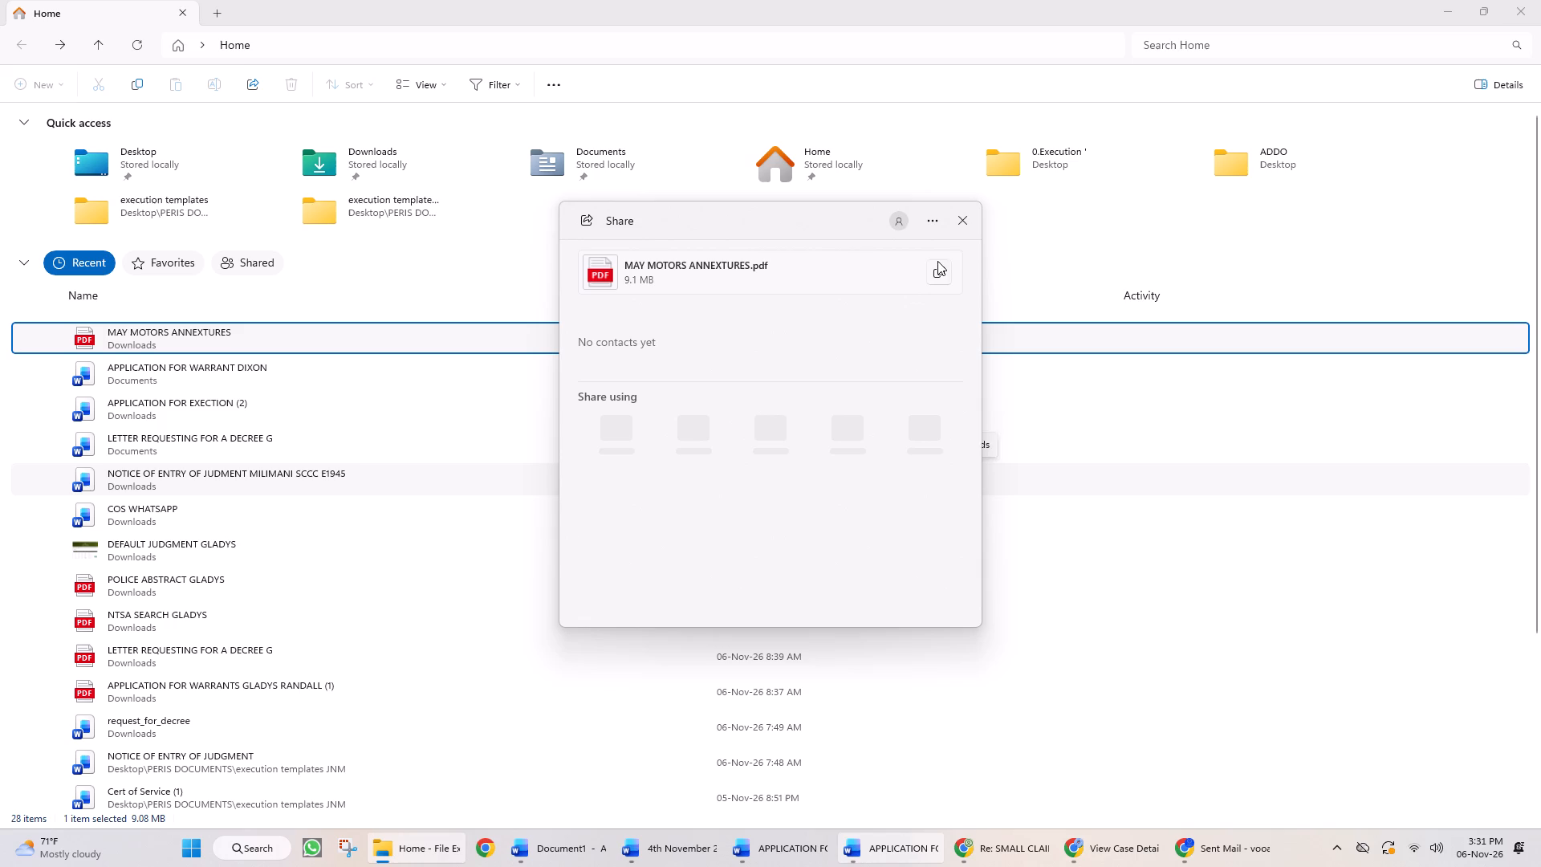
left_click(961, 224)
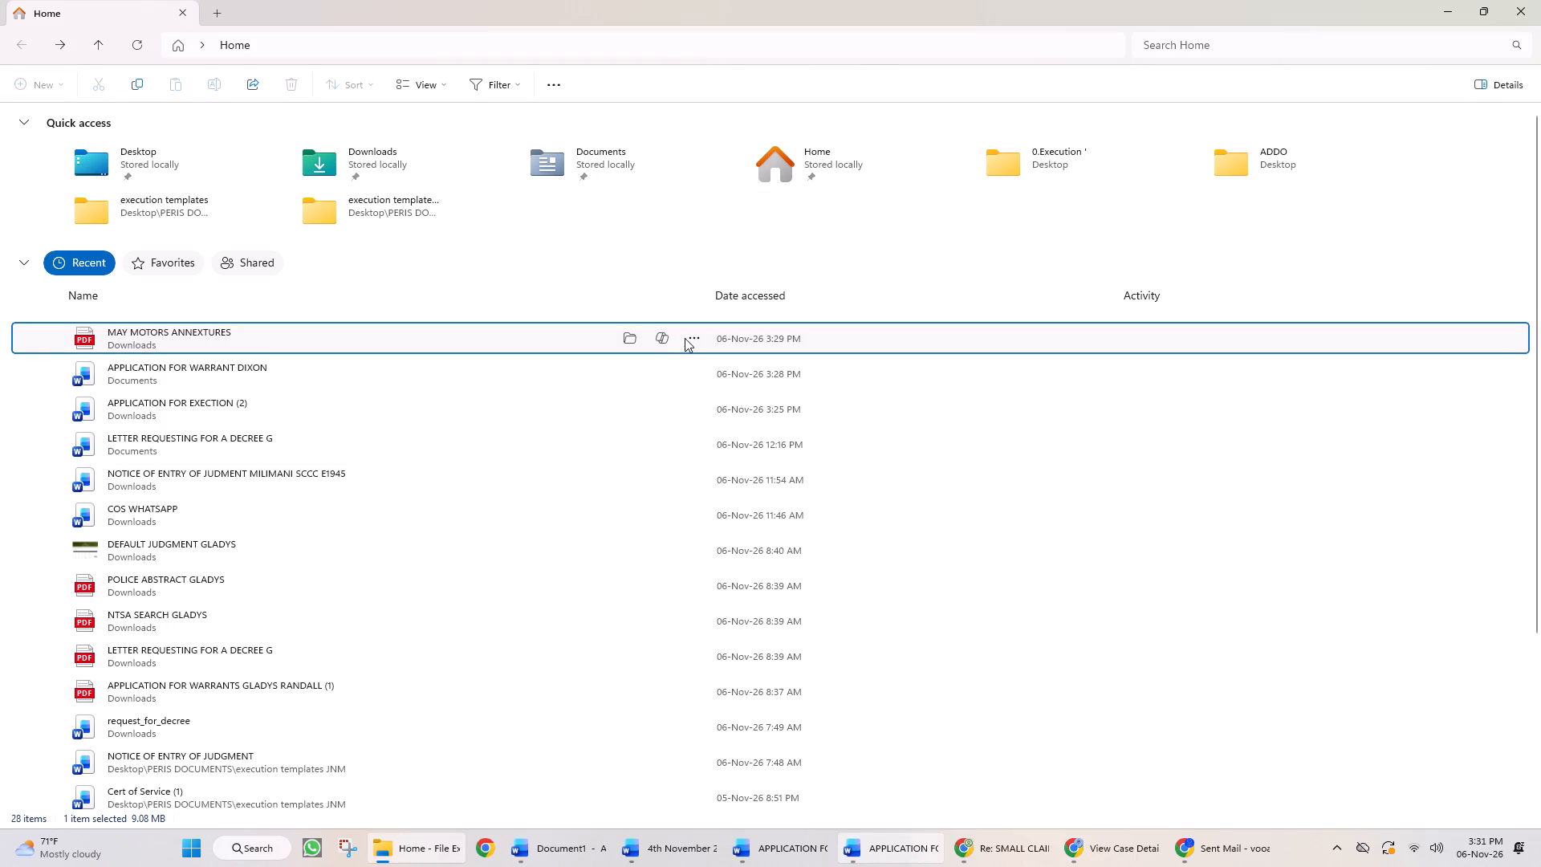
Bring up the sharing options for MAY MOTORS ANNEXTURES in the recent files.
left_click(689, 336)
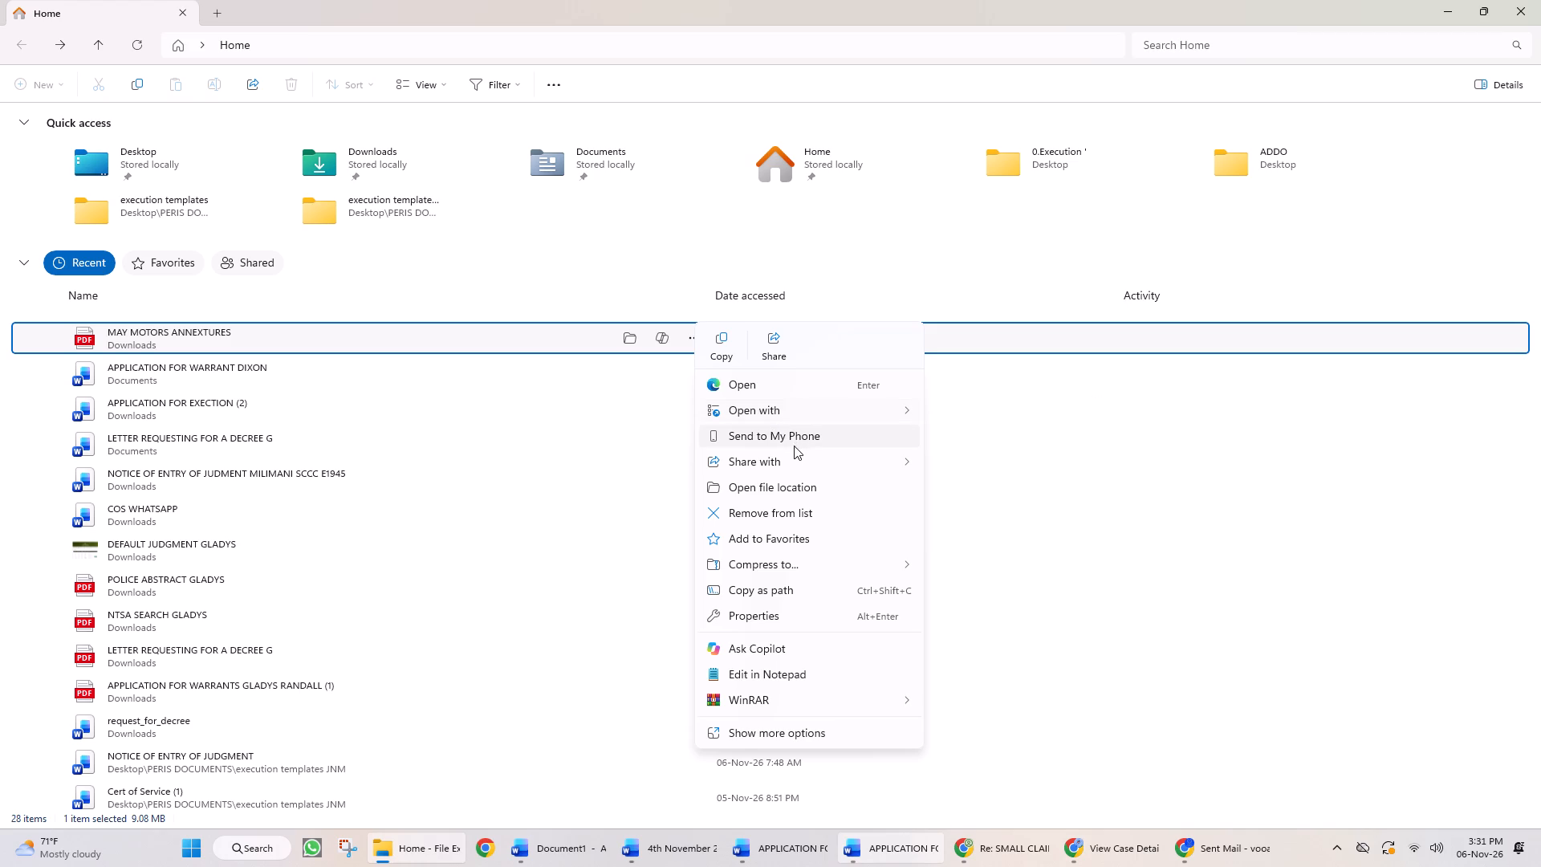
left_click(1017, 470)
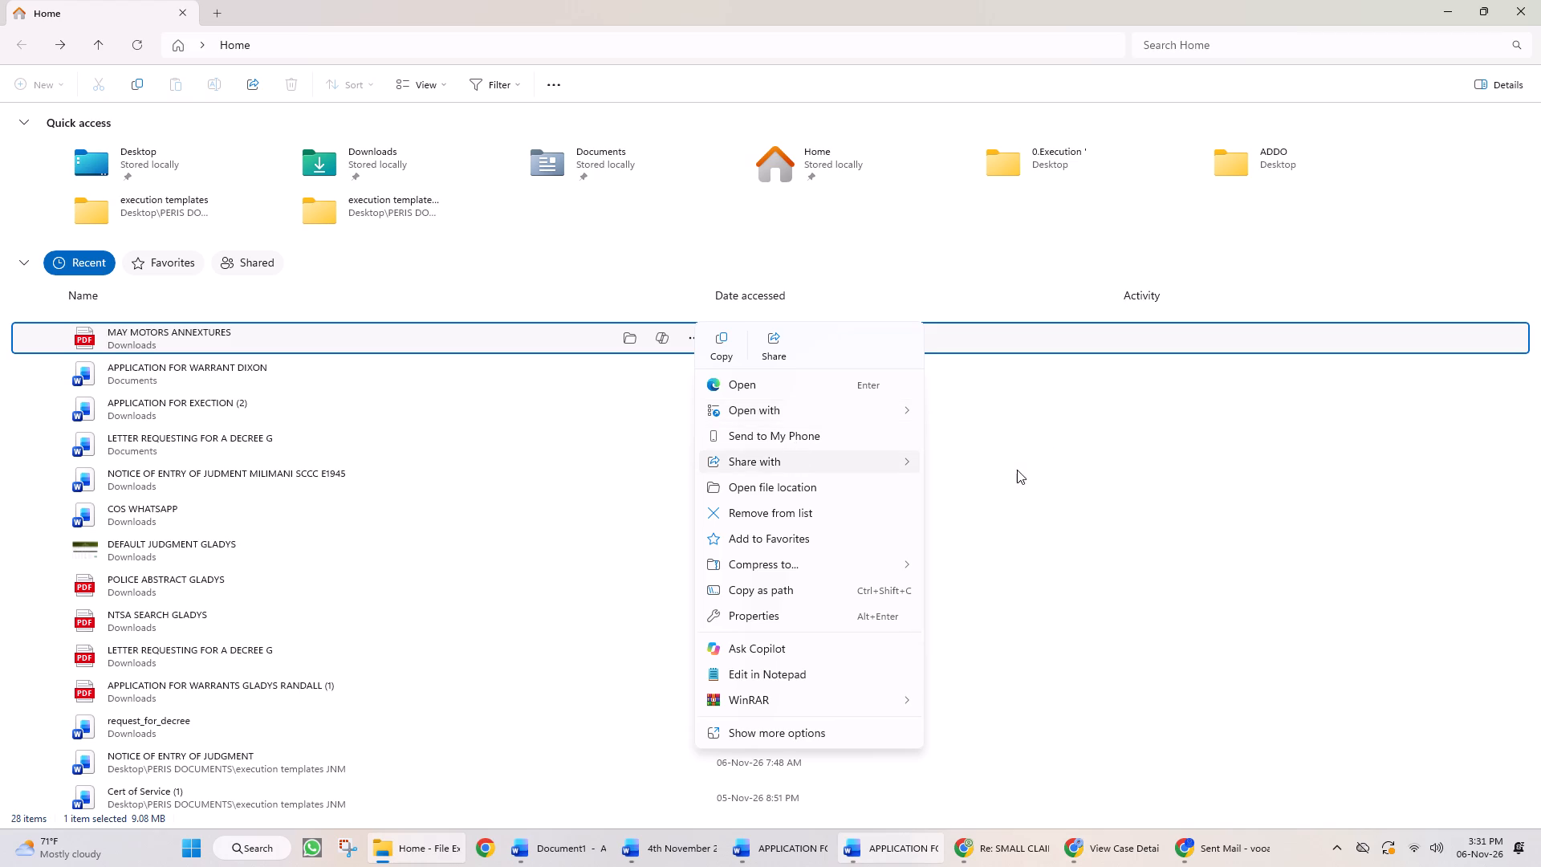
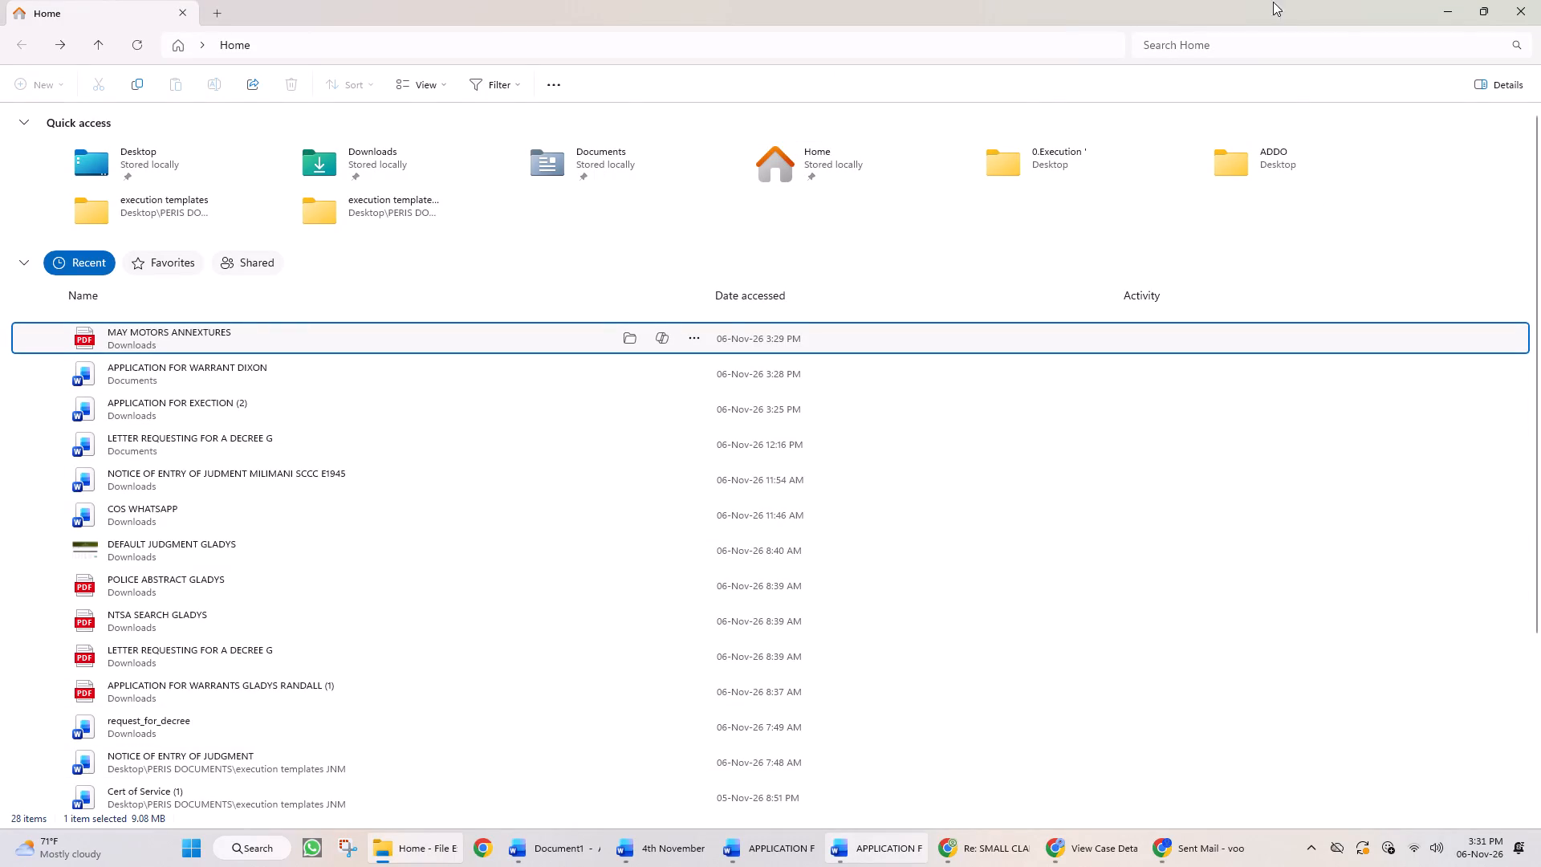
Close File Explorer and the last mpdf.pdf tab in Chrome, and open the iLovePDF website in a new tab.
left_click(1516, 3)
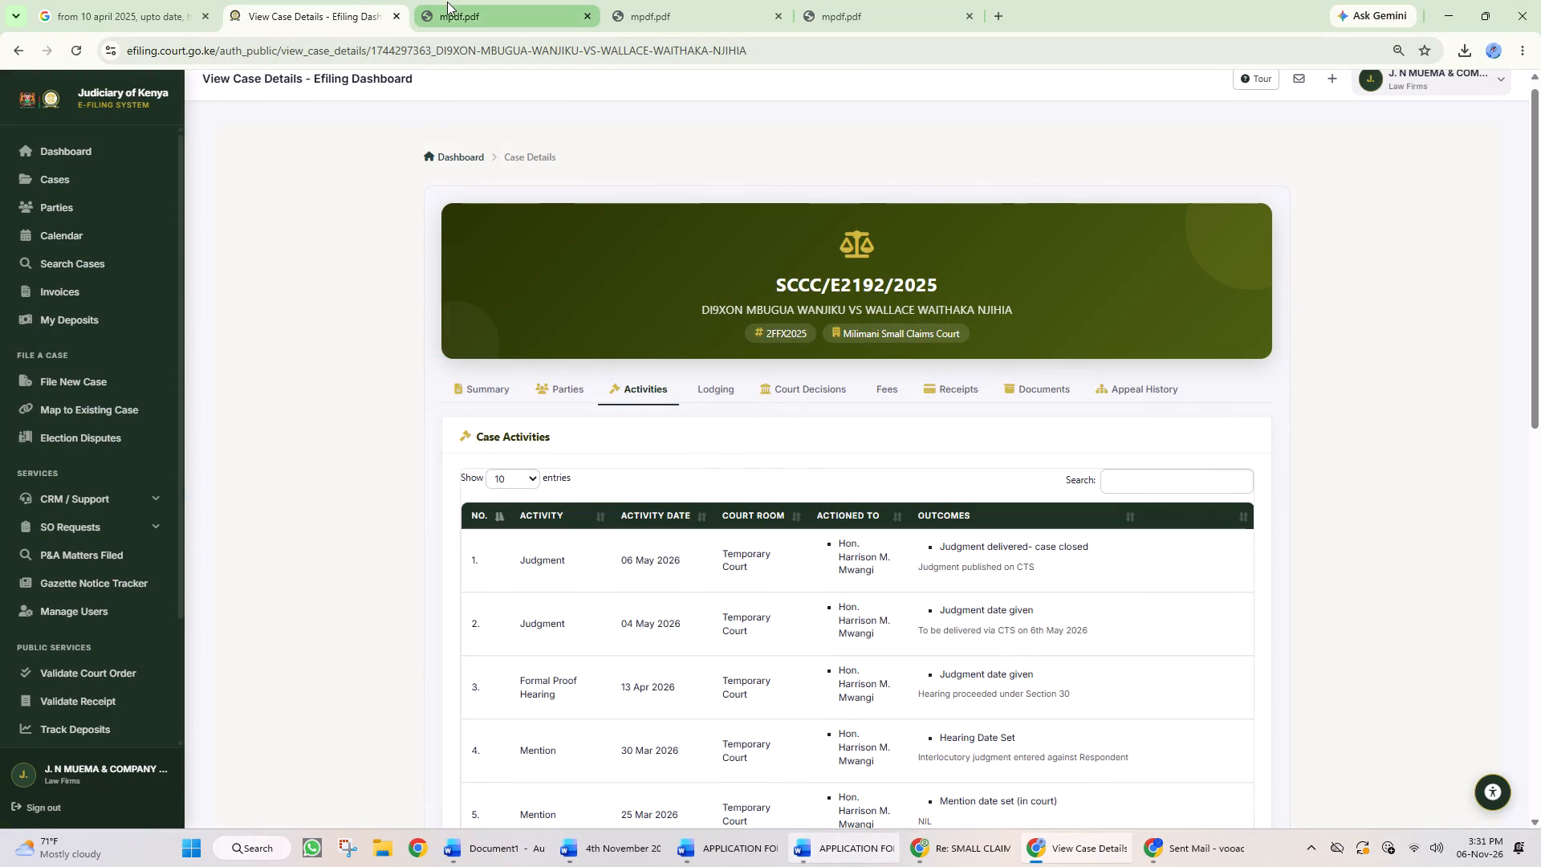
left_click(975, 18)
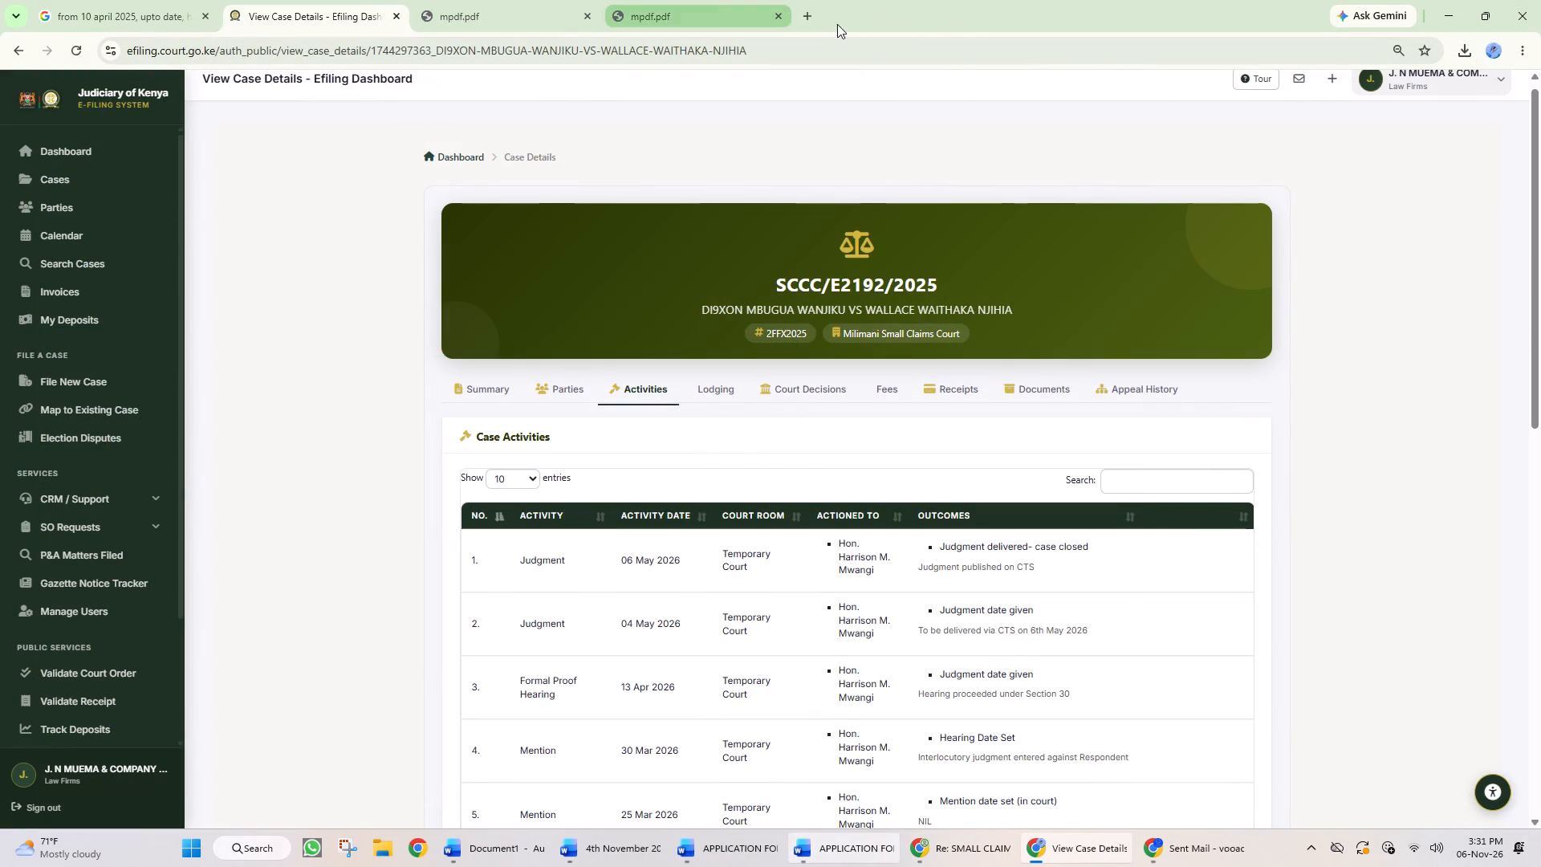
left_click(811, 24)
left_click(668, 299)
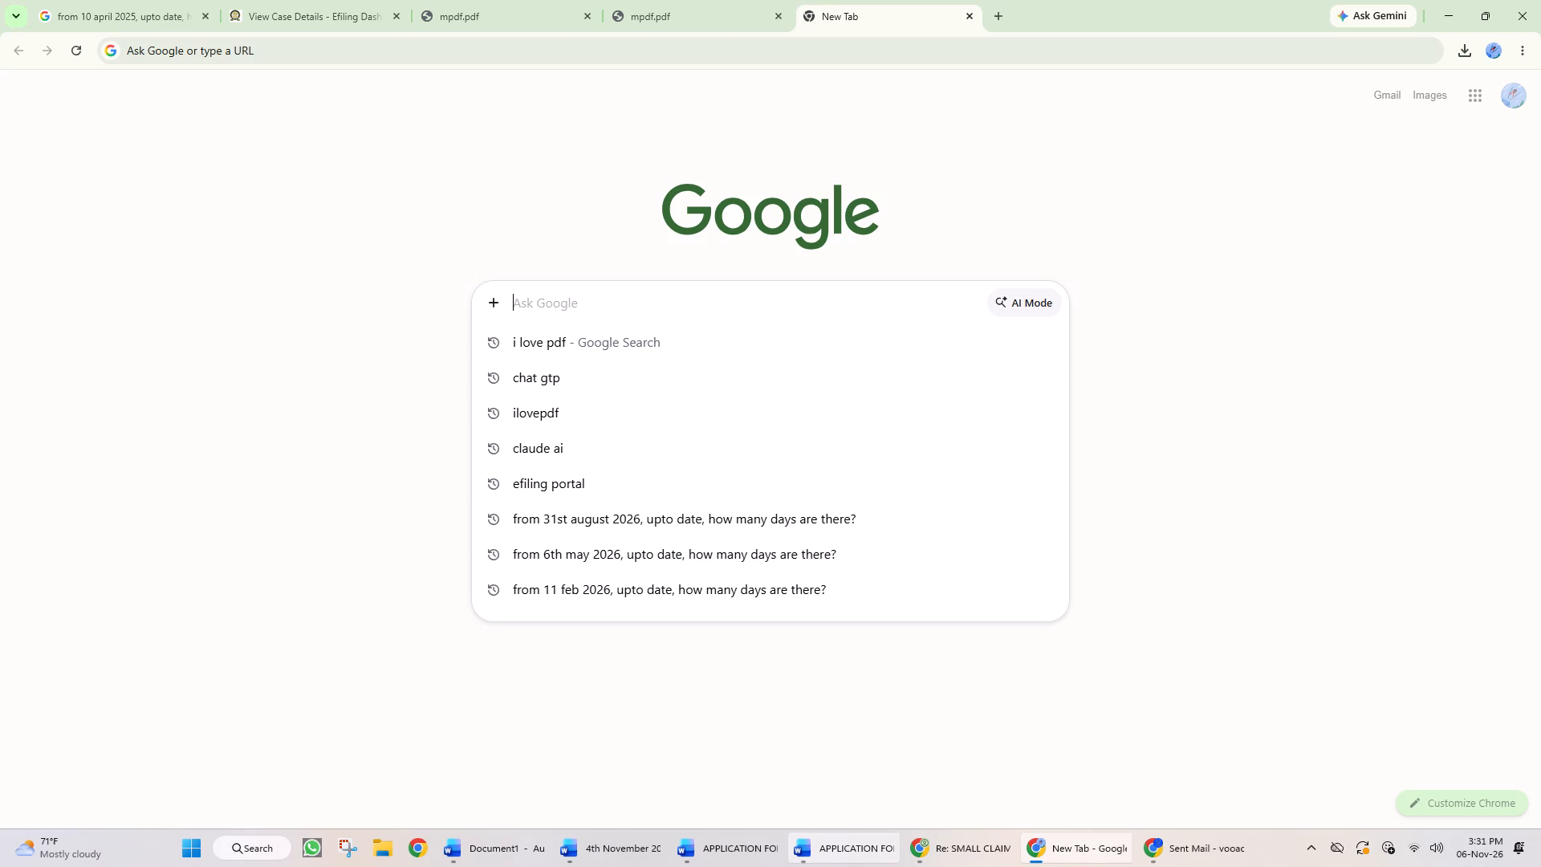
left_click(629, 337)
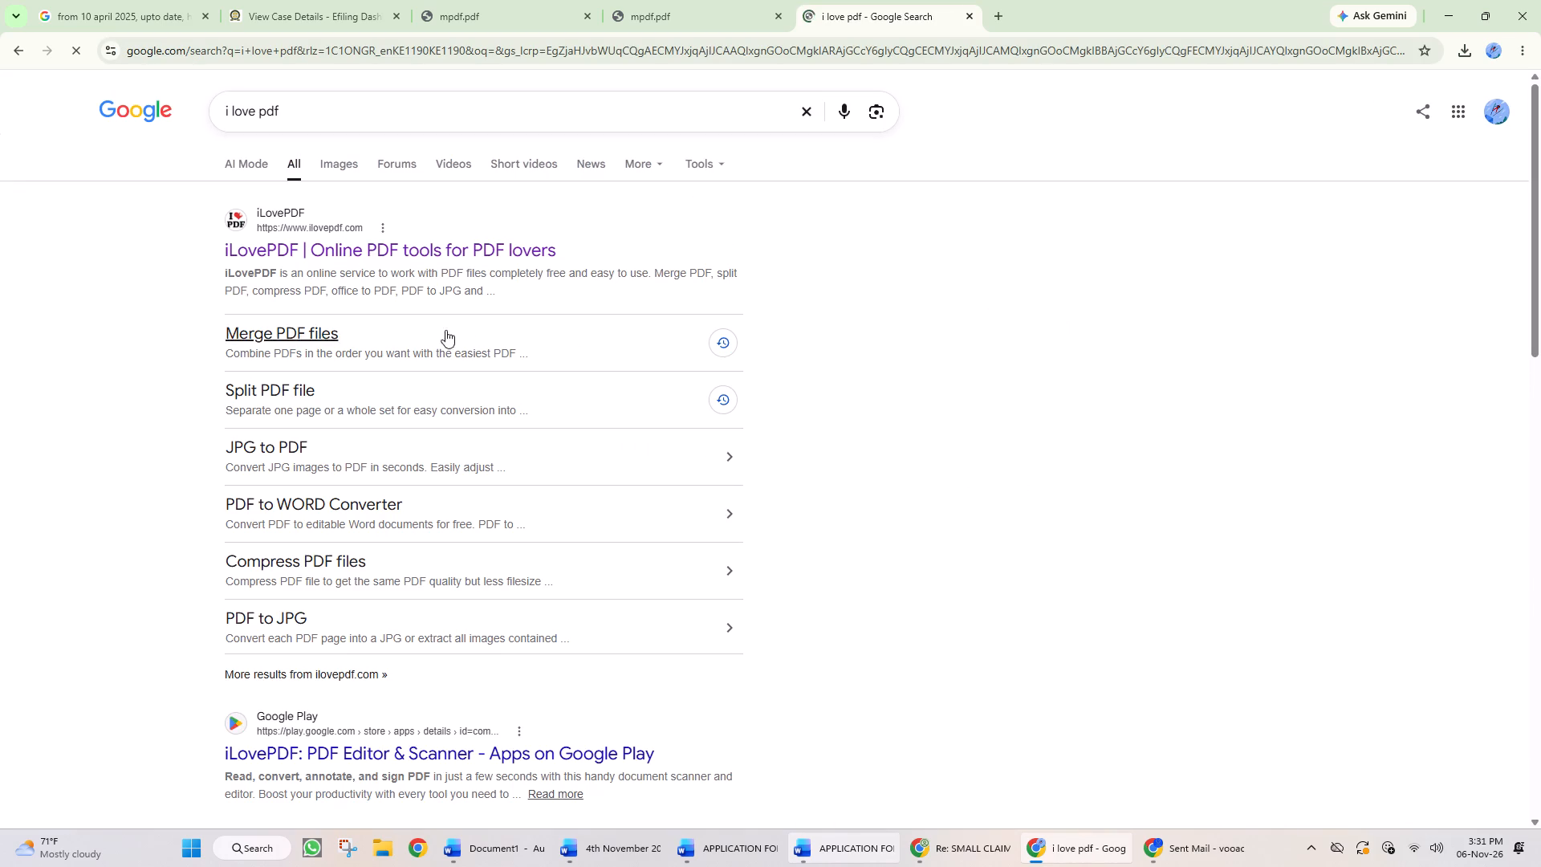
double_click(373, 240)
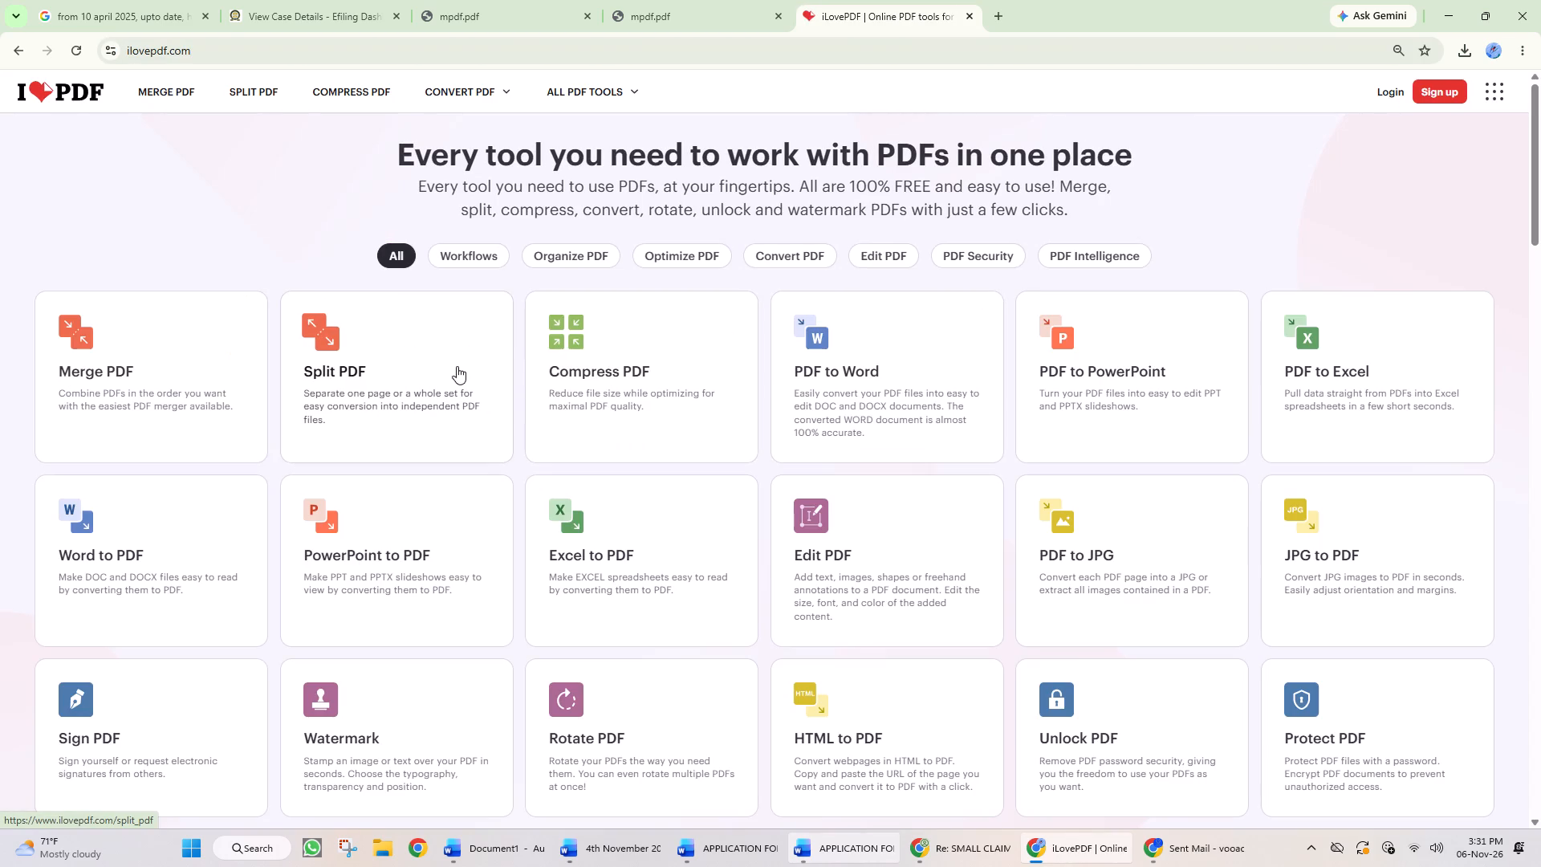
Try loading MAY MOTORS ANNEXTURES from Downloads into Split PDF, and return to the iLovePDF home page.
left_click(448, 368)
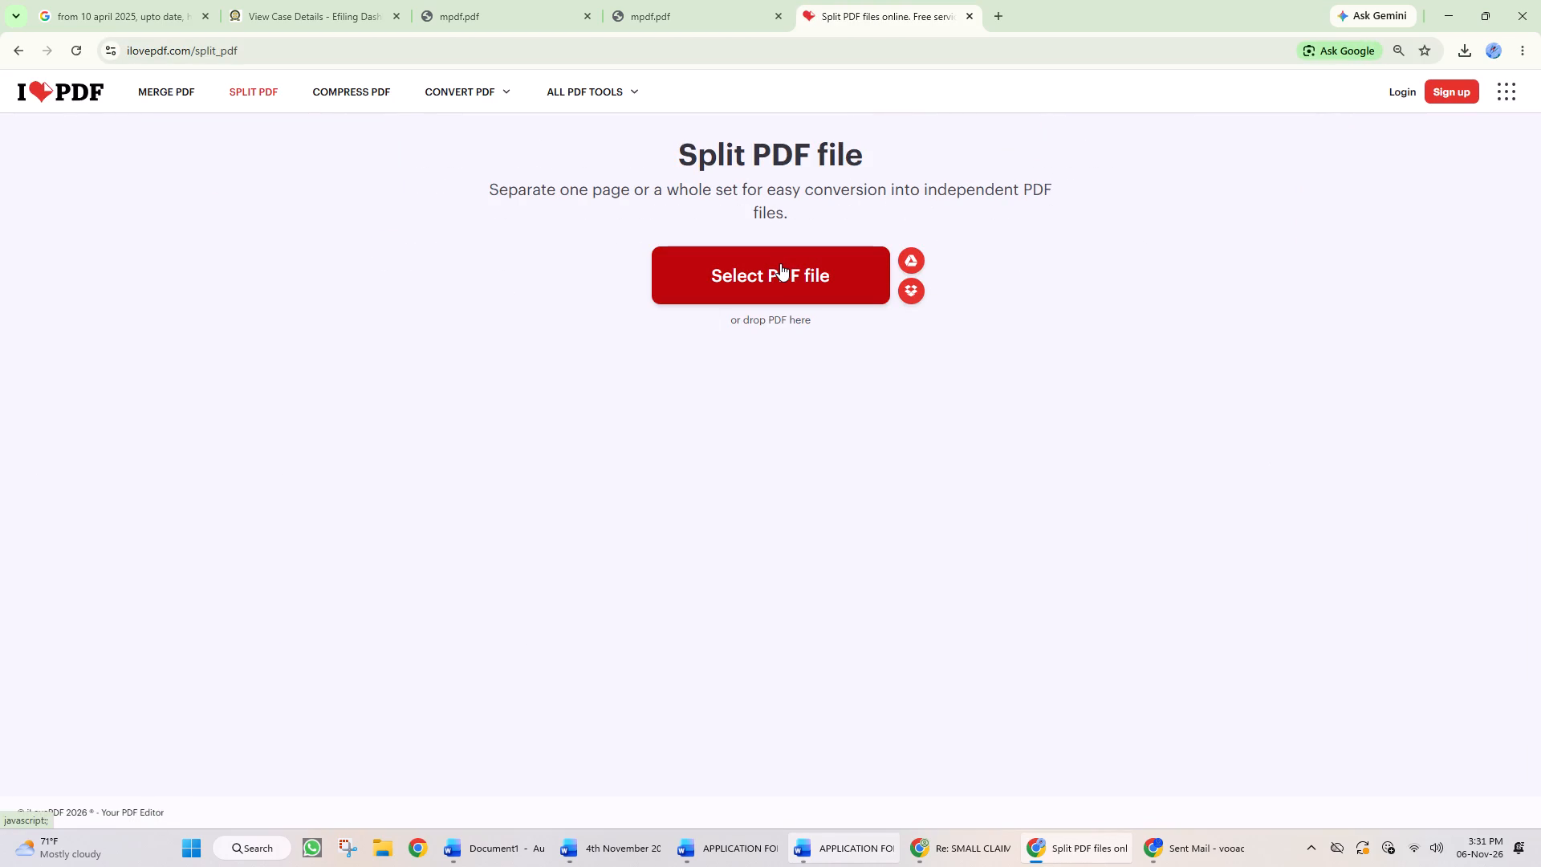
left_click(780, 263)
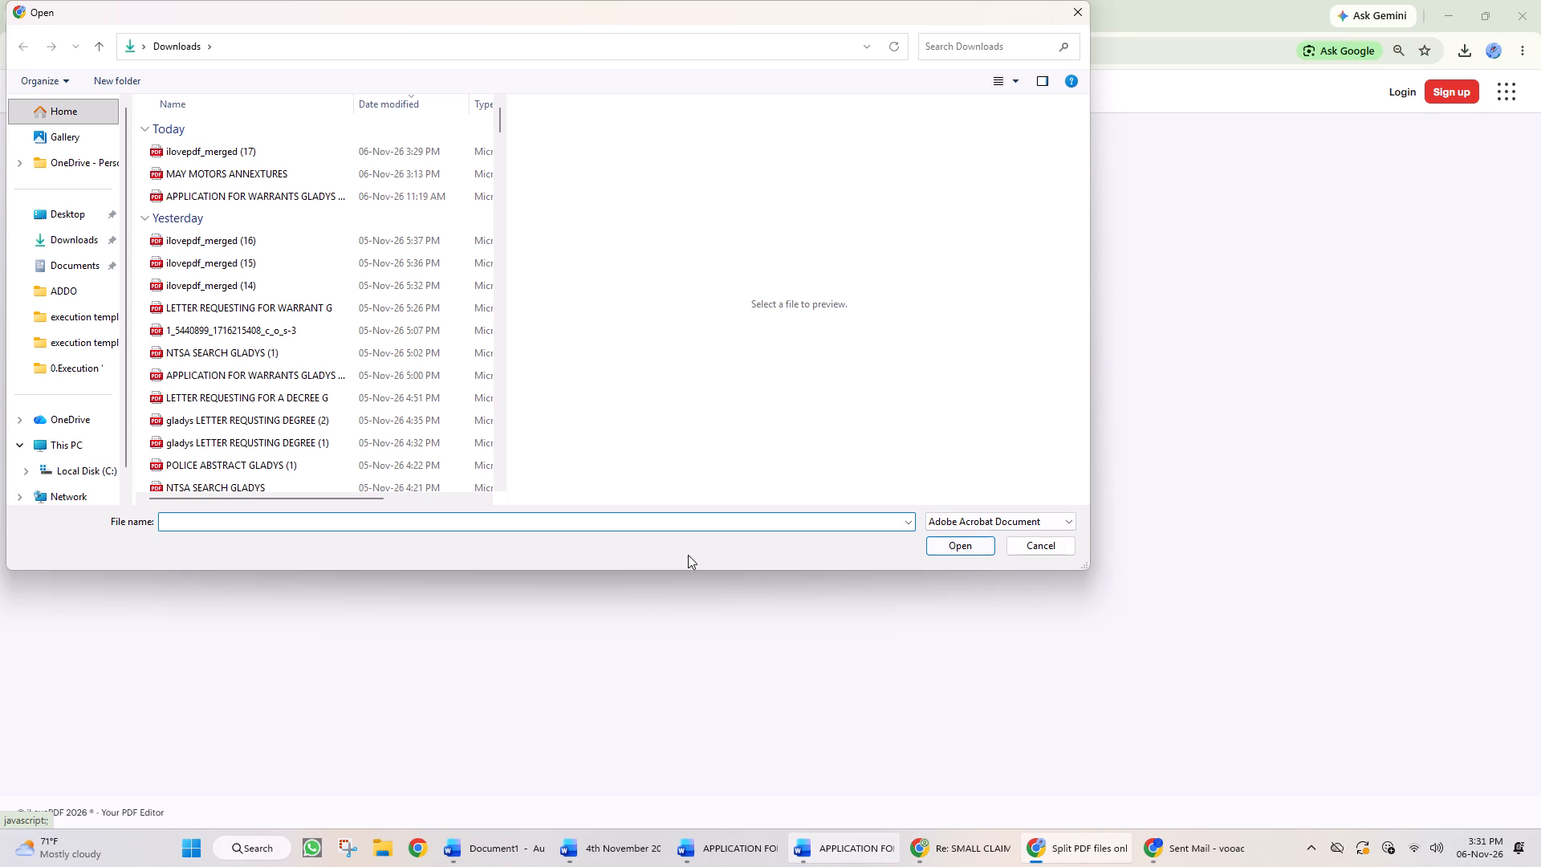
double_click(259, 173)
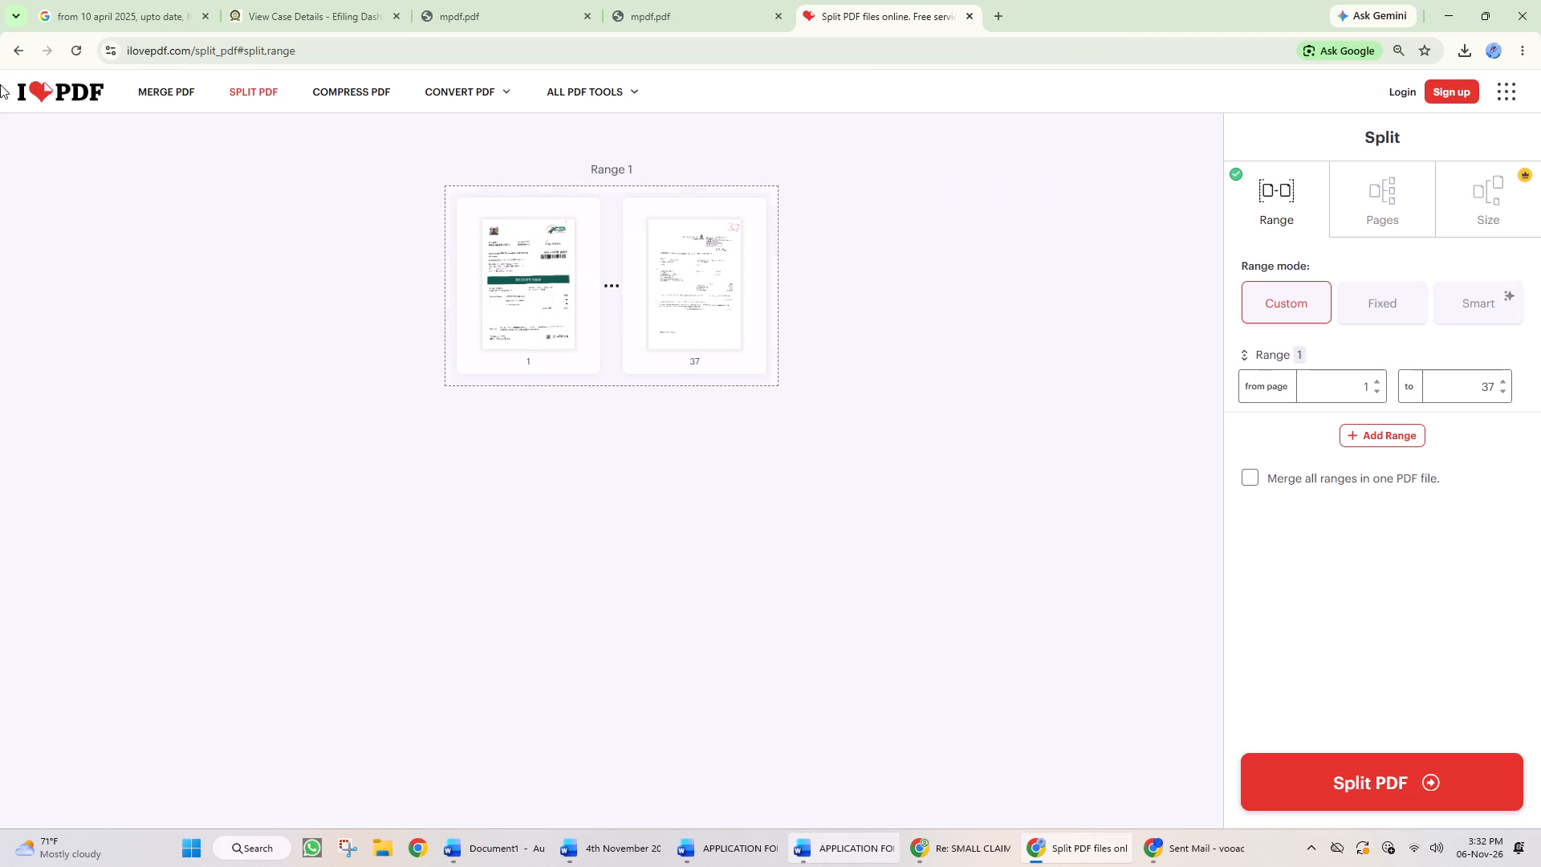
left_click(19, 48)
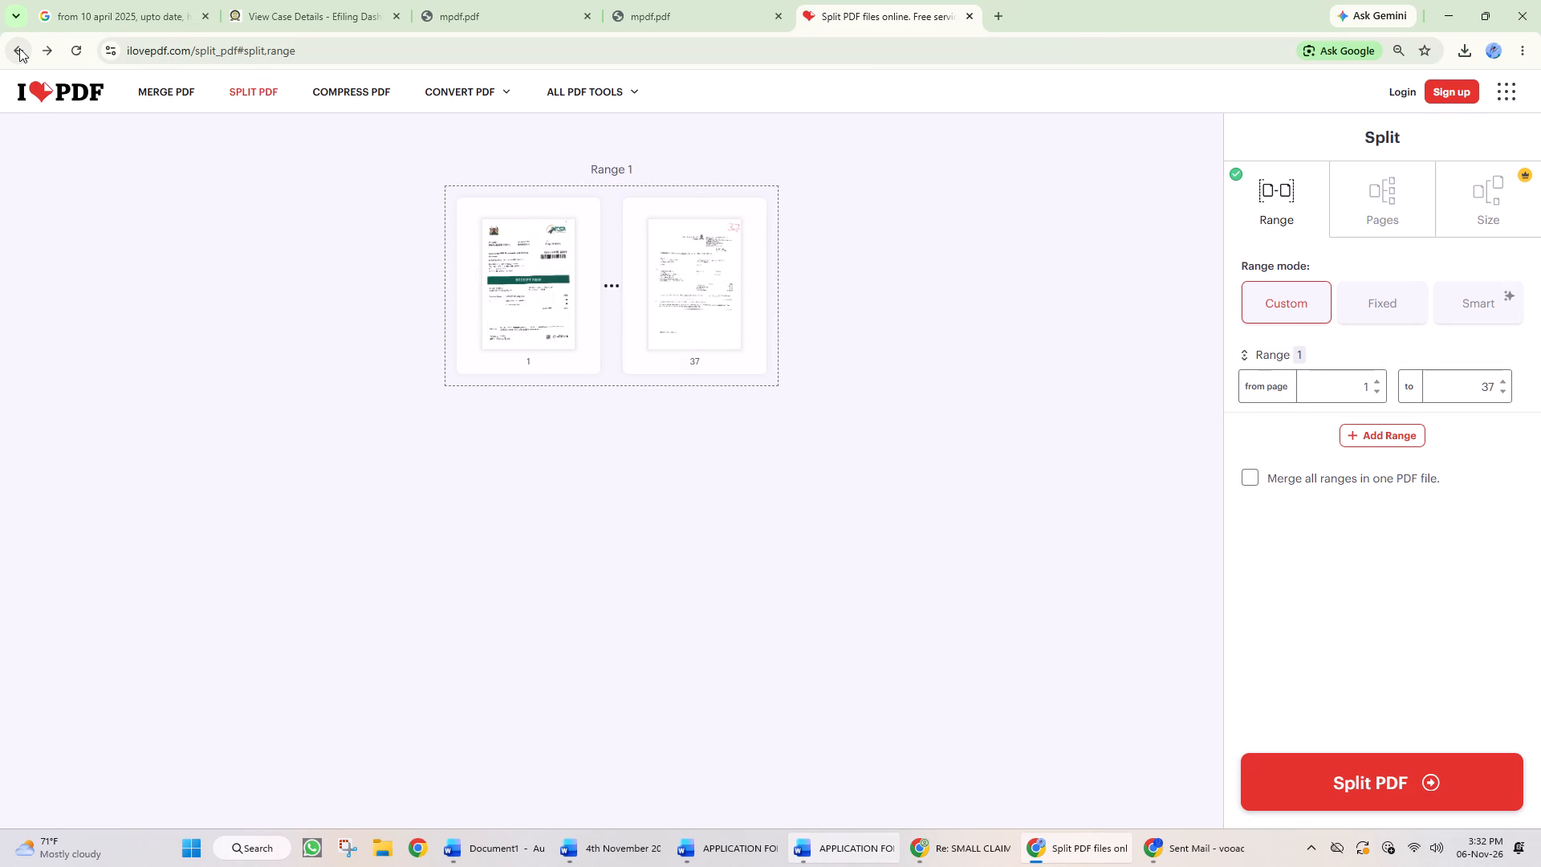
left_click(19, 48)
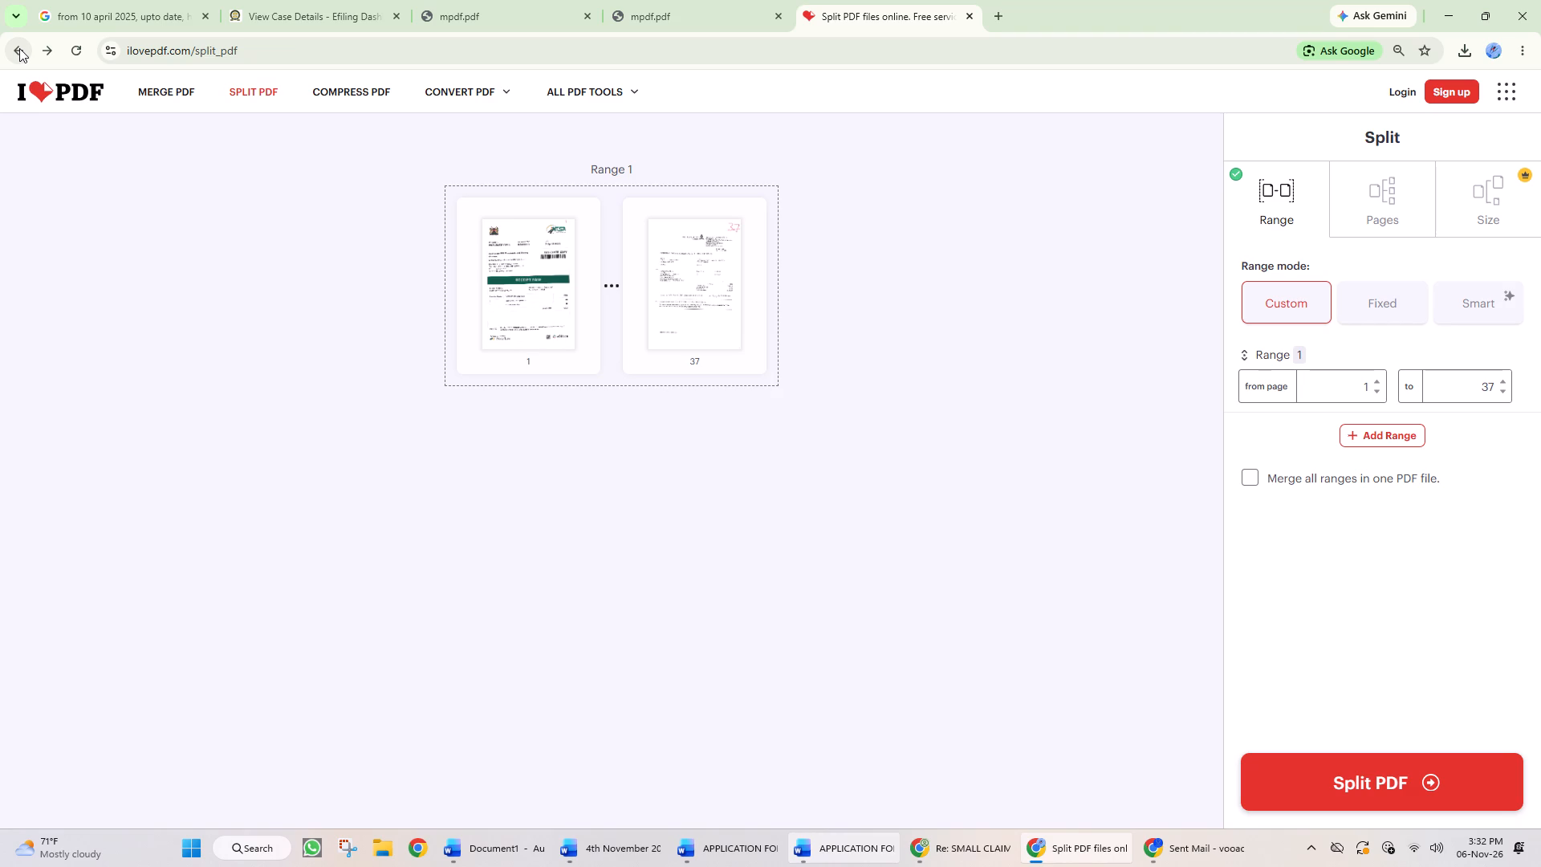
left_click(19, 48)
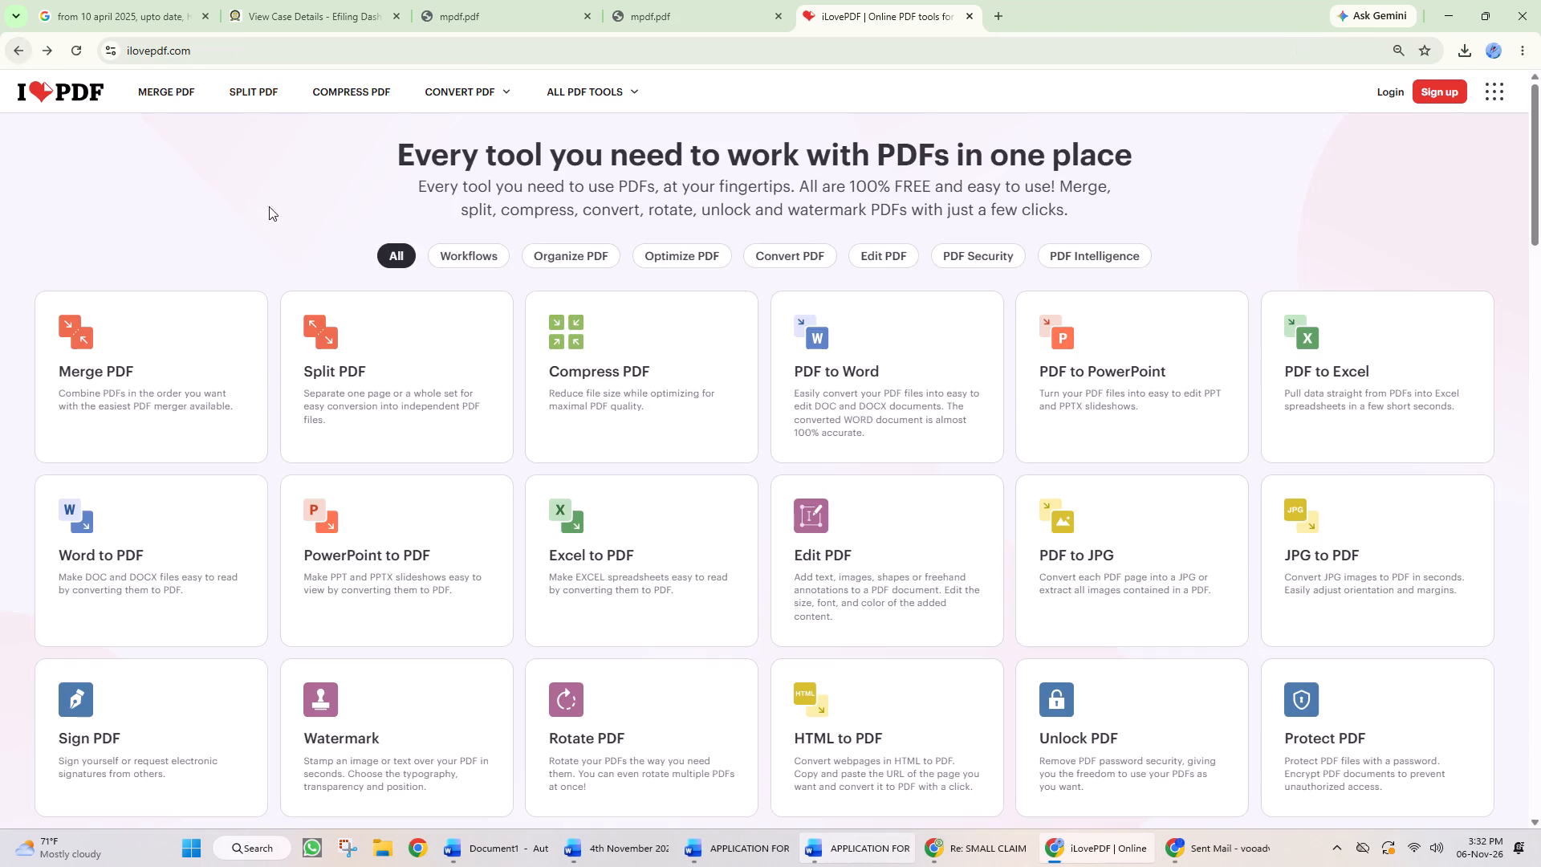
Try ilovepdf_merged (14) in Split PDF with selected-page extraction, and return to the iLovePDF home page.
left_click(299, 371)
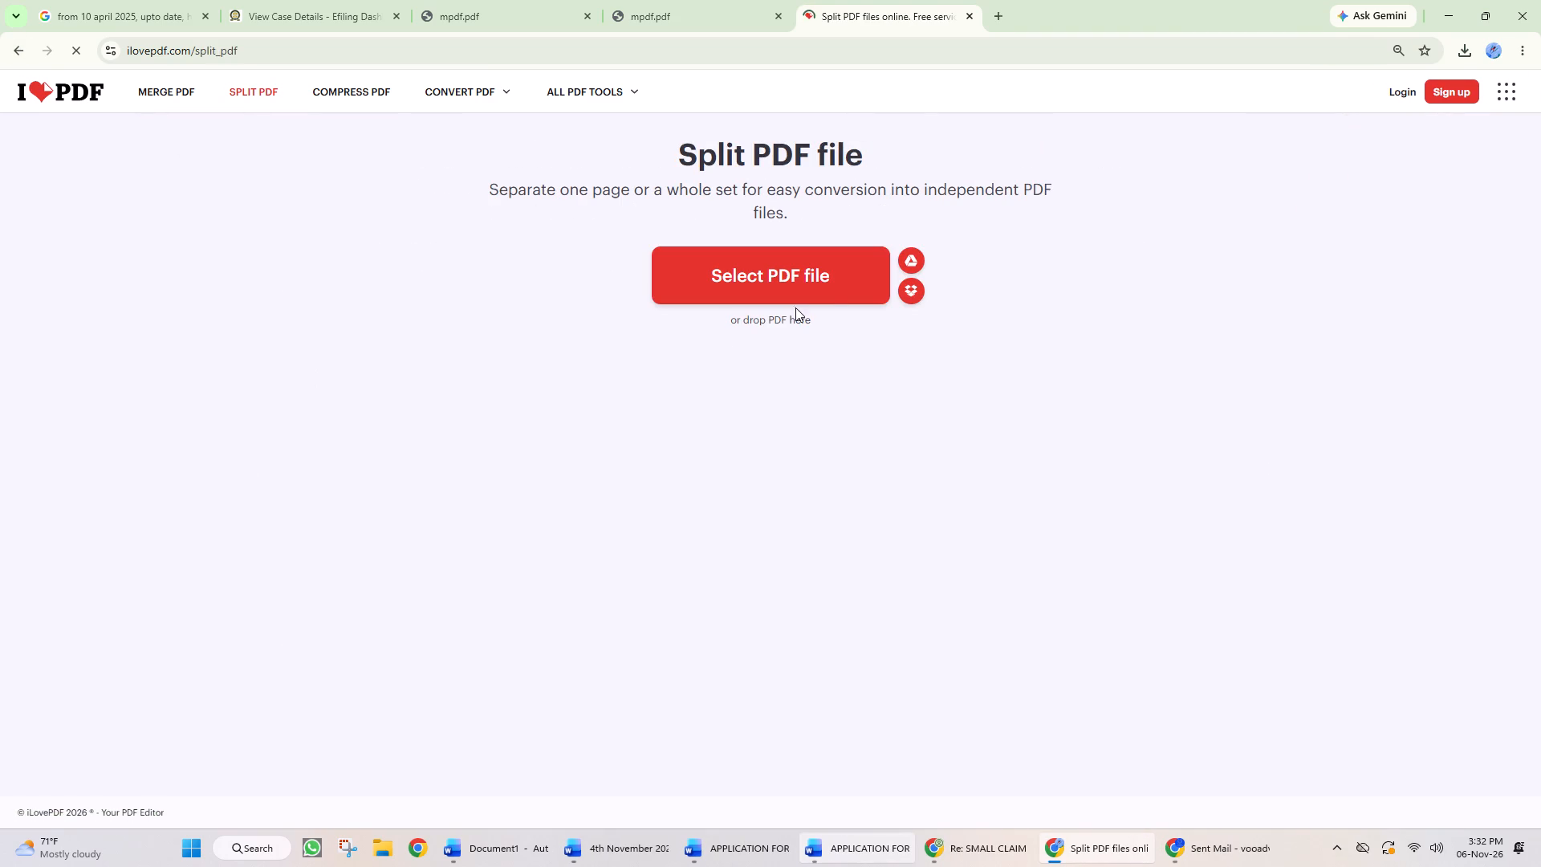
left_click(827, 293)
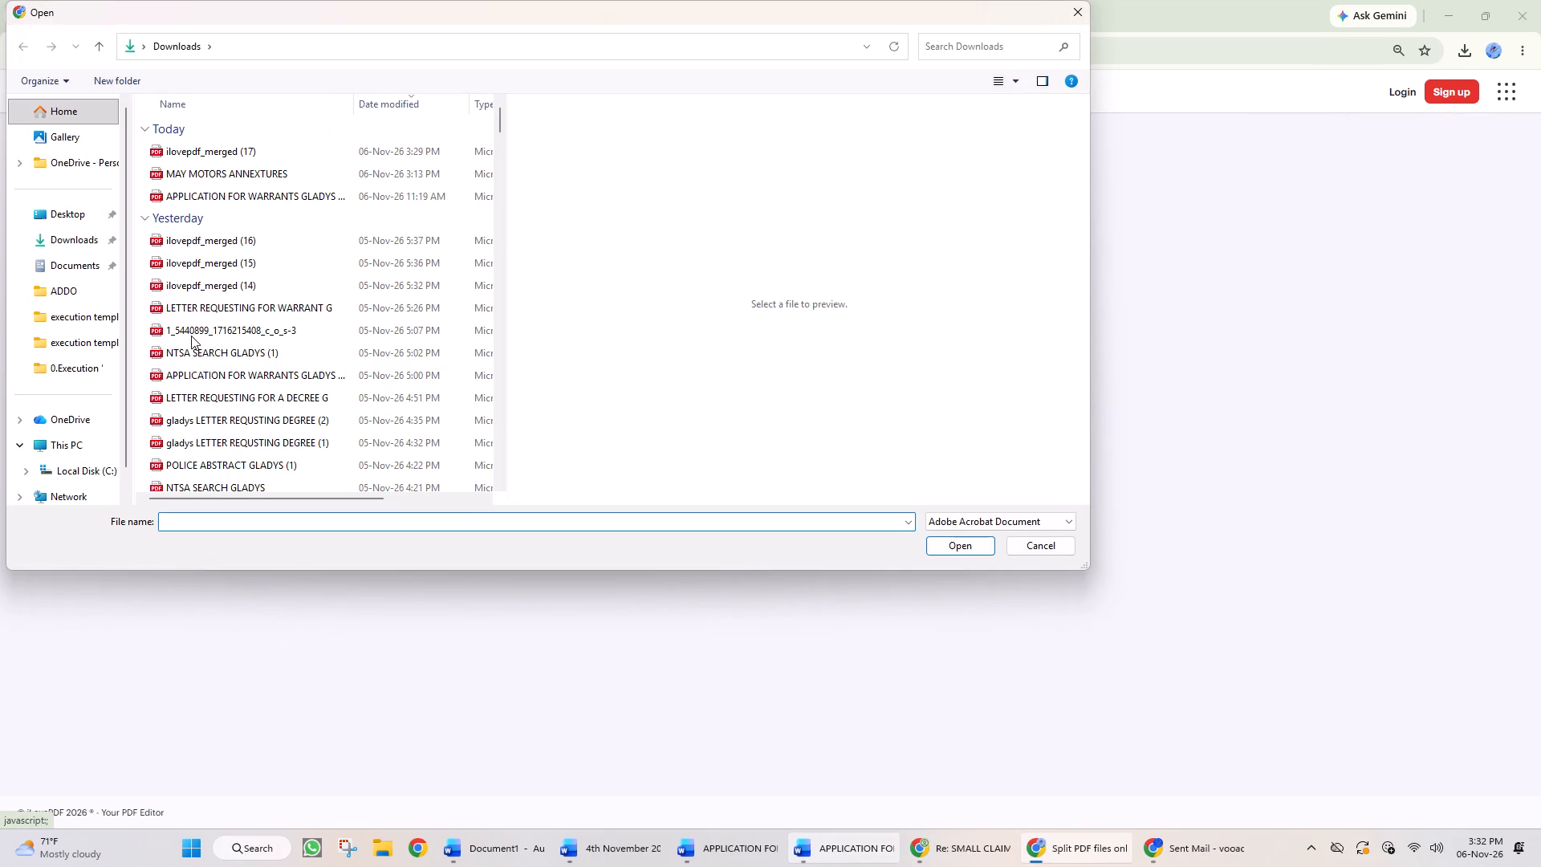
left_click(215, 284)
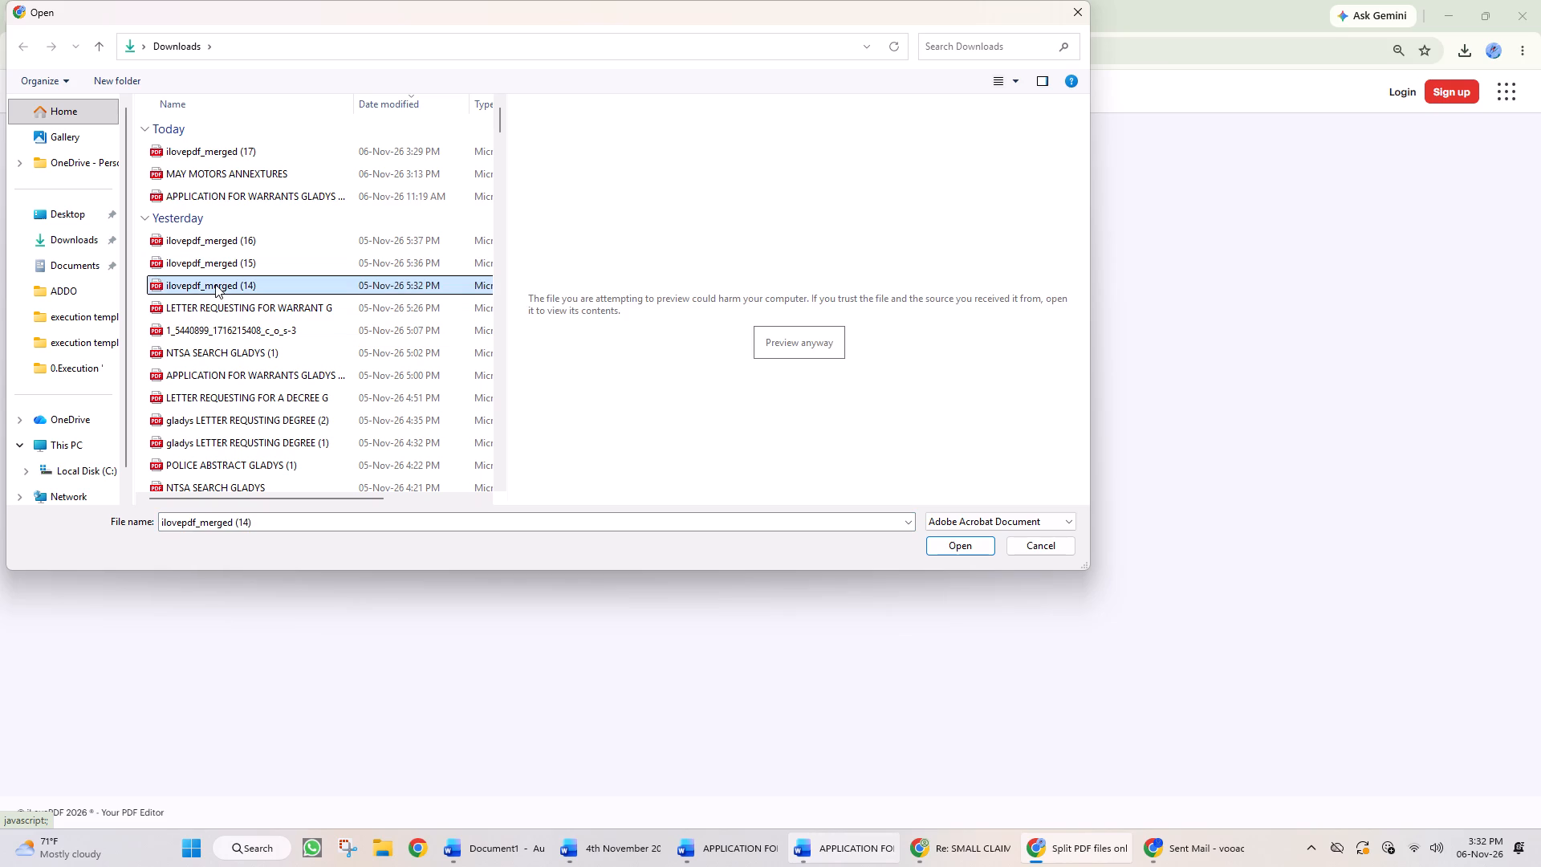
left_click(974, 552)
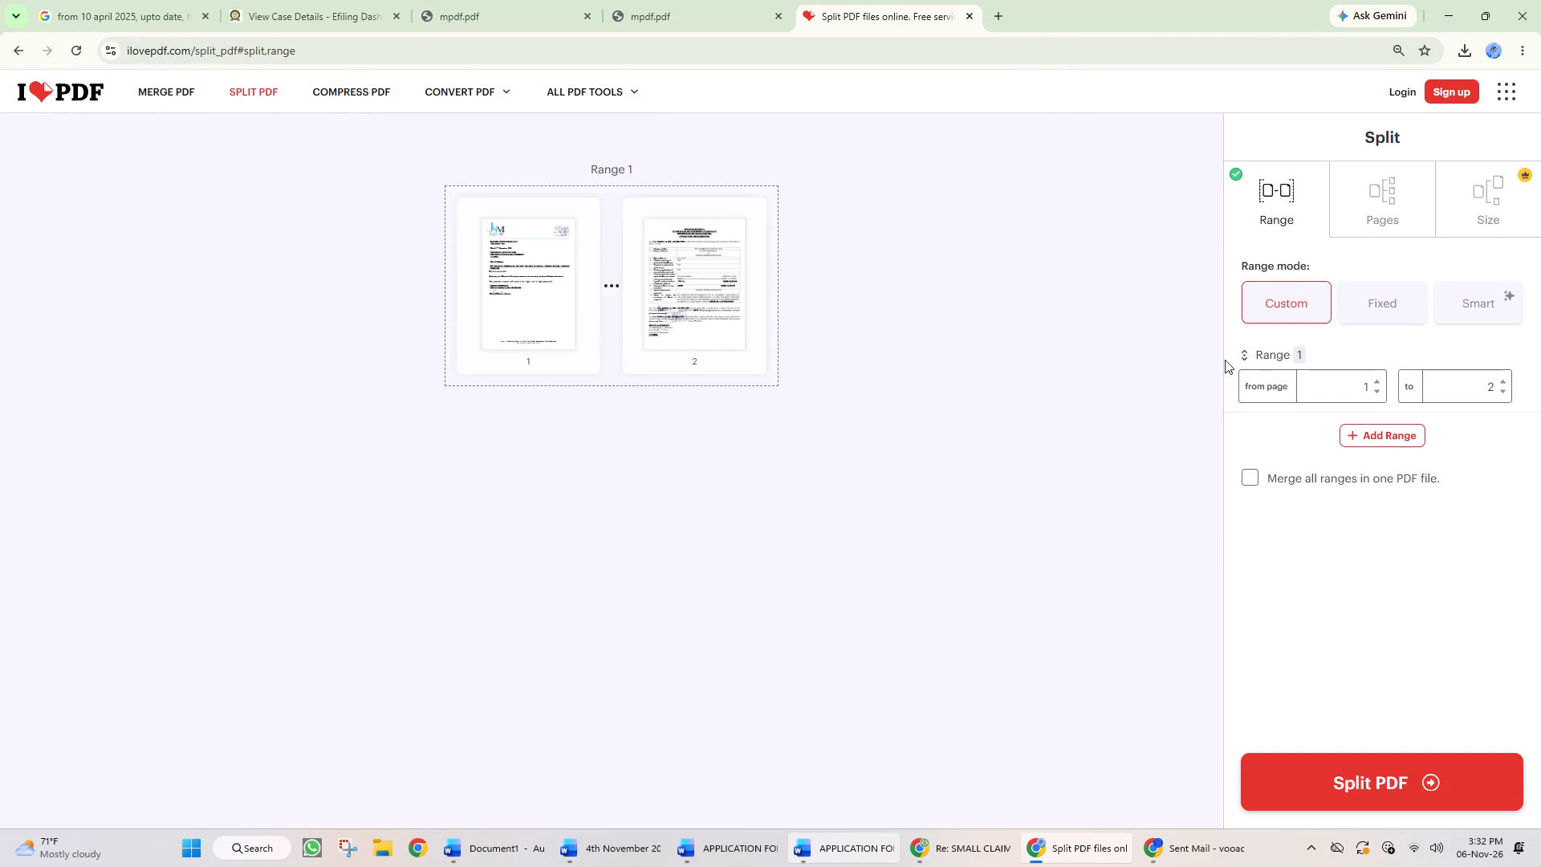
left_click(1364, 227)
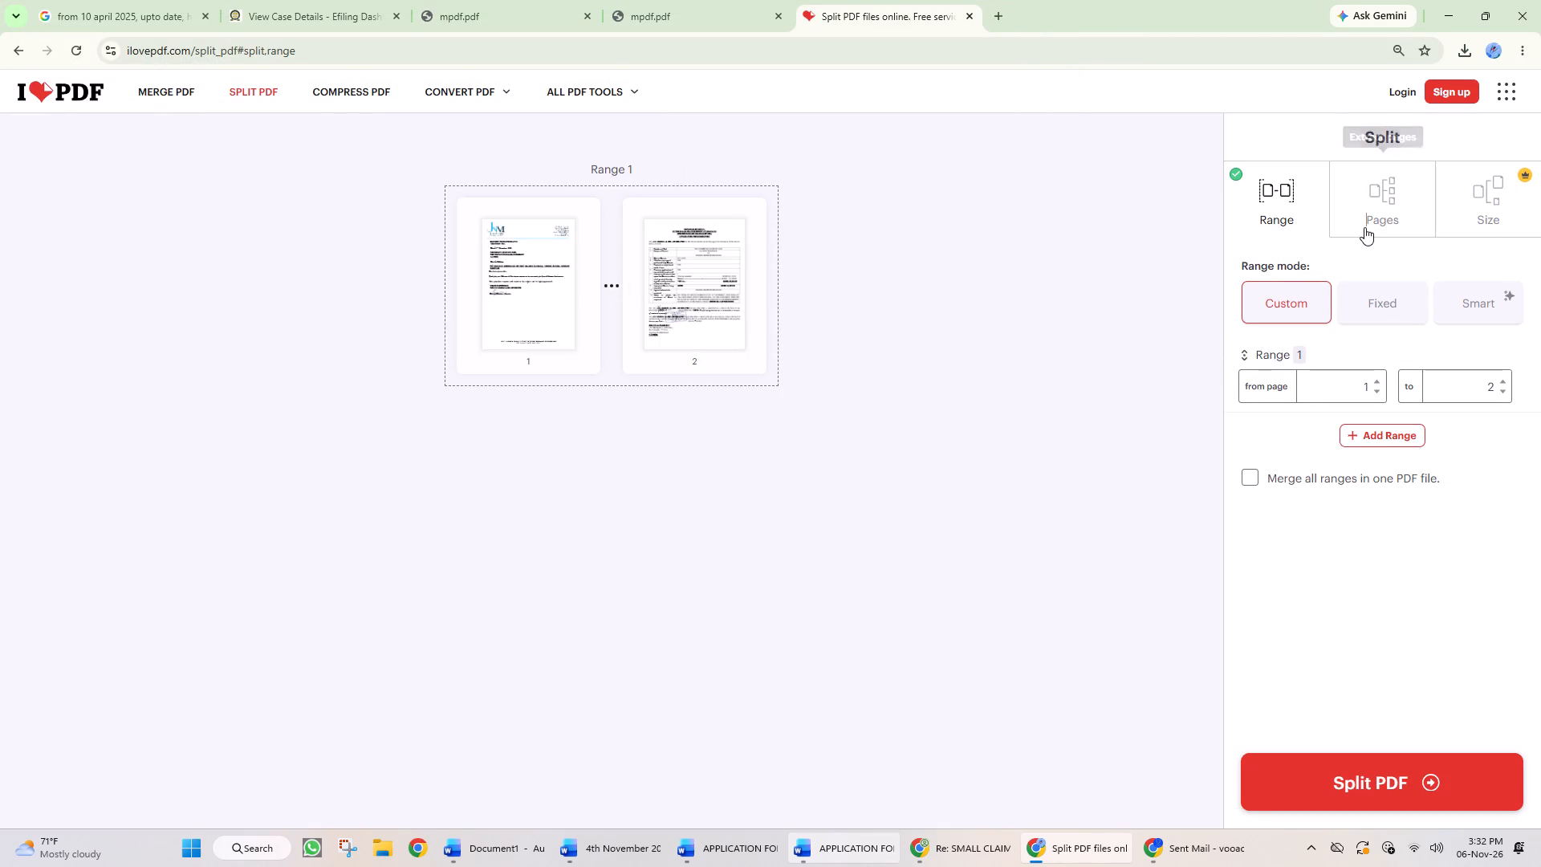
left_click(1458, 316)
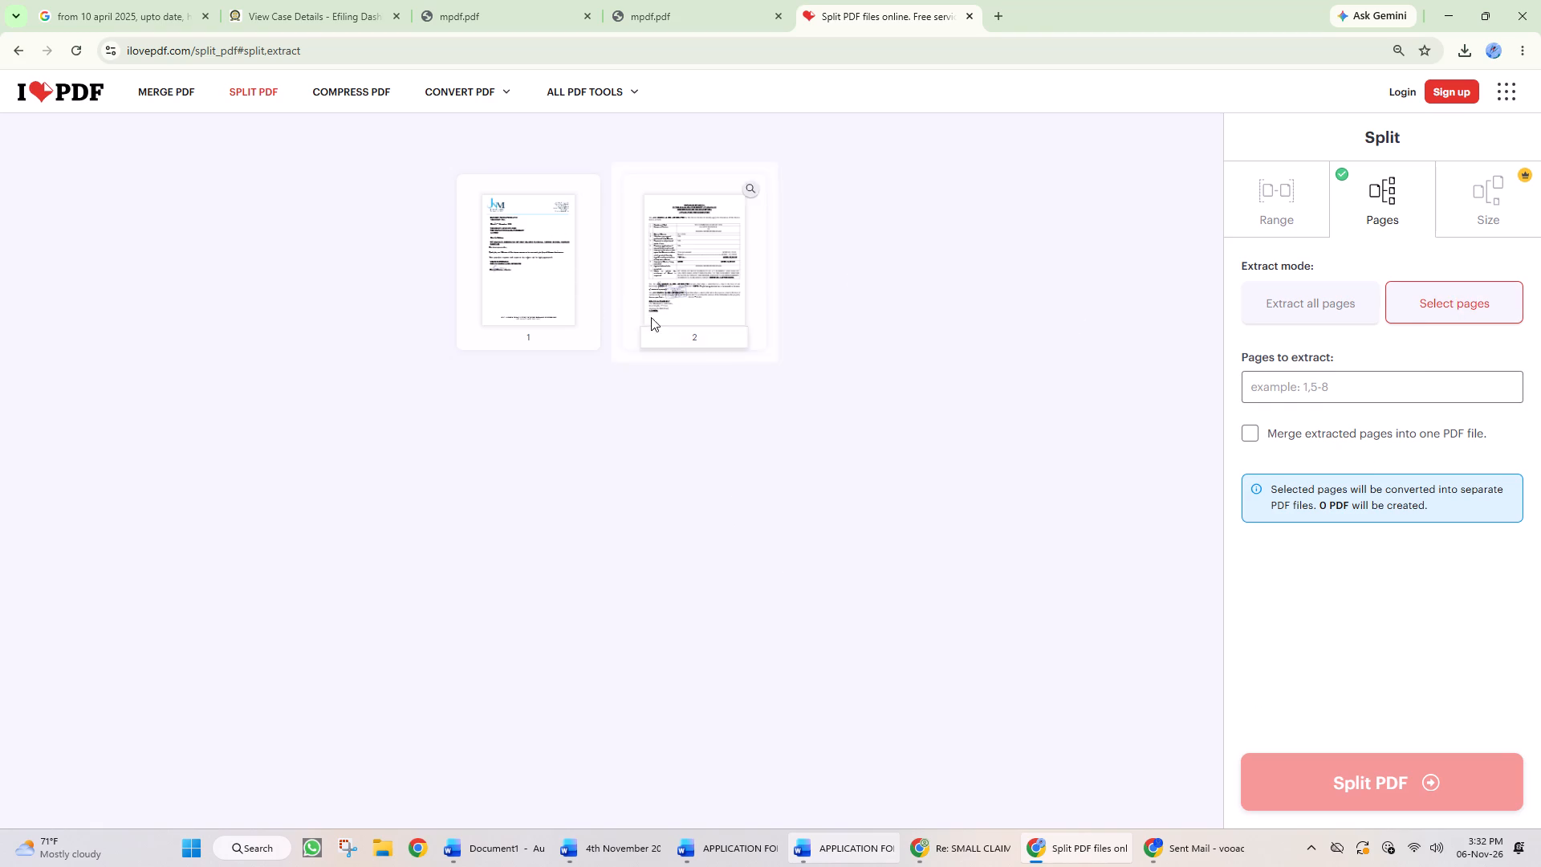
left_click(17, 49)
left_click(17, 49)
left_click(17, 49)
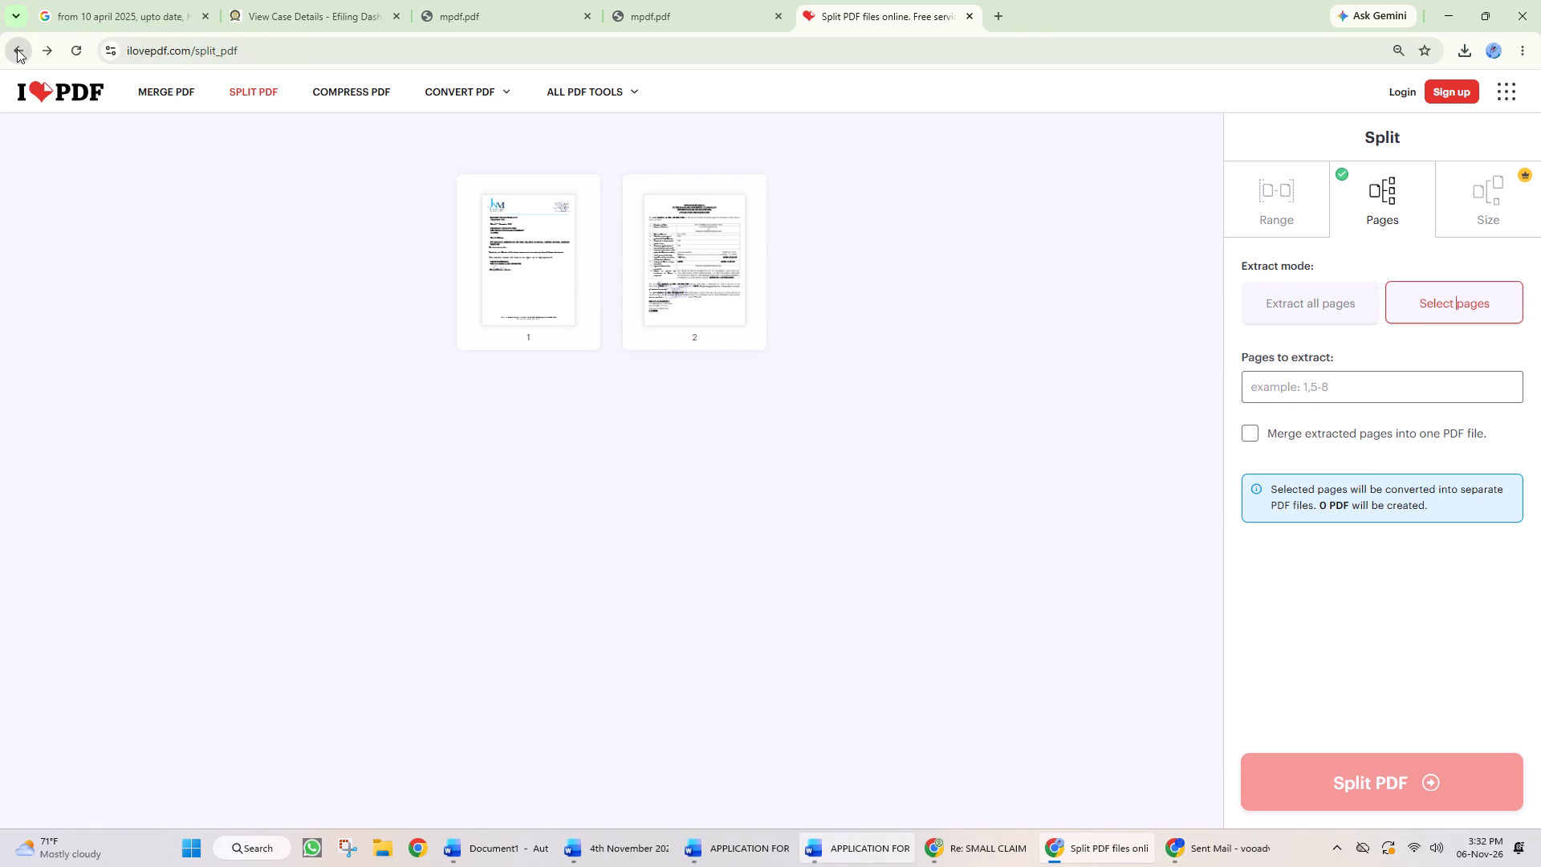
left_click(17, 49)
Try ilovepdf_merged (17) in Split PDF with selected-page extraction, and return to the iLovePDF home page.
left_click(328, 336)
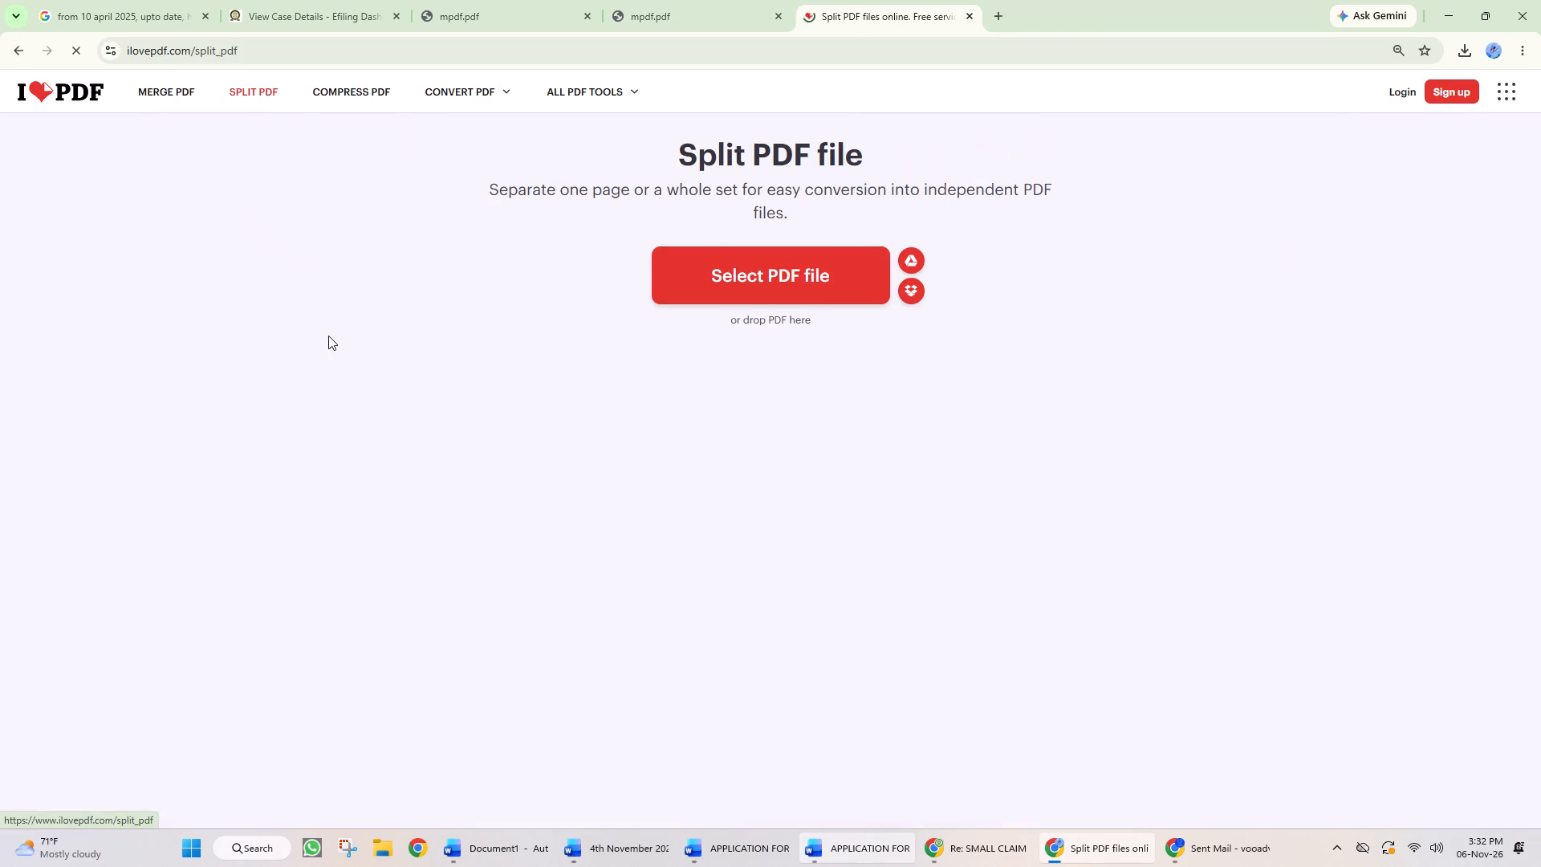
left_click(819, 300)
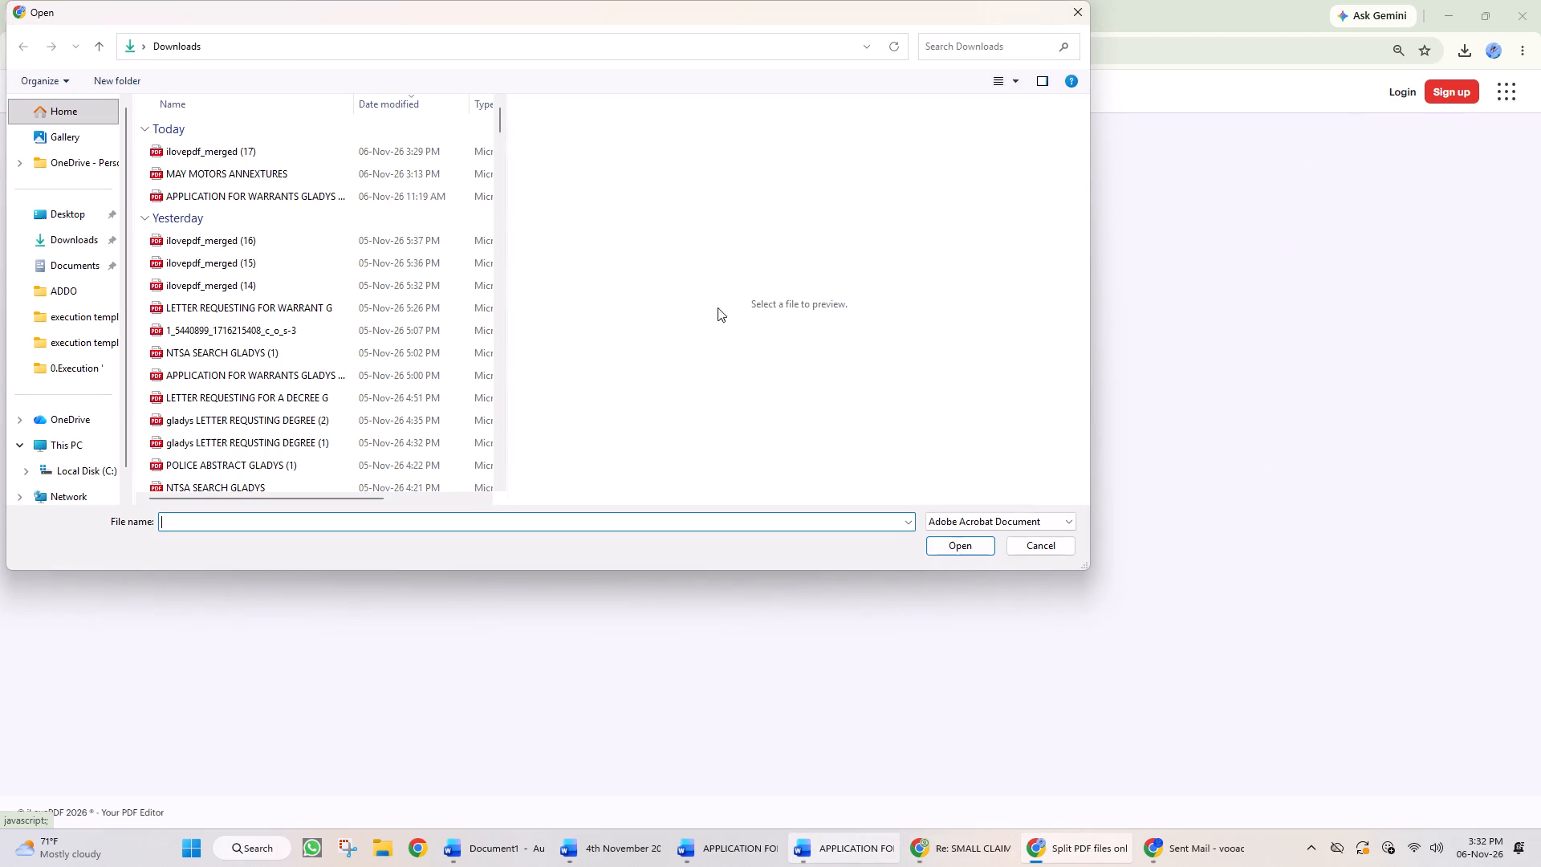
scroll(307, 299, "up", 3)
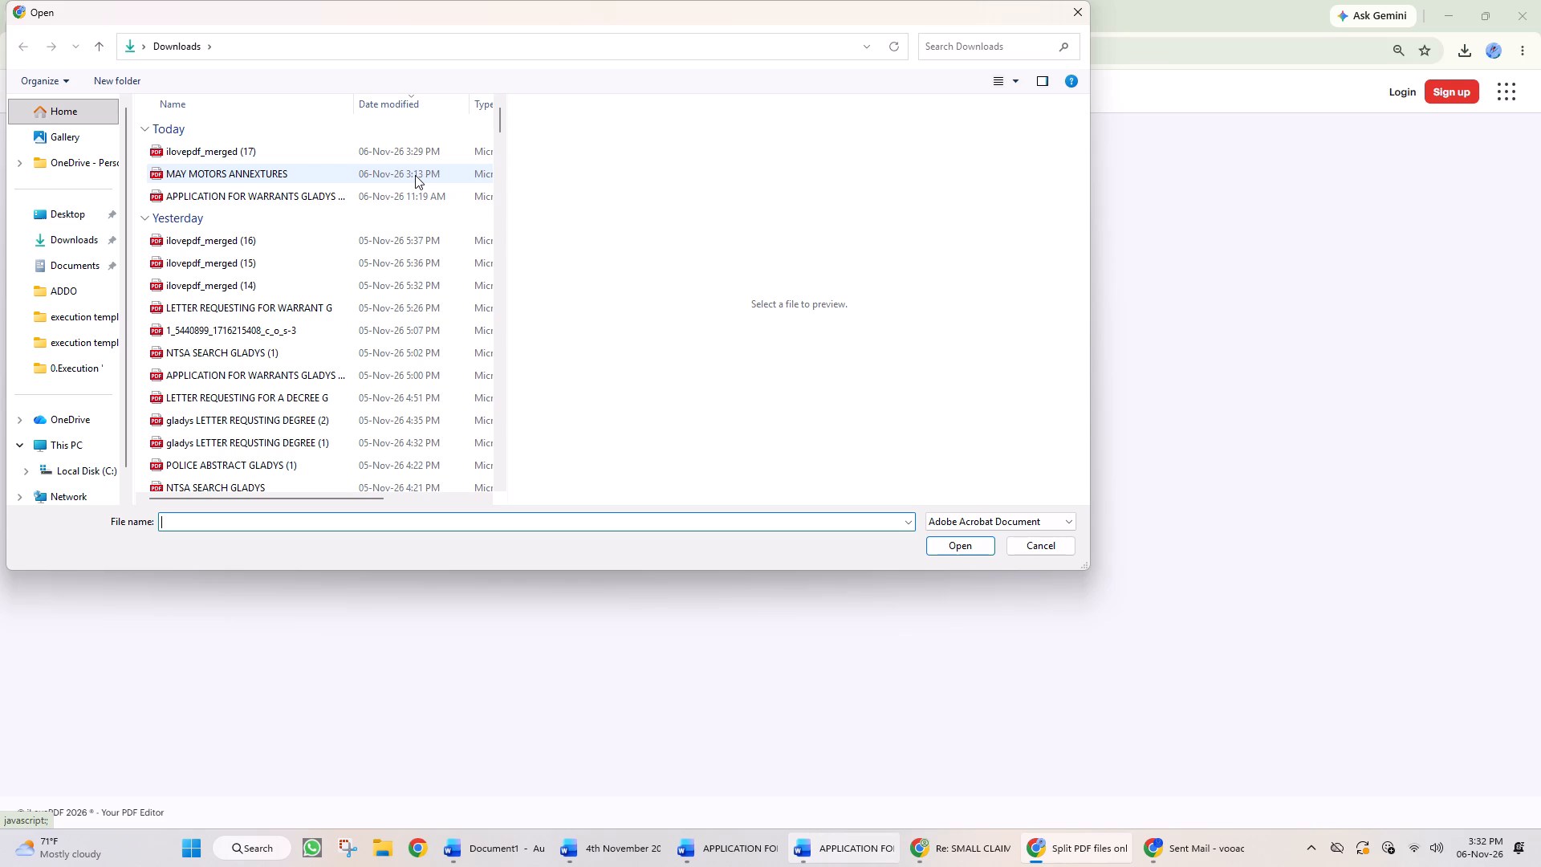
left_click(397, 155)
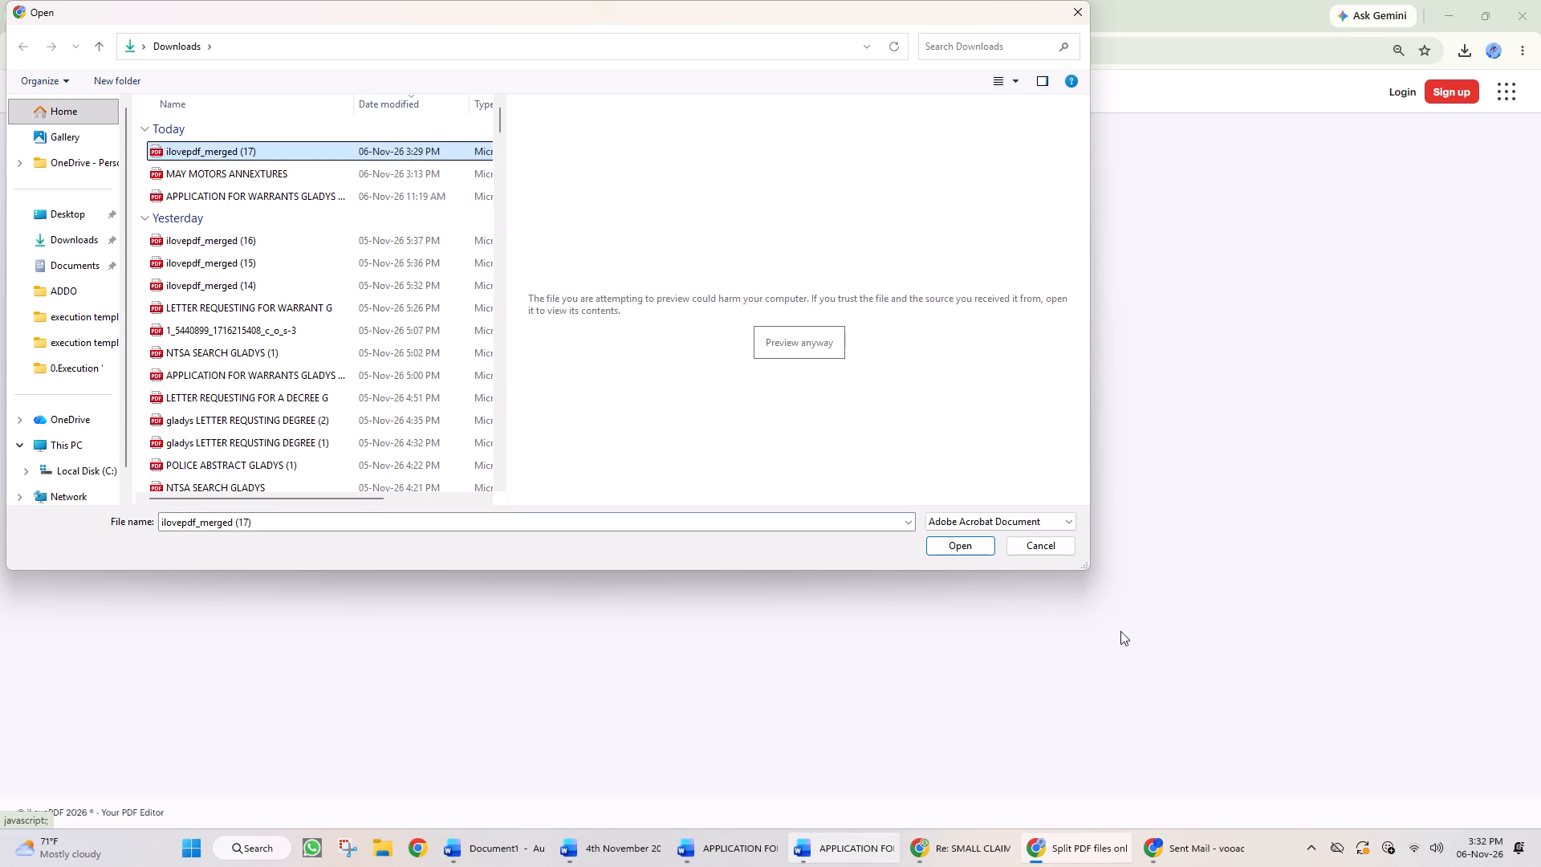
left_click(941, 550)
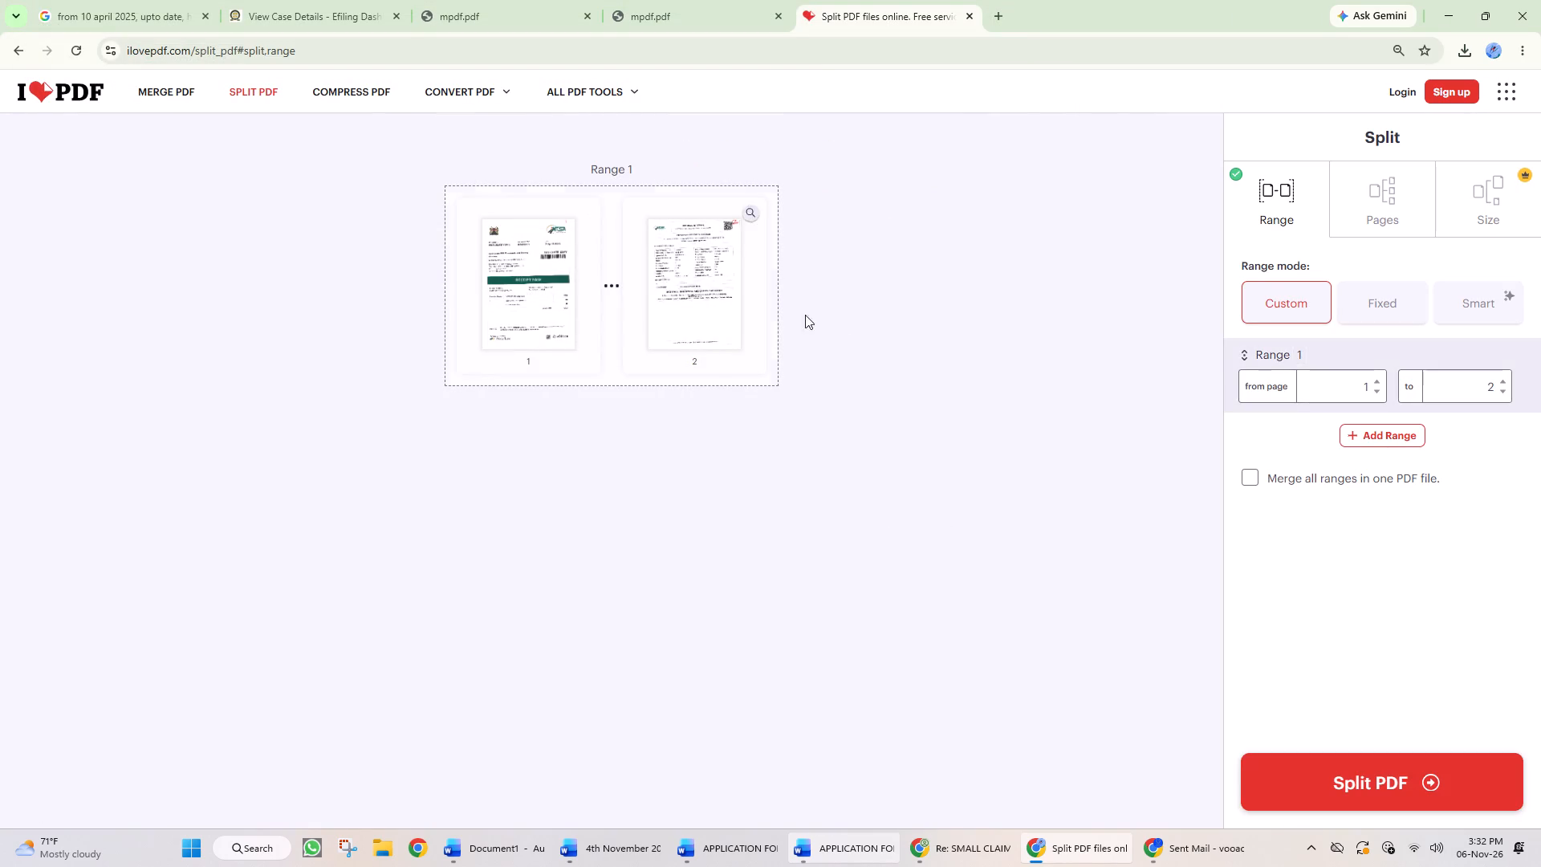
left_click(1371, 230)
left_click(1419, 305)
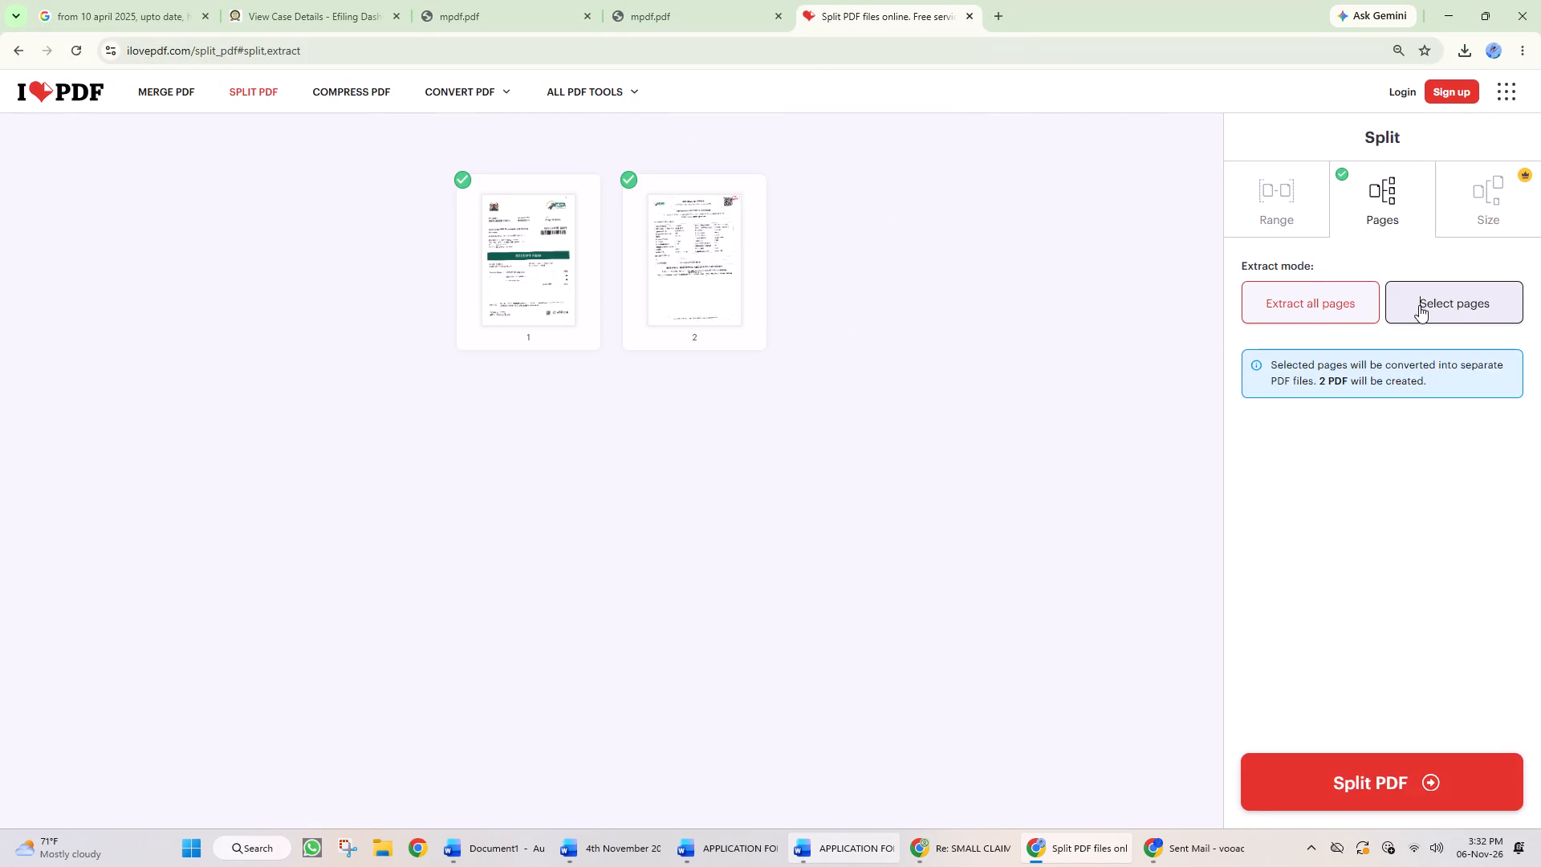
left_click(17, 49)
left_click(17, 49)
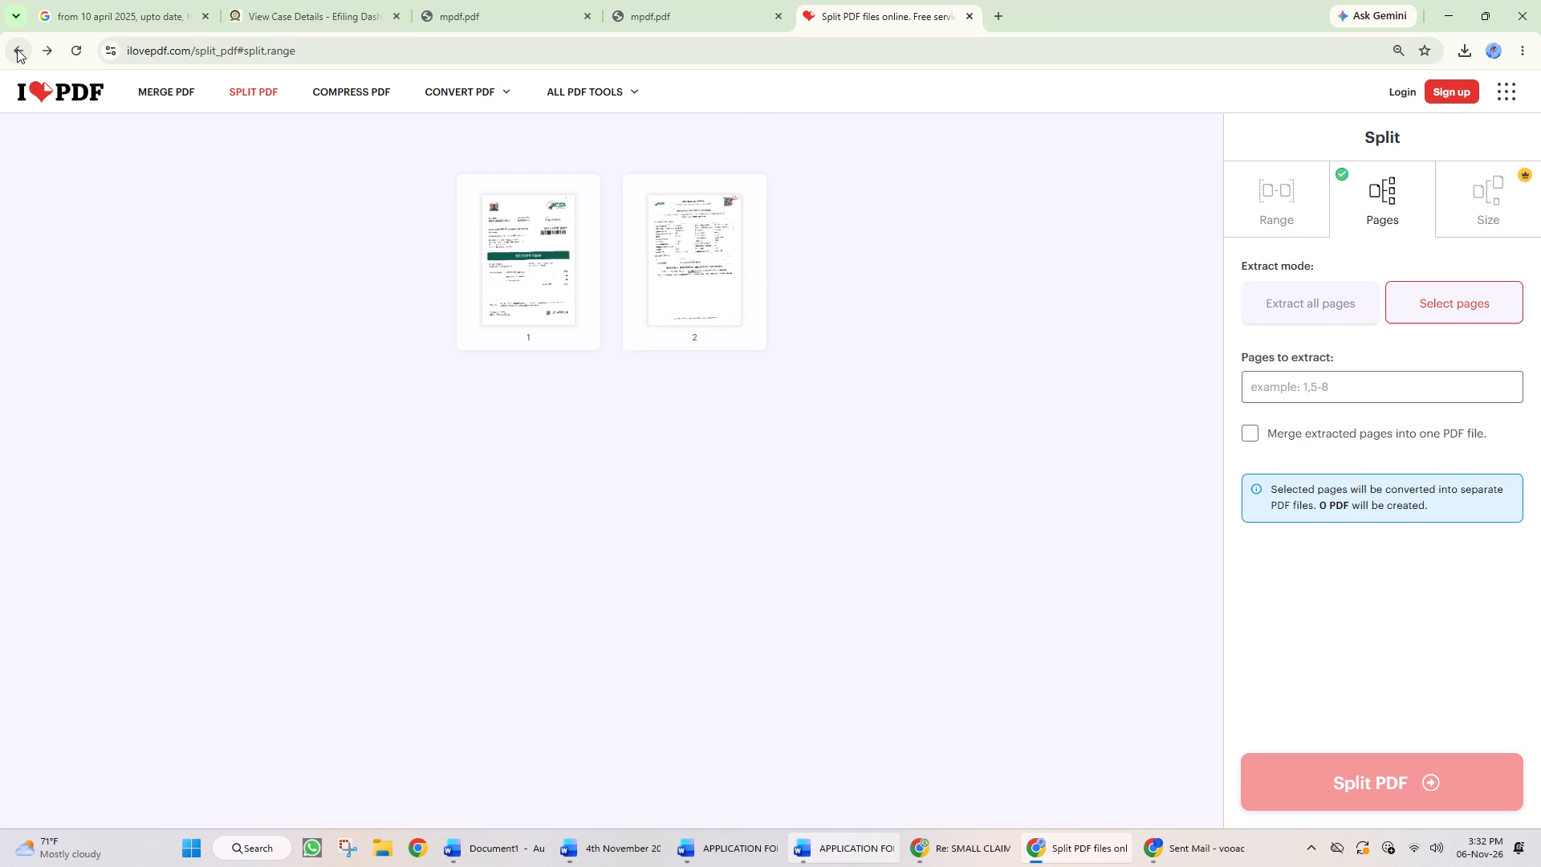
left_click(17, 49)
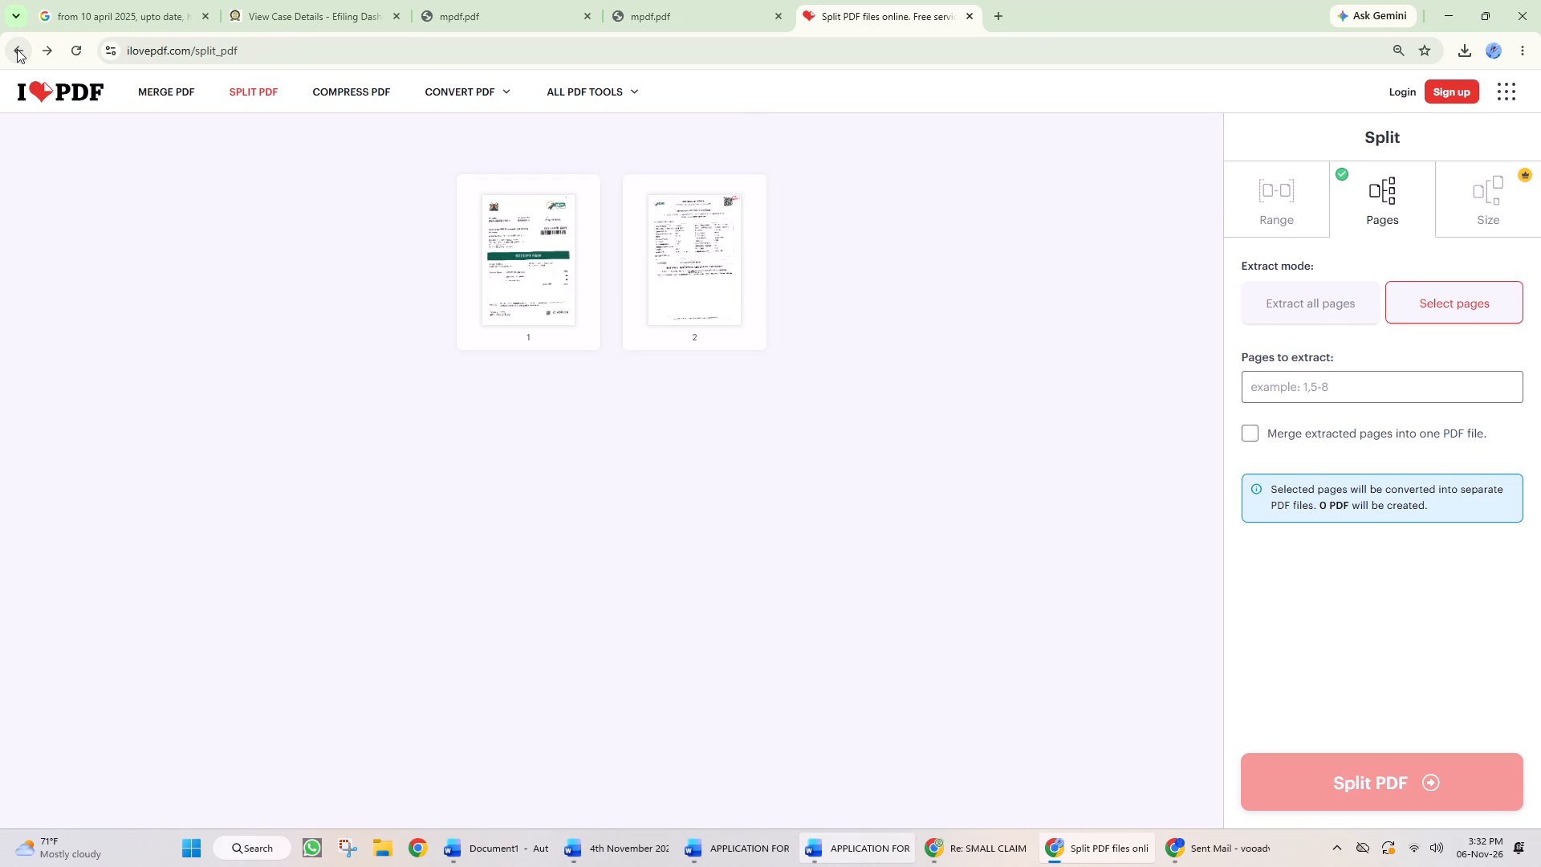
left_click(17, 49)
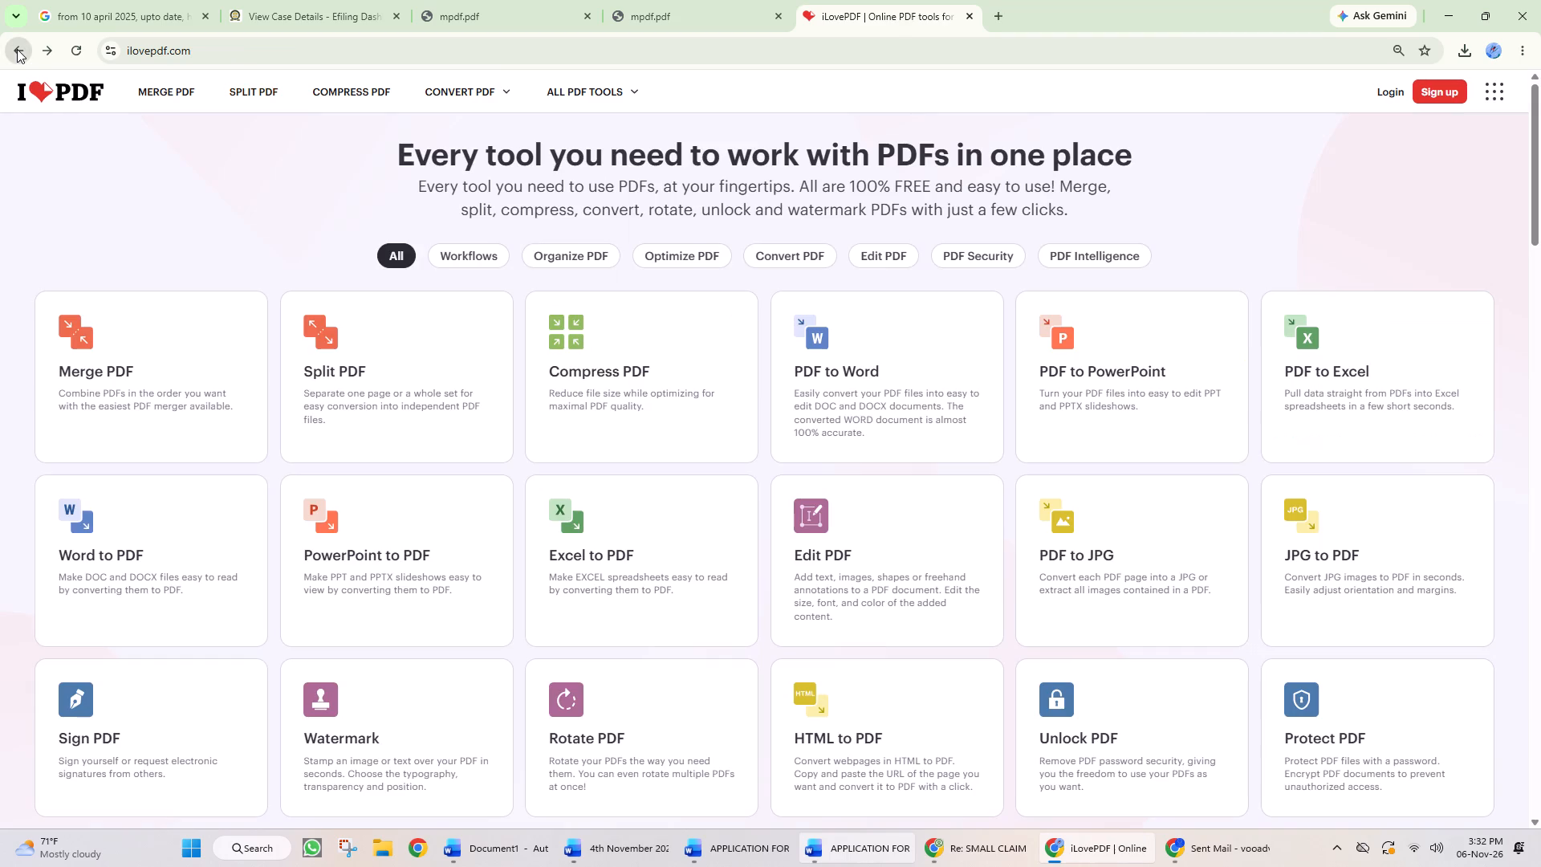
Load MAY MOTORS ANNEXTURES from Downloads into Split PDF after previewing its contents.
left_click(344, 413)
left_click(664, 282)
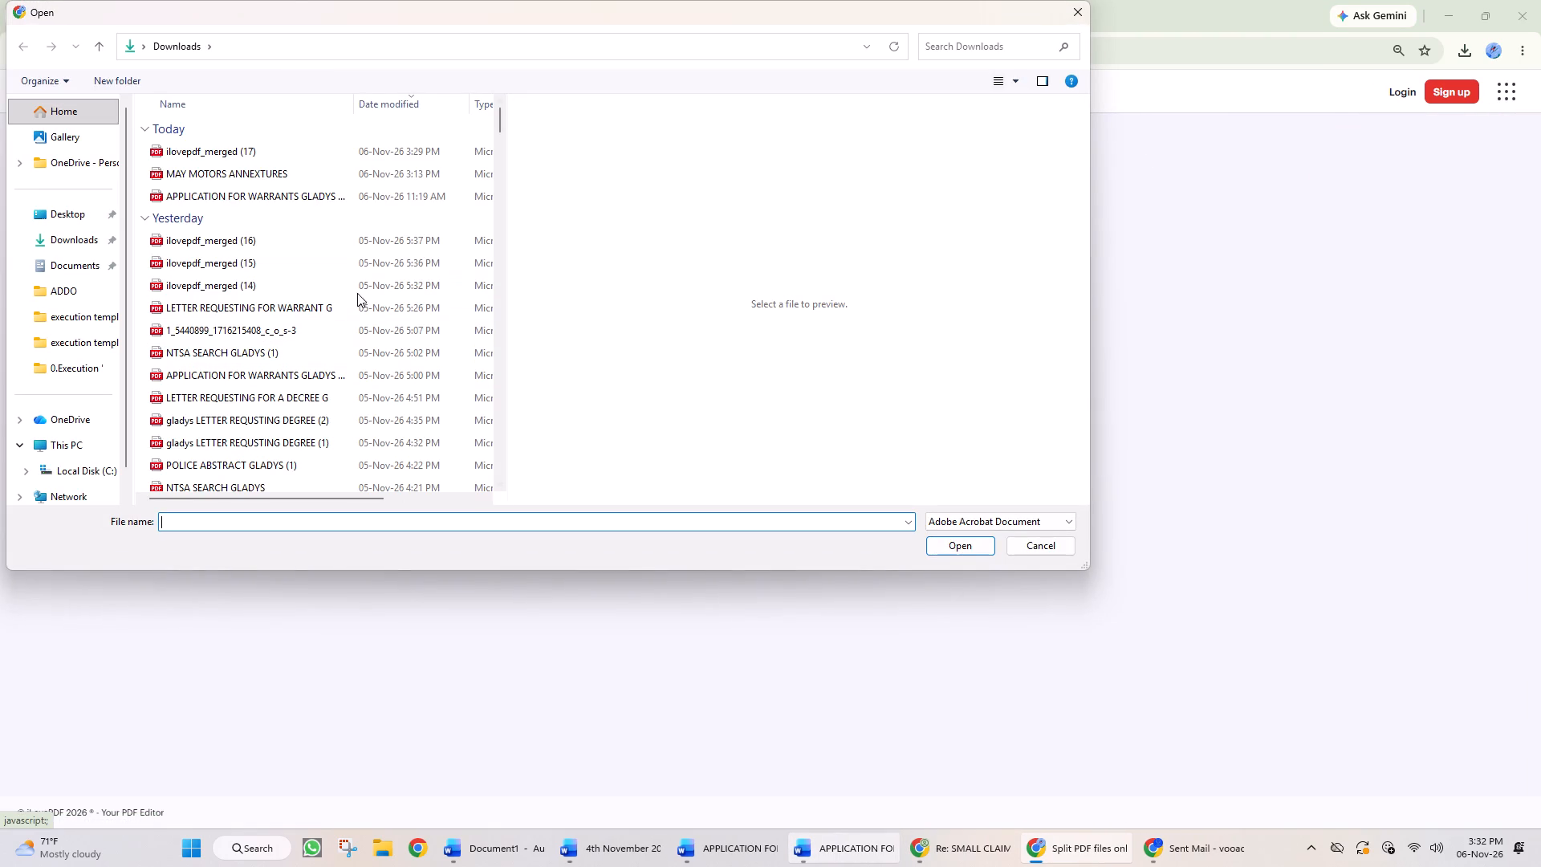
scroll(311, 231, "up", 2)
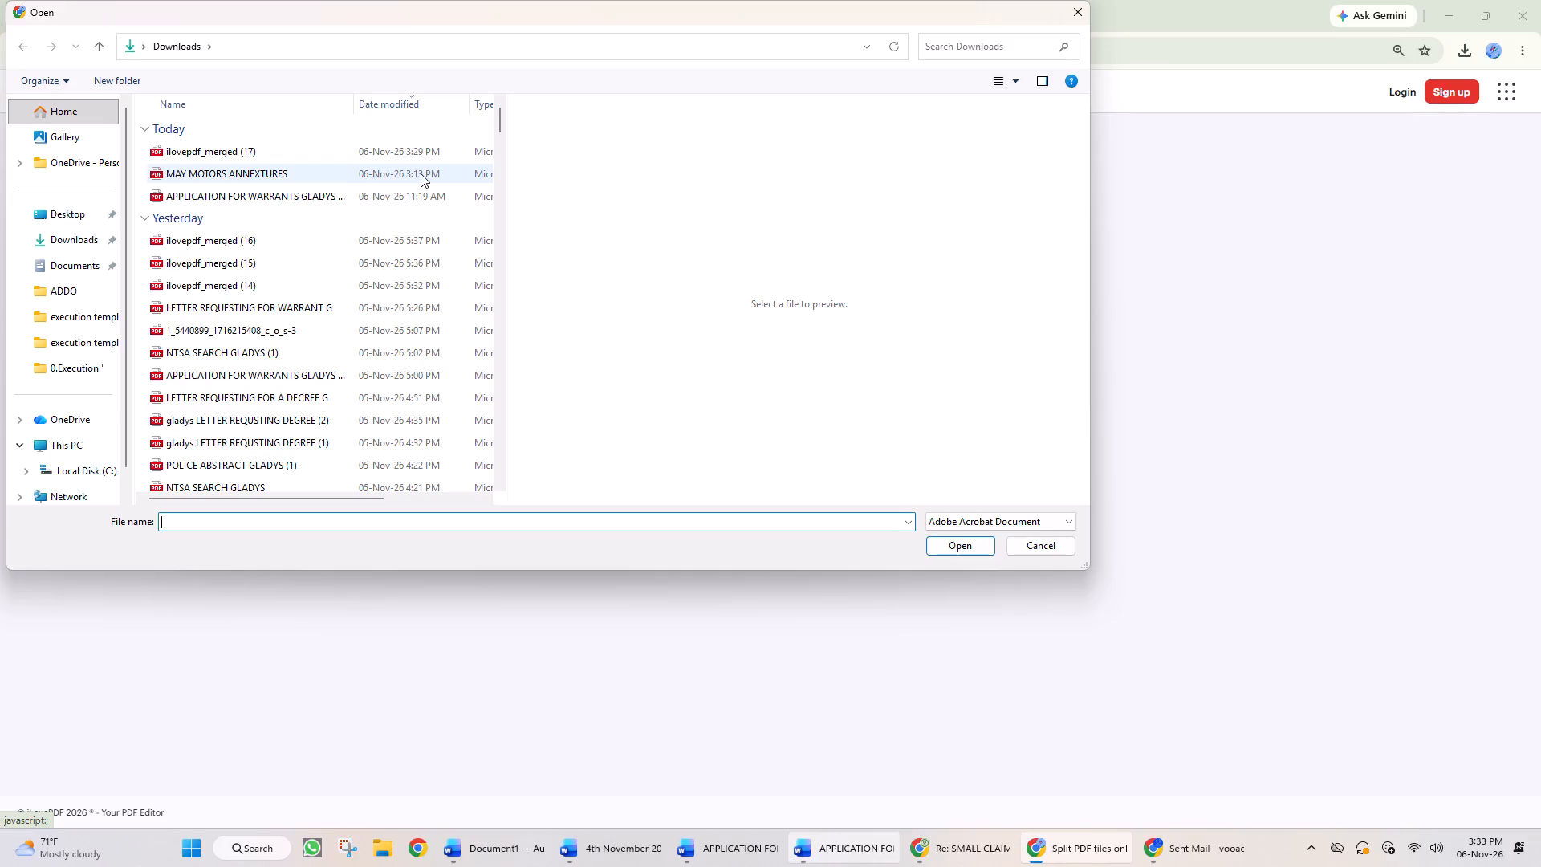
left_click(479, 177)
left_click(481, 172)
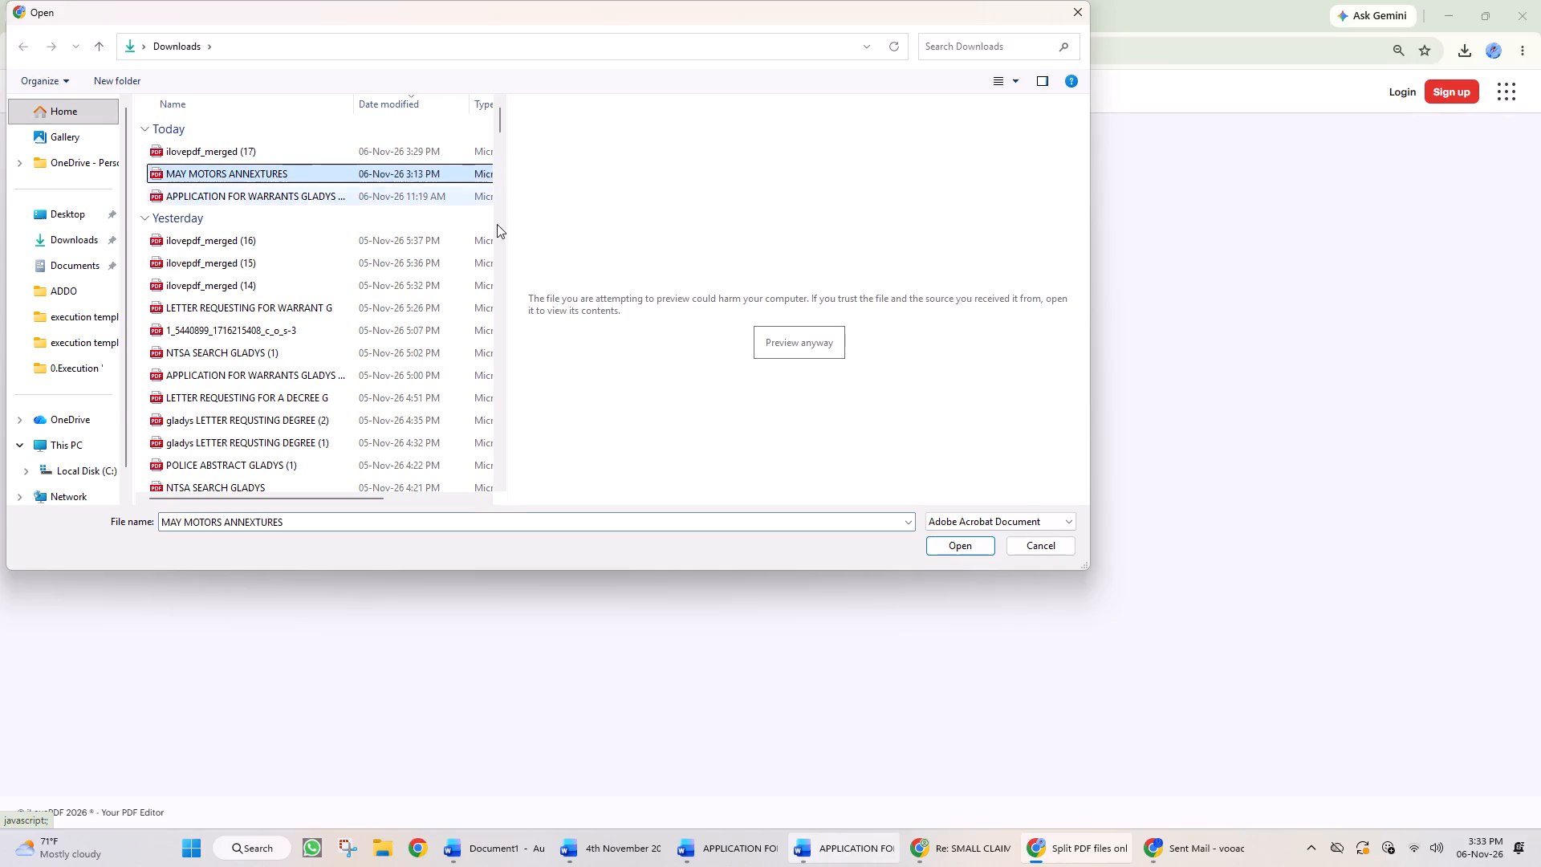
left_click(834, 338)
scroll(828, 338, "down", 3)
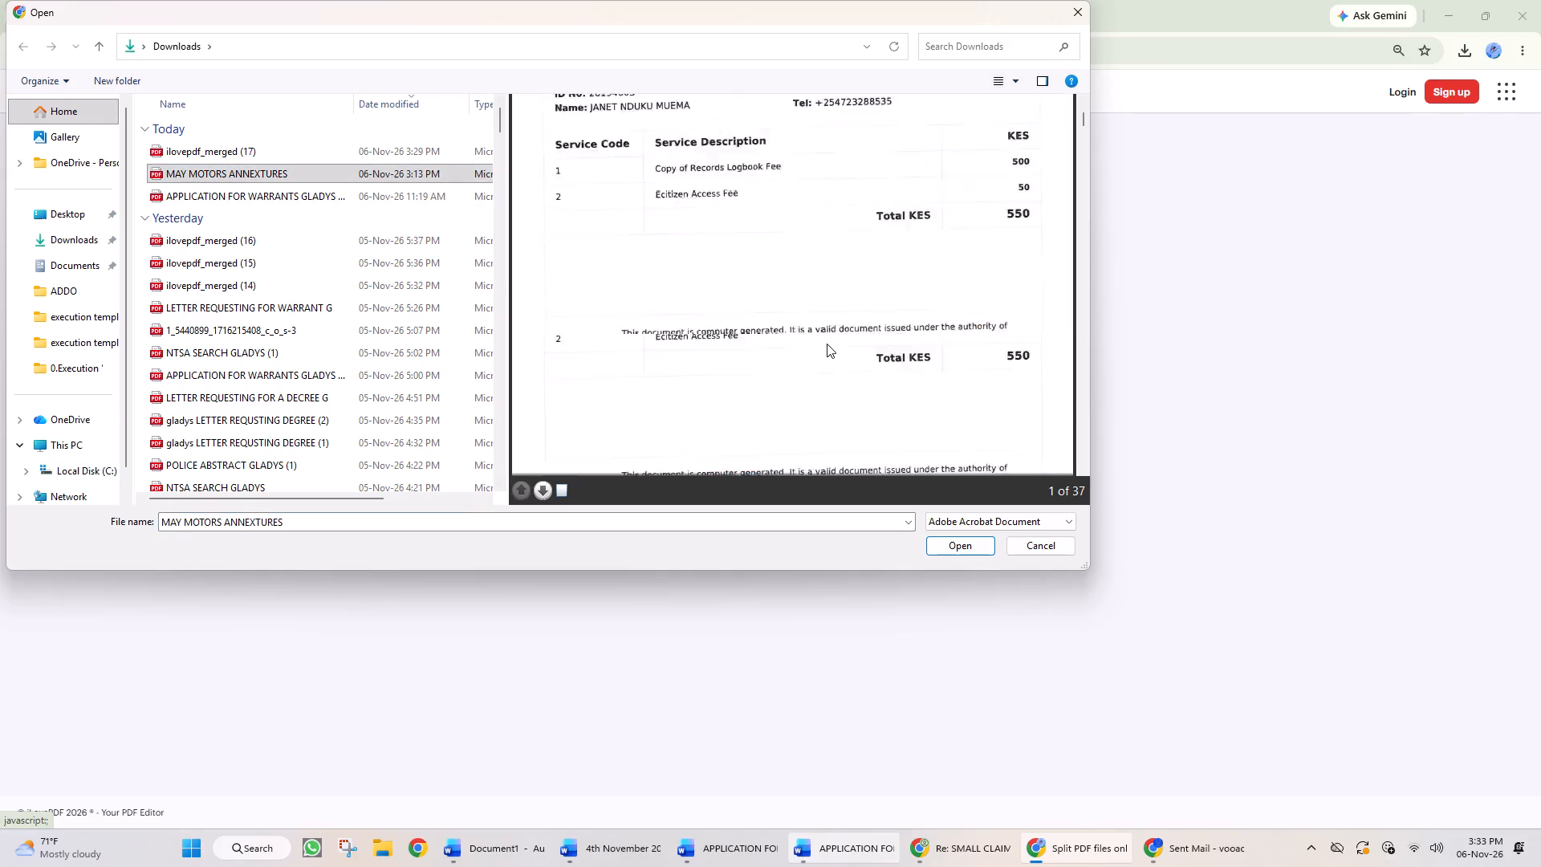
scroll(827, 344, "down", 20)
scroll(827, 344, "down", 6)
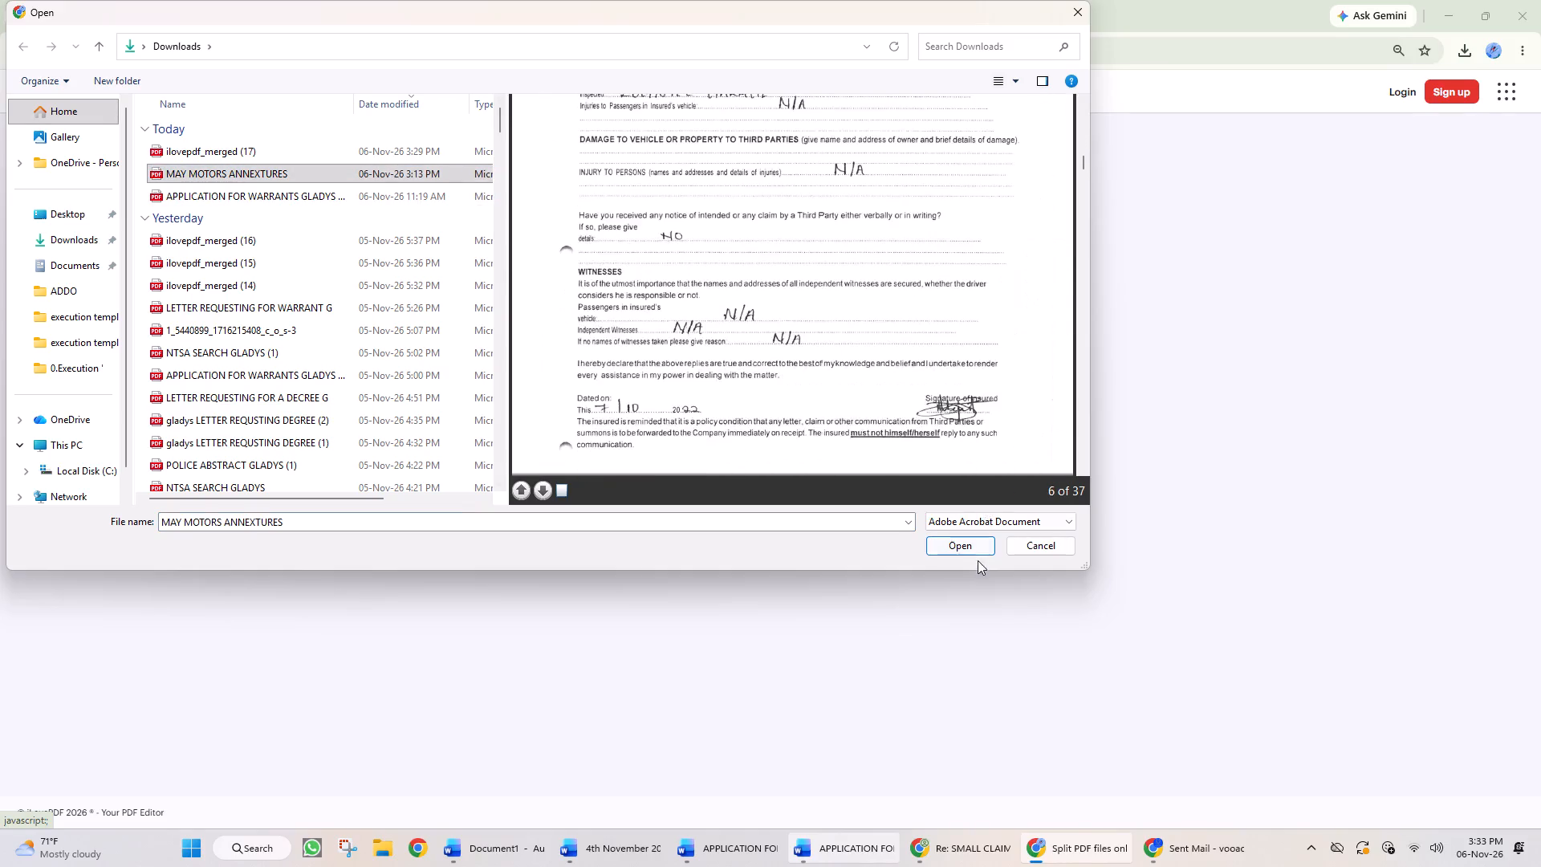
left_click(976, 551)
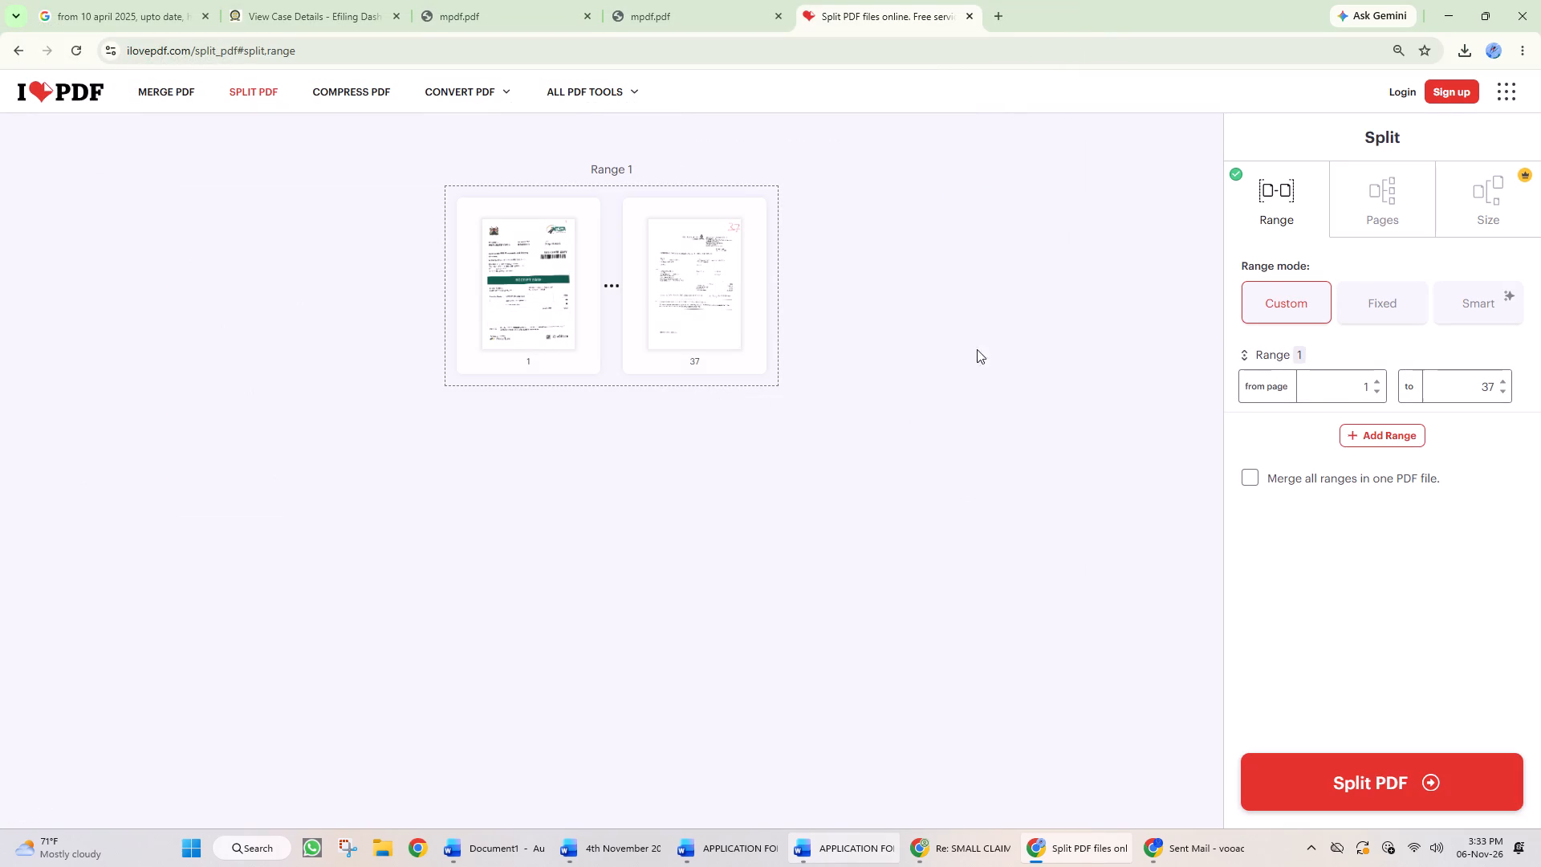
Set the split of MAY MOTORS ANNEXTURES to page extraction with only selected pages.
left_click(1352, 212)
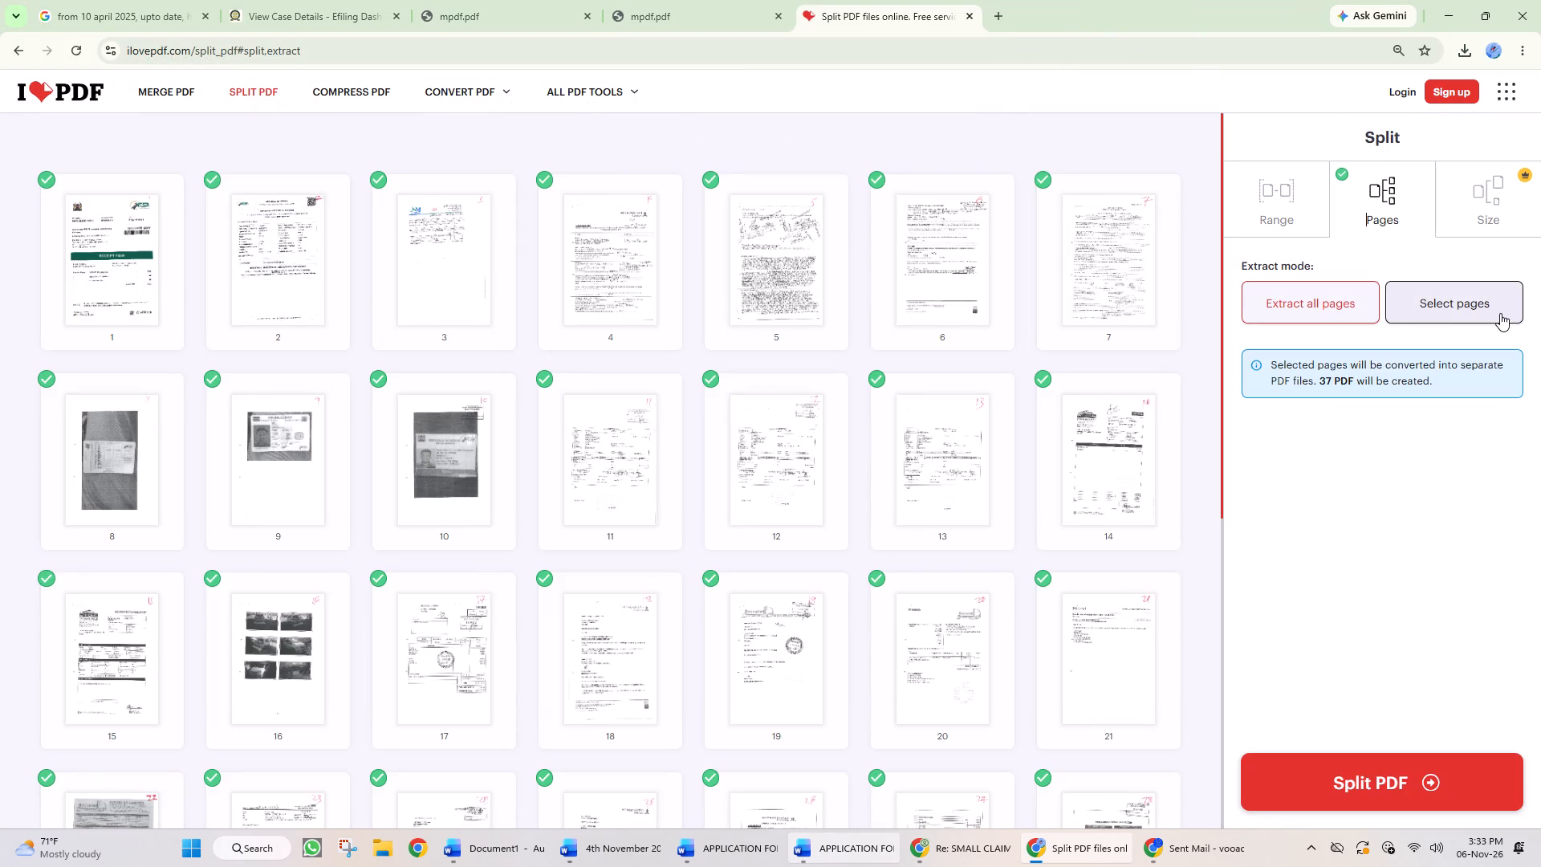
left_click(1500, 313)
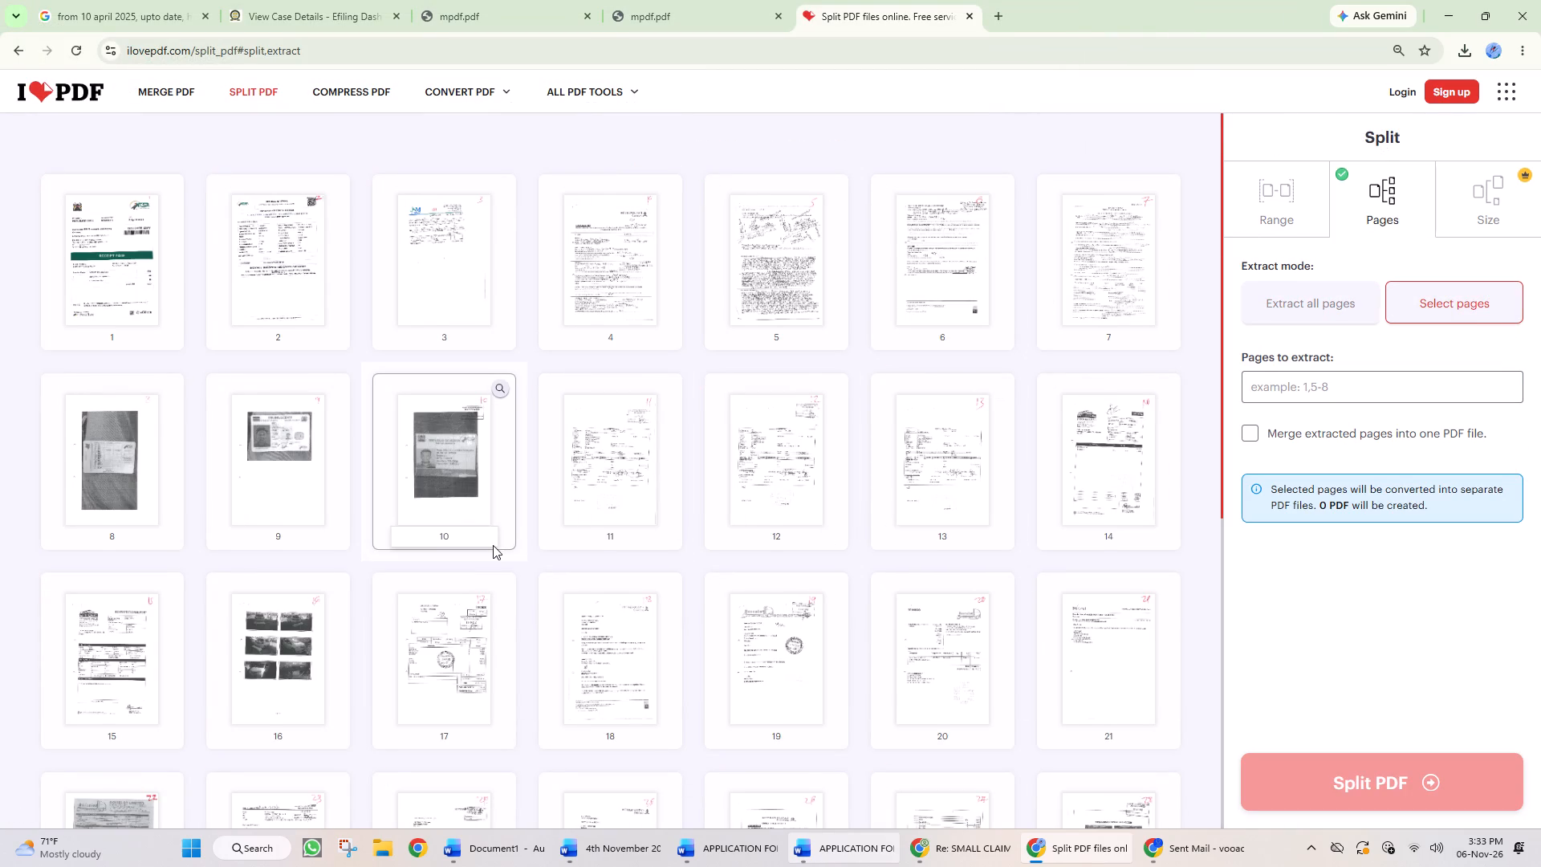
Examine enlarged previews of pages 3, 4 and 6 to identify the supporting documents.
scroll(493, 545, "down", 1)
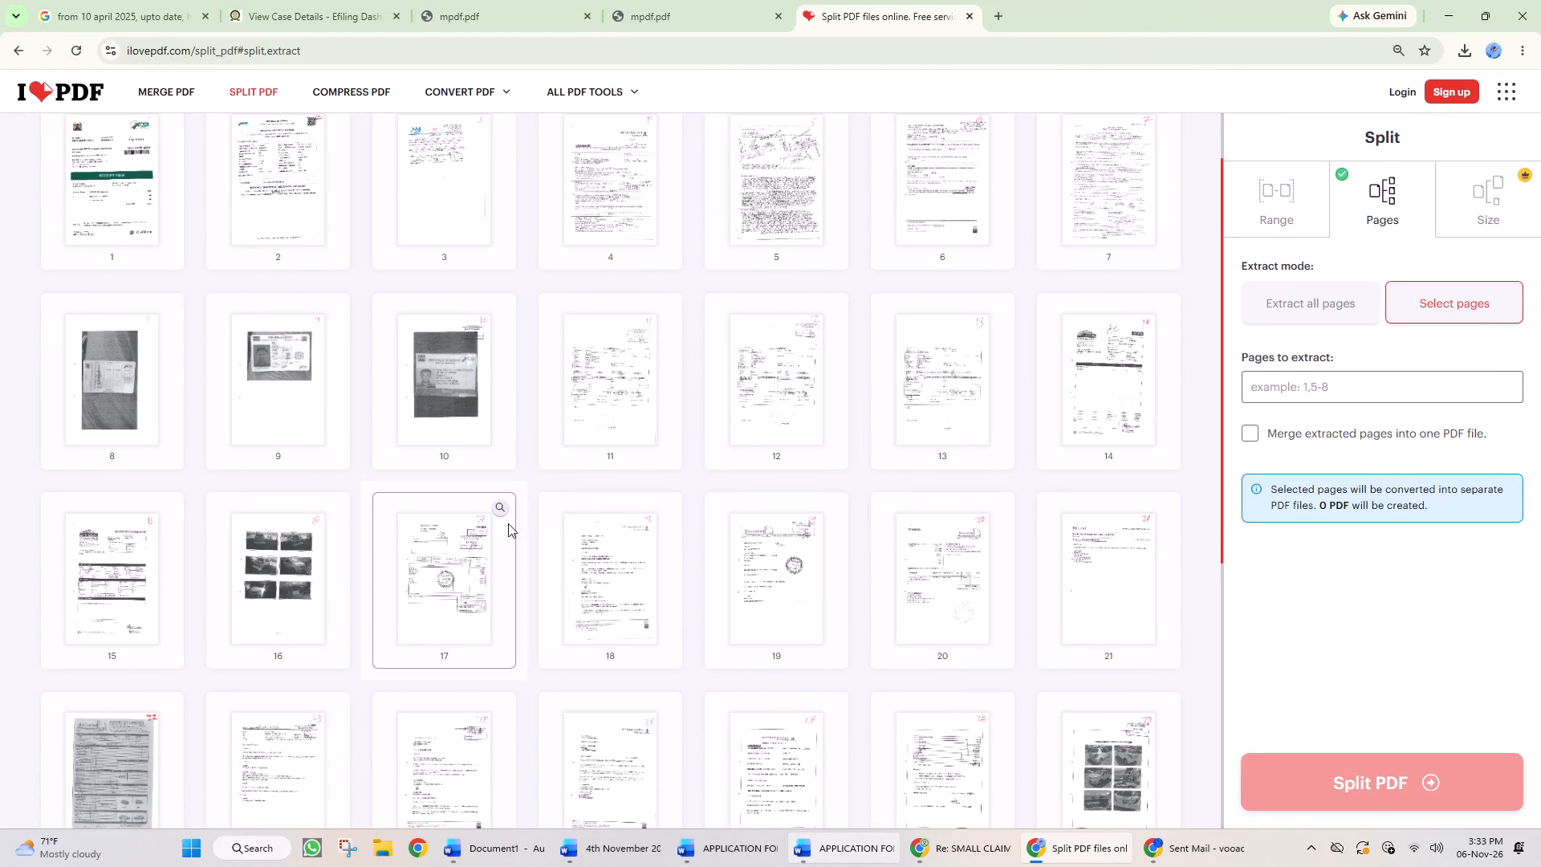
scroll(466, 483, "up", 2)
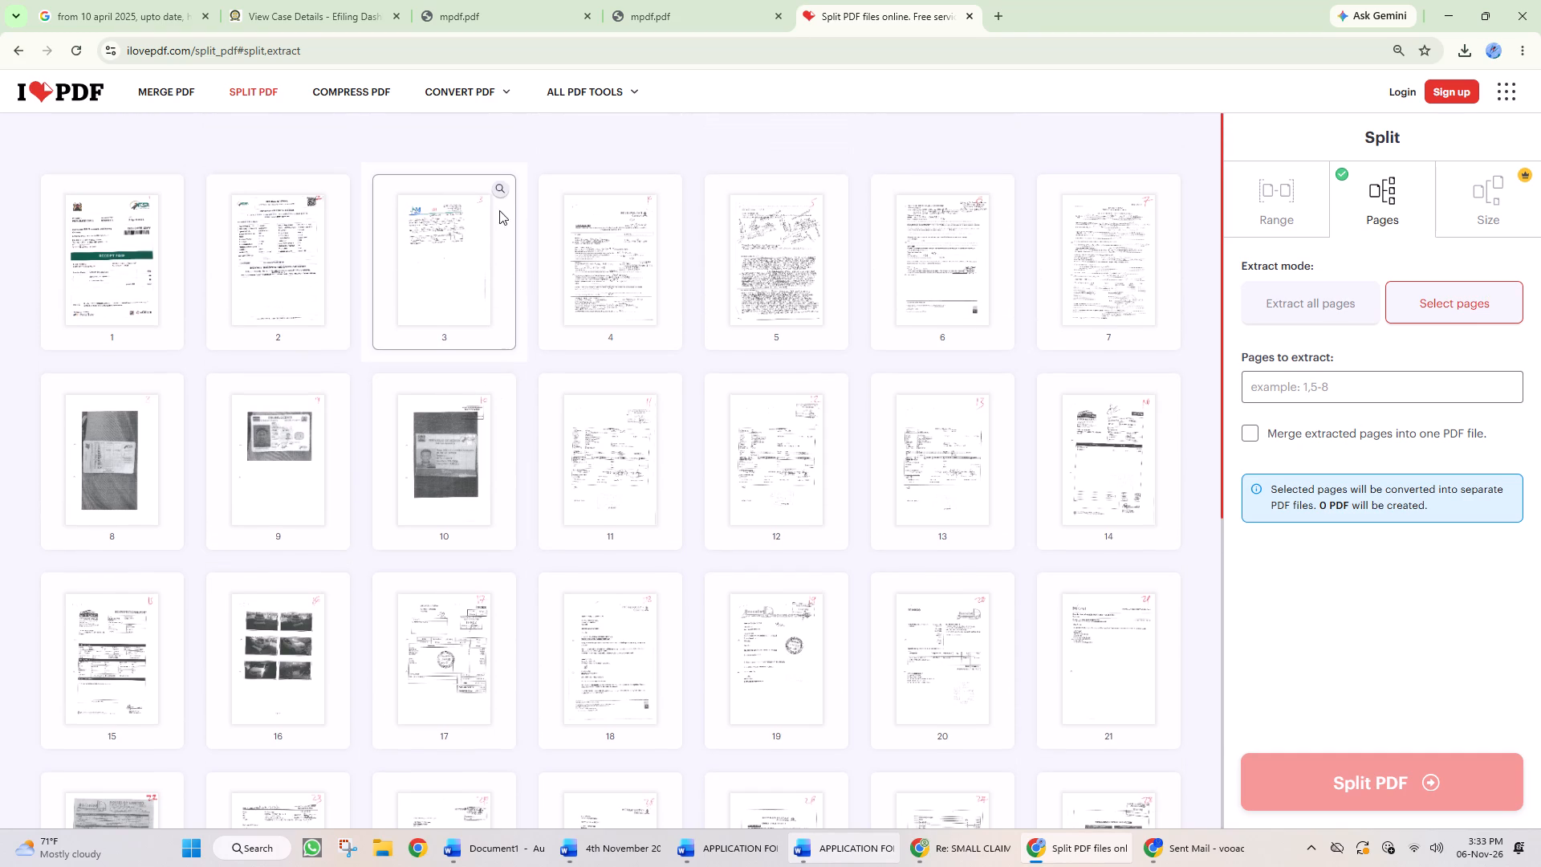
left_click(505, 191)
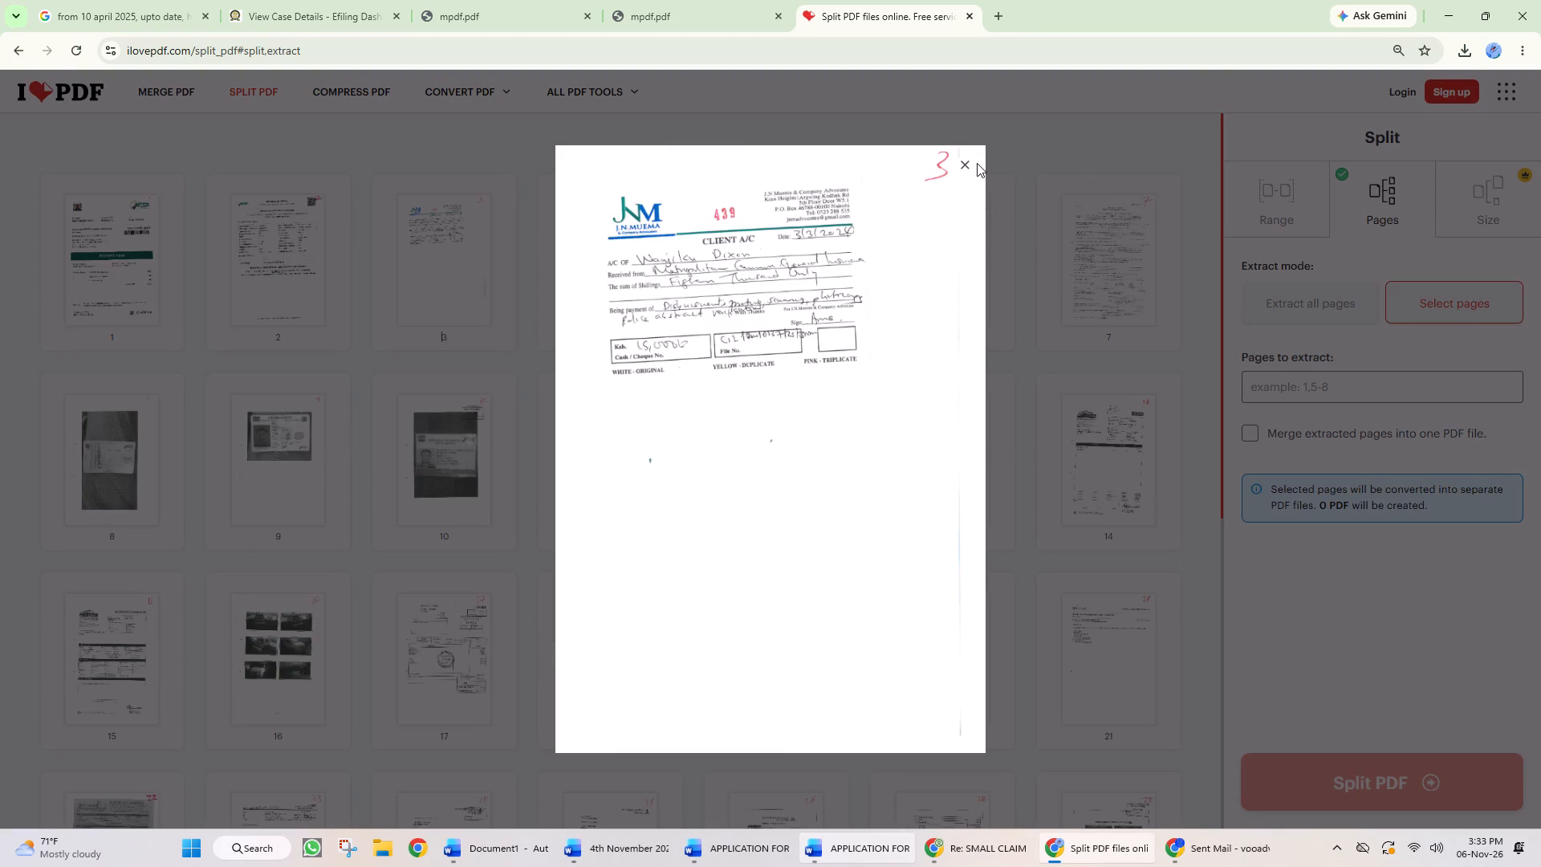
left_click(970, 167)
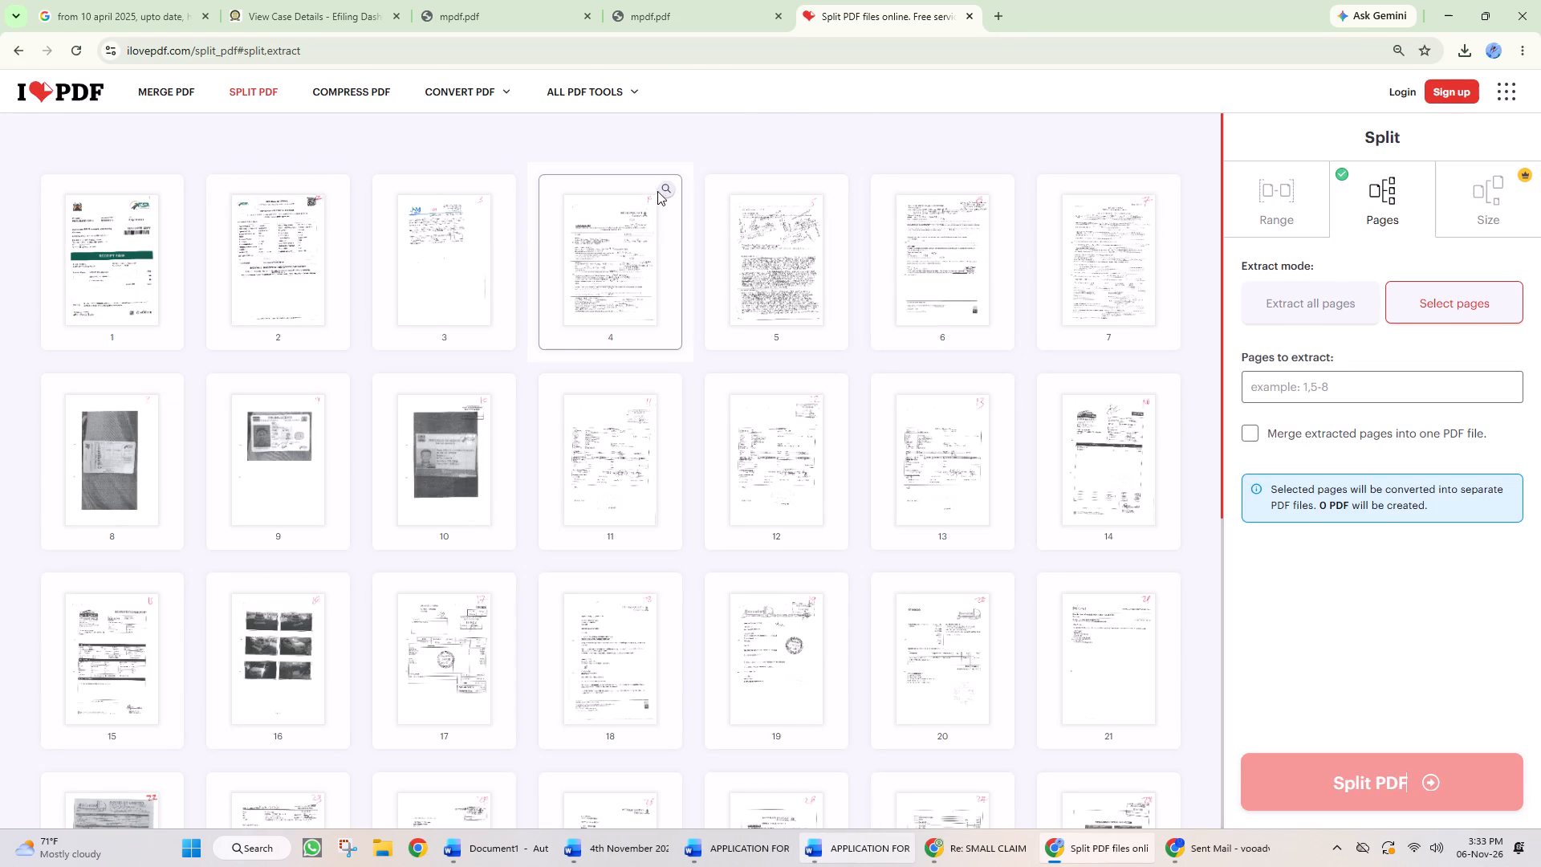
left_click(665, 188)
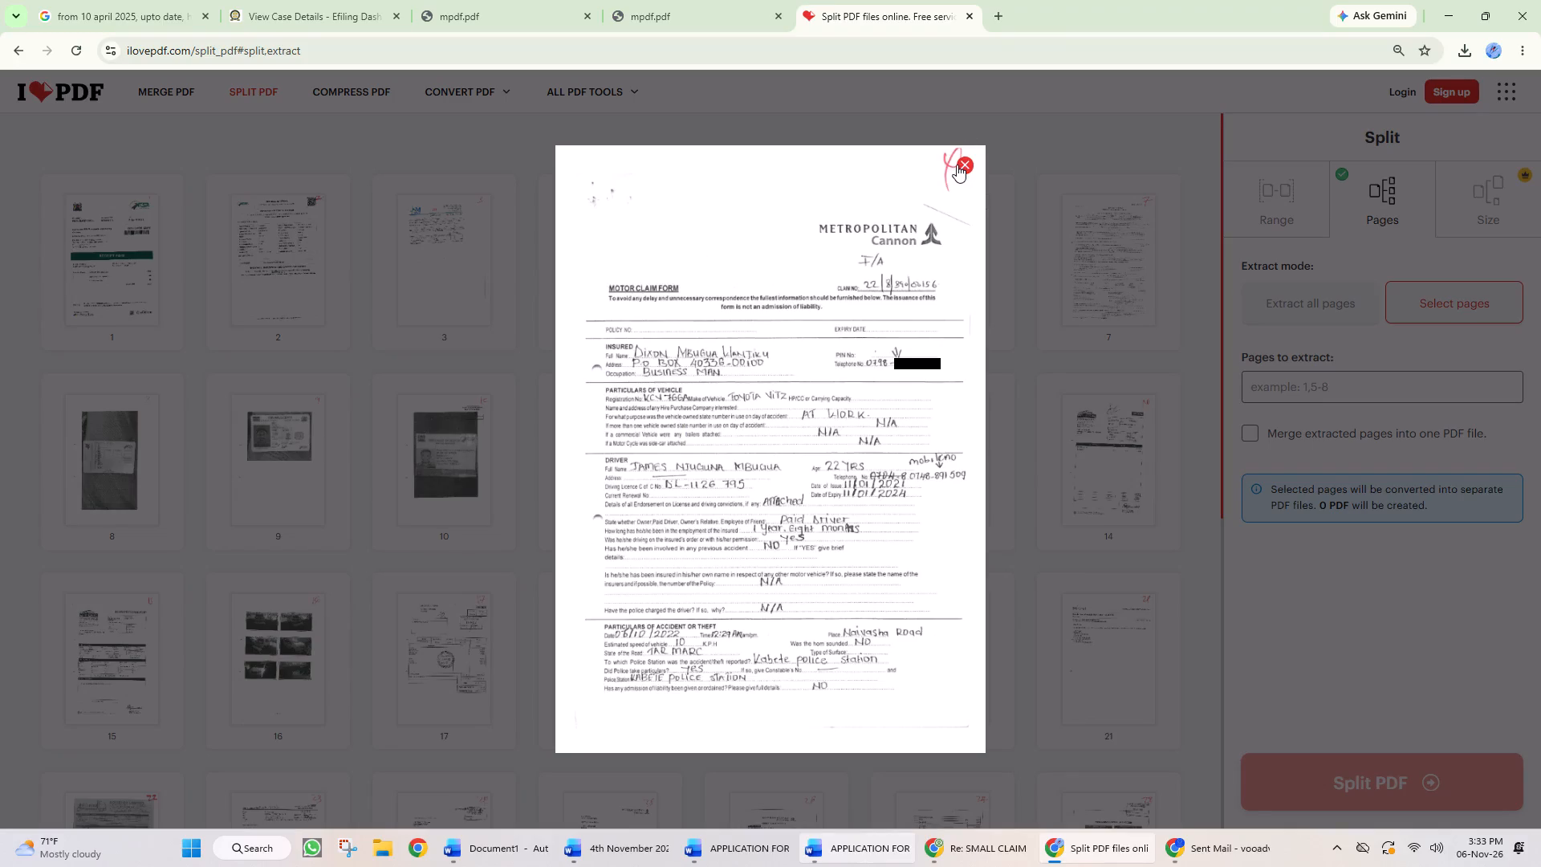
left_click(961, 163)
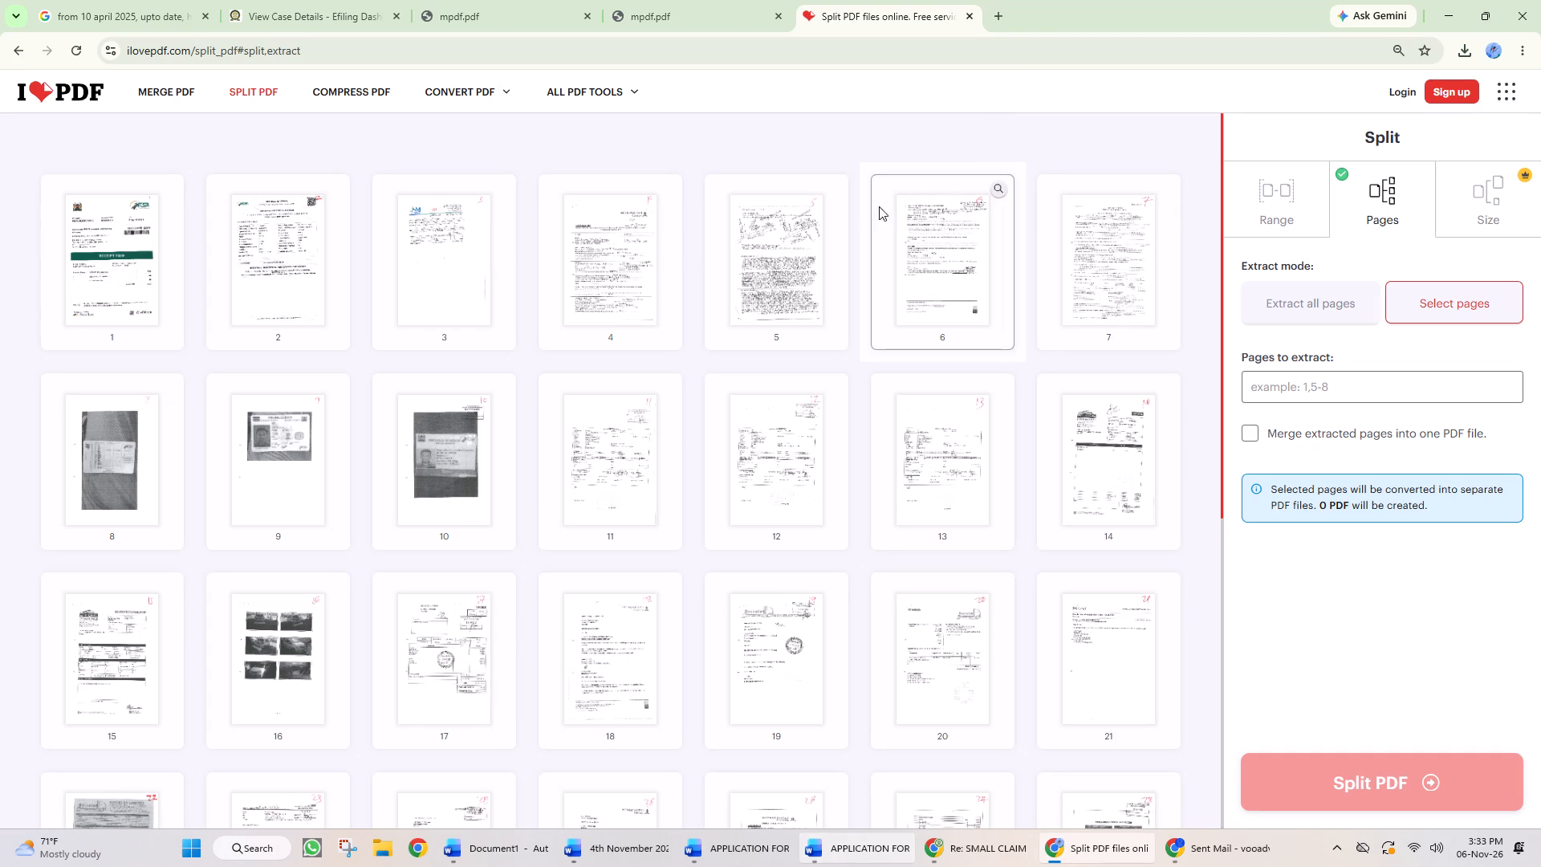
left_click(1002, 189)
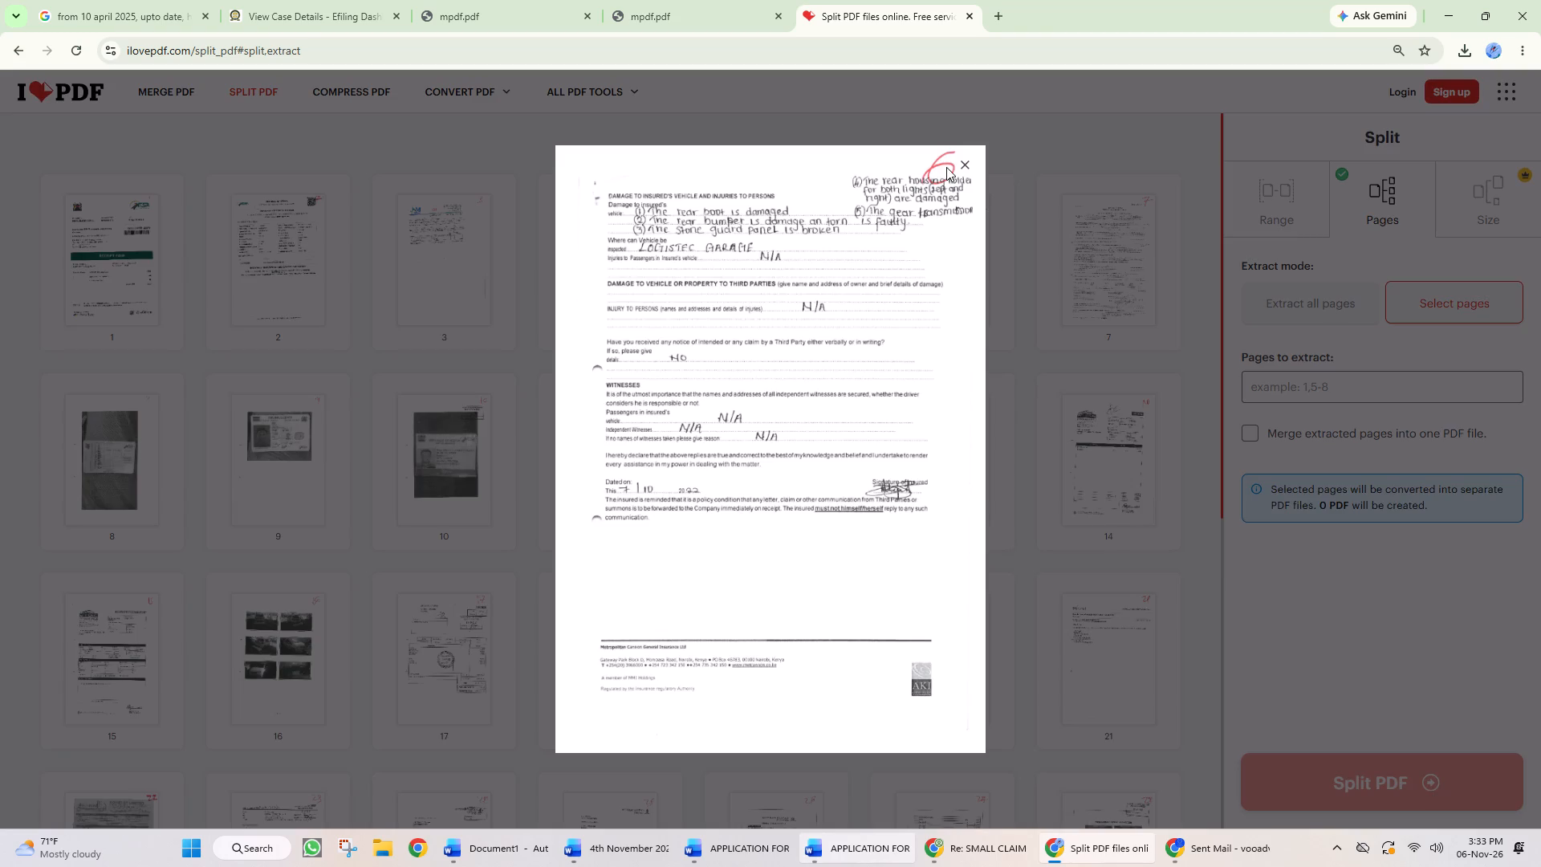
left_click(959, 163)
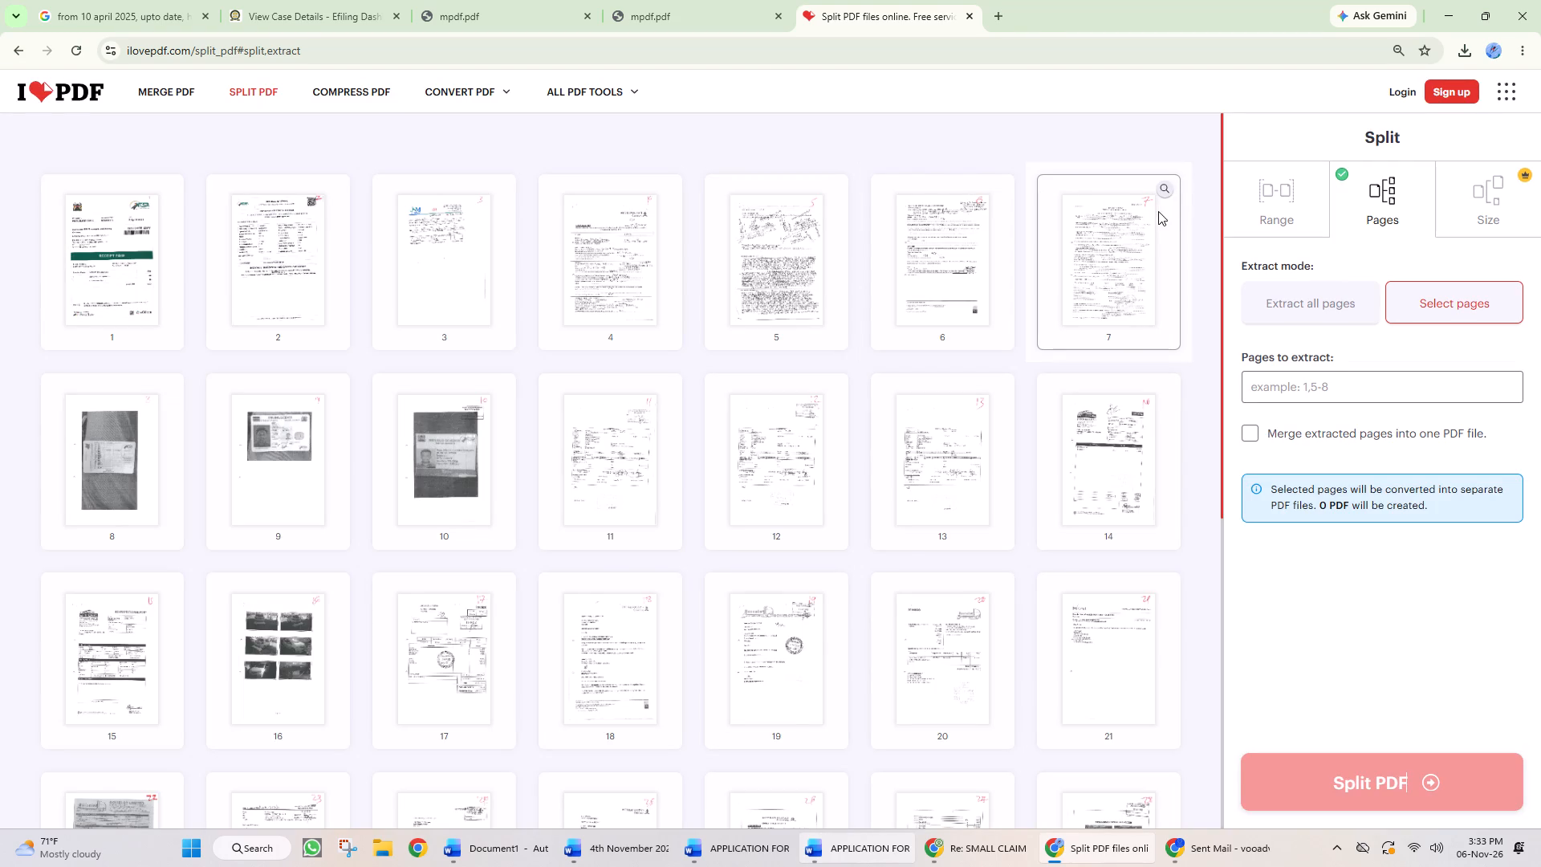
Preview page 7, the police abstract, and select it for extraction.
left_click(1165, 193)
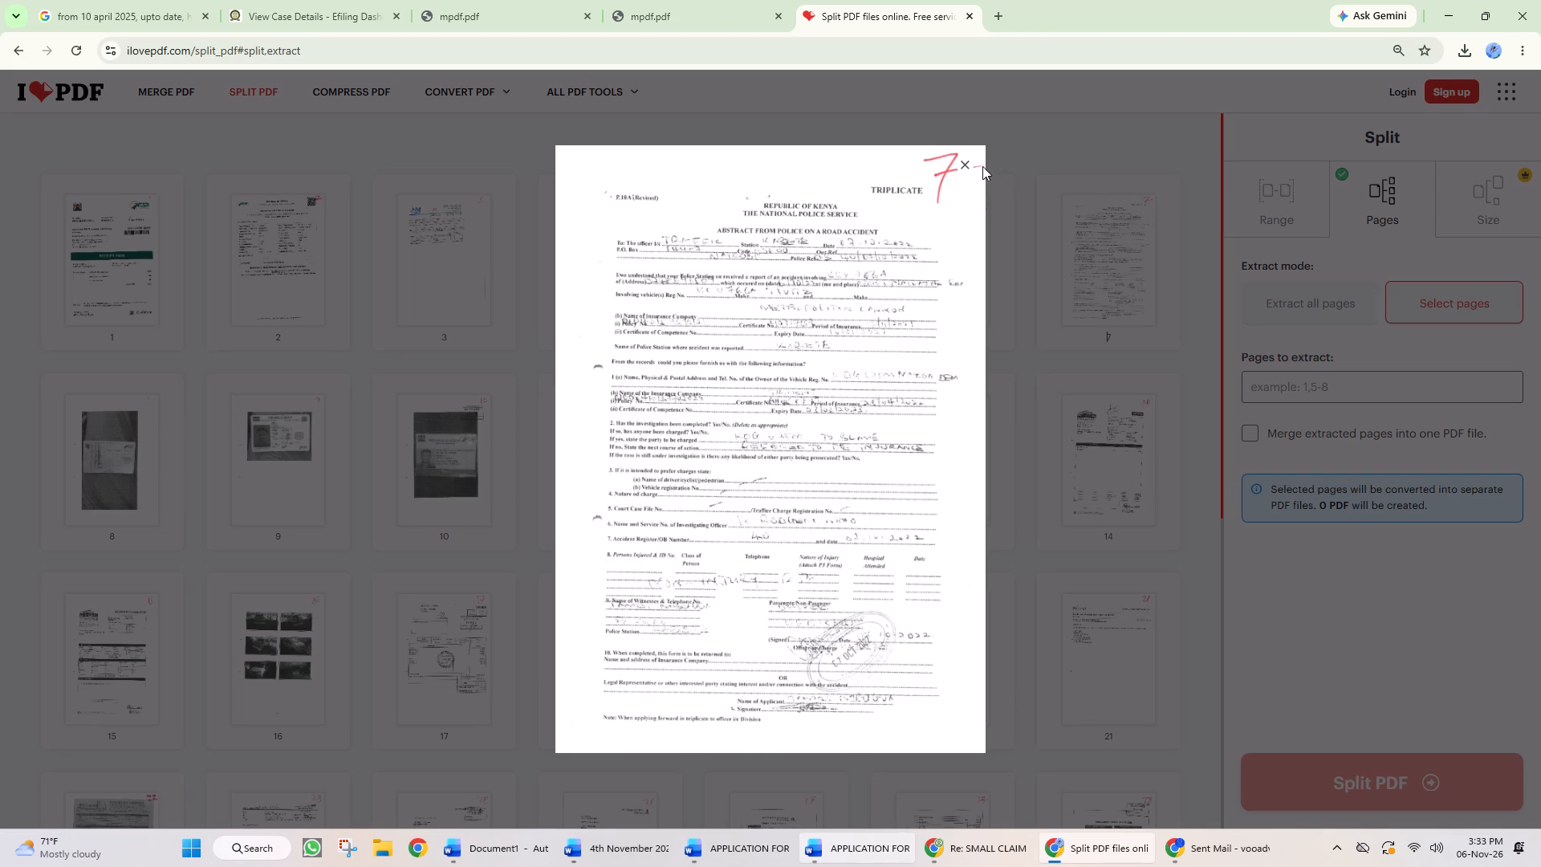
left_click(966, 163)
left_click(1099, 231)
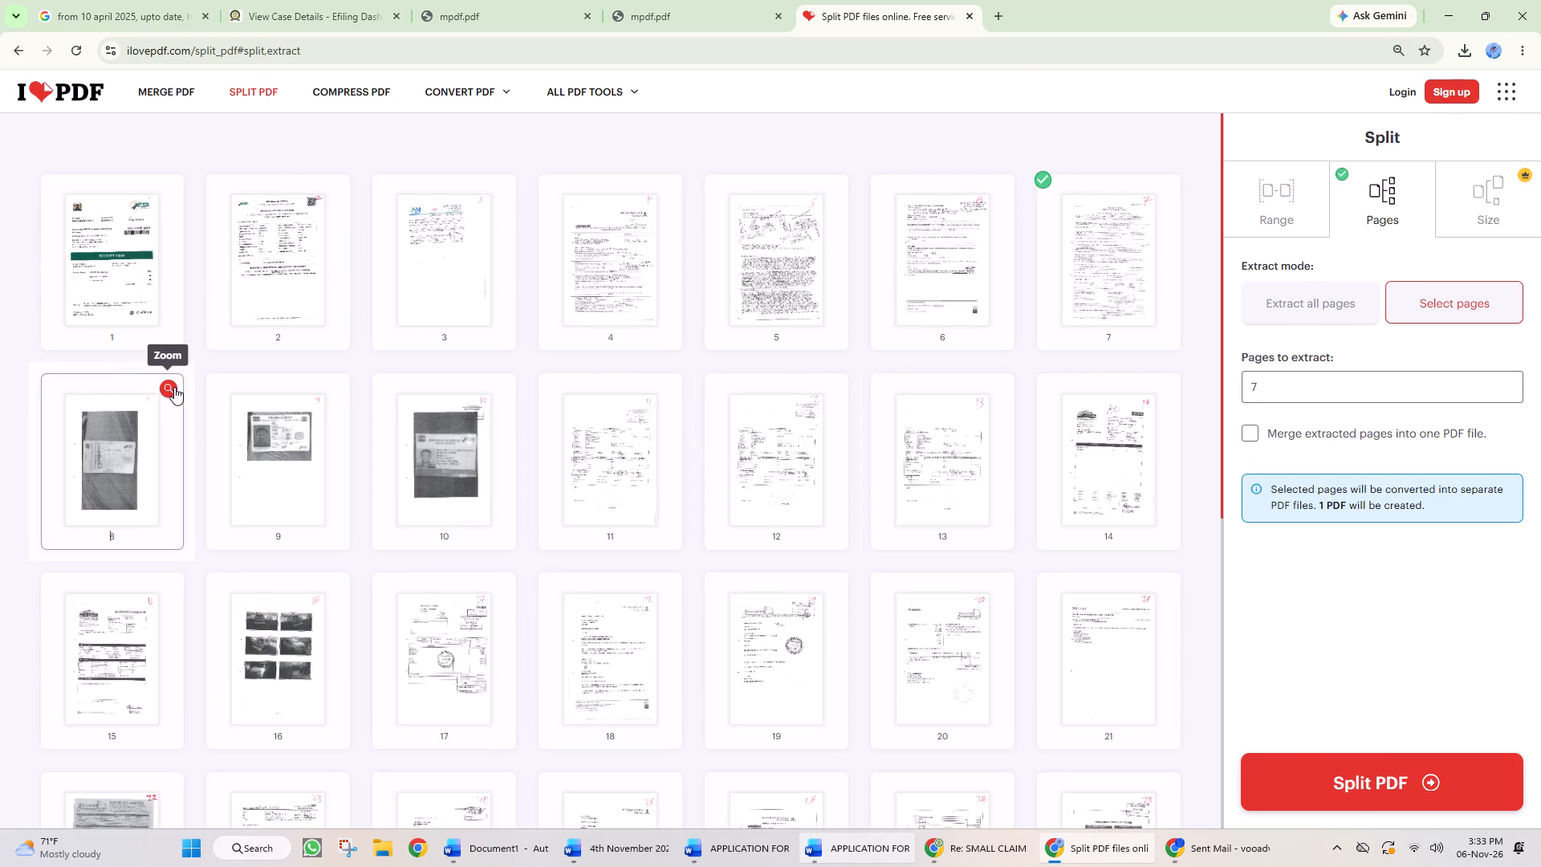
Examine enlarged previews of page 8 and pages 11 to 14 to identify further supporting documents.
left_click(174, 386)
left_click(966, 165)
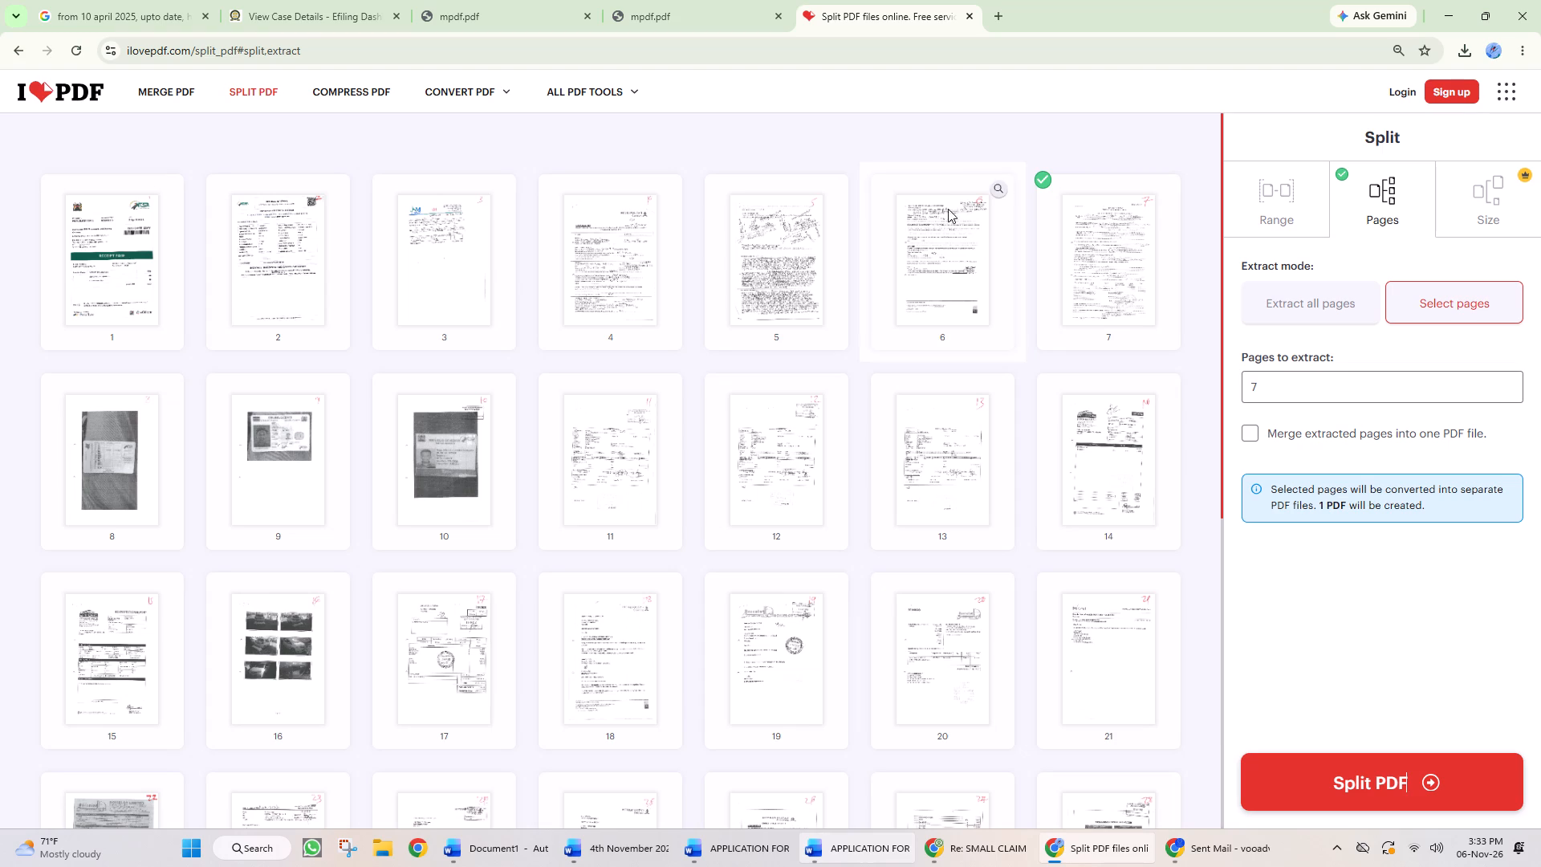
left_click(664, 389)
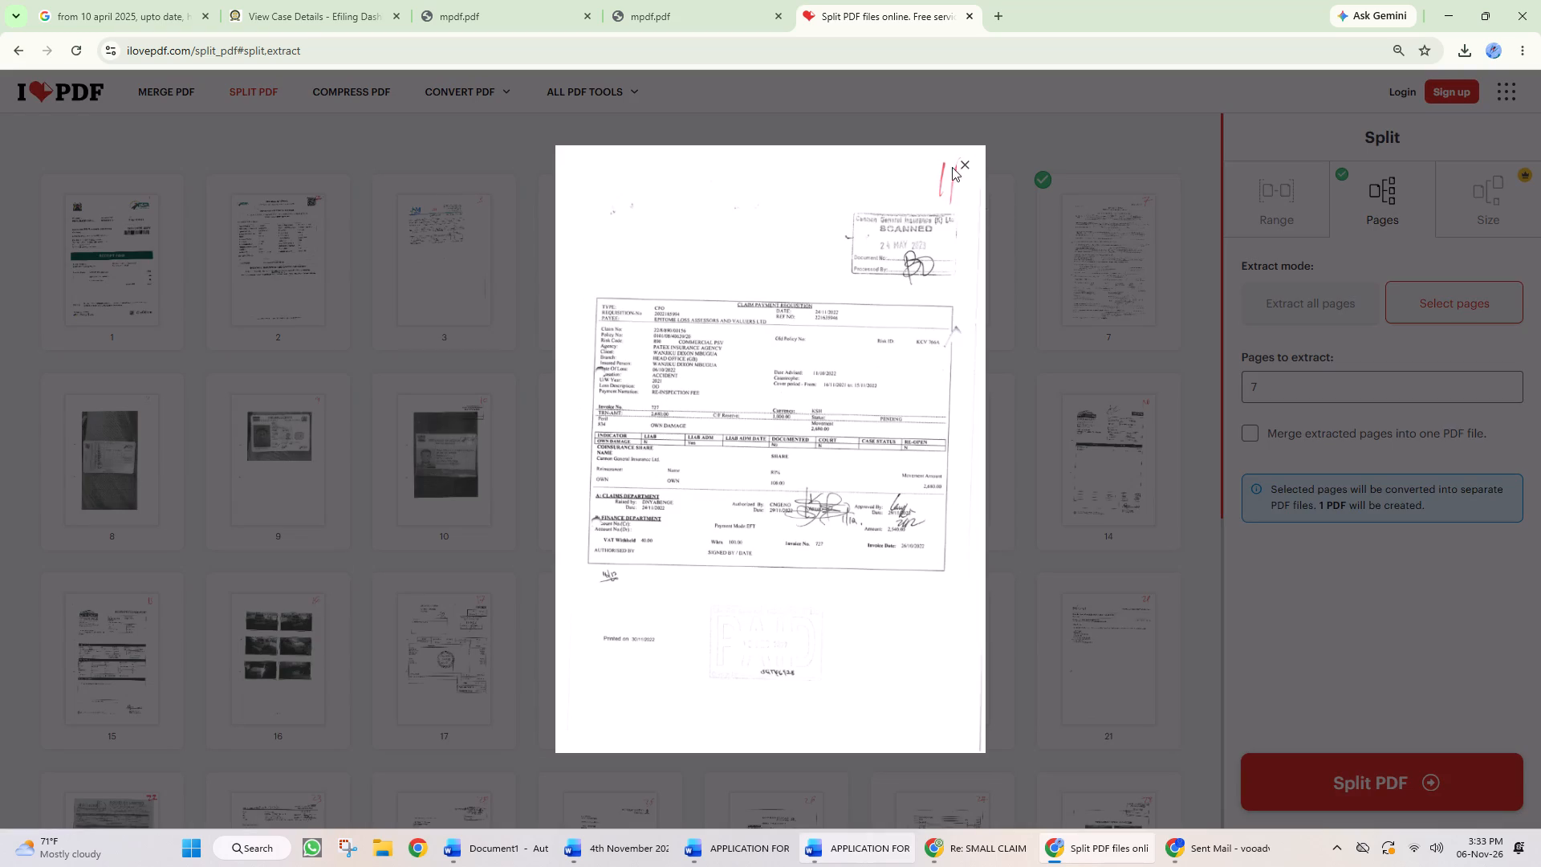
left_click(962, 161)
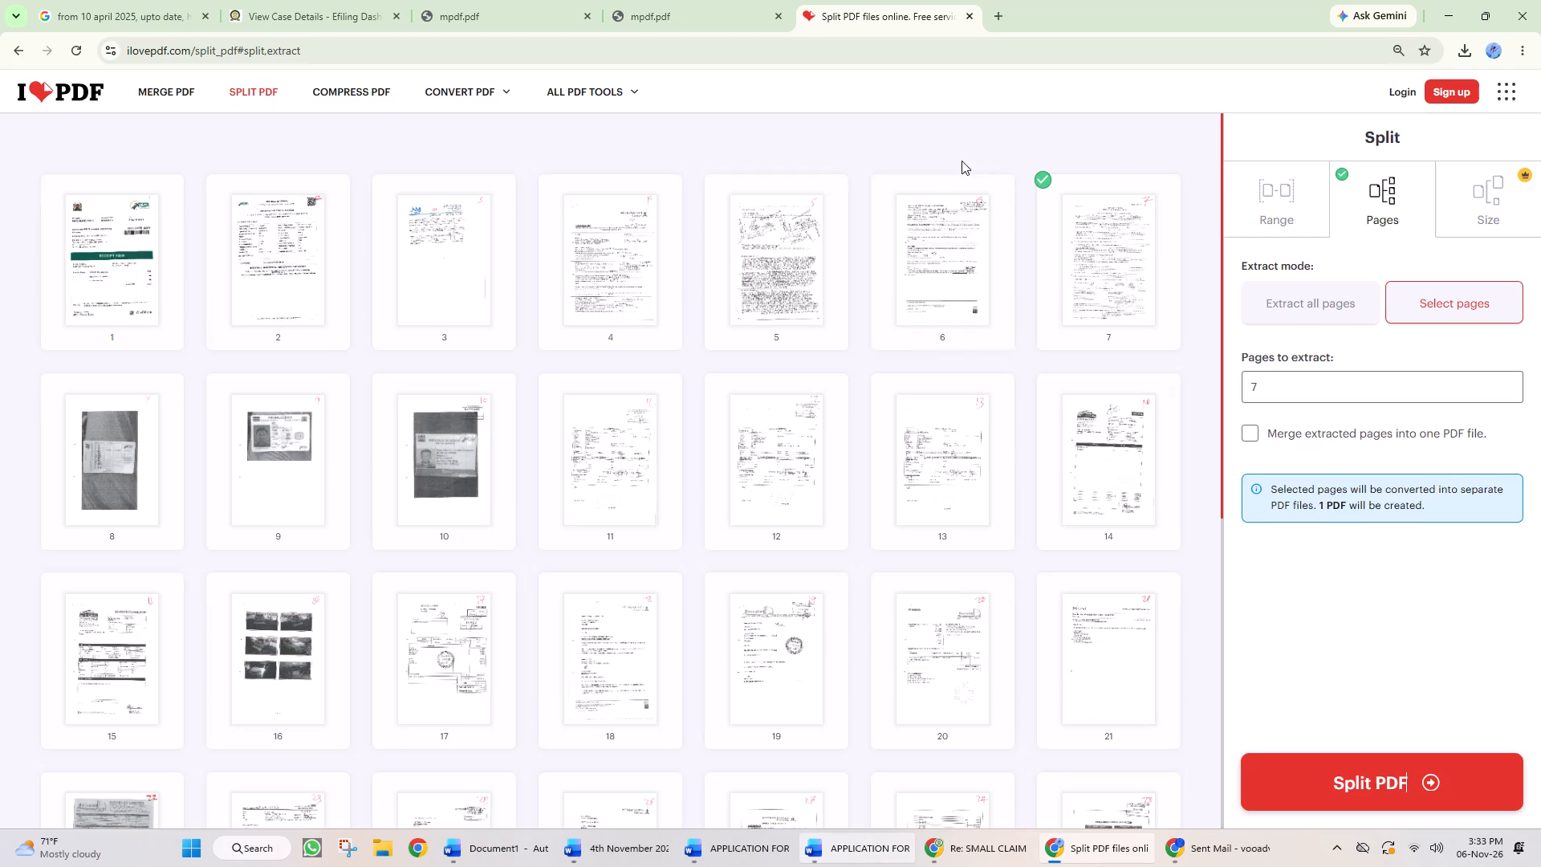
left_click(827, 388)
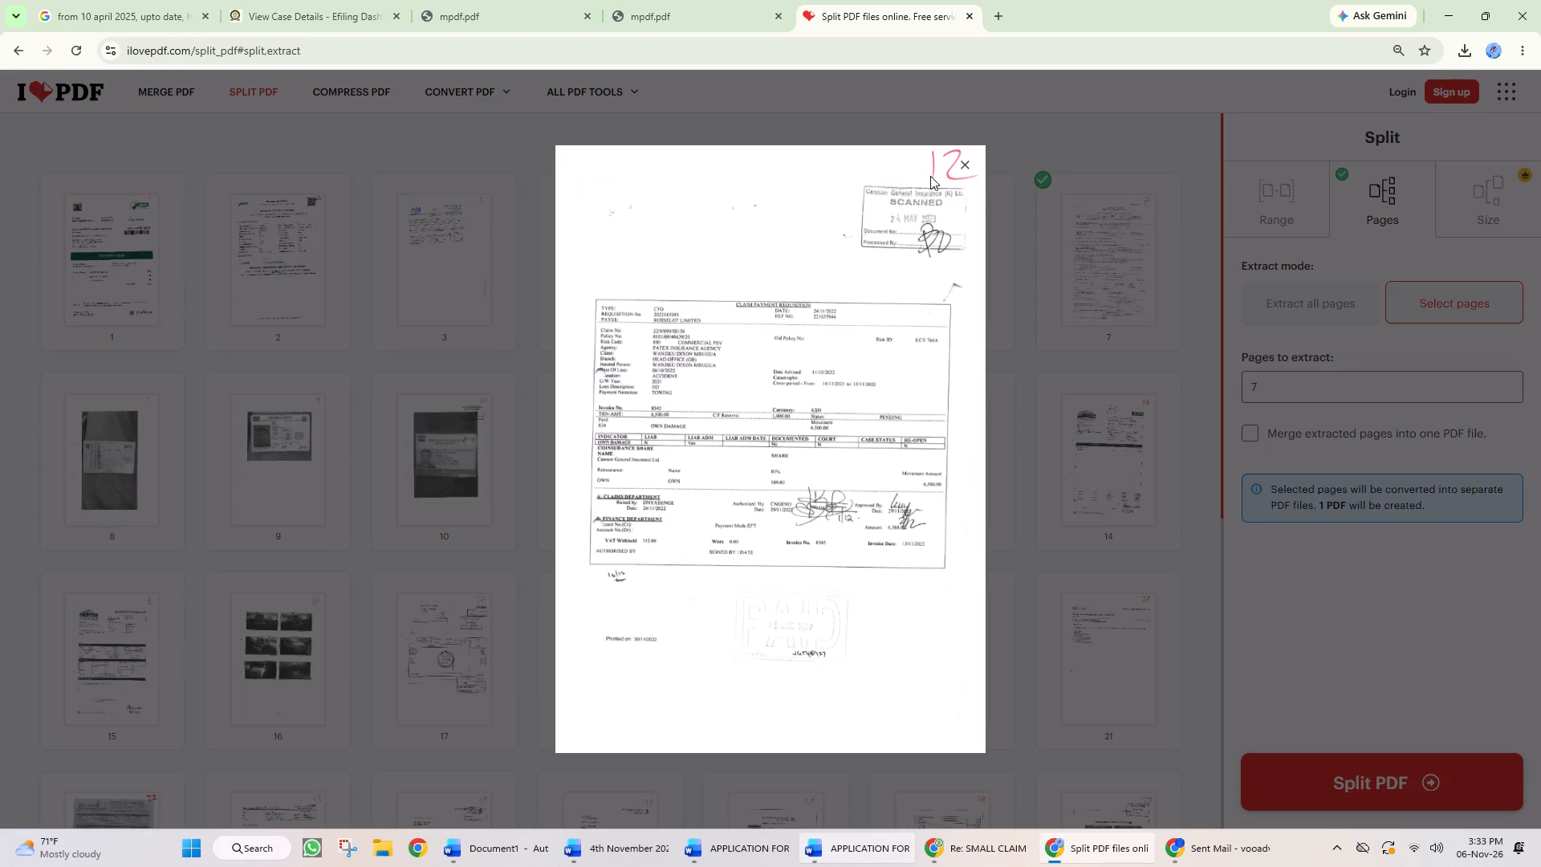
left_click(962, 165)
left_click(1003, 387)
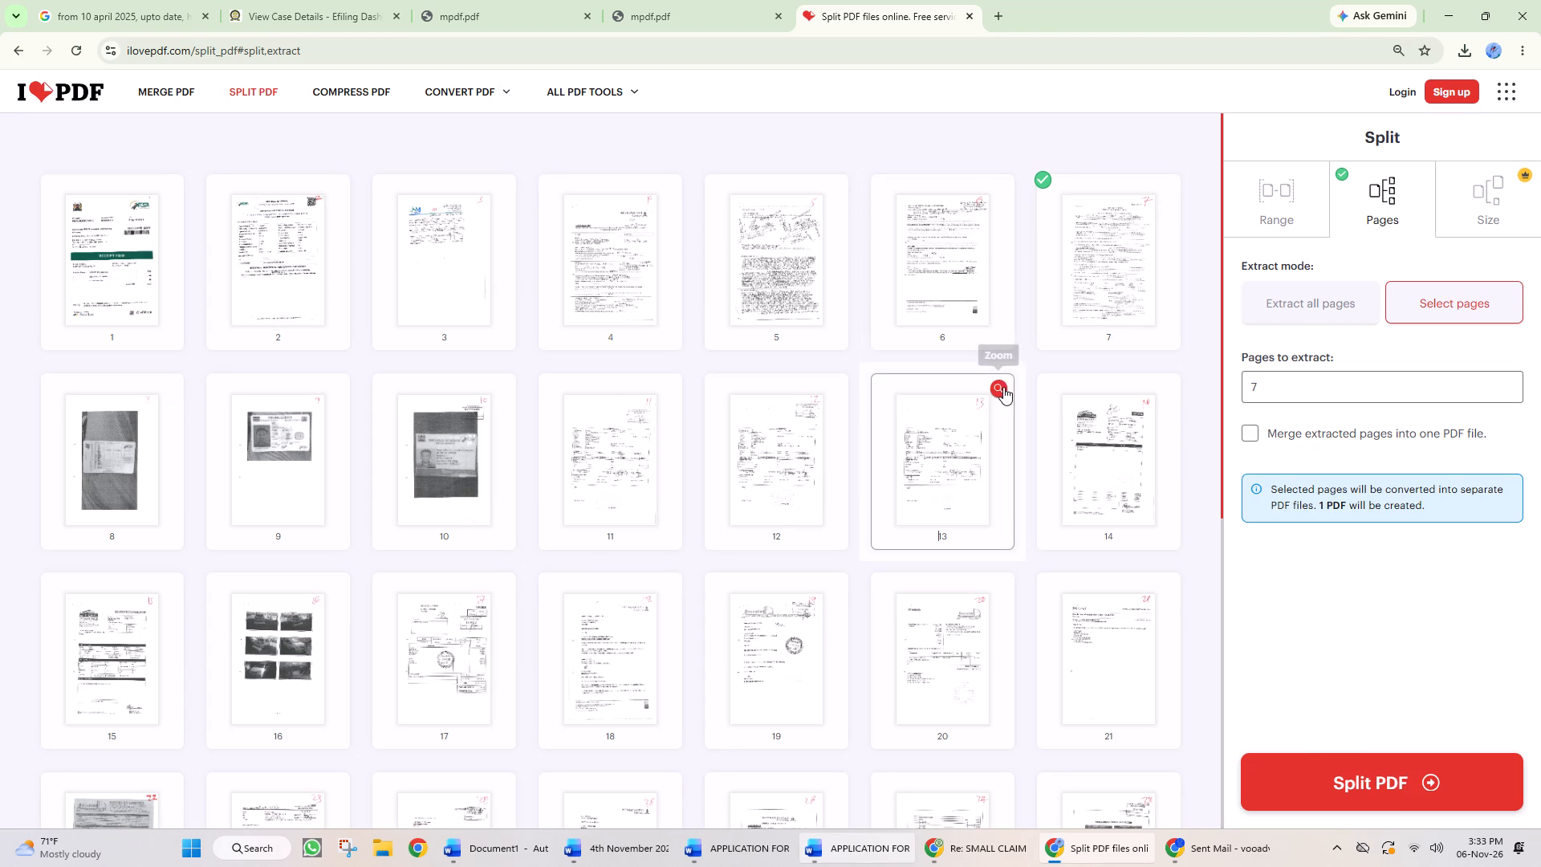
left_click(966, 170)
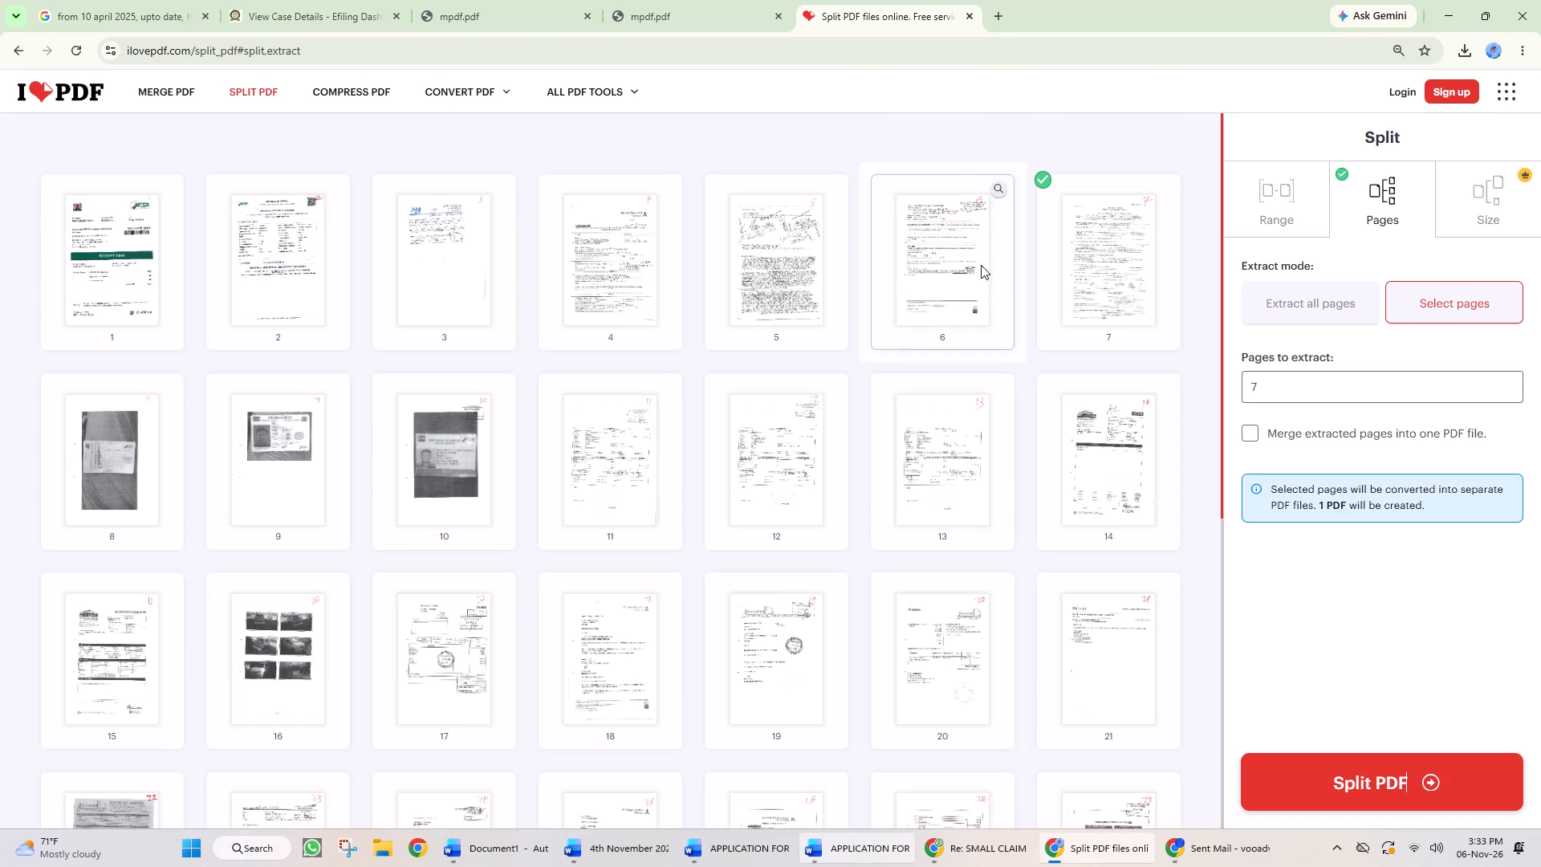
left_click(1161, 392)
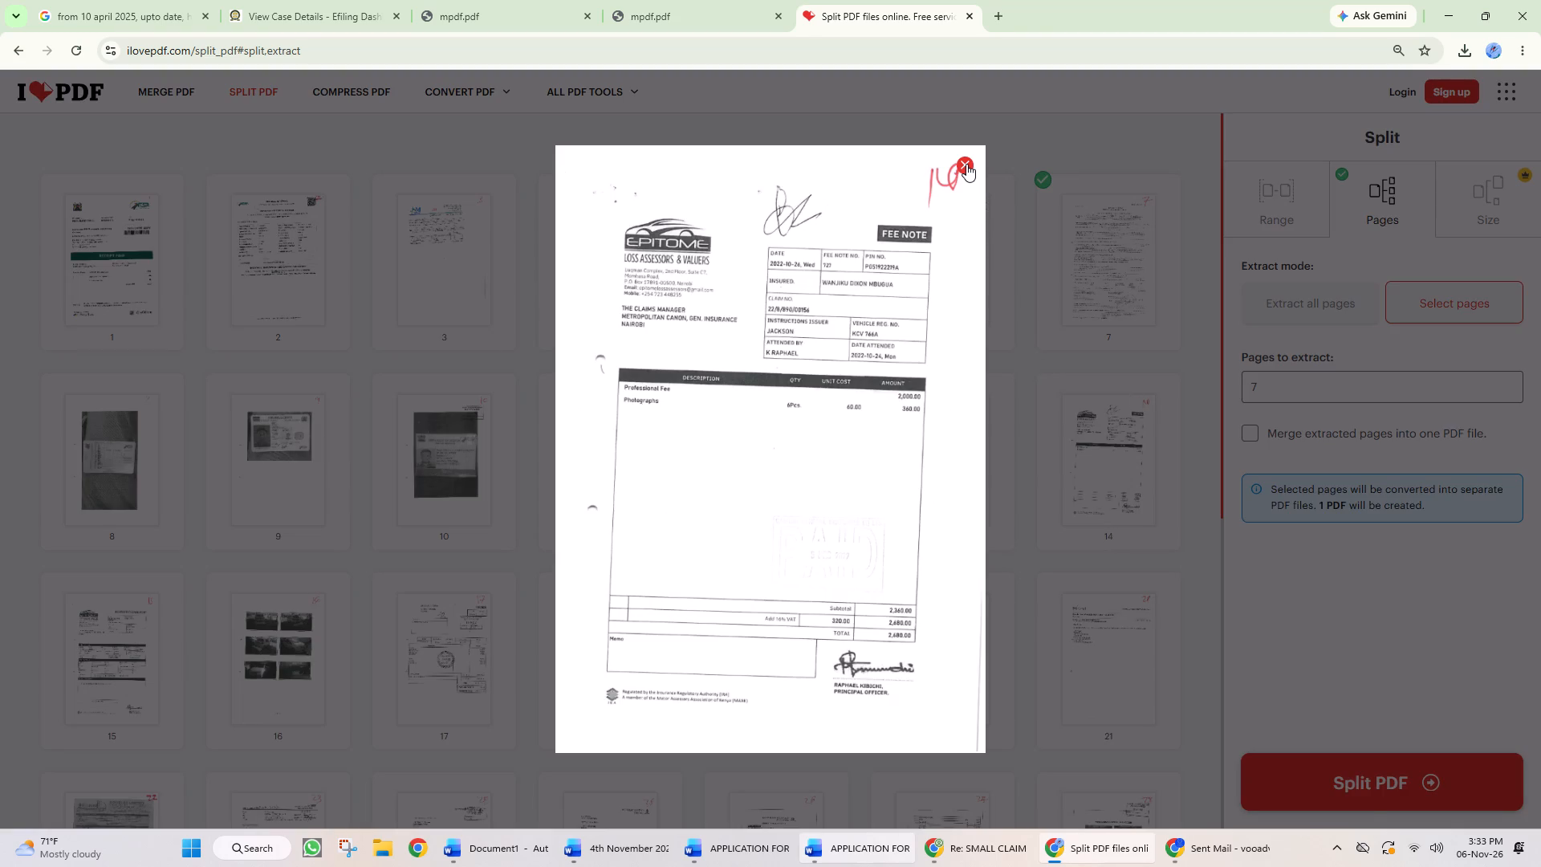
left_click(966, 164)
Examine pages 15, 17 and 18 for relevant supporting documents, leaving them out of the extraction selection.
scroll(283, 609, "down", 1)
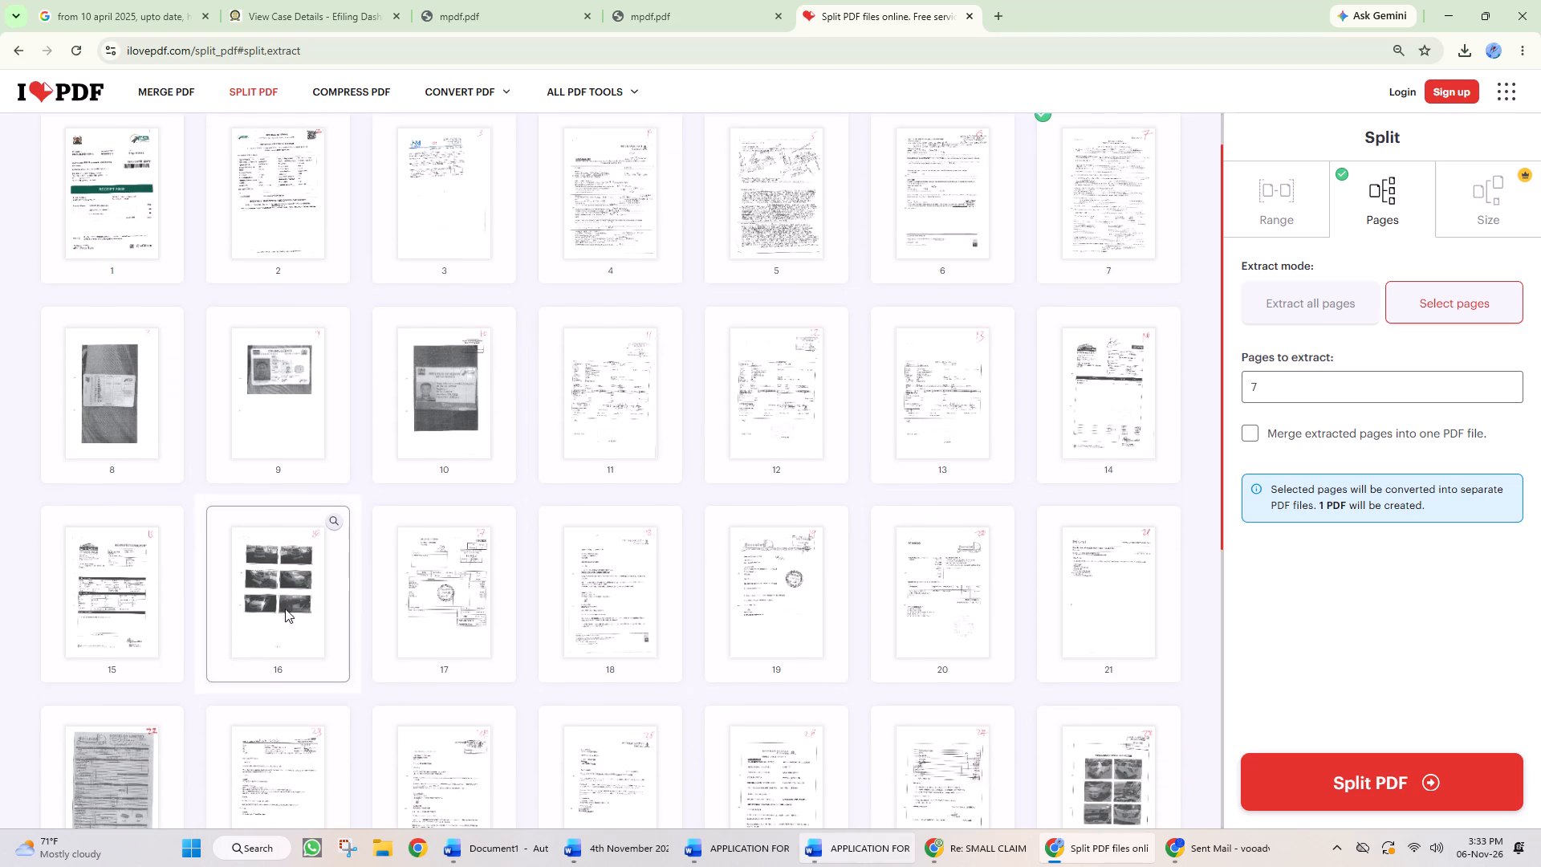
left_click(165, 511)
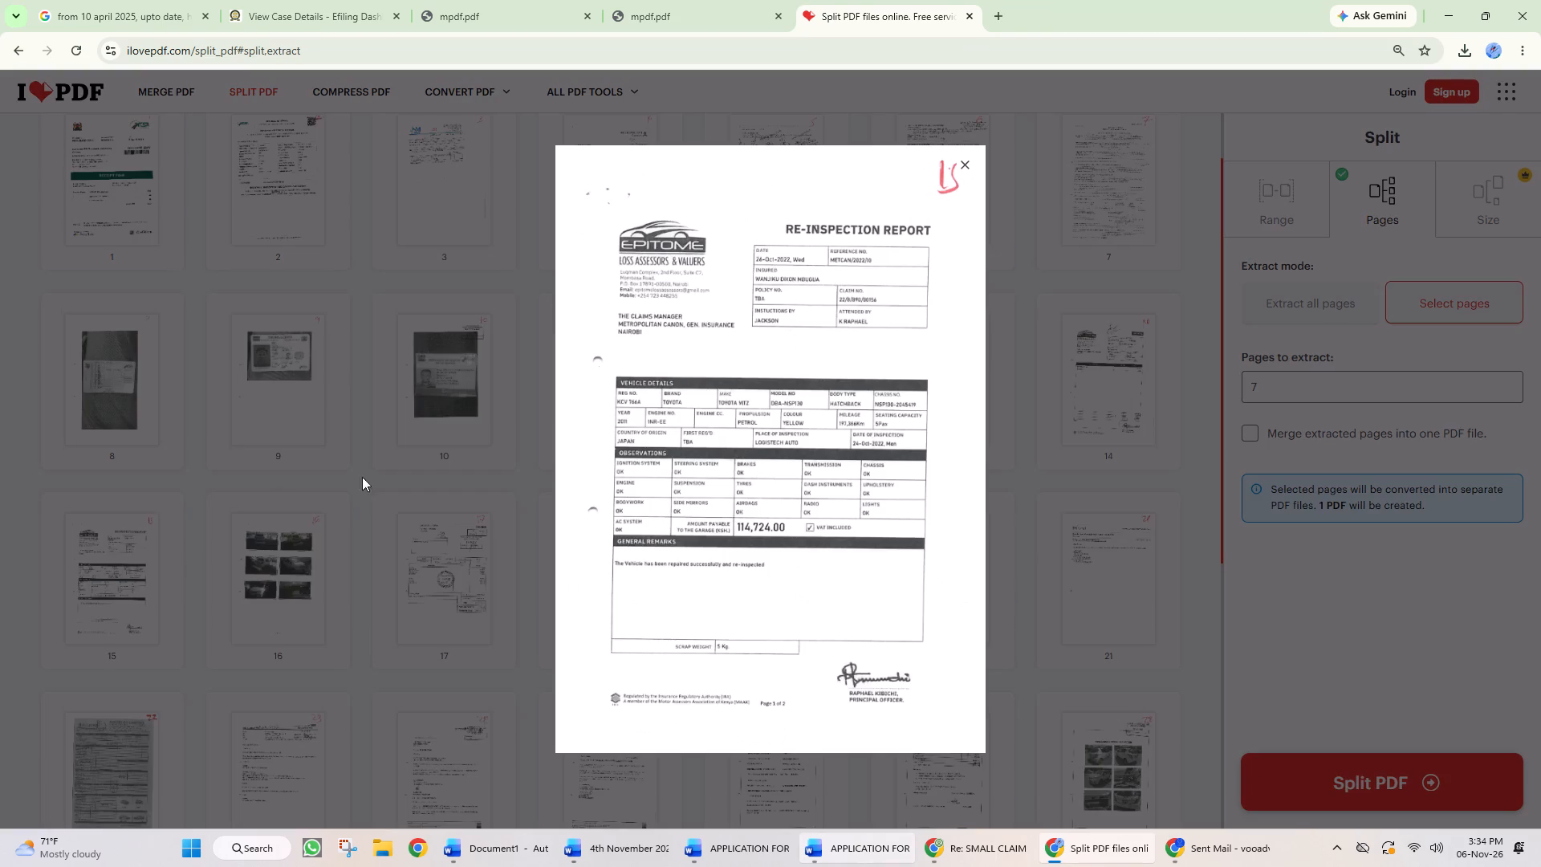
left_click(960, 169)
left_click(499, 517)
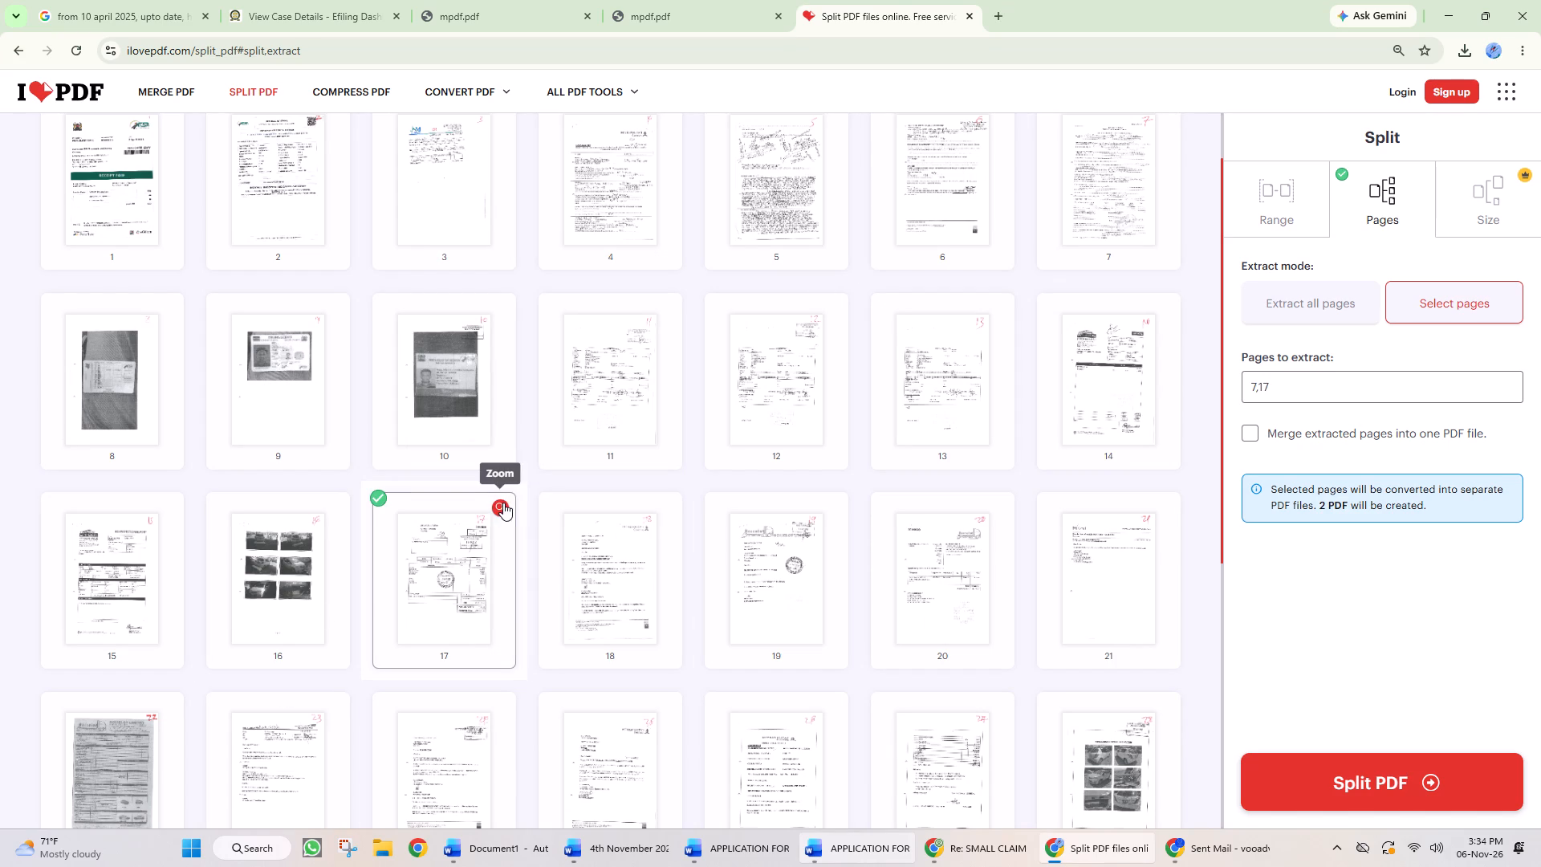
left_click(410, 525)
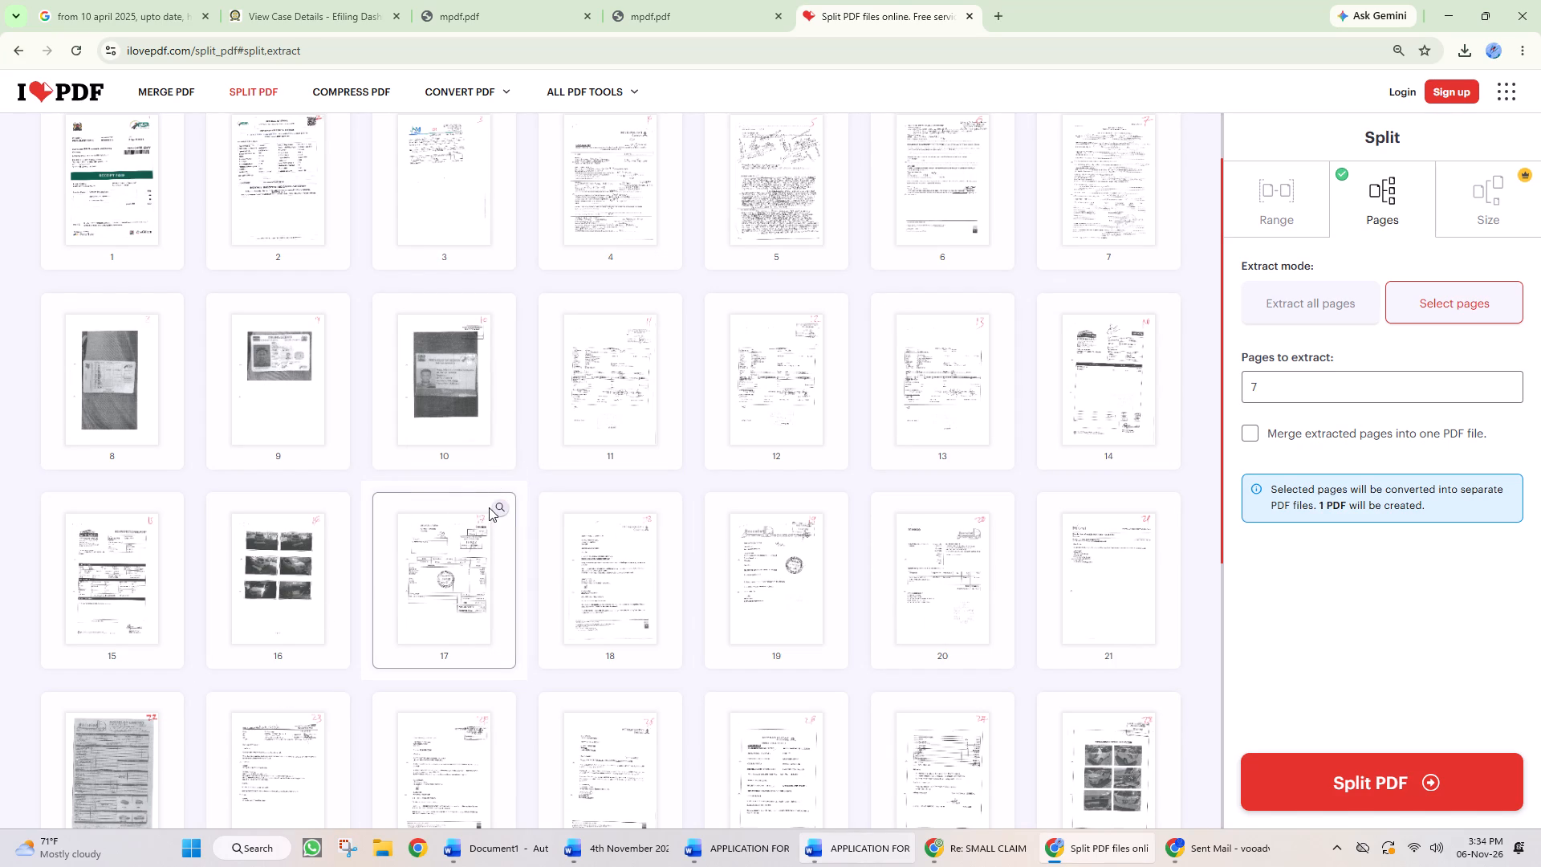
left_click(500, 507)
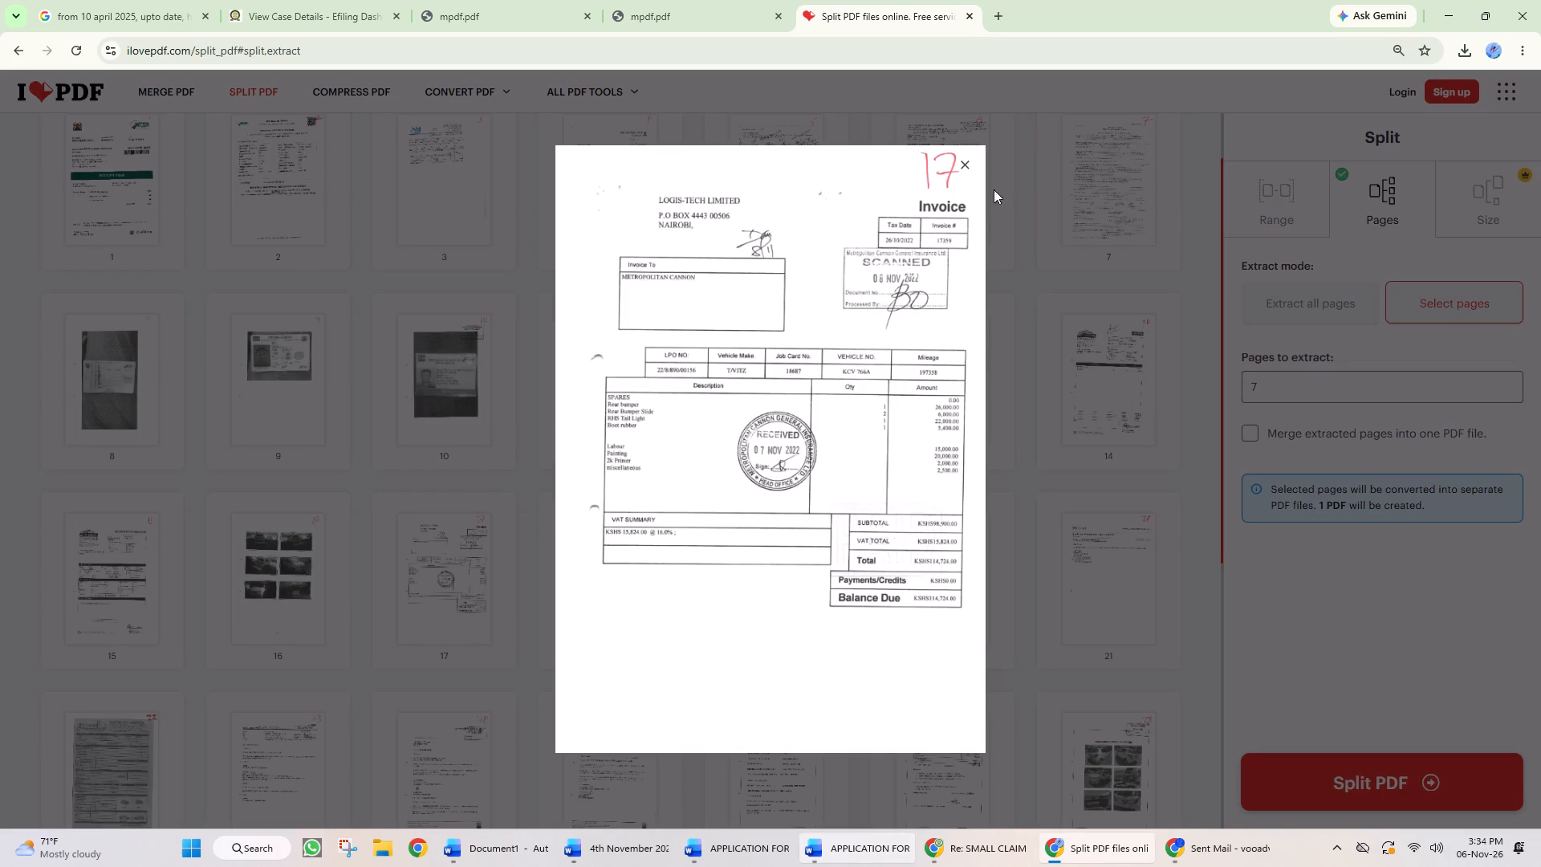
left_click(966, 158)
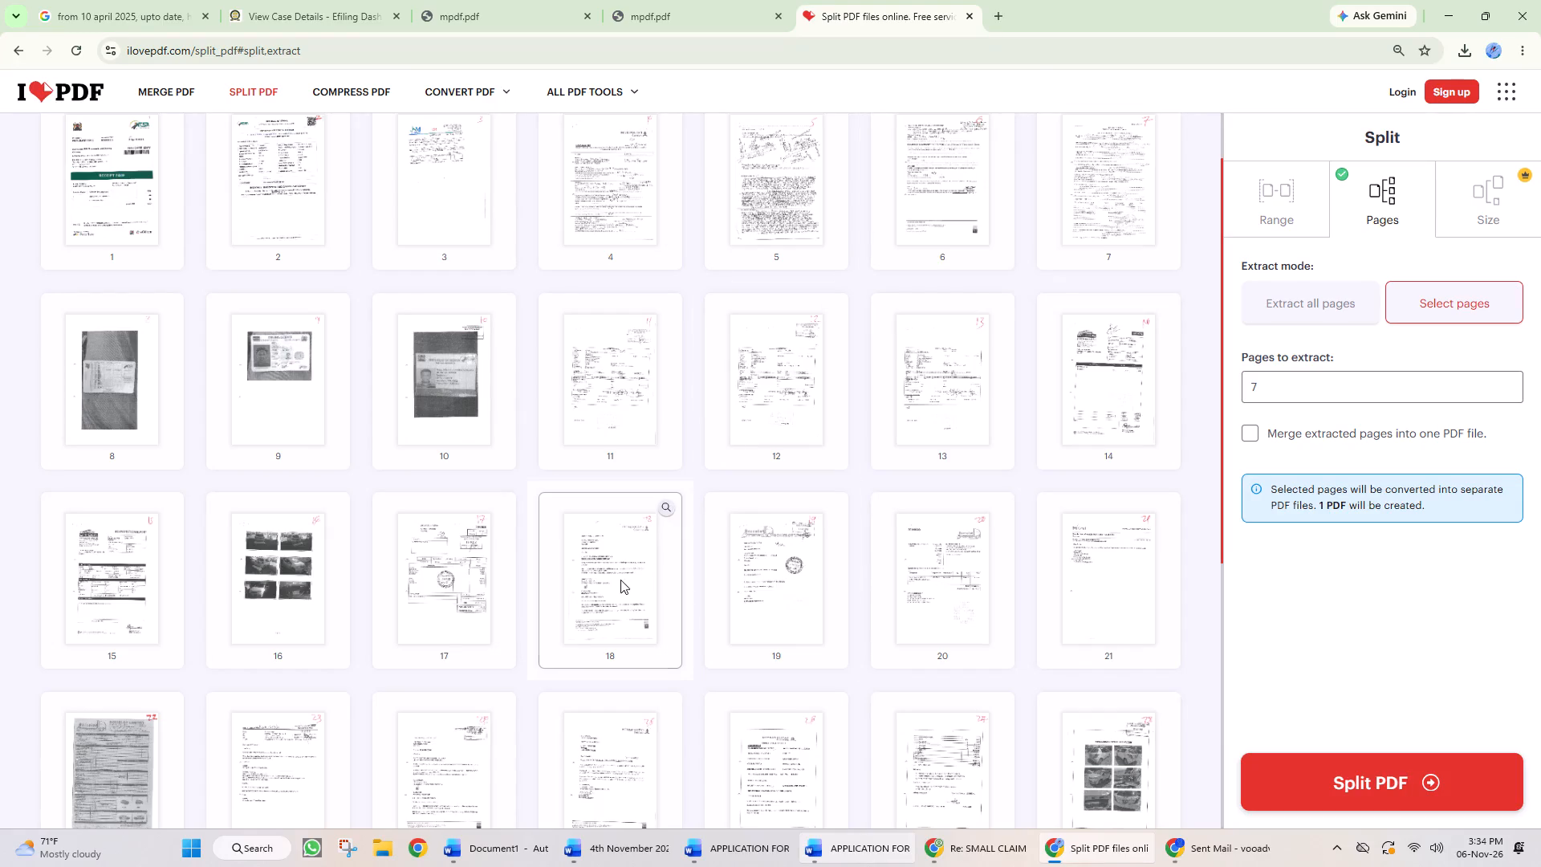
left_click(677, 514)
left_click(665, 507)
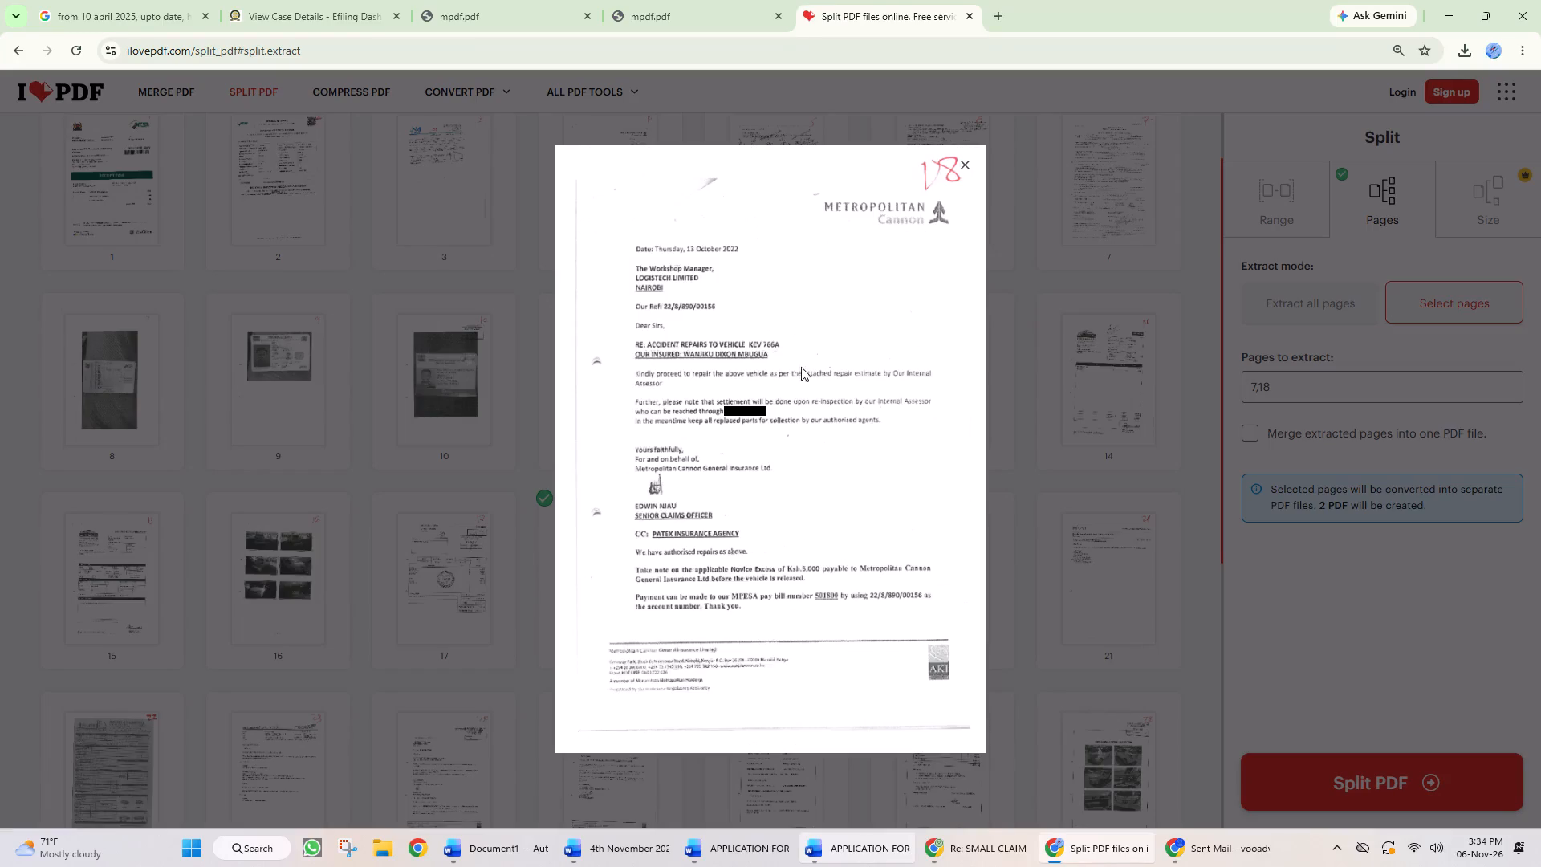
Close the enlarged preview and remove page 18 from the extraction selection.
left_click(971, 160)
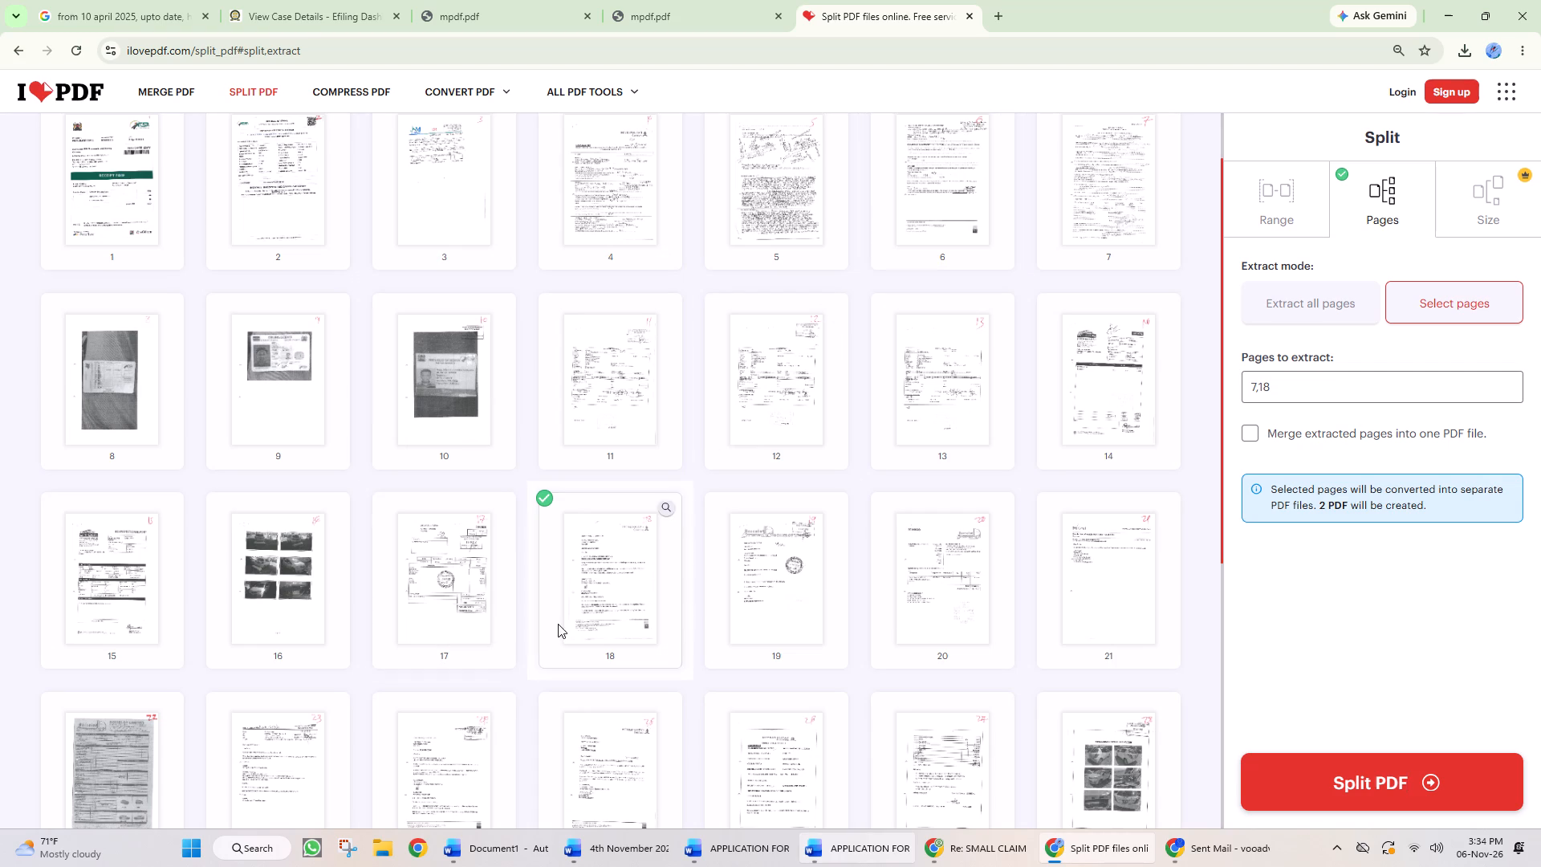
left_click(559, 623)
Examine enlarged previews of pages 19 to 21, 27 and 26 for supporting documents, keeping them out of the extraction selection.
left_click(836, 498)
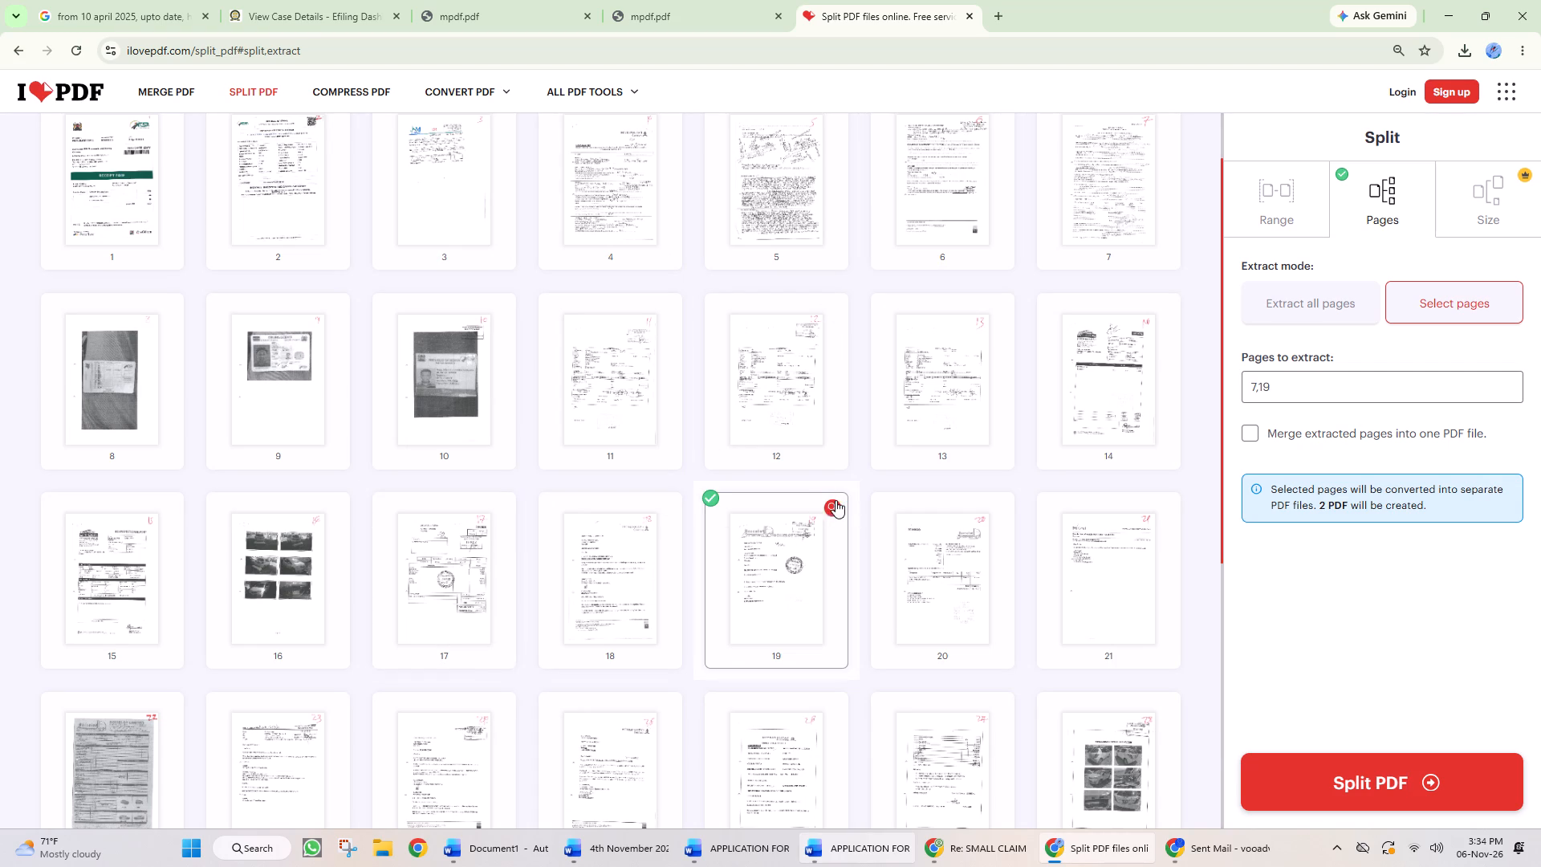
left_click(819, 514)
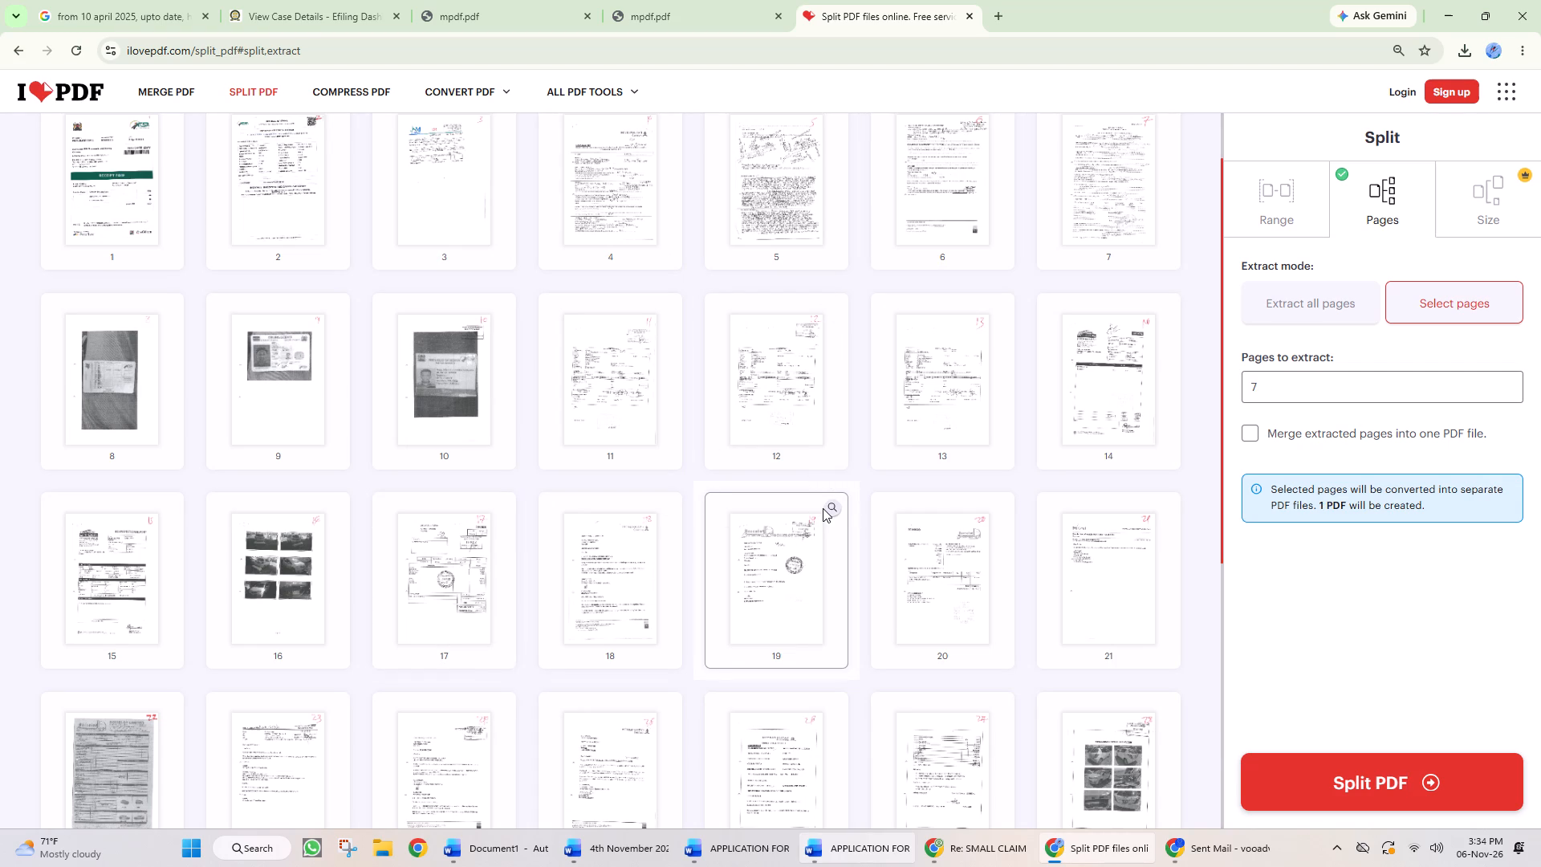
left_click(835, 499)
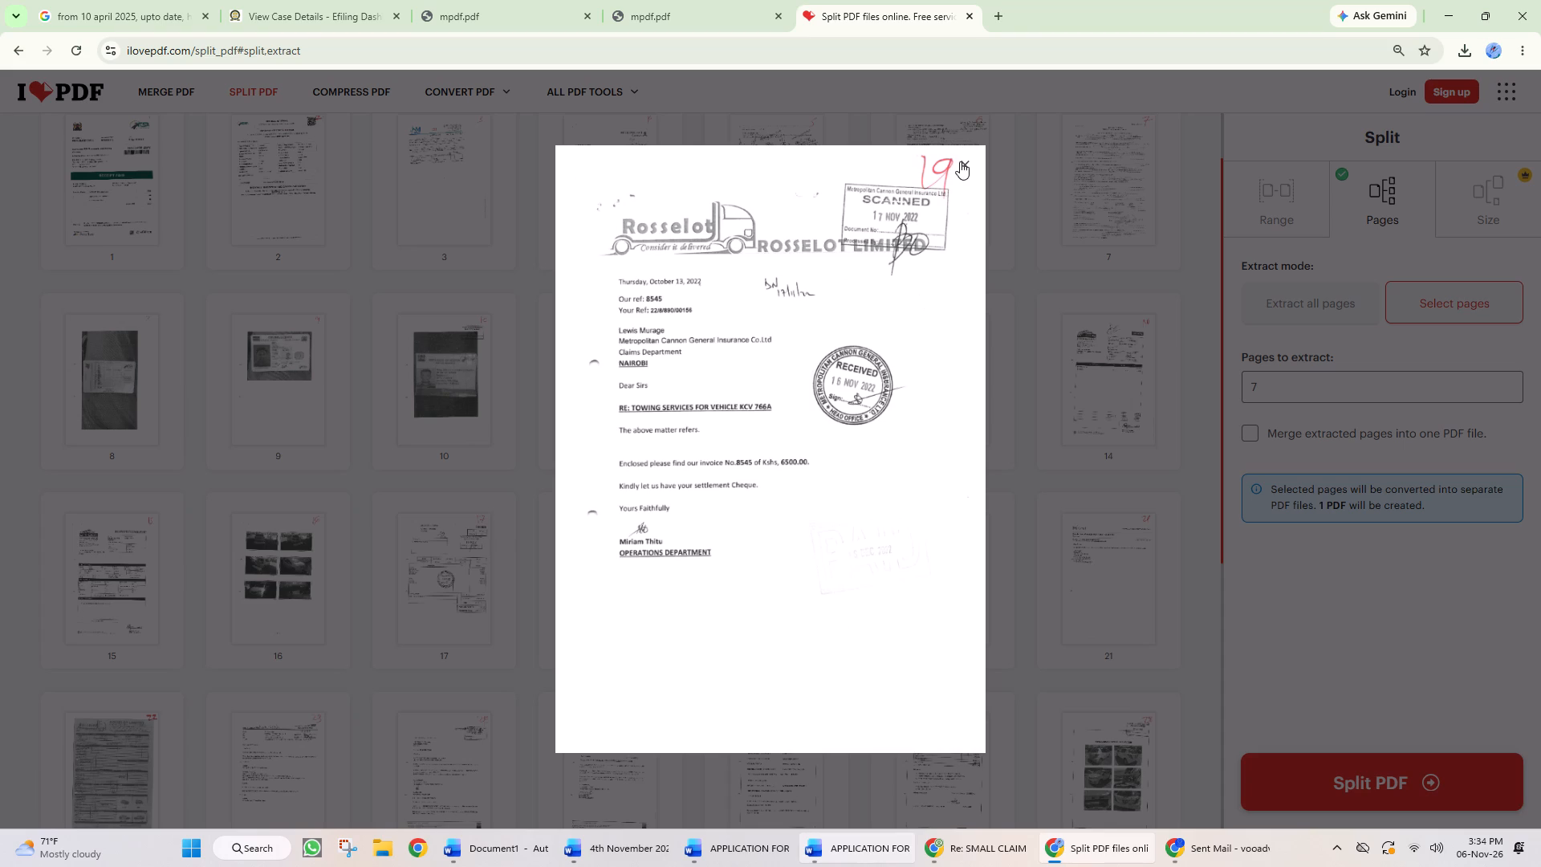
left_click(961, 162)
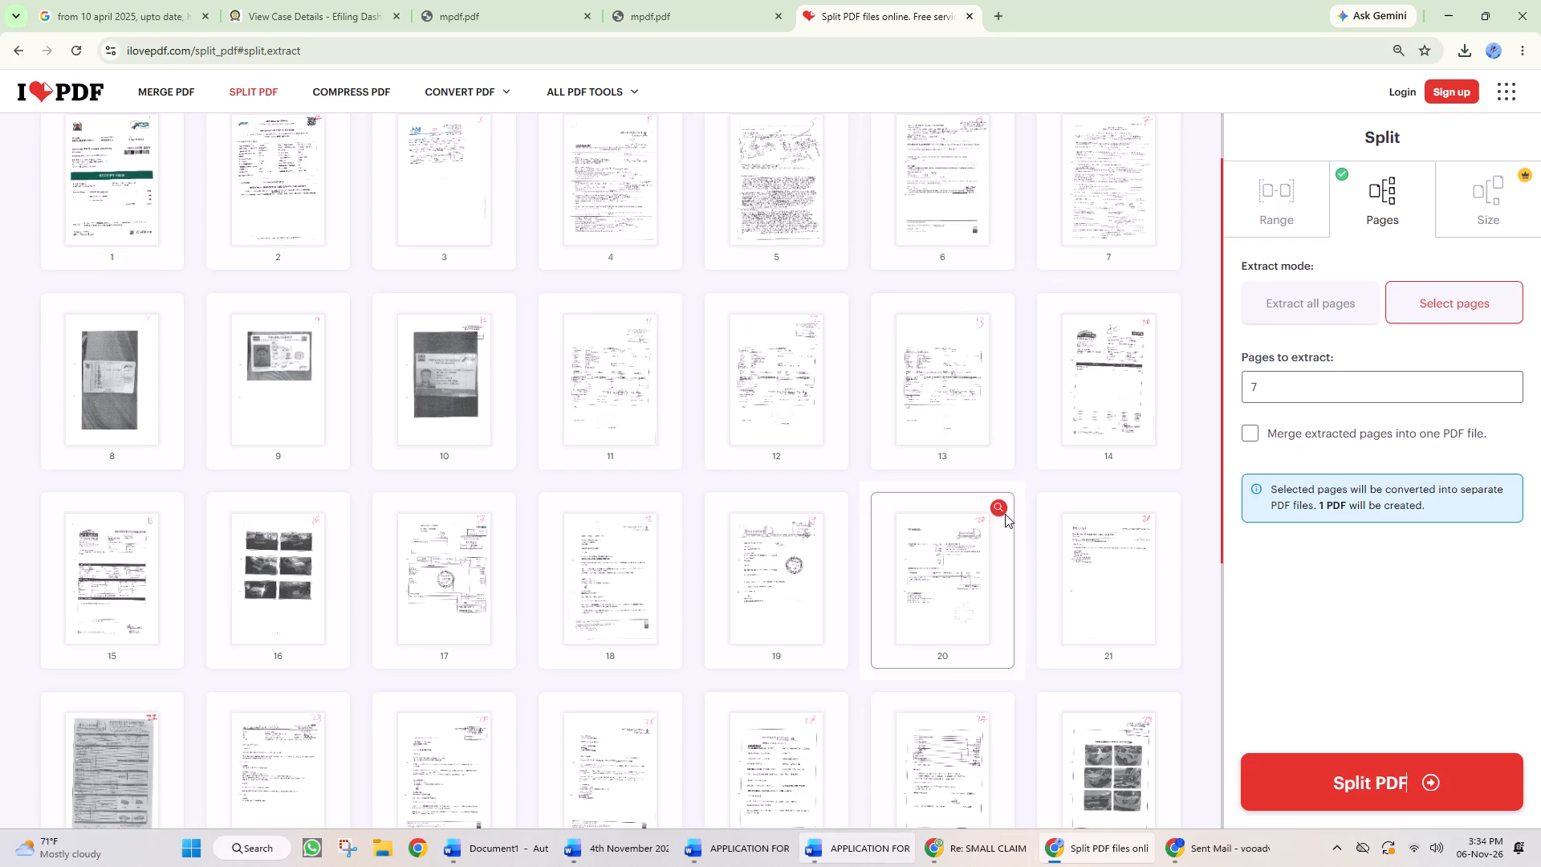
left_click(1003, 515)
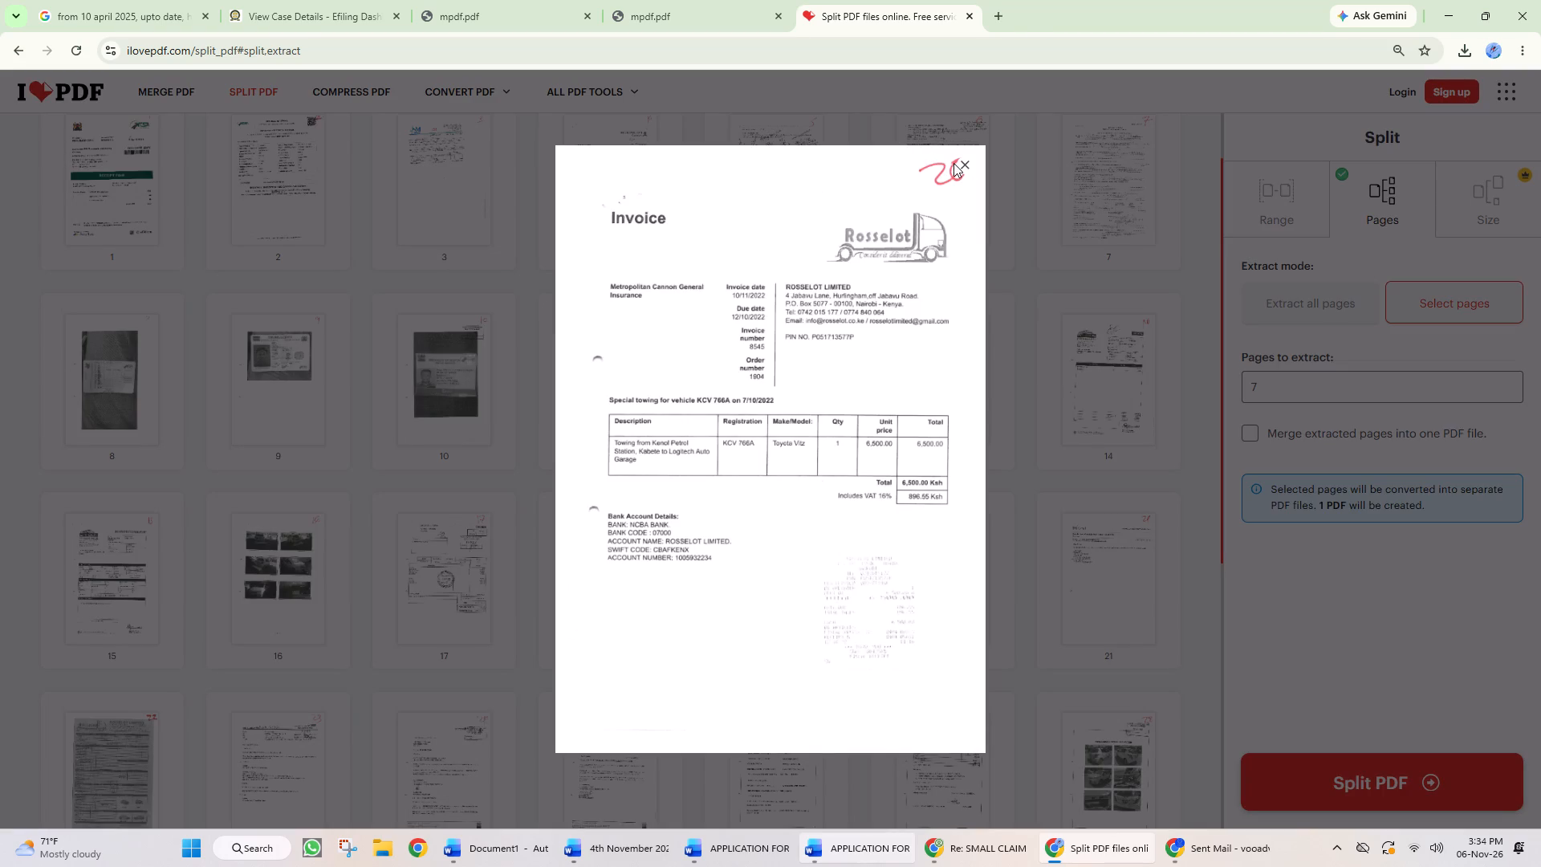
left_click(962, 163)
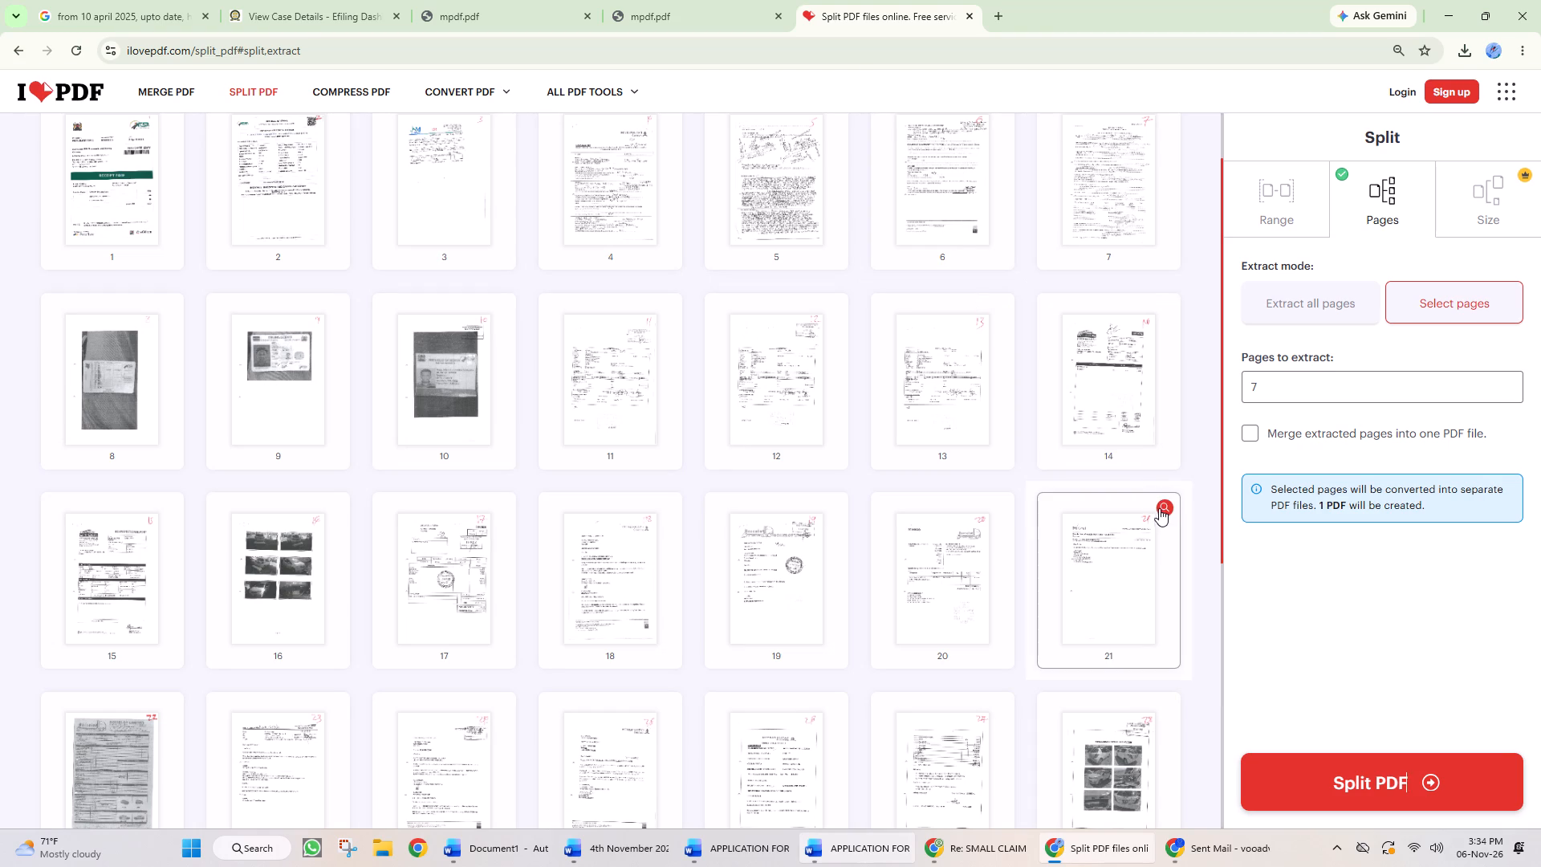
left_click(1161, 507)
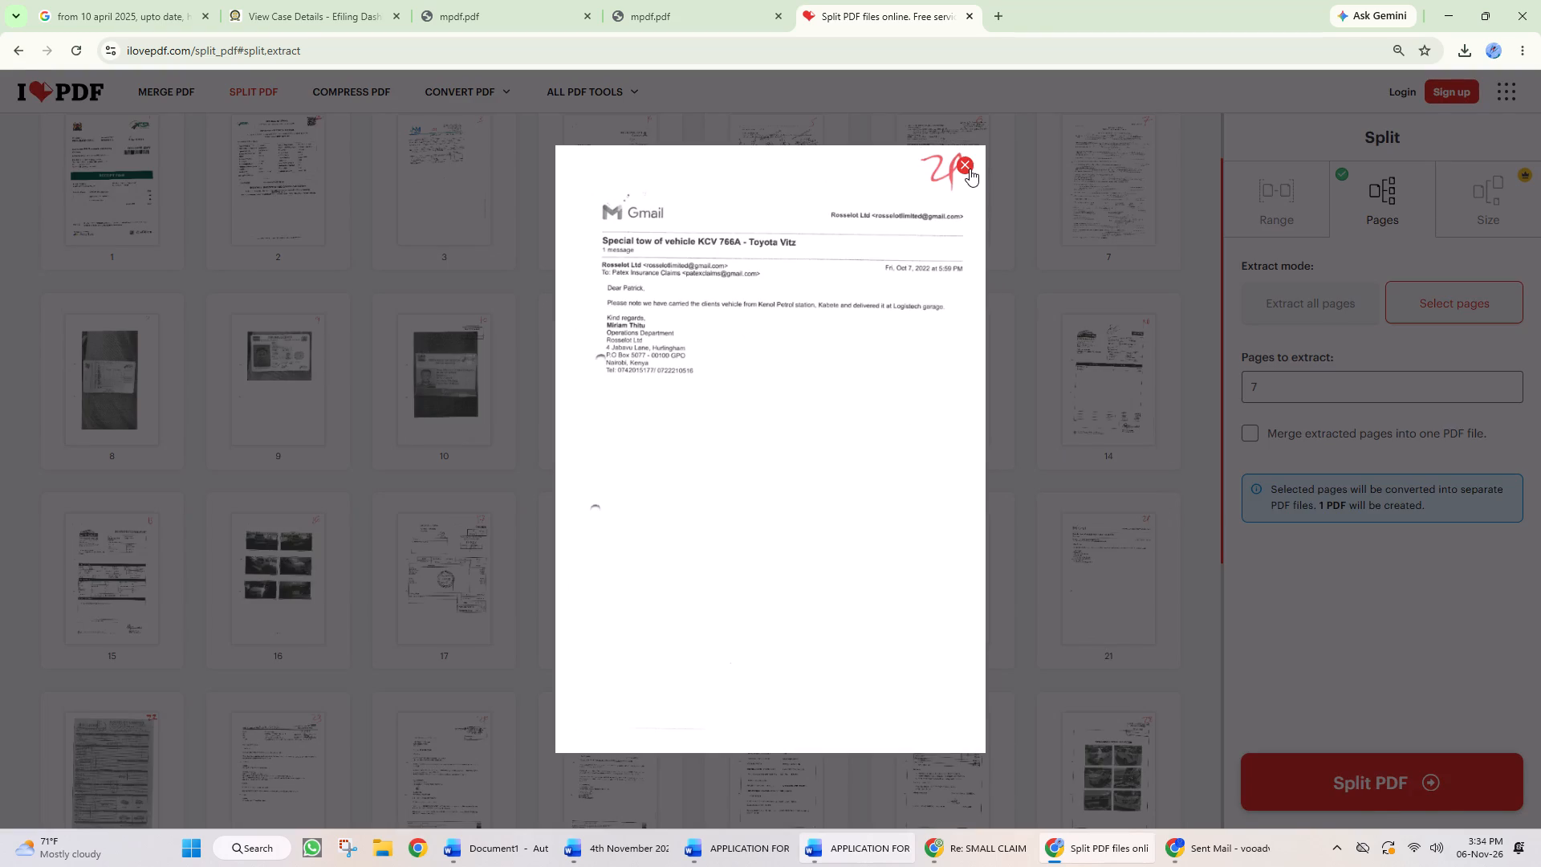
left_click(970, 169)
scroll(1018, 705, "down", 2)
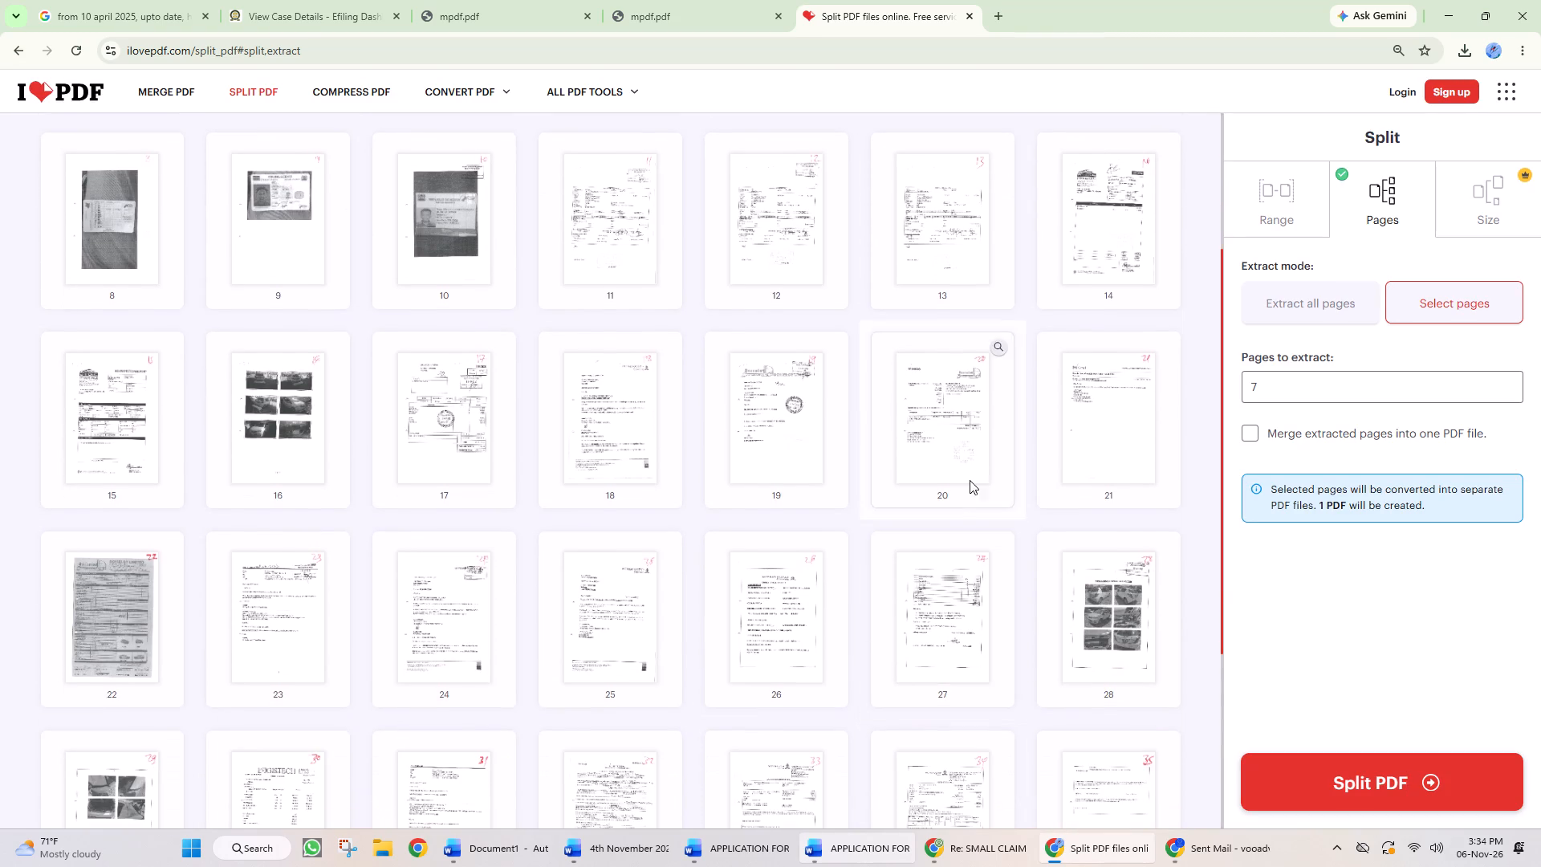
left_click(995, 547)
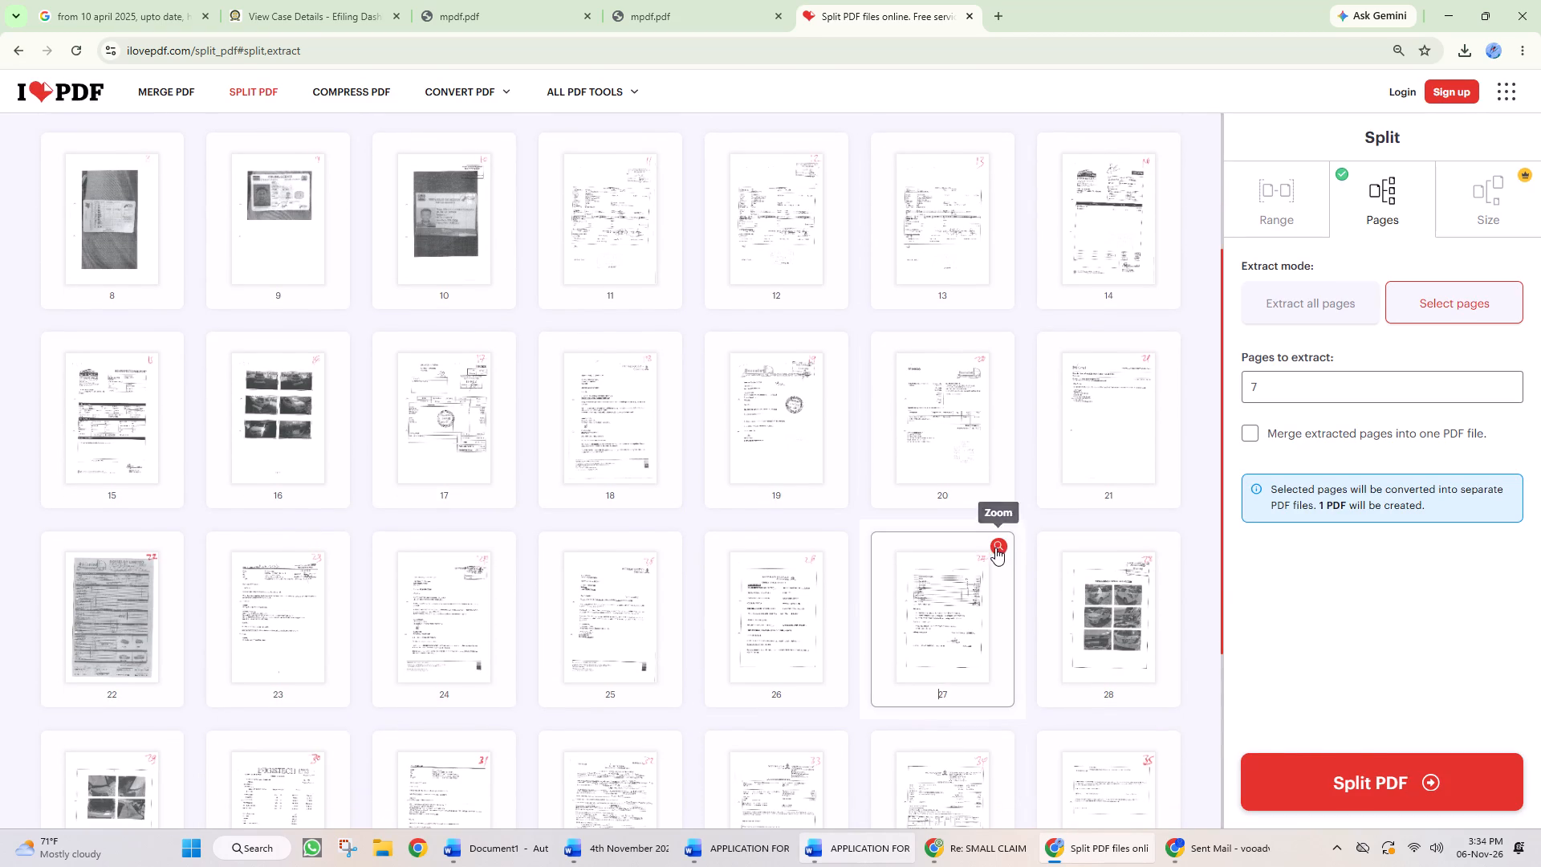
left_click(968, 169)
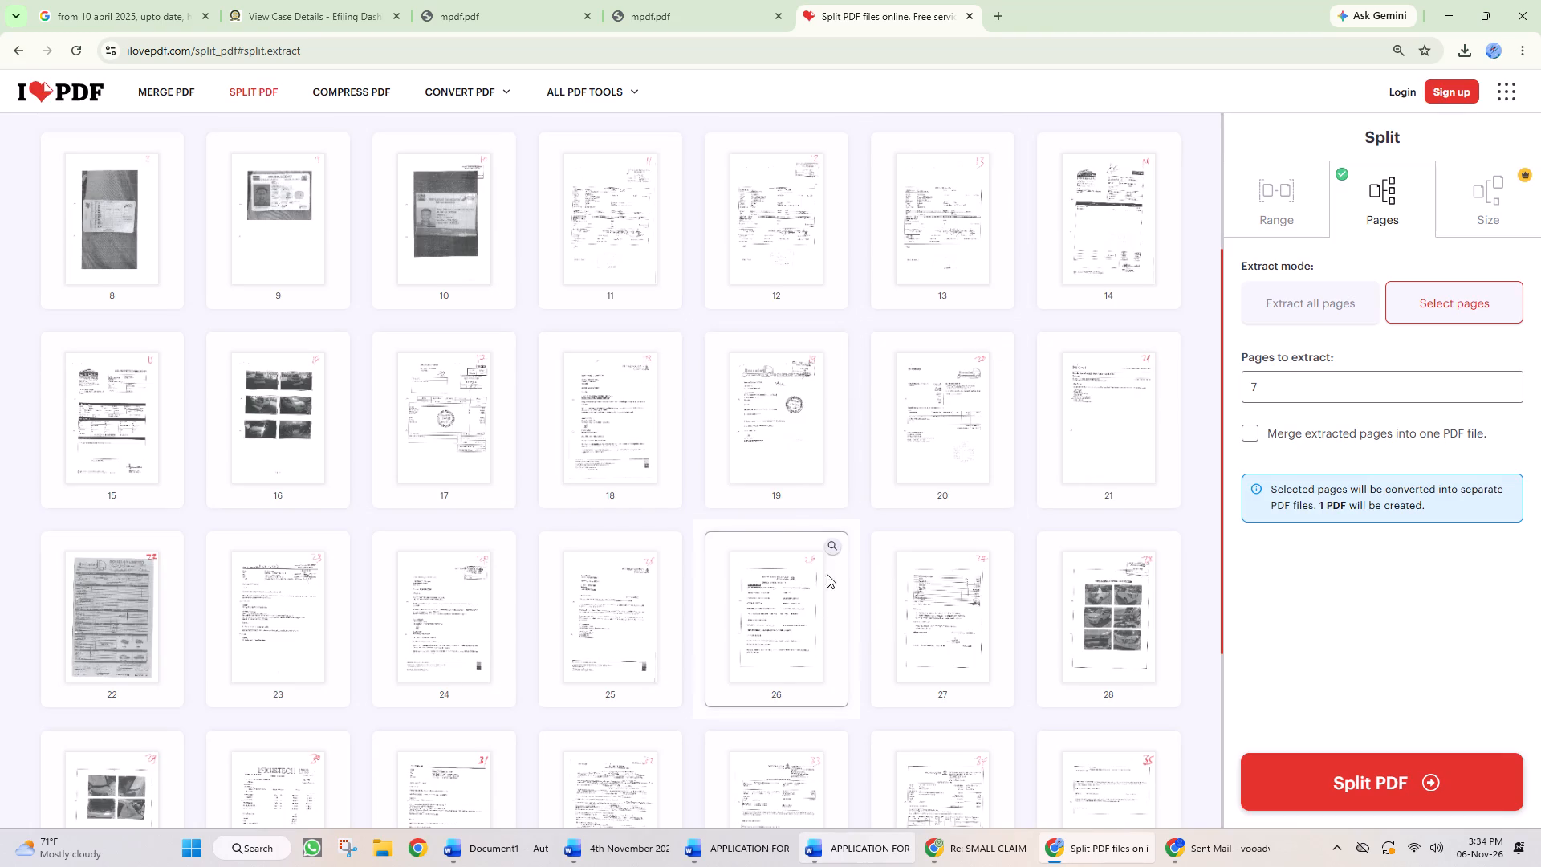
left_click(833, 547)
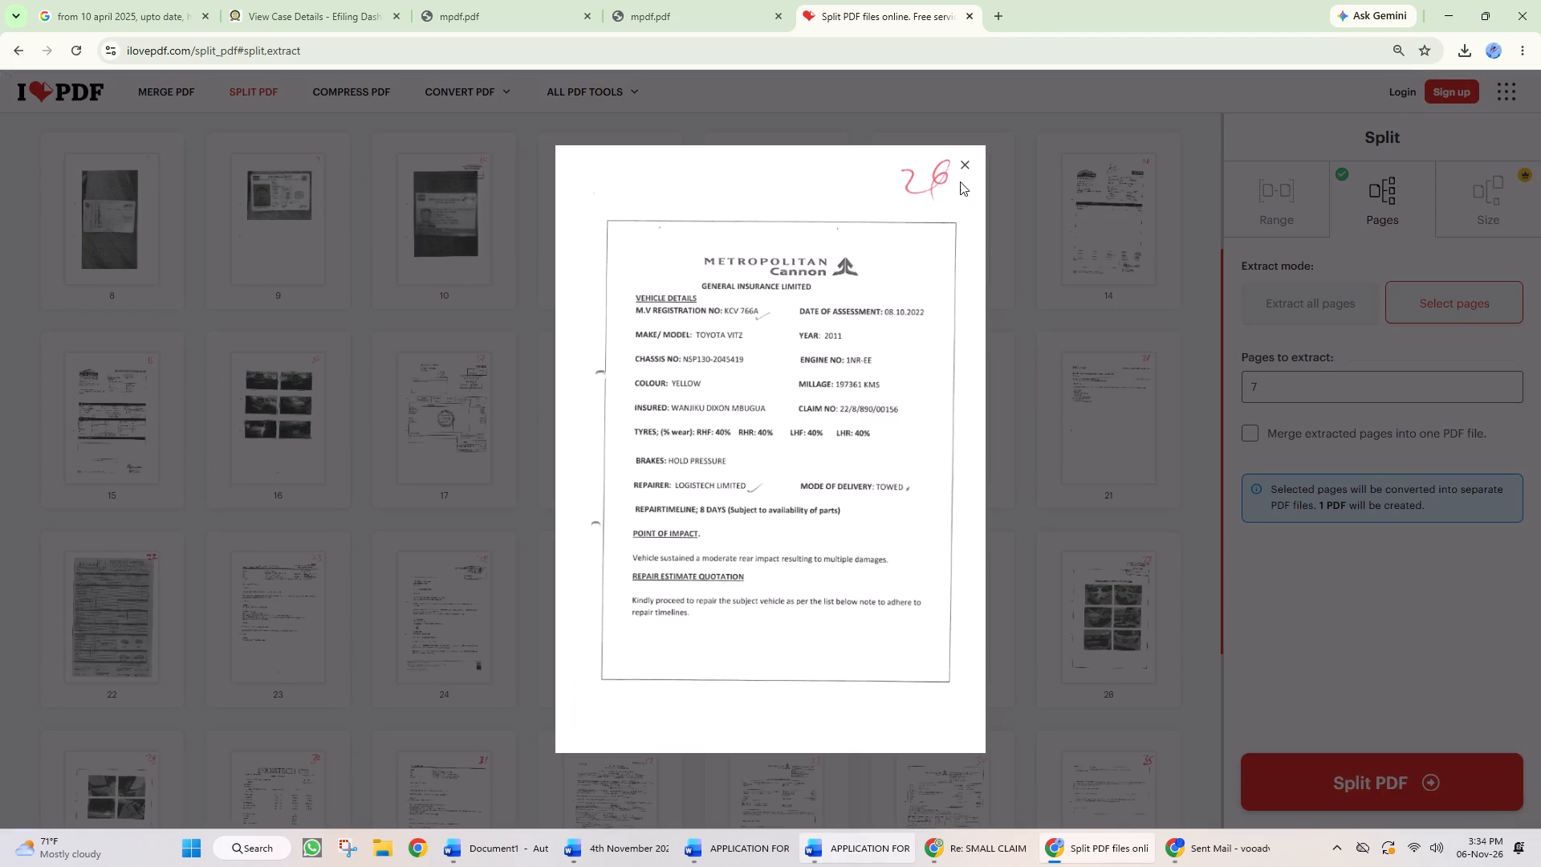
left_click(966, 169)
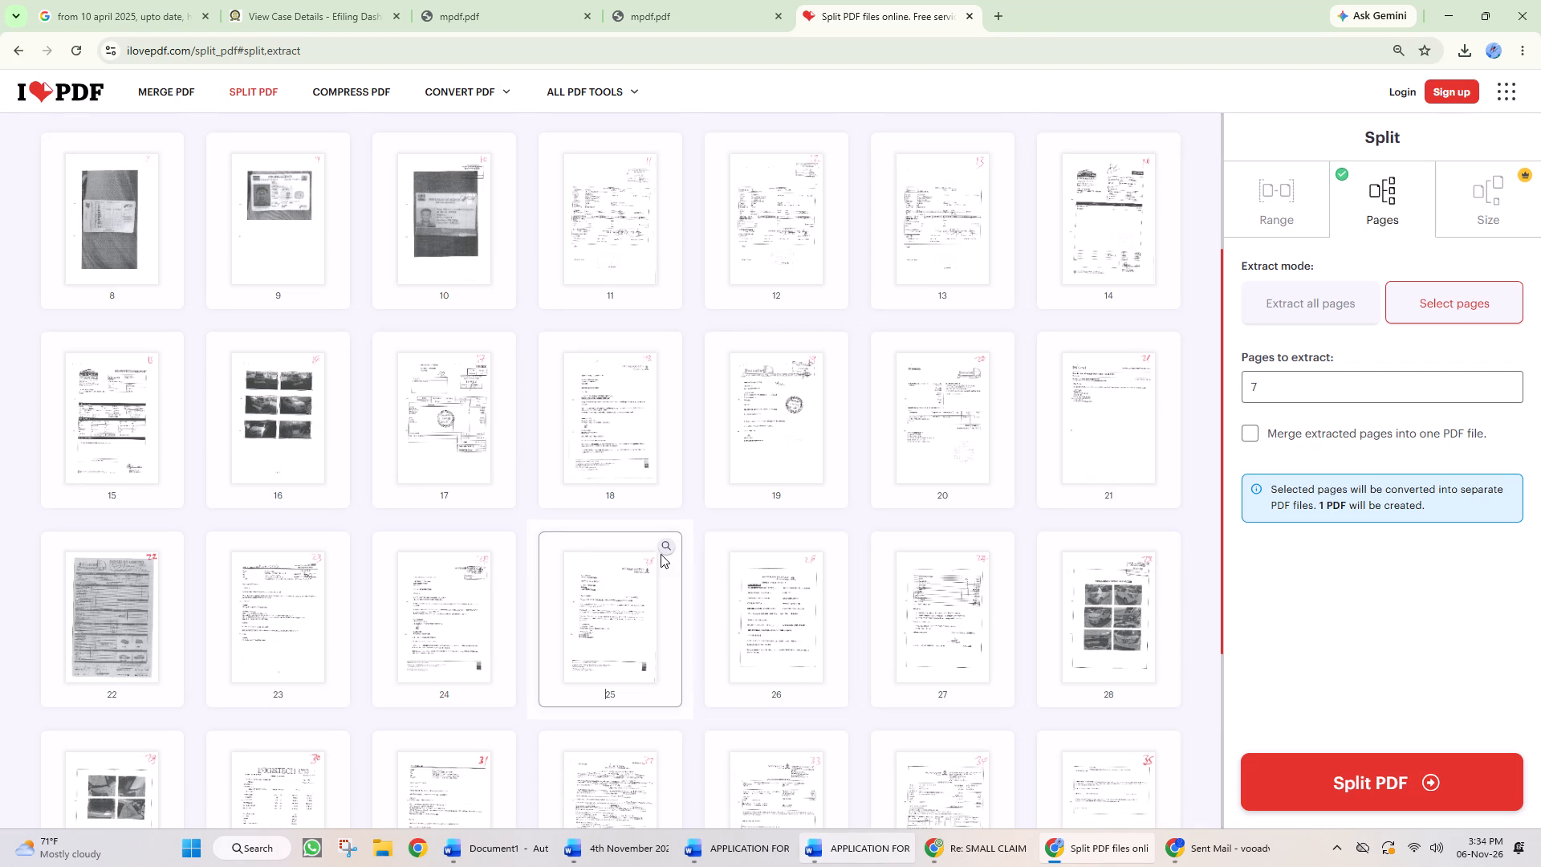
Examine pages 25, 24, 23 and 22 for relevant supporting documents, leaving them out of the extraction selection.
left_click(661, 554)
left_click(665, 543)
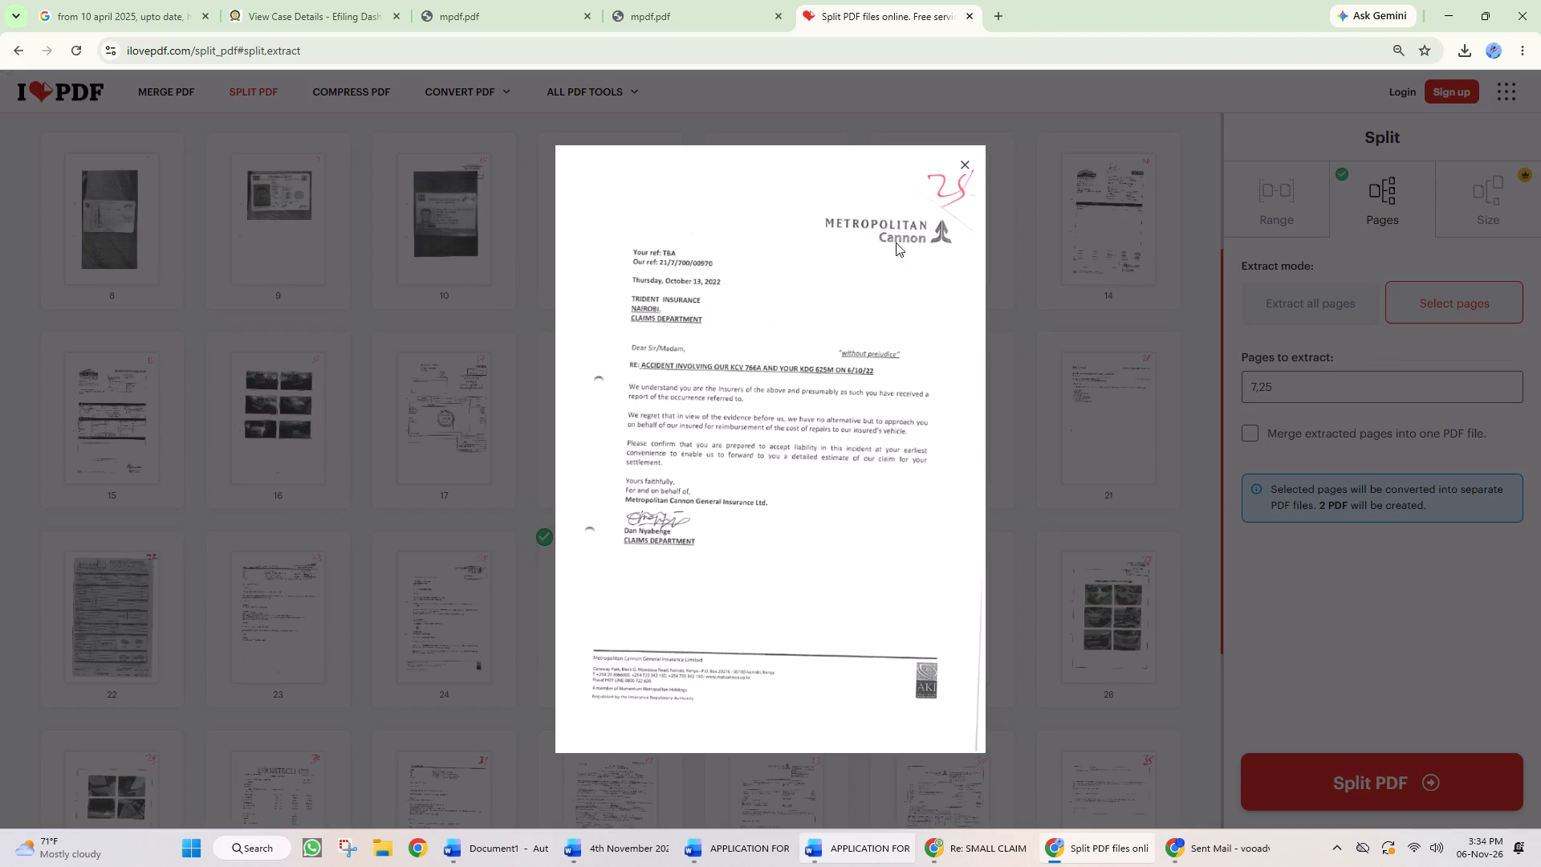
left_click(968, 165)
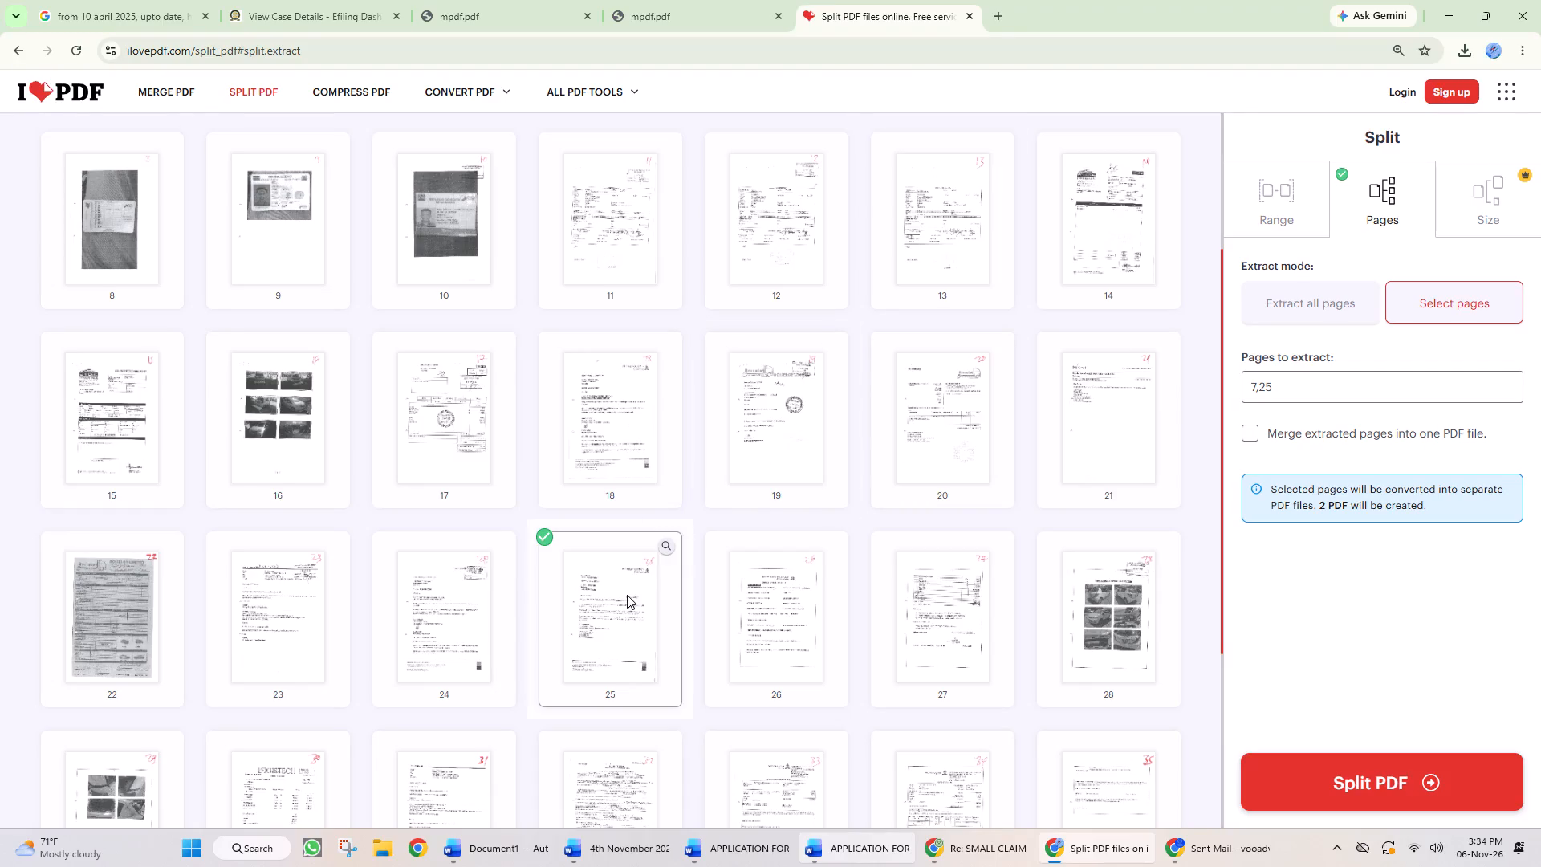
left_click(627, 595)
left_click(491, 546)
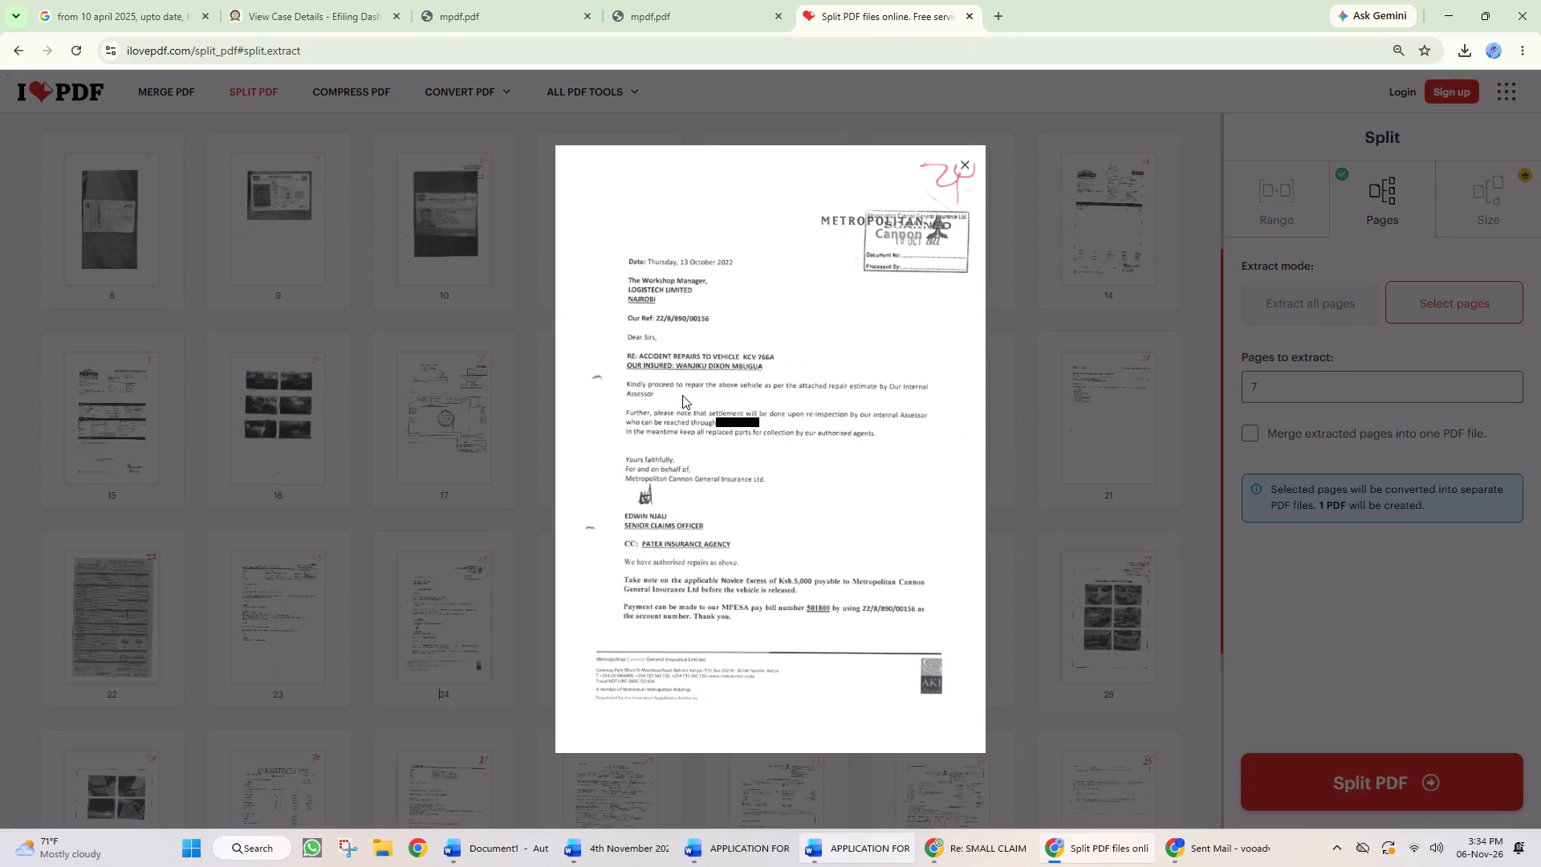
left_click(966, 163)
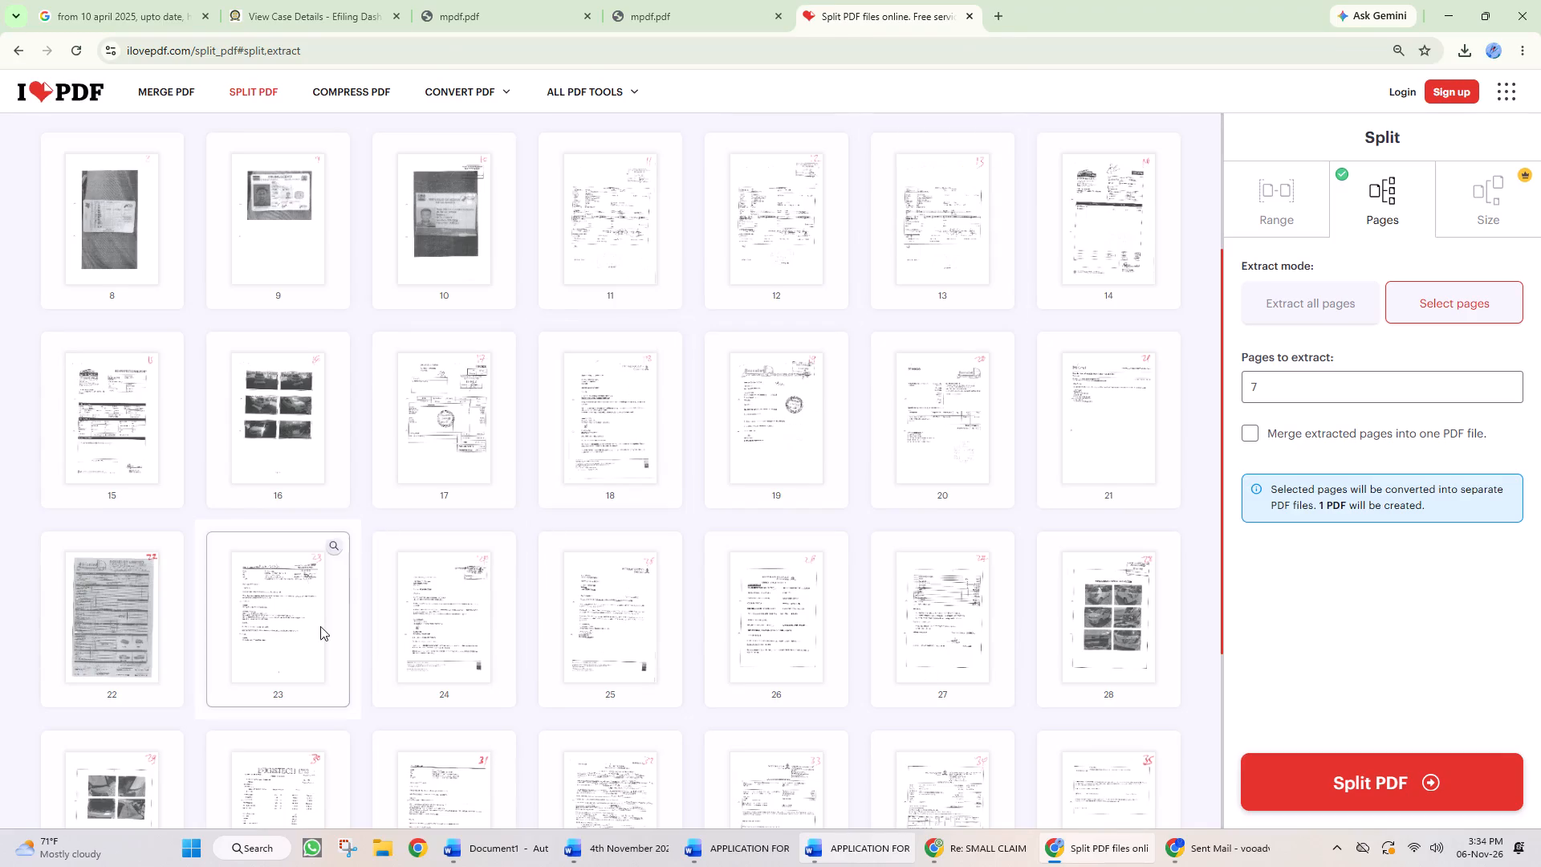
left_click(340, 547)
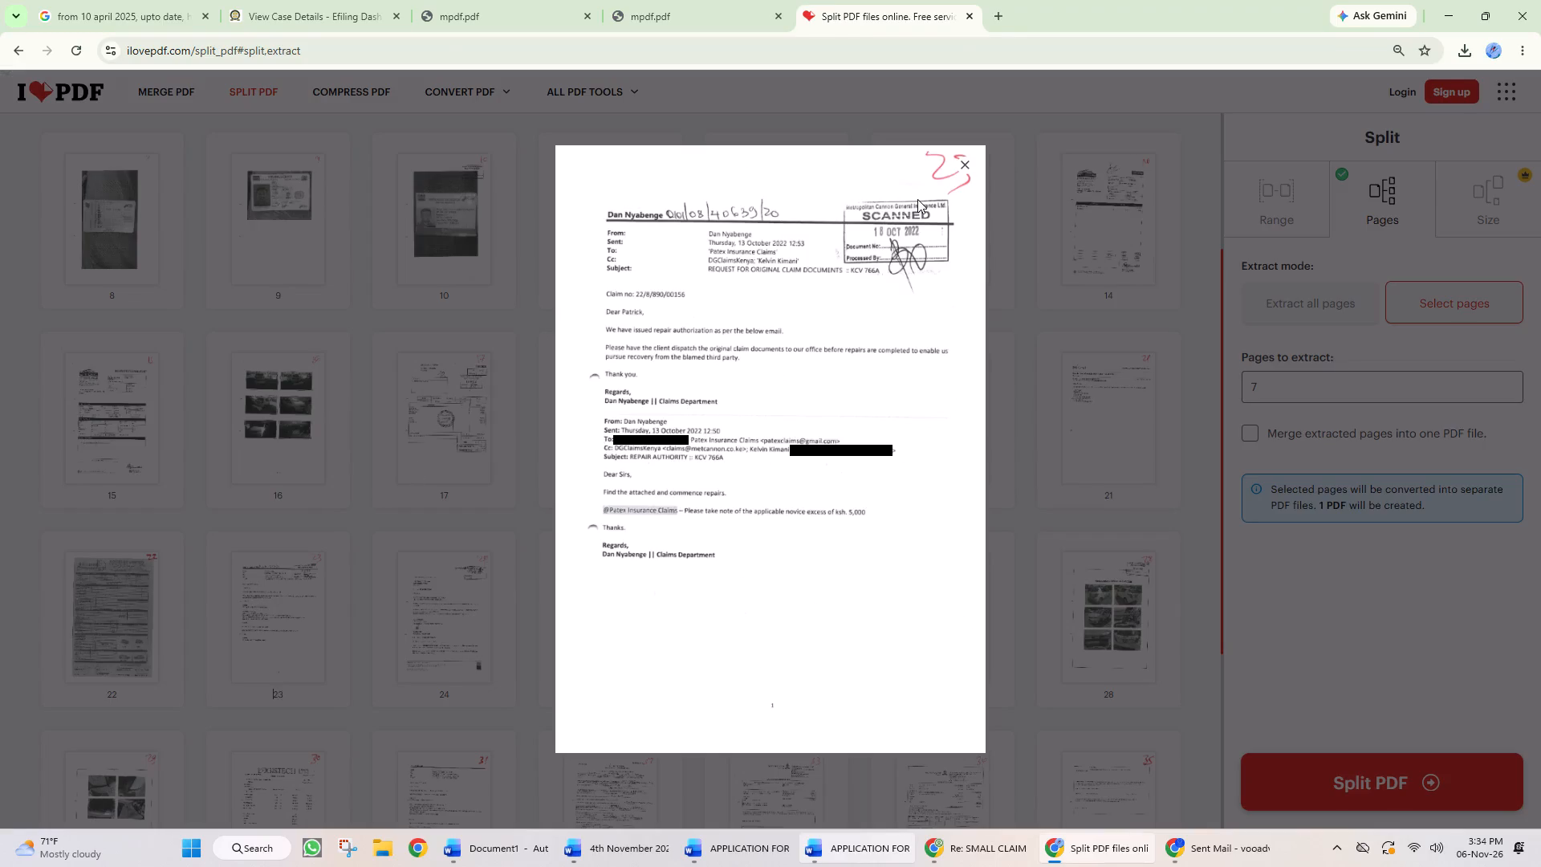
left_click(972, 165)
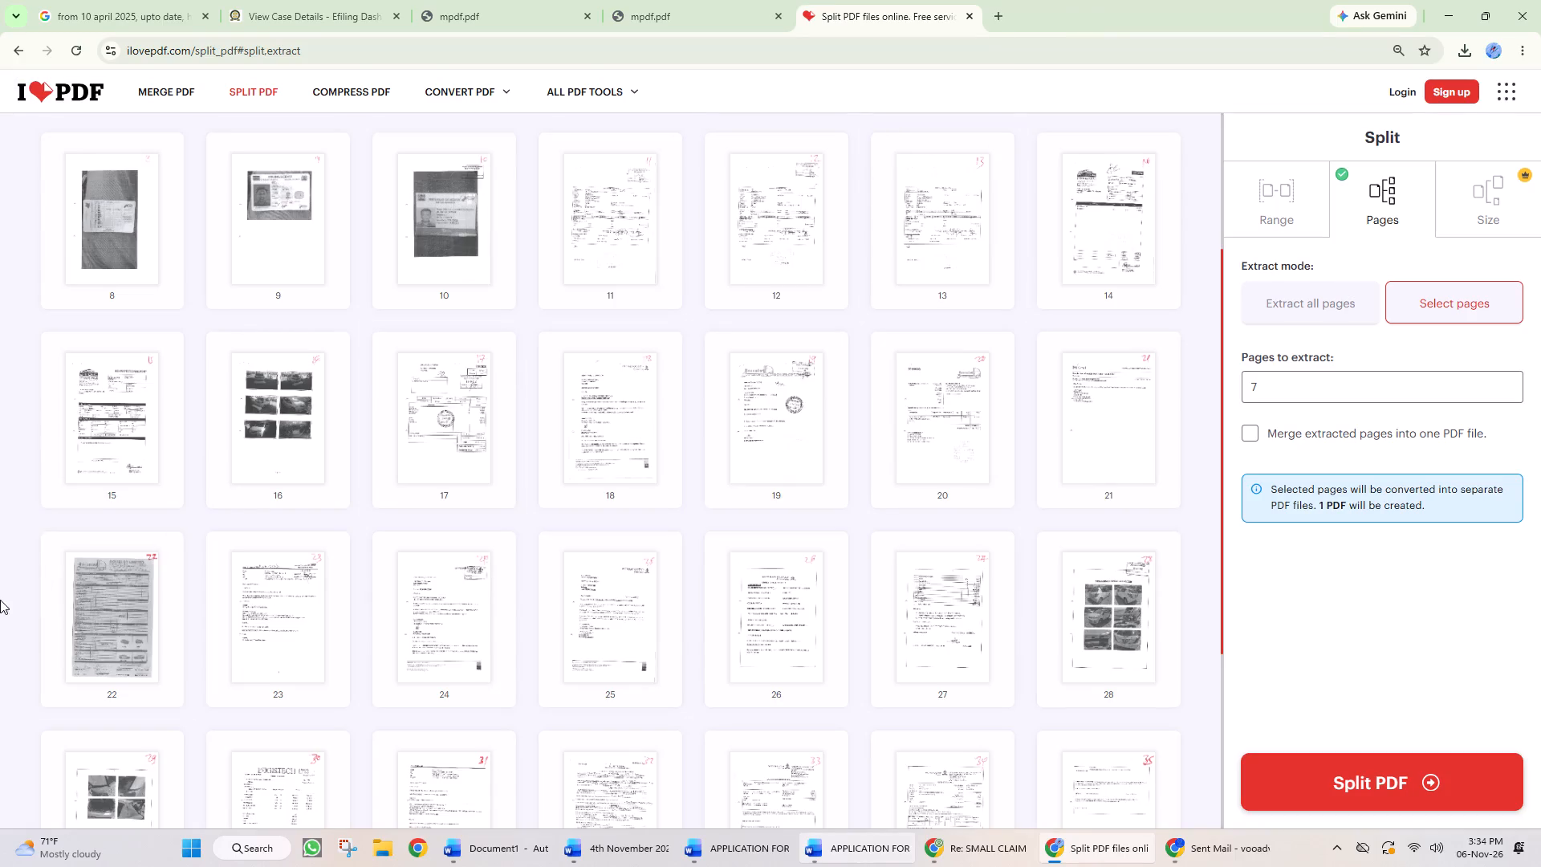
left_click(171, 552)
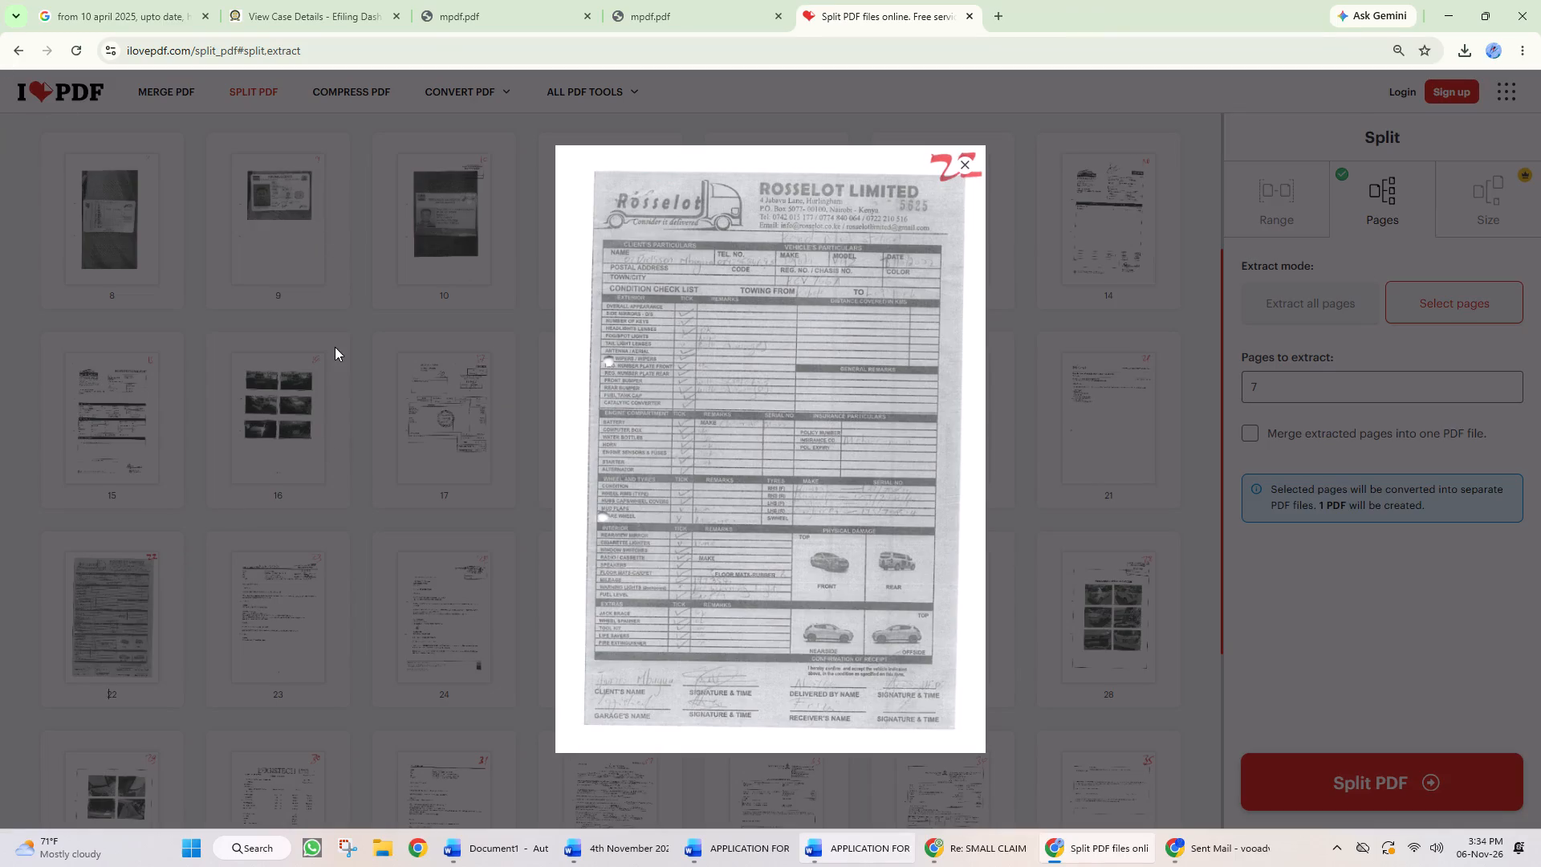
left_click(960, 165)
Examine enlarged previews of pages 35, 30, 31, 36 and 37 for relevant supporting documents.
scroll(942, 658, "down", 2)
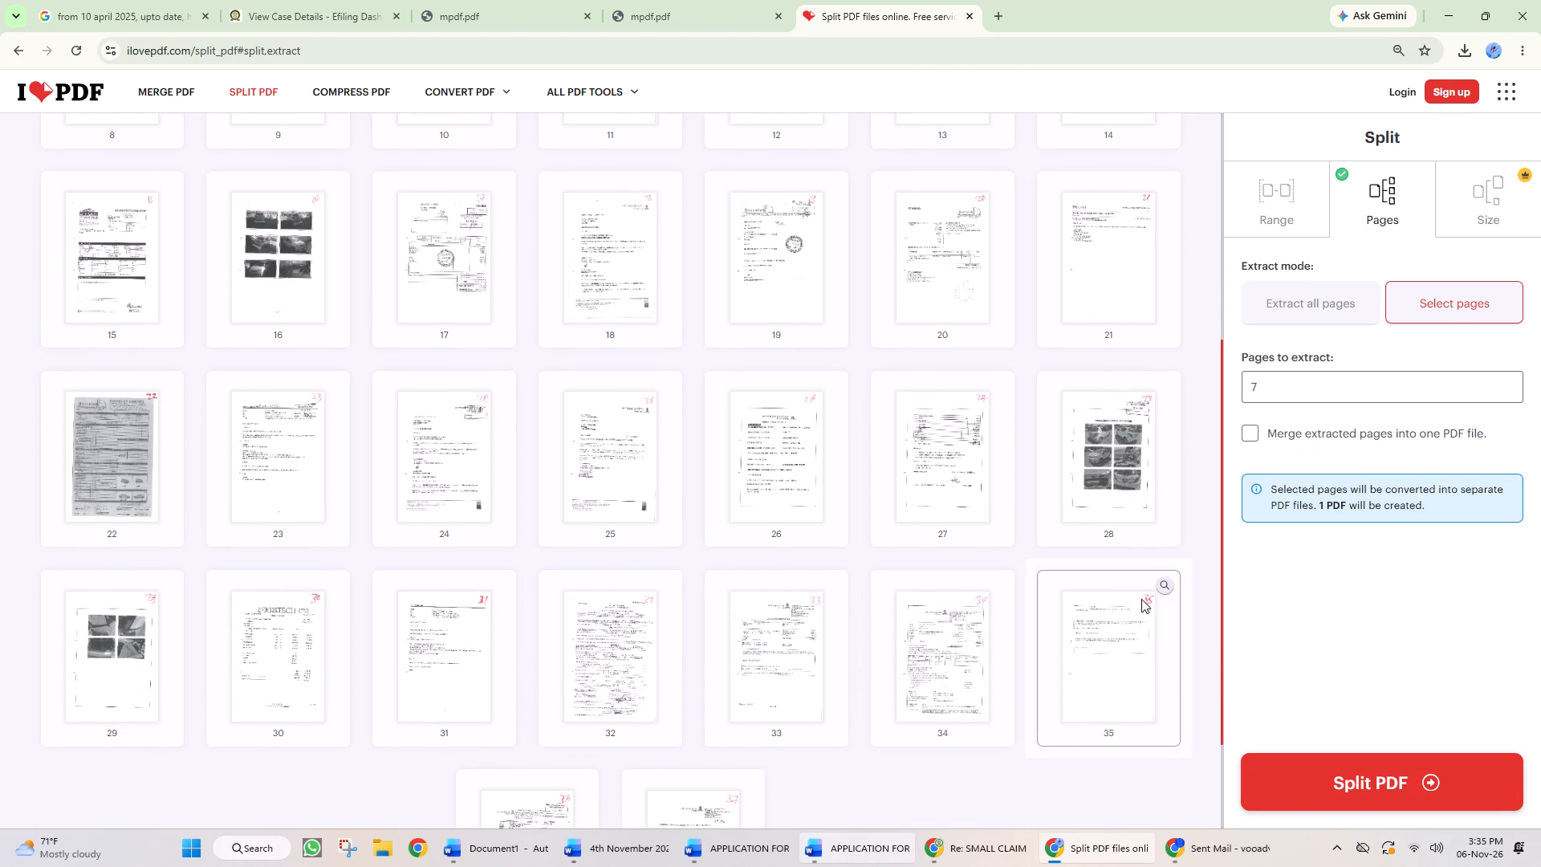
left_click(1166, 588)
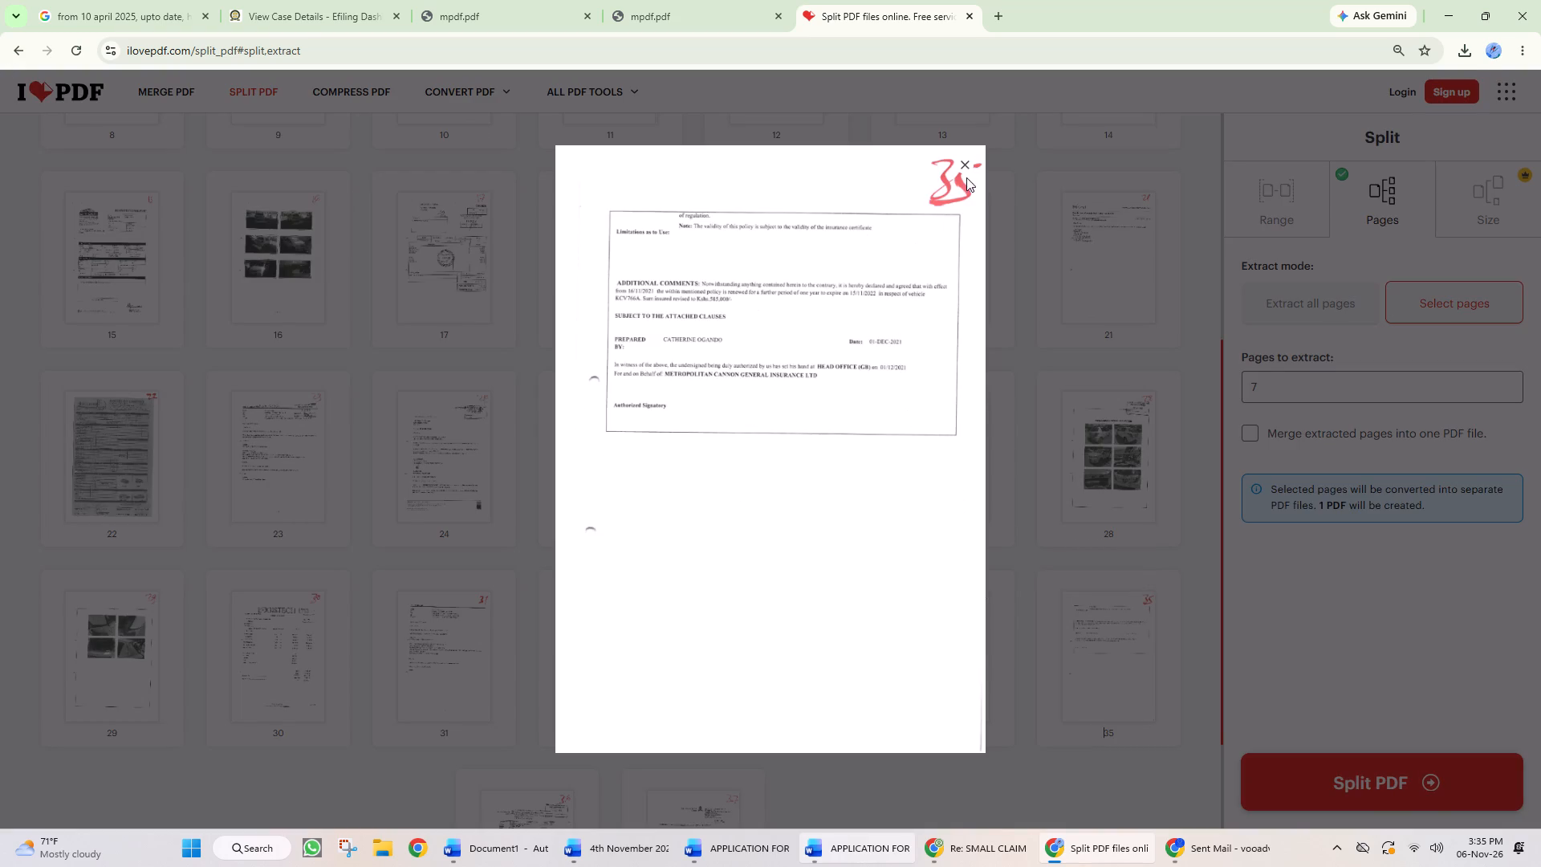
left_click(966, 169)
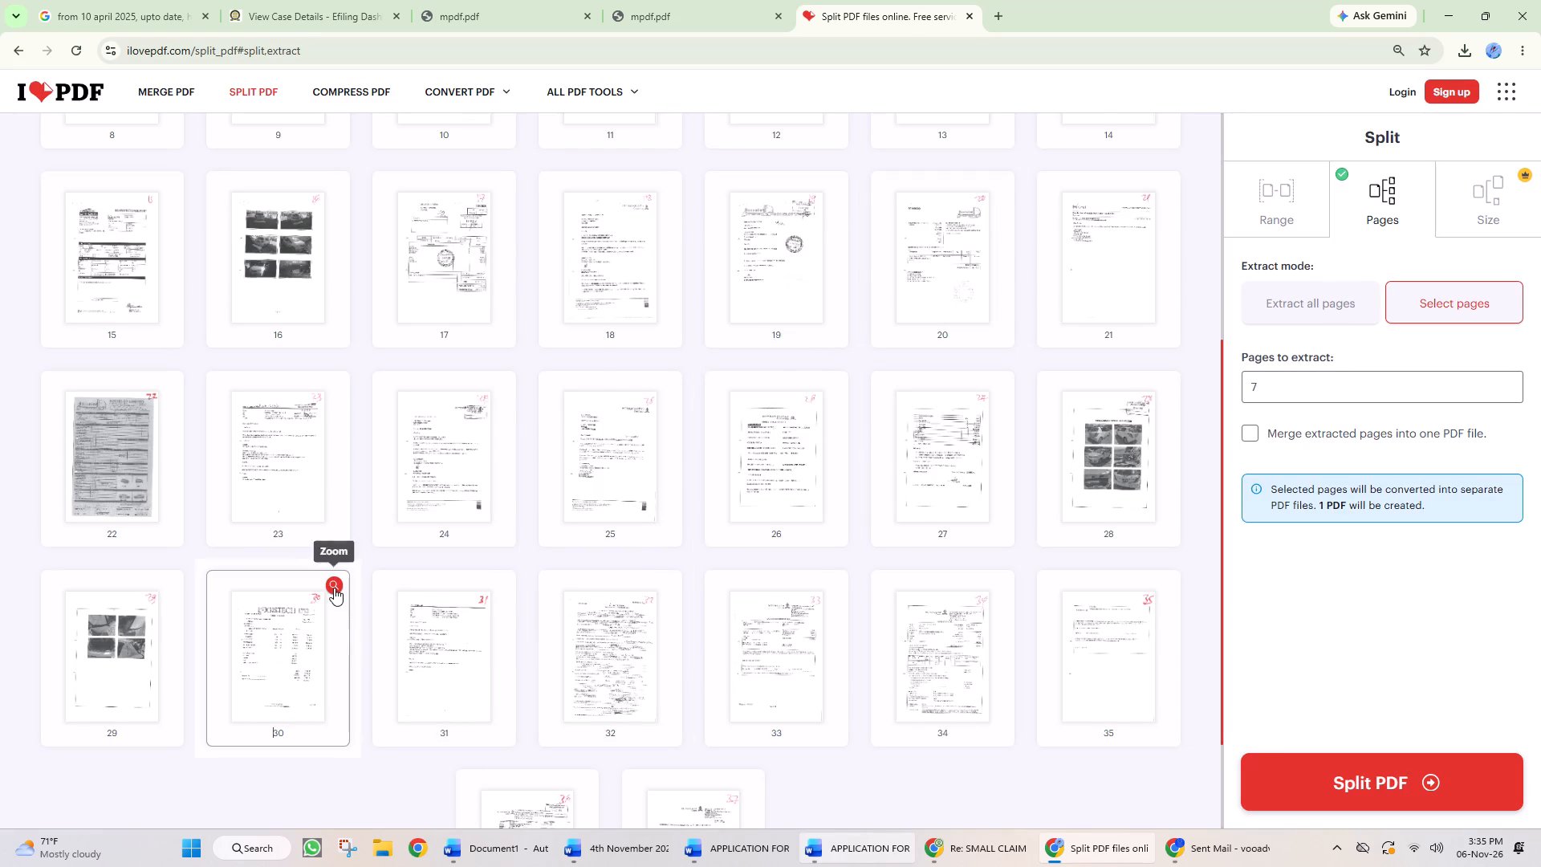
left_click(334, 588)
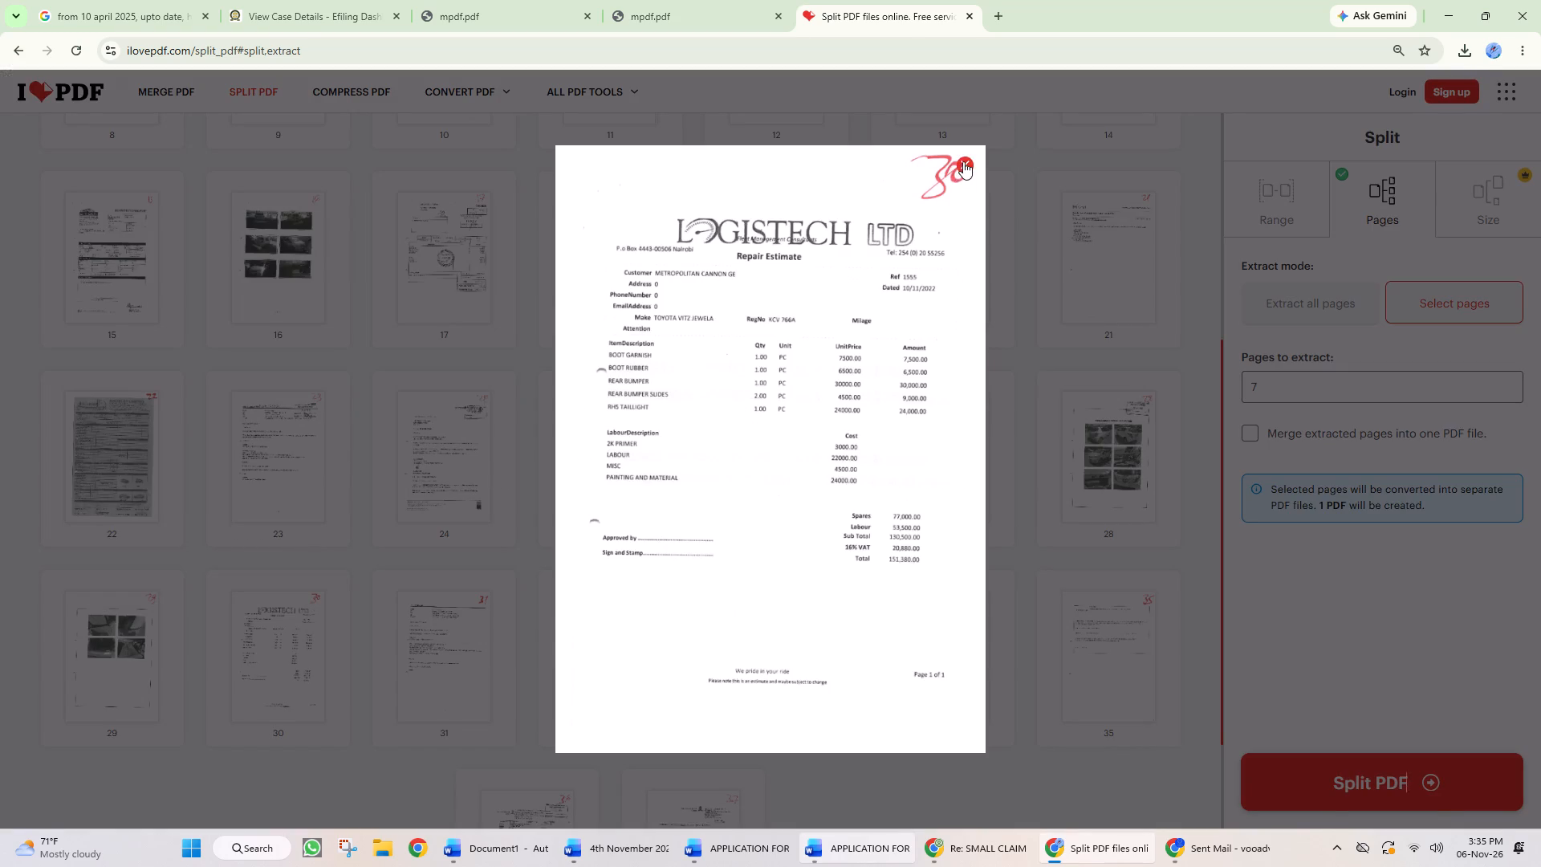
left_click(963, 161)
left_click(498, 585)
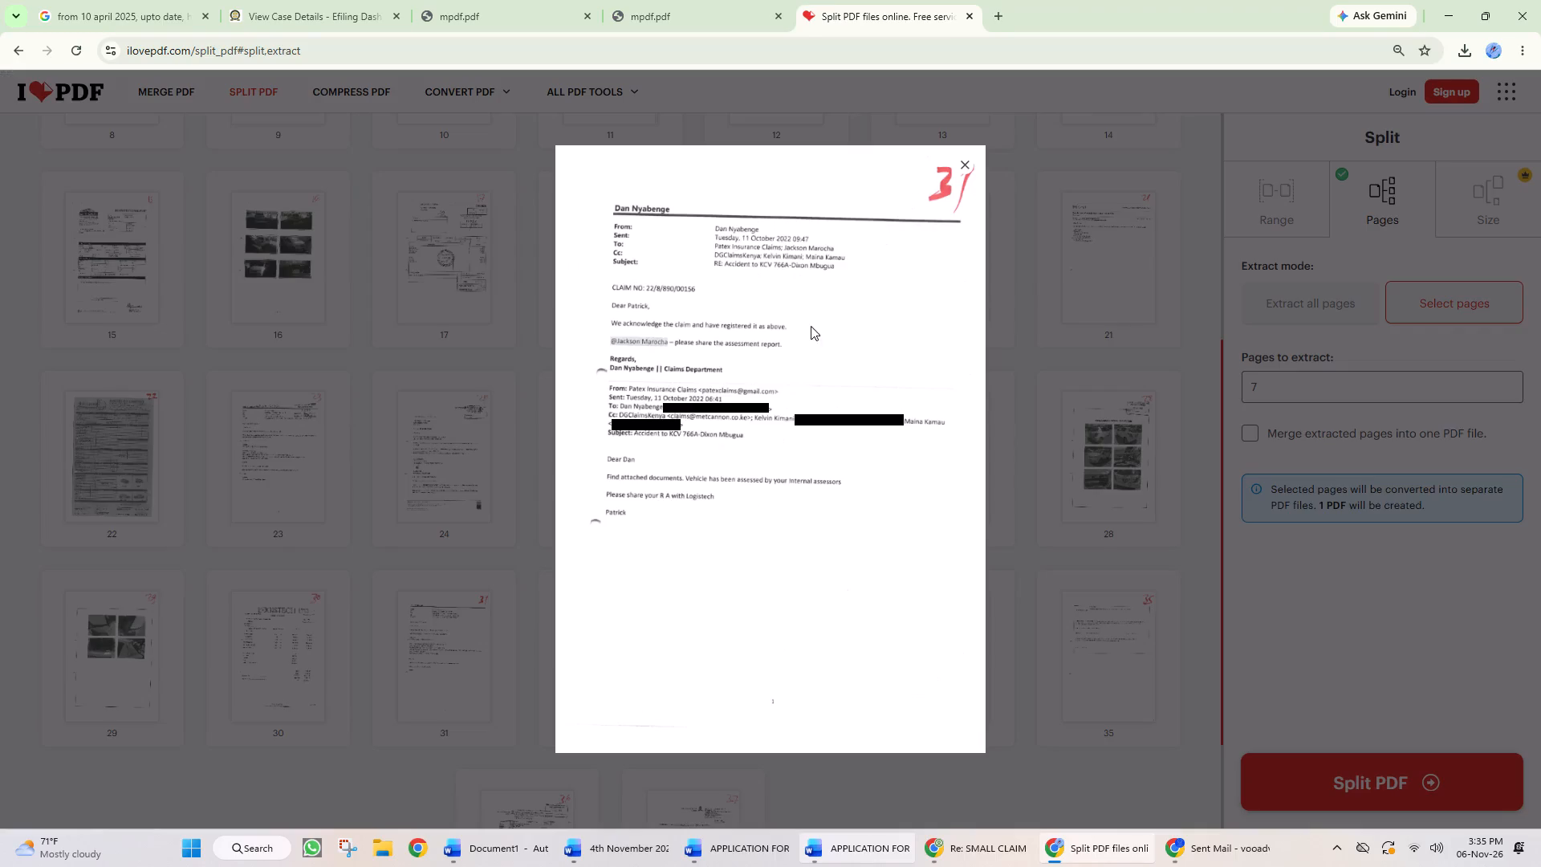
left_click(970, 163)
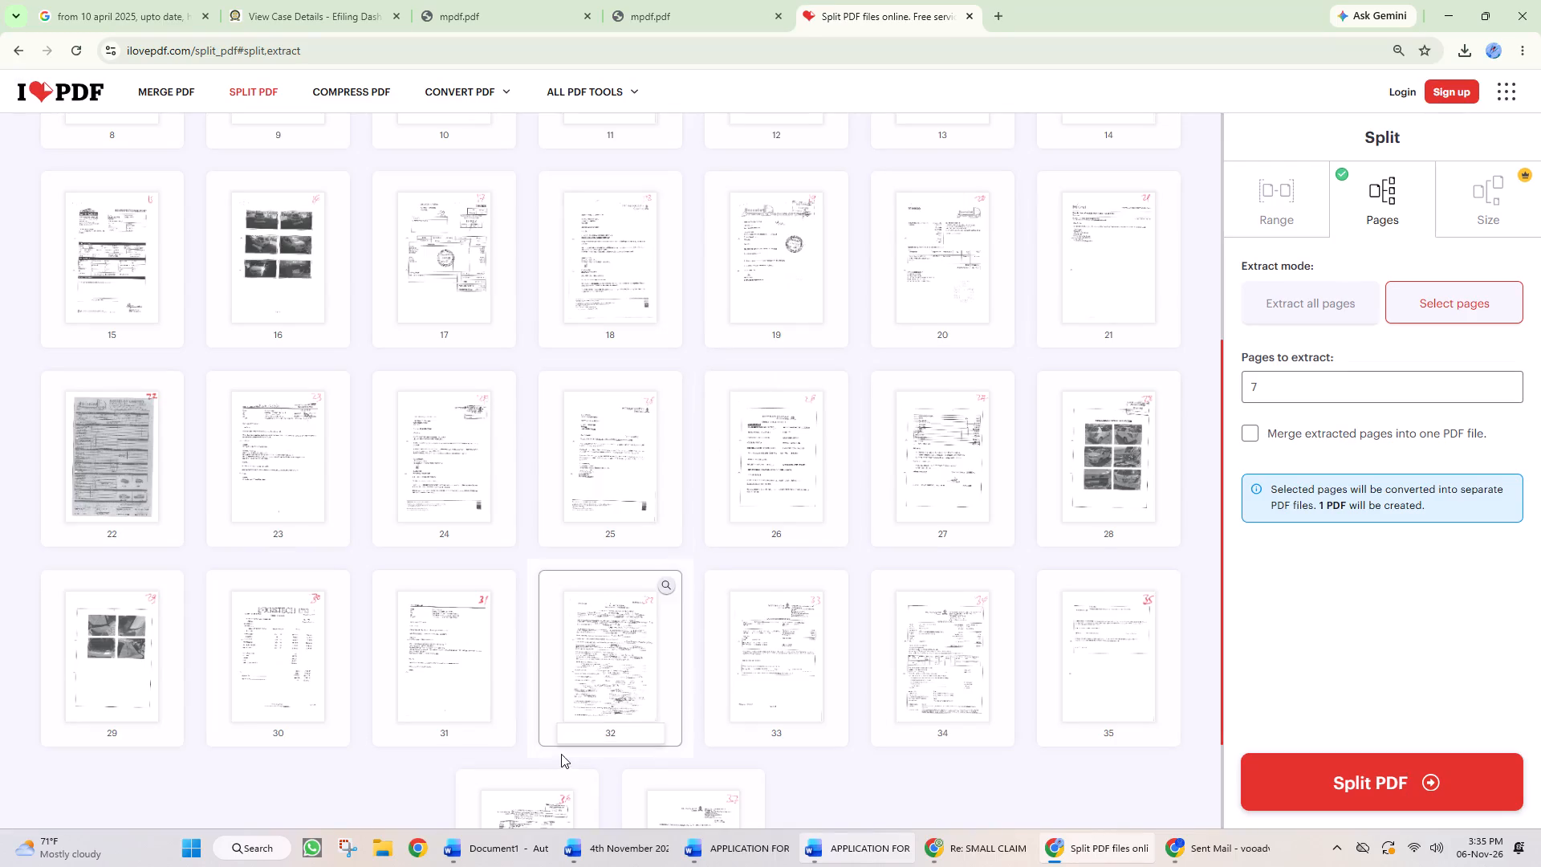
scroll(563, 751, "down", 4)
left_click(588, 641)
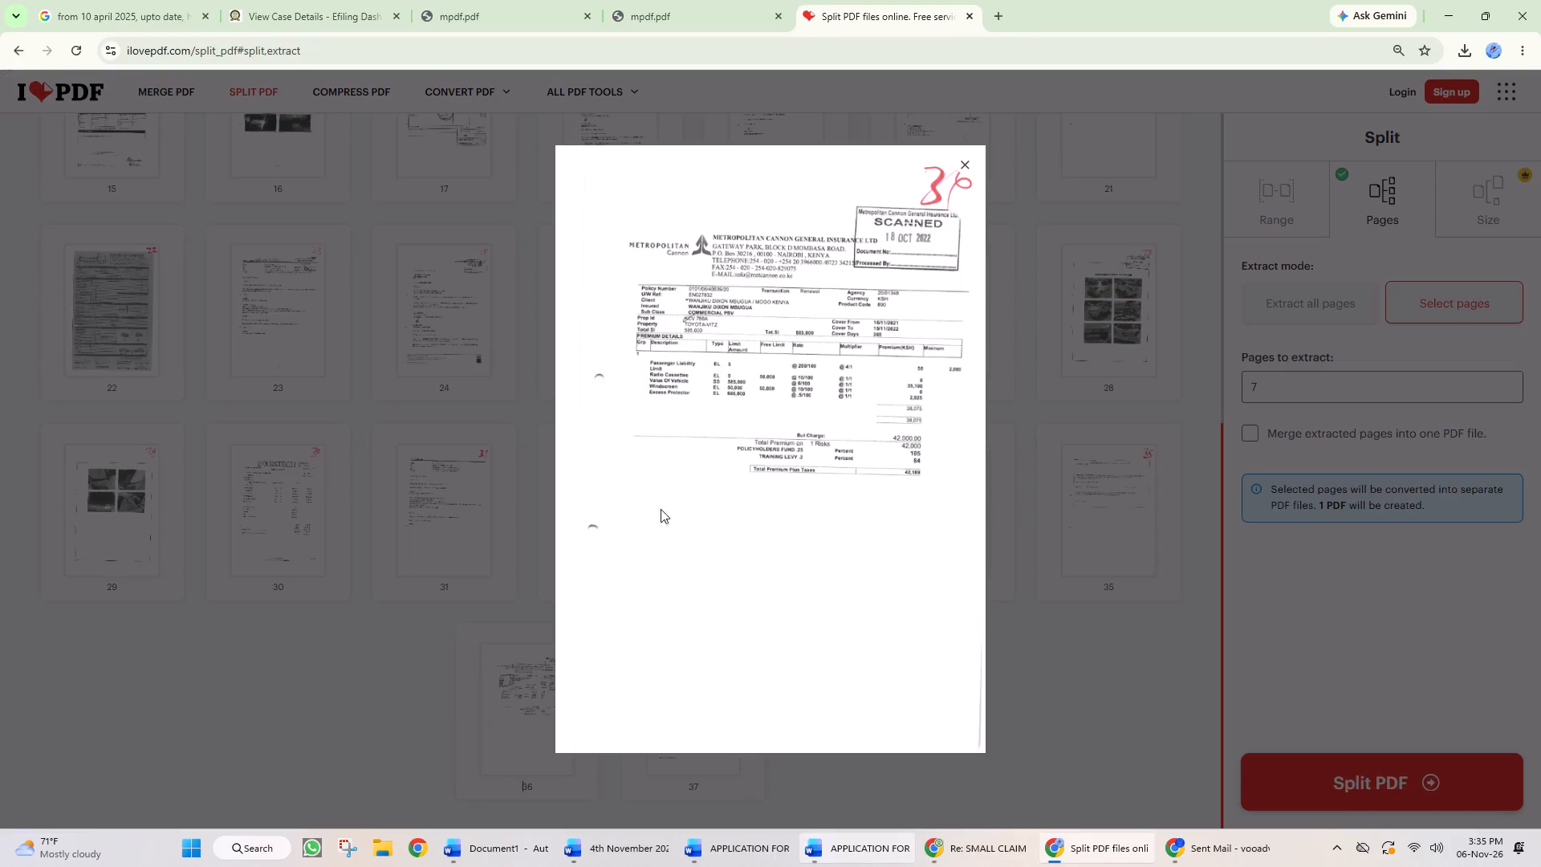
left_click(962, 161)
left_click(748, 645)
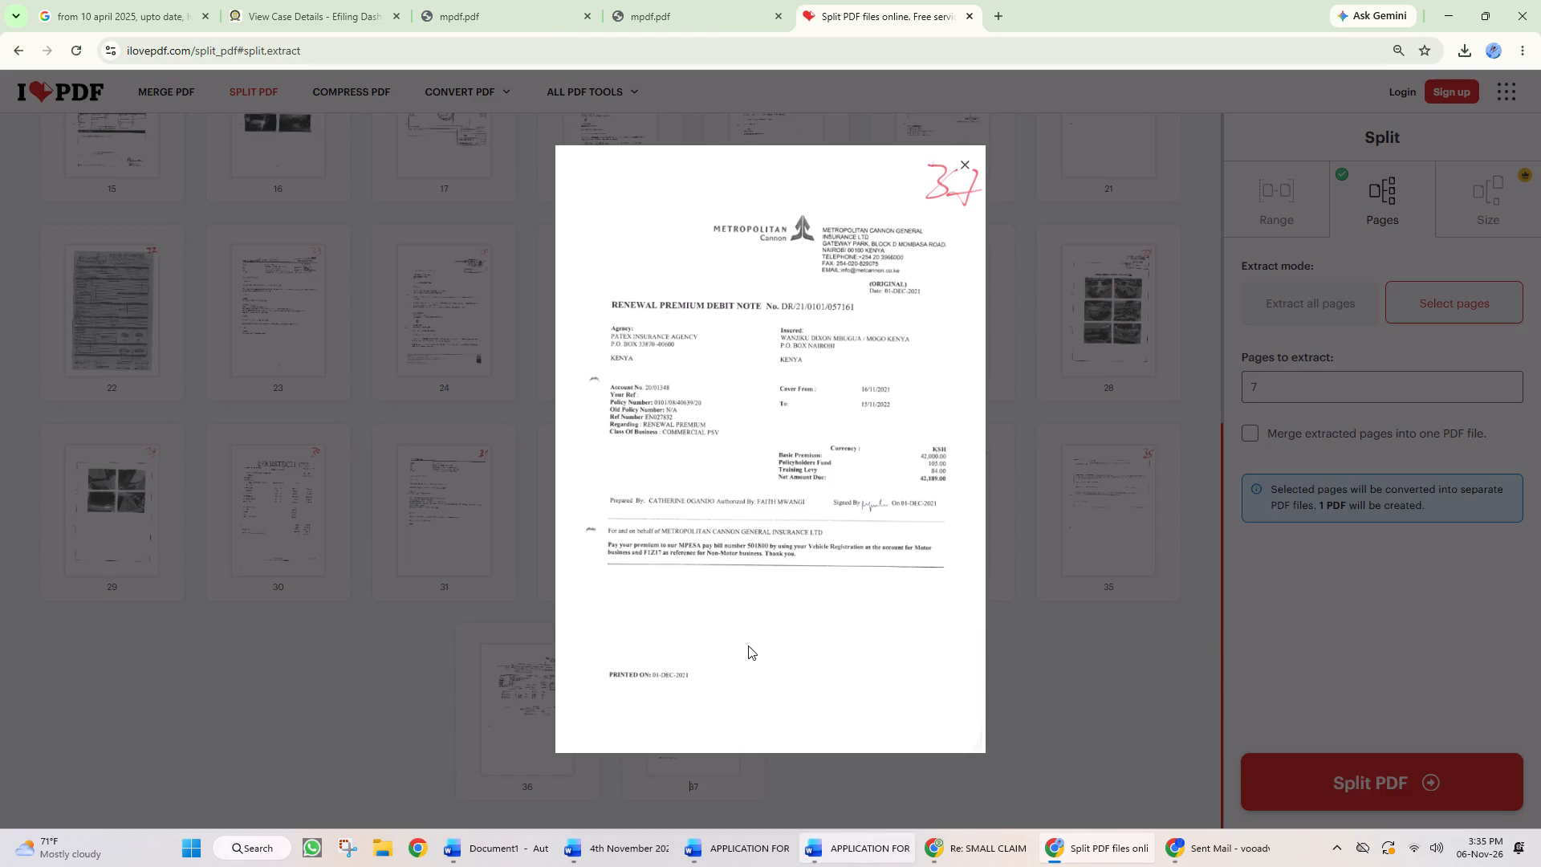
left_click(964, 172)
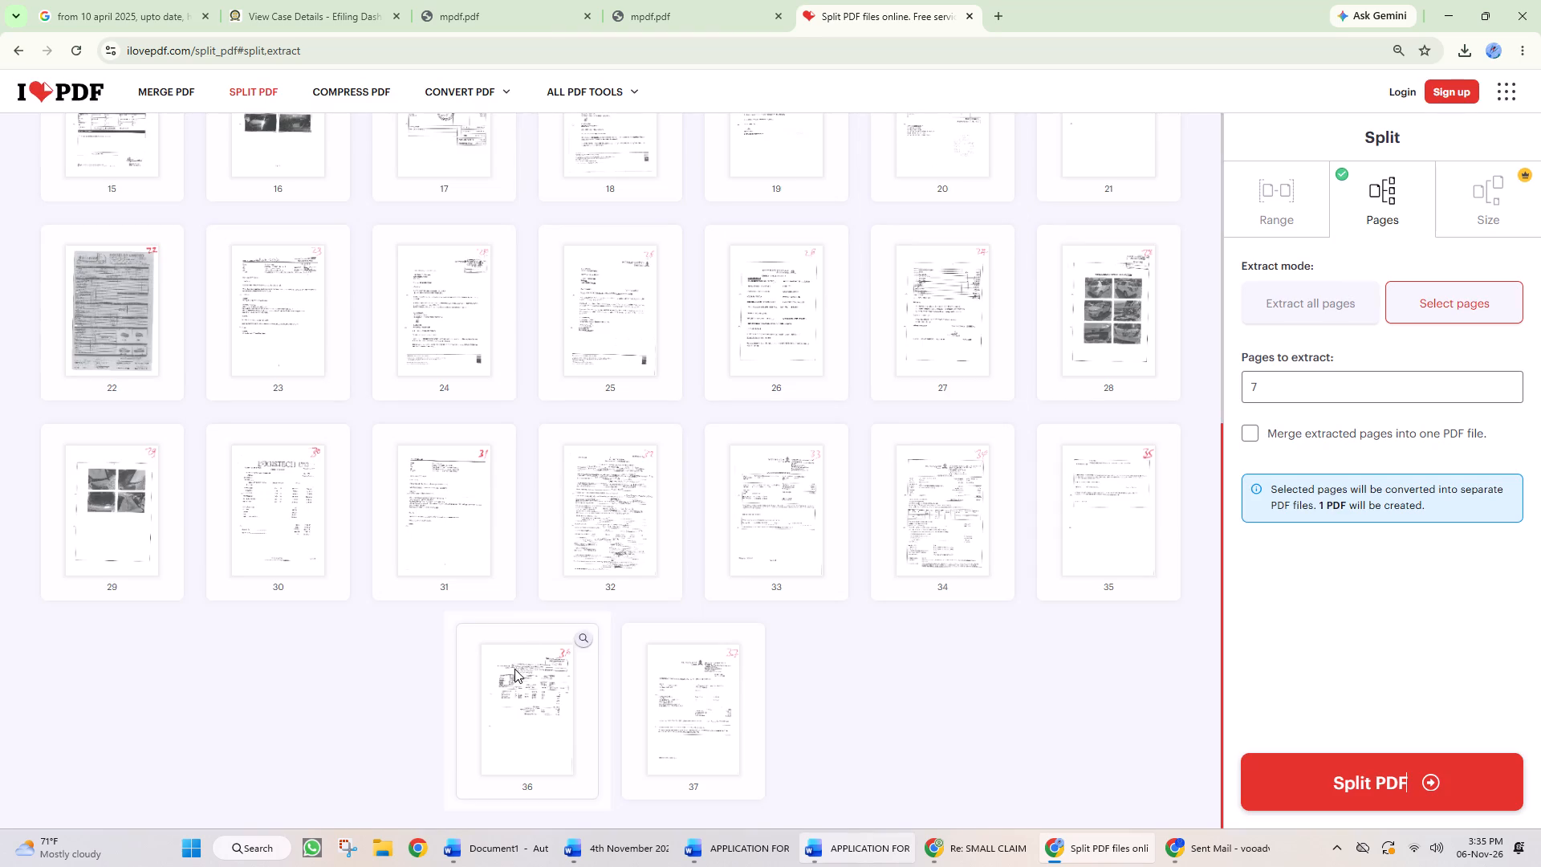
Compare the police abstracts on pages 32 and 7, and remove page 7 from the extraction selection.
left_click(661, 442)
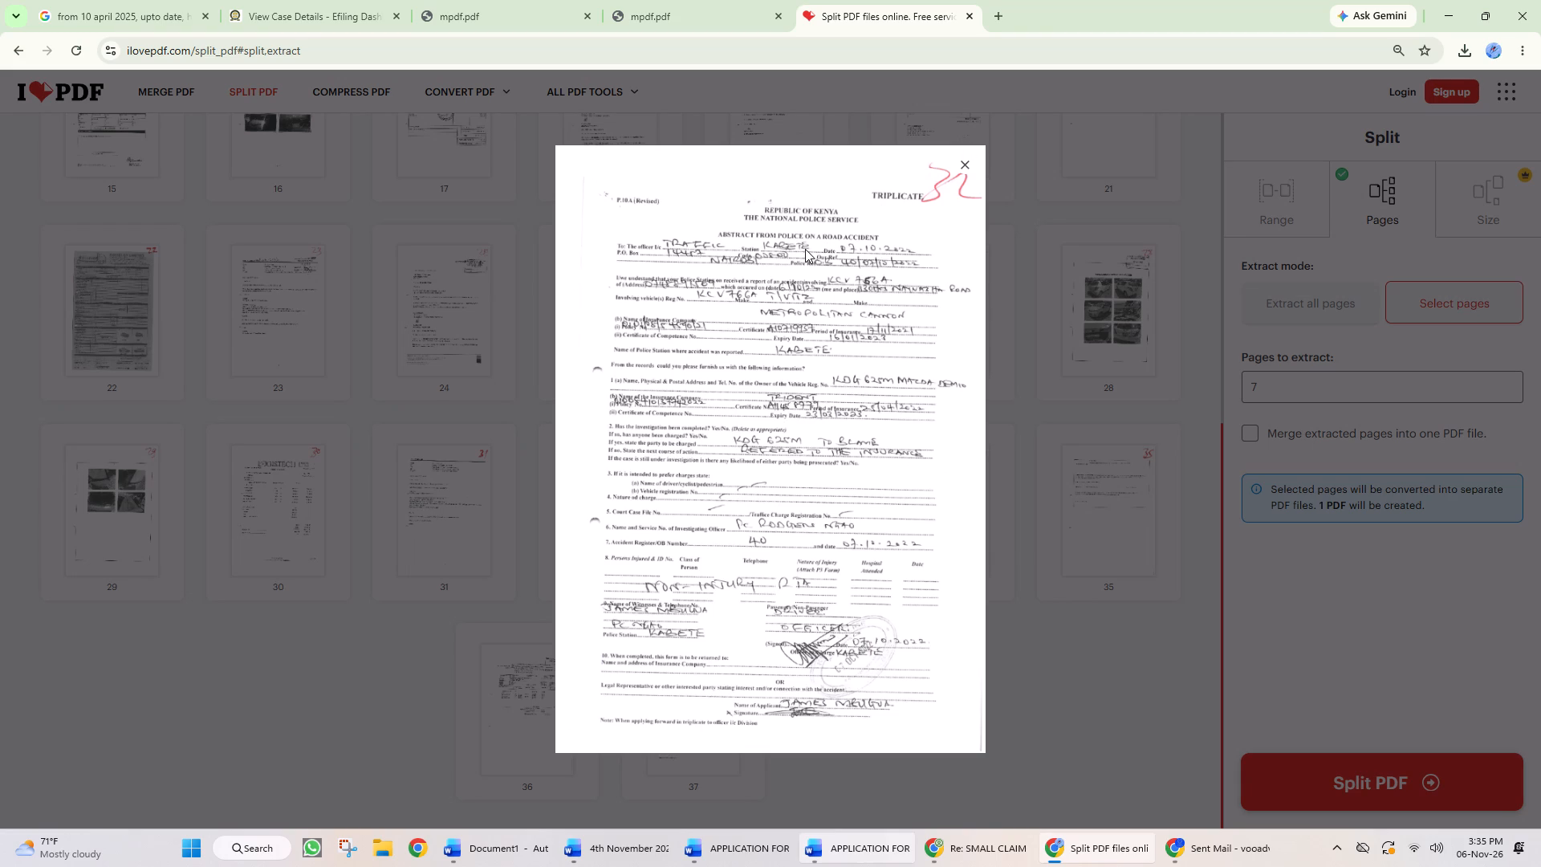
left_click(962, 159)
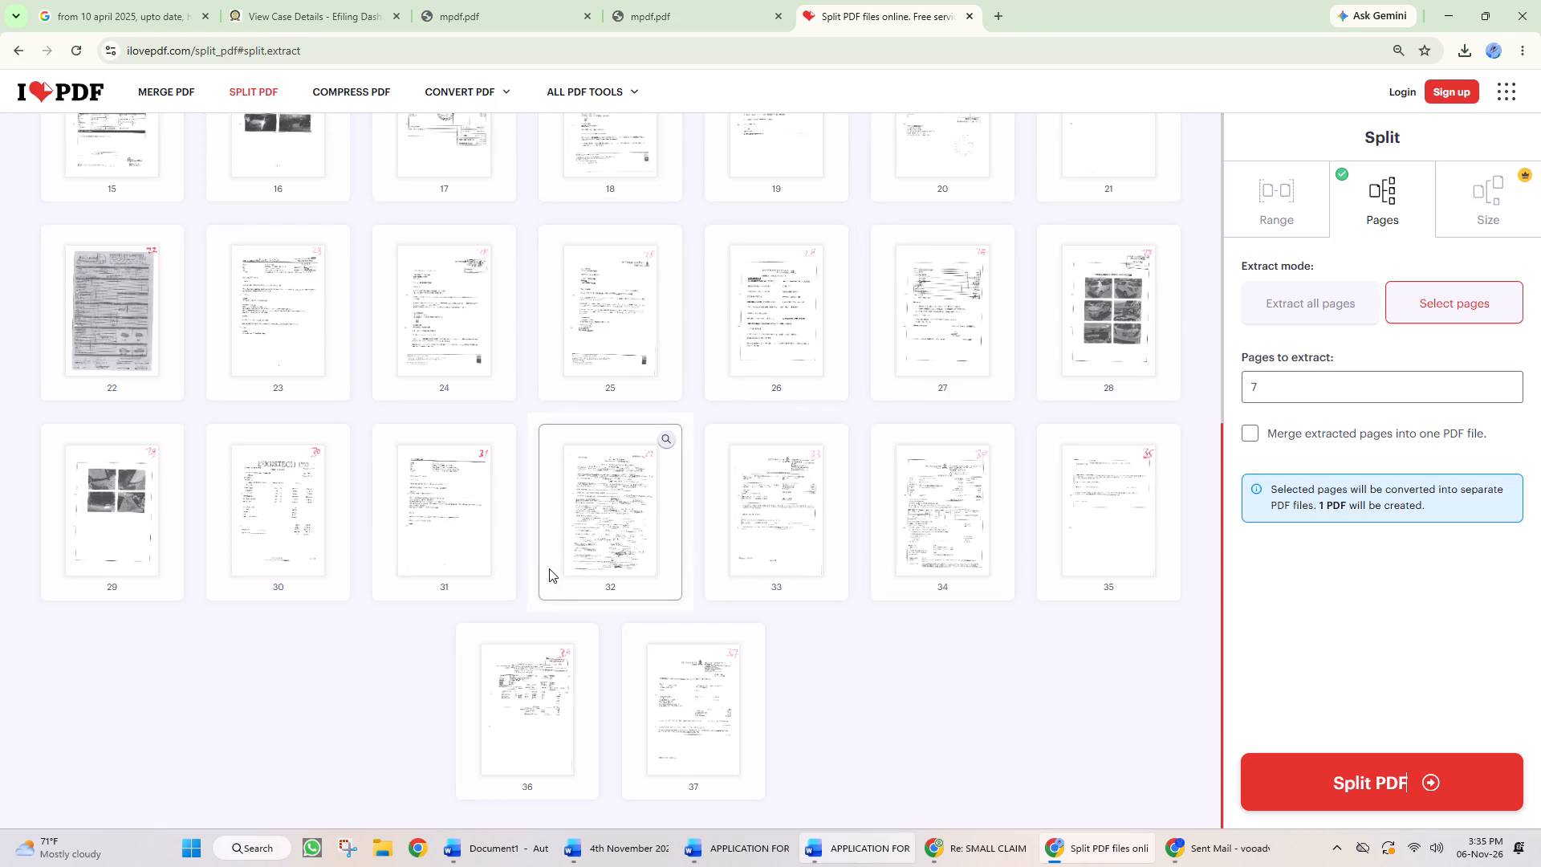
scroll(795, 316, "up", 7)
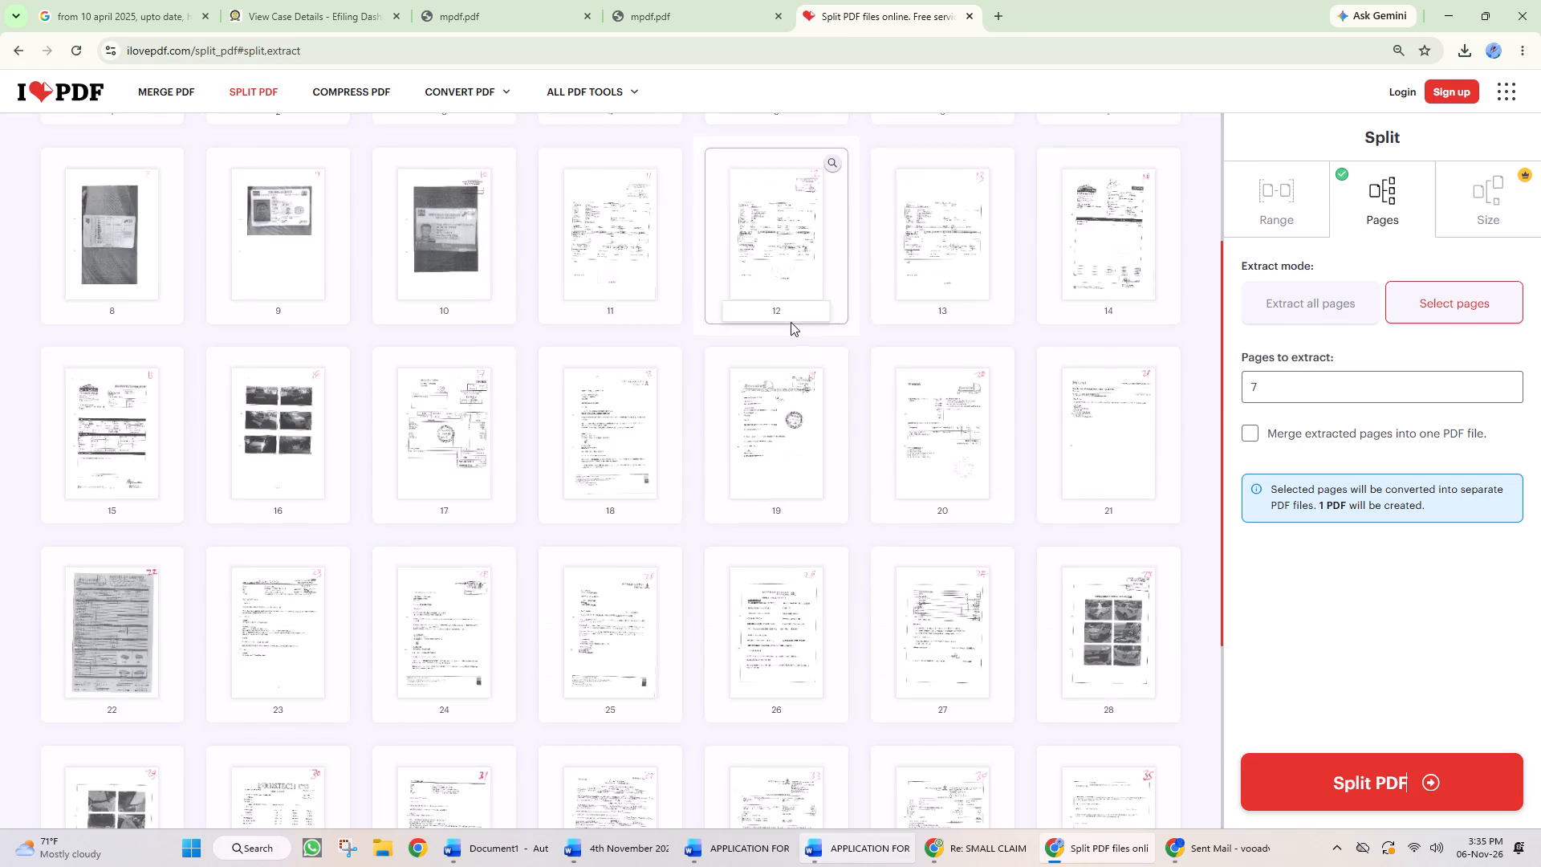
scroll(791, 322, "up", 6)
left_click(1161, 188)
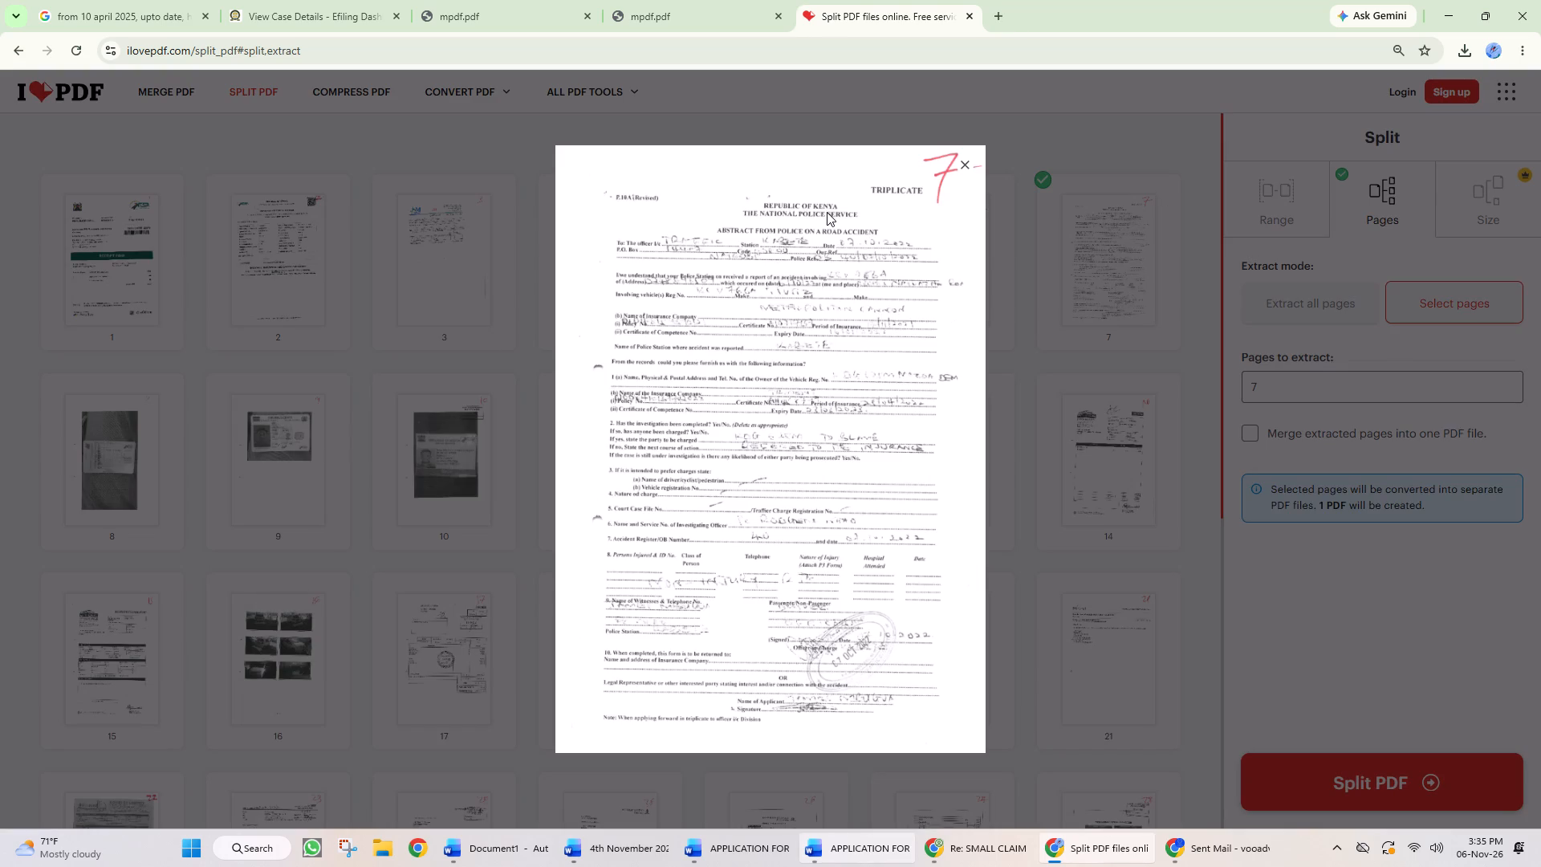
left_click(958, 160)
left_click(1045, 219)
Re-examine the enlarged preview of page 36, the Metropolitan Cannon insurance premium details.
scroll(937, 331, "down", 4)
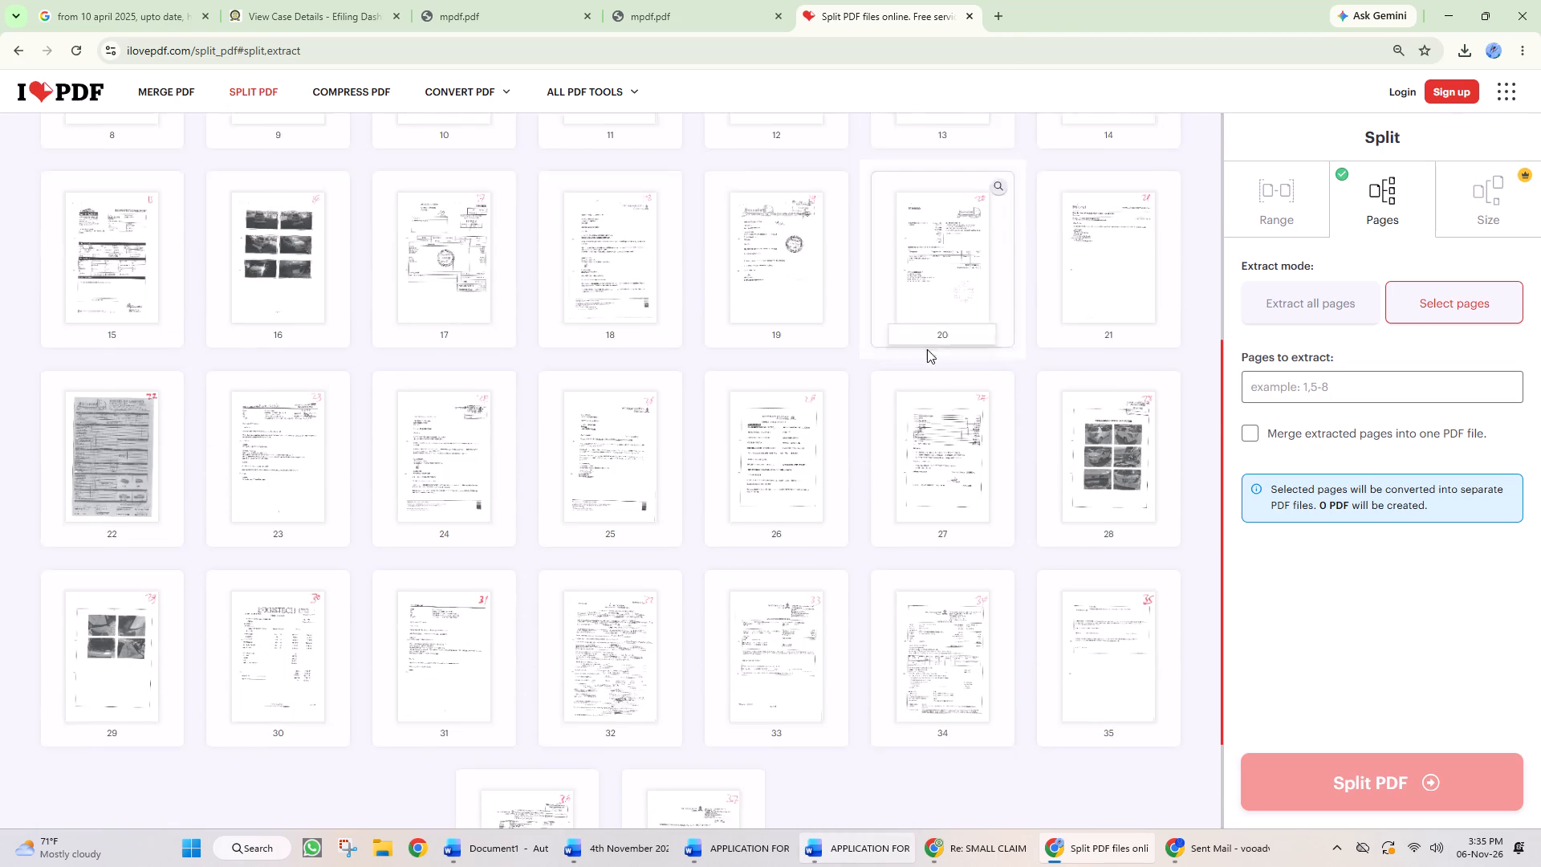
scroll(927, 349, "down", 8)
left_click(587, 643)
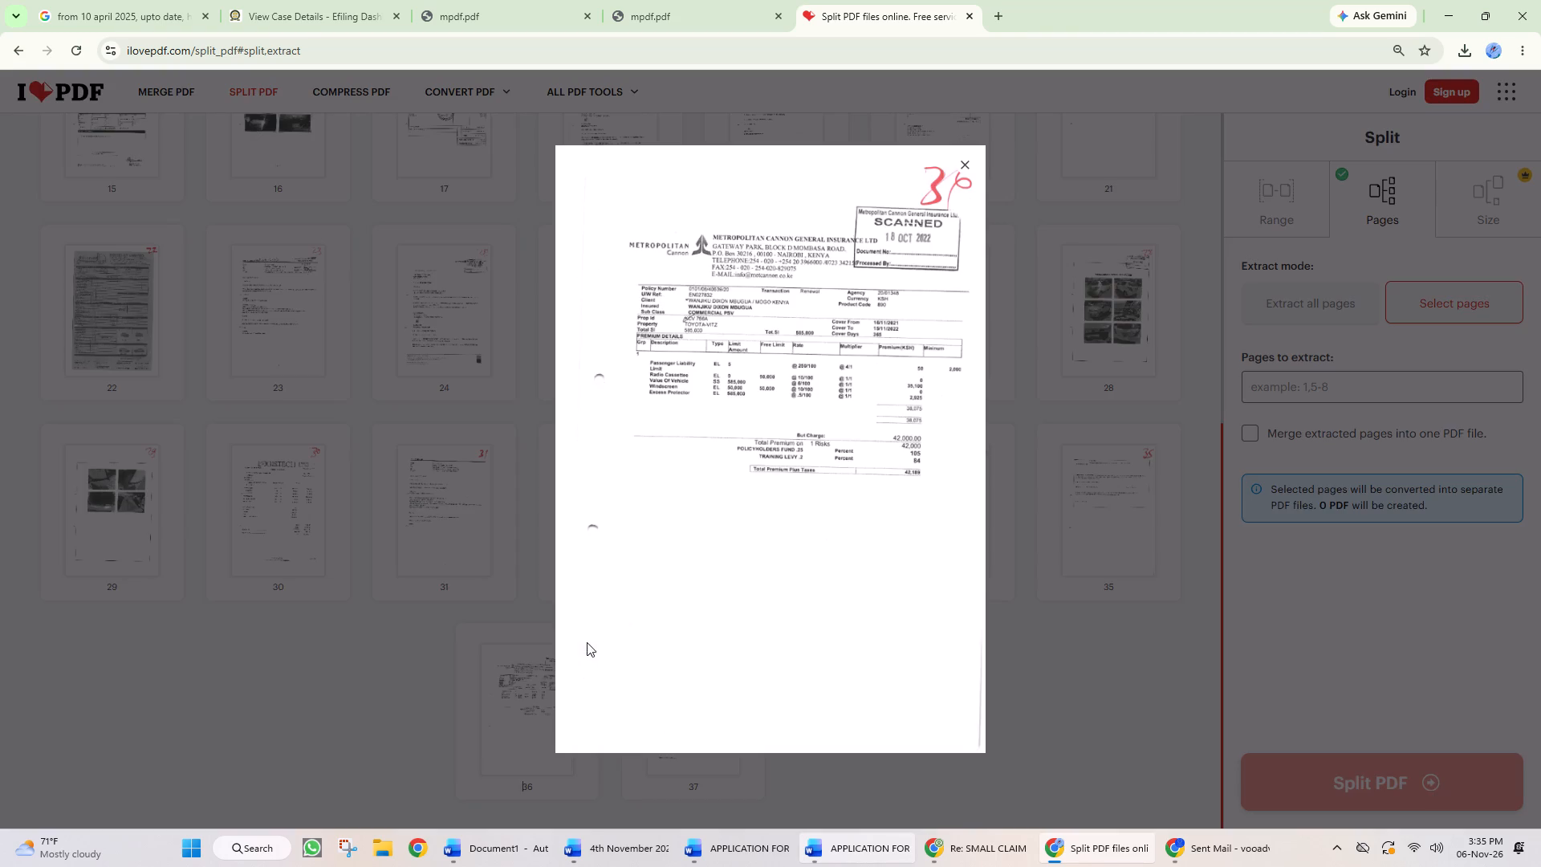
left_click(962, 161)
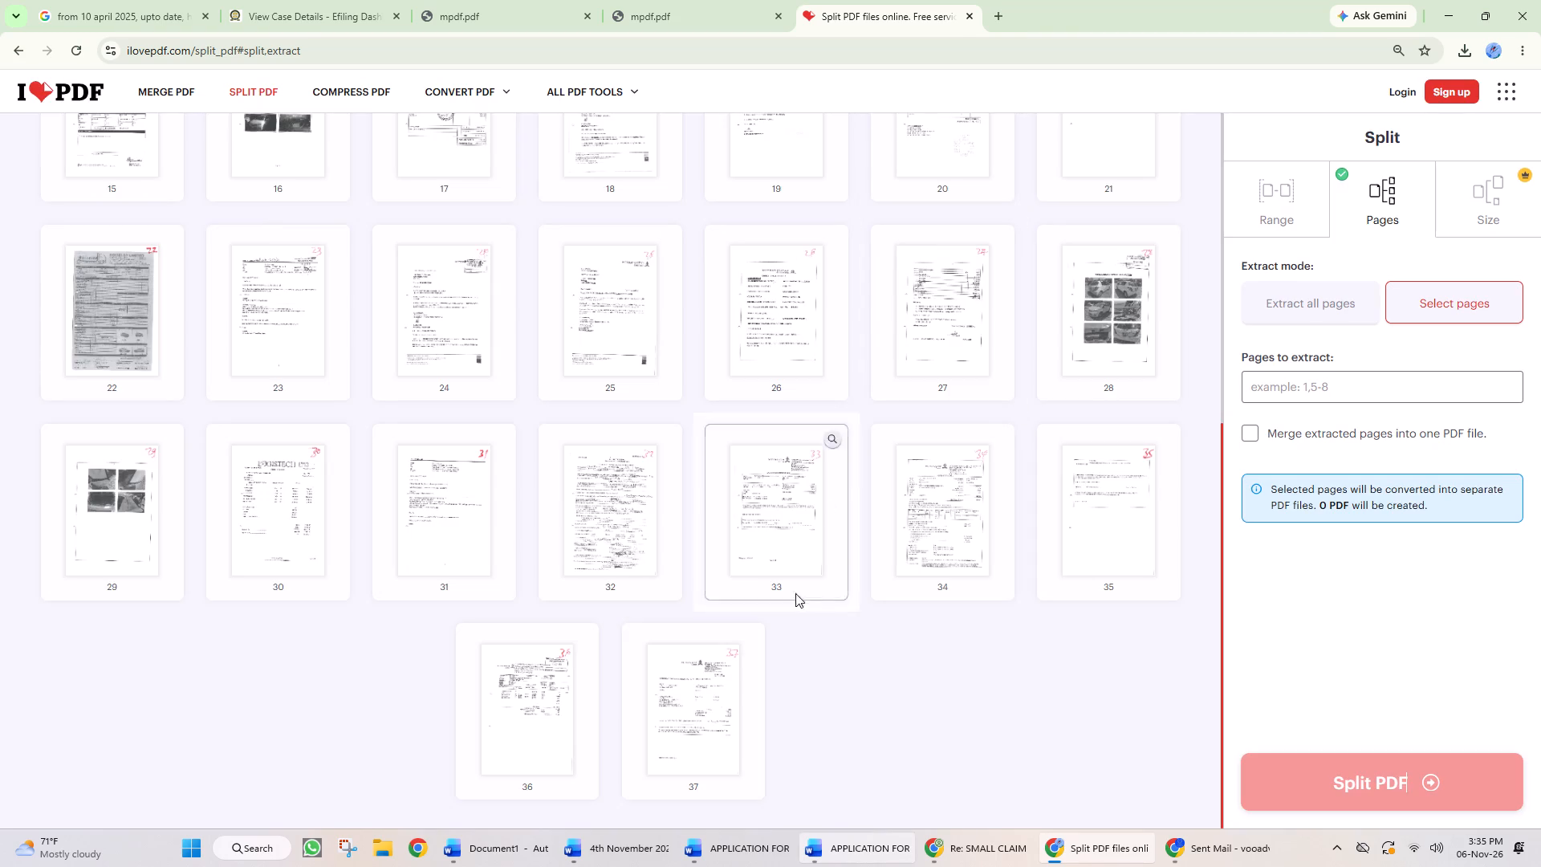
Re-examine the enlarged preview of page 37, the Metropolitan Cannon renewal premium debit note.
left_click(745, 641)
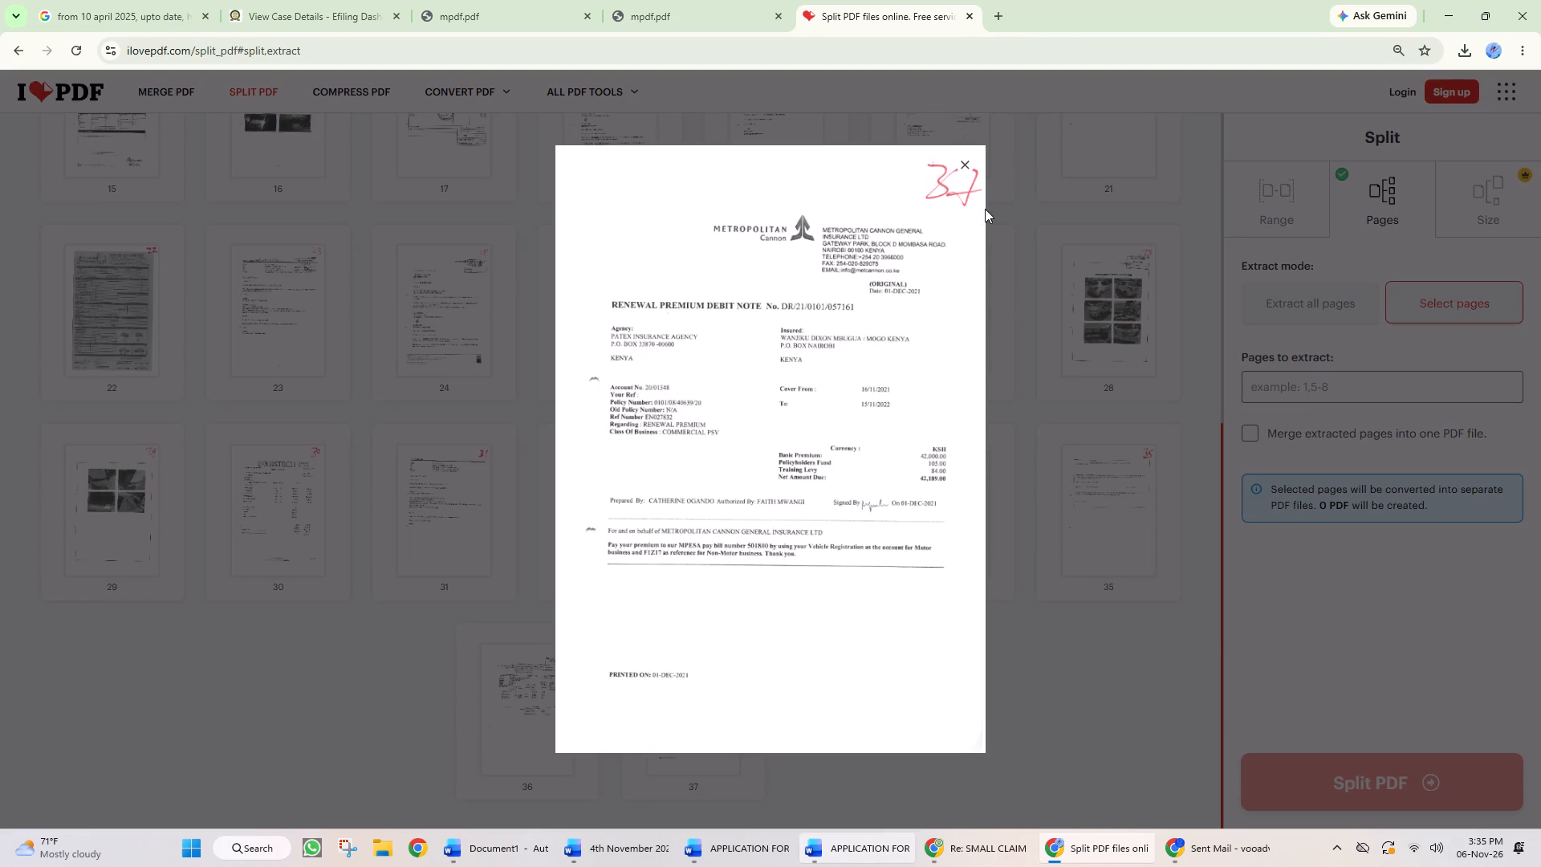
left_click(970, 161)
Select page 7, the police abstract, for extraction, split it out of the case PDF, and download the resulting file.
scroll(965, 281, "up", 10)
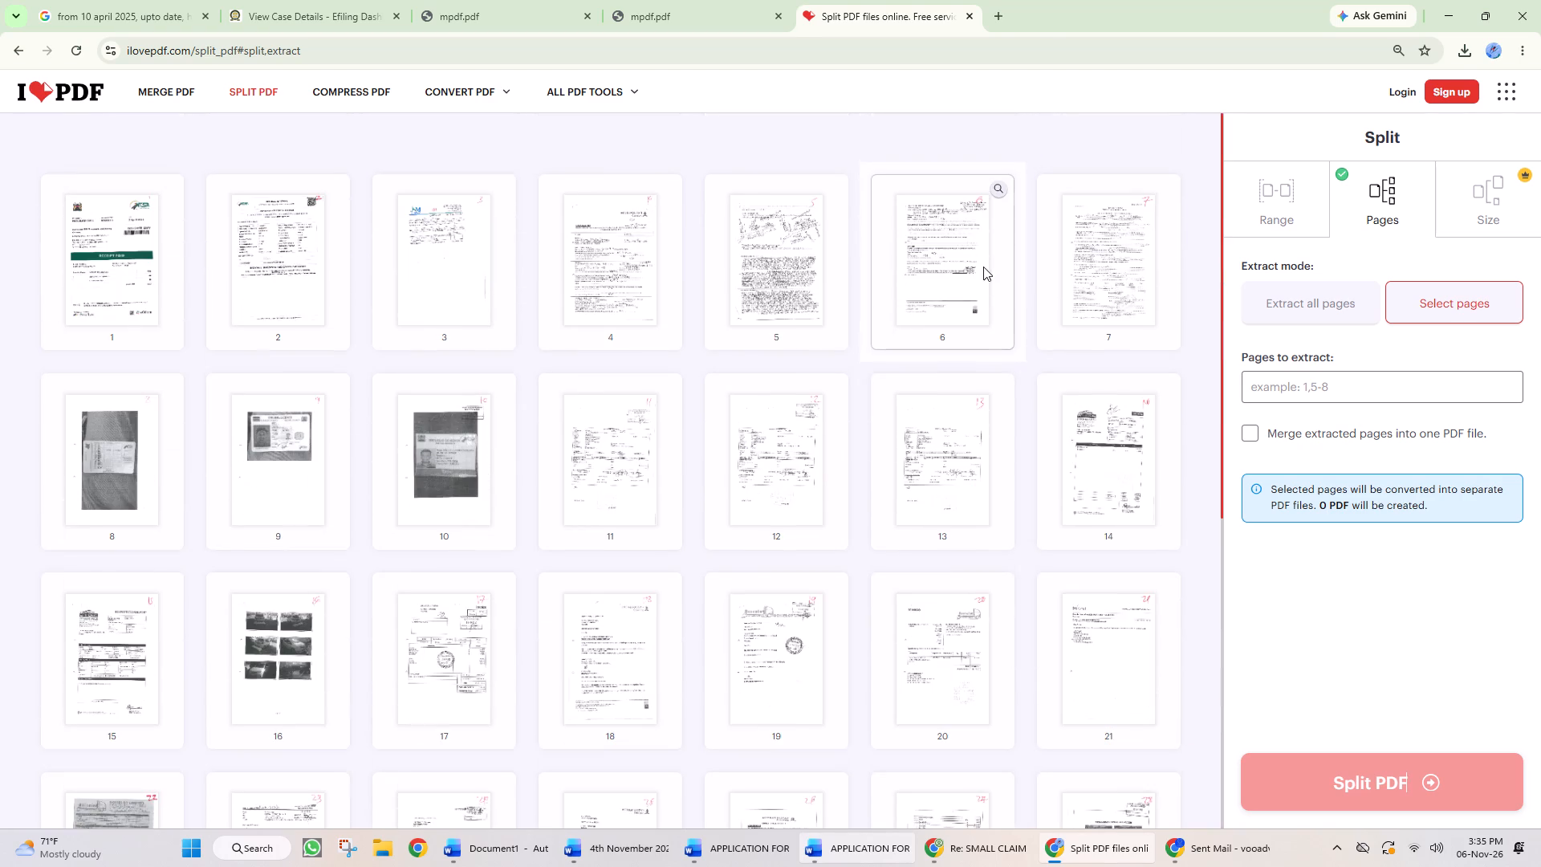
scroll(983, 267, "up", 2)
left_click(1137, 222)
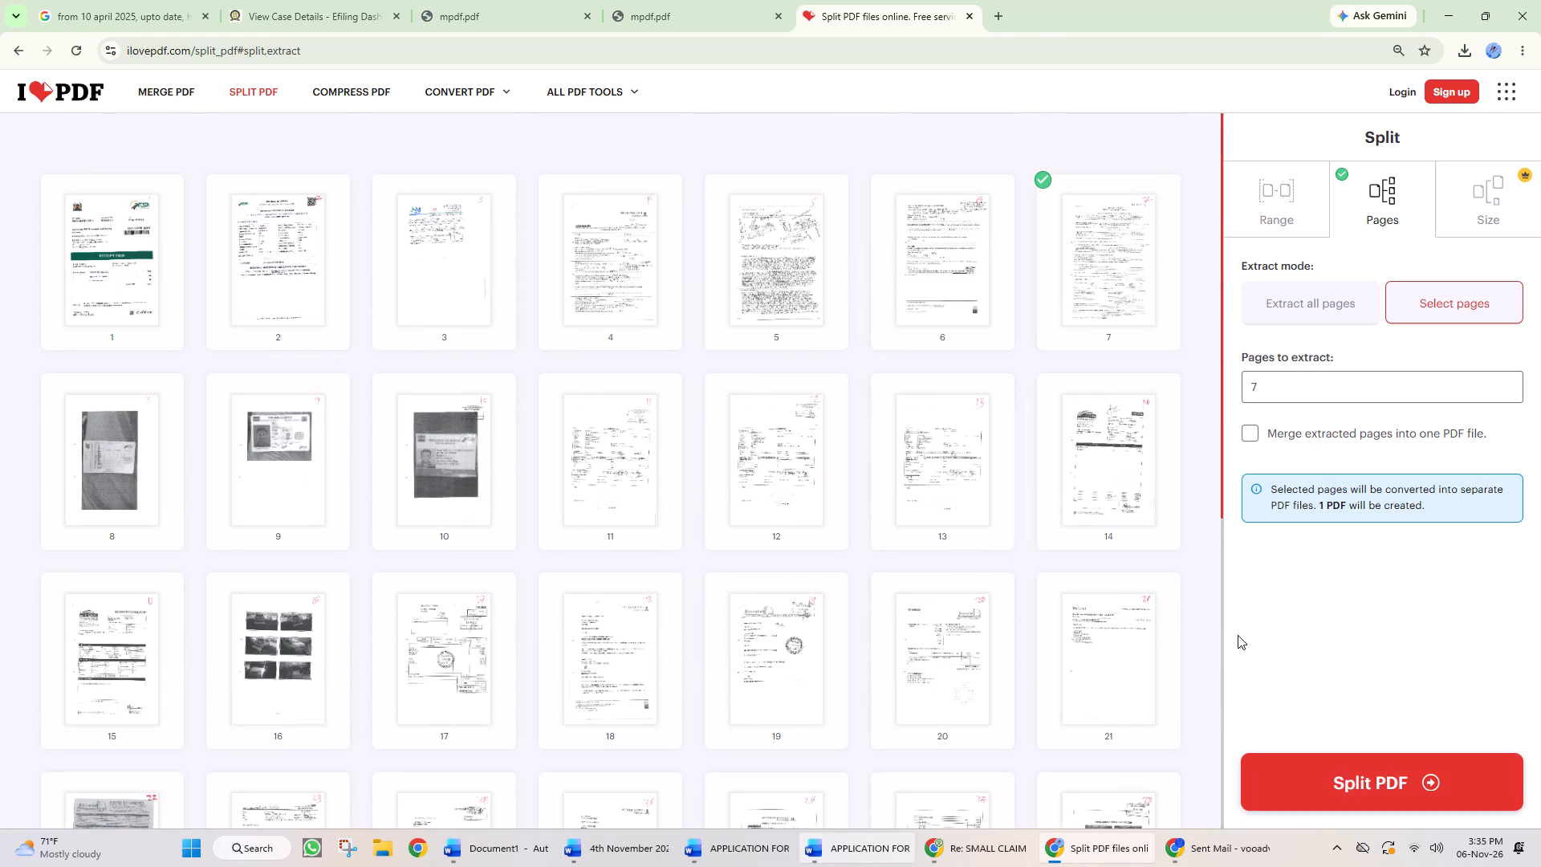
left_click(1373, 771)
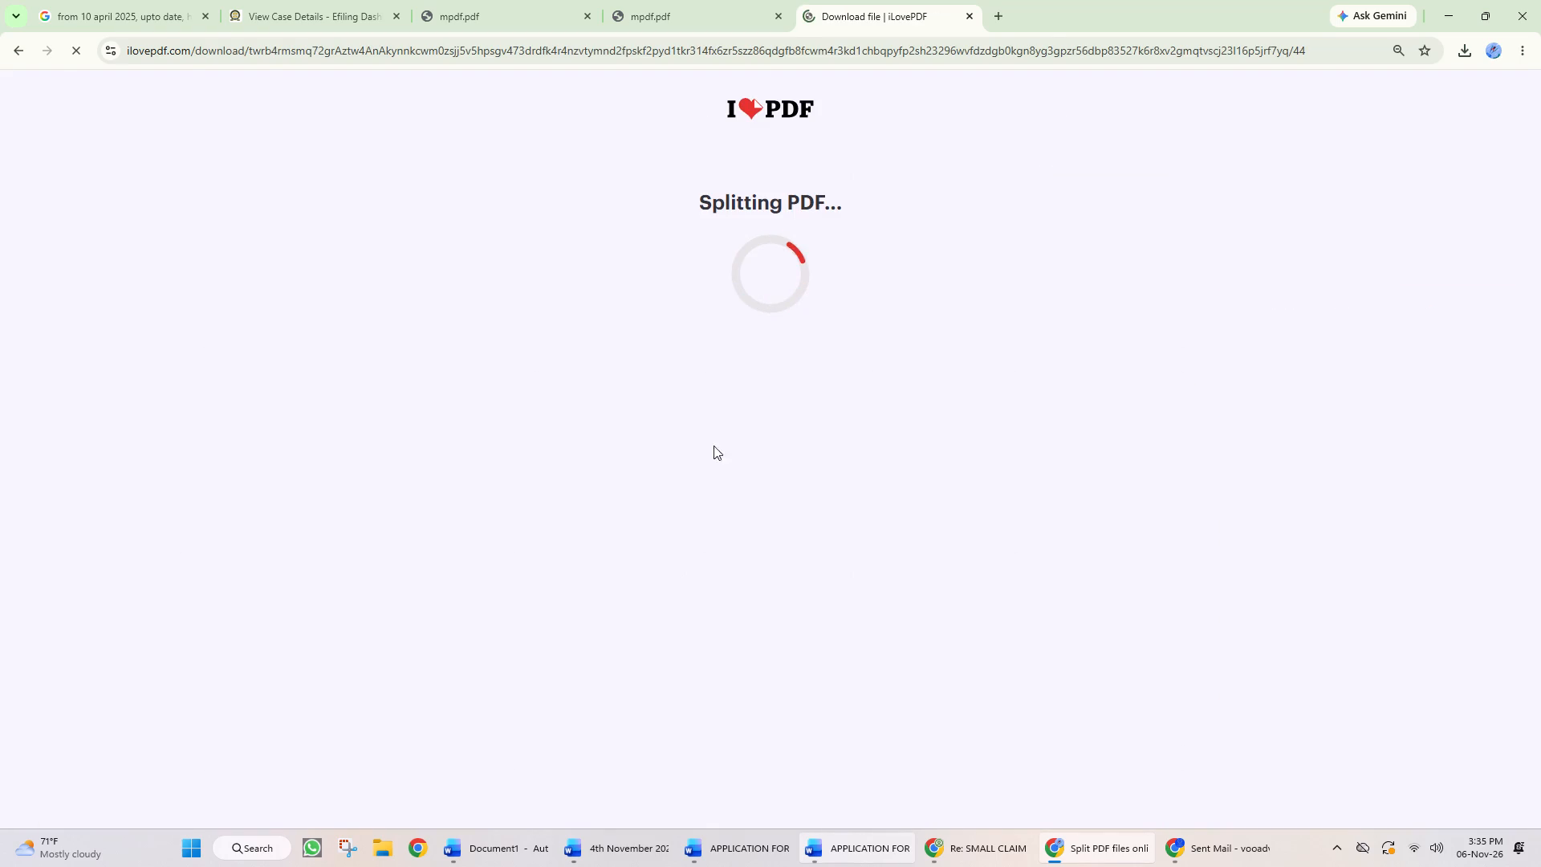
left_click(701, 223)
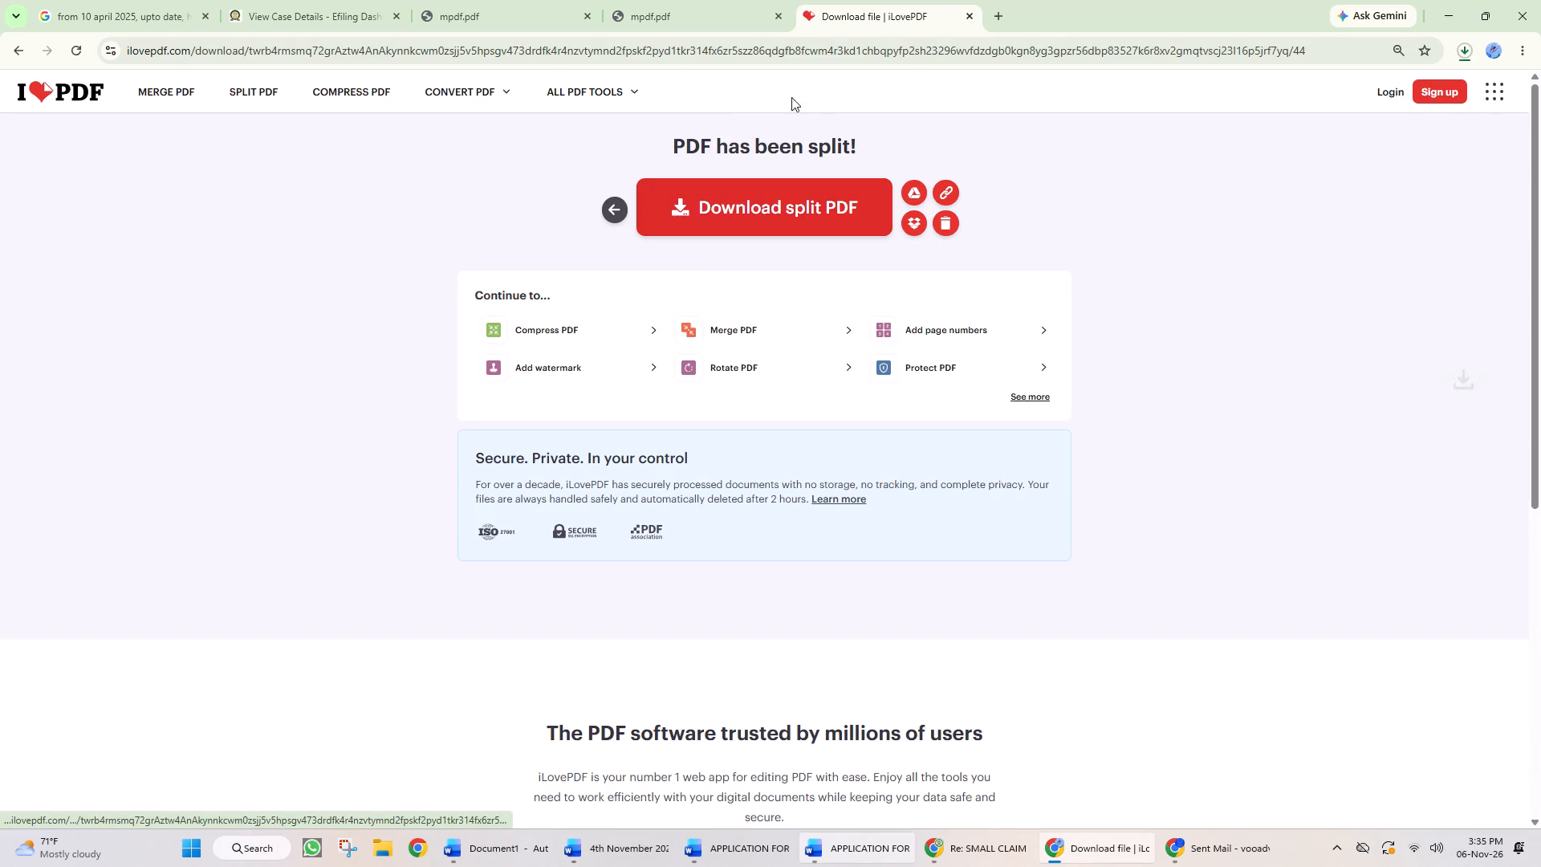
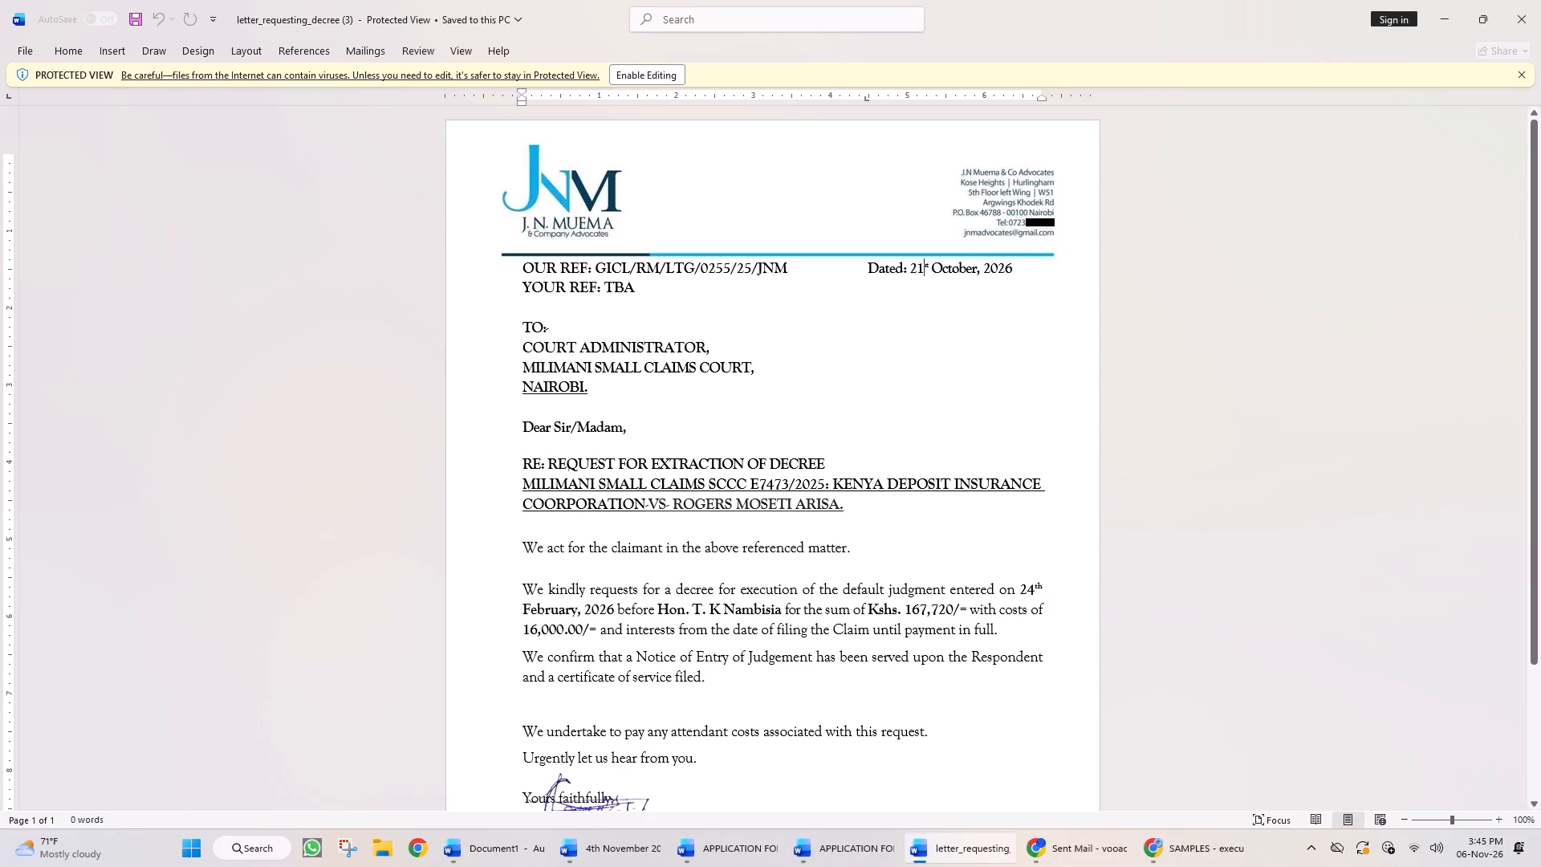
Enable editing of the protected decree-request letter and change the day in its date to 6 with a superscript "nd".
key("BackSpace")
key("BackSpace")
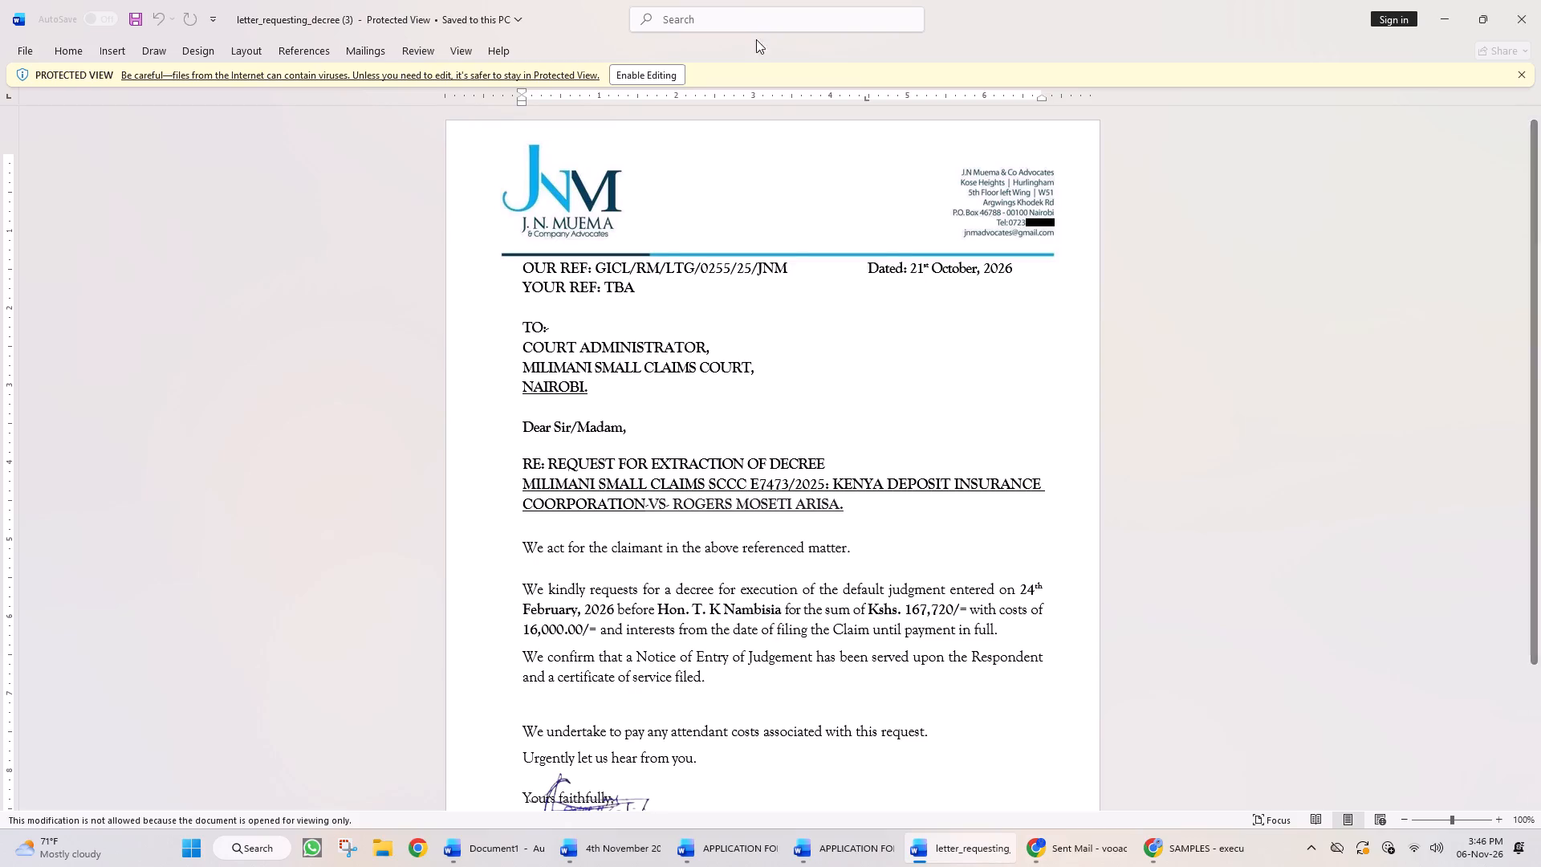
left_click(668, 79)
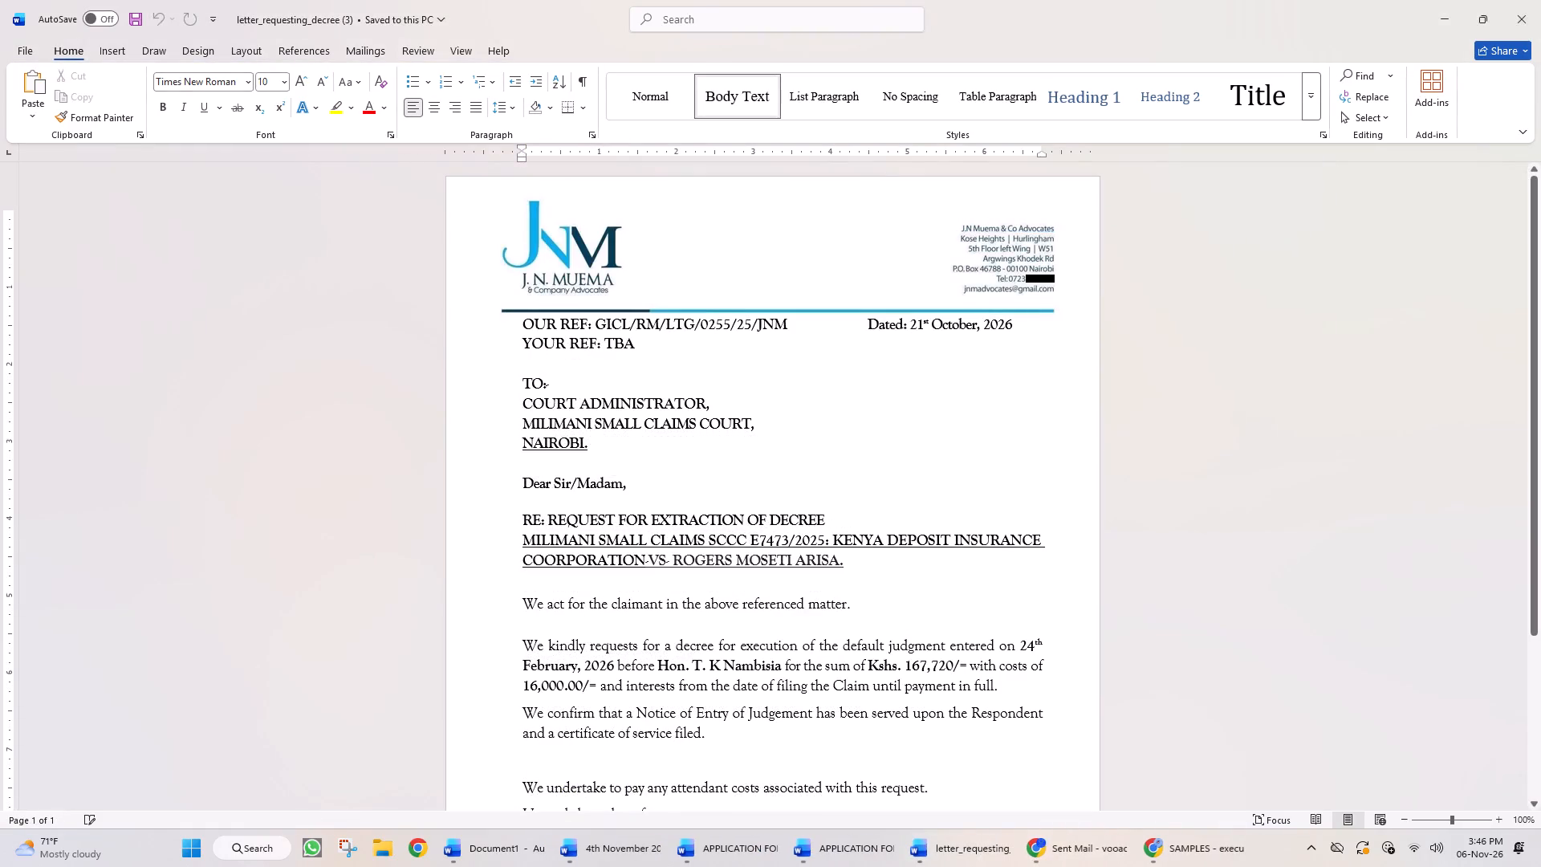
left_click(921, 324)
key("BackSpace")
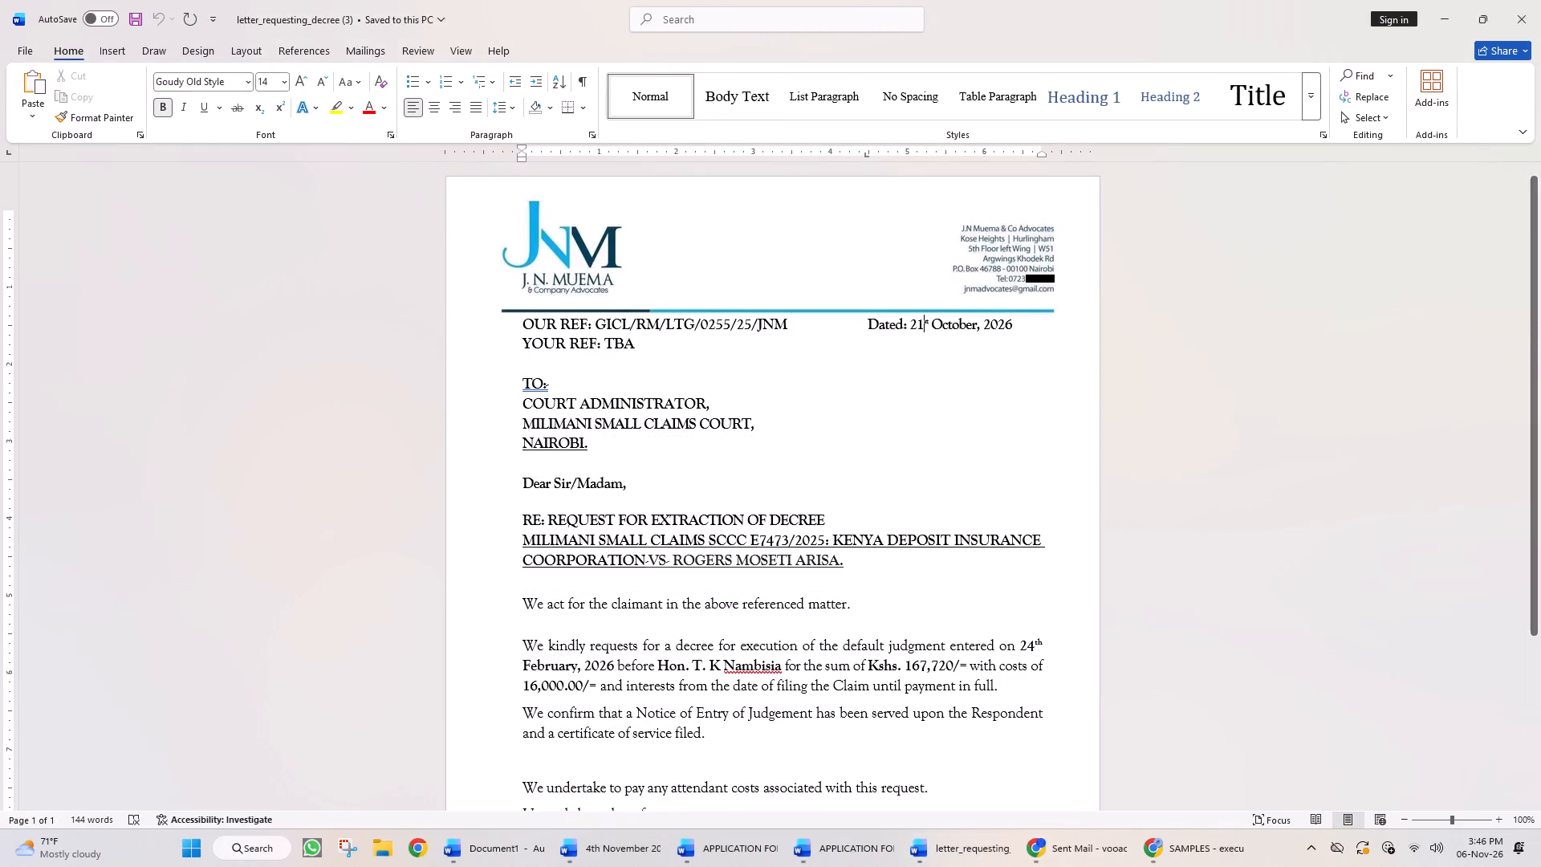
key("BackSpace")
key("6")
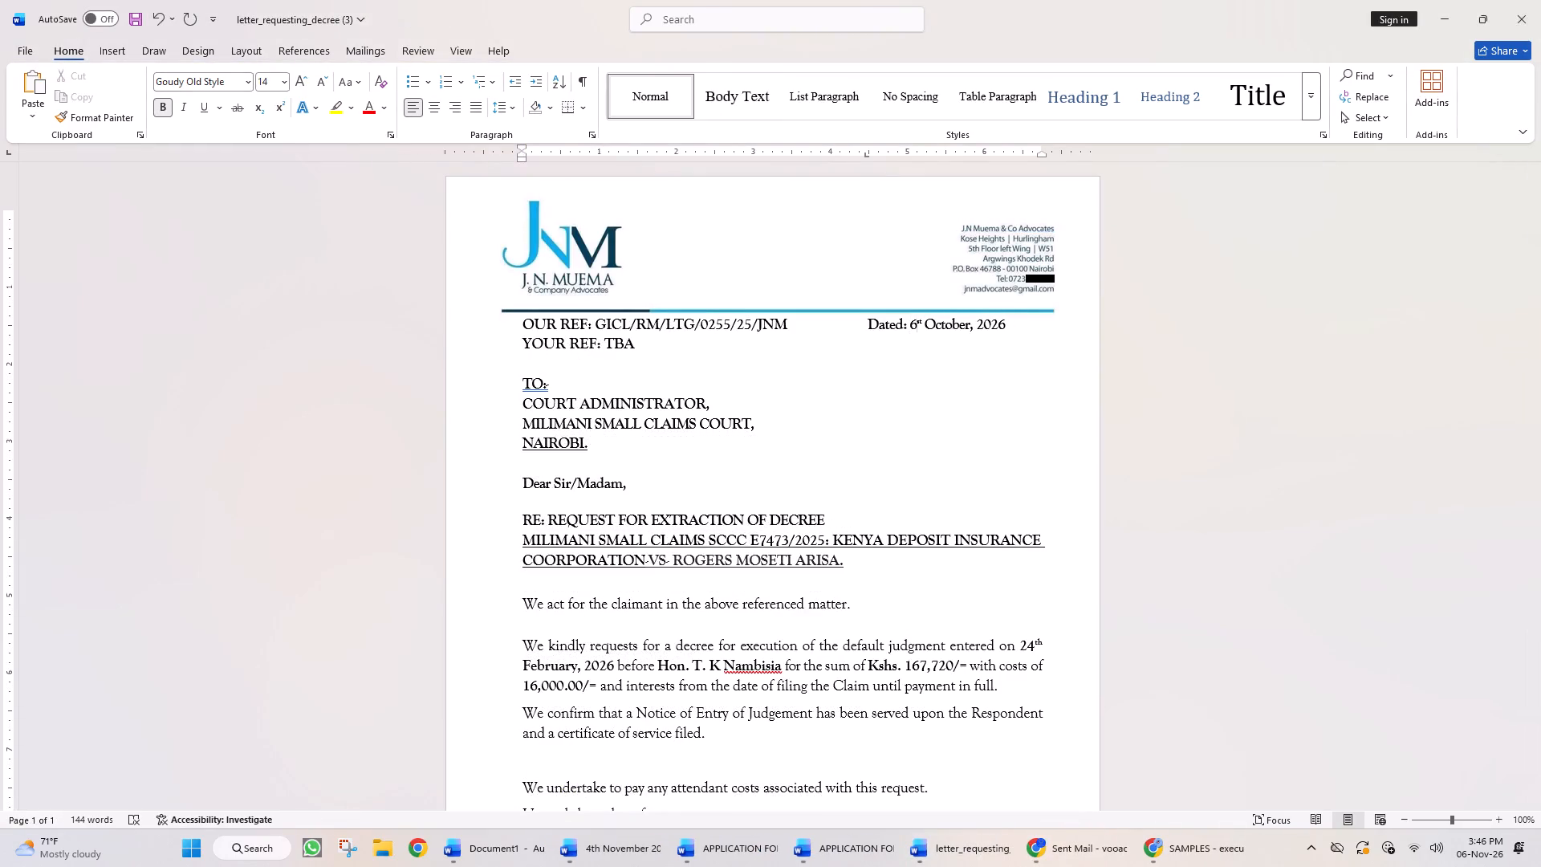
key("Right")
key("Right")
key("BackSpace")
key("BackSpace")
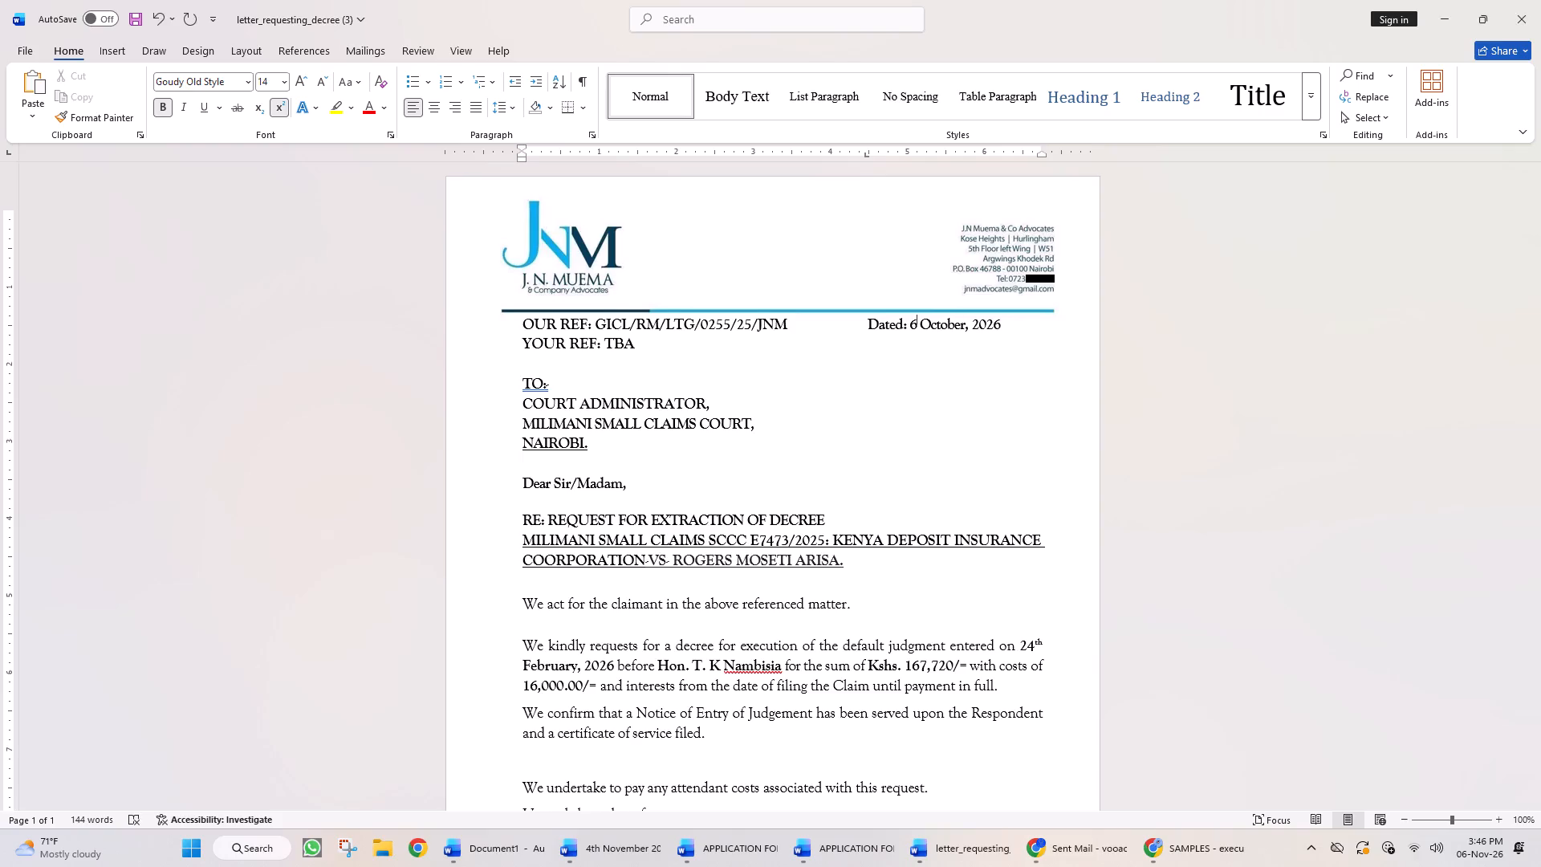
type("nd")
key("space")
Change the month in the letter's date to November.
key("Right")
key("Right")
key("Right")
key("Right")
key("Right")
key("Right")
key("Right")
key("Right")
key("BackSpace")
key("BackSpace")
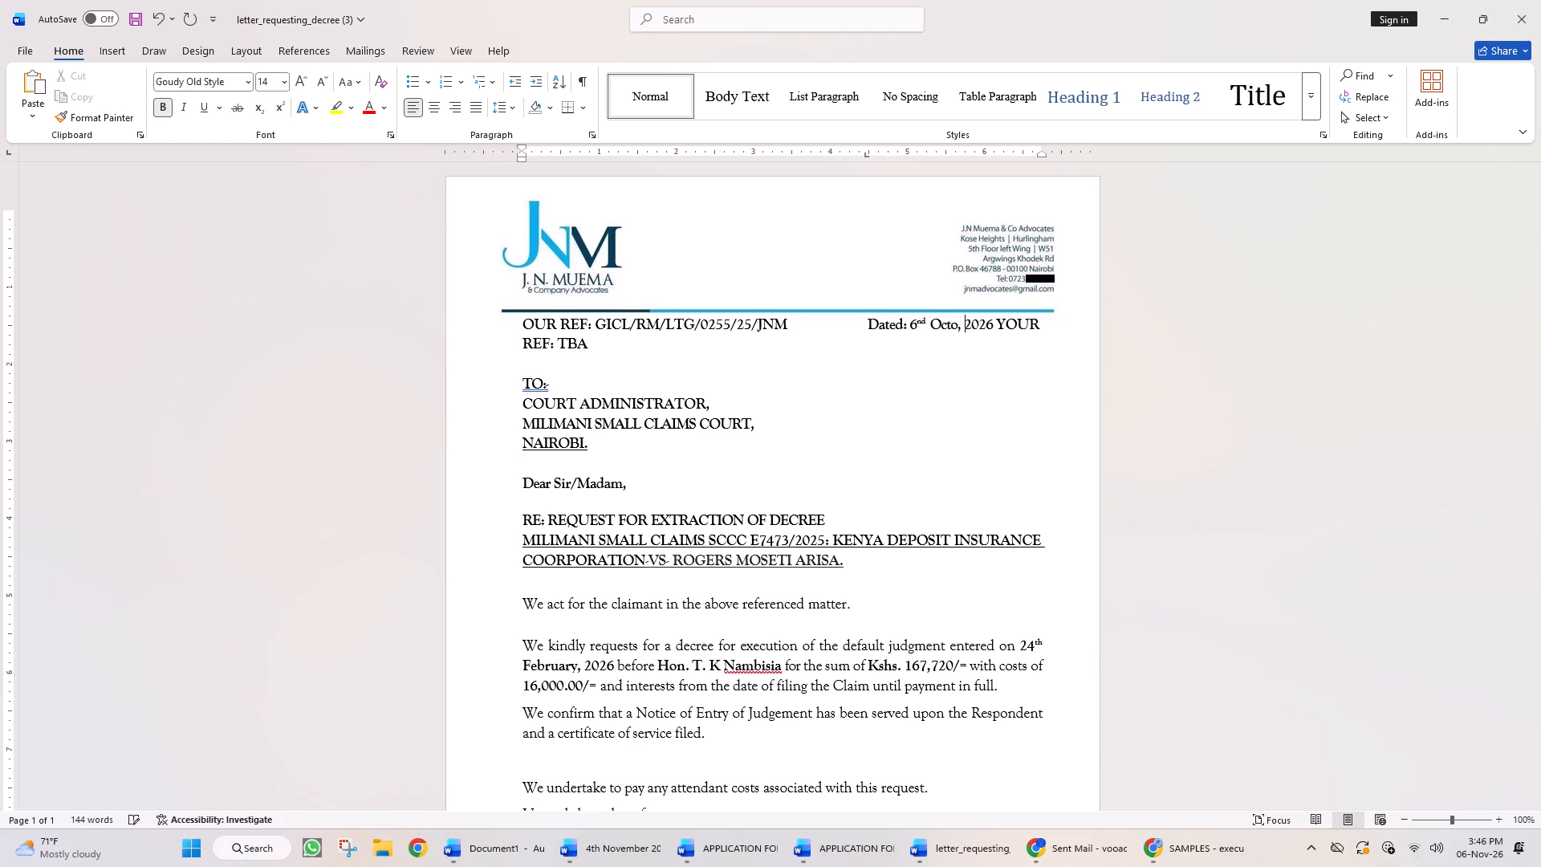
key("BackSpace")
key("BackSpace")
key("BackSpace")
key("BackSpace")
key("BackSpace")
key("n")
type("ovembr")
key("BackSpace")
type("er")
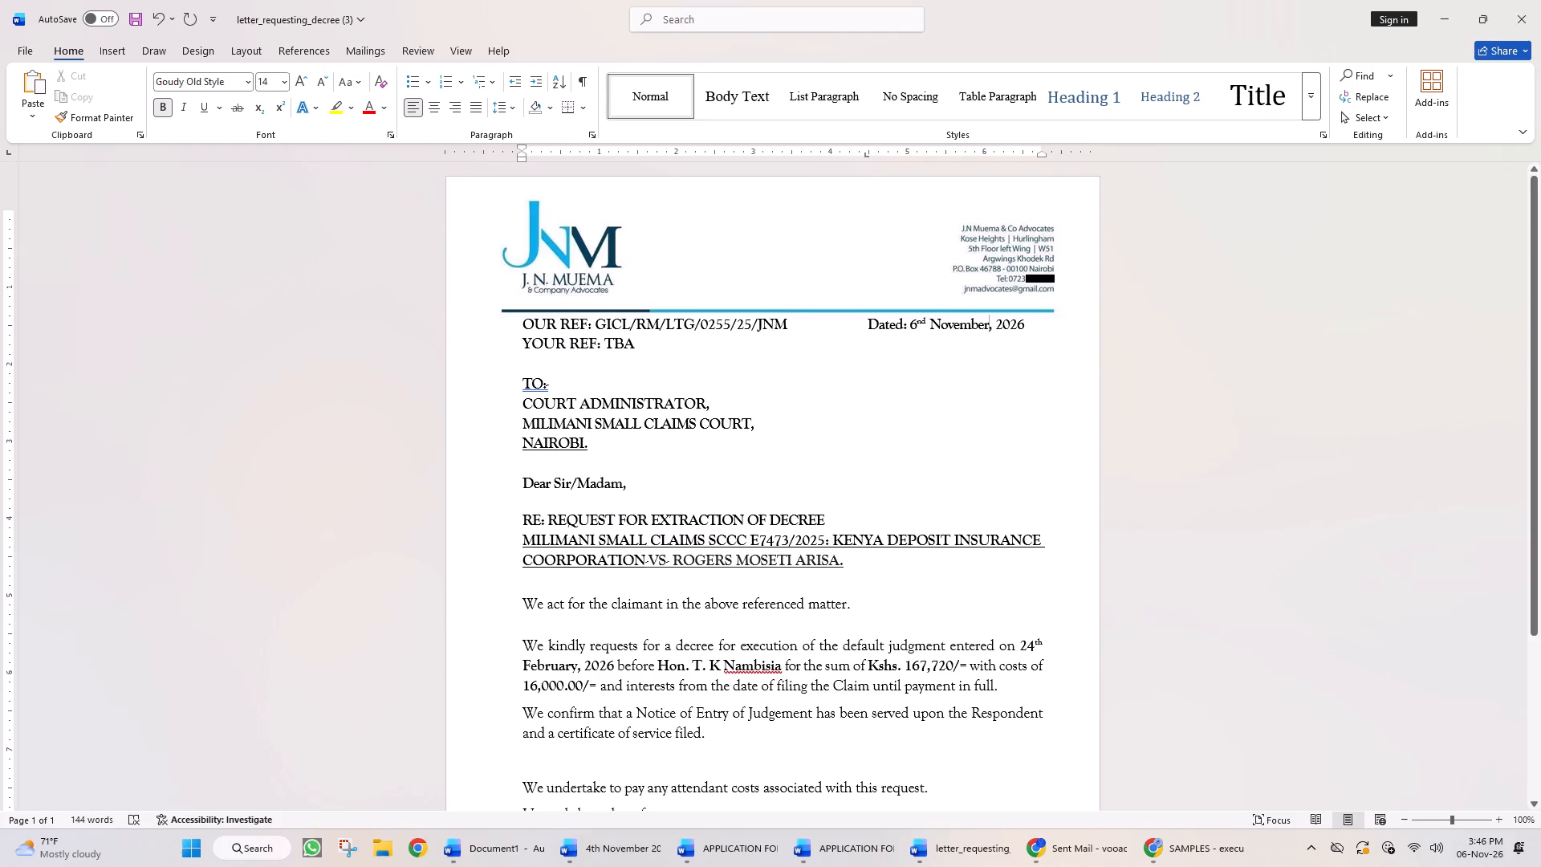
Change the file number in the OUR REF line to 0137.
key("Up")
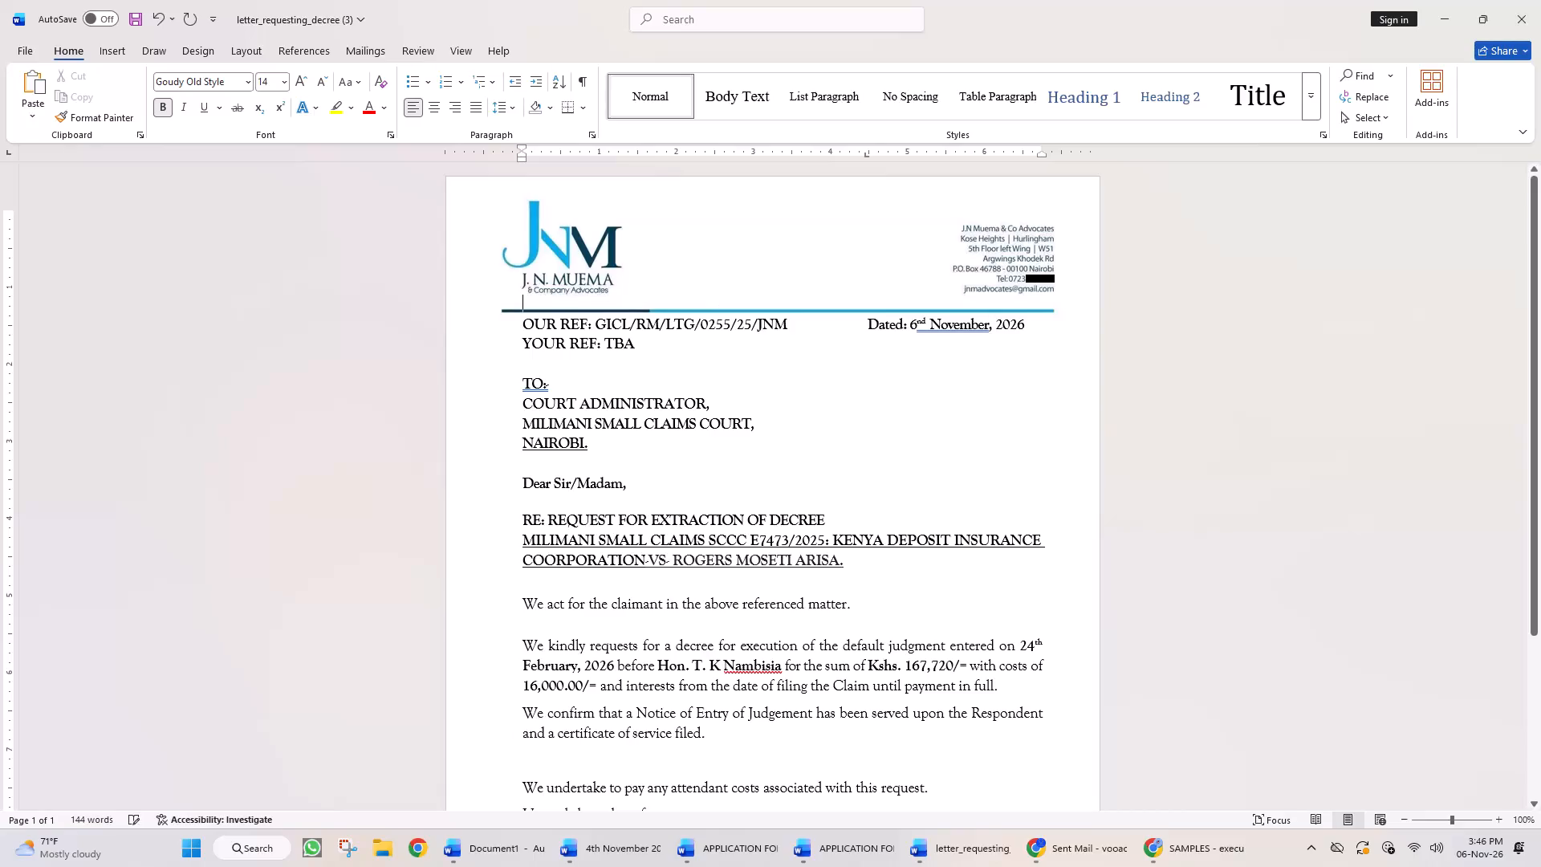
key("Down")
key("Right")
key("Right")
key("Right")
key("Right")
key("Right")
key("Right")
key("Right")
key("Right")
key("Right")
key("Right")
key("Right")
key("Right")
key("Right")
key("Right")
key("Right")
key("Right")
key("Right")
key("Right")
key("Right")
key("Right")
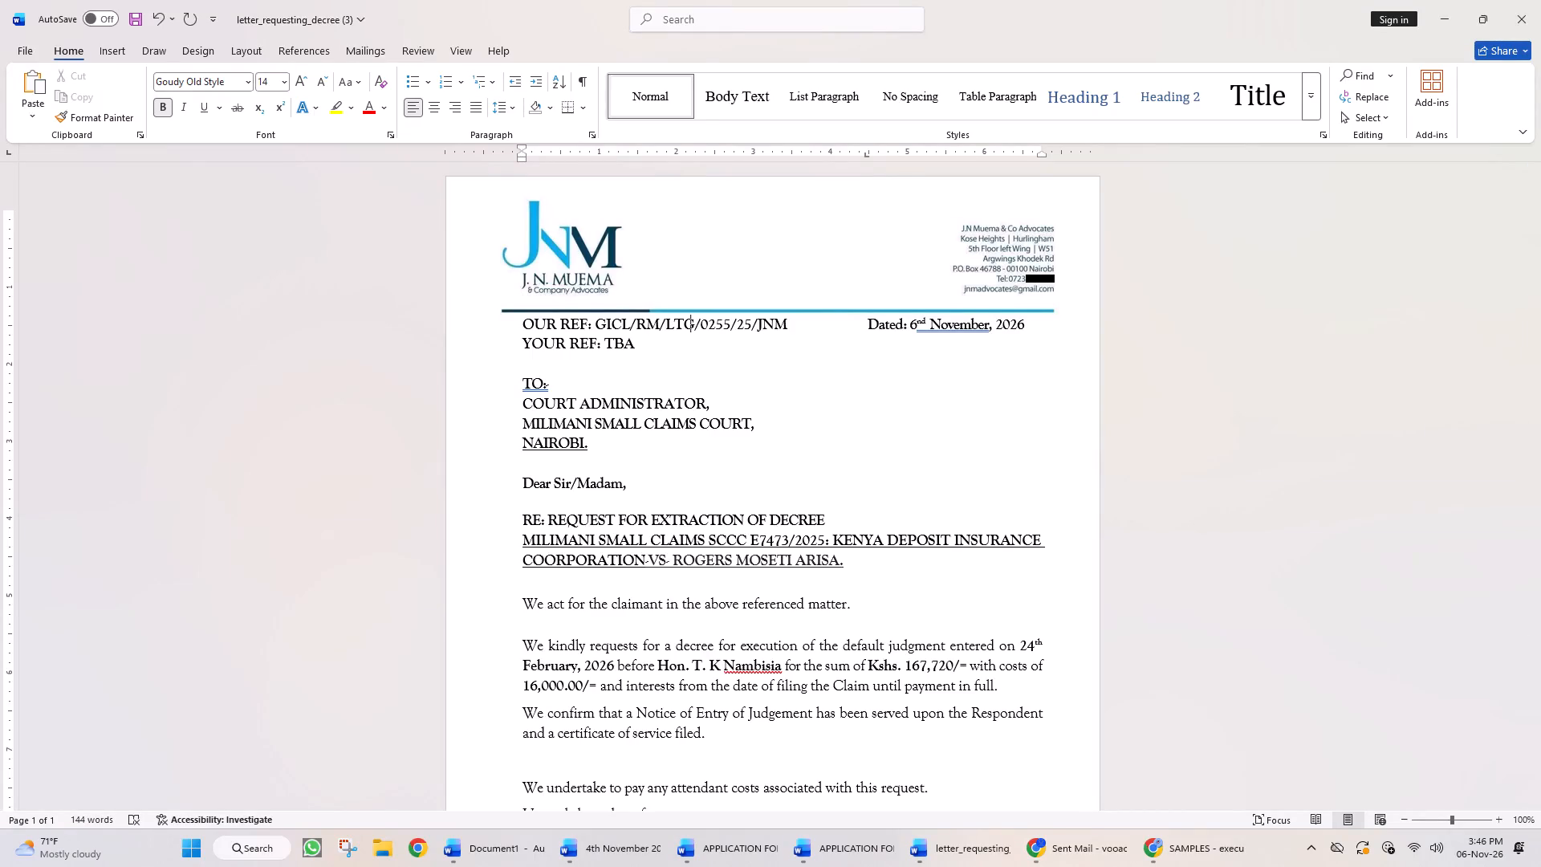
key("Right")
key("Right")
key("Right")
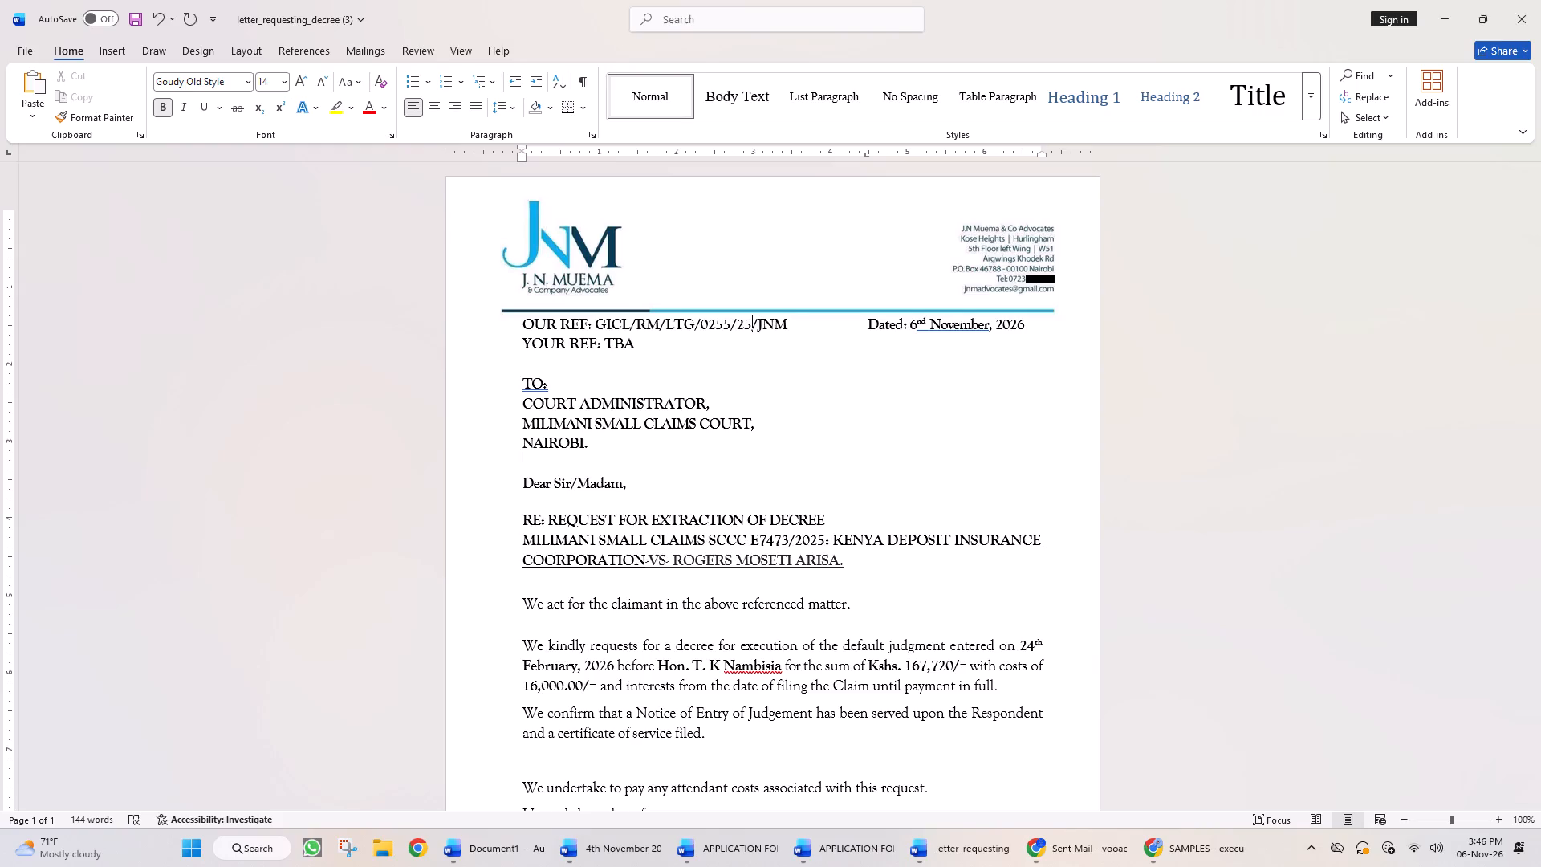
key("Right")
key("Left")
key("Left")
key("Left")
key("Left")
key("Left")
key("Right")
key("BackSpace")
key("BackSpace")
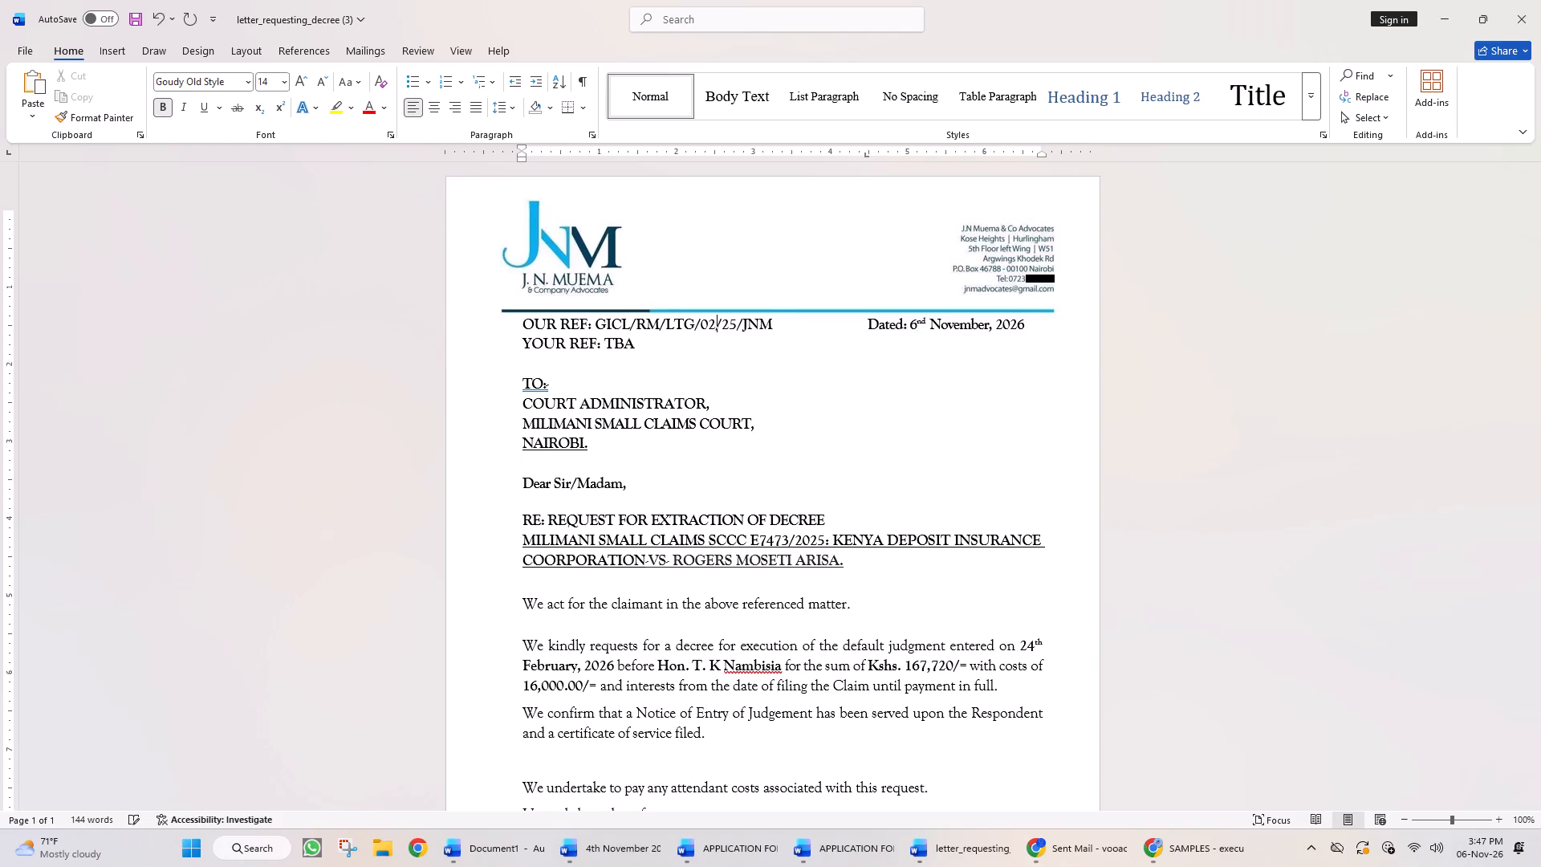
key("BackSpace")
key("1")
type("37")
Remove the LTG segment and its slash from the OUR REF line.
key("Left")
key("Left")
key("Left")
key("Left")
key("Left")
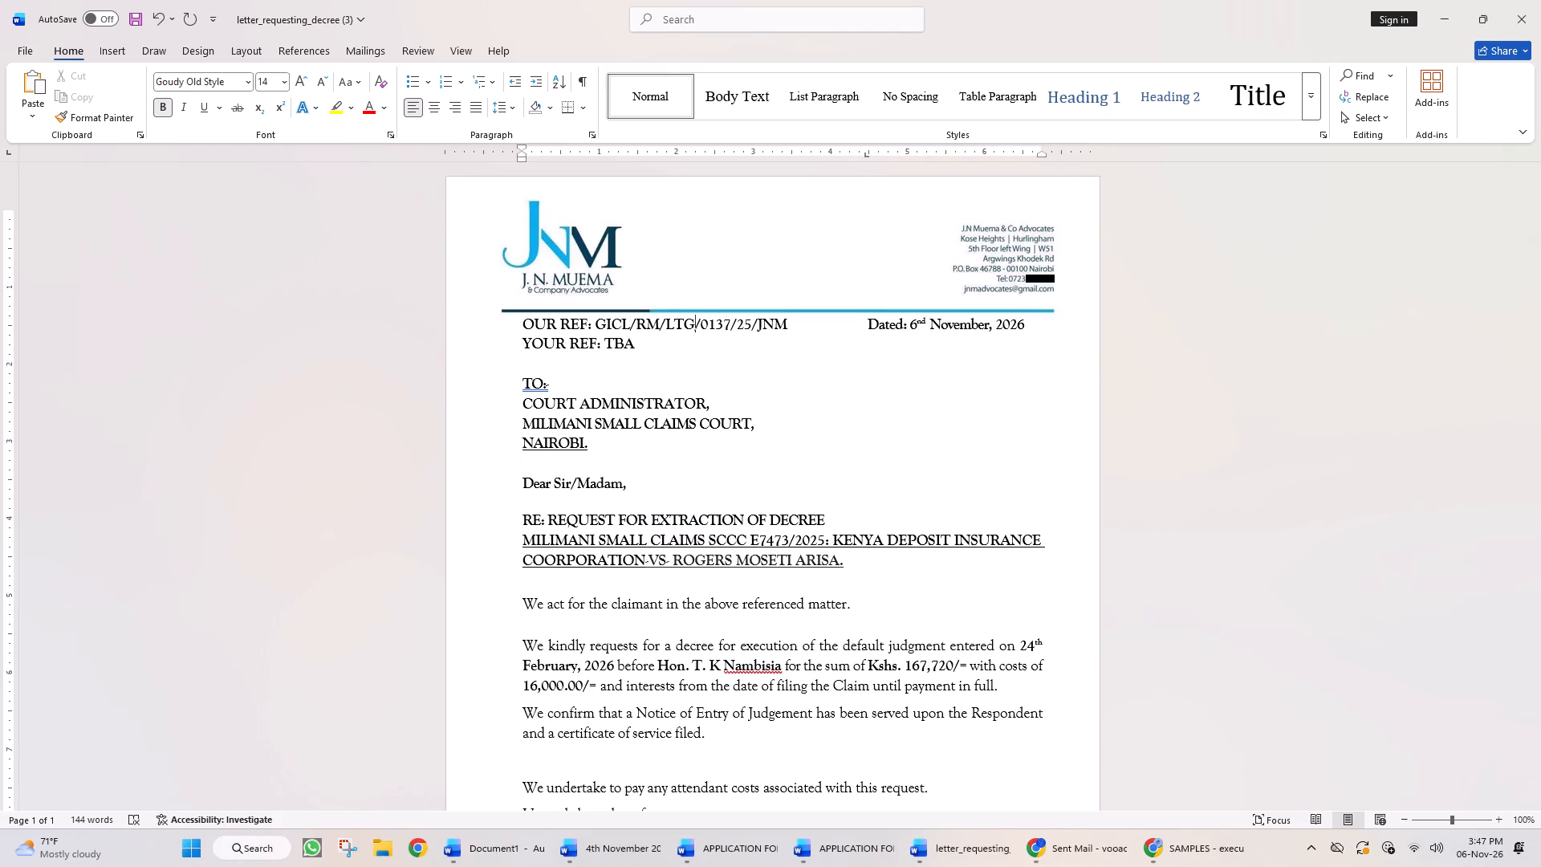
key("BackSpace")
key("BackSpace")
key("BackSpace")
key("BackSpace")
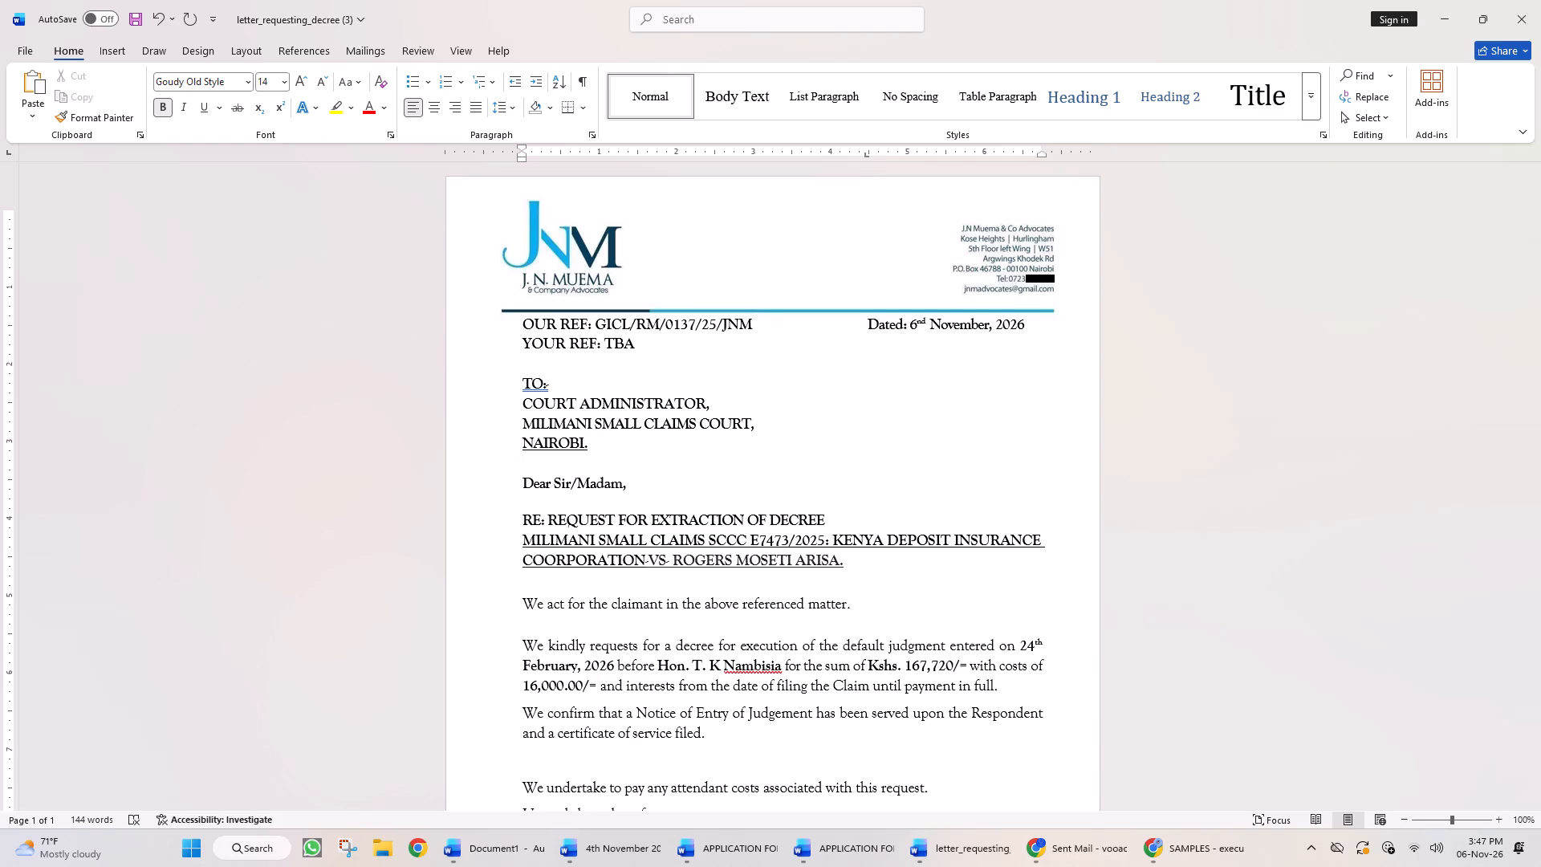
Replace the client code at the start of the OUR REF value with CIL.
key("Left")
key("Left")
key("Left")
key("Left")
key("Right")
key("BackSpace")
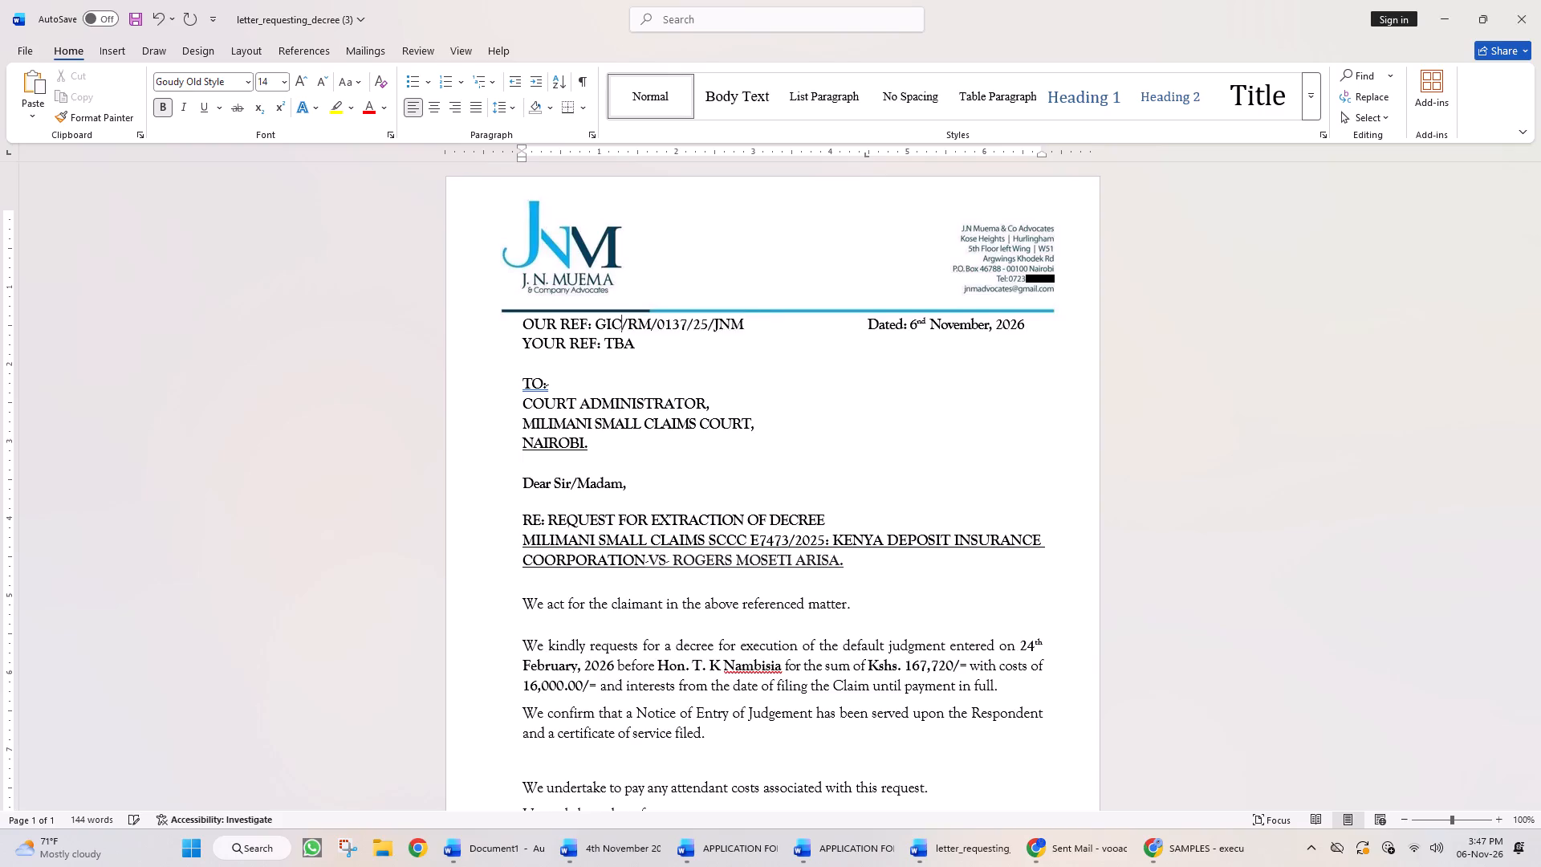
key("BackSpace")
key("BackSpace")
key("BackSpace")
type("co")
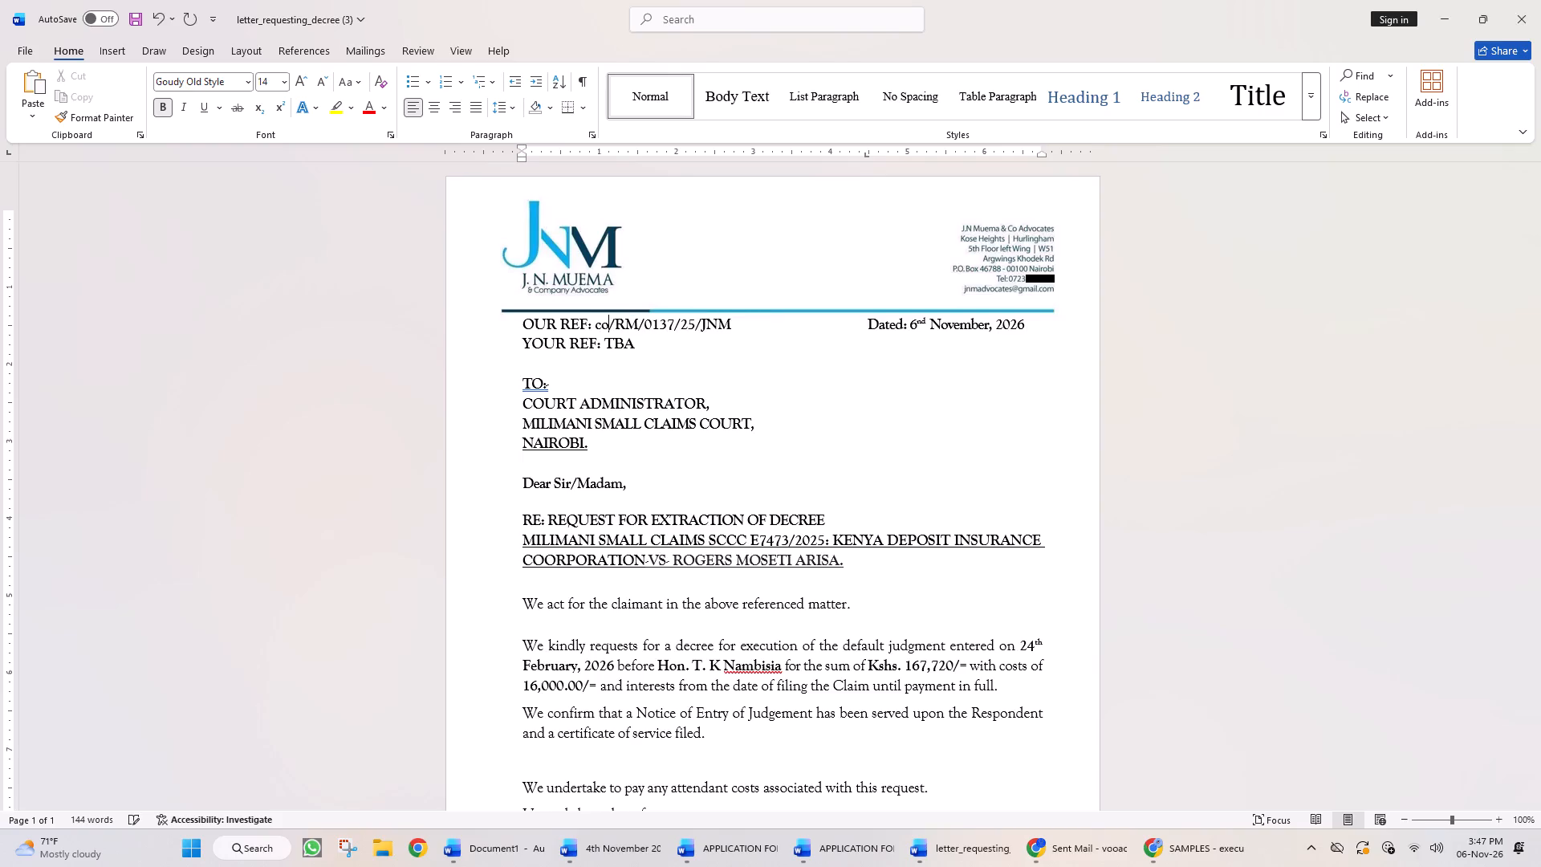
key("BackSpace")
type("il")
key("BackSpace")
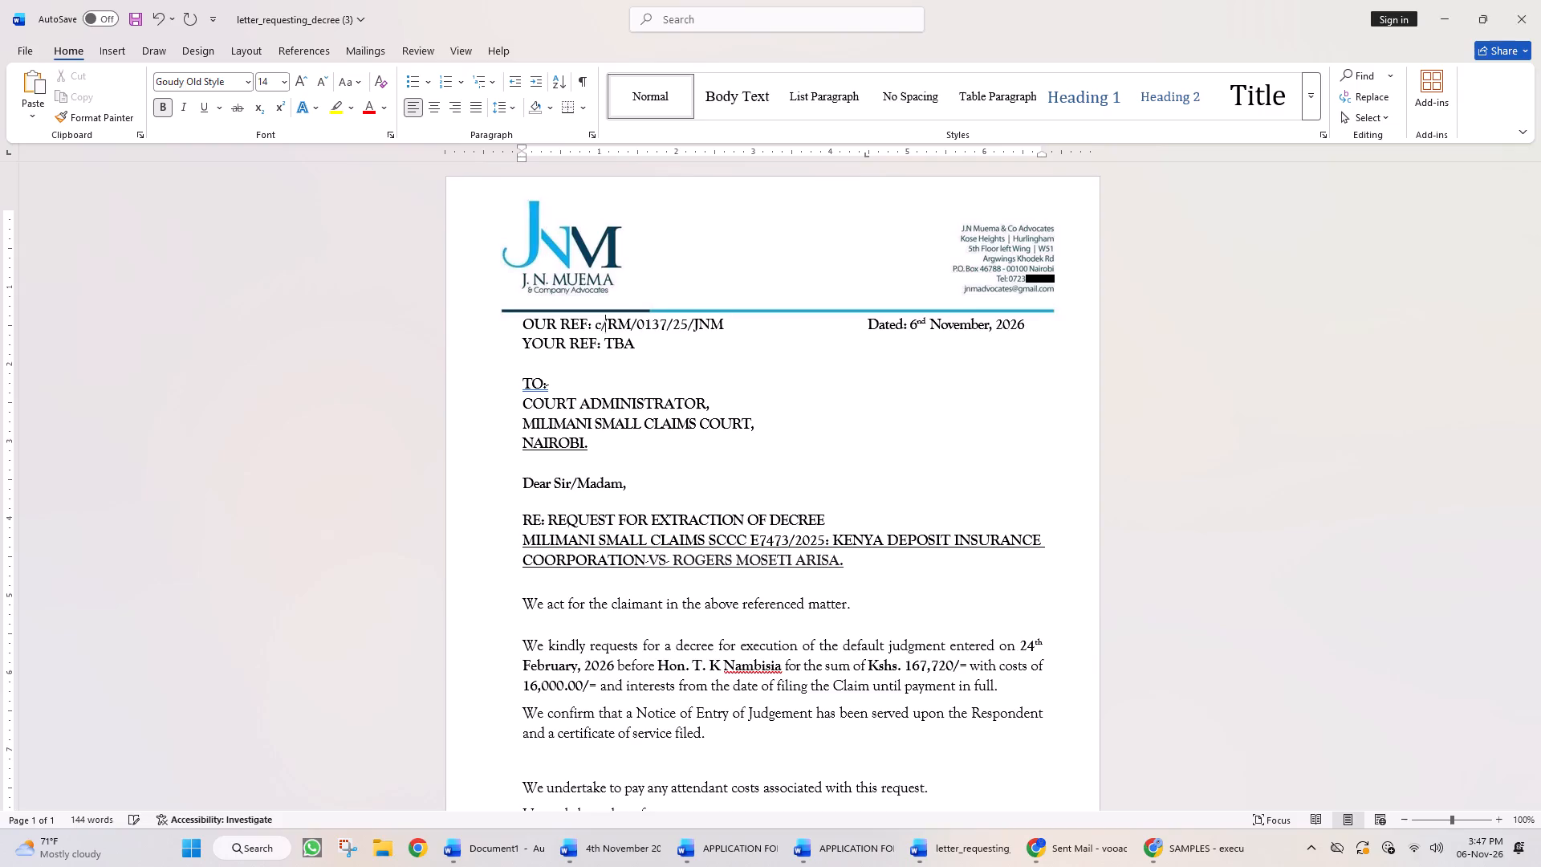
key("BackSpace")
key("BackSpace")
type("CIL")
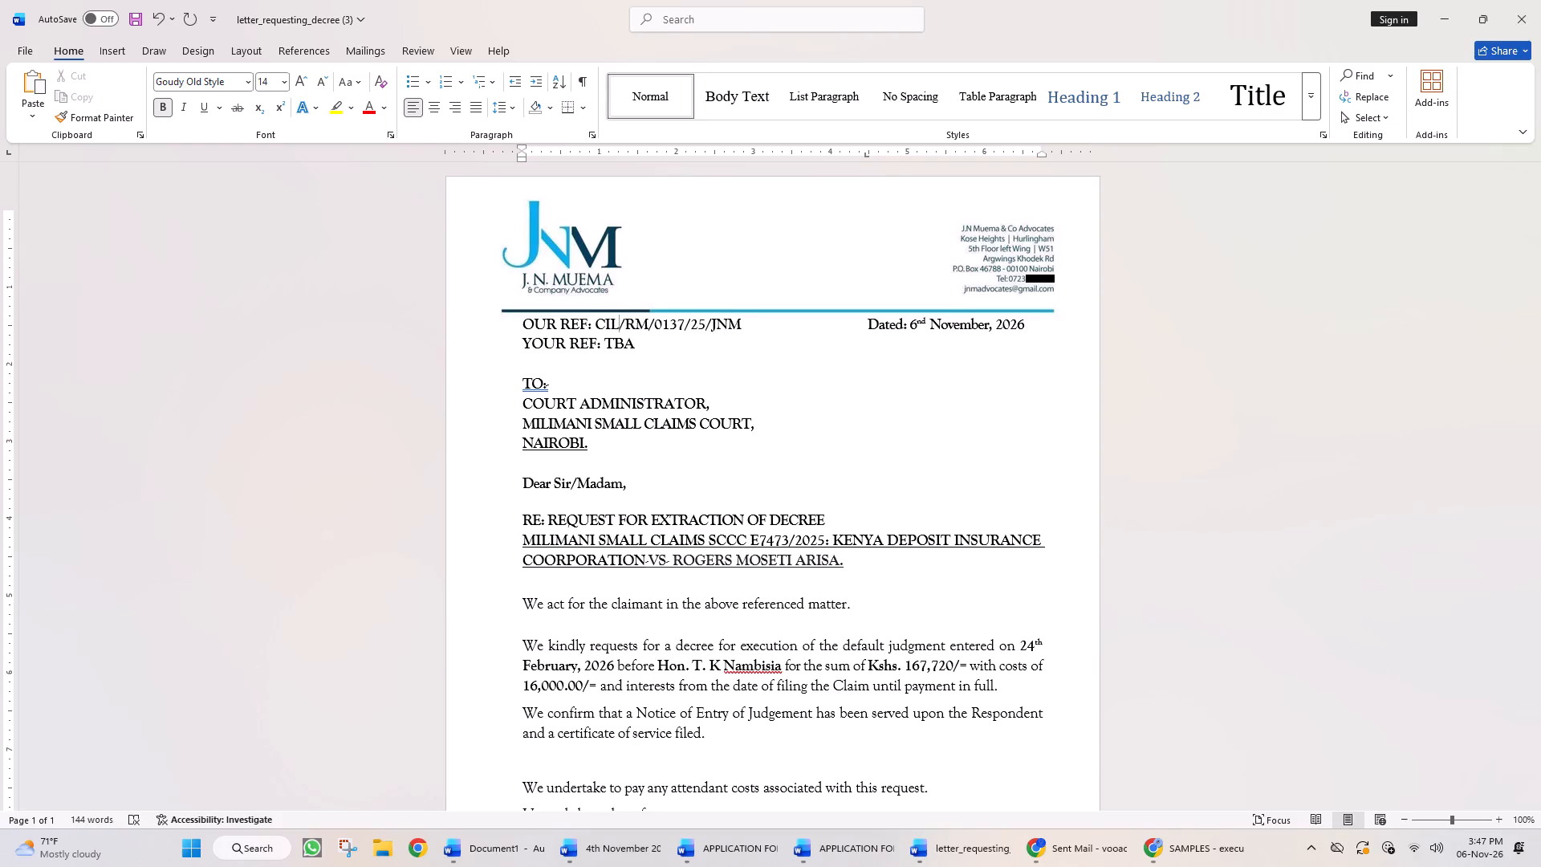
Replace KENYA DEPOSIT INSURANCE in the letter's case heading with the new claimant's name followed by V MAY MOTORS.
left_click(641, 347)
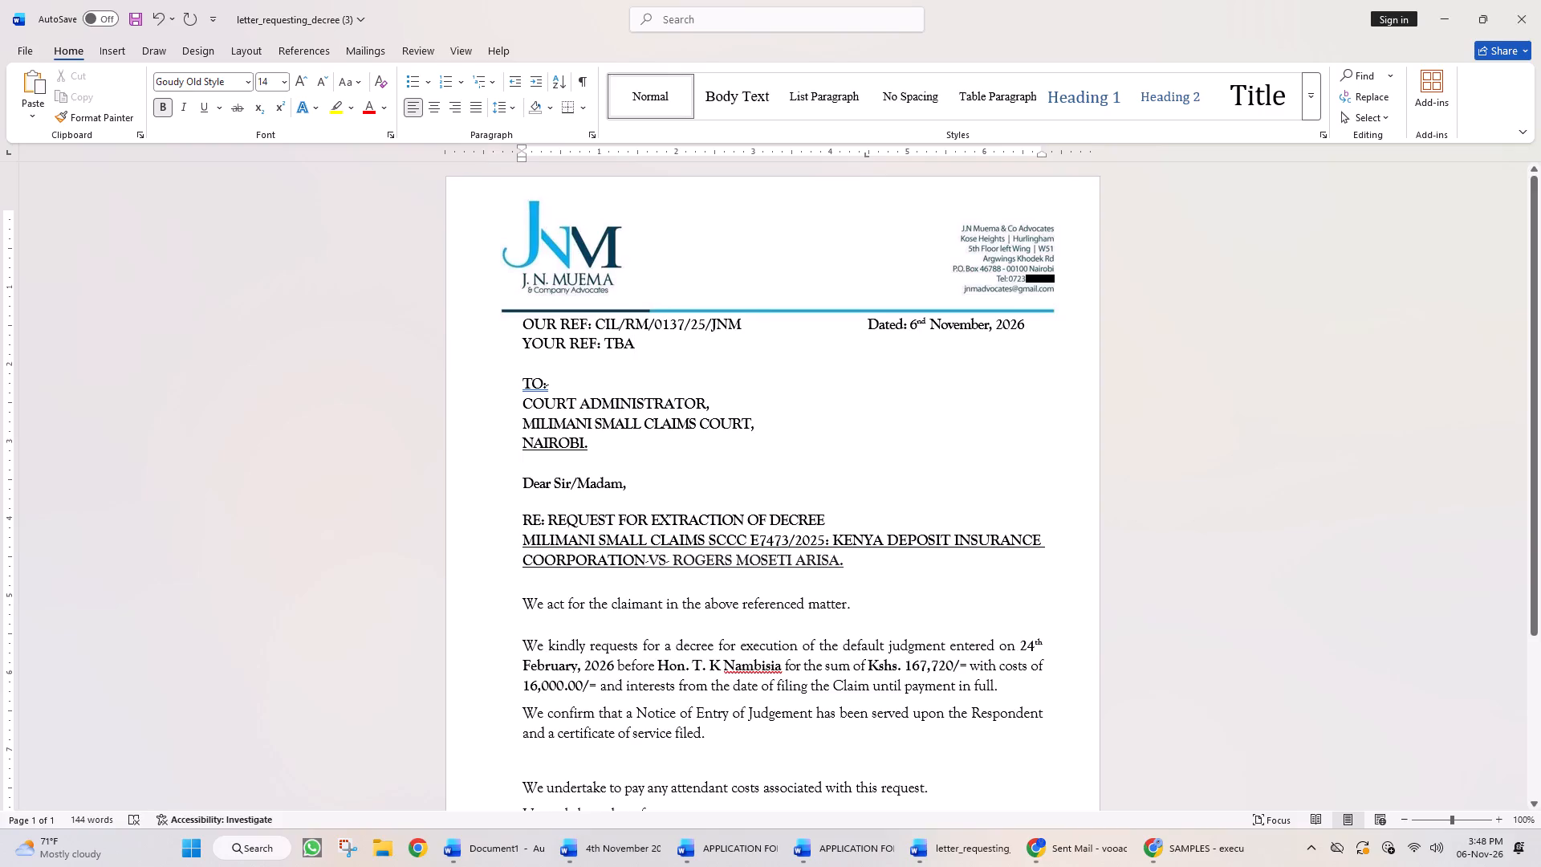
left_click(1045, 538)
key("BackSpace")
key("BackSpace")
key("BackSpace")
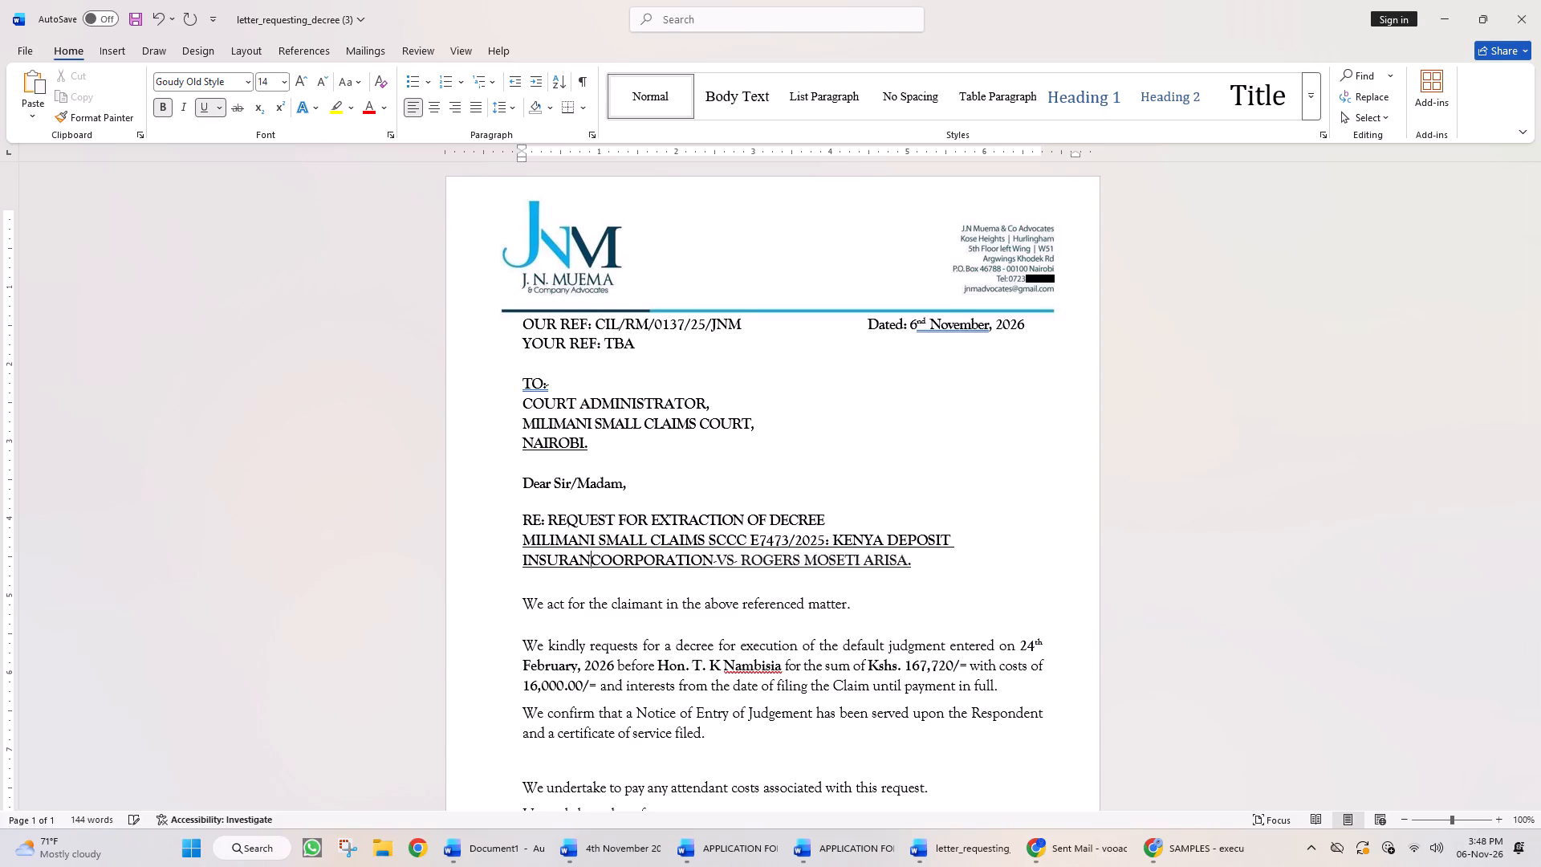
key("BackSpace")
key("BackSpace")
key("BackSpace")
key("BackSpace")
key("BackSpace")
key("BackSpace")
key("BackSpace")
key("BackSpace")
key("BackSpace")
key("BackSpace")
key("BackSpace")
key("BackSpace")
key("BackSpace")
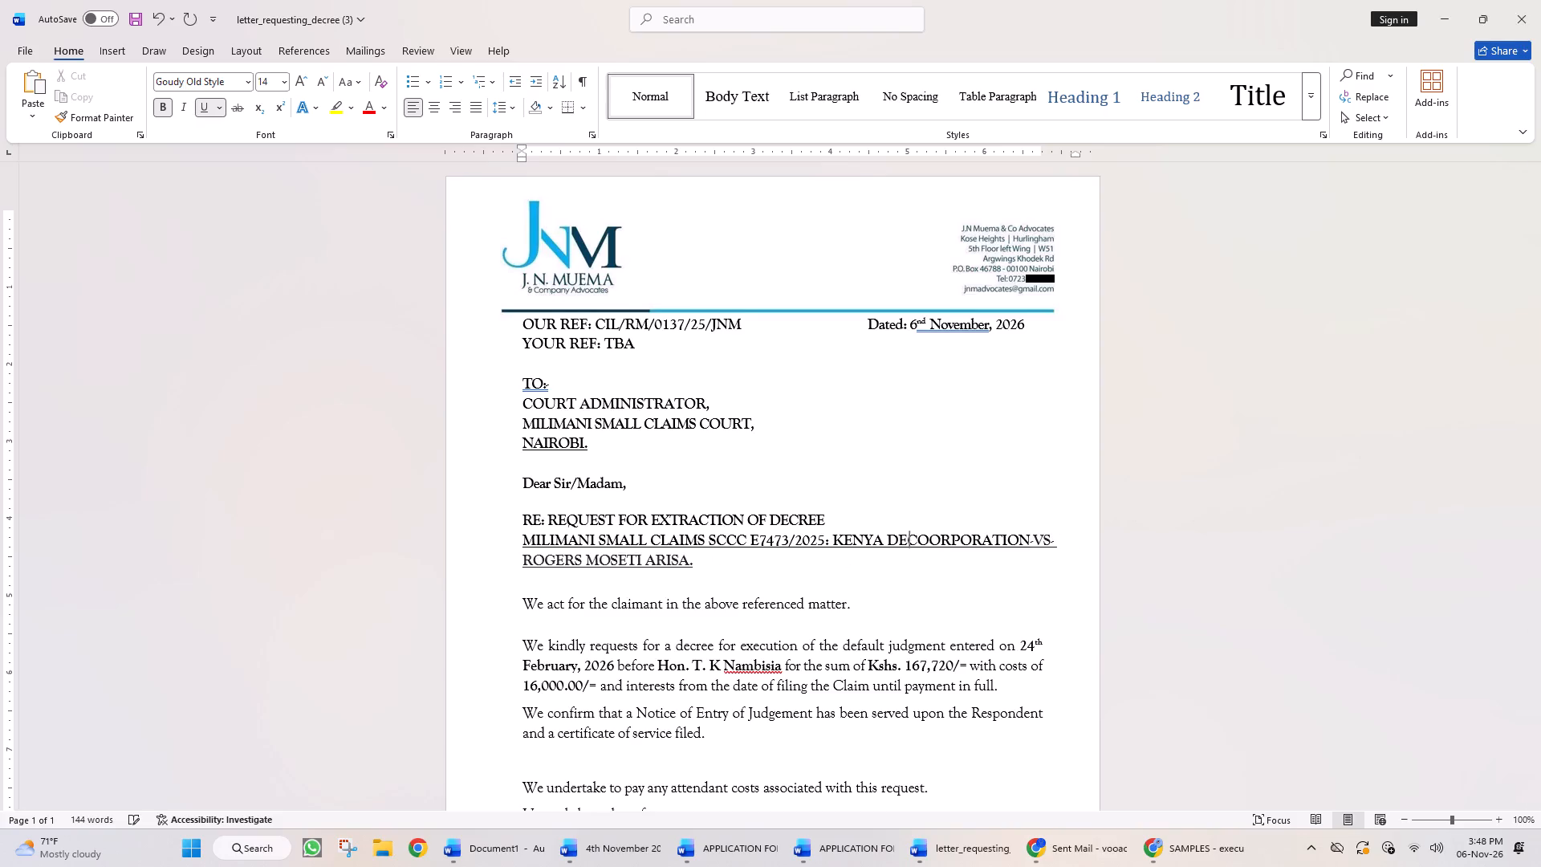
key("BackSpace")
key("BackSpace")
key("BackSpace")
key("BackSpace")
key("BackSpace")
key("BackSpace")
key("BackSpace")
key("BackSpace")
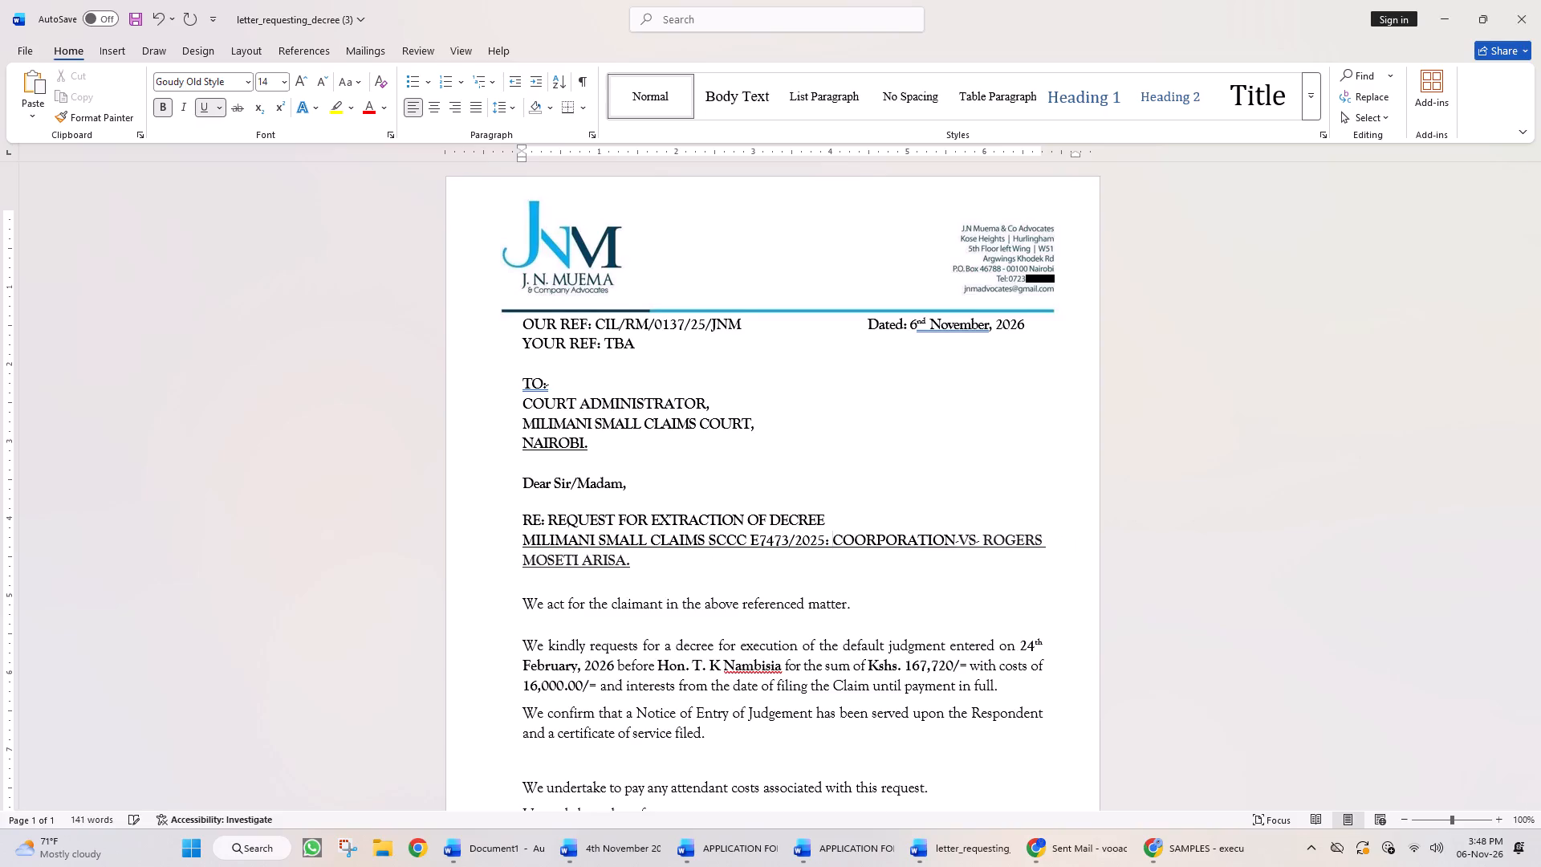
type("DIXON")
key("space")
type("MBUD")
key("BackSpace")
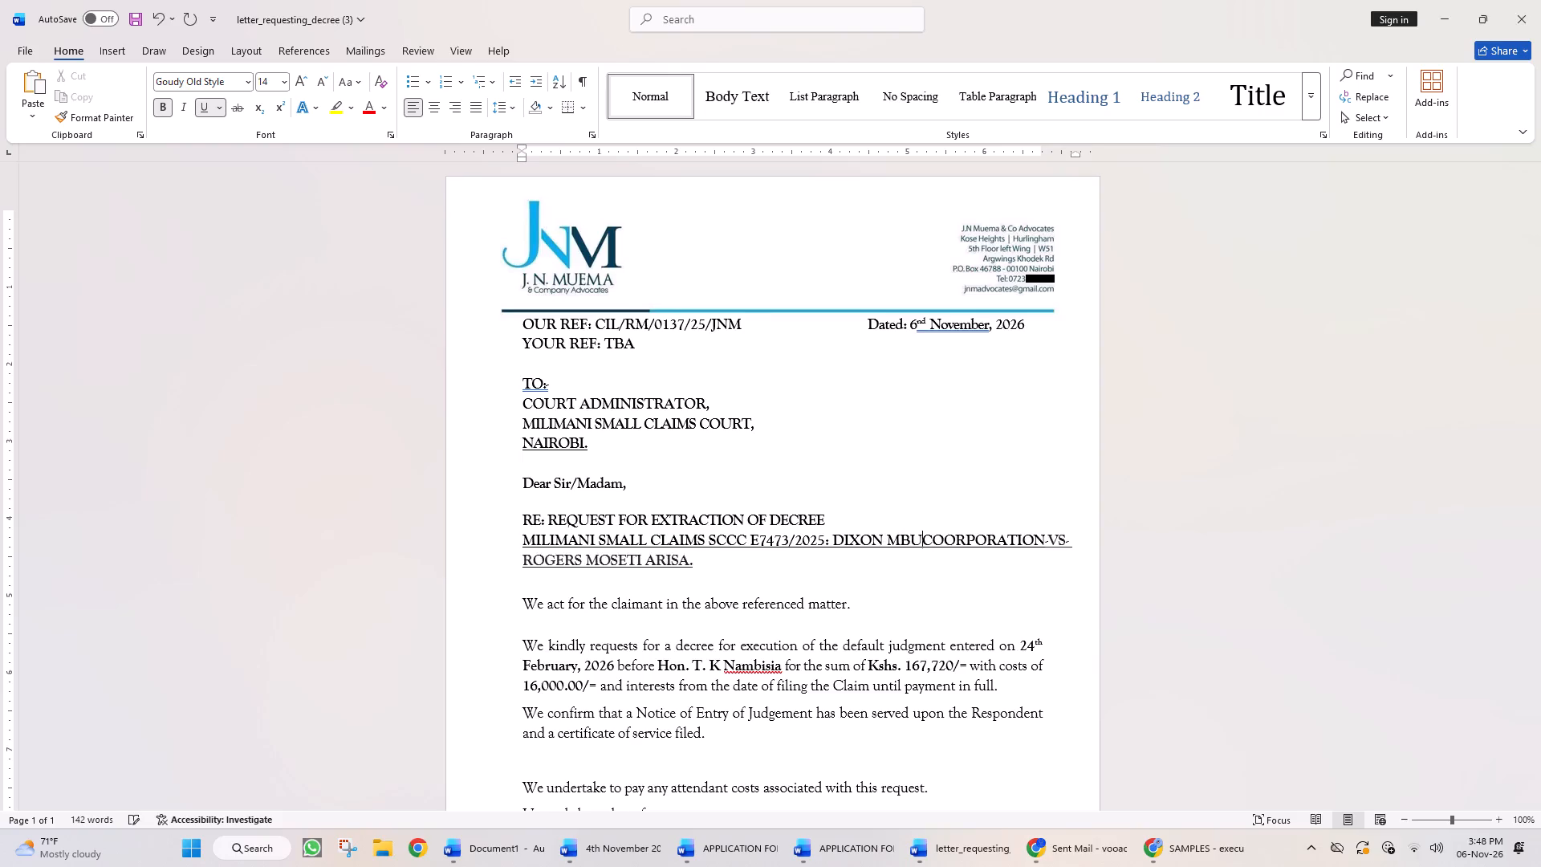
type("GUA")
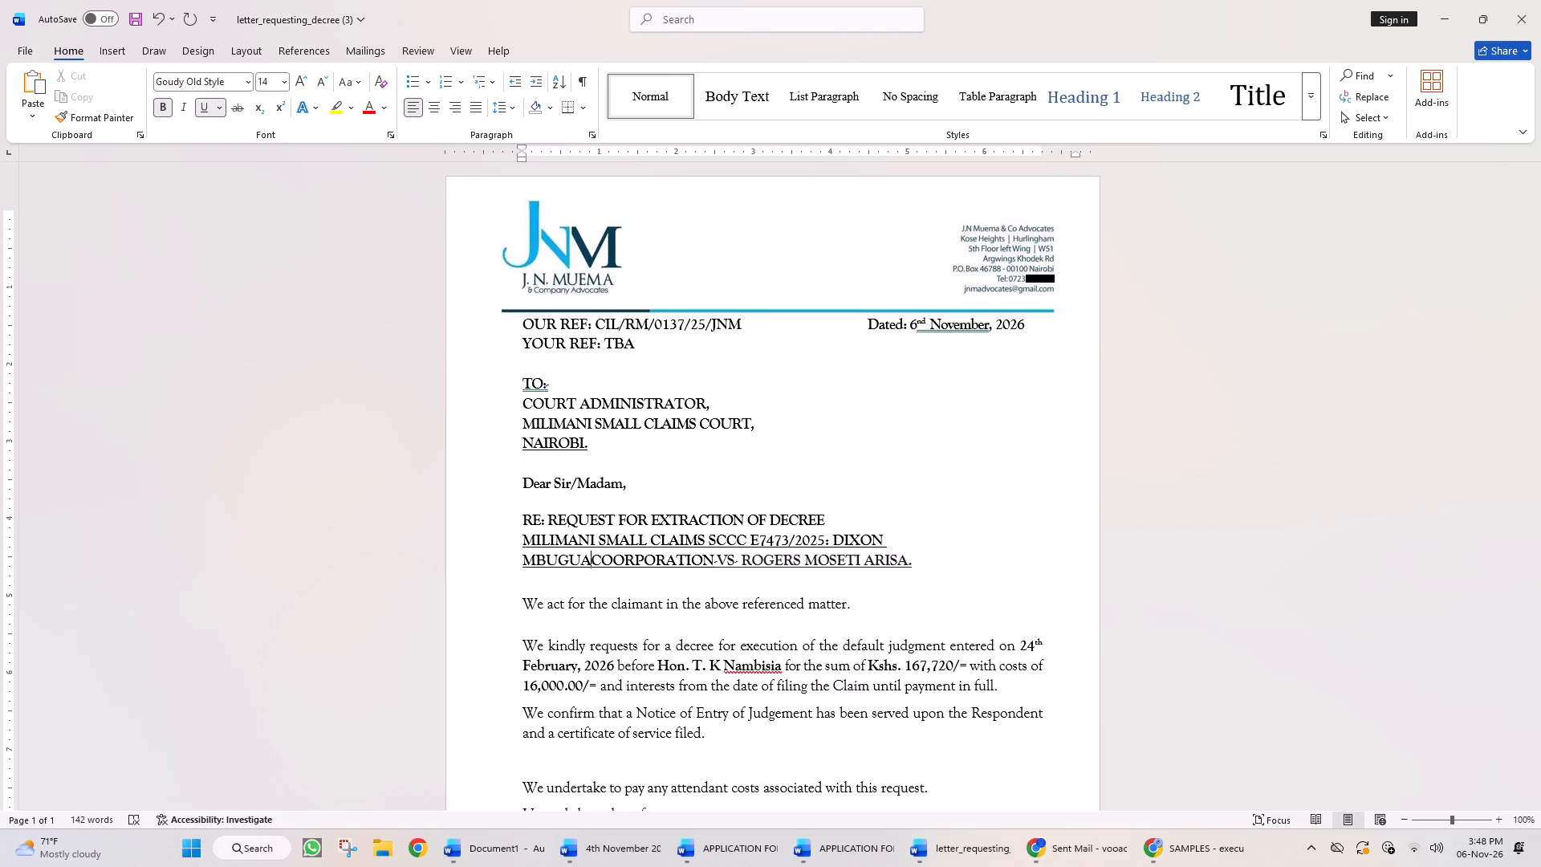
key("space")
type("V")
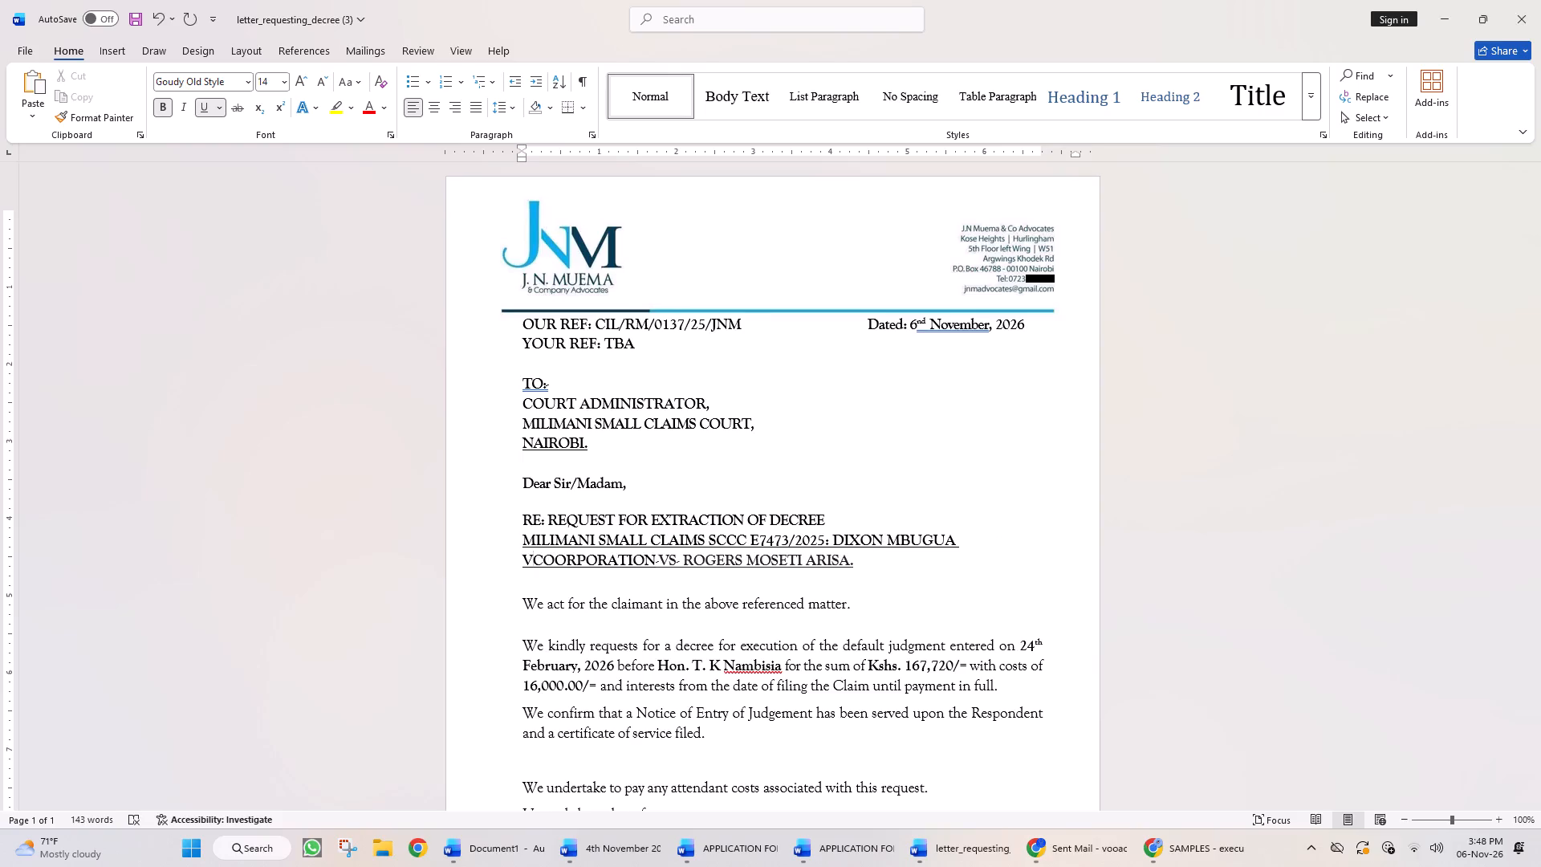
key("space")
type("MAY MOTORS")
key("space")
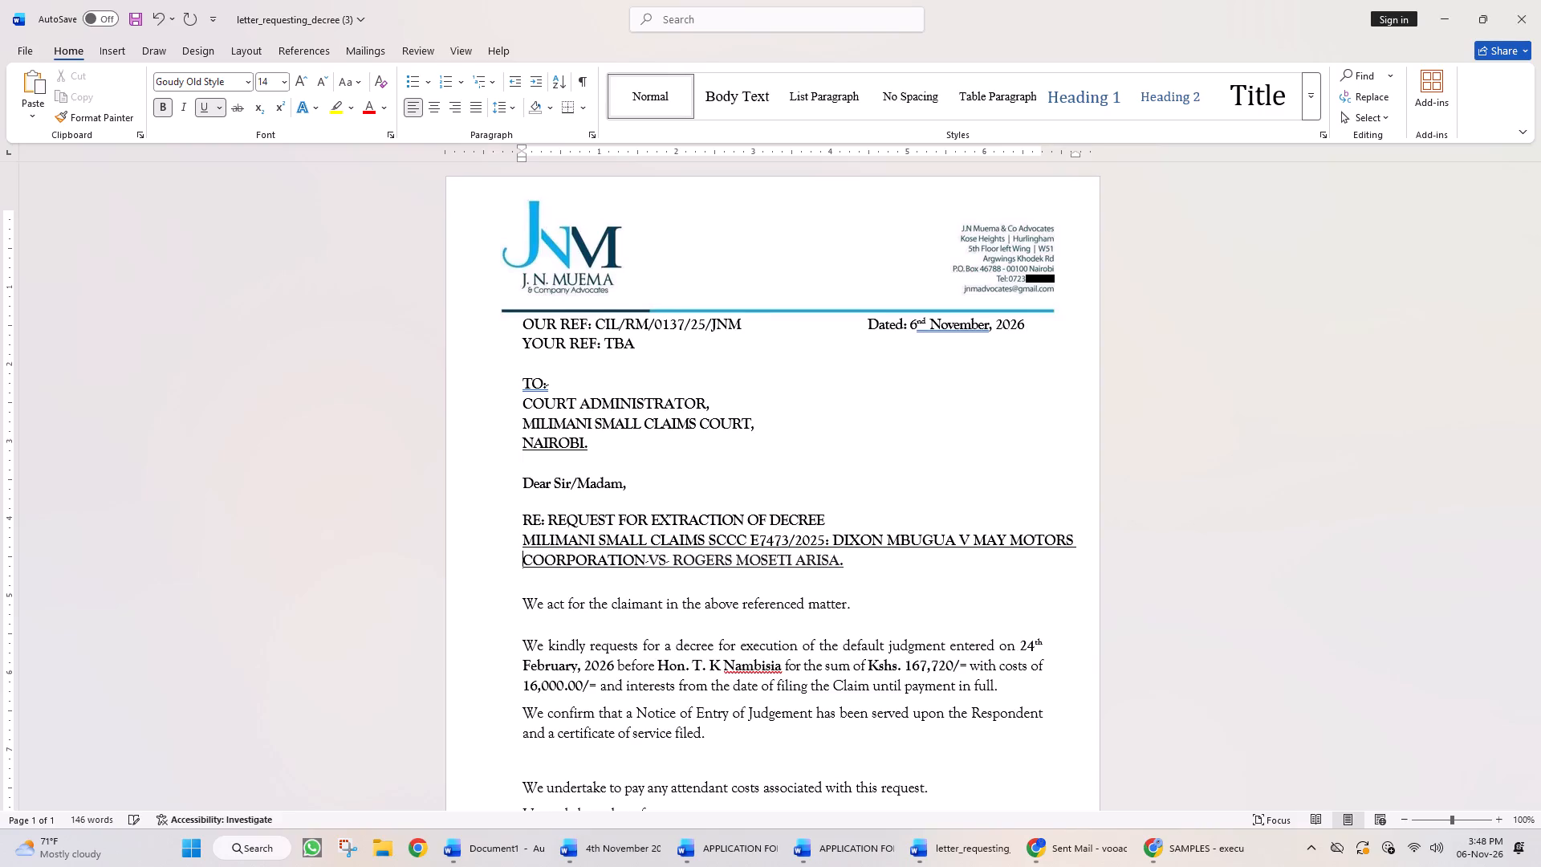
Delete the leftover COORPORATION -VS- wording and the old respondent's name after MAY MOTORS in the case heading.
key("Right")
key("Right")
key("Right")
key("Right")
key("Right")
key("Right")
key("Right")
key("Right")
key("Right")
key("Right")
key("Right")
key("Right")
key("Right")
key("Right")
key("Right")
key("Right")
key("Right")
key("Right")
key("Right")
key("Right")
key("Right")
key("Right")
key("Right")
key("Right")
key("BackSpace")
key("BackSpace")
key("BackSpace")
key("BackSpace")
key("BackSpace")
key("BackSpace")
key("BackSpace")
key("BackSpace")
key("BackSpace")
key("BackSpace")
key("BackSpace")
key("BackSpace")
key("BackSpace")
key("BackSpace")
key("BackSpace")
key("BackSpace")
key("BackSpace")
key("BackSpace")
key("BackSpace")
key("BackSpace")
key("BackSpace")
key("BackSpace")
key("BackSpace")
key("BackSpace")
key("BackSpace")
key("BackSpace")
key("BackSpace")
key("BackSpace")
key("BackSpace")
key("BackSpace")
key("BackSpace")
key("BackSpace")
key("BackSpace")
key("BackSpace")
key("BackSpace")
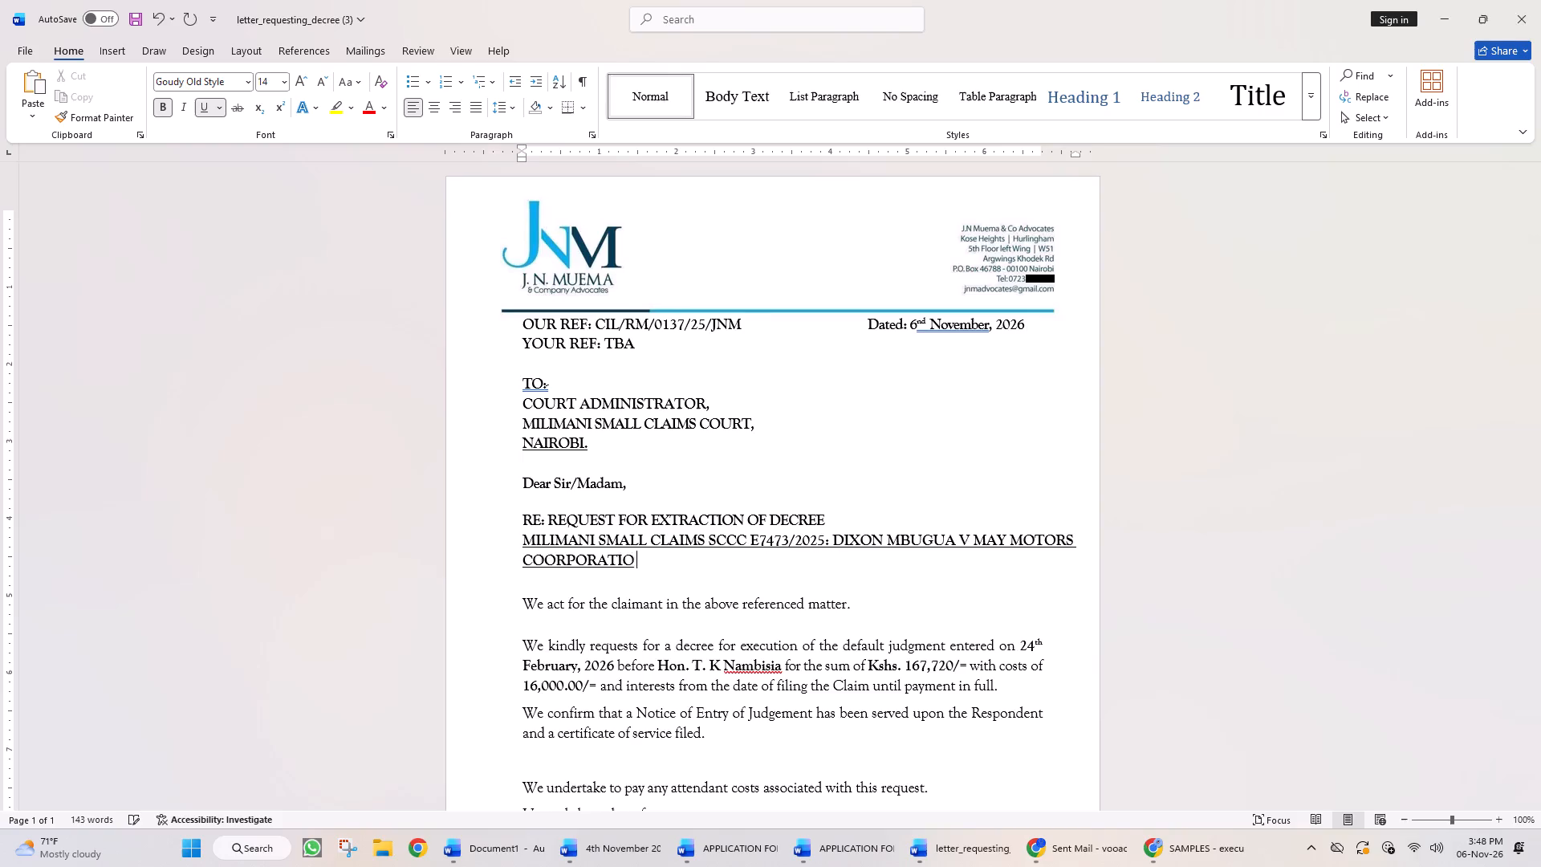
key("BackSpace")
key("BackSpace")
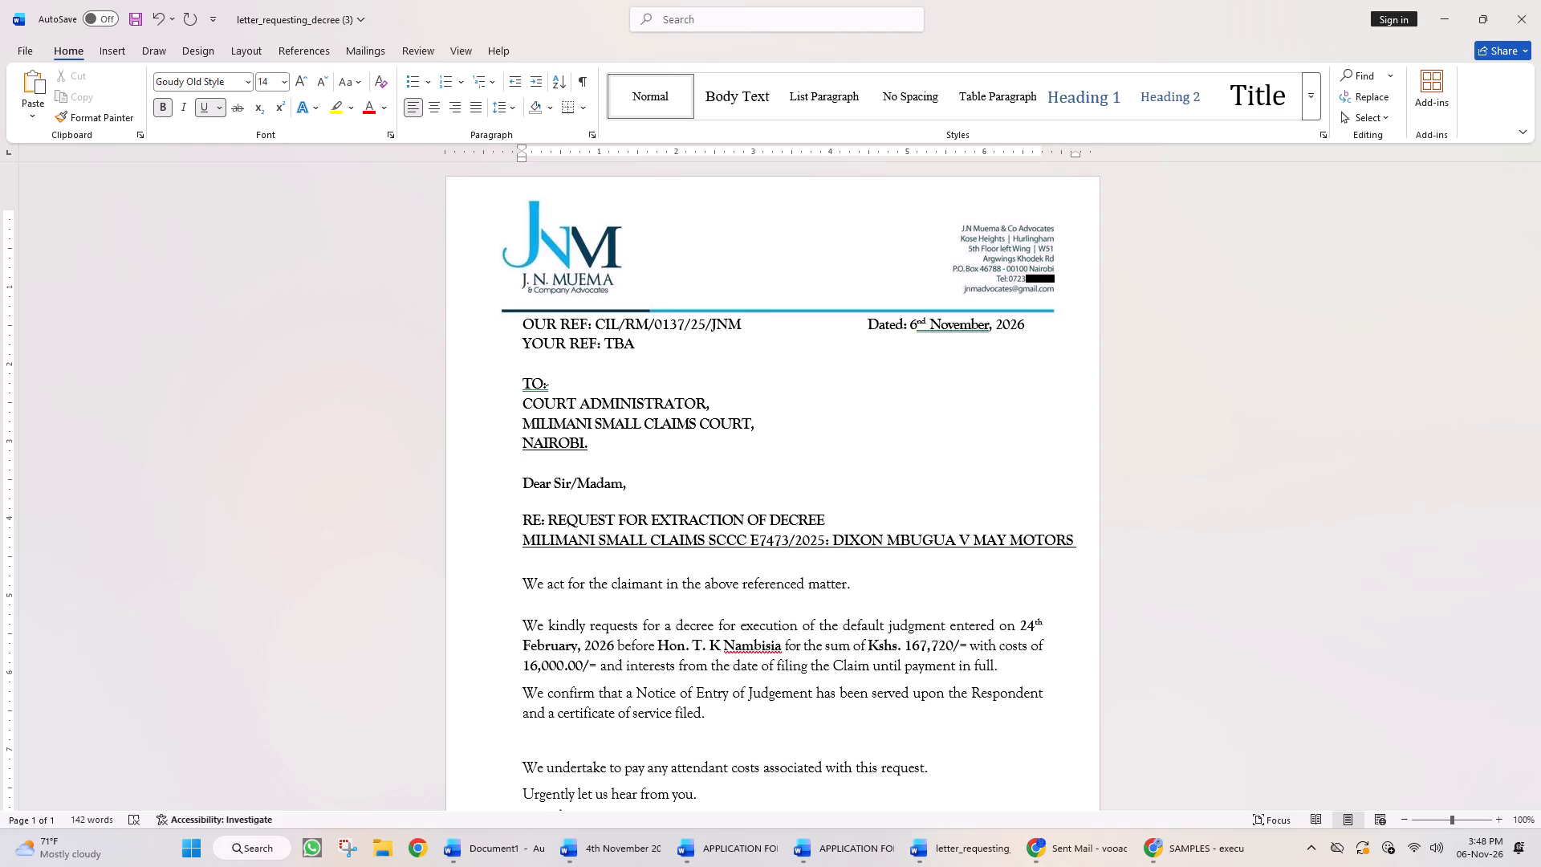
Change the case number in the heading to E2192, keeping the year 2025.
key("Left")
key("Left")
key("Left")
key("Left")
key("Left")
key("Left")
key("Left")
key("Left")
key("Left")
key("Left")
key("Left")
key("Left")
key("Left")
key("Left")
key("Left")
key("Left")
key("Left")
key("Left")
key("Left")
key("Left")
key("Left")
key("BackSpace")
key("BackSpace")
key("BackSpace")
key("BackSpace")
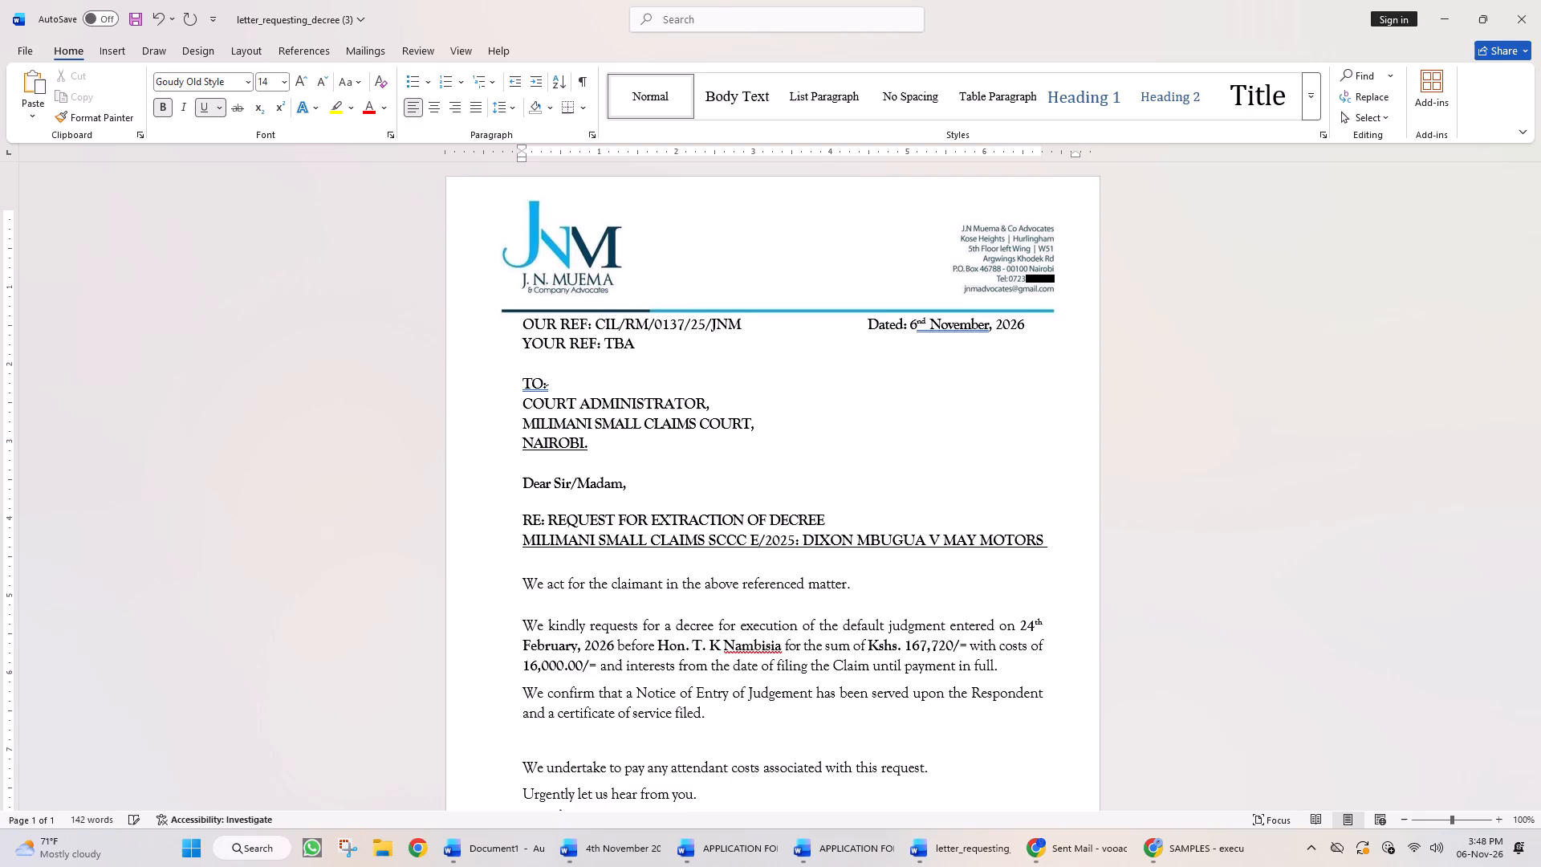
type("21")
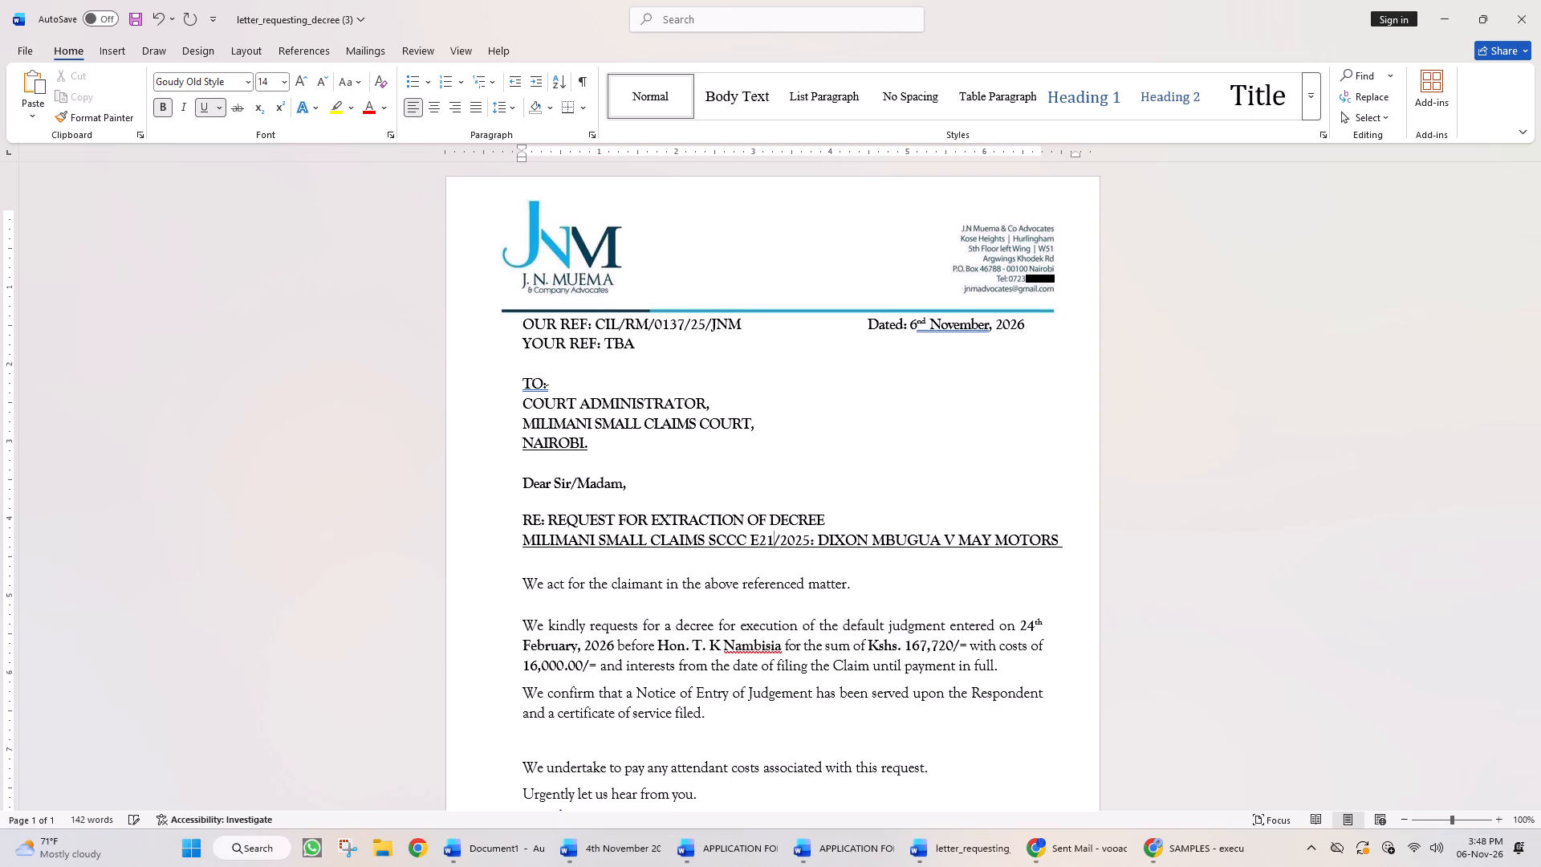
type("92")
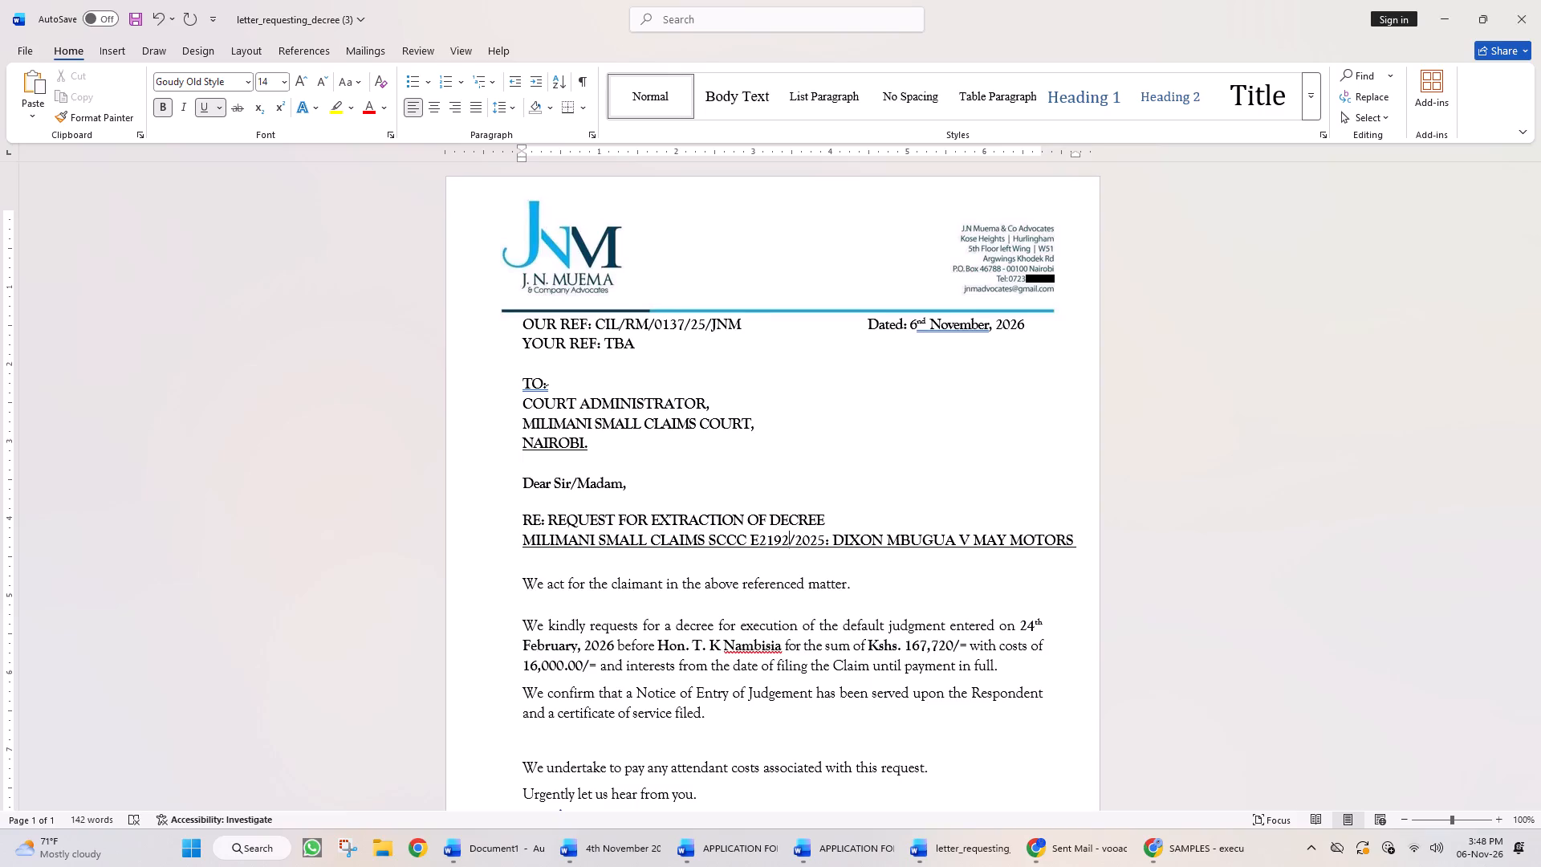
Insert a slash before the E of the case number so the heading reads SCCC /E2192/2025.
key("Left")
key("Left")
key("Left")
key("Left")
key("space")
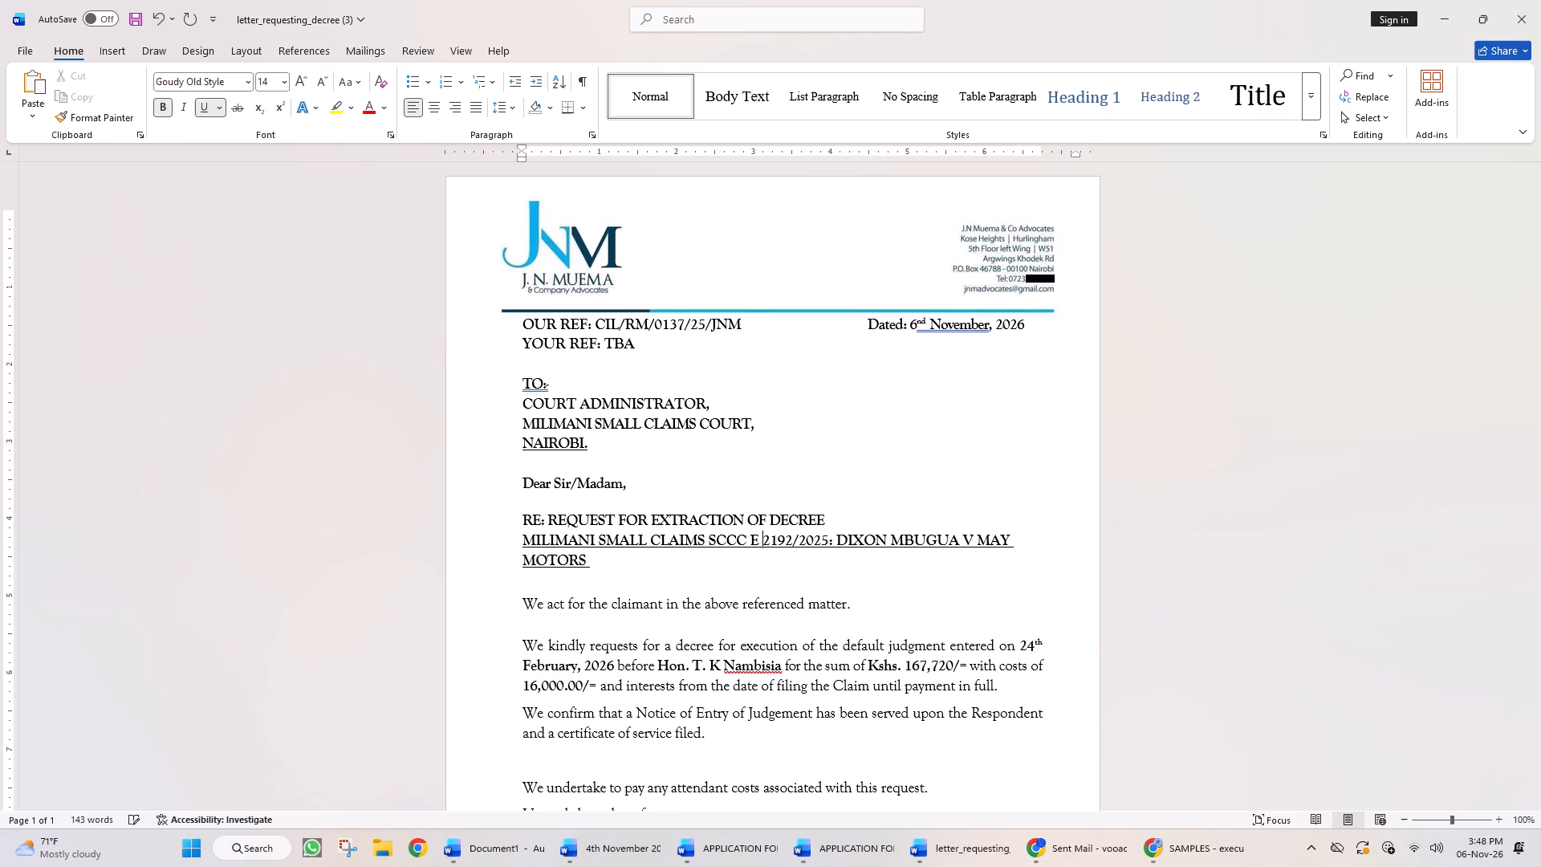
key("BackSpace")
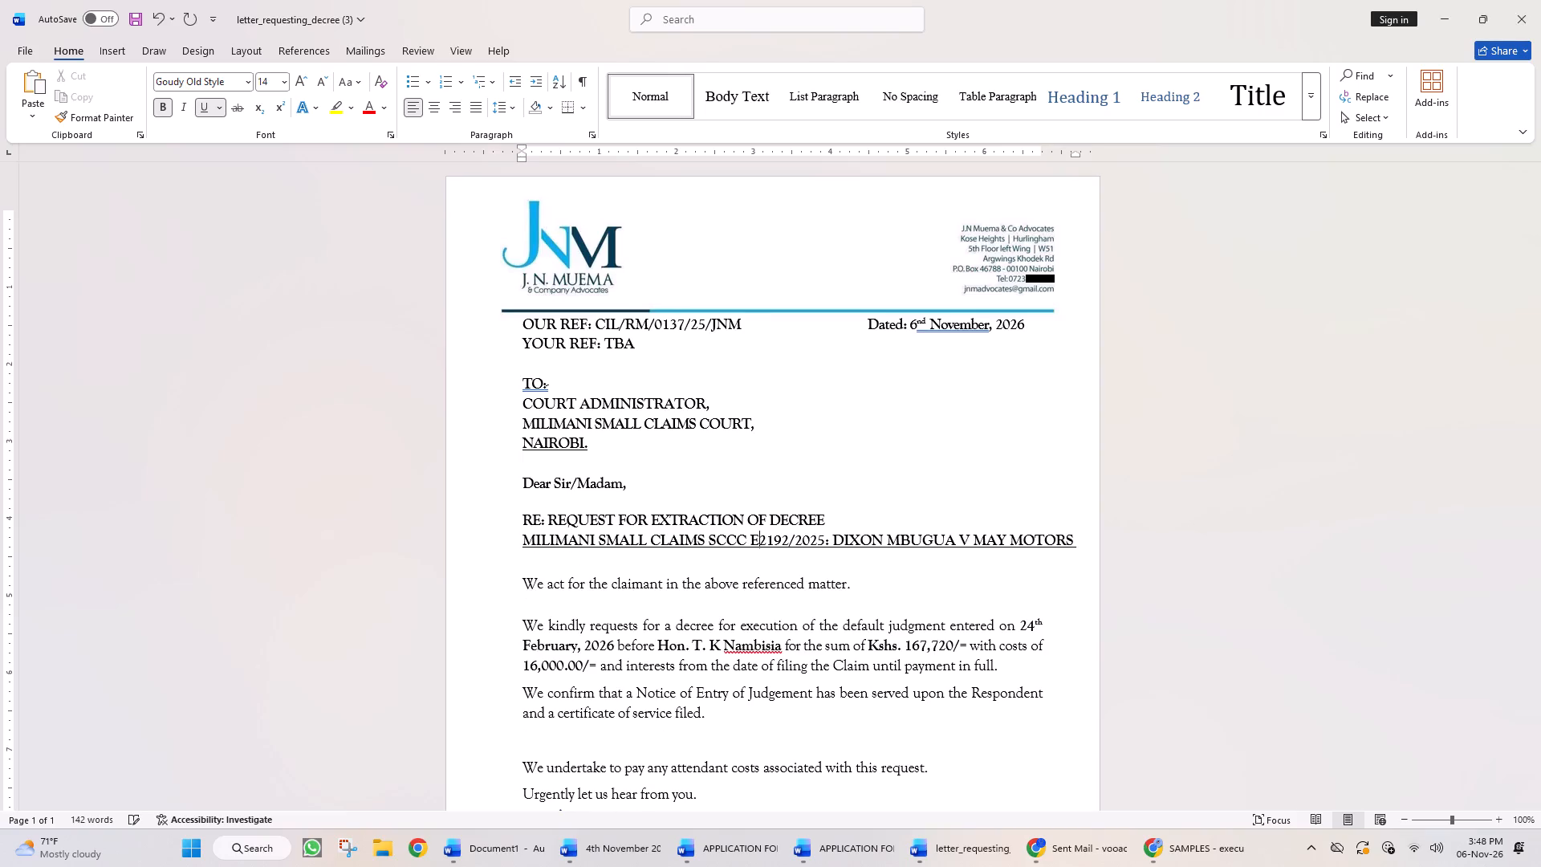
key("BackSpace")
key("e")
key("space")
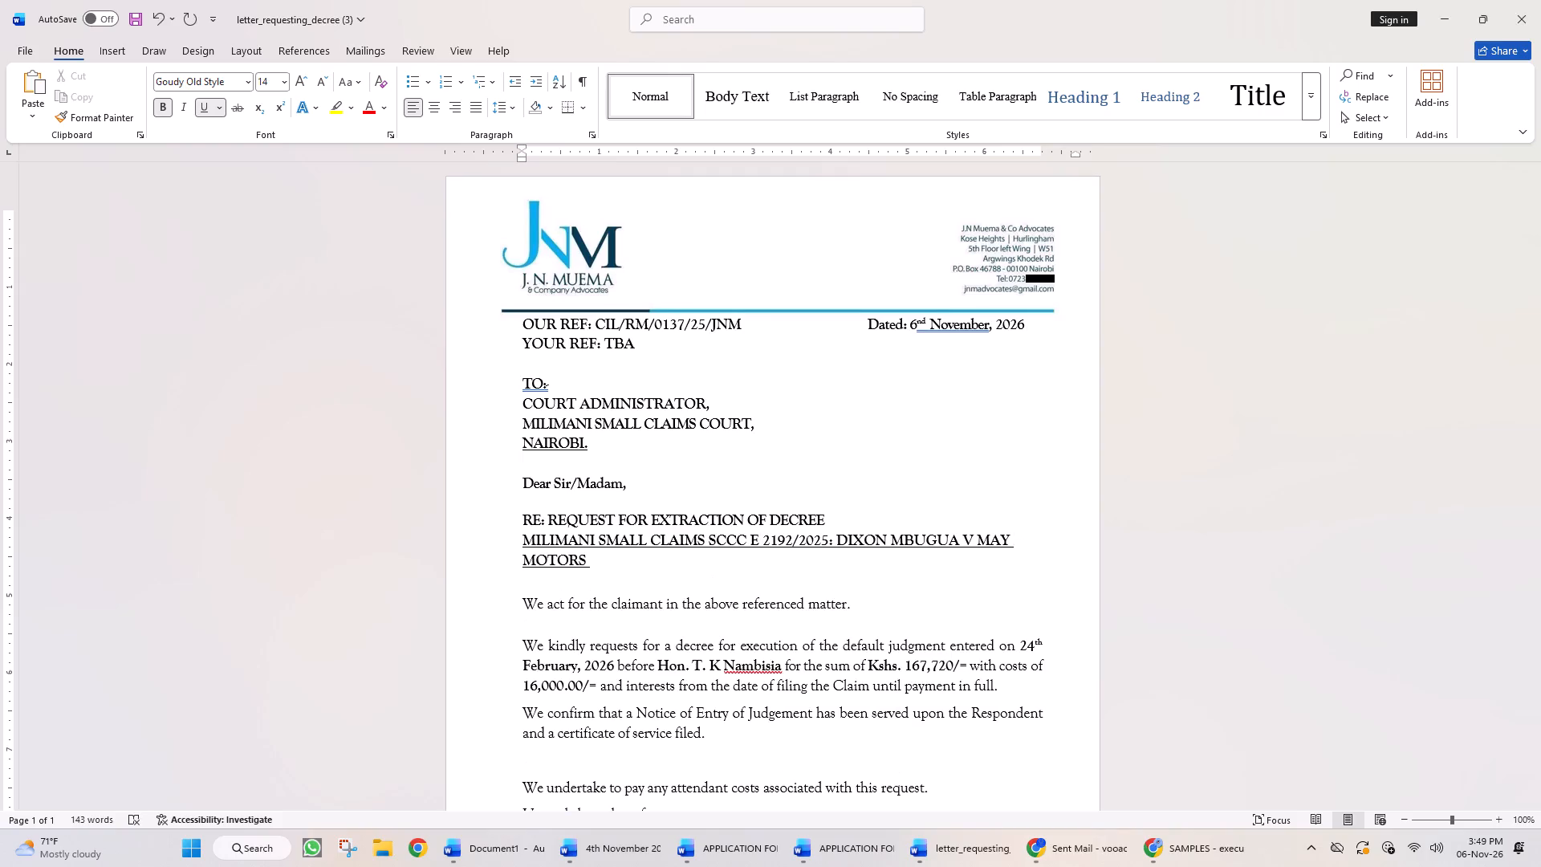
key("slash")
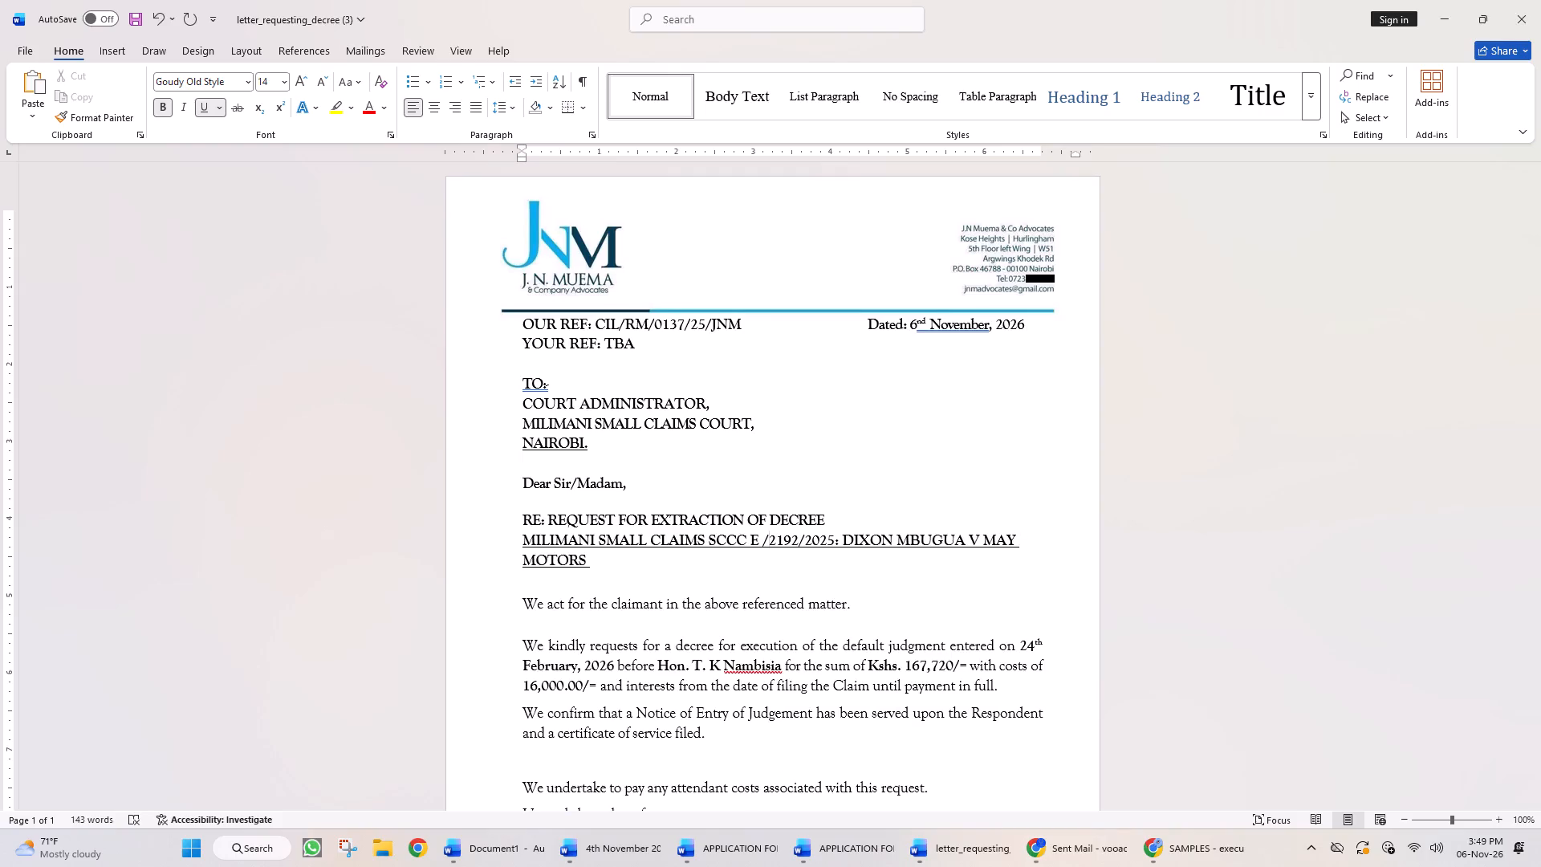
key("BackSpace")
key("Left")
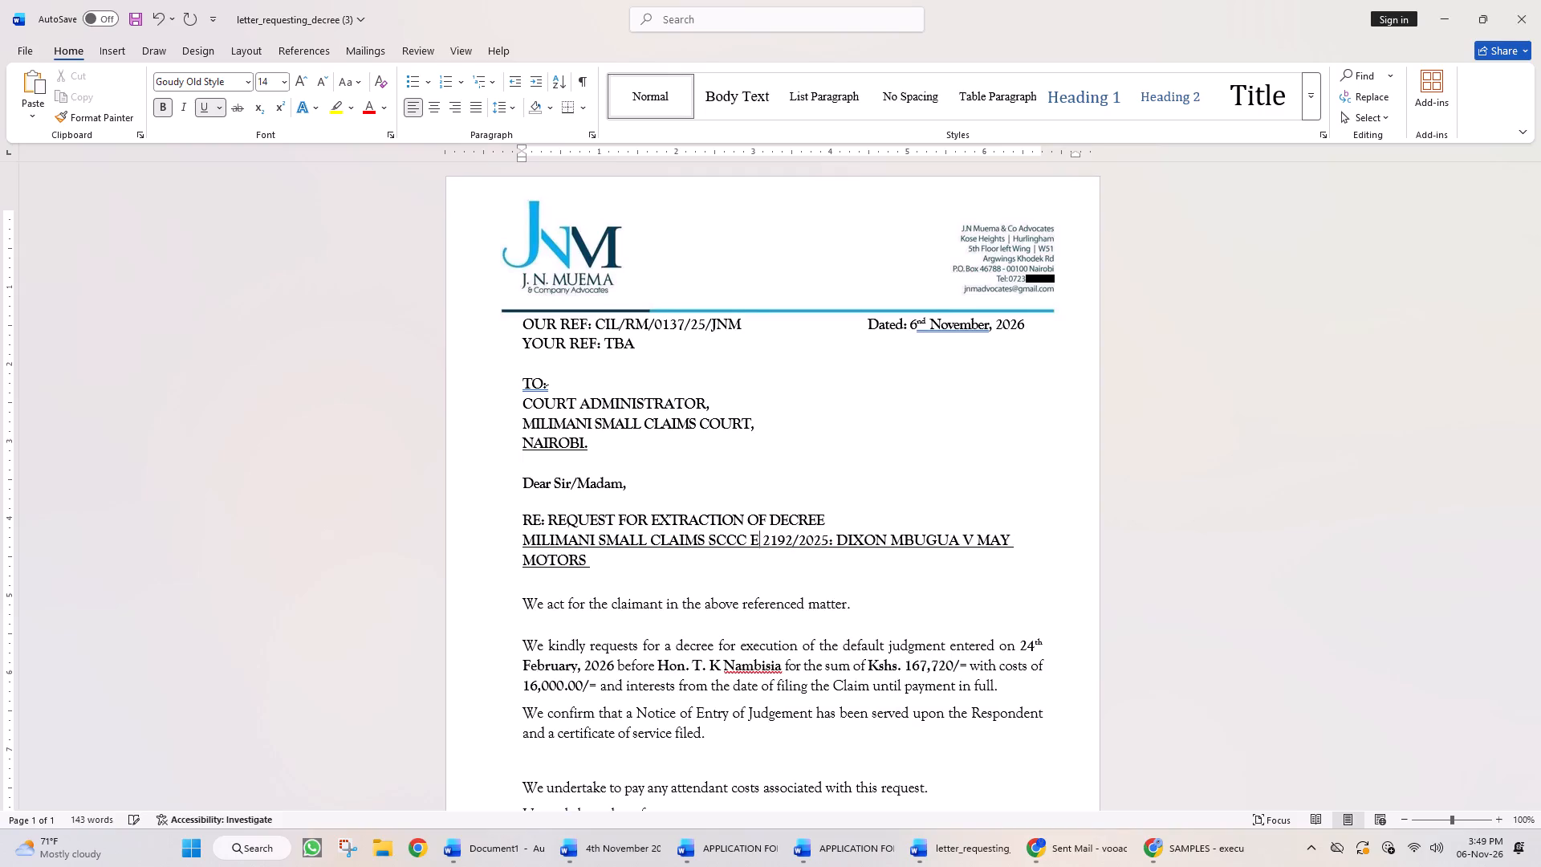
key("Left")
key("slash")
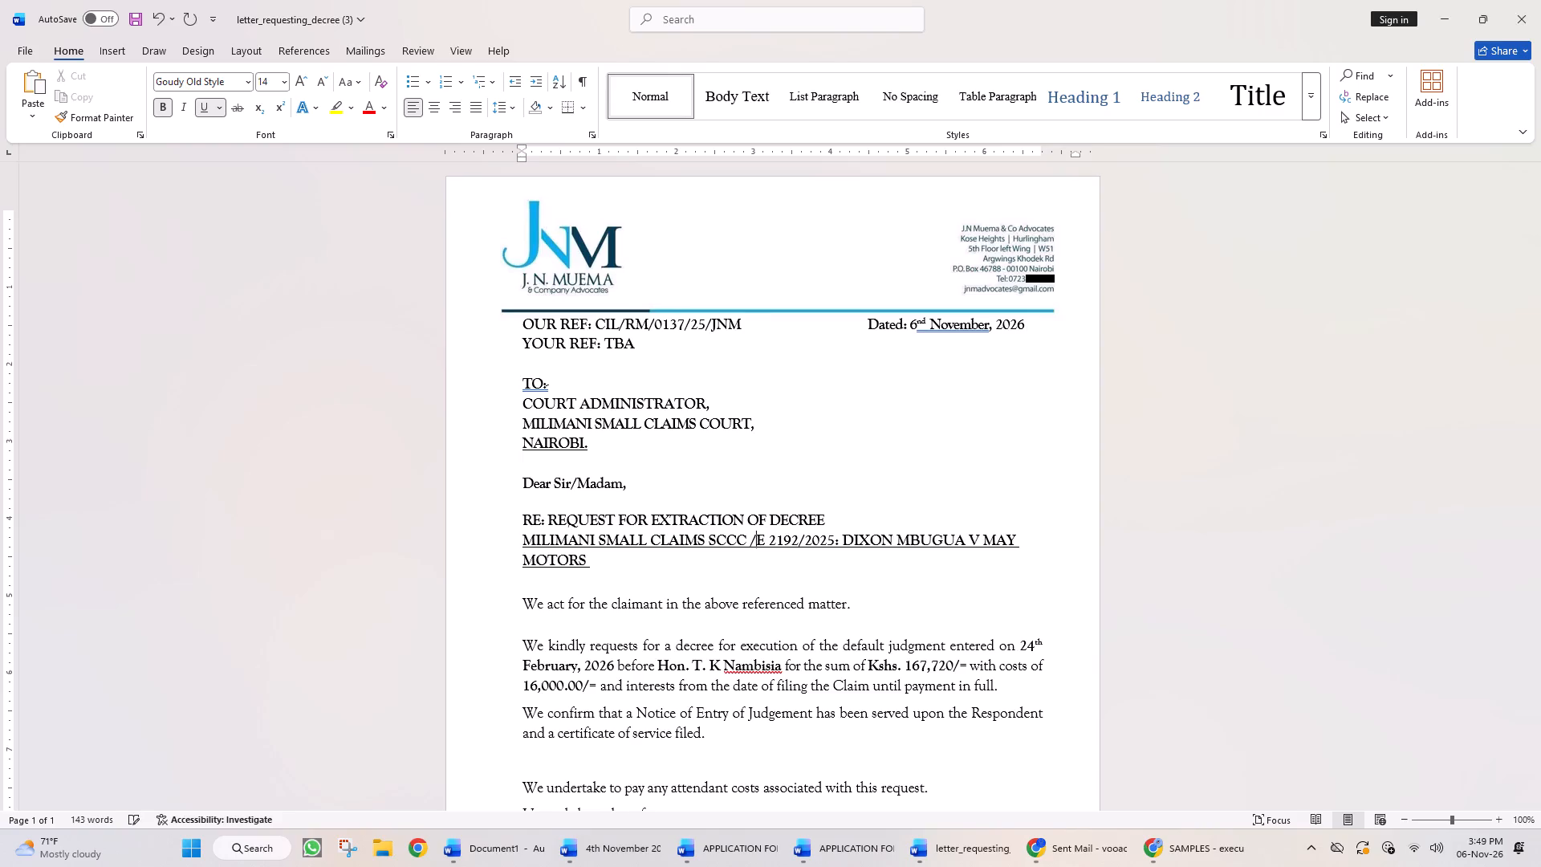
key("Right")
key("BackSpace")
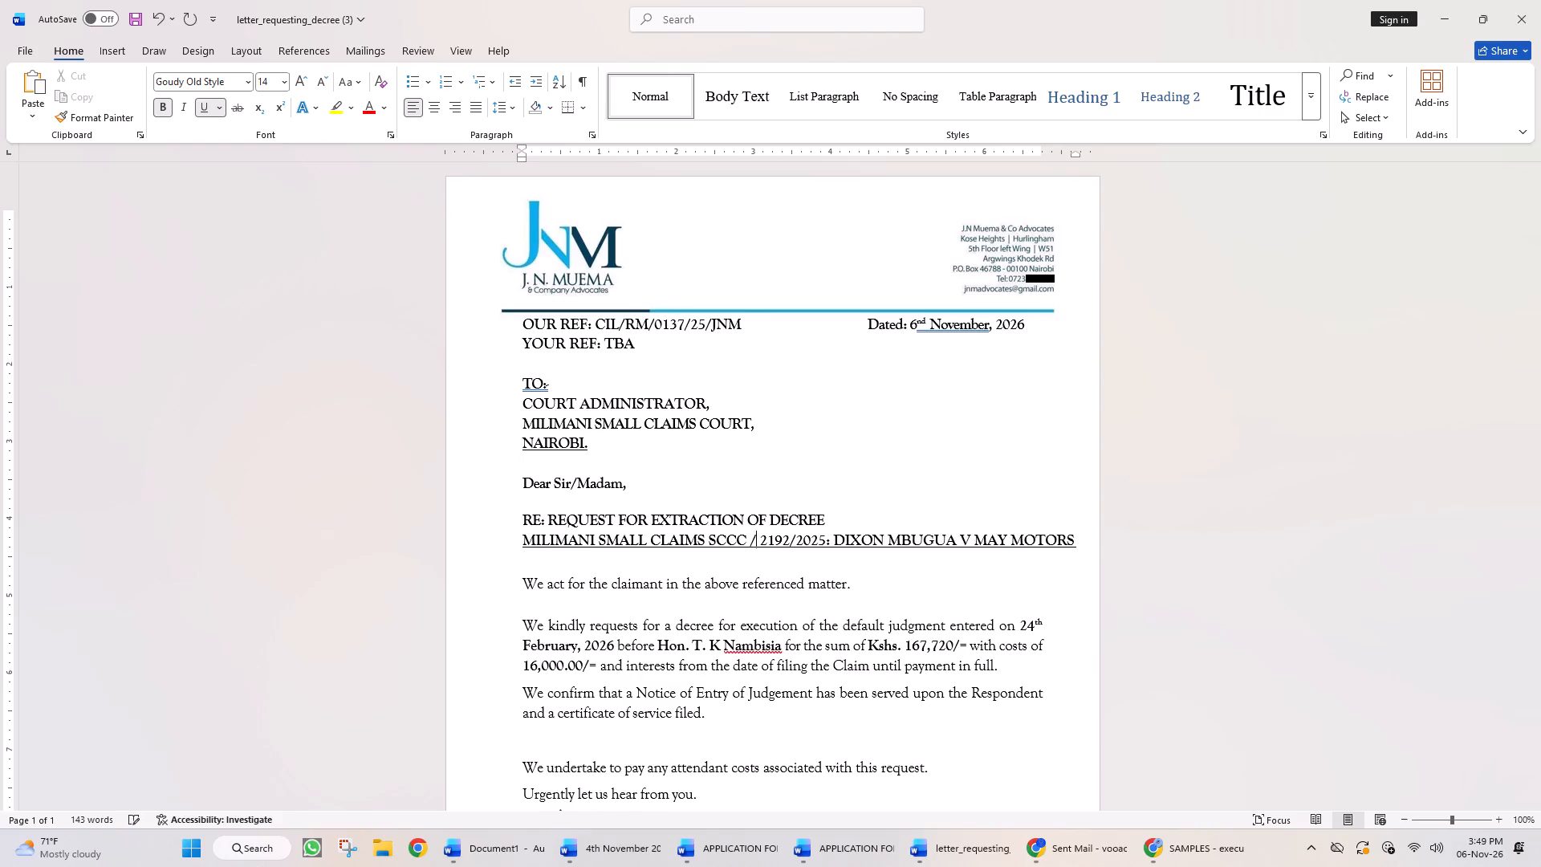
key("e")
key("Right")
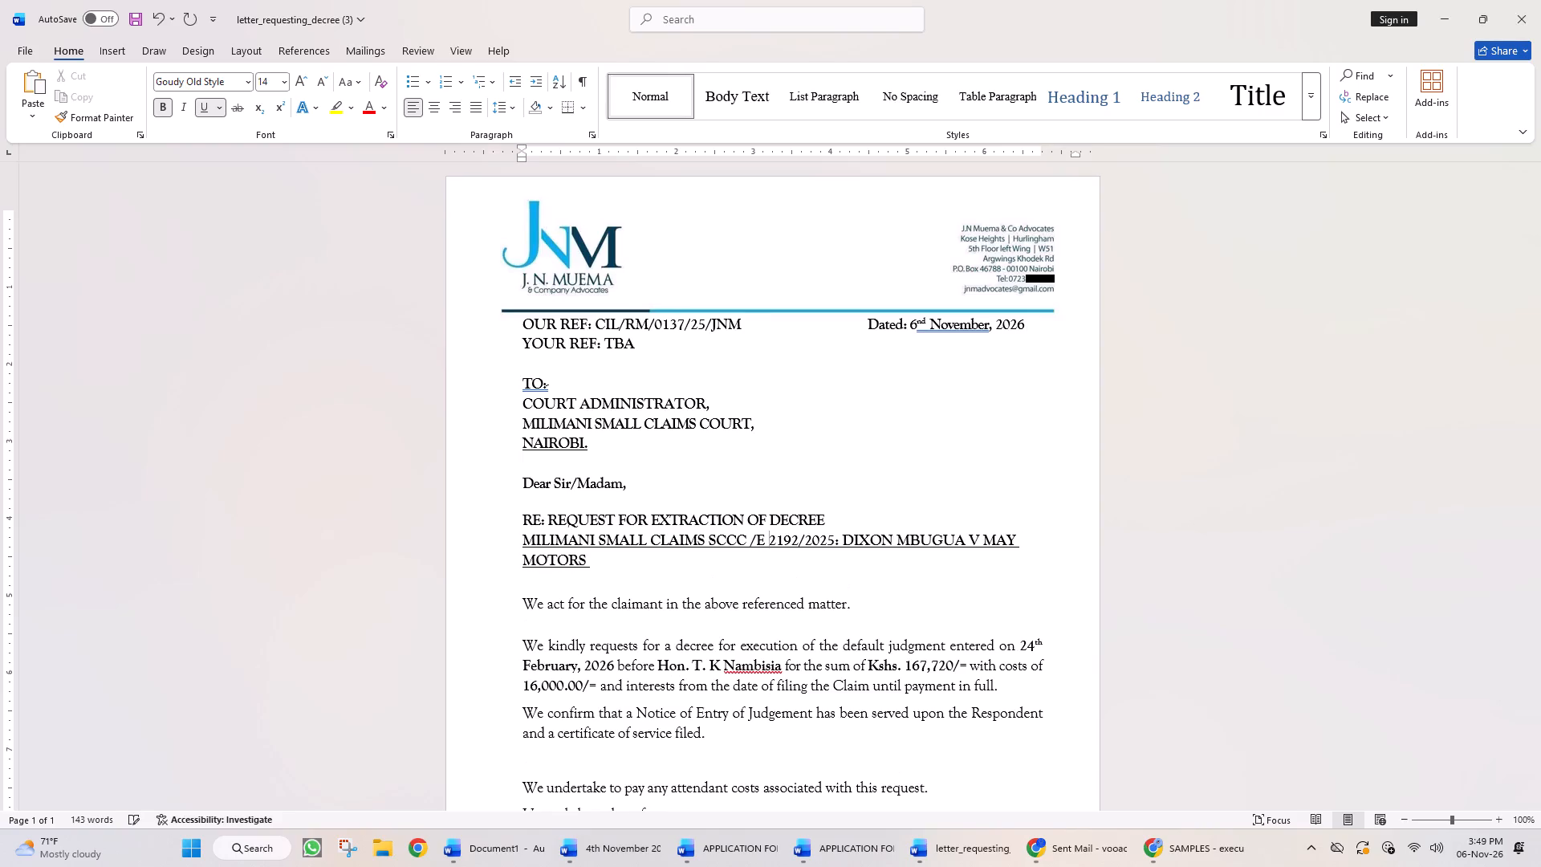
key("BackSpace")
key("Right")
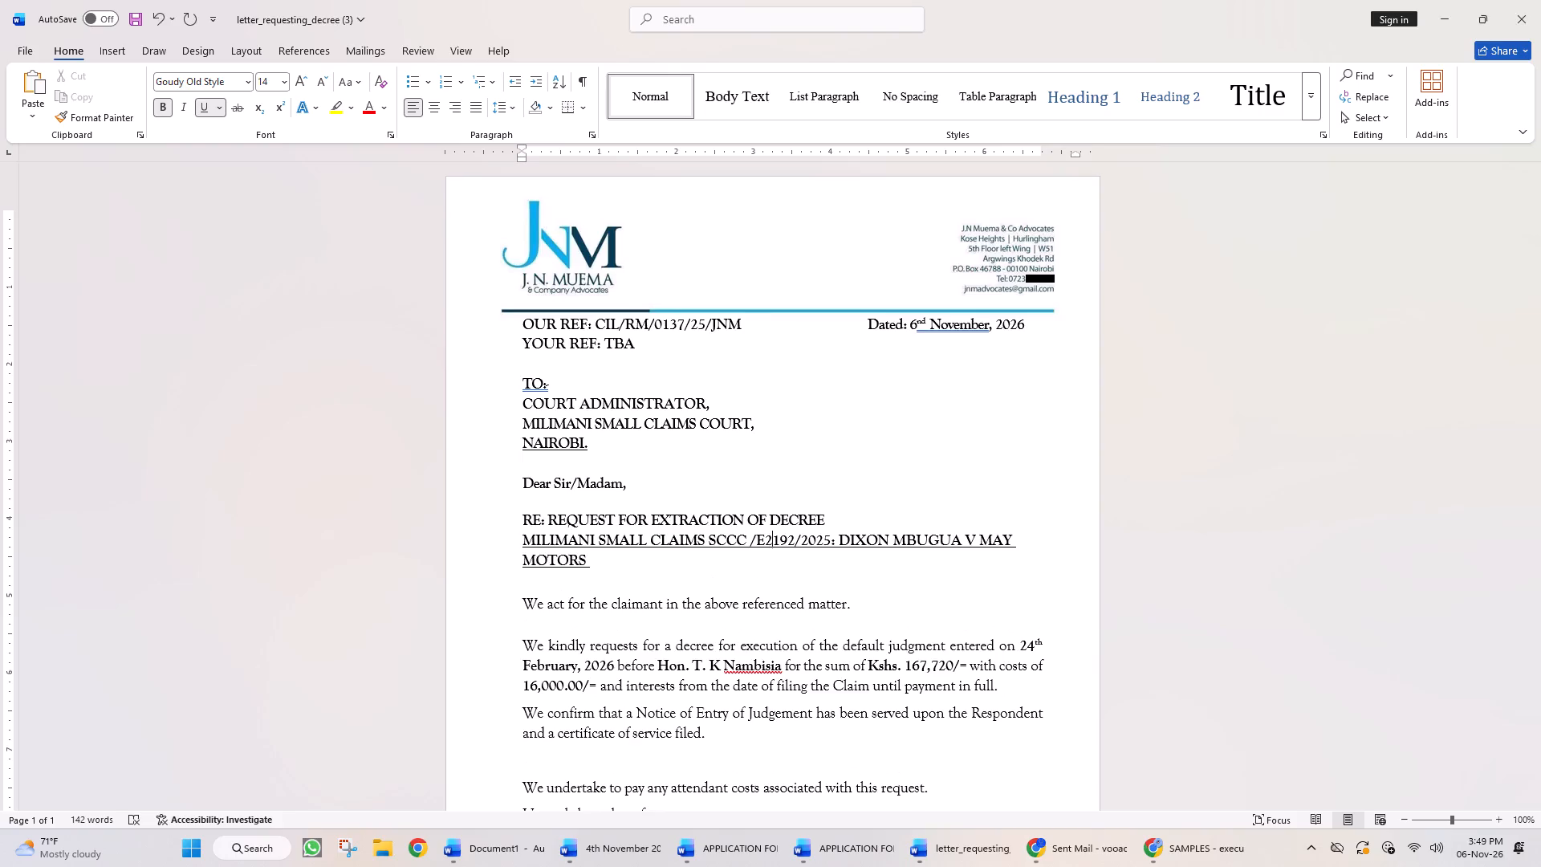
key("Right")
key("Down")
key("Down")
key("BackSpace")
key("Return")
Change the day of the default judgment date in the letter's request paragraph to 6th, with the ordinal in superscript.
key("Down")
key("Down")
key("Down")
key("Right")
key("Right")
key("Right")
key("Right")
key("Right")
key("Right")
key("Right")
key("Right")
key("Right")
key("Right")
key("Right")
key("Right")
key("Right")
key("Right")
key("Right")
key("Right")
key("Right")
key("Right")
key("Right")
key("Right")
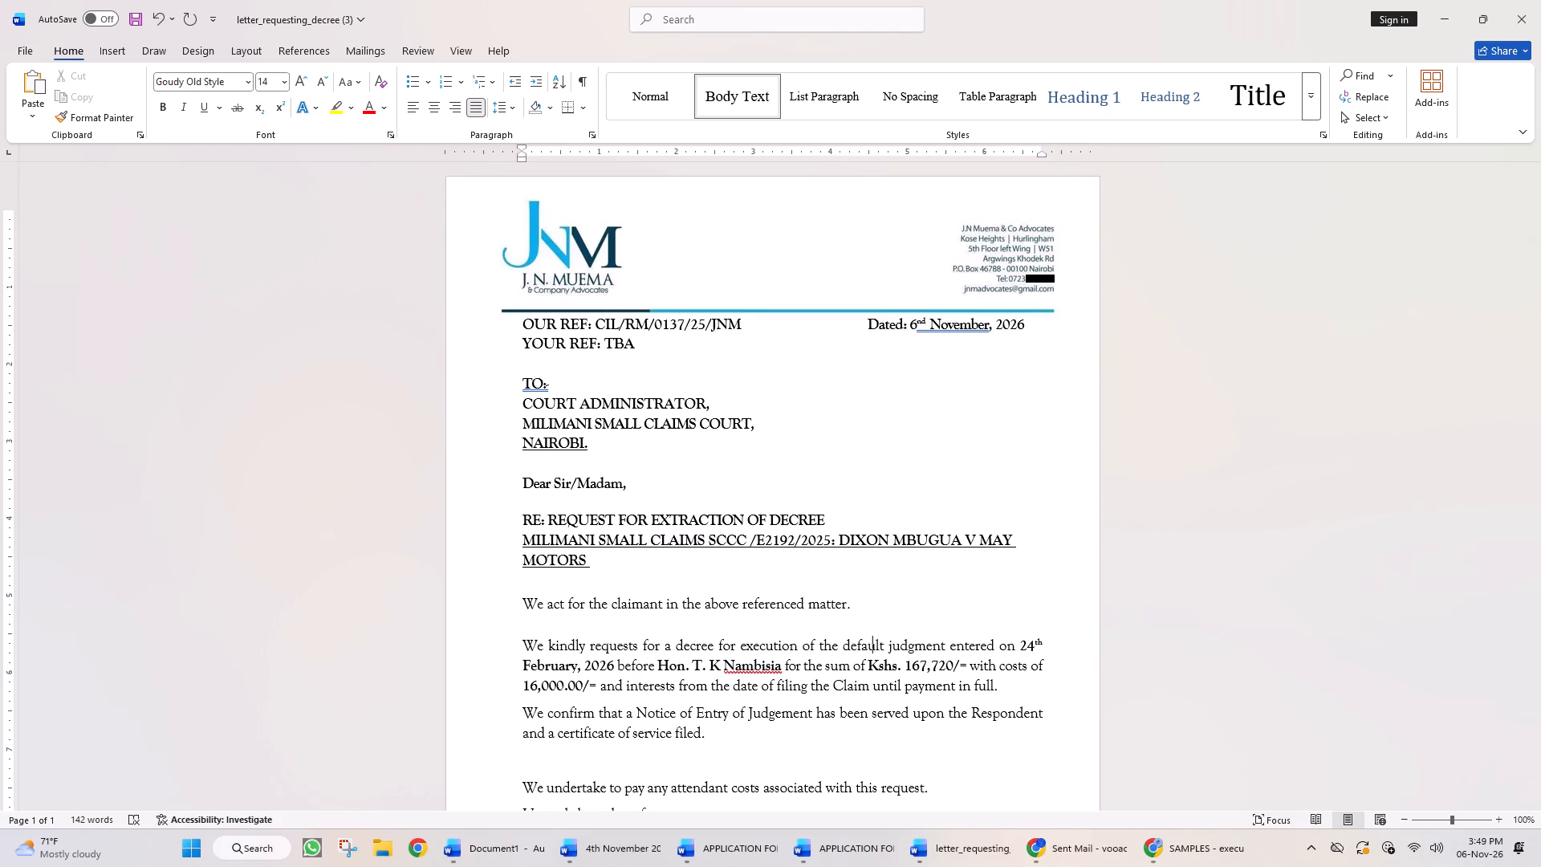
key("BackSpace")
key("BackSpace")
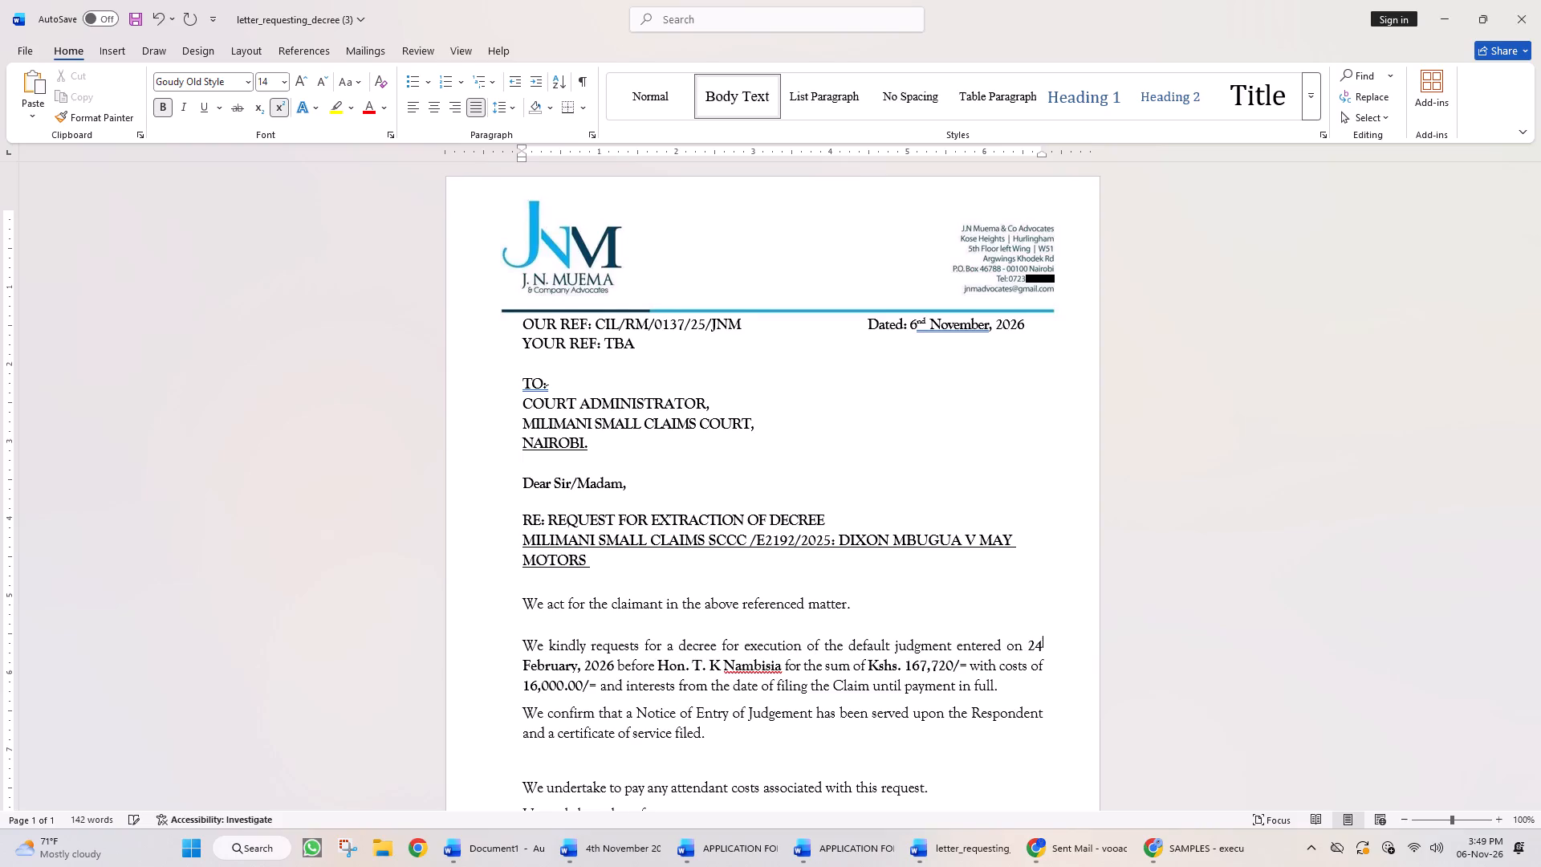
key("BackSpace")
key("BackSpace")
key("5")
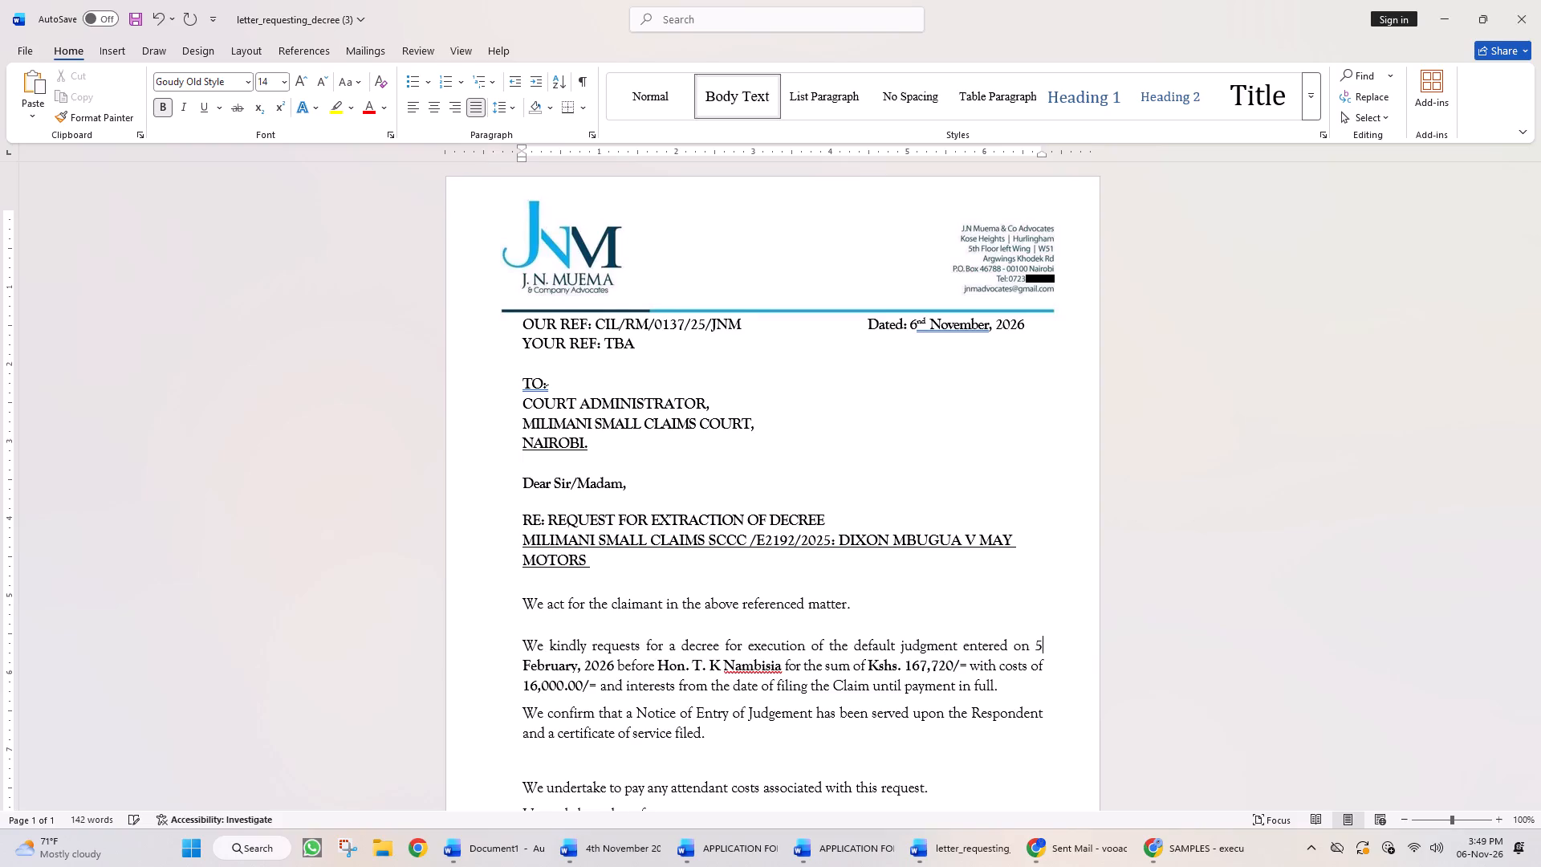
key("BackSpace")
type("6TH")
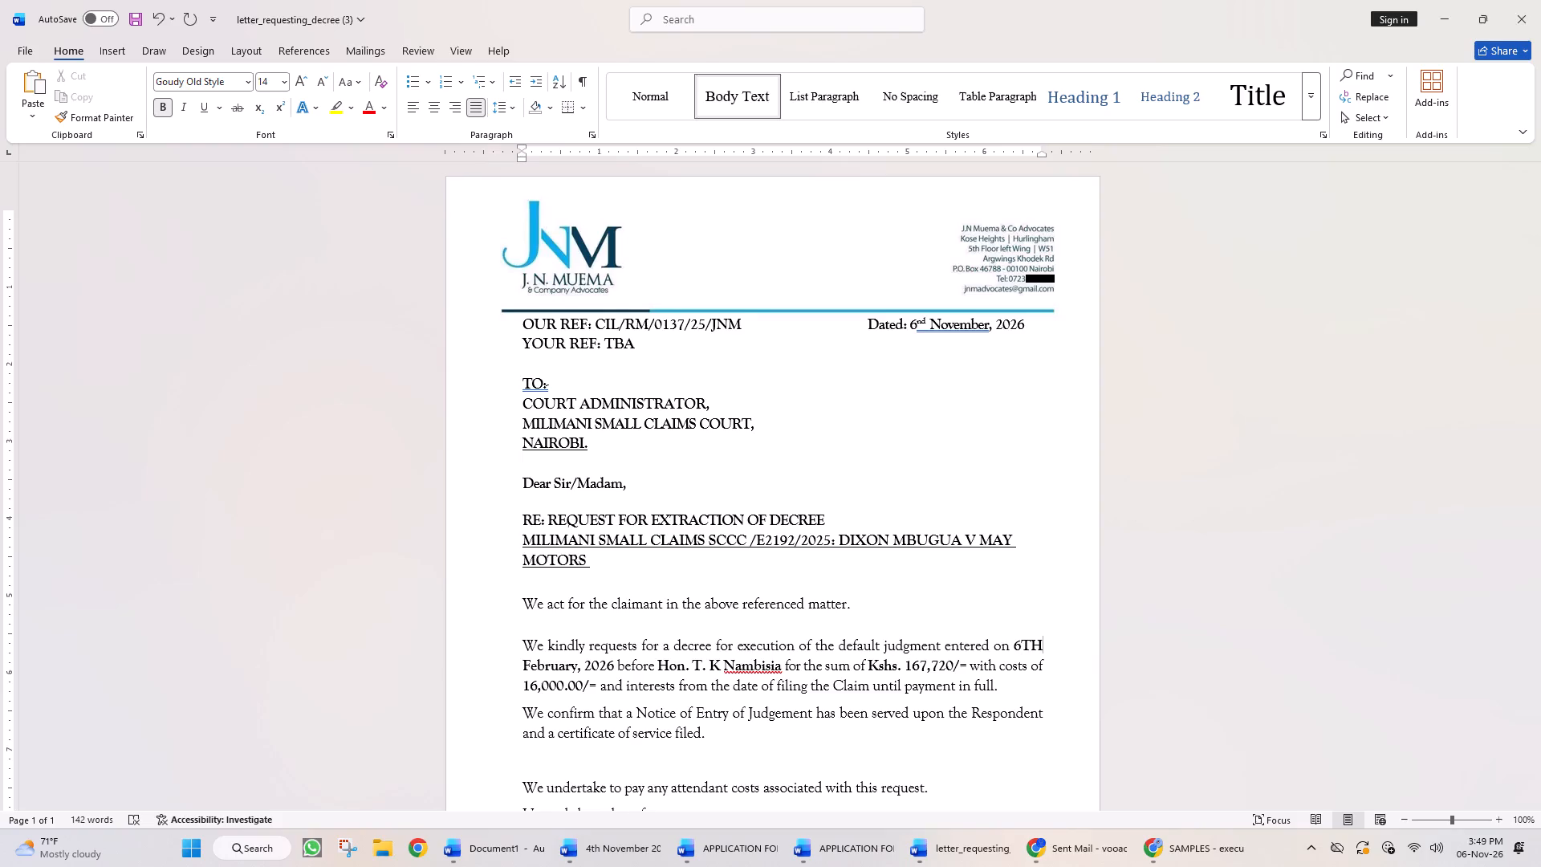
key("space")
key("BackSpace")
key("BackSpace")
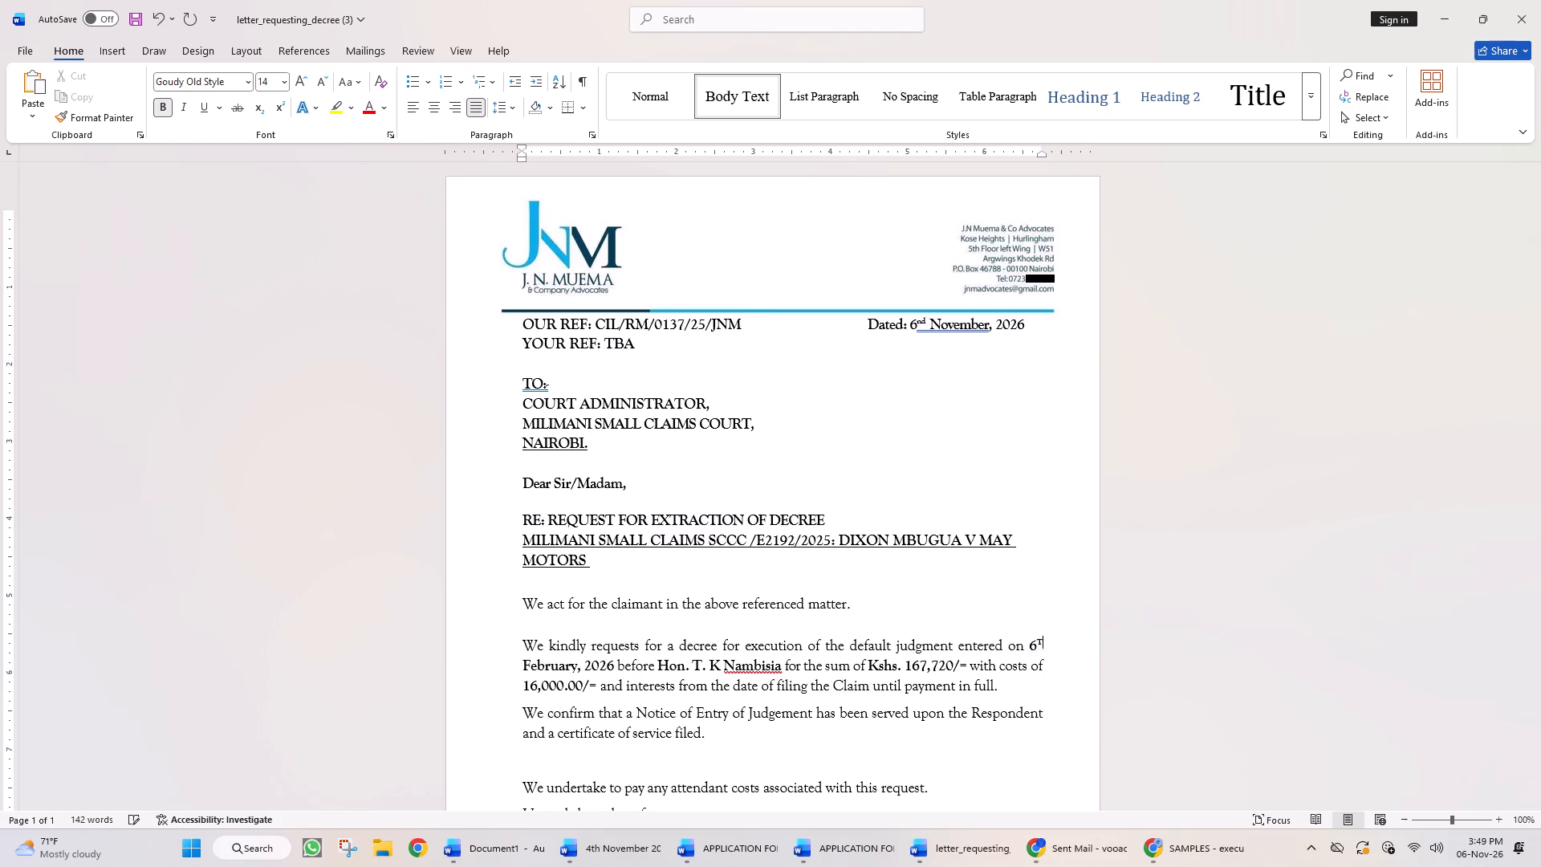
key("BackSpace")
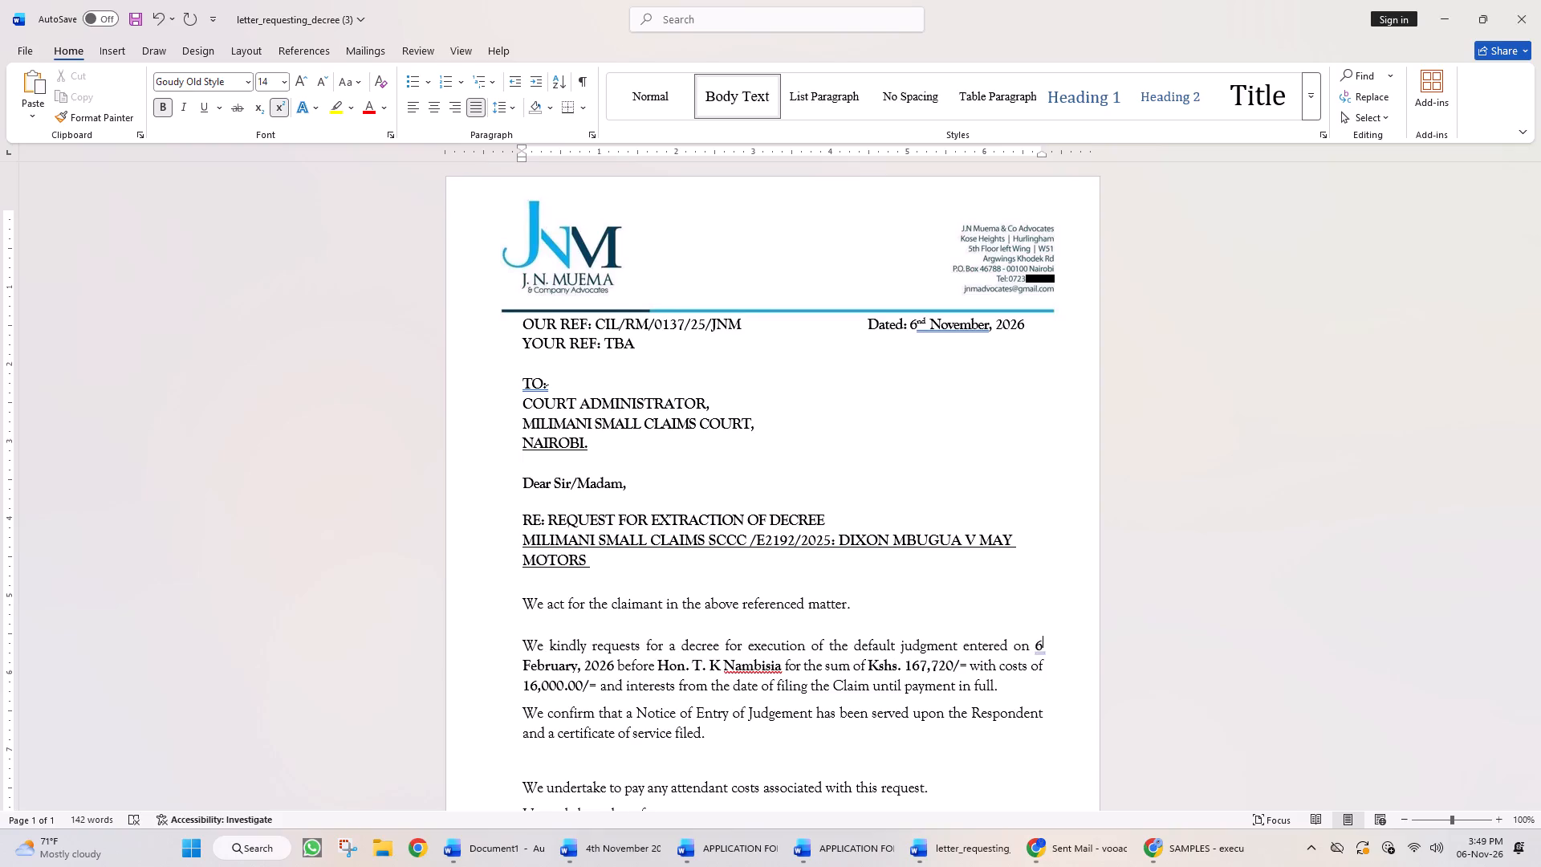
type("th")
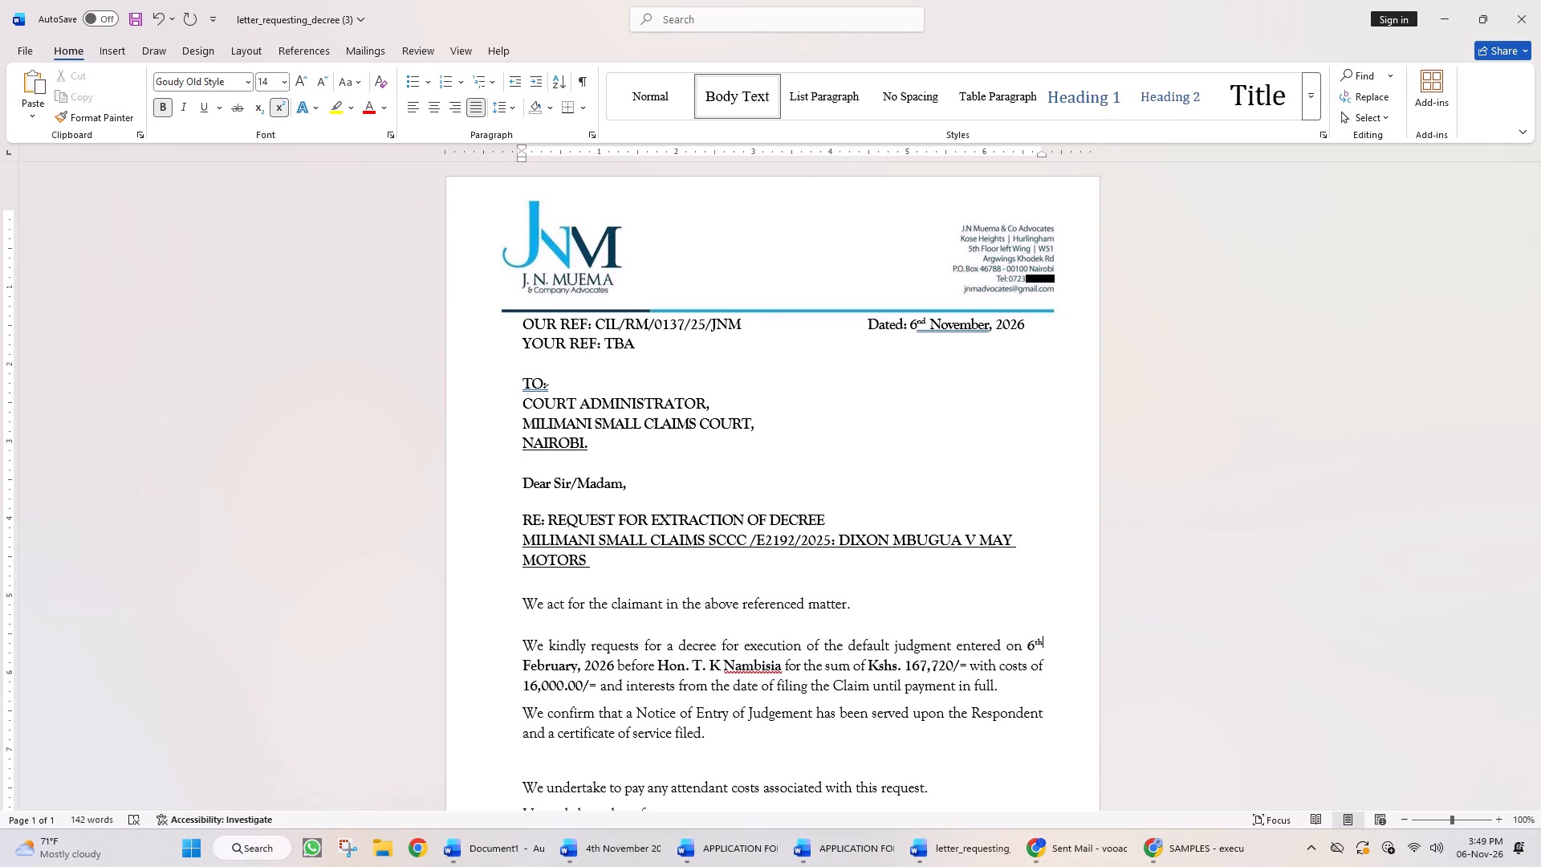
Change the month of the default judgment date to MAY, keeping the comma and the year 2026.
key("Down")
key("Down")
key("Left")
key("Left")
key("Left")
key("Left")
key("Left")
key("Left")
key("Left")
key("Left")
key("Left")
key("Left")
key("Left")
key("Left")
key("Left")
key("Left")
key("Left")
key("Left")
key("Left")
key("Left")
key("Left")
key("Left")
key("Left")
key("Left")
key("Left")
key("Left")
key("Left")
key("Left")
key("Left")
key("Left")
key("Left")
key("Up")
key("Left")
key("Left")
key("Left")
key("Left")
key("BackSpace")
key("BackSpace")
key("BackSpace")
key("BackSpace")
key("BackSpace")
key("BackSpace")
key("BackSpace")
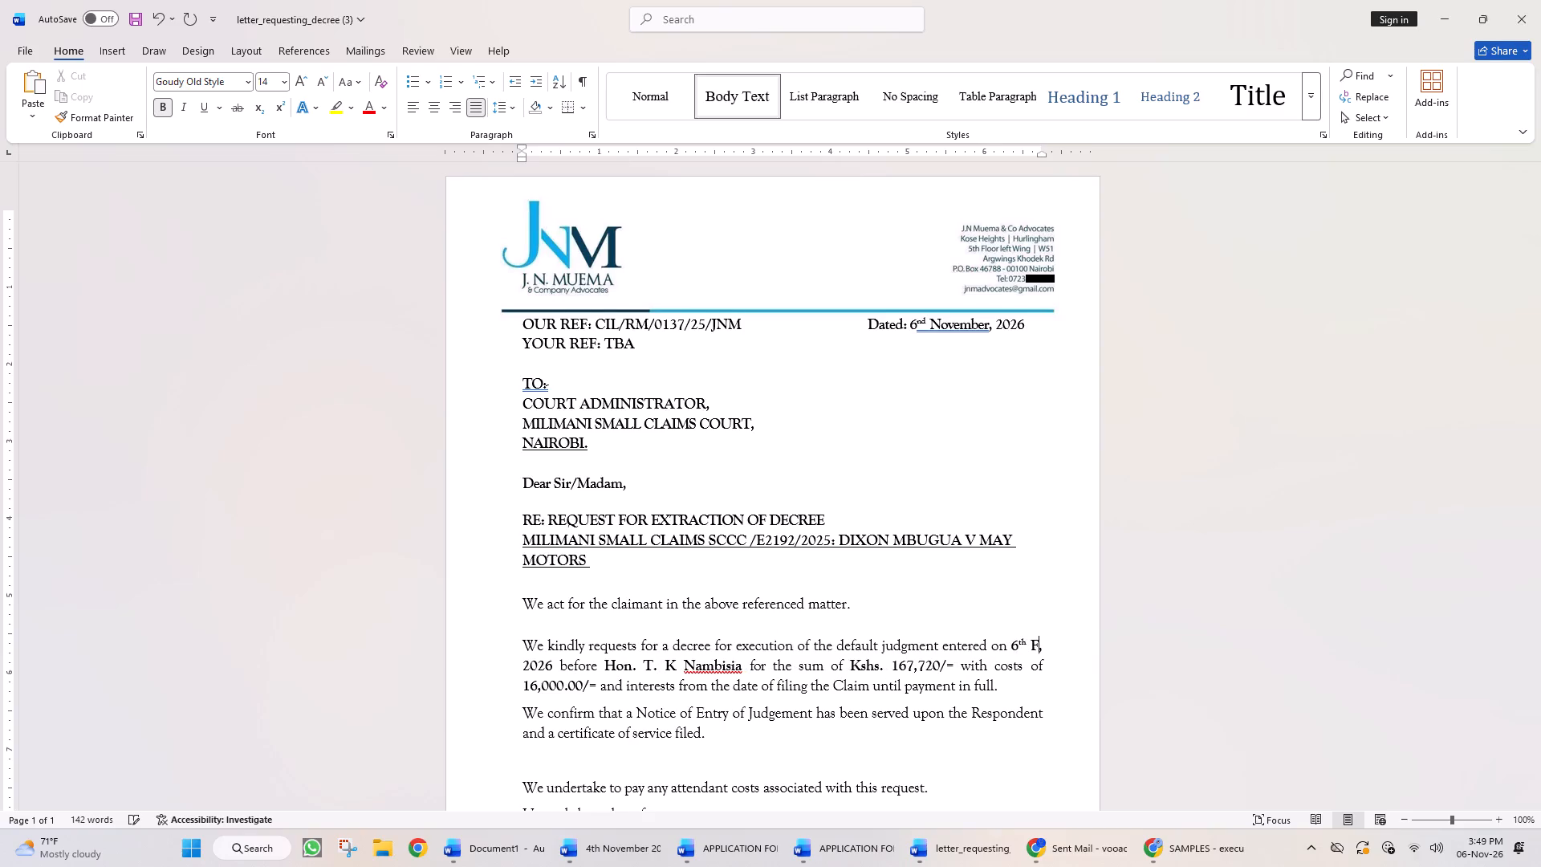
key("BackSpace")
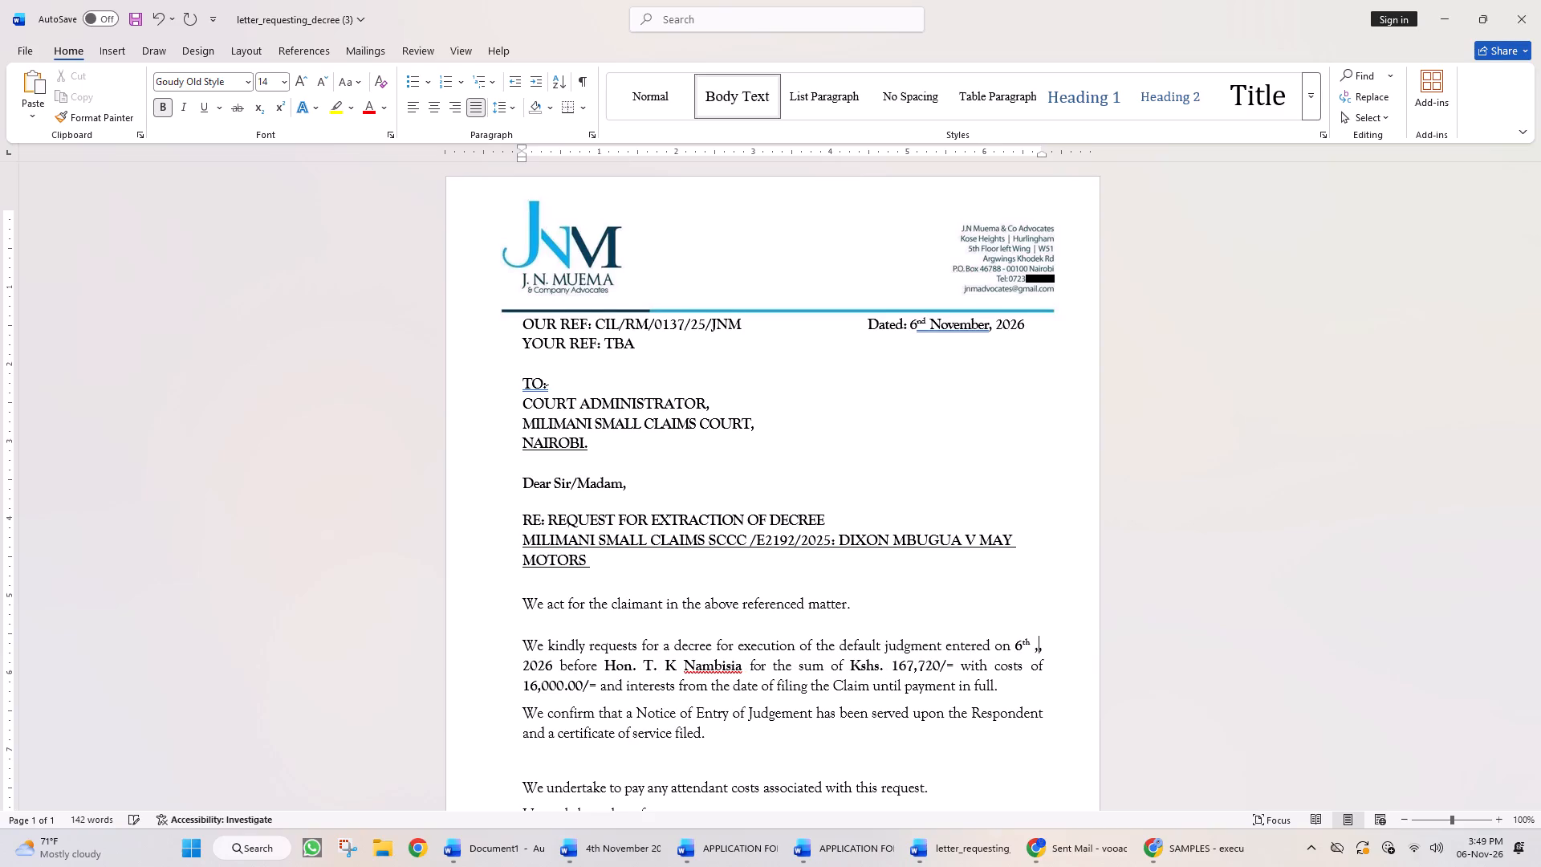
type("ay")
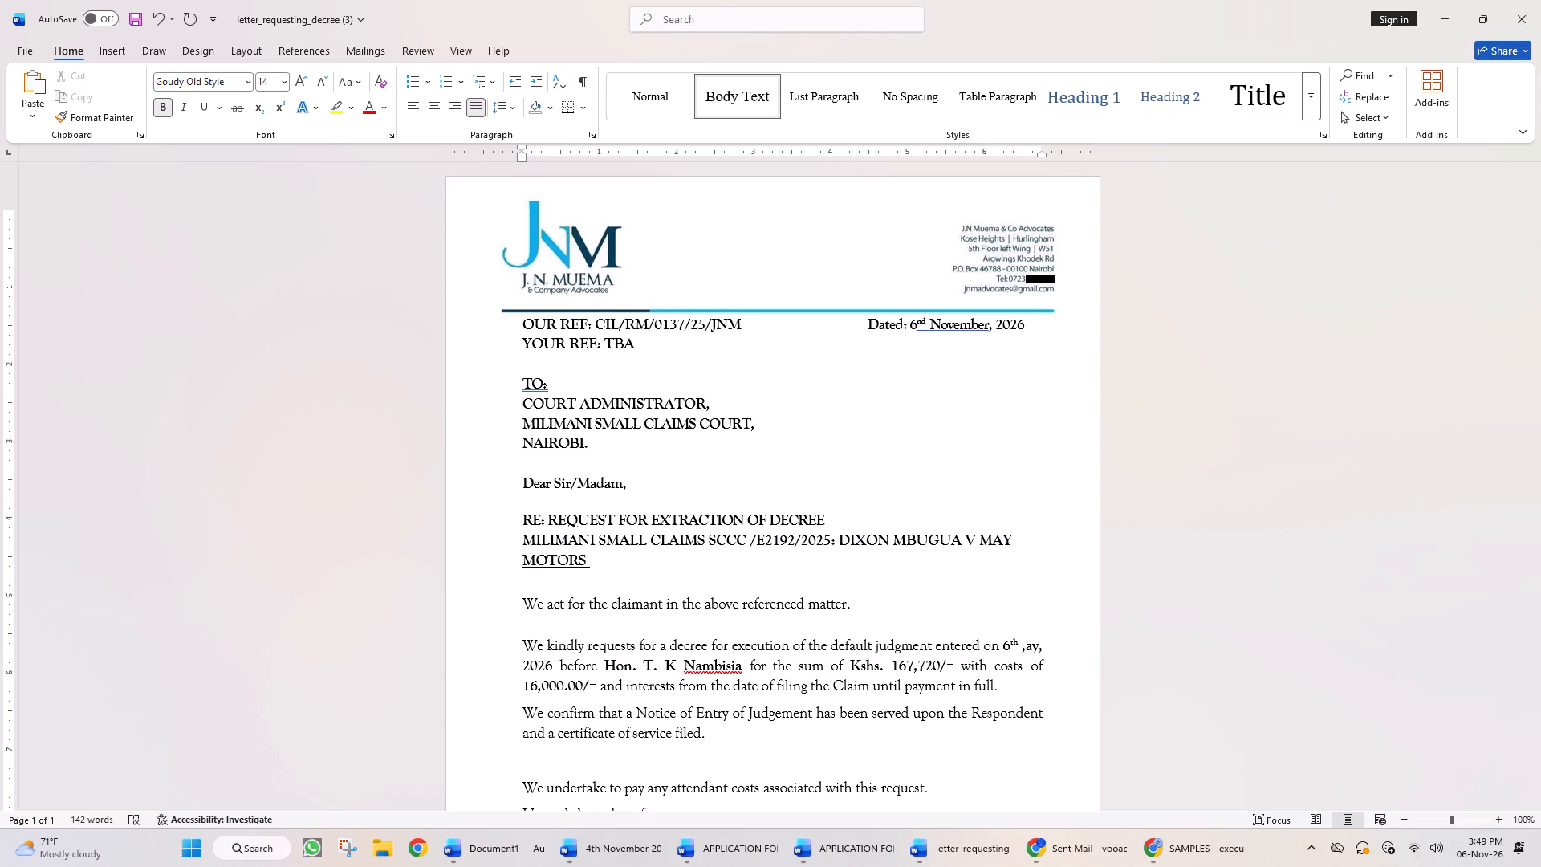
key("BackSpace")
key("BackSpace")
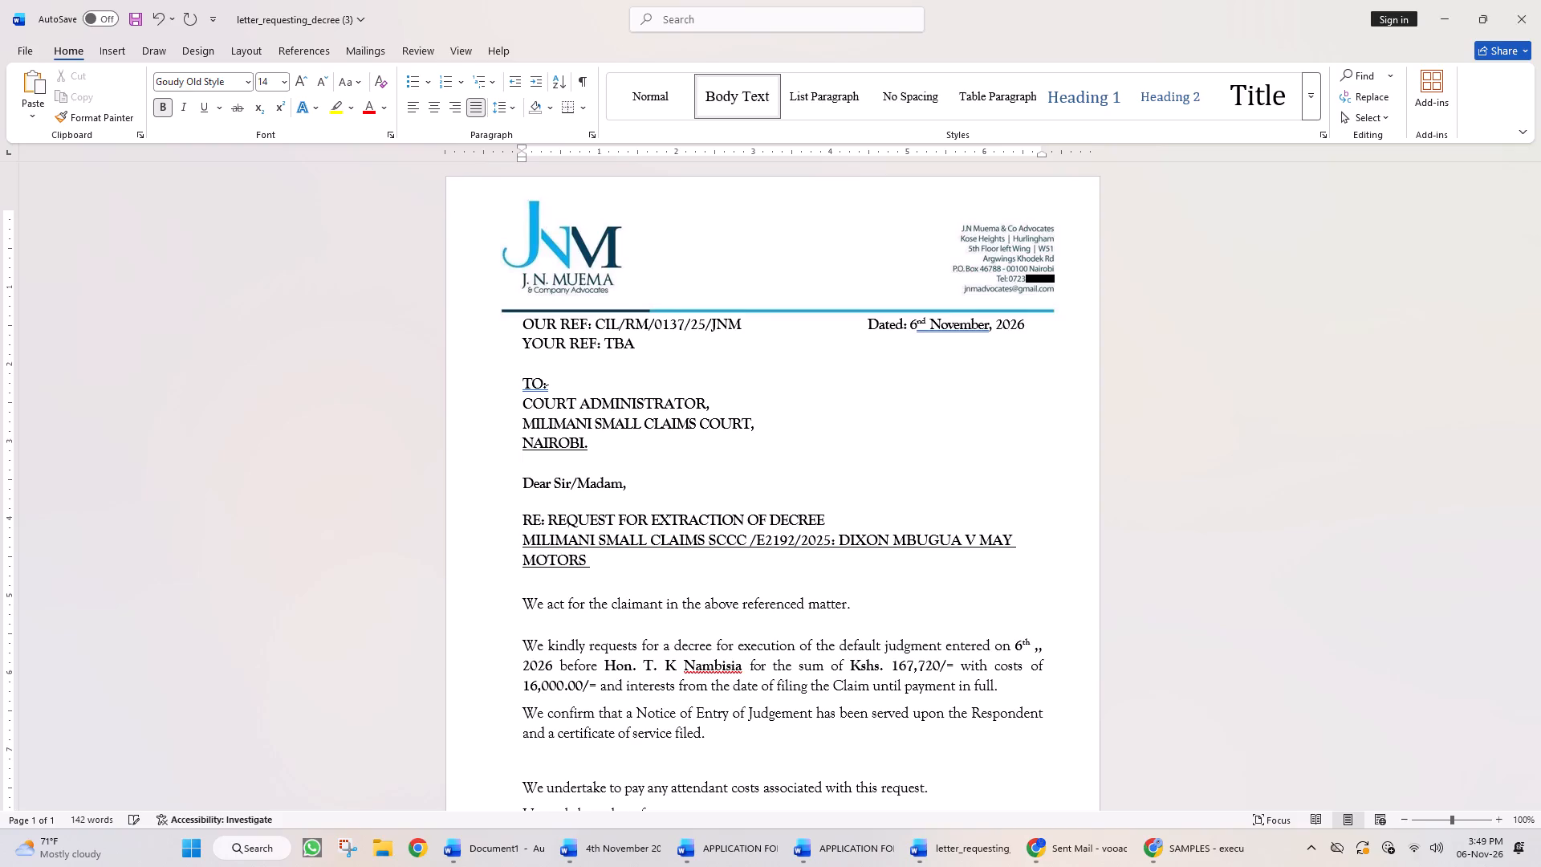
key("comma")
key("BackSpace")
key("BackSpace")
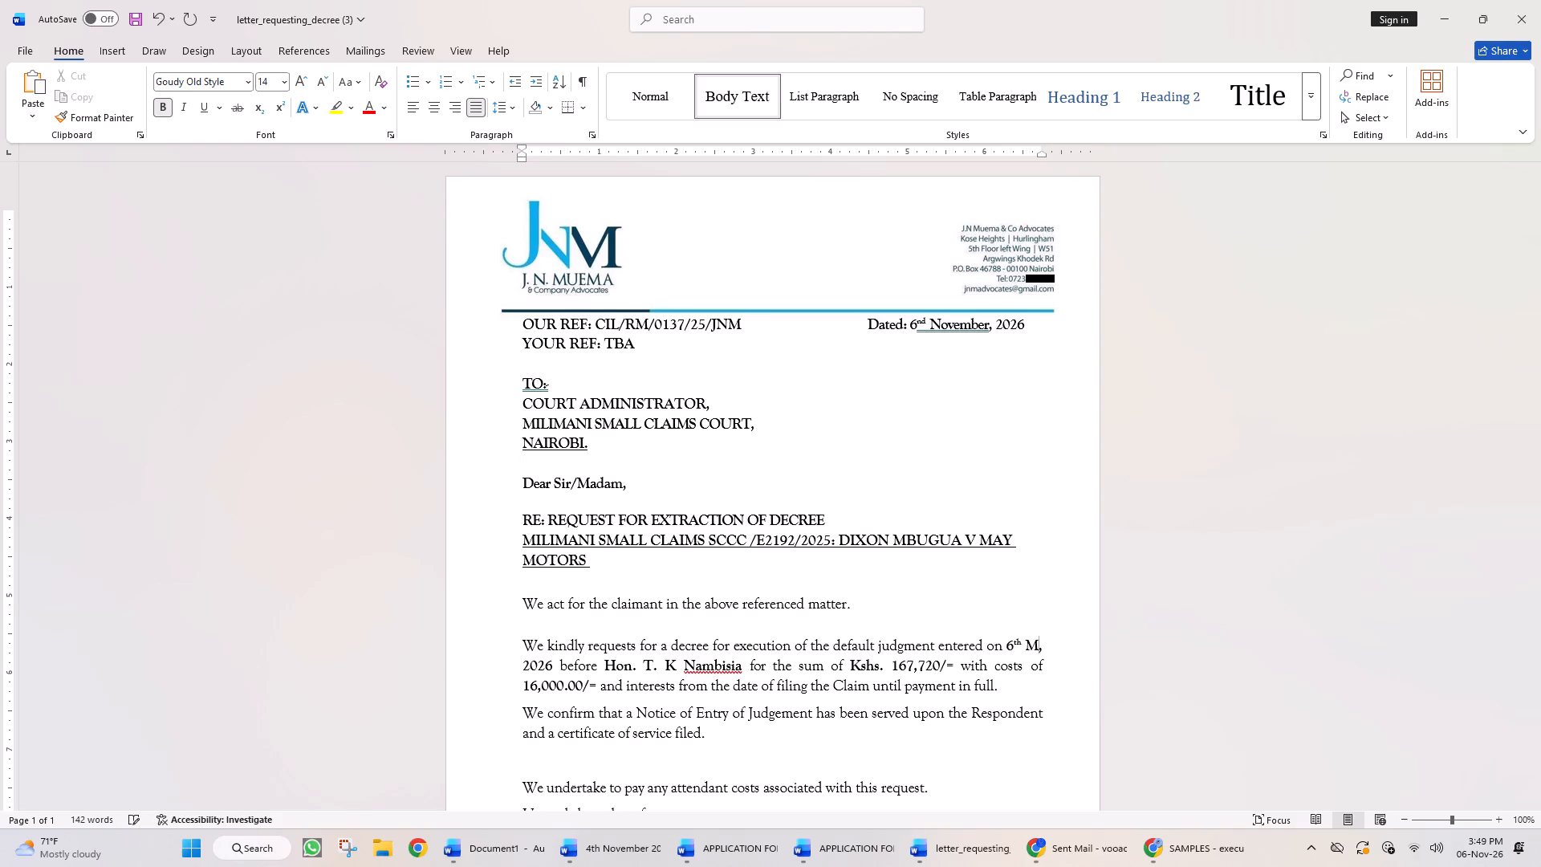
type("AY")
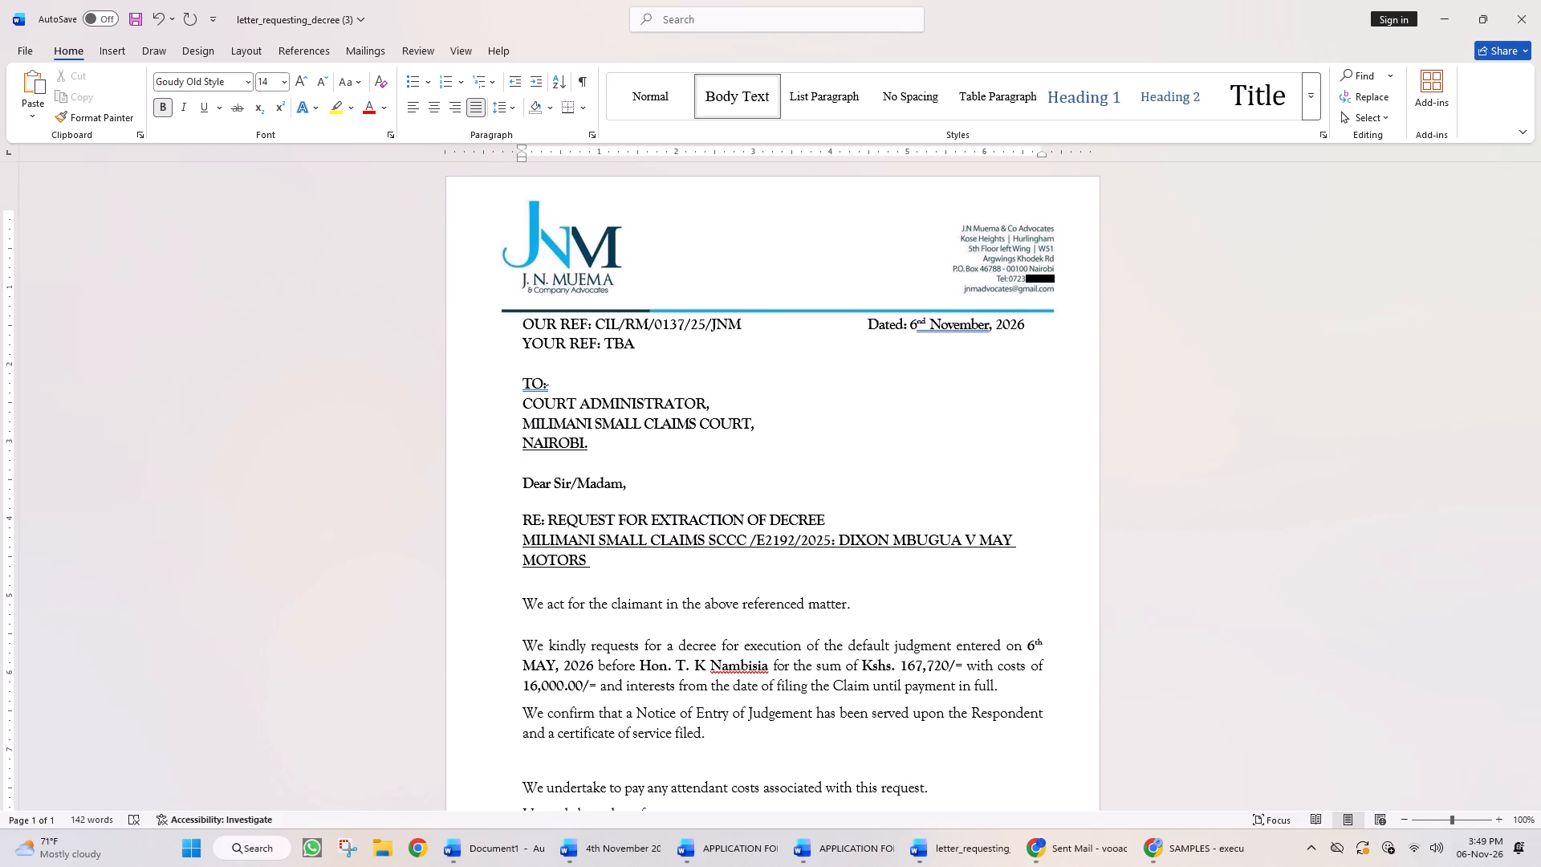
Replace the judicial officer named after "before" in the request paragraph with HON. and the new adjudicator's first name and surname in capitals.
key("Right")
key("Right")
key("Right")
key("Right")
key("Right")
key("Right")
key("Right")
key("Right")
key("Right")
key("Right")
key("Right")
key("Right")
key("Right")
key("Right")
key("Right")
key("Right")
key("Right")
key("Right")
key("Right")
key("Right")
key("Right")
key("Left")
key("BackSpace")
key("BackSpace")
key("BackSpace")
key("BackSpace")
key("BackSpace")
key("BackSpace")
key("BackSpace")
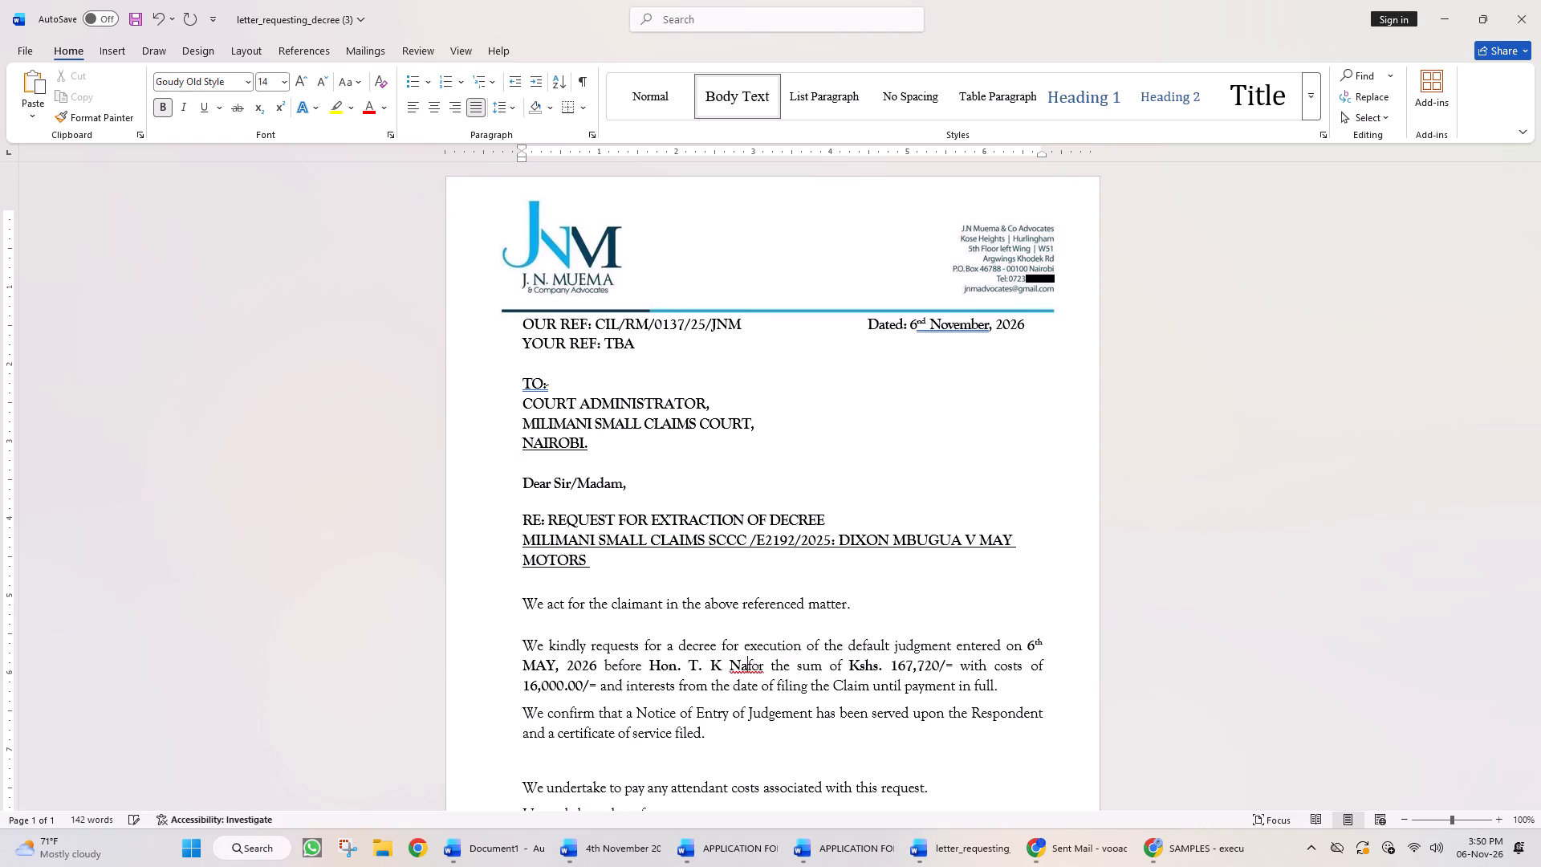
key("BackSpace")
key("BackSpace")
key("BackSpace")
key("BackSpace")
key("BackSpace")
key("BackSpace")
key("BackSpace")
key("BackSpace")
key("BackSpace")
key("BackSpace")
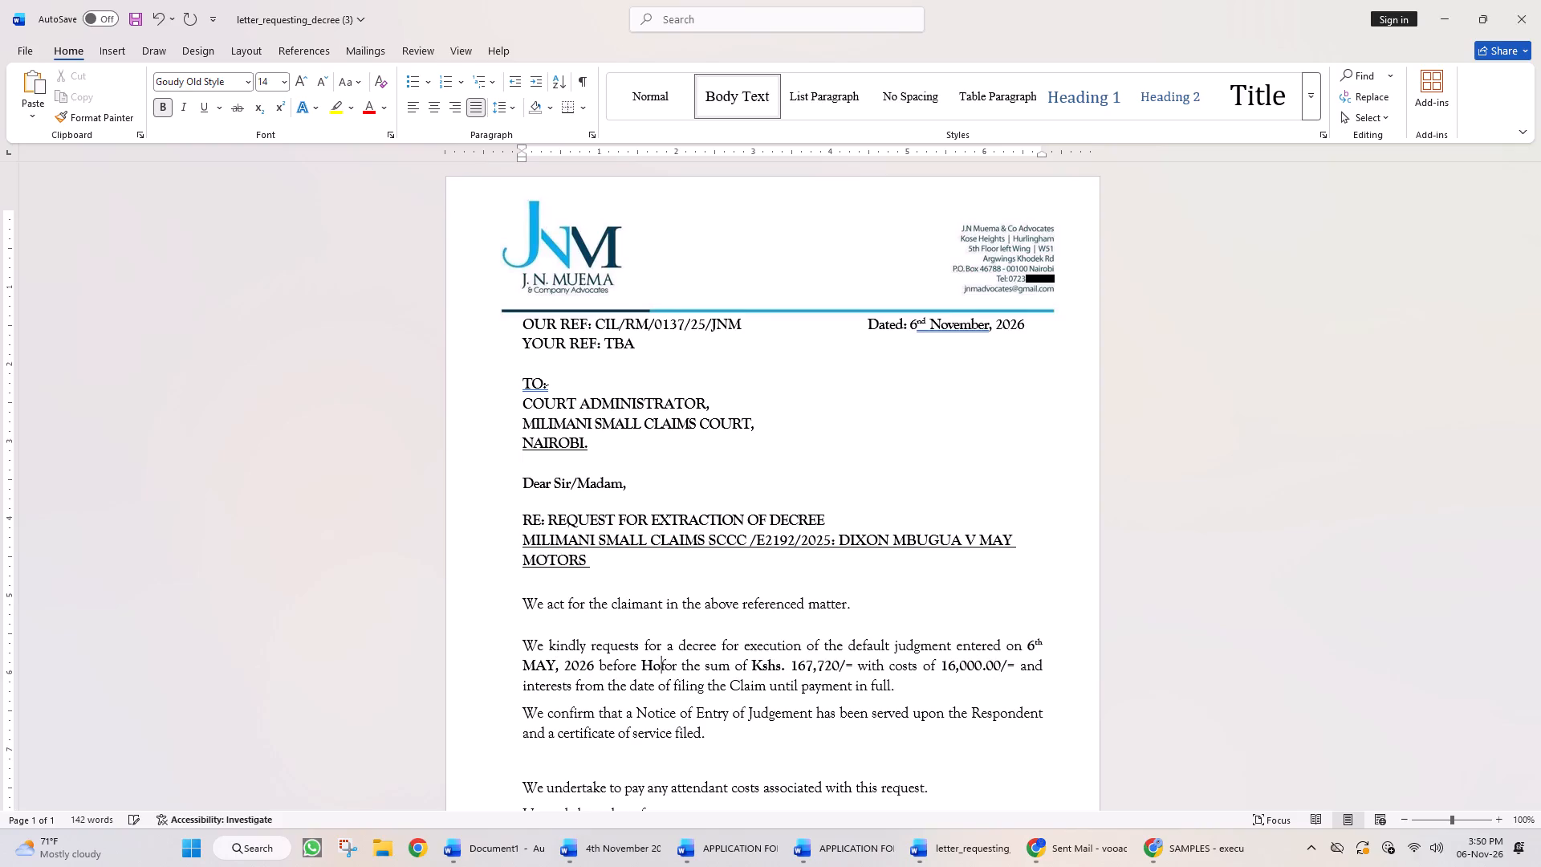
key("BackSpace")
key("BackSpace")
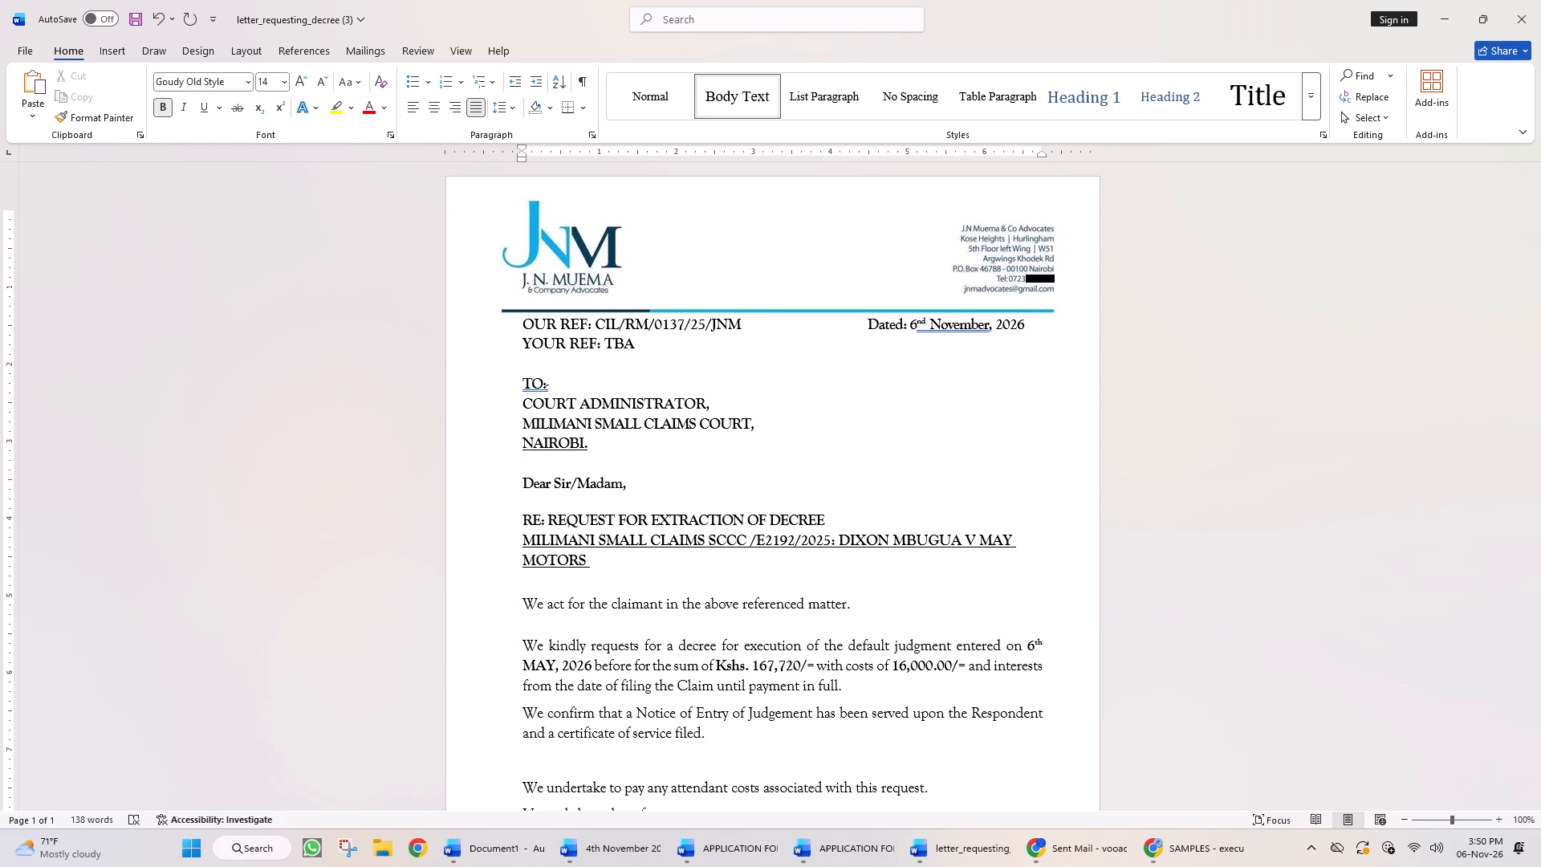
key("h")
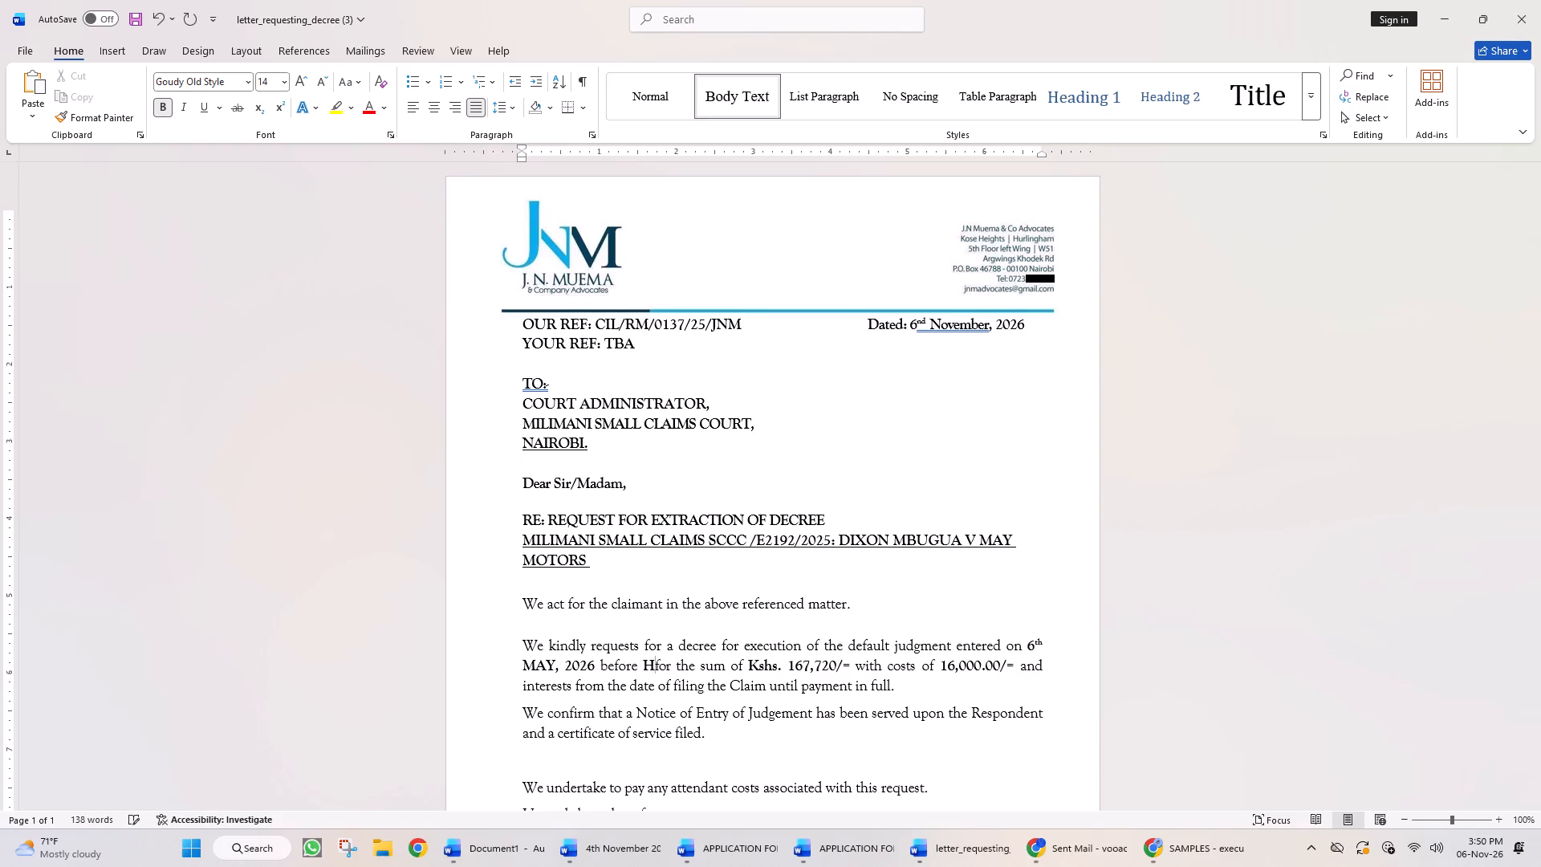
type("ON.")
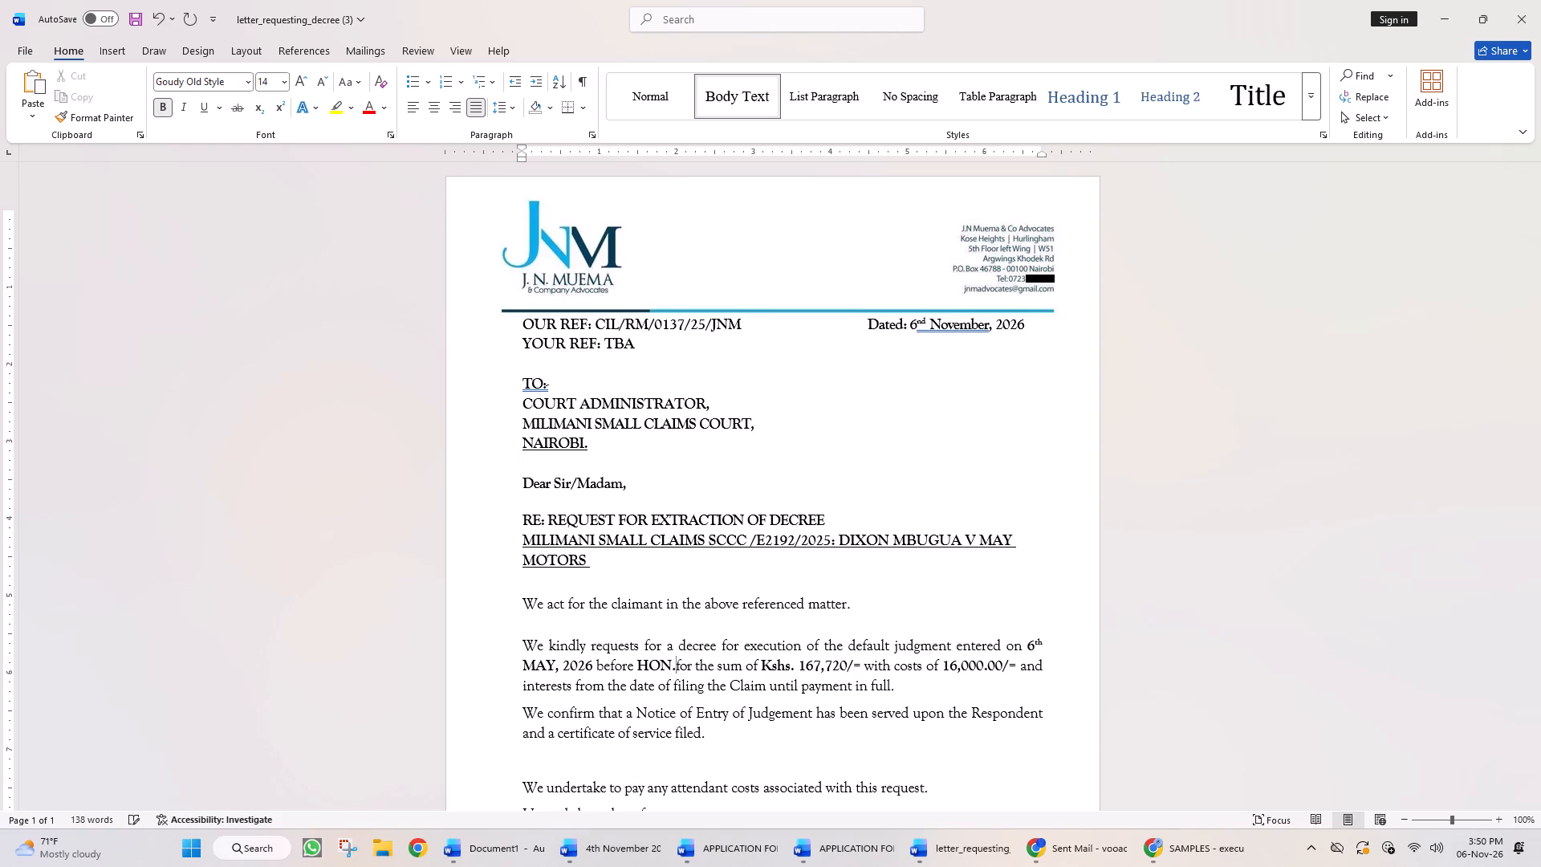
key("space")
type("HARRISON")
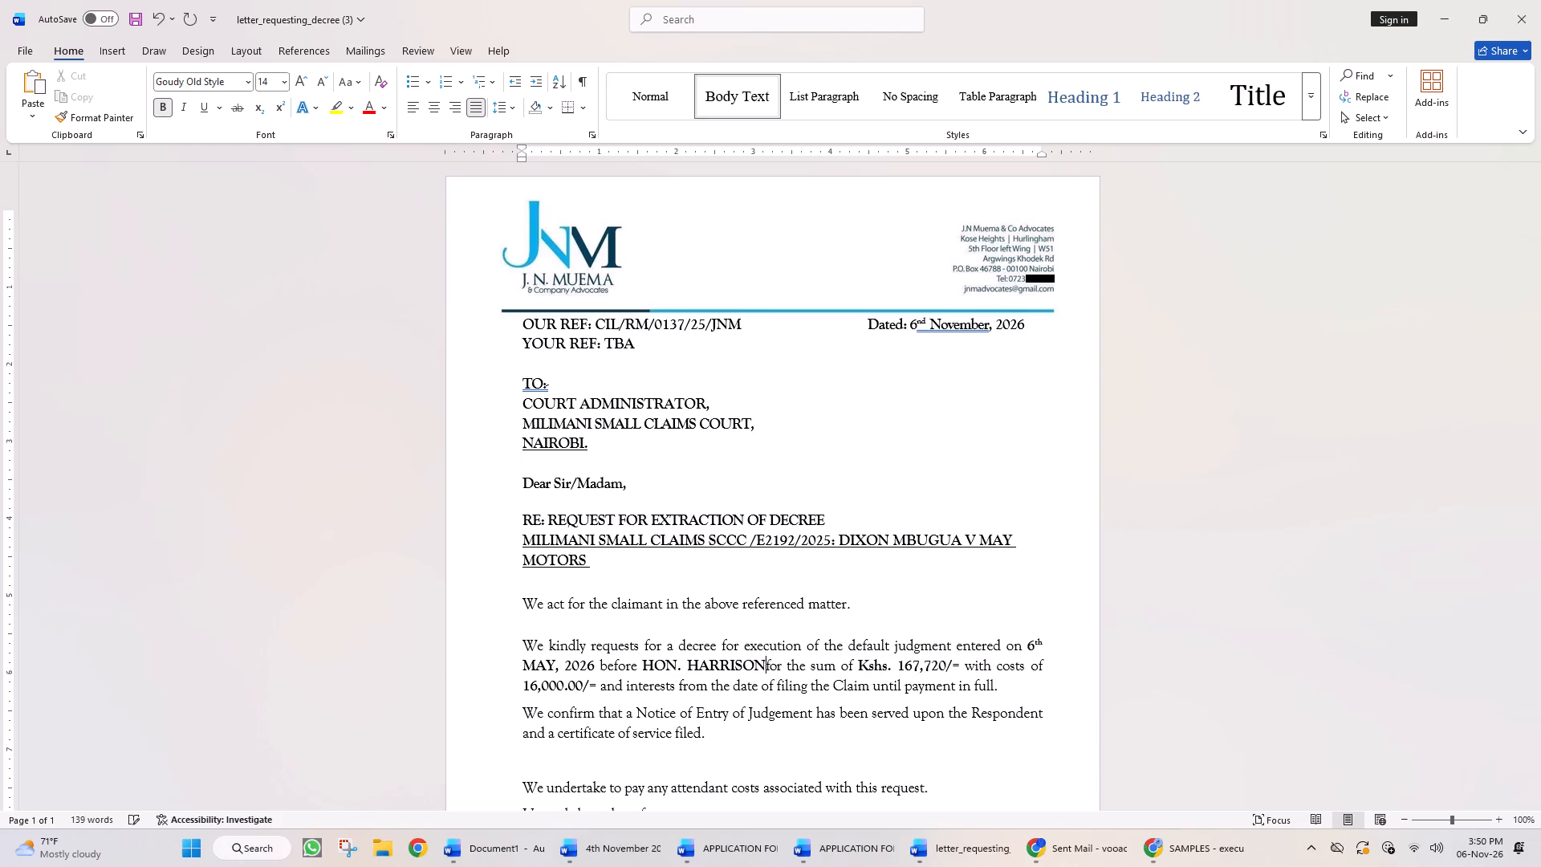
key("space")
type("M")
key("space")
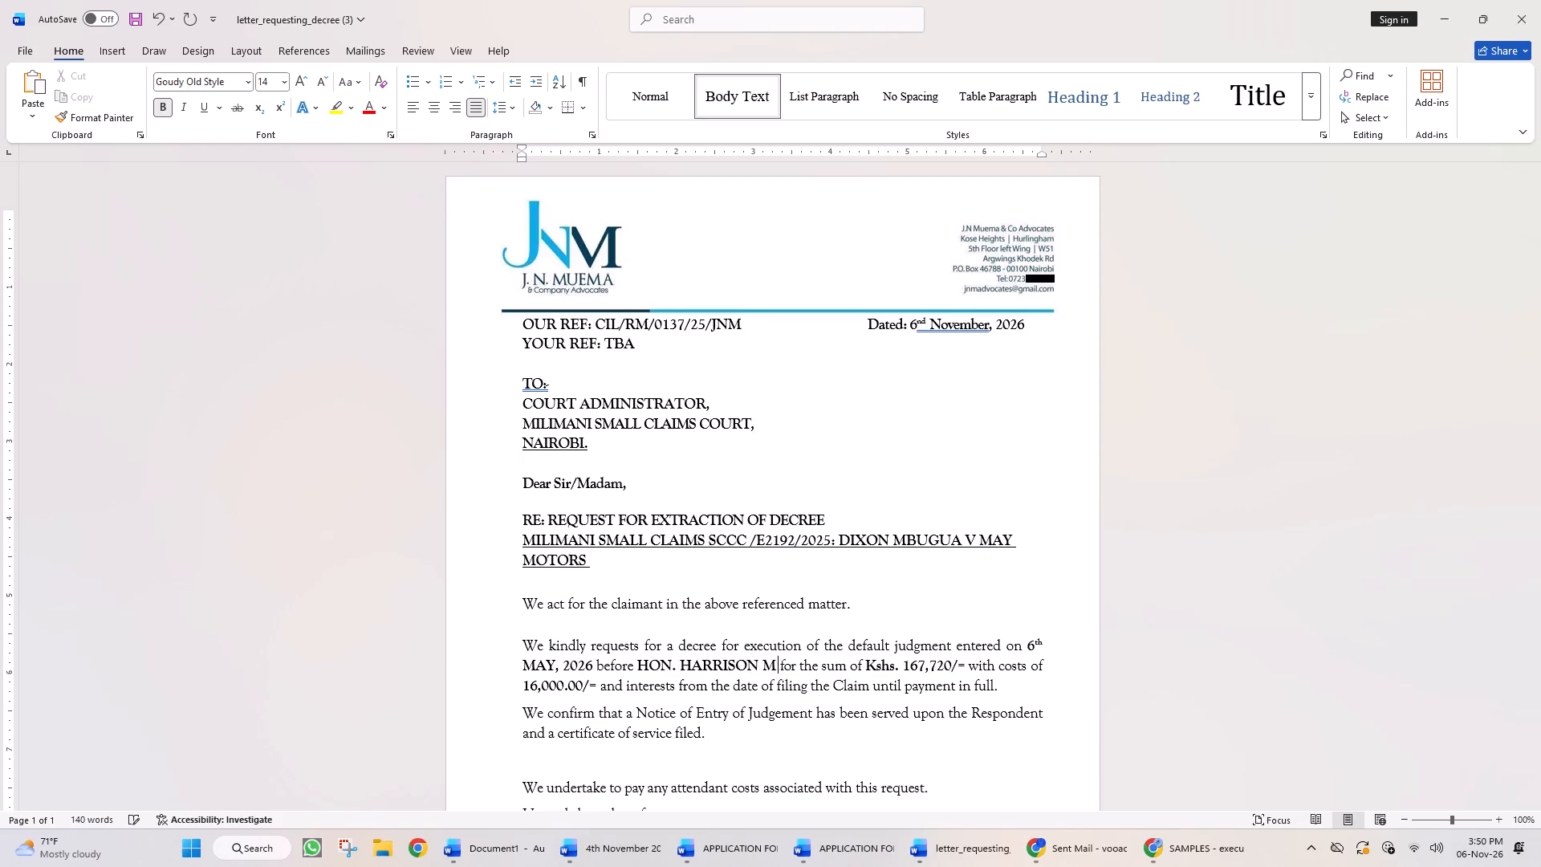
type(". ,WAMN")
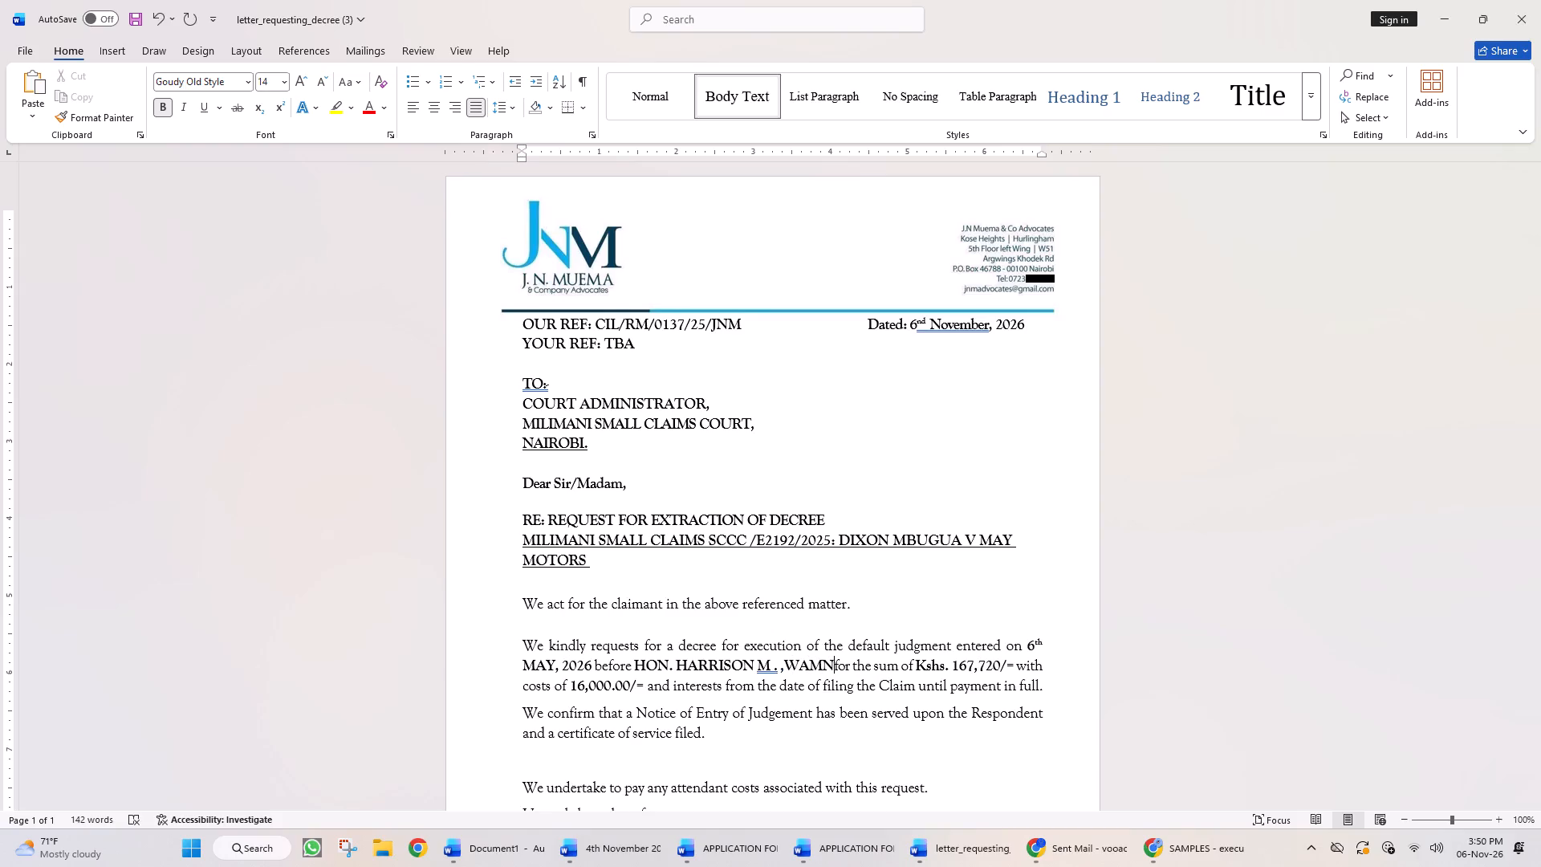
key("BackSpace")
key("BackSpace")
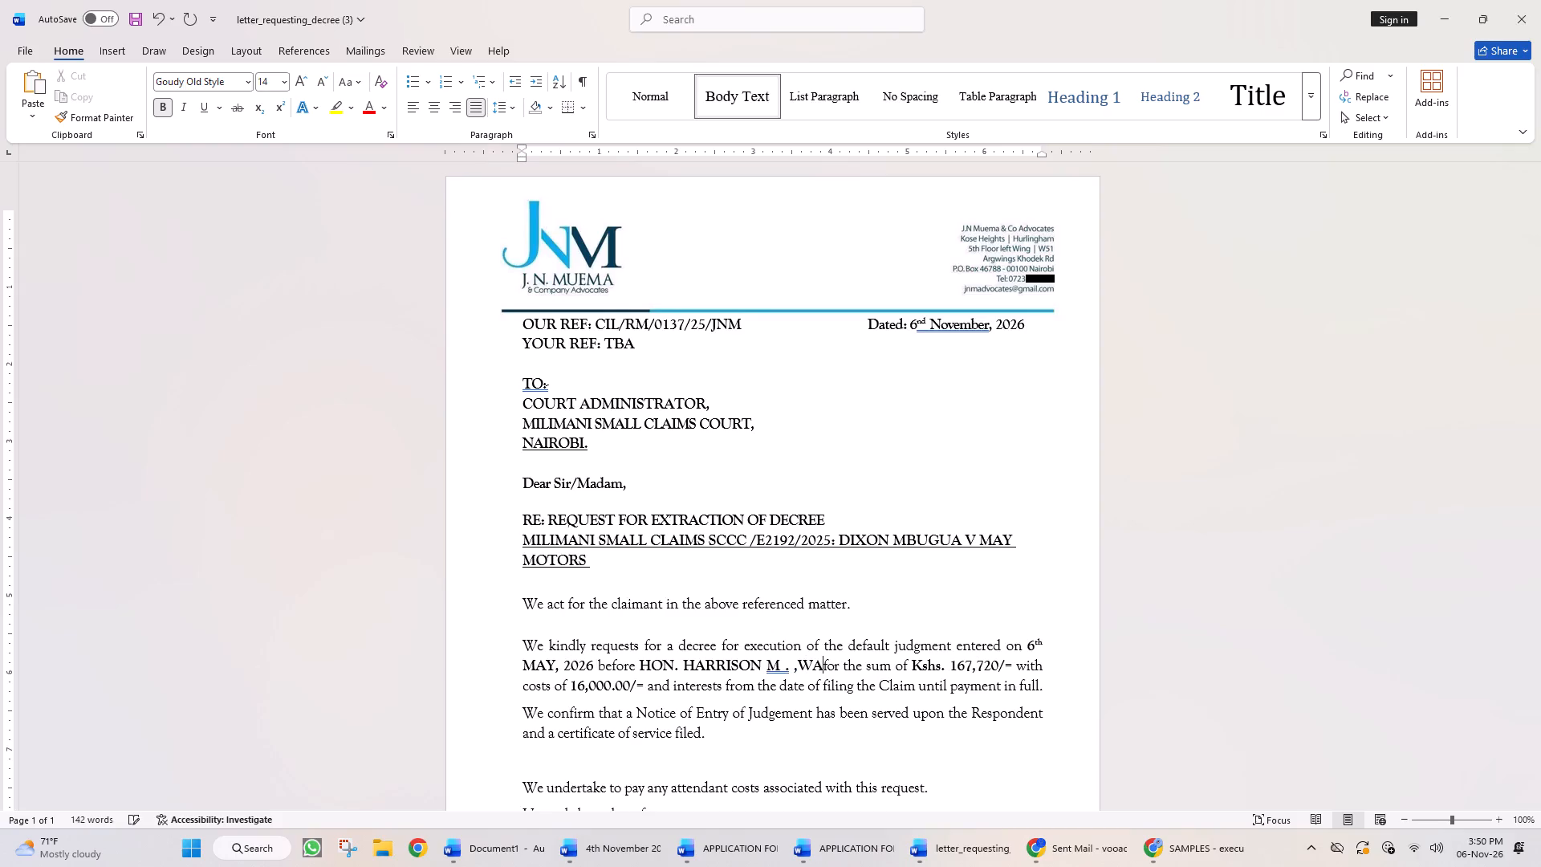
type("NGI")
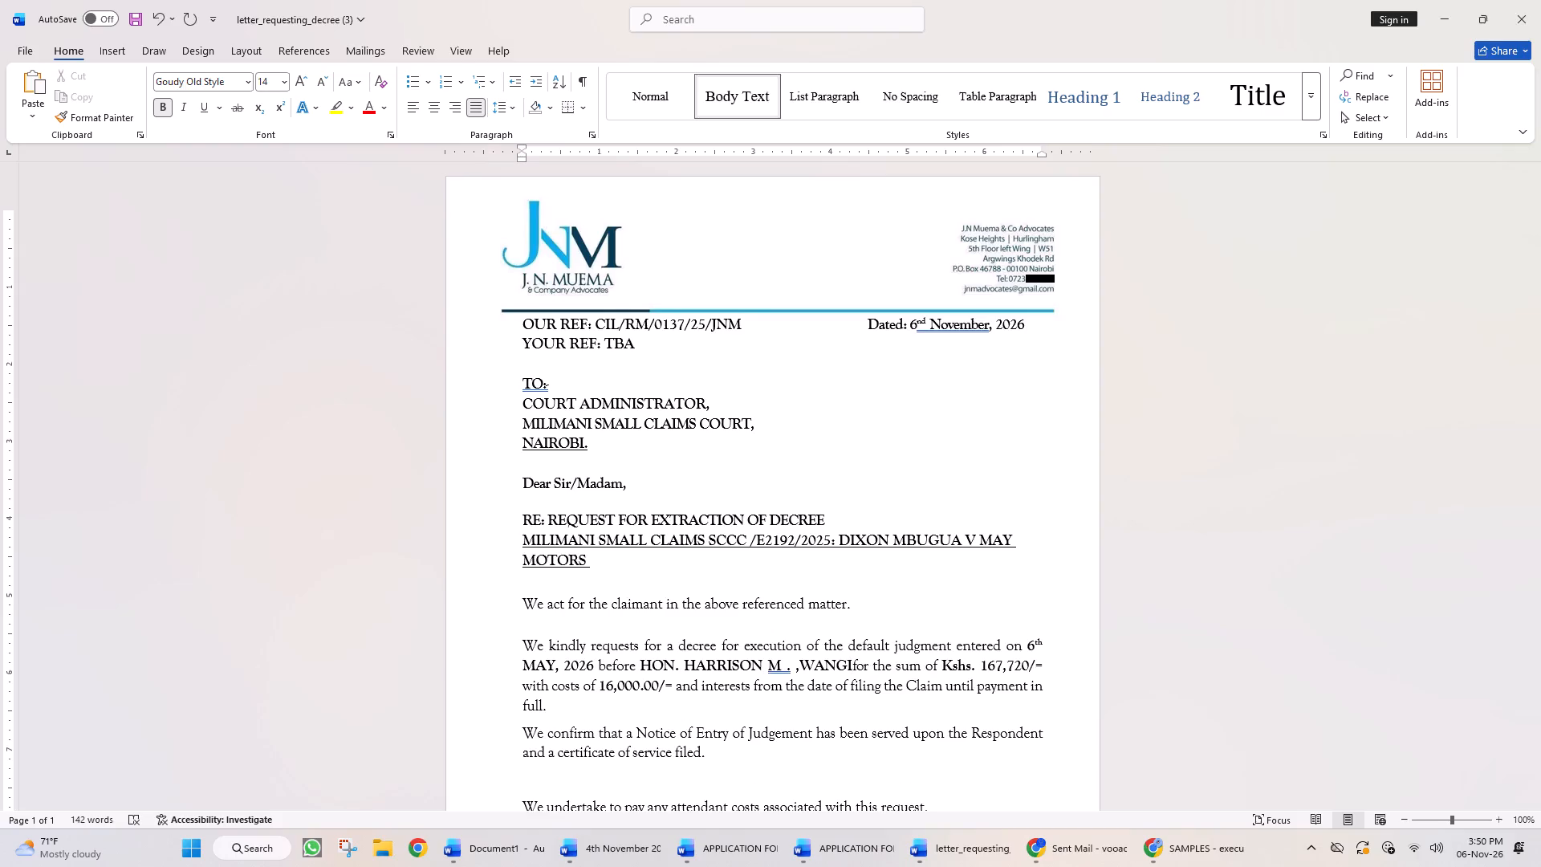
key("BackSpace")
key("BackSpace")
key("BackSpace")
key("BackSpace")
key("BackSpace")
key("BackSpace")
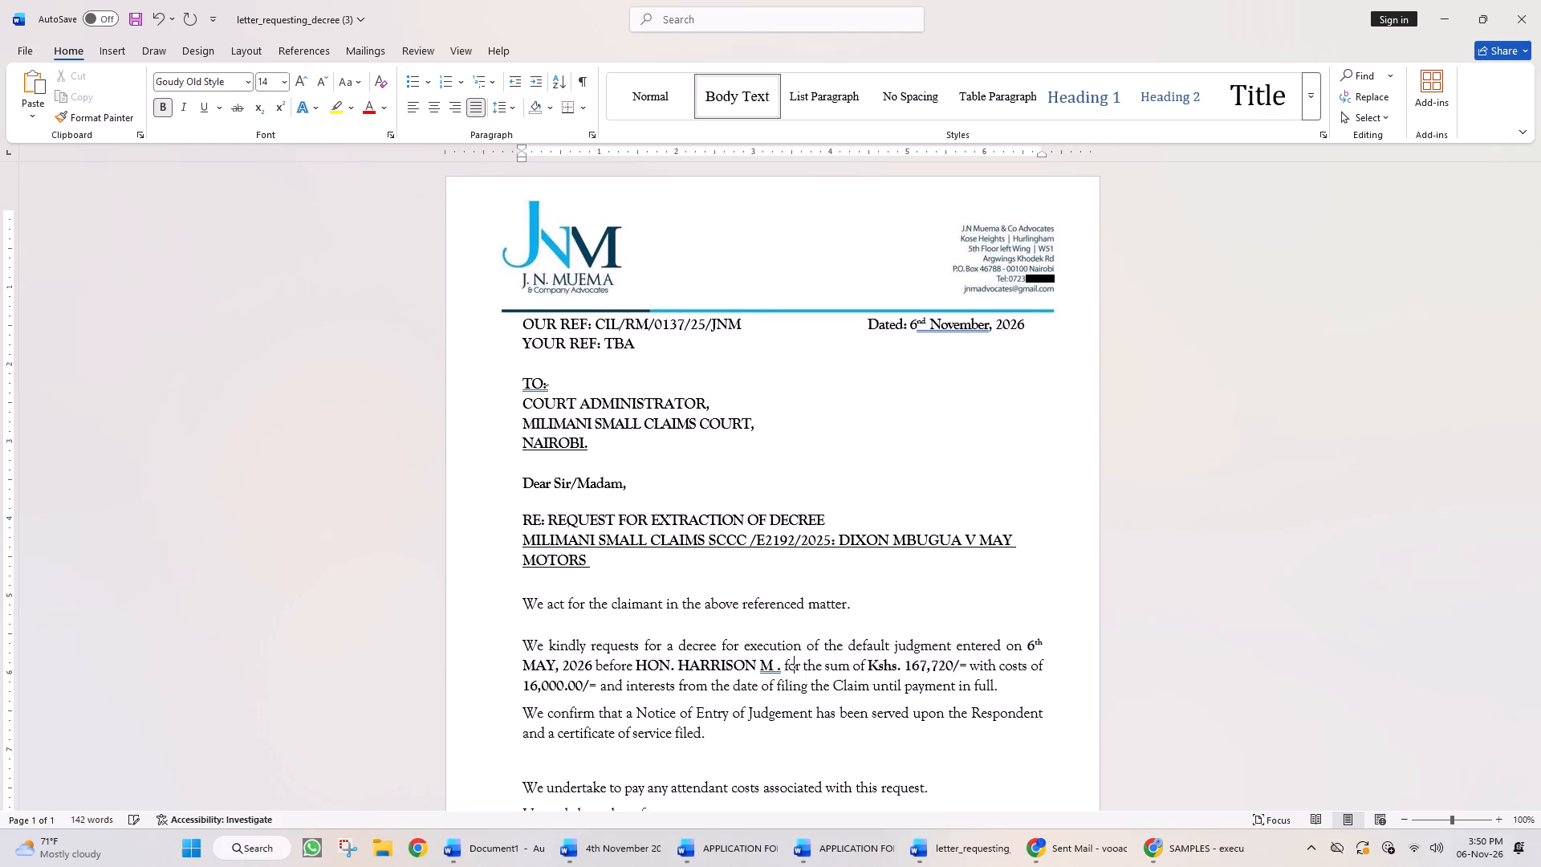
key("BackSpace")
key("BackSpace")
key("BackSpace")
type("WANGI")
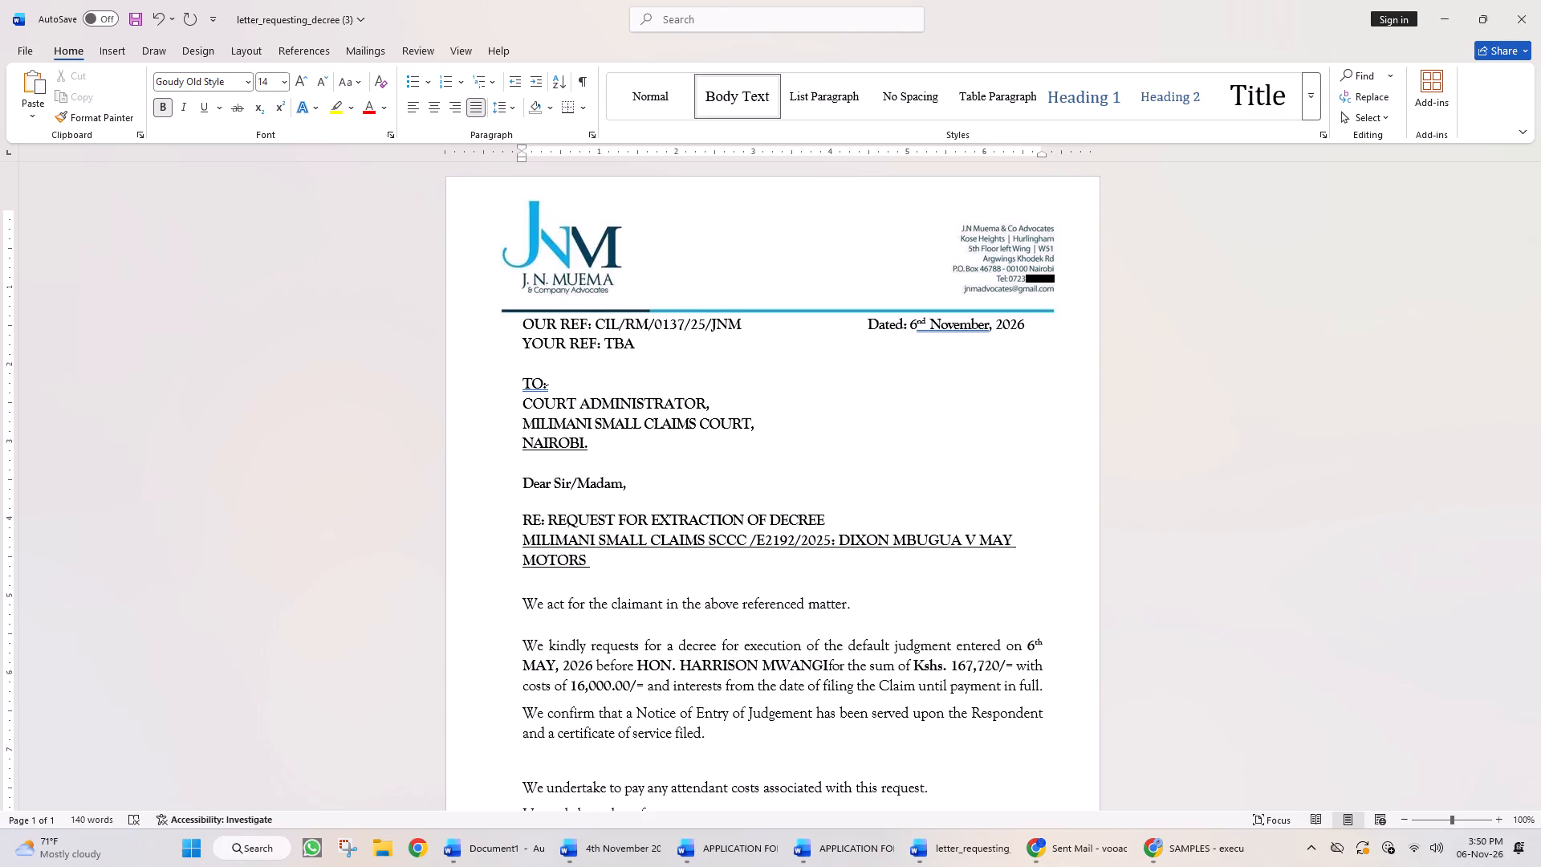
Insert the middle initial M. and a space before the new adjudicator's surname.
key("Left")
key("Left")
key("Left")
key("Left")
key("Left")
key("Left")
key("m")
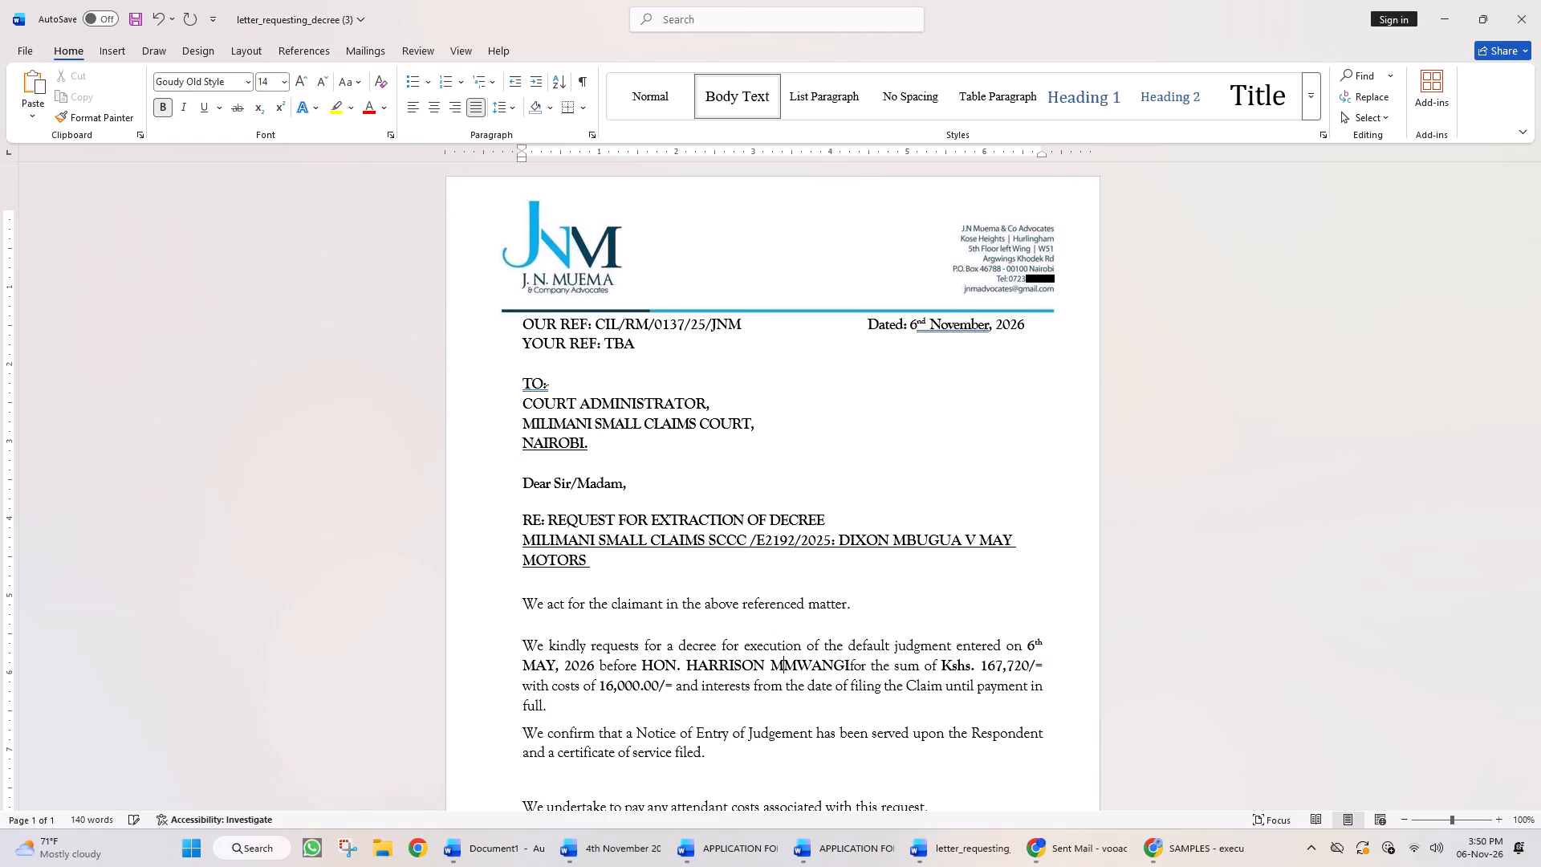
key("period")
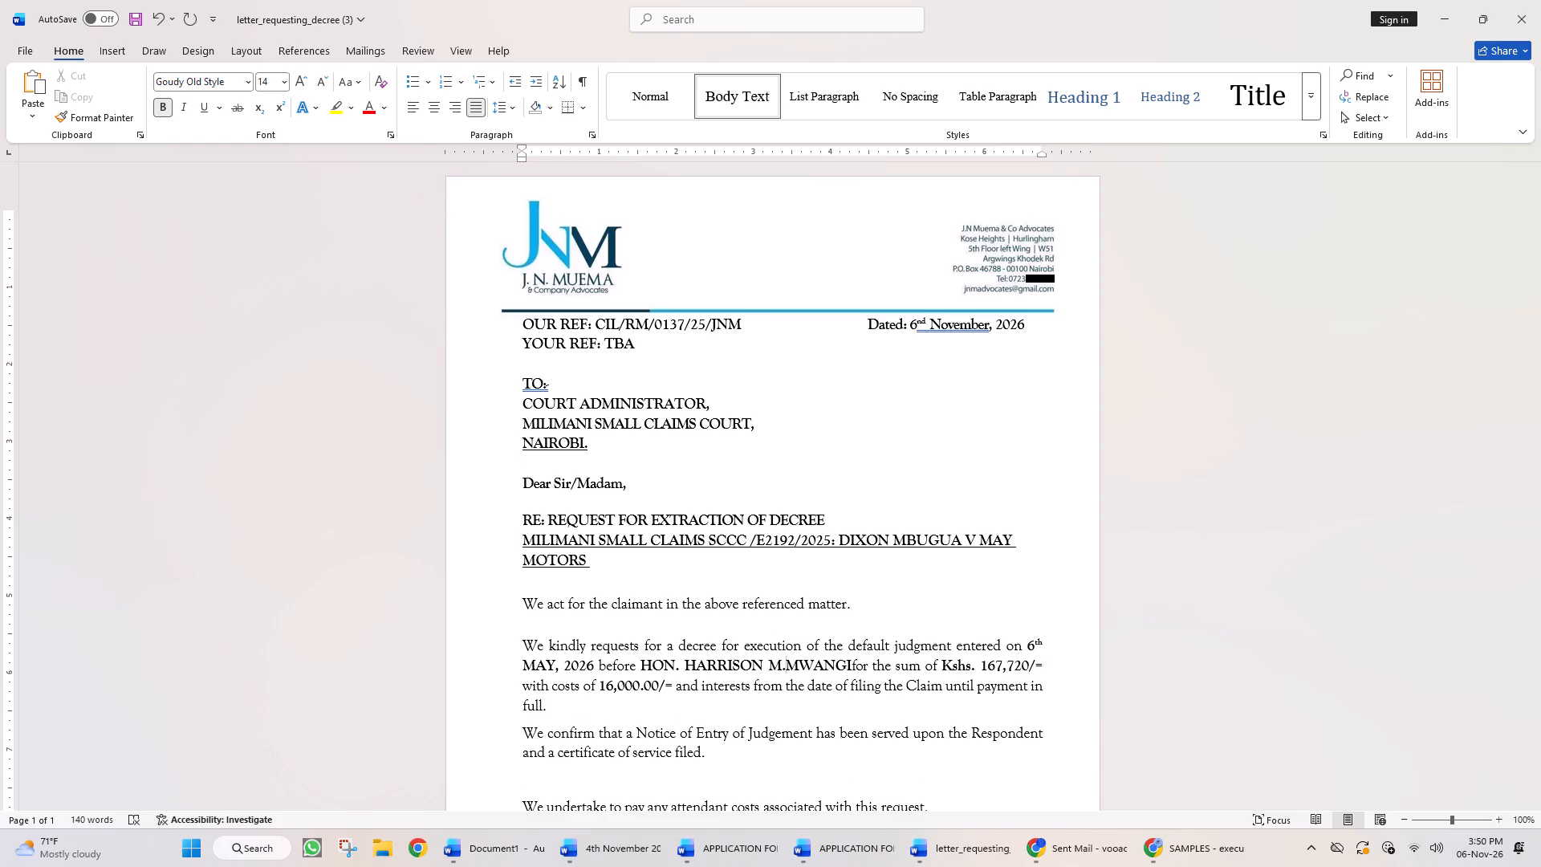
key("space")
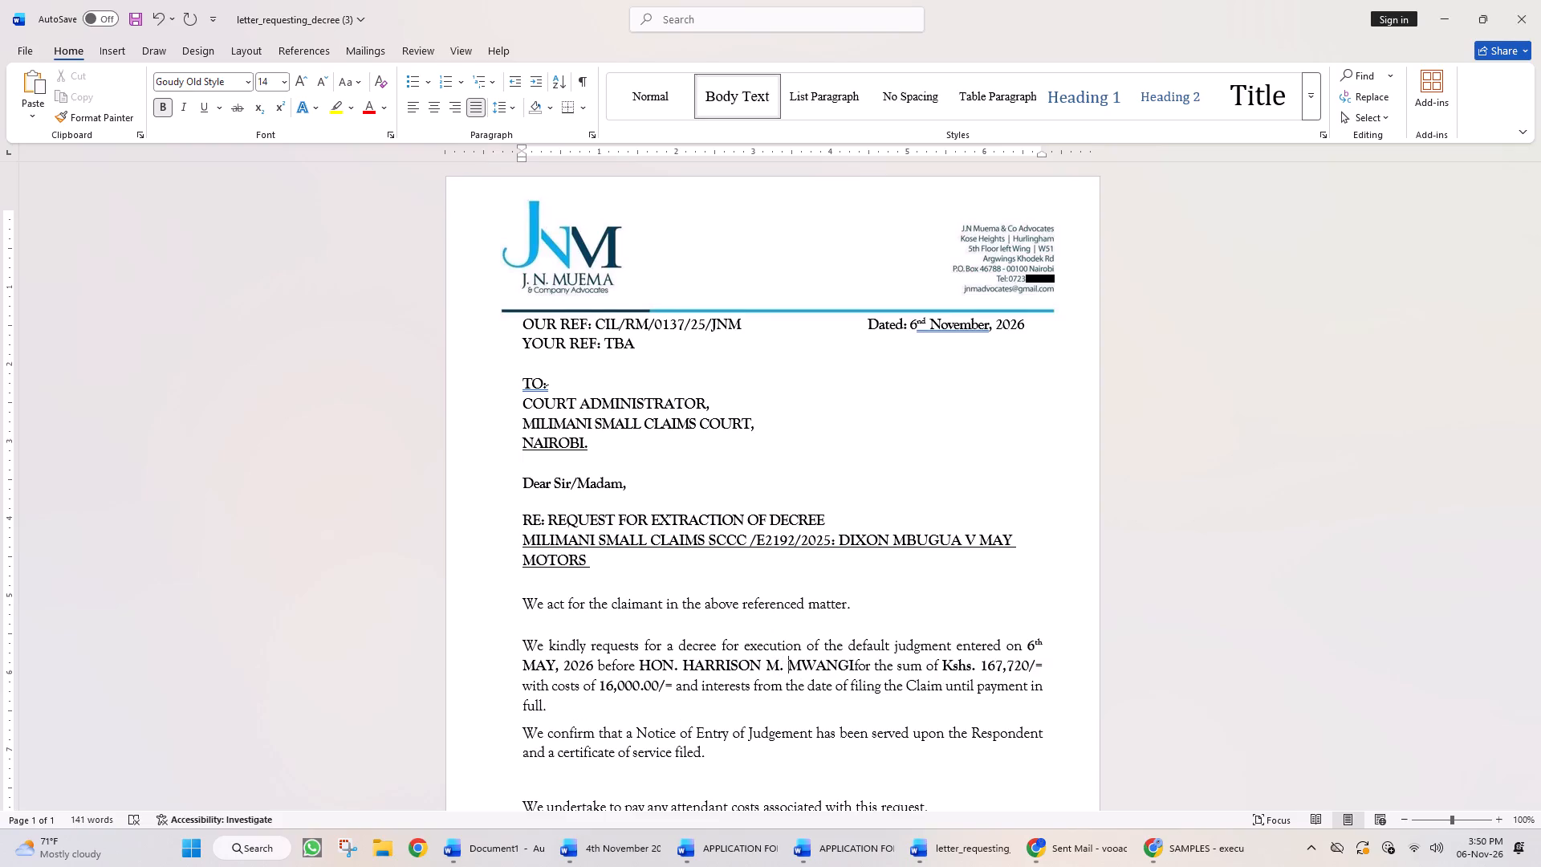
Retype the space between the adjudicator's first name and the middle initial in the request paragraph.
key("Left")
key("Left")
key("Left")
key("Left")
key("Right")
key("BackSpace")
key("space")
Change the judgment sum in the request paragraph to Kshs. 139,454/=, keeping it in bold.
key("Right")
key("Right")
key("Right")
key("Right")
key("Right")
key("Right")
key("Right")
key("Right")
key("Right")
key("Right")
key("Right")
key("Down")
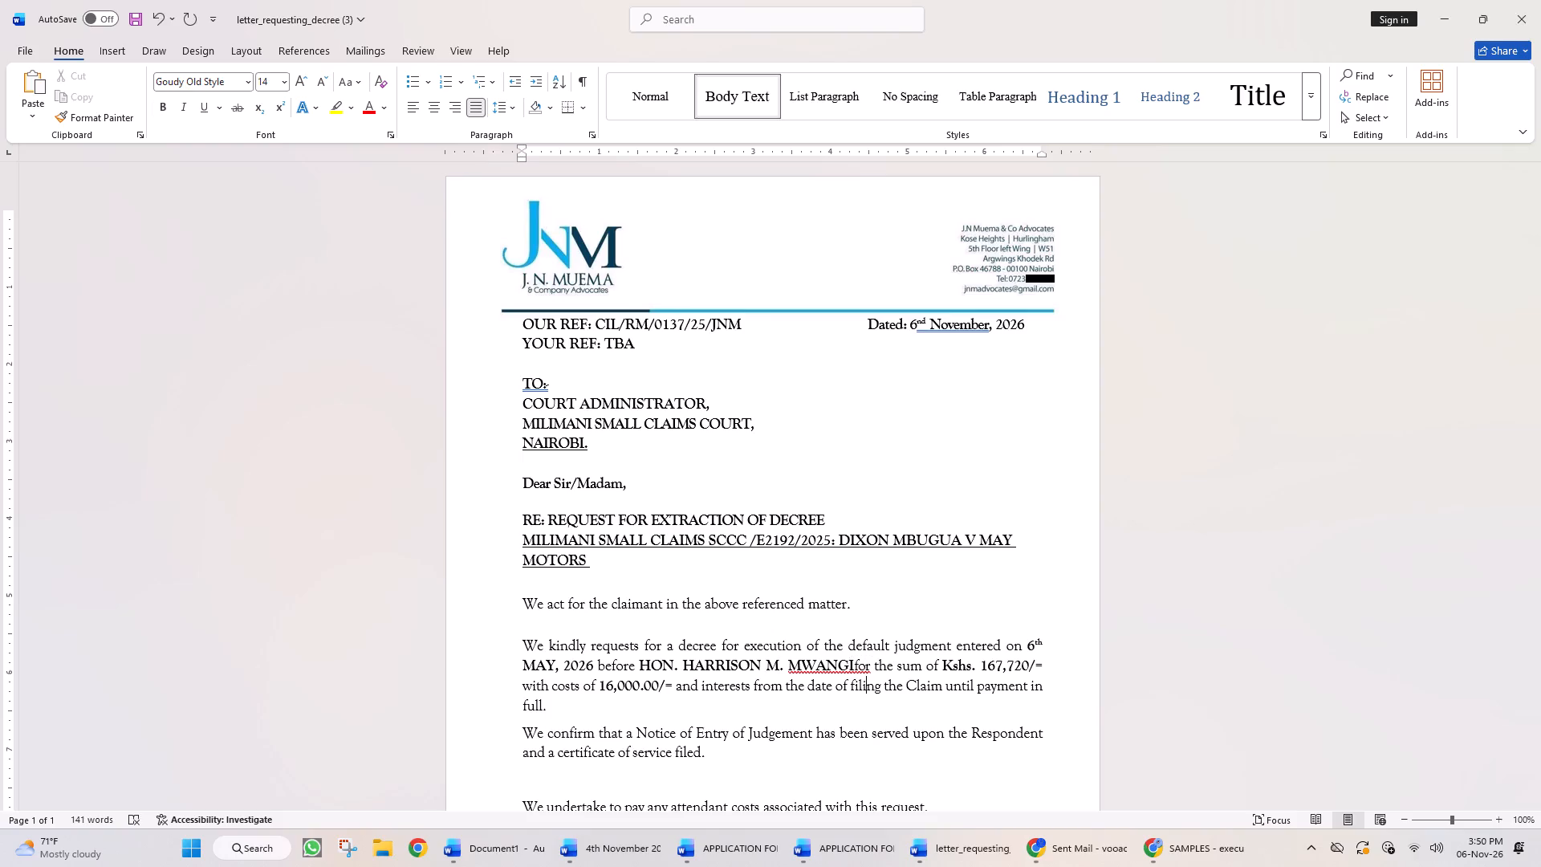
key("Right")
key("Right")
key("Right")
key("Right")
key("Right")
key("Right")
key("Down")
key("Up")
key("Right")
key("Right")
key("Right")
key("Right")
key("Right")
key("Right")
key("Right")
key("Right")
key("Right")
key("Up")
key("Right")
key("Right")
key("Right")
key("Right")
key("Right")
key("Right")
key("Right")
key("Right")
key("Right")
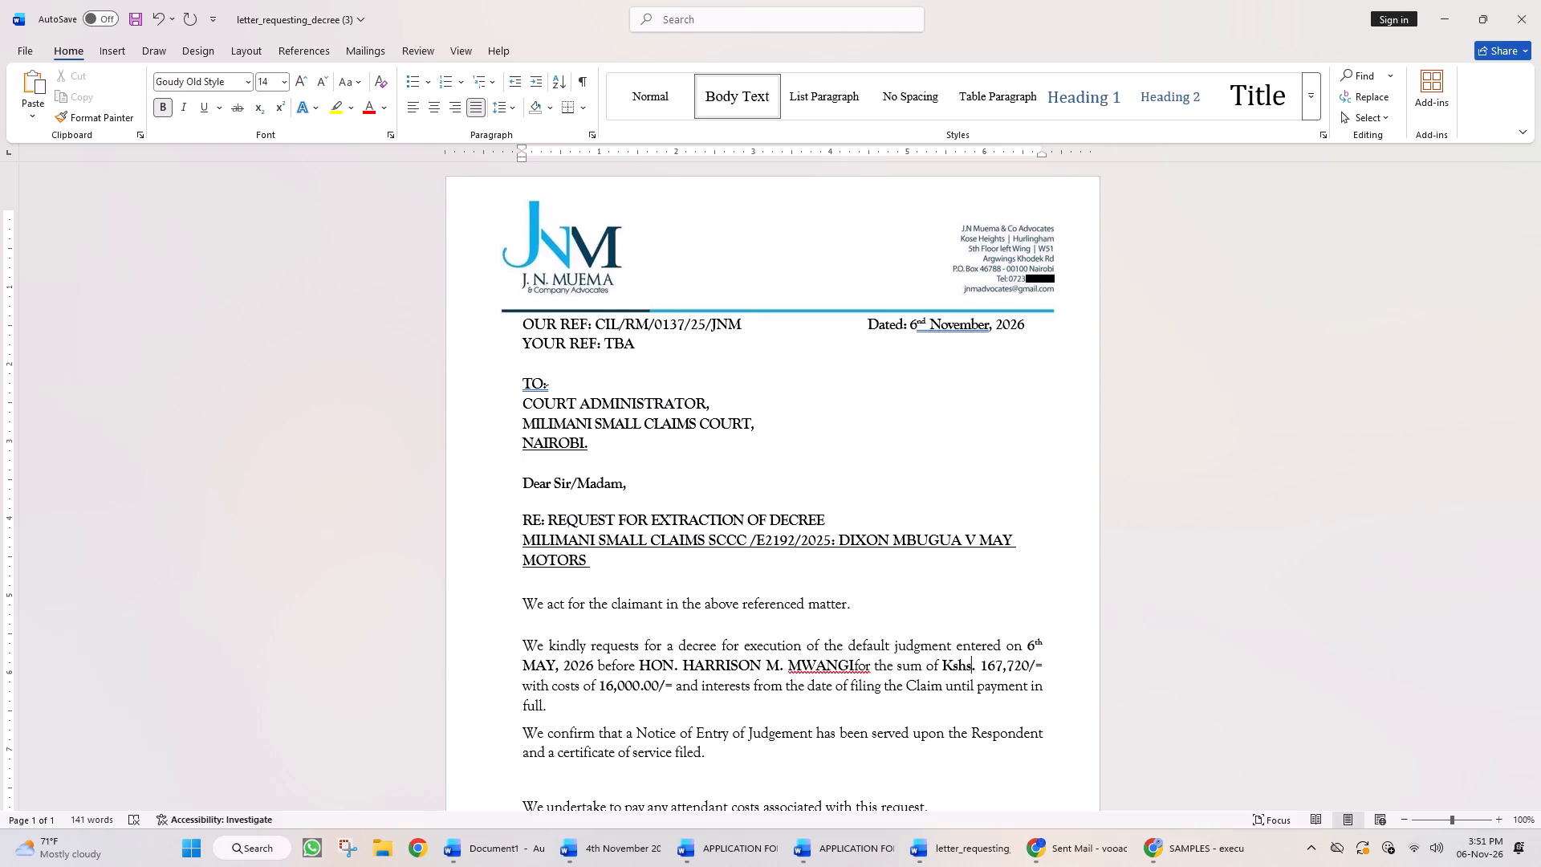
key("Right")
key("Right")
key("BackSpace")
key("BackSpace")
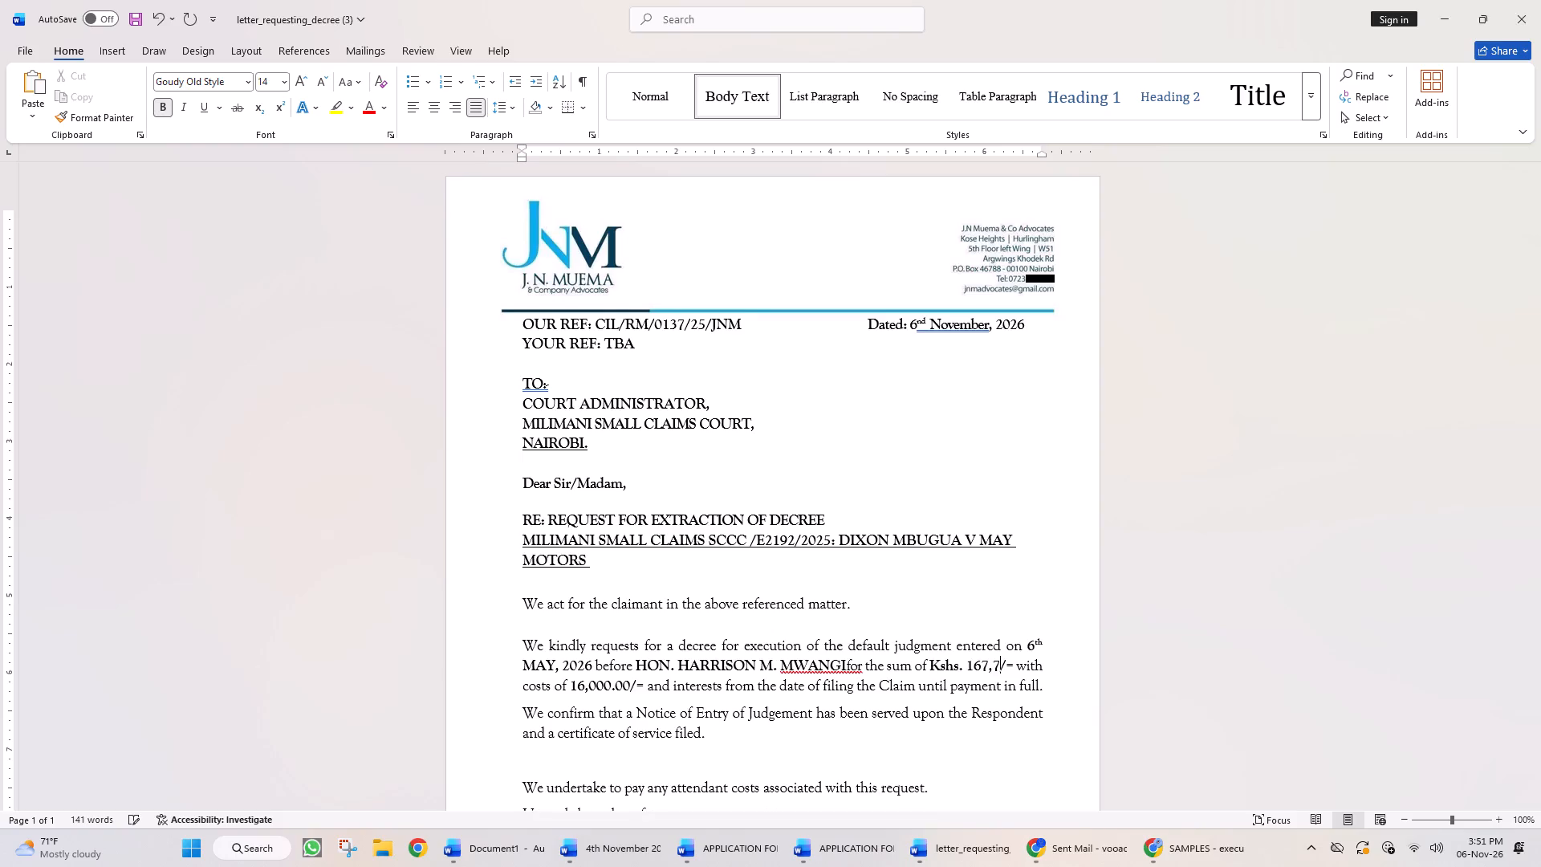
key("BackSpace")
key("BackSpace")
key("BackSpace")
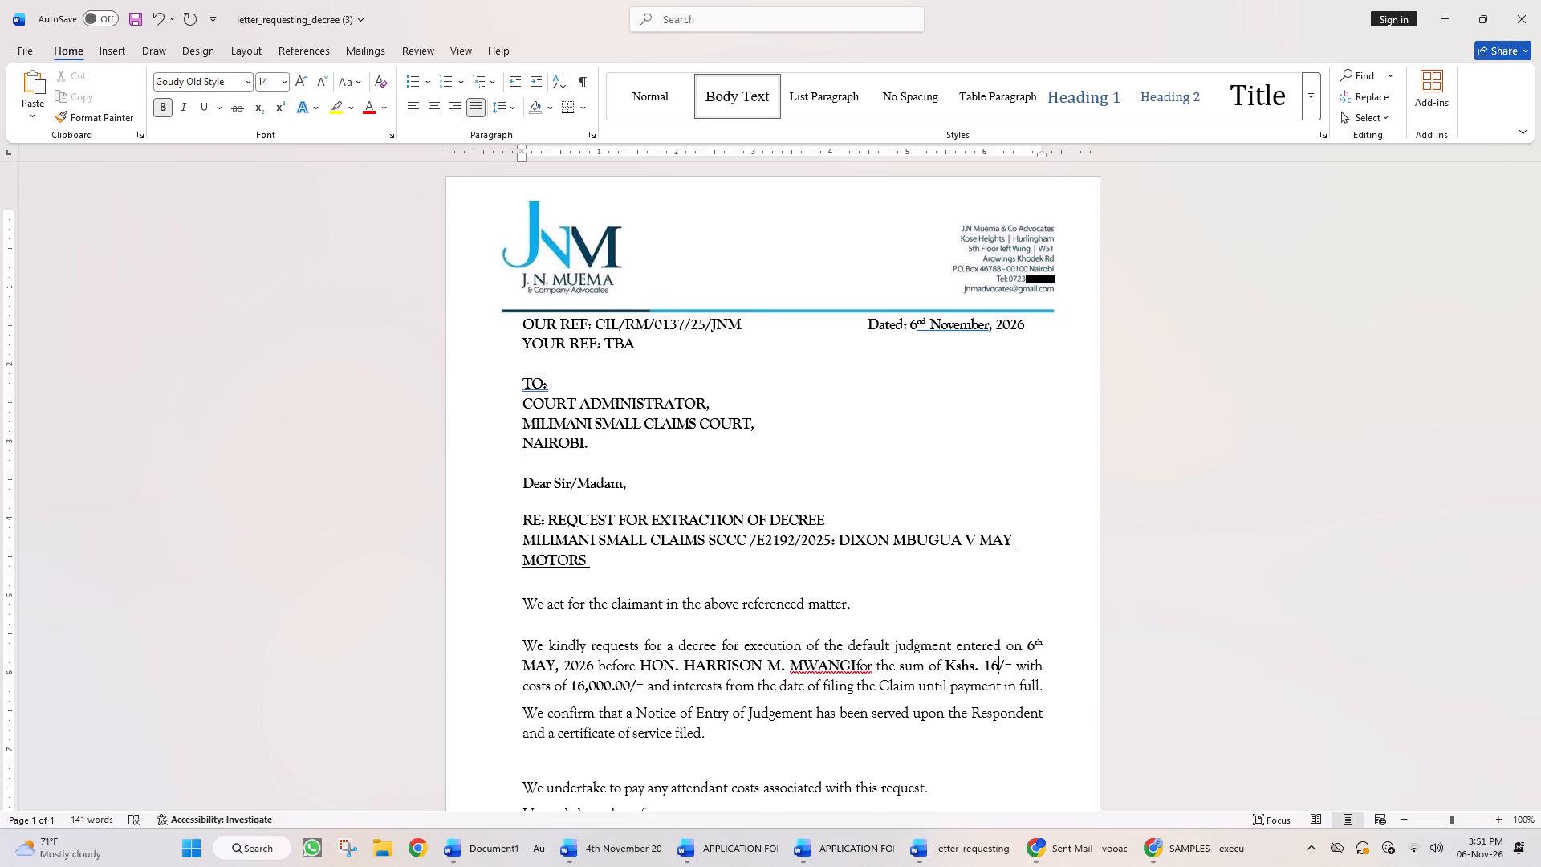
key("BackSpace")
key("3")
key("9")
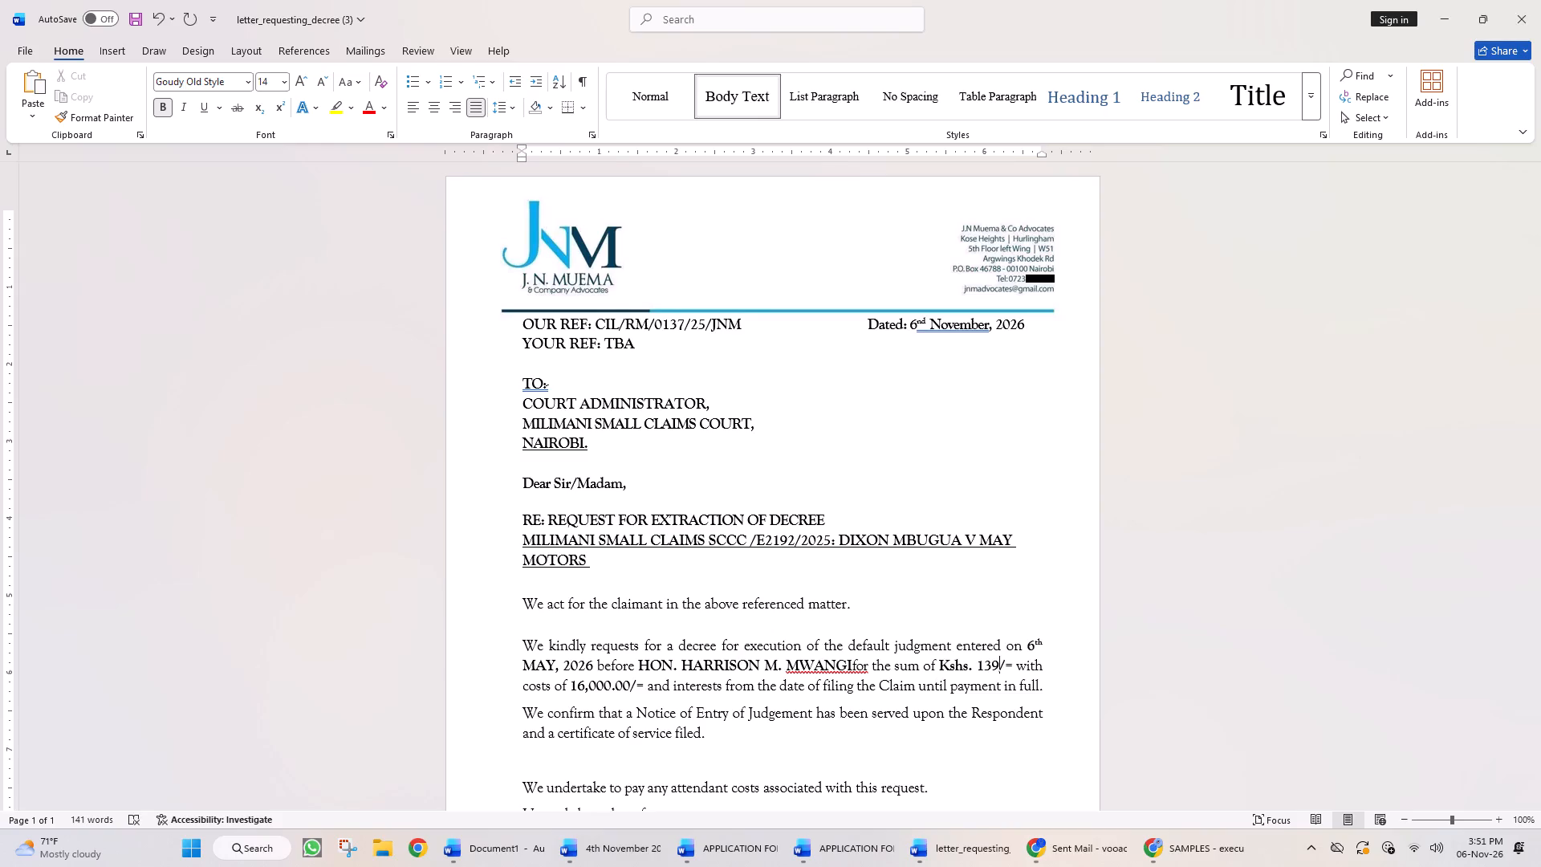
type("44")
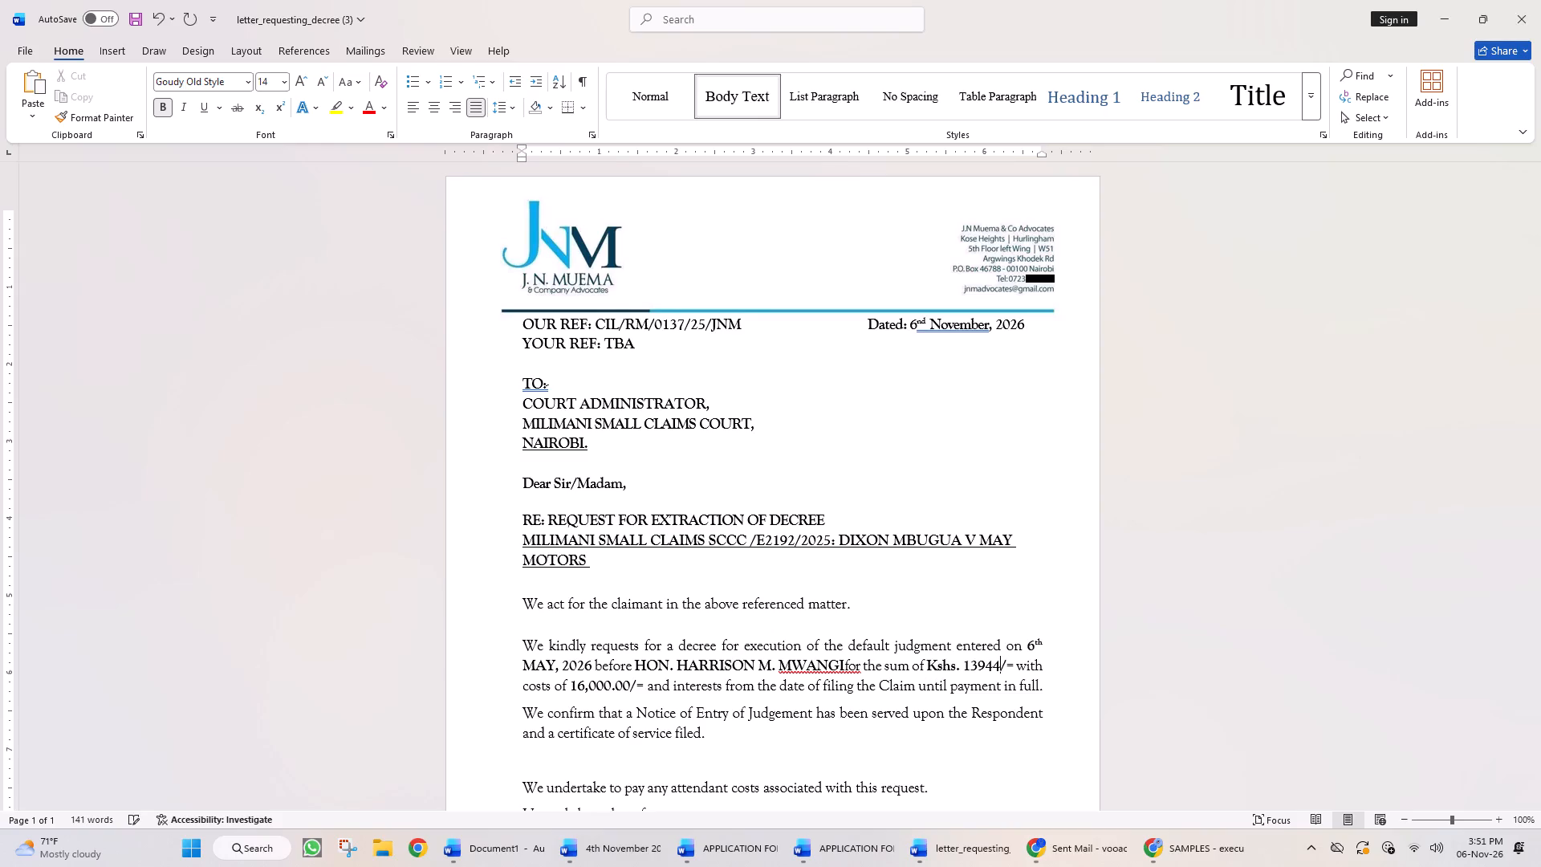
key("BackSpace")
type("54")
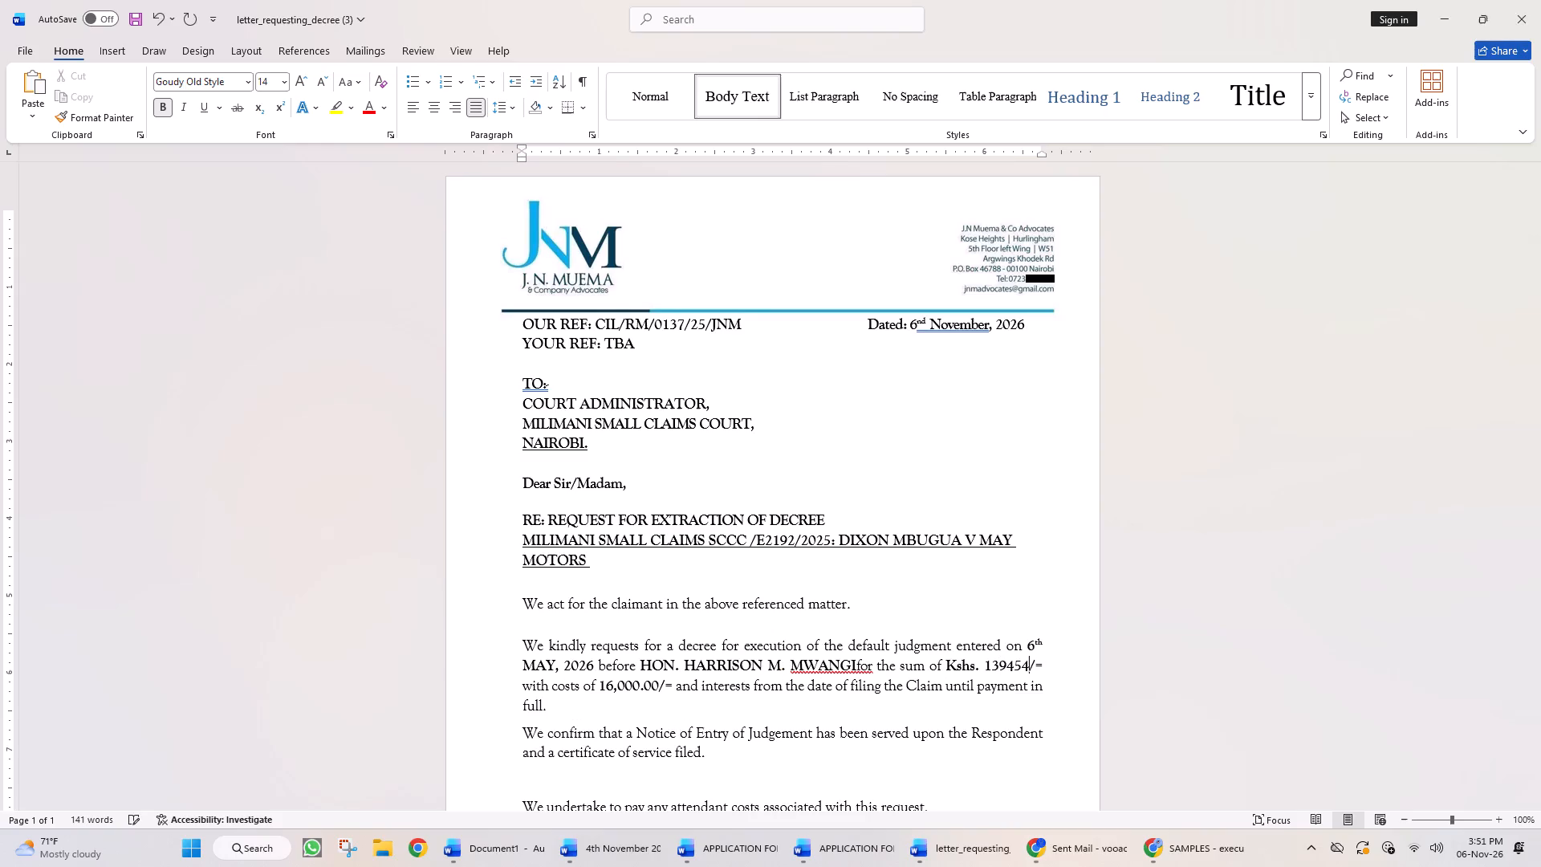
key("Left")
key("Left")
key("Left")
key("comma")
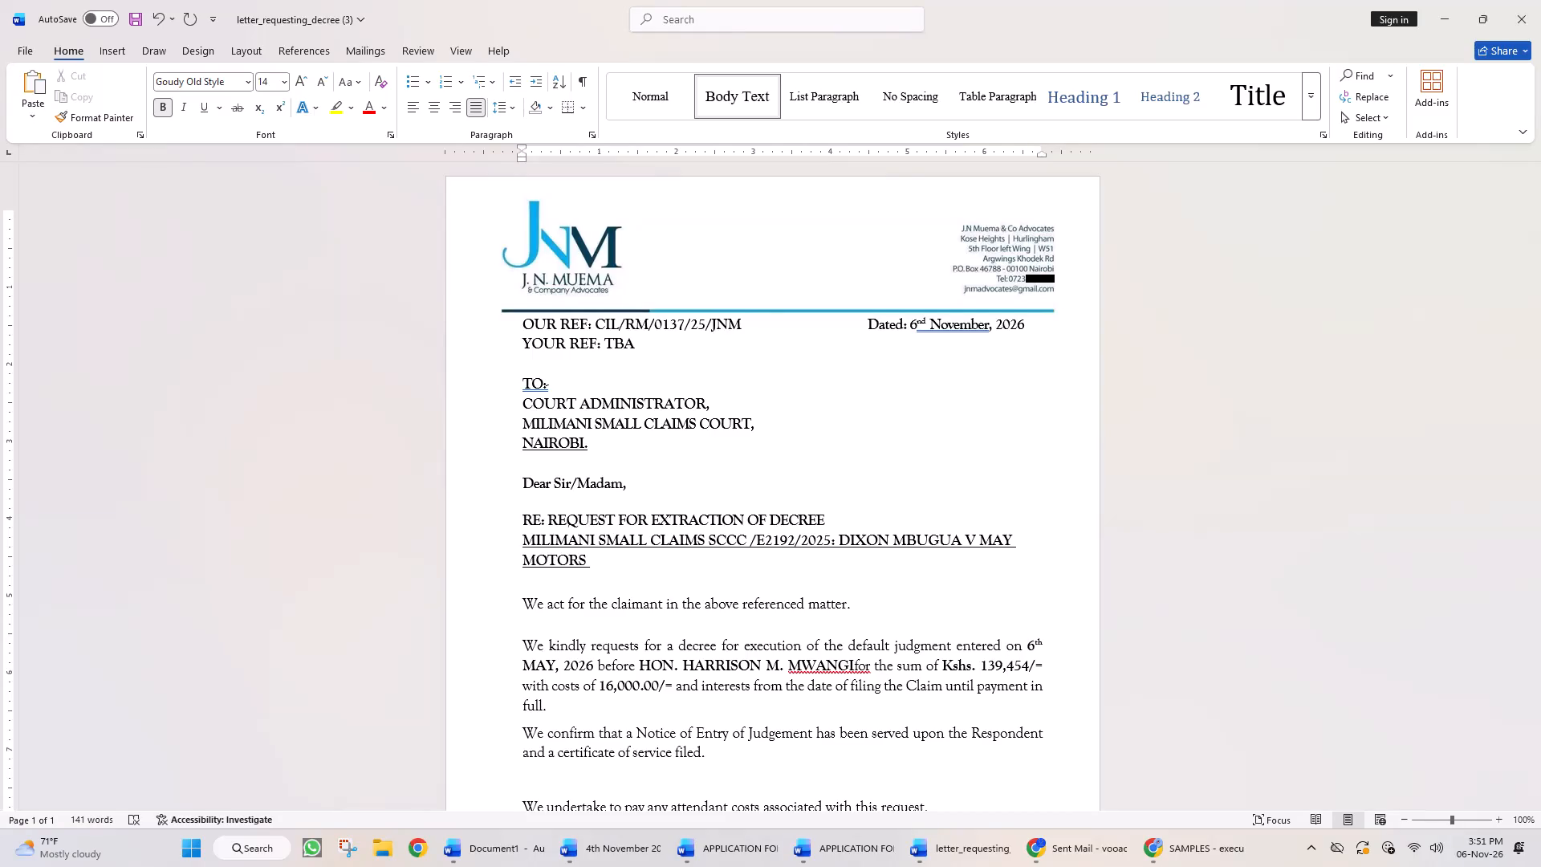
Change the costs figure in the request paragraph to 15,000/=, dropping the decimals.
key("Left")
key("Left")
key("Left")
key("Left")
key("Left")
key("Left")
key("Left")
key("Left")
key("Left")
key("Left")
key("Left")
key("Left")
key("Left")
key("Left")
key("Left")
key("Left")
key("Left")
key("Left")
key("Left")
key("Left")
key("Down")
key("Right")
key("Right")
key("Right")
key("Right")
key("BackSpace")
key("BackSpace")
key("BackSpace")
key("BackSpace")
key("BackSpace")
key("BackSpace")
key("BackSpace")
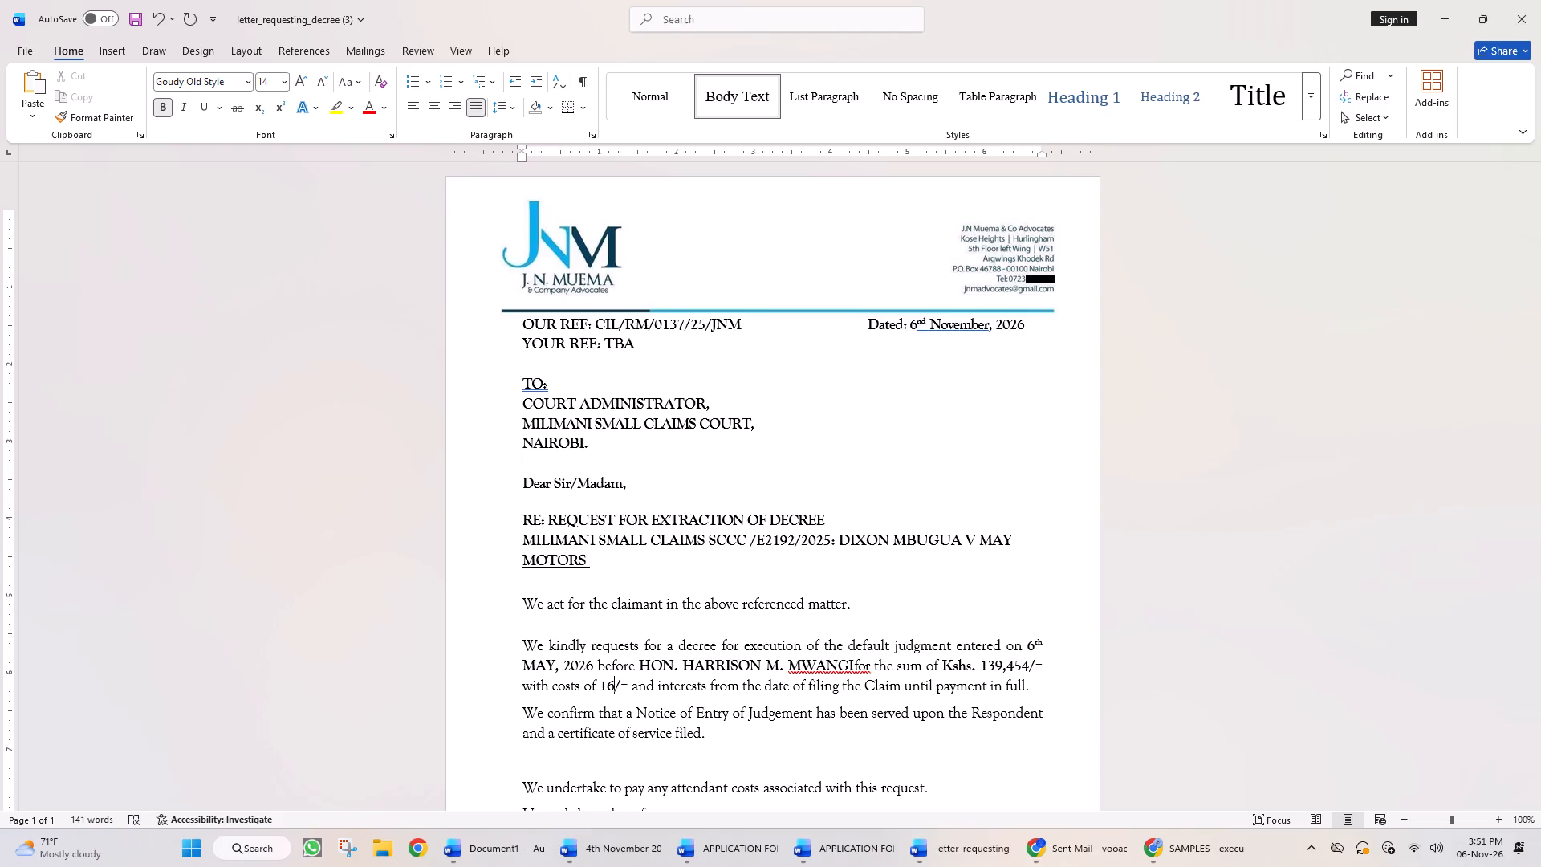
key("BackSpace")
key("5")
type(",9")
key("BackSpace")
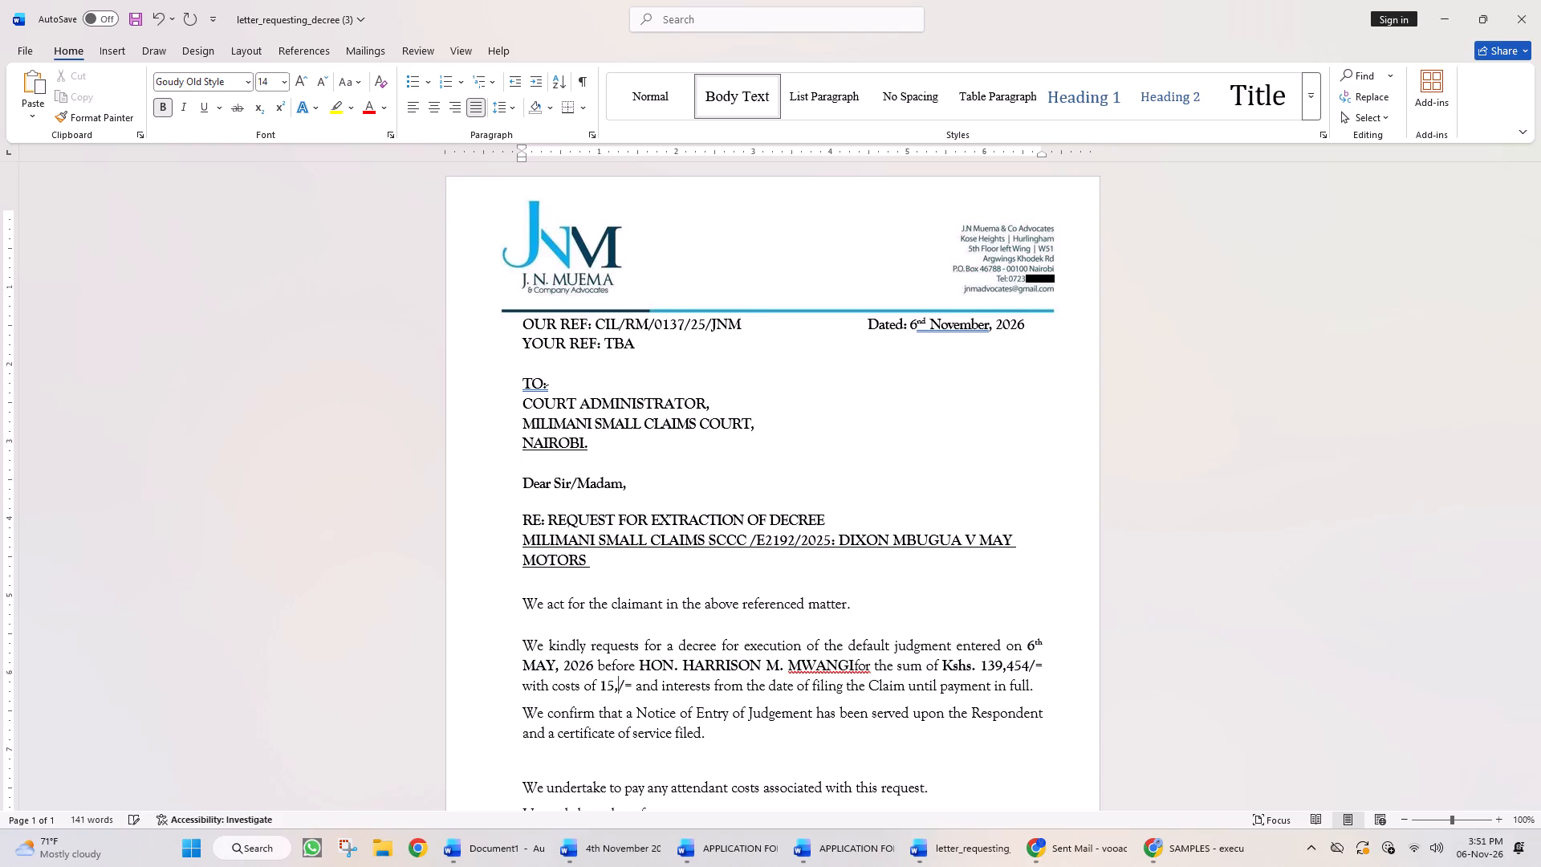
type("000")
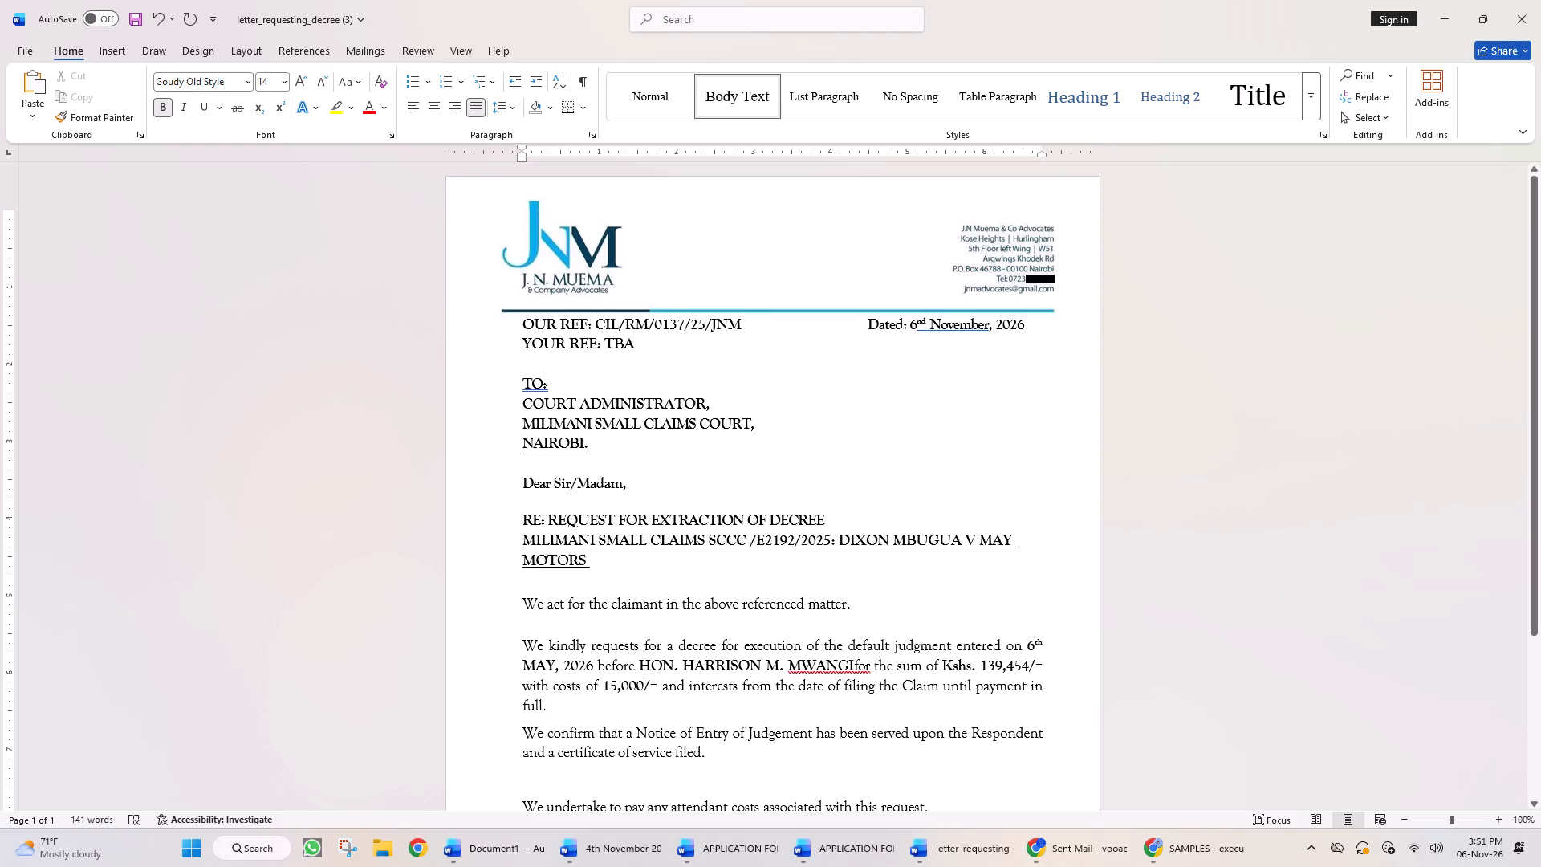
Review the edited letter from the request paragraph down to the signature block and back up to the letterhead.
scroll(947, 661, "down", 1)
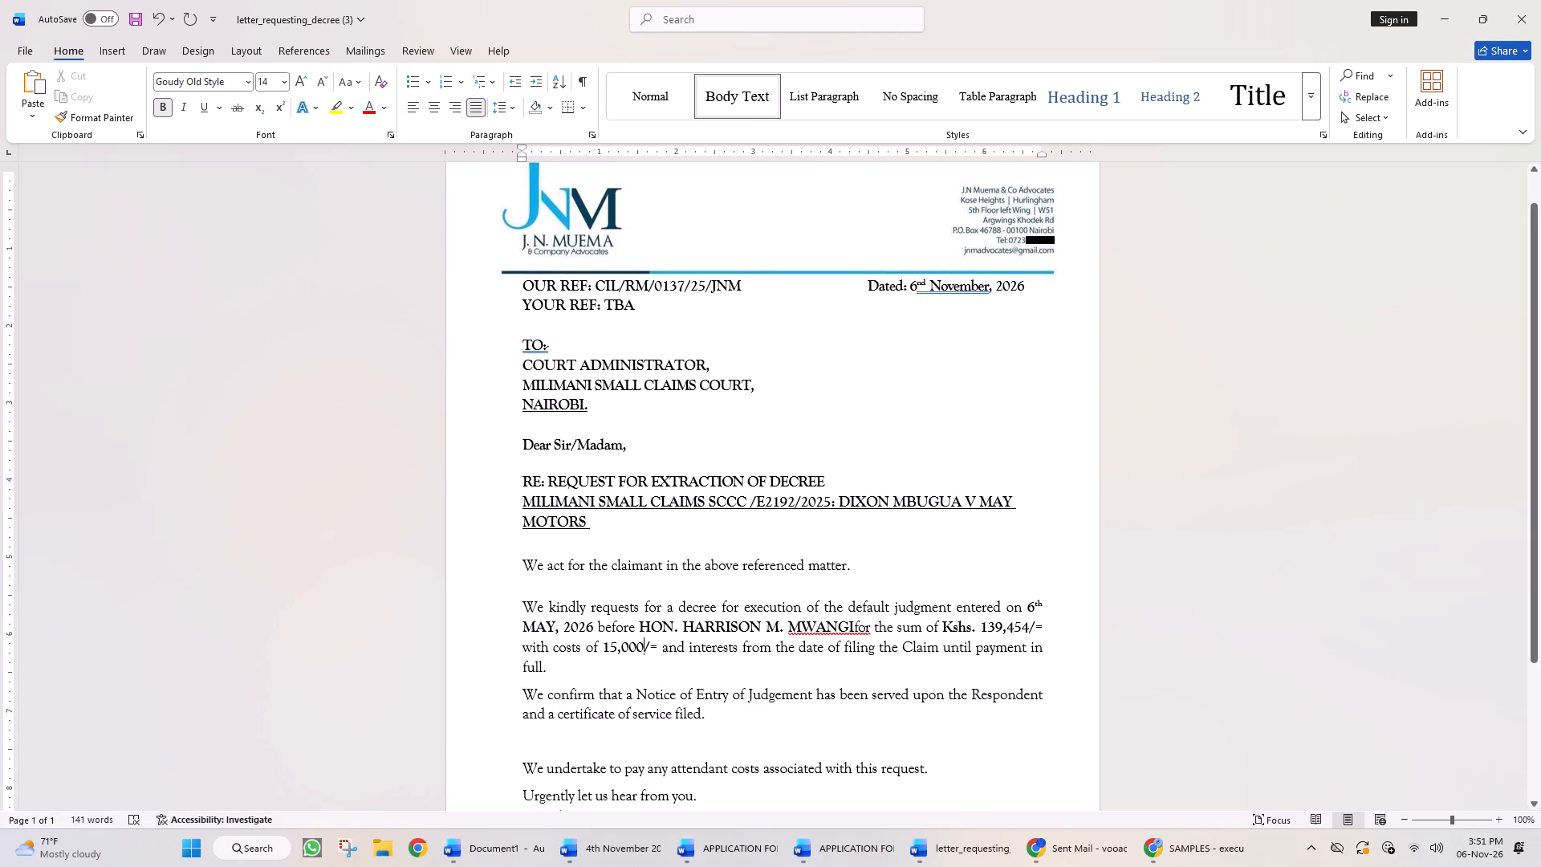
scroll(718, 721, "down", 1)
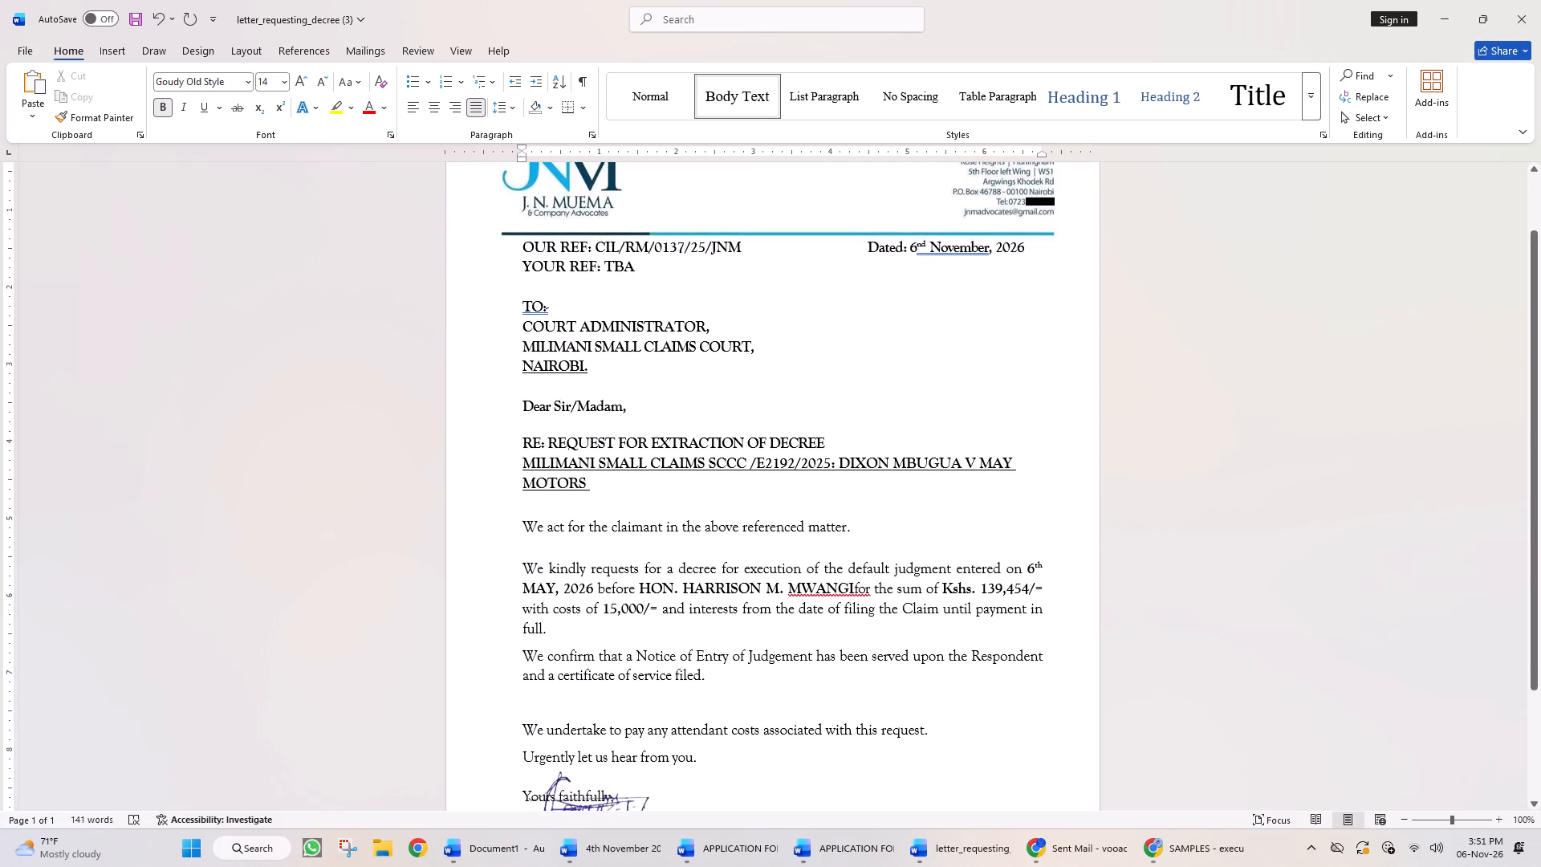
left_click(718, 674)
scroll(710, 664, "down", 2)
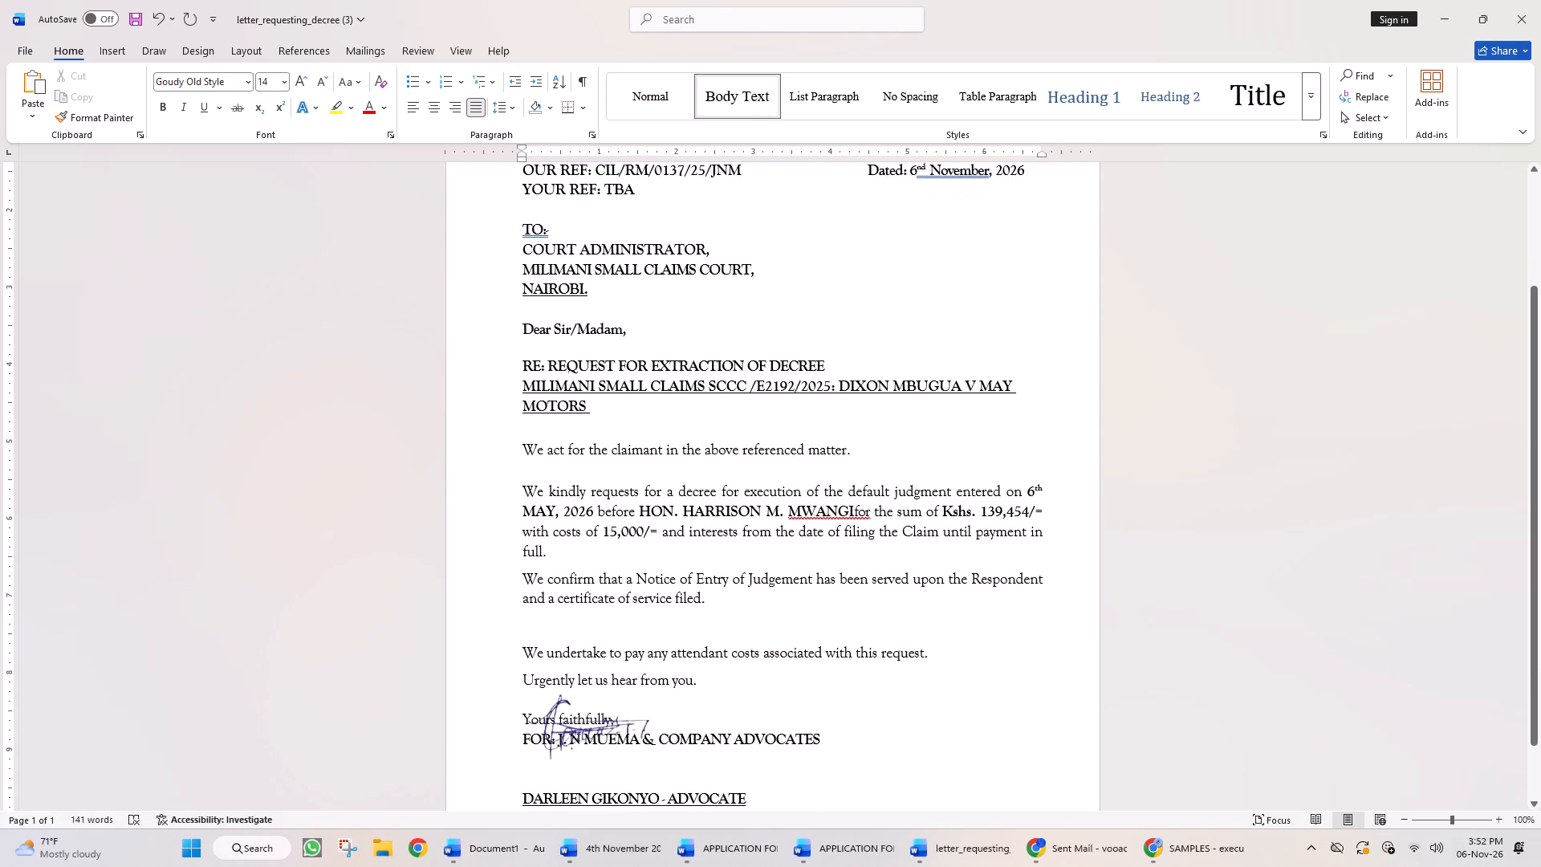
scroll(696, 645, "up", 2)
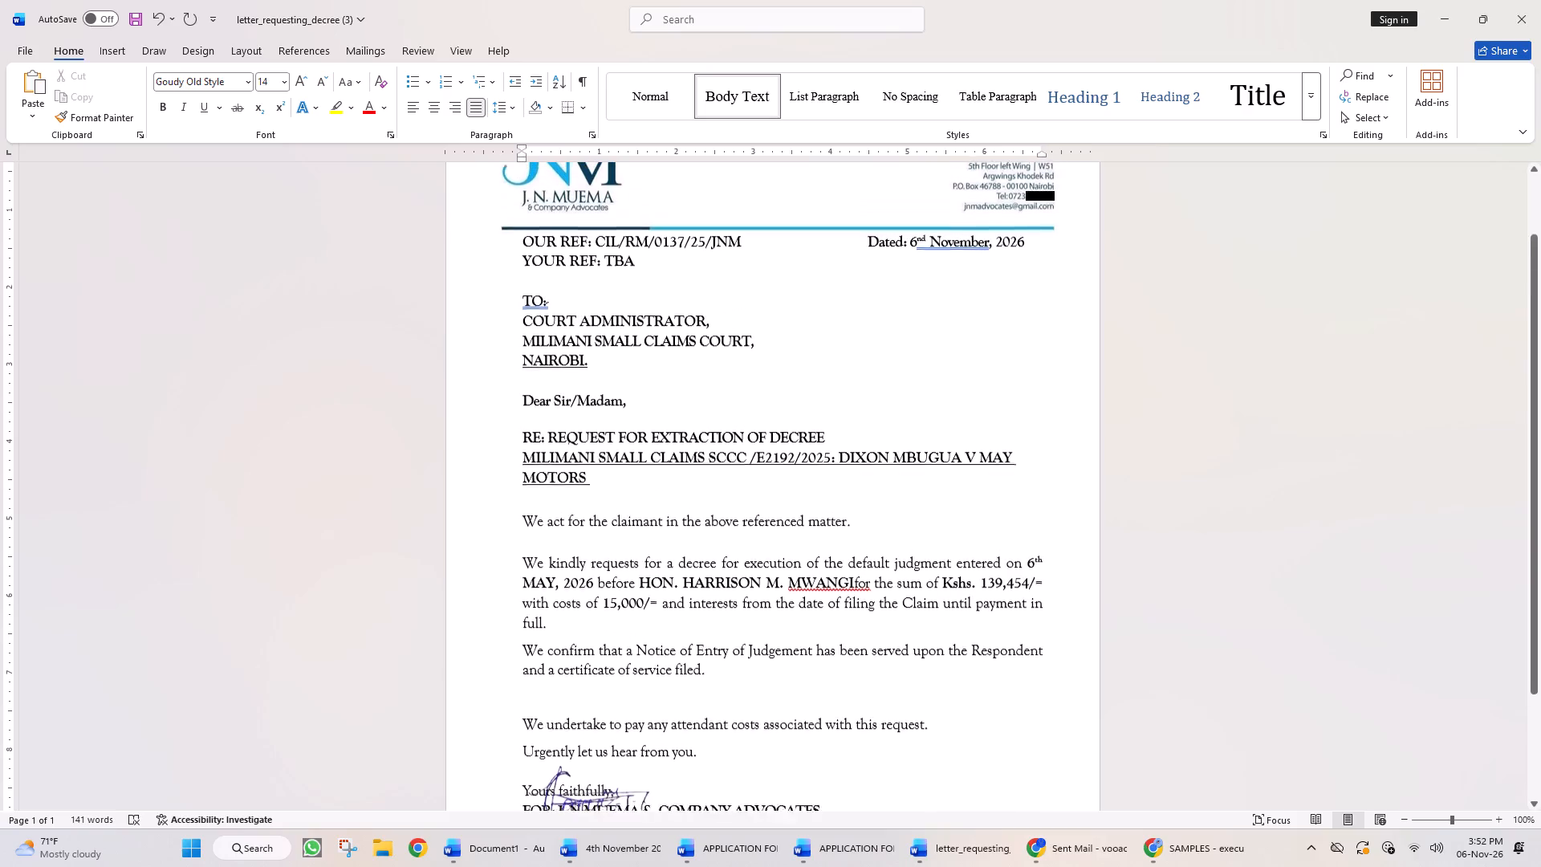
scroll(620, 546, "up", 2)
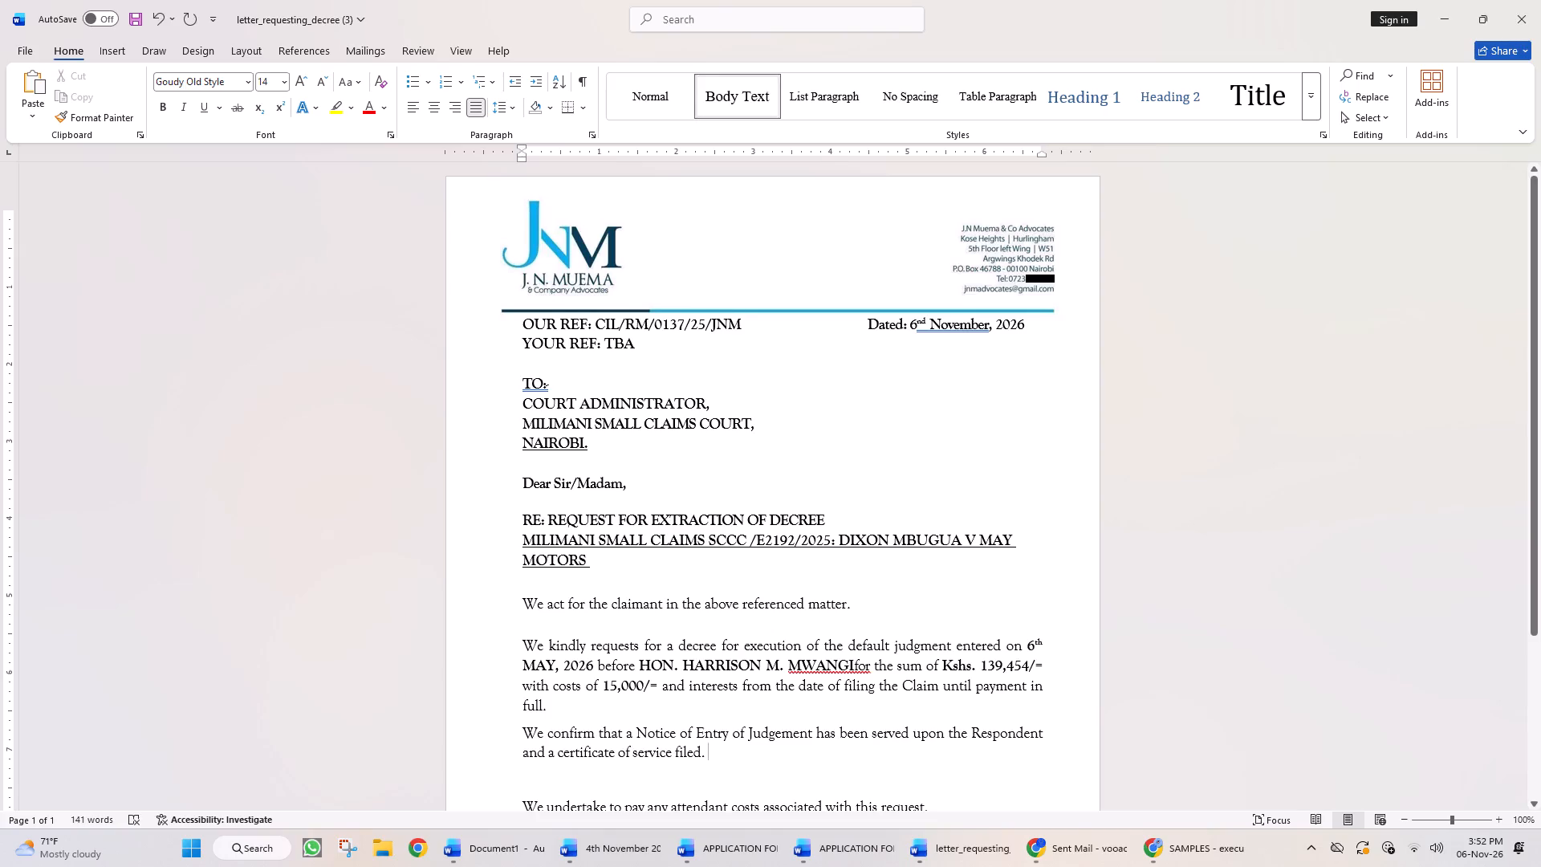
Apply the suggested spacing correction before November in the letter's Dated line.
right_click(955, 332)
left_click(955, 344)
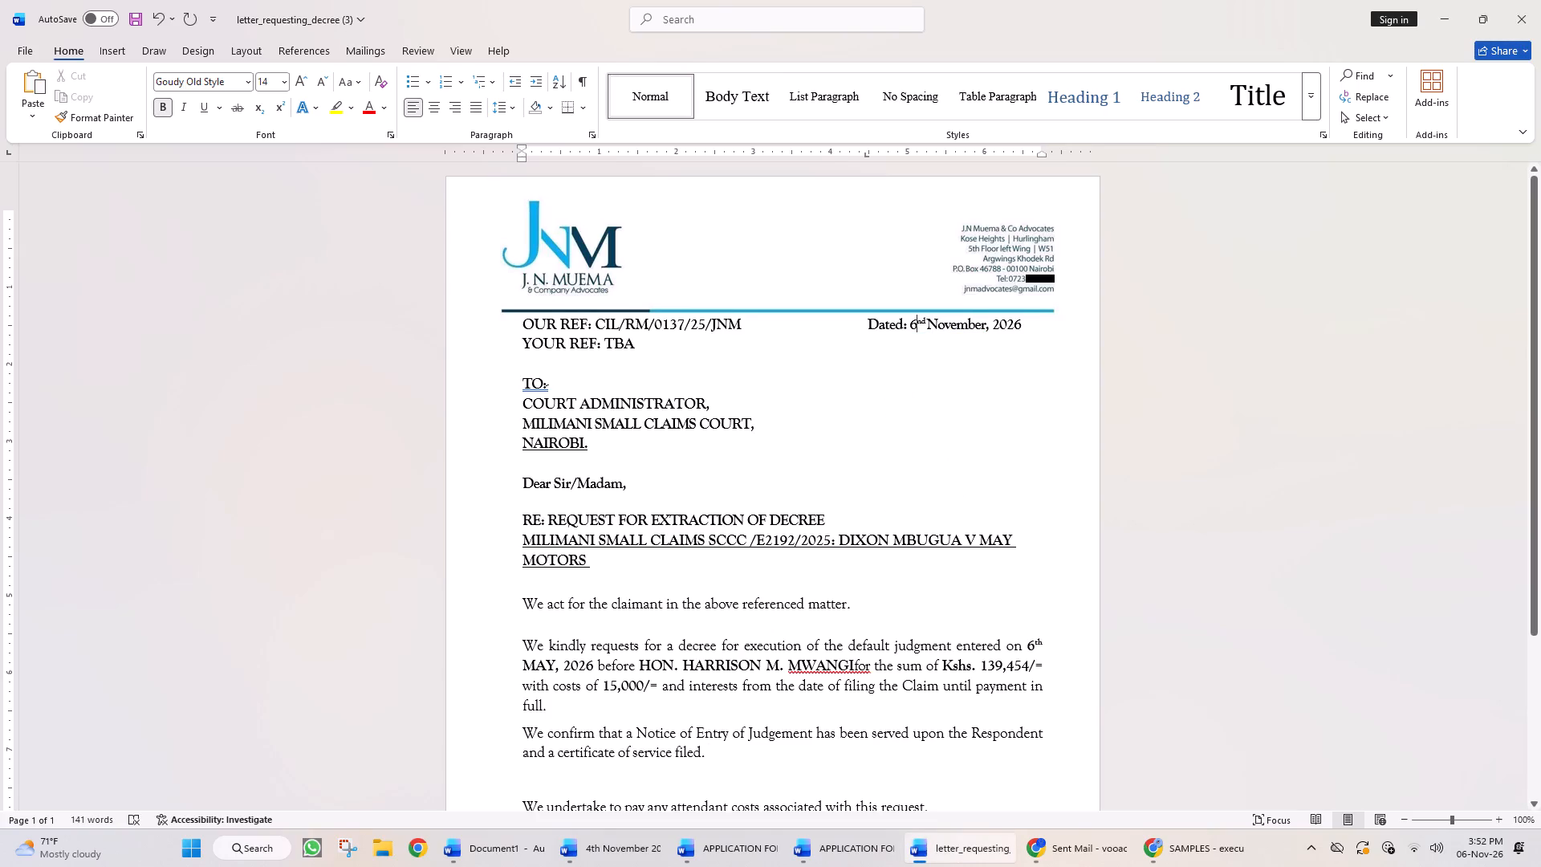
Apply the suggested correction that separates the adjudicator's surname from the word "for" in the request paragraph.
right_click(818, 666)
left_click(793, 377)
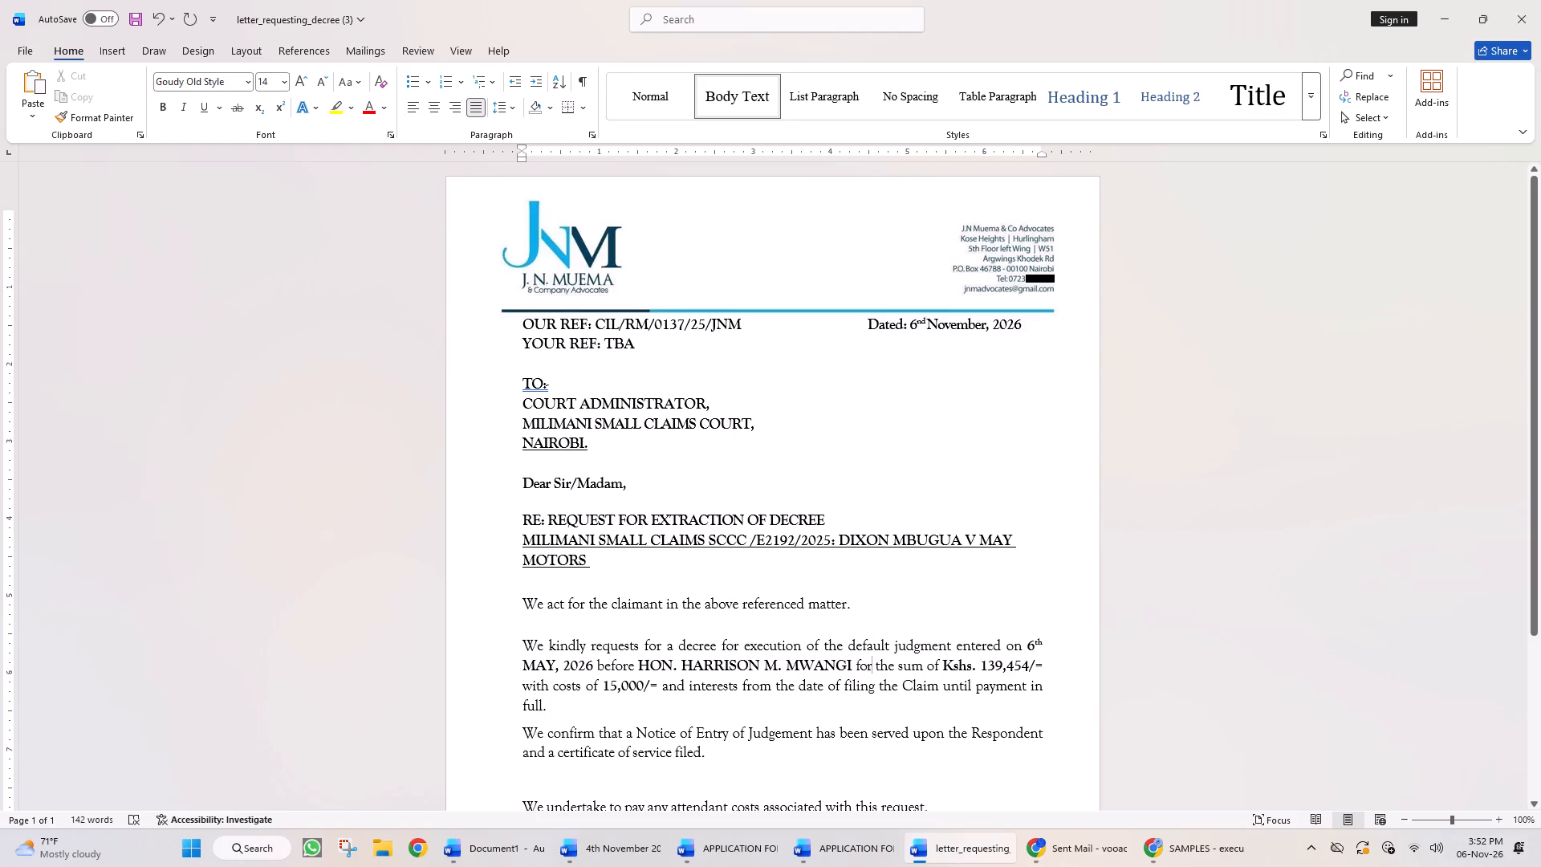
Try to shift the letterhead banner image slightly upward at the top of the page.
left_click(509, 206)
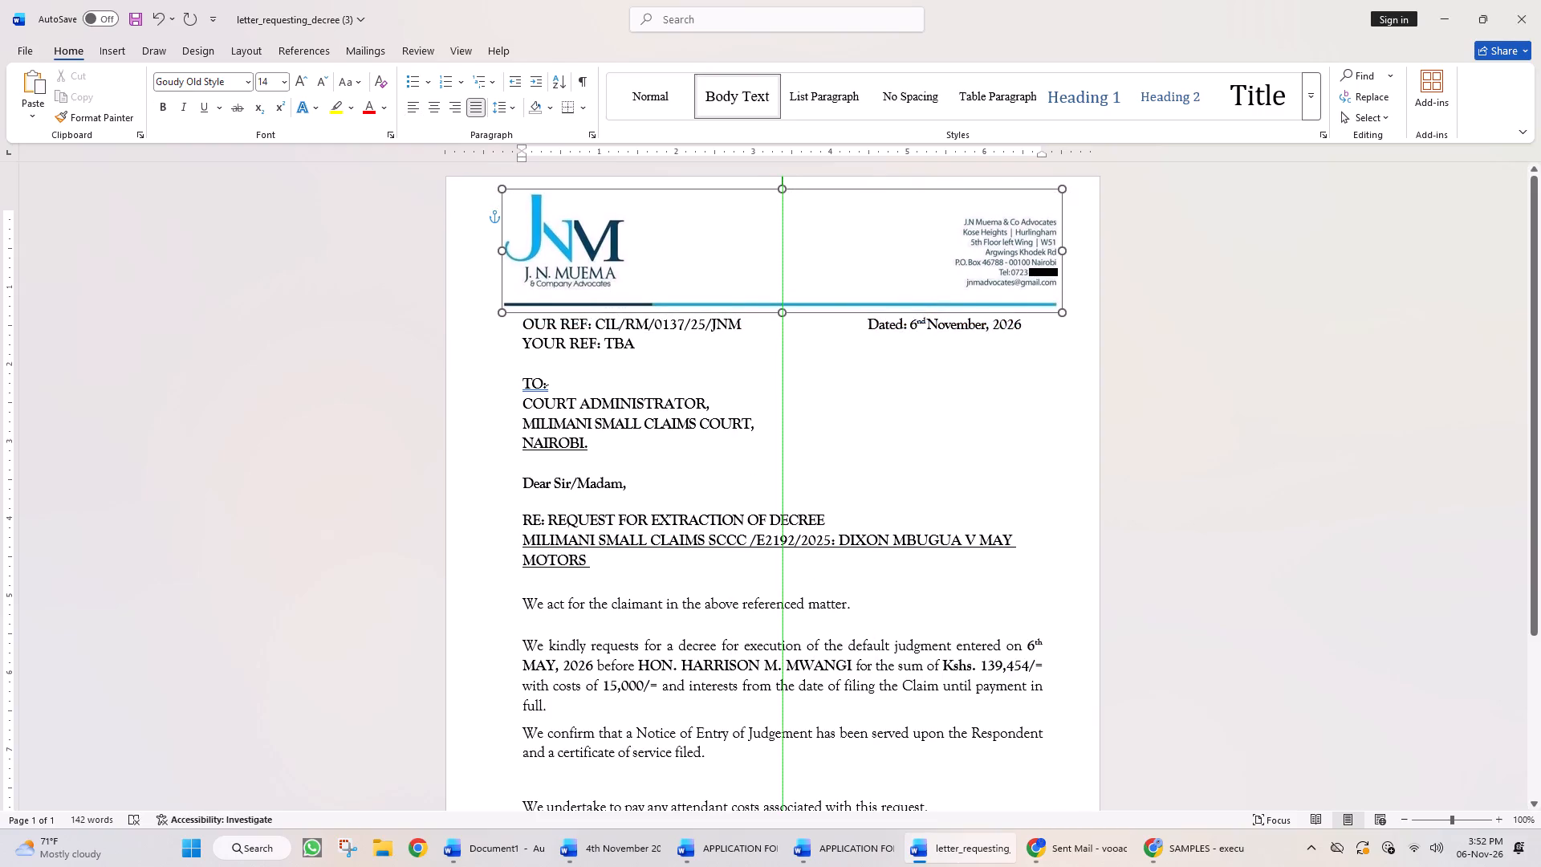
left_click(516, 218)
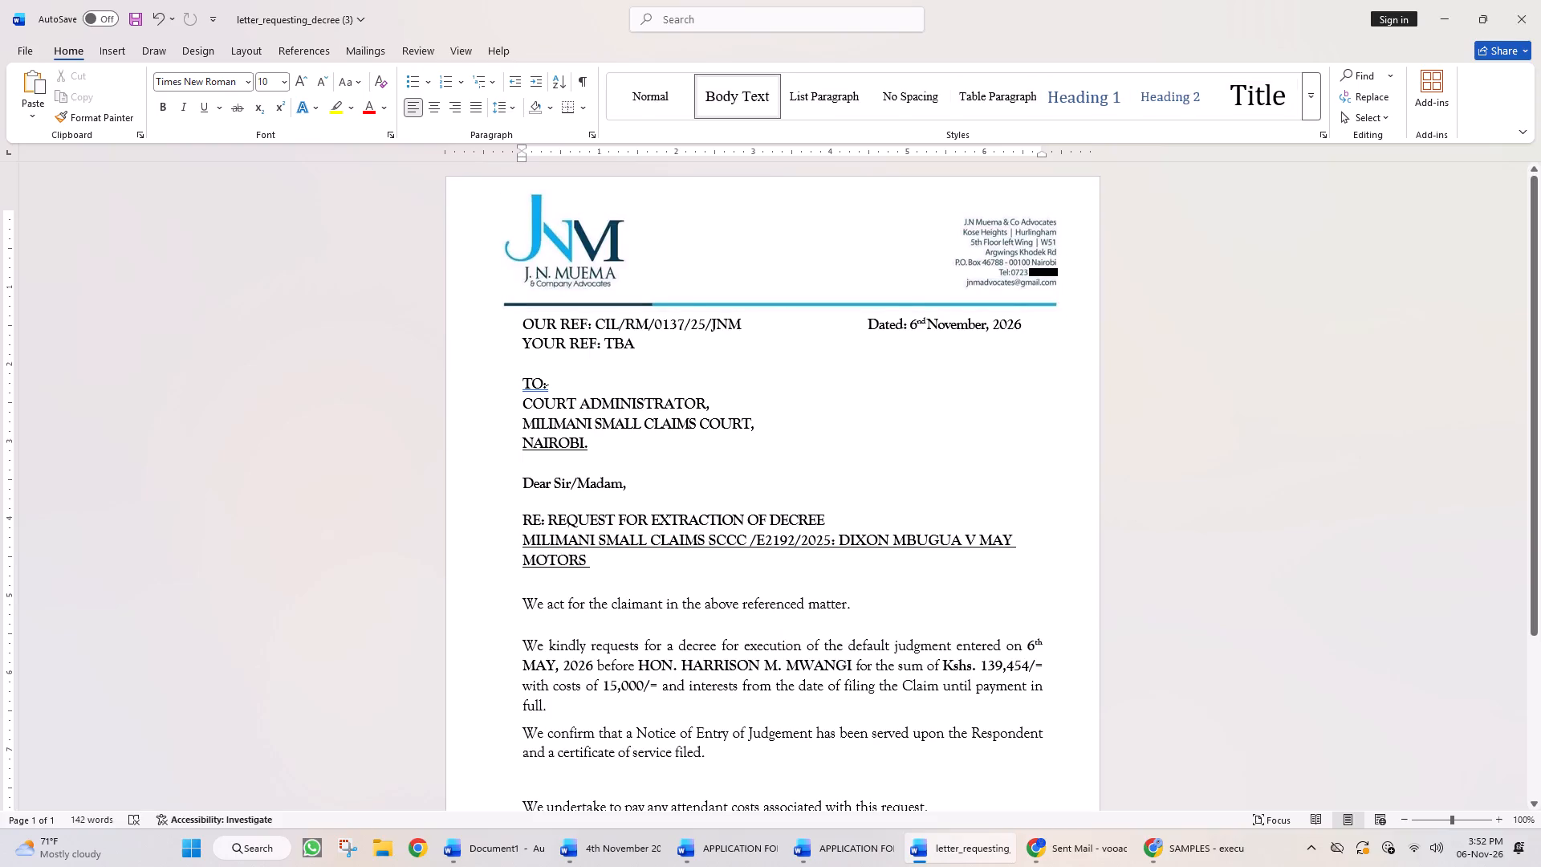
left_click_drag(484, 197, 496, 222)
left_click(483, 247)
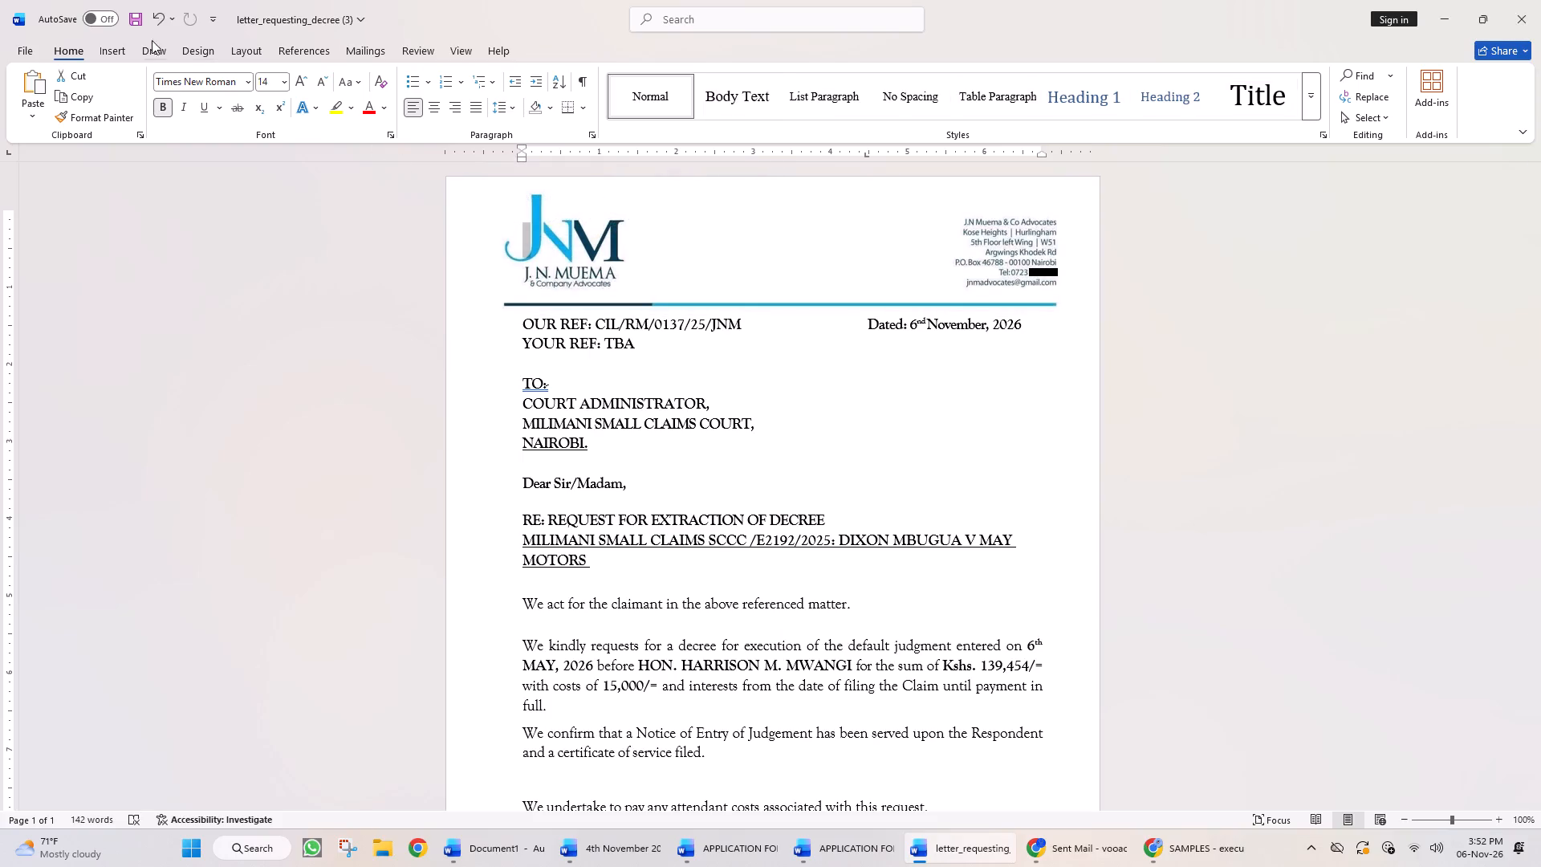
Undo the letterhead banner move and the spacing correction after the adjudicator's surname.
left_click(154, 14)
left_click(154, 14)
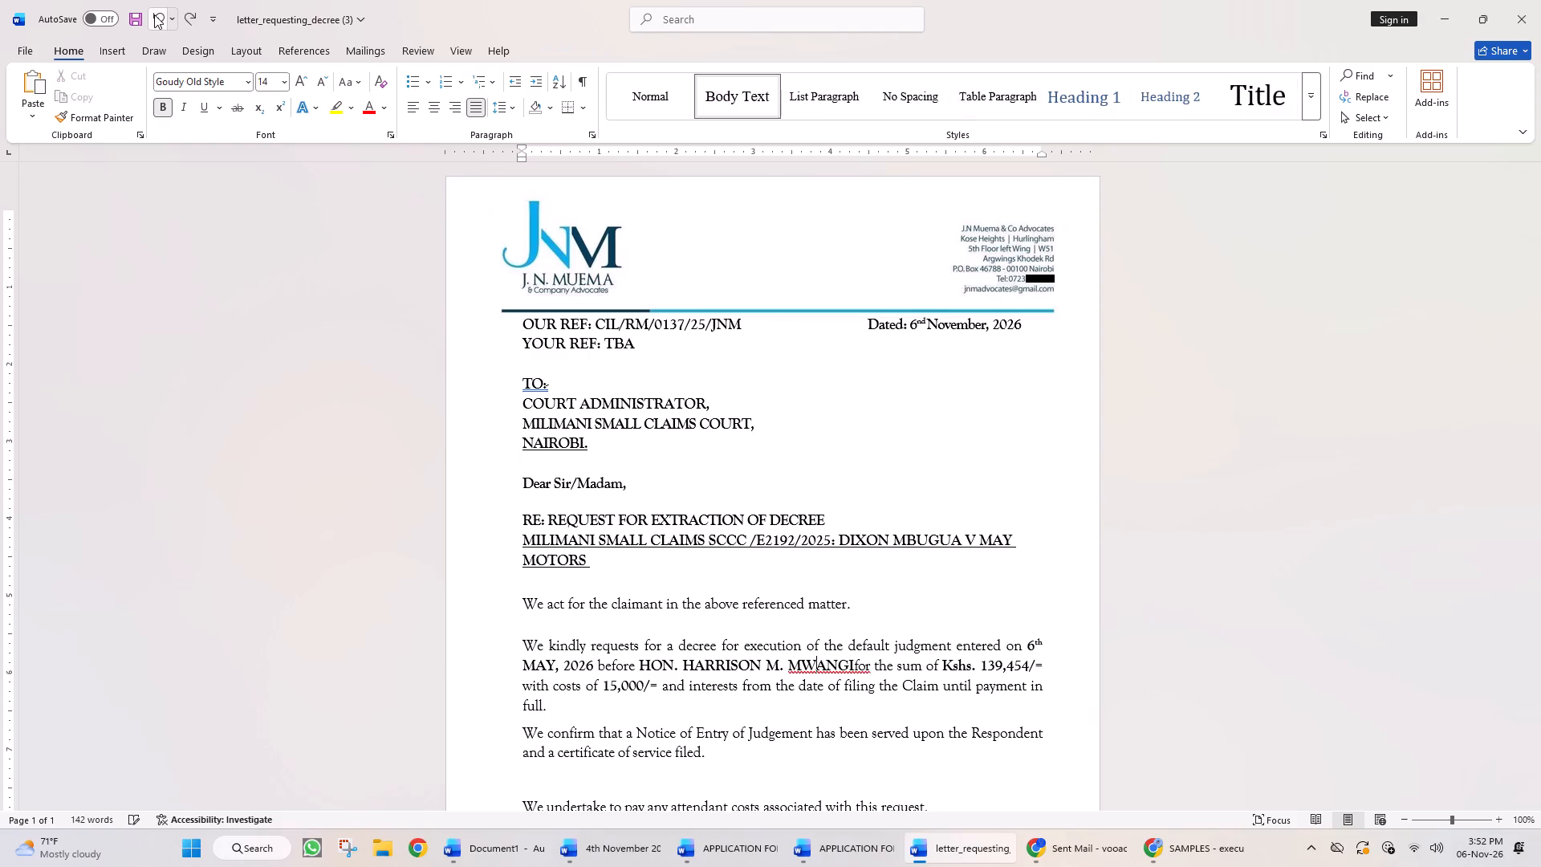
Apply the suggested spacing correction between the adjudicator's surname and the word "for" in the request paragraph.
right_click(833, 667)
left_click(784, 377)
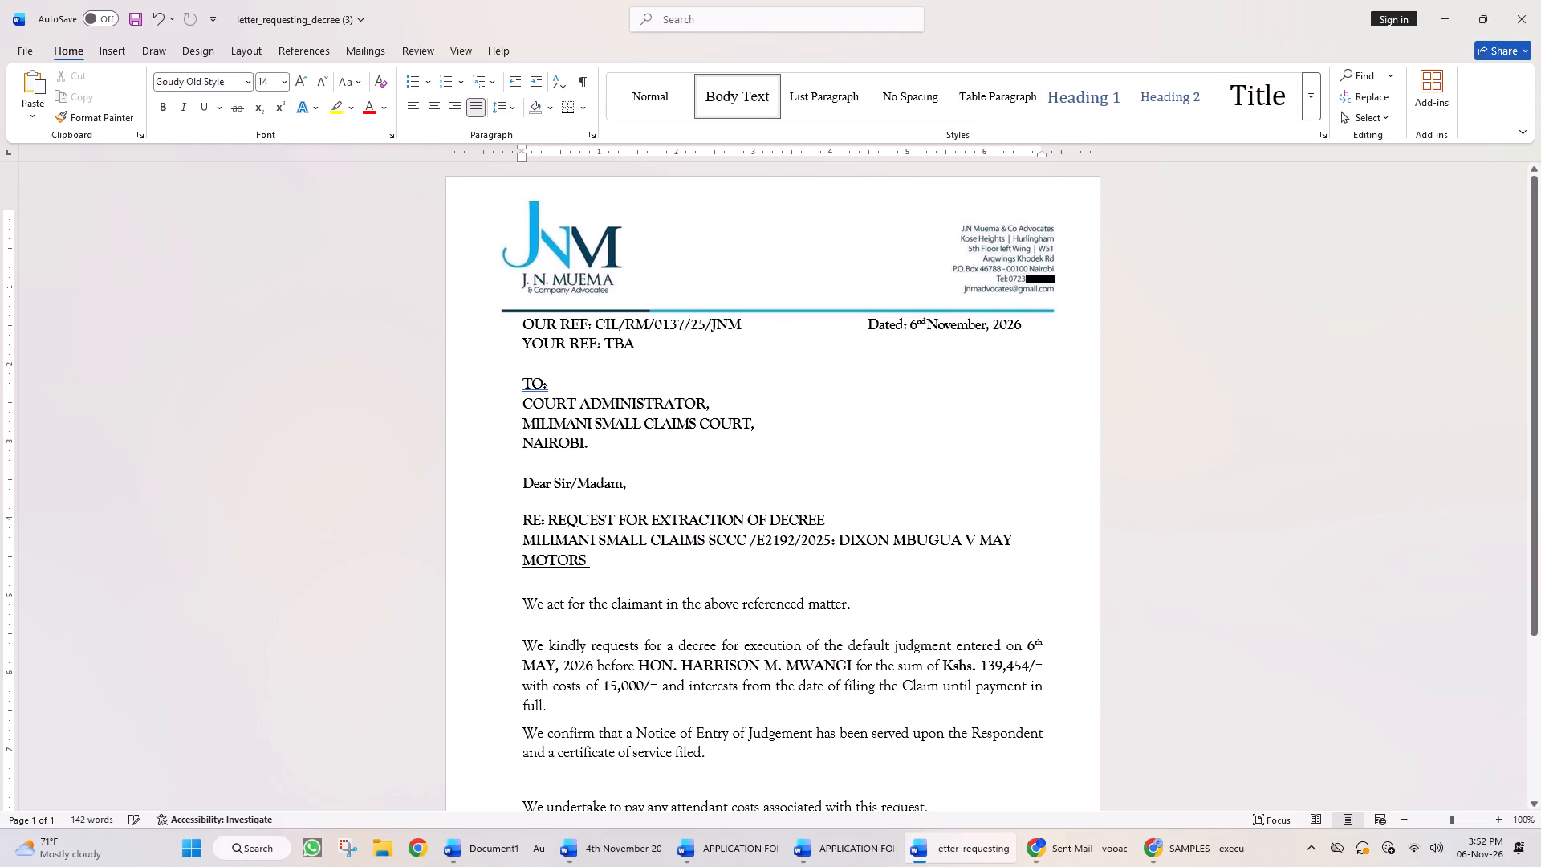
Copy the entire letter, from letterhead banner to advocate signature line, into a new blank document, keeping the source formatting.
left_click_drag(480, 183, 484, 191)
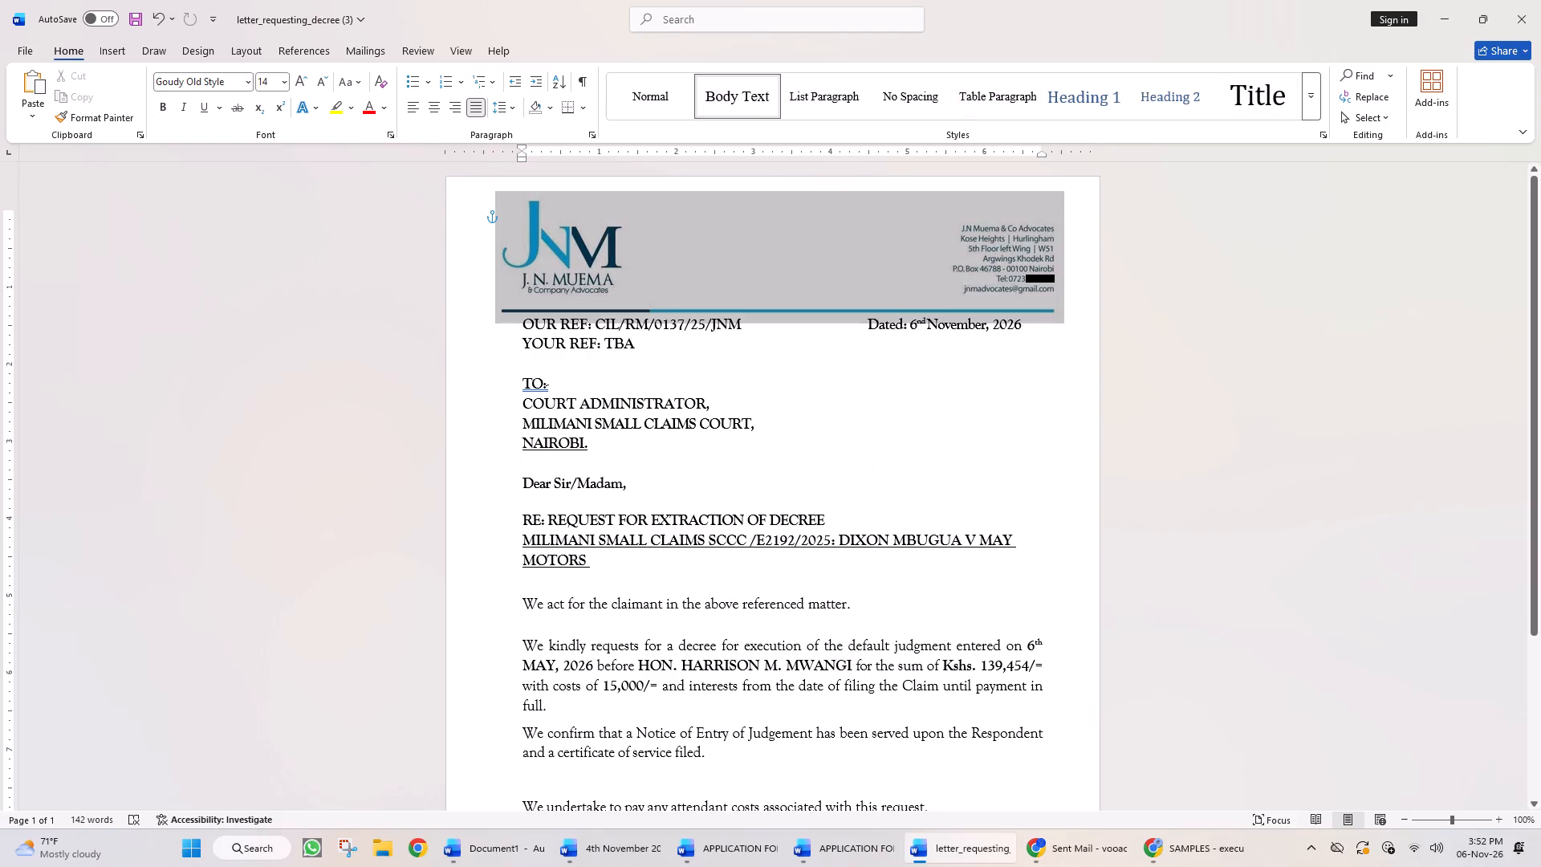
left_click_drag(484, 191, 539, 785)
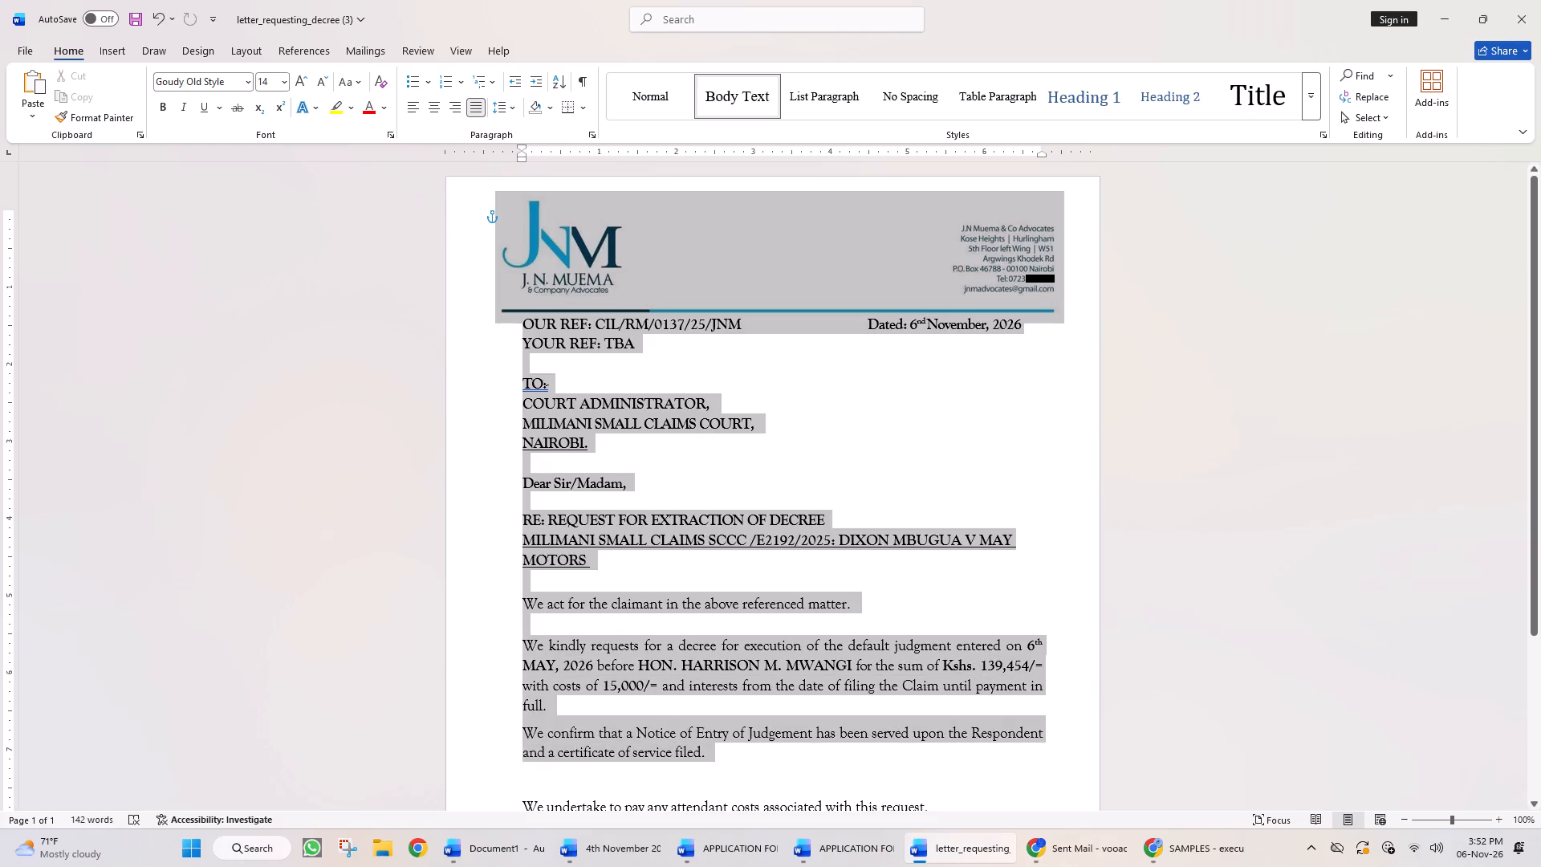
left_click_drag(539, 785, 688, 795)
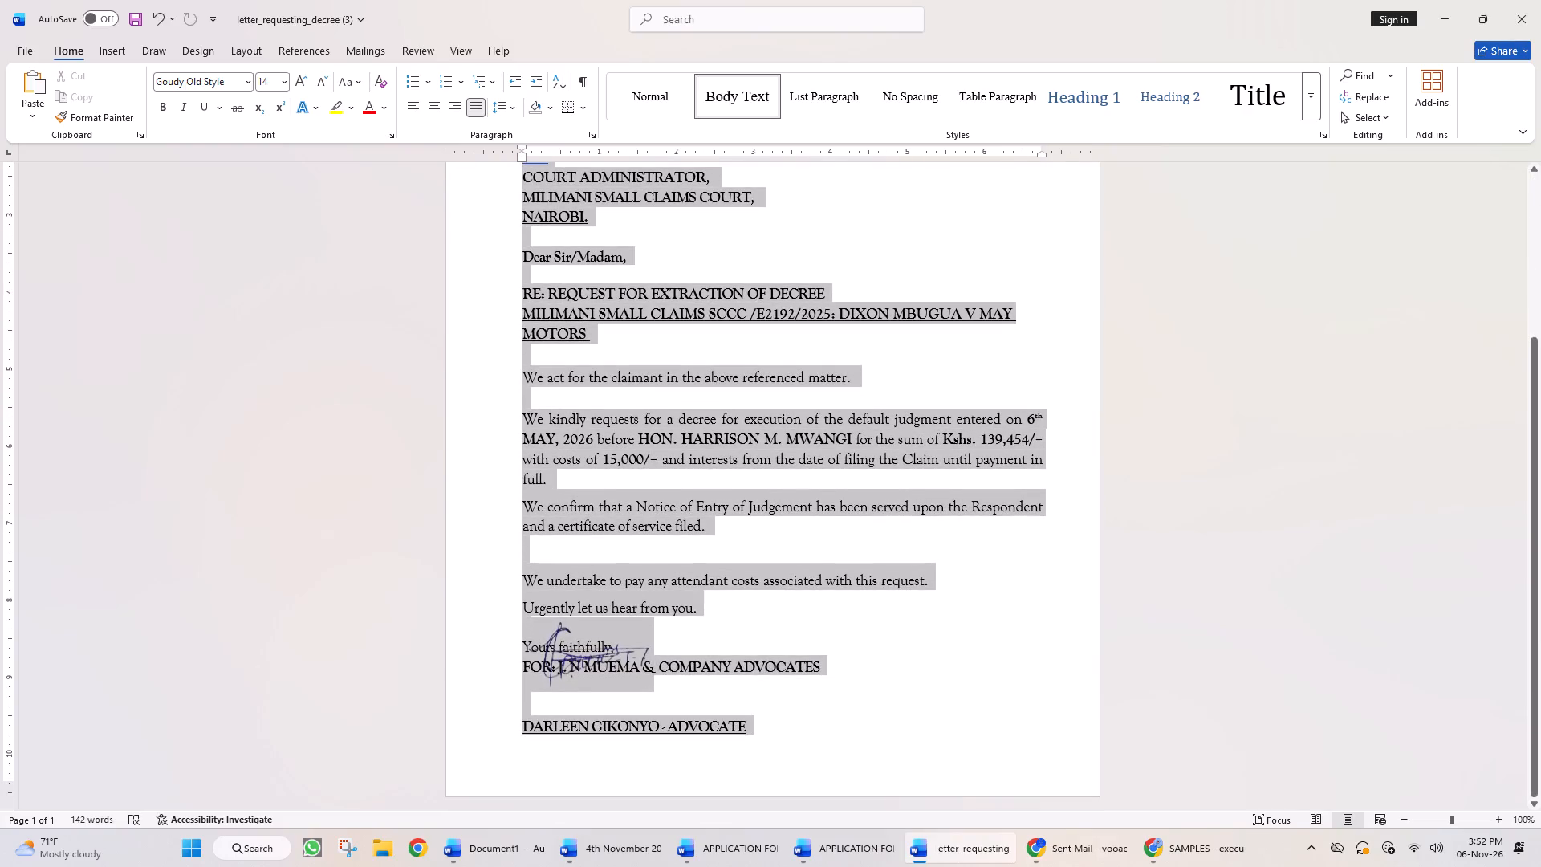
left_click_drag(688, 795, 761, 743)
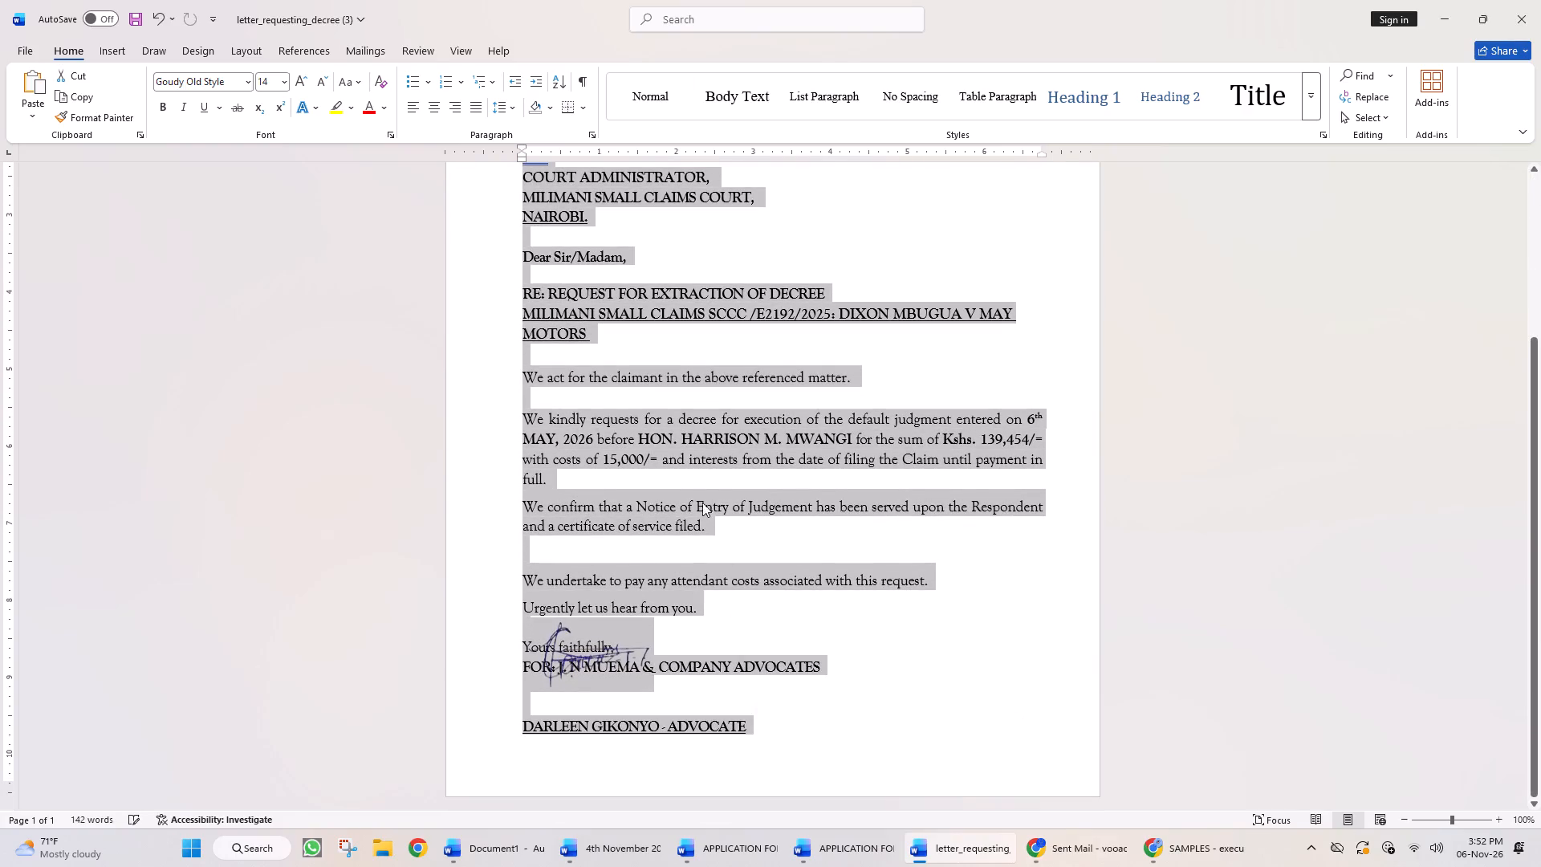
right_click(701, 498)
left_click(744, 555)
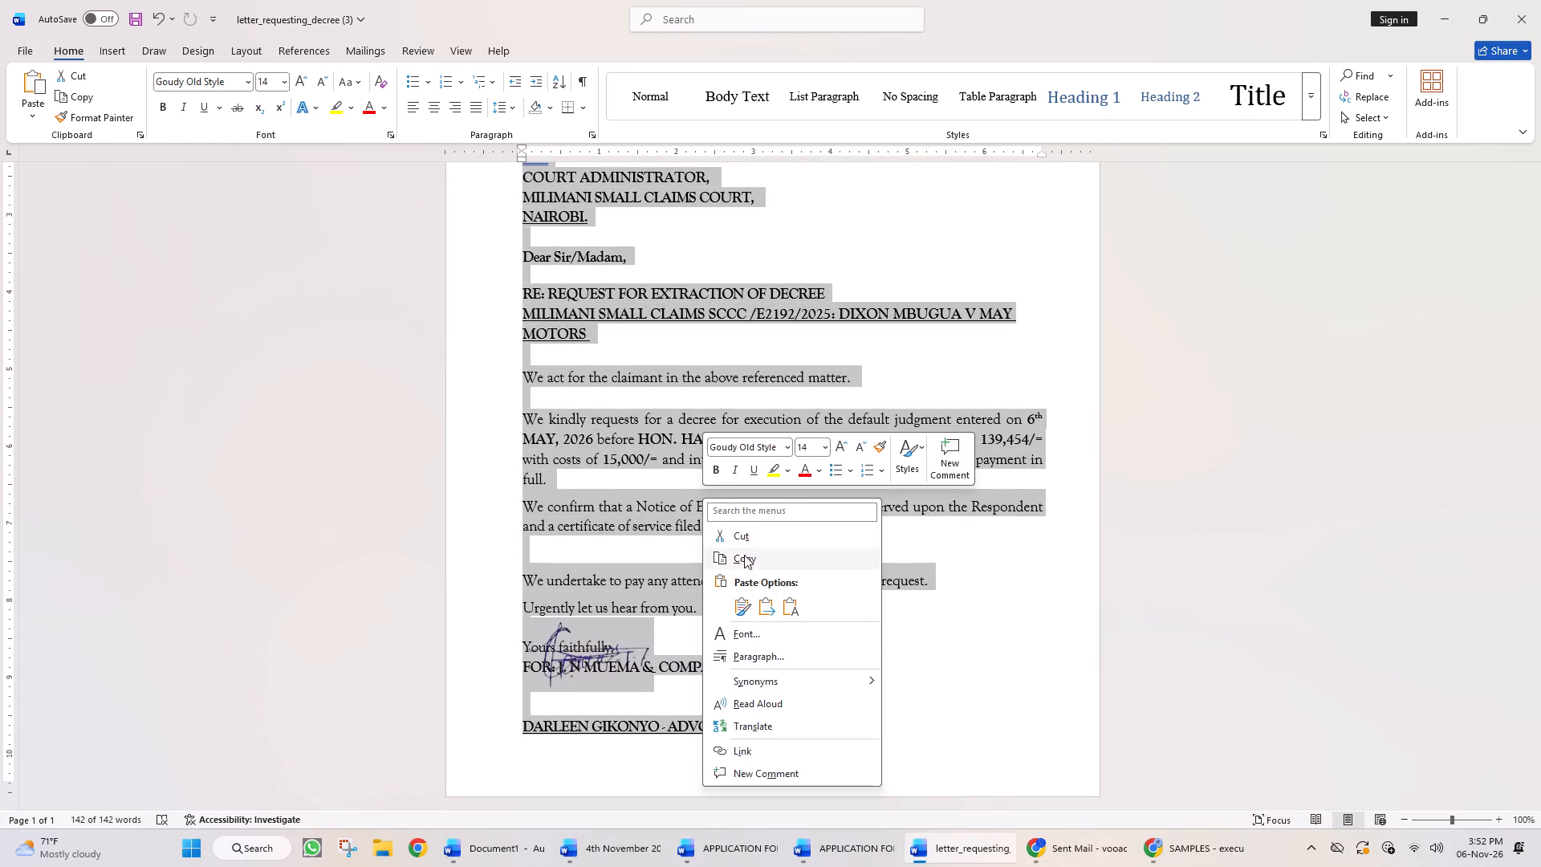
left_click(12, 48)
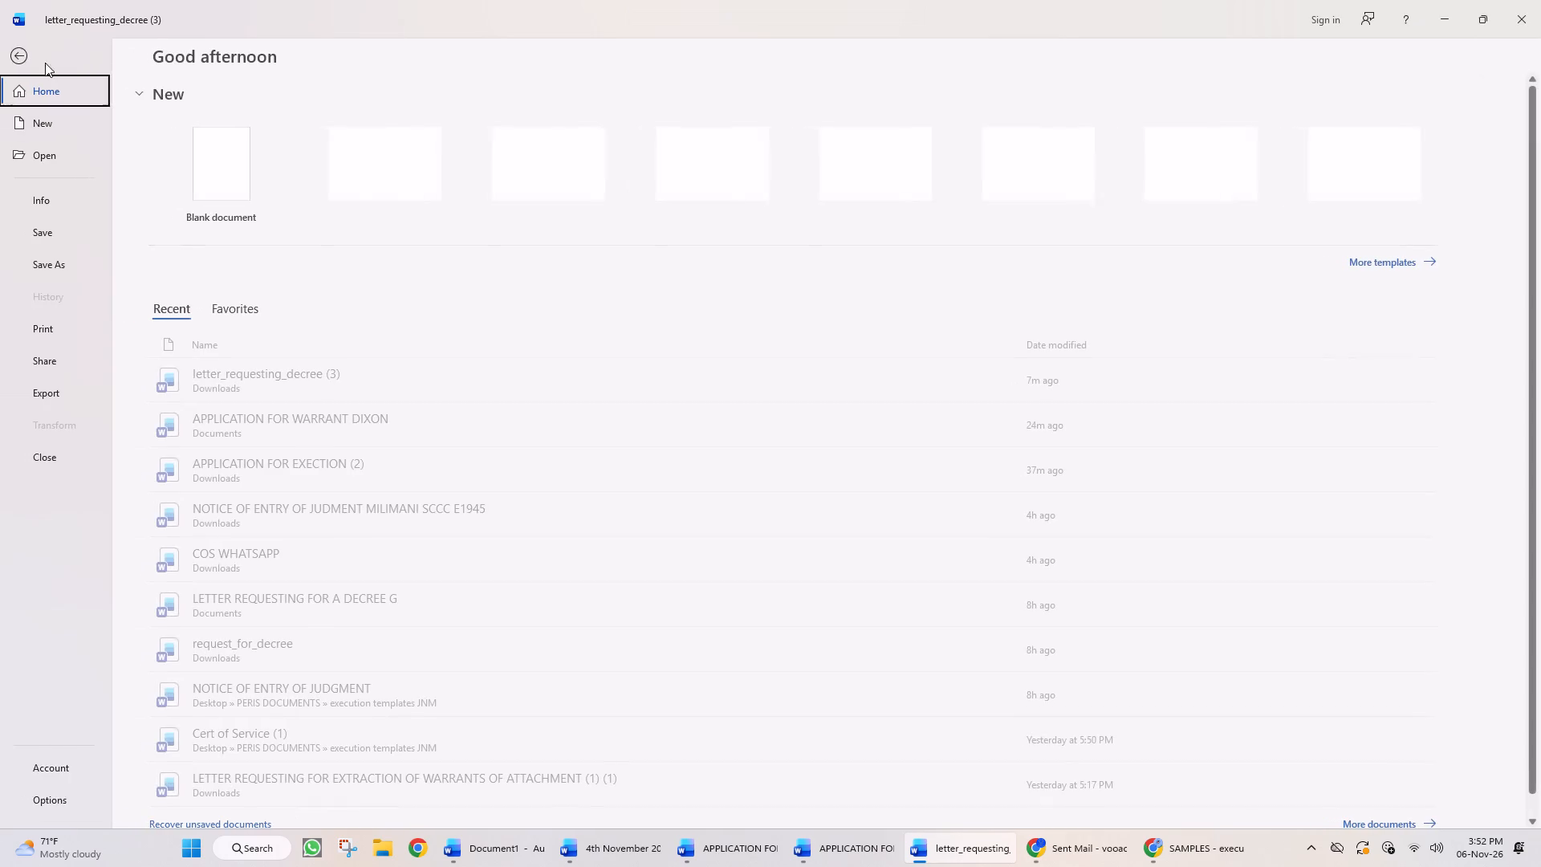
left_click(258, 195)
right_click(554, 268)
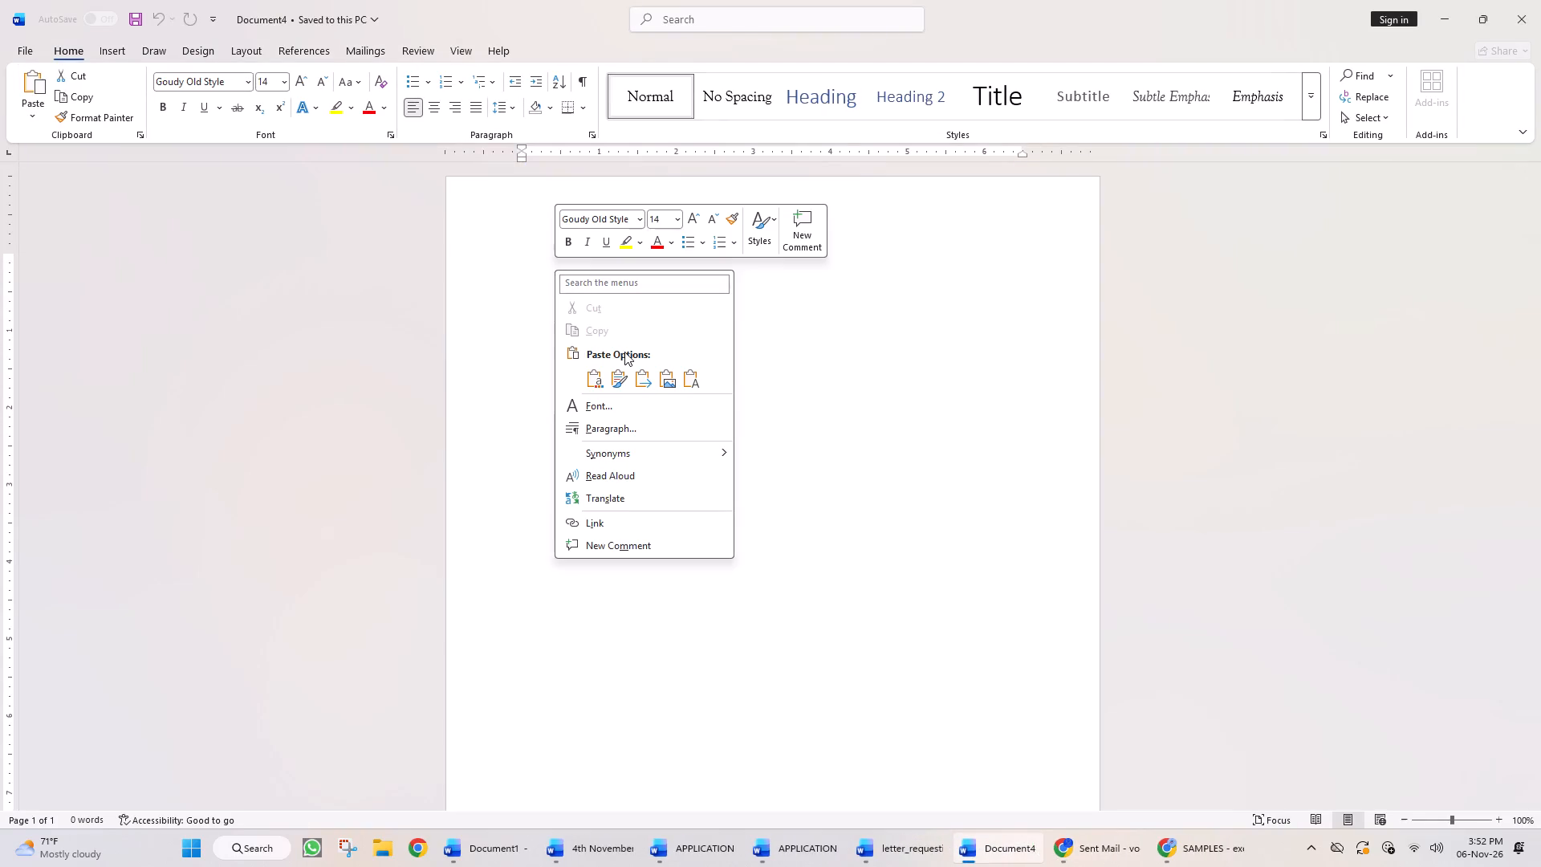
left_click(608, 374)
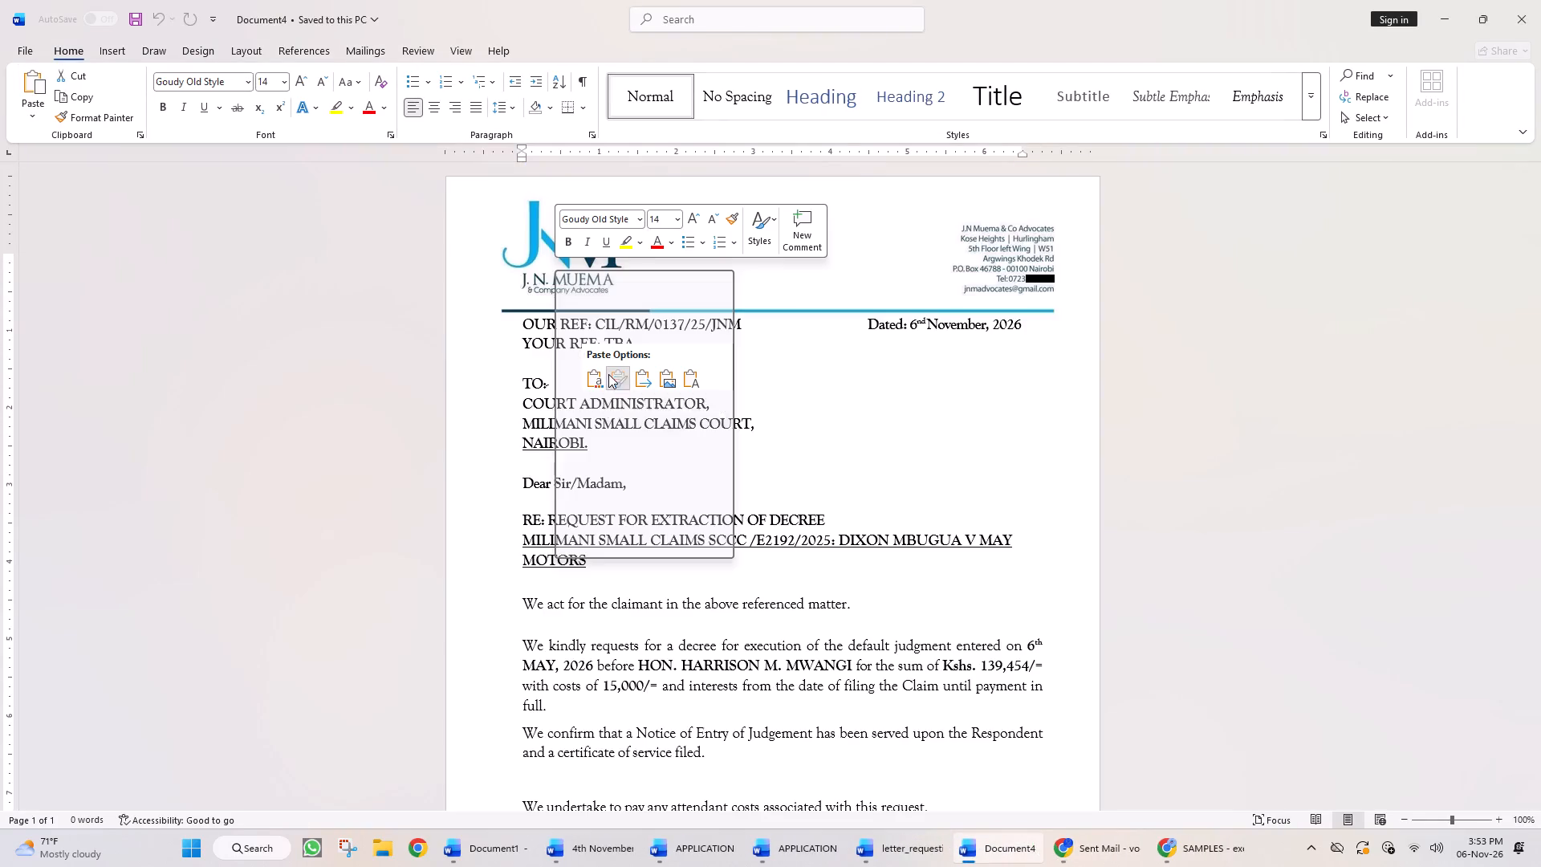
Apply the suggested spacing correction to the "TO:-" line above Court Administrator in the new document.
scroll(705, 439, "up", 1)
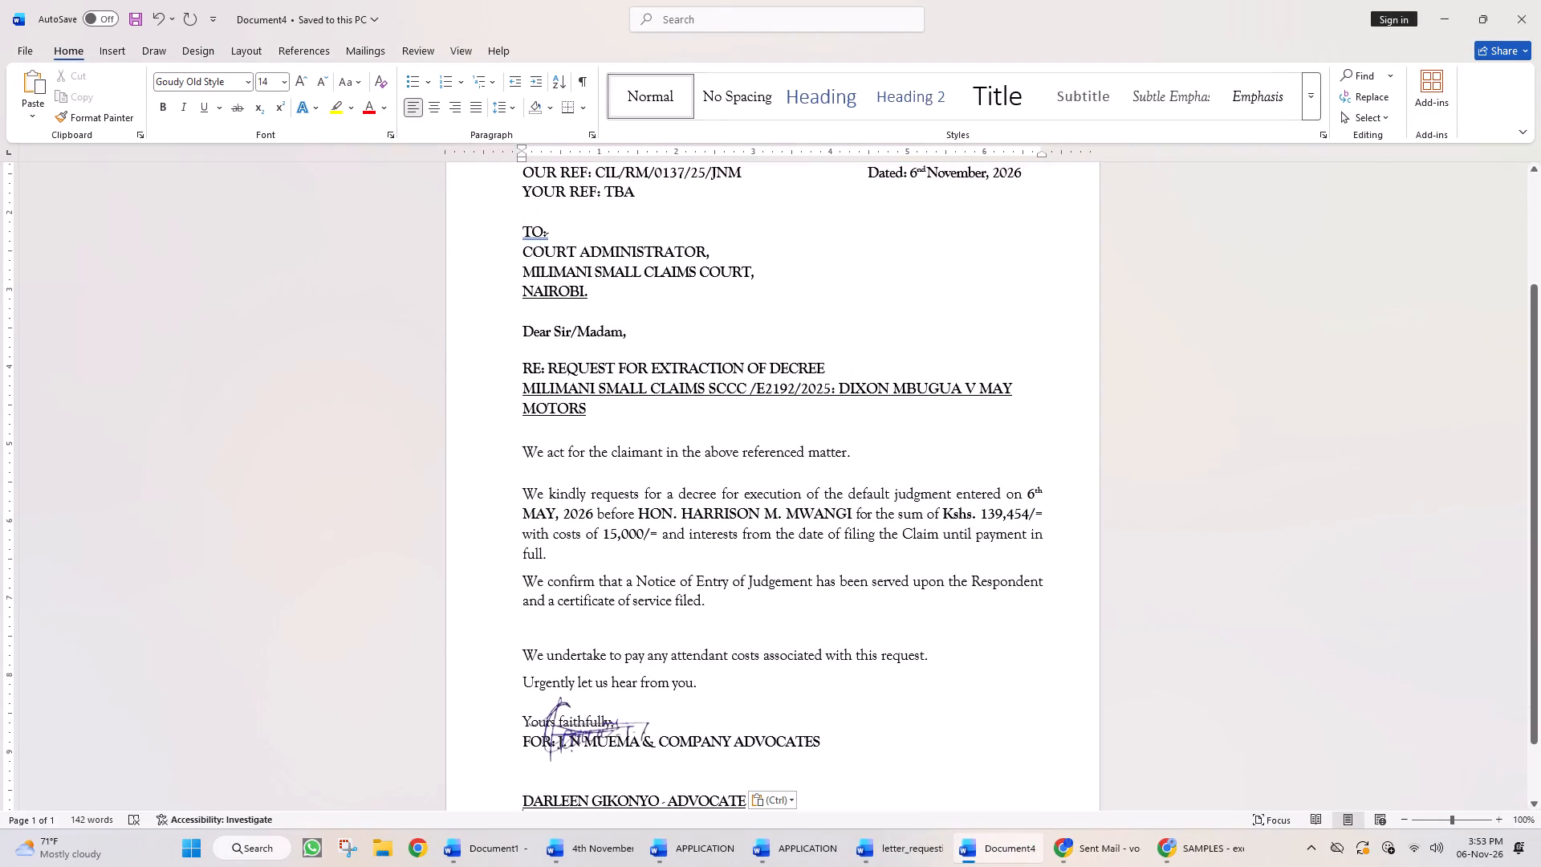
scroll(701, 421, "down", 3)
scroll(698, 424, "up", 3)
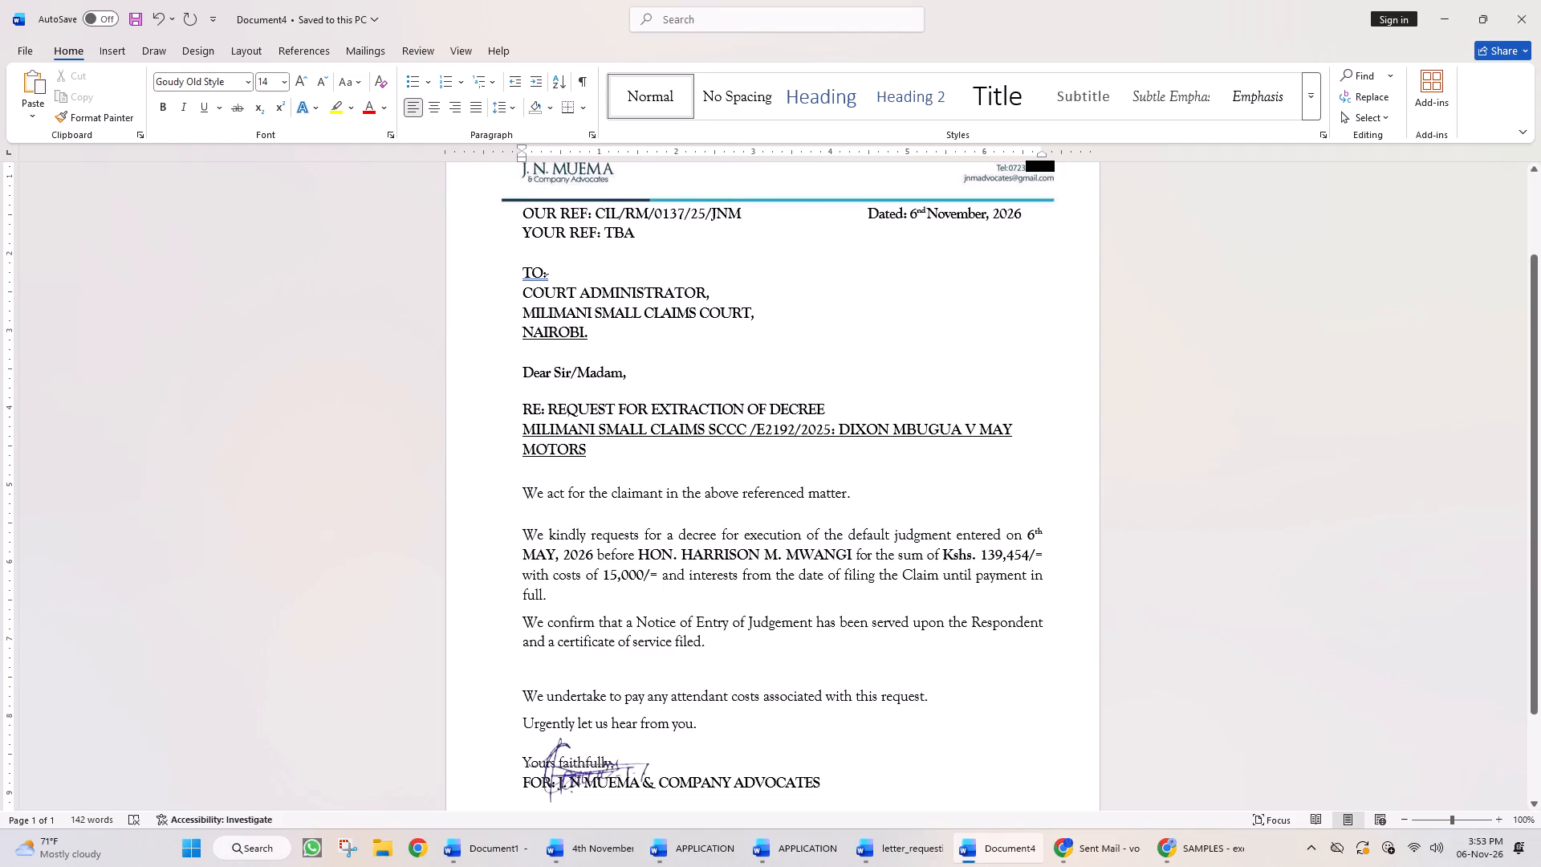
right_click(524, 271)
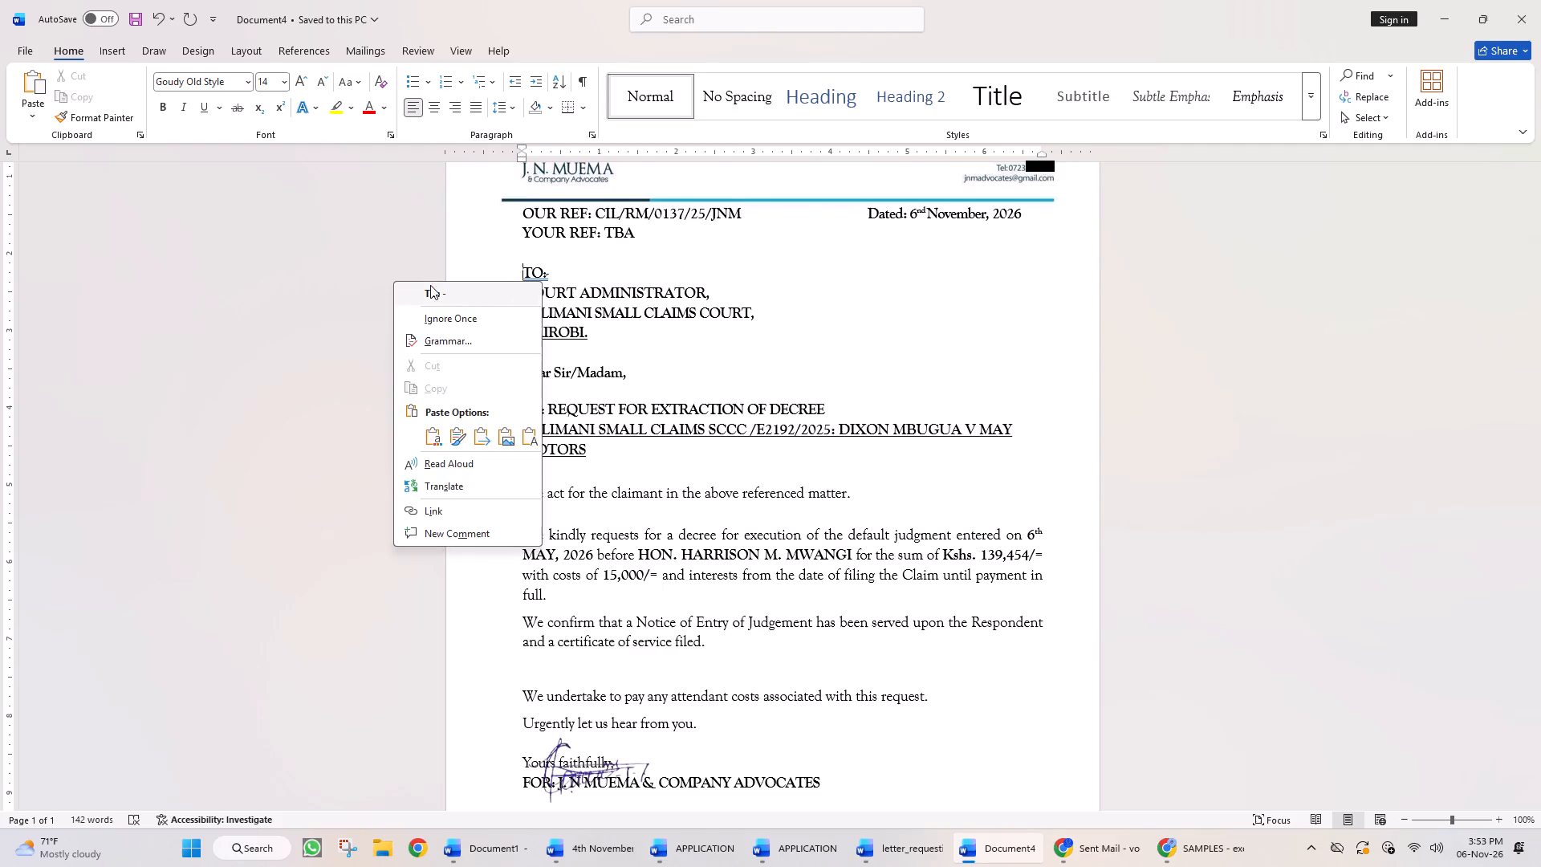
left_click(429, 289)
Save the new letter in the Documents folder as a Word document named REQUEST FOR DECREE followed by the claimant's name.
scroll(571, 305, "up", 3)
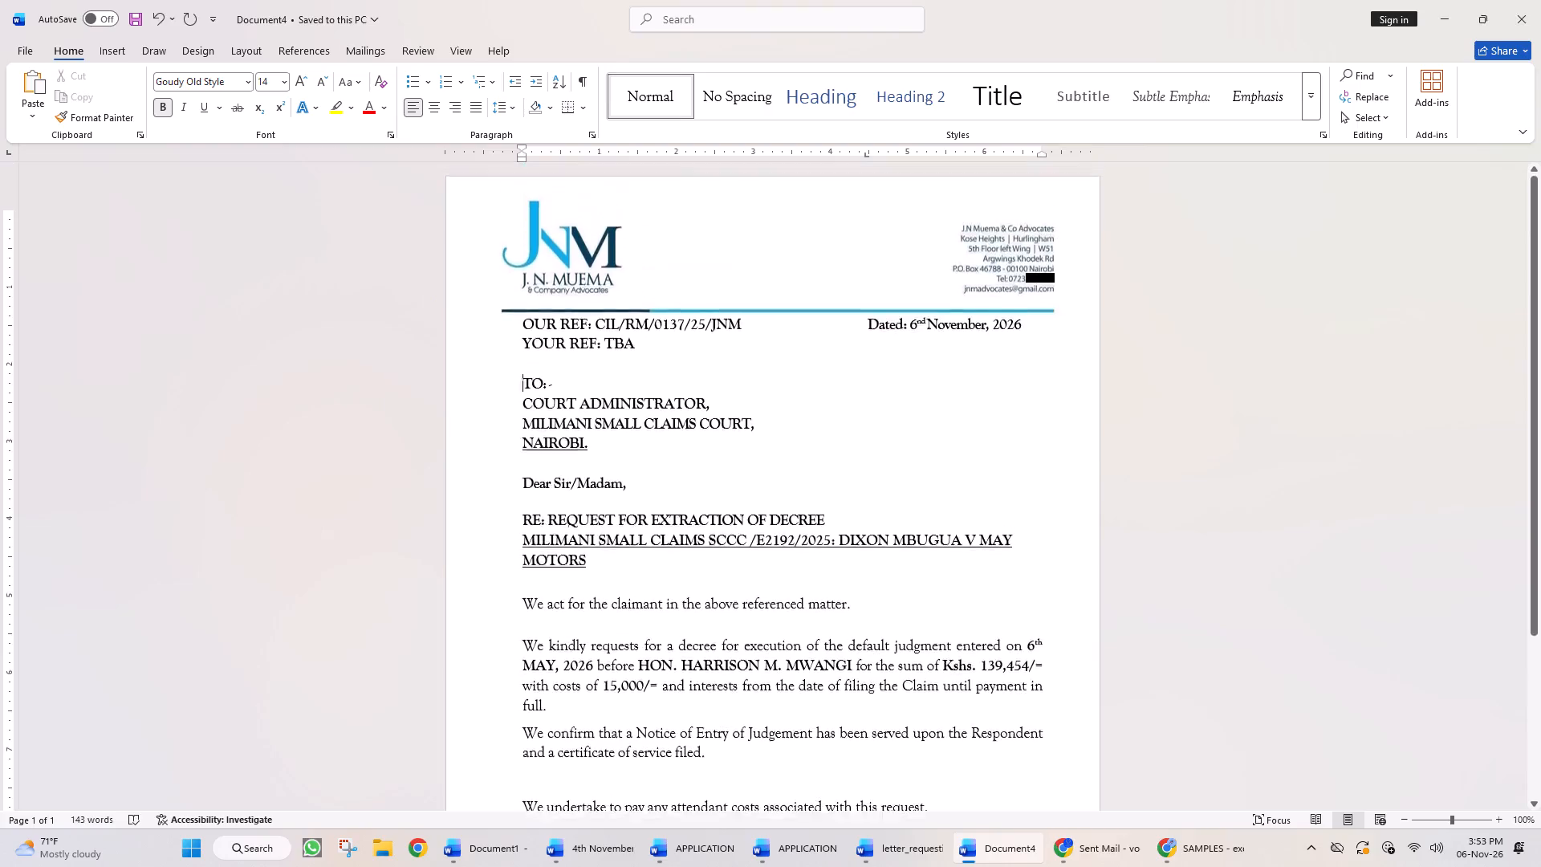
scroll(571, 307, "down", 4)
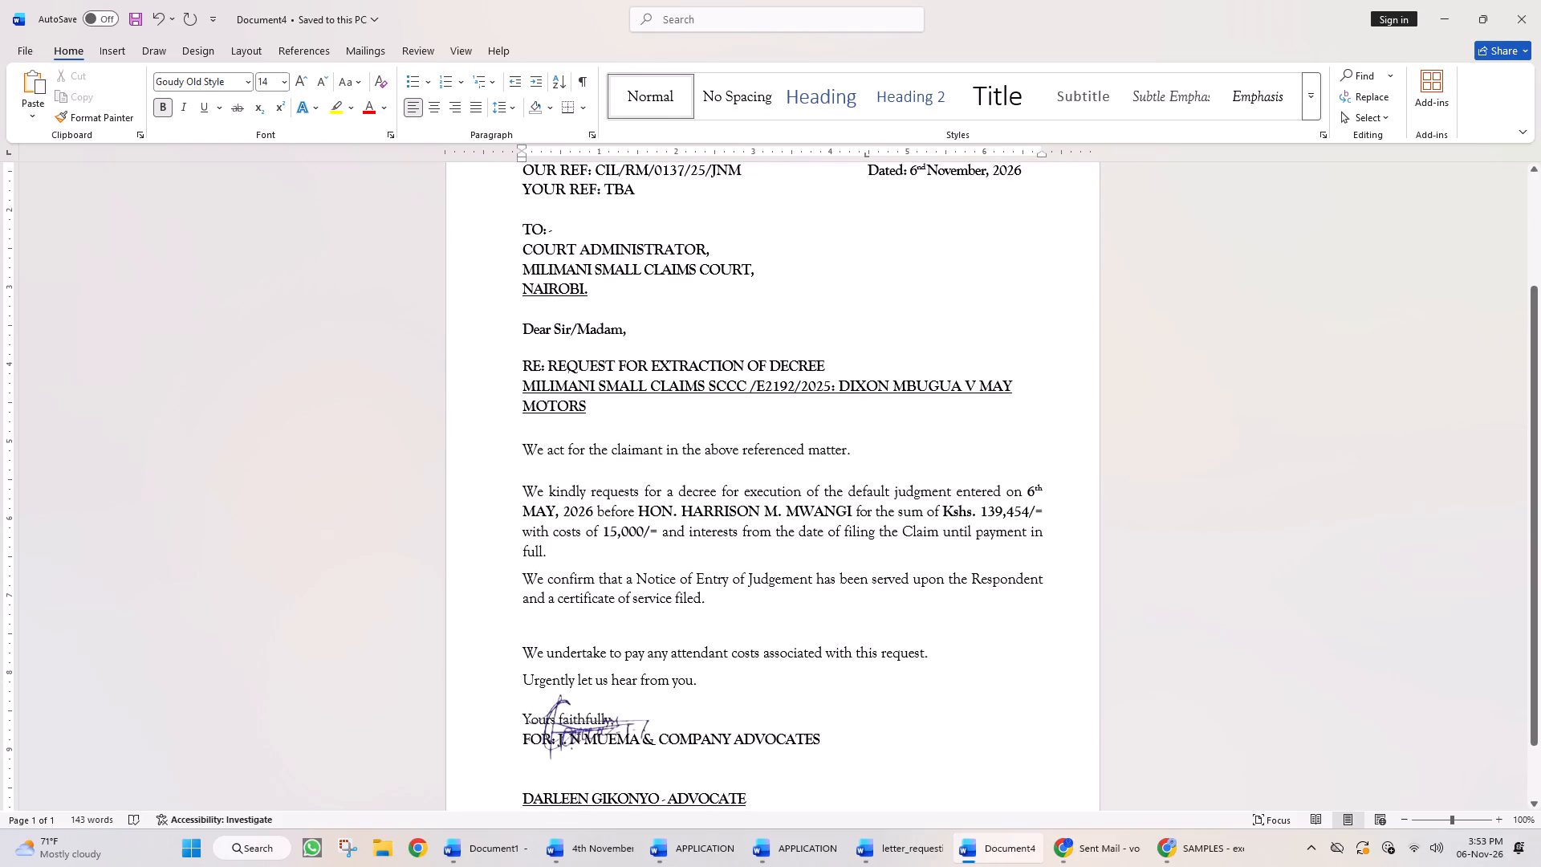
scroll(662, 368, "up", 1)
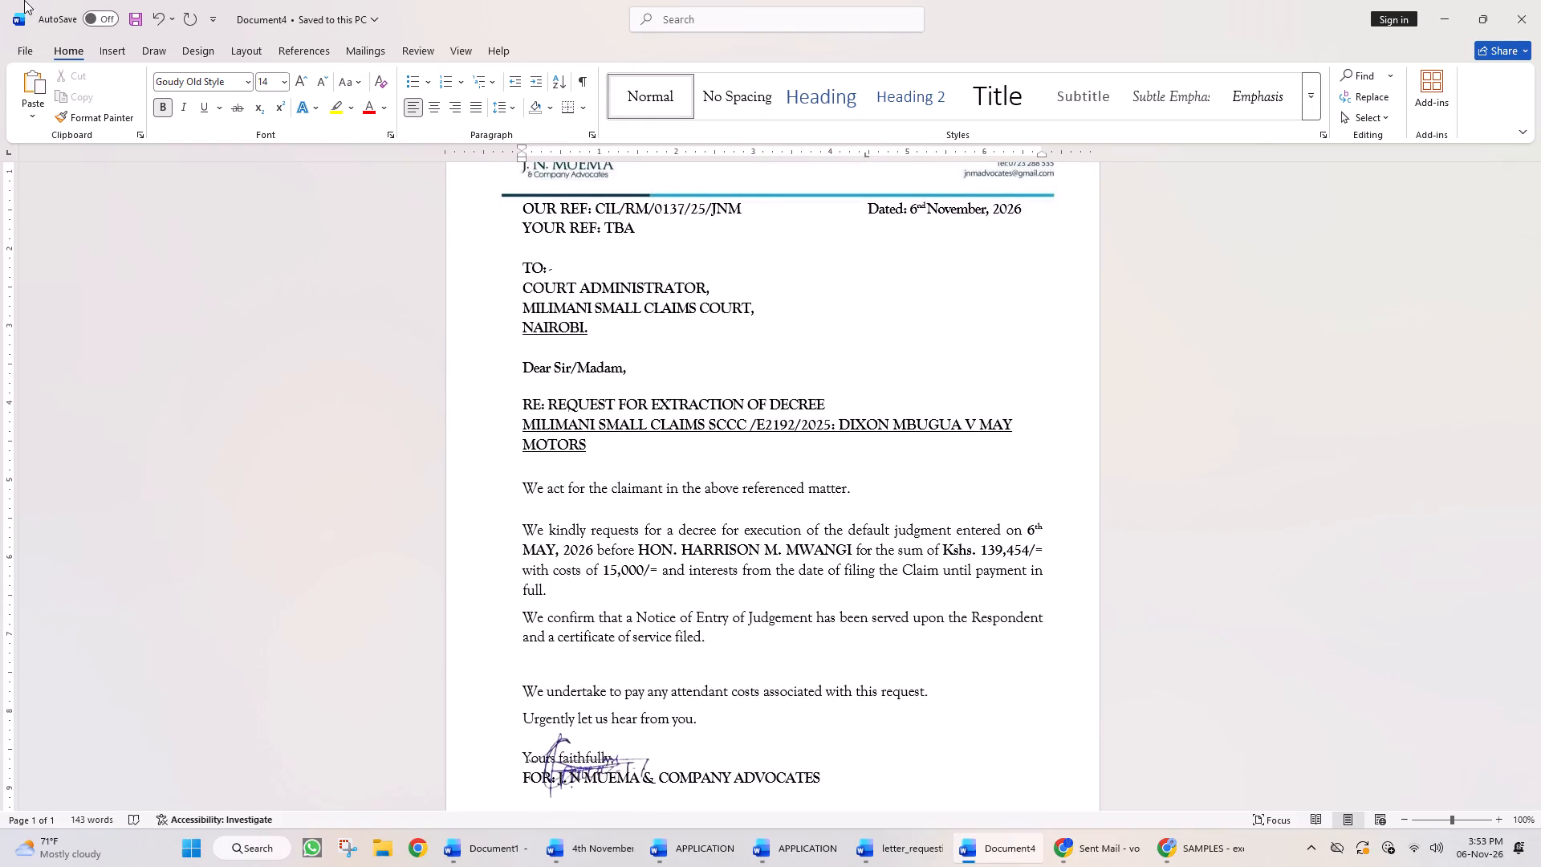
left_click(24, 46)
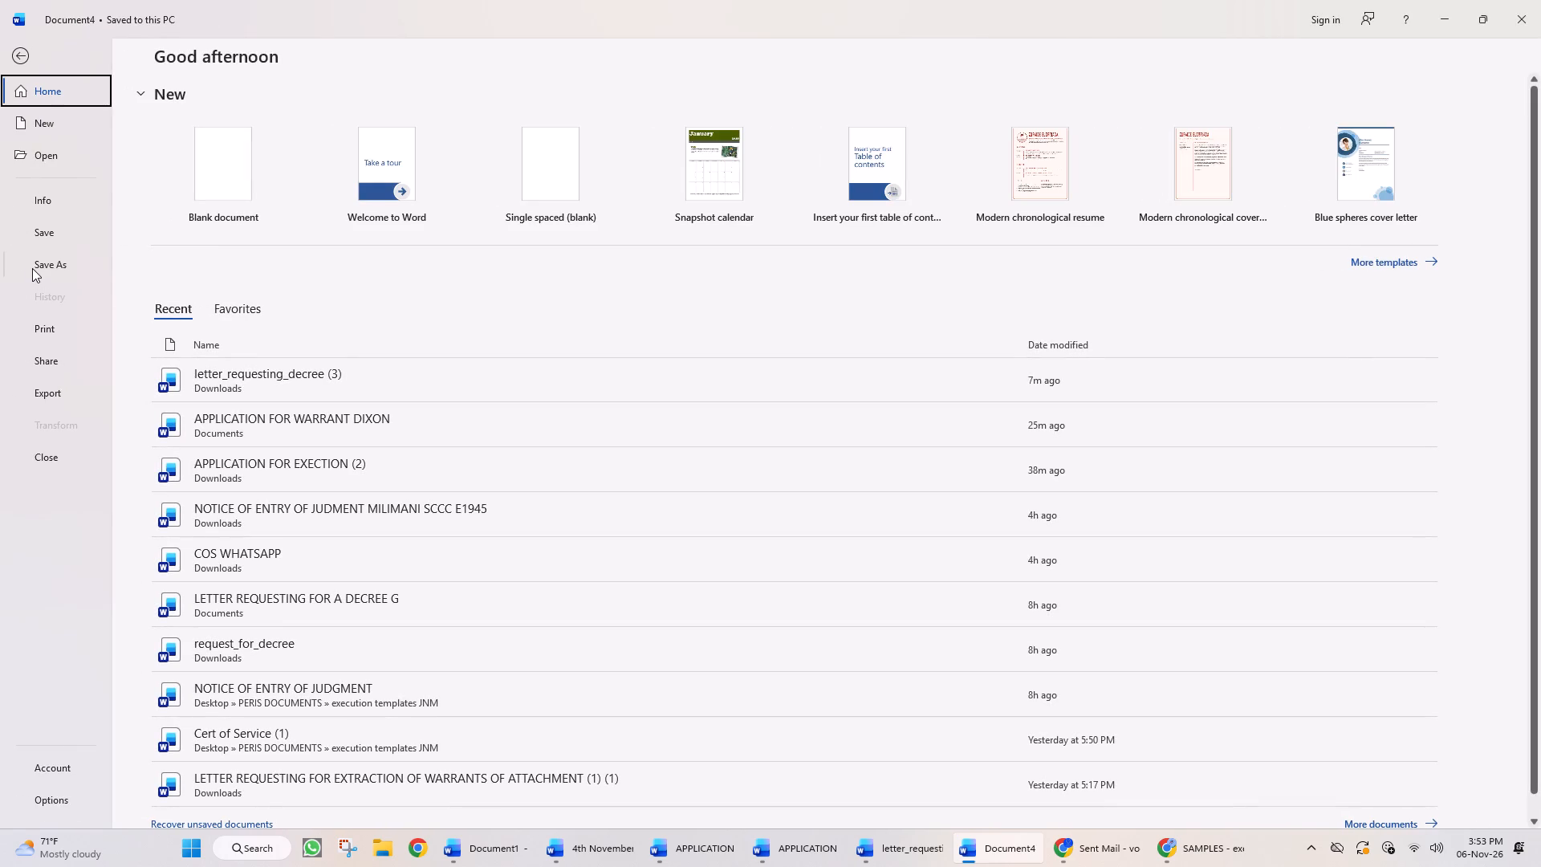
left_click(33, 262)
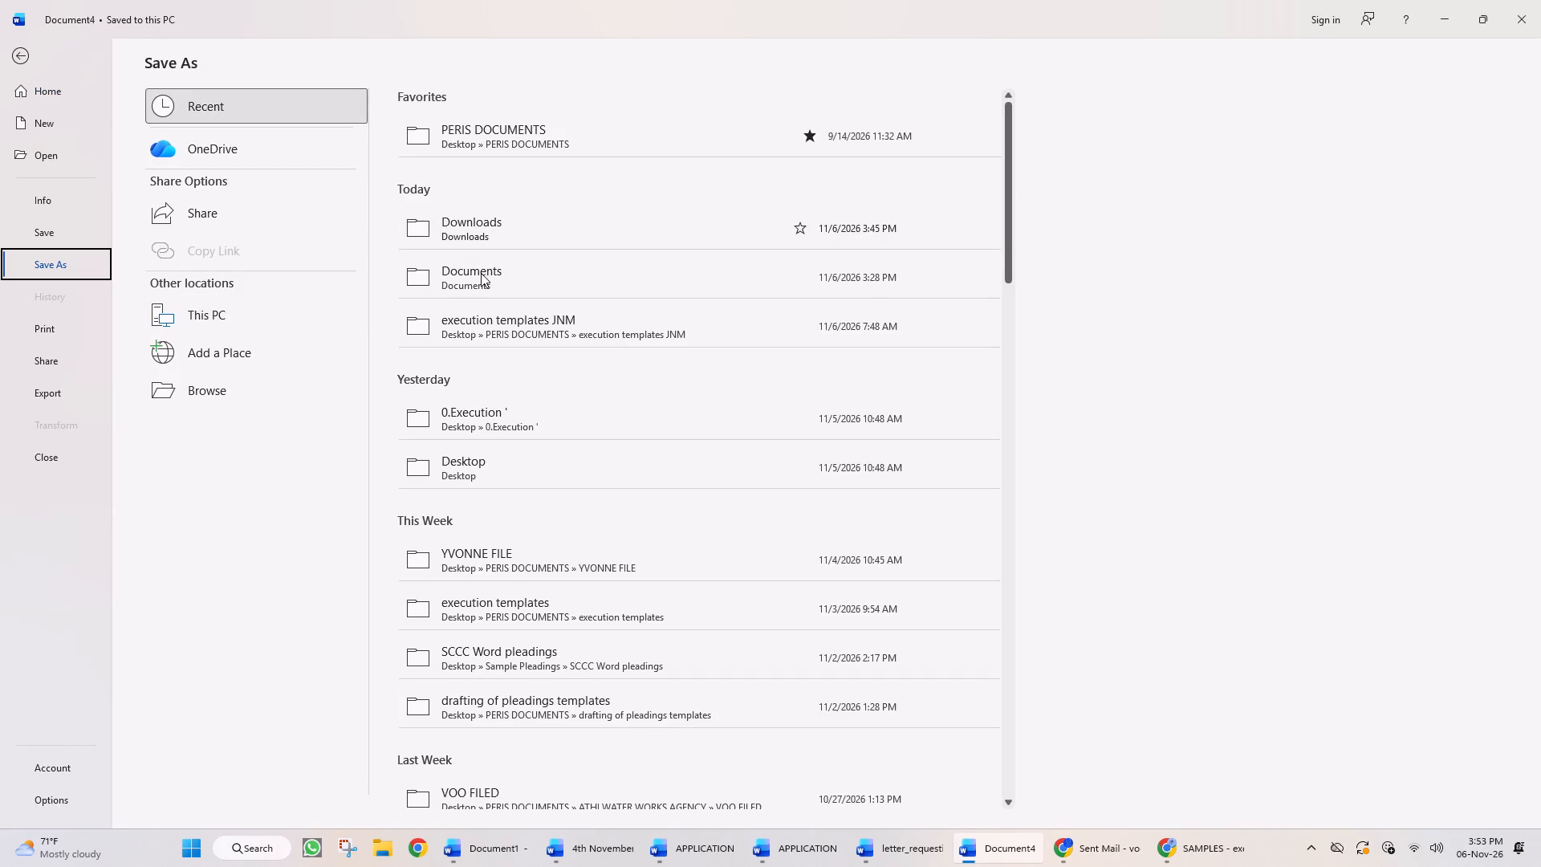
left_click(481, 273)
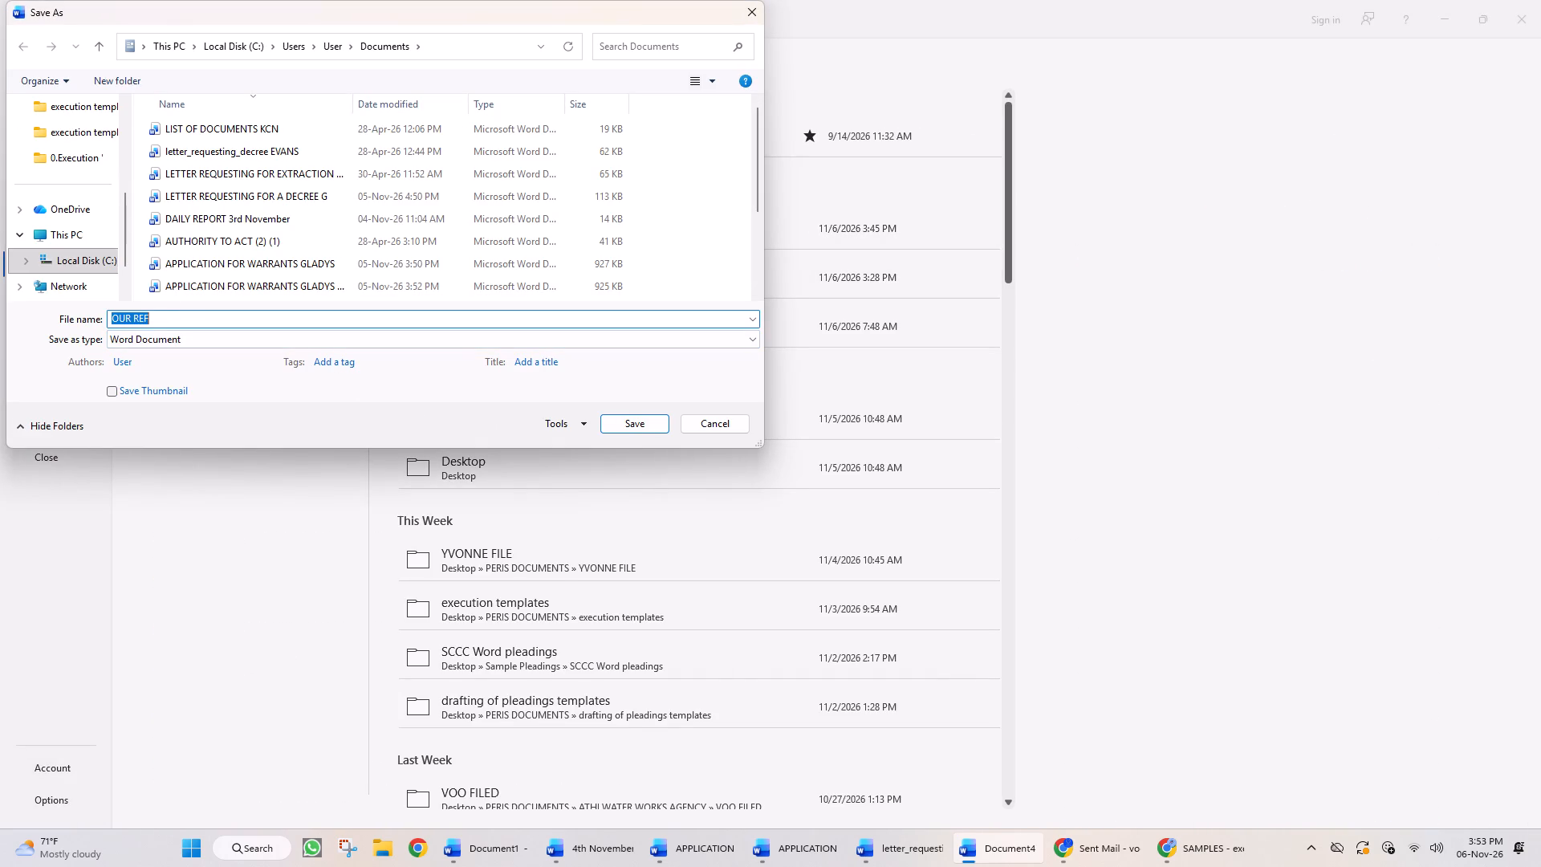
left_click(177, 317)
key("BackSpace")
key("BackSpace")
key("BackSpace")
key("BackSpace")
key("BackSpace")
key("BackSpace")
key("BackSpace")
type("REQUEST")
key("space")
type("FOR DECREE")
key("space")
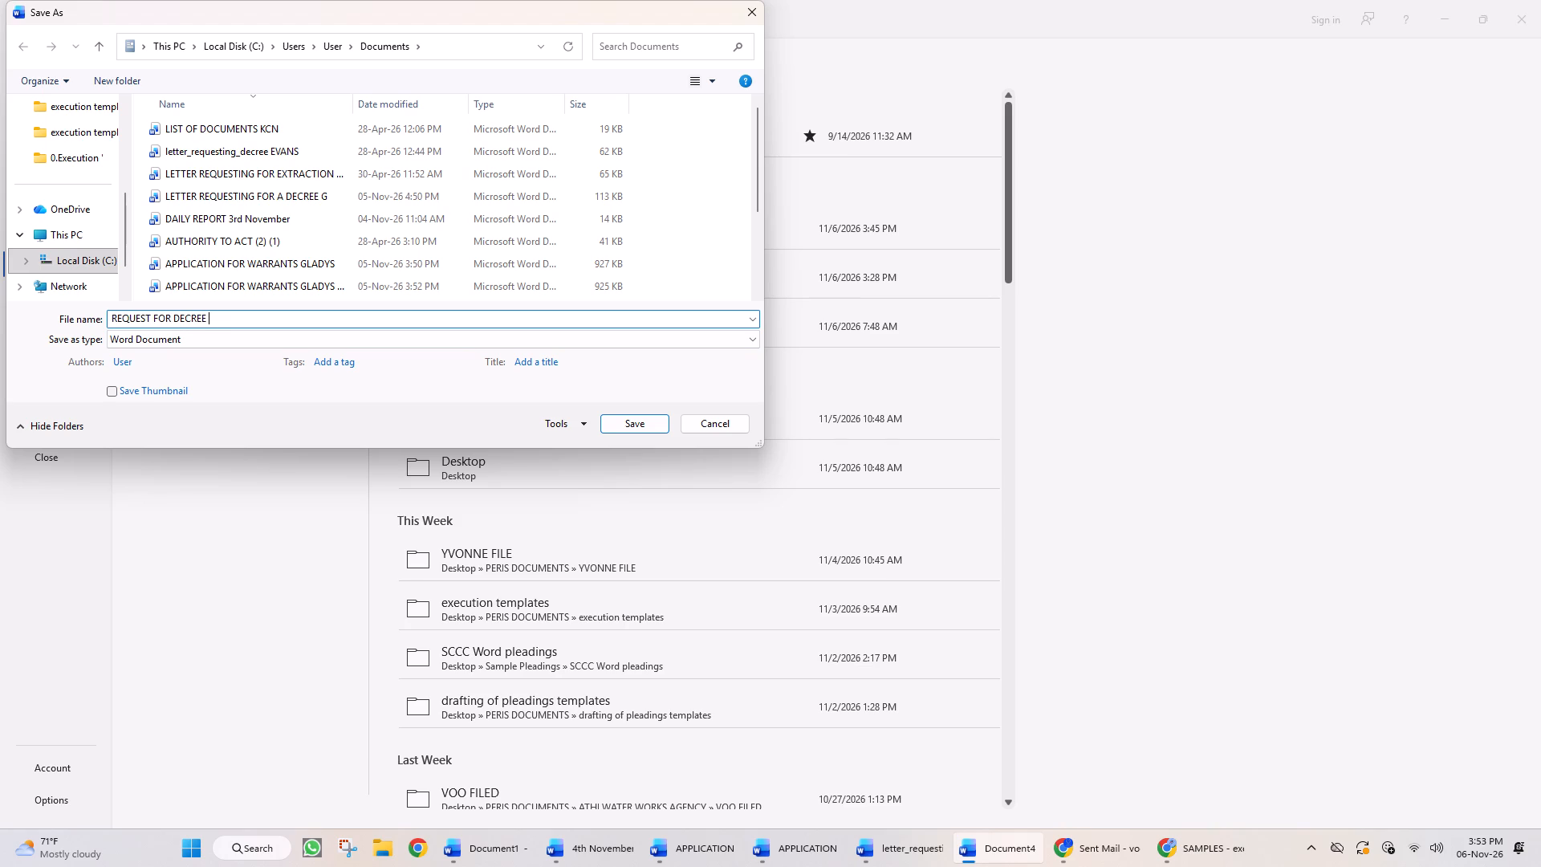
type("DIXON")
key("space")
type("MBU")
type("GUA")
left_click(648, 426)
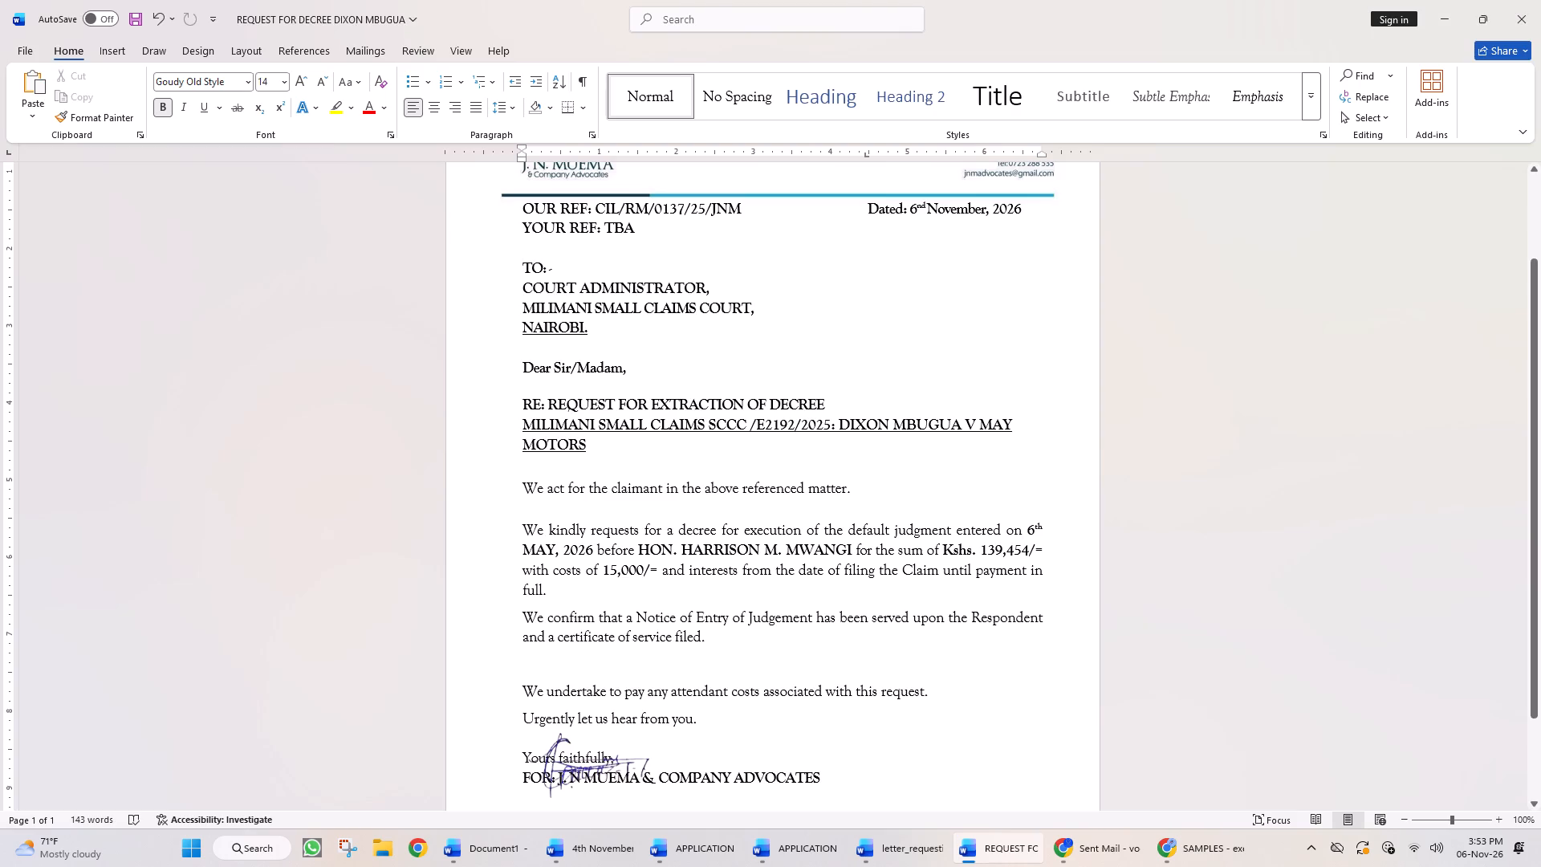
Minimize the newly saved letter and close the original letter_requesting_decree (3) document.
left_click(1439, 9)
left_click(1532, 14)
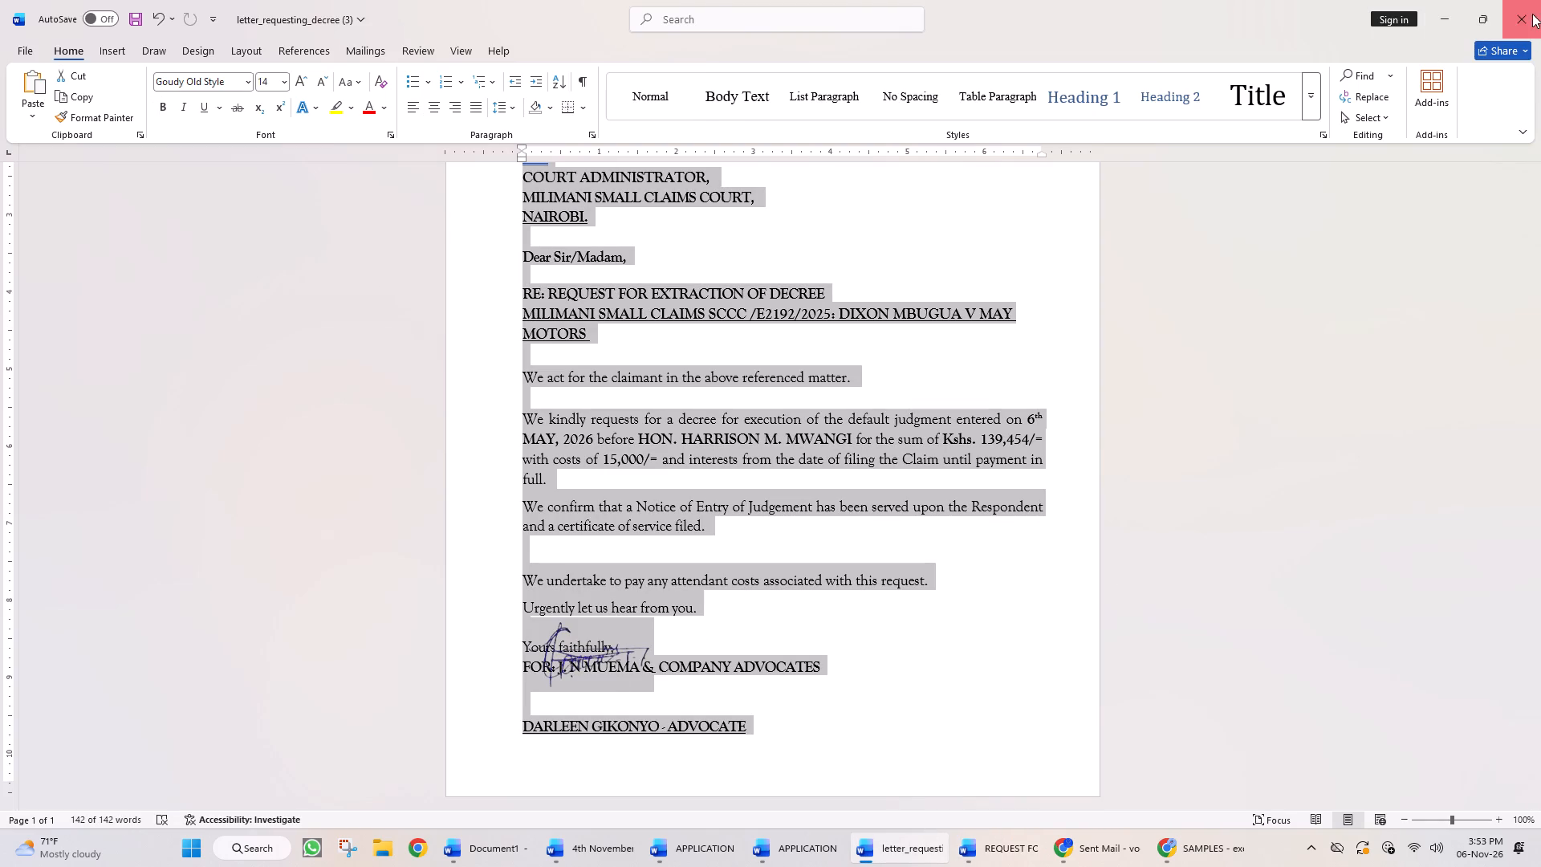
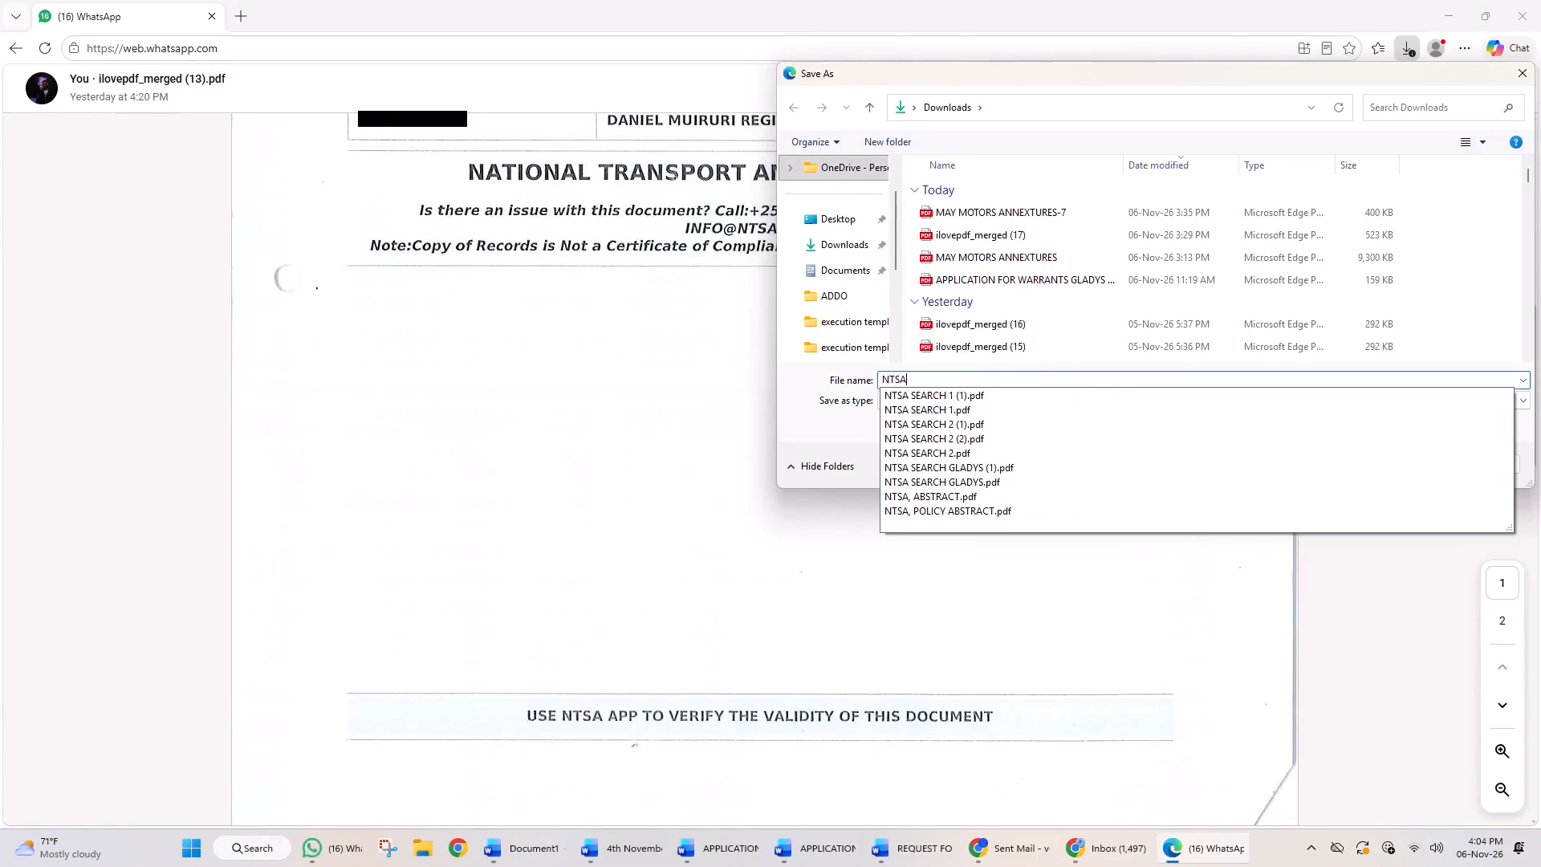
Name the NTSA record PDF being saved to Downloads as NTSA SEARCH followed by the claimant's name, in capitals.
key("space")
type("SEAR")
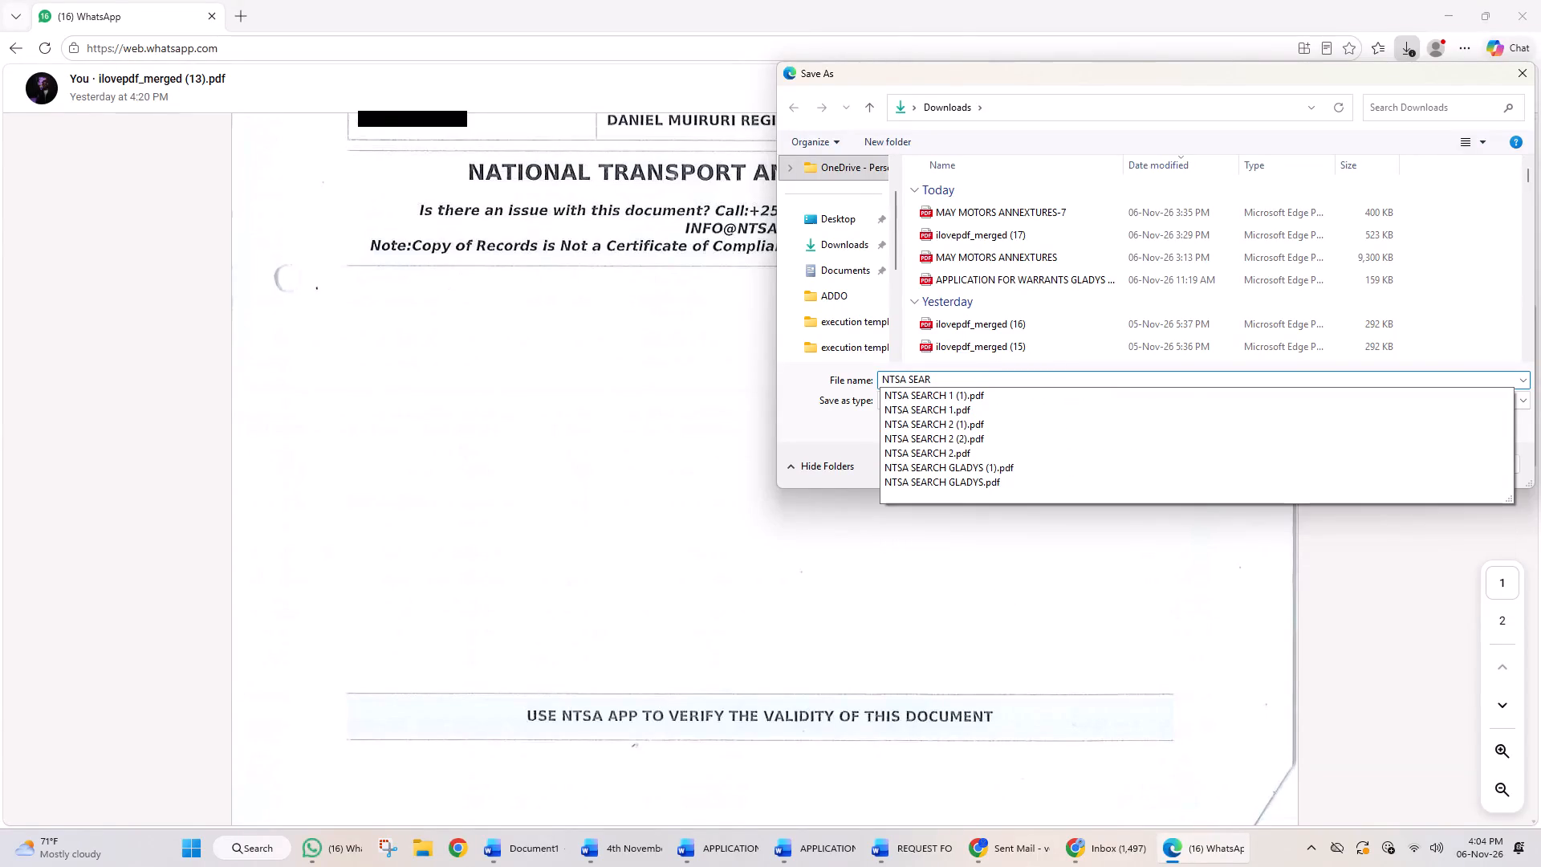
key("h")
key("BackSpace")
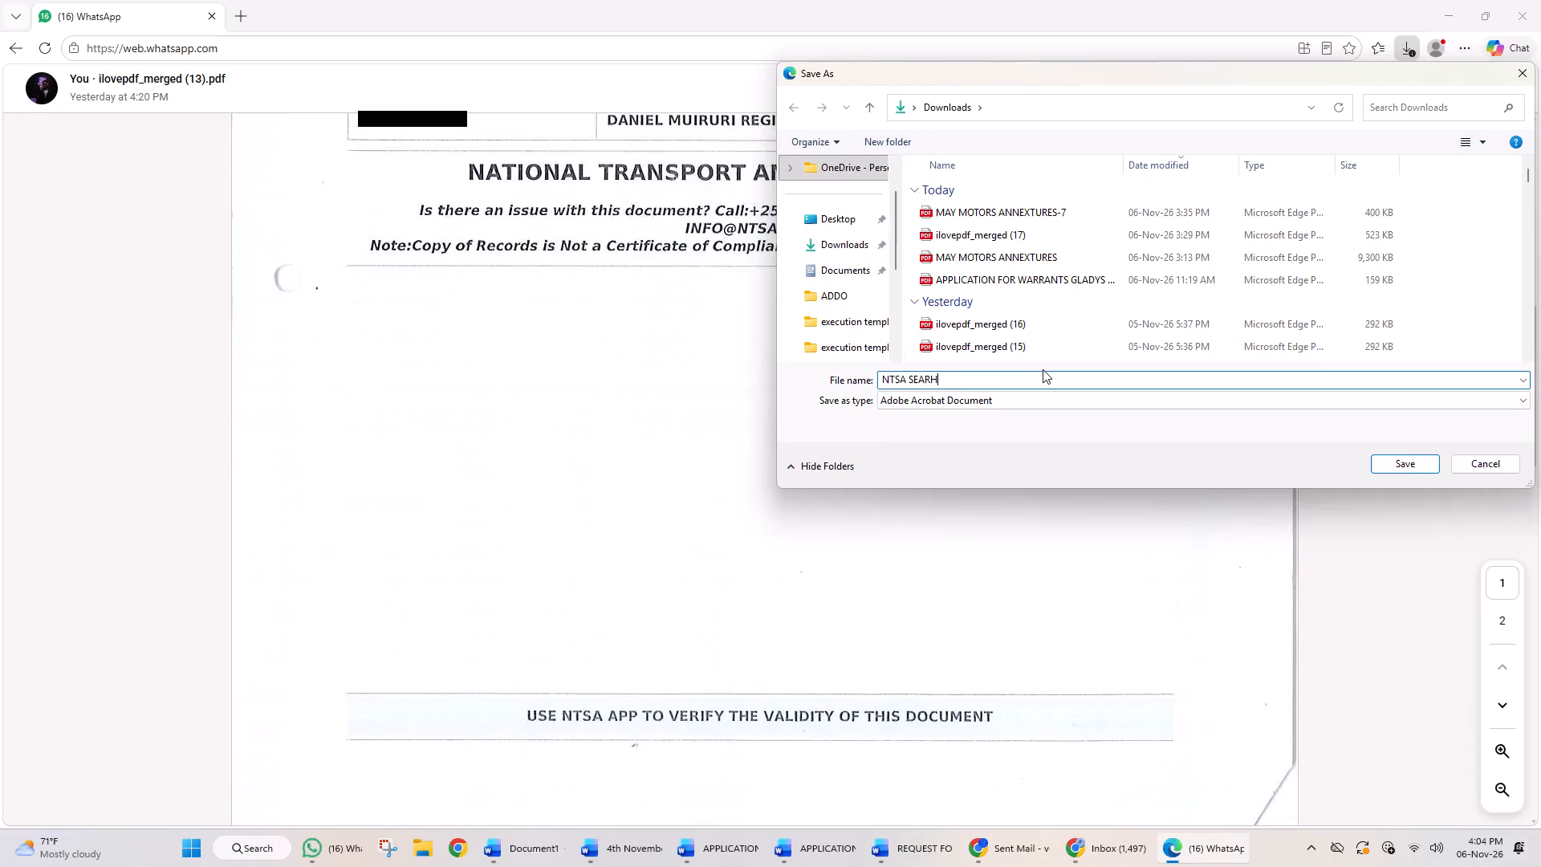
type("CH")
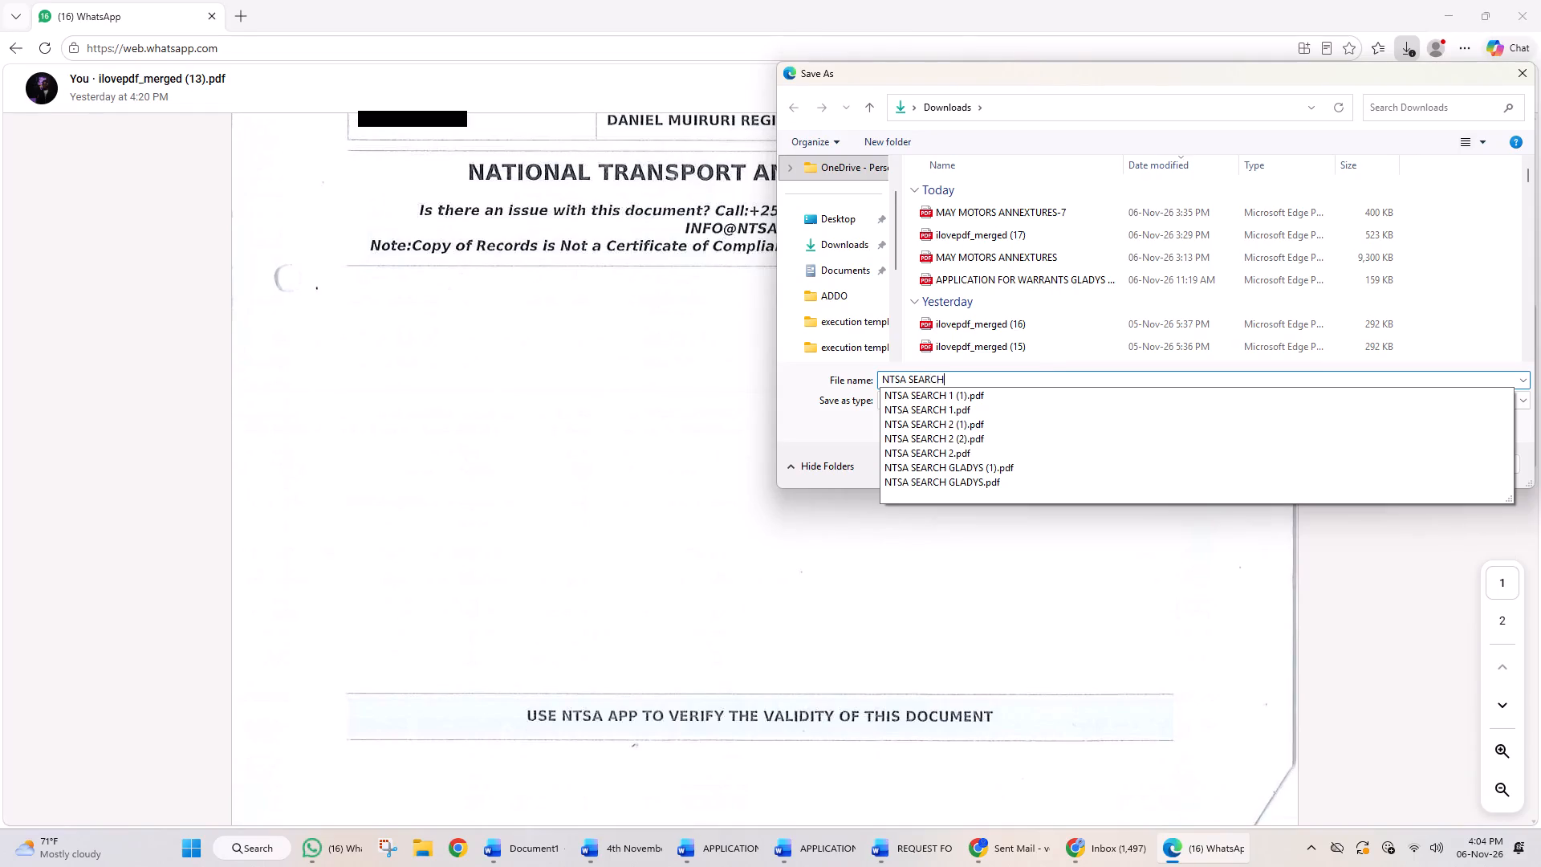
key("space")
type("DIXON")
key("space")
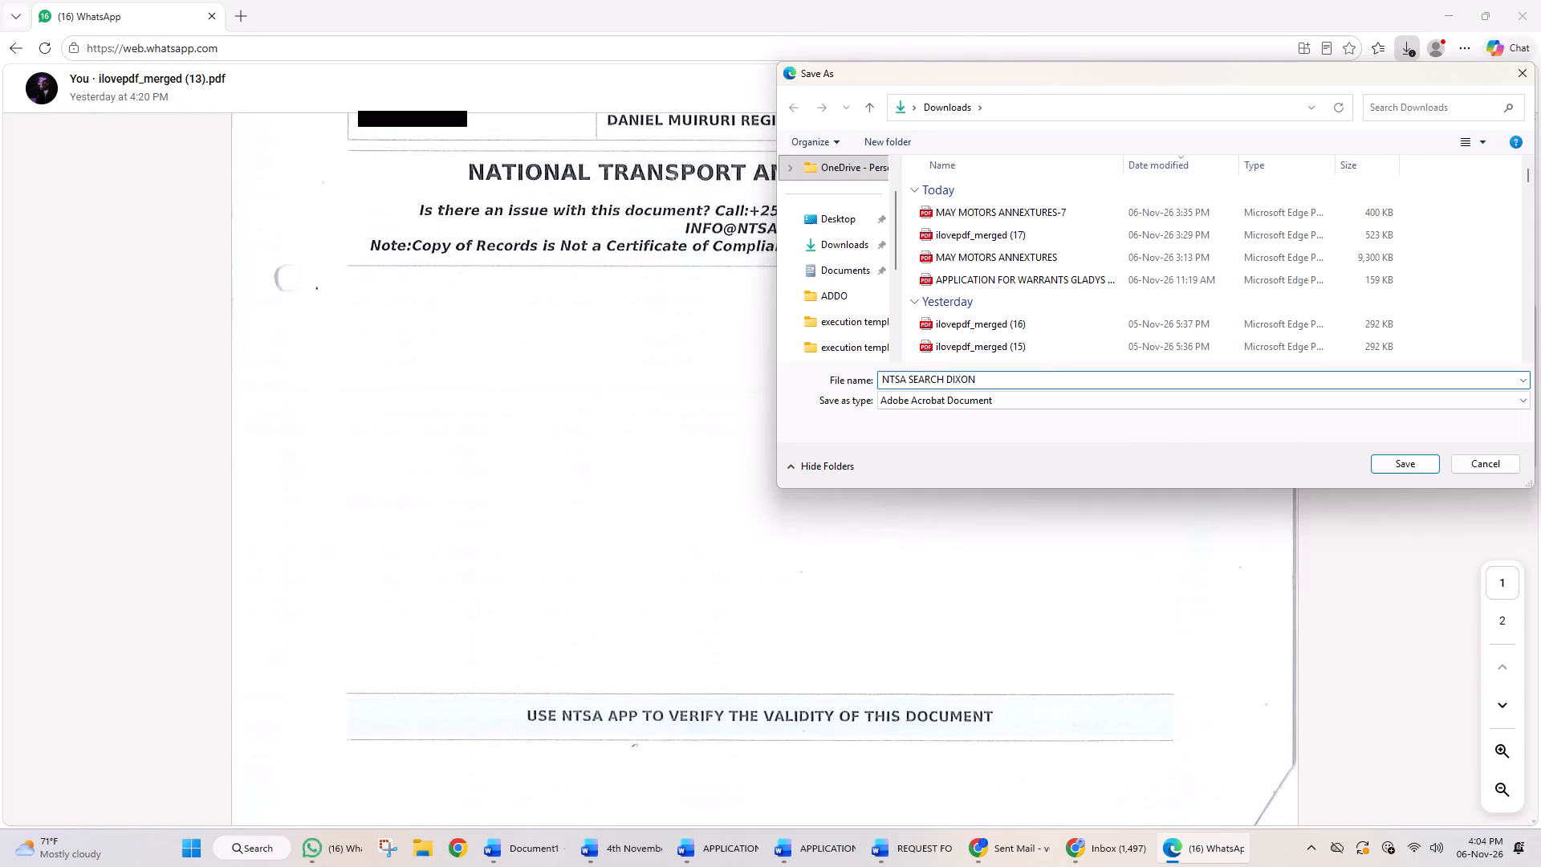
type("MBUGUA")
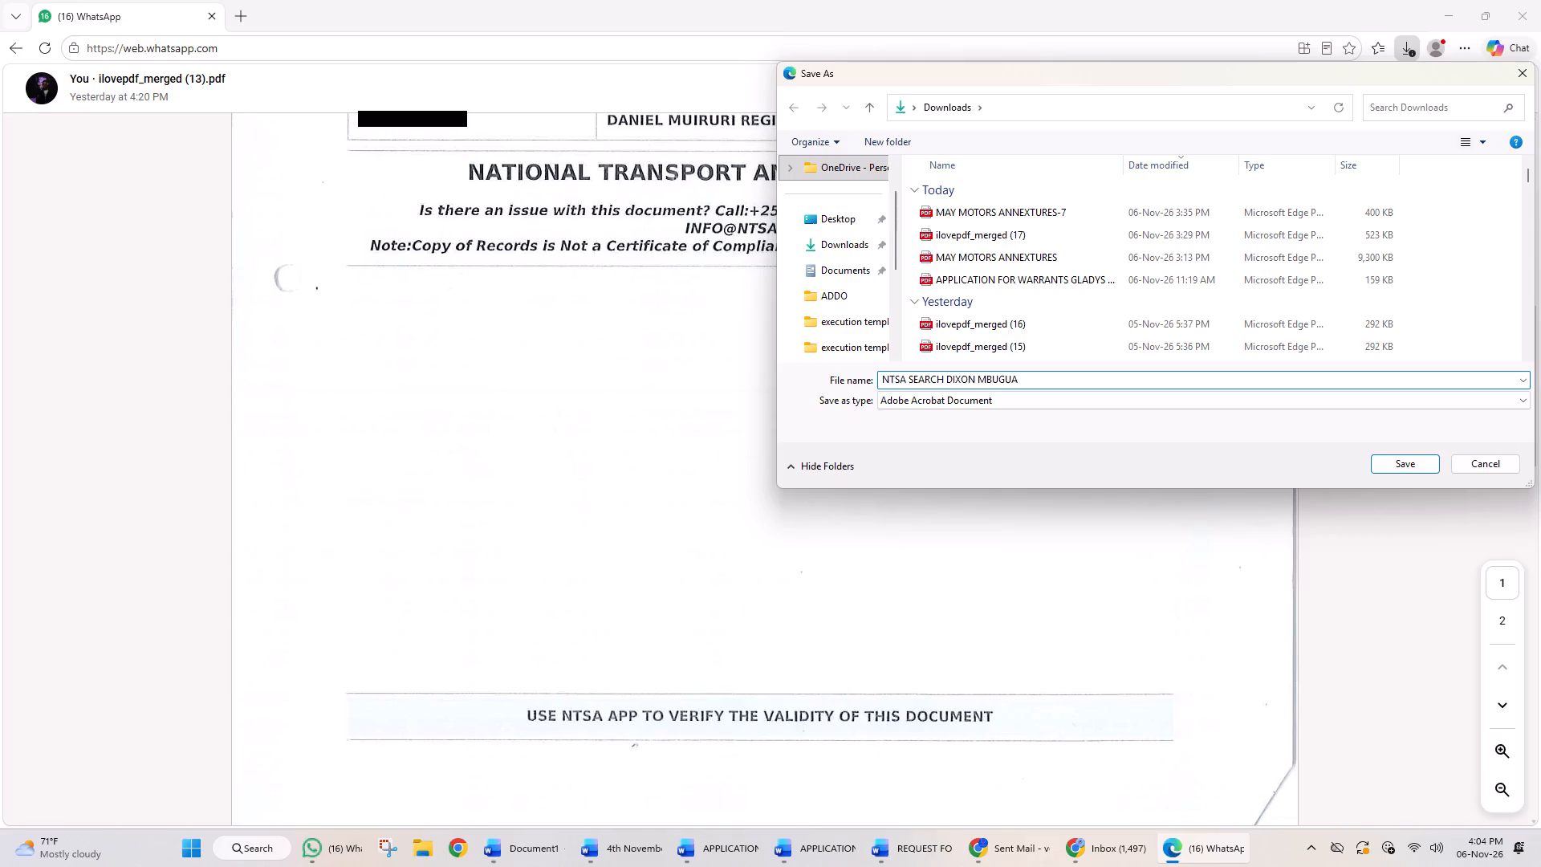
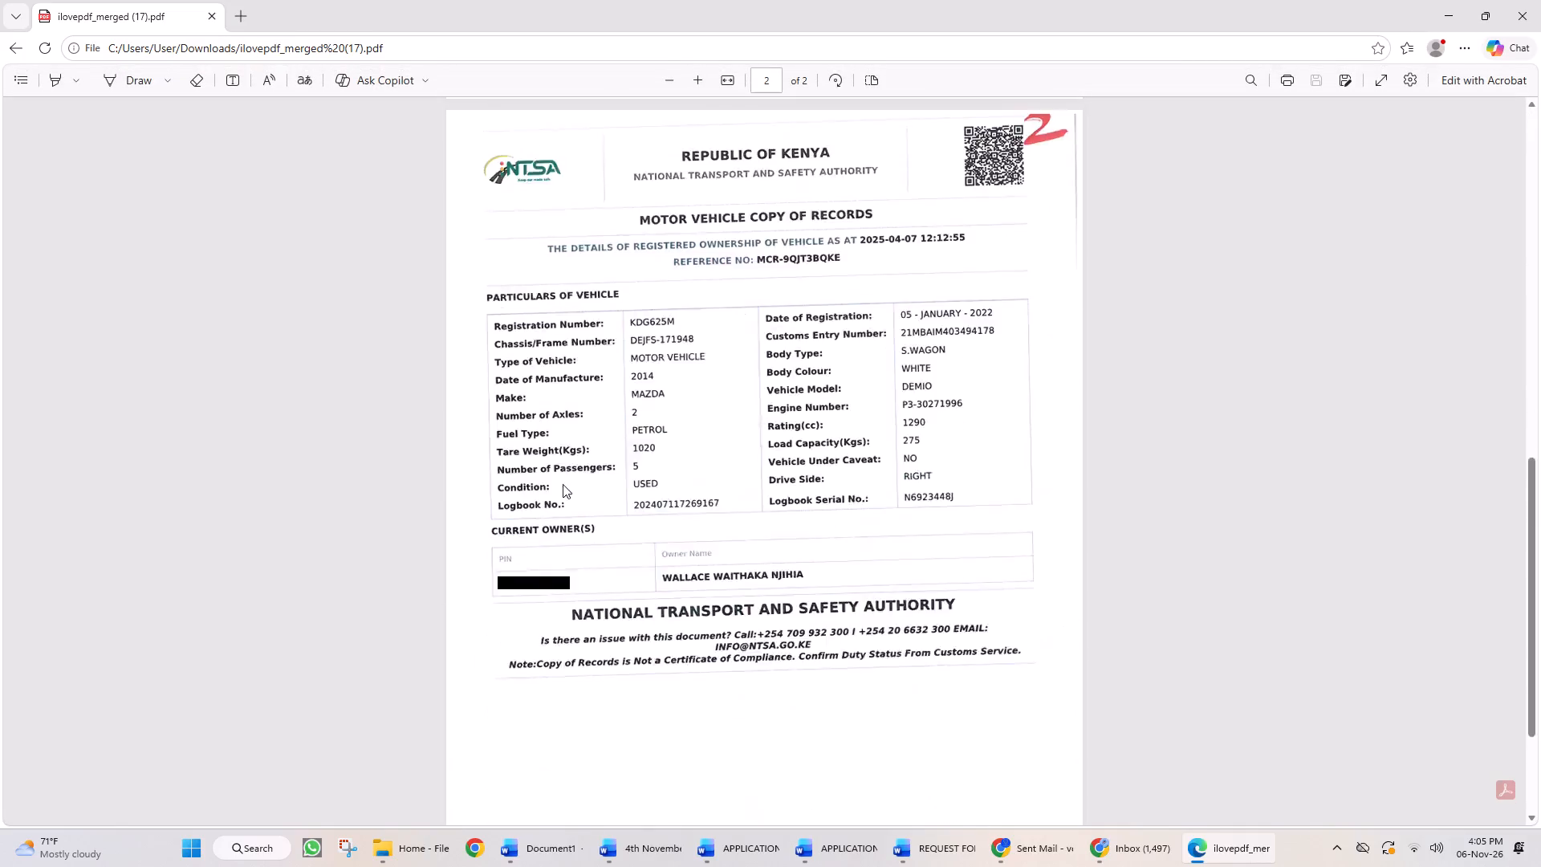
Check the motor vehicle copy of records in ilovepdf_merged (17) and close the PDF.
scroll(563, 484, "down", 13)
scroll(537, 481, "up", 2)
left_click(14, 47)
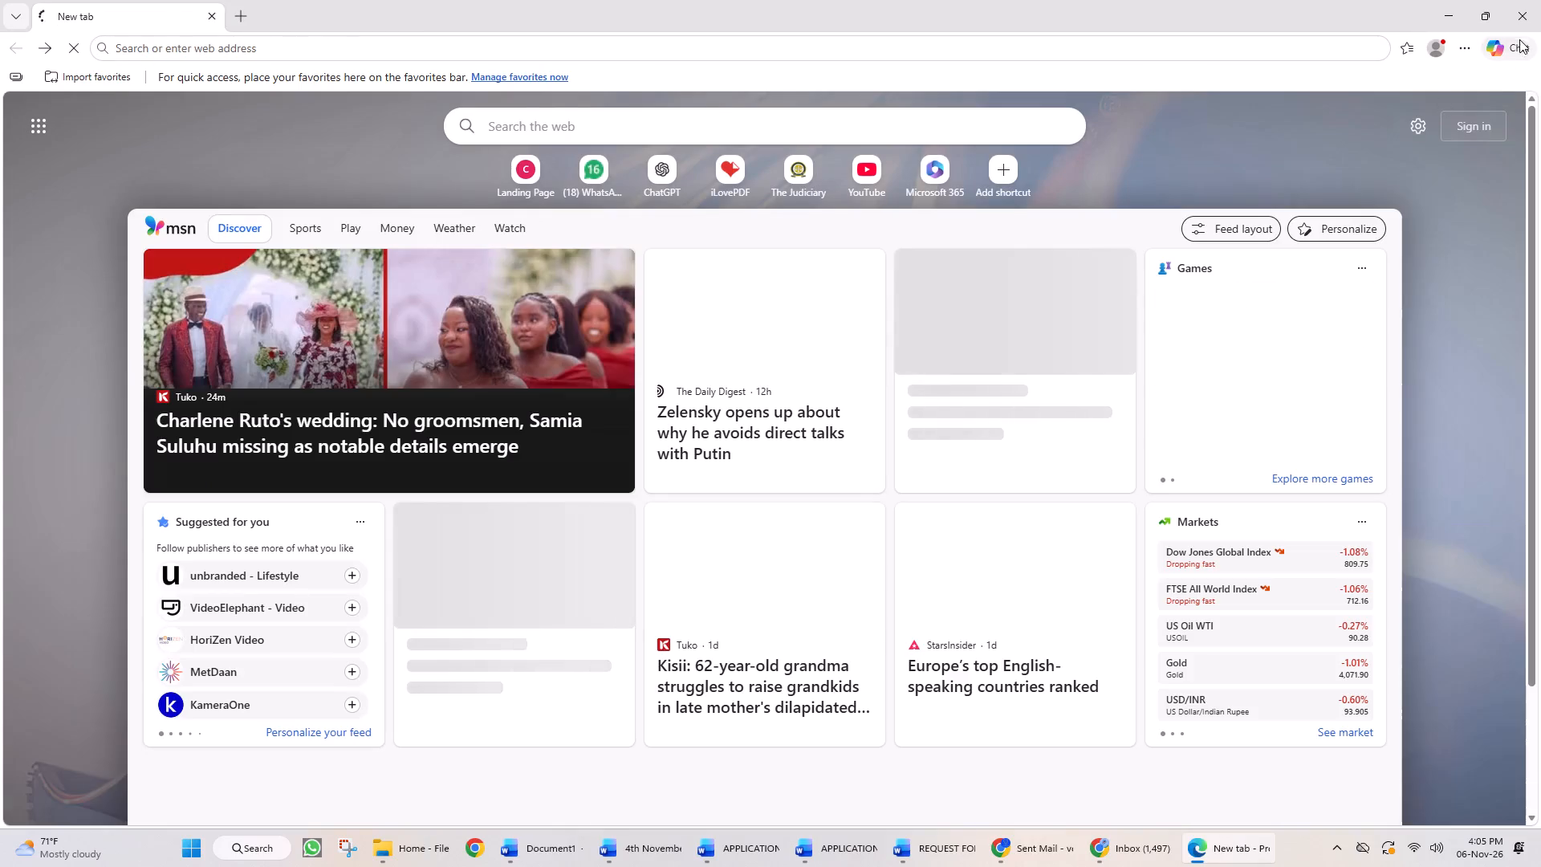
left_click(1529, 16)
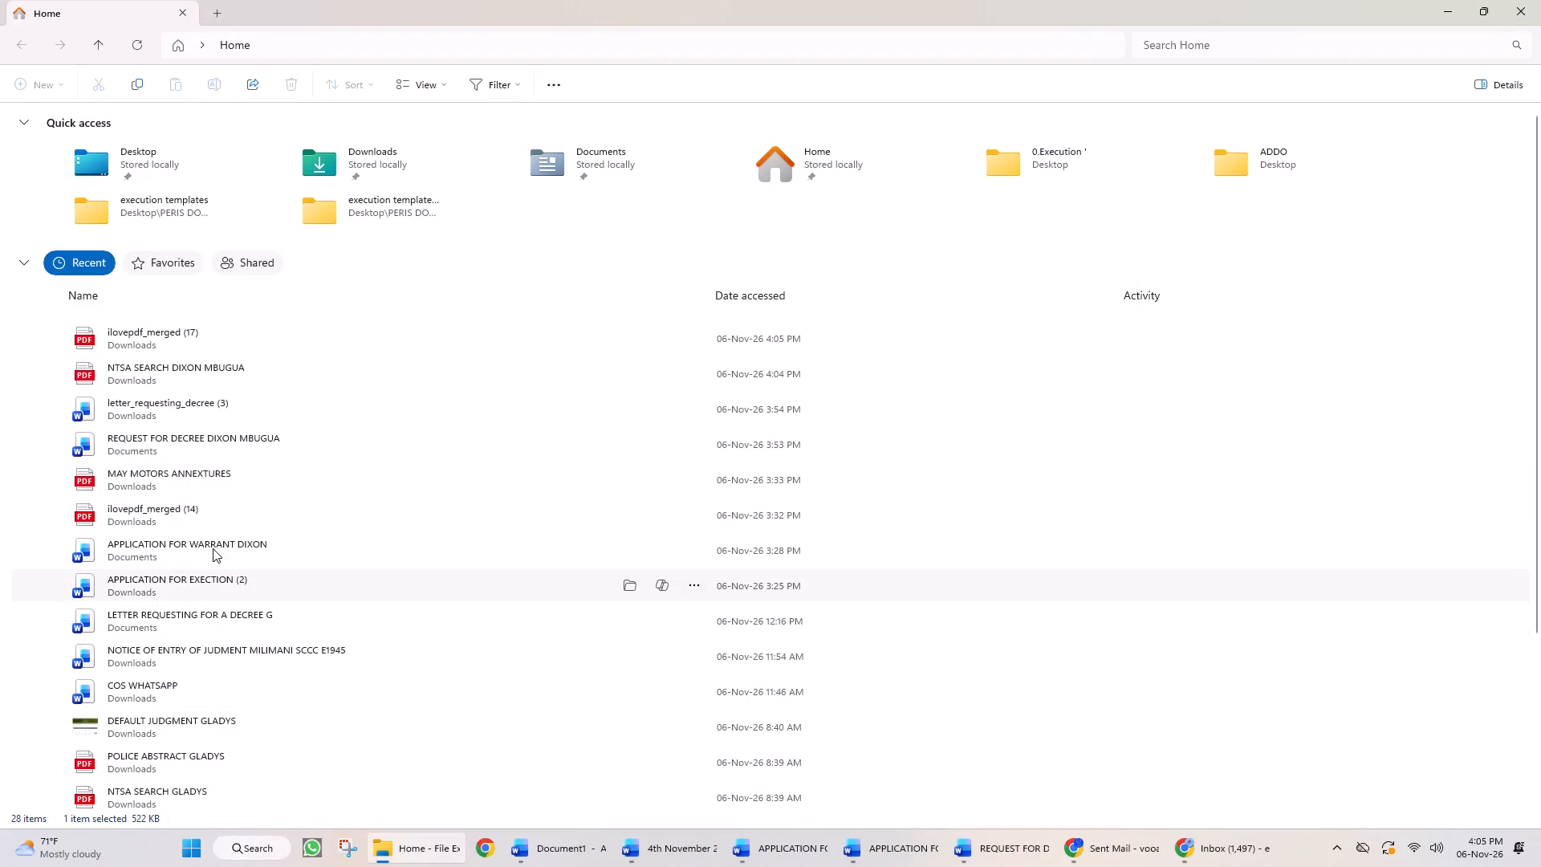
Open the recent file ilovepdf_merged (14), examine its warrants request letter and application for execution pages, and leave the PDF.
double_click(221, 510)
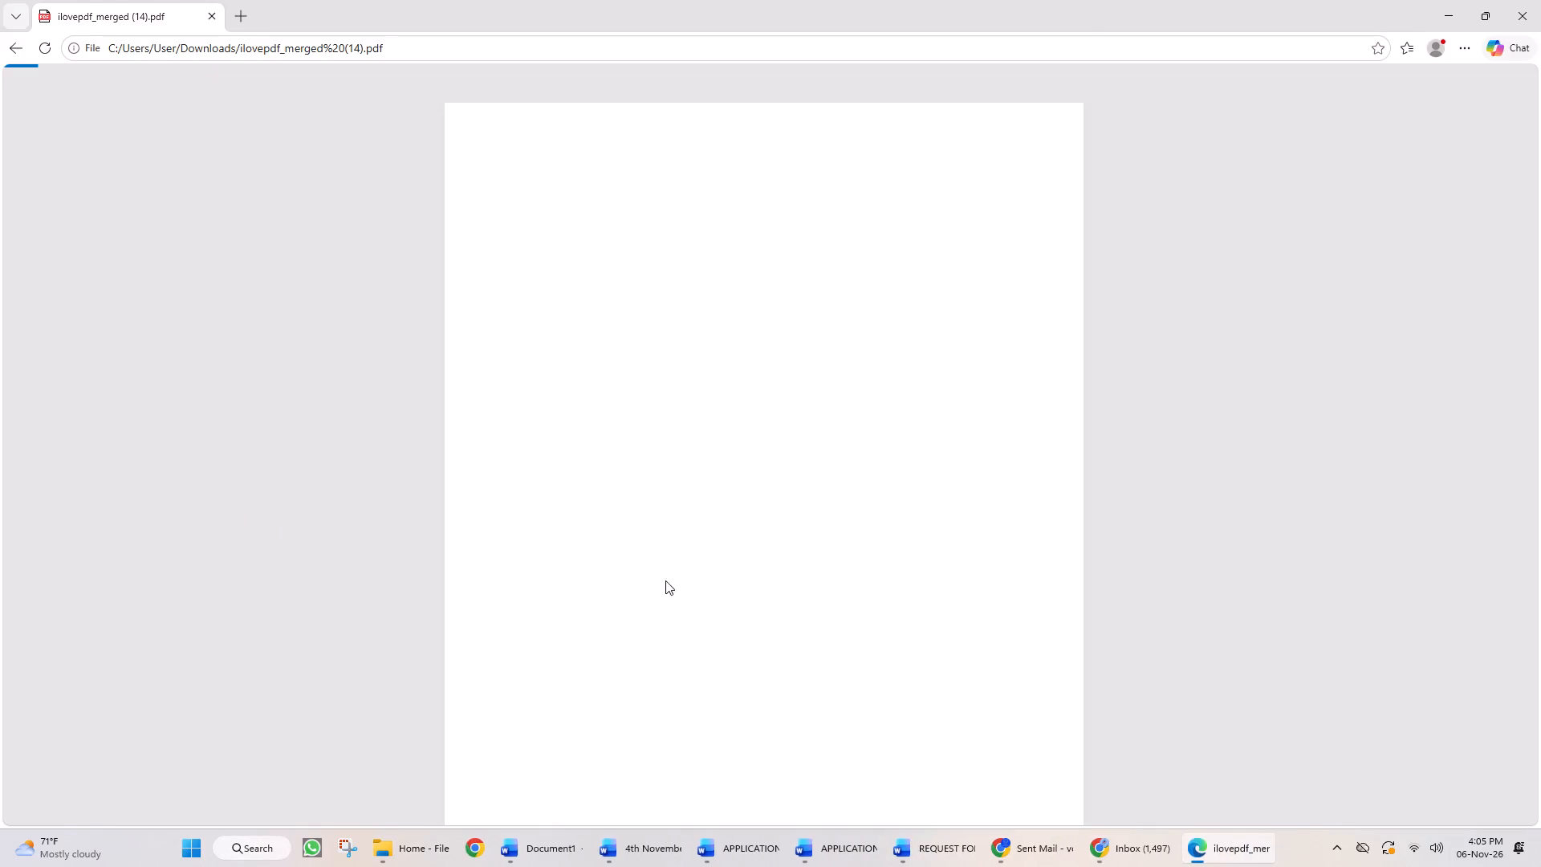
scroll(699, 574, "down", 7)
scroll(699, 579, "up", 4)
scroll(699, 579, "down", 16)
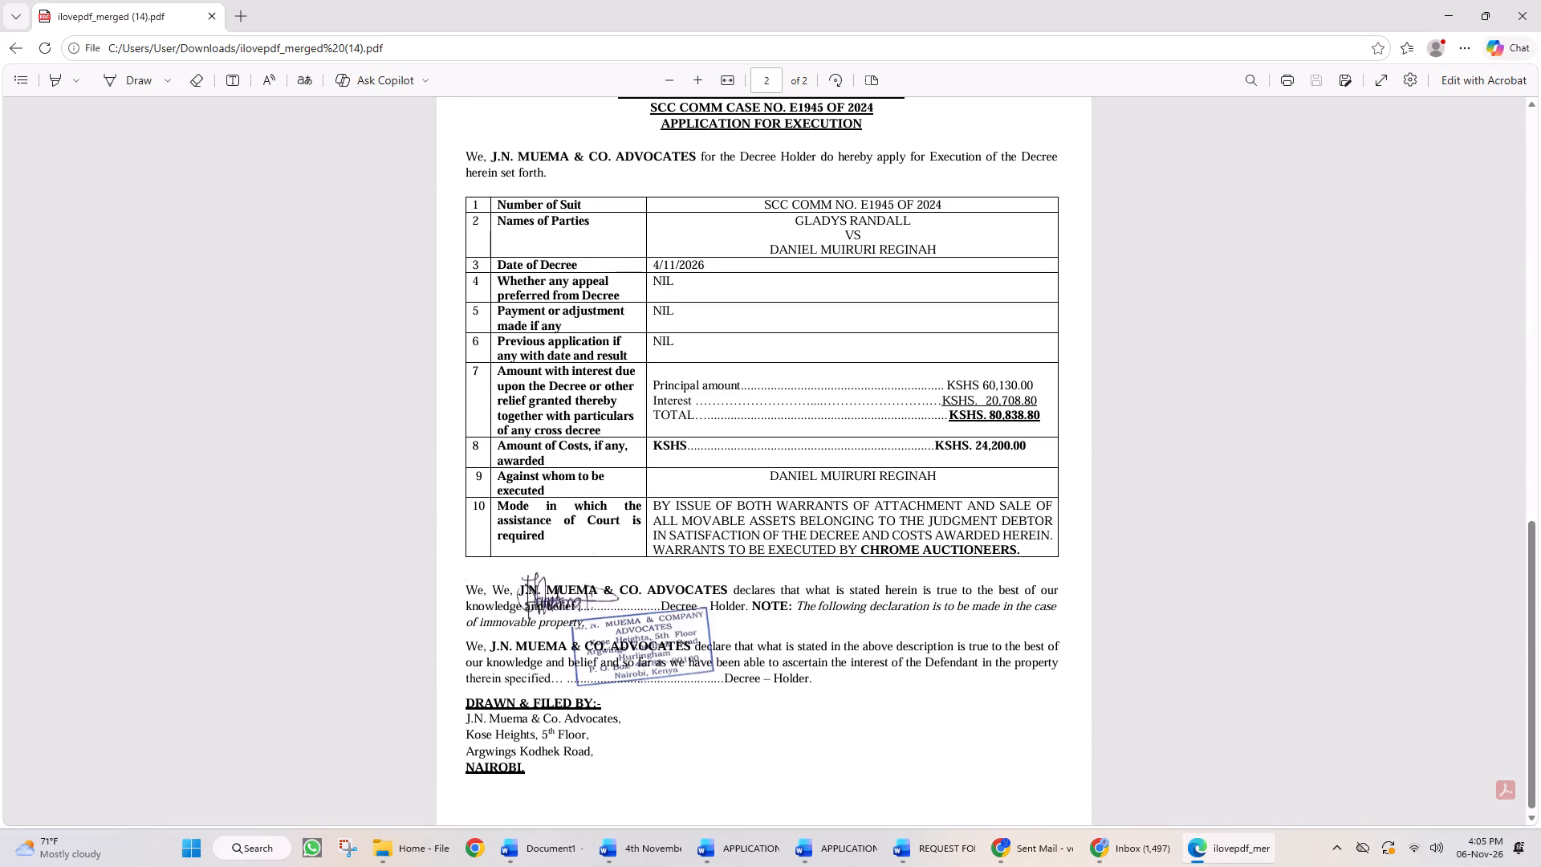
scroll(698, 580, "down", 4)
scroll(700, 579, "up", 19)
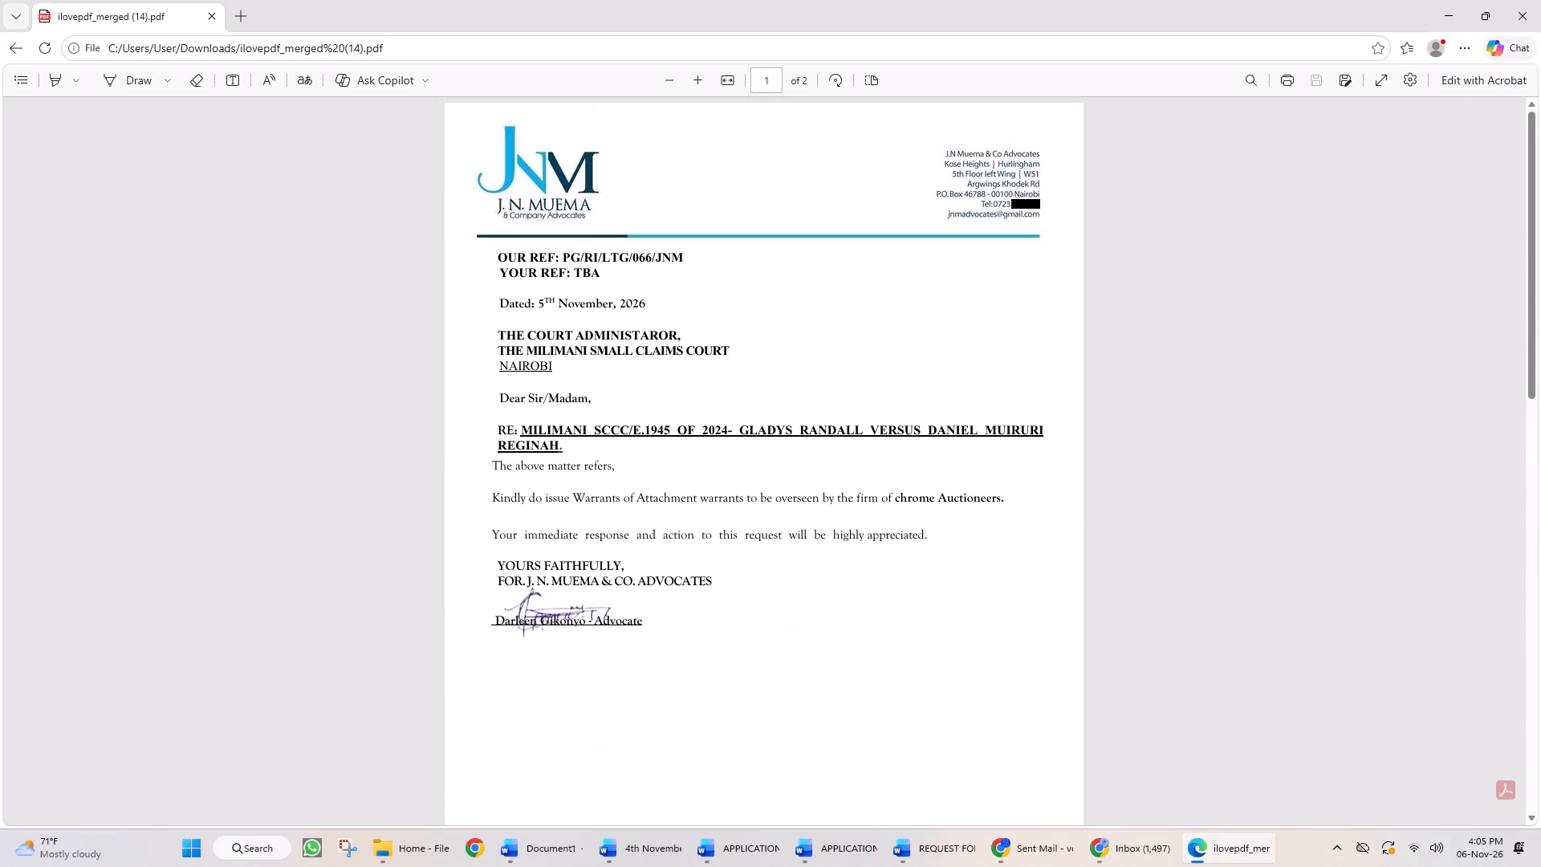
scroll(700, 581, "down", 1)
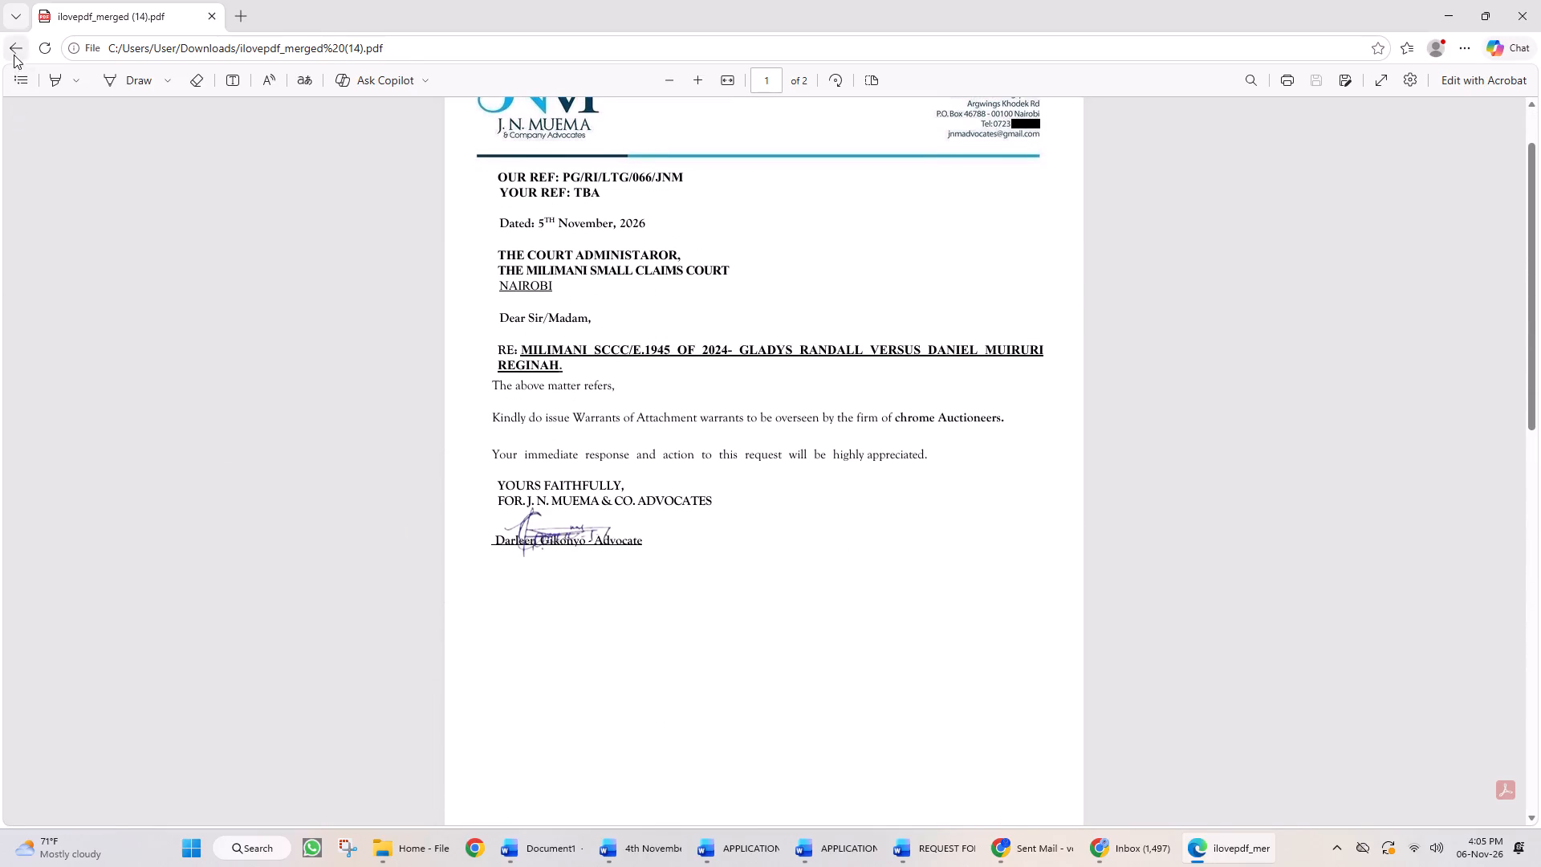
left_click(14, 54)
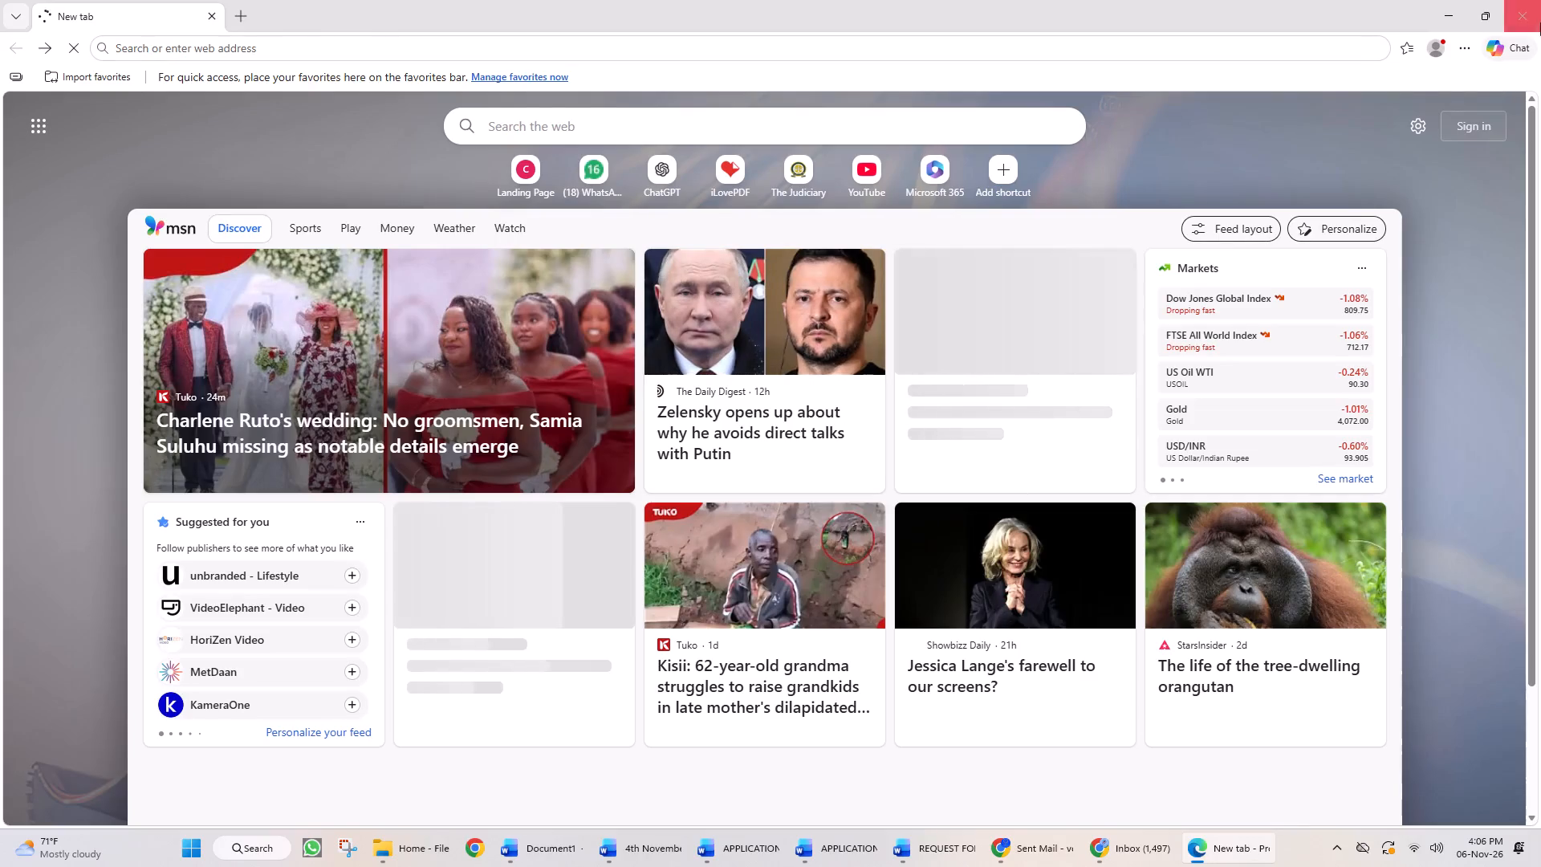
Close the Edge window with the empty new tab and return to the recent files in File Explorer.
left_click(1540, 9)
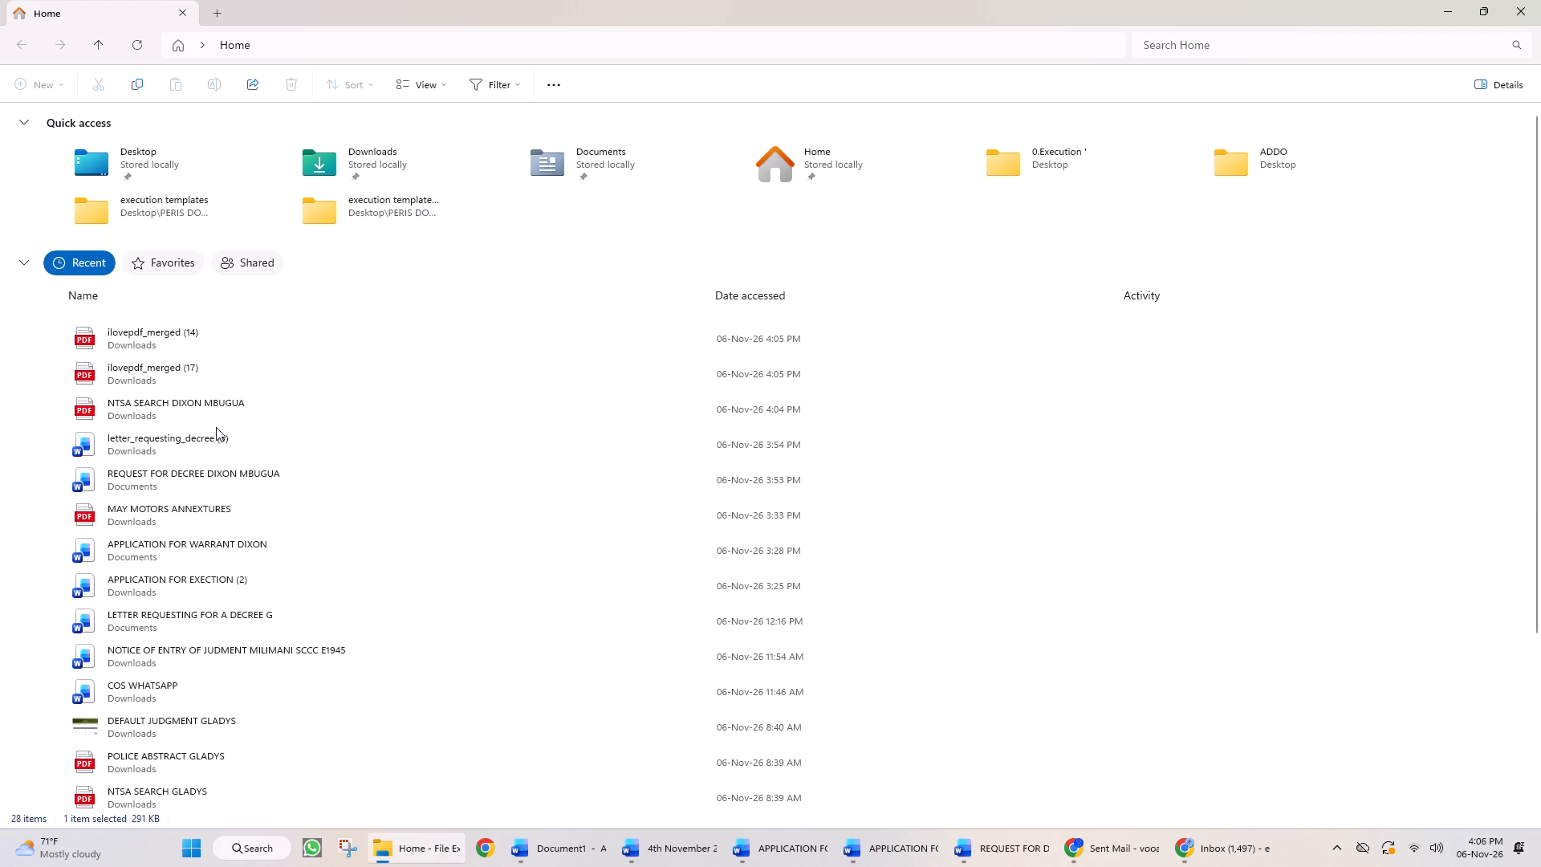
scroll(295, 361, "up", 1)
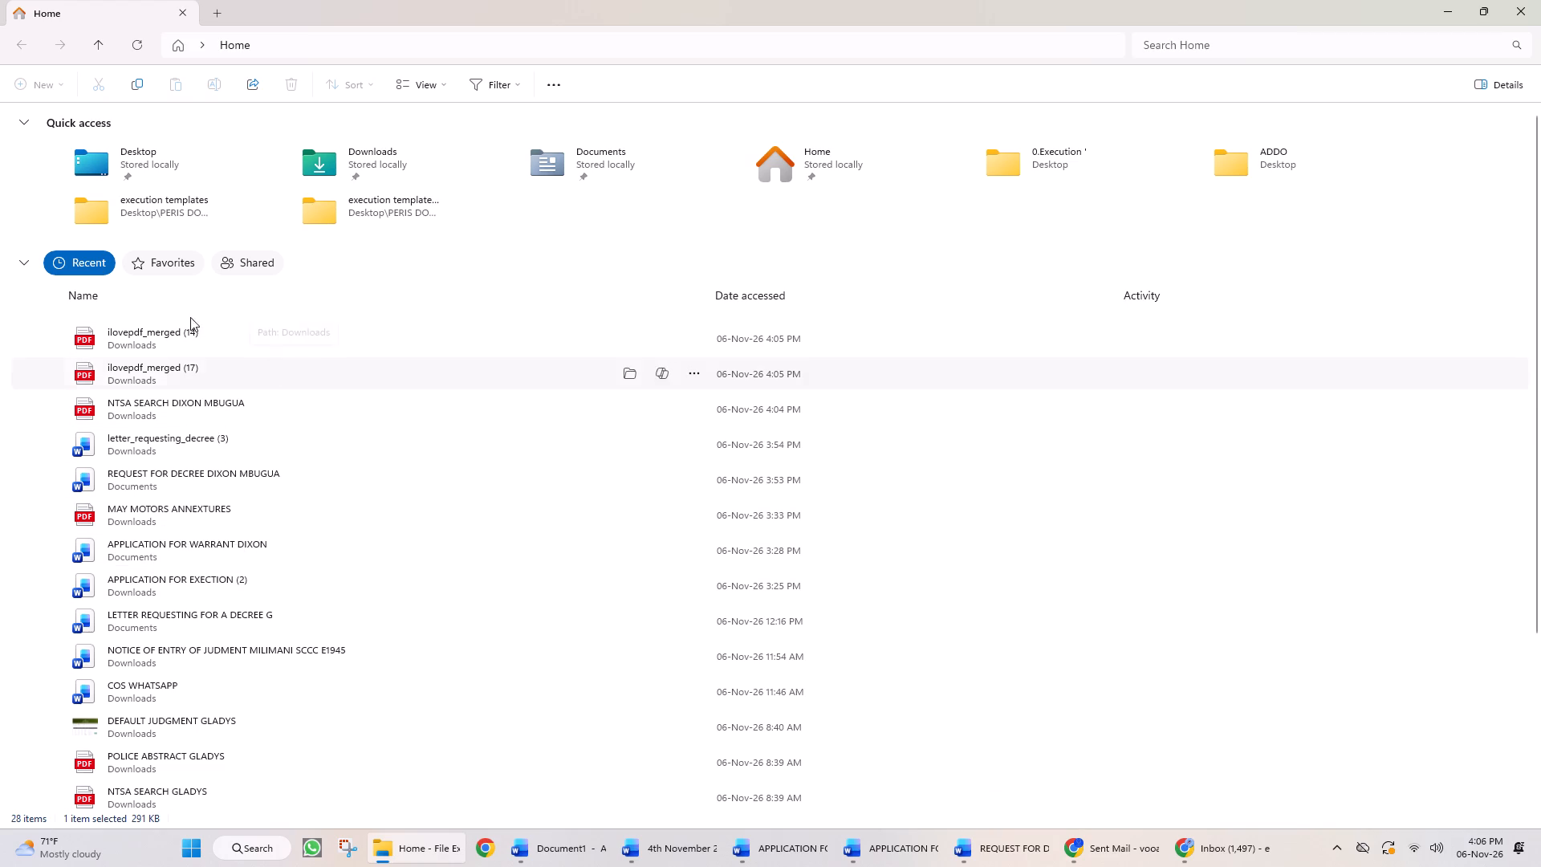
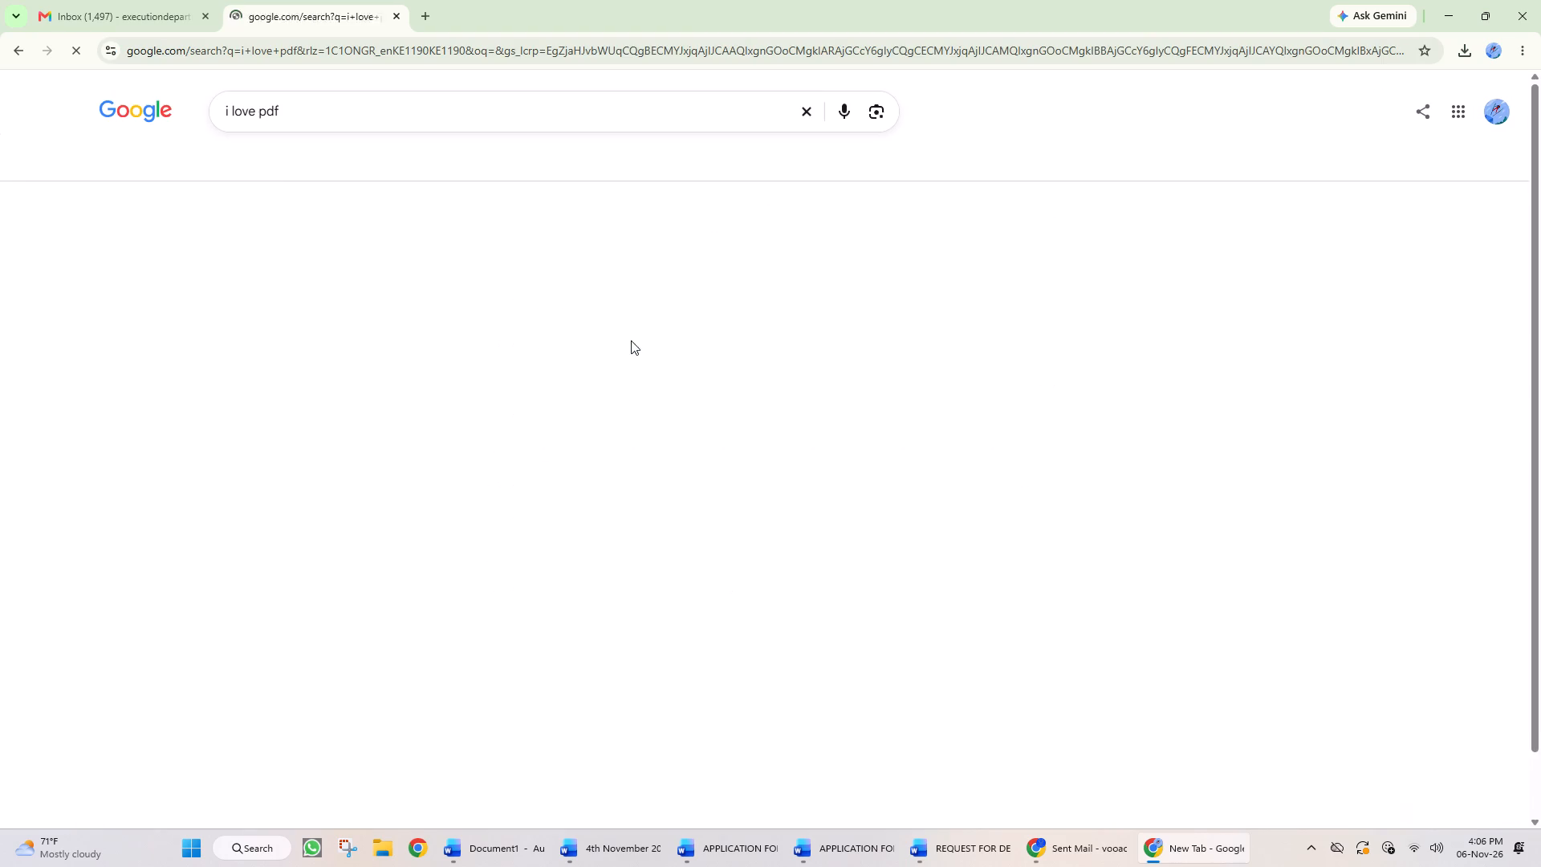
Open the iLovePDF website's Split PDF tool and start choosing the PDF file to split from the Downloads folder.
double_click(318, 242)
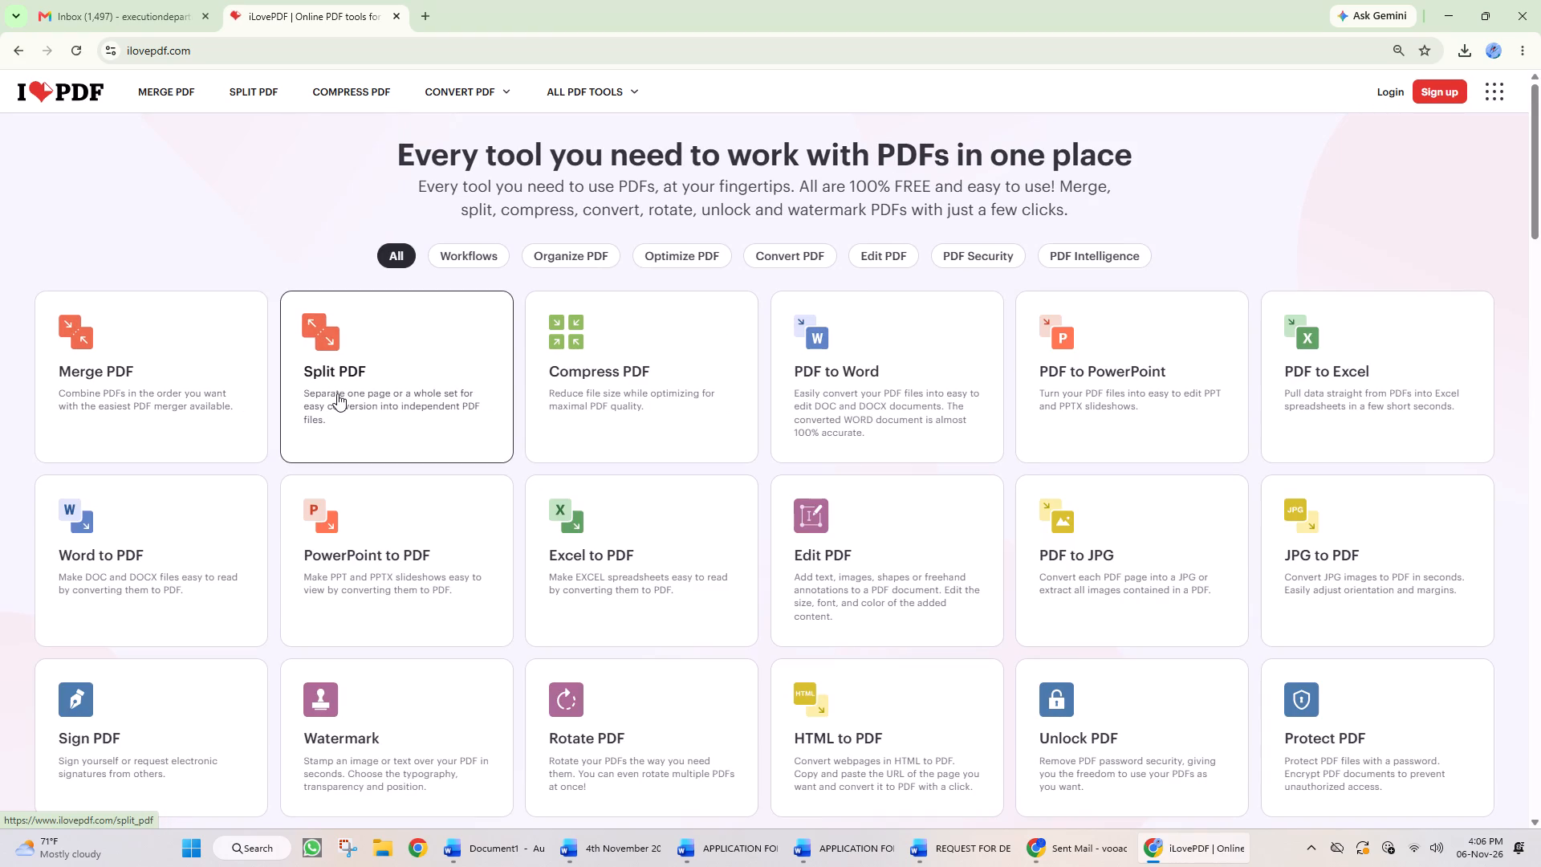
left_click(393, 383)
left_click(713, 275)
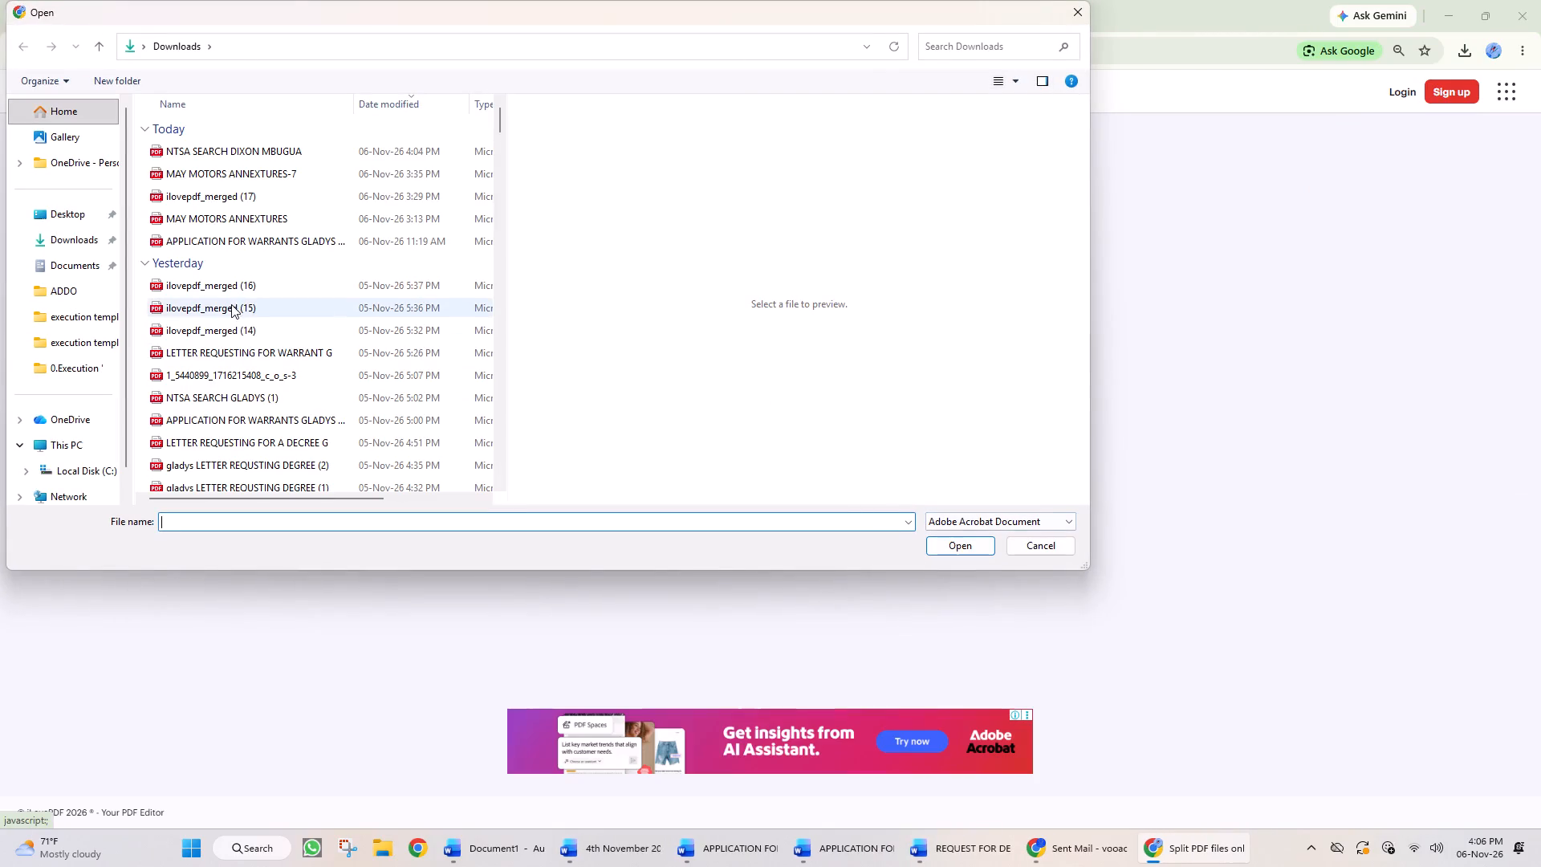
Preview ilovepdf_merged (17) and MAY MOTORS ANNEXTURES from Downloads, and load MAY MOTORS ANNEXTURES for splitting.
left_click(258, 197)
left_click(795, 331)
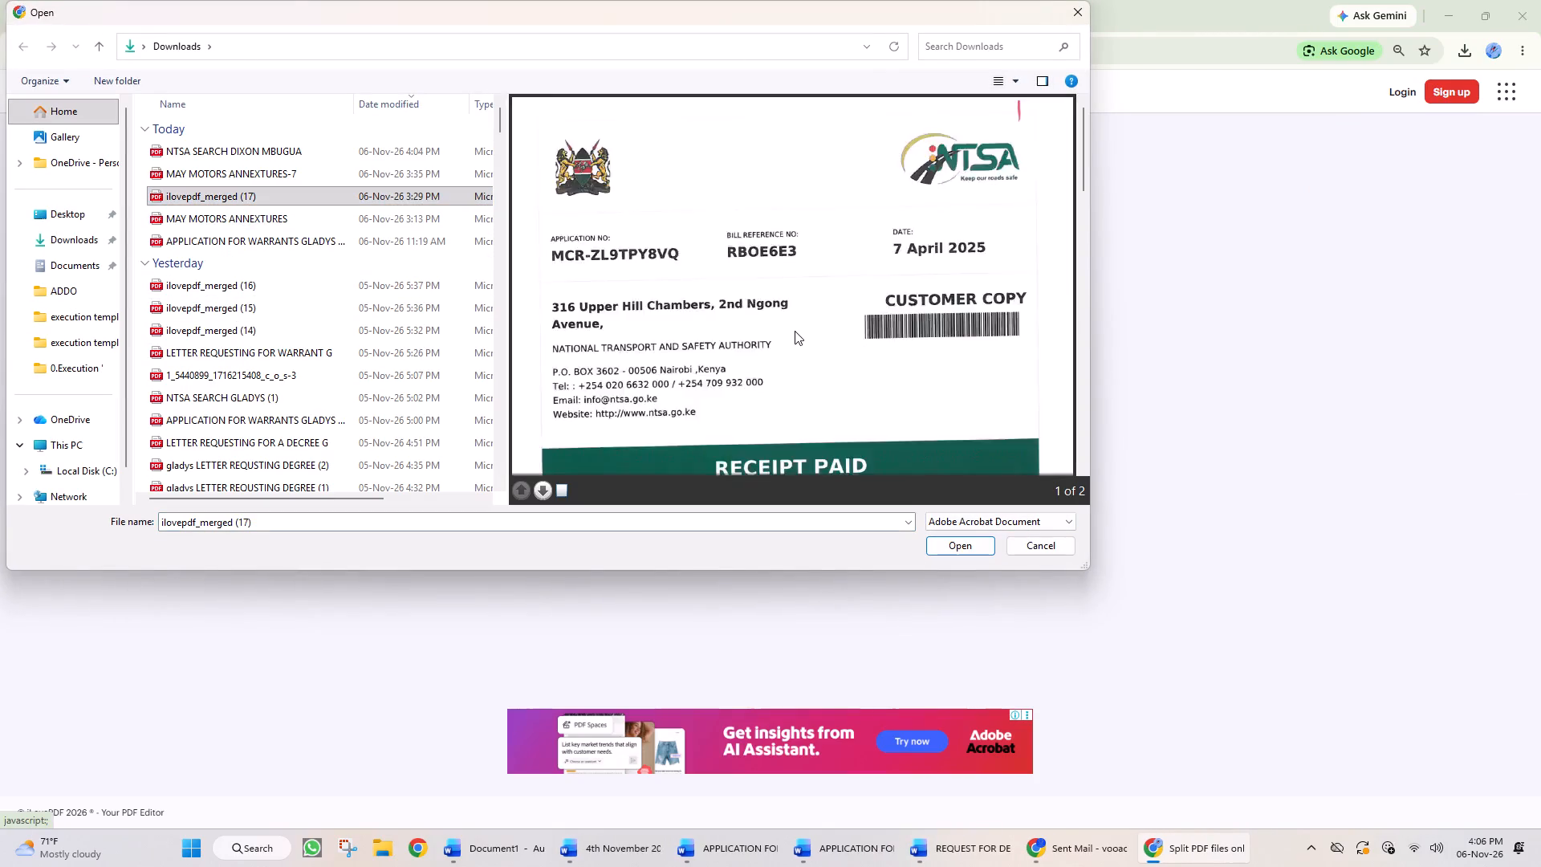
scroll(795, 331, "down", 12)
scroll(795, 333, "up", 2)
scroll(795, 333, "down", 20)
scroll(795, 333, "down", 1)
left_click(294, 221)
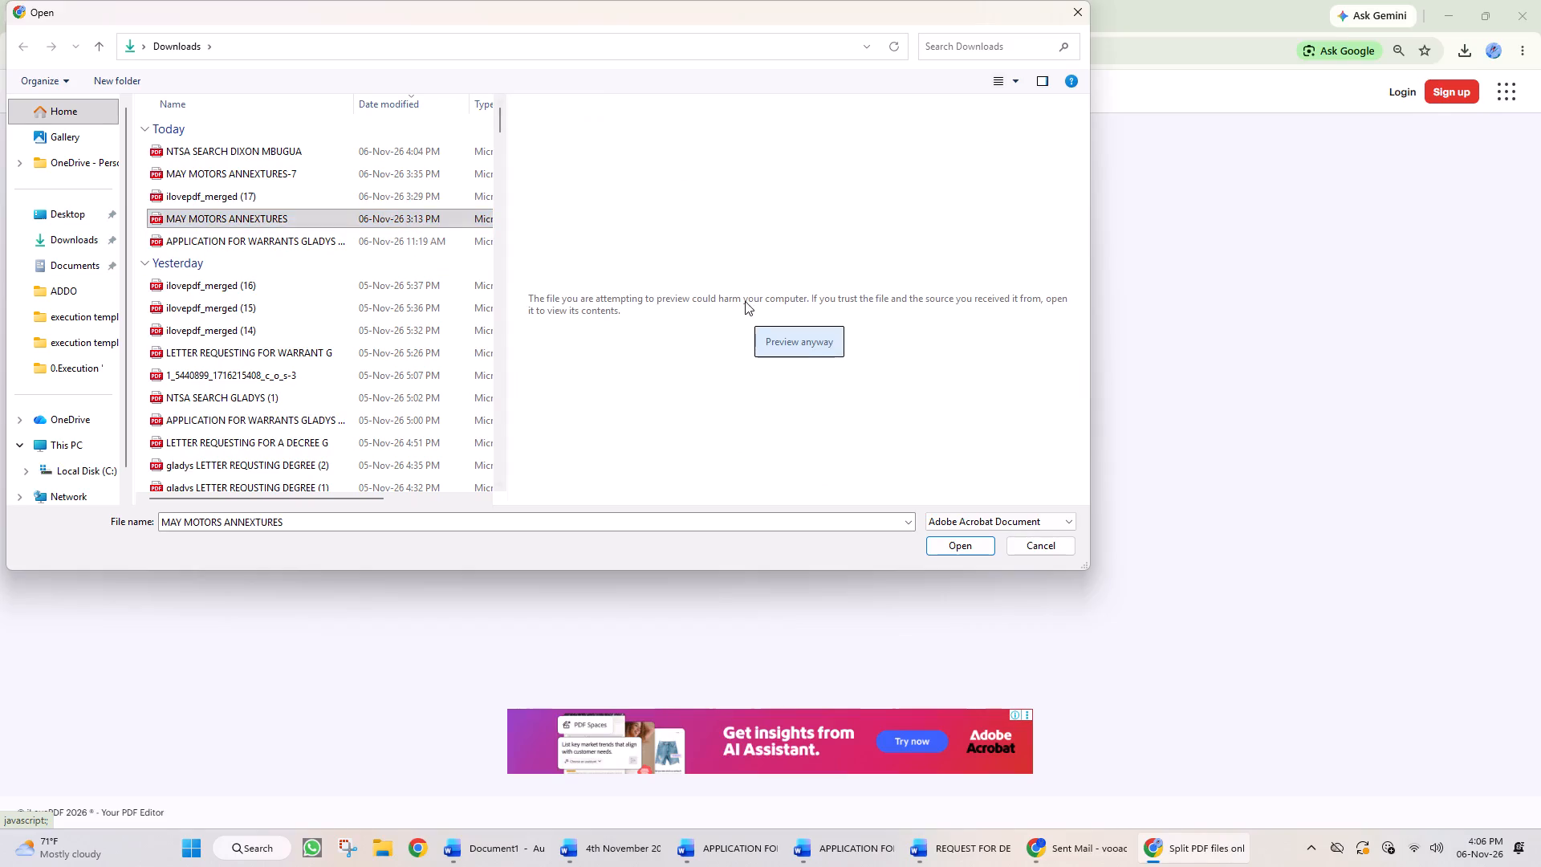
left_click(750, 335)
left_click(759, 338)
scroll(758, 338, "down", 15)
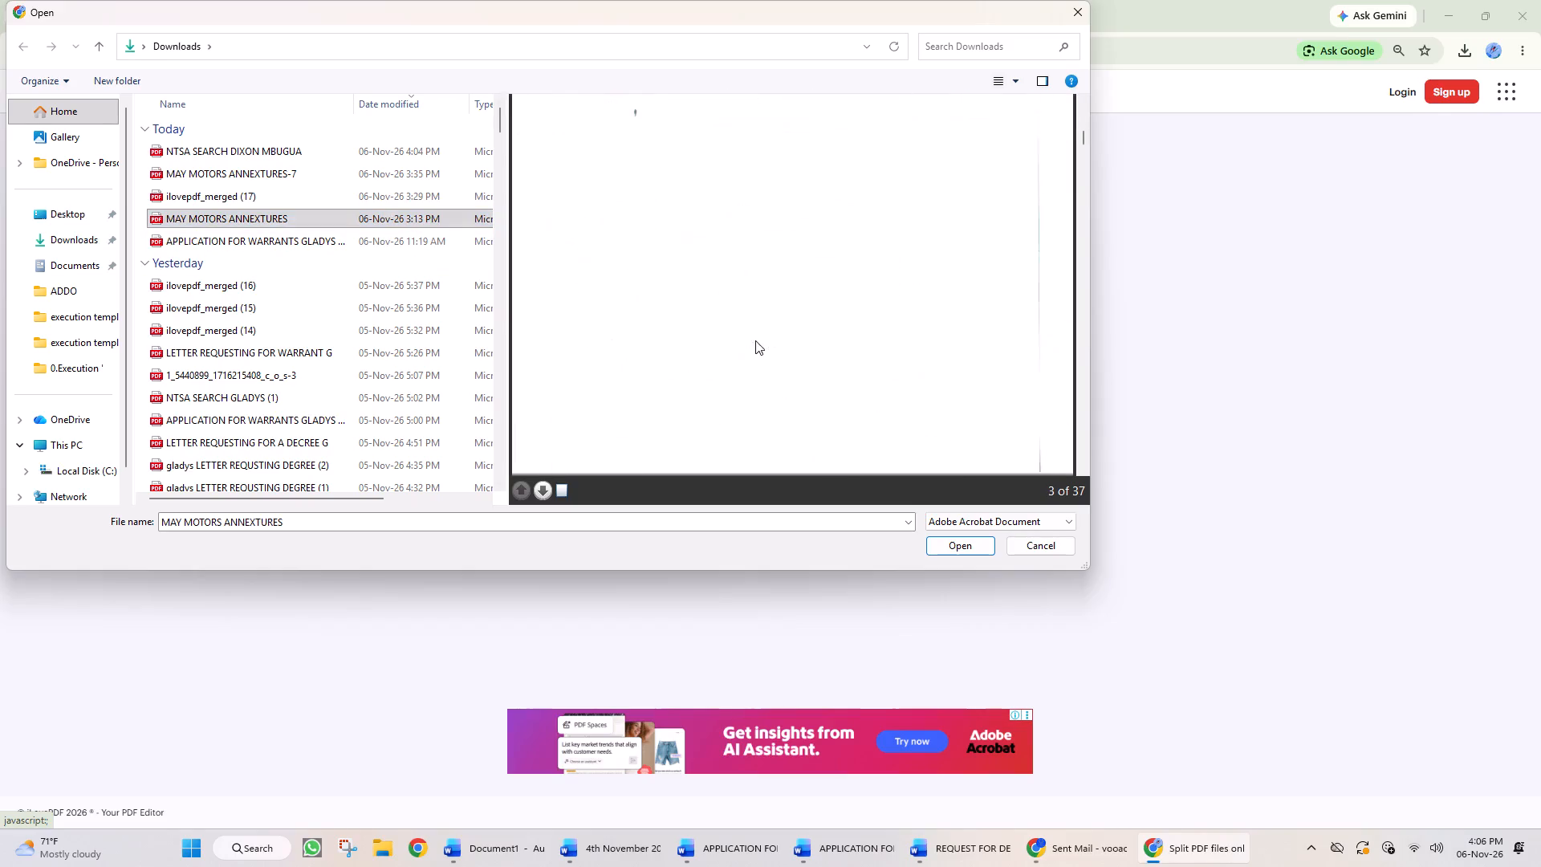
scroll(755, 340, "down", 19)
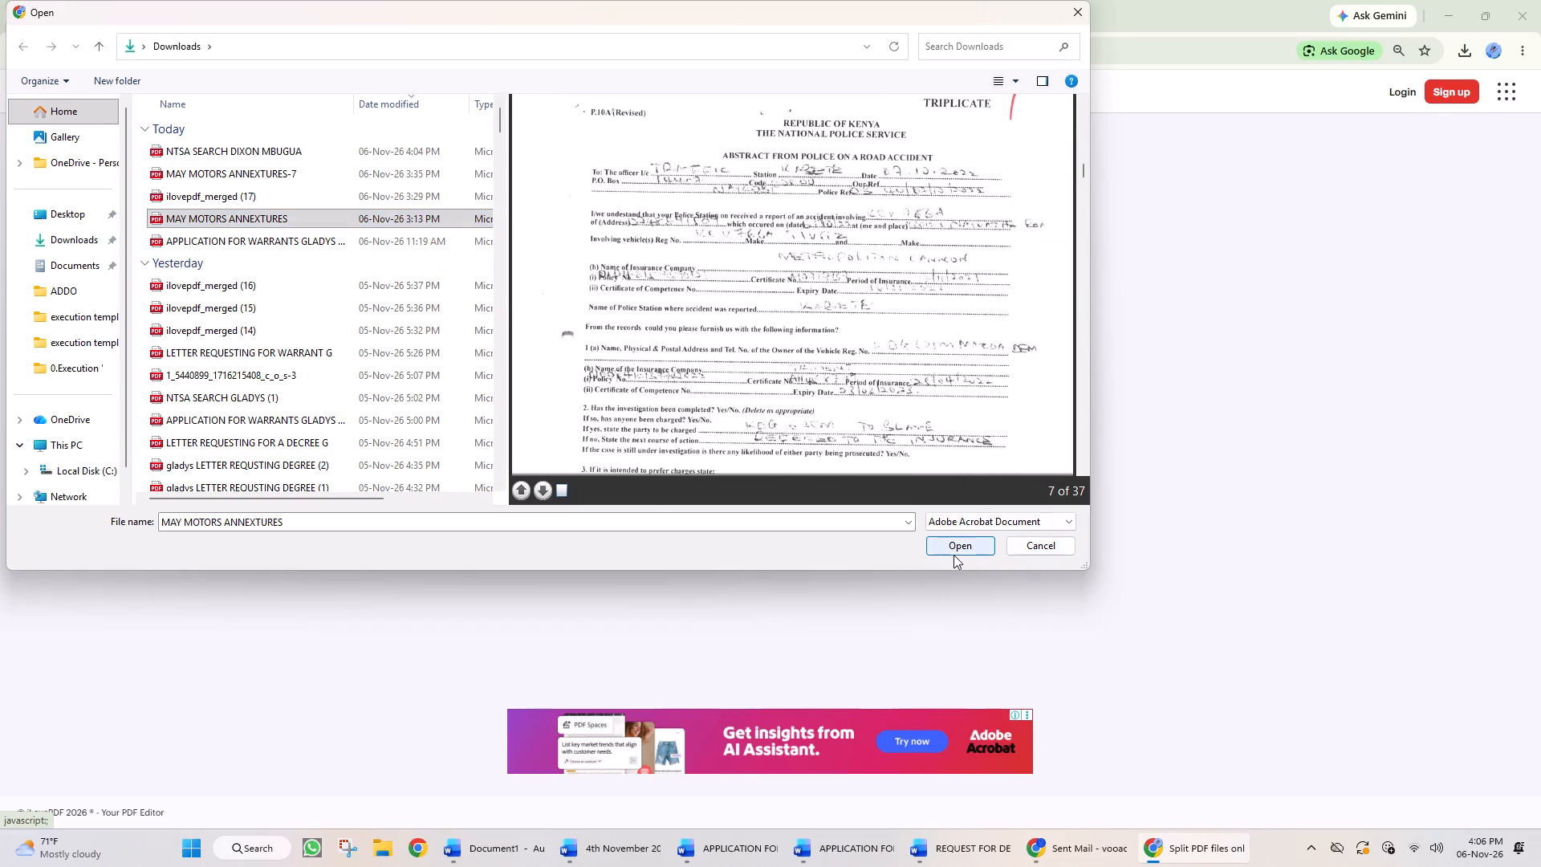
left_click(953, 555)
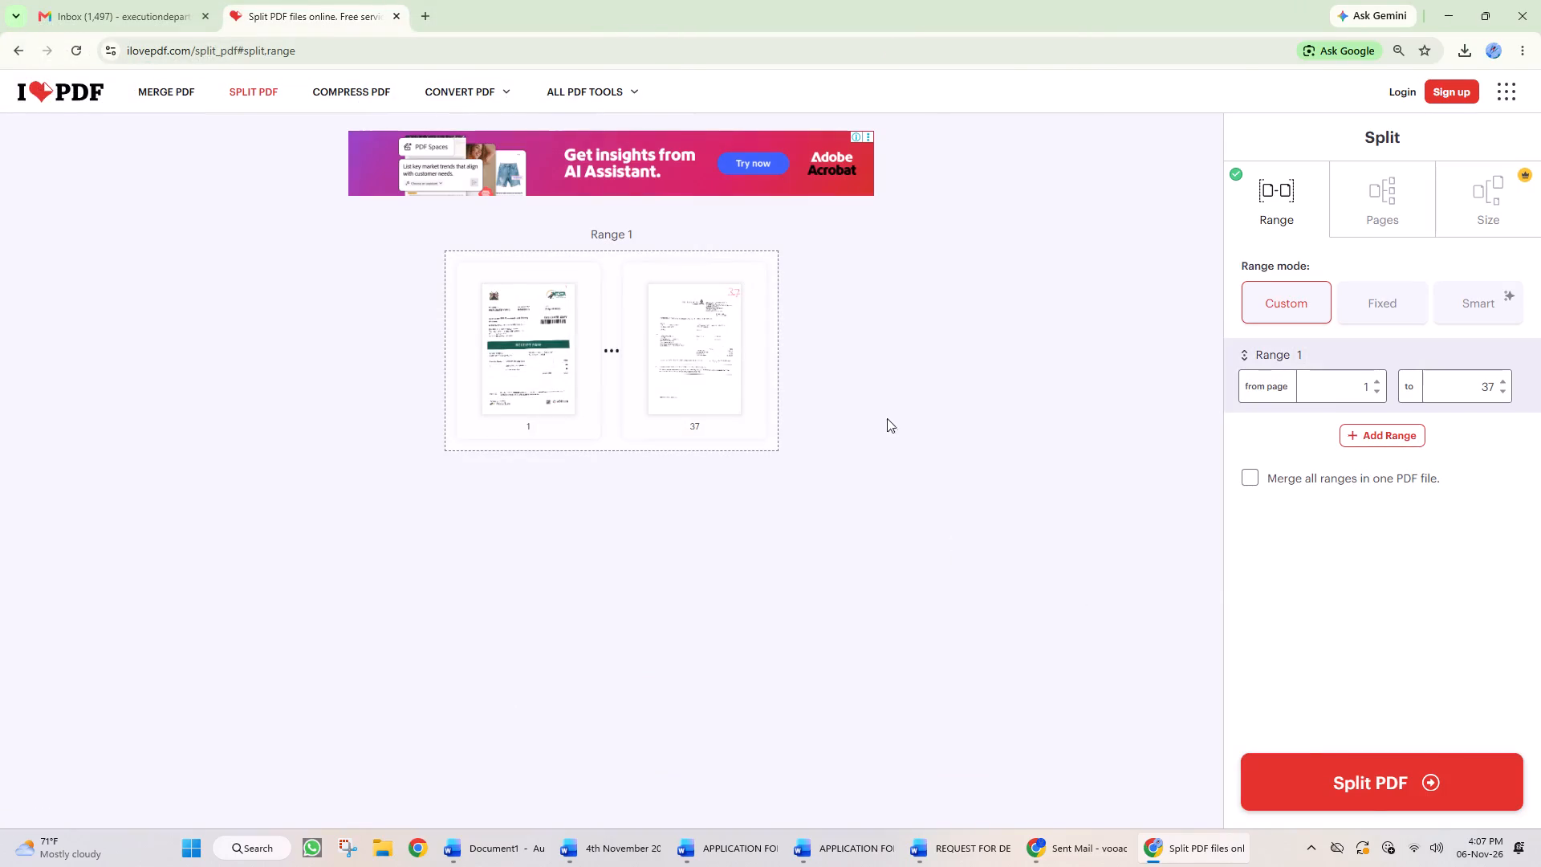
Extract only page 7, the police abstract on a road accident, from the annextures and download the split PDF.
left_click(1353, 218)
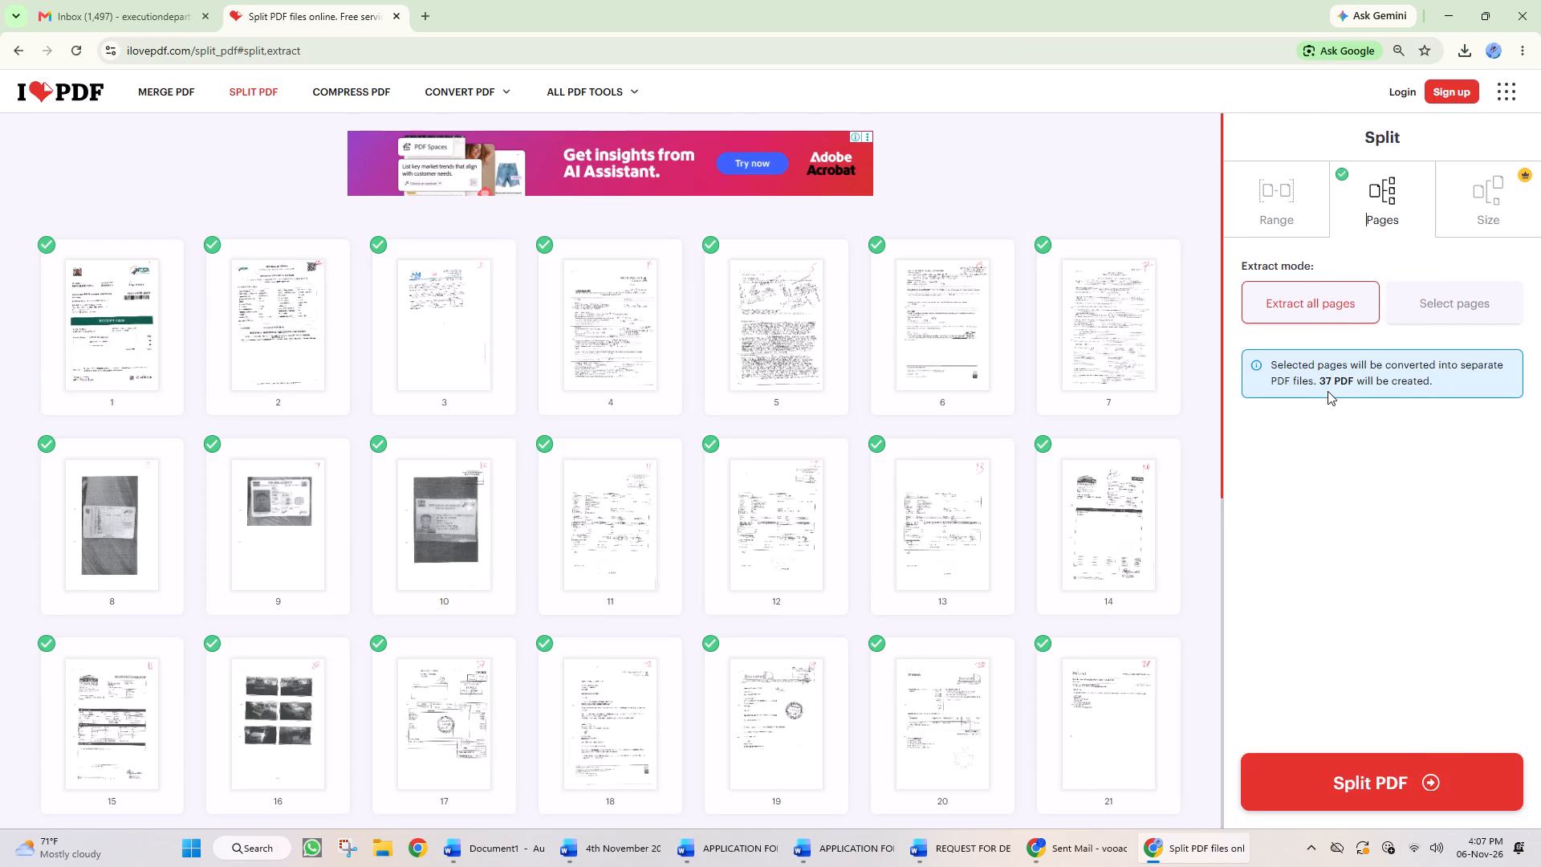
left_click(1443, 297)
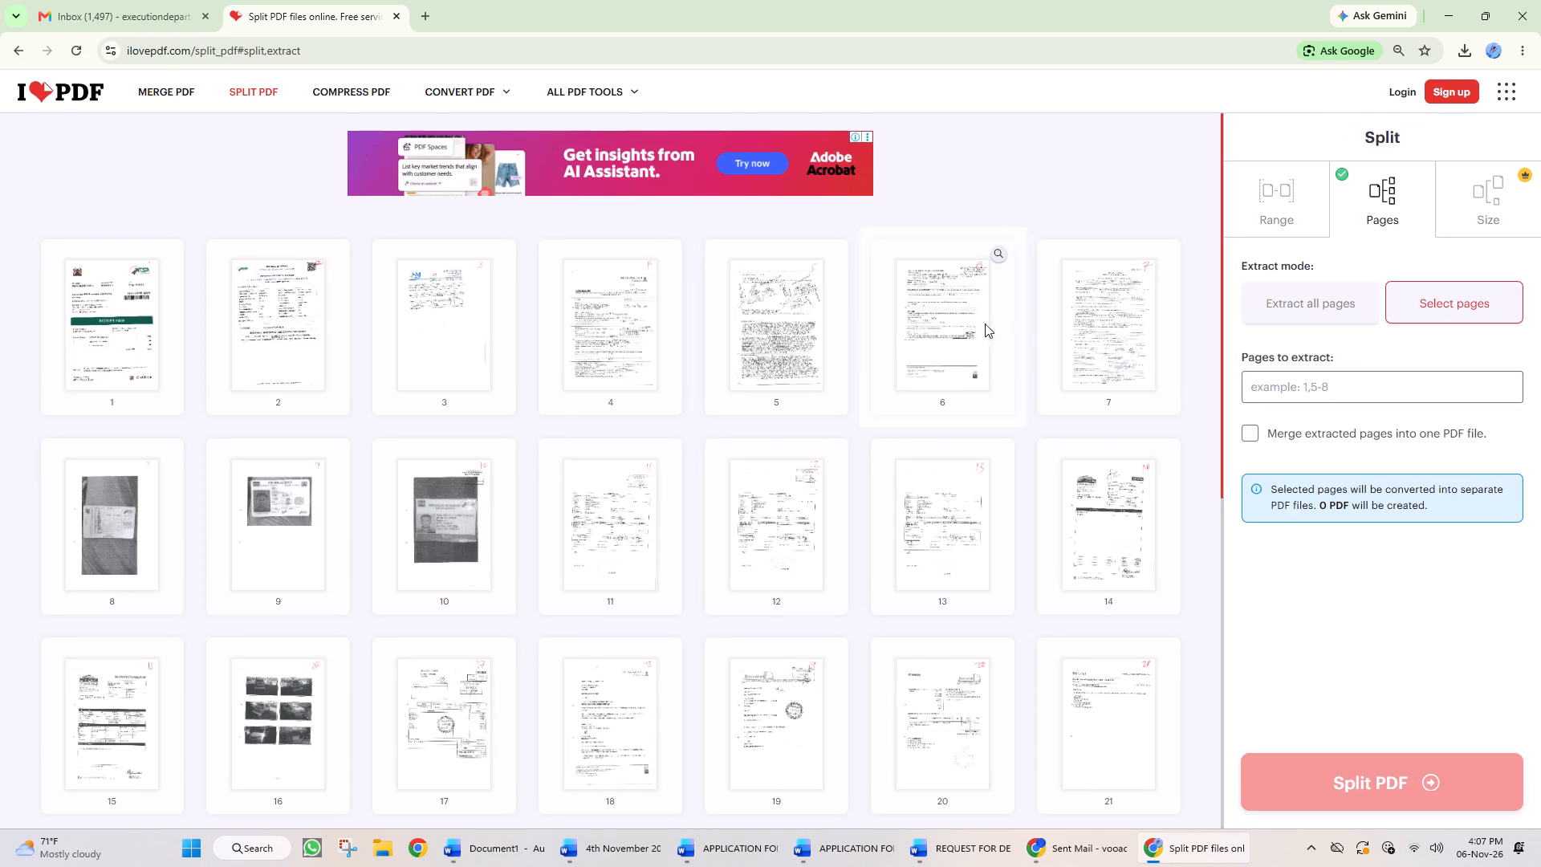
left_click(980, 323)
left_click_drag(983, 339, 998, 334)
left_click(1161, 258)
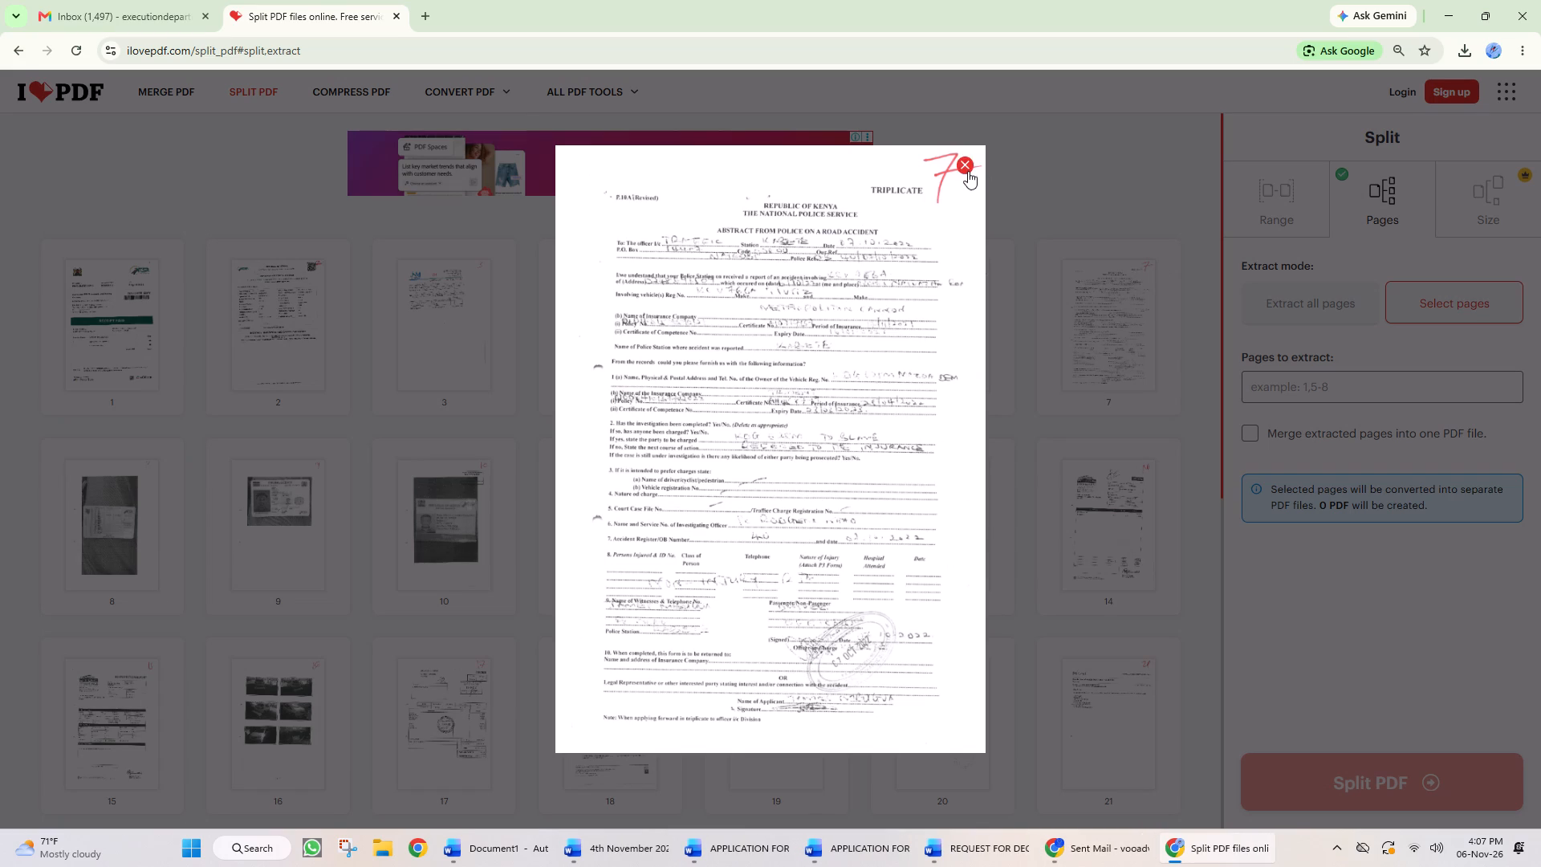
left_click(968, 171)
left_click(1125, 328)
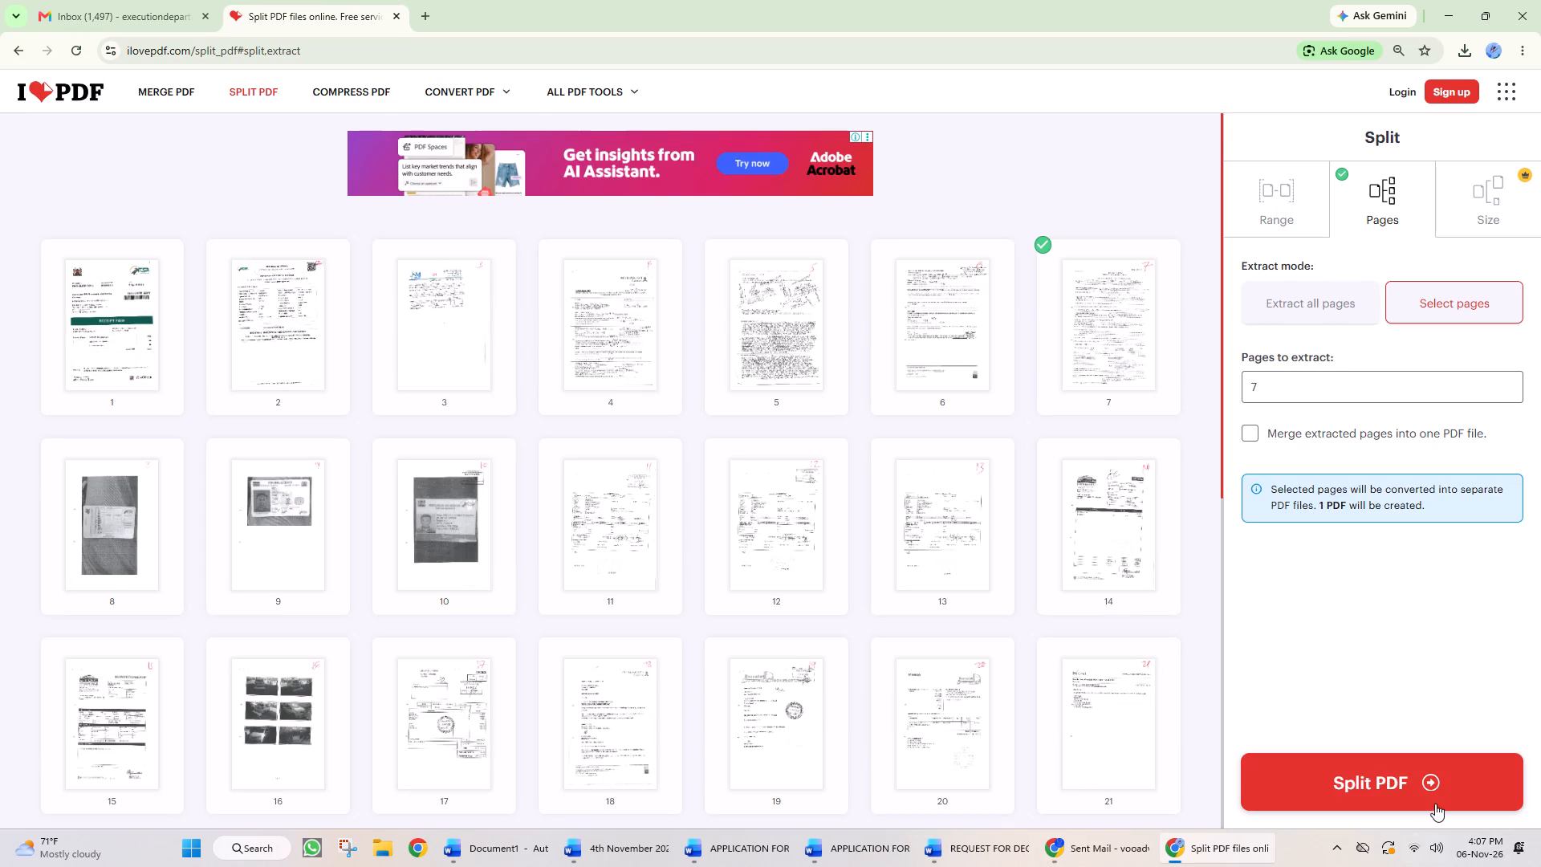
left_click(1433, 791)
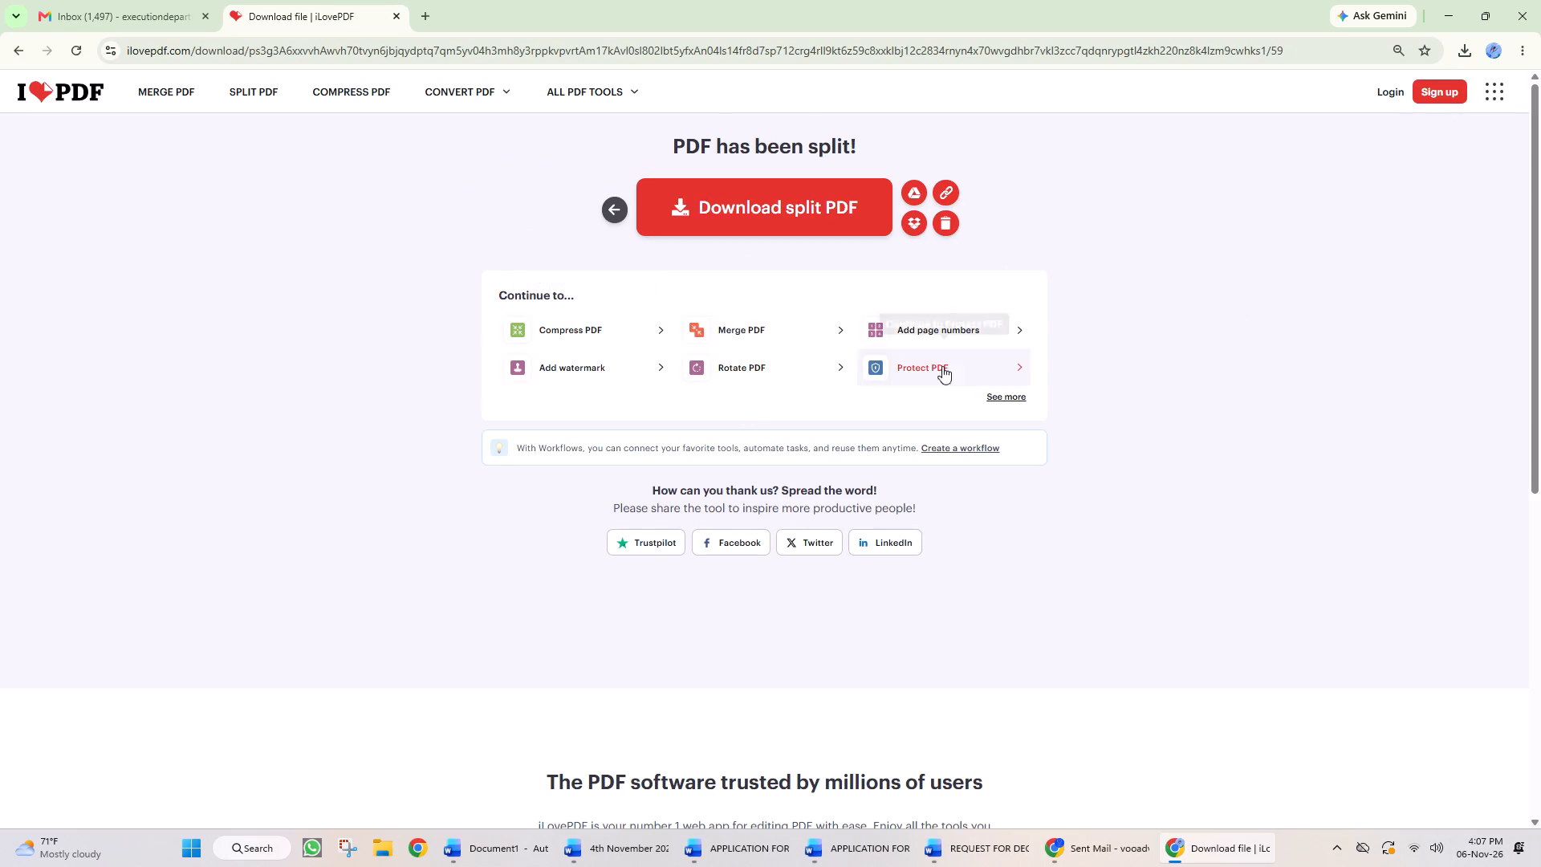
left_click(669, 214)
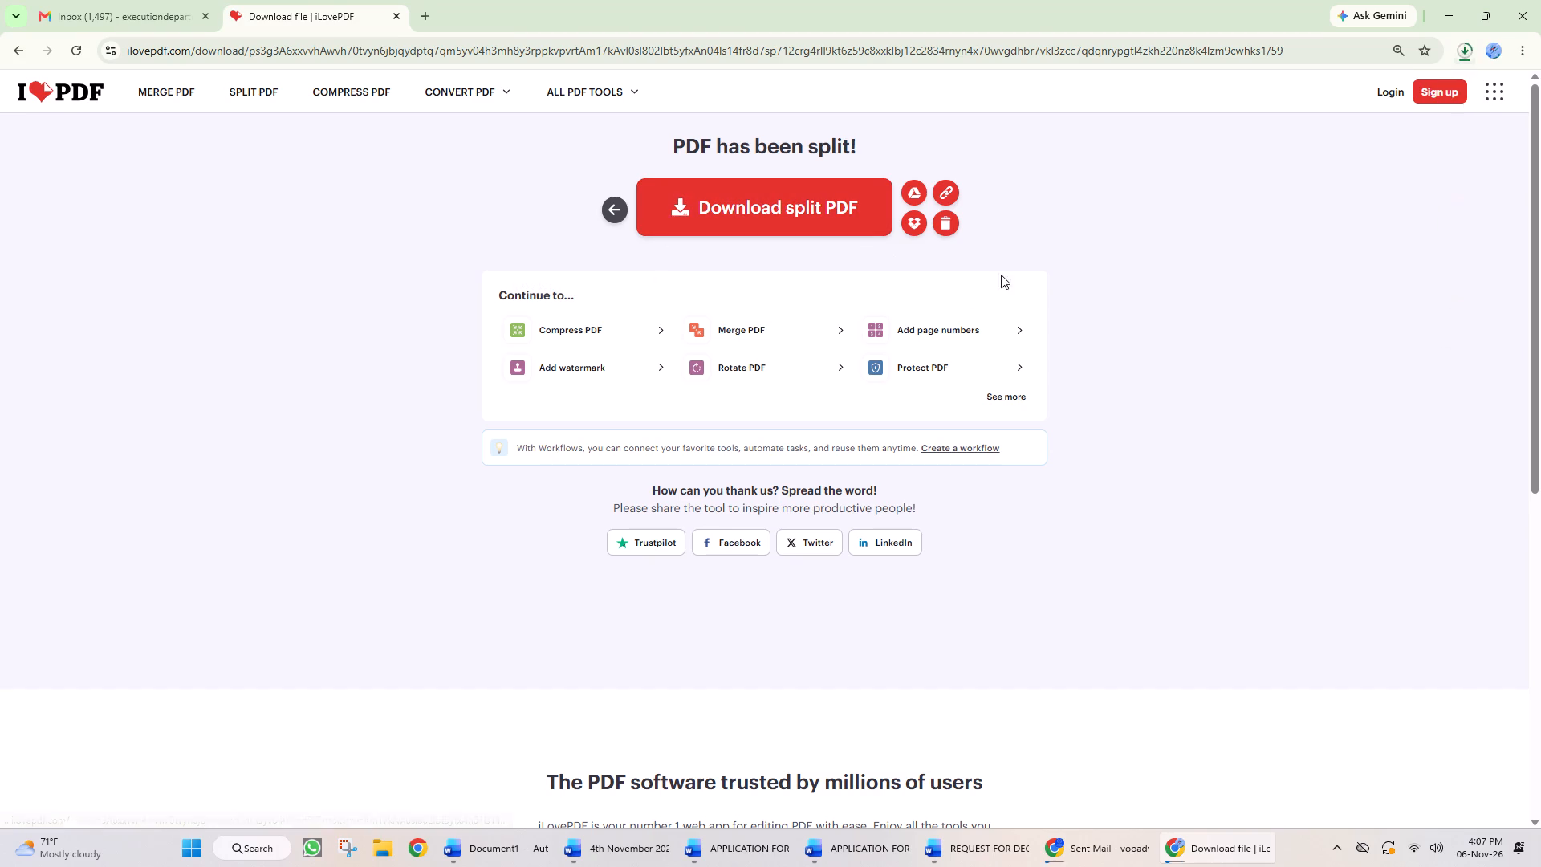
Open the downloaded MAY MOTORS ANNEXTURES-7 (1) PDF, hide the page thumbnails and examine the police abstract.
left_click(1444, 91)
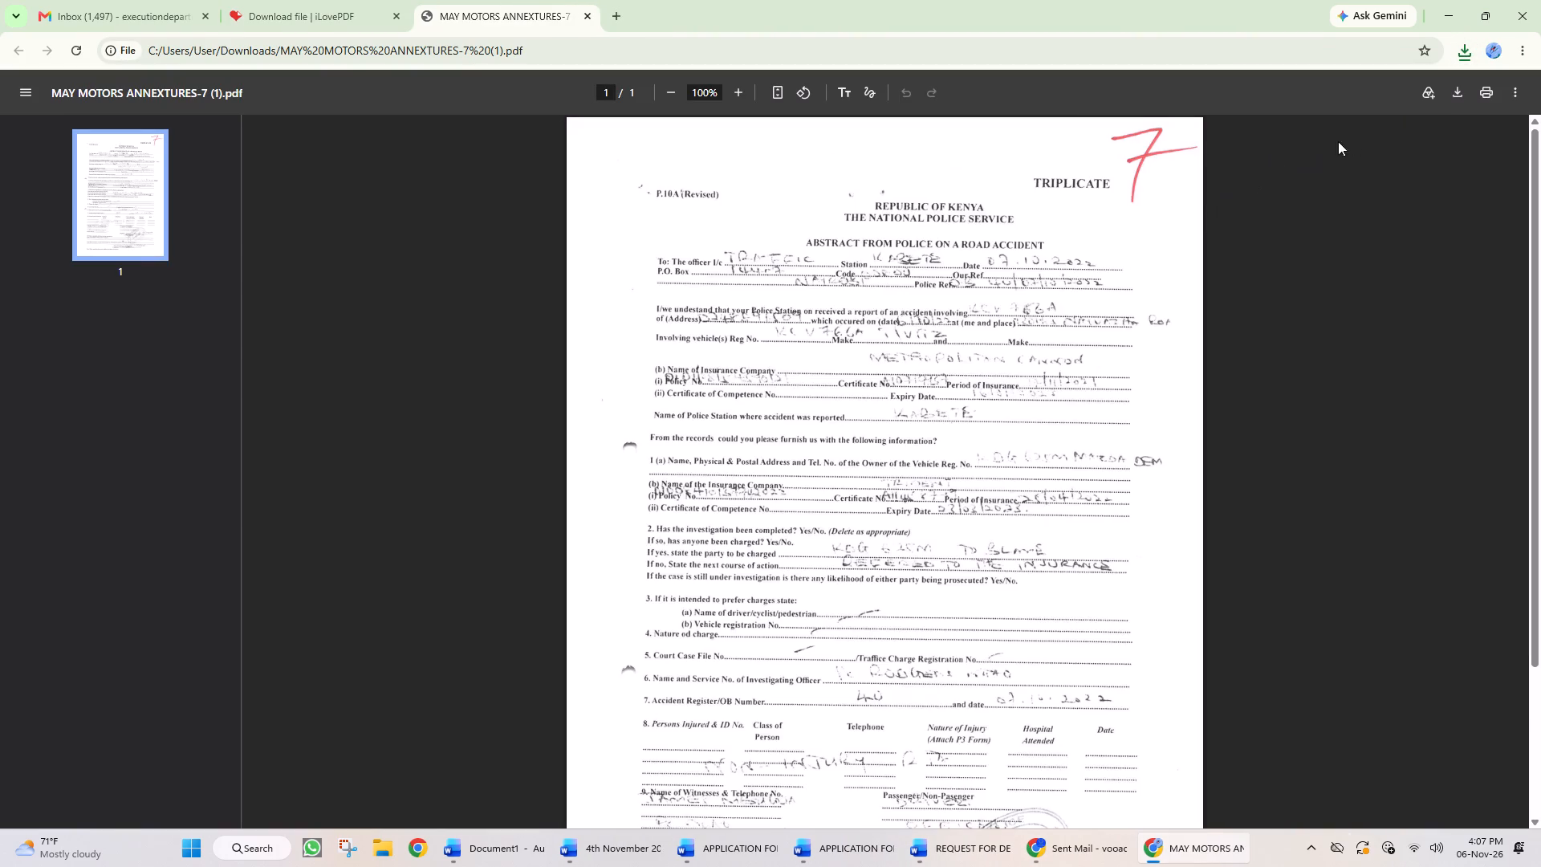
left_click(1517, 83)
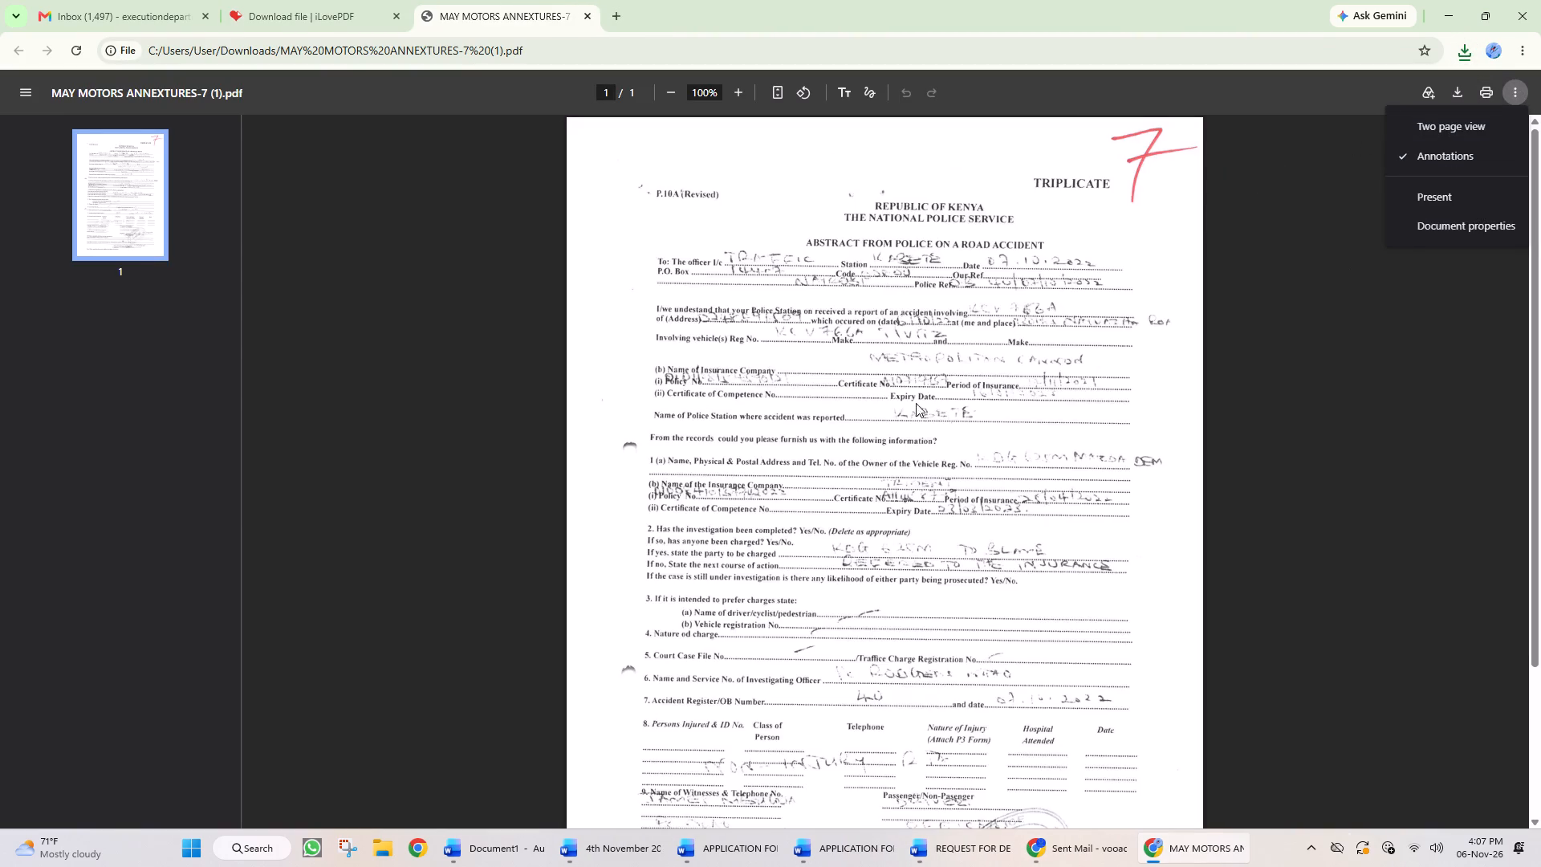
left_click(418, 407)
left_click(26, 94)
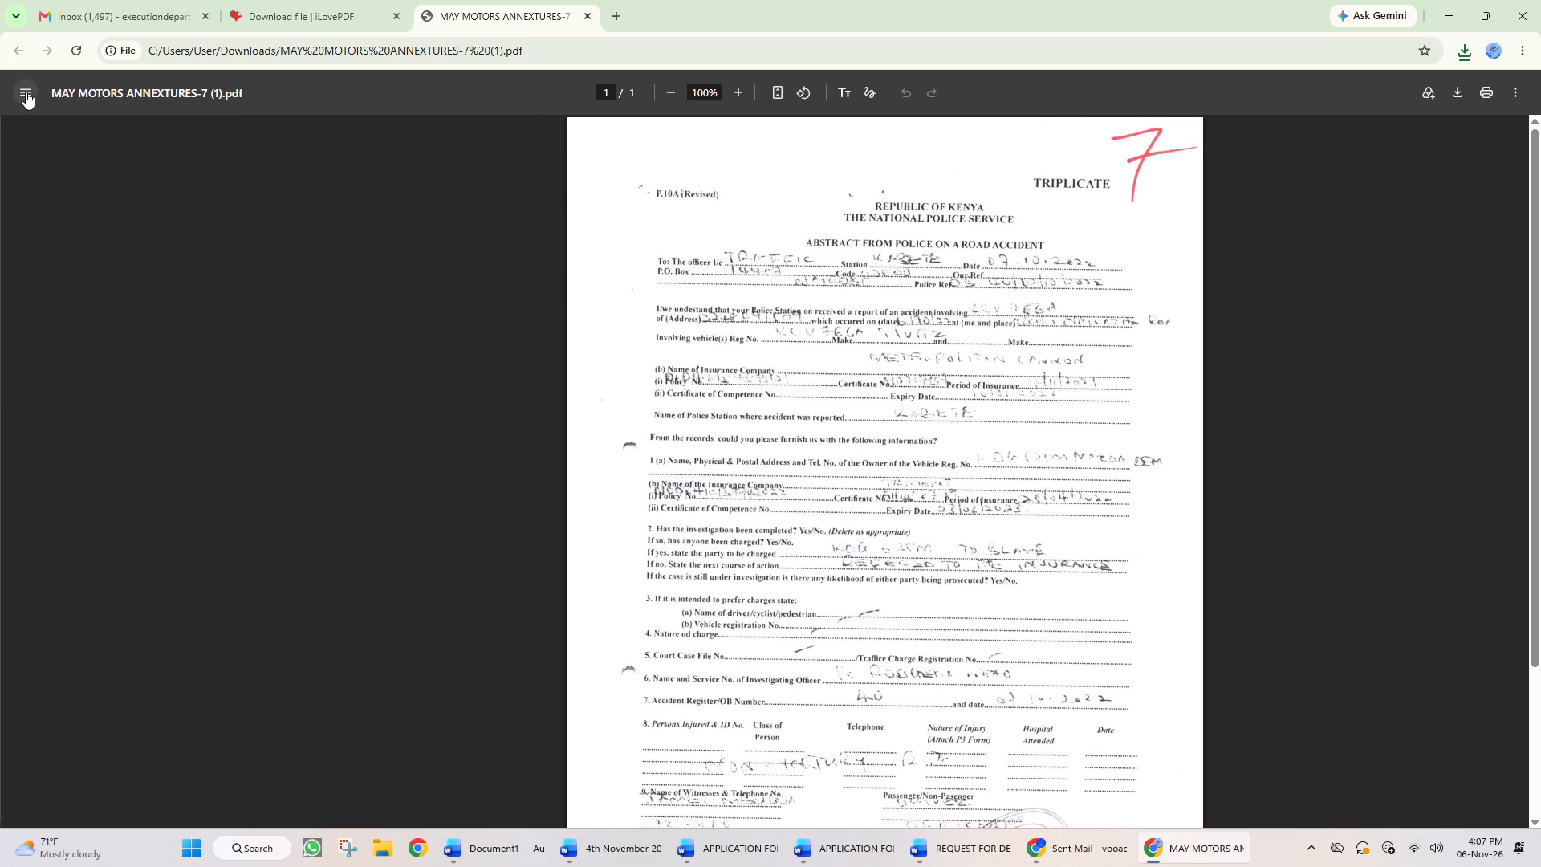
scroll(1068, 303, "down", 3)
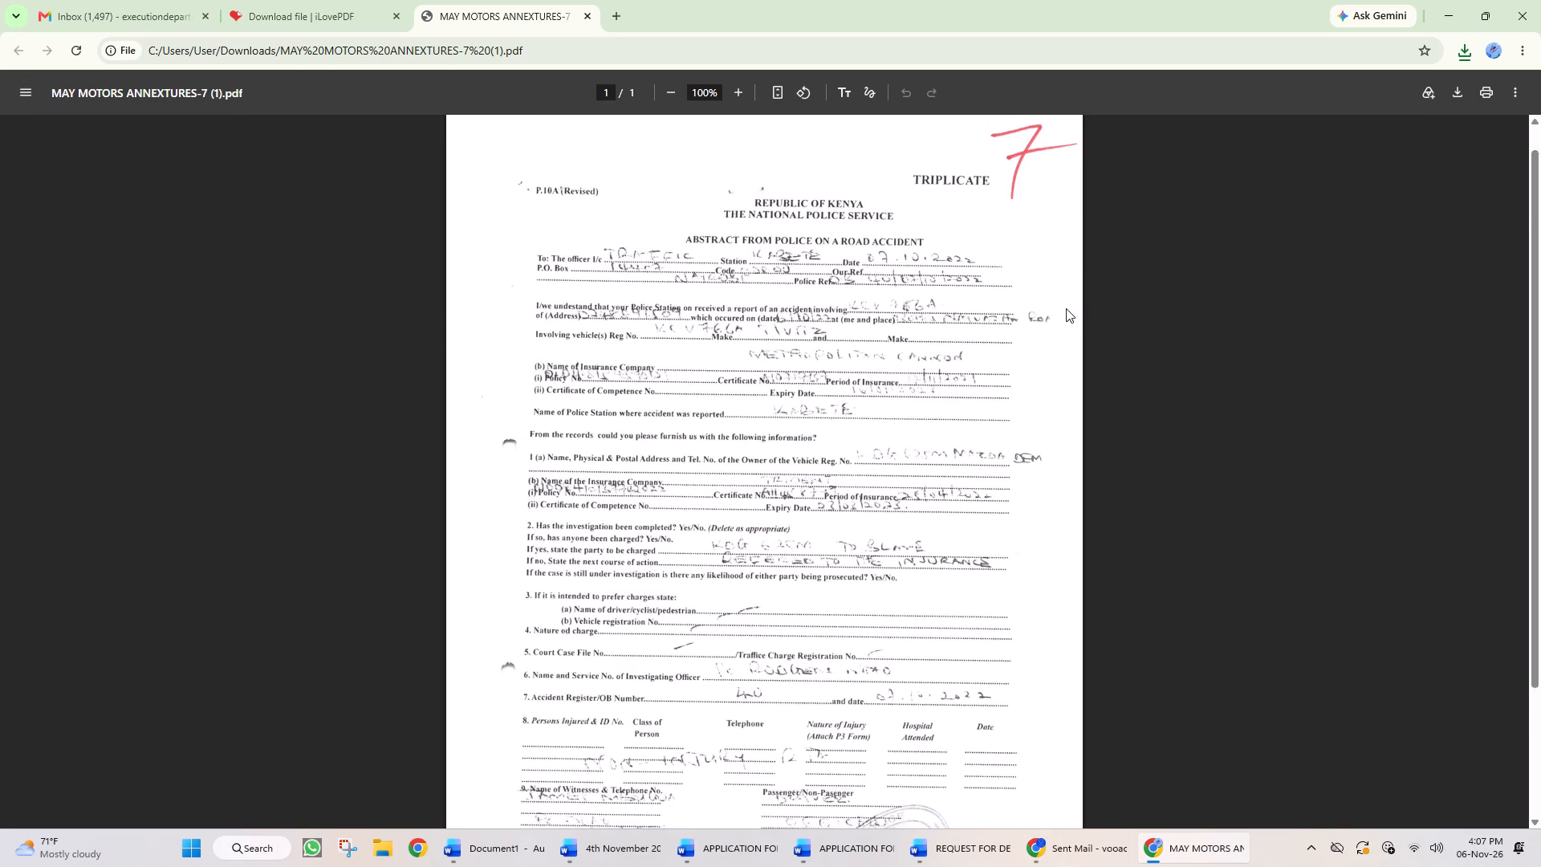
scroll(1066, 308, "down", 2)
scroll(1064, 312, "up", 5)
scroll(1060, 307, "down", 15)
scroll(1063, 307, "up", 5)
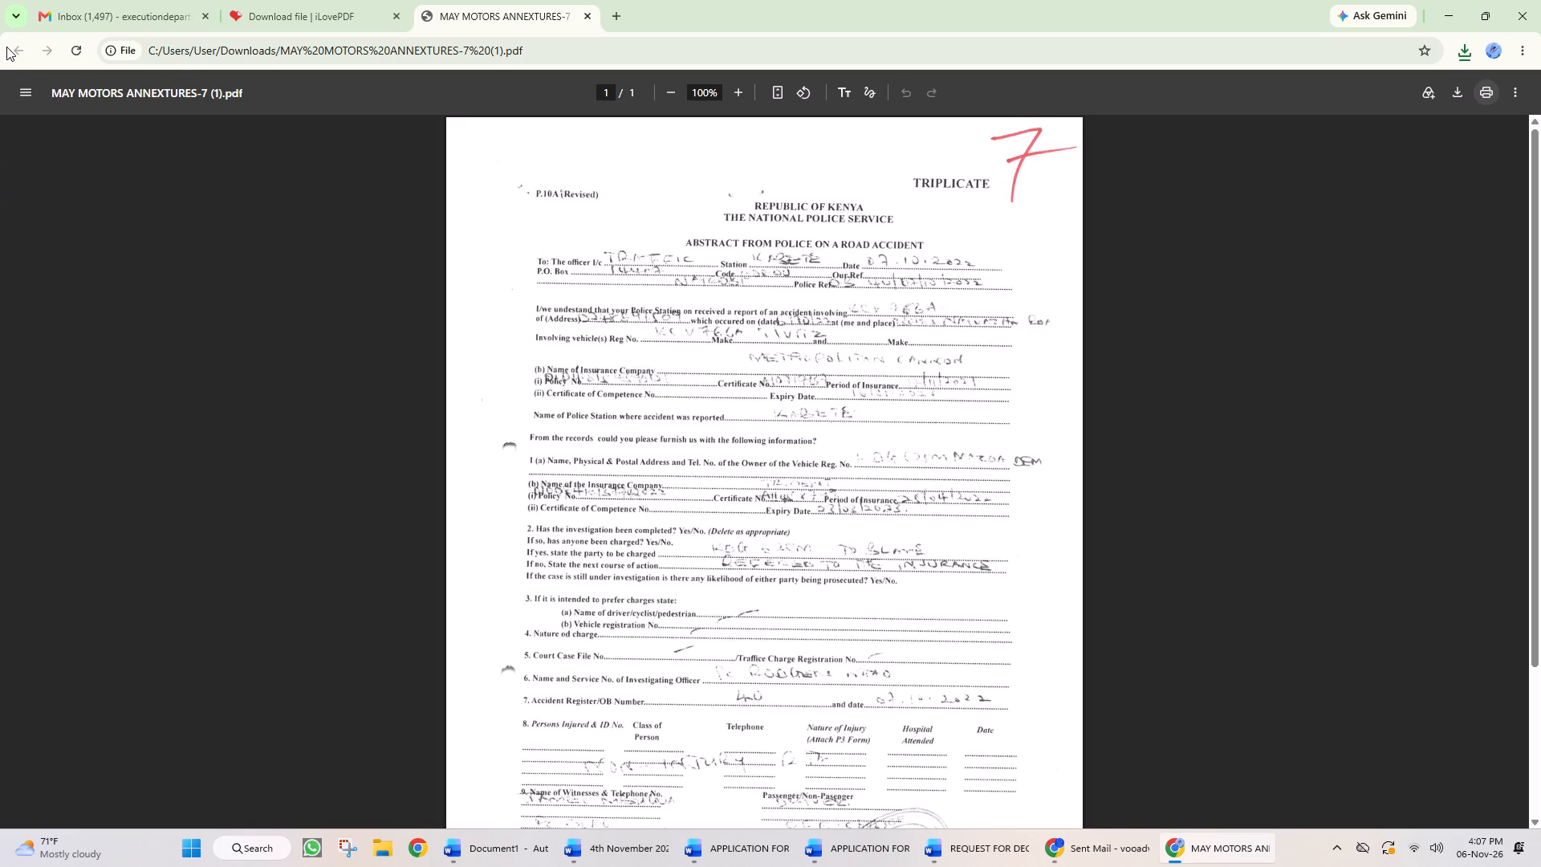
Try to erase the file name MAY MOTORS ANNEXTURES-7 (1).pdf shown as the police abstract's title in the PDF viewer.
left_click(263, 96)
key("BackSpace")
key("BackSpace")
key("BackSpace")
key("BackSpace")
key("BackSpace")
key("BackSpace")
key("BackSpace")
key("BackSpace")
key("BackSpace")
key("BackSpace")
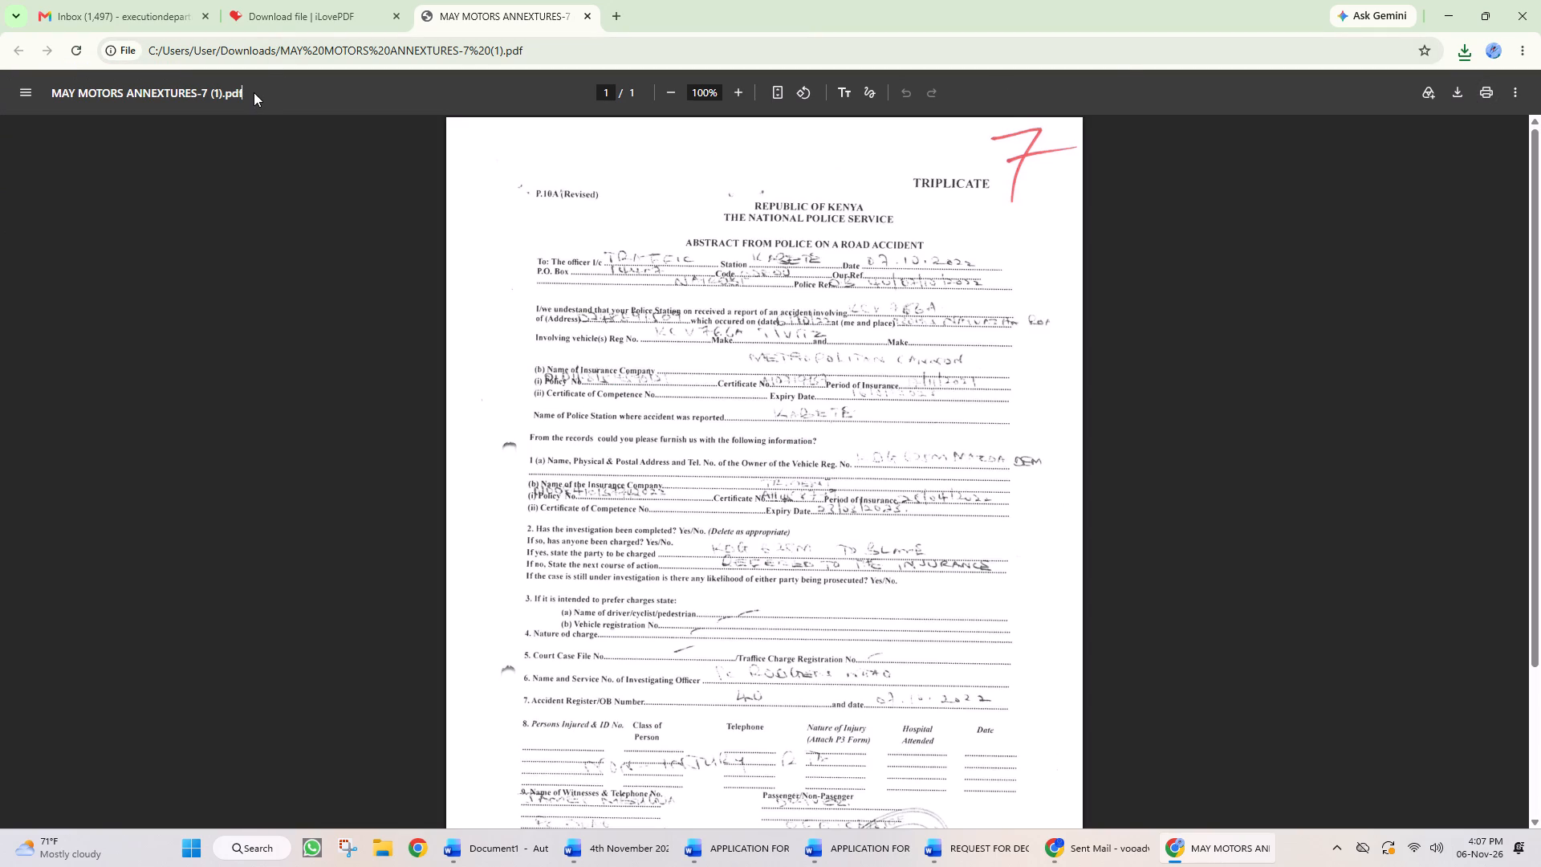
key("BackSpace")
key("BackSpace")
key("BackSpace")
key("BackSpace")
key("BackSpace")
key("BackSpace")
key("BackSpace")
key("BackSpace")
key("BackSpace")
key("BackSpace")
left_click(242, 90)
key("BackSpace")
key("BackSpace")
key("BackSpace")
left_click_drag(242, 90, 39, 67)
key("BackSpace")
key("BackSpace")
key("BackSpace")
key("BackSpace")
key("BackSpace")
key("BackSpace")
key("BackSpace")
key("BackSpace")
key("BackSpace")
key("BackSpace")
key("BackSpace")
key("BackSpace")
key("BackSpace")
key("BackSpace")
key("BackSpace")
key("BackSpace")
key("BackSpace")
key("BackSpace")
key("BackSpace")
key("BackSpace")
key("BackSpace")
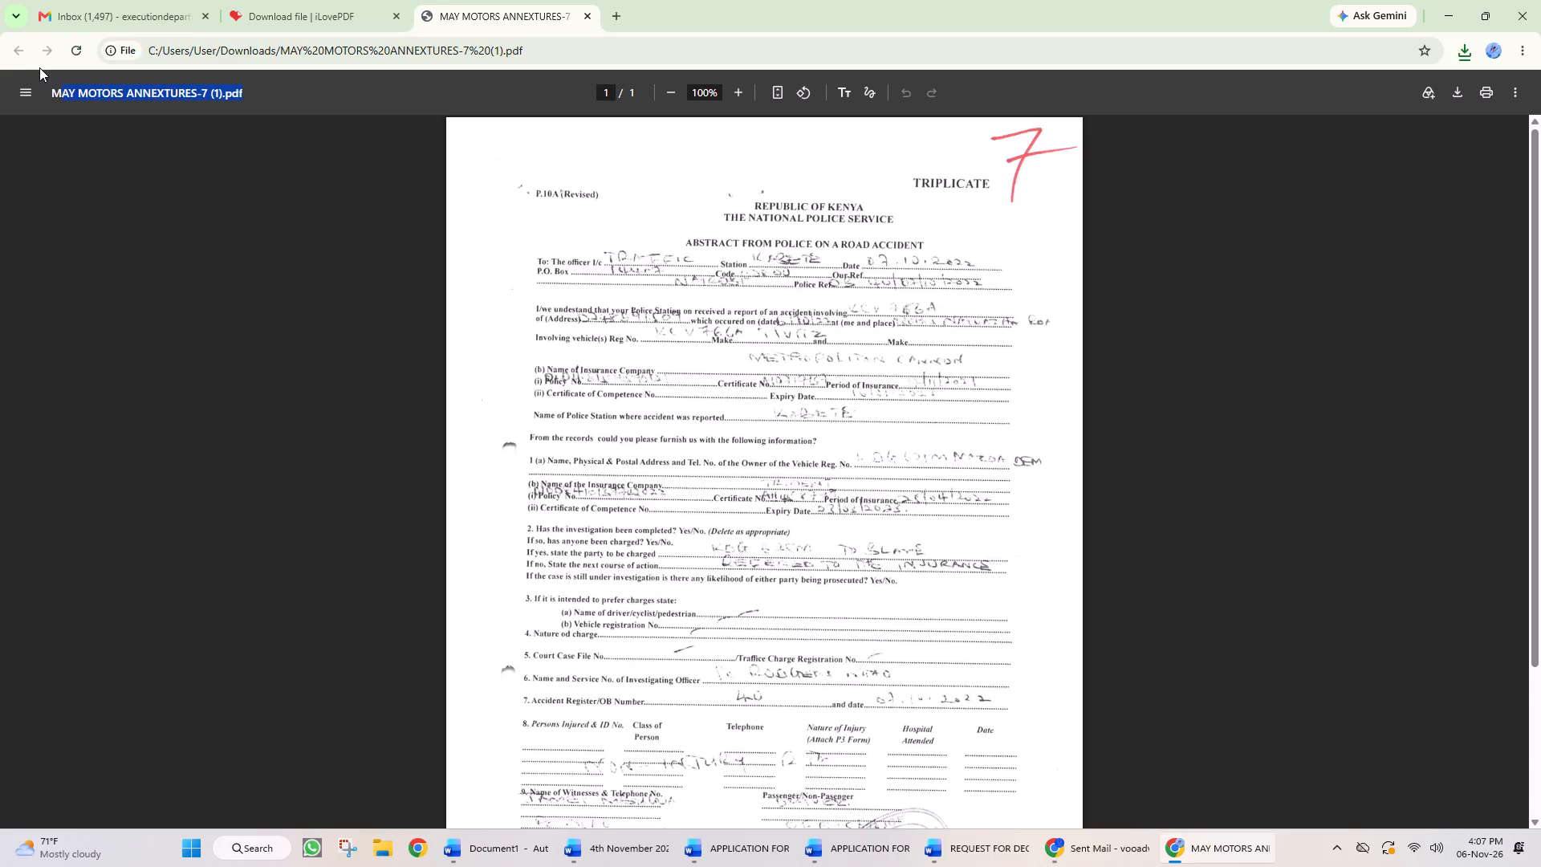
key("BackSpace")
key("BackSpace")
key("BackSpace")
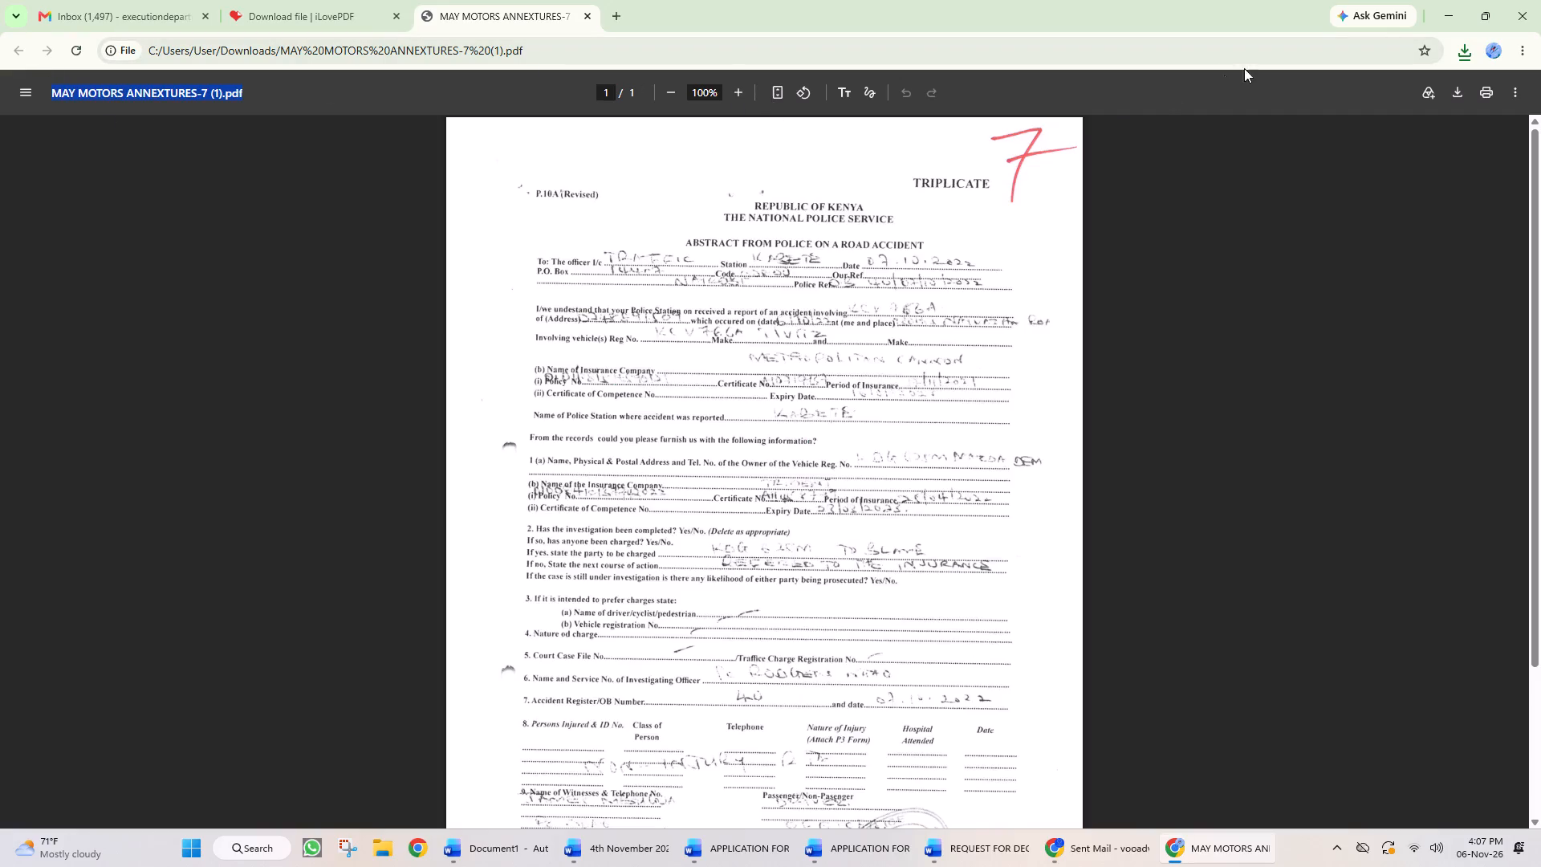
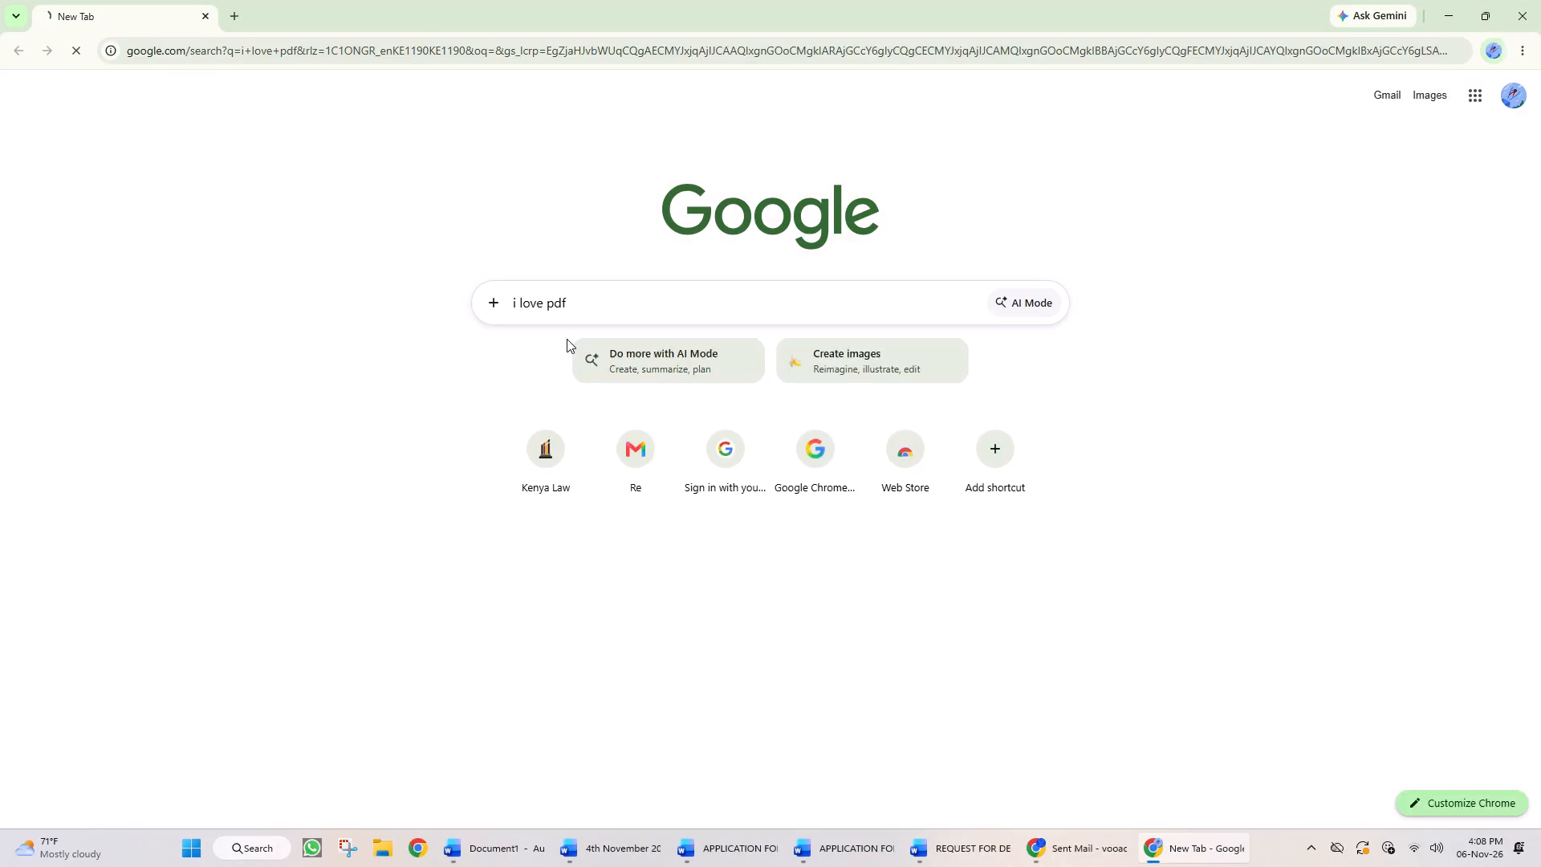
Bring up iLovePDF's Split PDF file selection and preview ilovepdf_merged (17) from Downloads through to its last page.
double_click(418, 245)
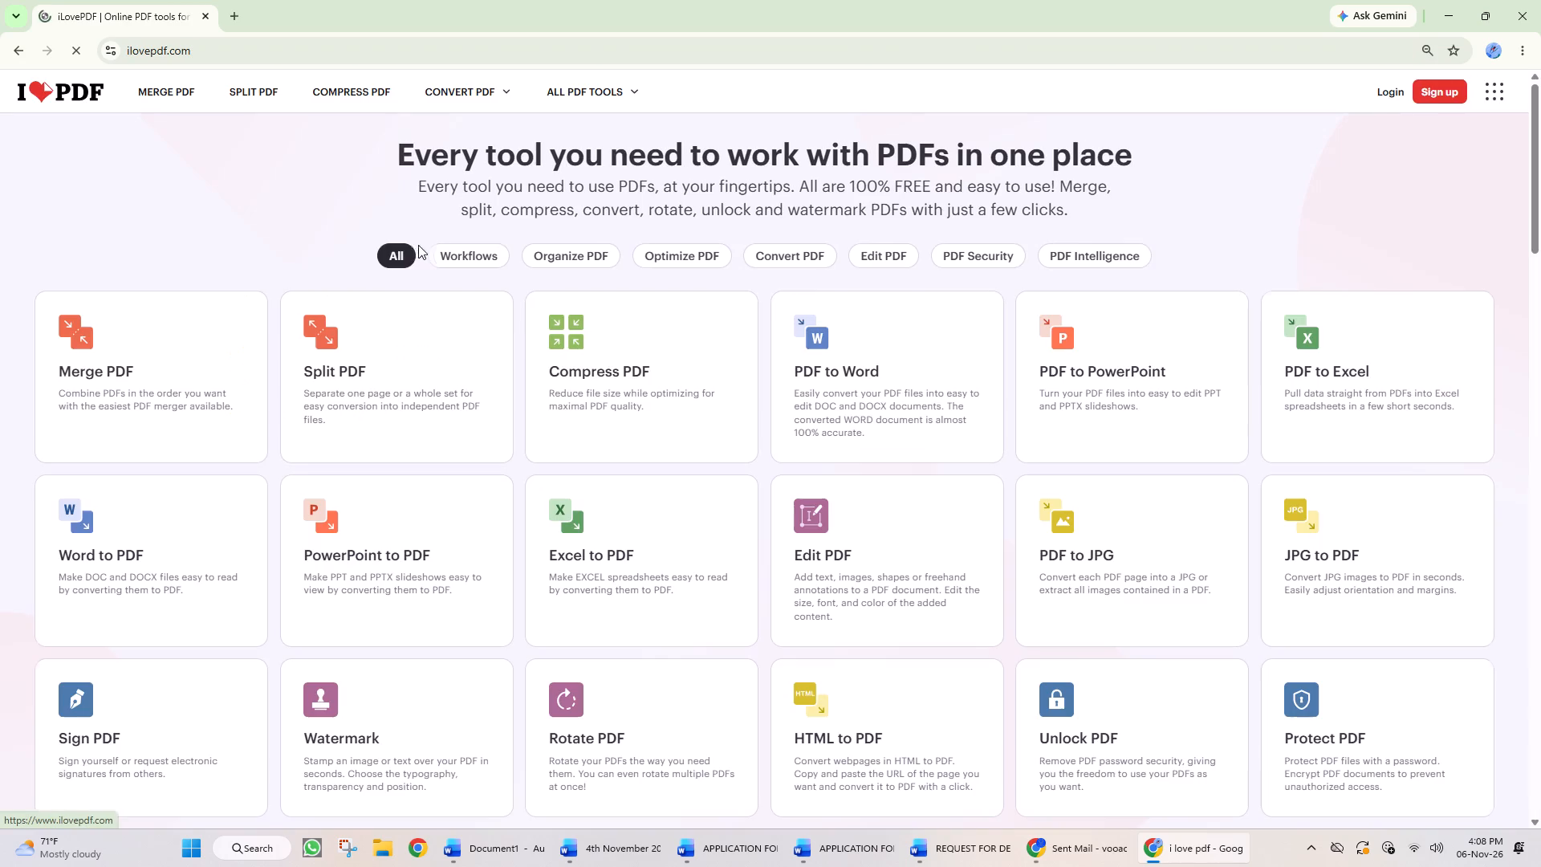
double_click(267, 344)
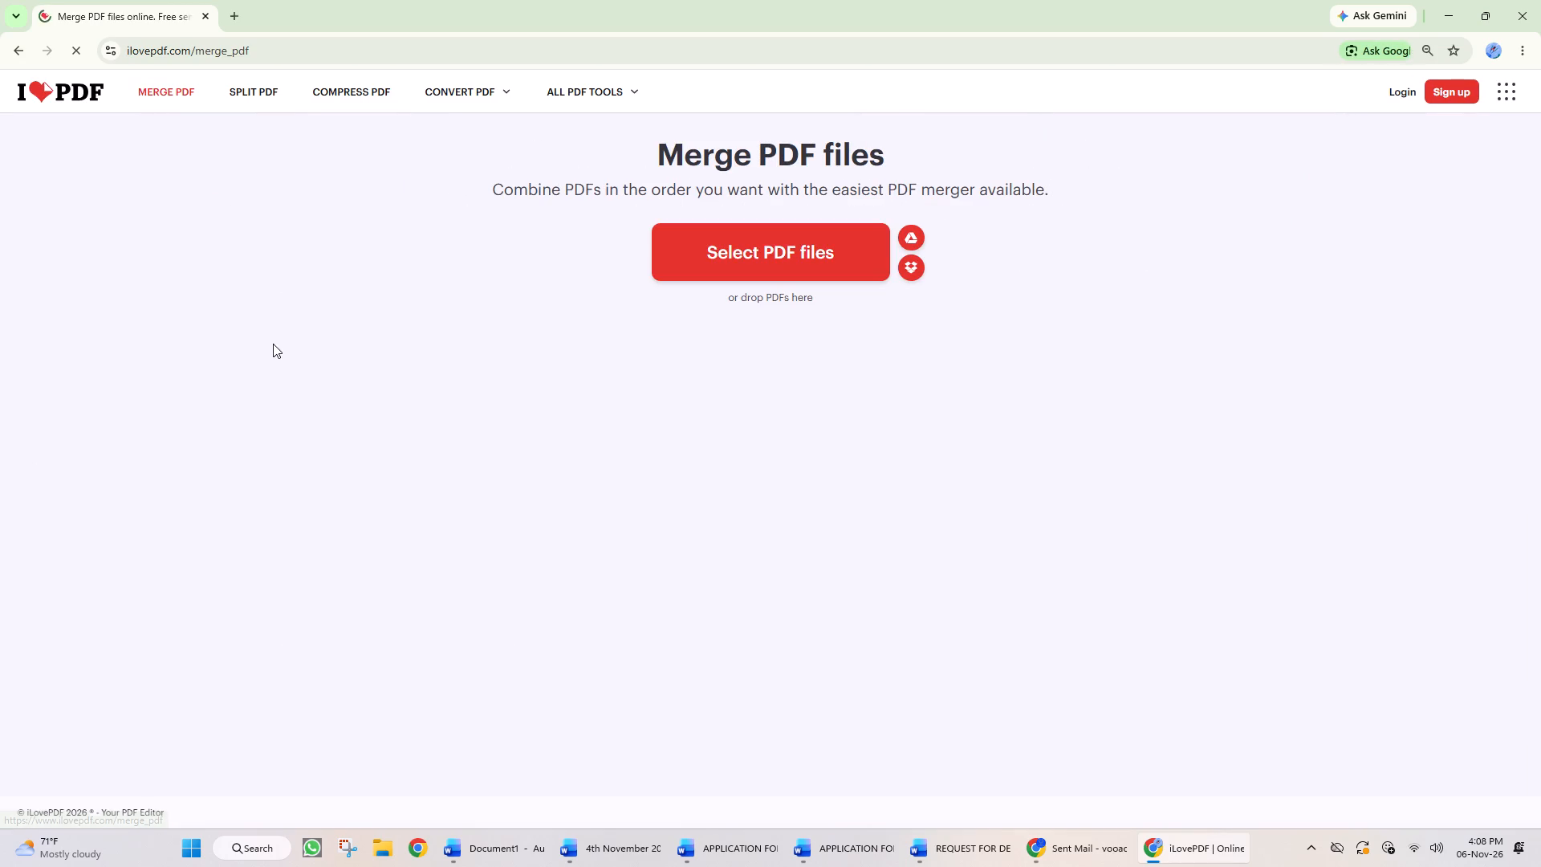
left_click(26, 55)
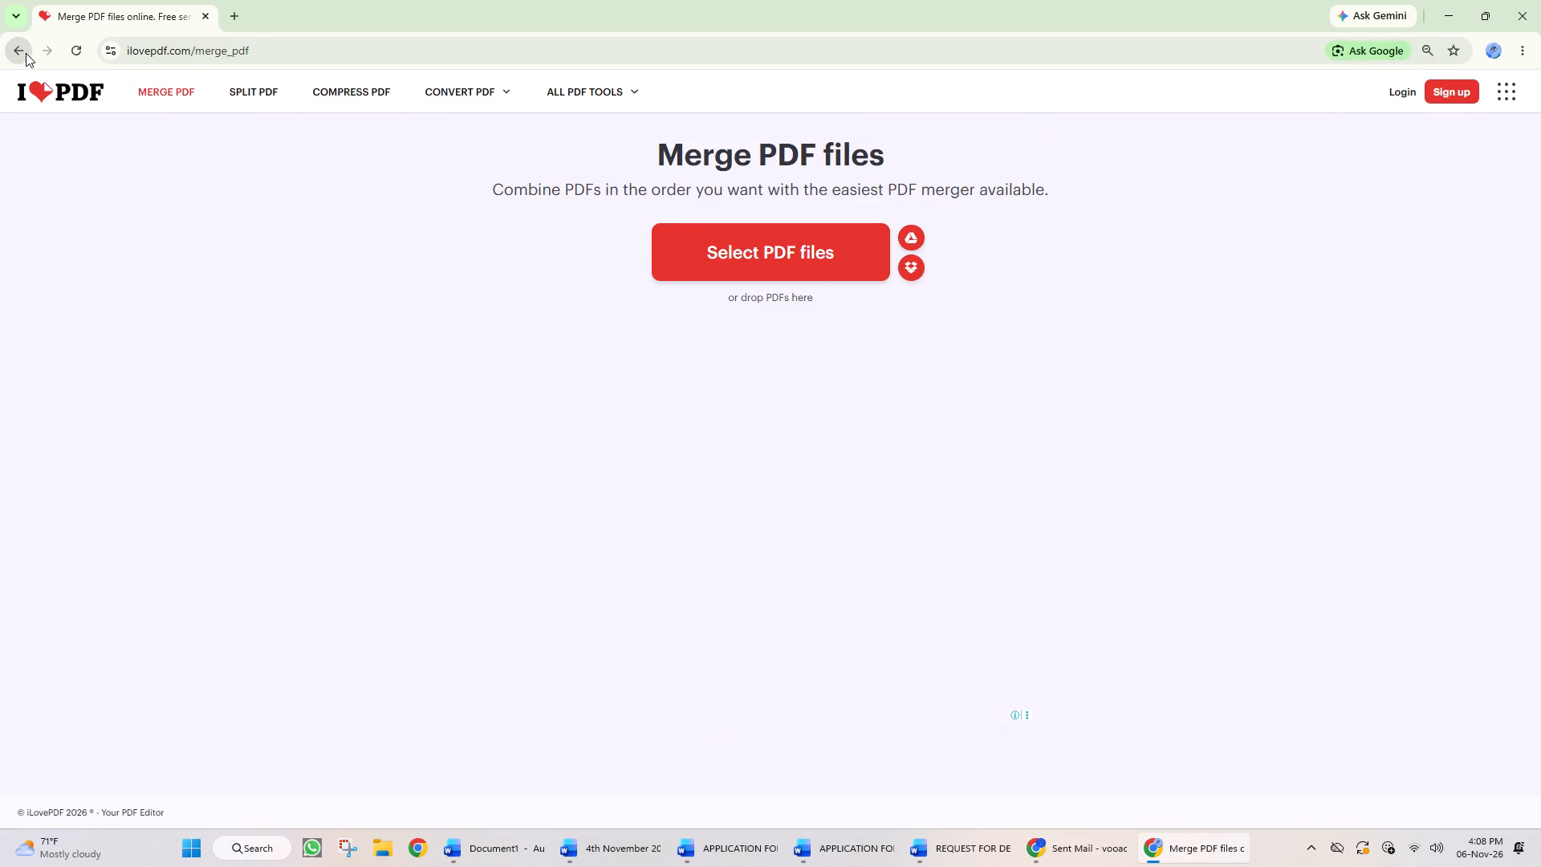
double_click(364, 355)
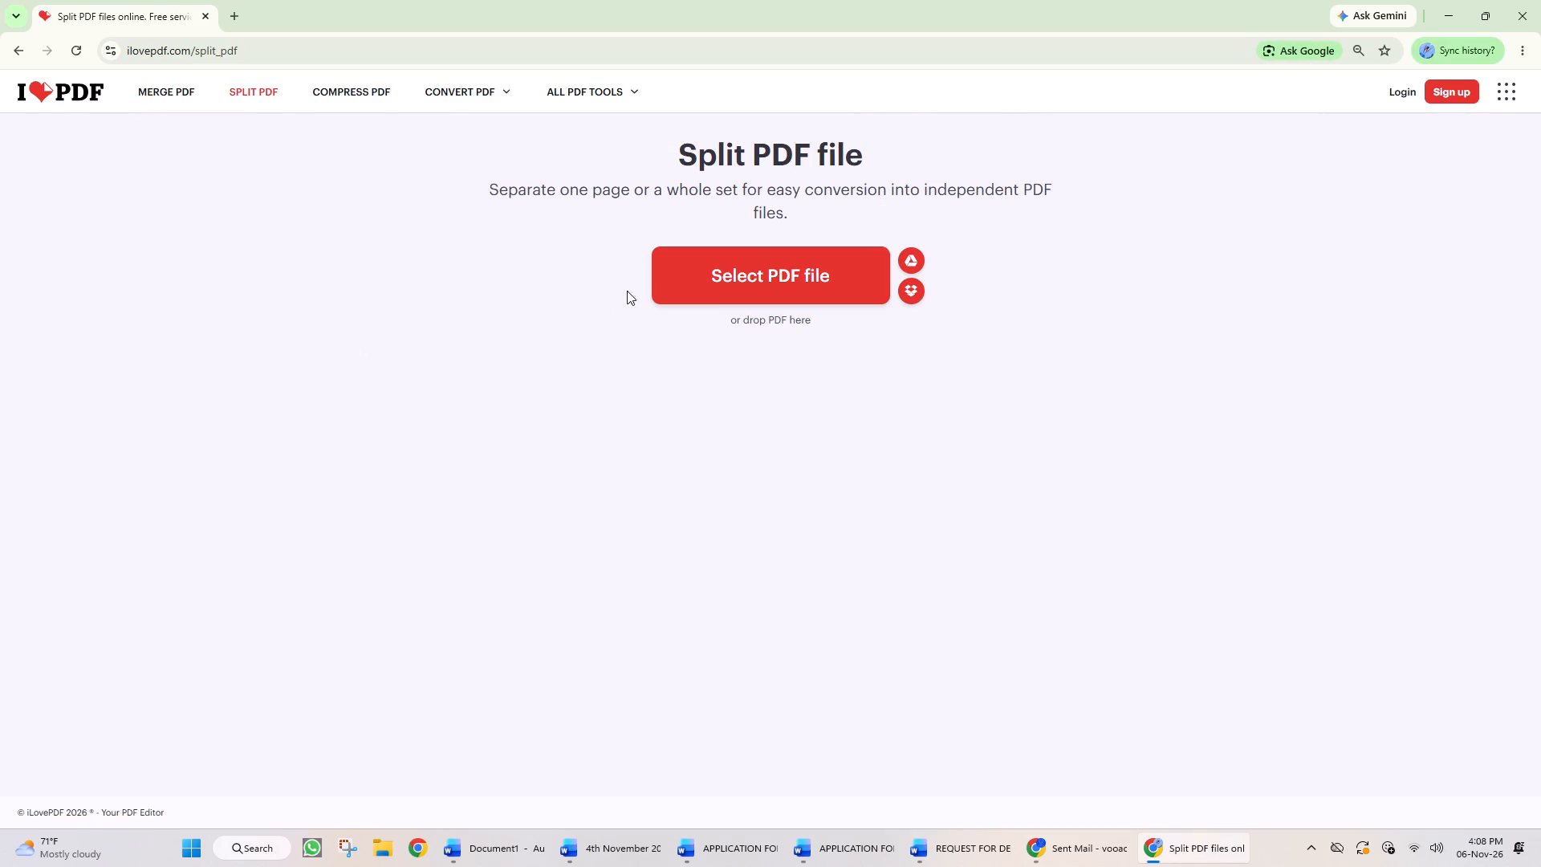
left_click(654, 284)
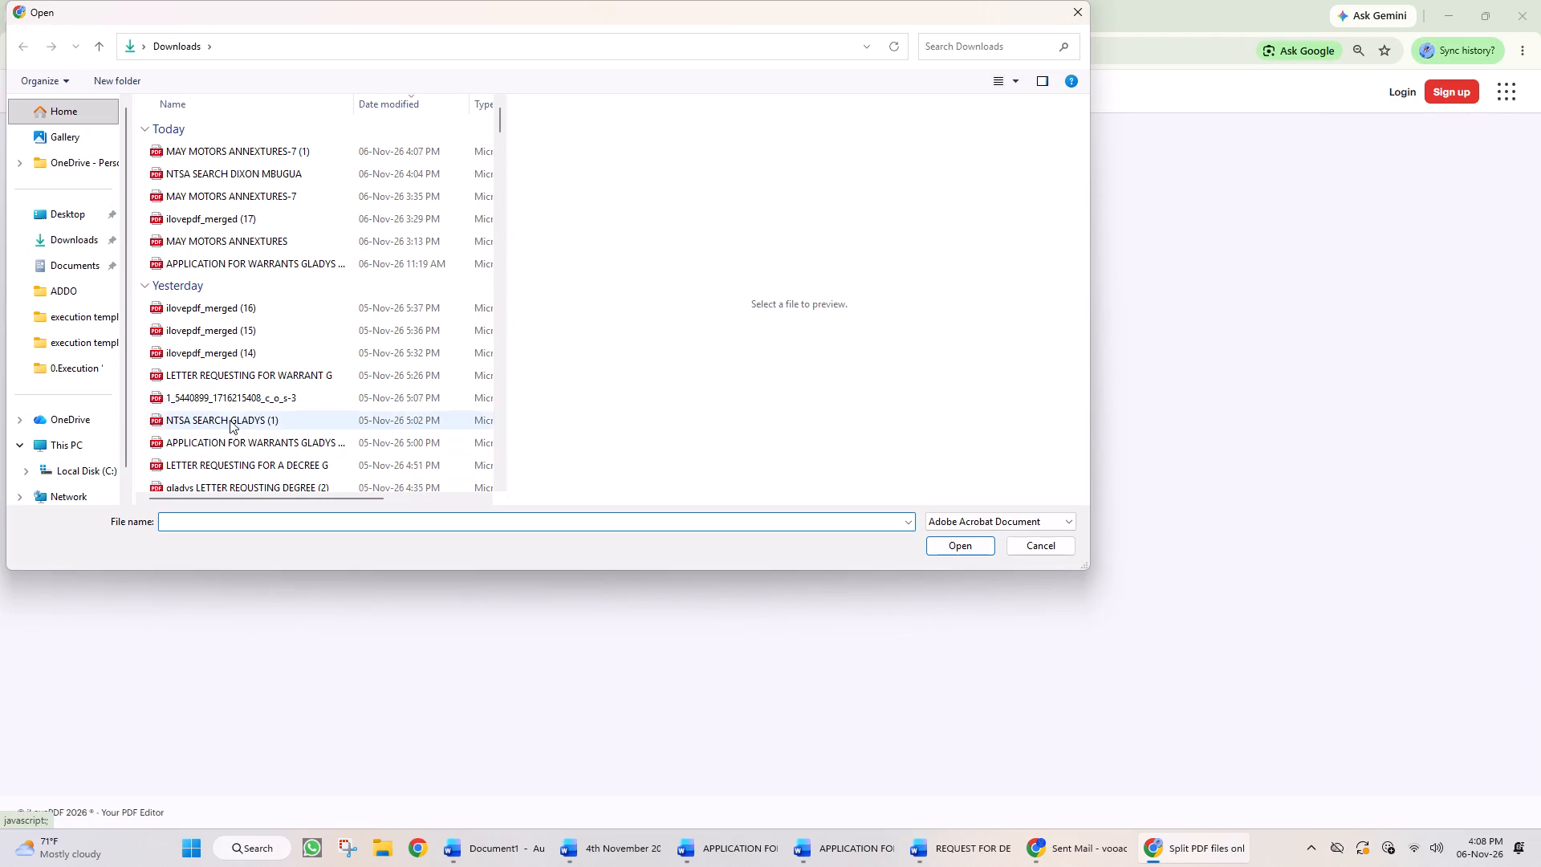
left_click(293, 214)
left_click(298, 214)
left_click(813, 351)
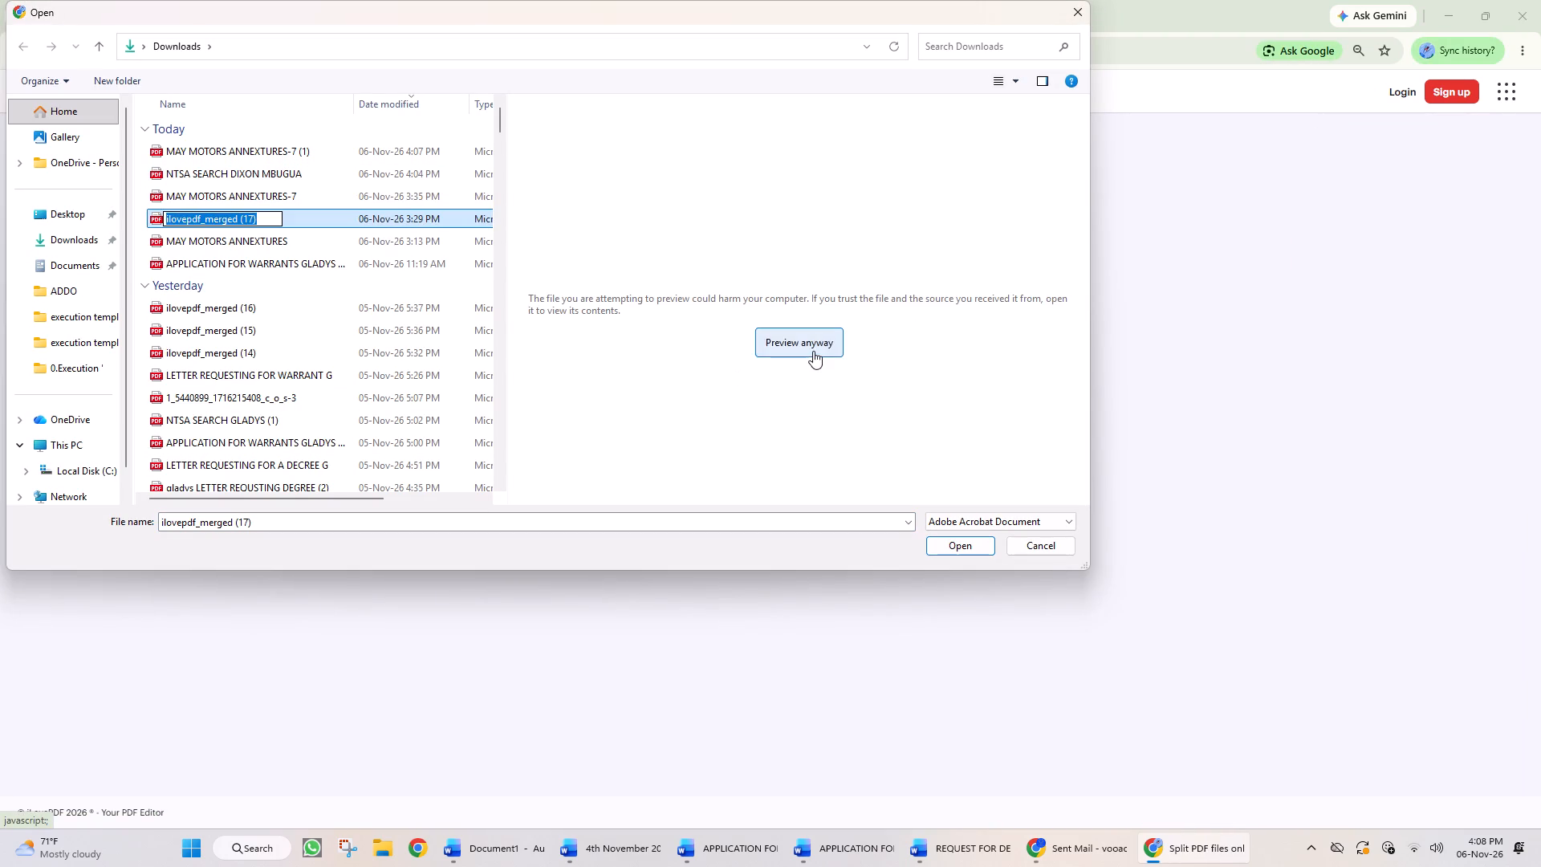
scroll(793, 371, "down", 20)
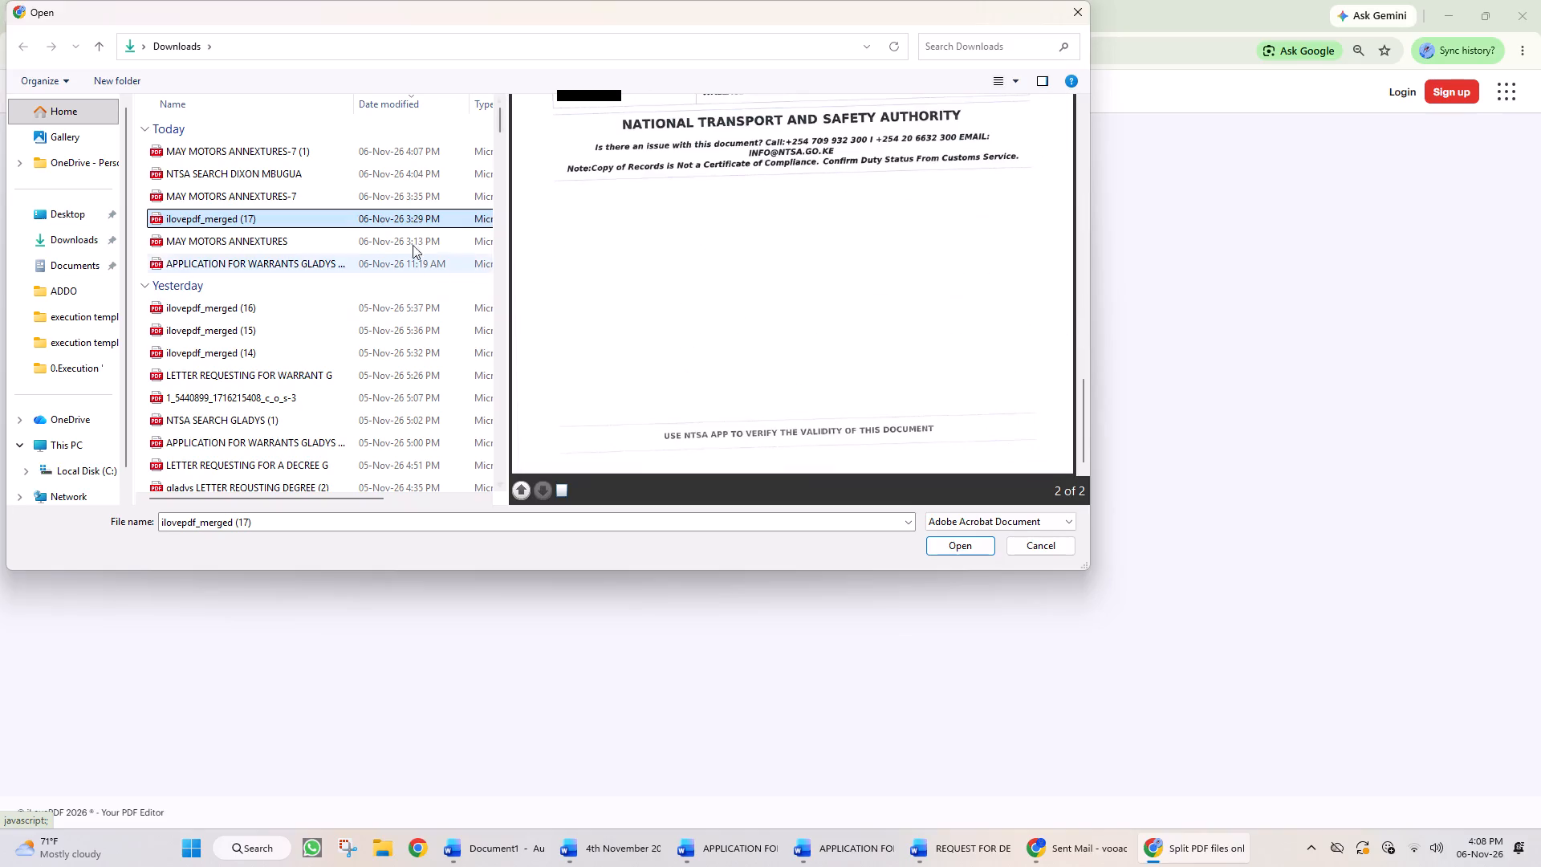
Preview MAY MOTORS ANNEXTURES-7 (1), examine the police abstract on a road accident, and leave the file selection without loading anything.
left_click(309, 147)
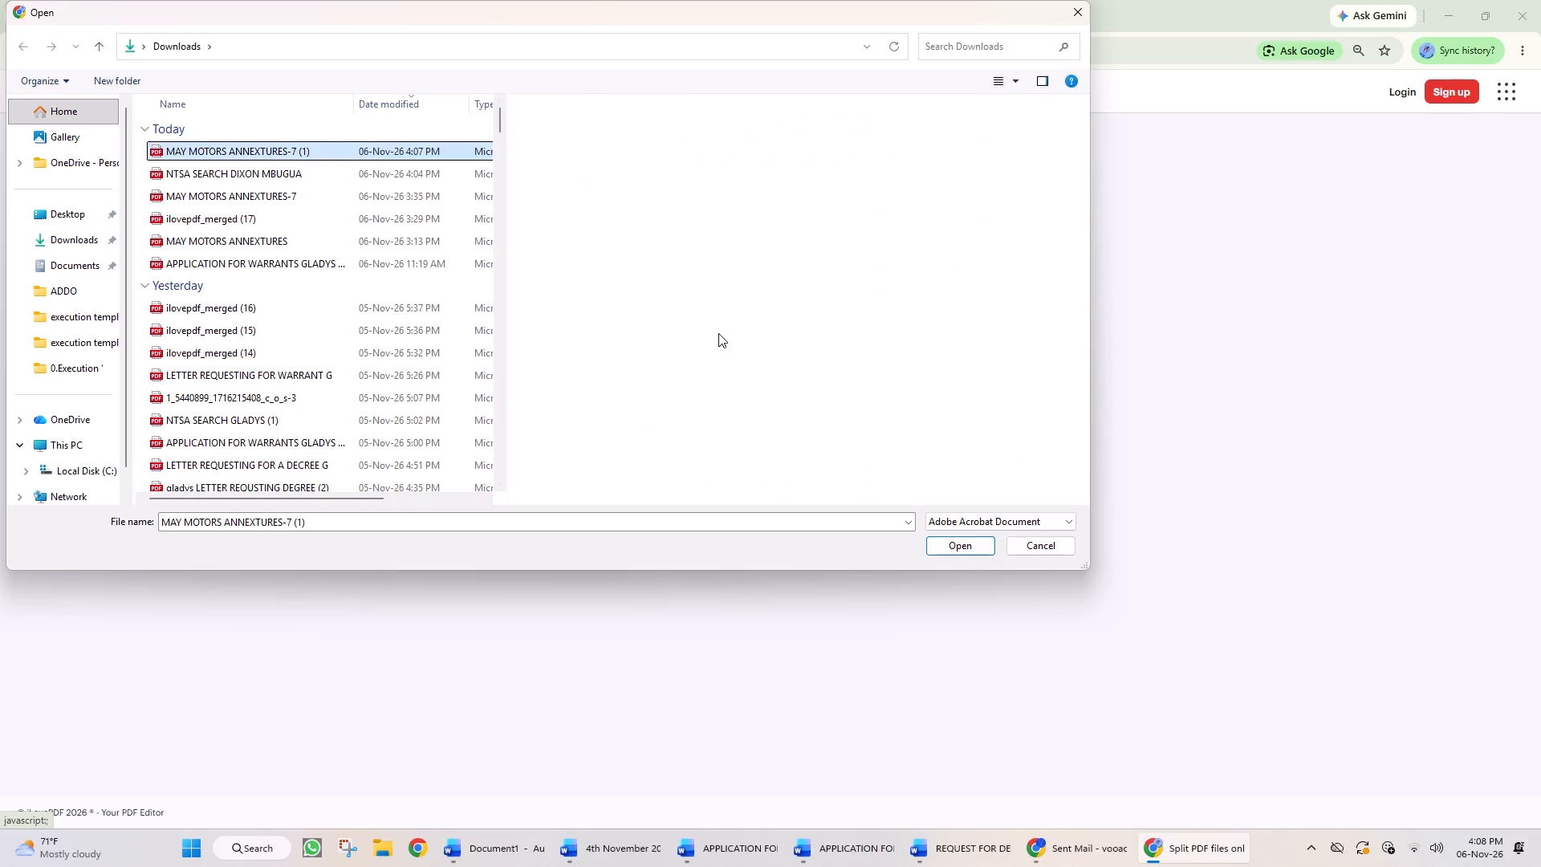
left_click(778, 346)
scroll(767, 358, "down", 12)
scroll(768, 364, "up", 3)
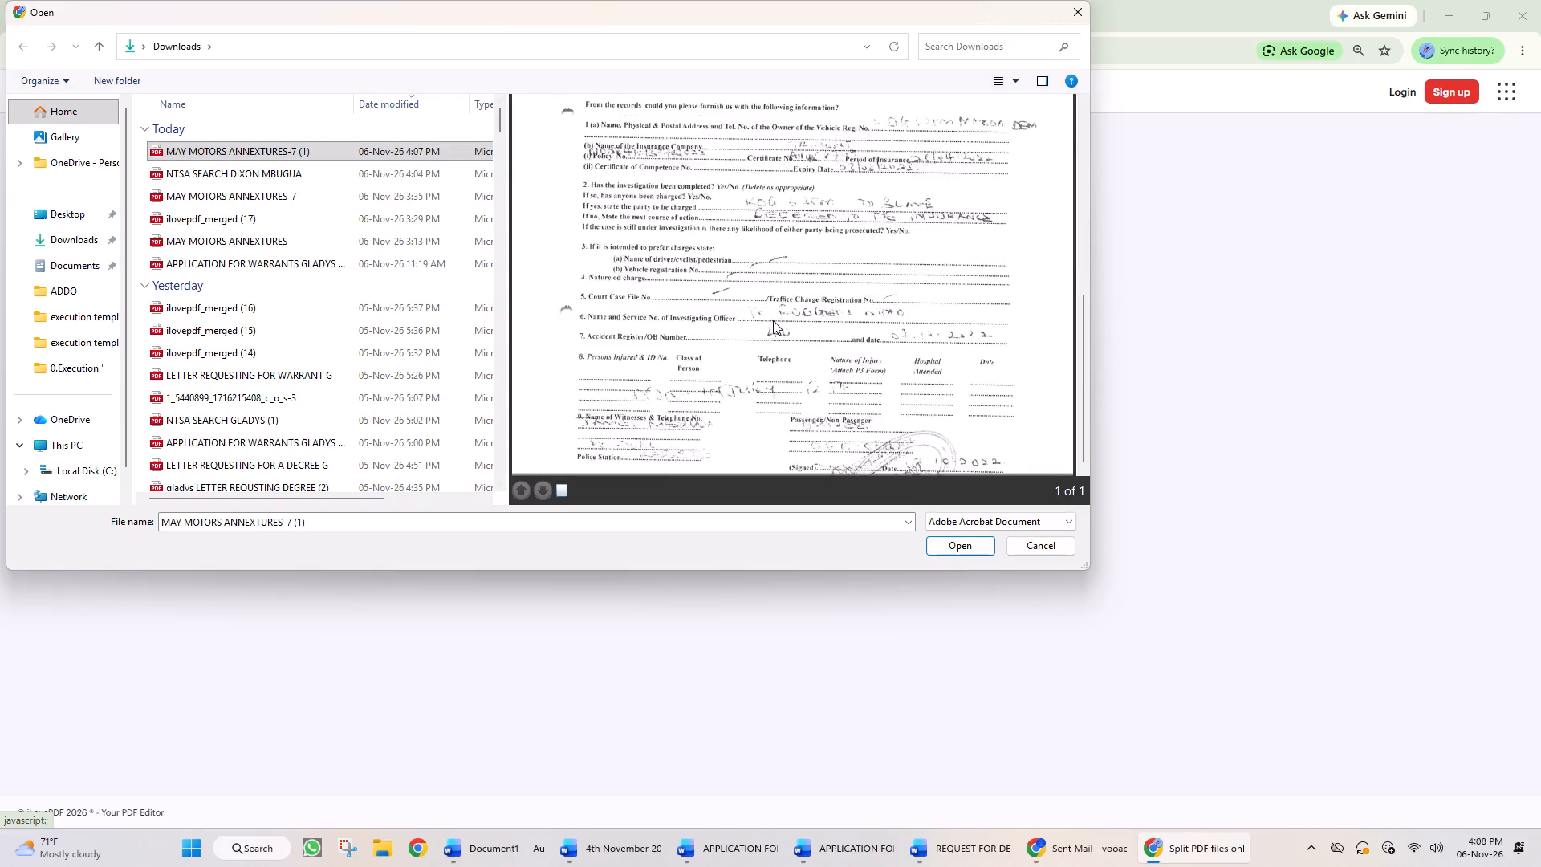
scroll(773, 320, "up", 2)
scroll(773, 318, "down", 8)
scroll(766, 329, "up", 3)
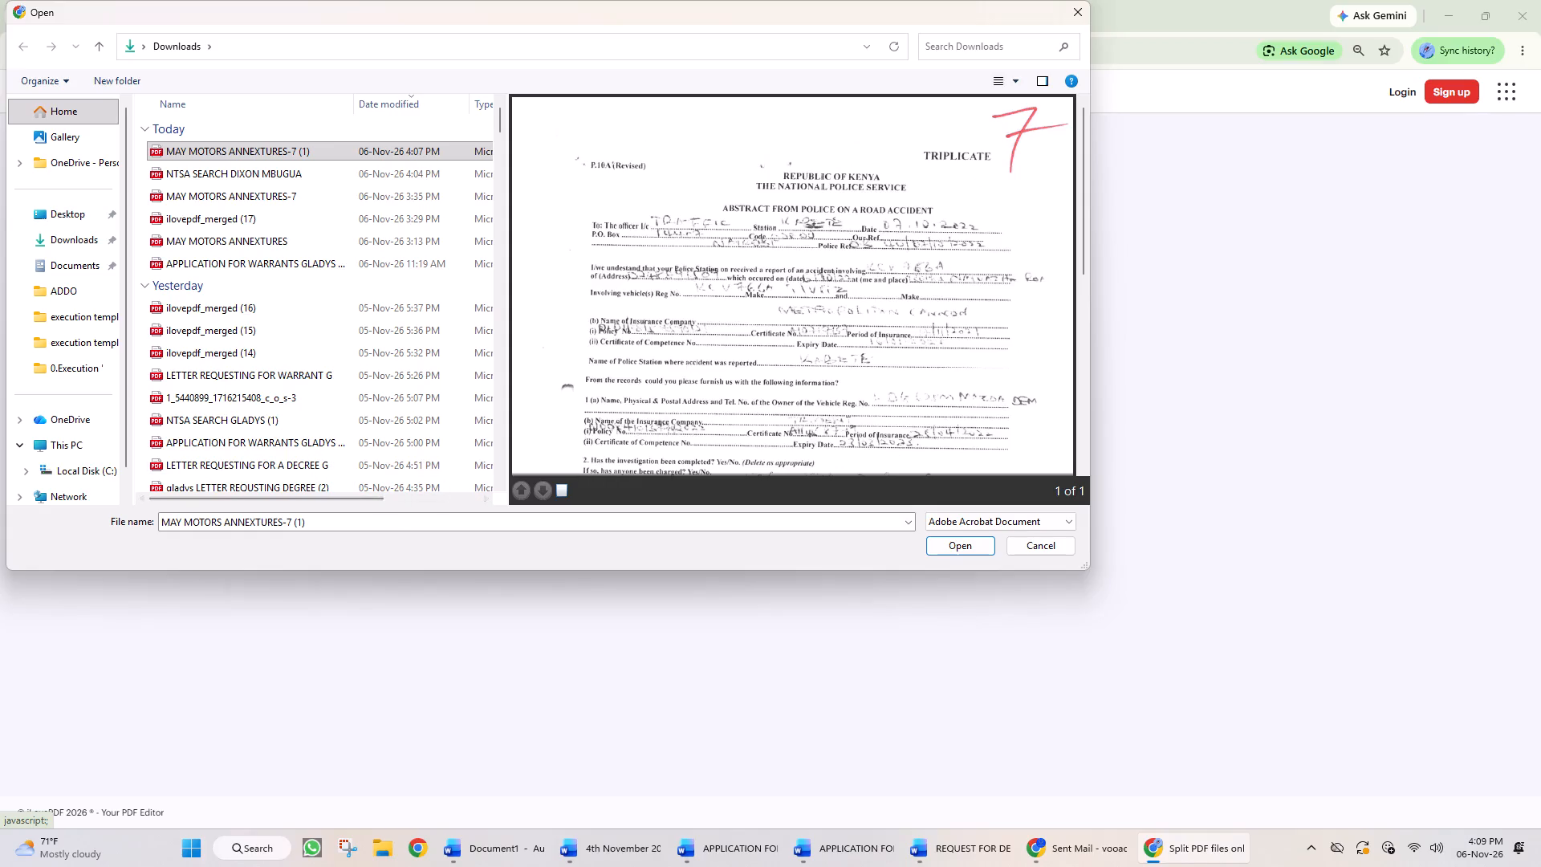
scroll(700, 289, "down", 2)
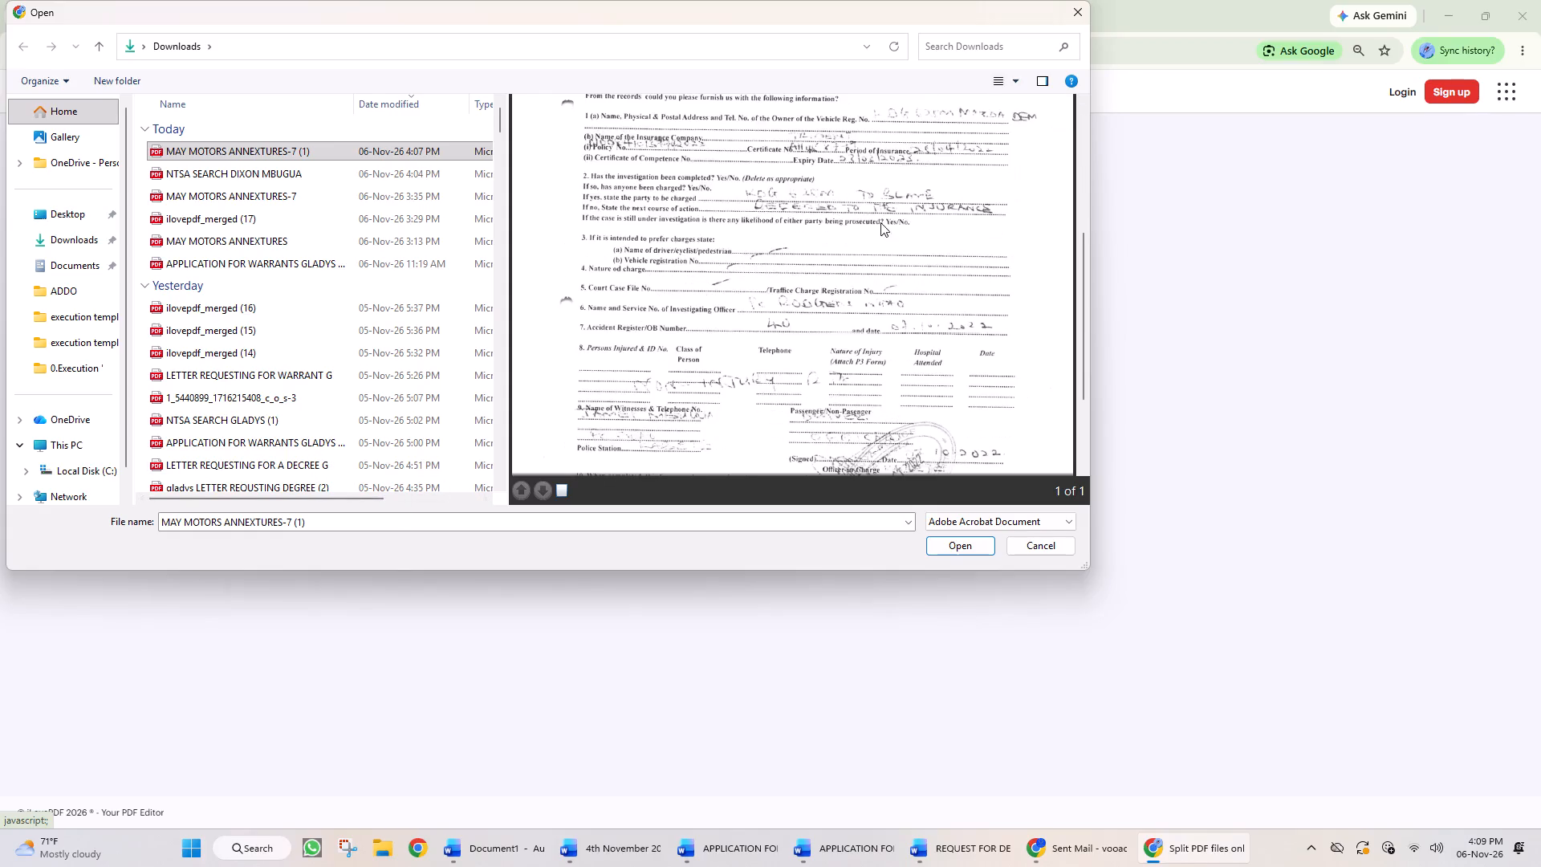
left_click(1083, 15)
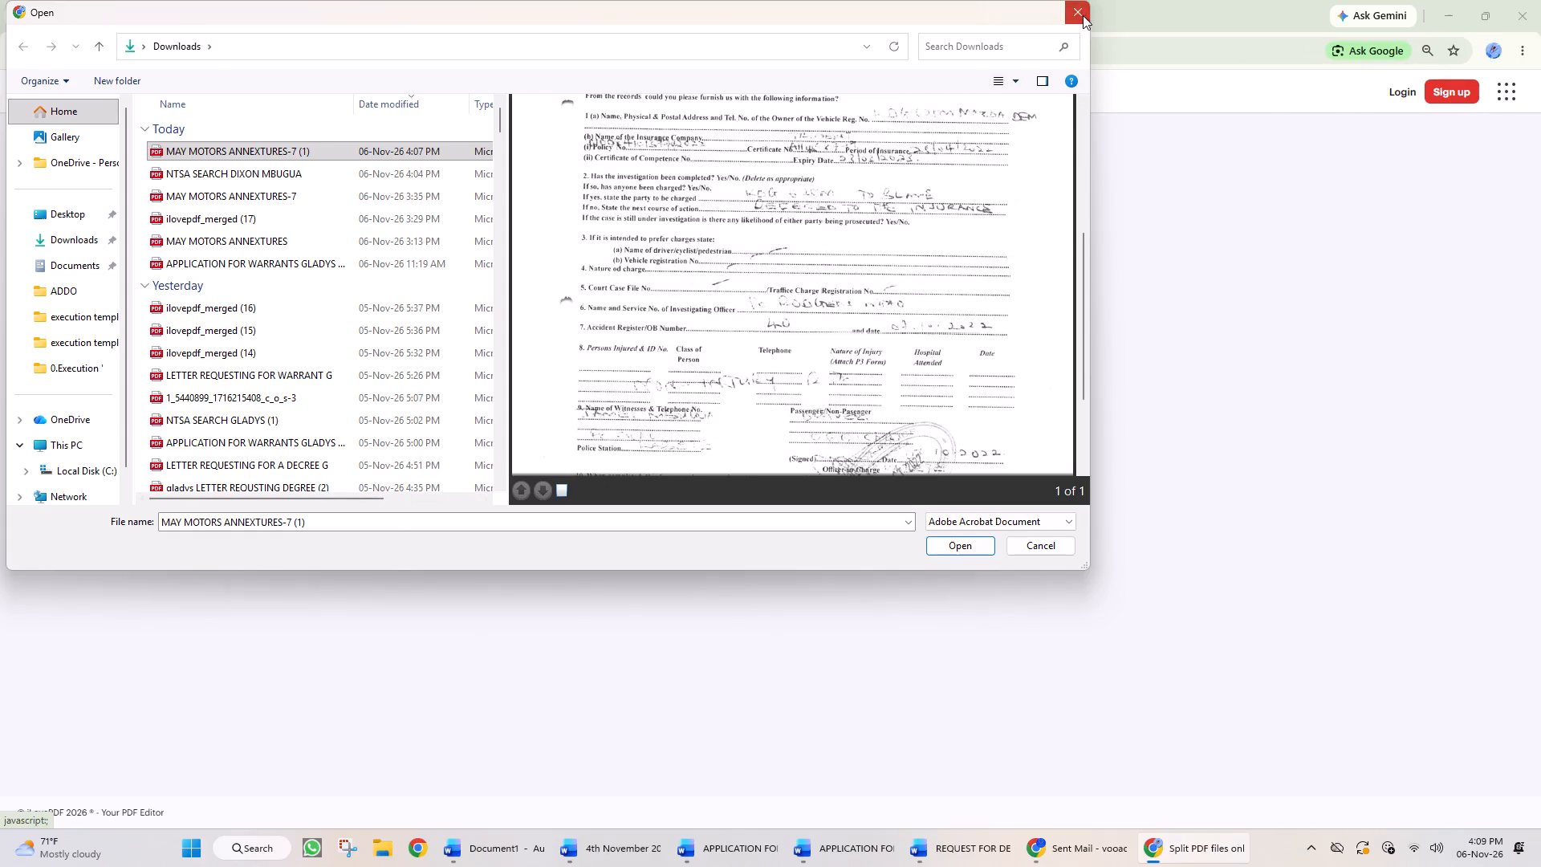
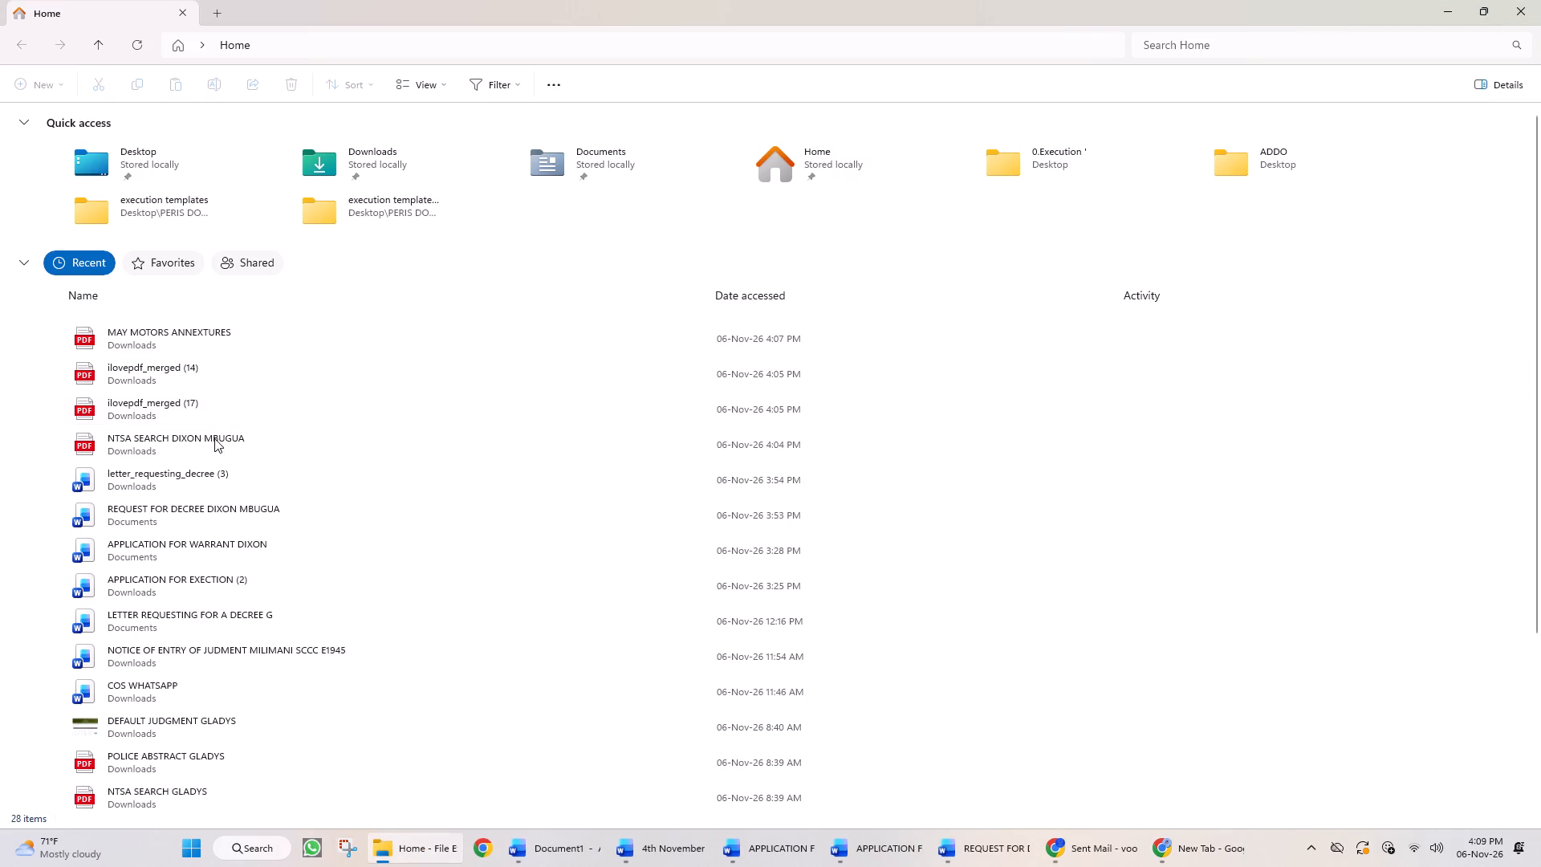
Open MAY MOTORS ANNEXTURES from the recent files, check its opening pages and close the PDF.
left_click(131, 336)
double_click(132, 336)
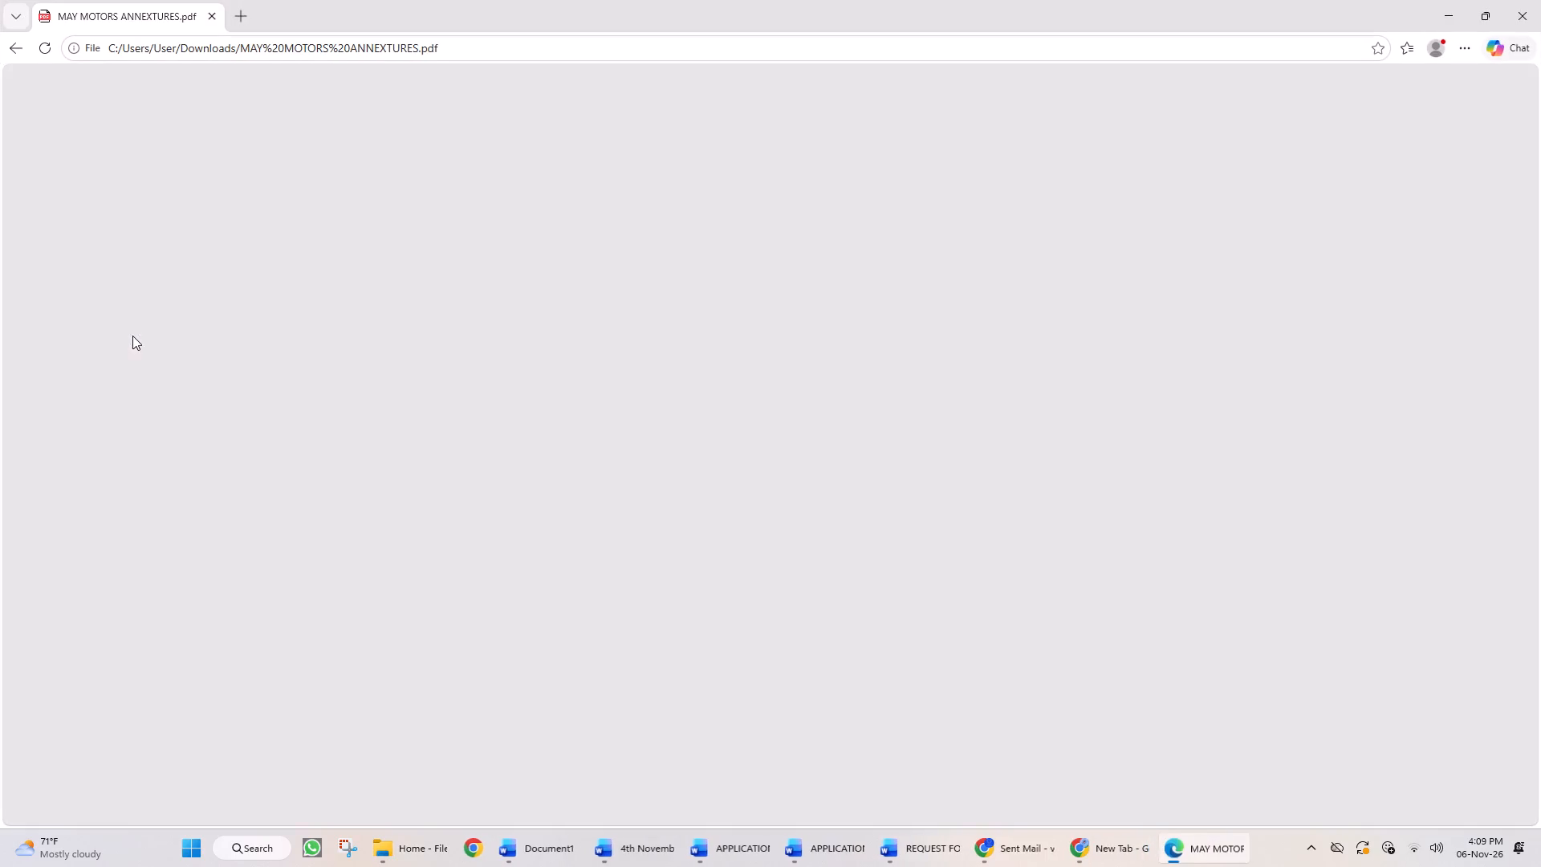
scroll(873, 453, "down", 6)
scroll(91, 109, "up", 1)
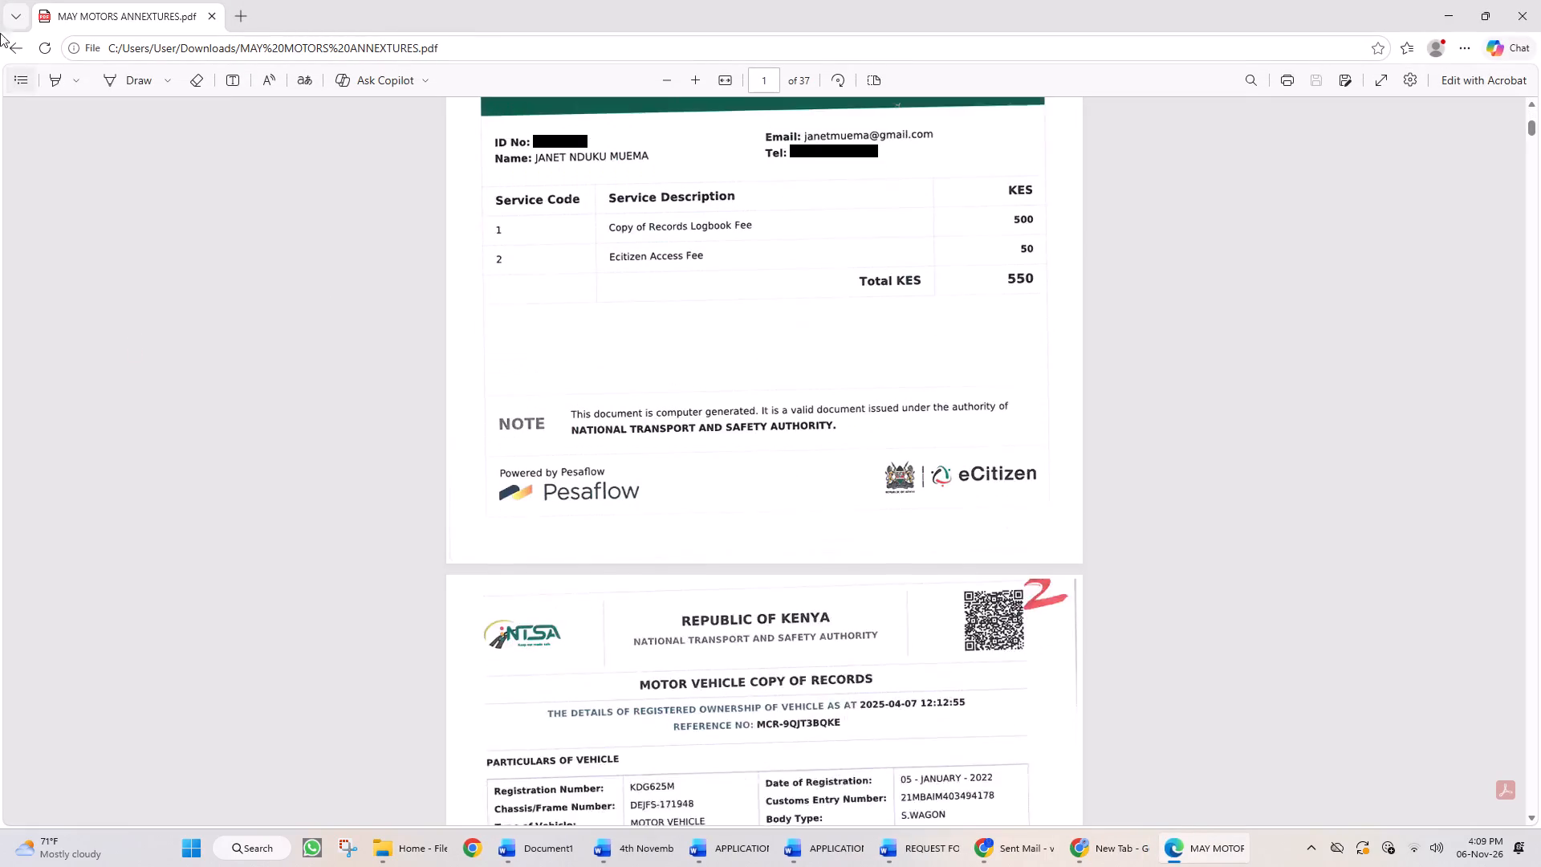
left_click(1514, 0)
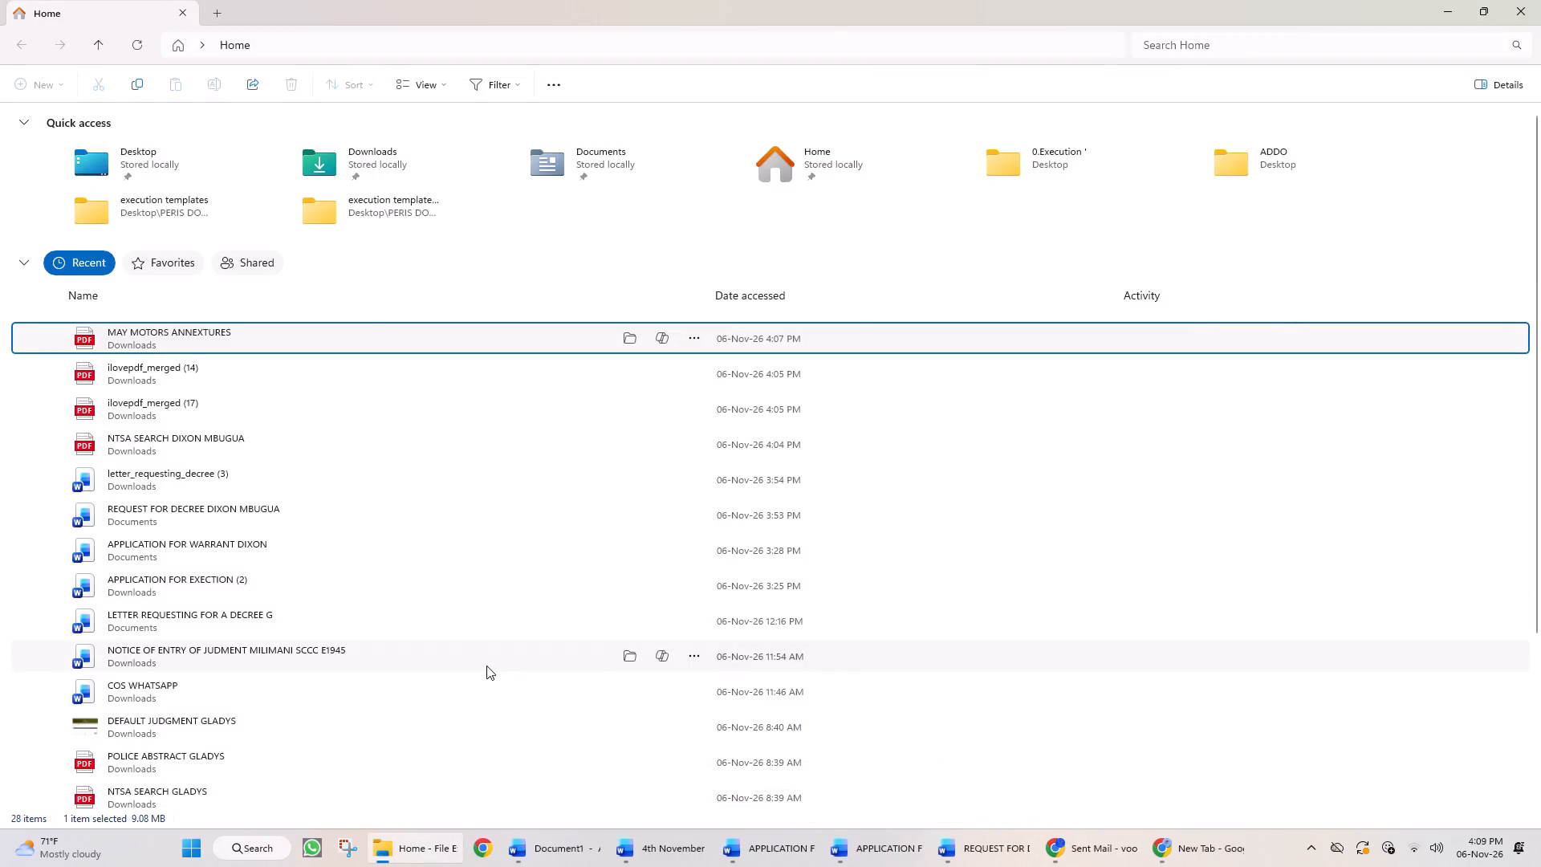
Look through the list of recently accessed files and close the File Explorer window.
scroll(481, 671, "down", 8)
scroll(477, 673, "up", 12)
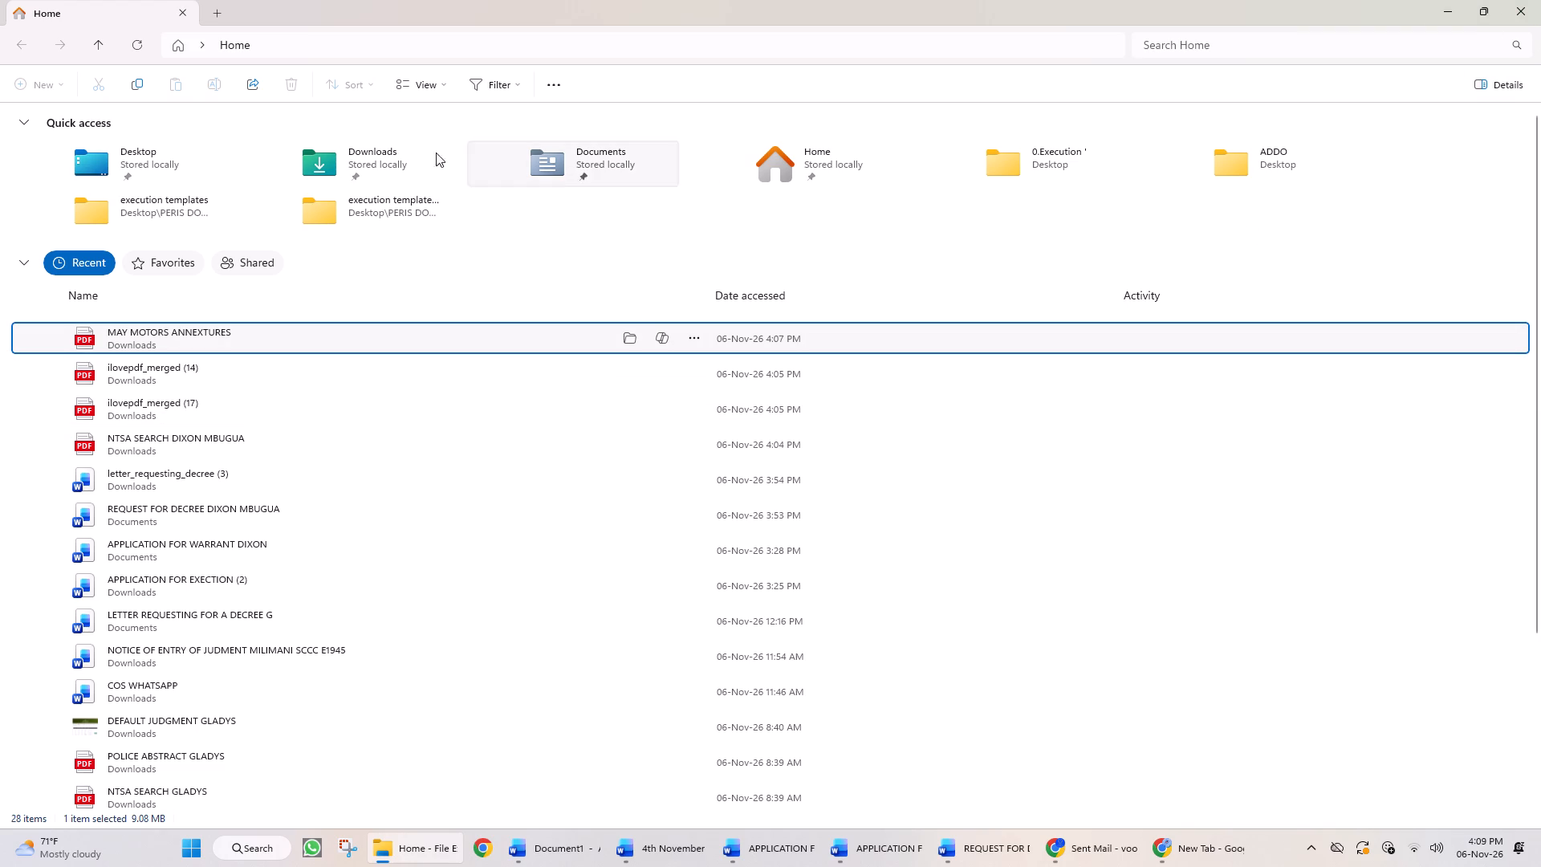
left_click(1540, 3)
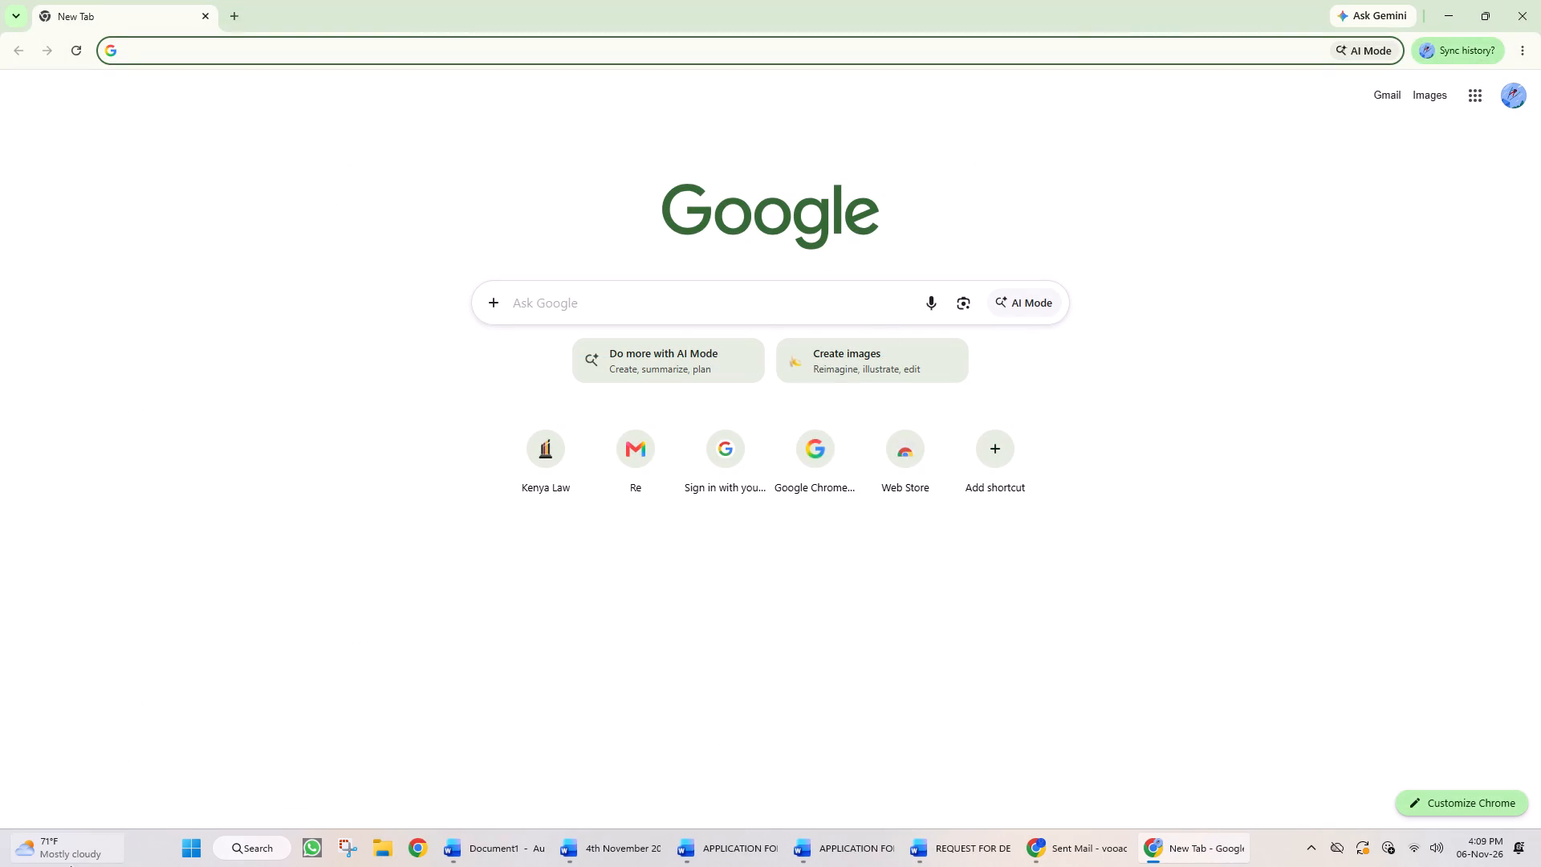
Look through the recent files and the Downloads folder in File Explorer and close the window.
left_click(377, 861)
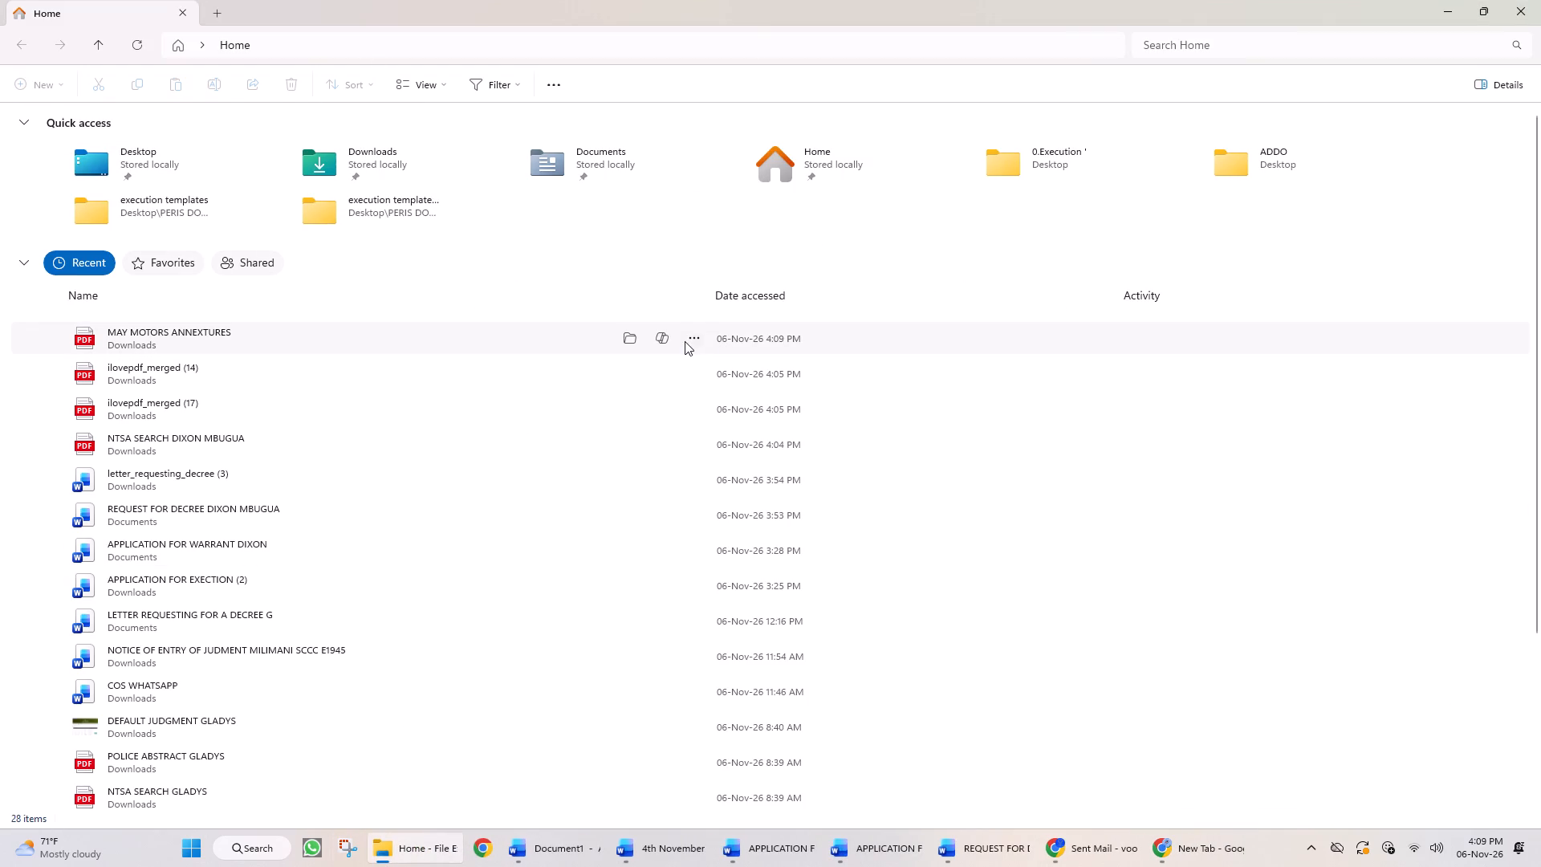
scroll(327, 467, "down", 11)
scroll(327, 468, "up", 15)
double_click(384, 159)
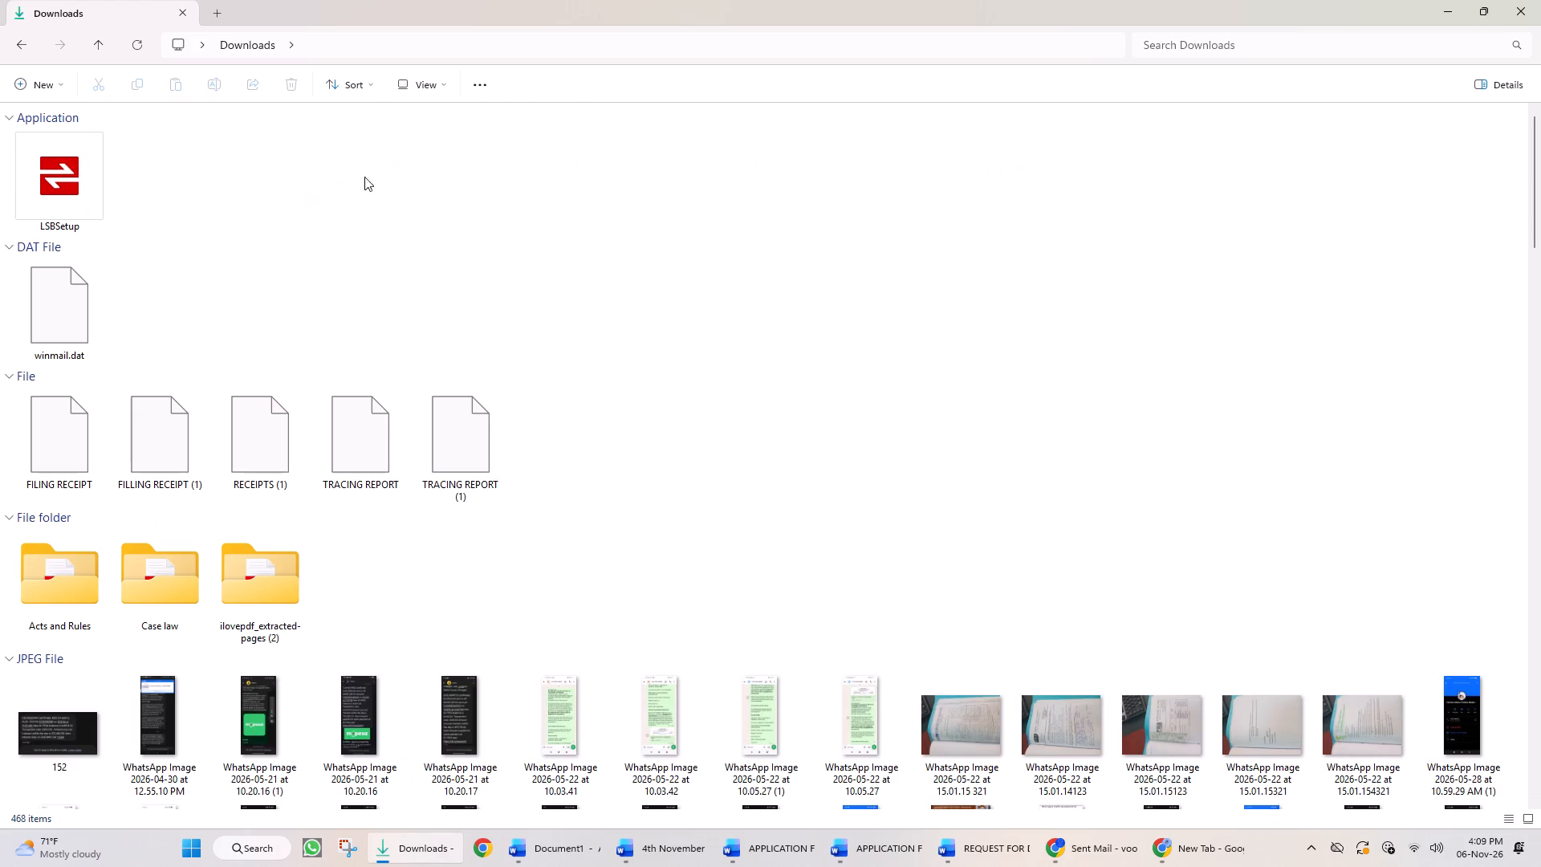
left_click(19, 43)
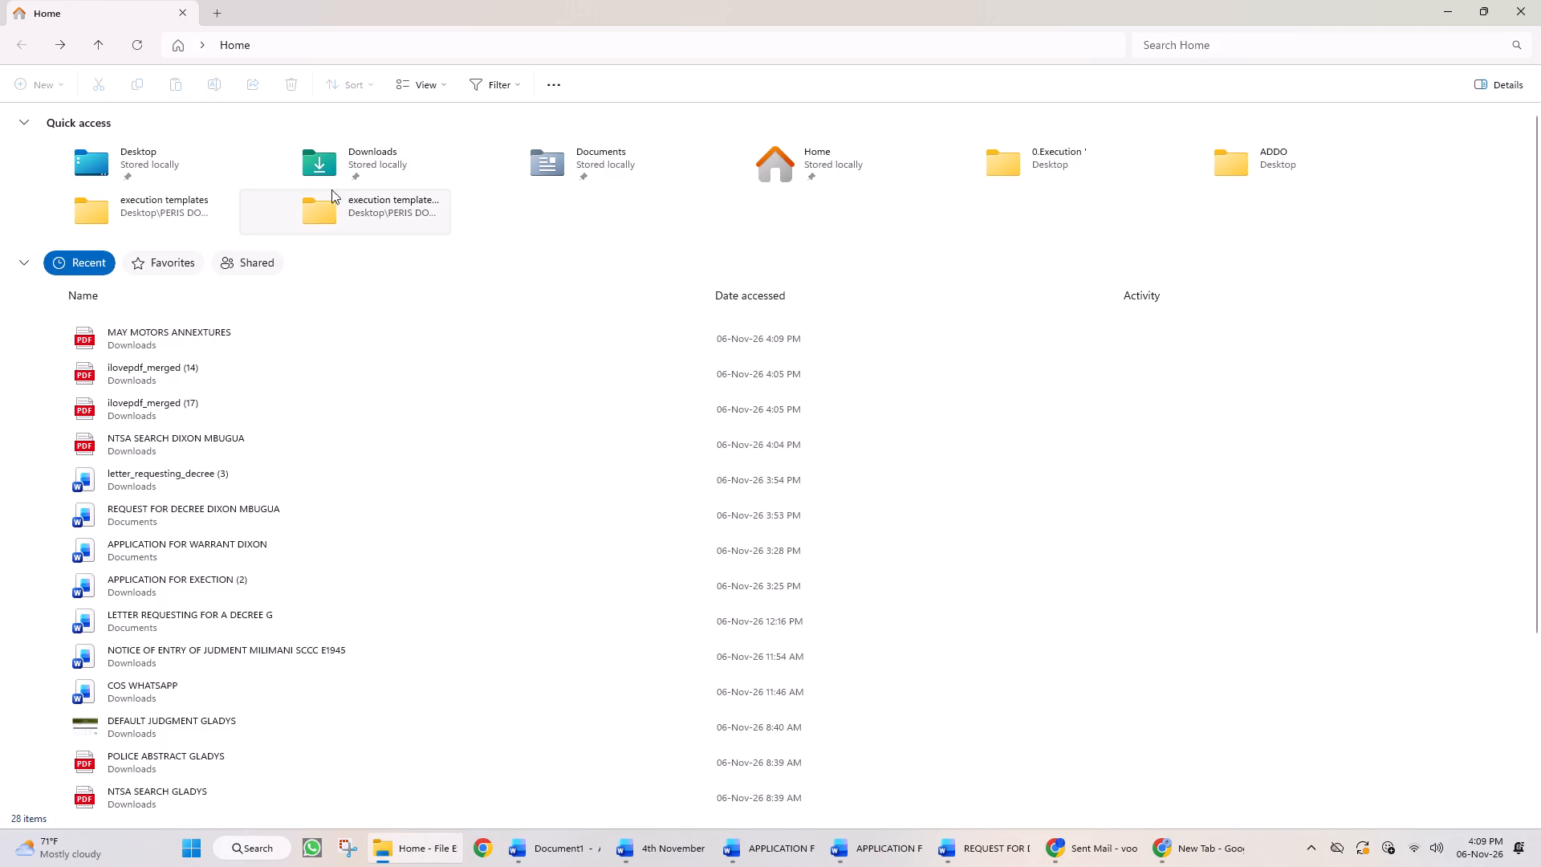
double_click(368, 165)
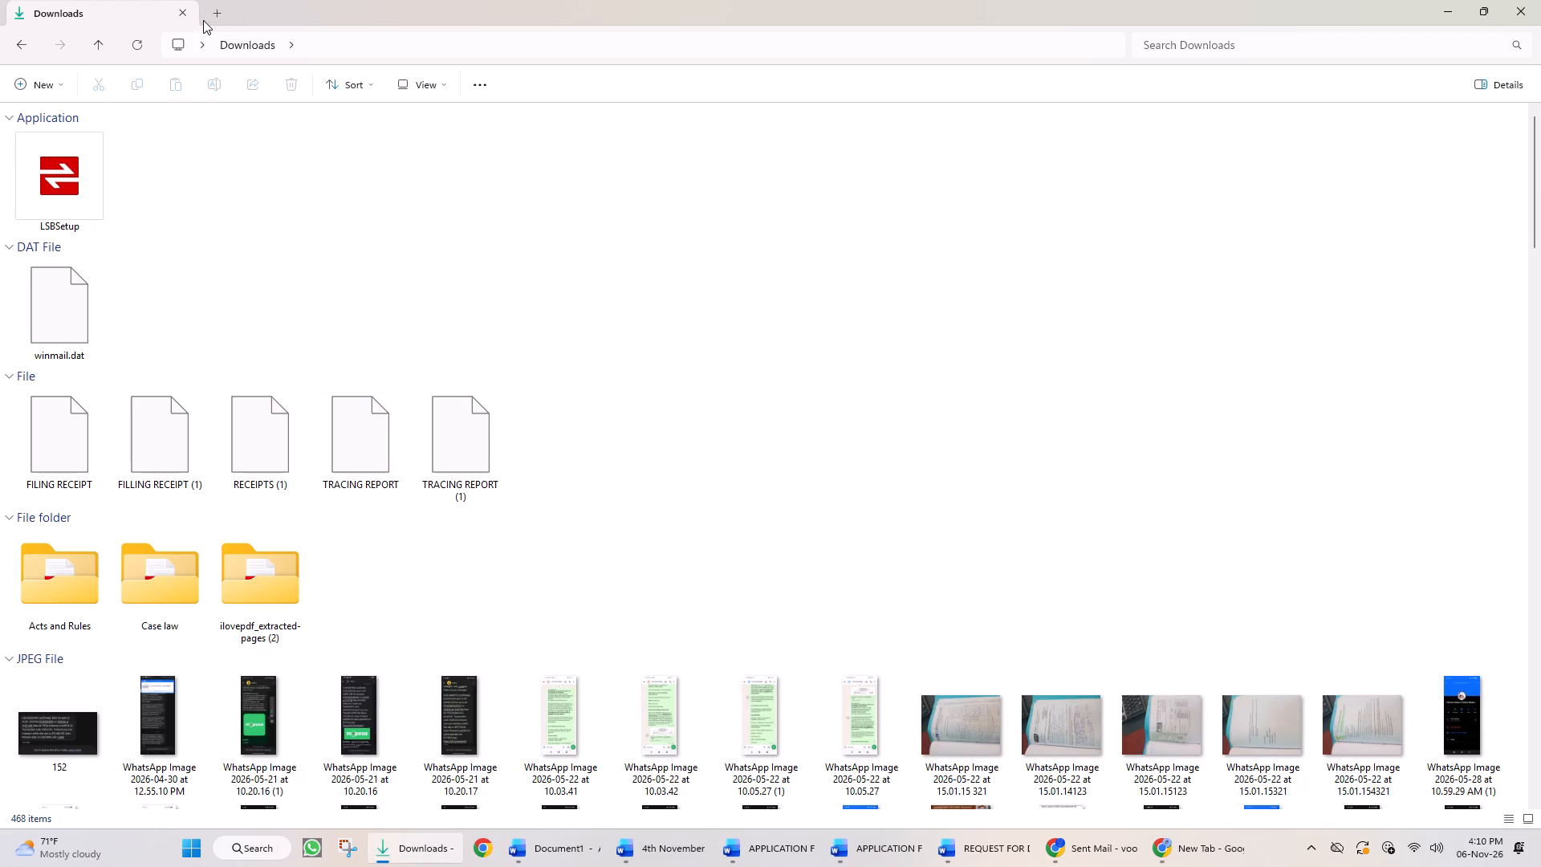
left_click(177, 14)
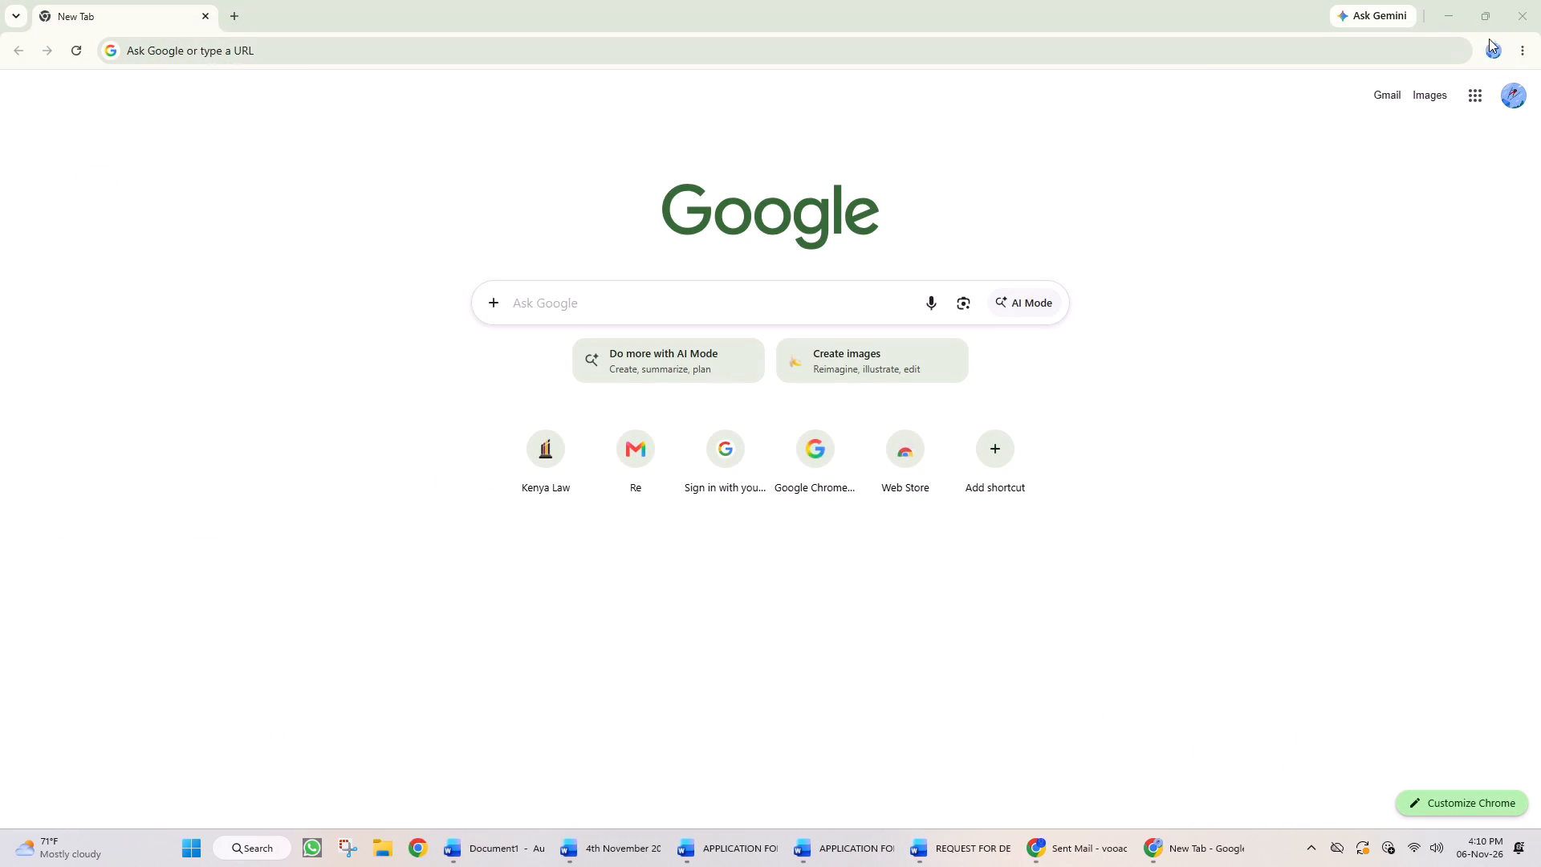
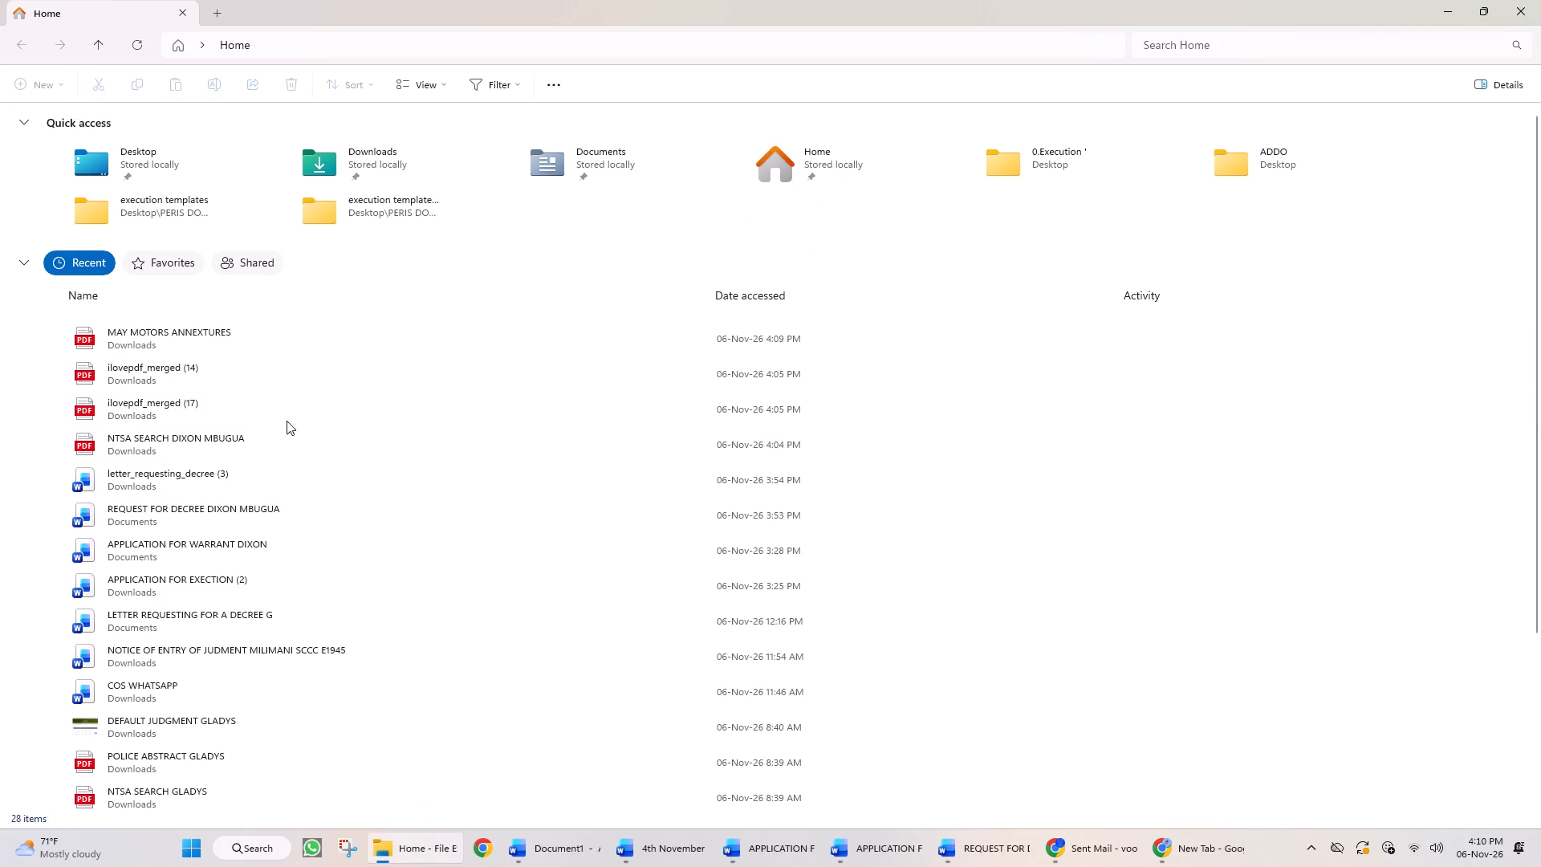
Open the ilovepdf_merged (17) PDF from the recent files.
left_click(290, 411)
double_click(290, 411)
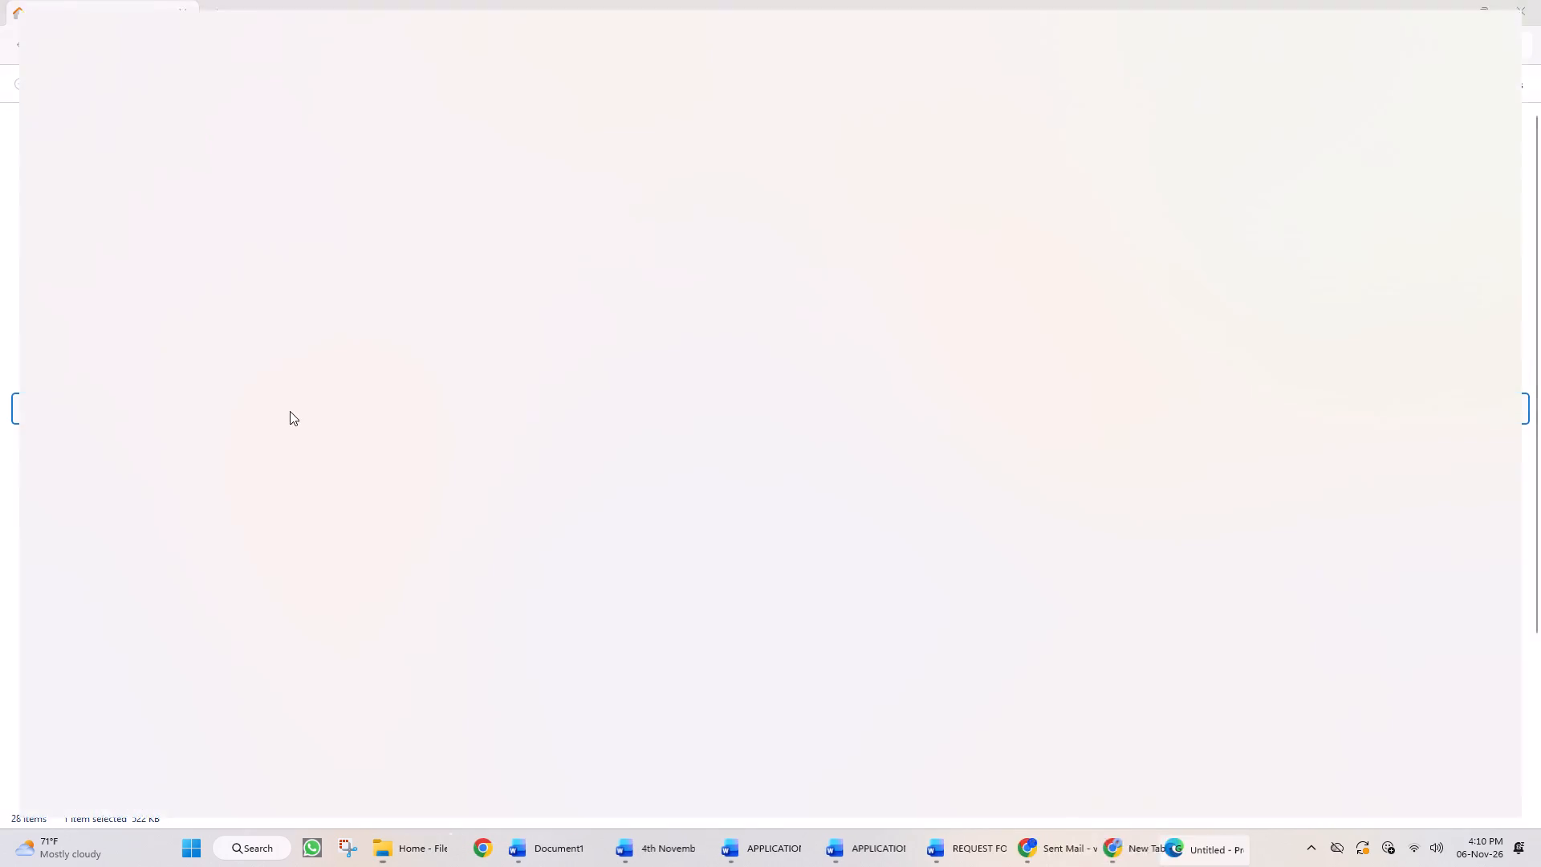
Check the pages of ilovepdf_merged (17), then close the PDF and the File Explorer window.
scroll(657, 440, "down", 6)
scroll(814, 401, "up", 2)
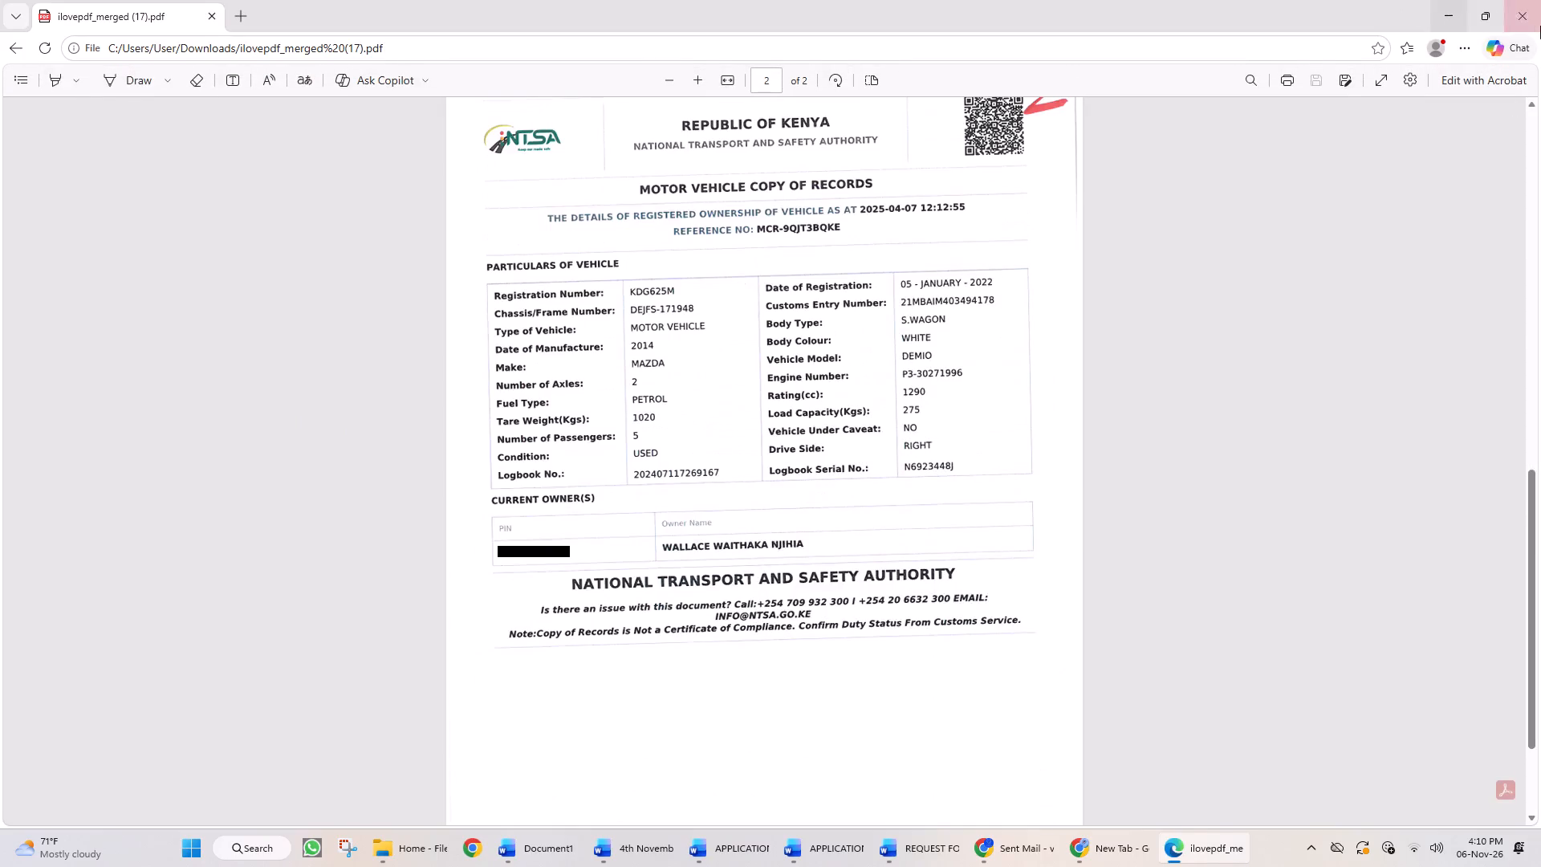
left_click(1540, 24)
left_click_drag(907, 459, 740, 563)
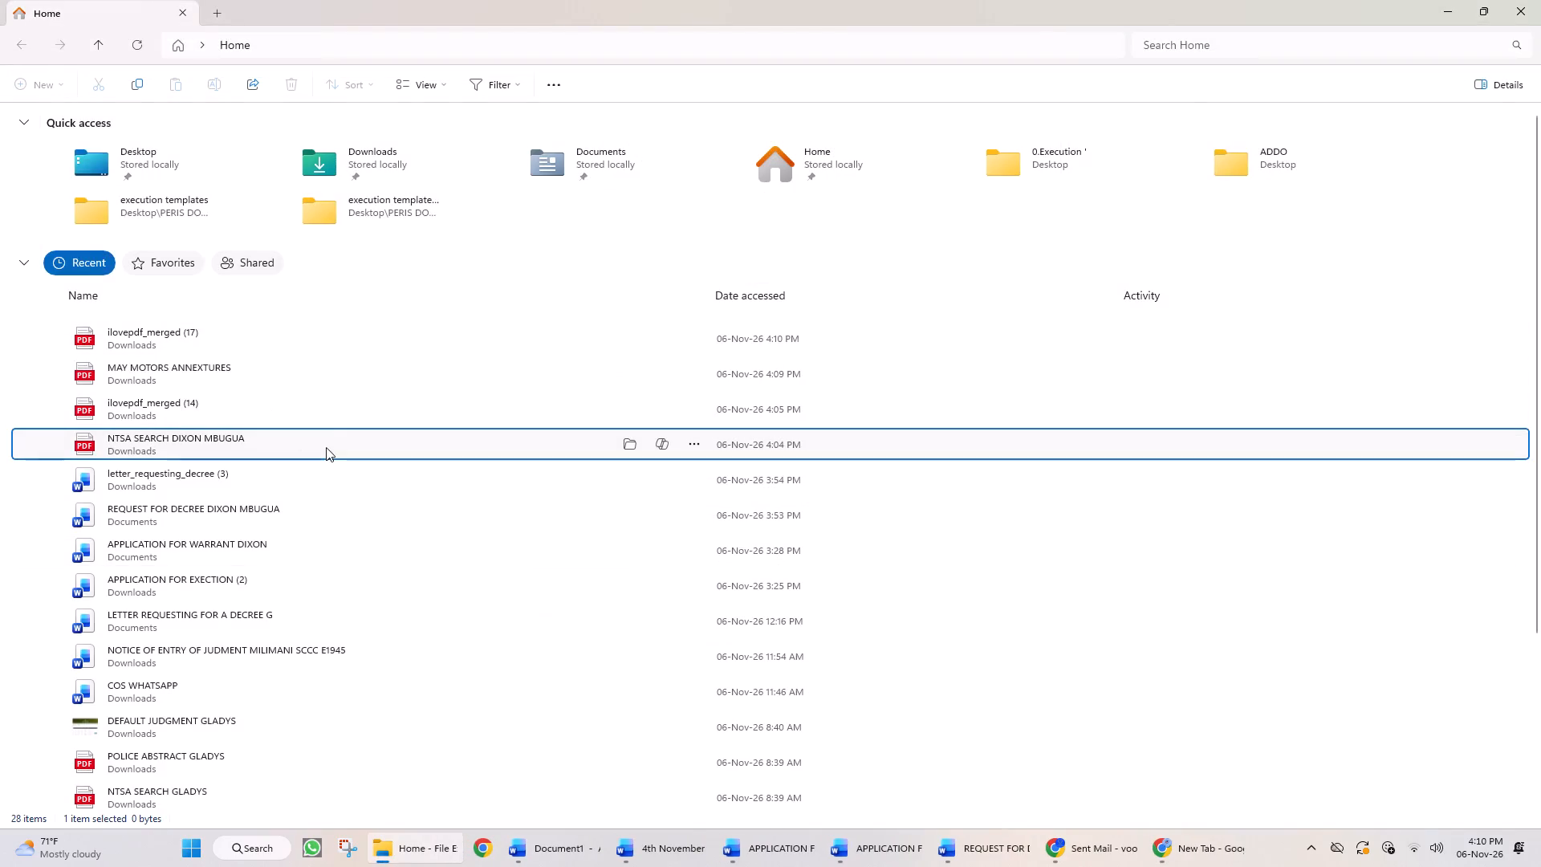
left_click(326, 447)
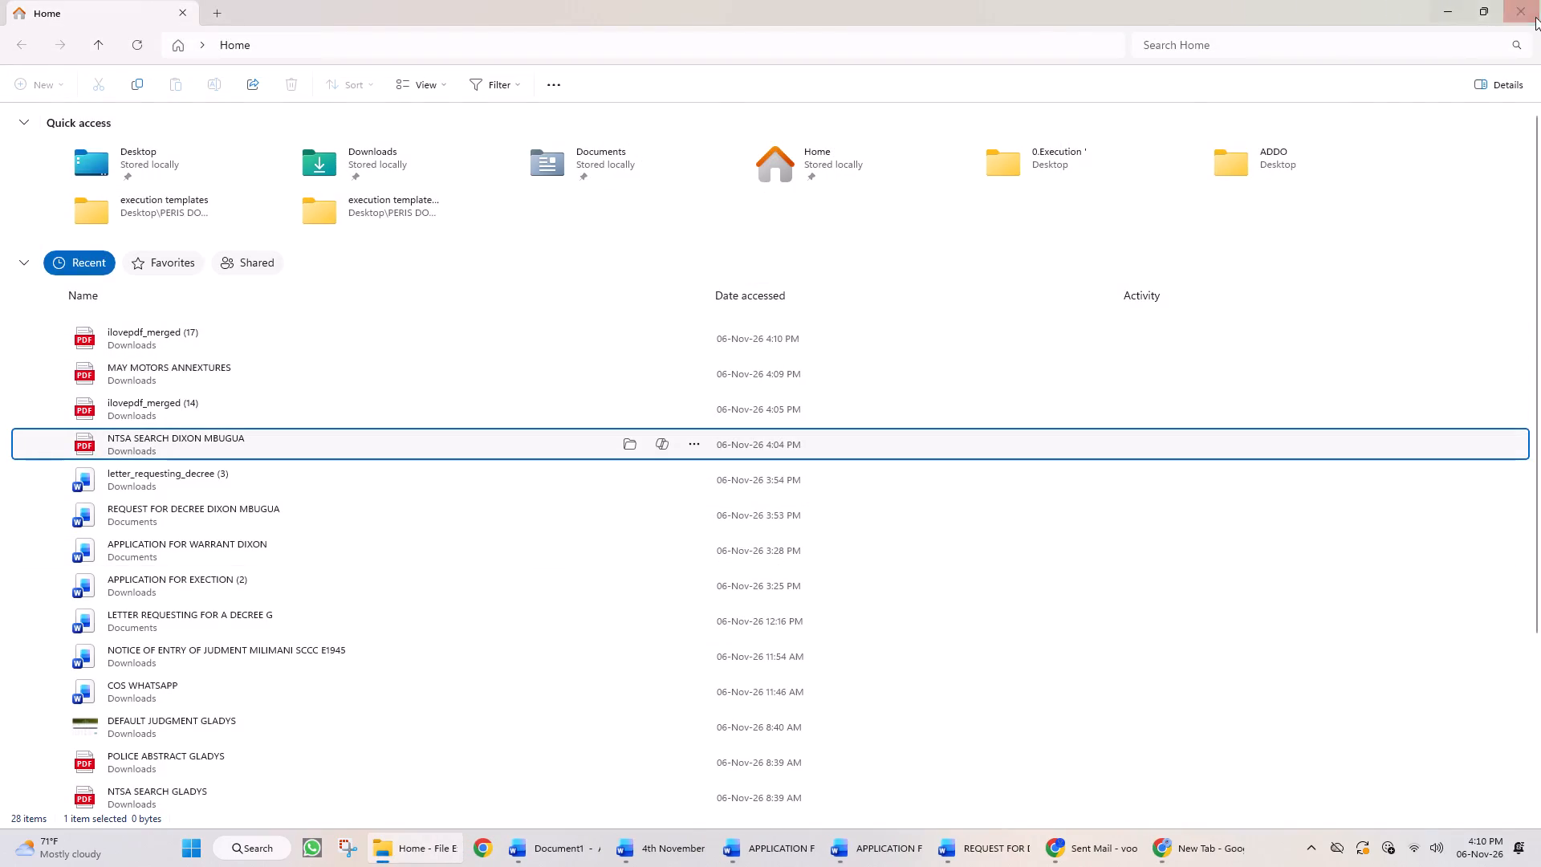
left_click(1535, 17)
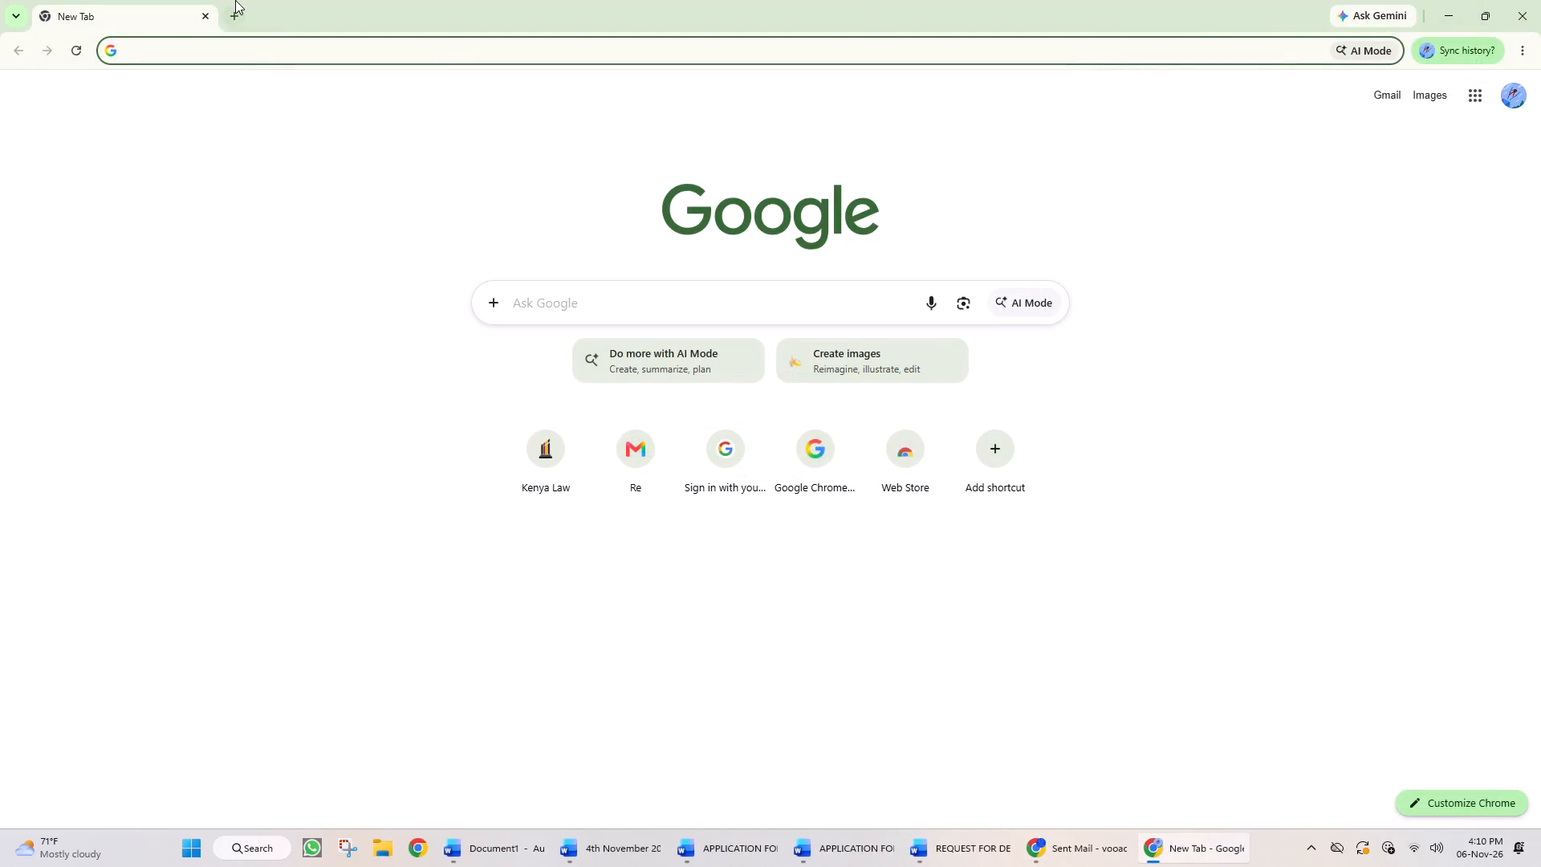
Search Google for i love pdf and open the Split PDF tool on the iLovePDF site.
left_click(752, 315)
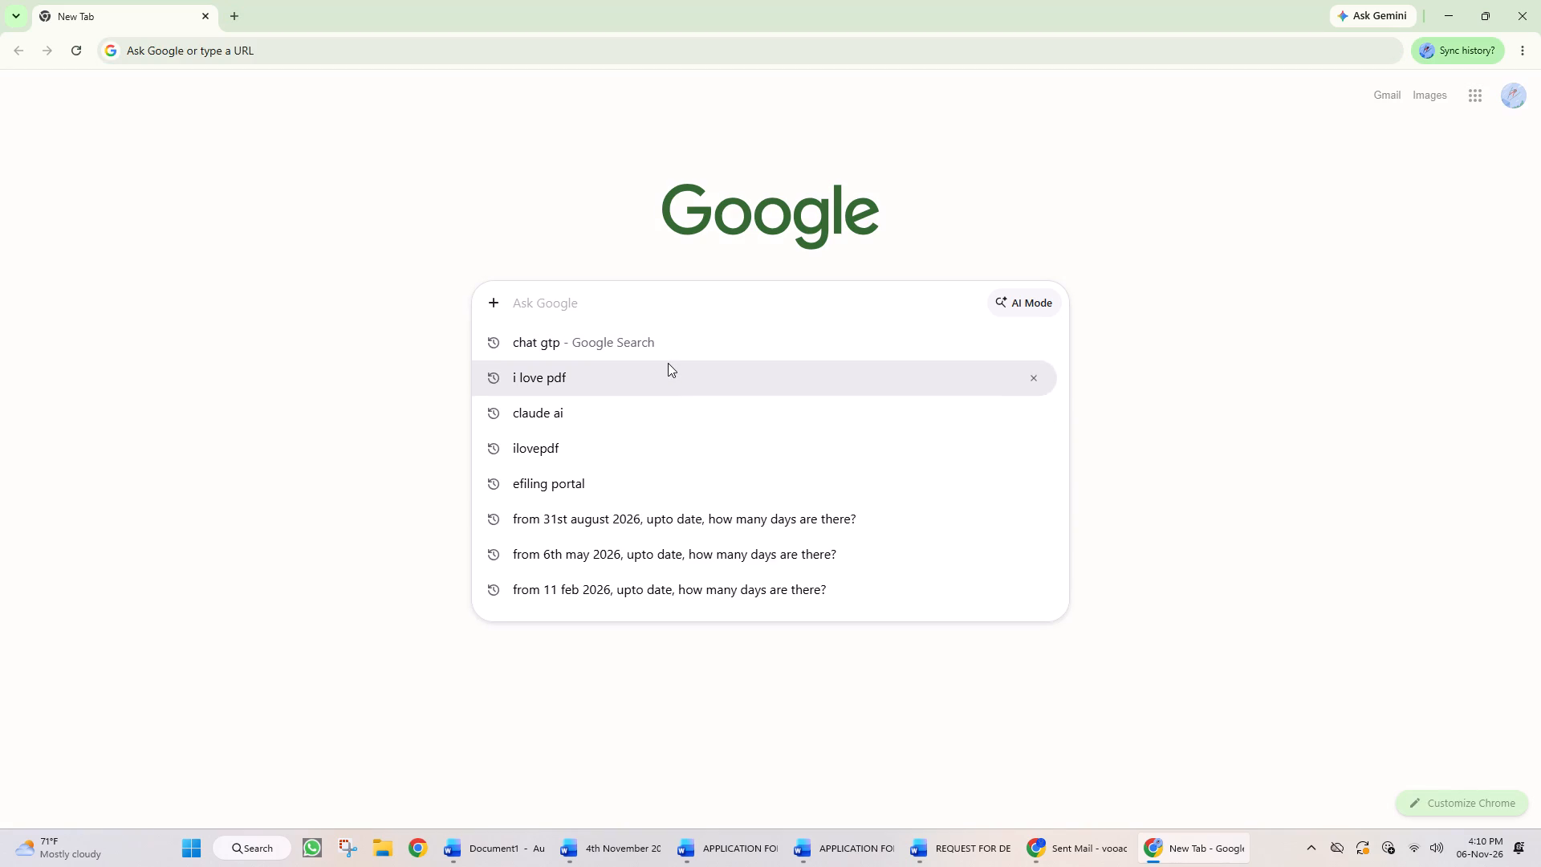
left_click(668, 365)
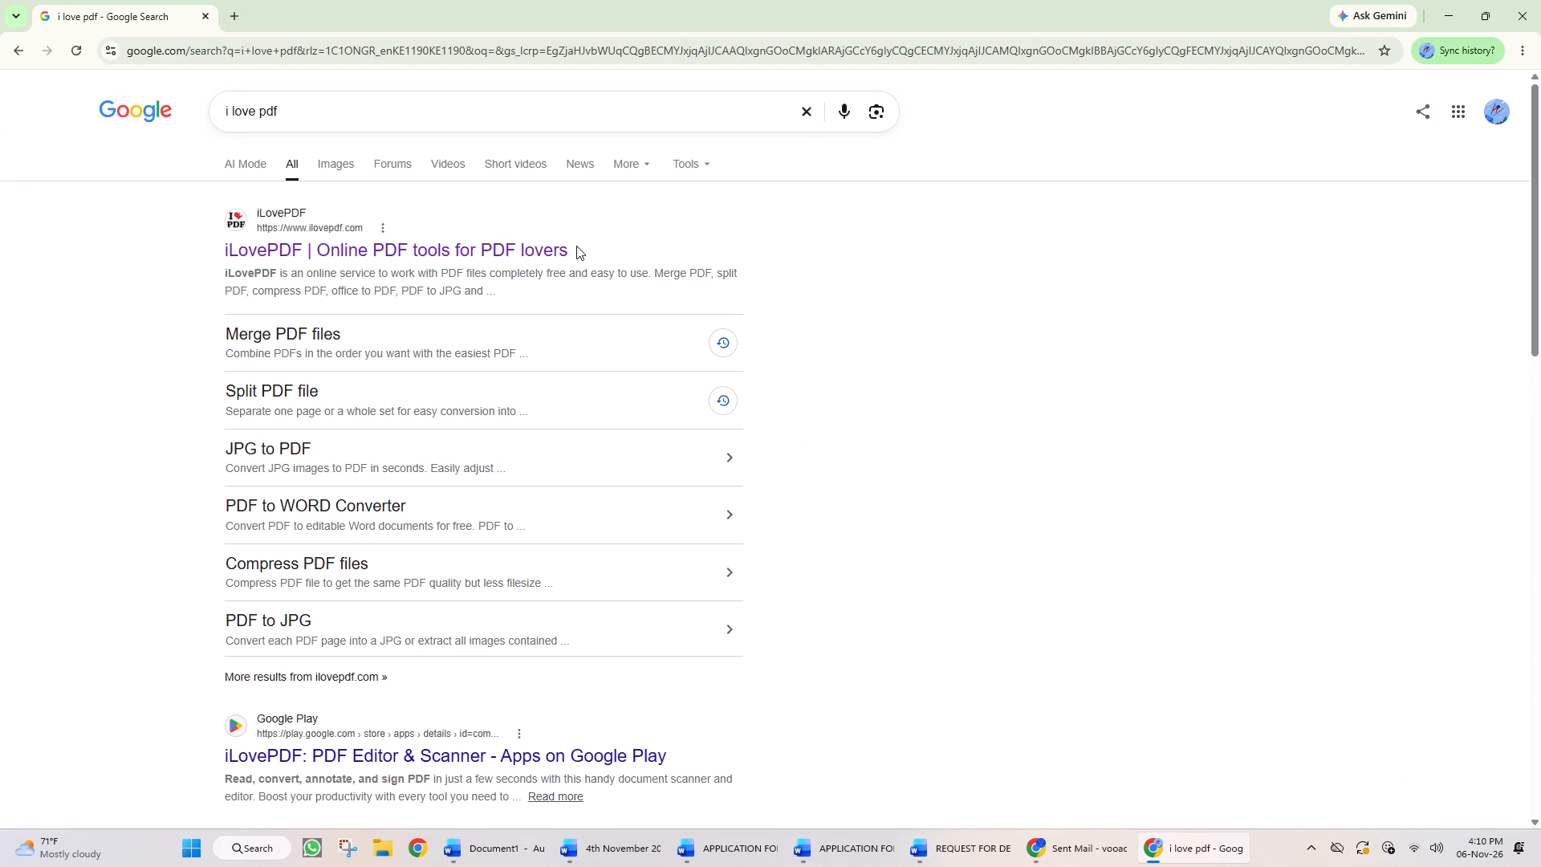
double_click(566, 248)
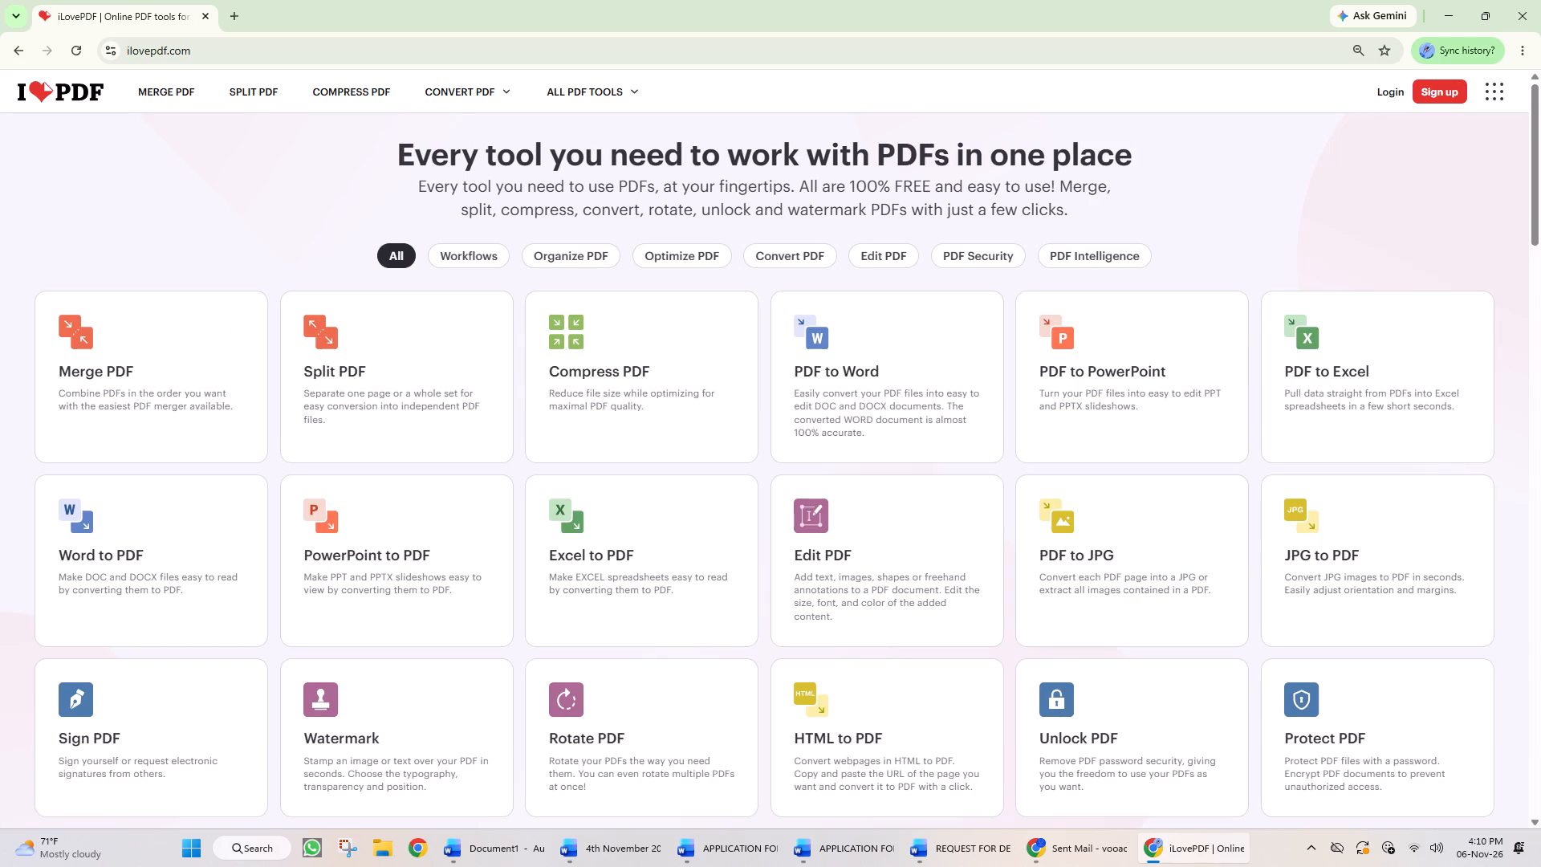
double_click(451, 364)
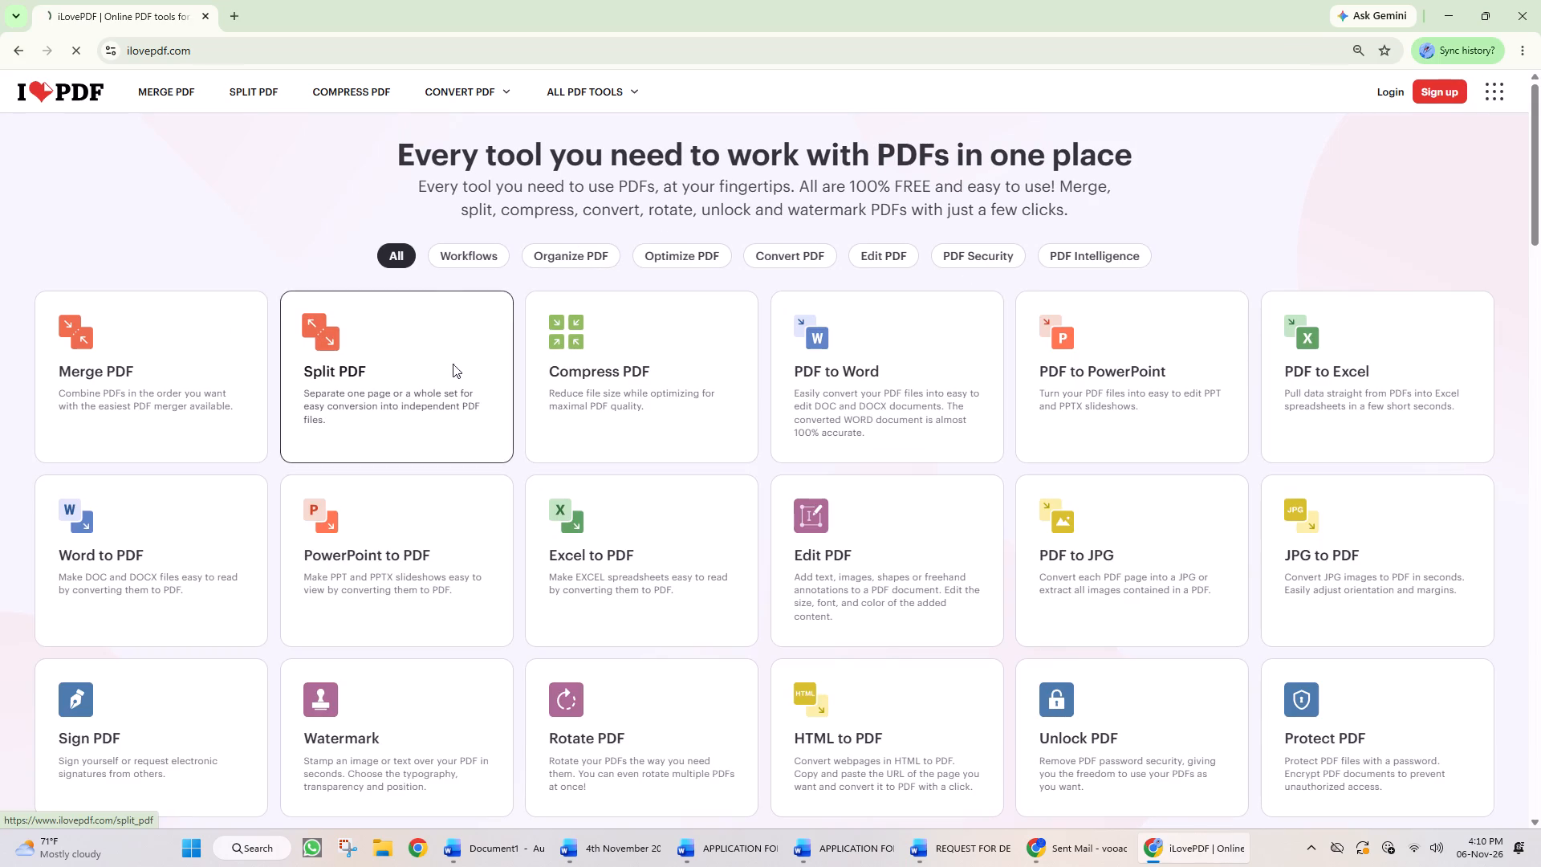
Preview ilovepdf_merged (17) and MAY MOTORS ANNEXTURES in Downloads, and load MAY MOTORS ANNEXTURES into the Split PDF tool.
double_click(697, 296)
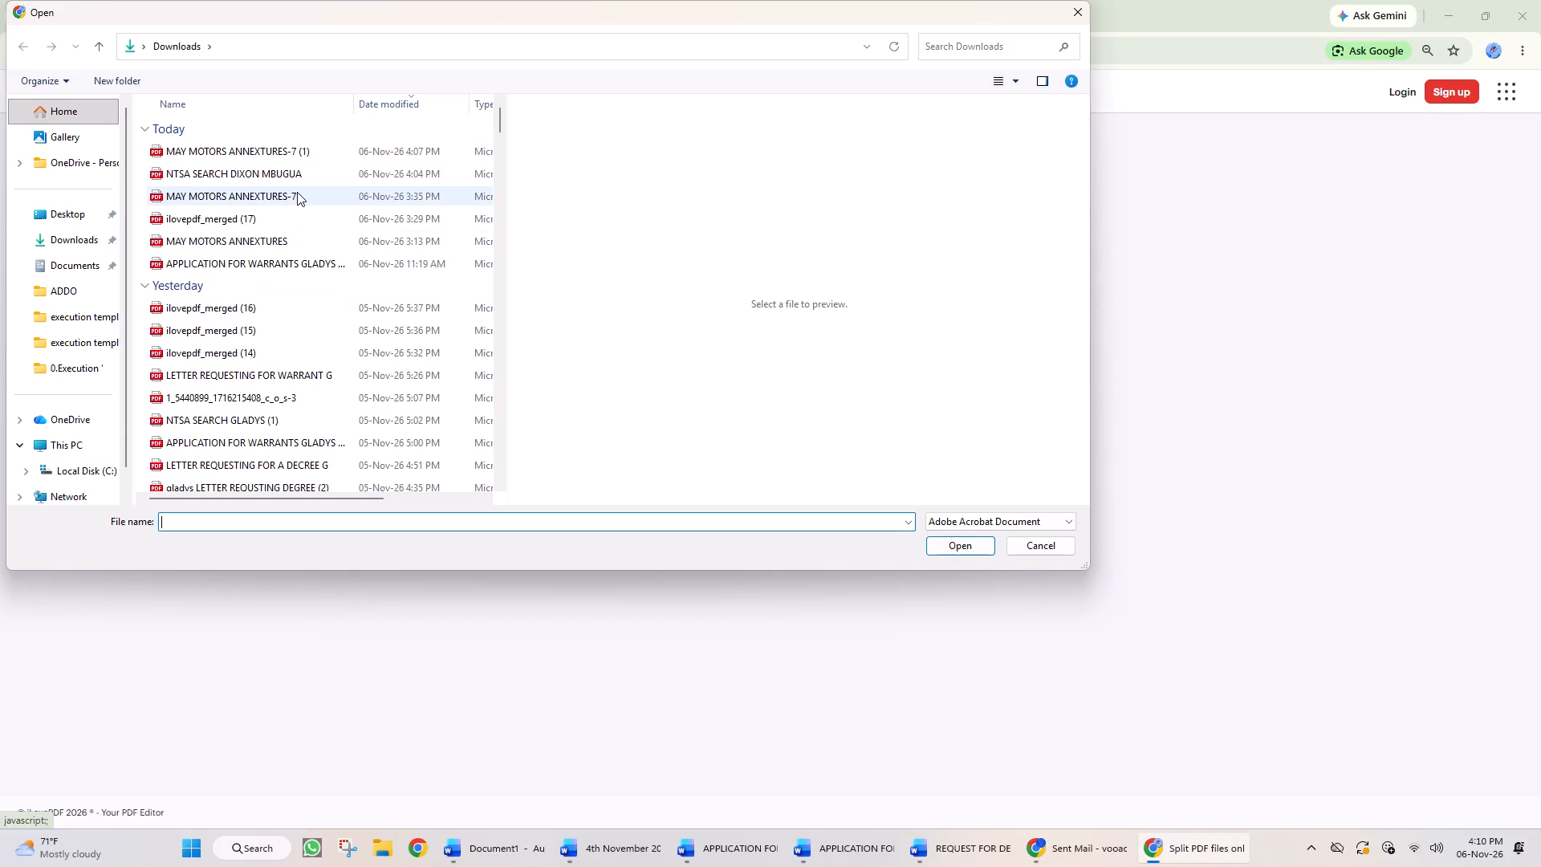
left_click(295, 218)
left_click(870, 352)
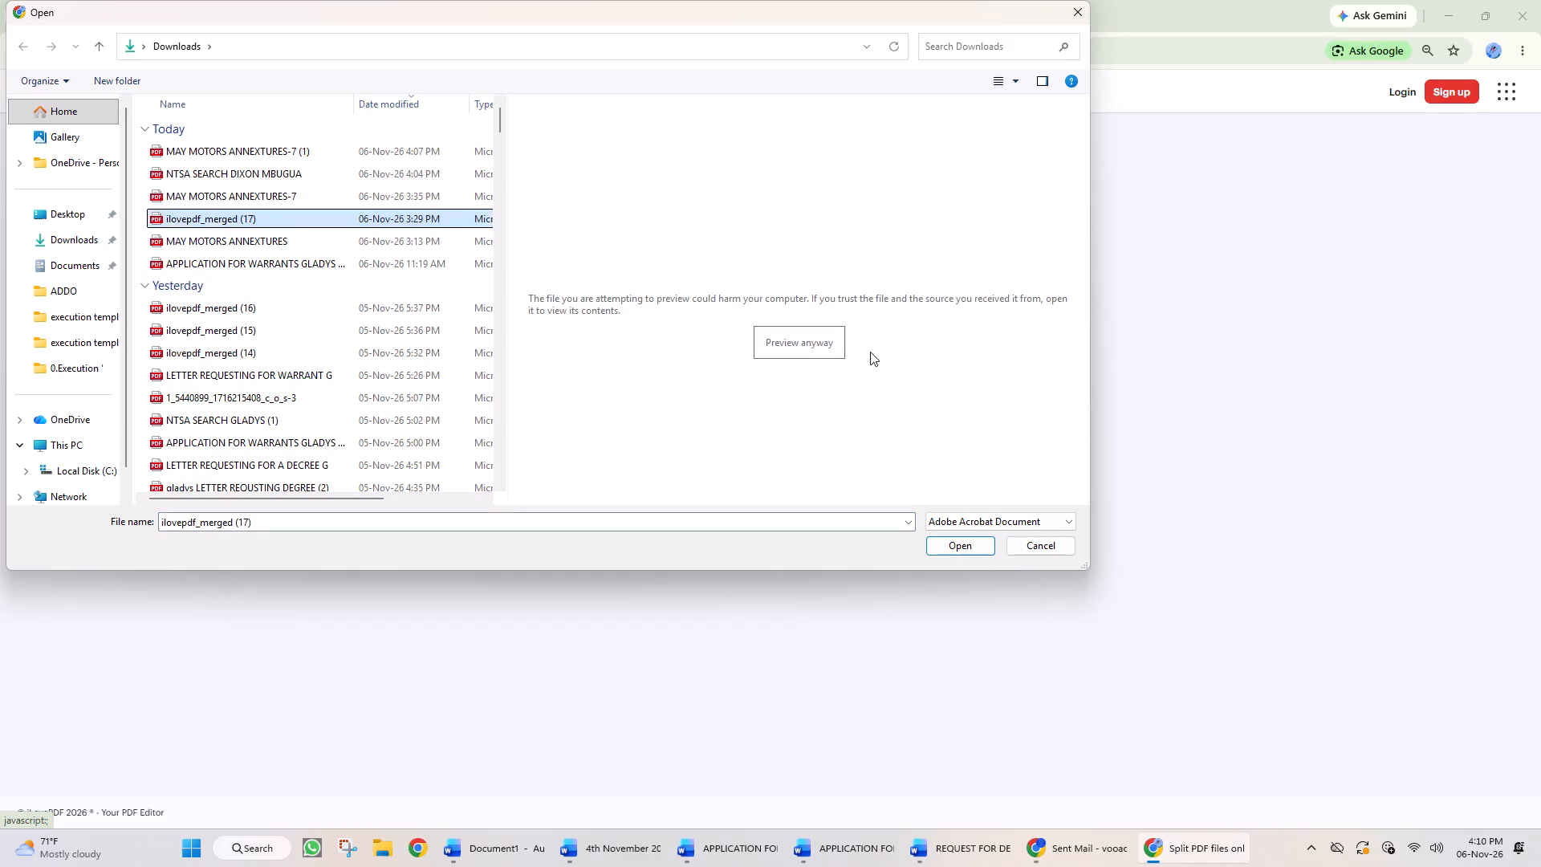
left_click(832, 348)
scroll(829, 348, "down", 15)
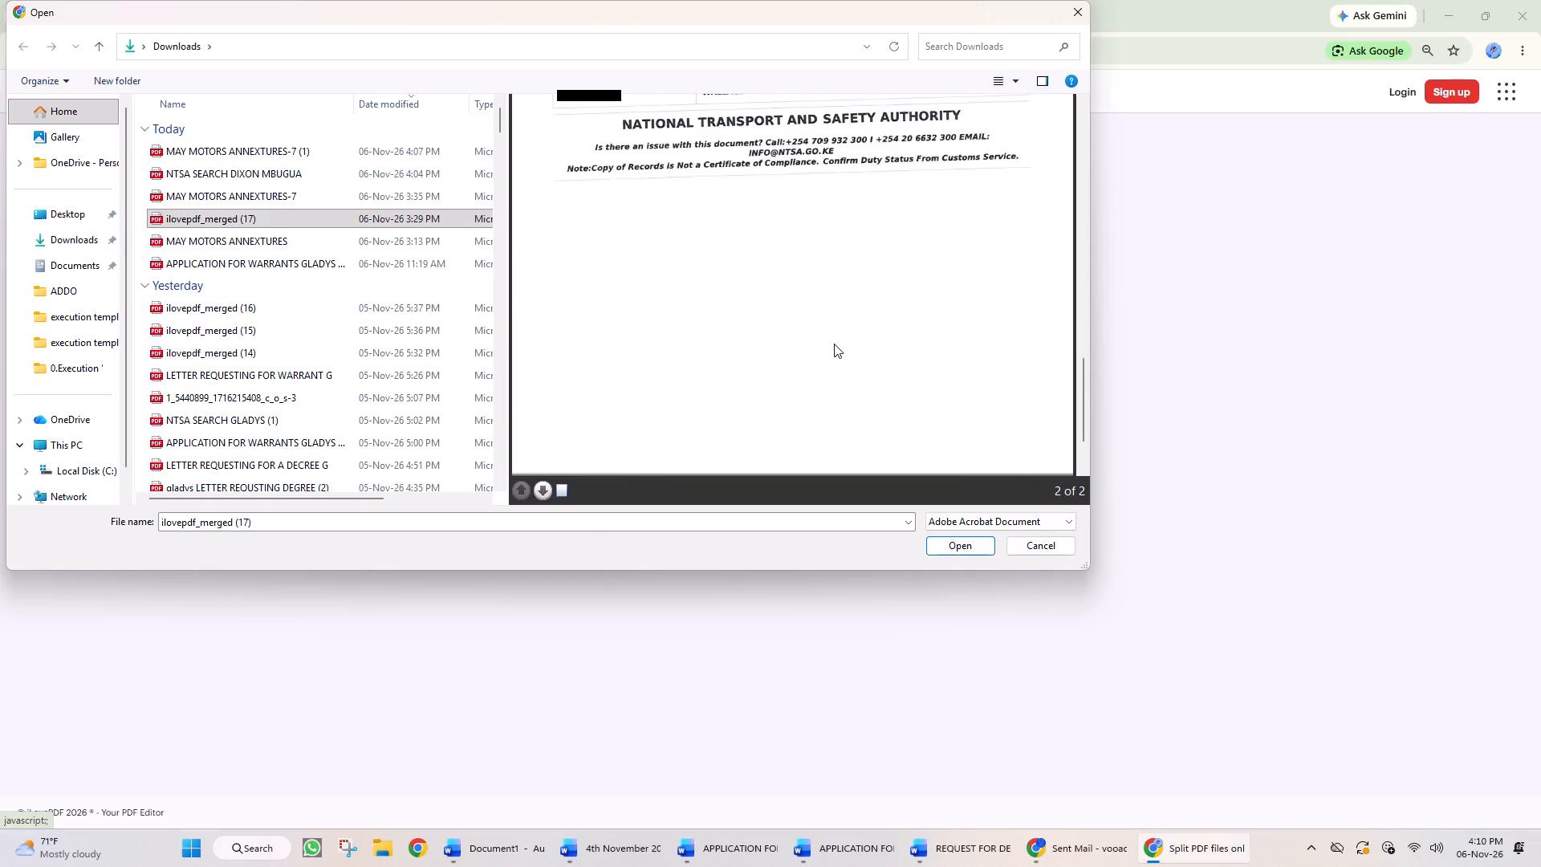
scroll(834, 344, "down", 10)
scroll(827, 345, "up", 17)
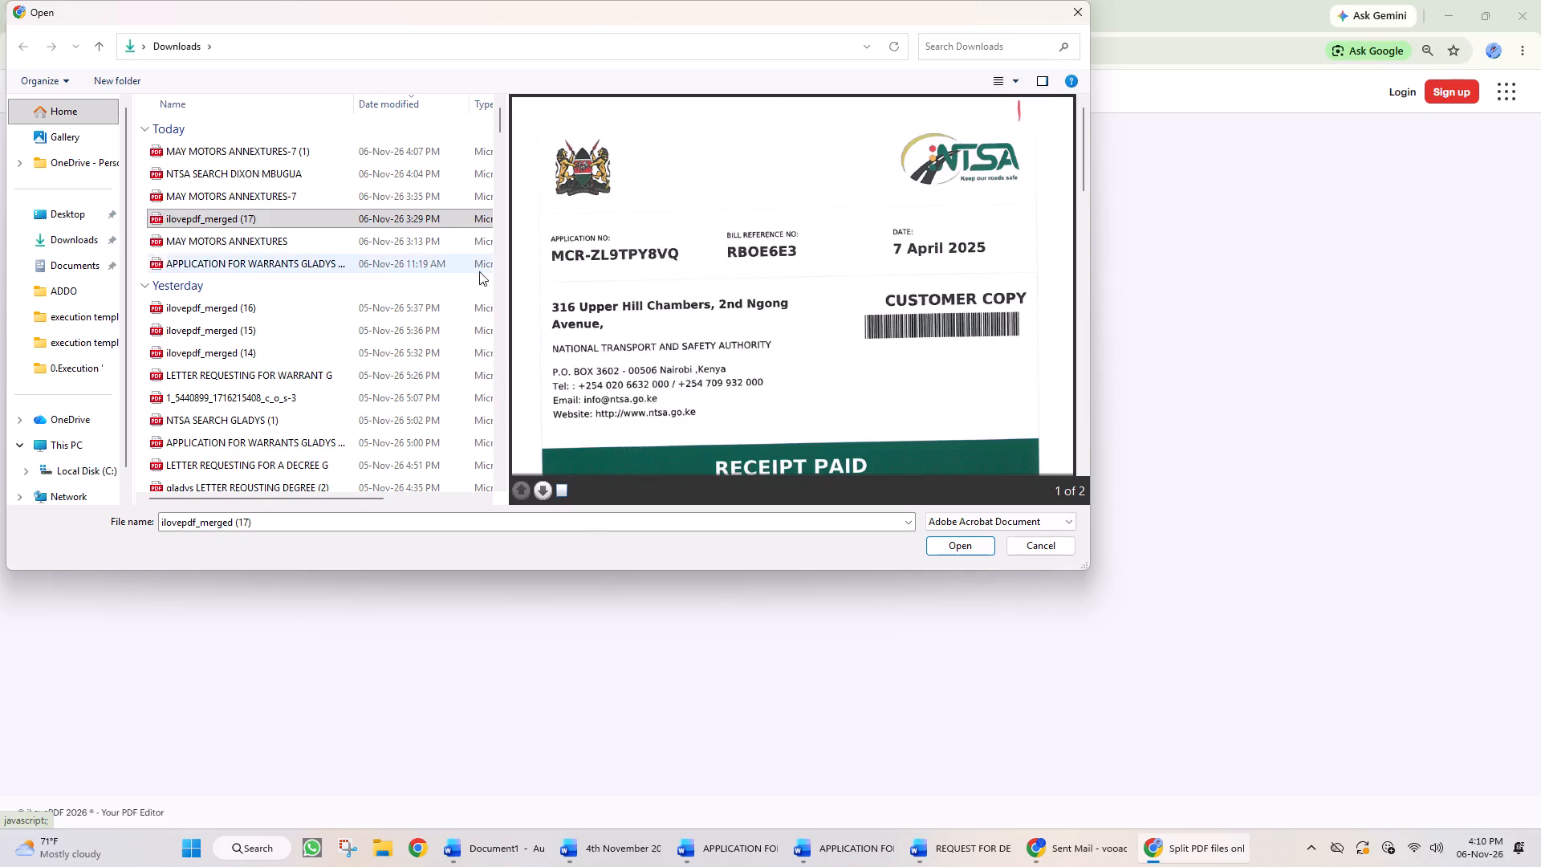
left_click(383, 245)
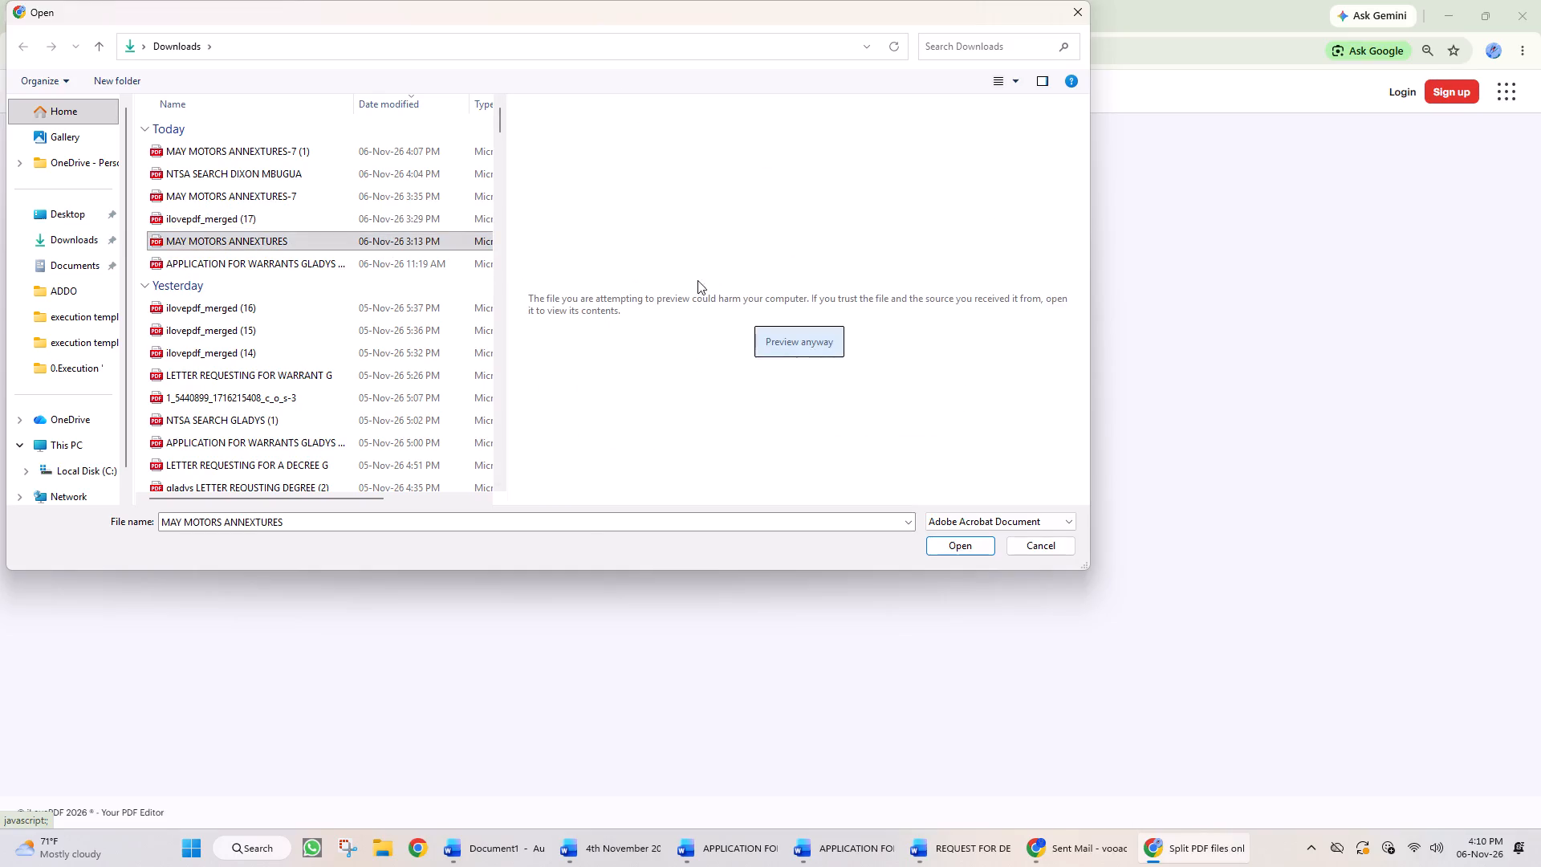
left_click(786, 343)
scroll(785, 344, "down", 20)
scroll(785, 344, "down", 6)
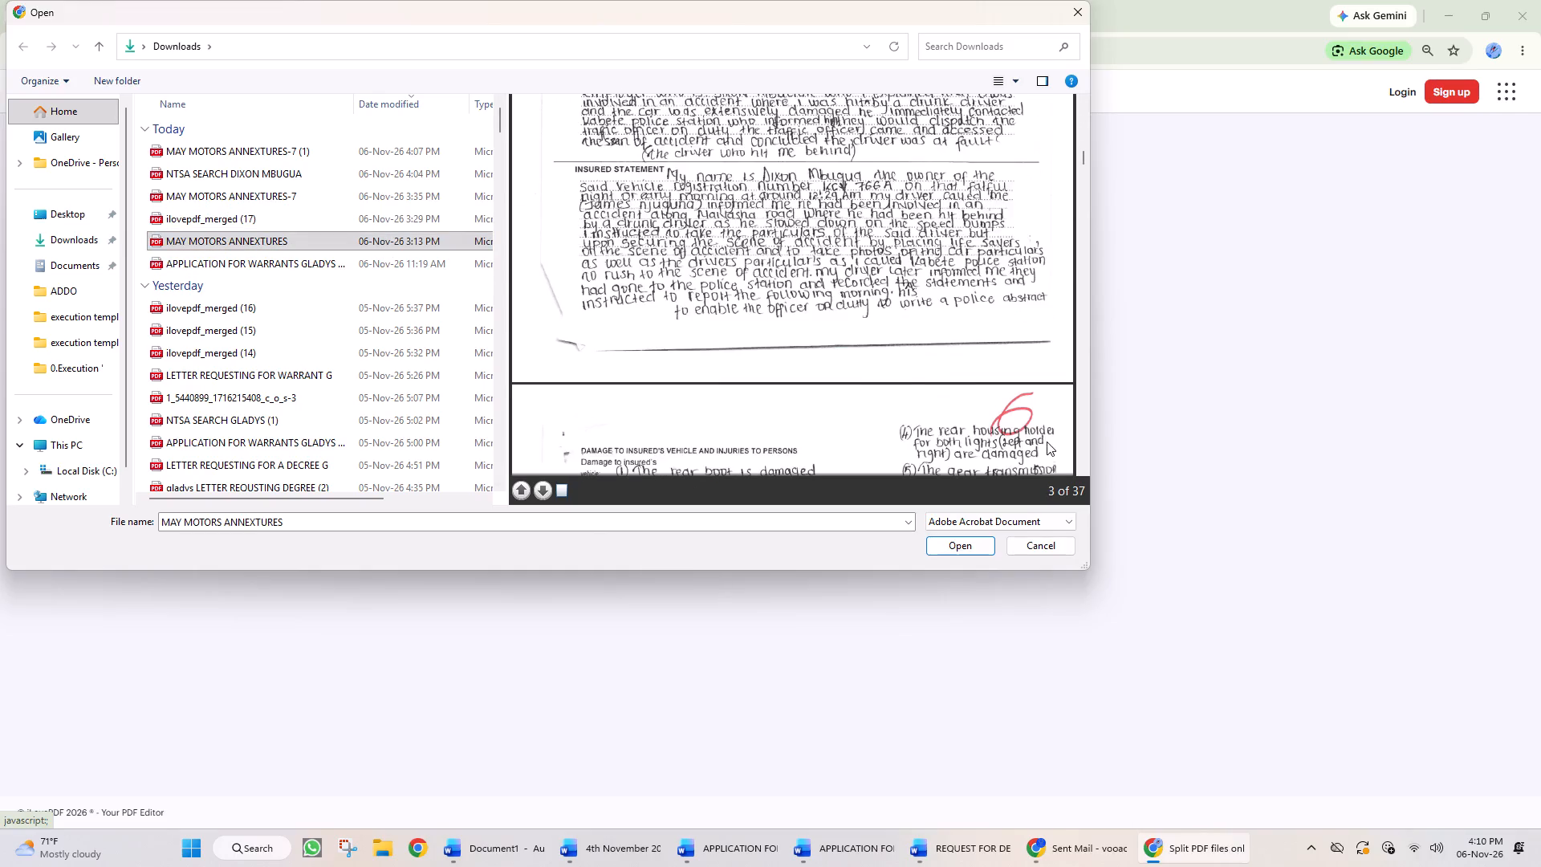
left_click(986, 547)
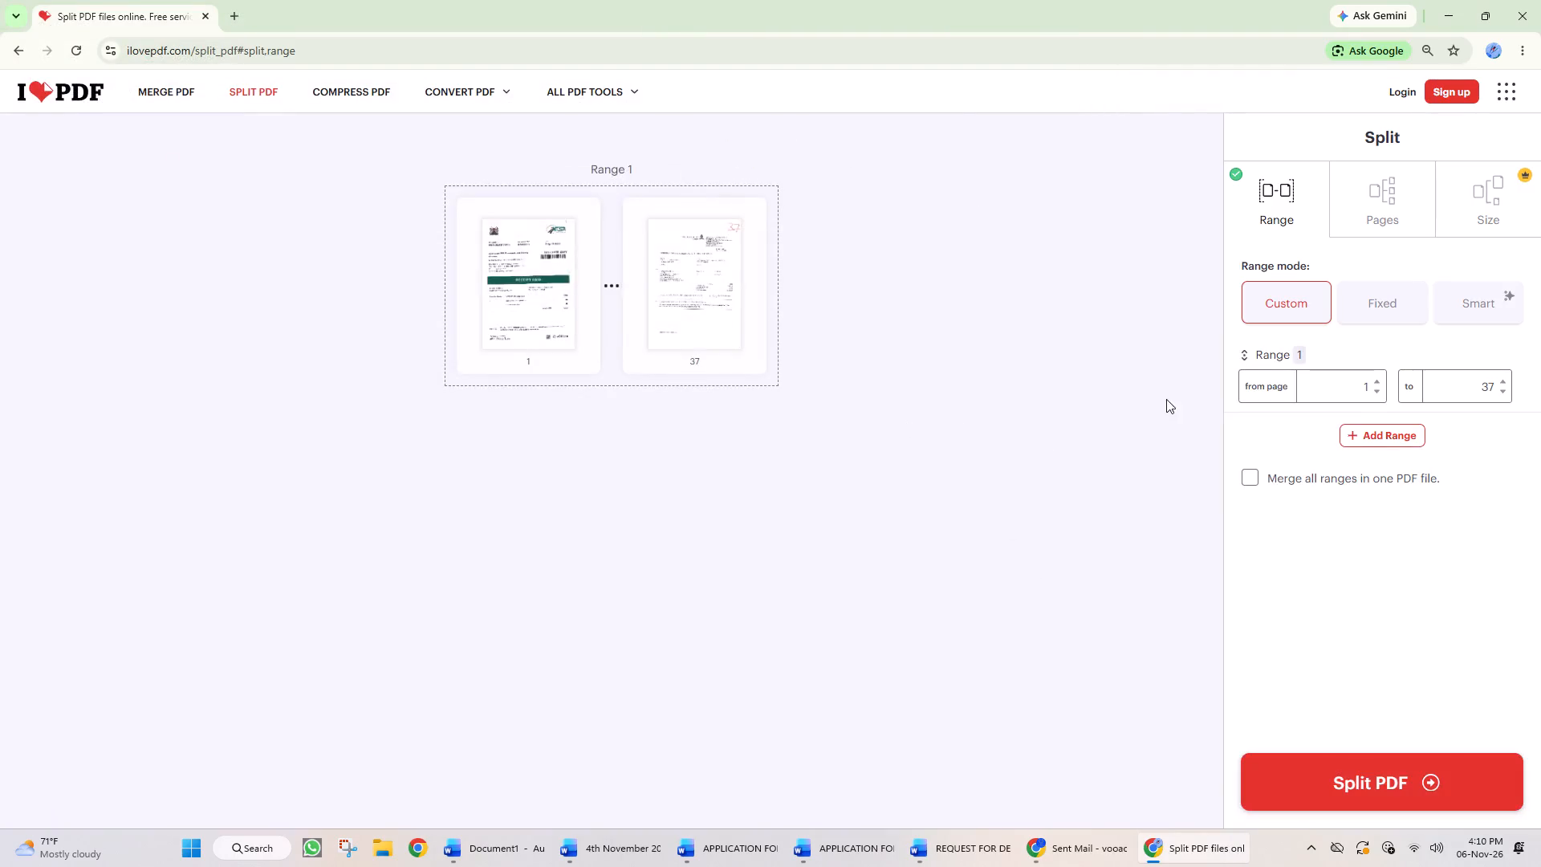
left_click(1389, 210)
left_click(1422, 299)
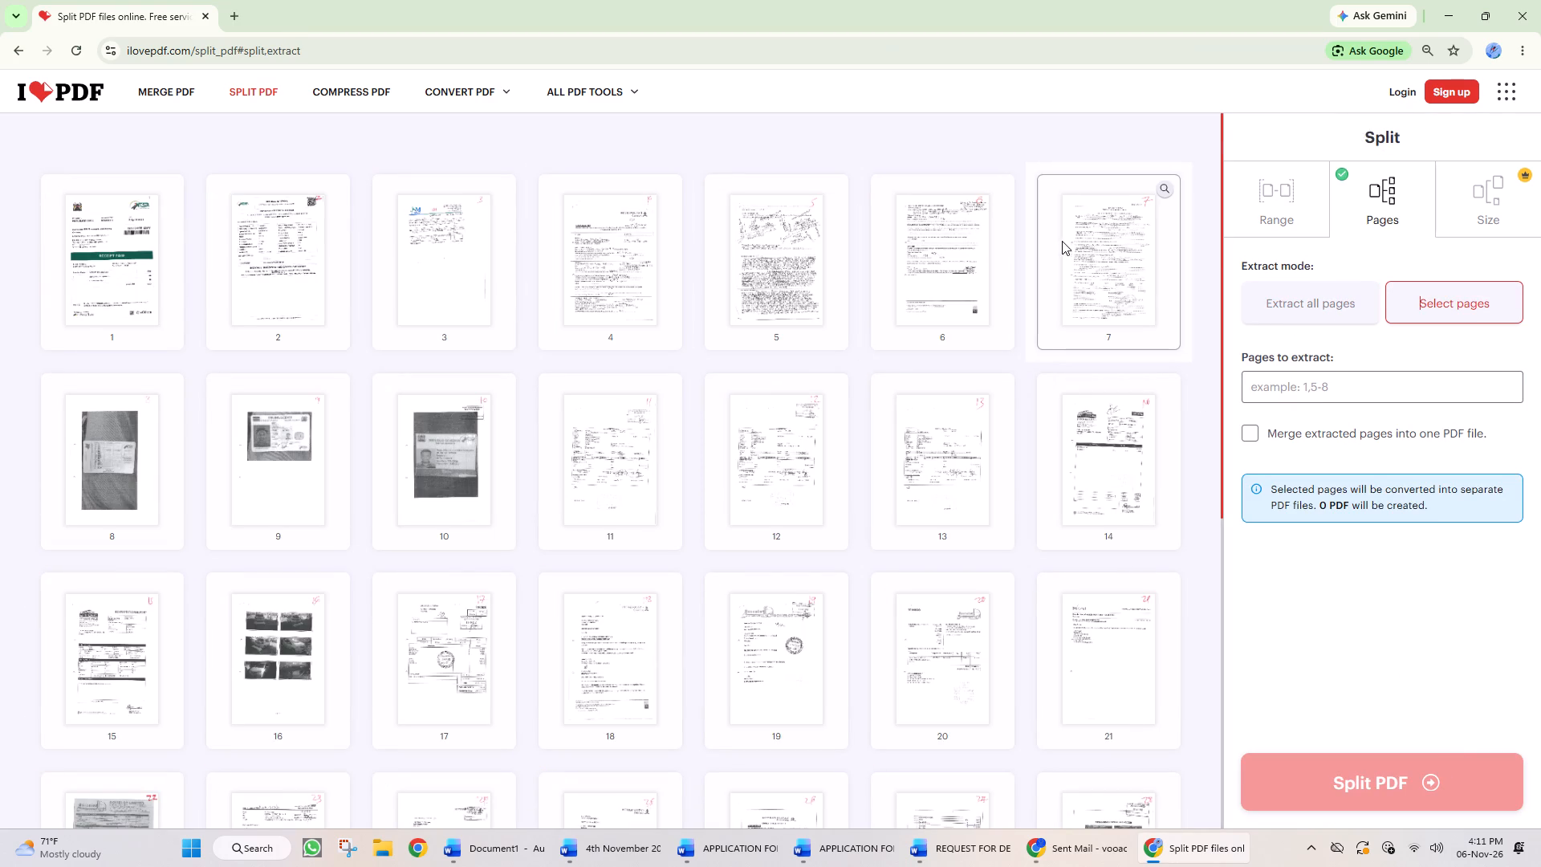
left_click(1090, 235)
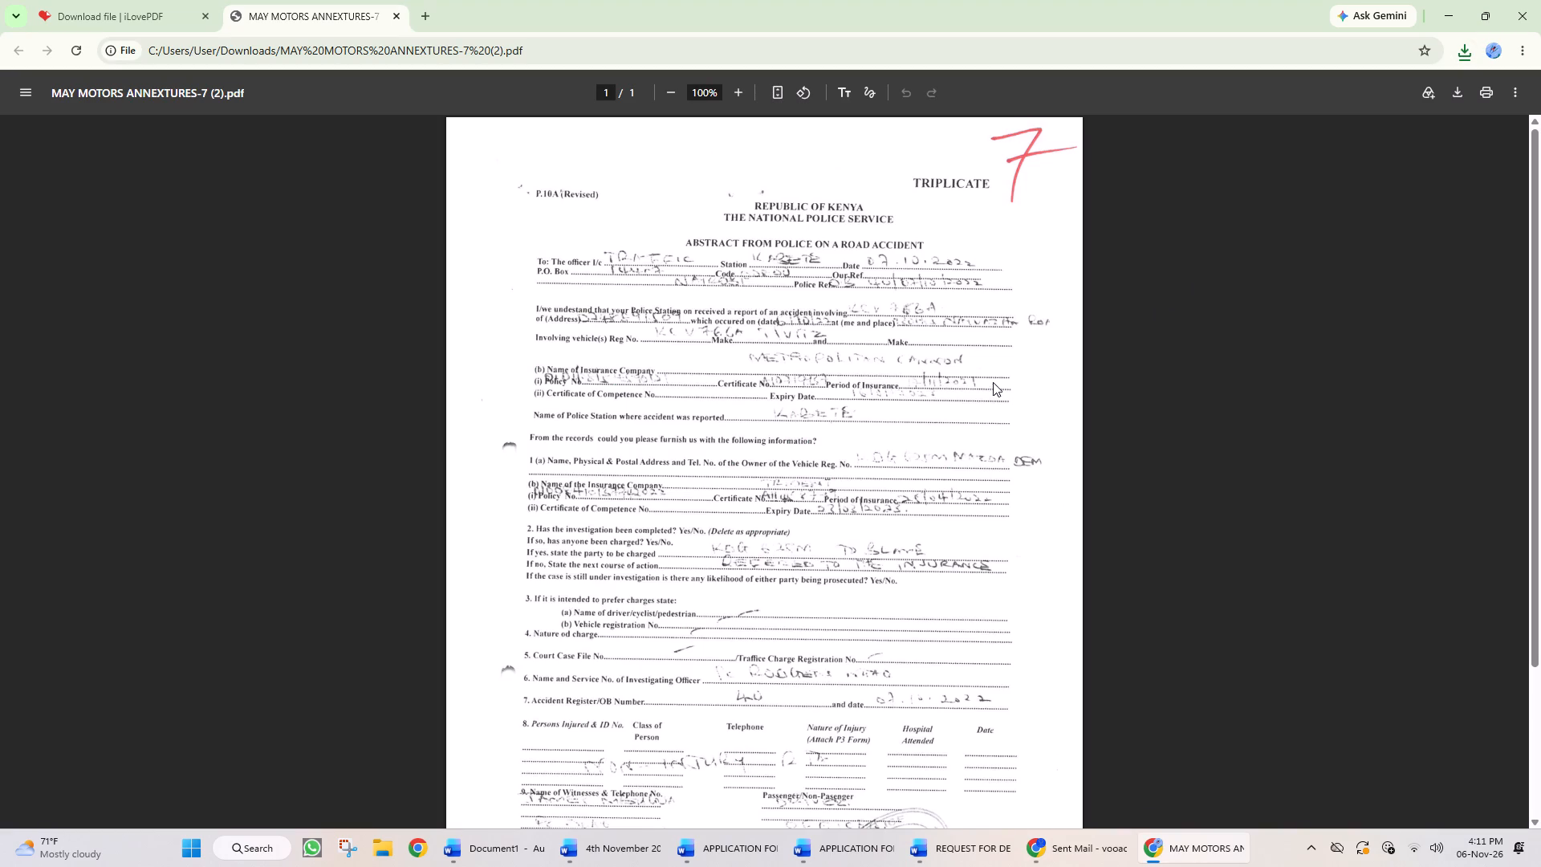
scroll(990, 381, "down", 9)
scroll(990, 385, "up", 2)
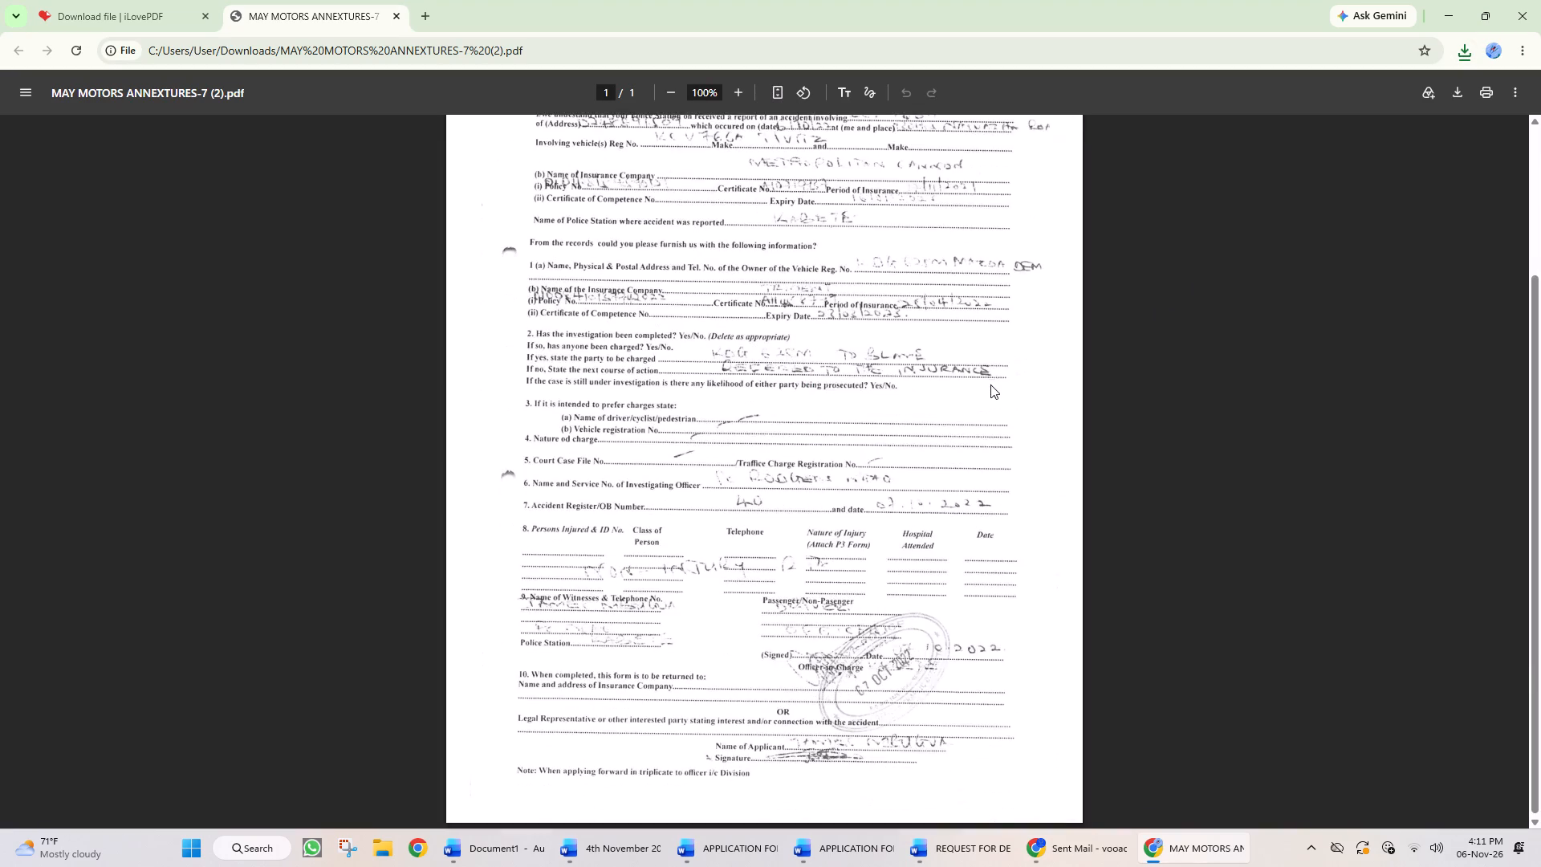
scroll(990, 385, "up", 4)
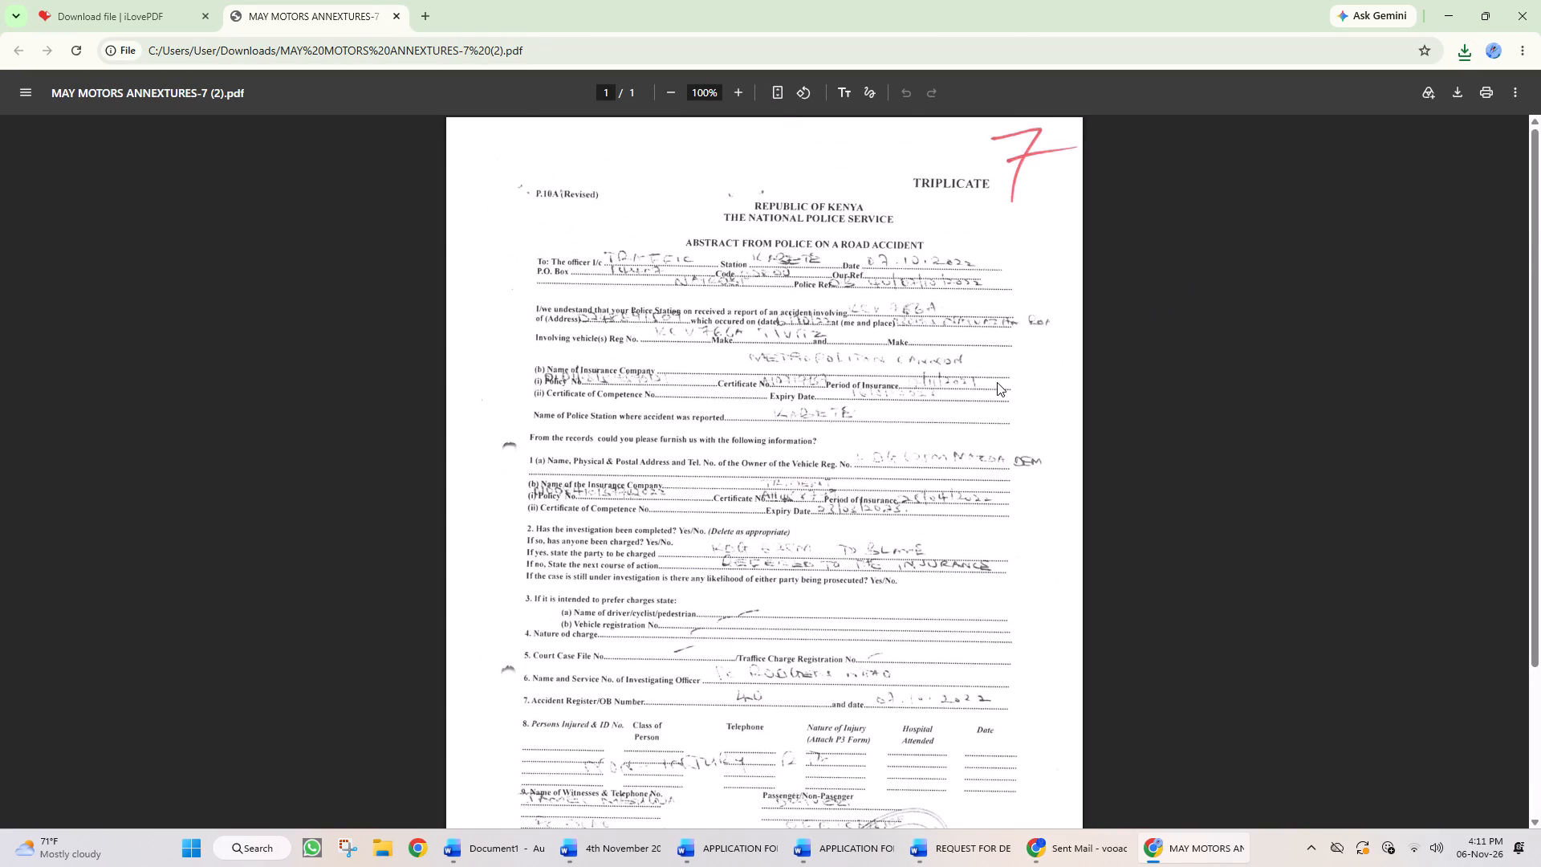
scroll(995, 380, "down", 8)
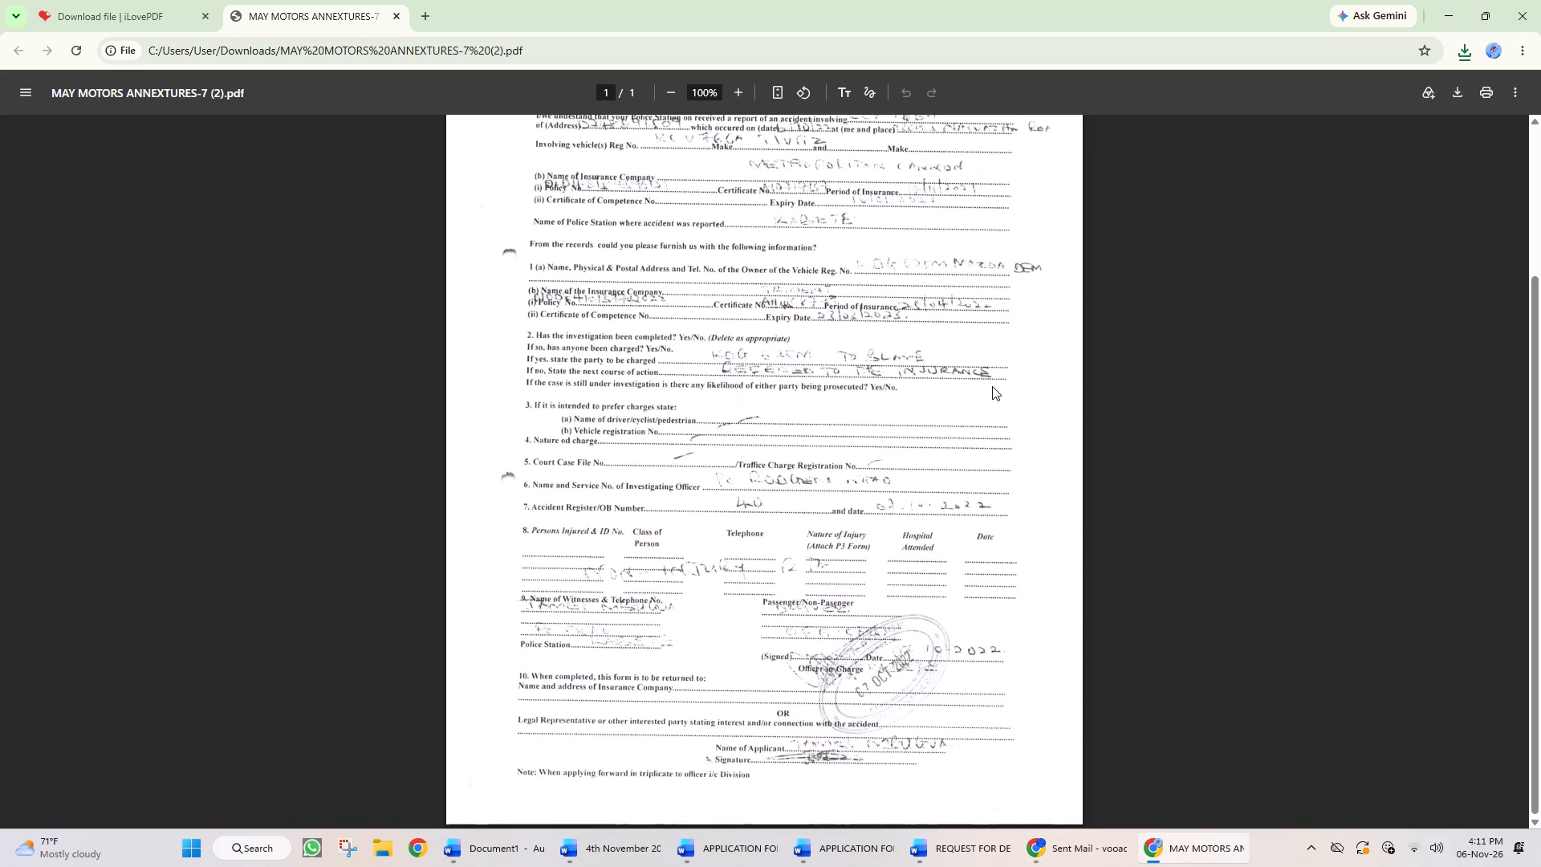
scroll(992, 386, "down", 4)
scroll(993, 385, "up", 9)
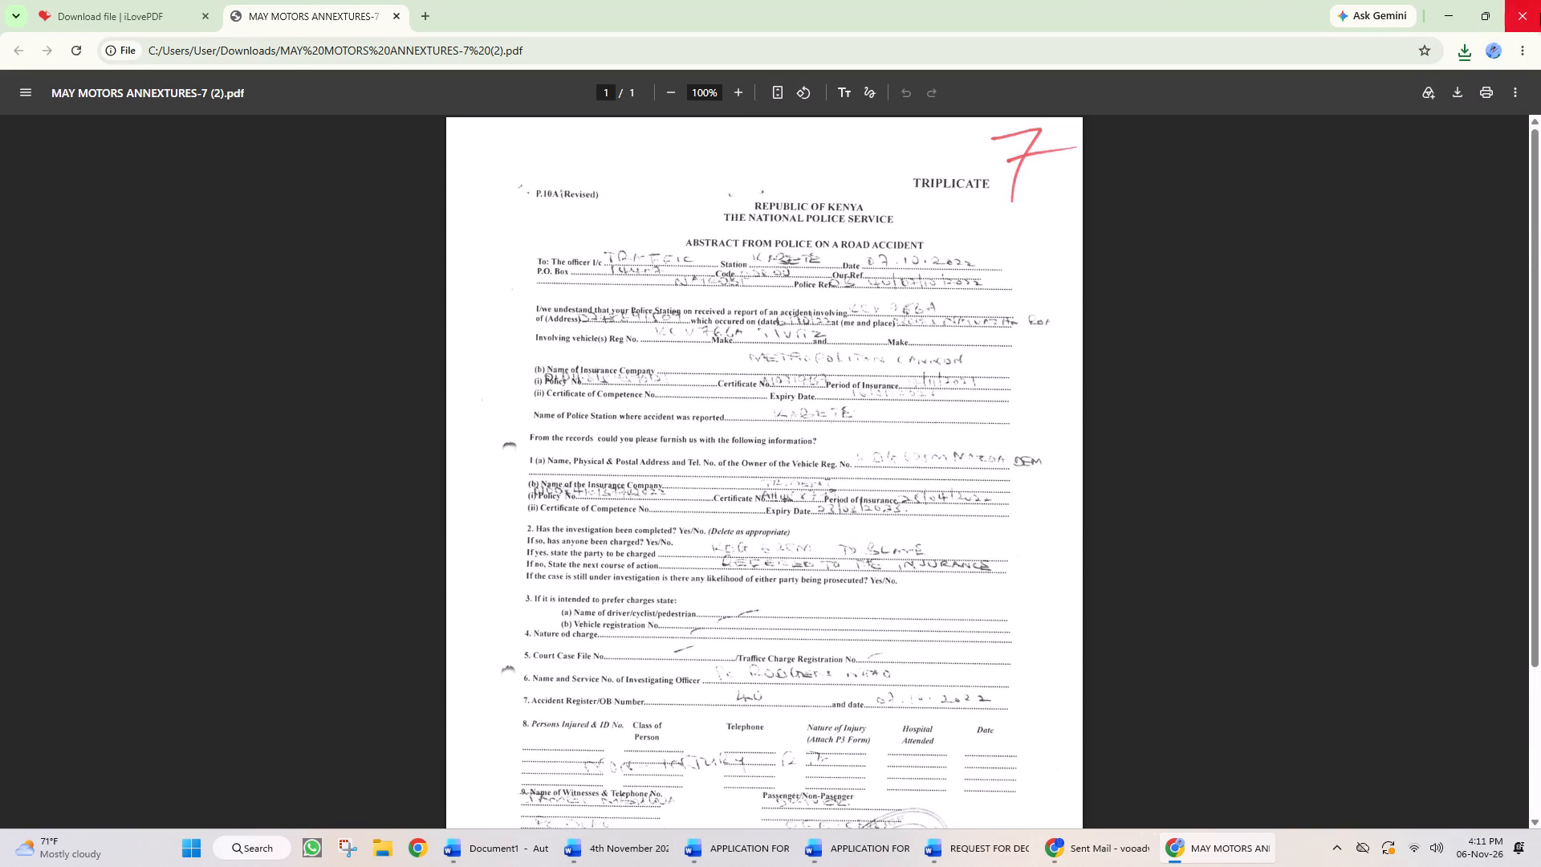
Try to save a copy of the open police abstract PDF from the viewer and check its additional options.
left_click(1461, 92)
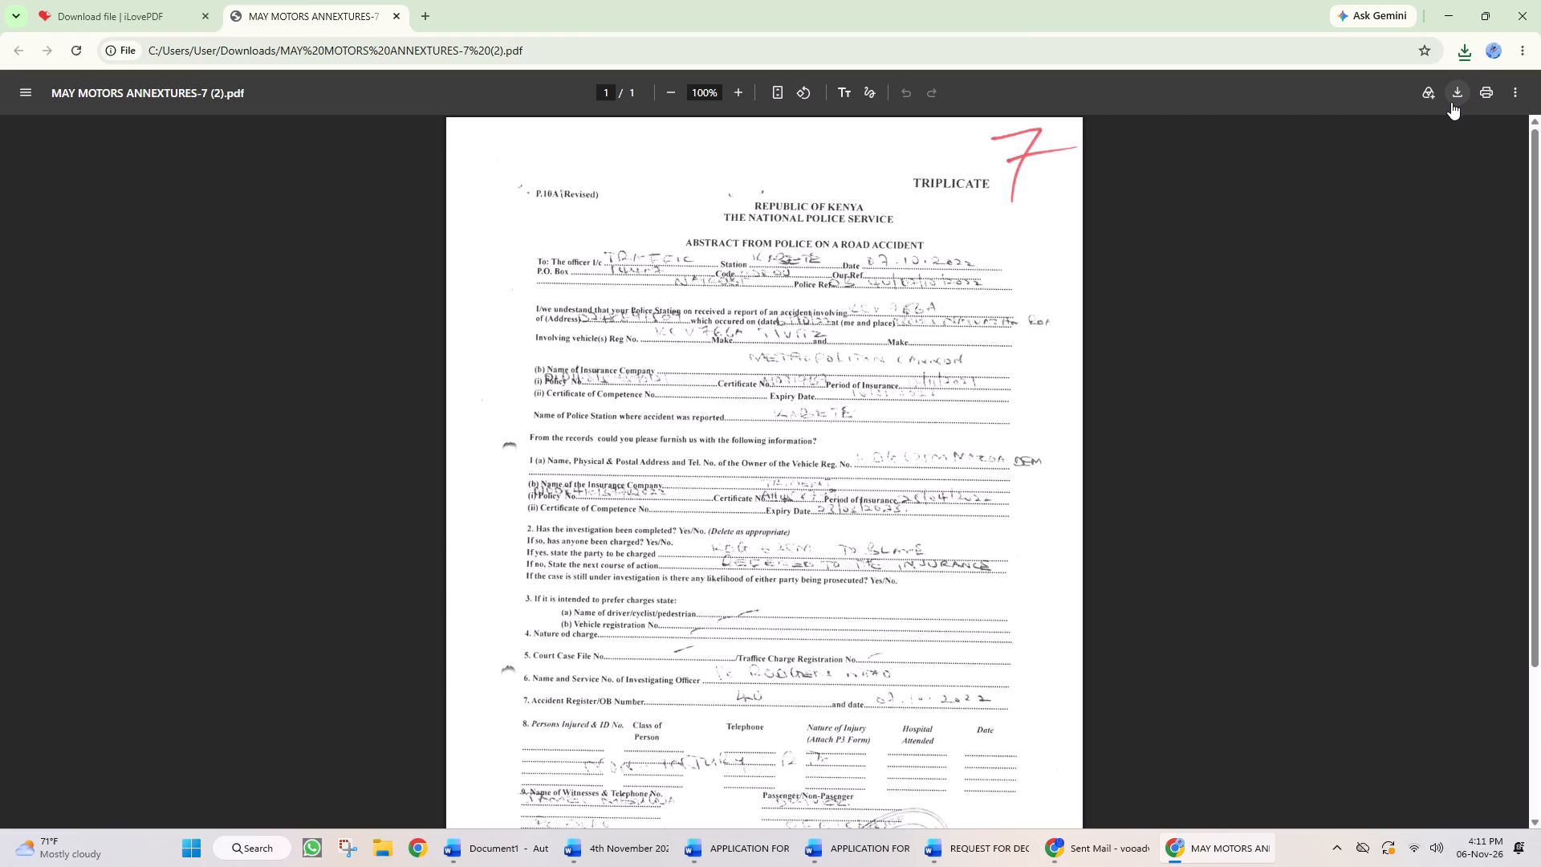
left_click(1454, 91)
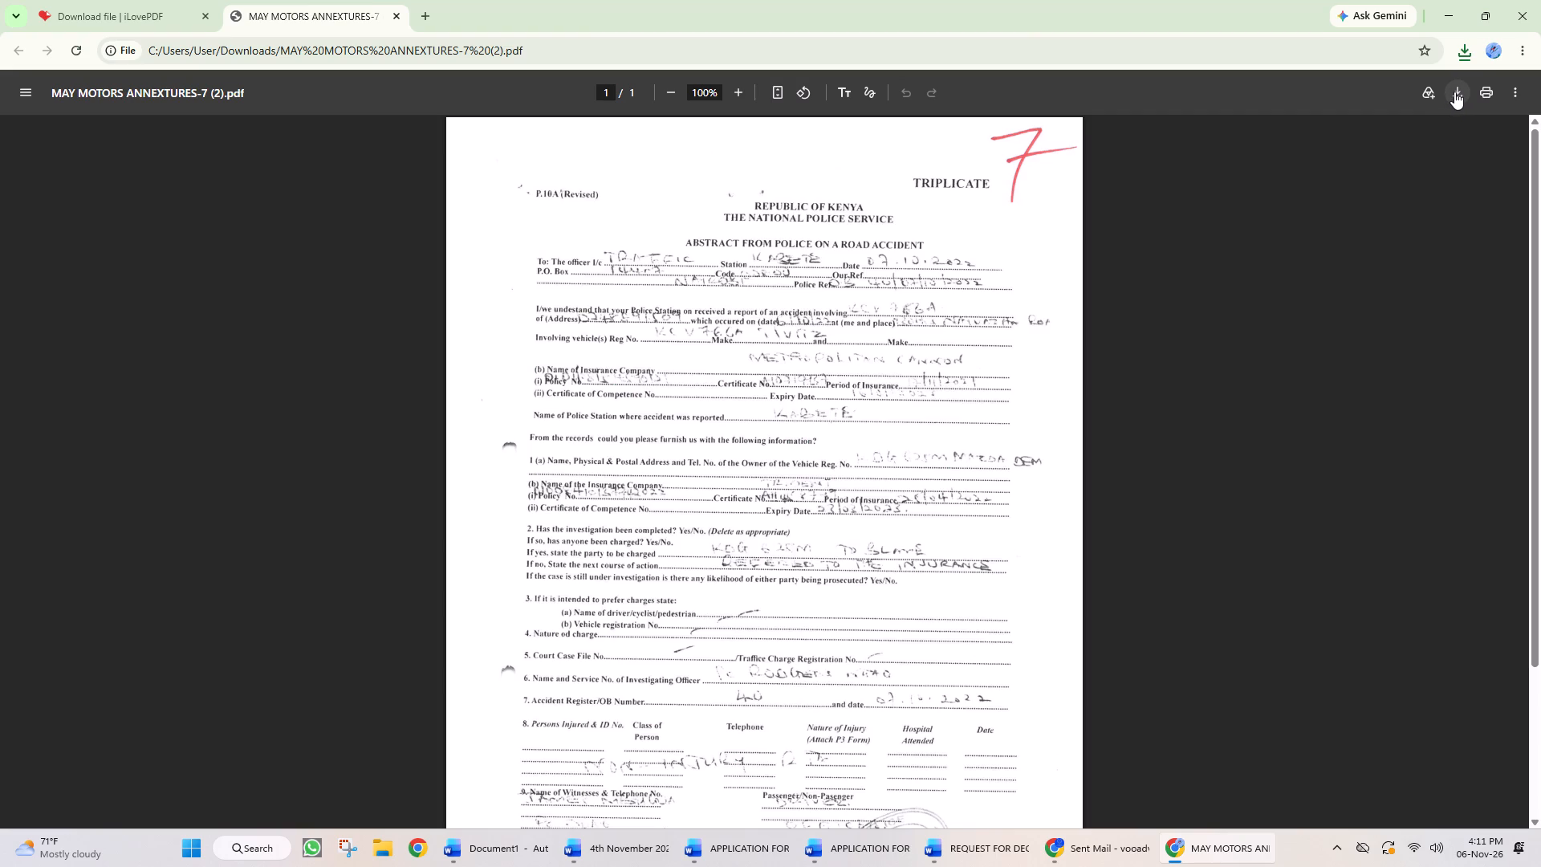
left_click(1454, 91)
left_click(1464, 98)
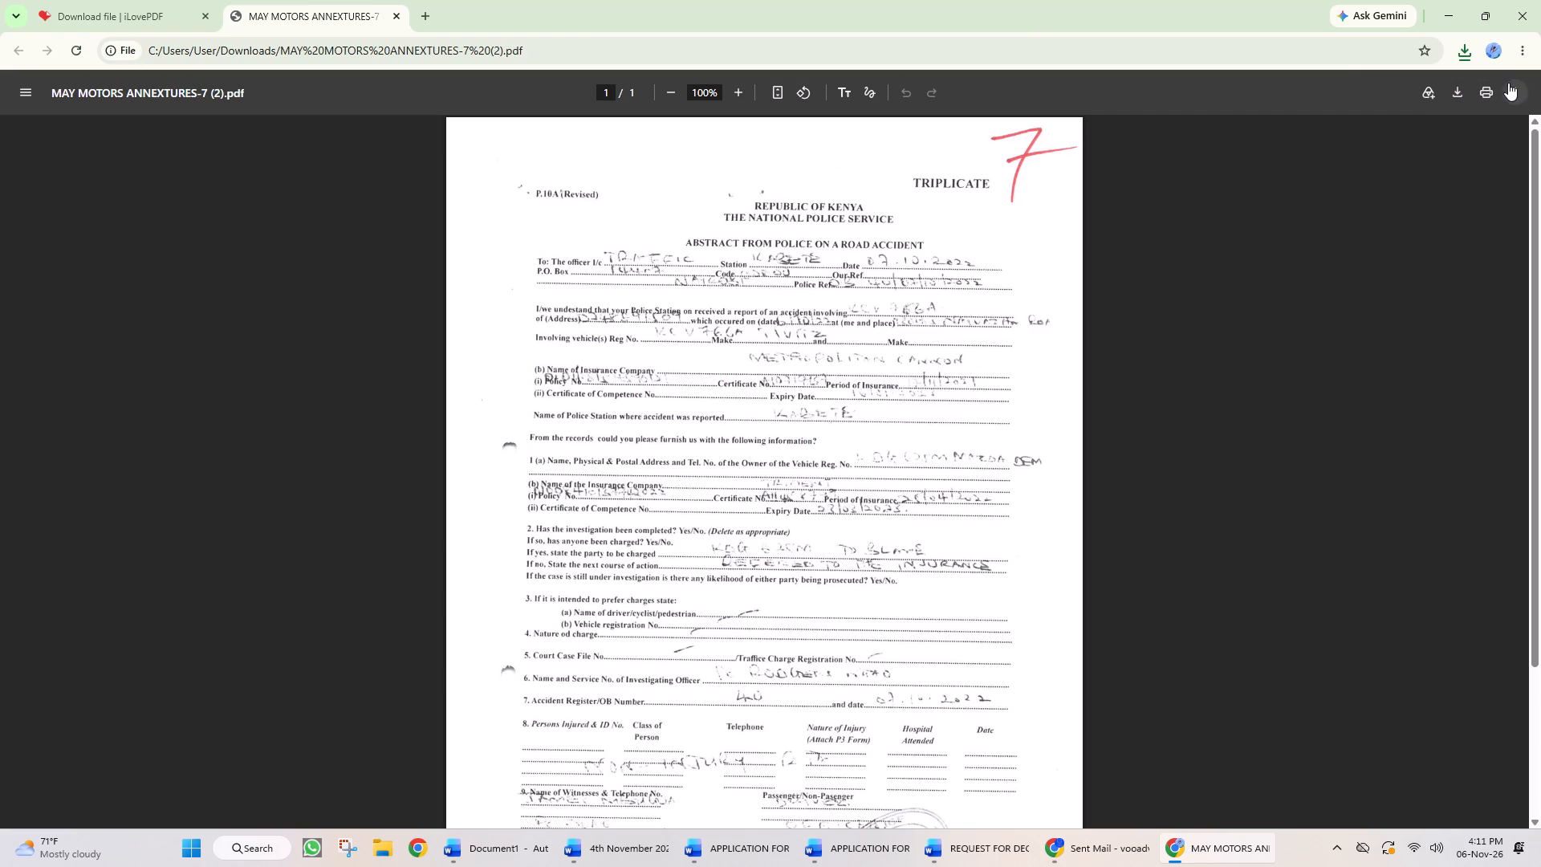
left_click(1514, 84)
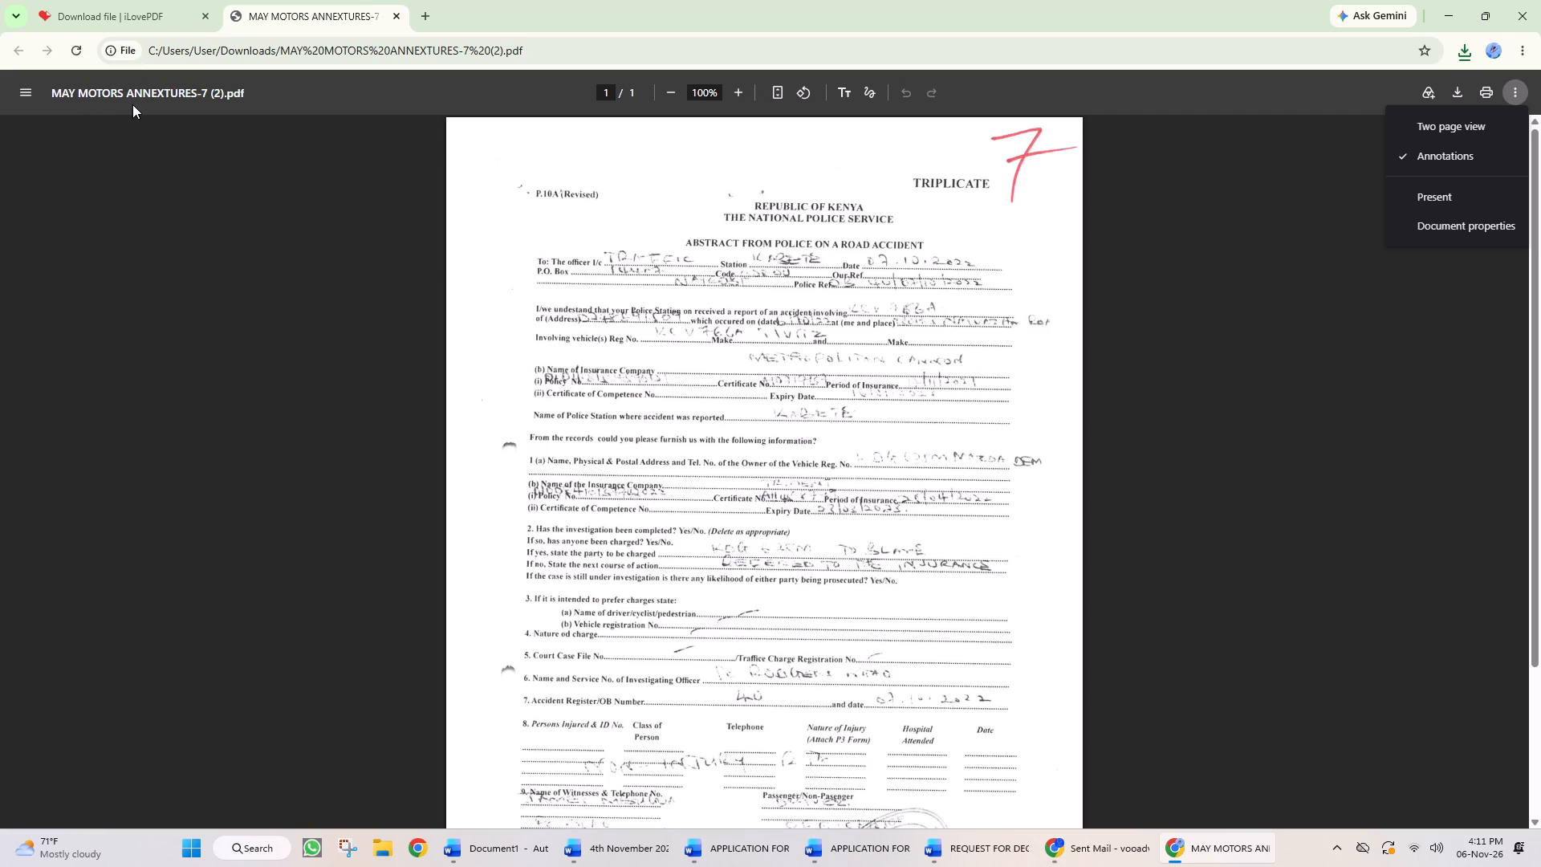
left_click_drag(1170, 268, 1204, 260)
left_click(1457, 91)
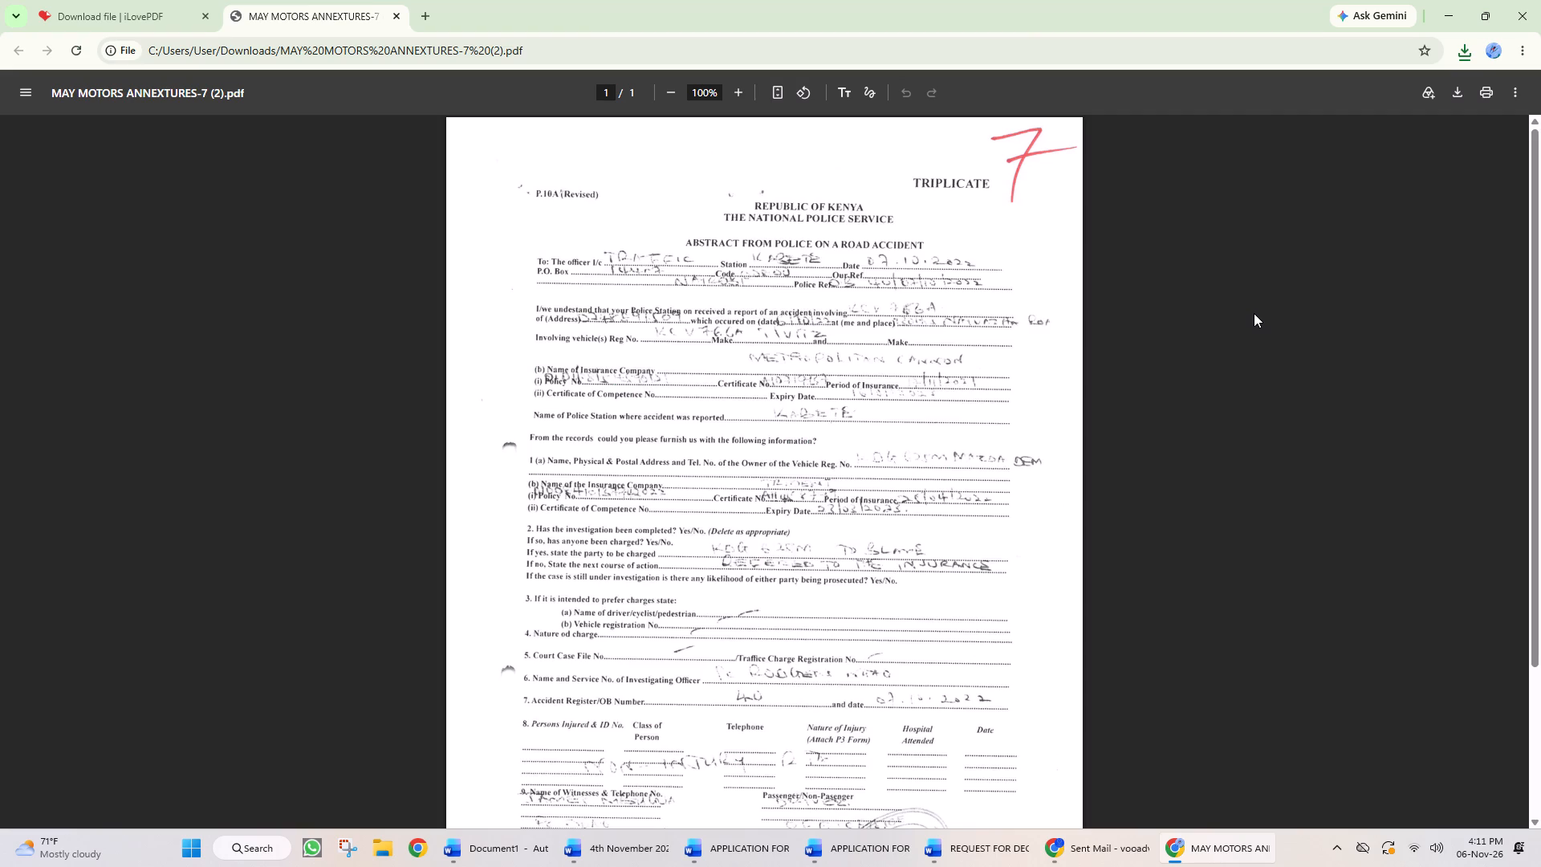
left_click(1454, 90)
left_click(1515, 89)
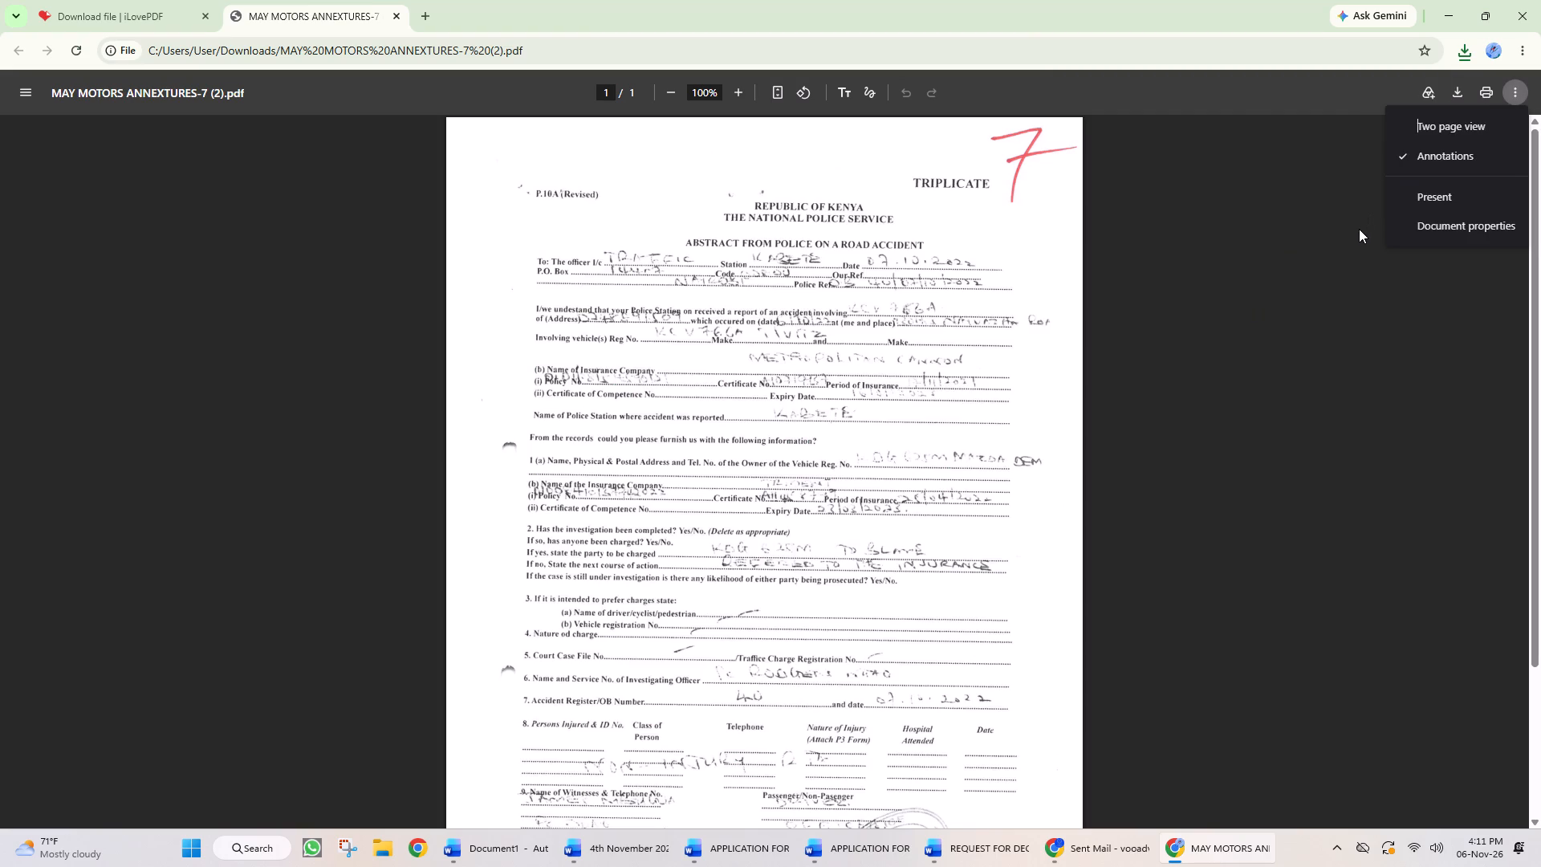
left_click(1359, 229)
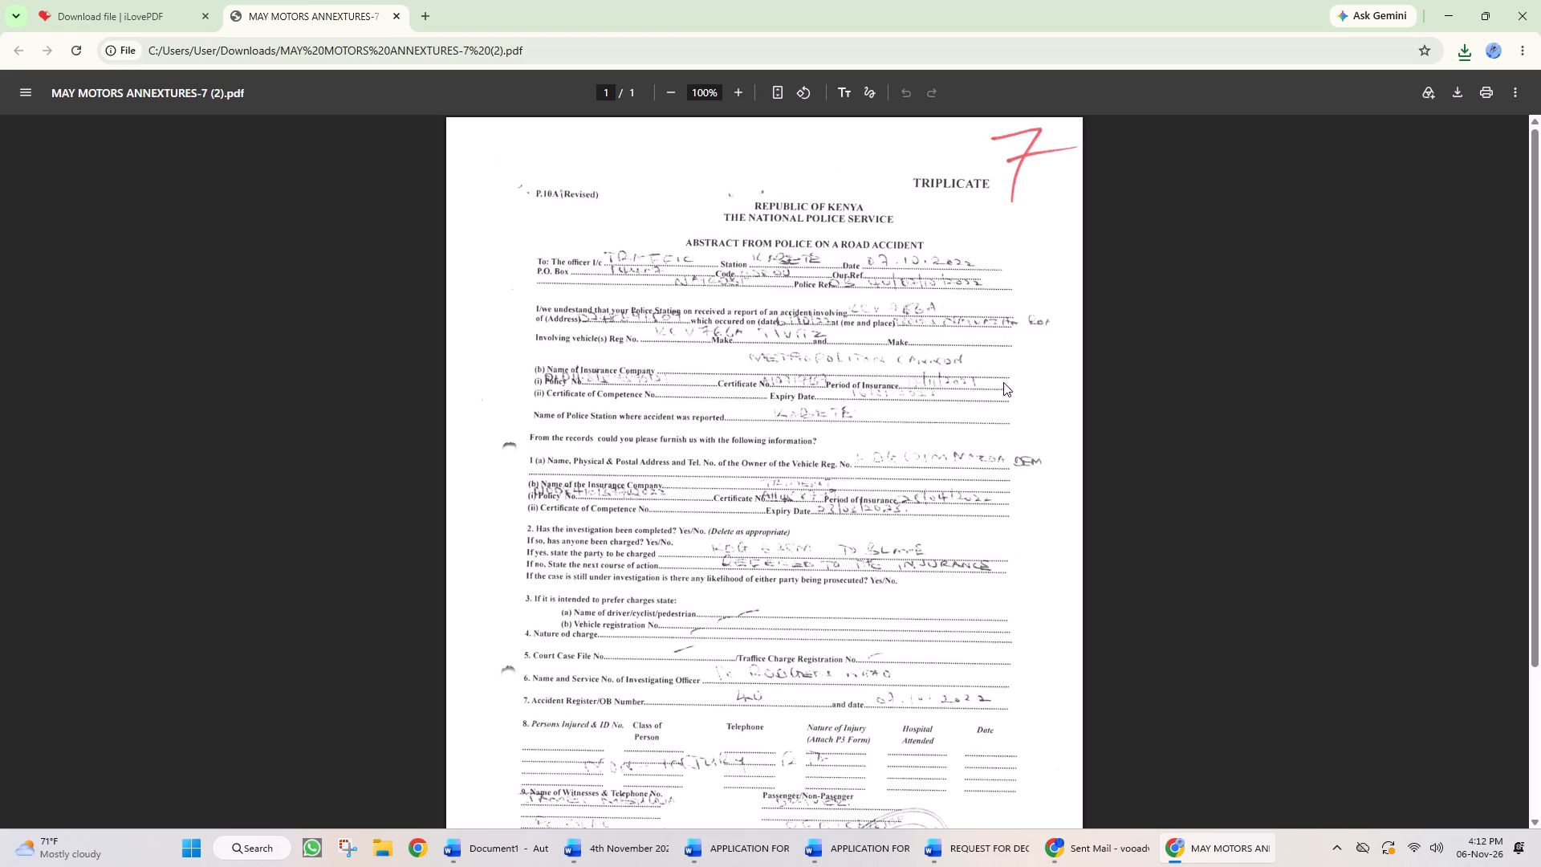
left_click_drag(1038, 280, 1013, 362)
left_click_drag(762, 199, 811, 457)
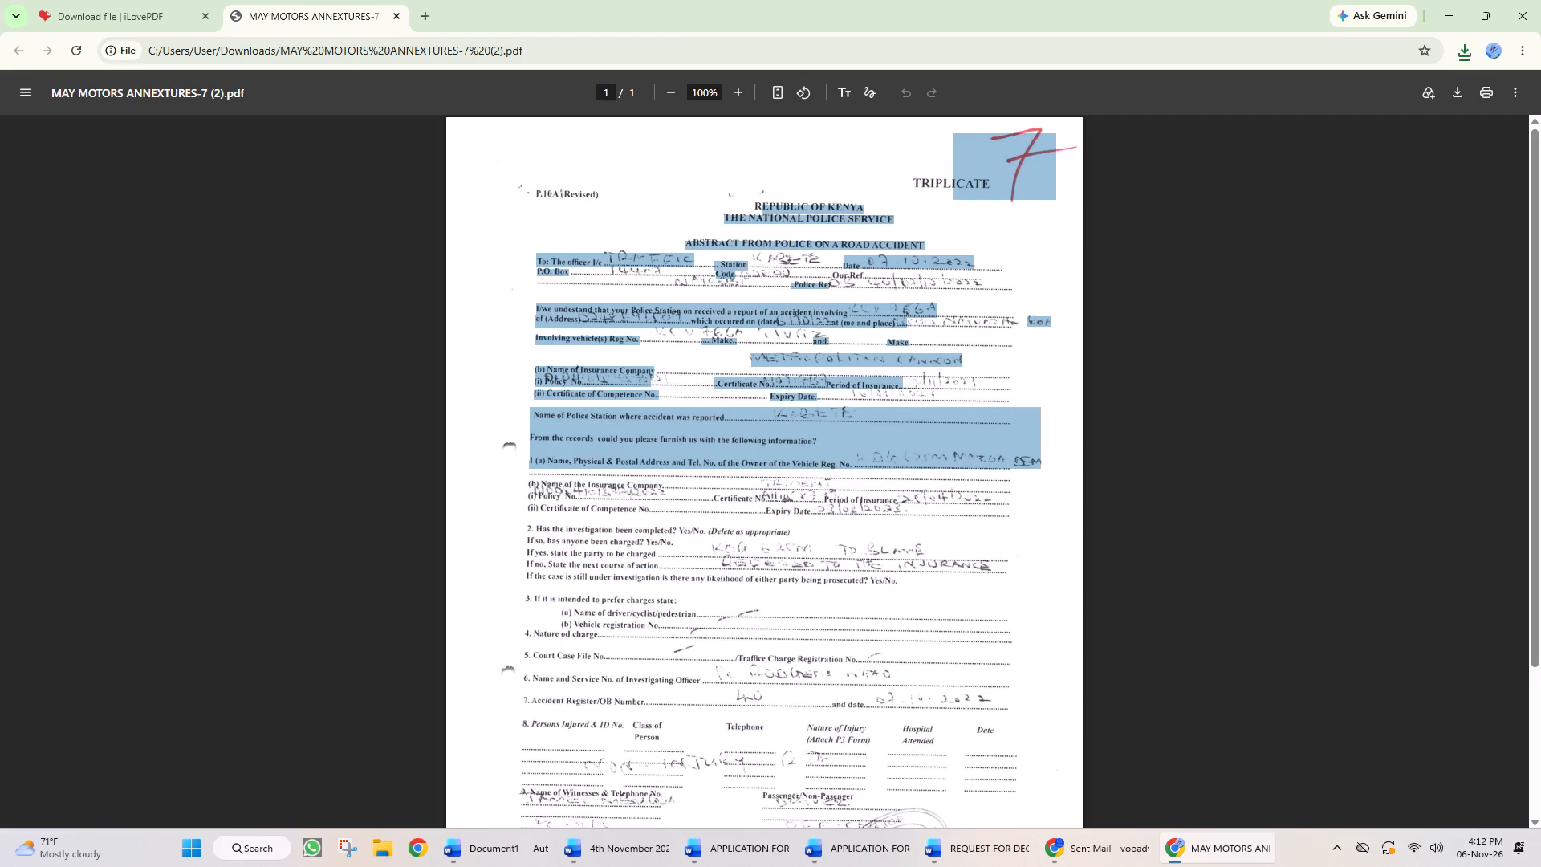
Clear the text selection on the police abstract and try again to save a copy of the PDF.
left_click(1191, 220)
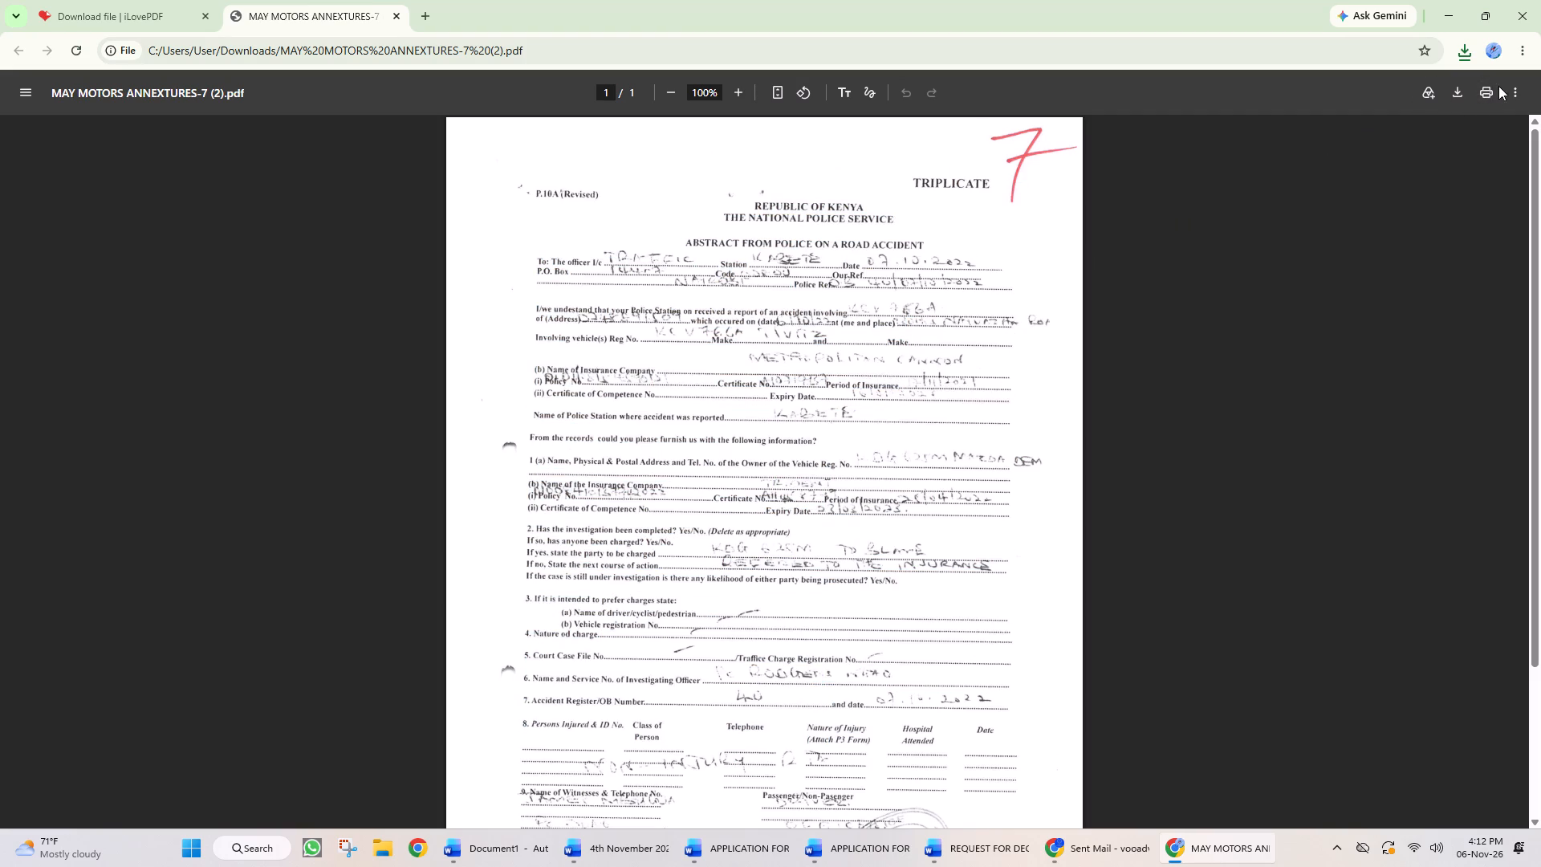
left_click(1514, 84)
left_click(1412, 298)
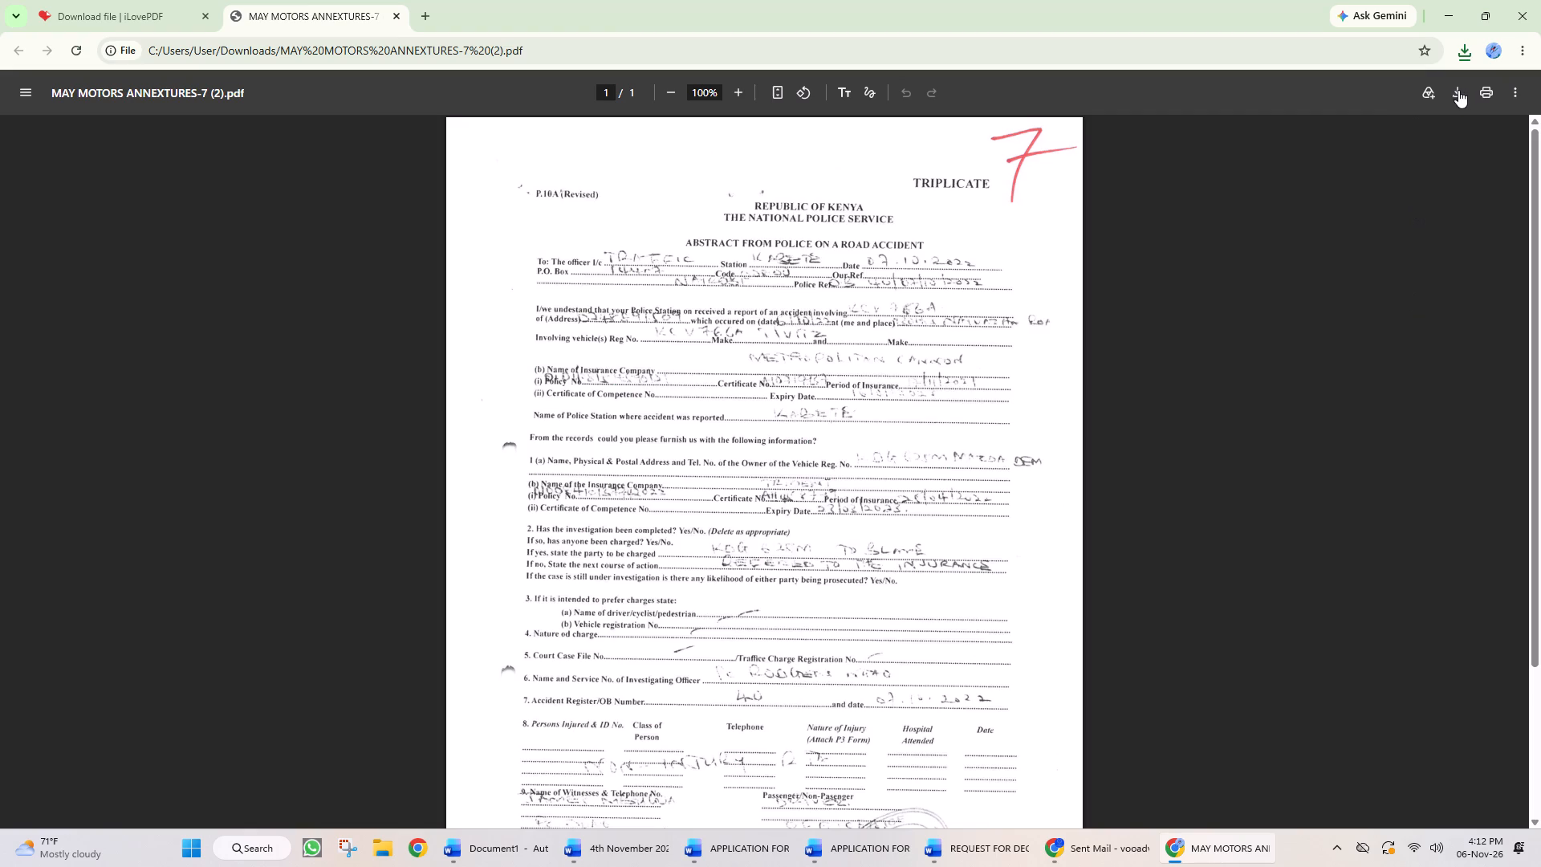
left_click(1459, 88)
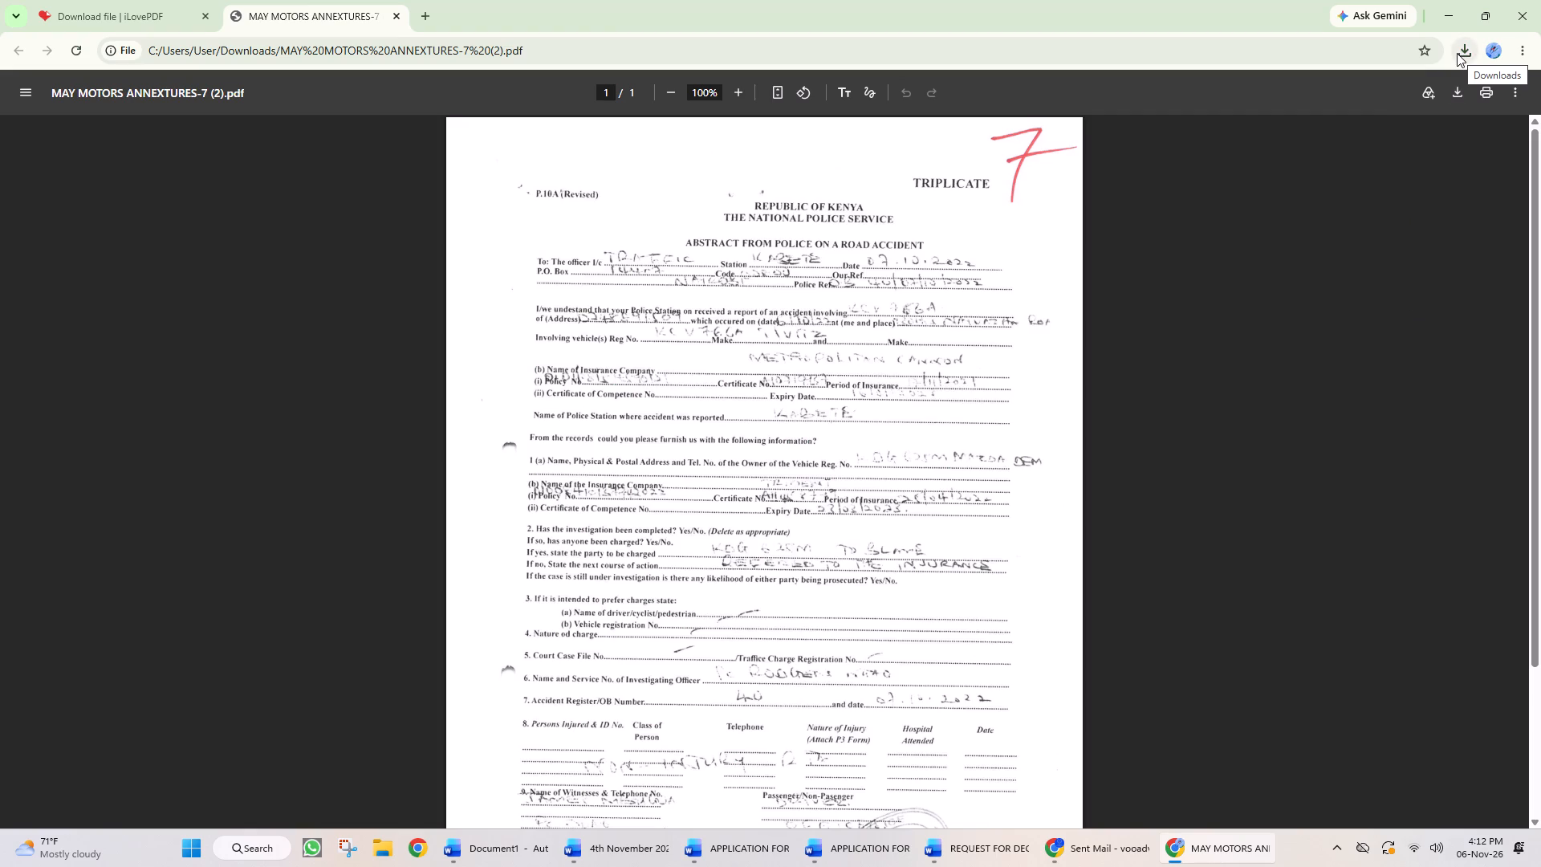
Locate the downloaded MAY MOTORS ANNEXTURES-7 (2) file in its folder, and close the folder view.
left_click(1458, 51)
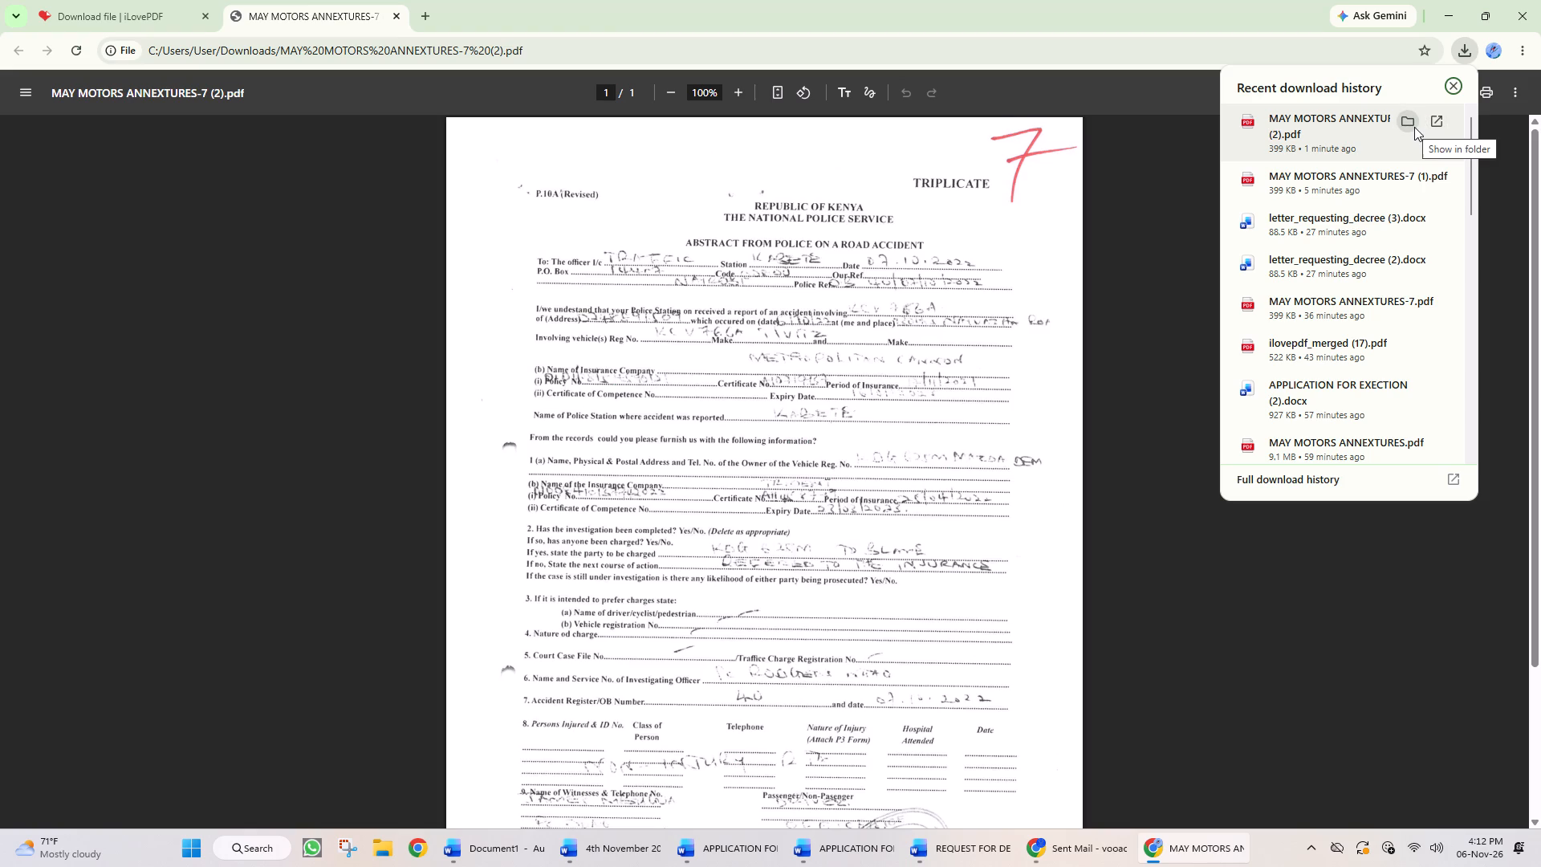
left_click(1414, 127)
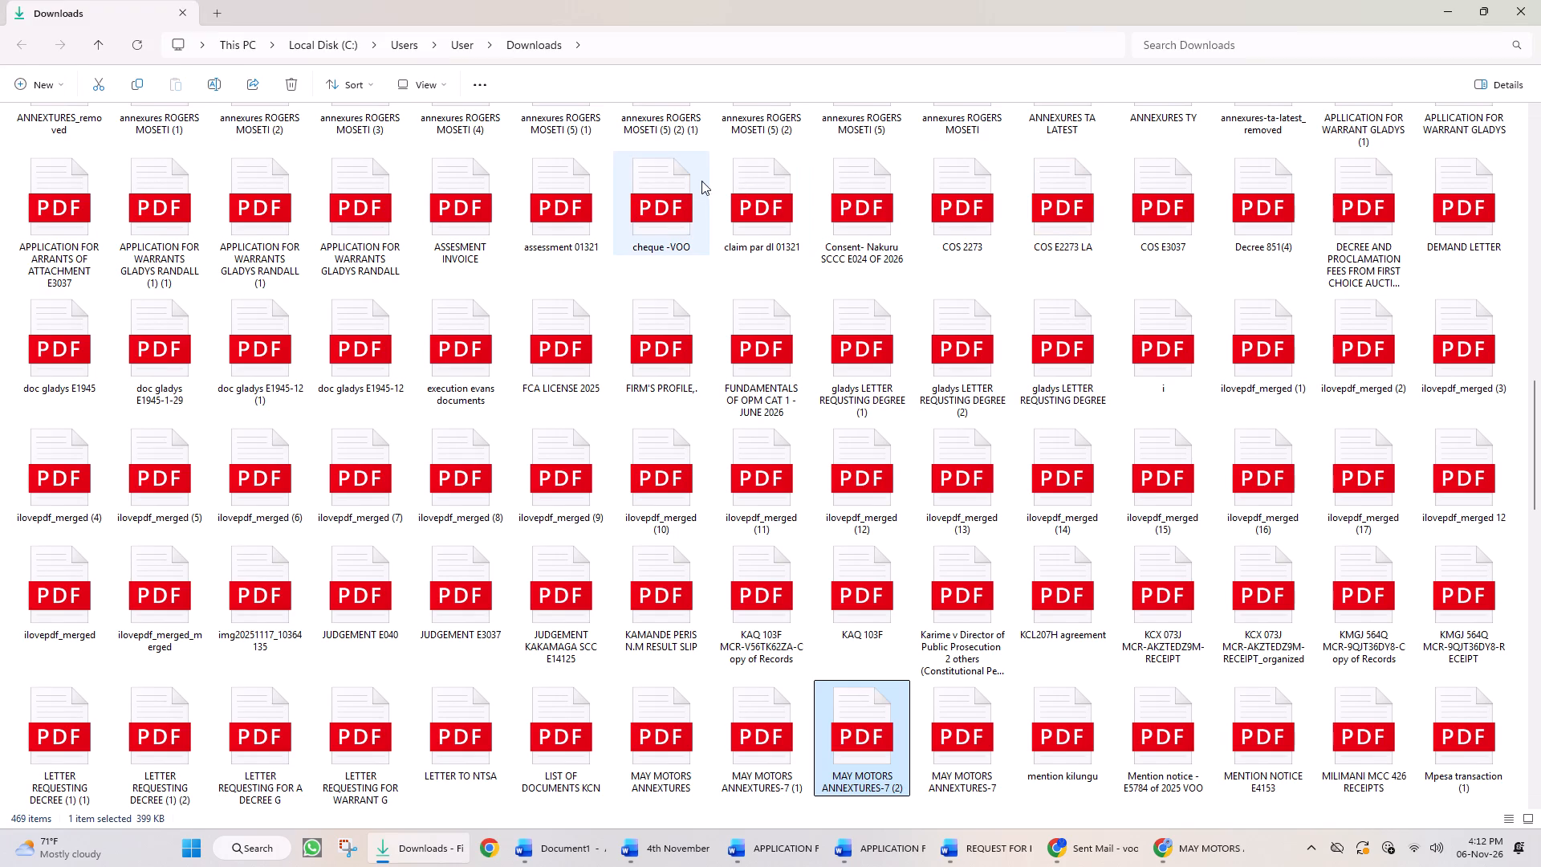
left_click(178, 19)
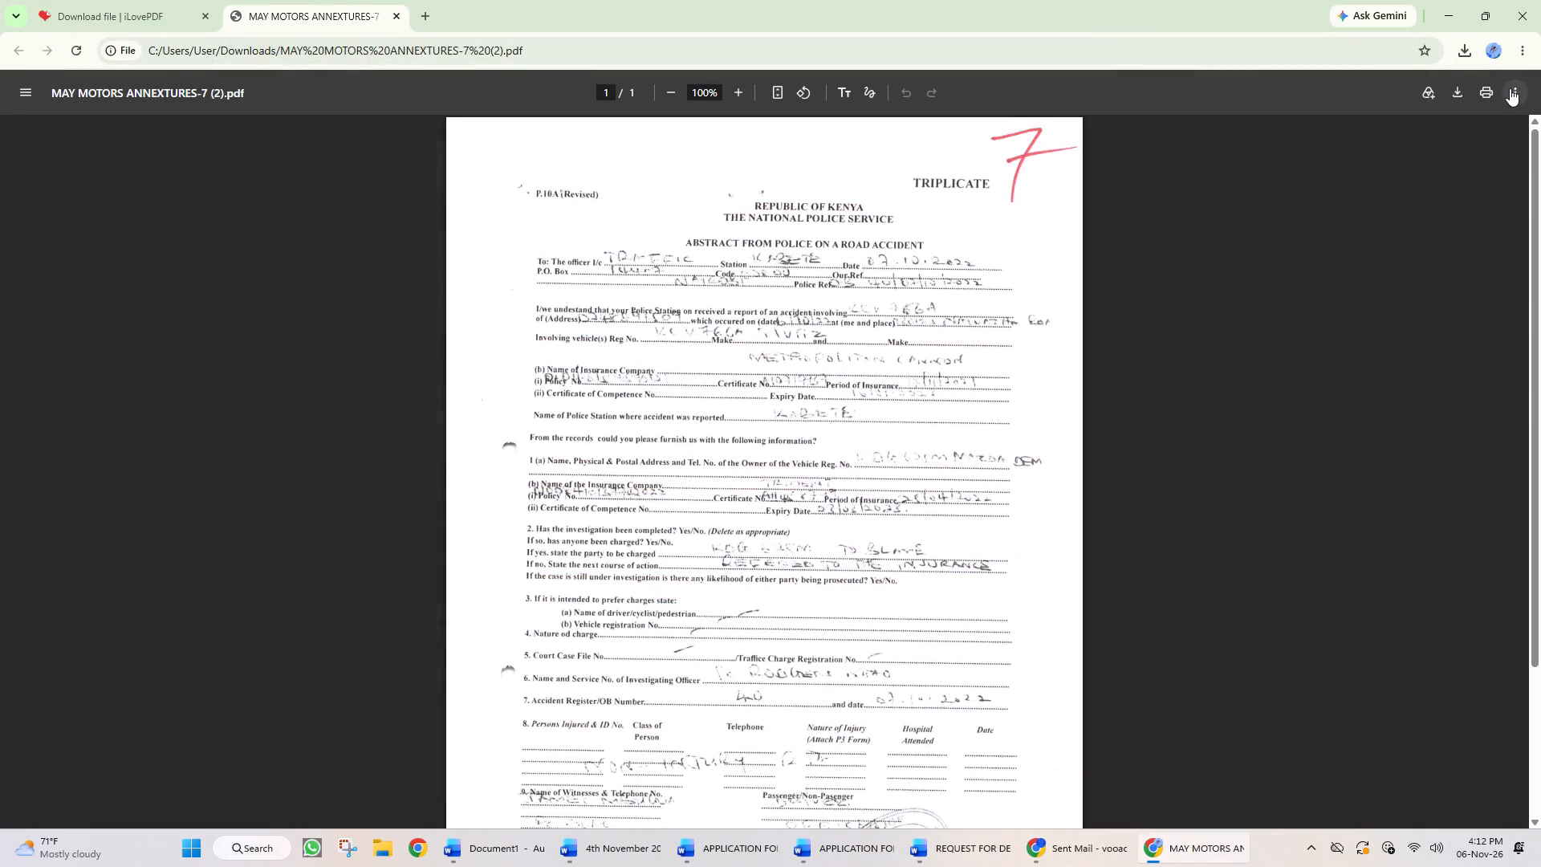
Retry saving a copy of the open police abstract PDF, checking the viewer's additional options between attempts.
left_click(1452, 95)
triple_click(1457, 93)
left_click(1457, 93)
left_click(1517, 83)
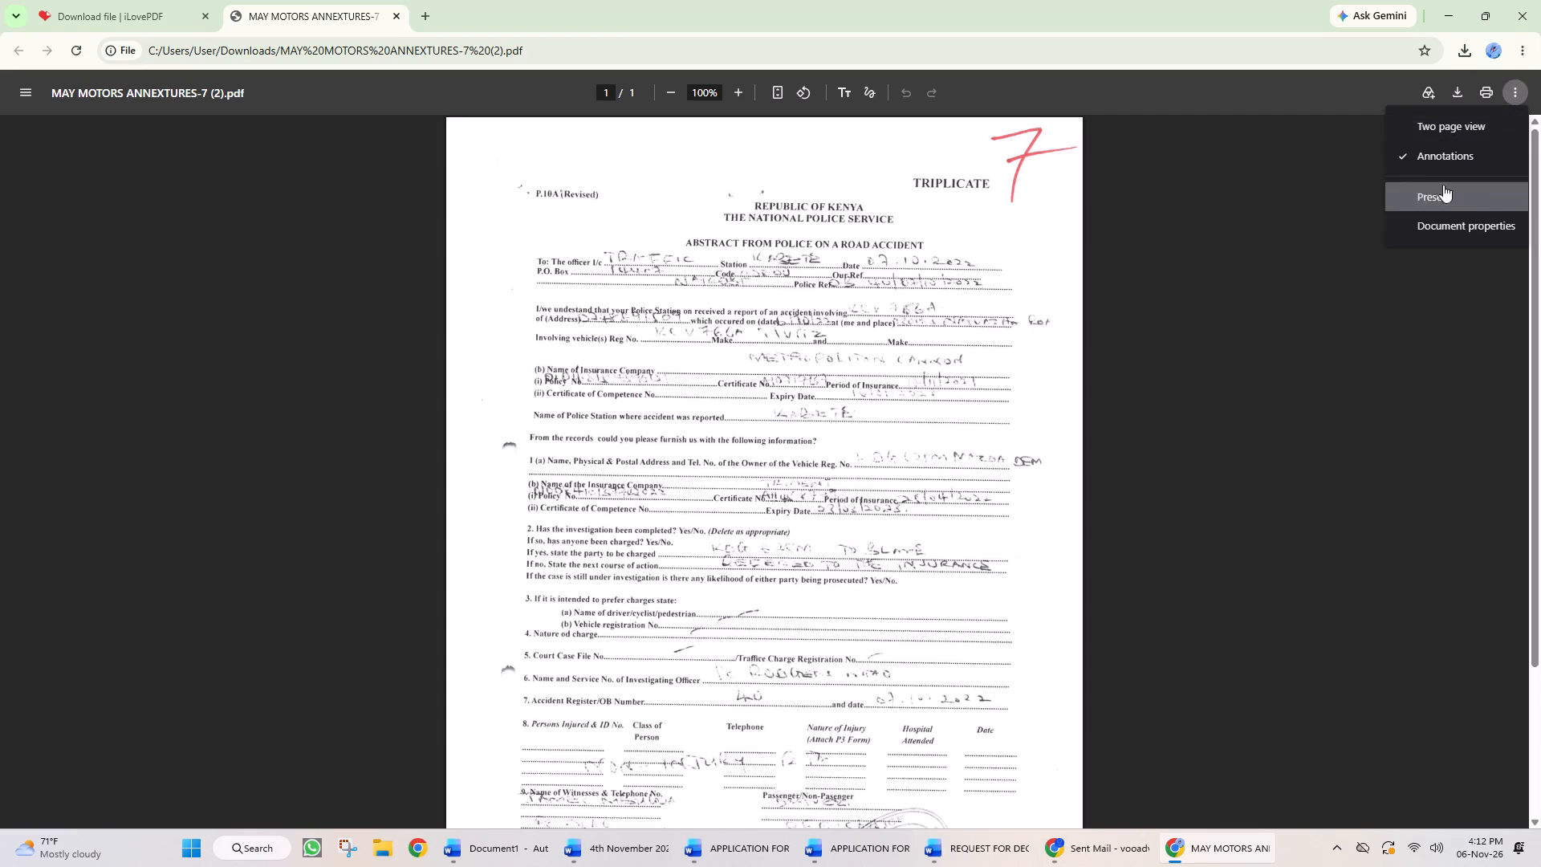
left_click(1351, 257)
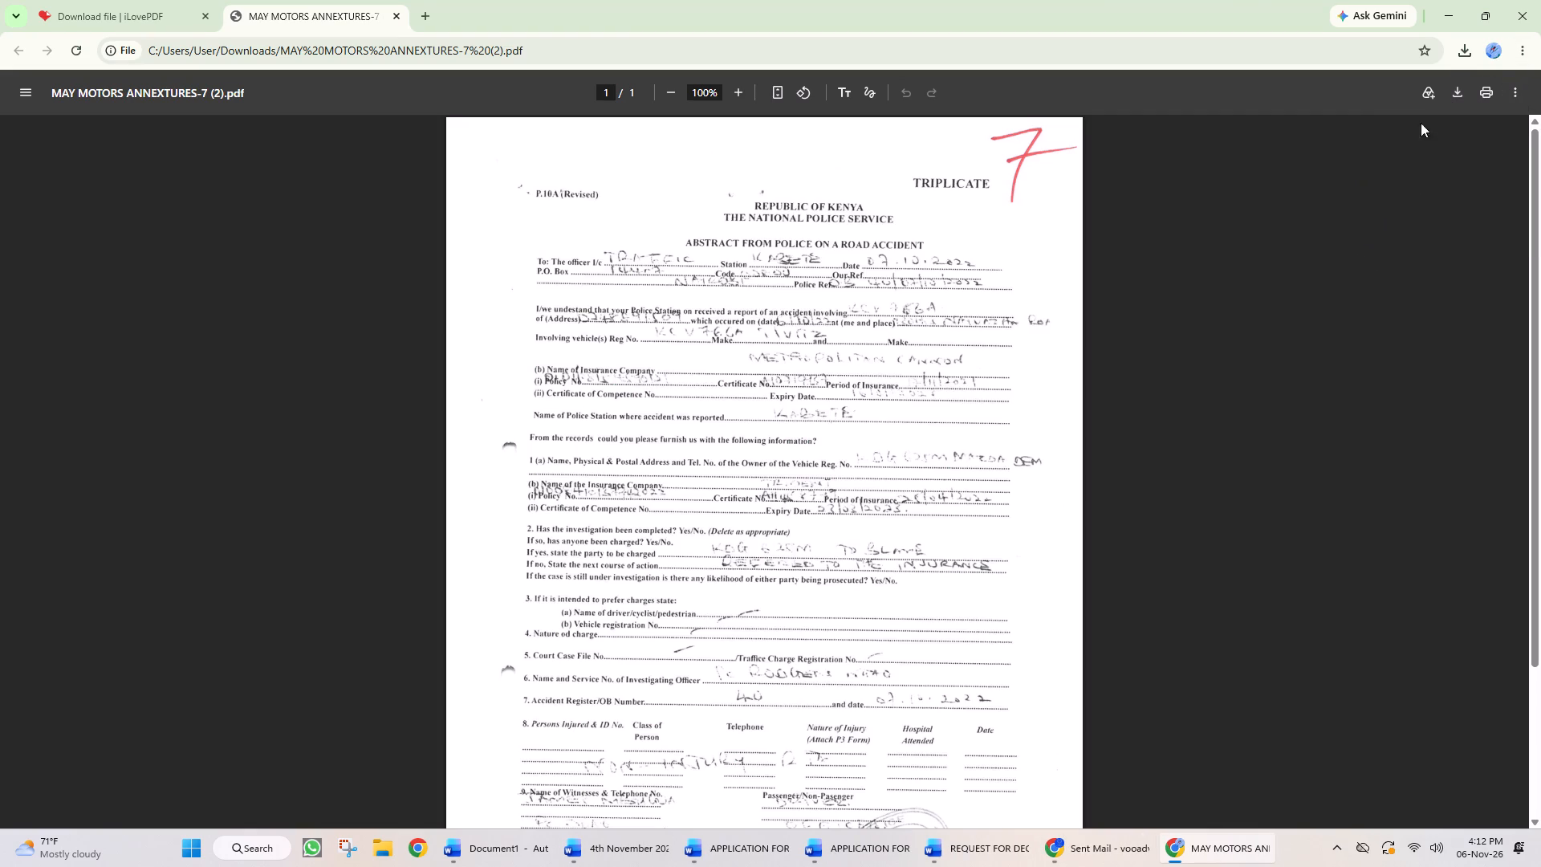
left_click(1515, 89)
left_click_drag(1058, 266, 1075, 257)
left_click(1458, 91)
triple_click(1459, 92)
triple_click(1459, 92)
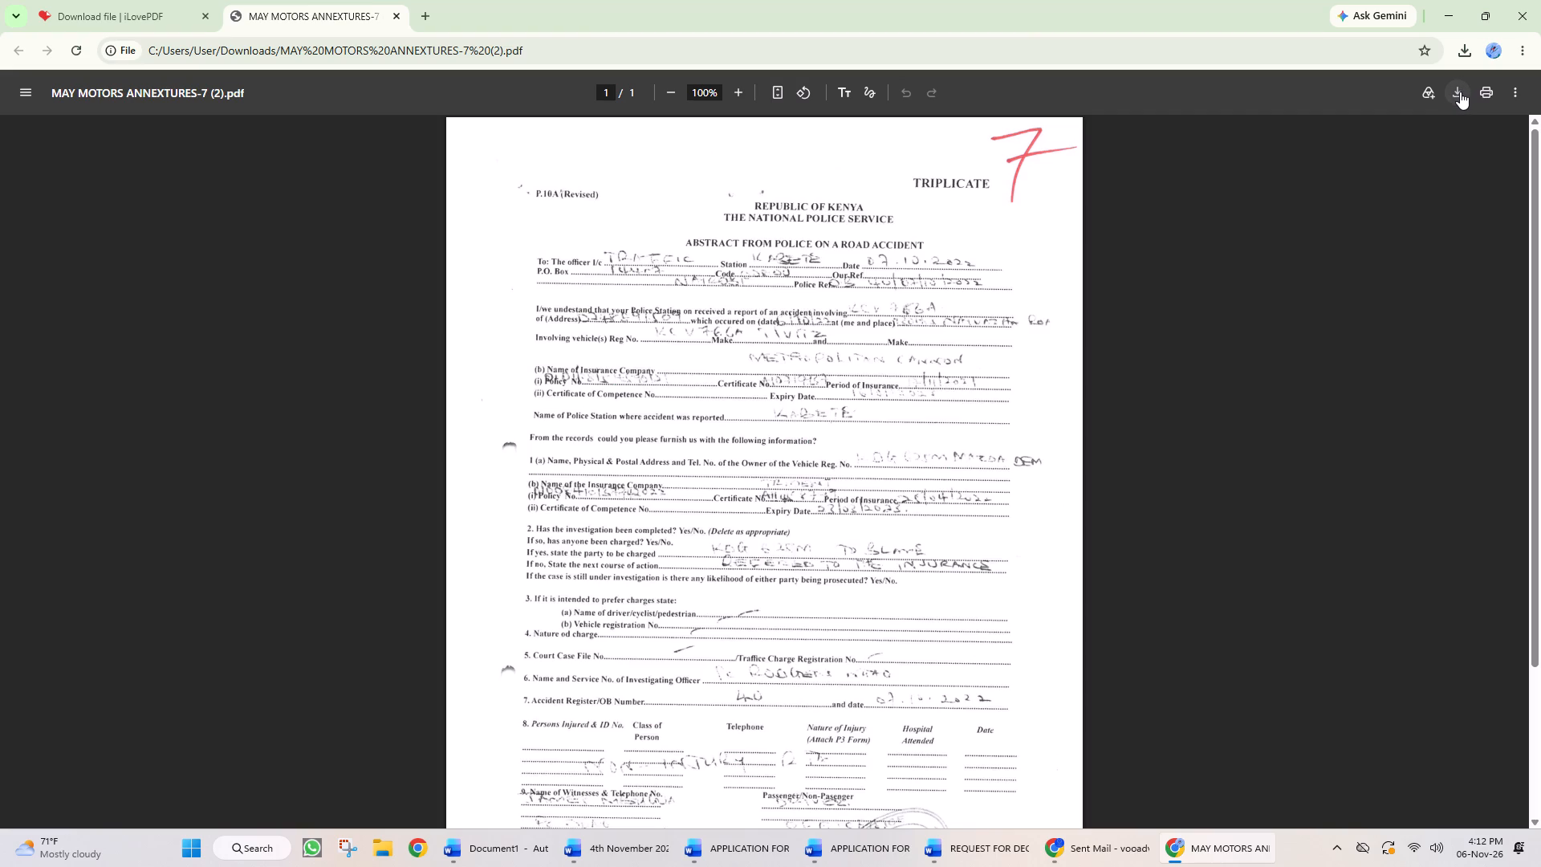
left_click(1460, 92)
Check the recent download history for the saved police abstract copy and close the list.
left_click(1458, 50)
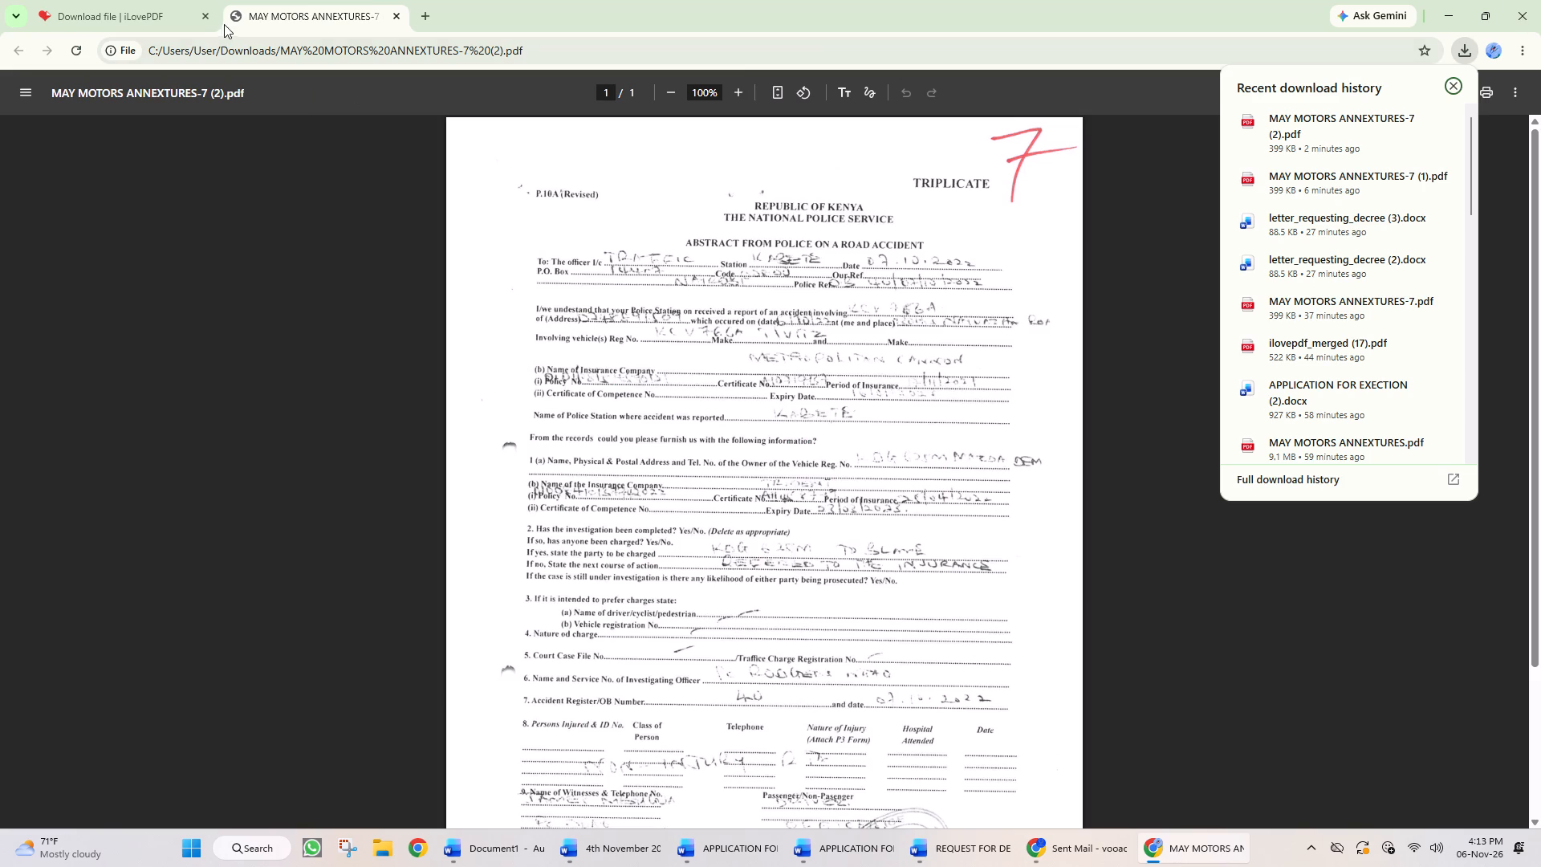
left_click(87, 46)
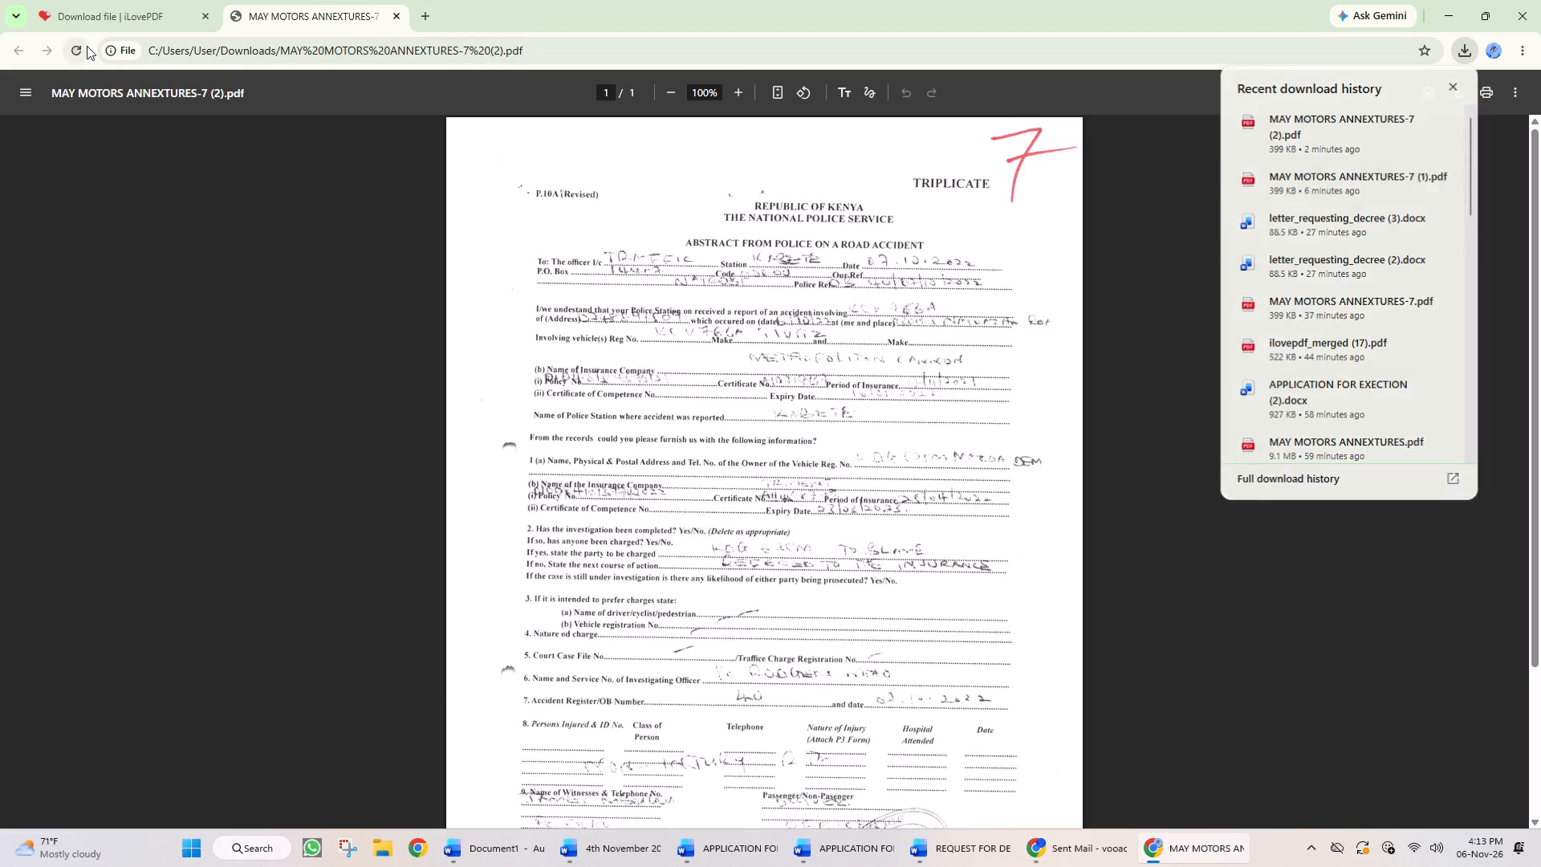
left_click(1451, 88)
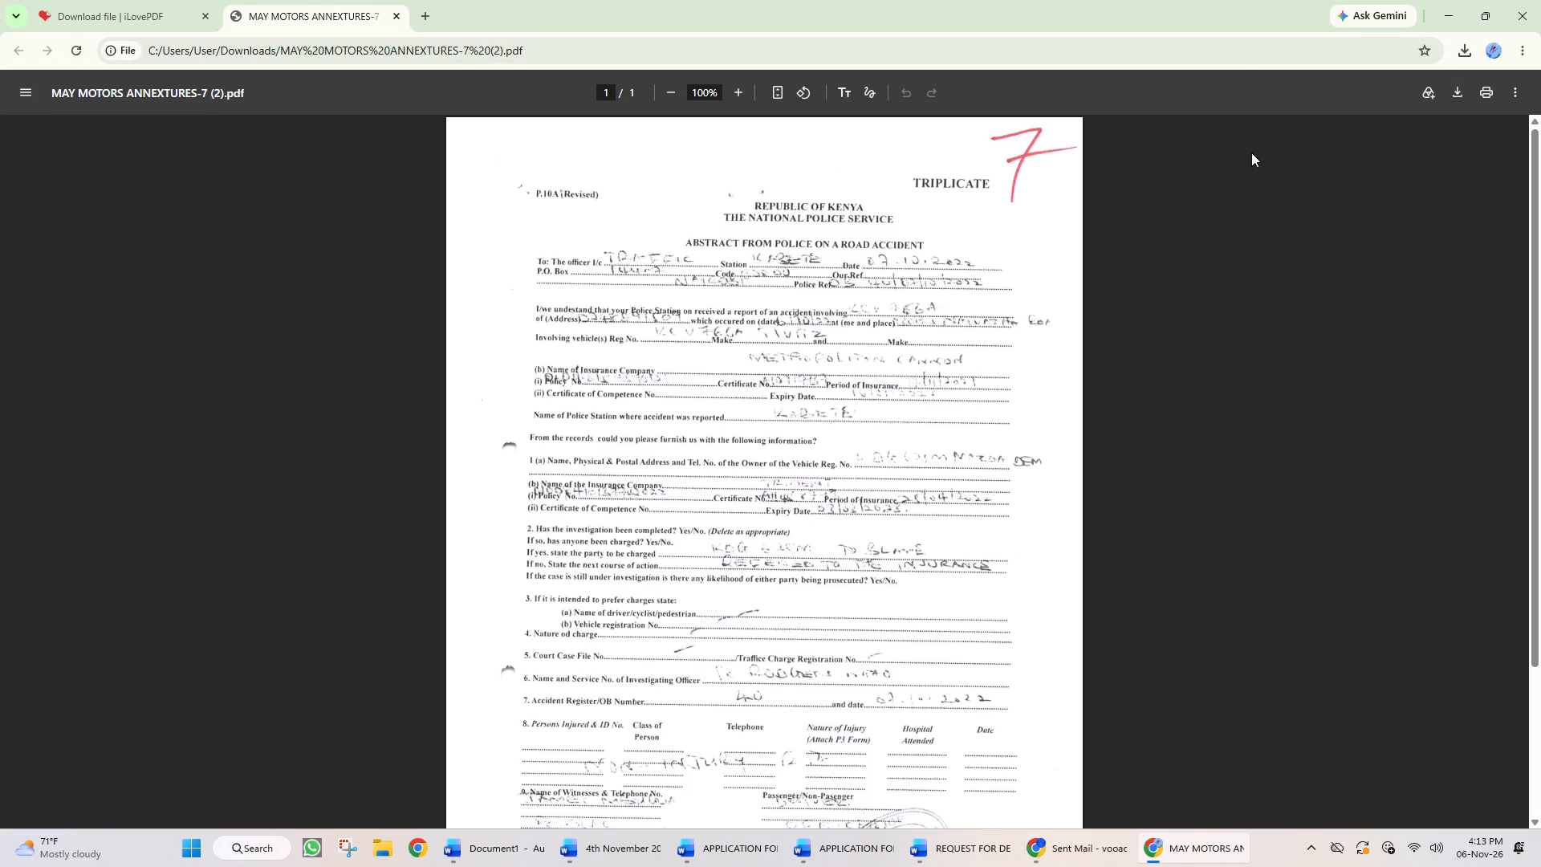
Reopen the recent download history to look for the saved police abstract PDF.
left_click(1455, 49)
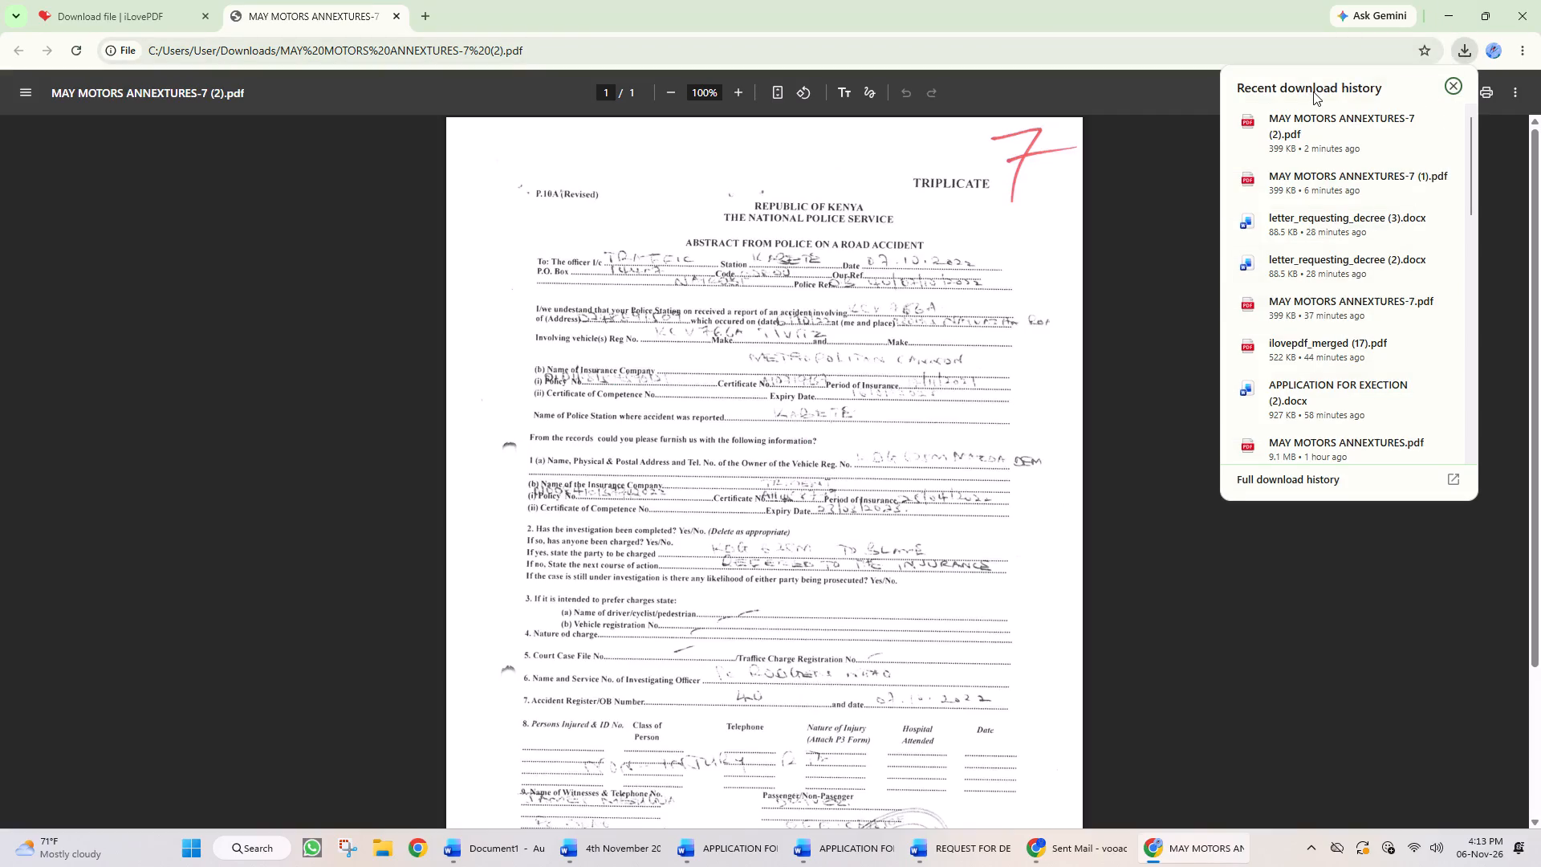
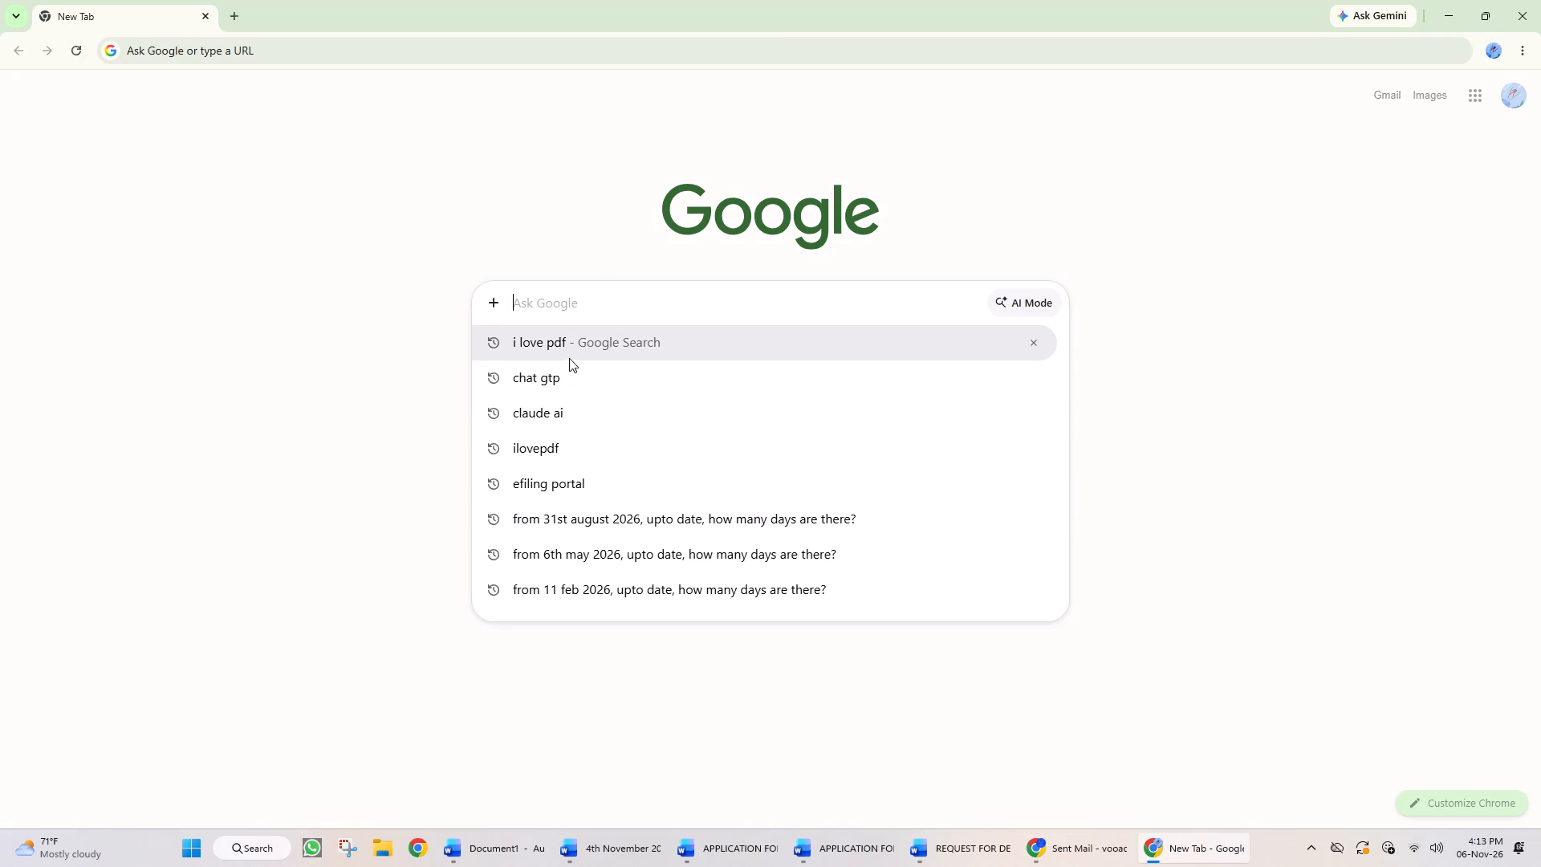
Search for i love pdf, open the iLovePDF Split PDF tool and start selecting a PDF from Downloads to split.
left_click(568, 348)
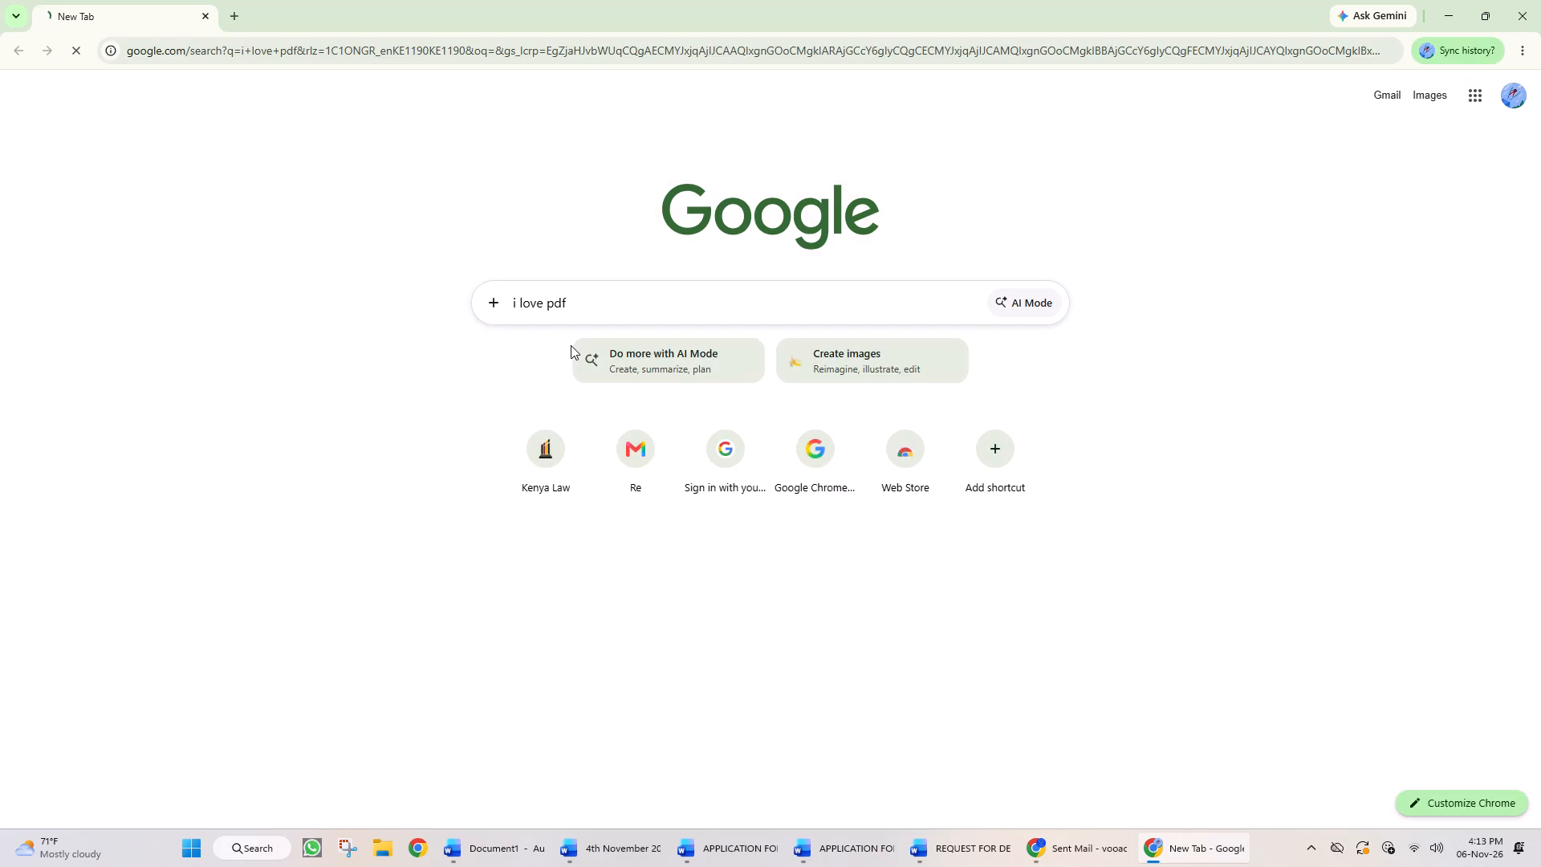
double_click(418, 258)
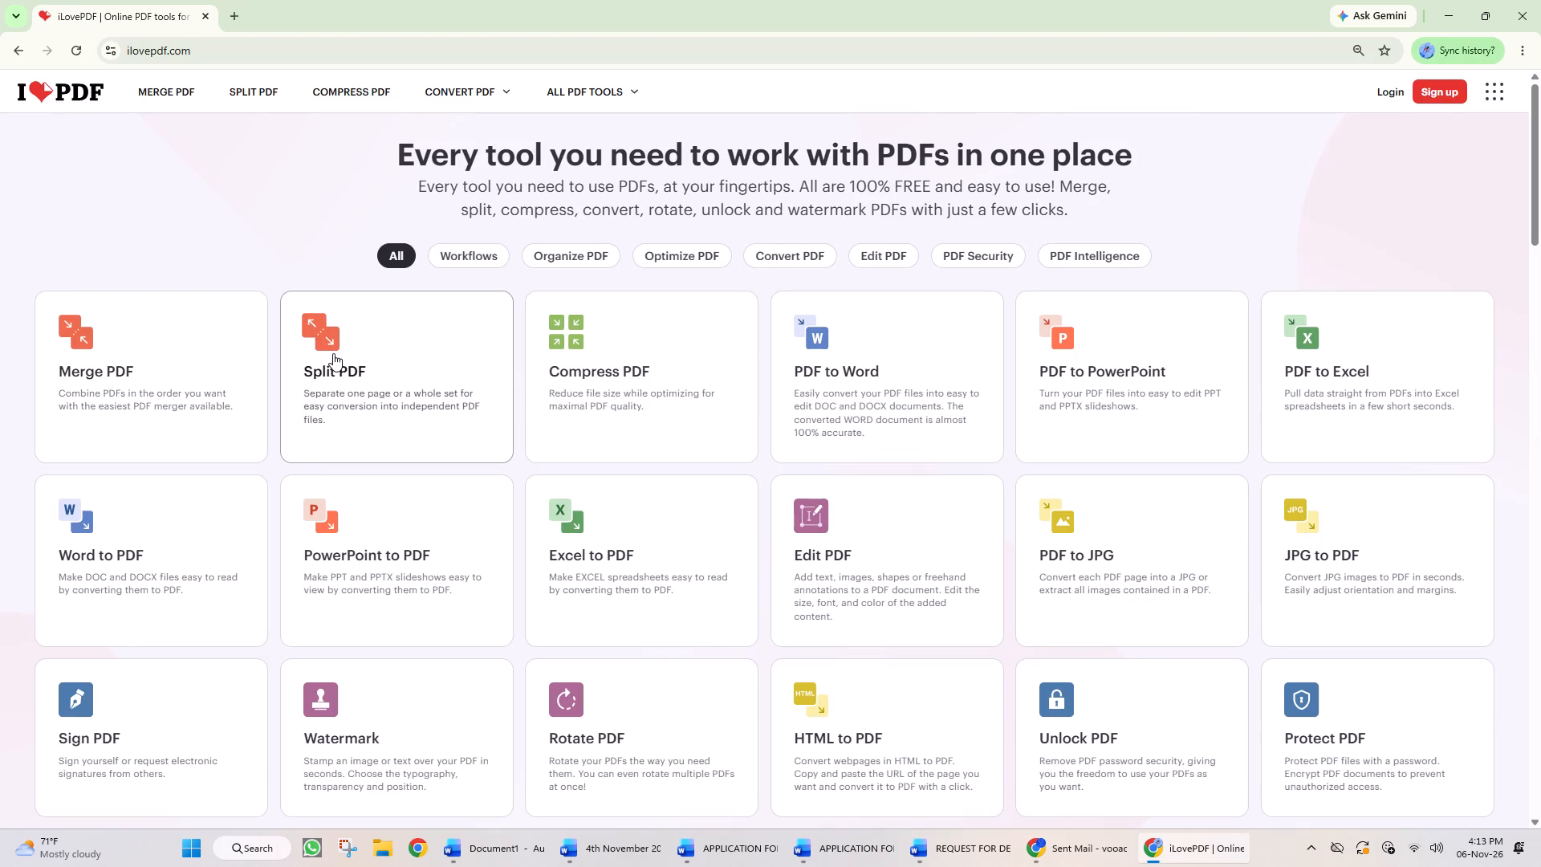
double_click(335, 353)
left_click(725, 293)
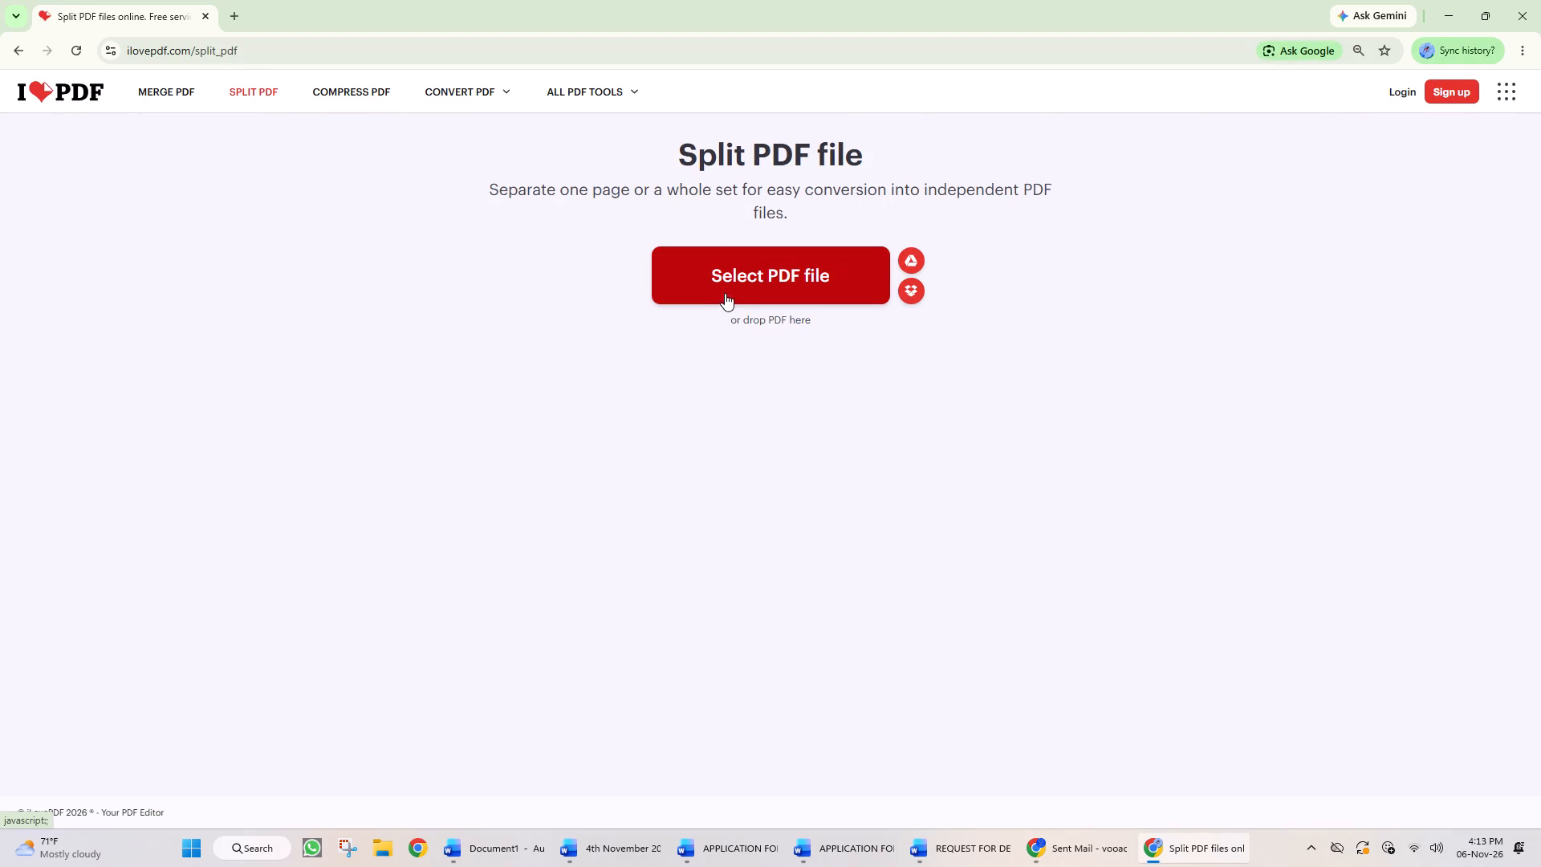
double_click(725, 287)
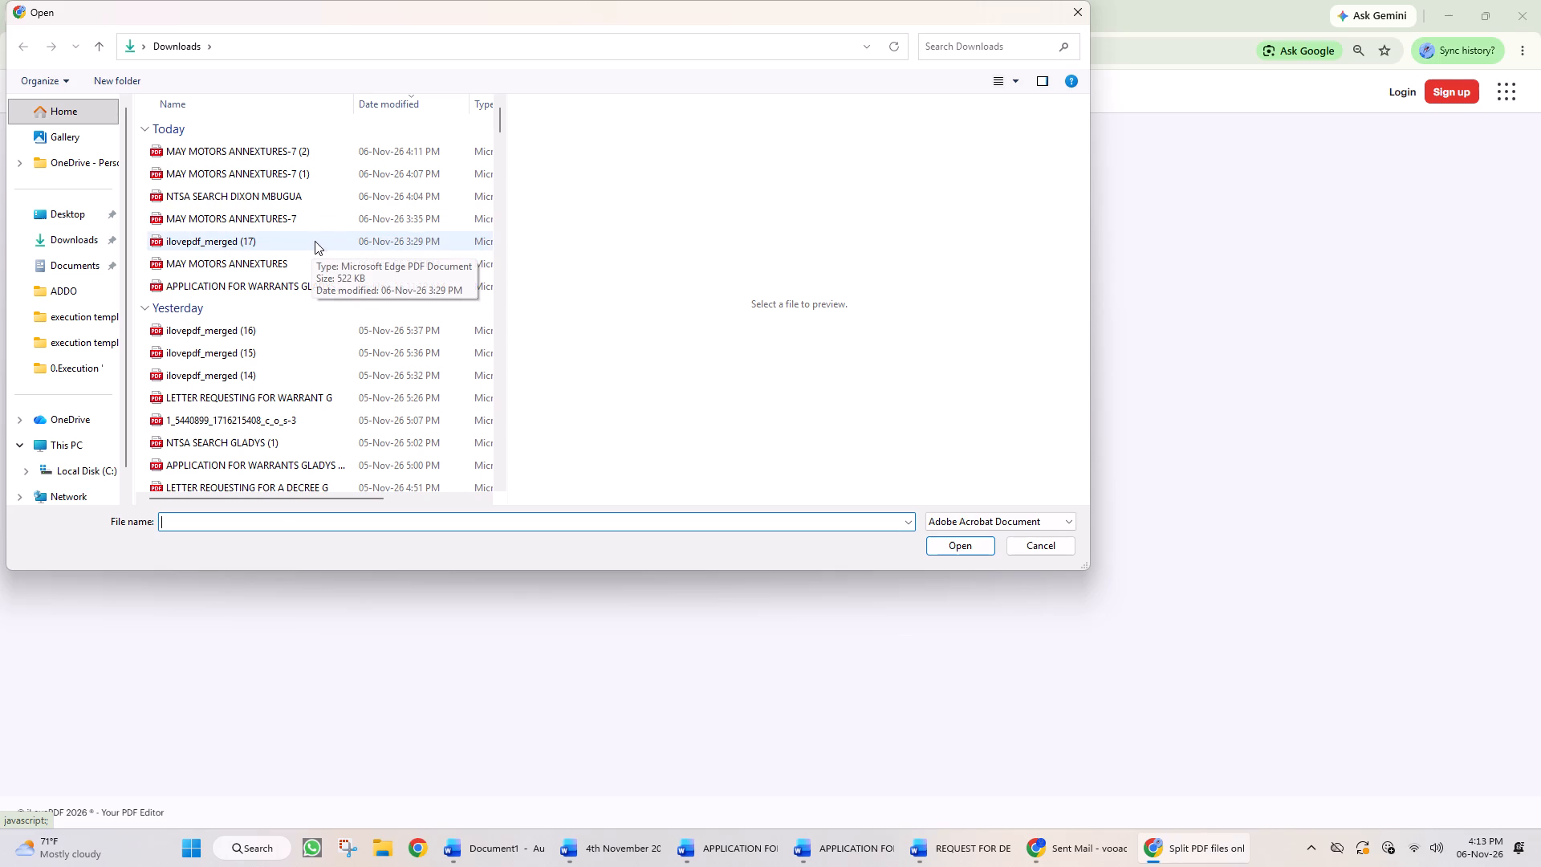
Preview the MAY MOTORS ANNEXTURES PDF in Downloads and load it into the split tool.
left_click(313, 262)
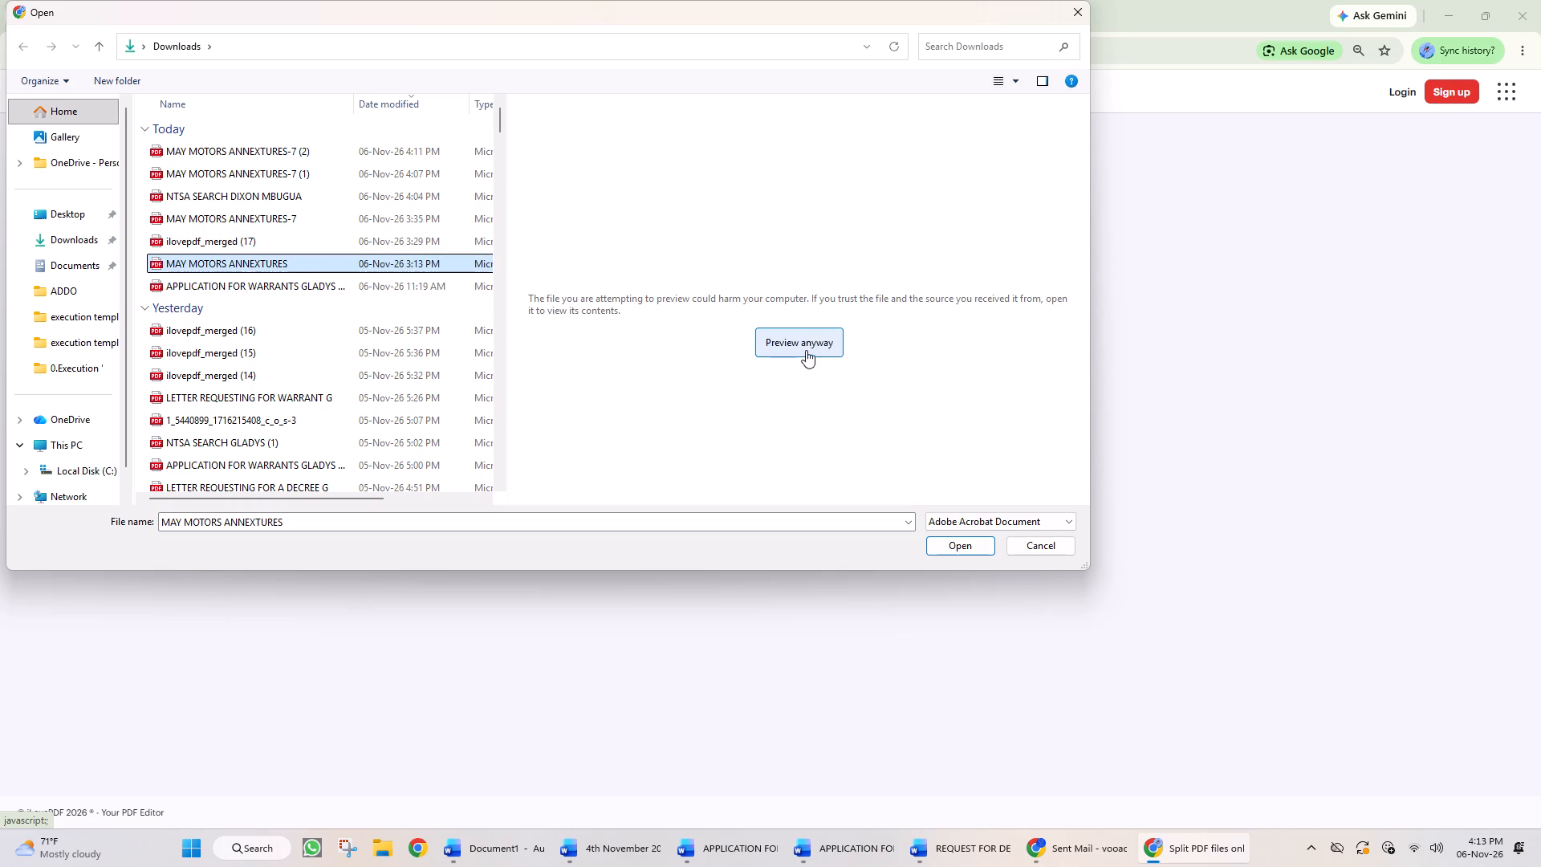
left_click(806, 350)
scroll(864, 393, "down", 20)
scroll(864, 393, "down", 4)
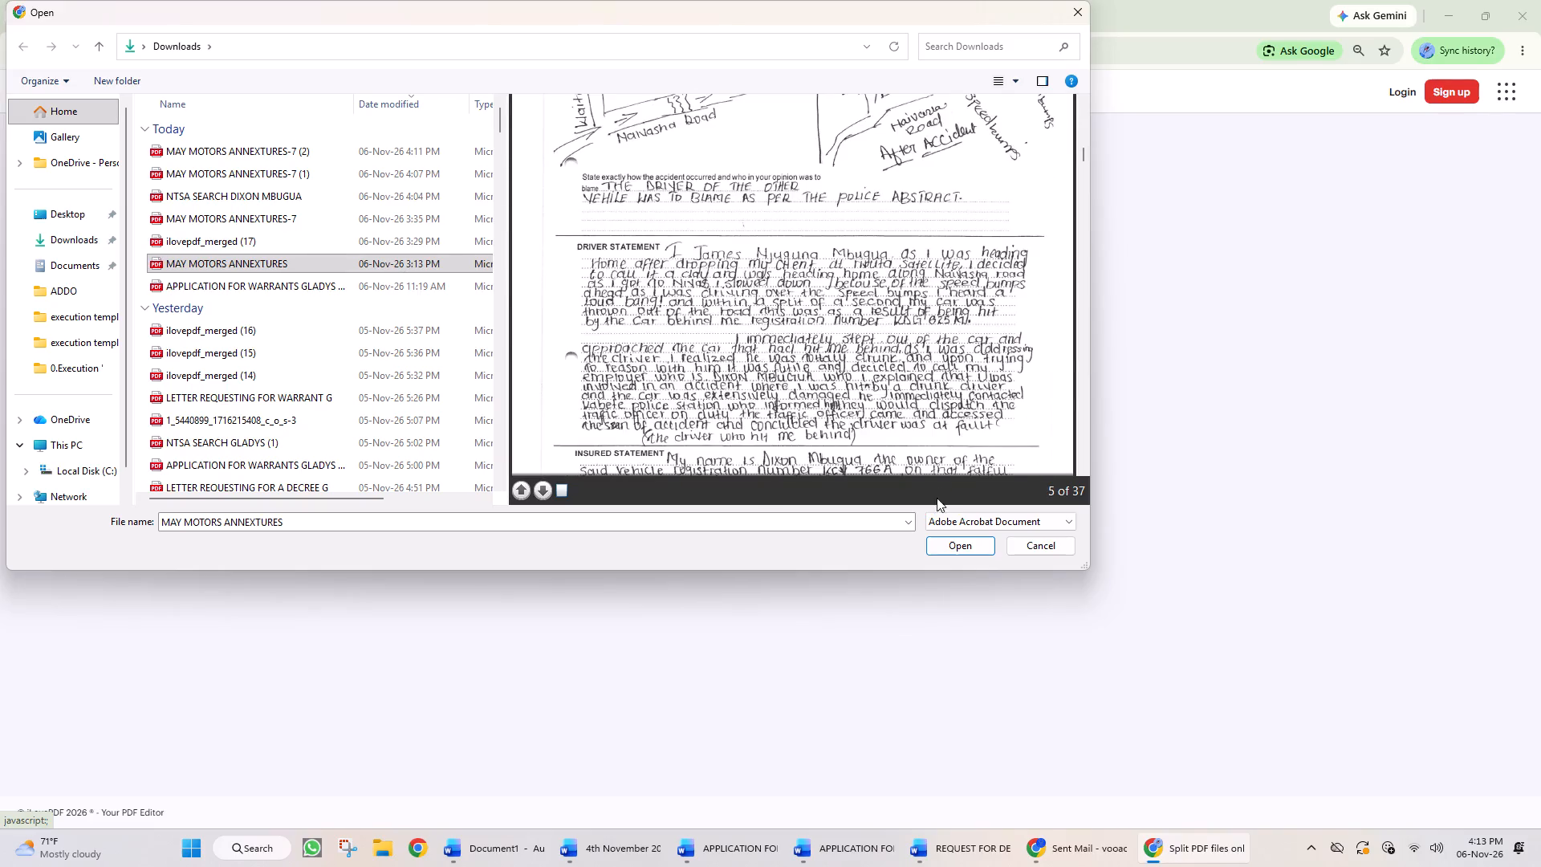
left_click(951, 552)
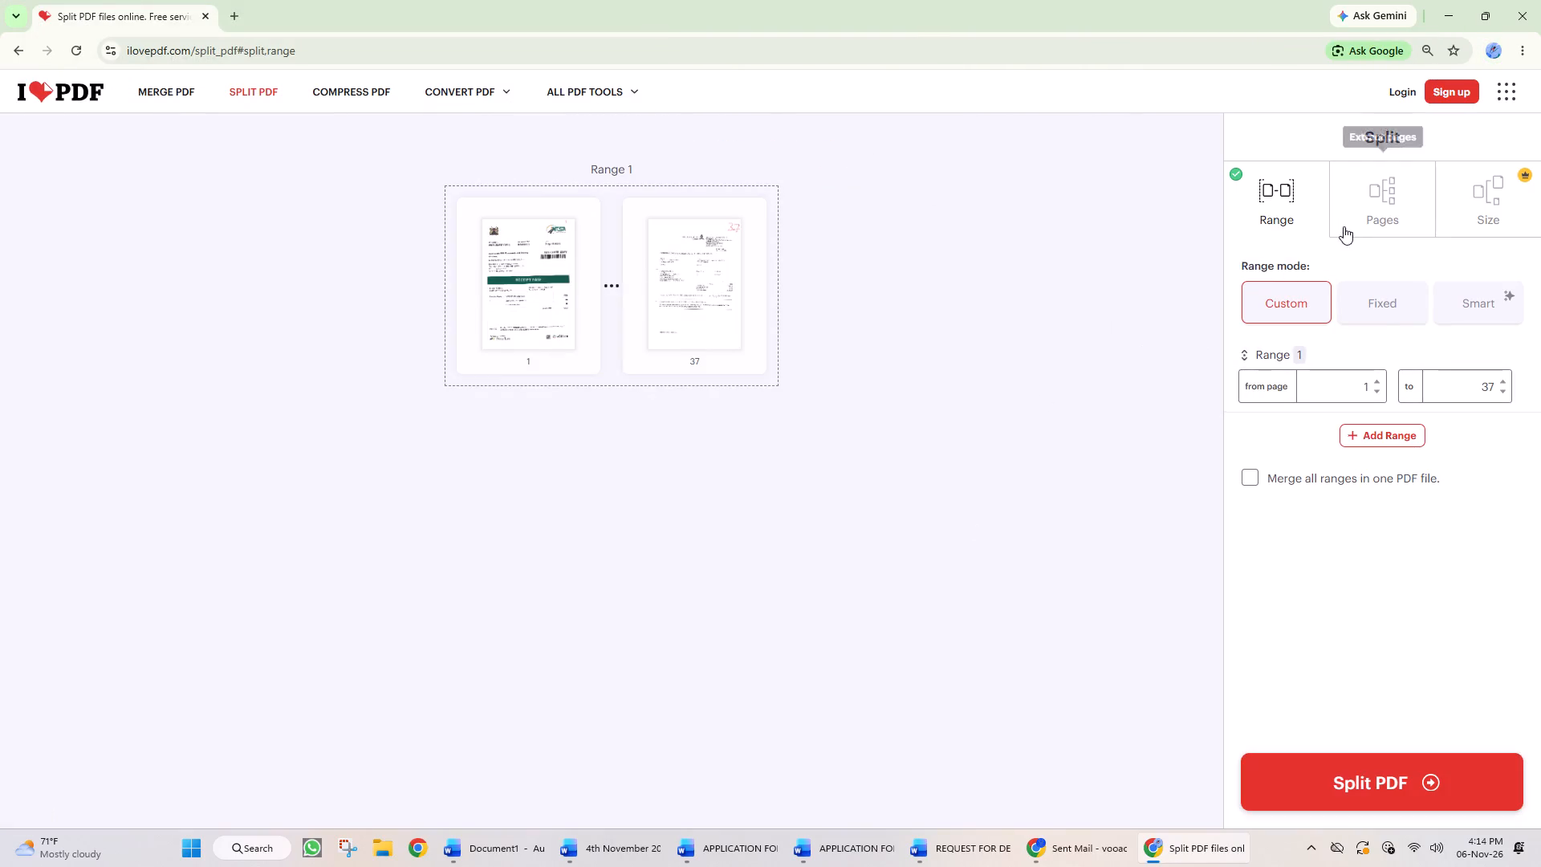
left_click(1351, 218)
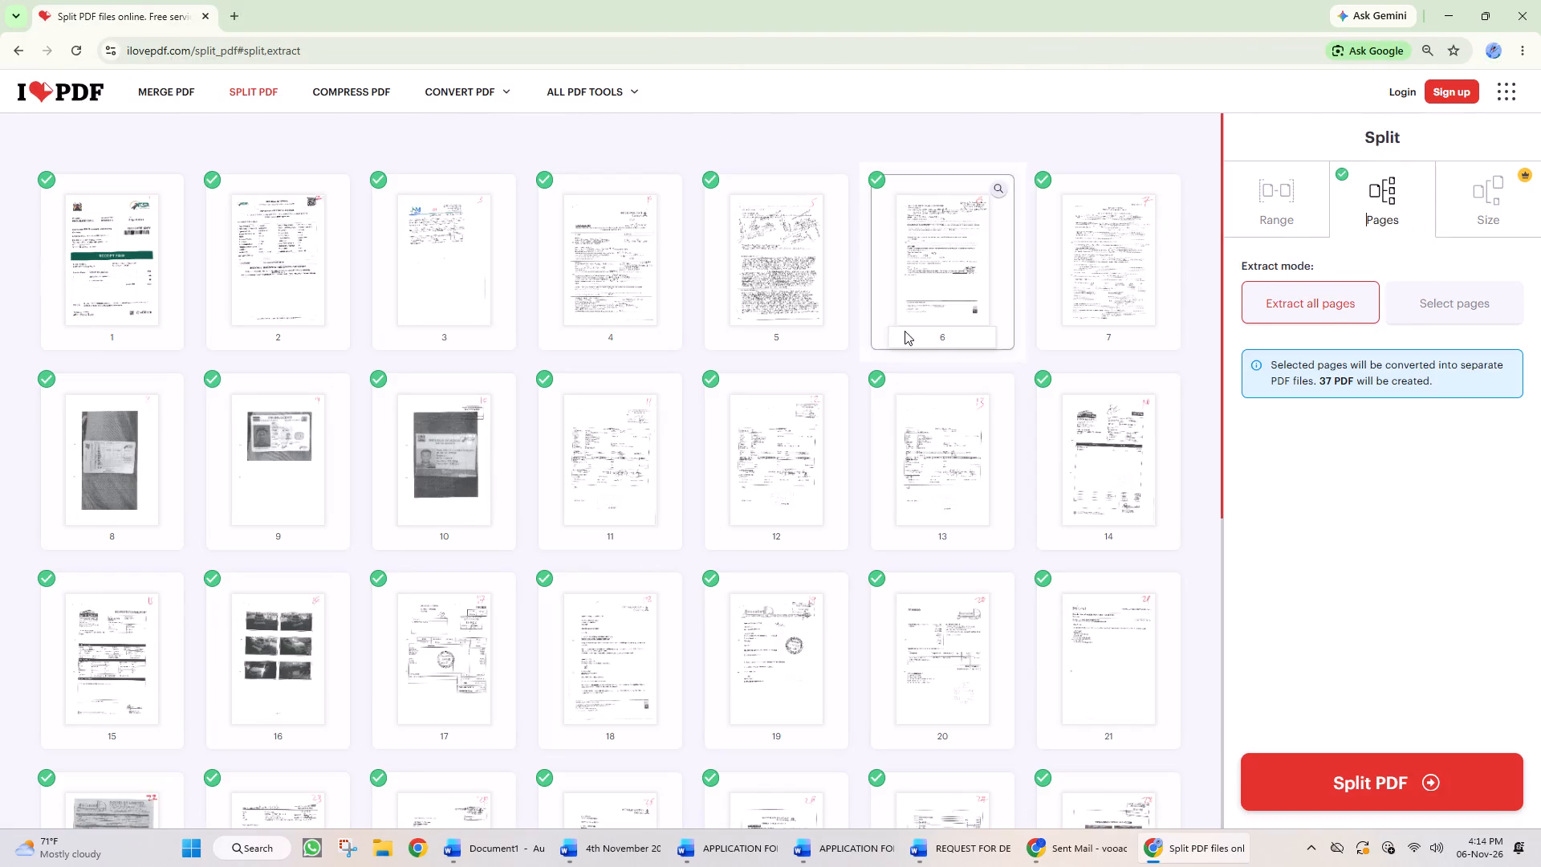
left_click(1441, 306)
left_click(1081, 300)
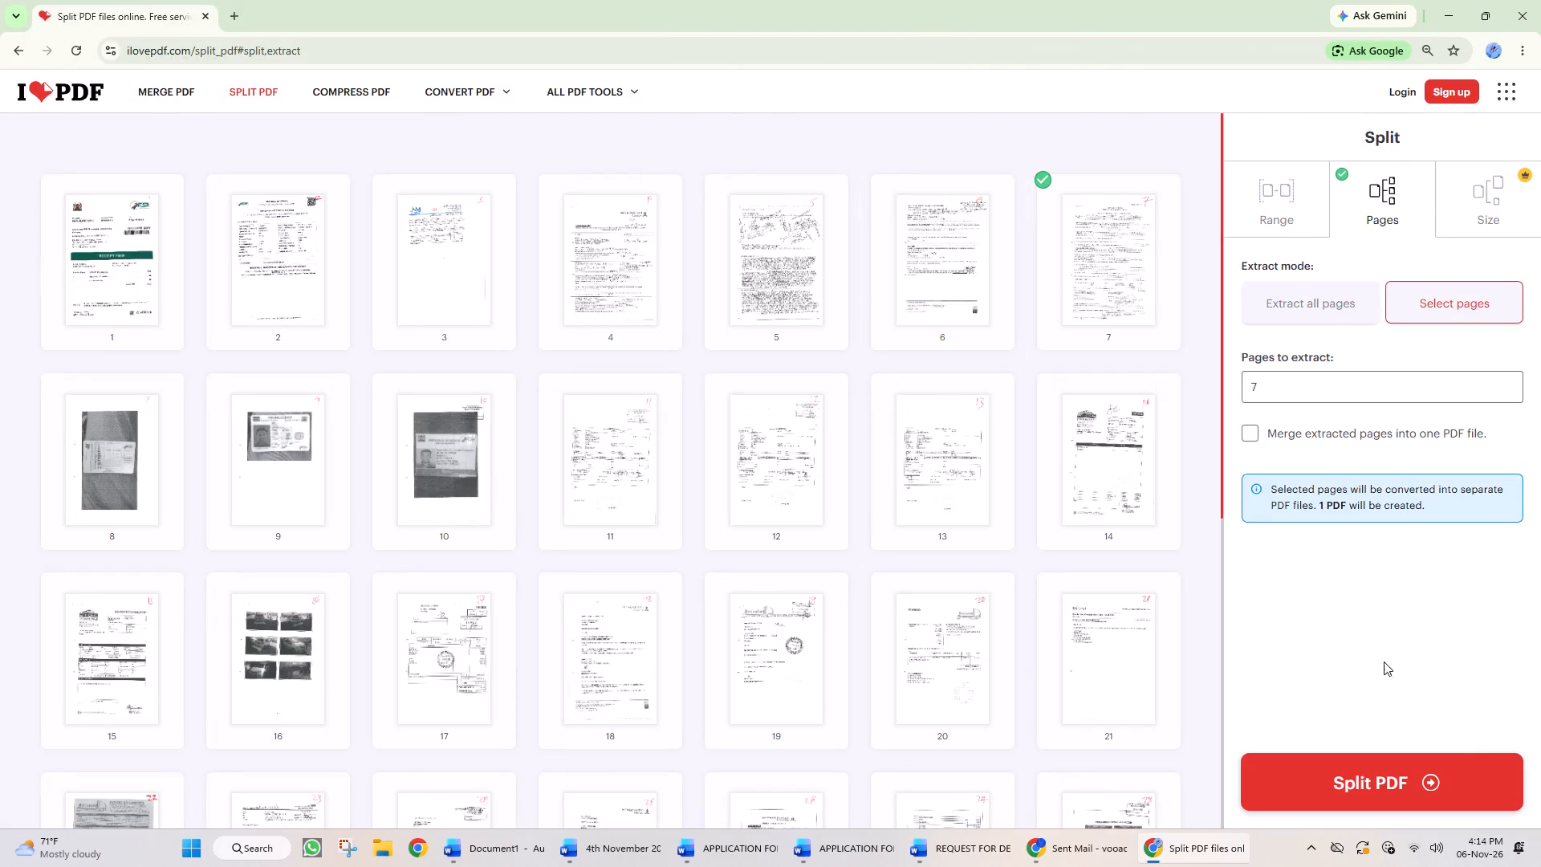
left_click(1479, 764)
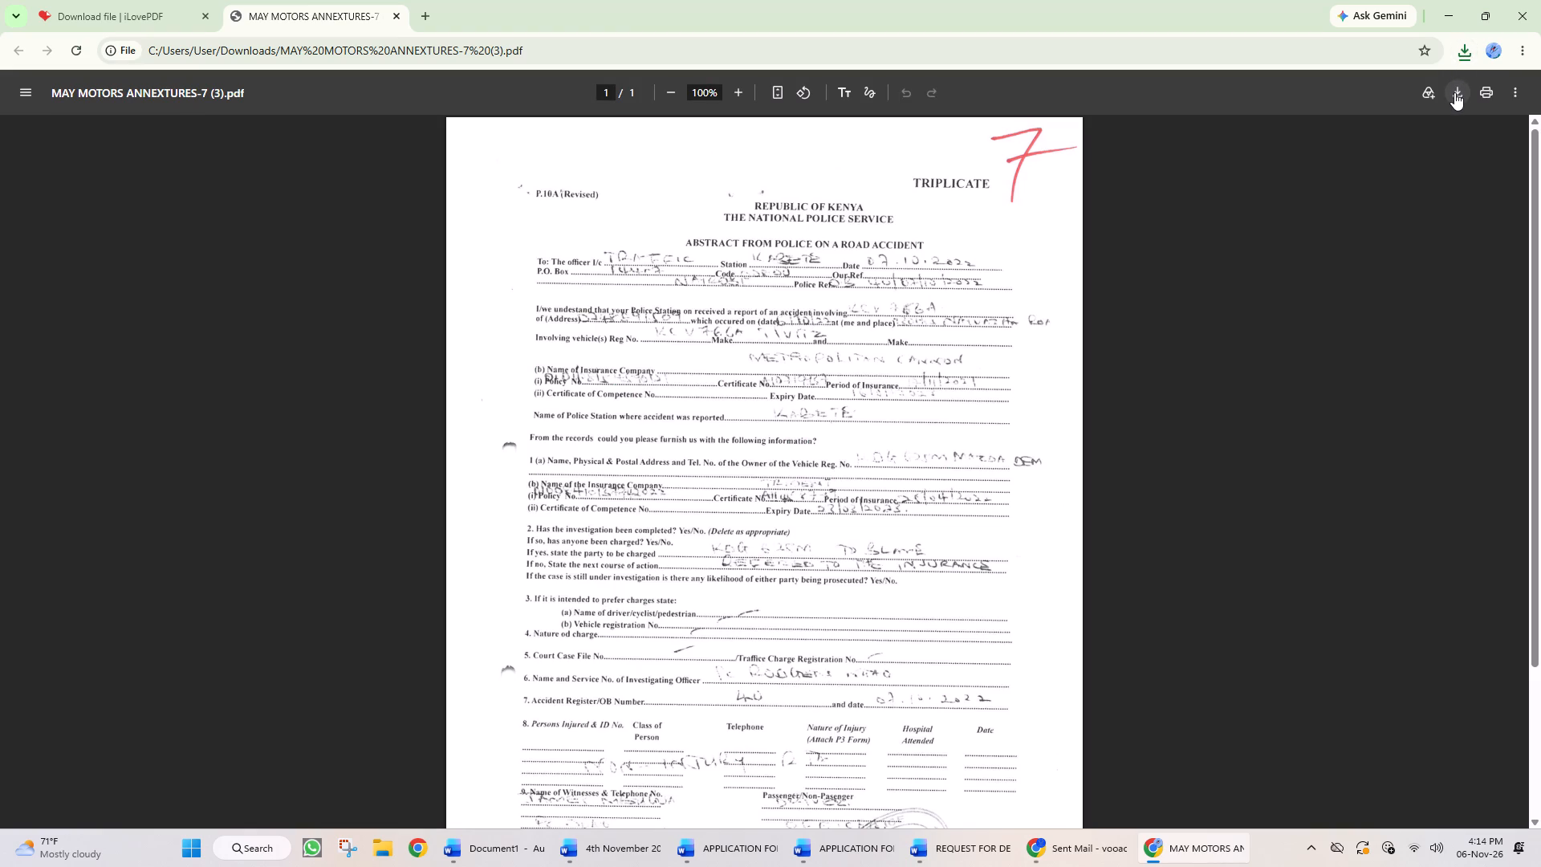
double_click(1454, 92)
left_click(1463, 85)
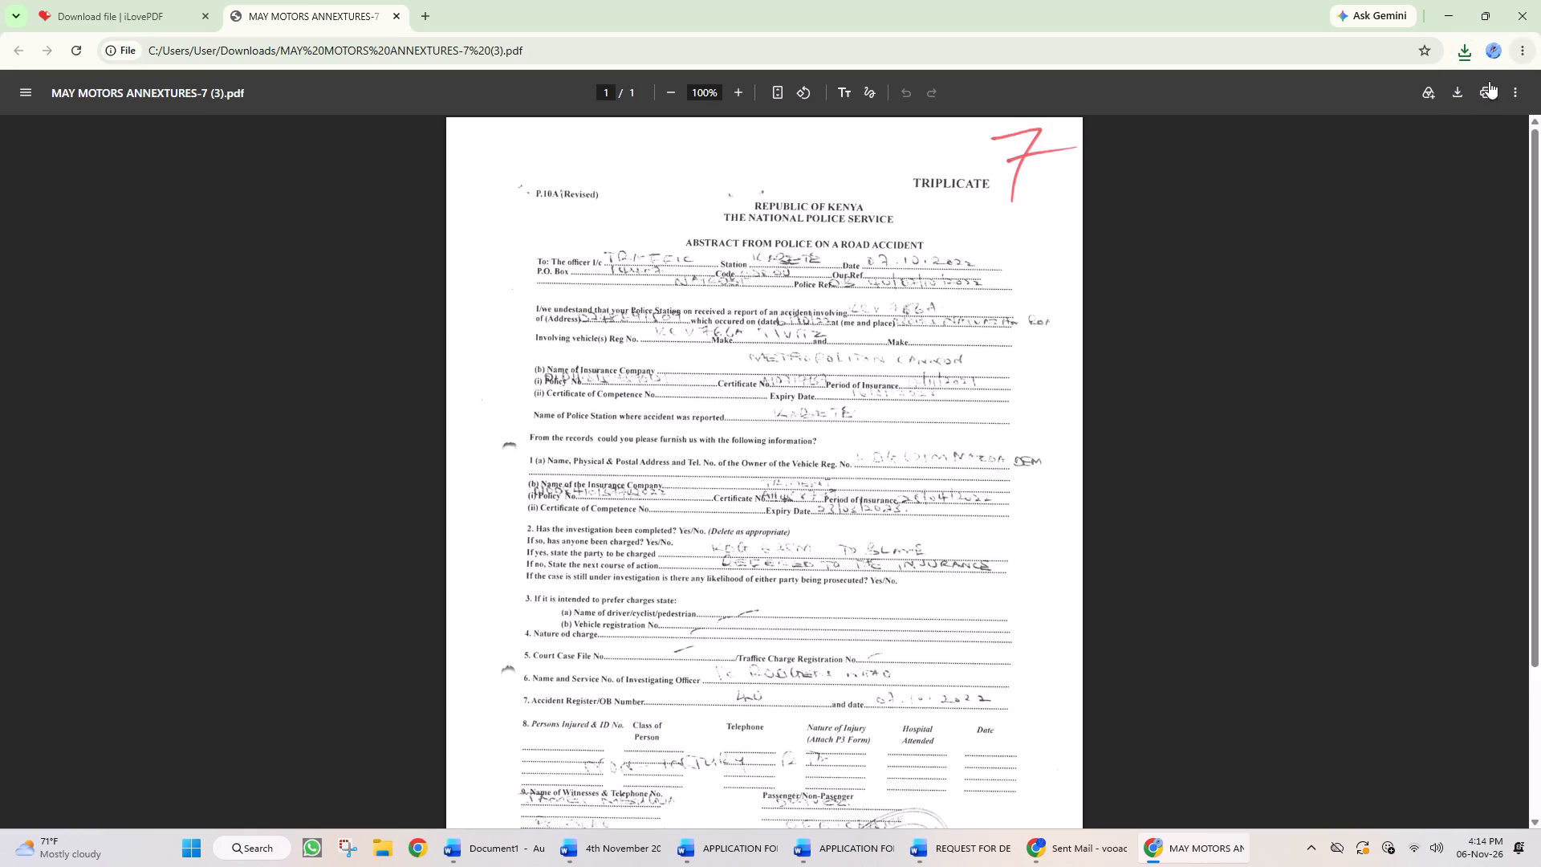
left_click(1507, 86)
left_click_drag(1388, 258, 1384, 261)
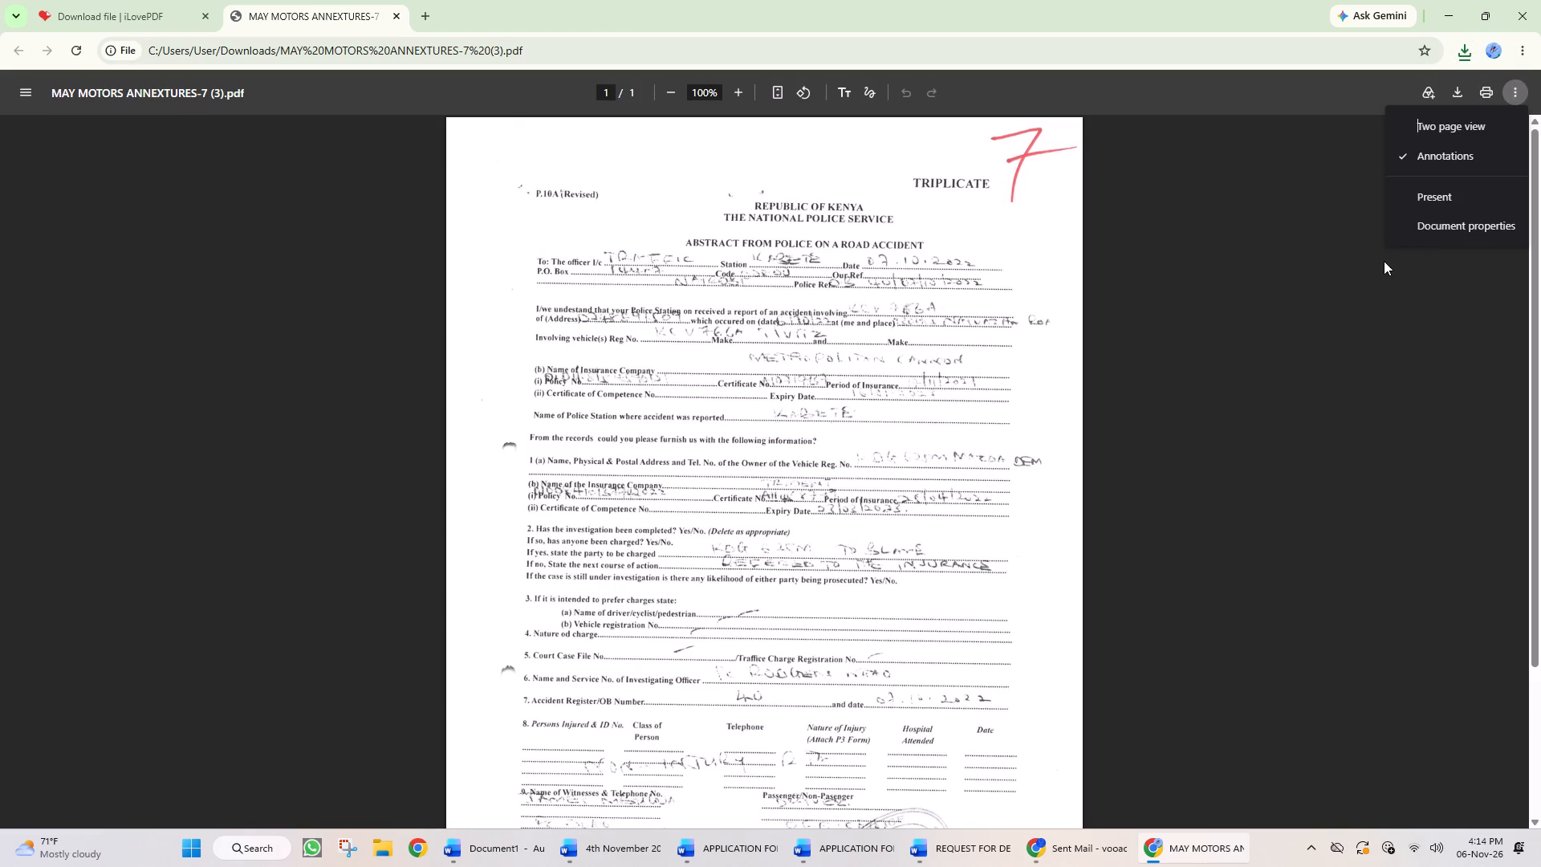
left_click_drag(1384, 261, 1320, 262)
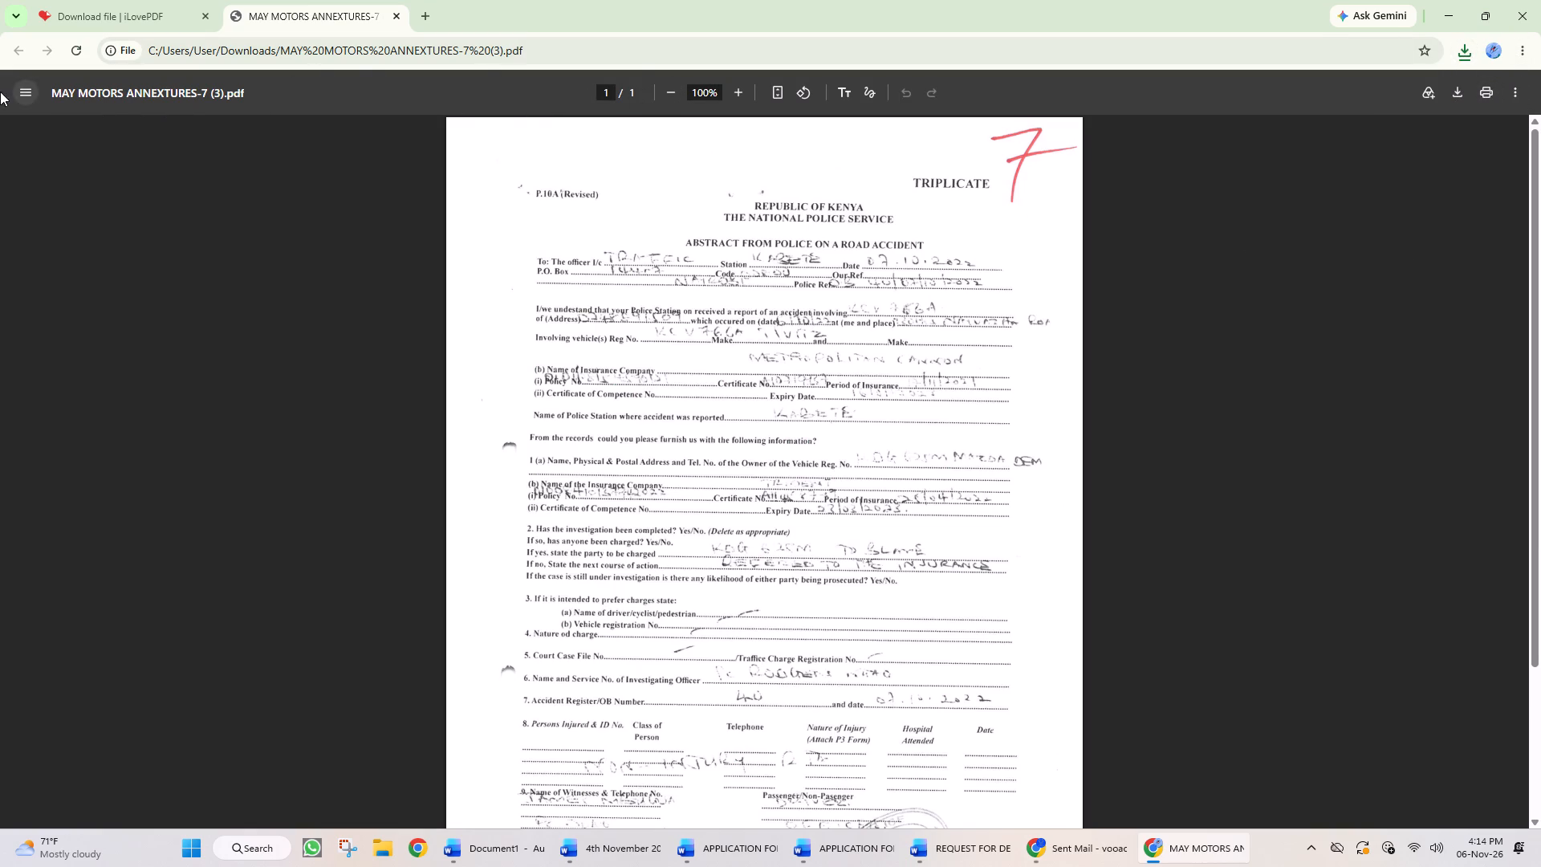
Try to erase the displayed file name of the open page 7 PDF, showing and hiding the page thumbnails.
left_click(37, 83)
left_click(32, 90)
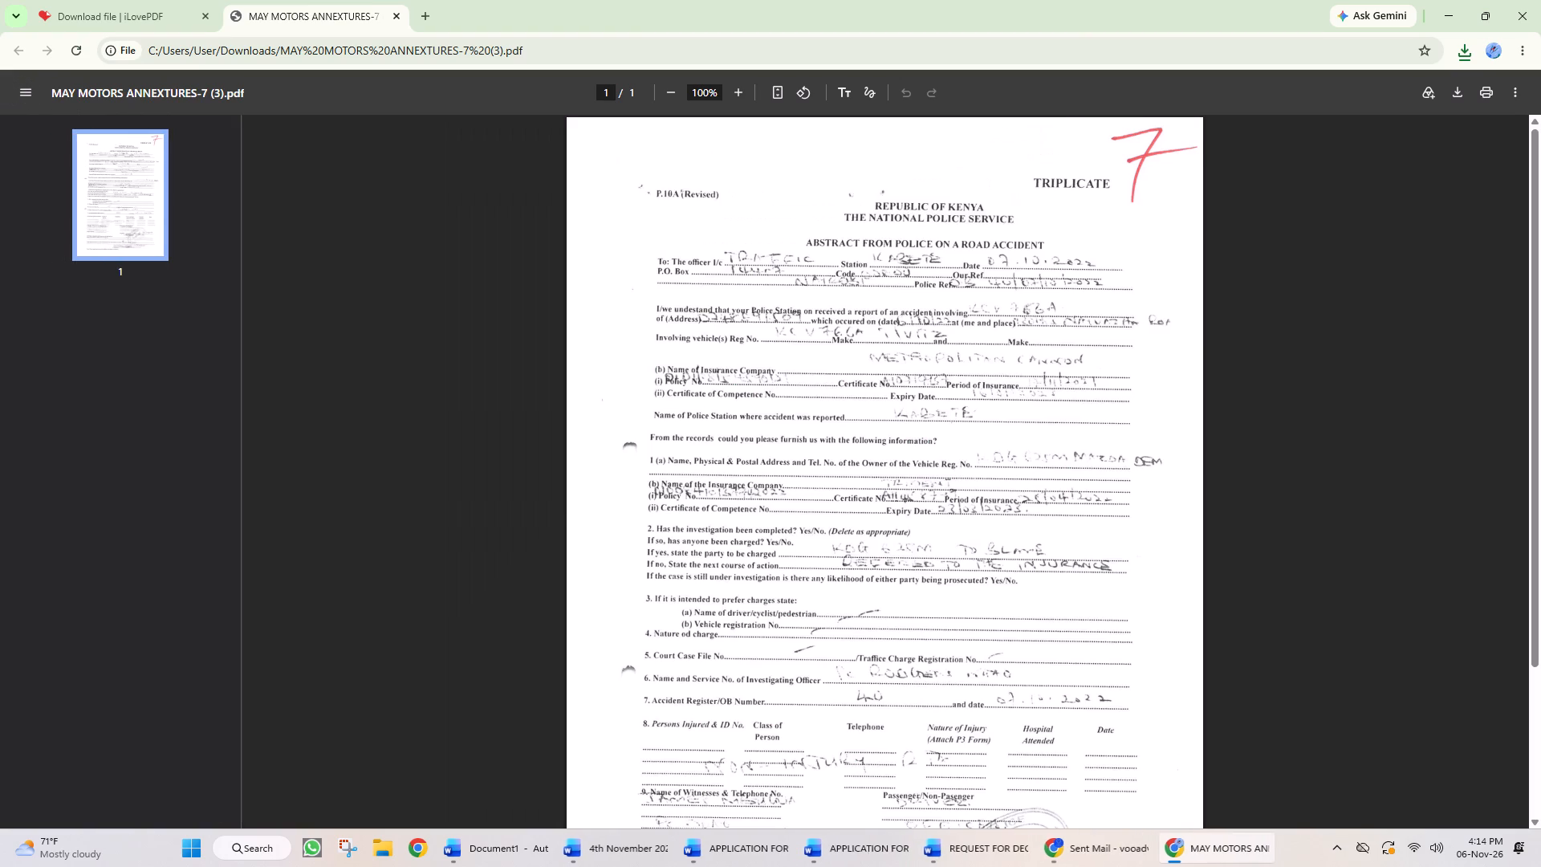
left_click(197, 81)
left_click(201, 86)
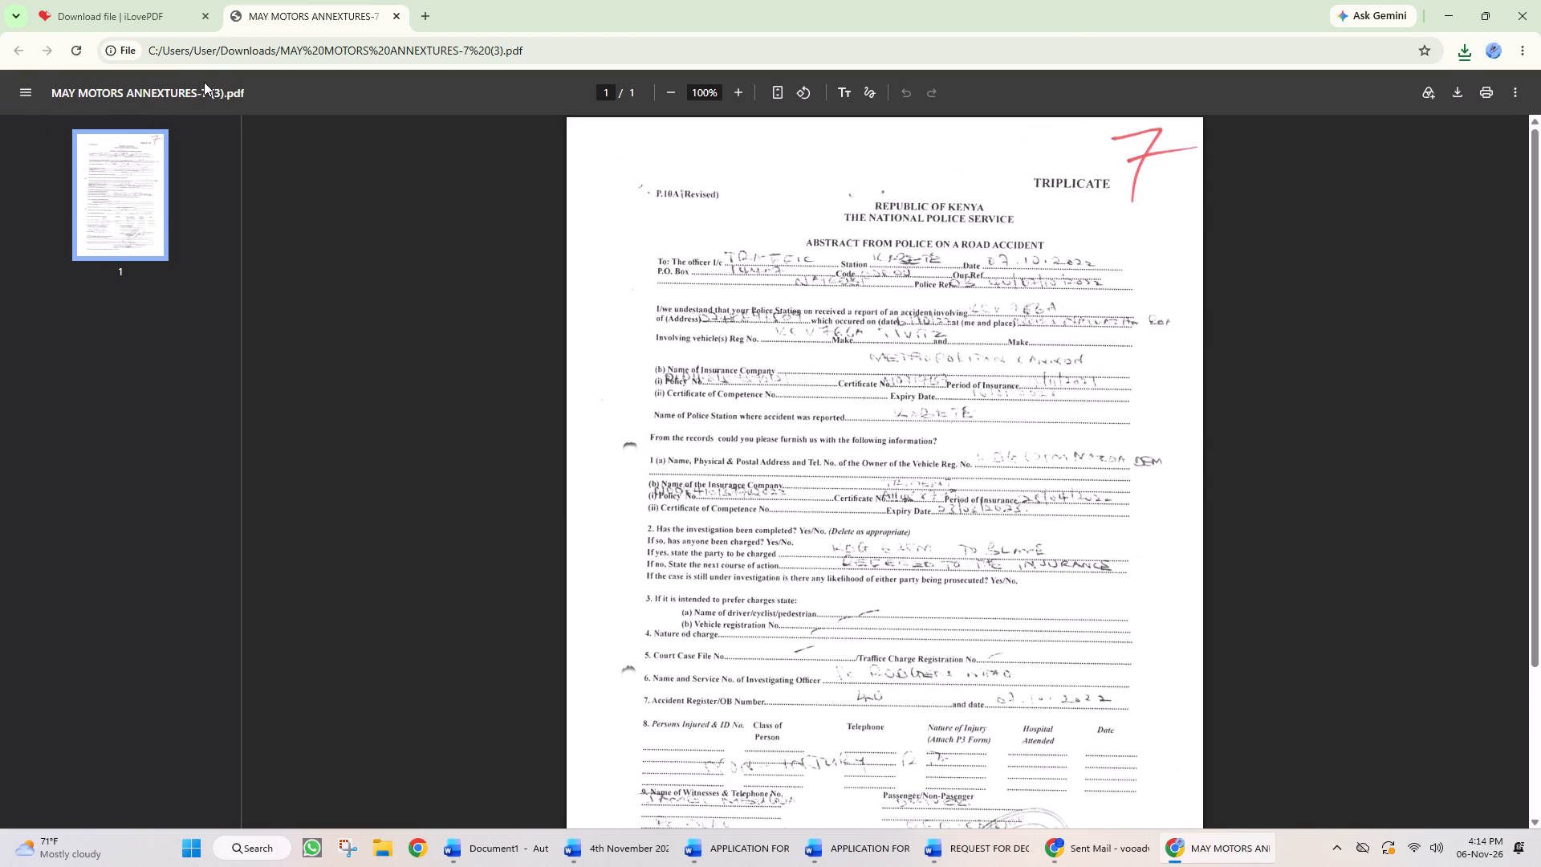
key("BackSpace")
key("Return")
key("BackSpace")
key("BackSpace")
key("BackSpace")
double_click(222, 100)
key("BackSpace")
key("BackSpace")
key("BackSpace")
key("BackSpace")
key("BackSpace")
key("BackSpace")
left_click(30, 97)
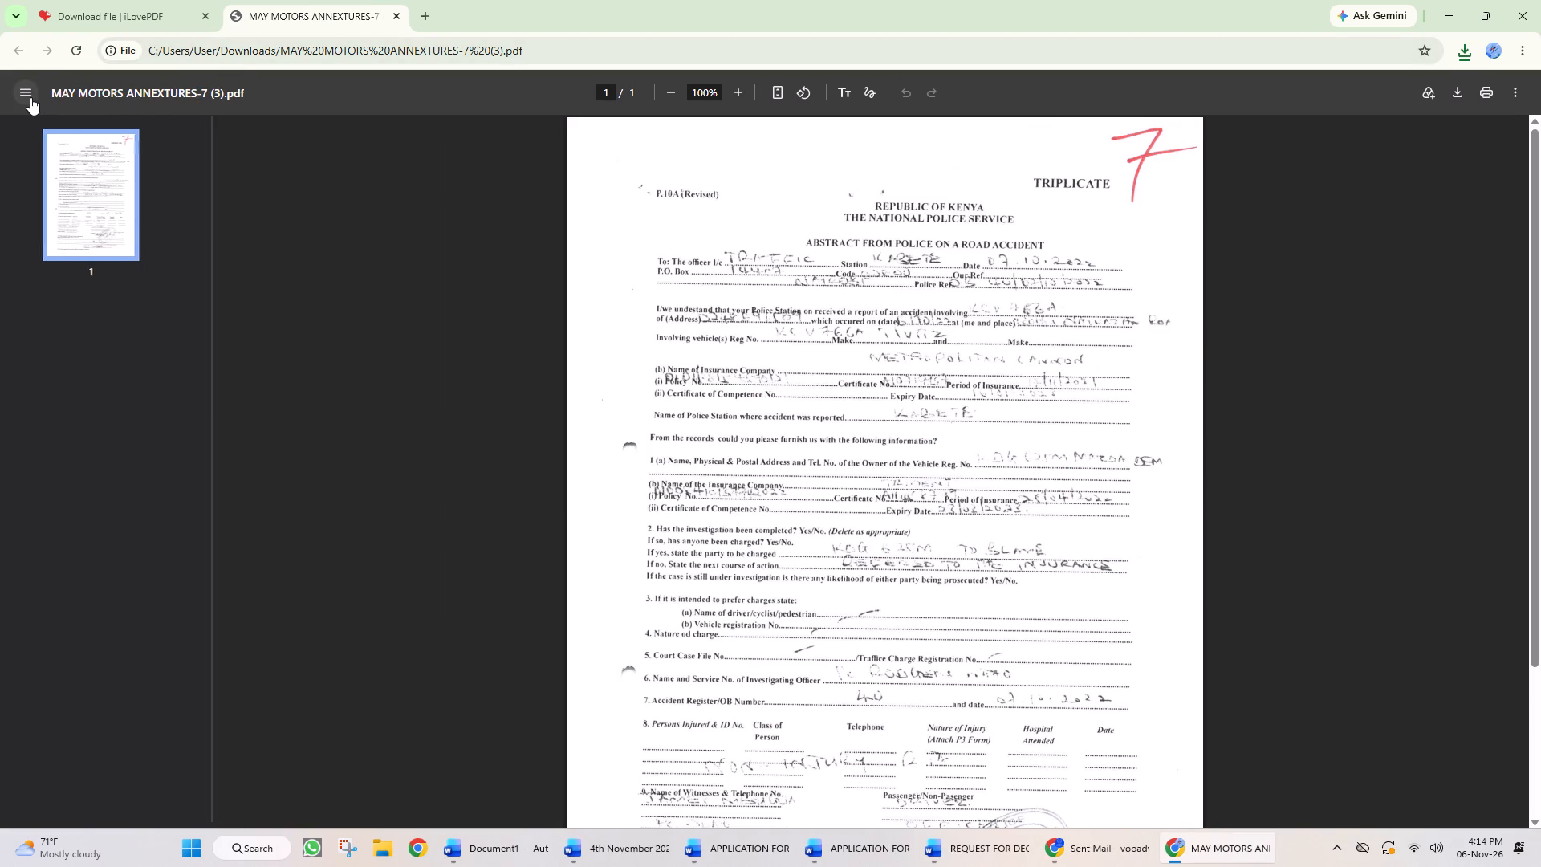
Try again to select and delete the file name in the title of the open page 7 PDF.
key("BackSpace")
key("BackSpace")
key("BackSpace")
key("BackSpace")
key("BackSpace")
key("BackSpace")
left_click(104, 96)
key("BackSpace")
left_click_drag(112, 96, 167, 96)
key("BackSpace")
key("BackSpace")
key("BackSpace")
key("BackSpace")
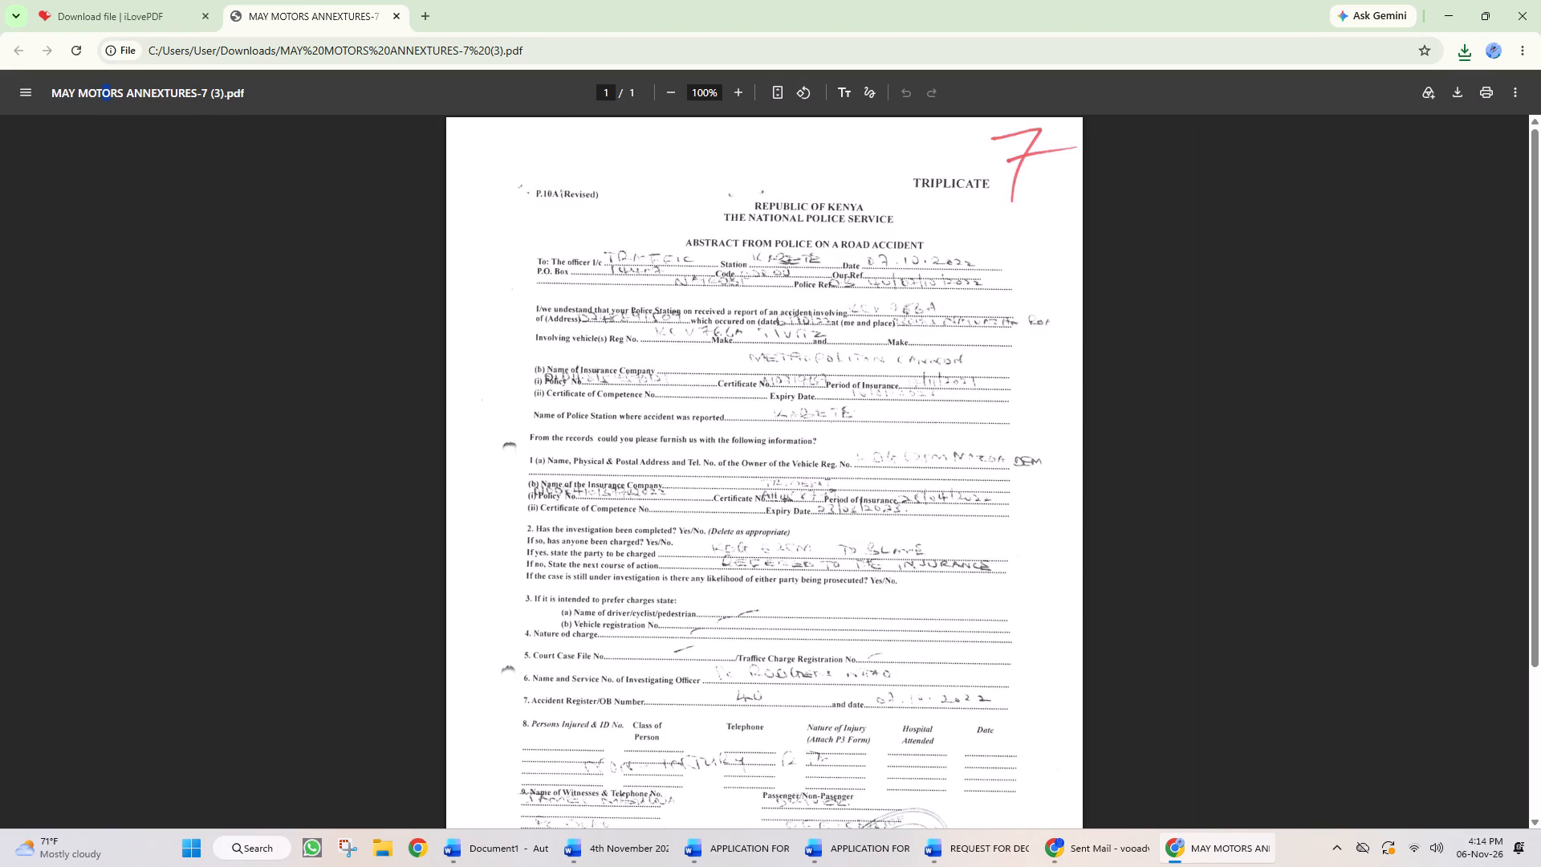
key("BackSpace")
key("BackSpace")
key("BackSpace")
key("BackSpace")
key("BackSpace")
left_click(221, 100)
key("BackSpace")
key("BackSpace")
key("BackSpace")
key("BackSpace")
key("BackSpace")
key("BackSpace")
Look through the PDF viewer's and the browser's additional options for renaming or saving the page 7 PDF.
left_click(1519, 94)
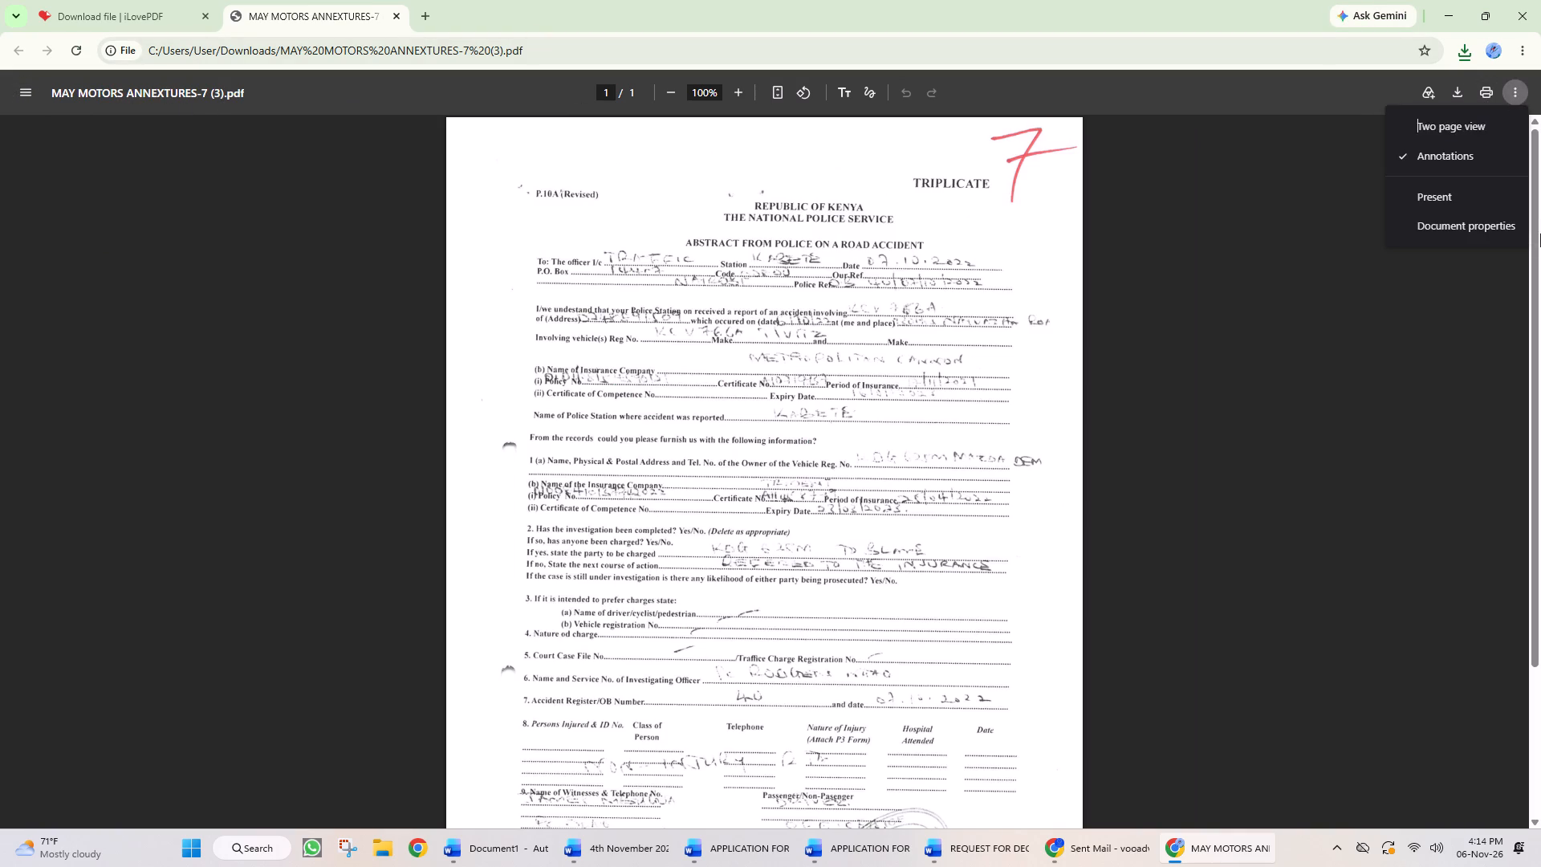
left_click_drag(1397, 369, 1358, 360)
scroll(1254, 328, "down", 9)
scroll(1252, 309, "up", 4)
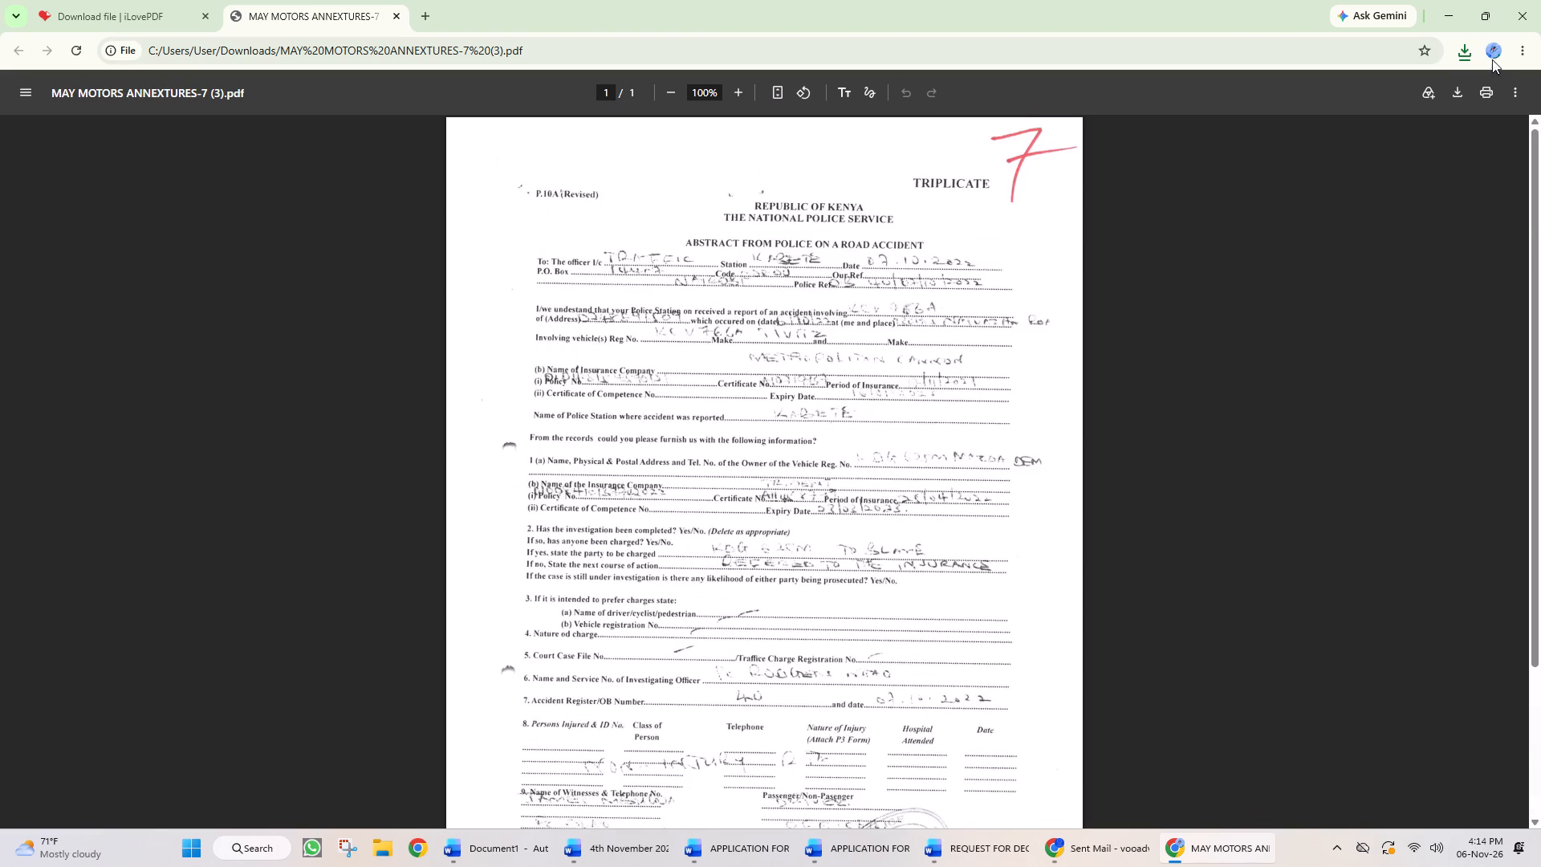
left_click(1521, 53)
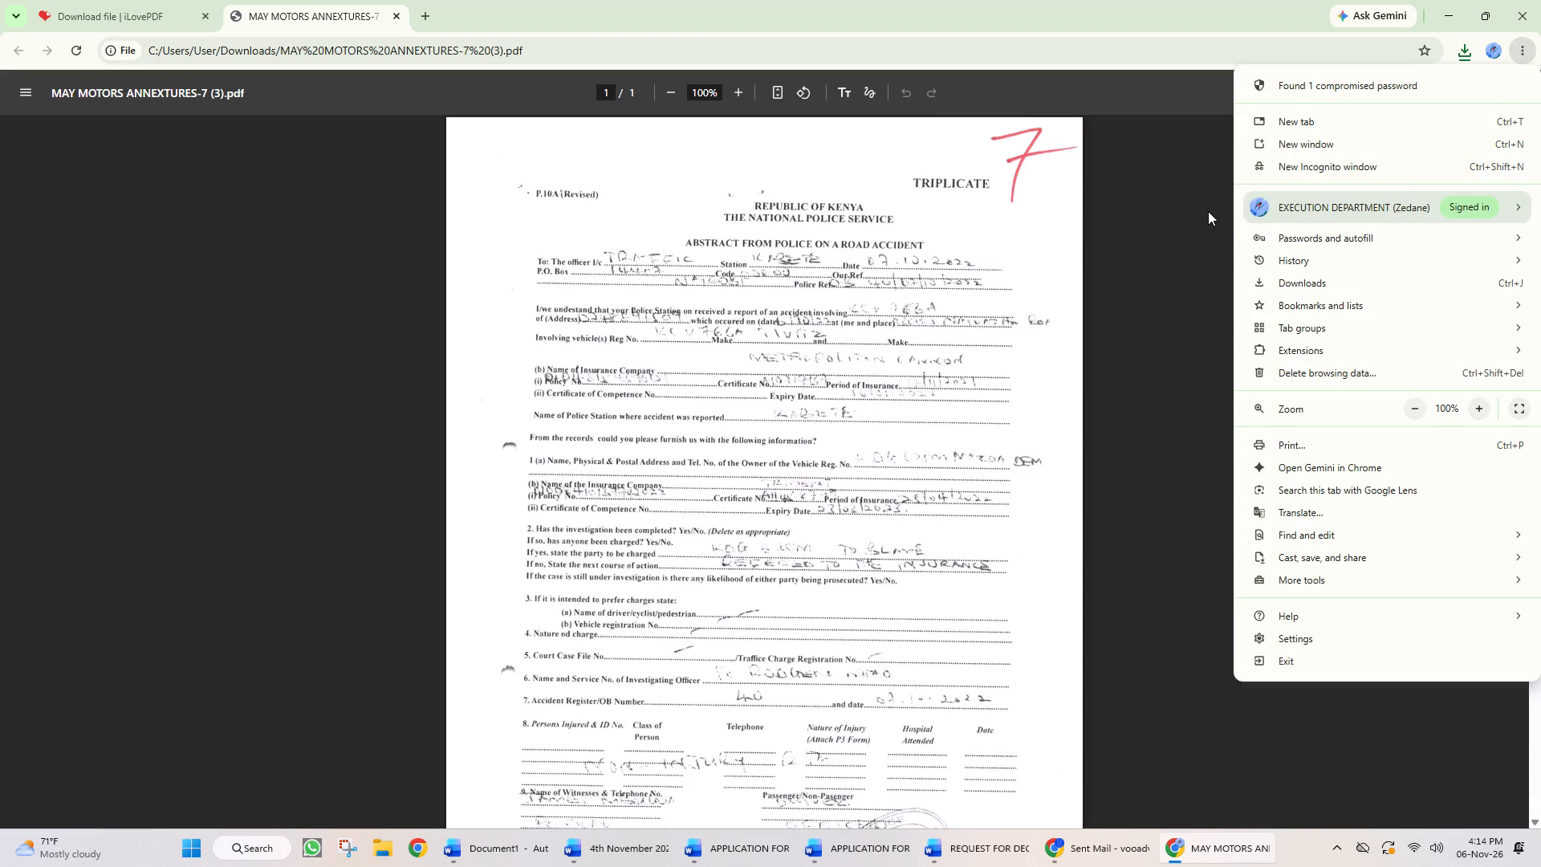
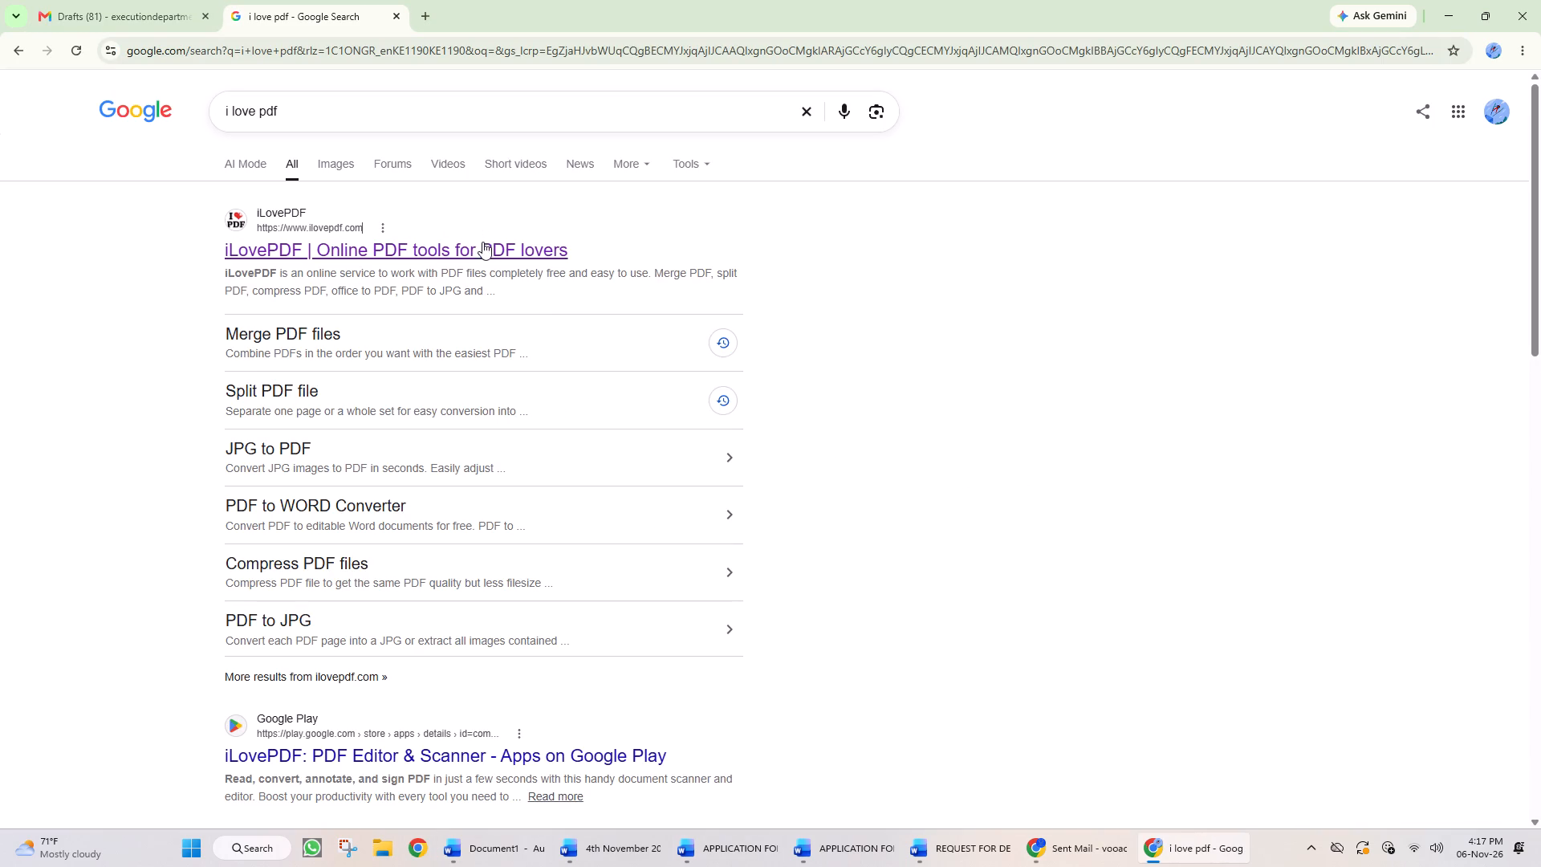
Open the iLovePDF website and load its Word to PDF converter.
double_click(482, 244)
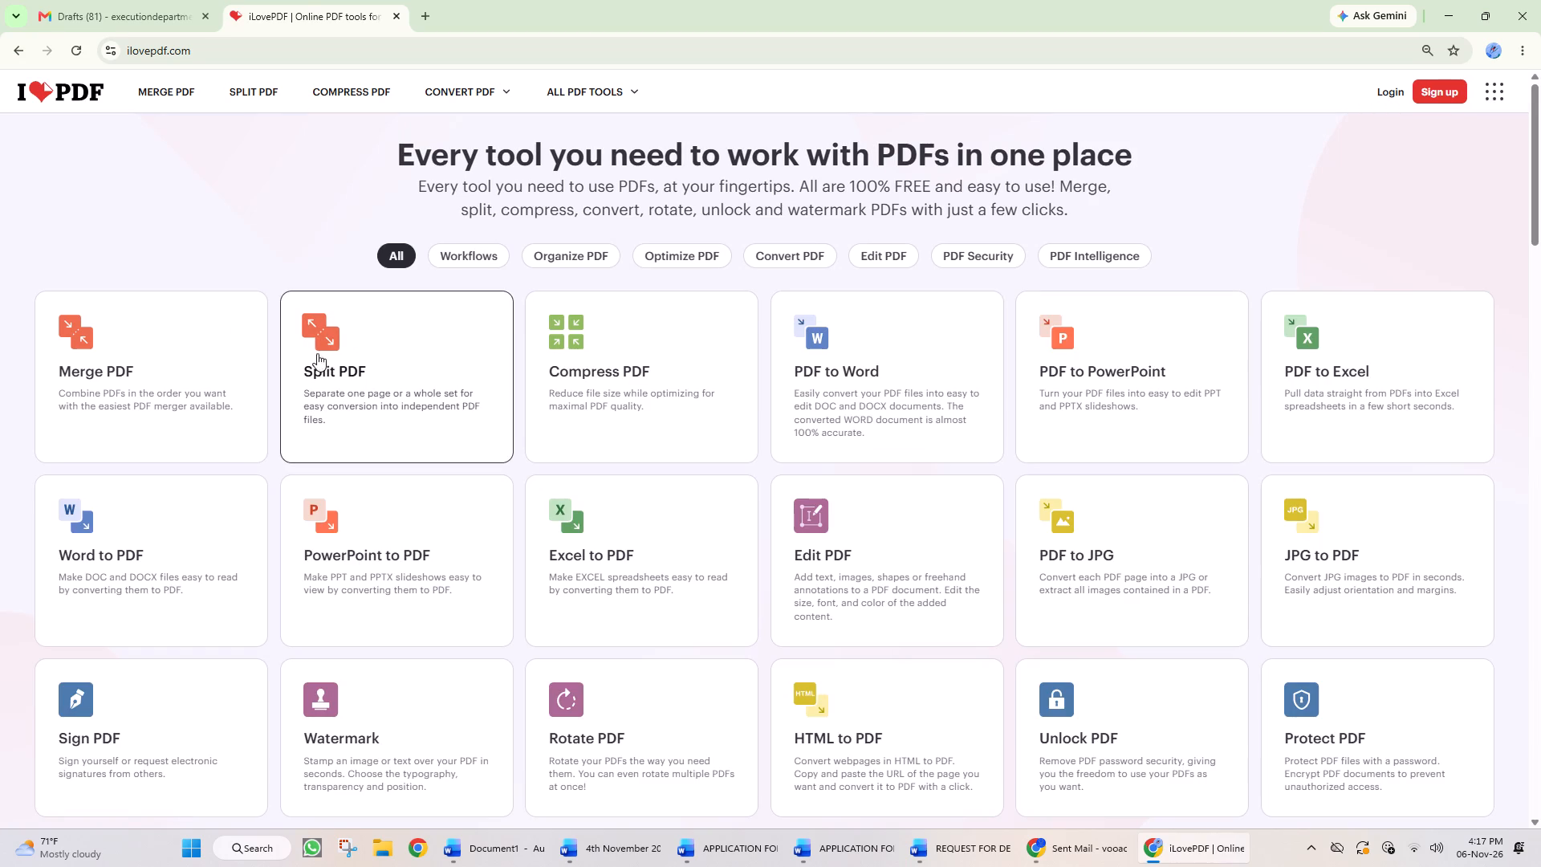
left_click(218, 514)
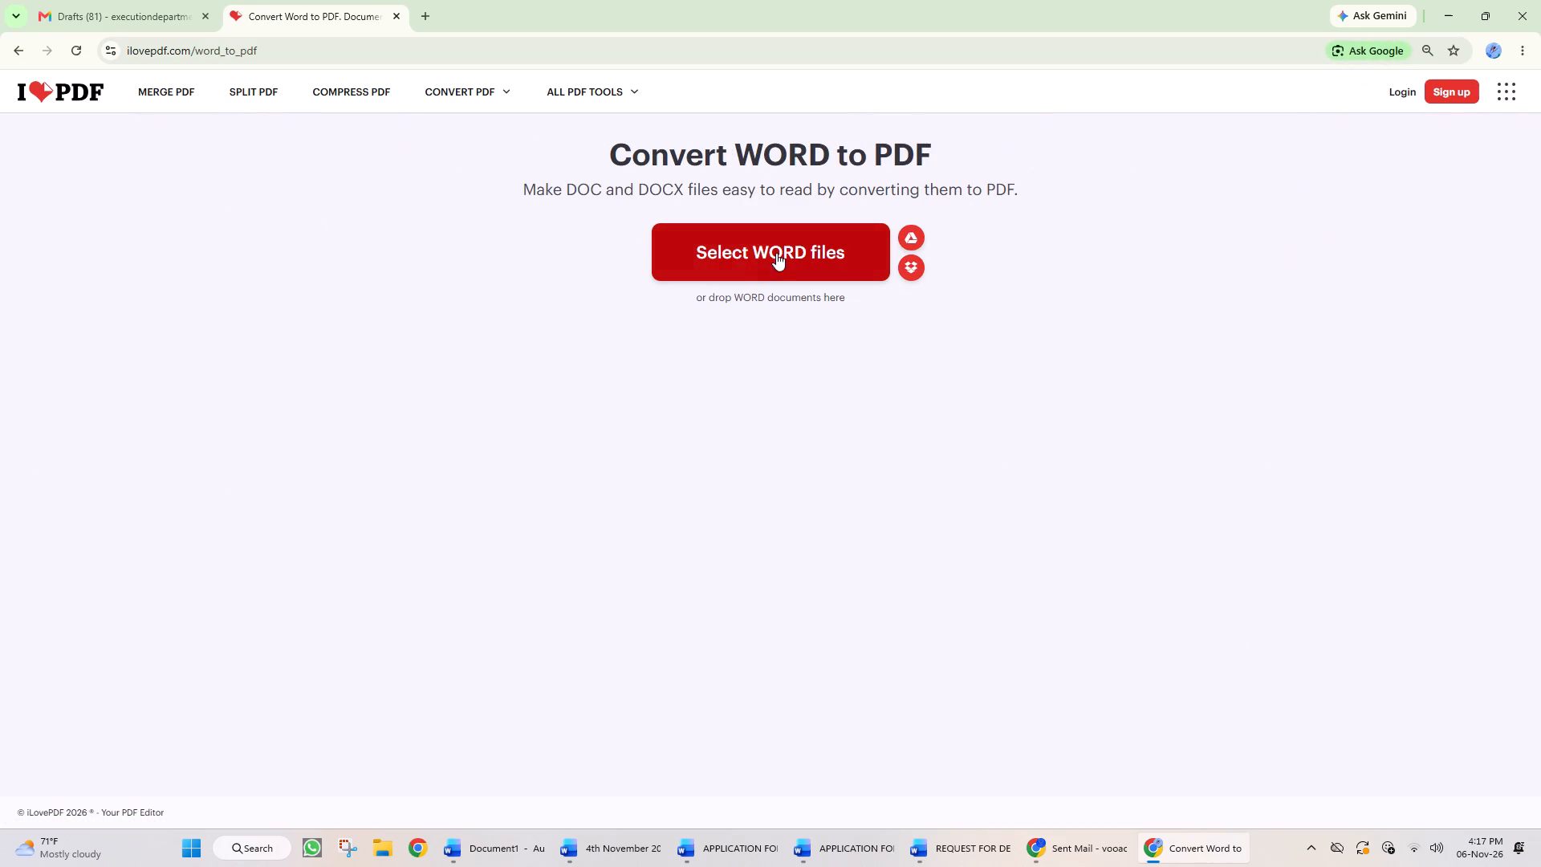
Browse the Word files in Downloads for conversion, previewing letter_requesting_decree (3), letter_requesting_decree (2) and APPLICATION FOR EXECTION (2), and leave without choosing one.
left_click(776, 253)
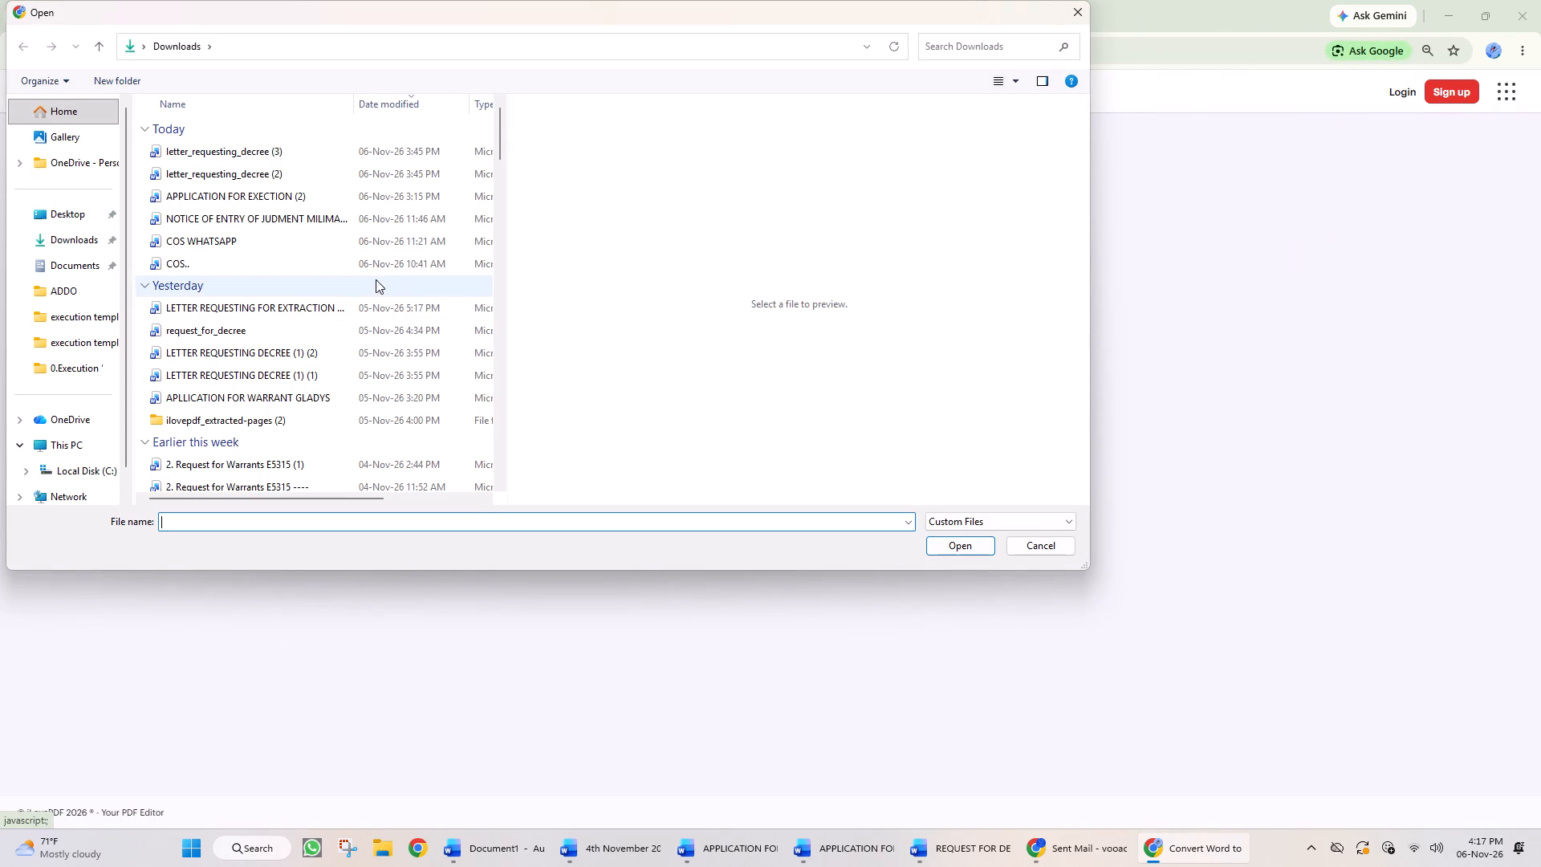
left_click(327, 157)
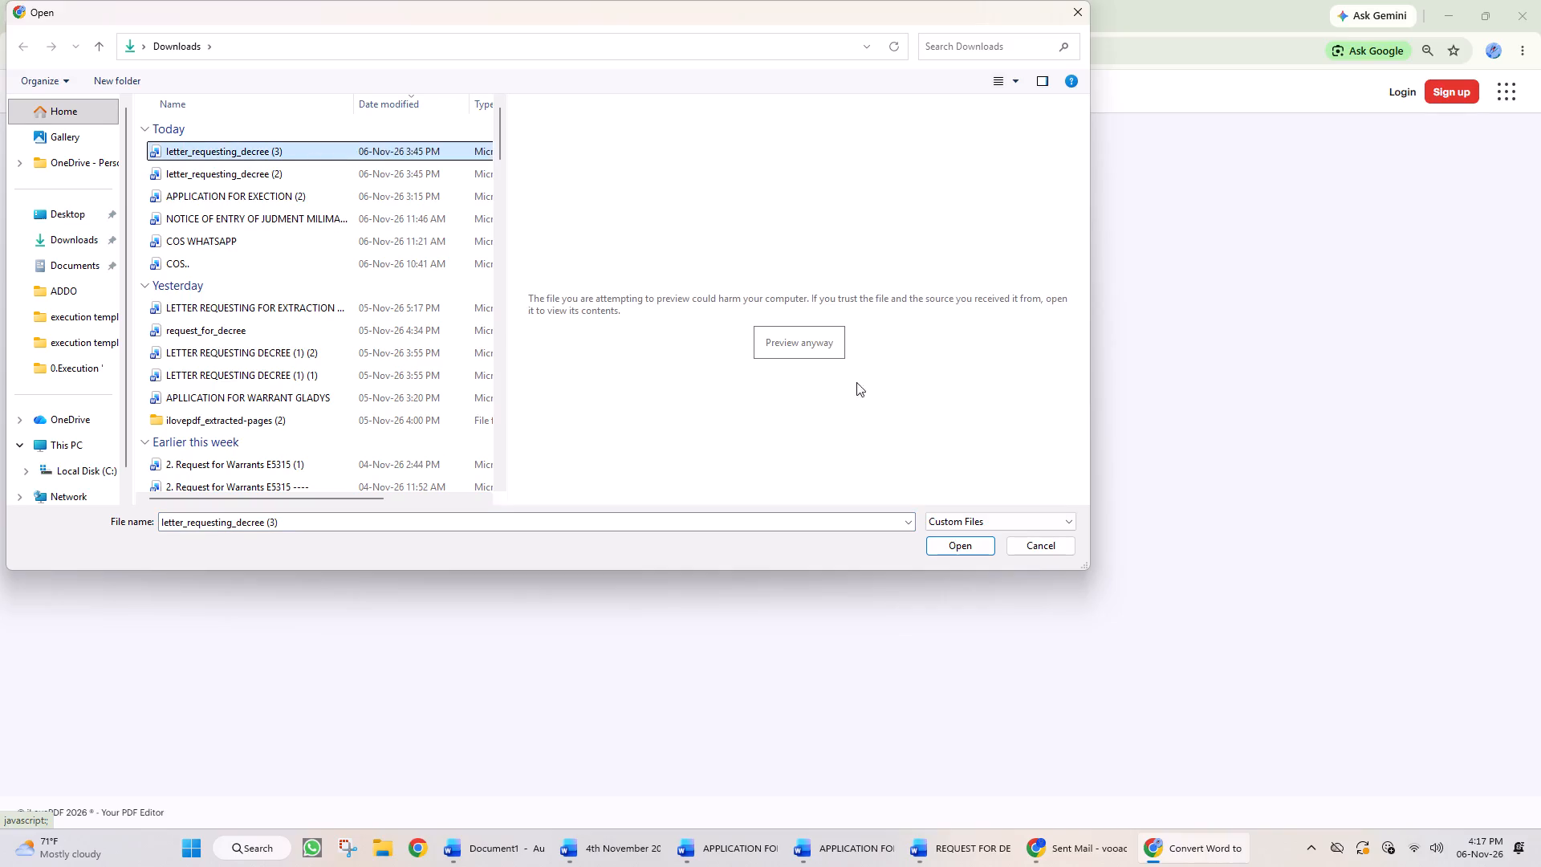
left_click(837, 355)
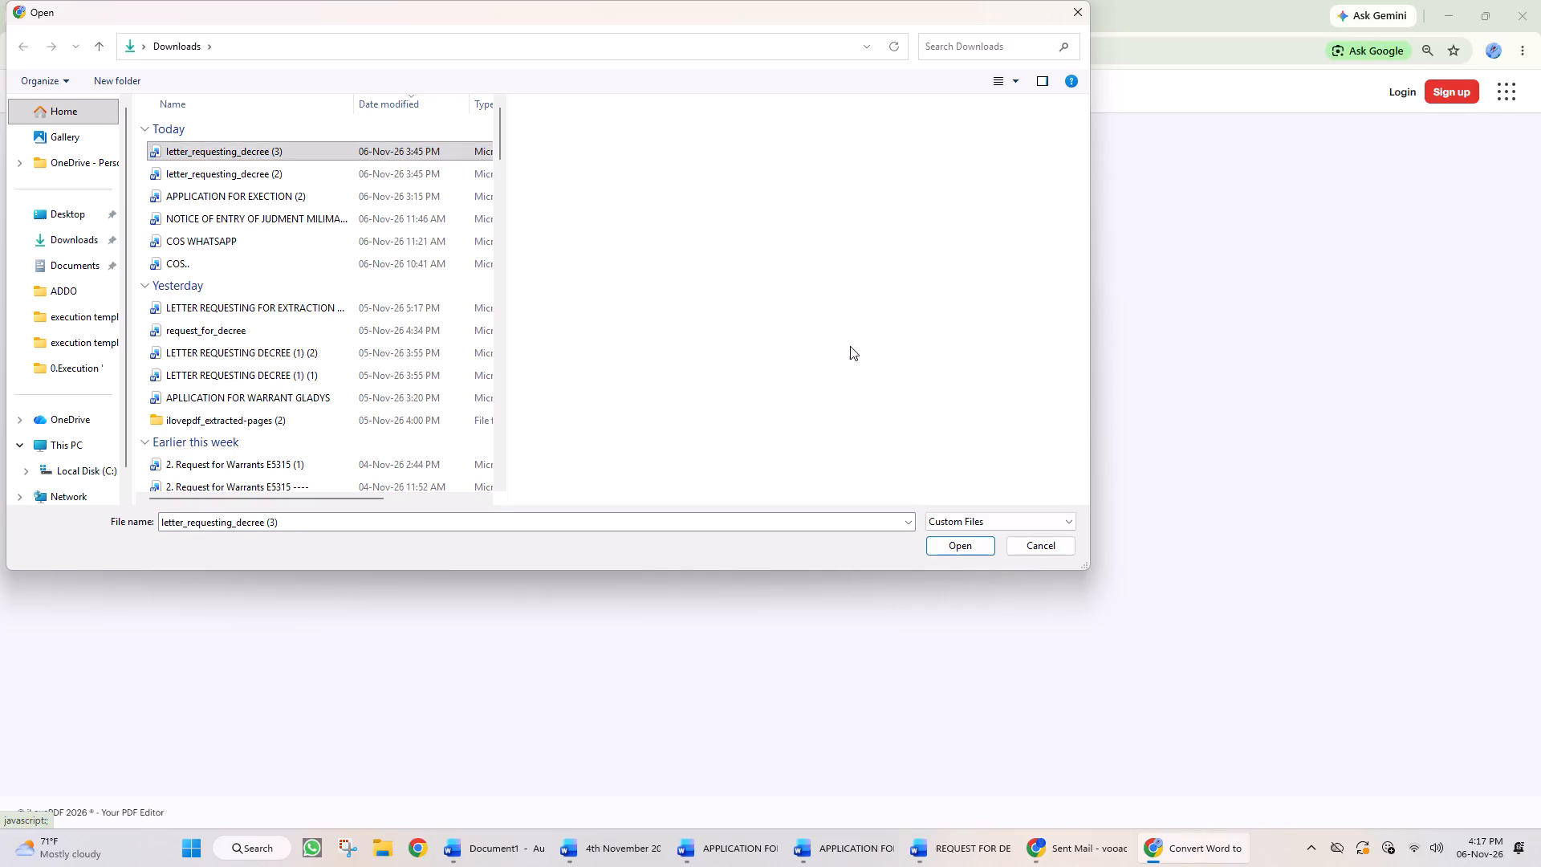
scroll(864, 335, "down", 5)
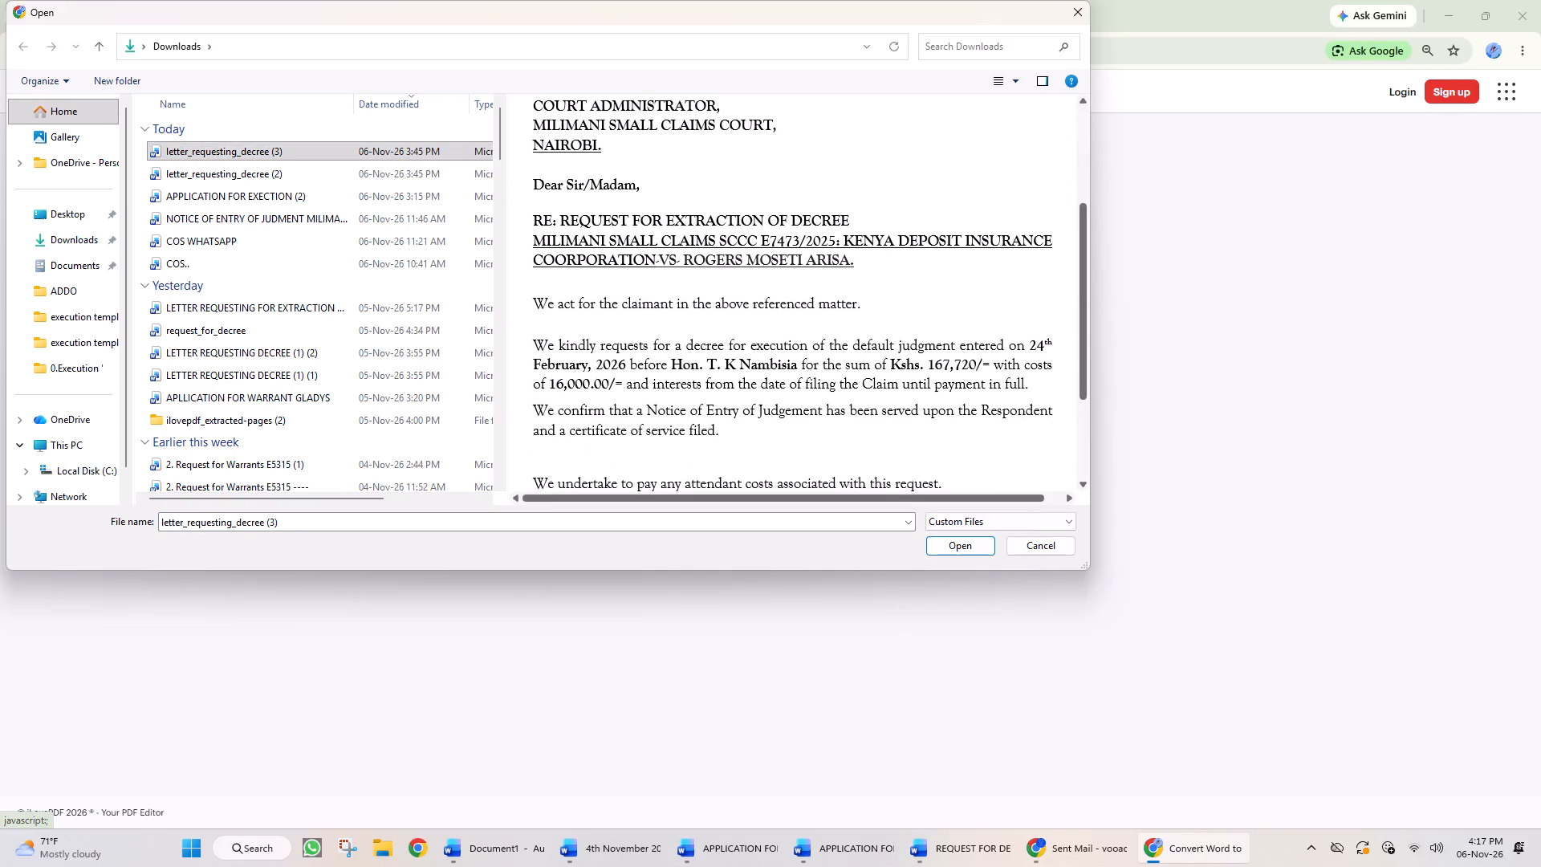
left_click(403, 175)
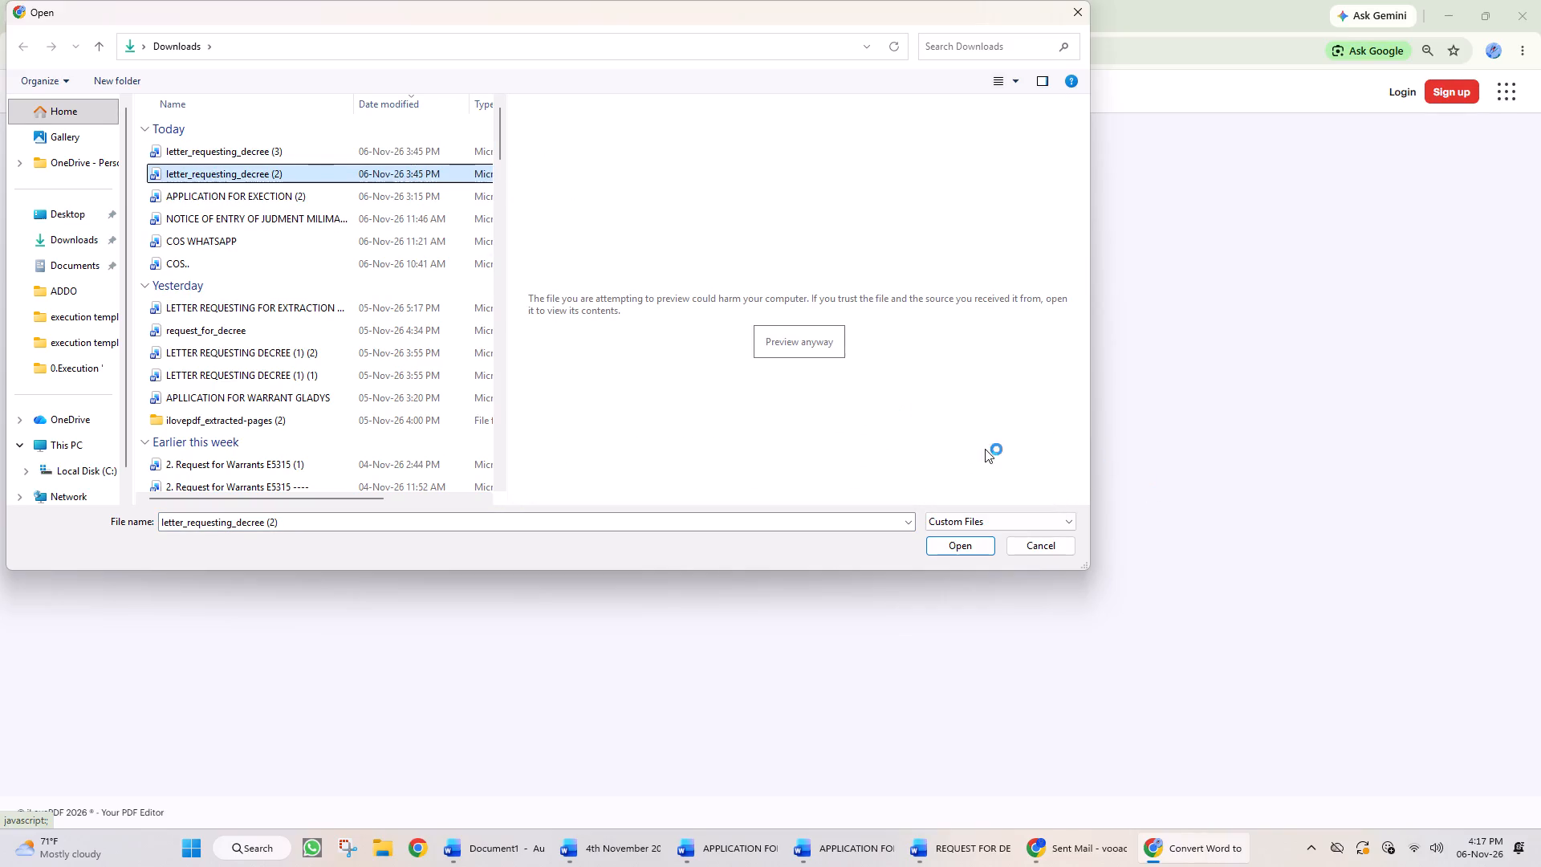
double_click(826, 357)
left_click(827, 348)
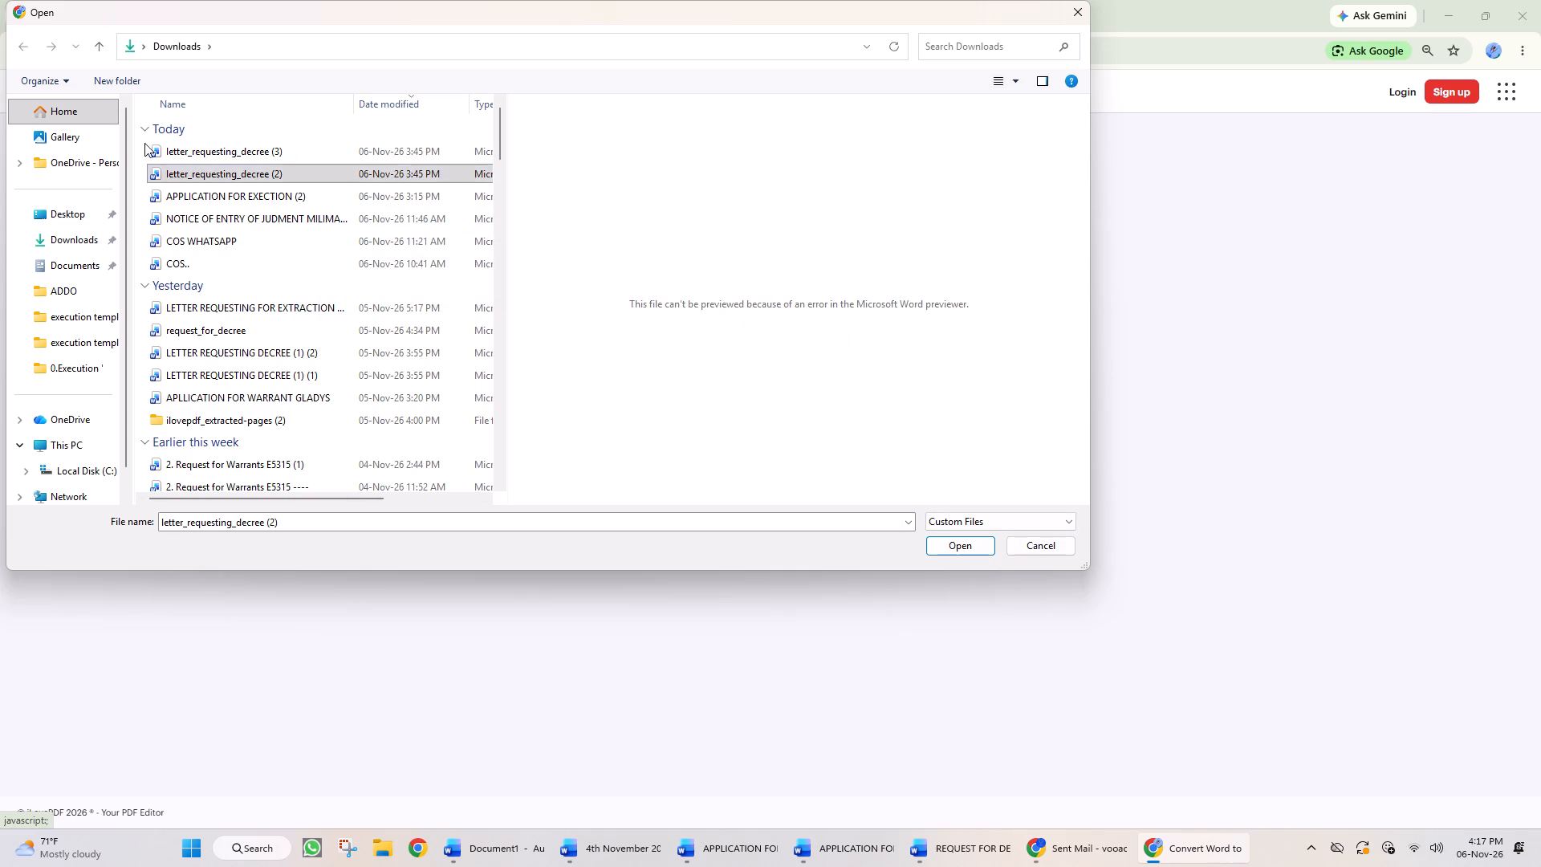
left_click(276, 201)
left_click(832, 336)
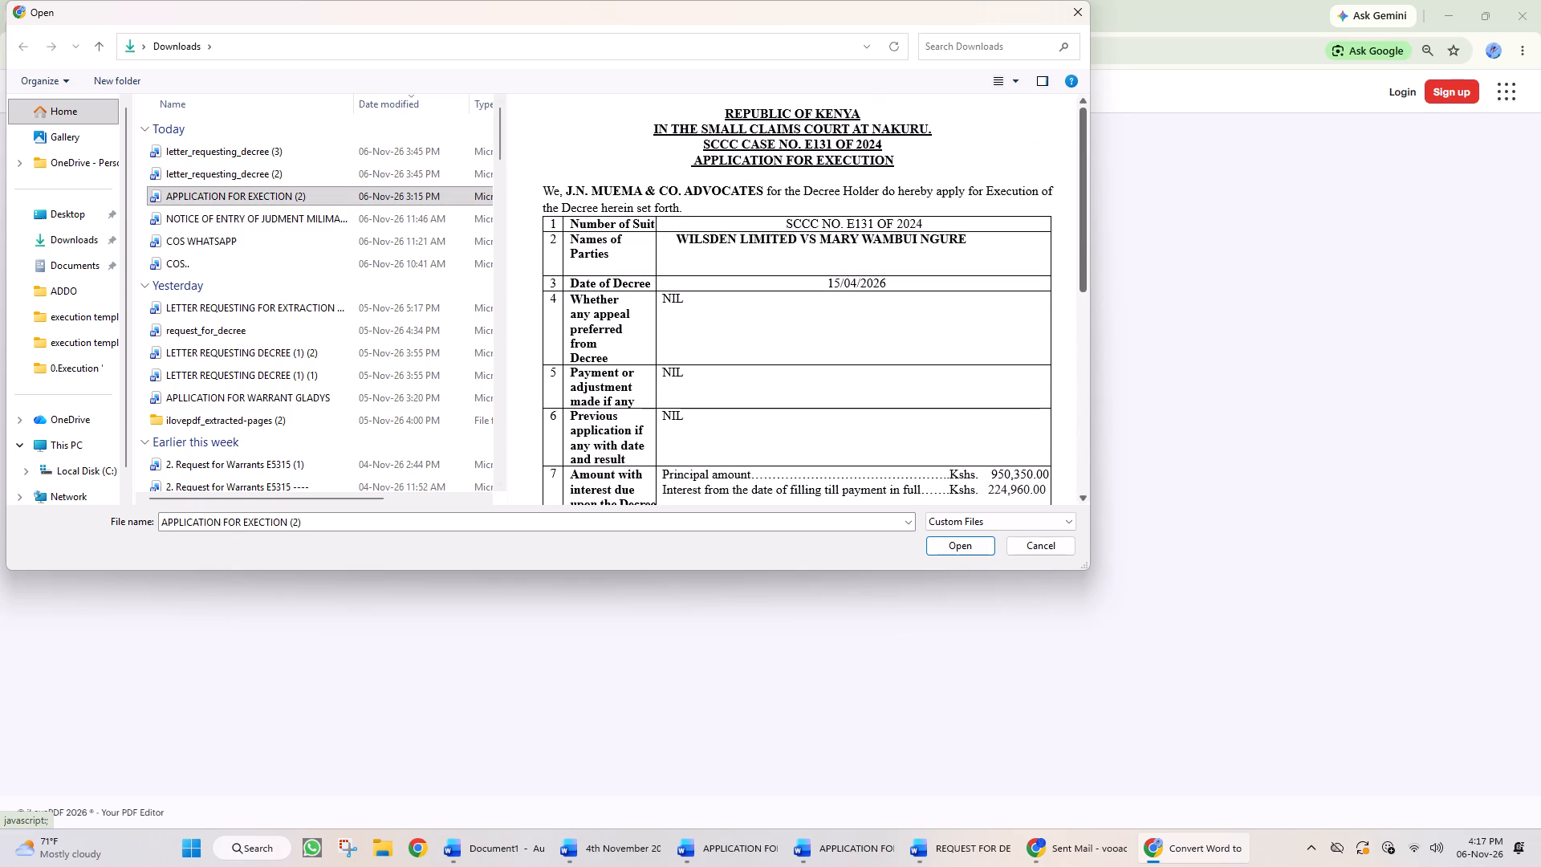
scroll(827, 333, "down", 5)
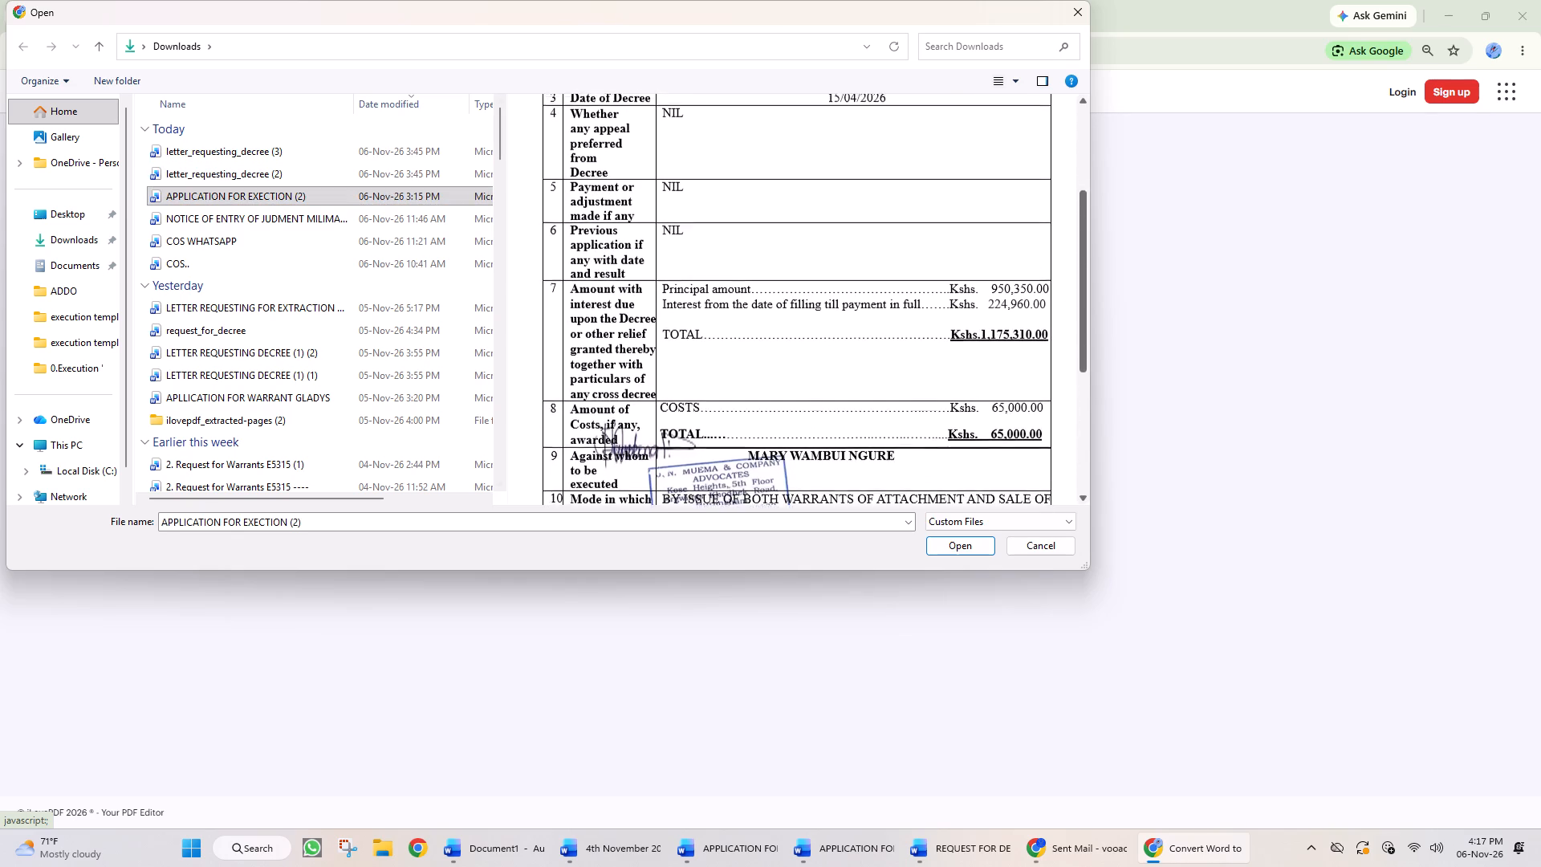
scroll(827, 332, "down", 5)
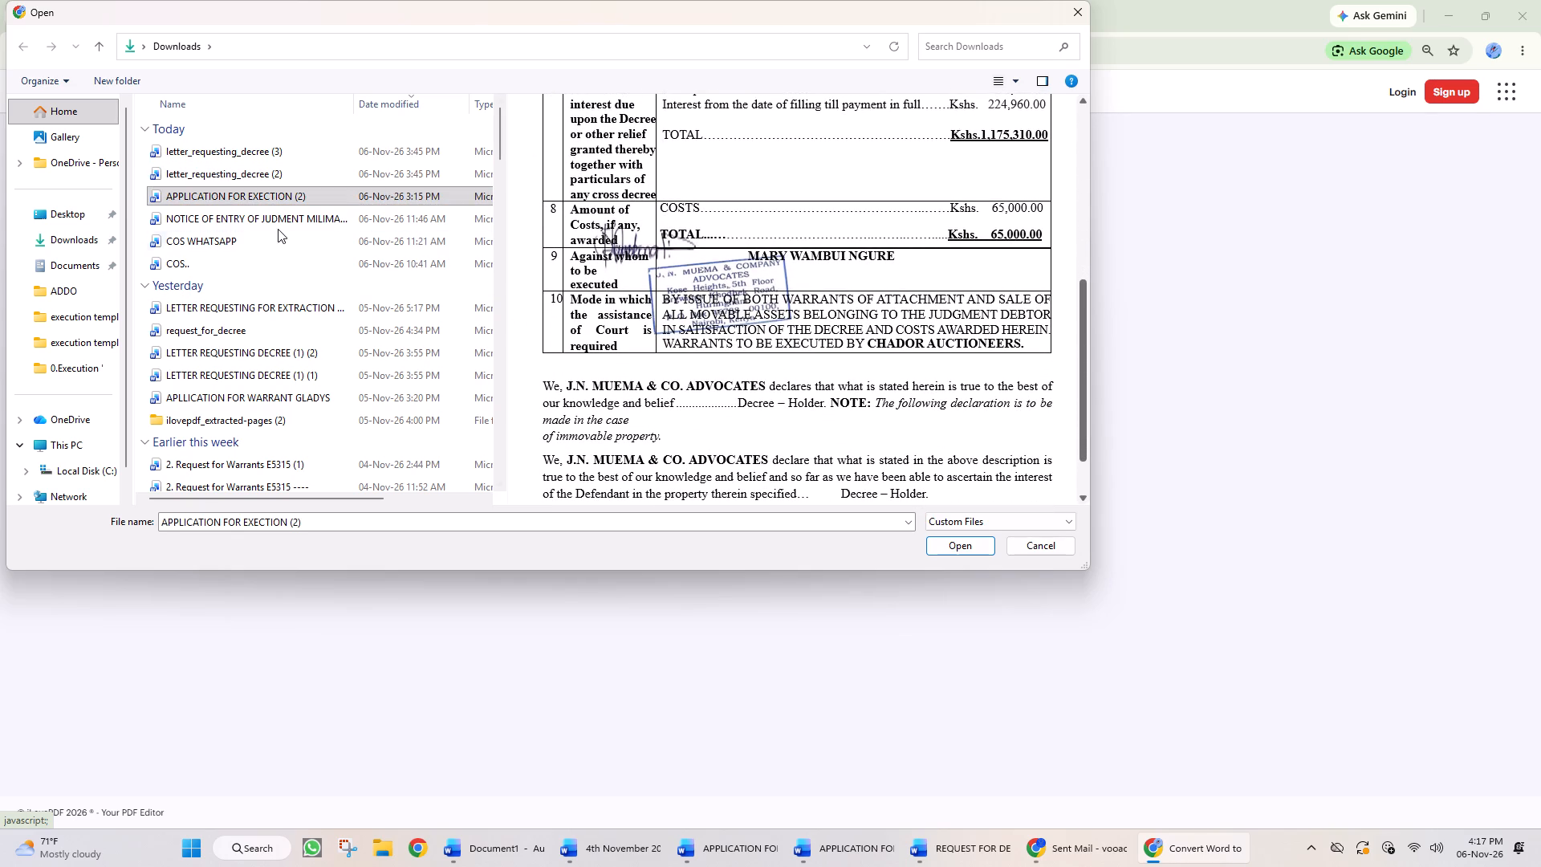
scroll(274, 156, "up", 1)
left_click(274, 156)
left_click(811, 348)
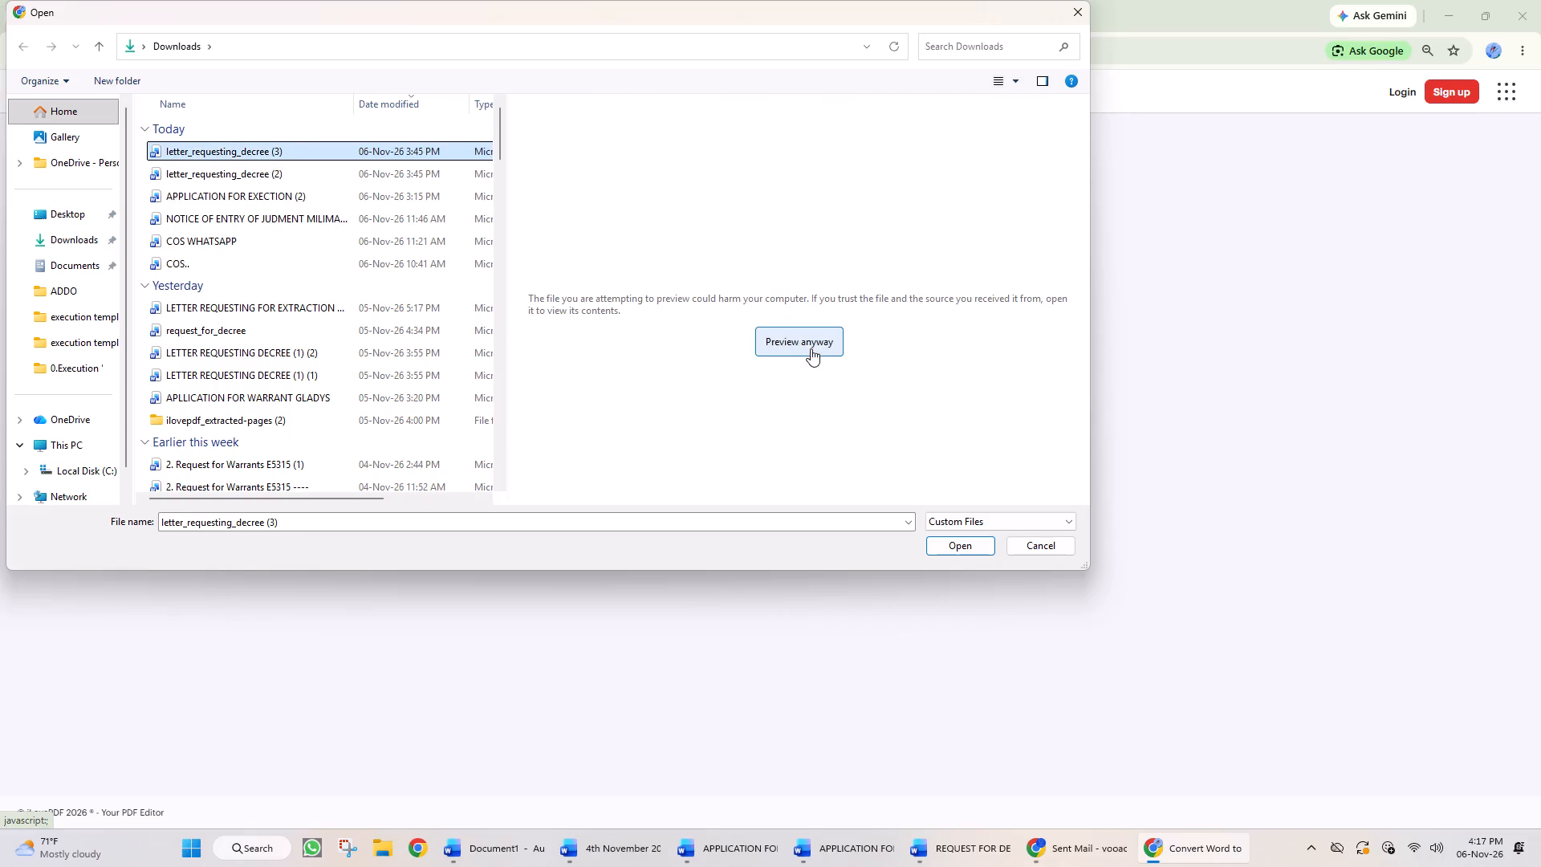
scroll(793, 345, "down", 8)
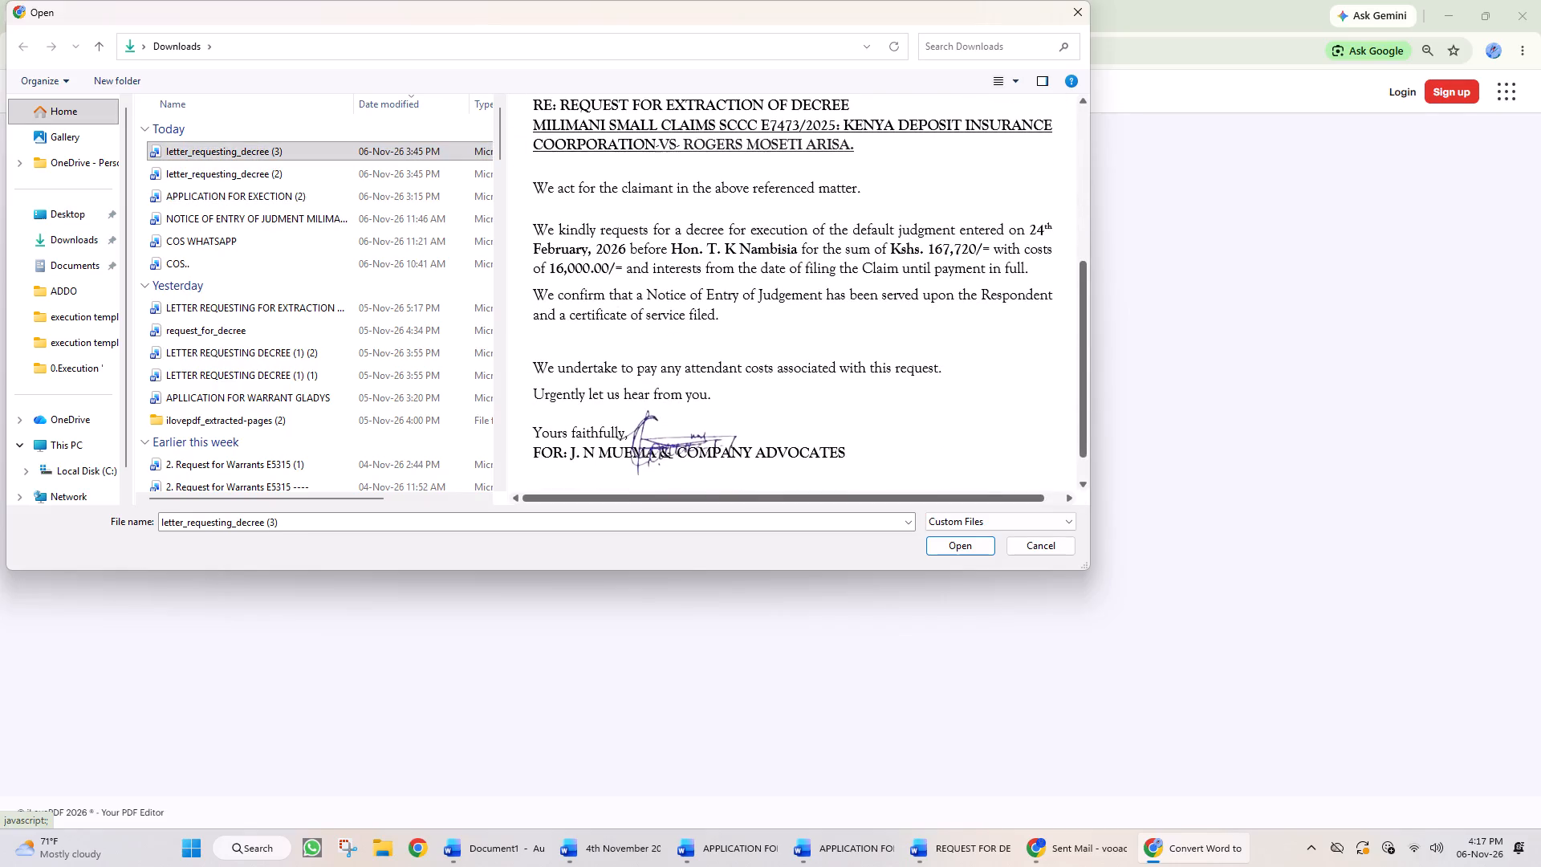
scroll(388, 304, "up", 3)
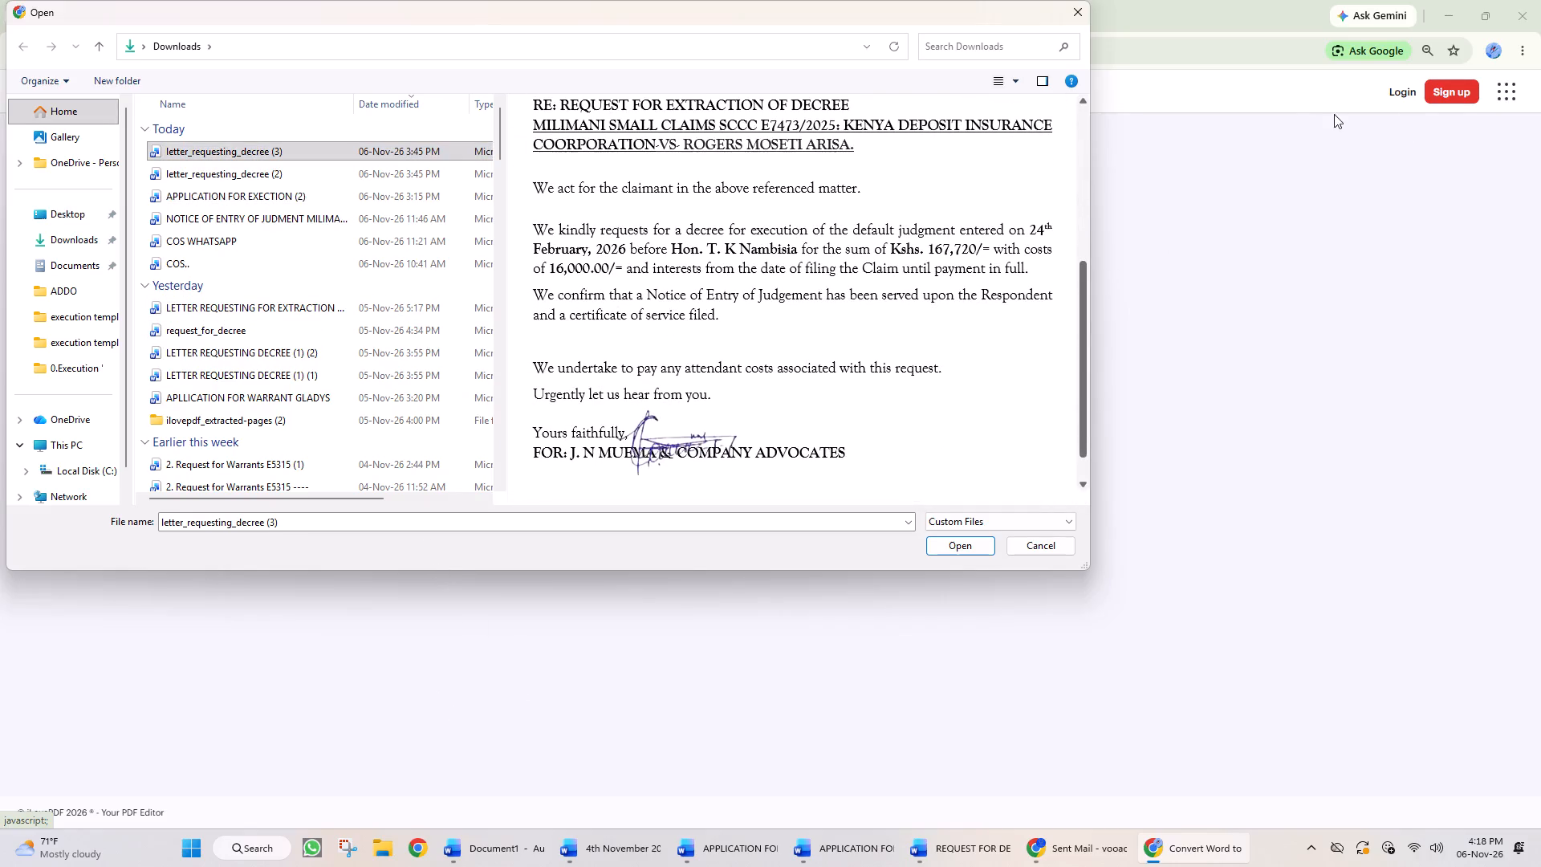
scroll(243, 345, "up", 10)
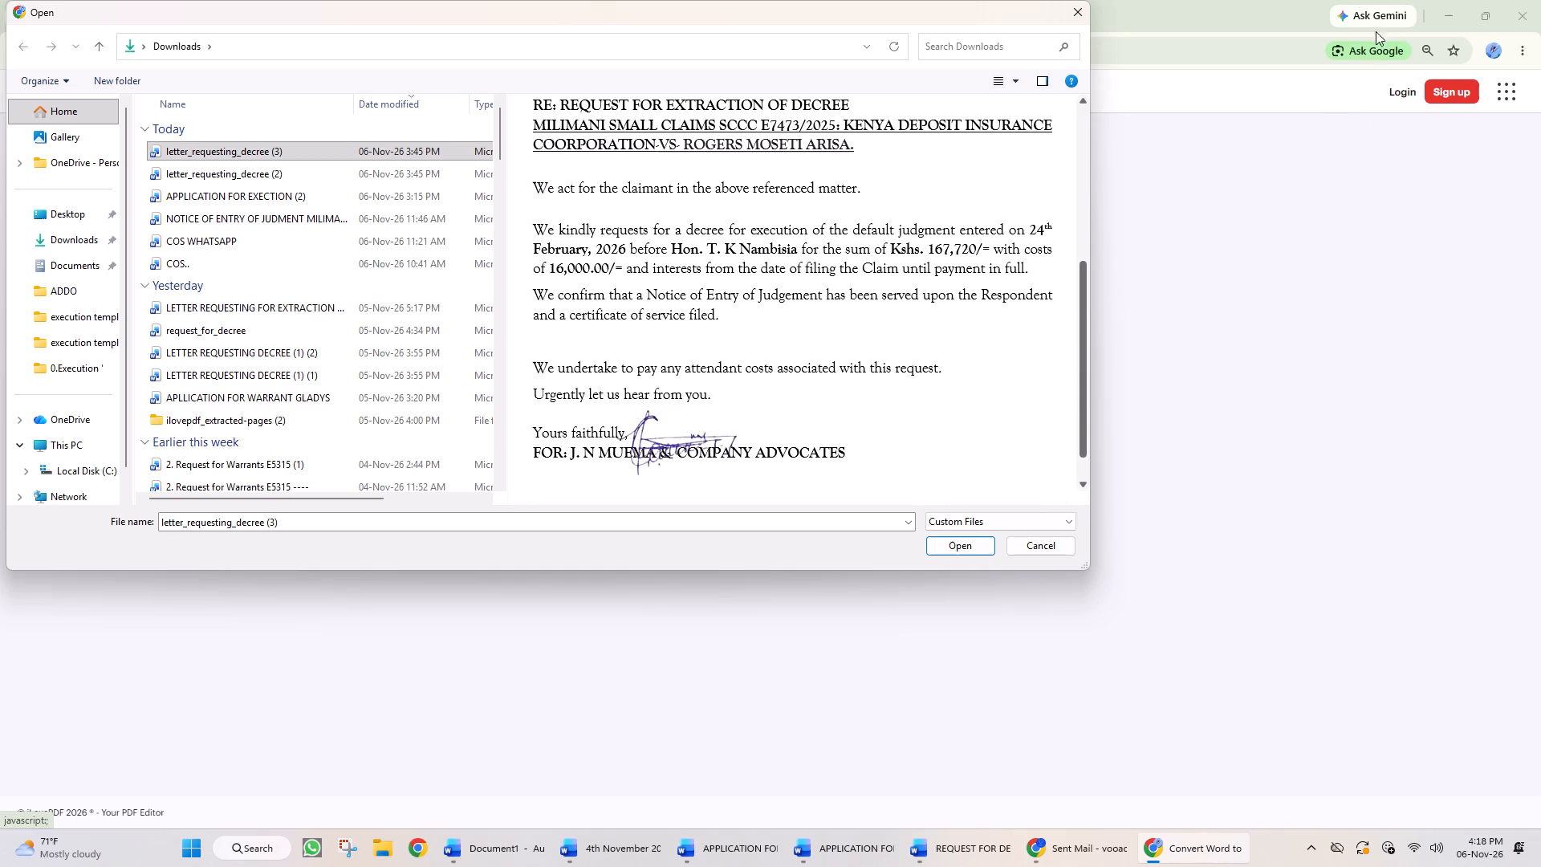
left_click(1075, 17)
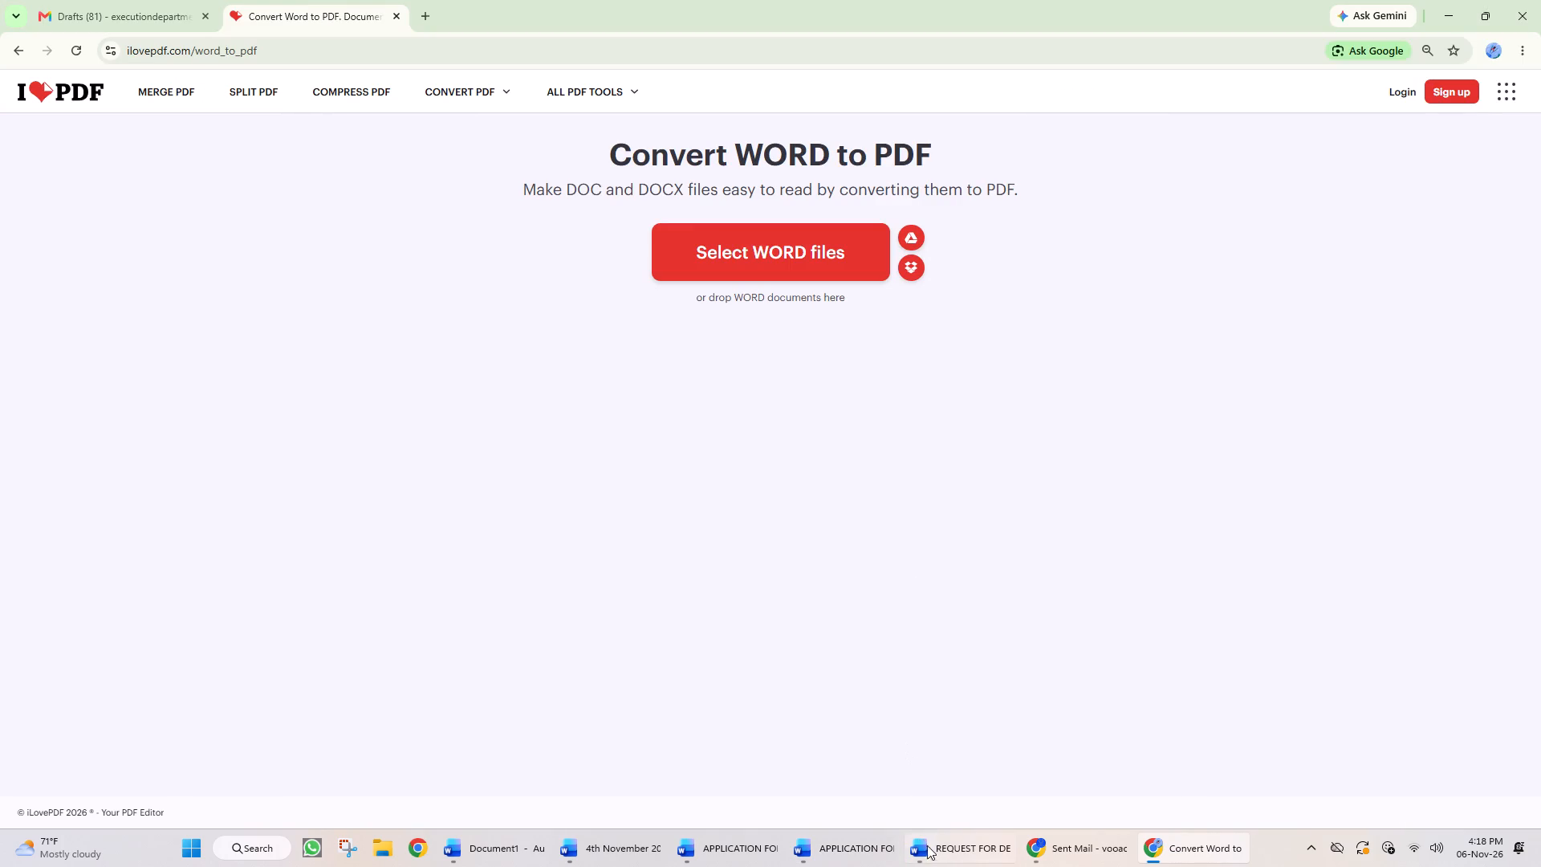
left_click(929, 780)
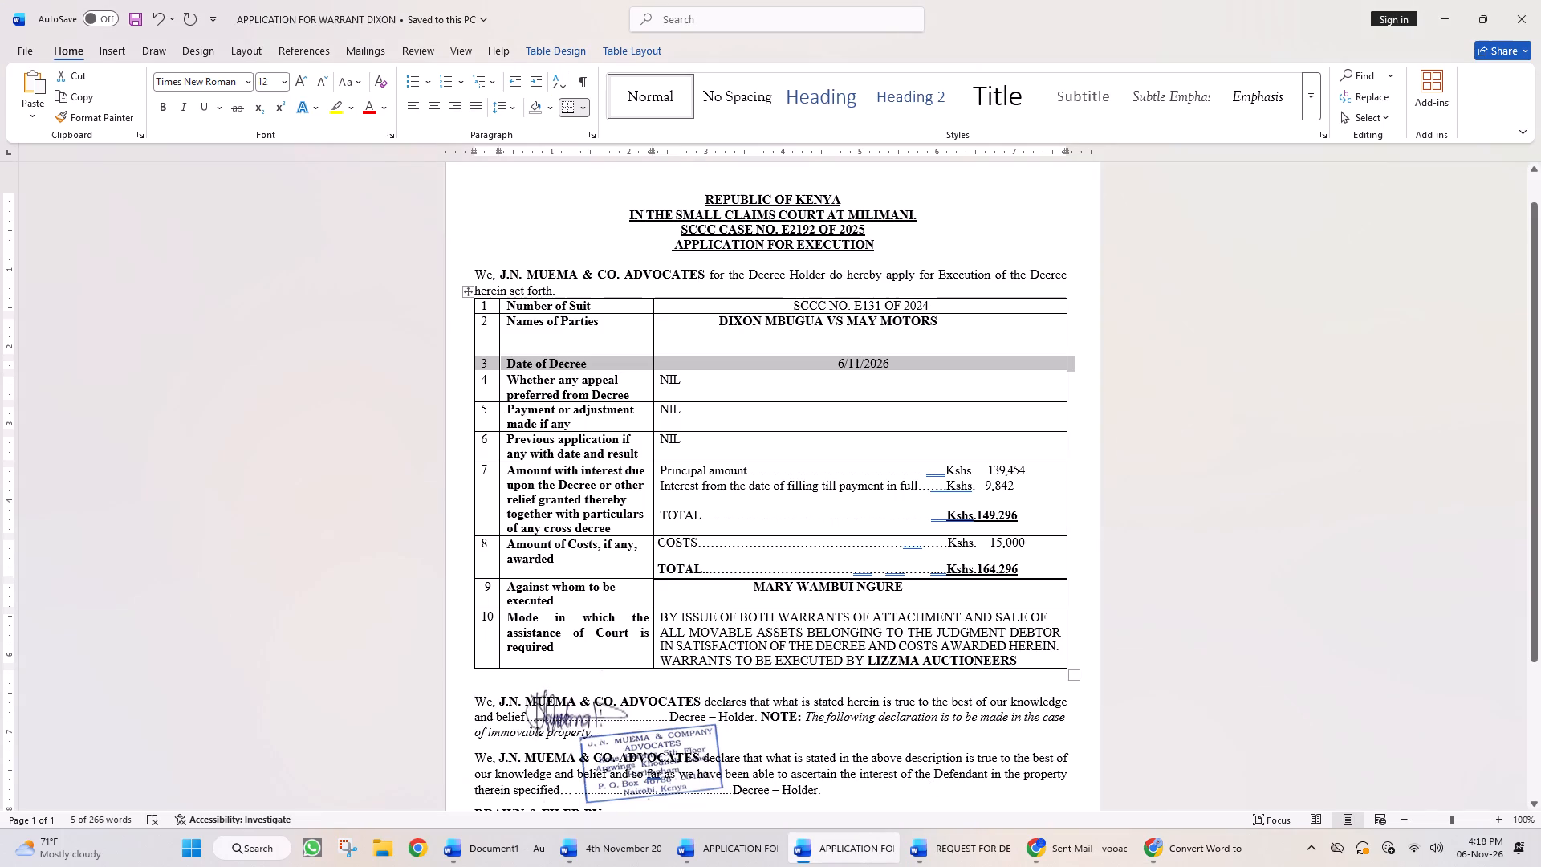
left_click(33, 53)
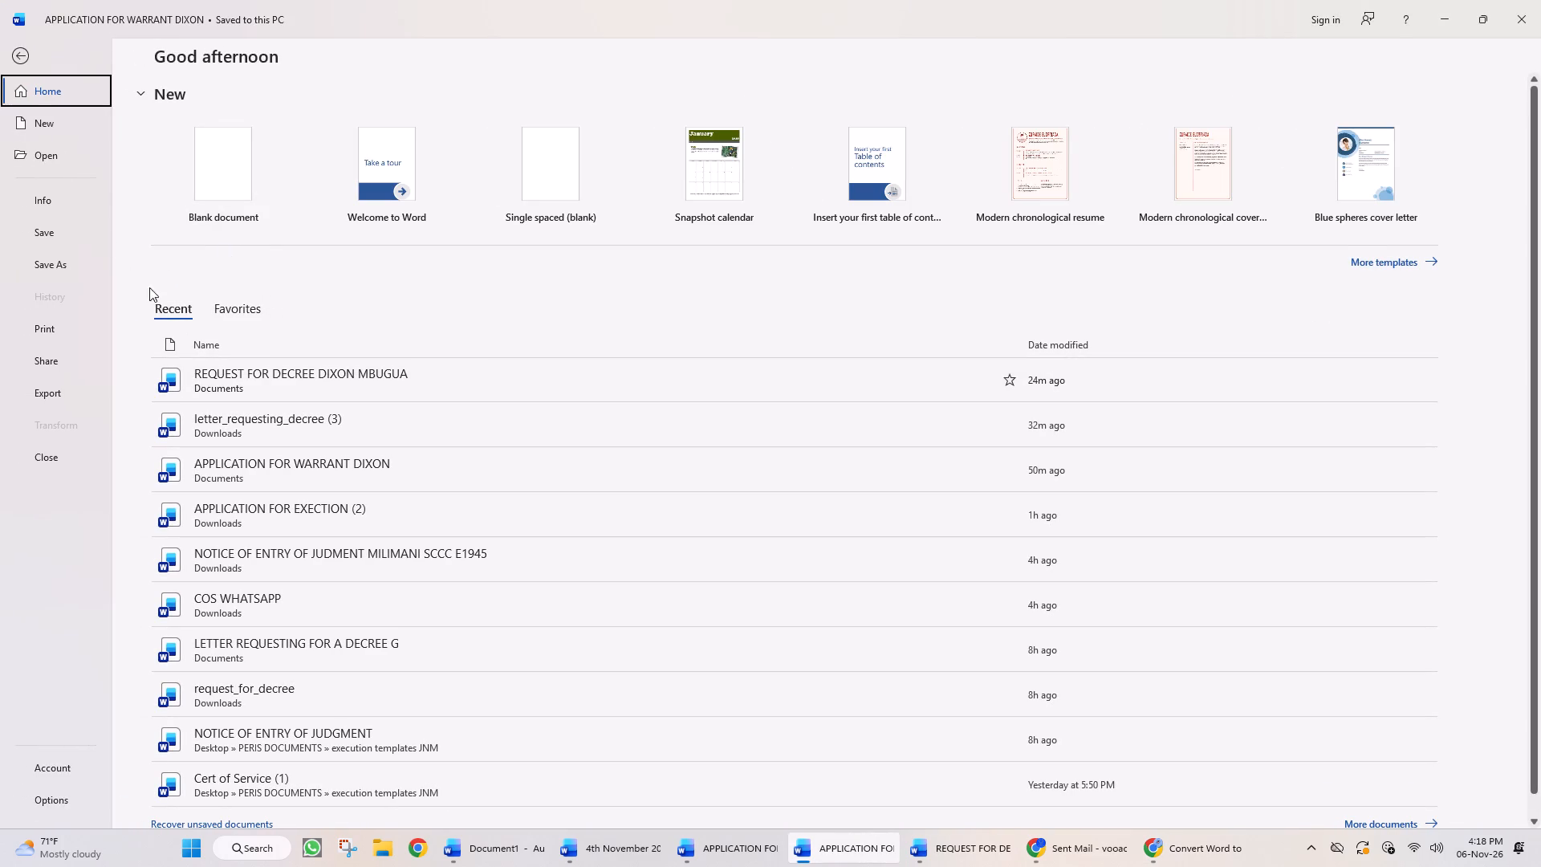
left_click(21, 47)
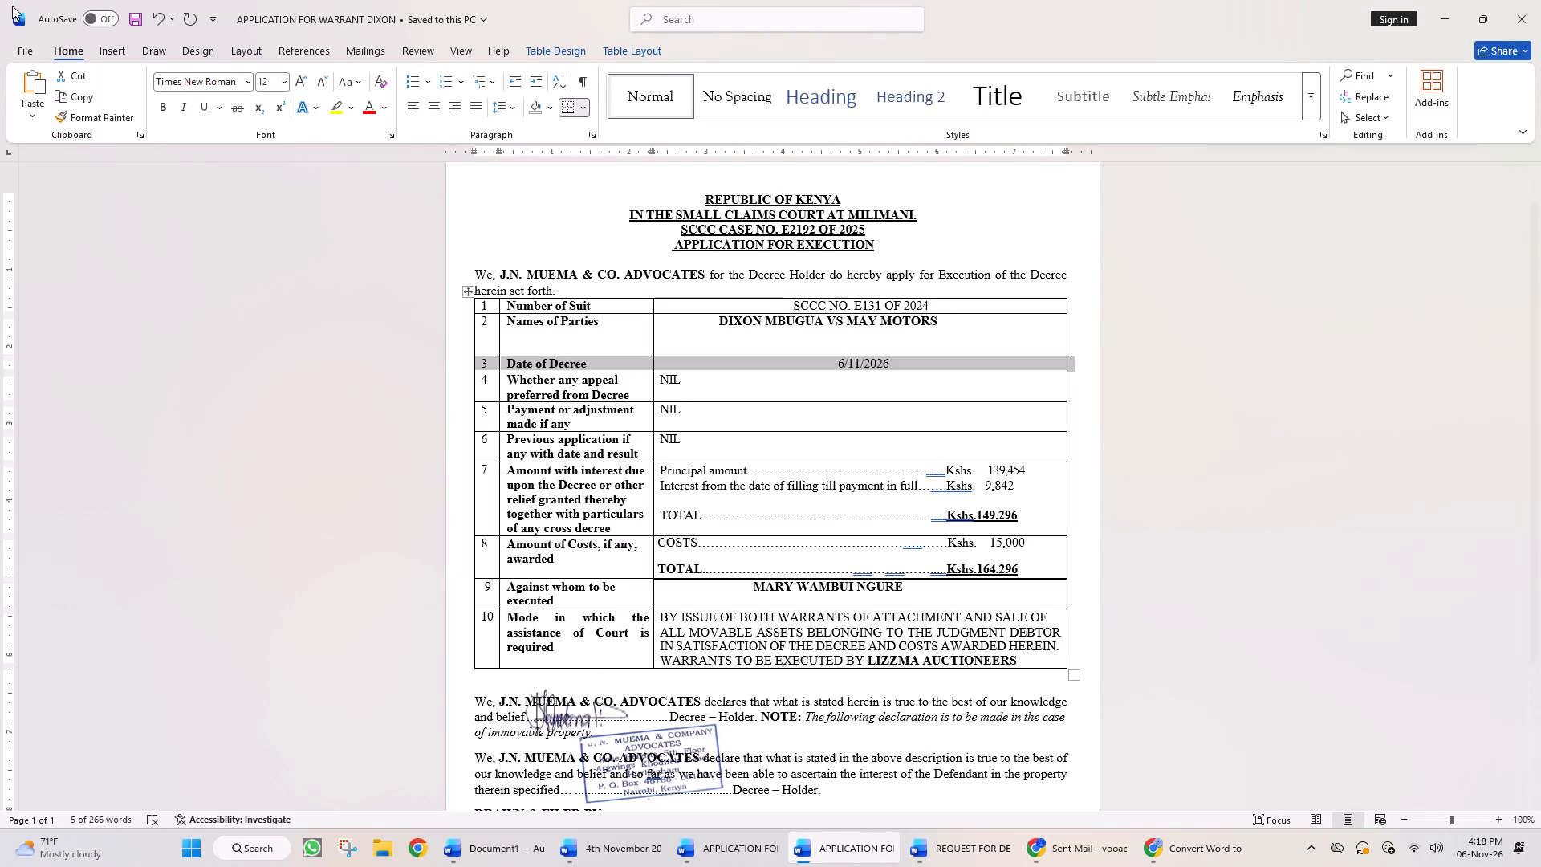
left_click(19, 48)
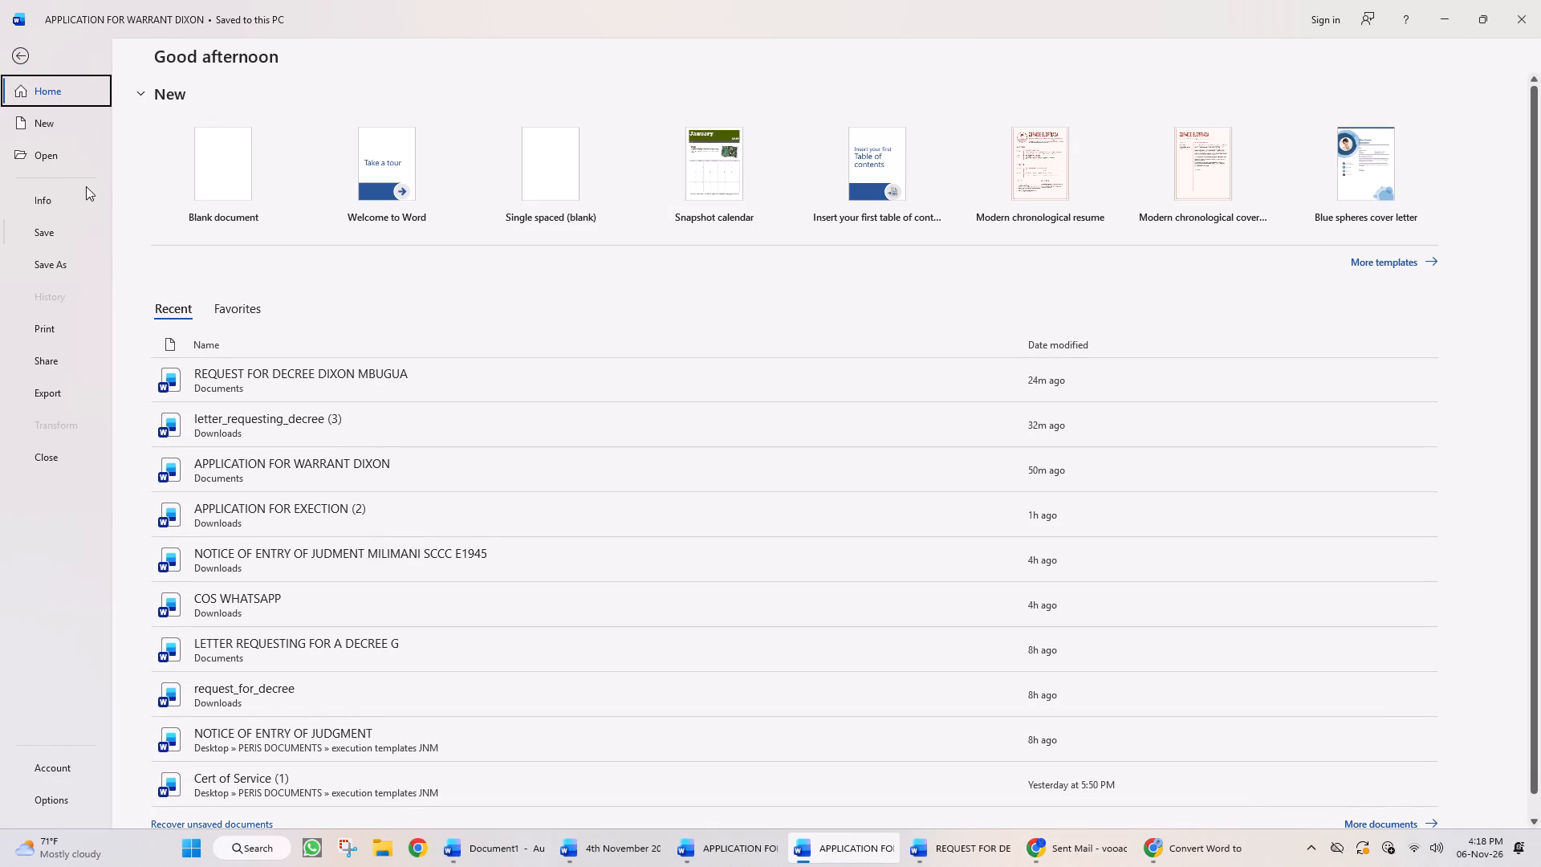
left_click(60, 267)
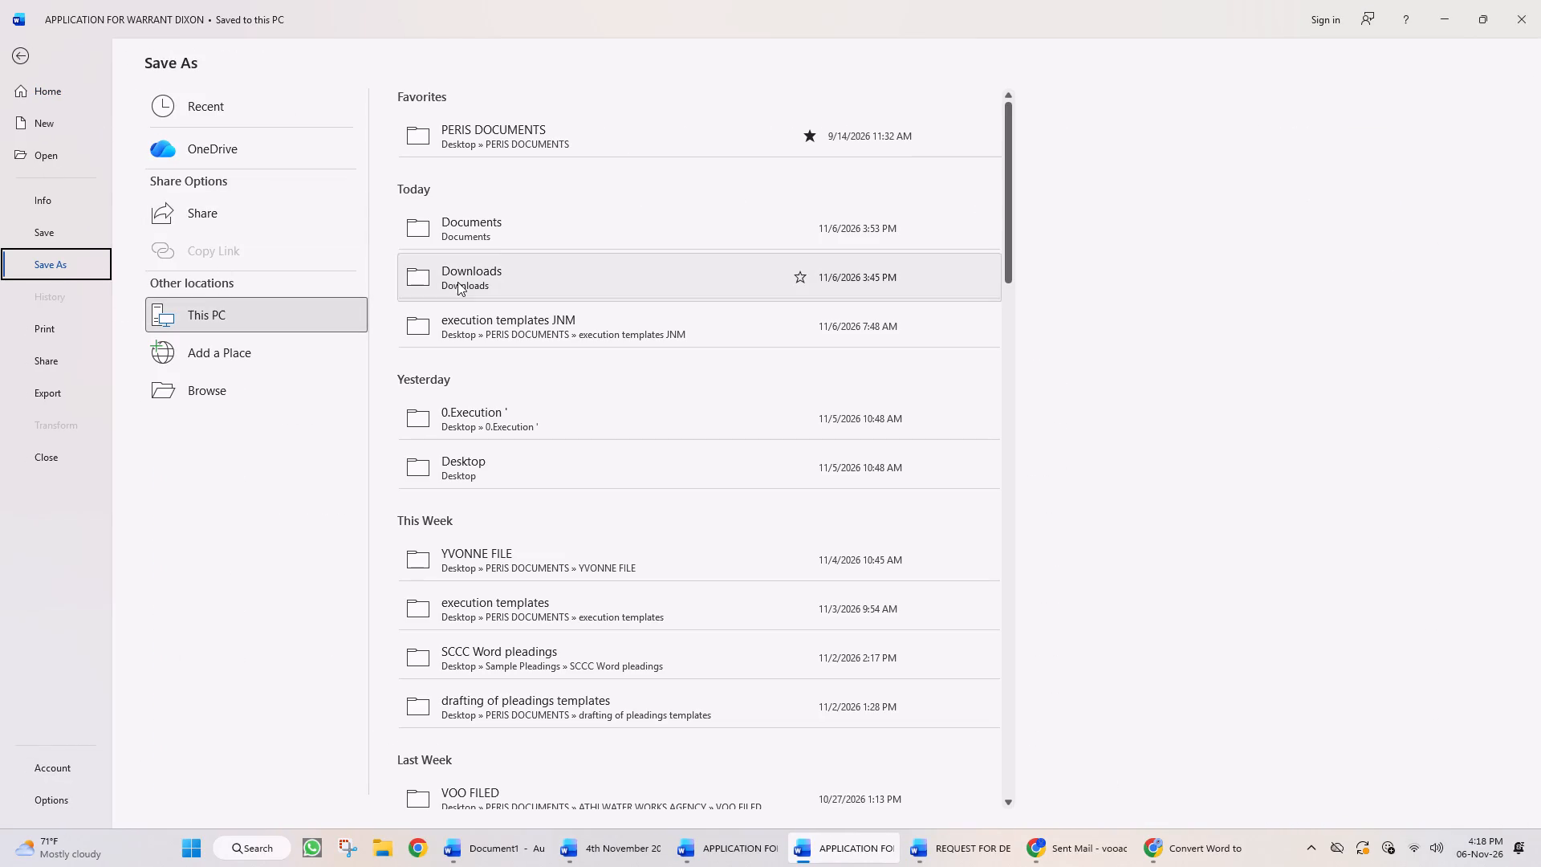
left_click(517, 273)
left_click(636, 287)
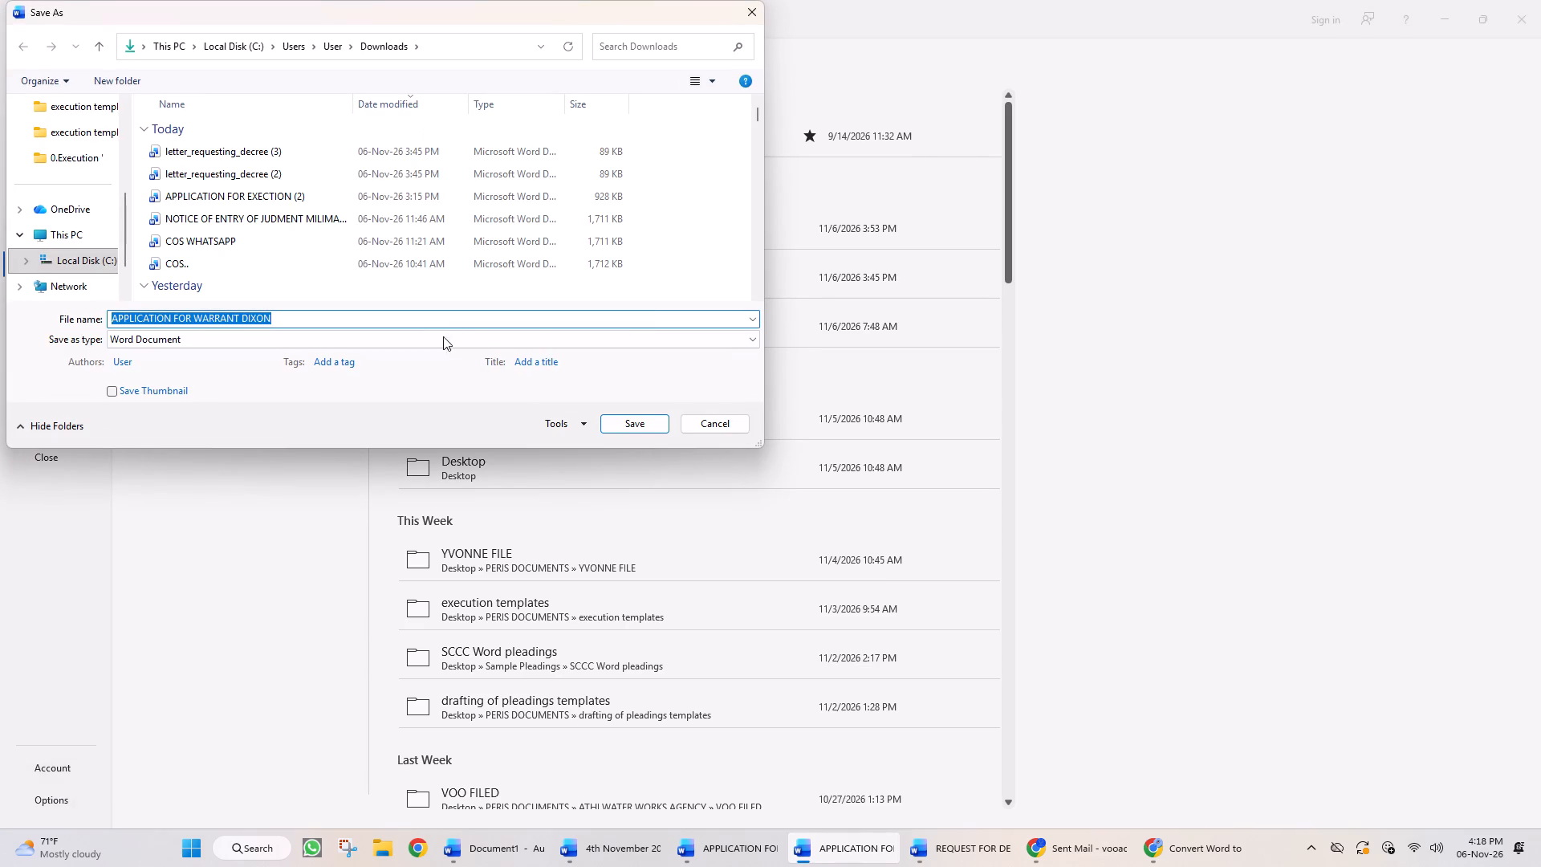
left_click(650, 424)
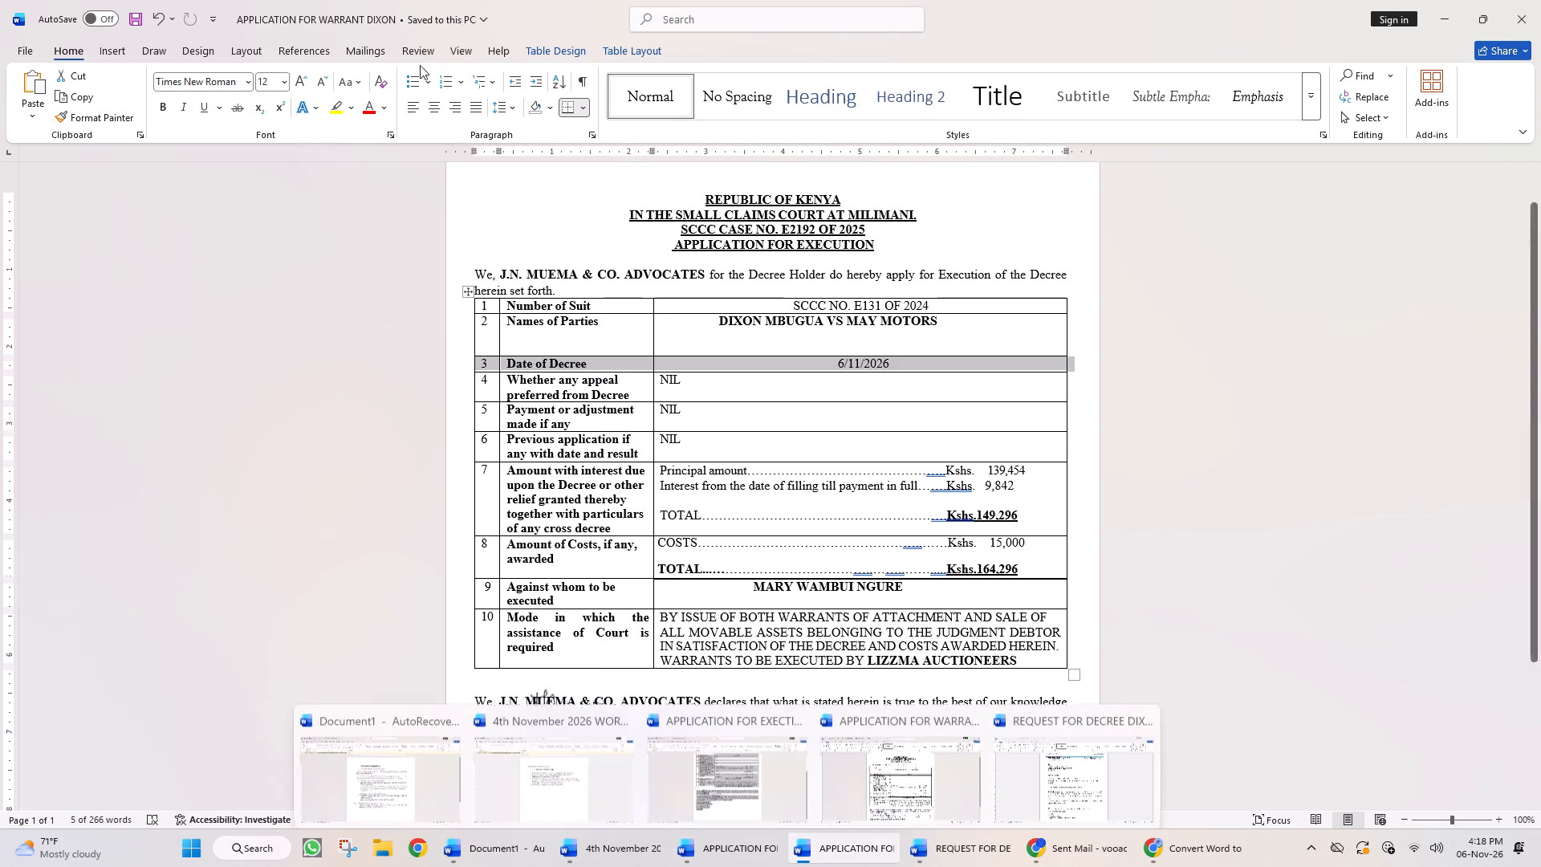
Back in Chrome, convert APPLICATION FOR WARRANT DIXON from Downloads to PDF and download the converted file.
left_click(1194, 866)
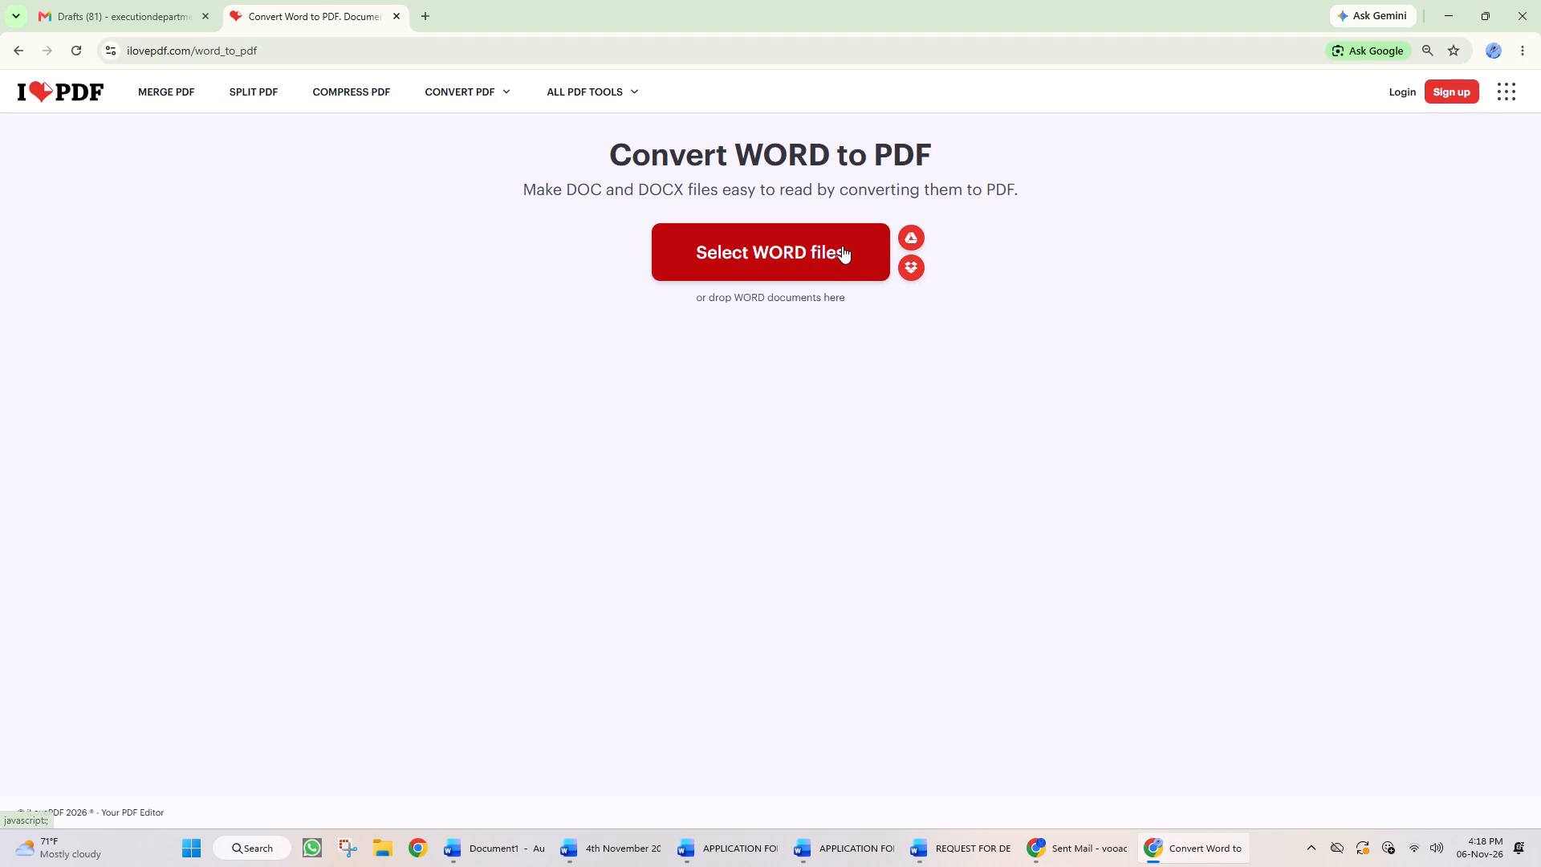
left_click(842, 246)
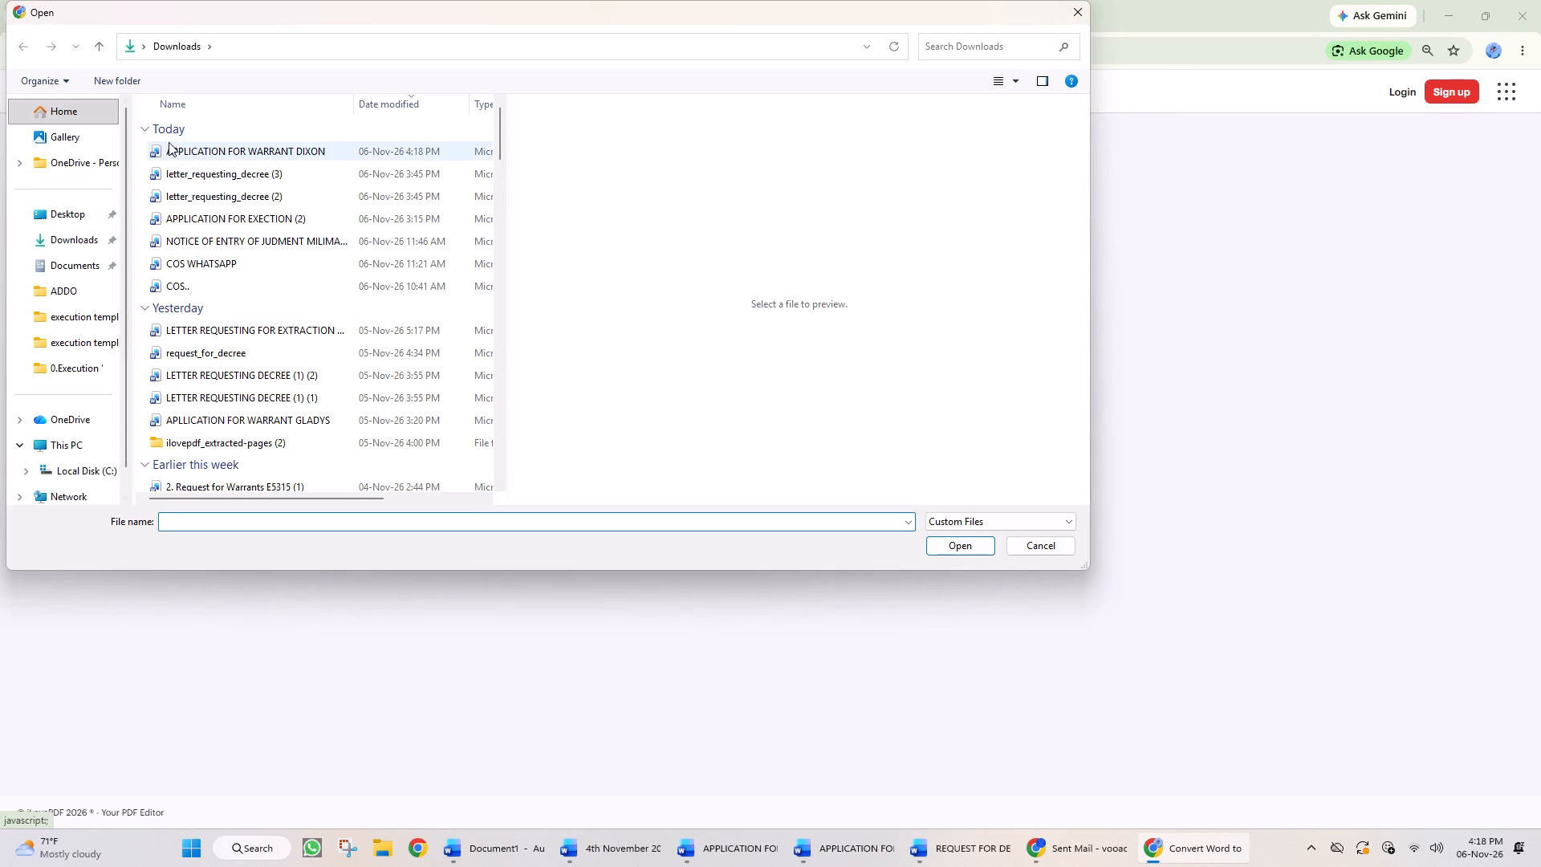
left_click(183, 142)
scroll(892, 291, "down", 2)
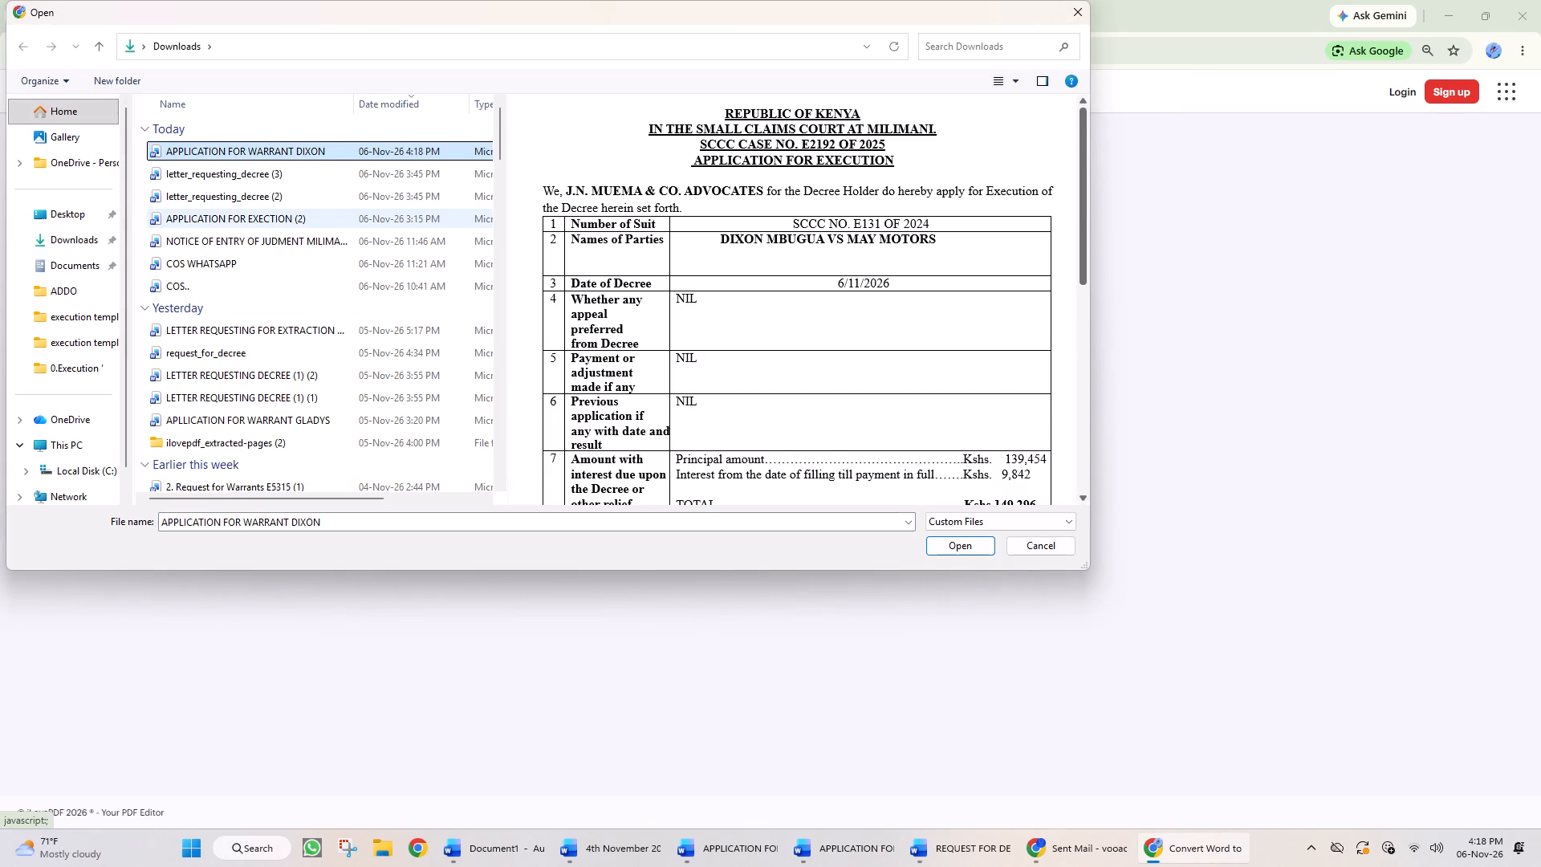
scroll(892, 291, "down", 11)
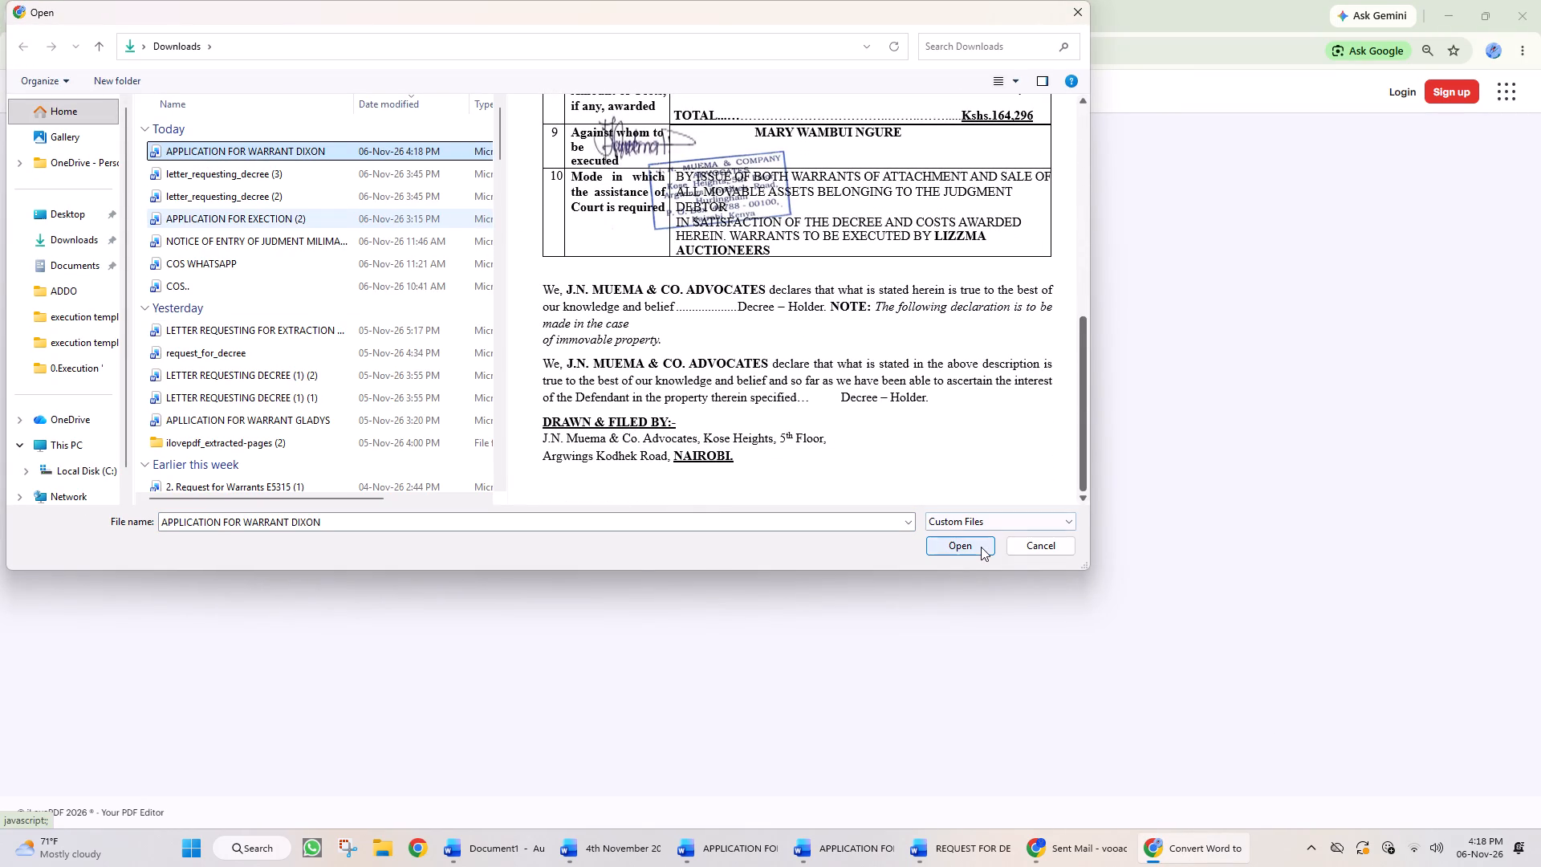
left_click(981, 547)
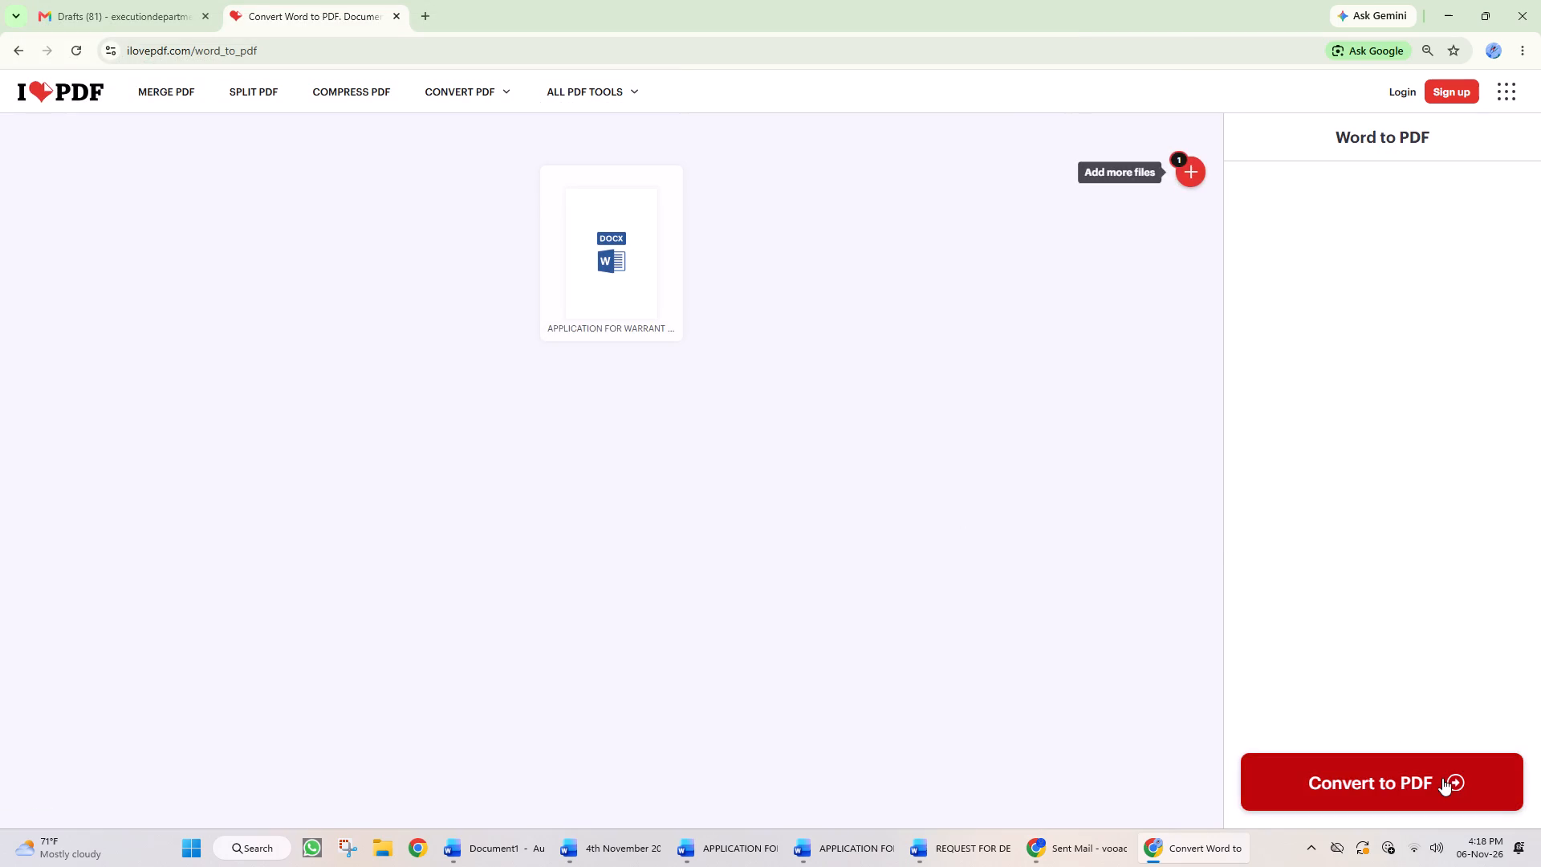
left_click(1443, 781)
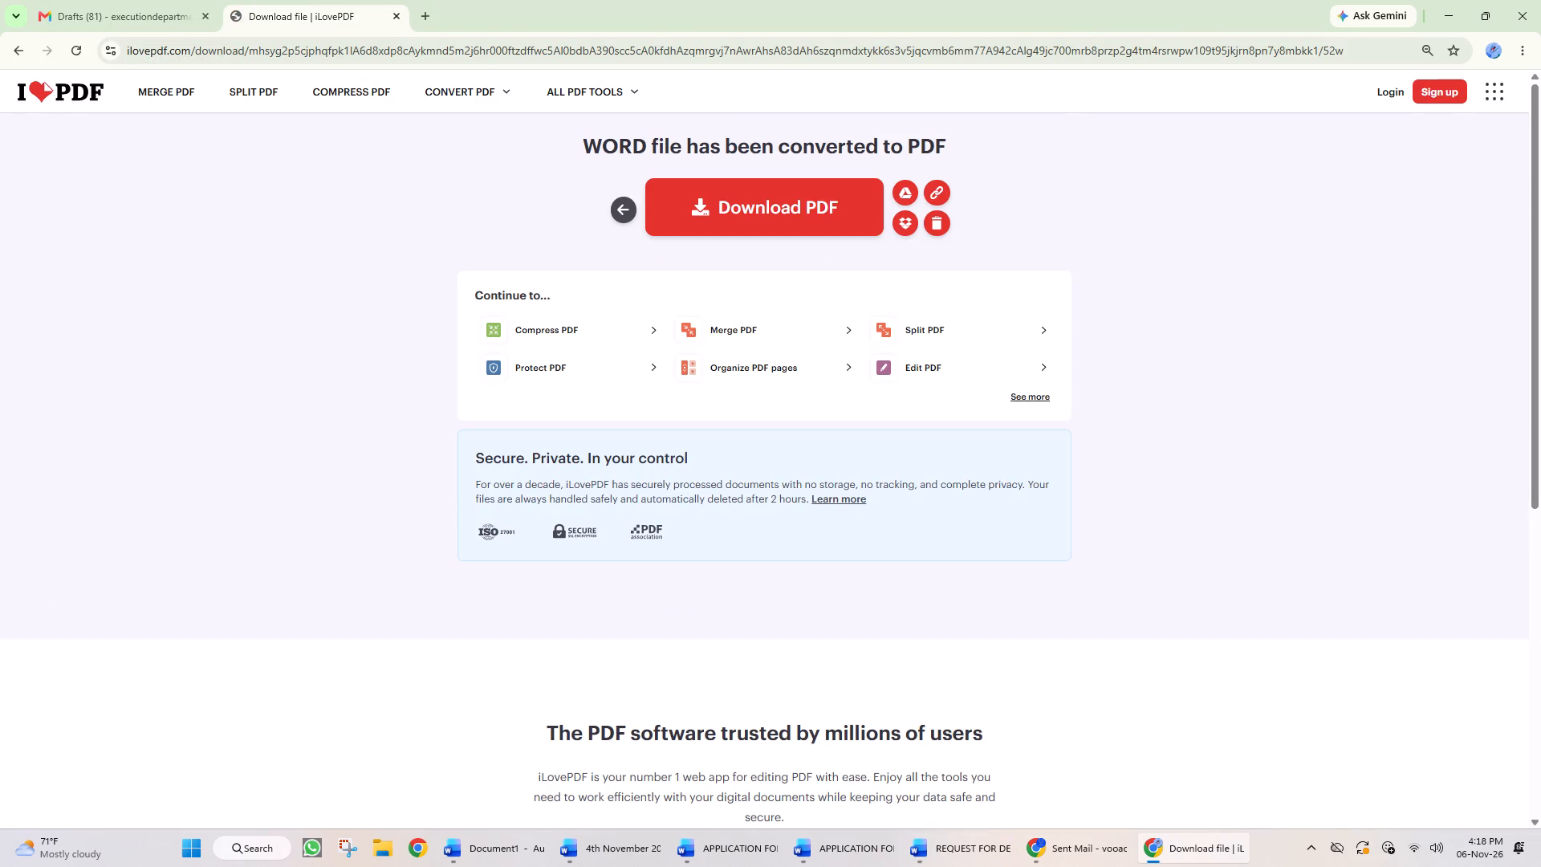
left_click(767, 209)
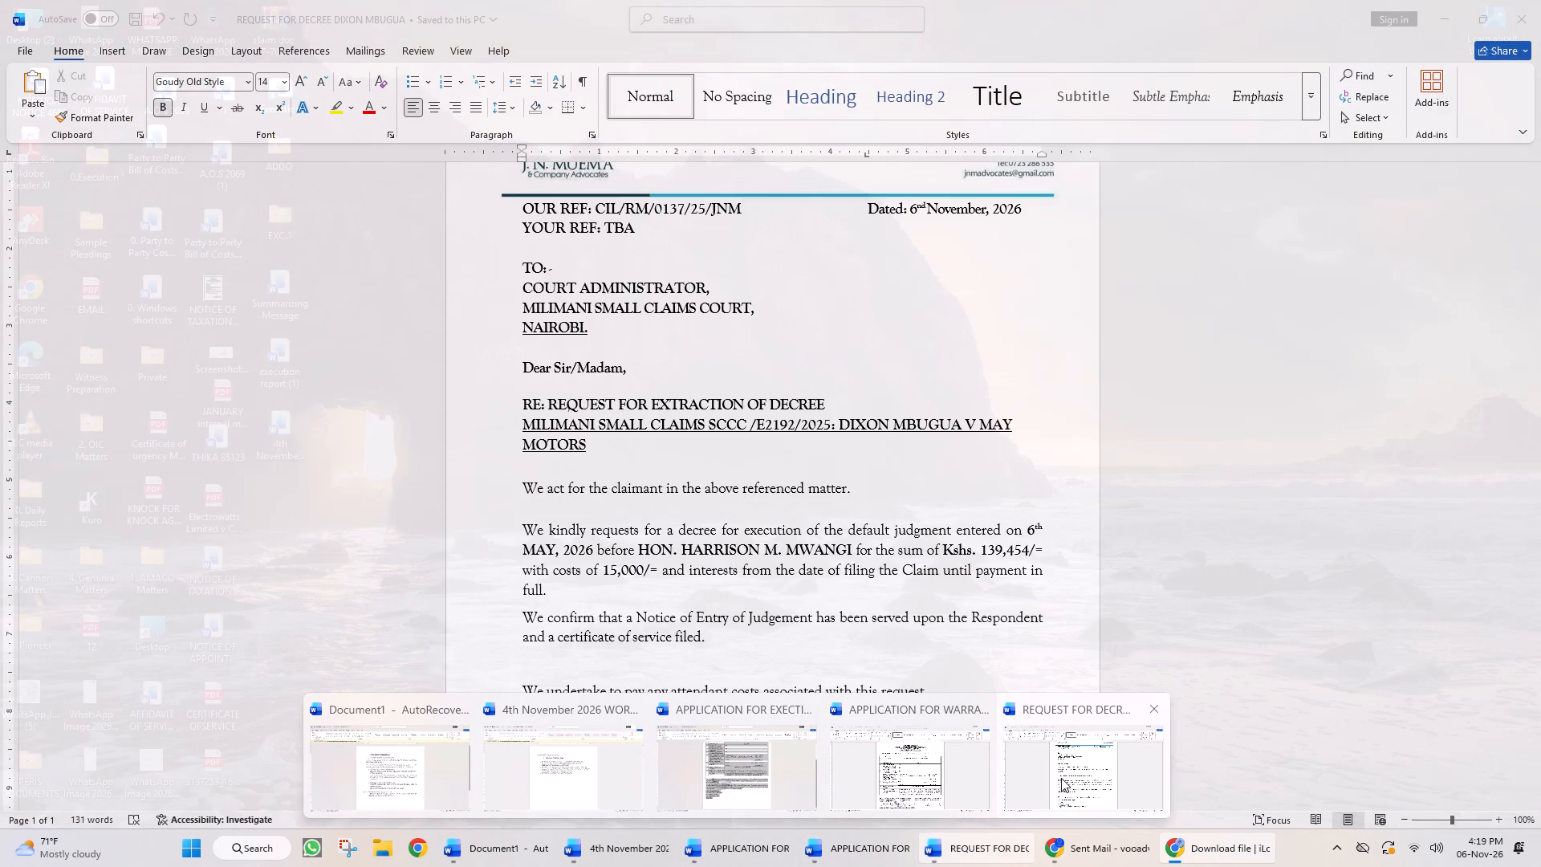
Switch to Word and save a copy of the May Motors request-for-decree letter to the Downloads folder as a Word document.
left_click(1062, 777)
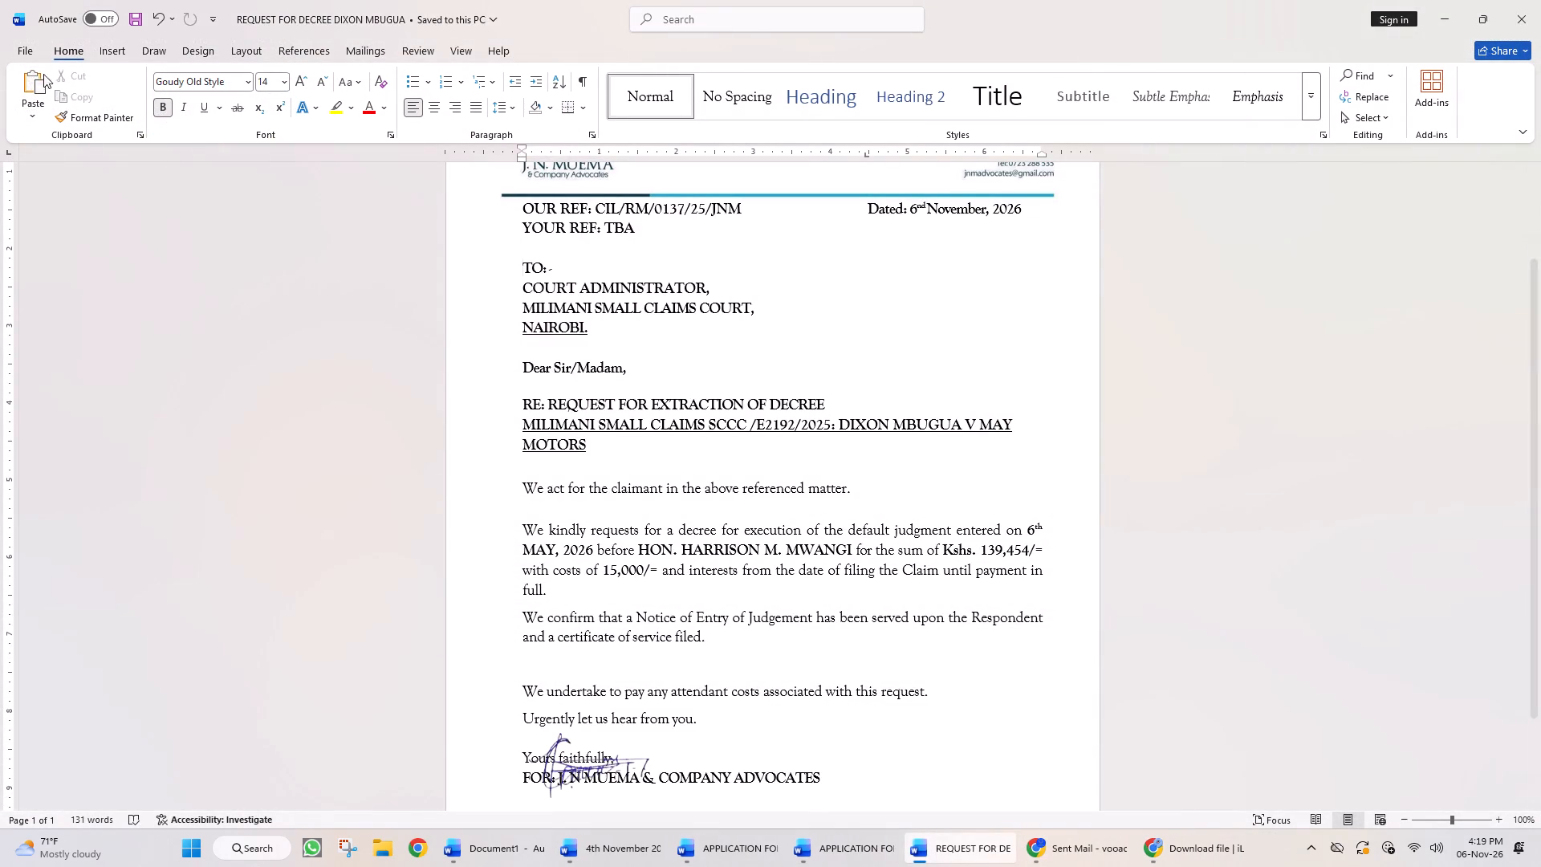
left_click(25, 44)
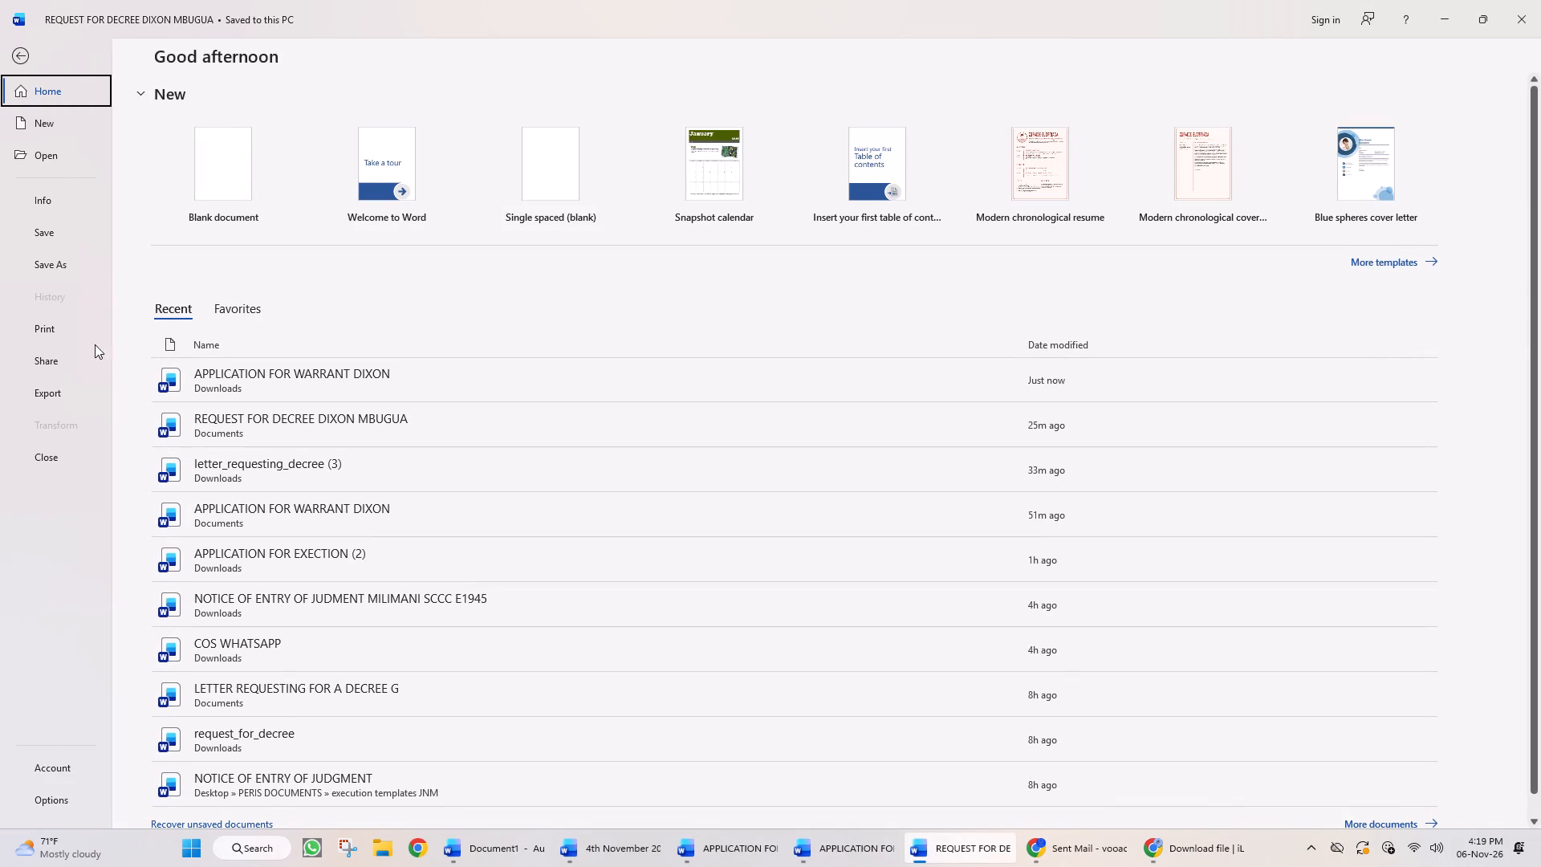
left_click(74, 261)
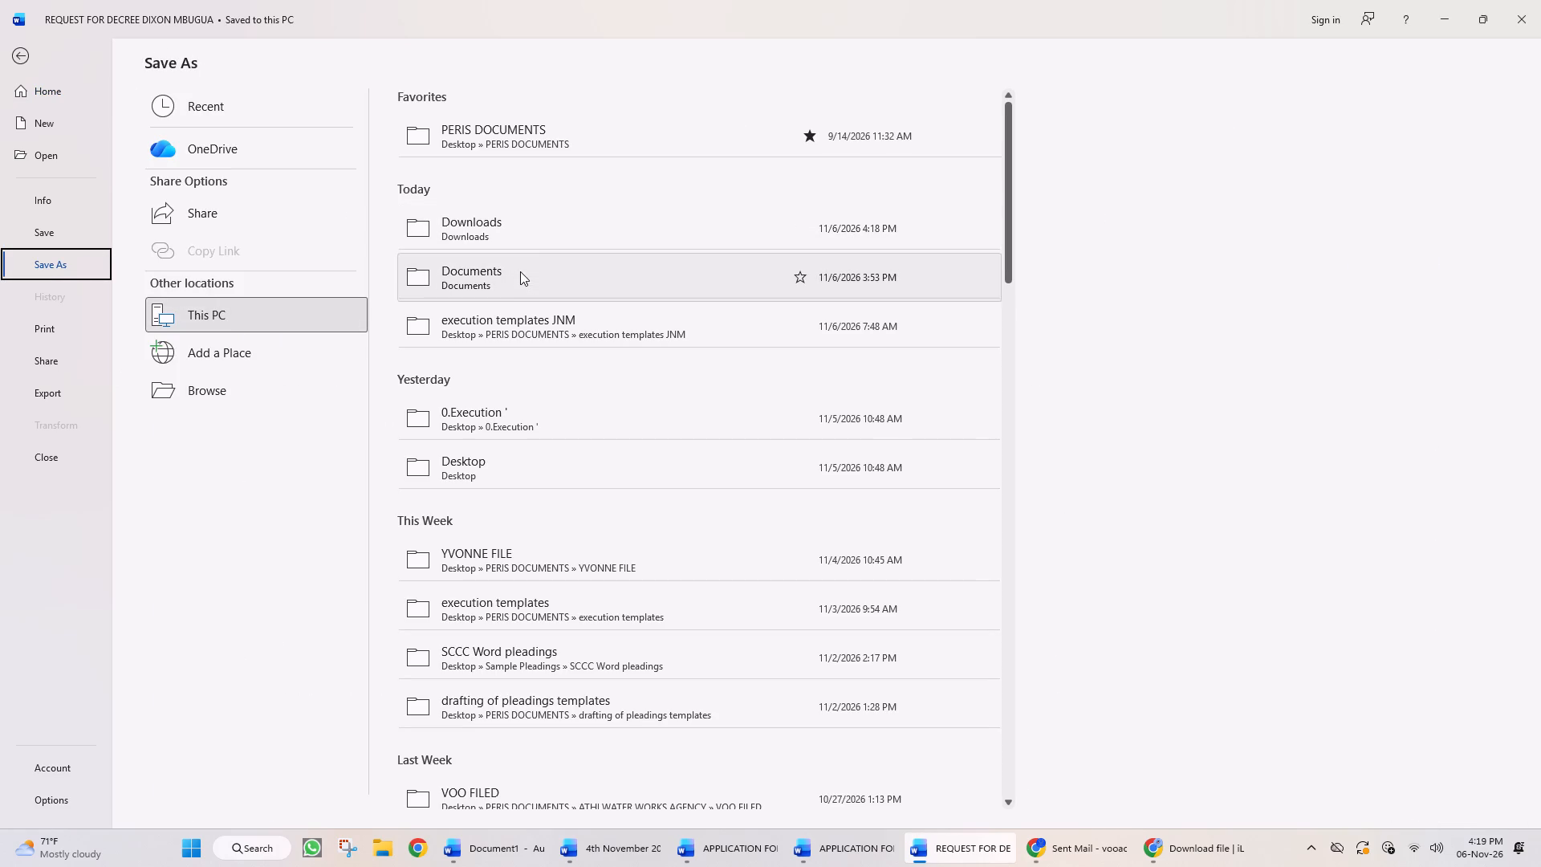
left_click(521, 249)
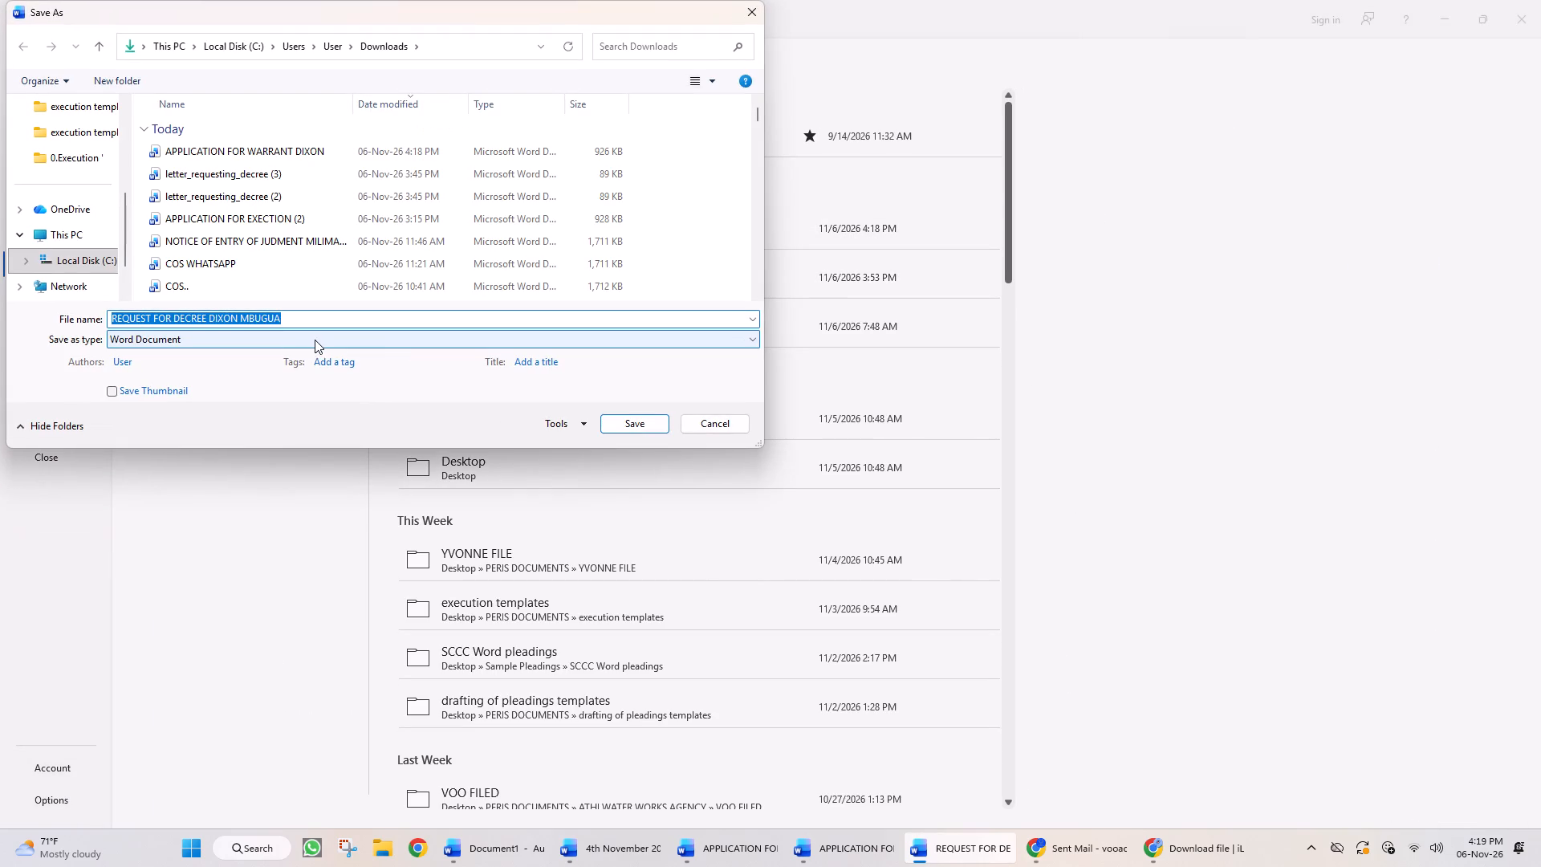
left_click(631, 422)
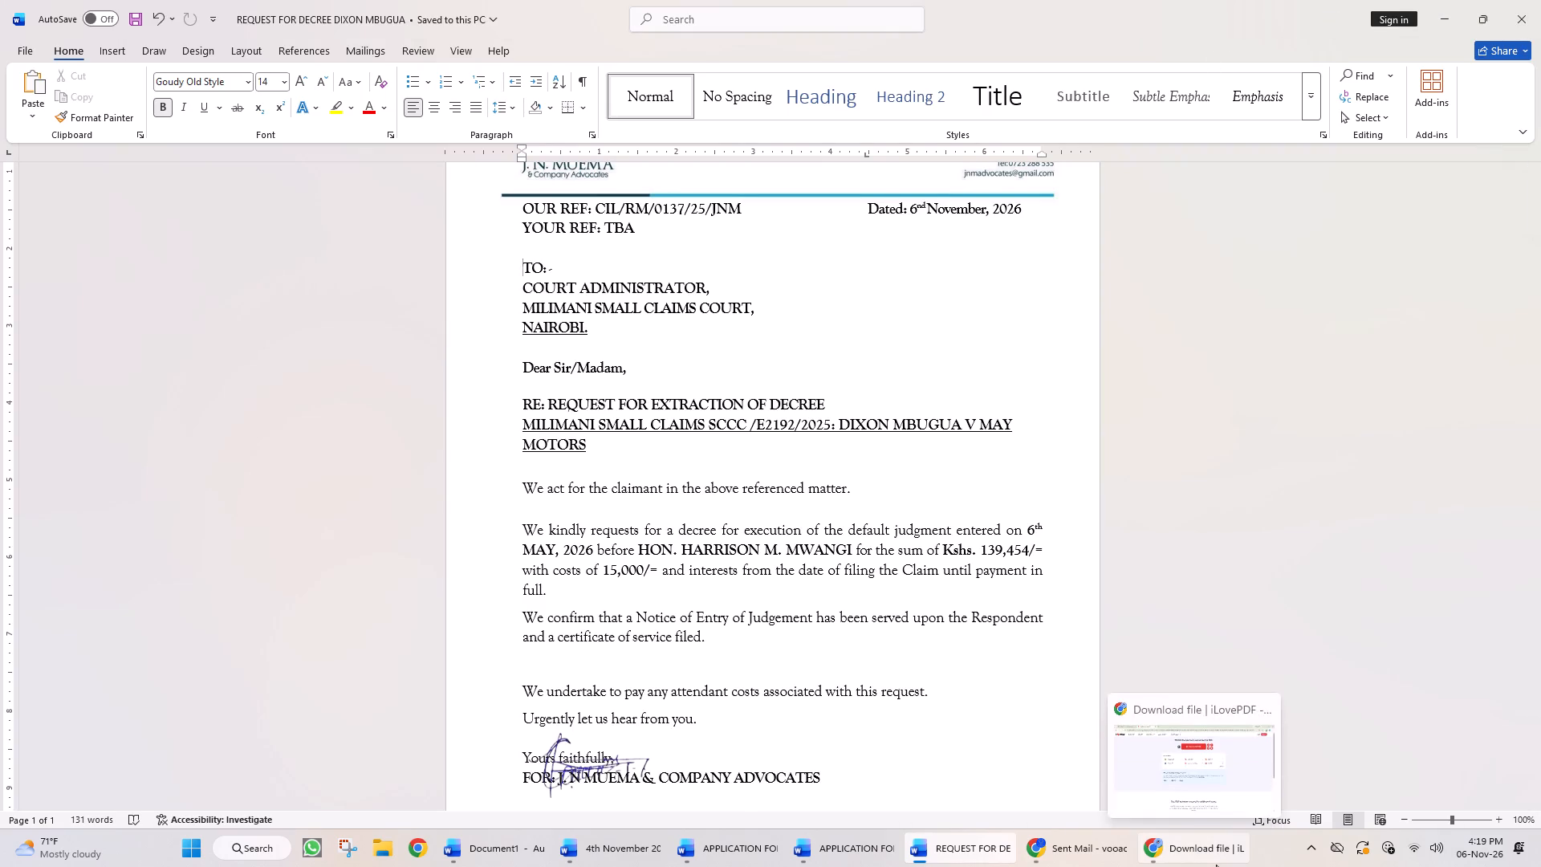
Return to the Word to PDF converter in Chrome to start a new conversion for the request-for-decree letter.
left_click(1216, 865)
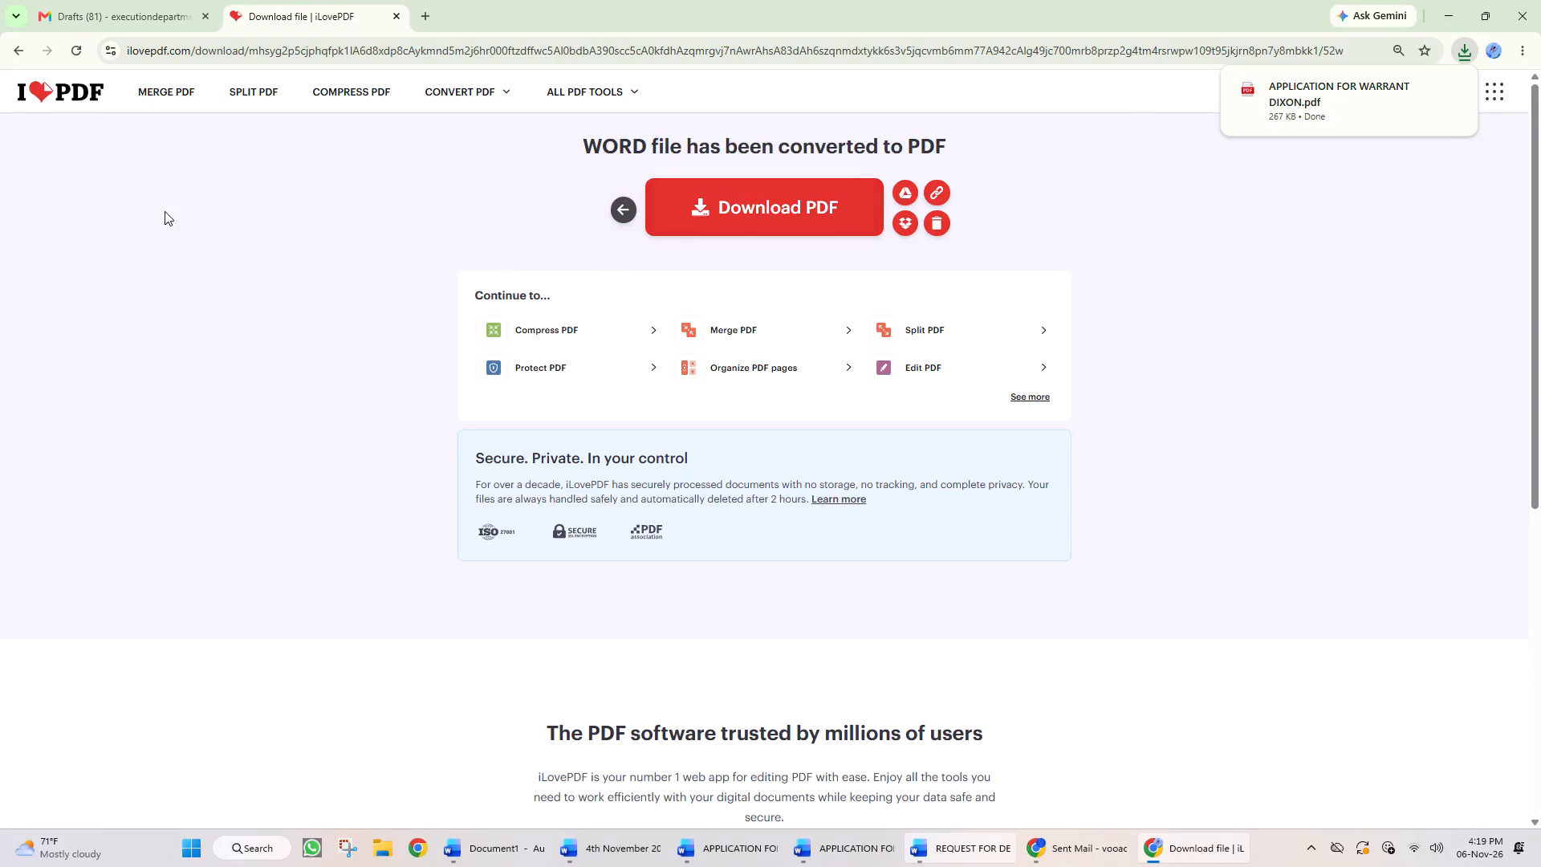
left_click(615, 215)
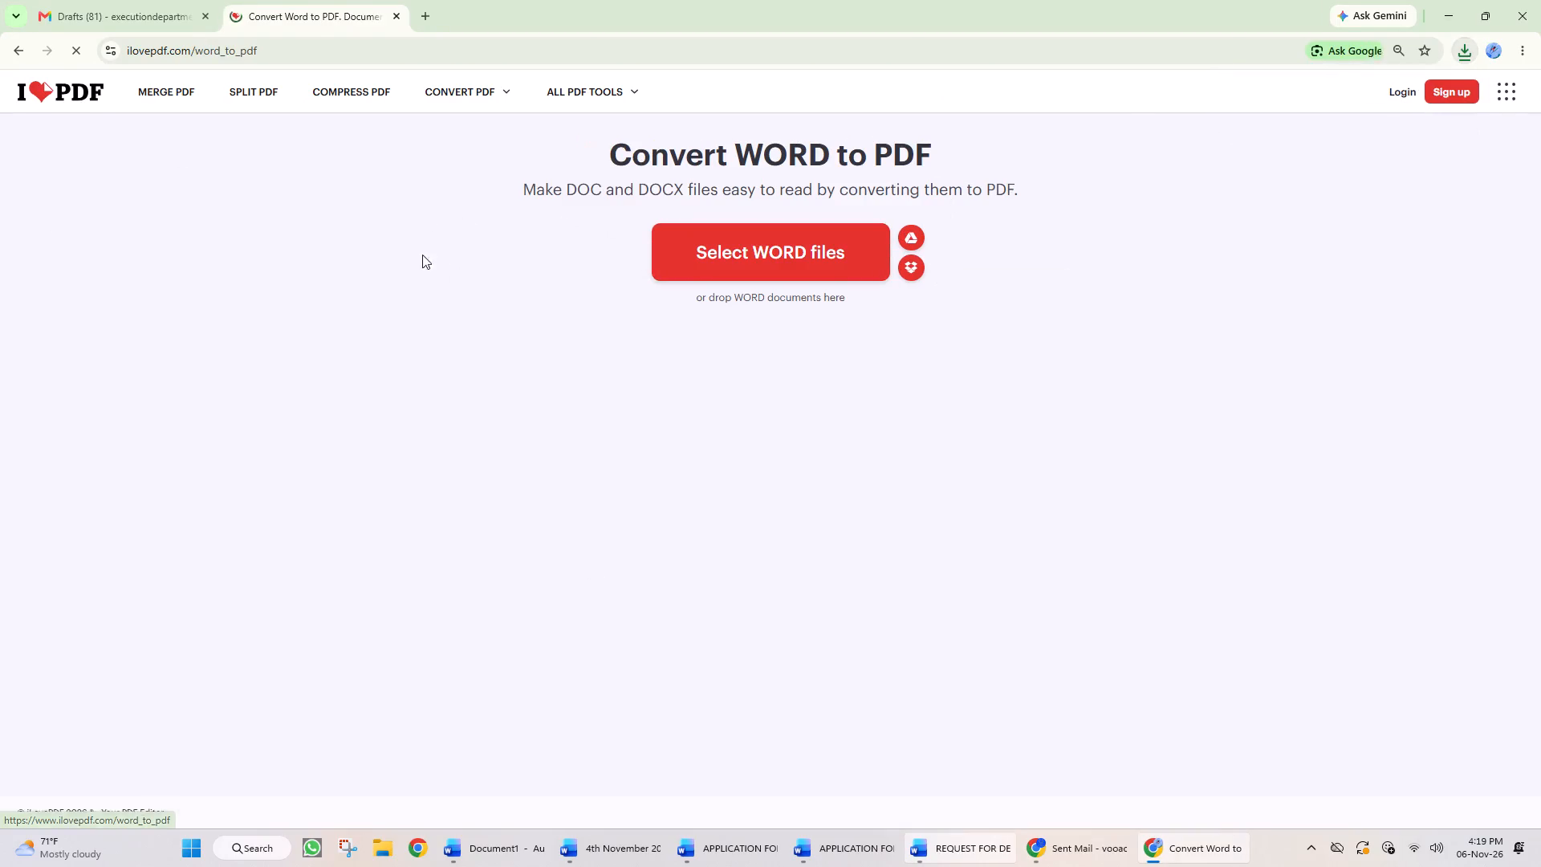
left_click(832, 251)
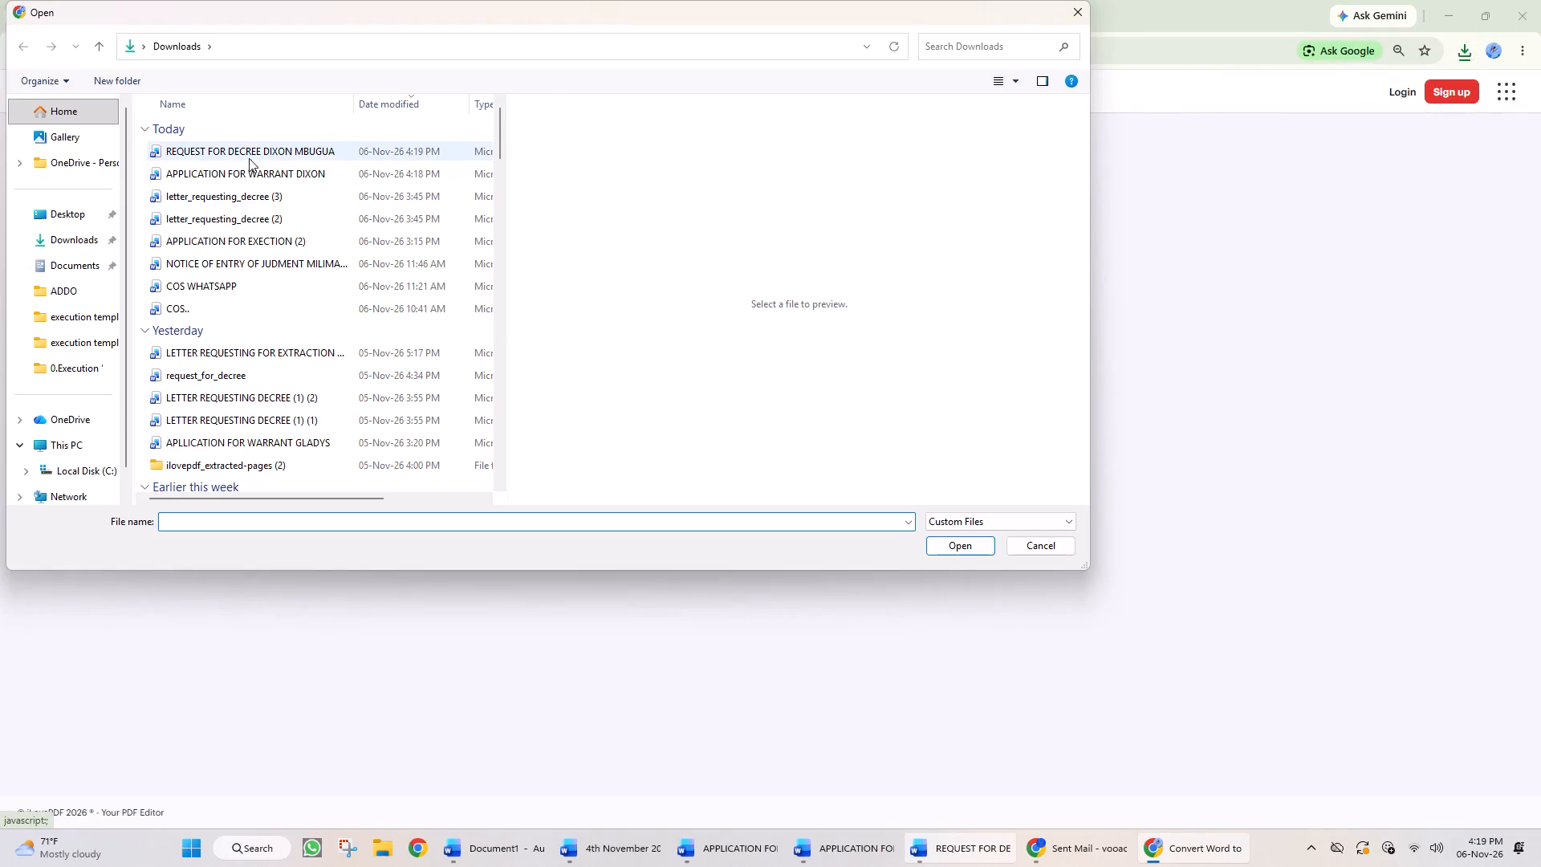
left_click(250, 153)
scroll(784, 344, "down", 3)
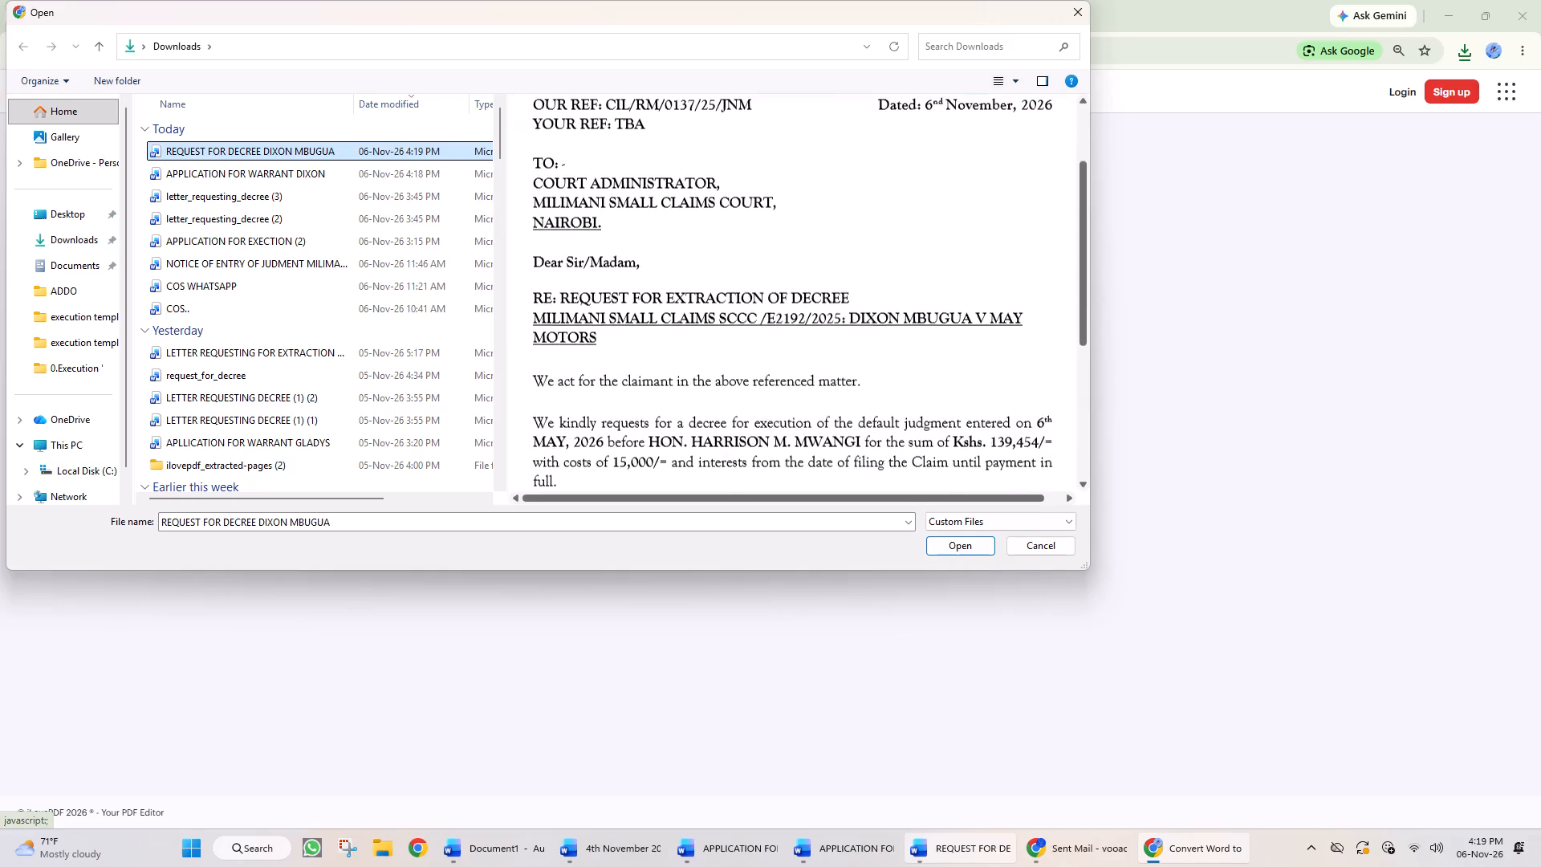
scroll(795, 276, "down", 6)
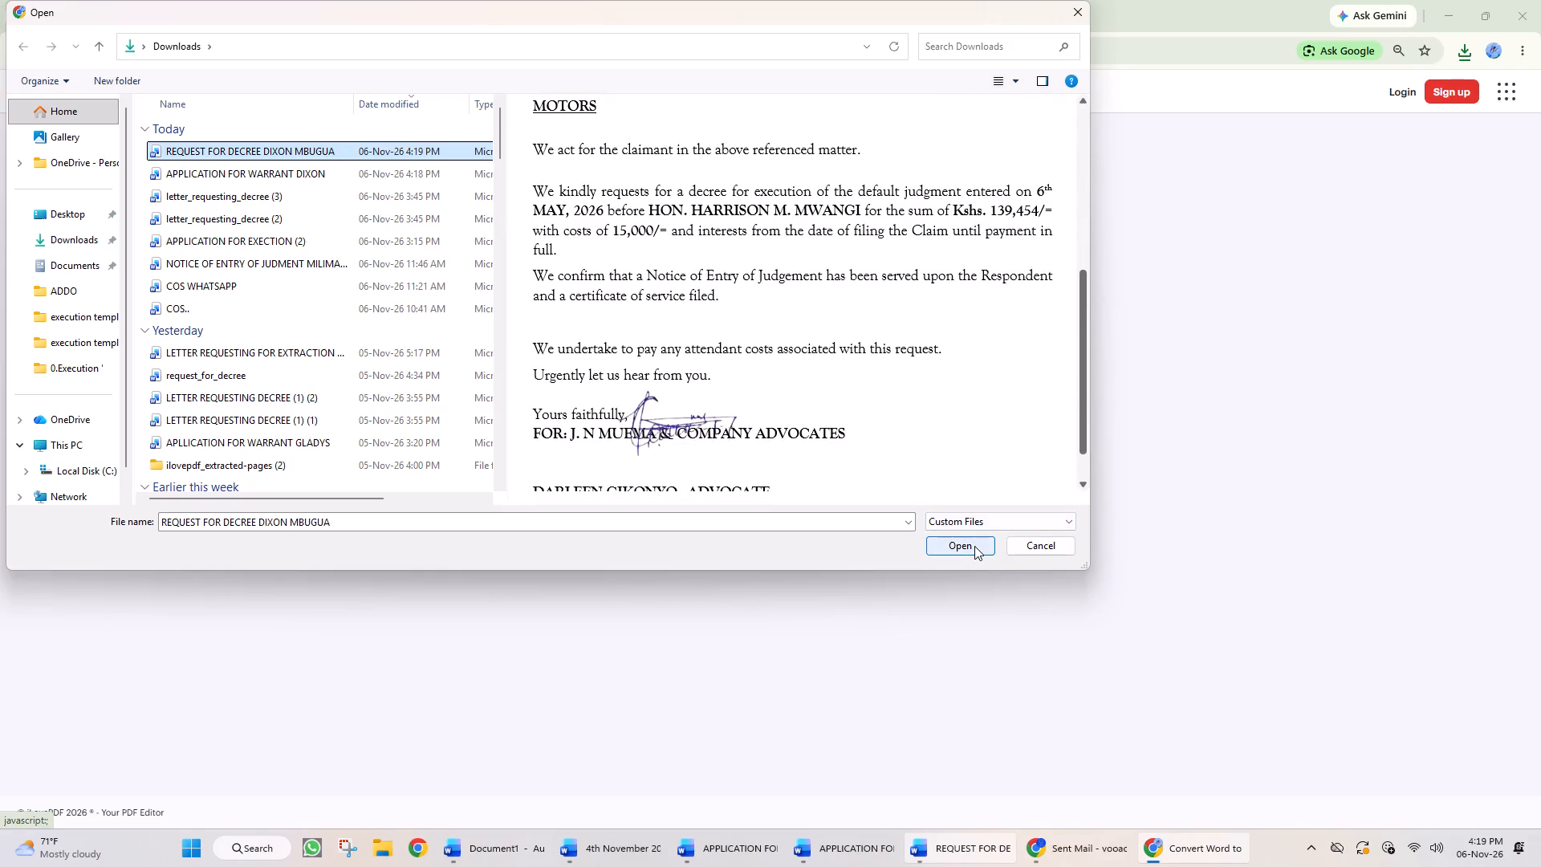
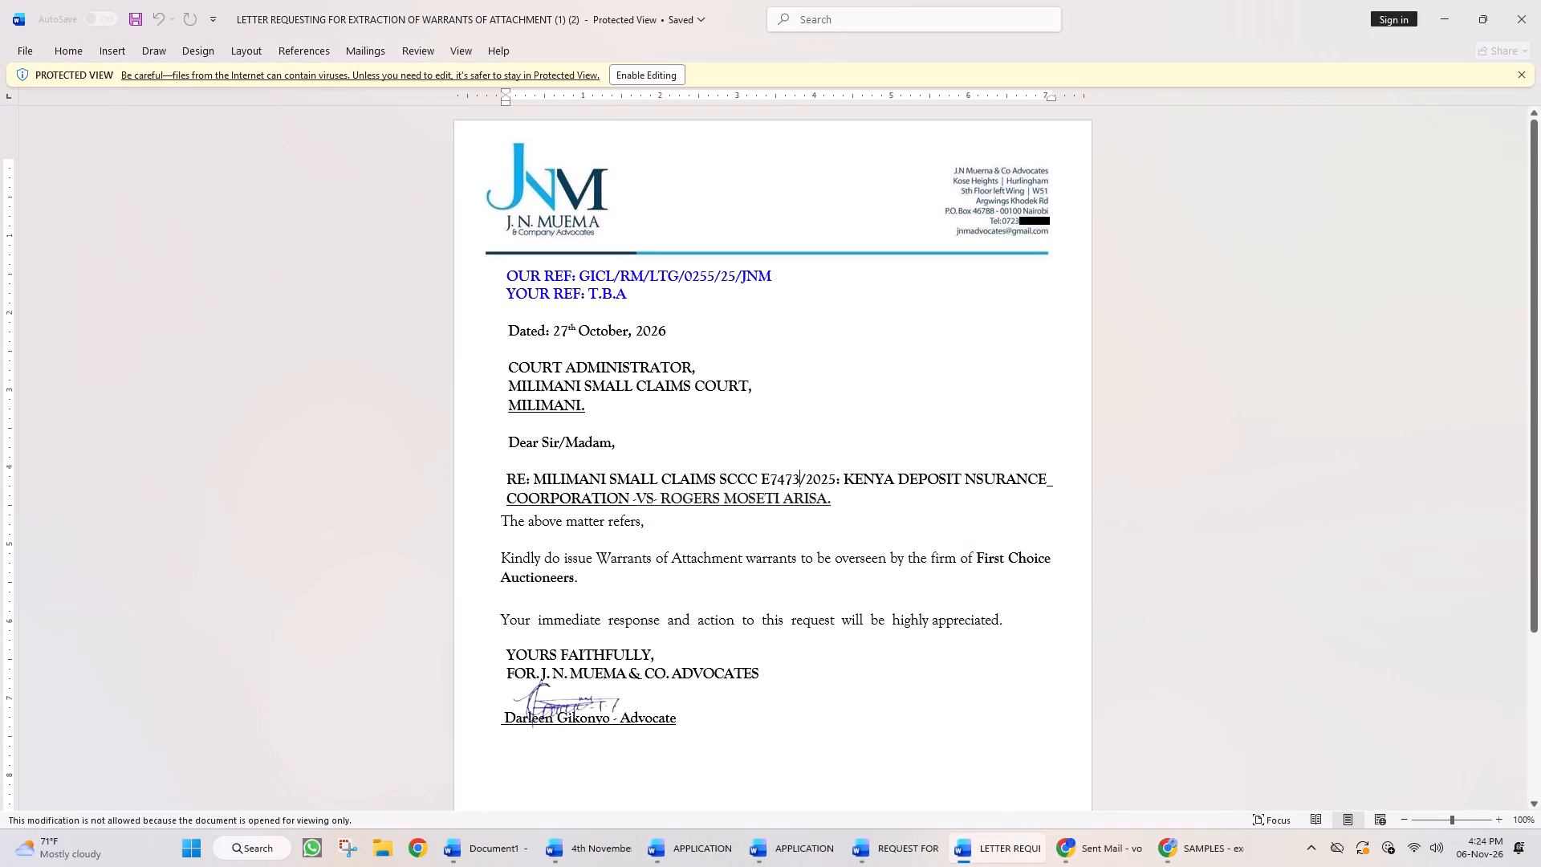
Enable editing on the protected letter requesting extraction of warrants of attachment.
left_click(655, 75)
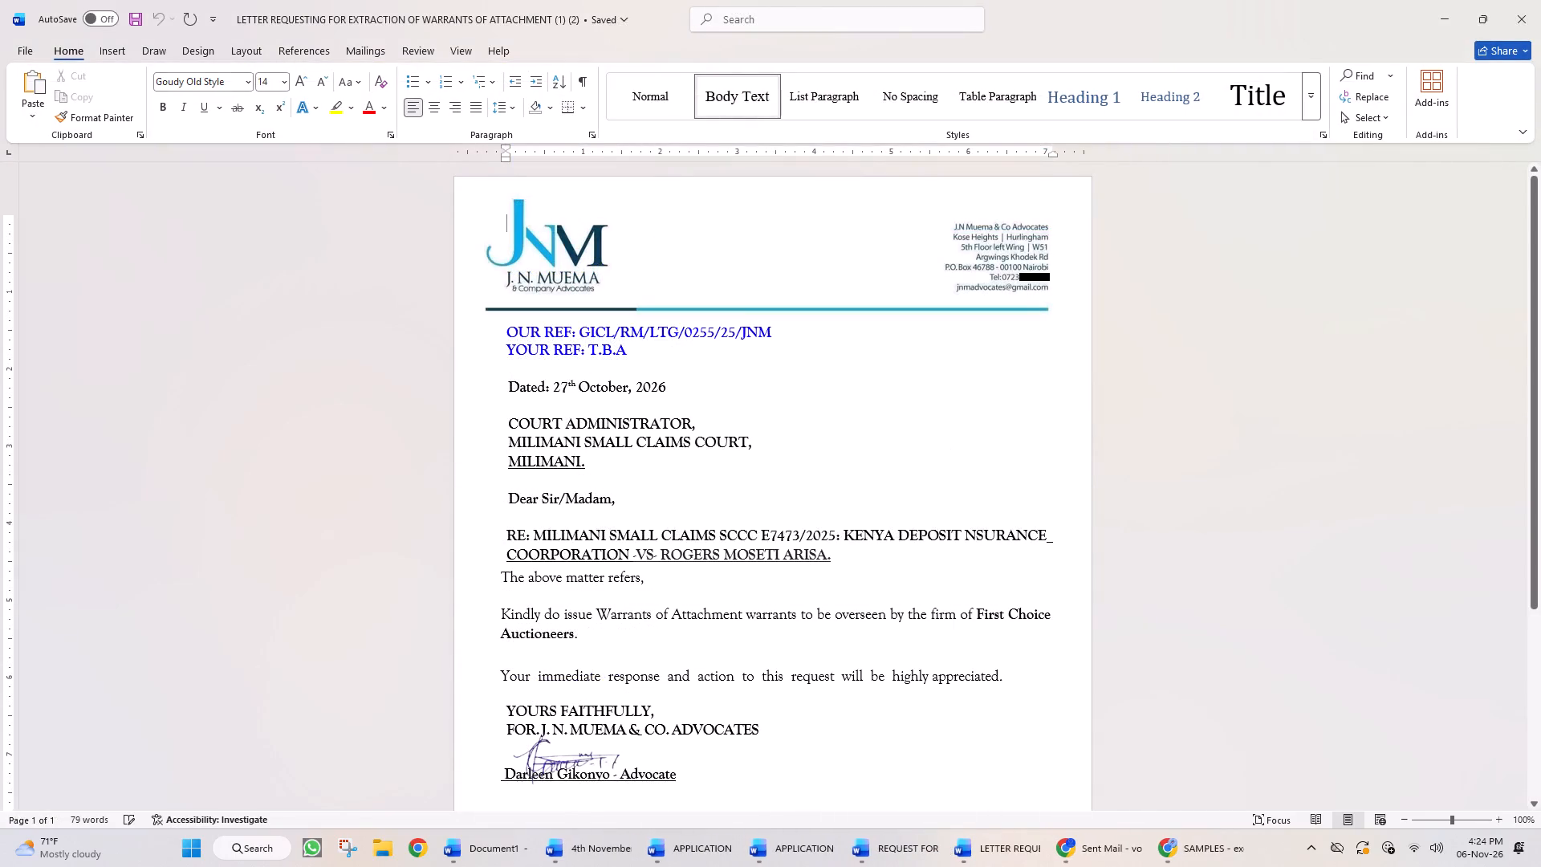
left_click(801, 531)
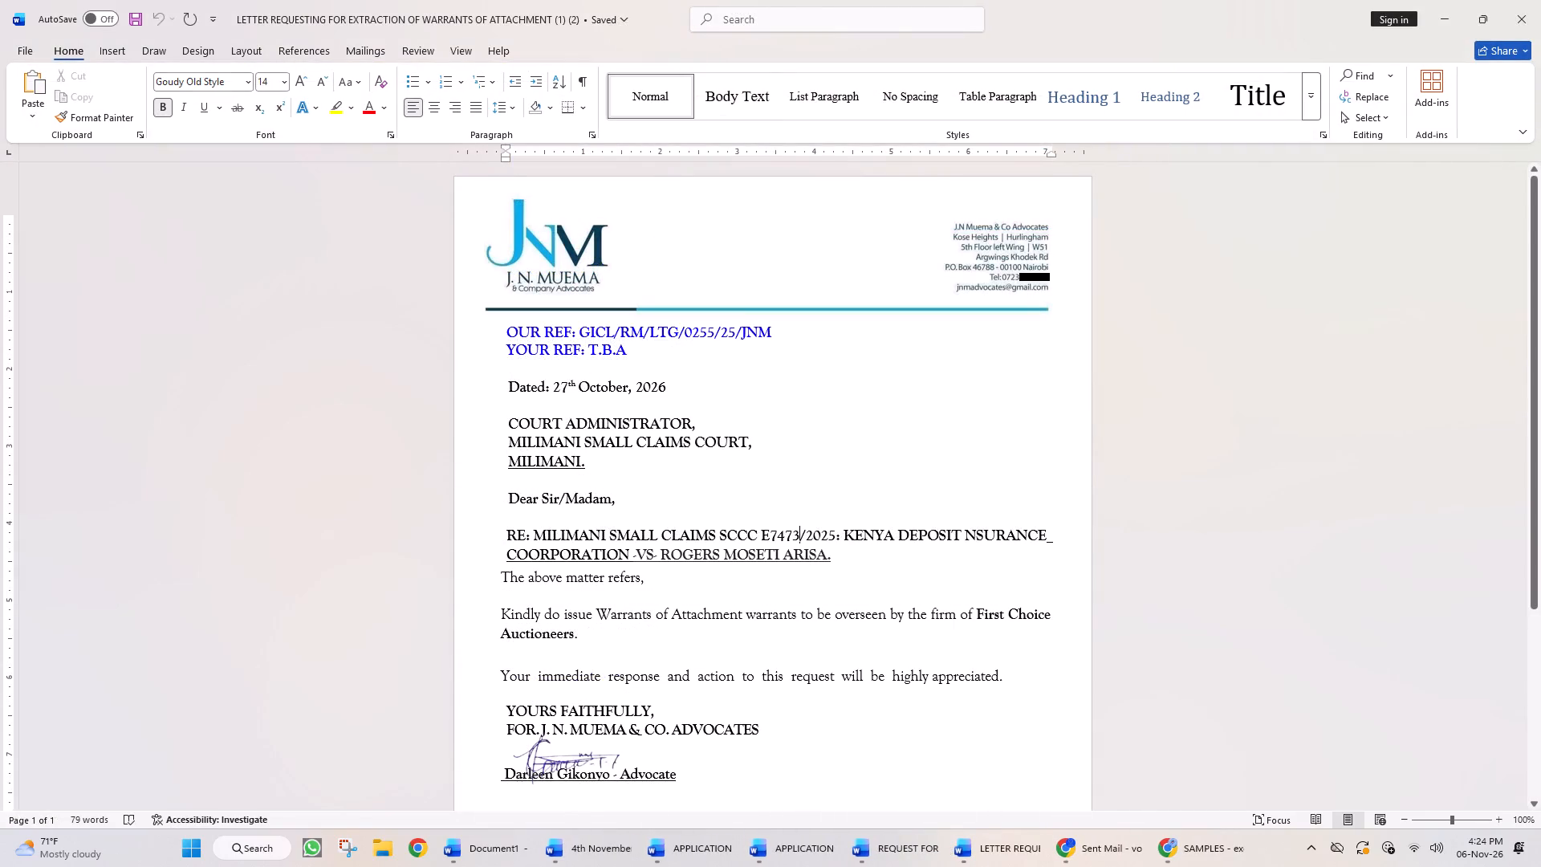
key("BackSpace")
key("BackSpace")
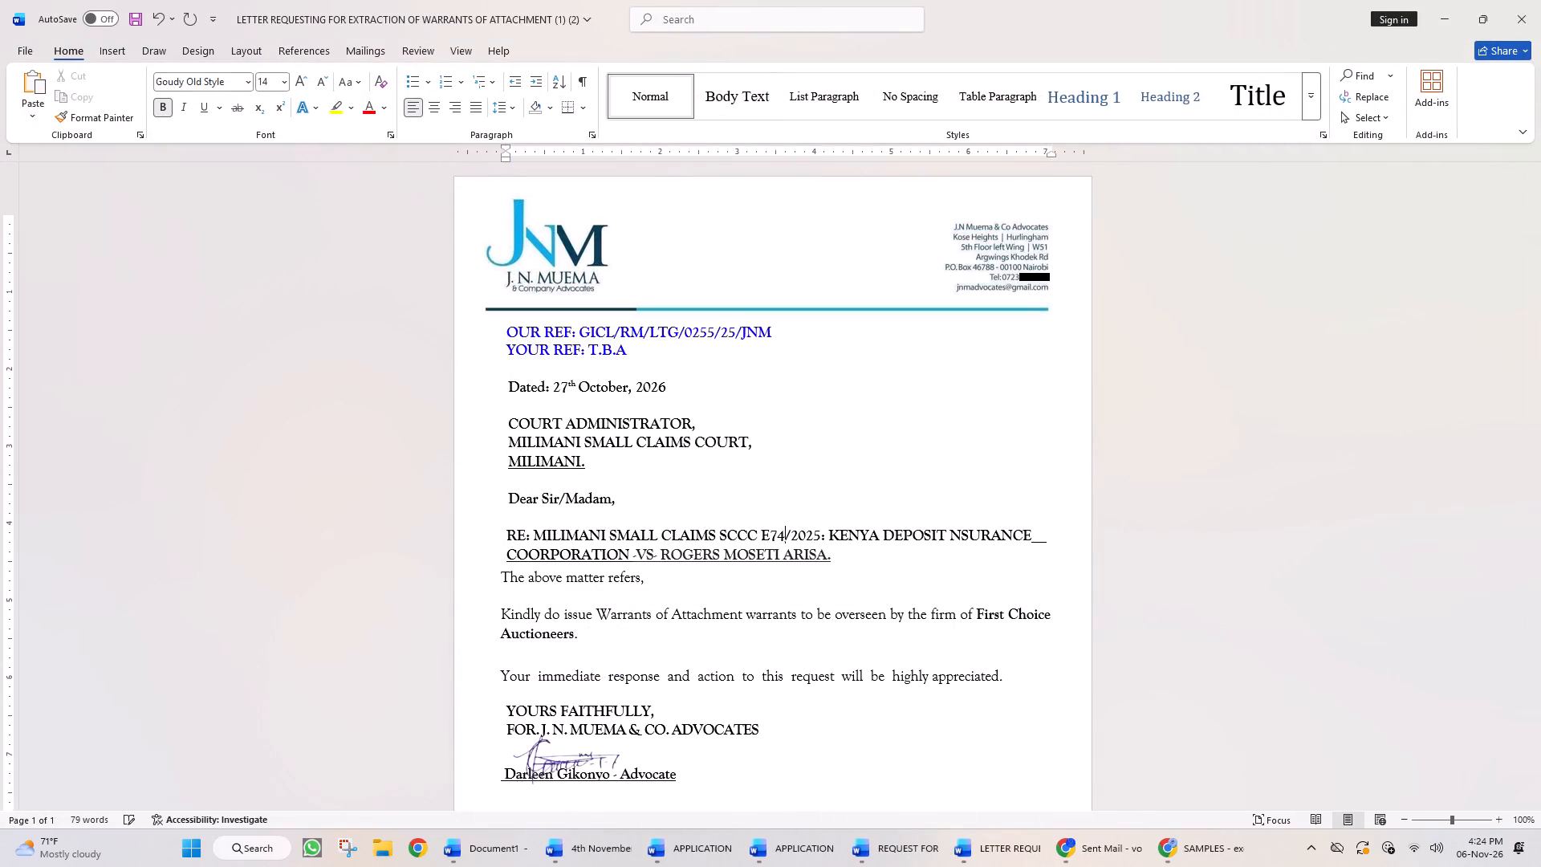
key("BackSpace")
key("BackSpace")
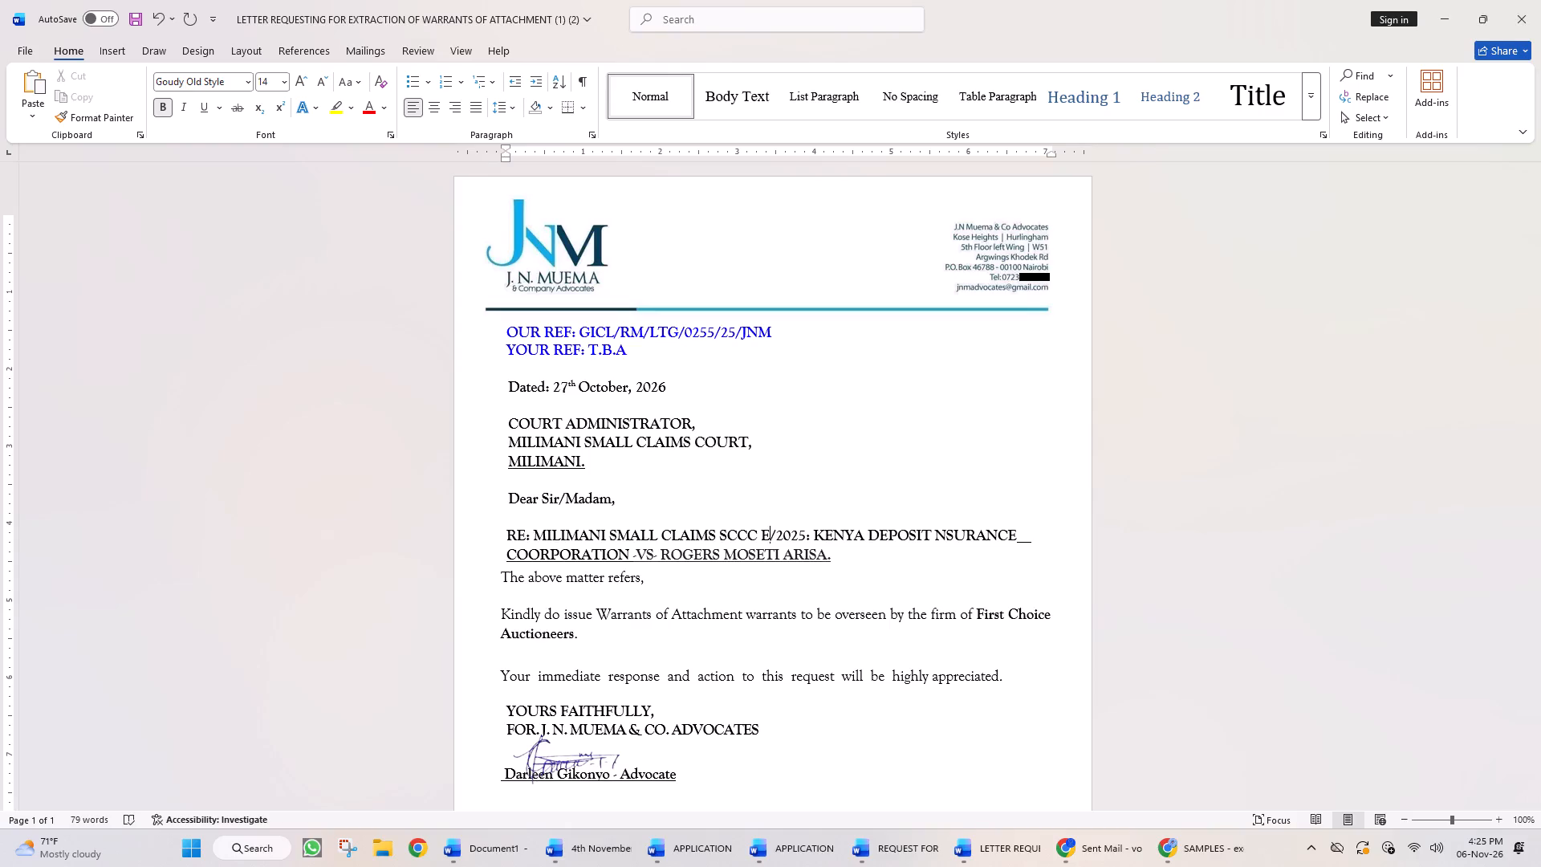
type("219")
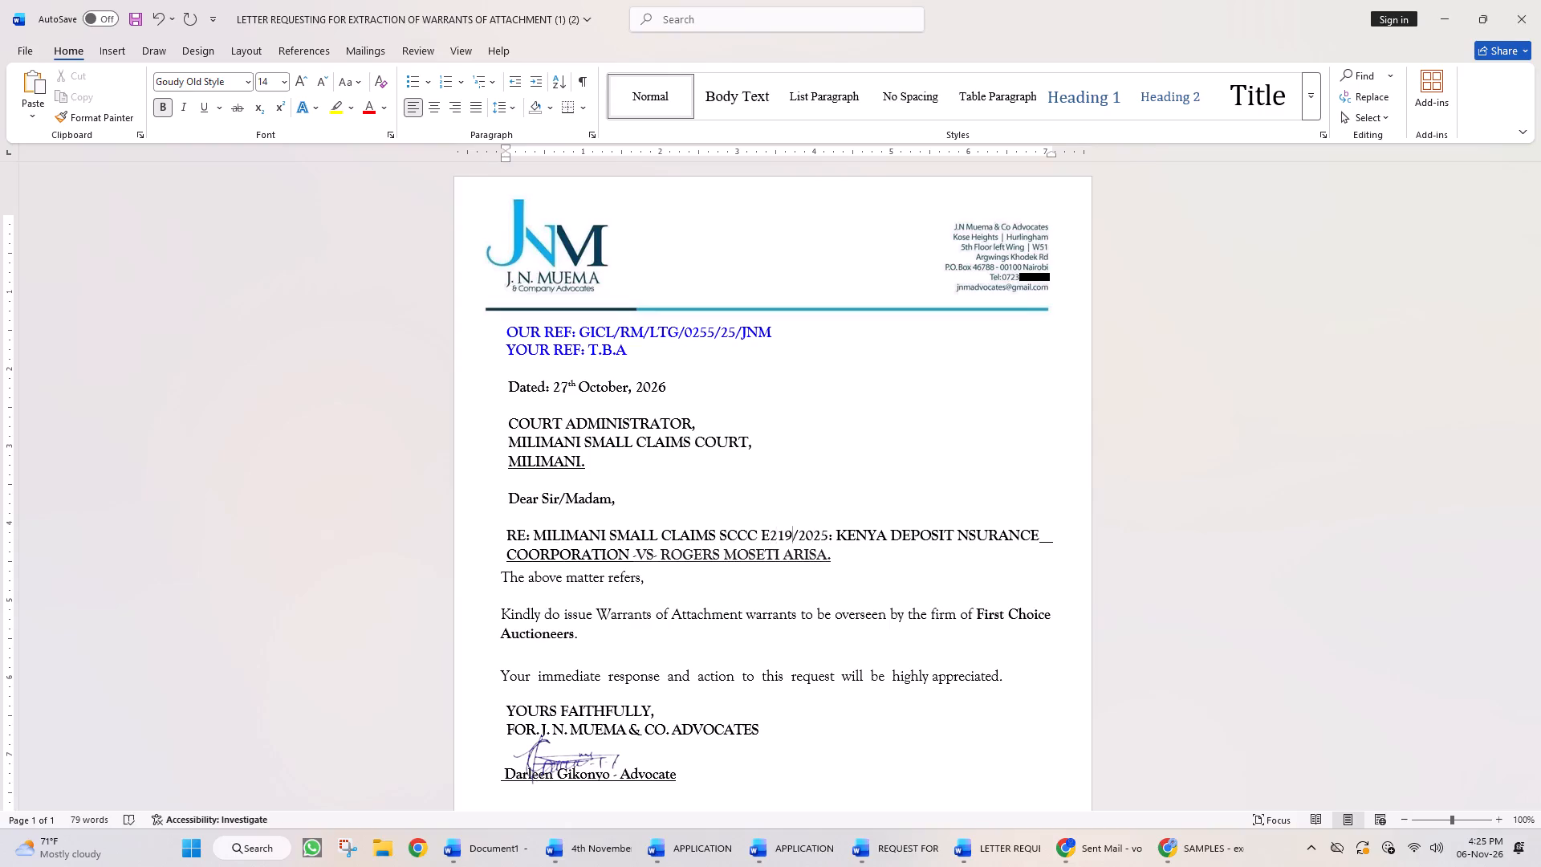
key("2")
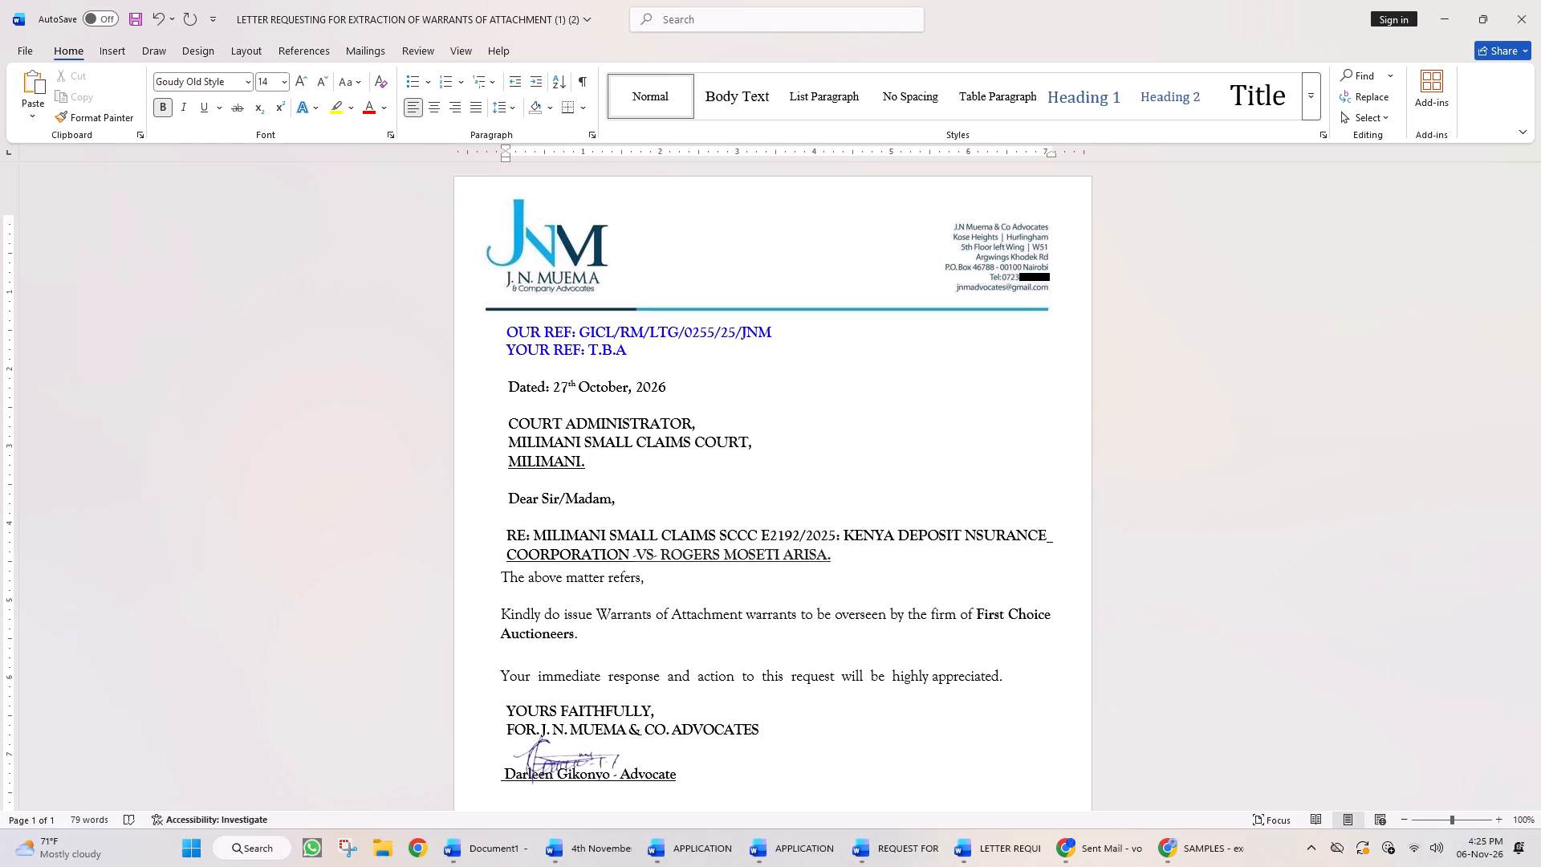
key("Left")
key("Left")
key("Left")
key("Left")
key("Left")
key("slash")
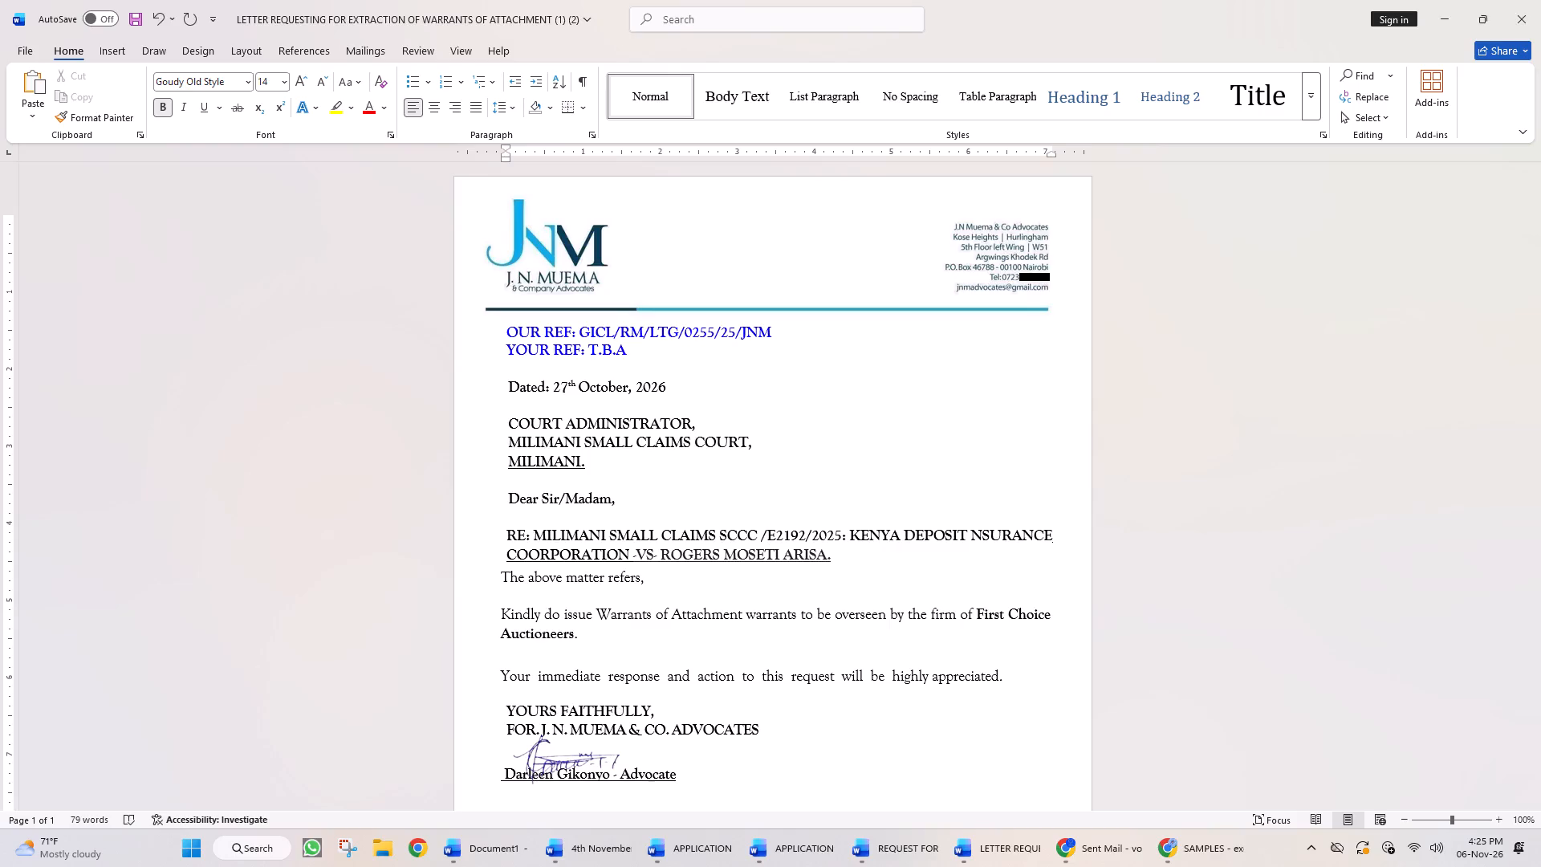
Replace the party names in the RE line with the claimant's name in capitals followed by VS MAY MOTORS.
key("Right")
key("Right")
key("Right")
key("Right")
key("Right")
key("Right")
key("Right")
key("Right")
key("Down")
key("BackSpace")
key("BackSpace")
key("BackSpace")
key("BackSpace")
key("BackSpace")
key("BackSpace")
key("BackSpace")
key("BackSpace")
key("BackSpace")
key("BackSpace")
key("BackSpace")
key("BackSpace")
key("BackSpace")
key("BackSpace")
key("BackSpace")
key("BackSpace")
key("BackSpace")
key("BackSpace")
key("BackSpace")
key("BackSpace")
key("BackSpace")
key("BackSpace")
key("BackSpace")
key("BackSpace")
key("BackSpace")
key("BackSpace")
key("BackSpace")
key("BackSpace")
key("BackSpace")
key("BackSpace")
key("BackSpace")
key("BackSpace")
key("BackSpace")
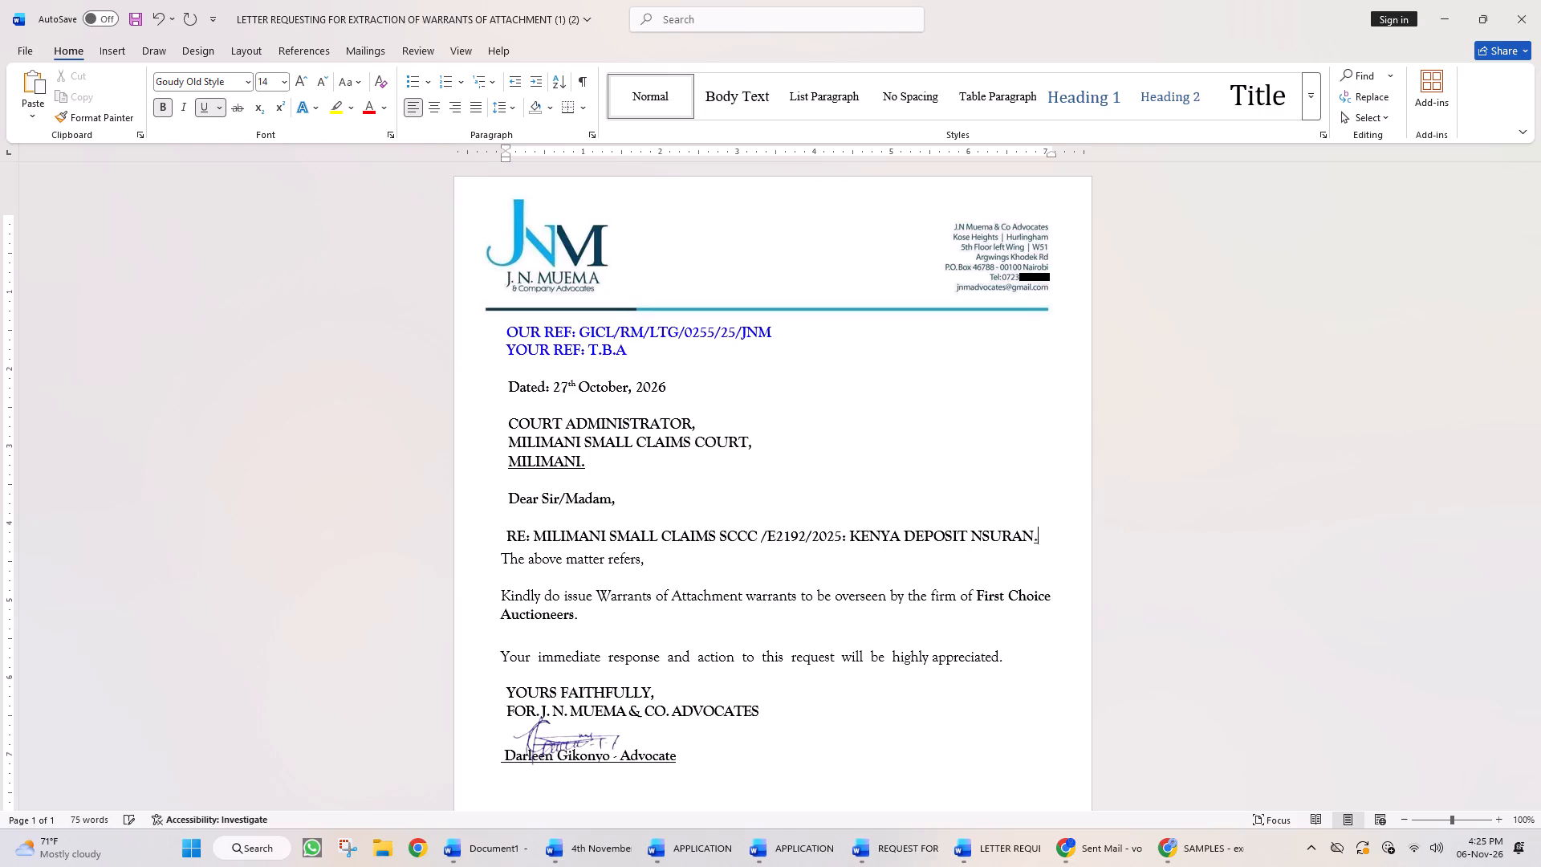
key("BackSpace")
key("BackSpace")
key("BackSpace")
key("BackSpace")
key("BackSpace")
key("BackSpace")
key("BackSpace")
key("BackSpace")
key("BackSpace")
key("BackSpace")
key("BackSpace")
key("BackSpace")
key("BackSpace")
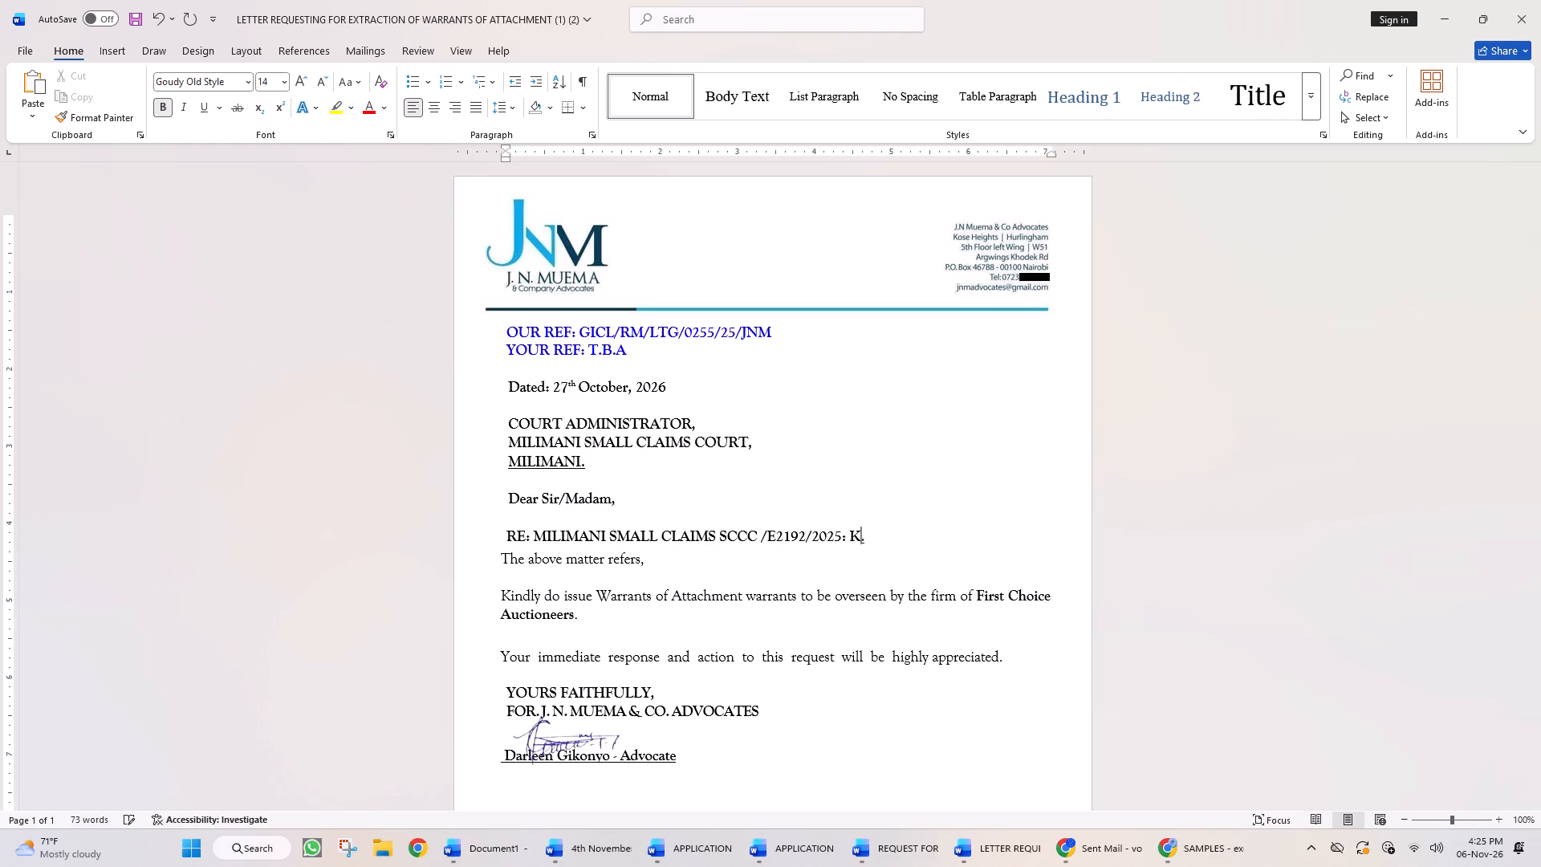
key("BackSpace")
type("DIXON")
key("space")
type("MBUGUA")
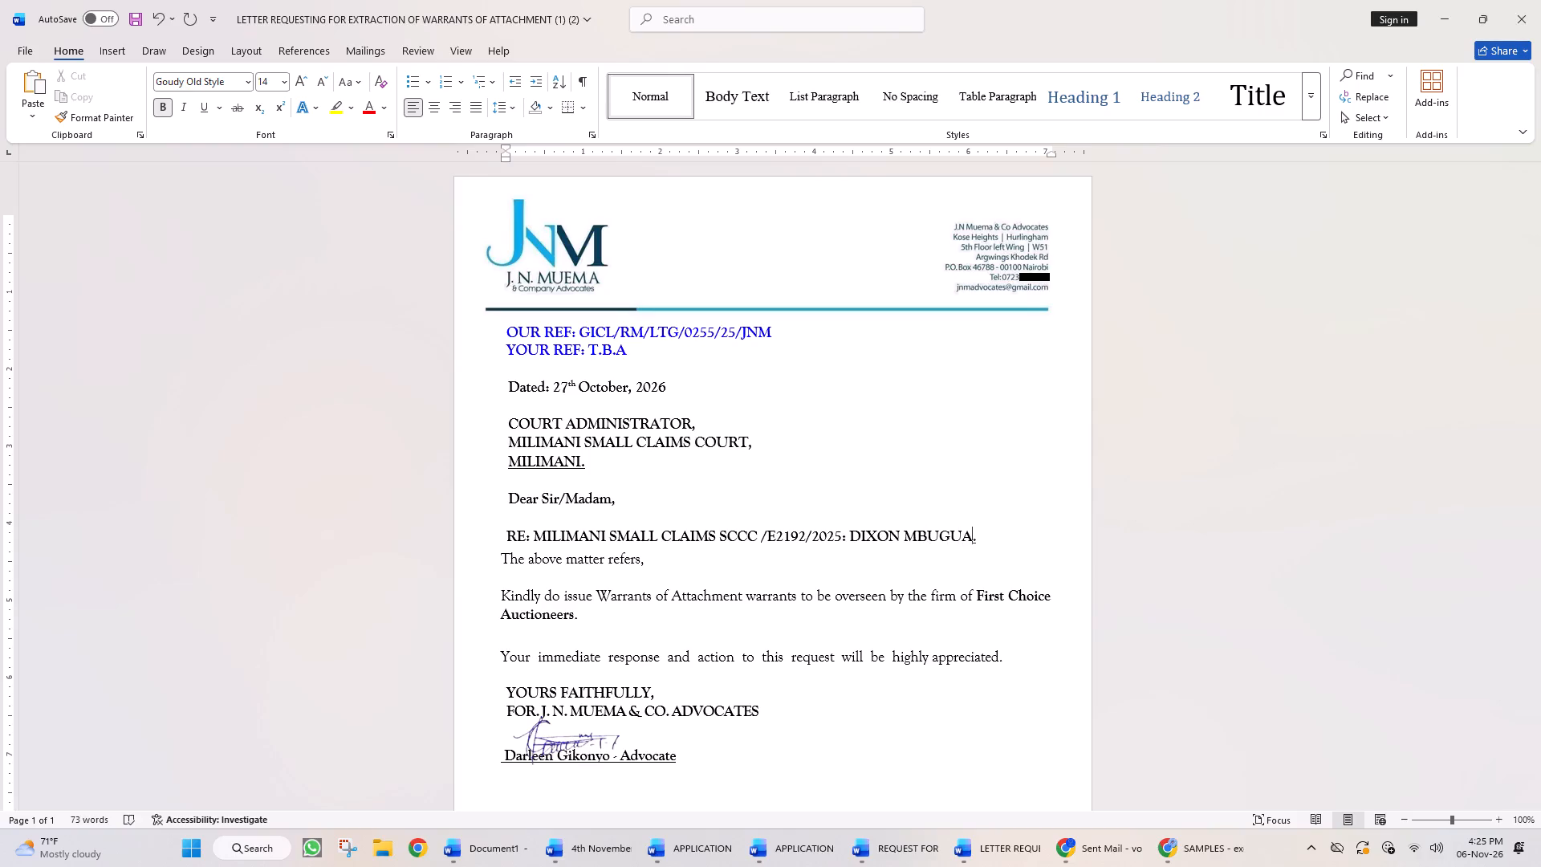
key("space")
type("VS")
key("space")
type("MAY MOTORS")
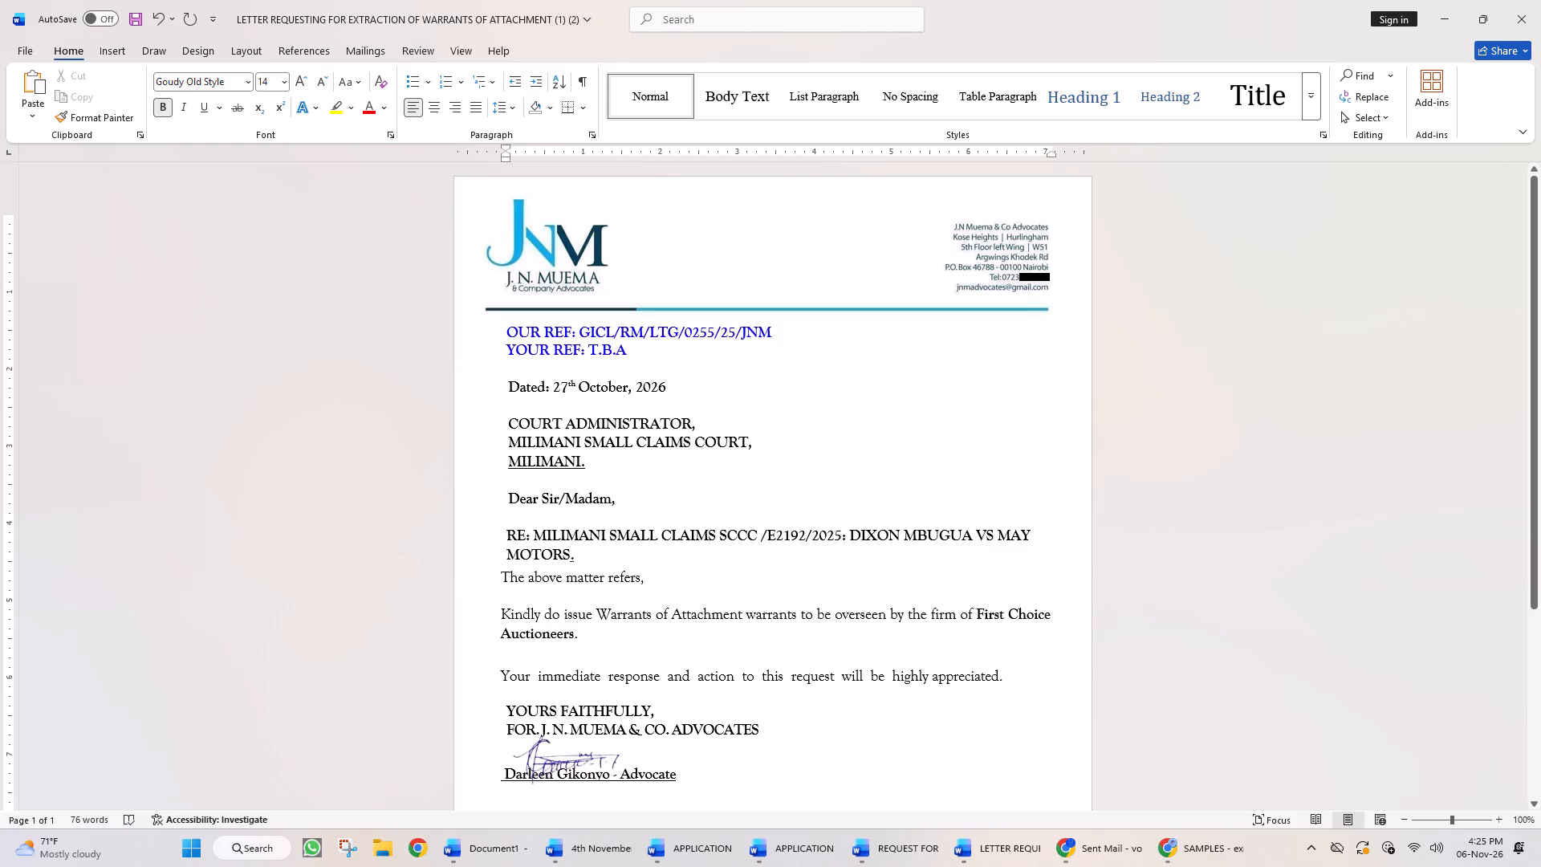
left_click(583, 562)
Change the auctioneer firm named in the letter's request paragraph to Lizzma Auctioneers.
left_click(1067, 618)
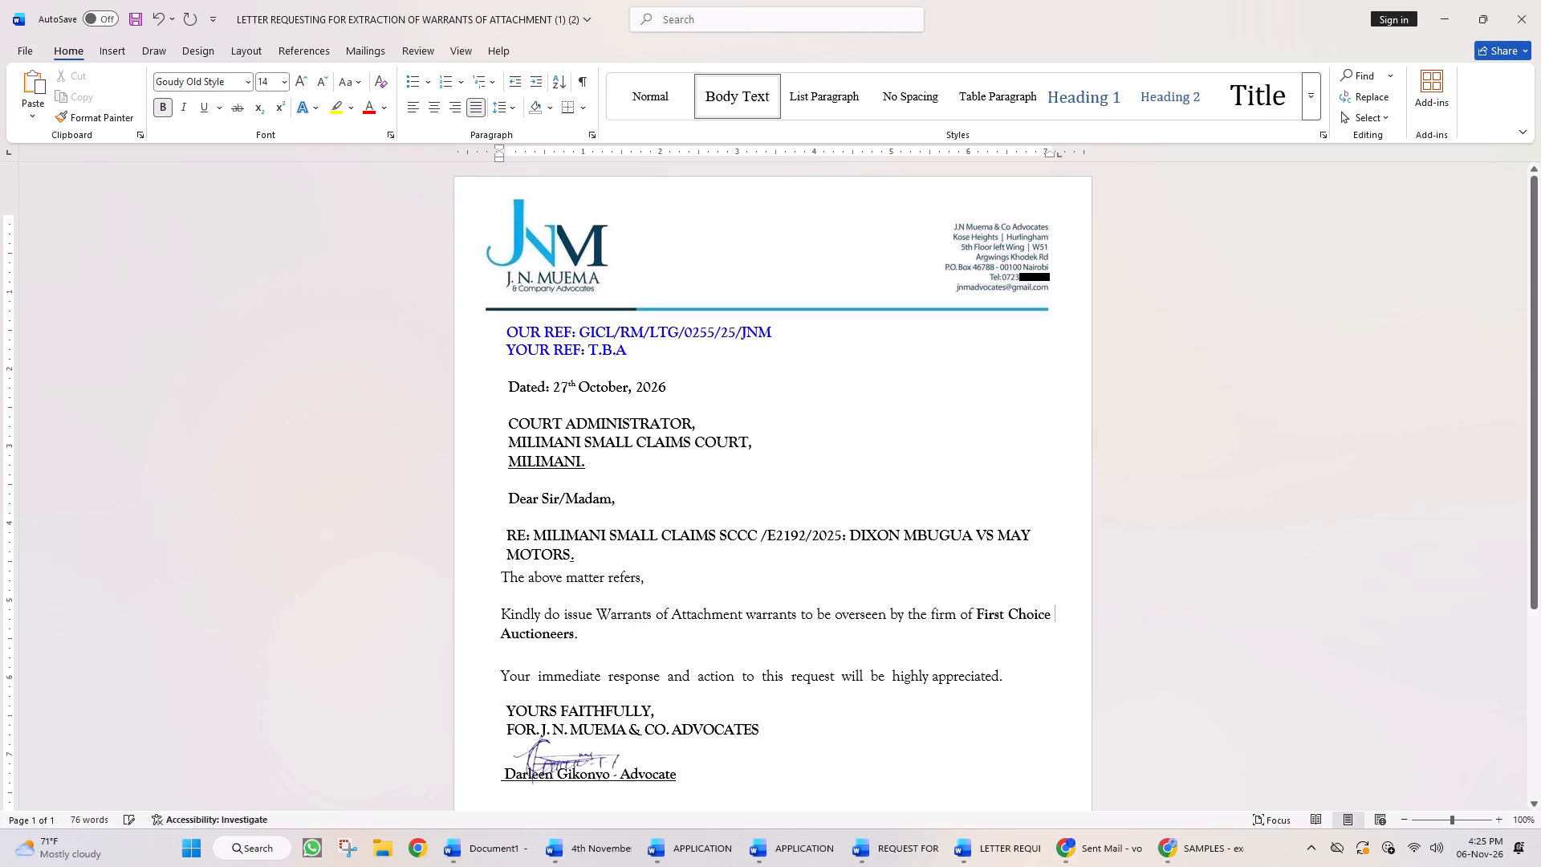
key("BackSpace")
key("BackSpace")
key("BackSpace")
key("BackSpace")
key("BackSpace")
key("BackSpace")
key("BackSpace")
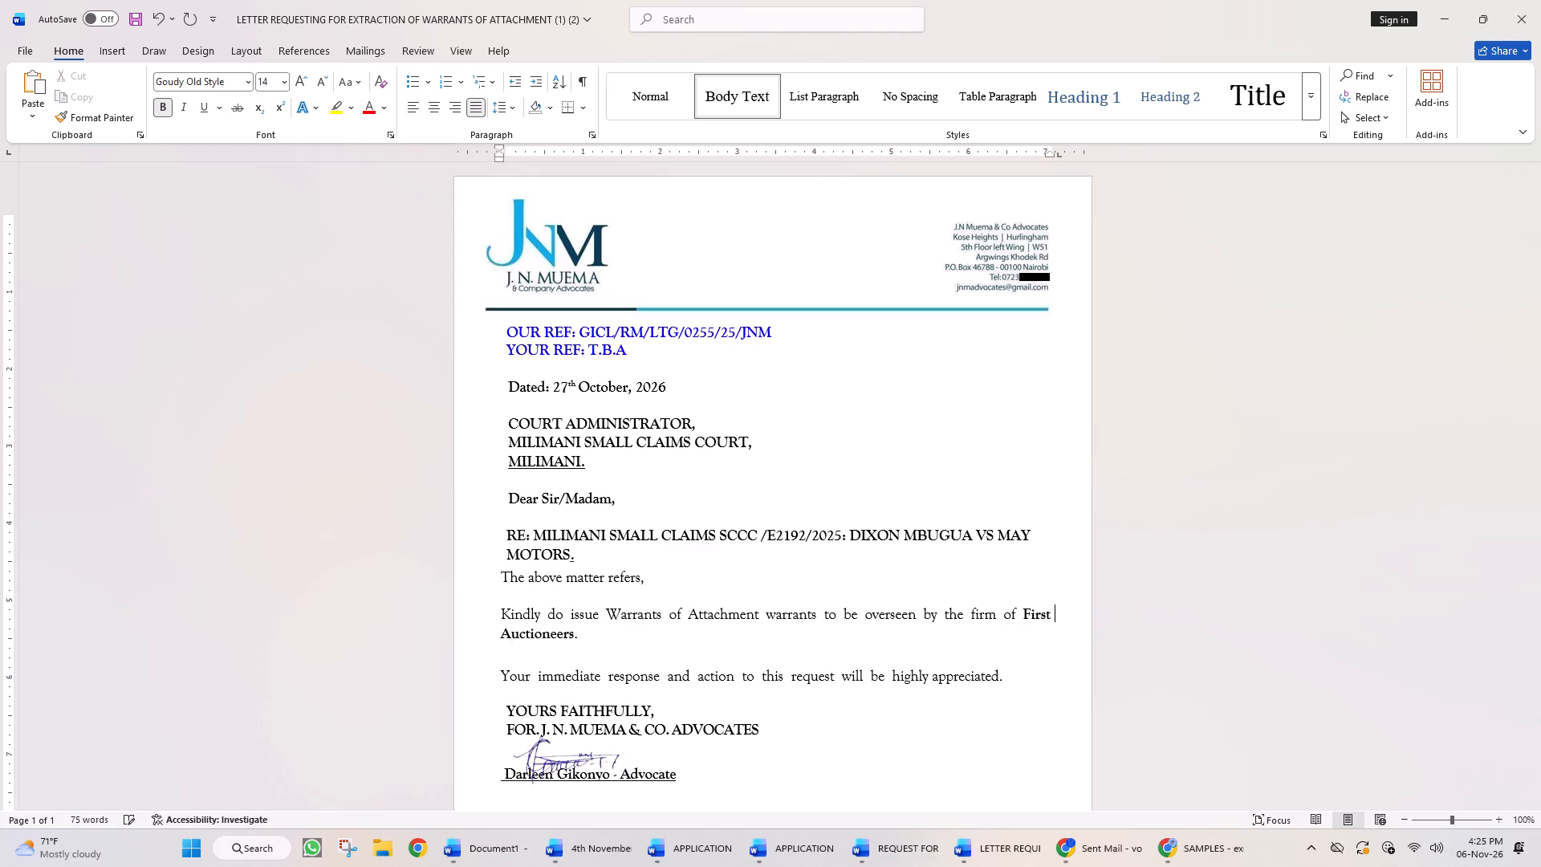
key("BackSpace")
key("BackSpace")
key("BackSpace")
key("BackSpace")
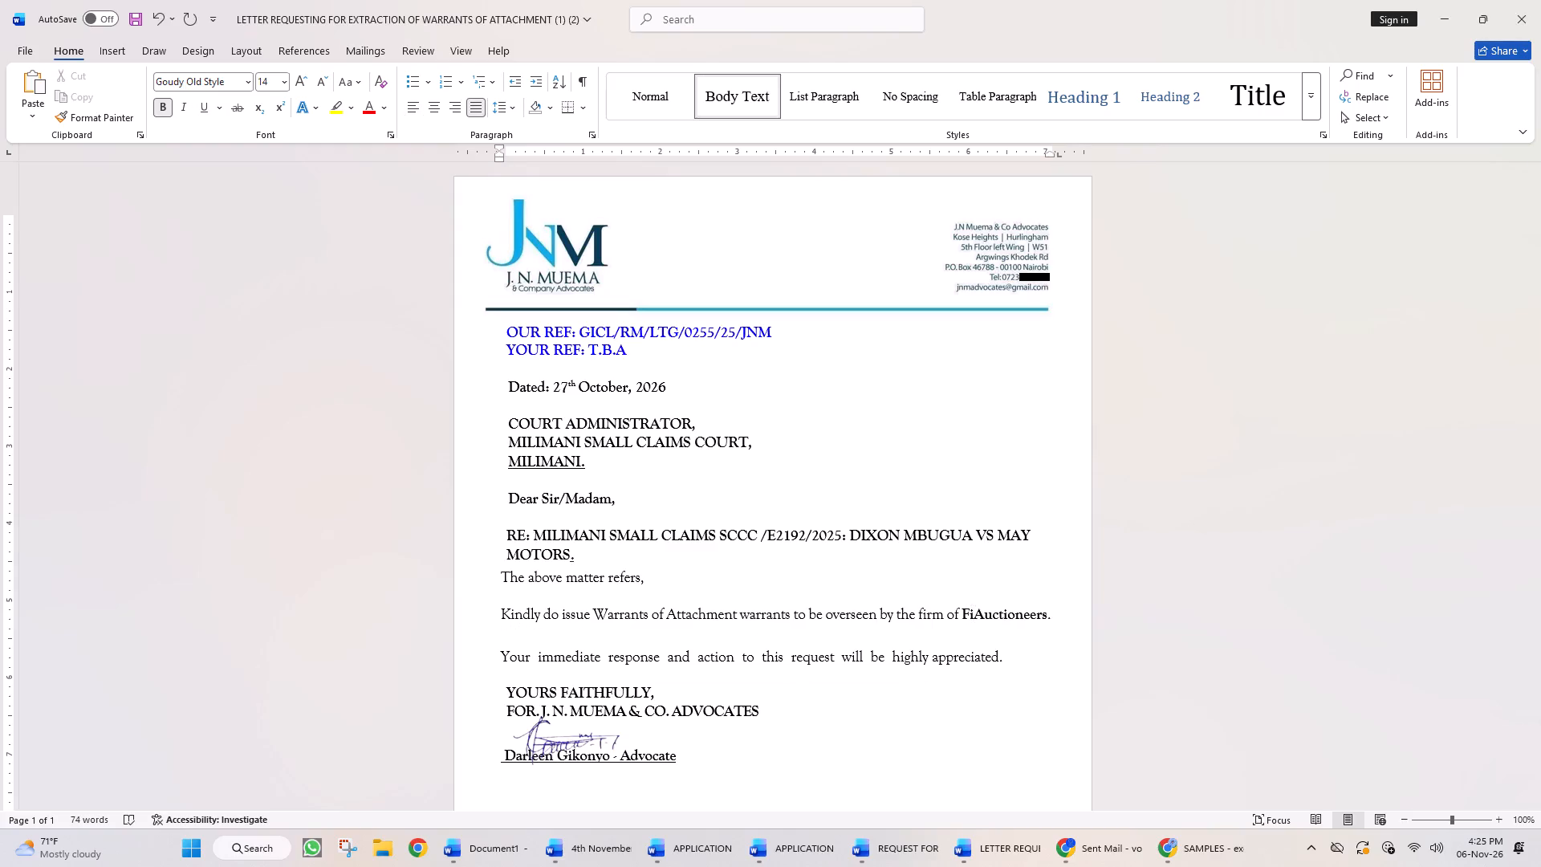
key("BackSpace")
key("BackSpace")
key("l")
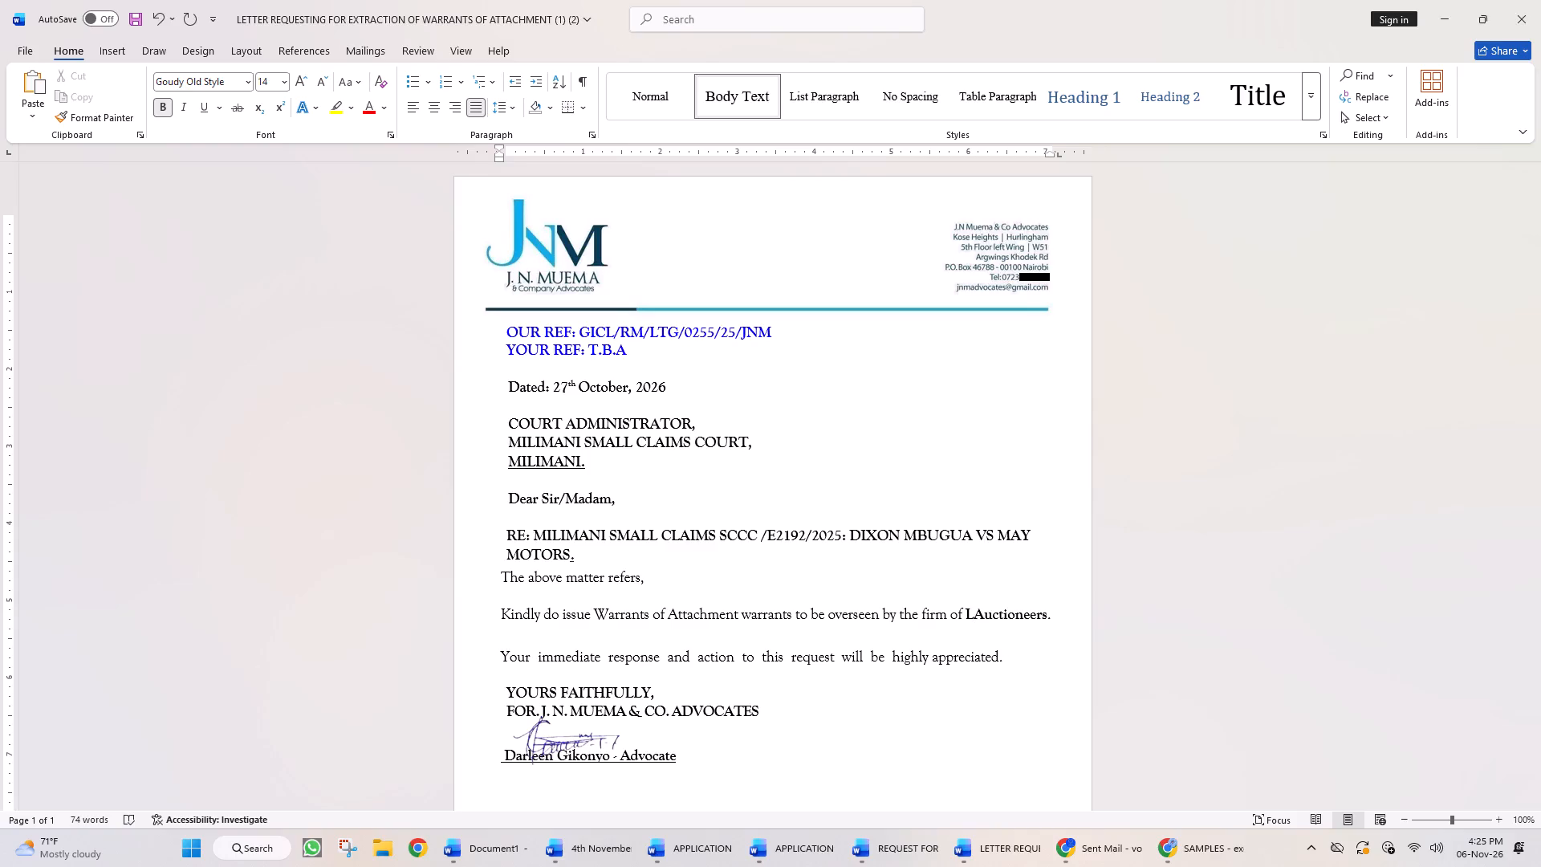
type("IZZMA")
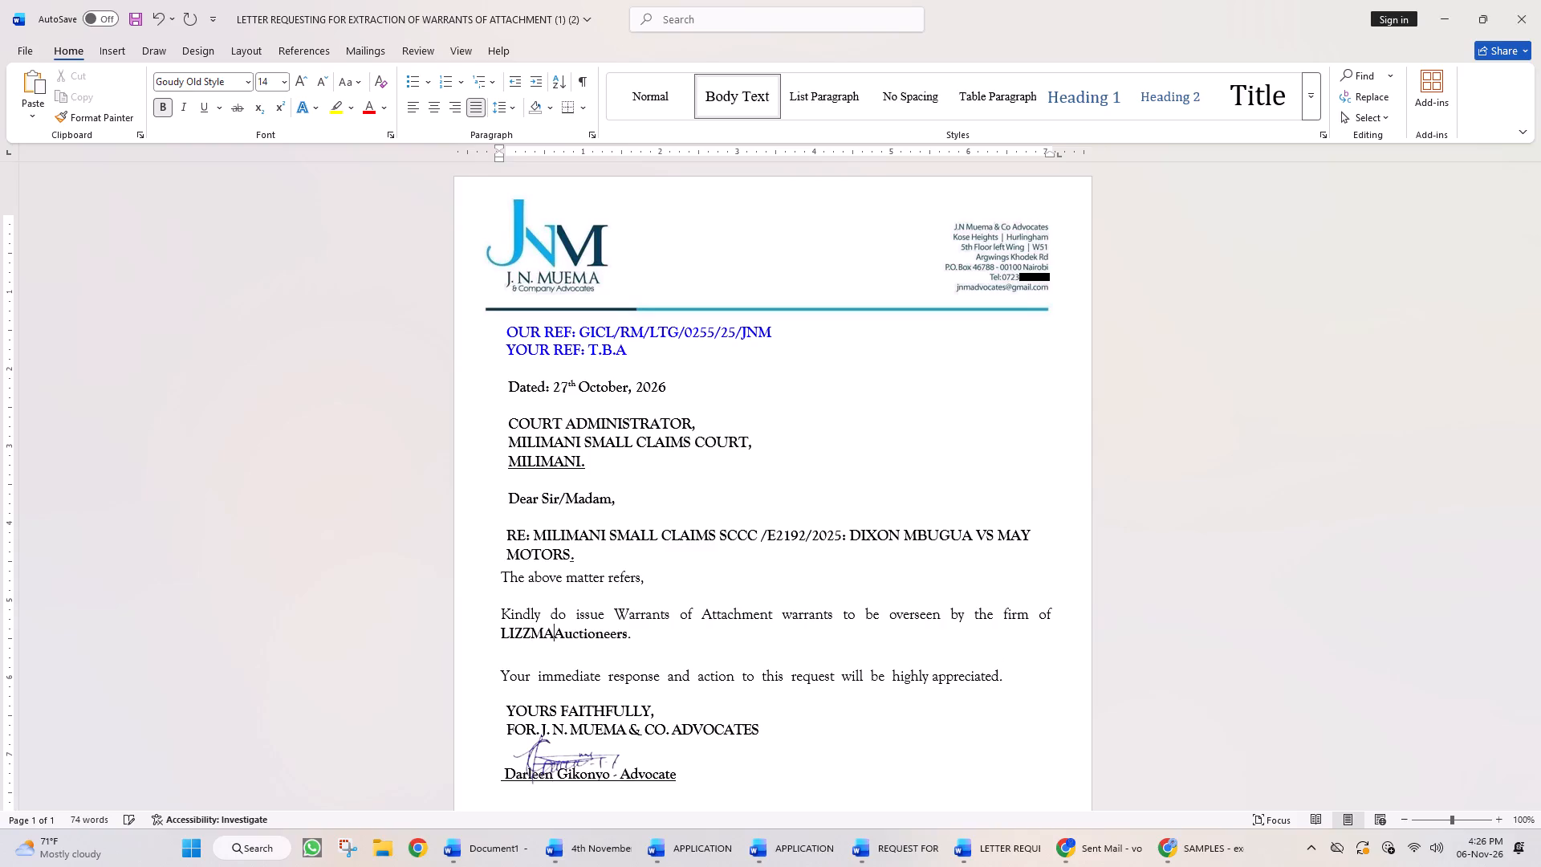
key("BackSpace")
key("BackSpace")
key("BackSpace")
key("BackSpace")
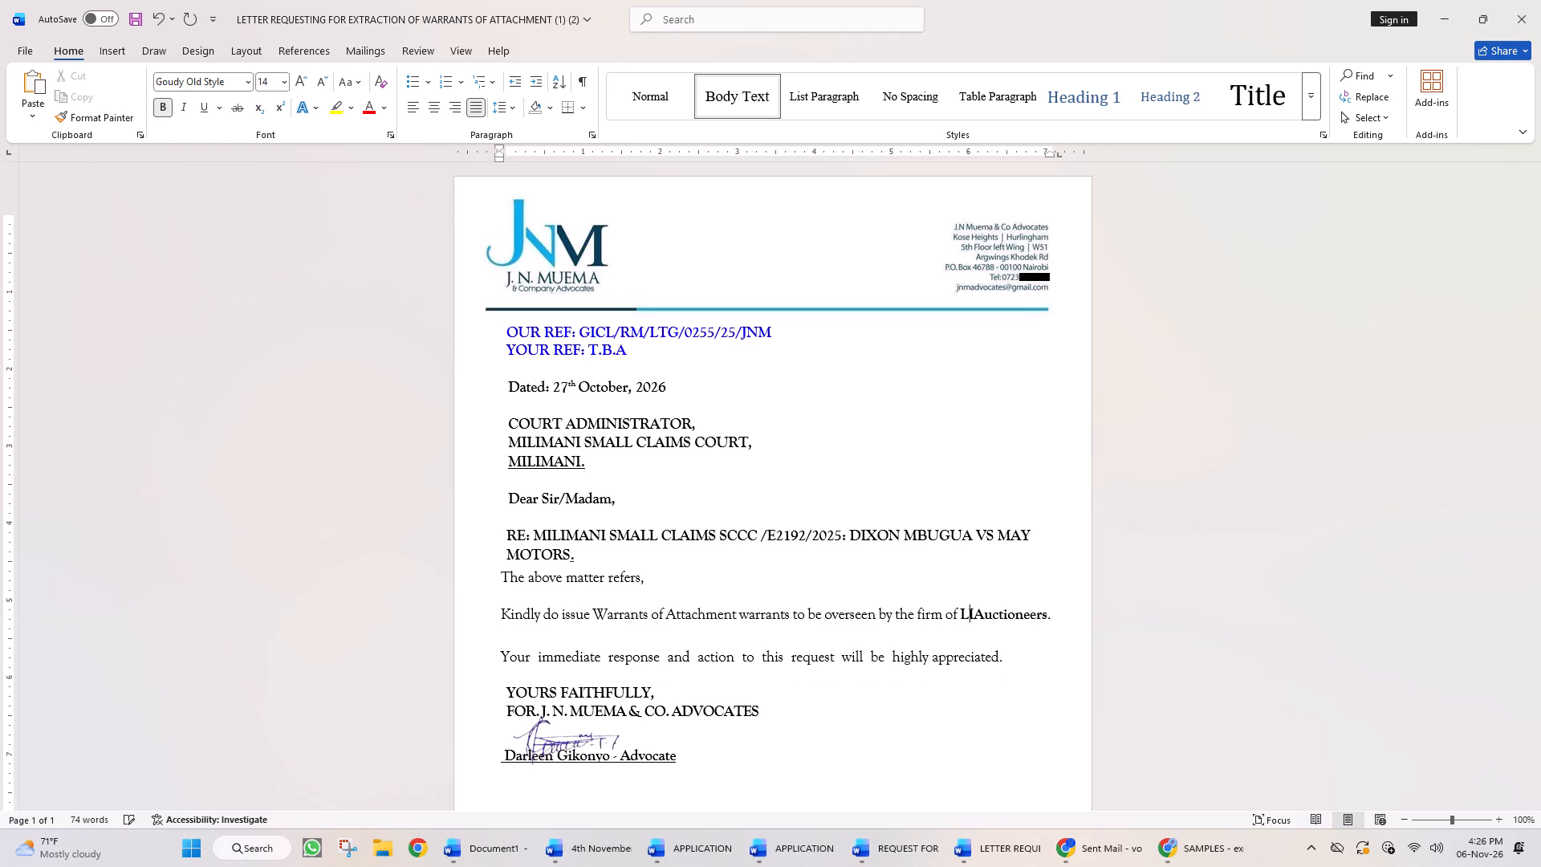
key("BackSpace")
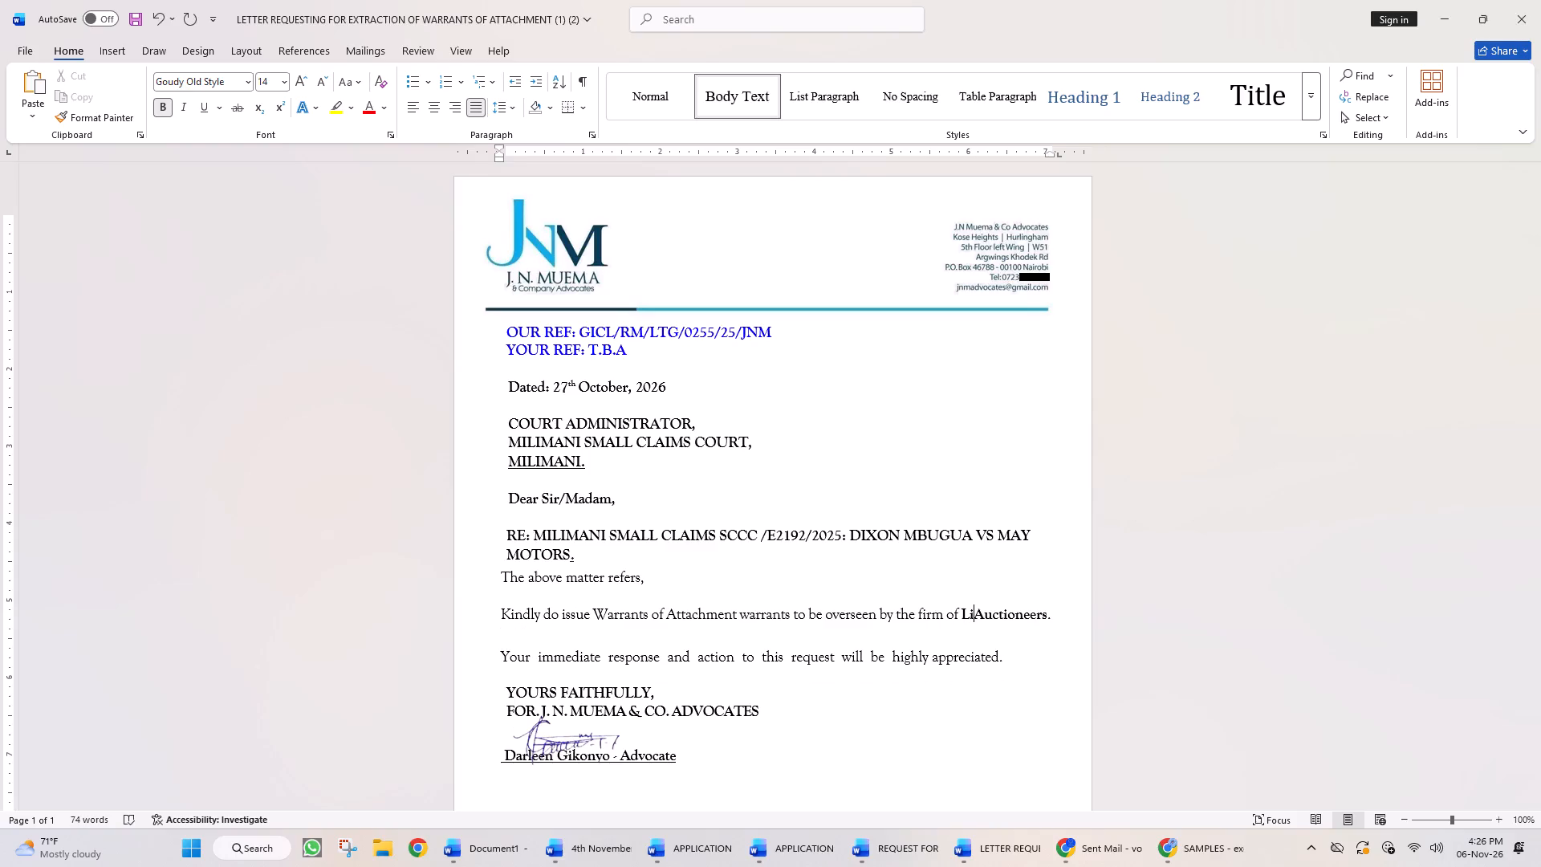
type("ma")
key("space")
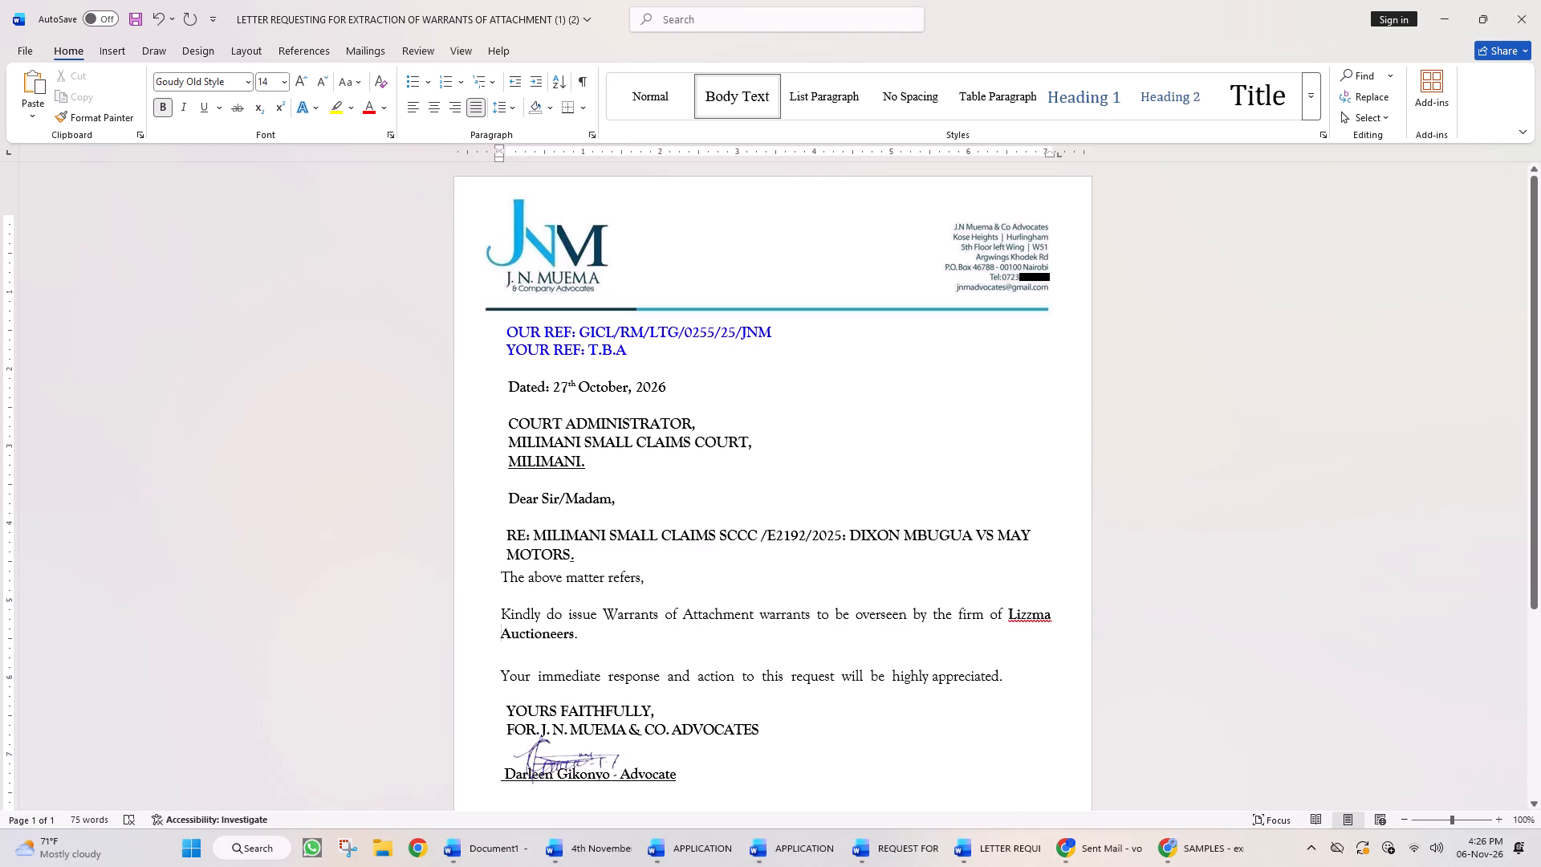
left_click(1026, 618)
right_click(1026, 618)
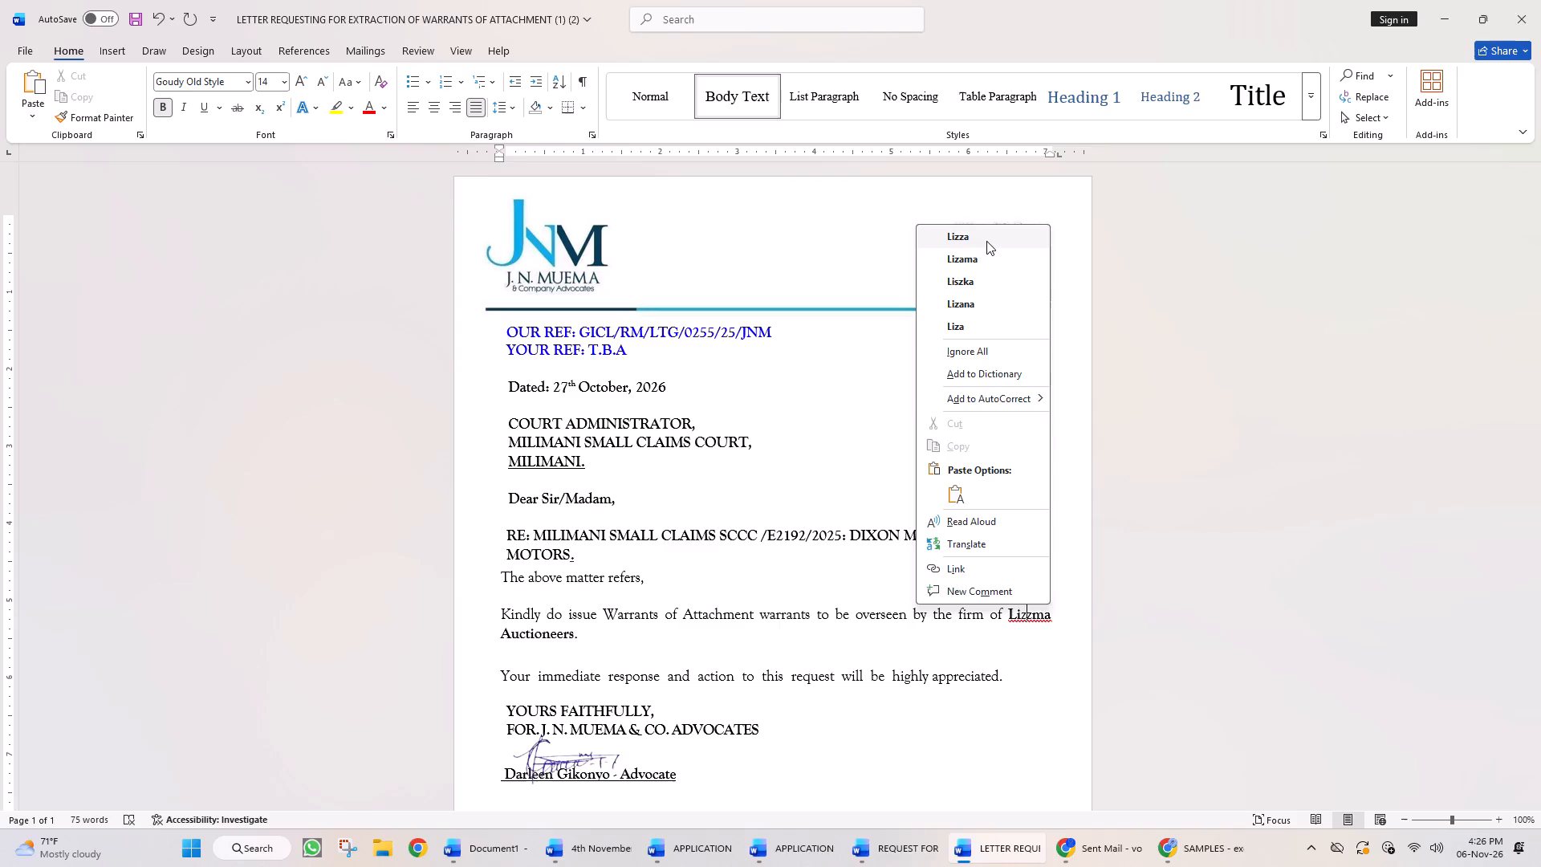
left_click(1029, 660)
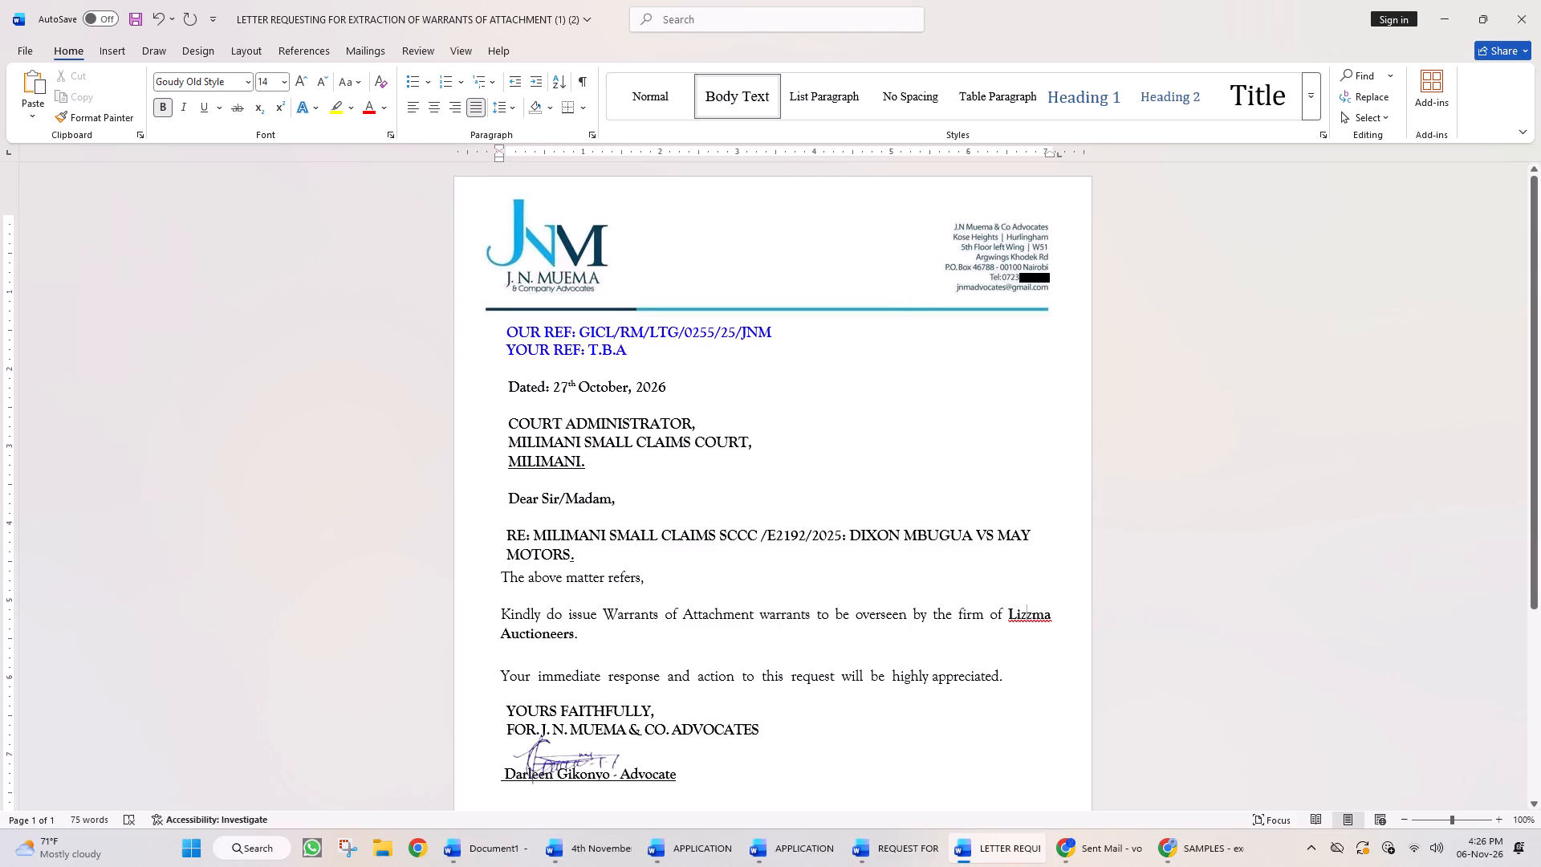
Change the day and month in the letter's date so it reads 6th November, 2026.
left_click(569, 384)
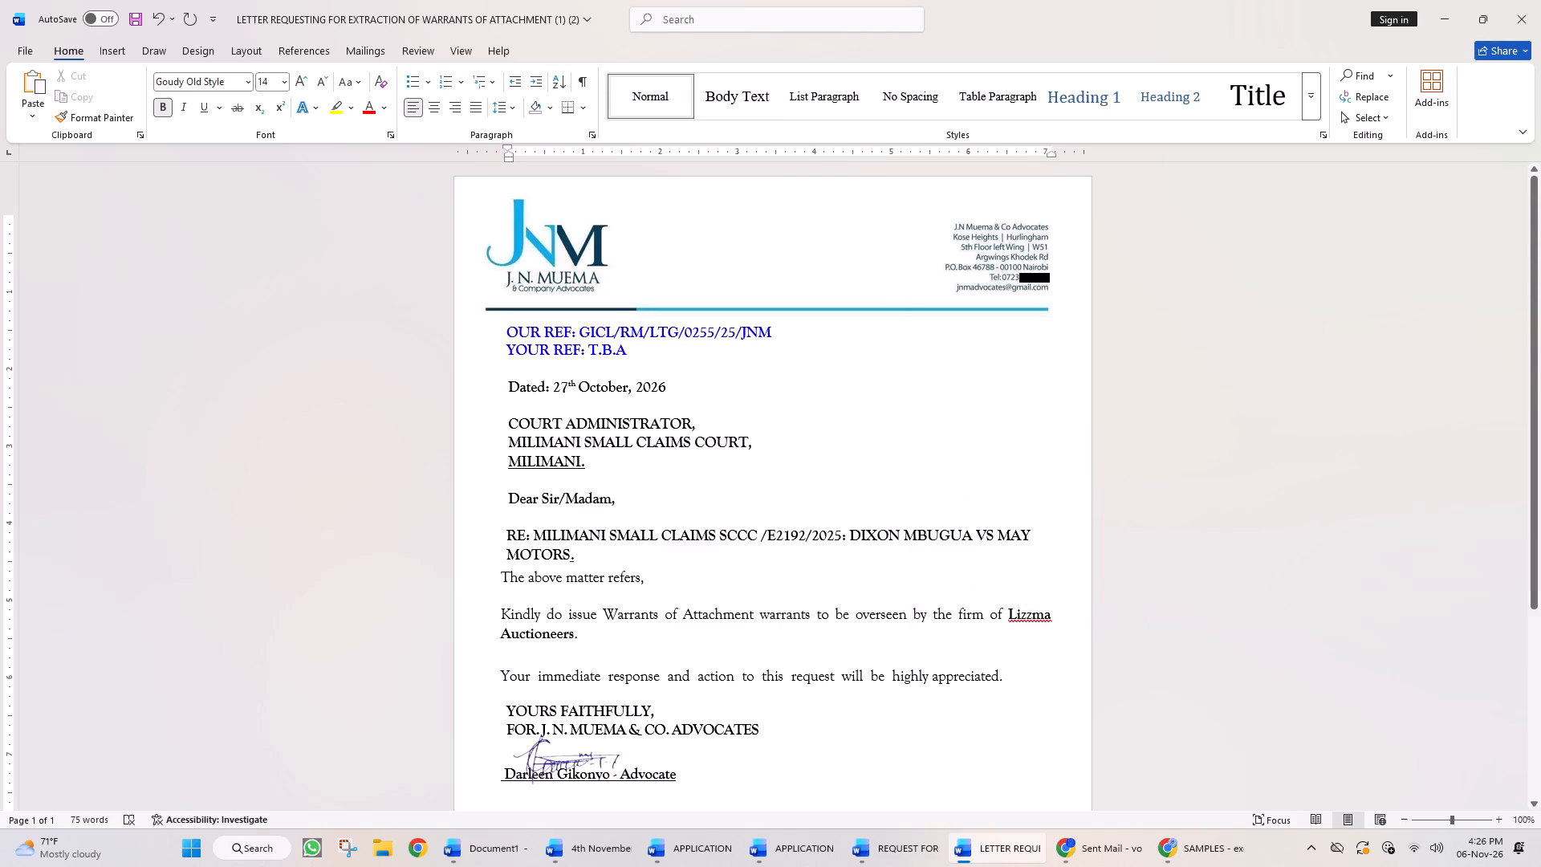
key("BackSpace")
key("BackSpace")
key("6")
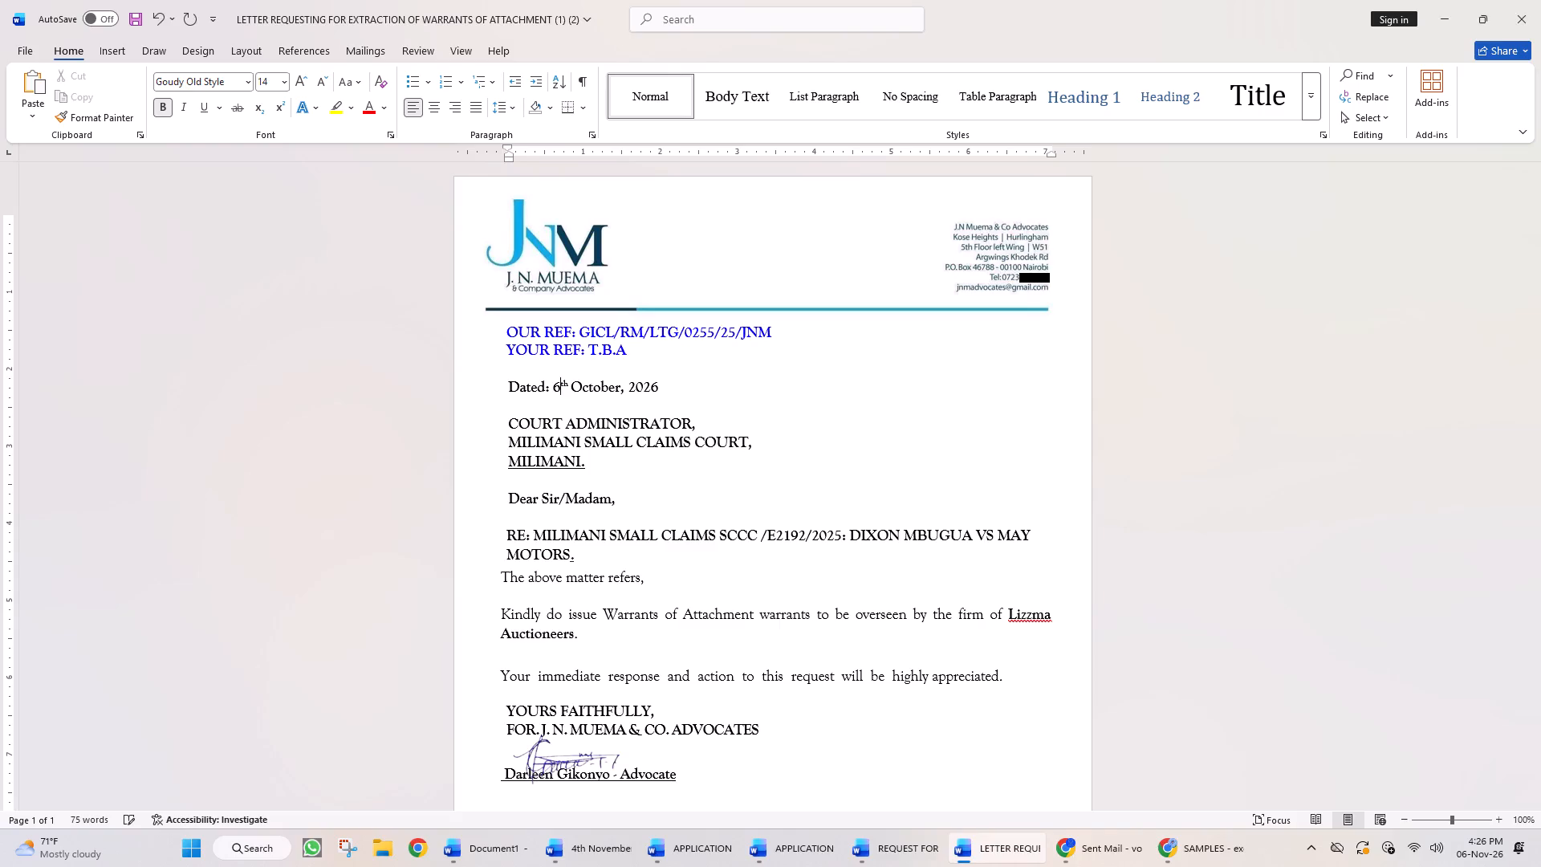
key("Right")
key("Right")
key("Right")
key("Right")
key("Right")
key("Right")
key("Right")
key("Right")
key("Right")
key("Right")
key("Right")
key("Left")
key("BackSpace")
key("BackSpace")
key("BackSpace")
key("BackSpace")
key("BackSpace")
key("BackSpace")
key("BackSpace")
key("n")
key("BackSpace")
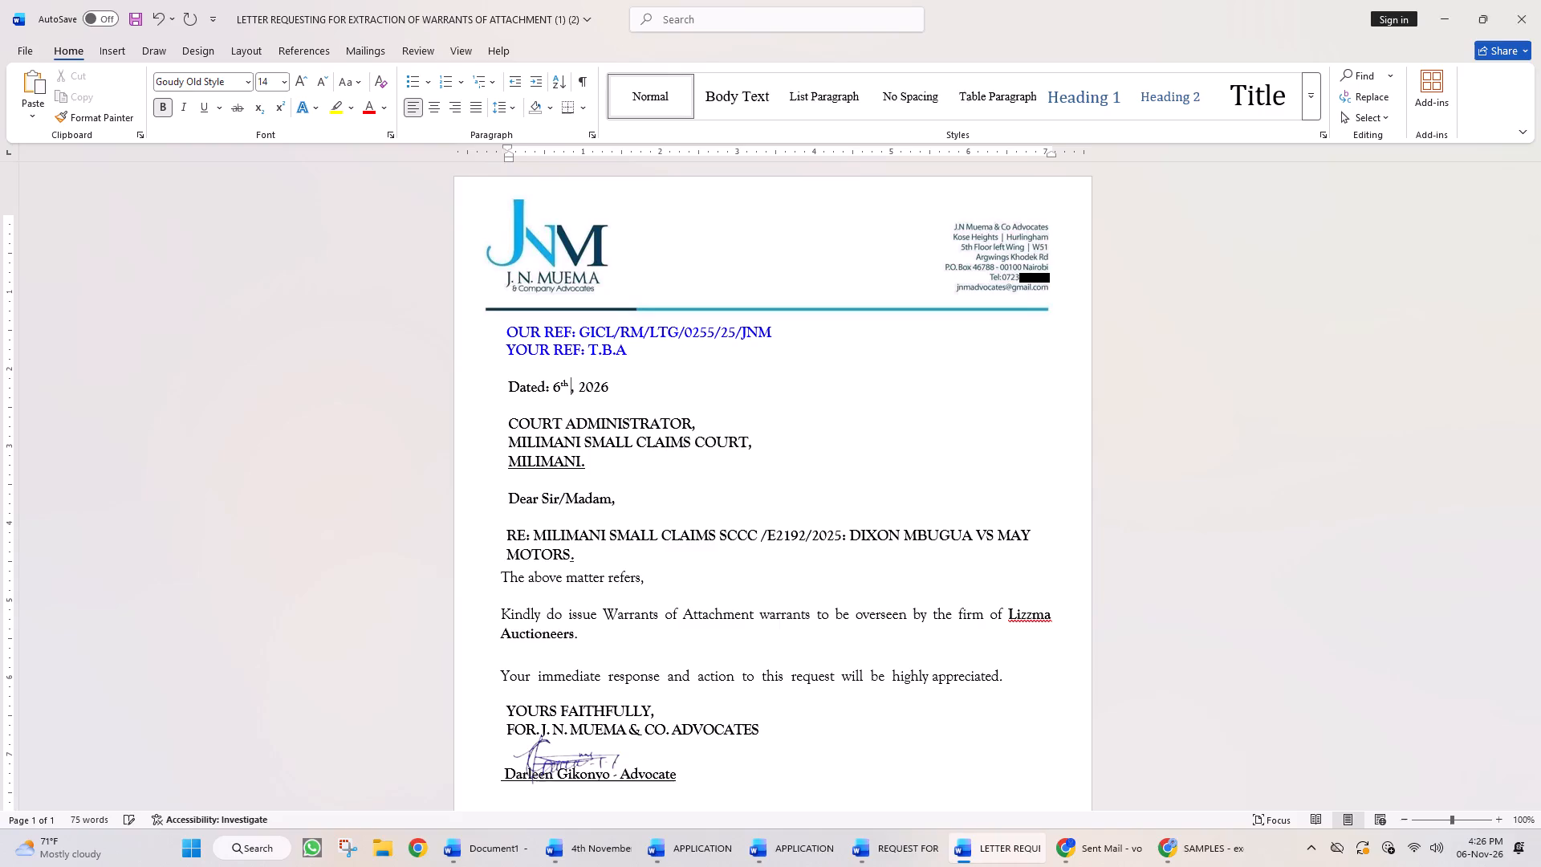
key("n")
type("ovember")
In the letter's OUR REF line, replace the client prefix before /RM/LTG with CIL.
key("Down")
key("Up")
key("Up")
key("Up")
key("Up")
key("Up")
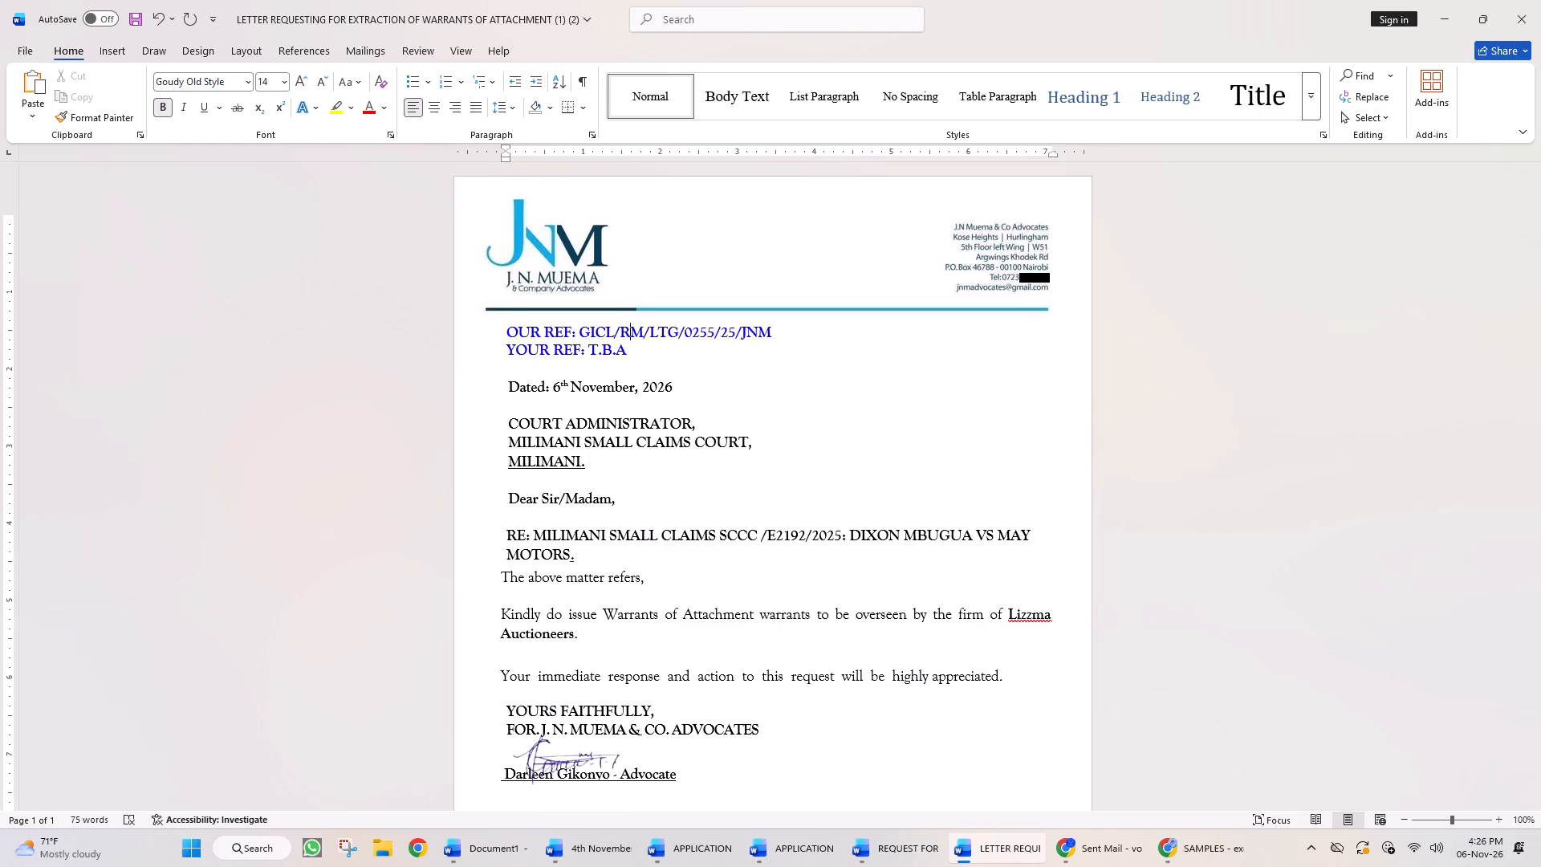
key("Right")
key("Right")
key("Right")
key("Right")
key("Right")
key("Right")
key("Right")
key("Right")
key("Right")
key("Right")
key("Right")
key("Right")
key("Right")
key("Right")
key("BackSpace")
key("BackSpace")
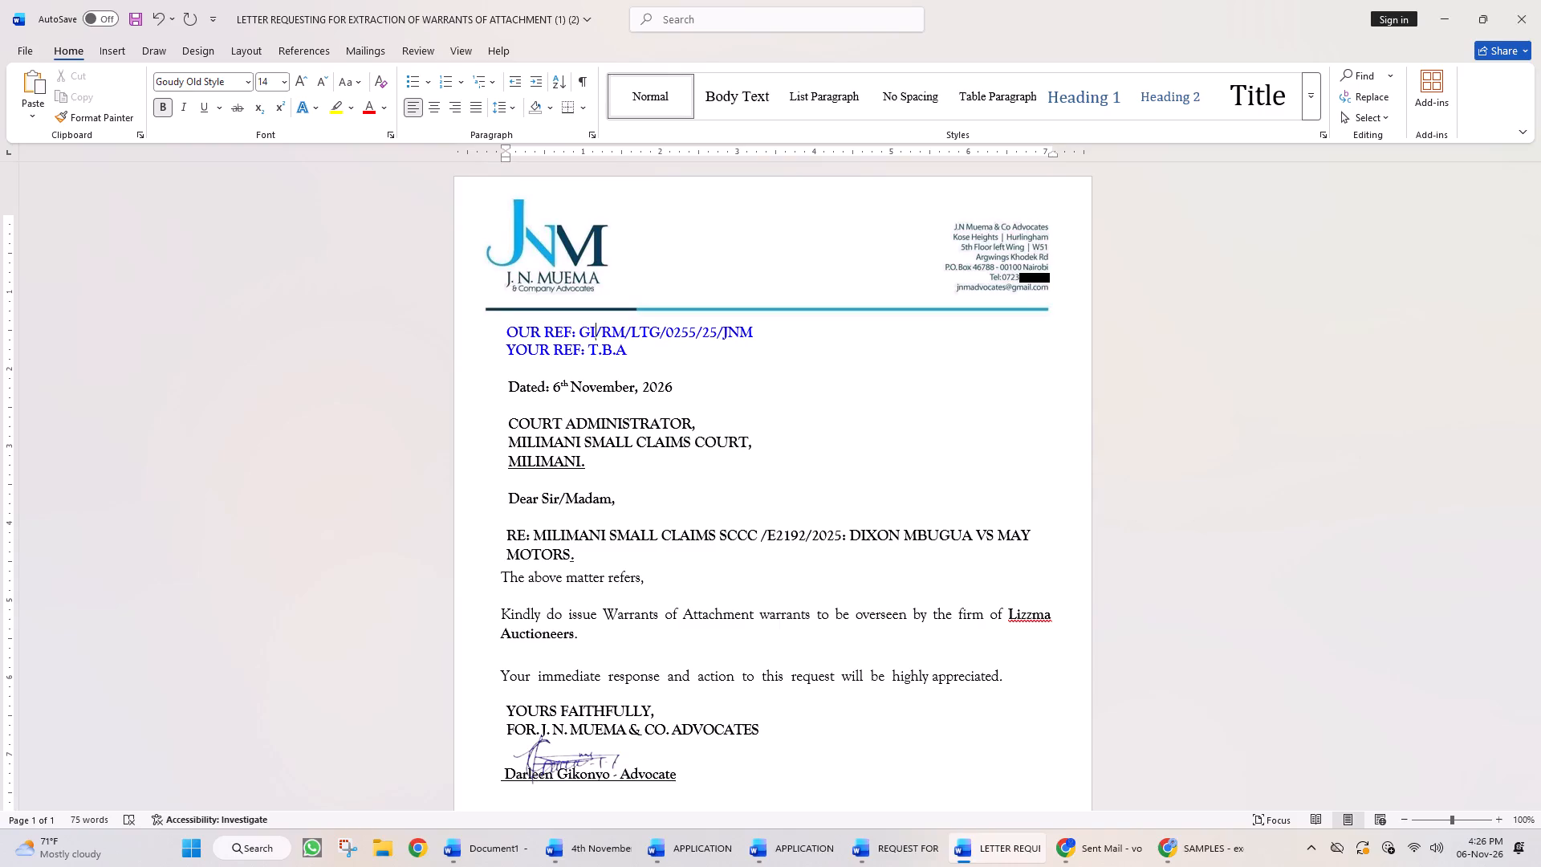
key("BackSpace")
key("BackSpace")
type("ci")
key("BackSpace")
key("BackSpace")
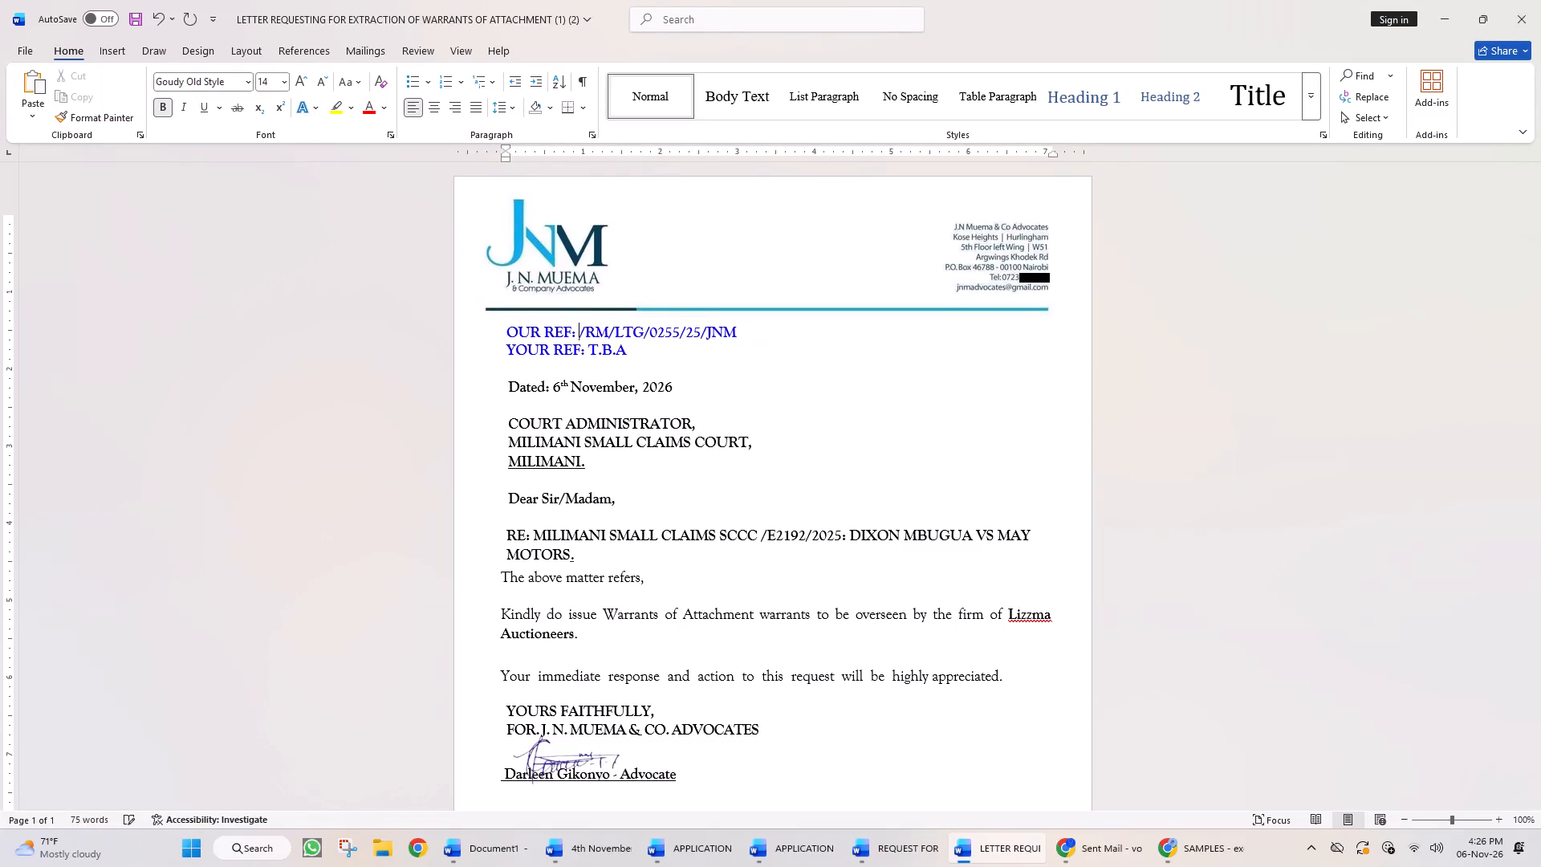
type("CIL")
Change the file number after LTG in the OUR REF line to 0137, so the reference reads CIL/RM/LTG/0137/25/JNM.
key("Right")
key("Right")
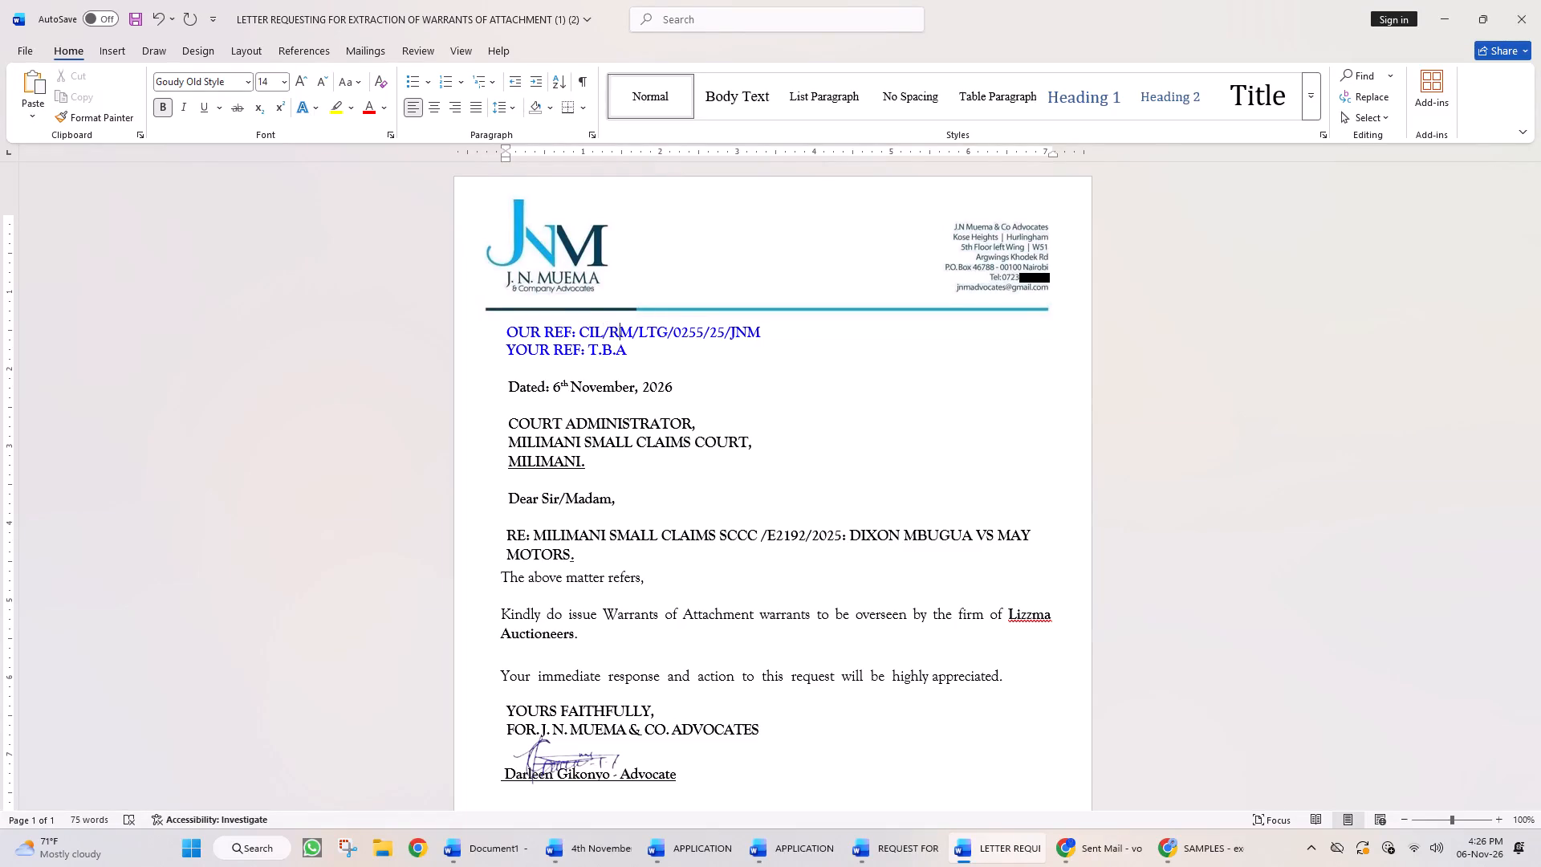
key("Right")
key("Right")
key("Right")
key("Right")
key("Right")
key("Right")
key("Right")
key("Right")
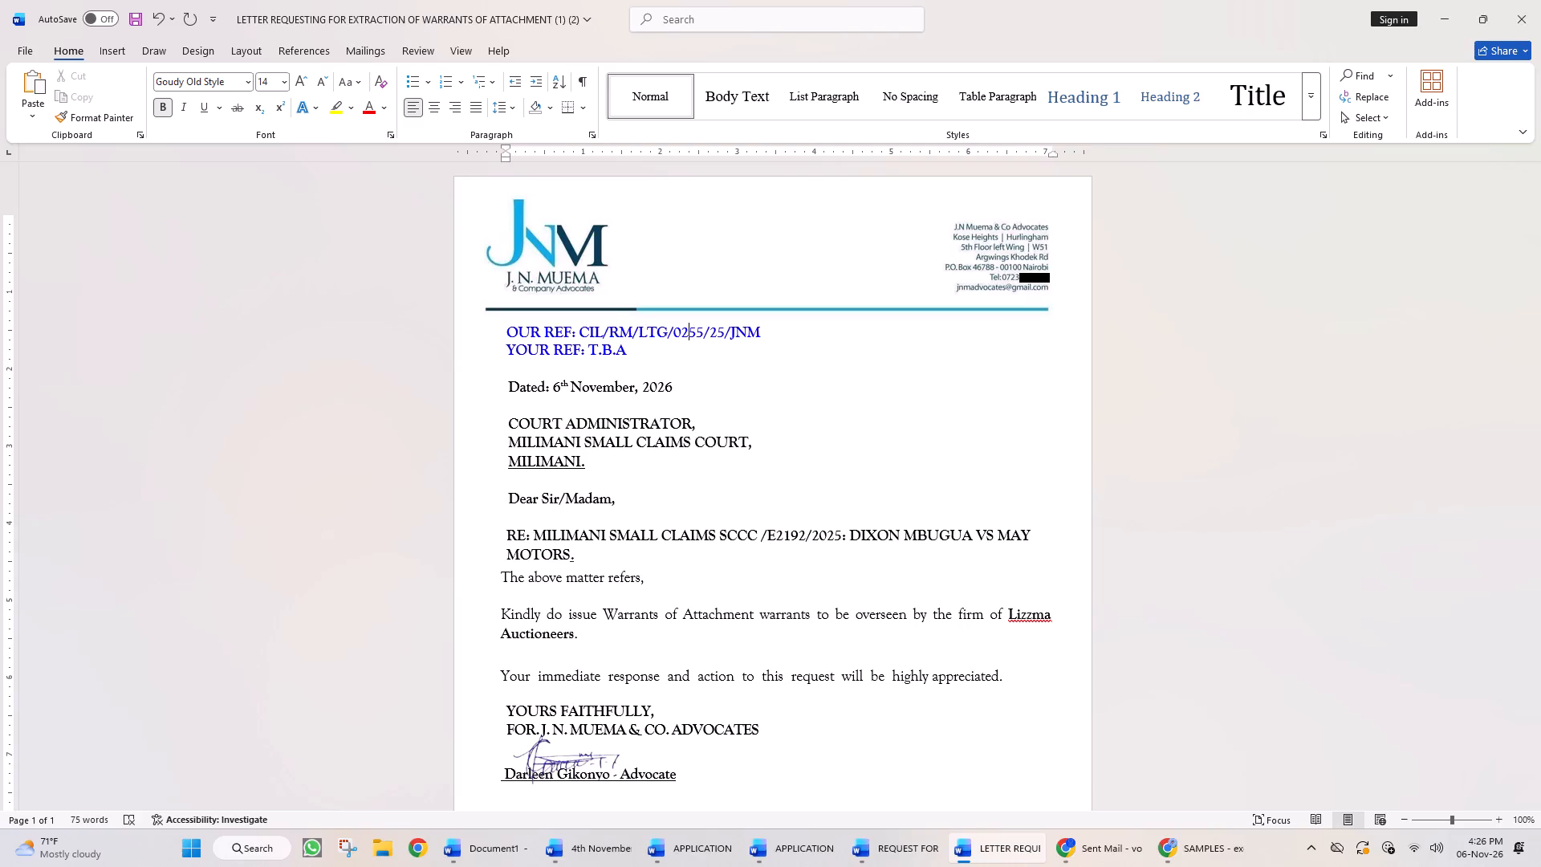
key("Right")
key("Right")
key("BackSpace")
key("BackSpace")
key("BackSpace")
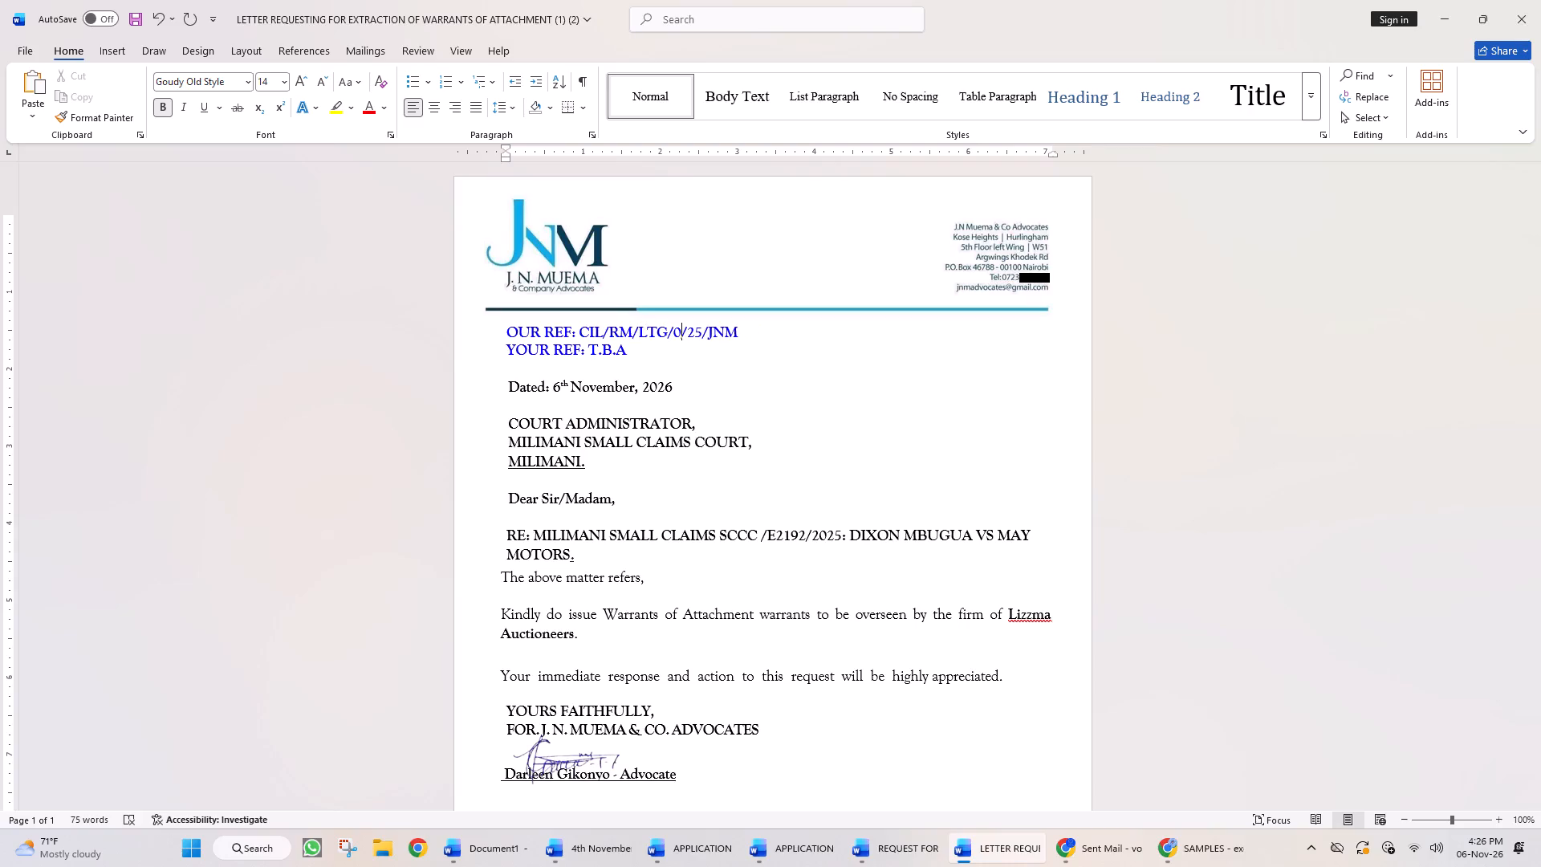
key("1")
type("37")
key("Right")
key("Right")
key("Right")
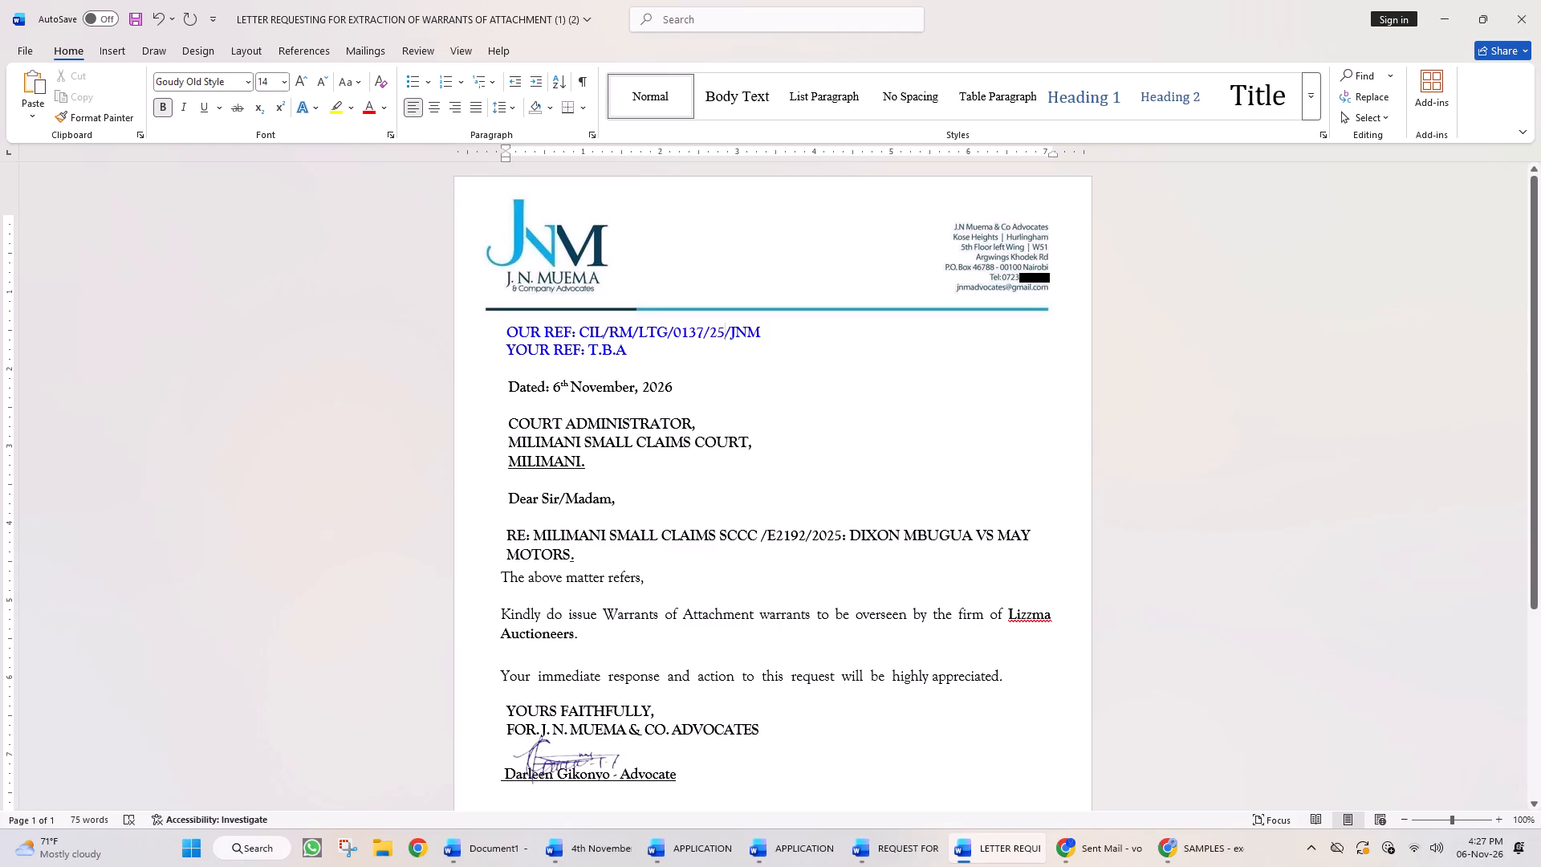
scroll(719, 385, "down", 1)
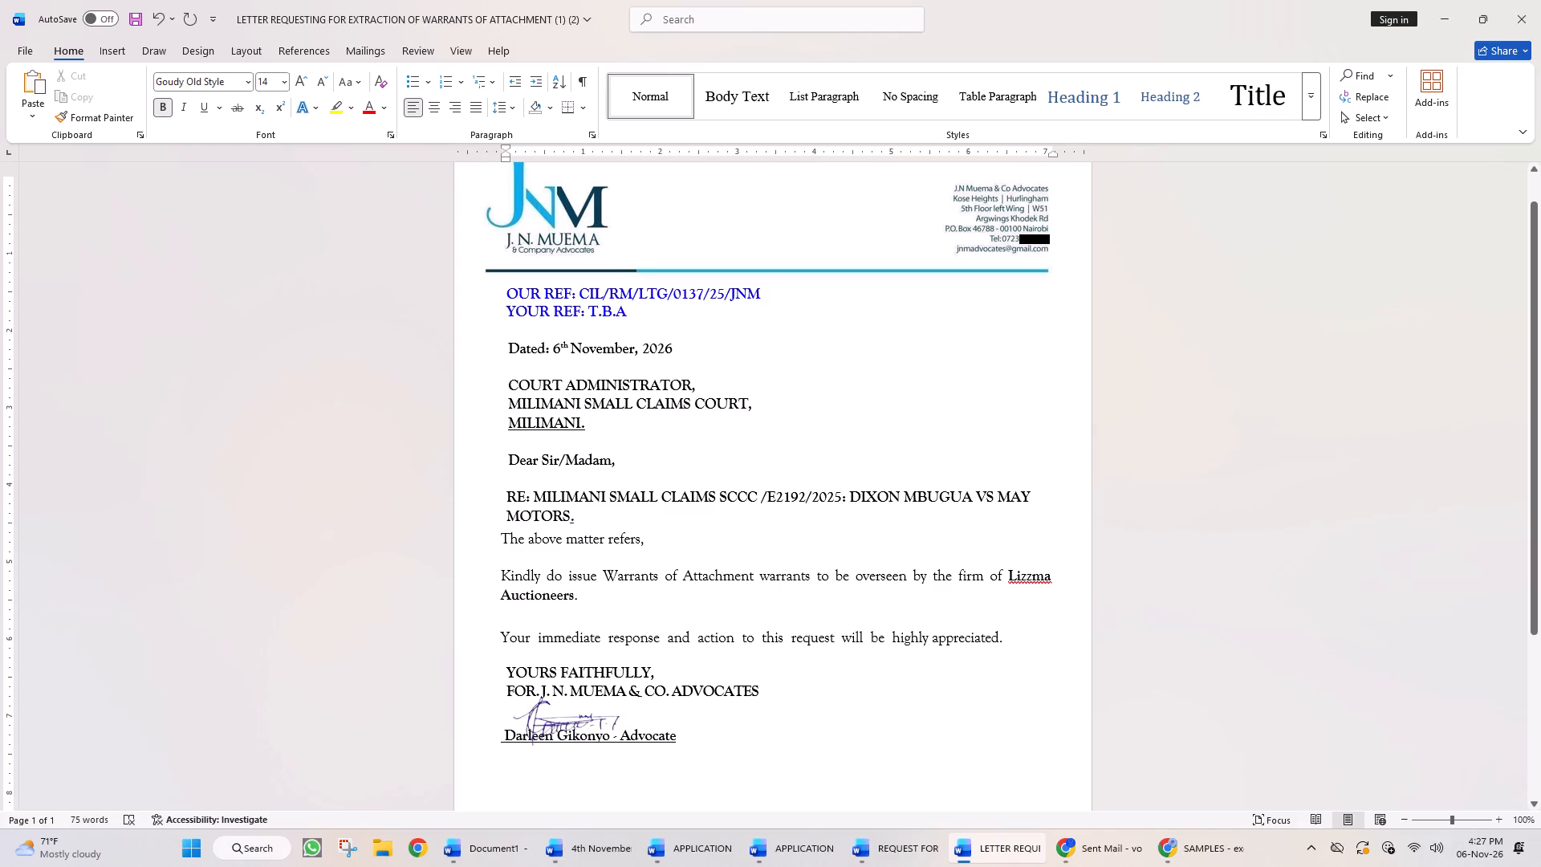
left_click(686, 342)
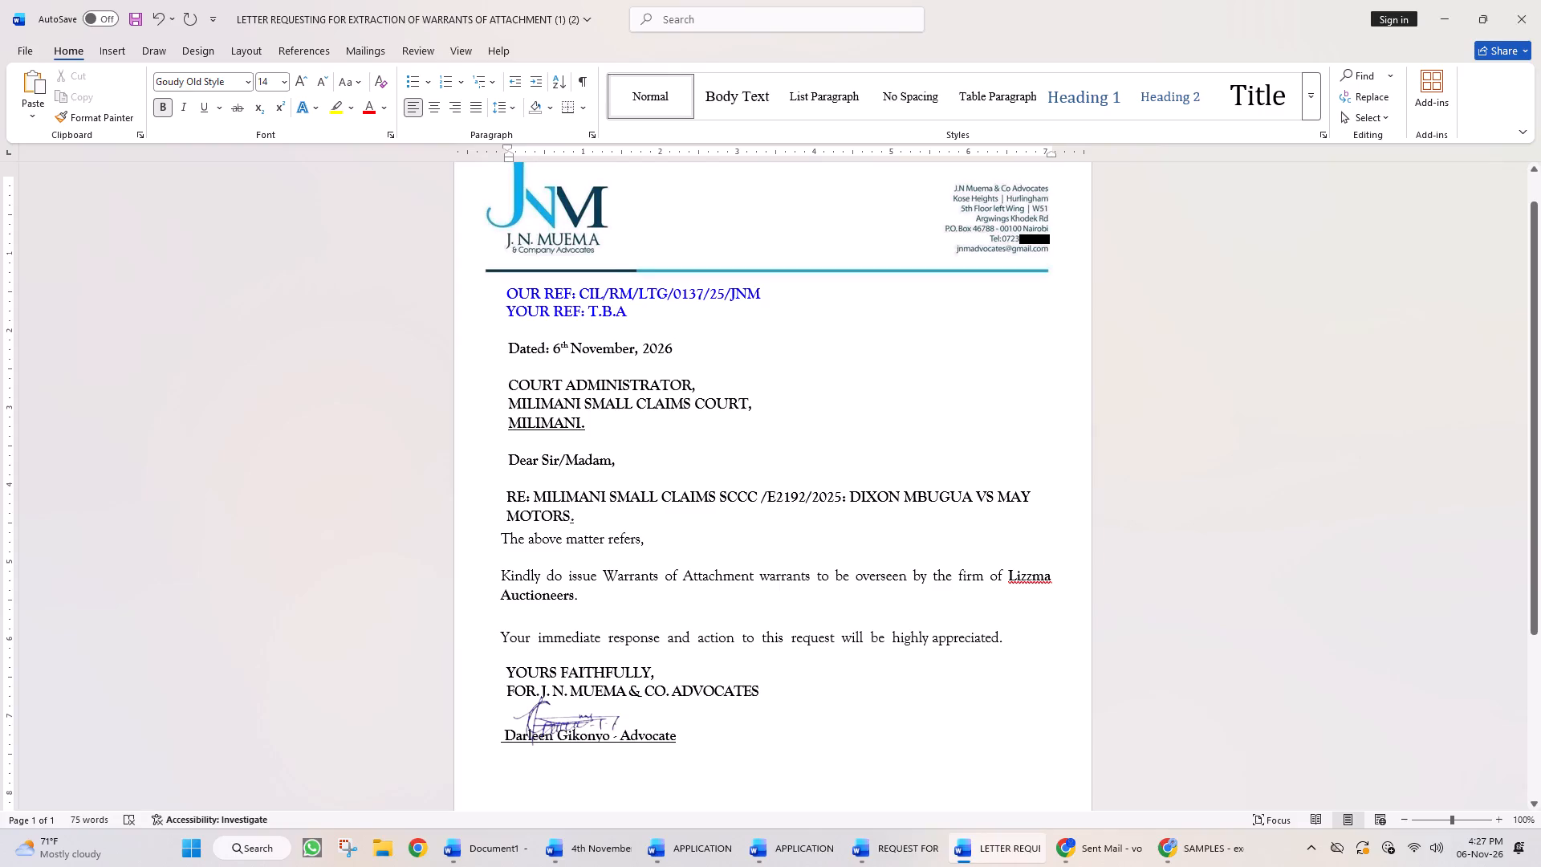
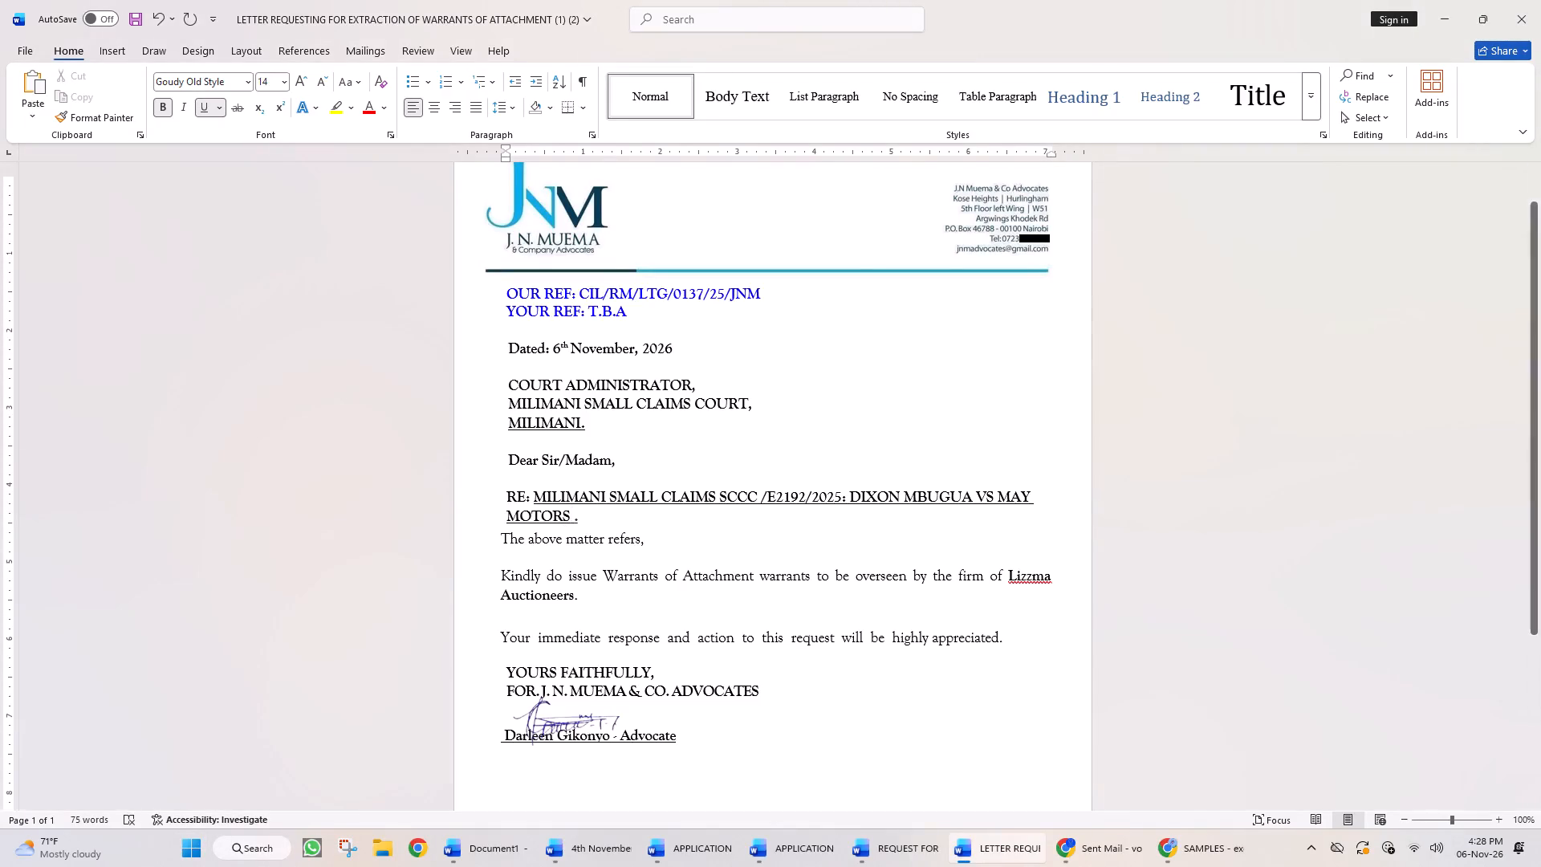
Add LIMITED after MOTORS in the letter's RE line to complete the respondent company's name.
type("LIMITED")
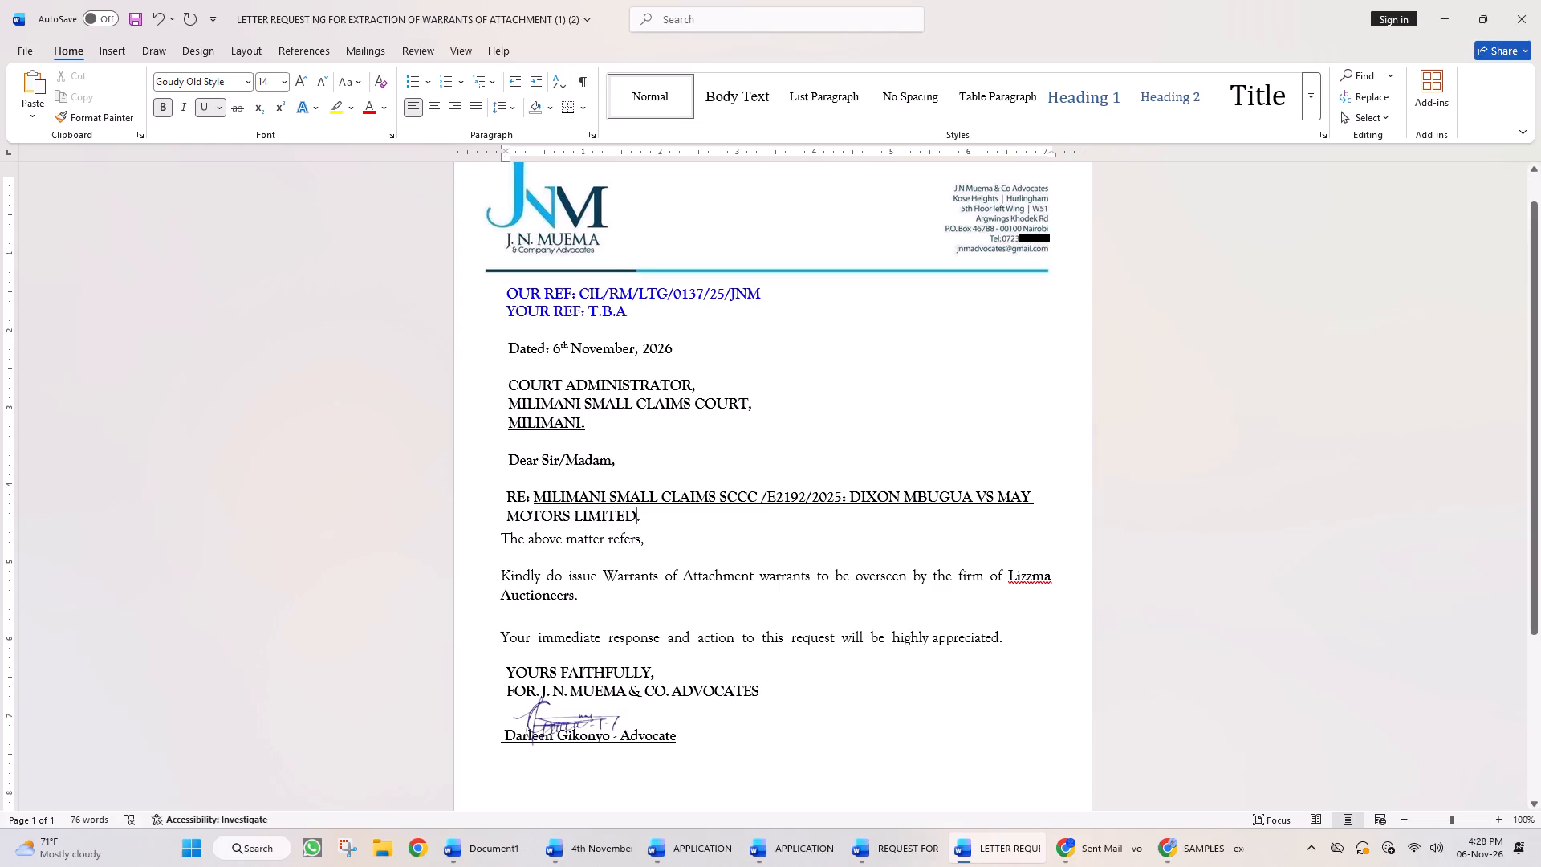
left_click(15, 50)
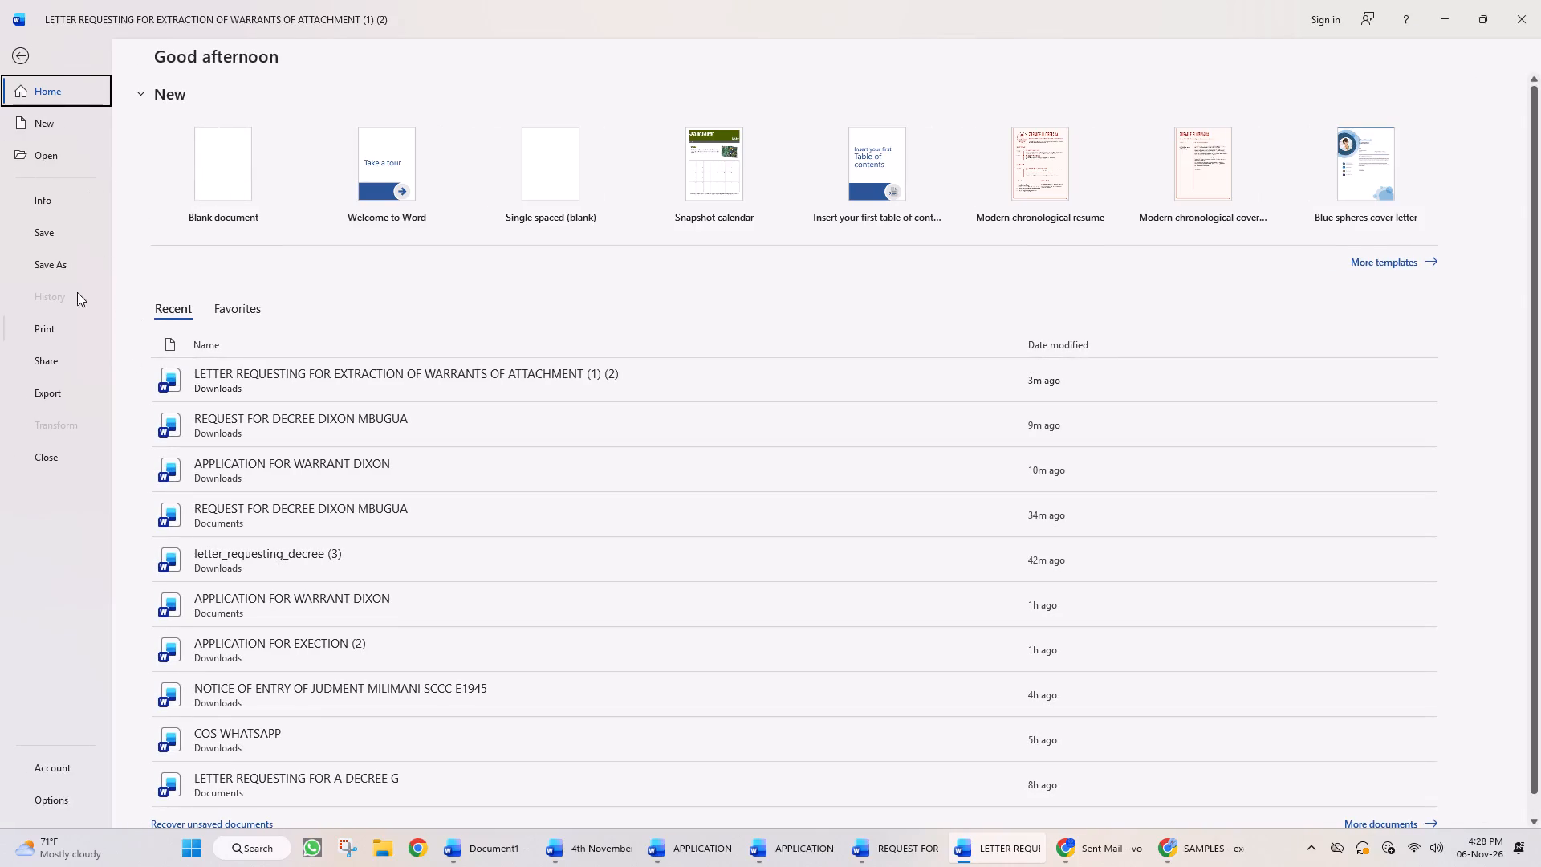
left_click(53, 260)
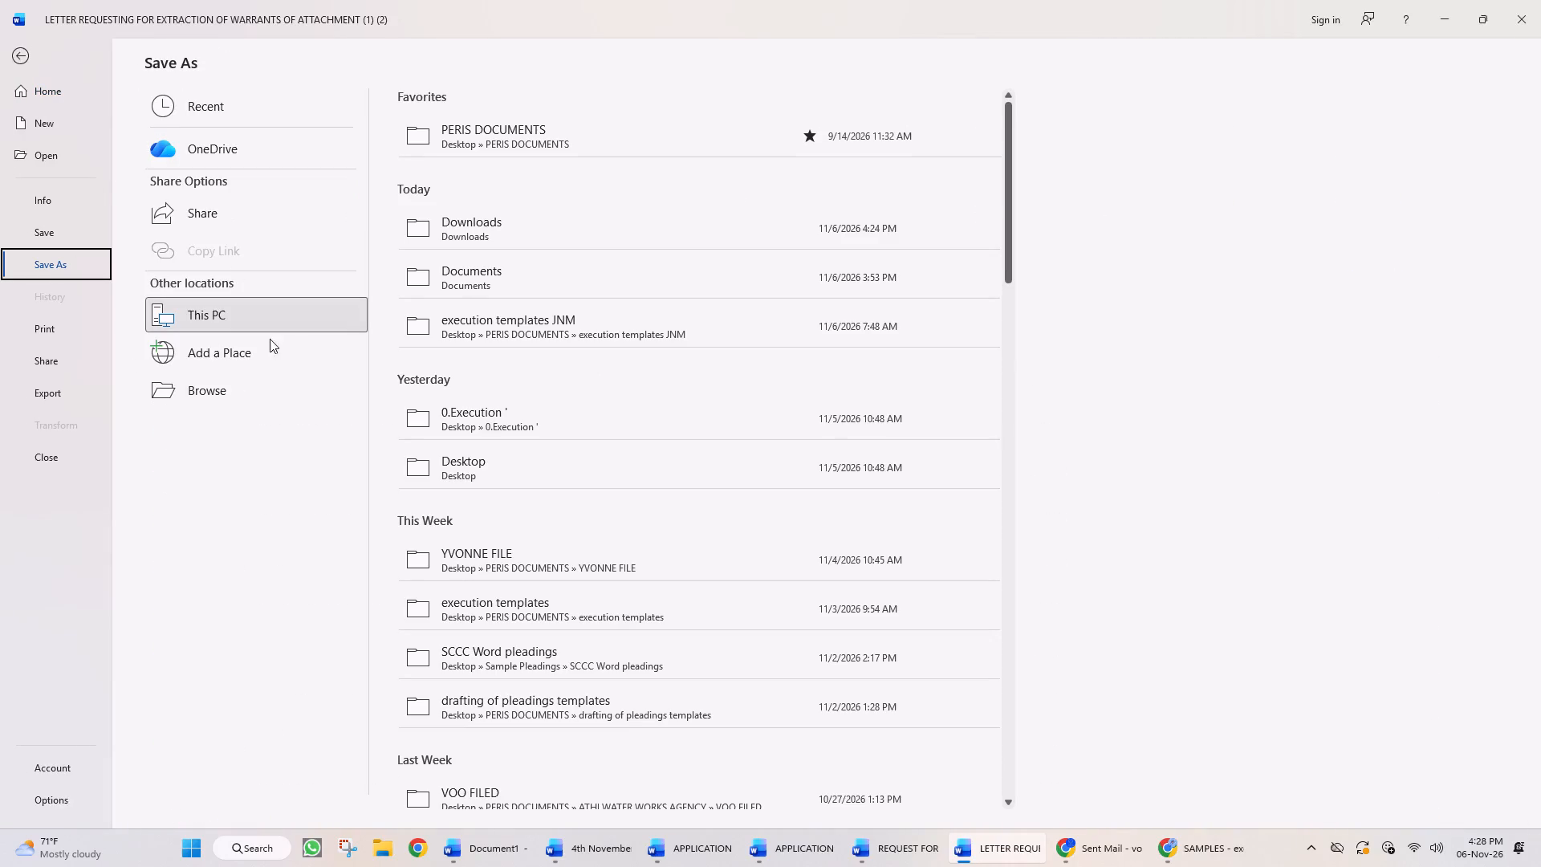
left_click(463, 237)
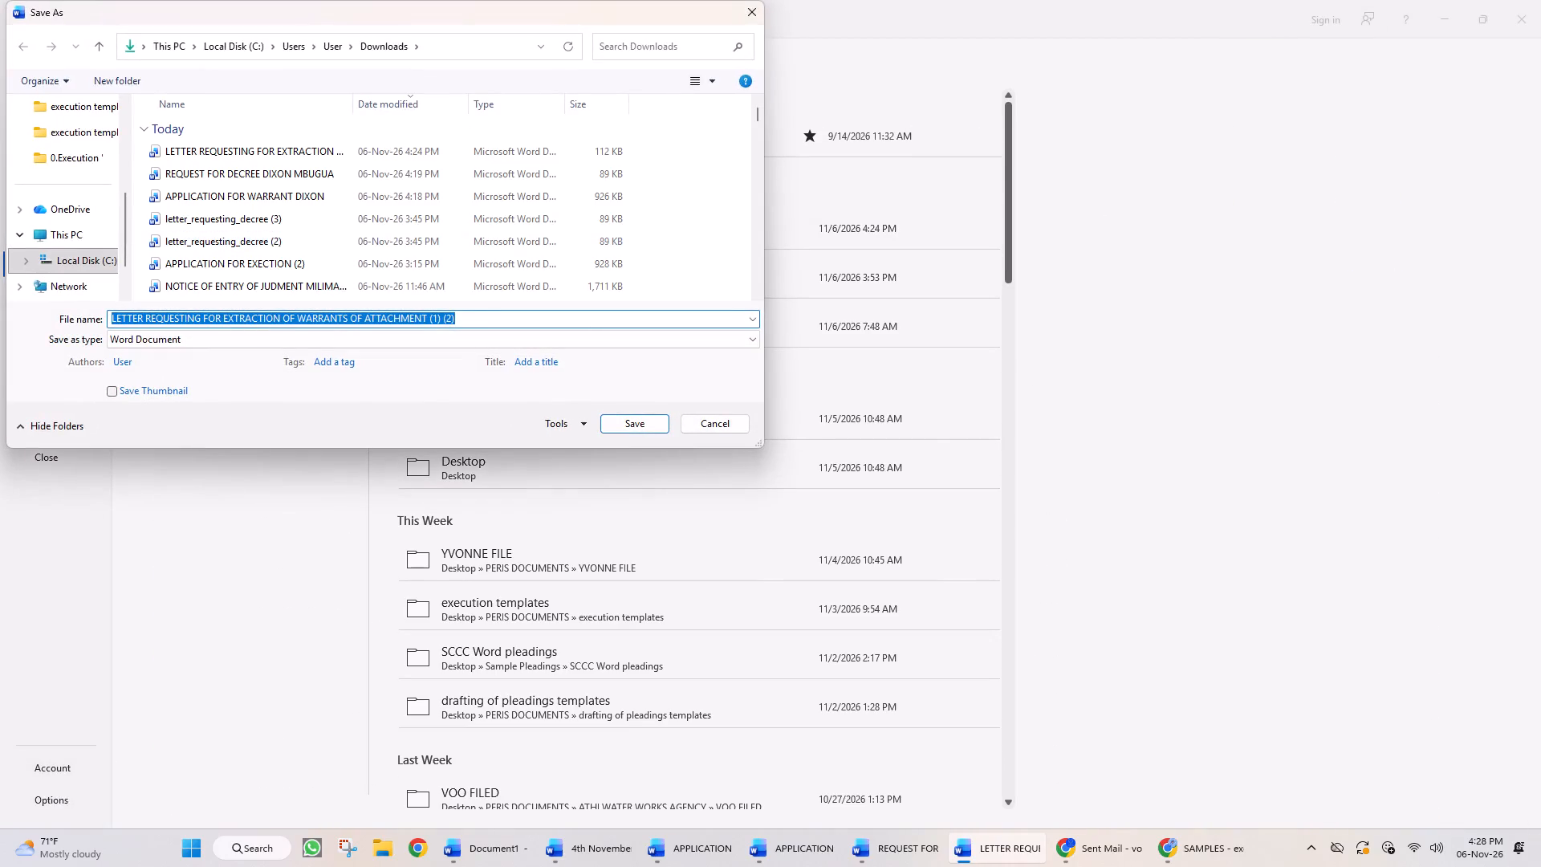
left_click(459, 320)
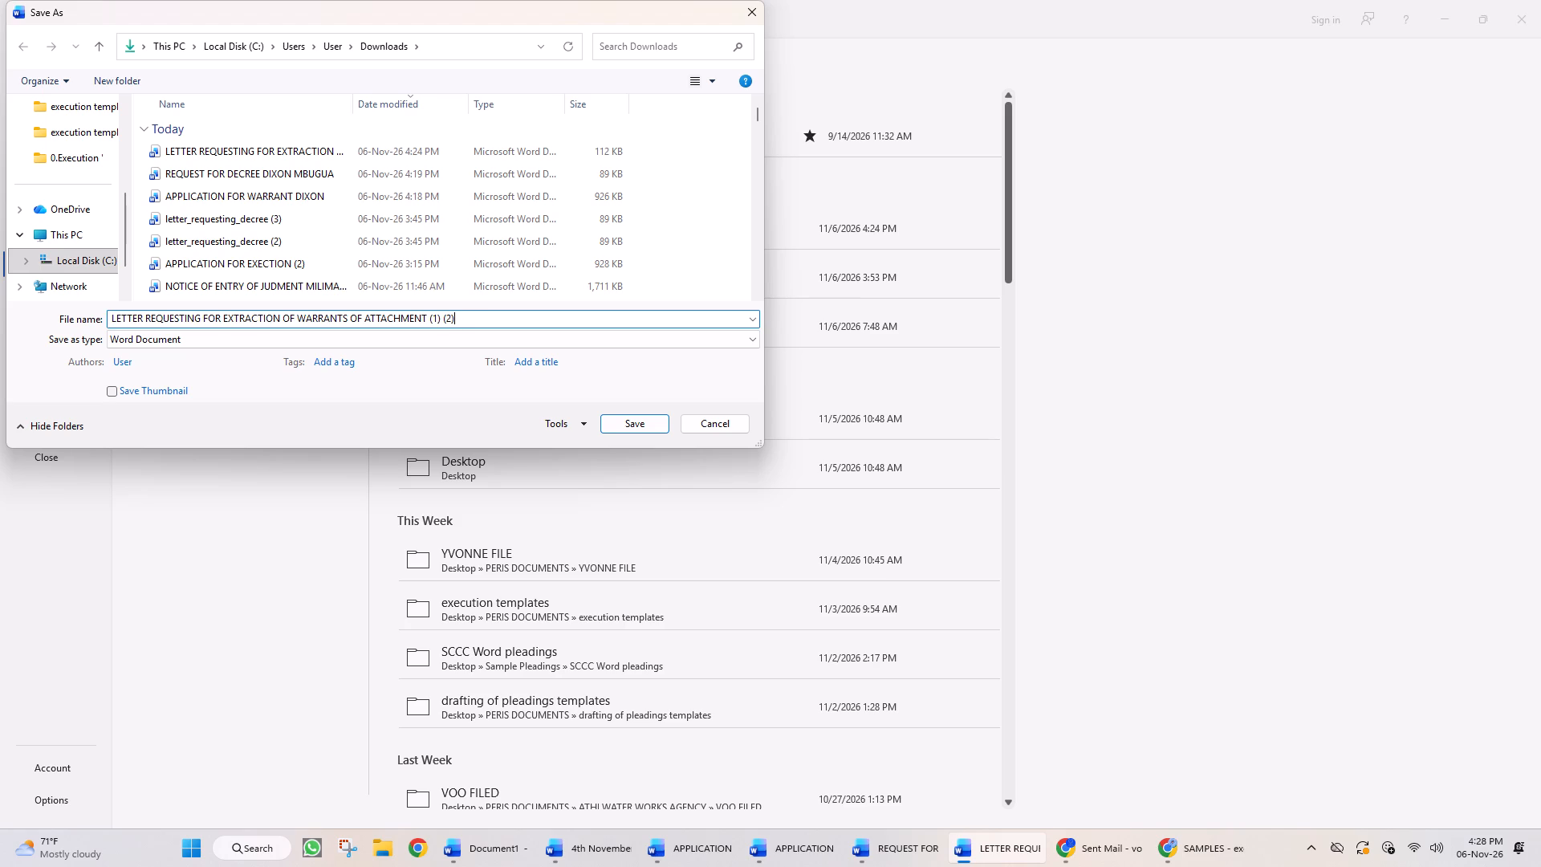
key("BackSpace")
key("BackSpace")
key("BackSpace")
key("BackSpace")
key("BackSpace")
key("BackSpace")
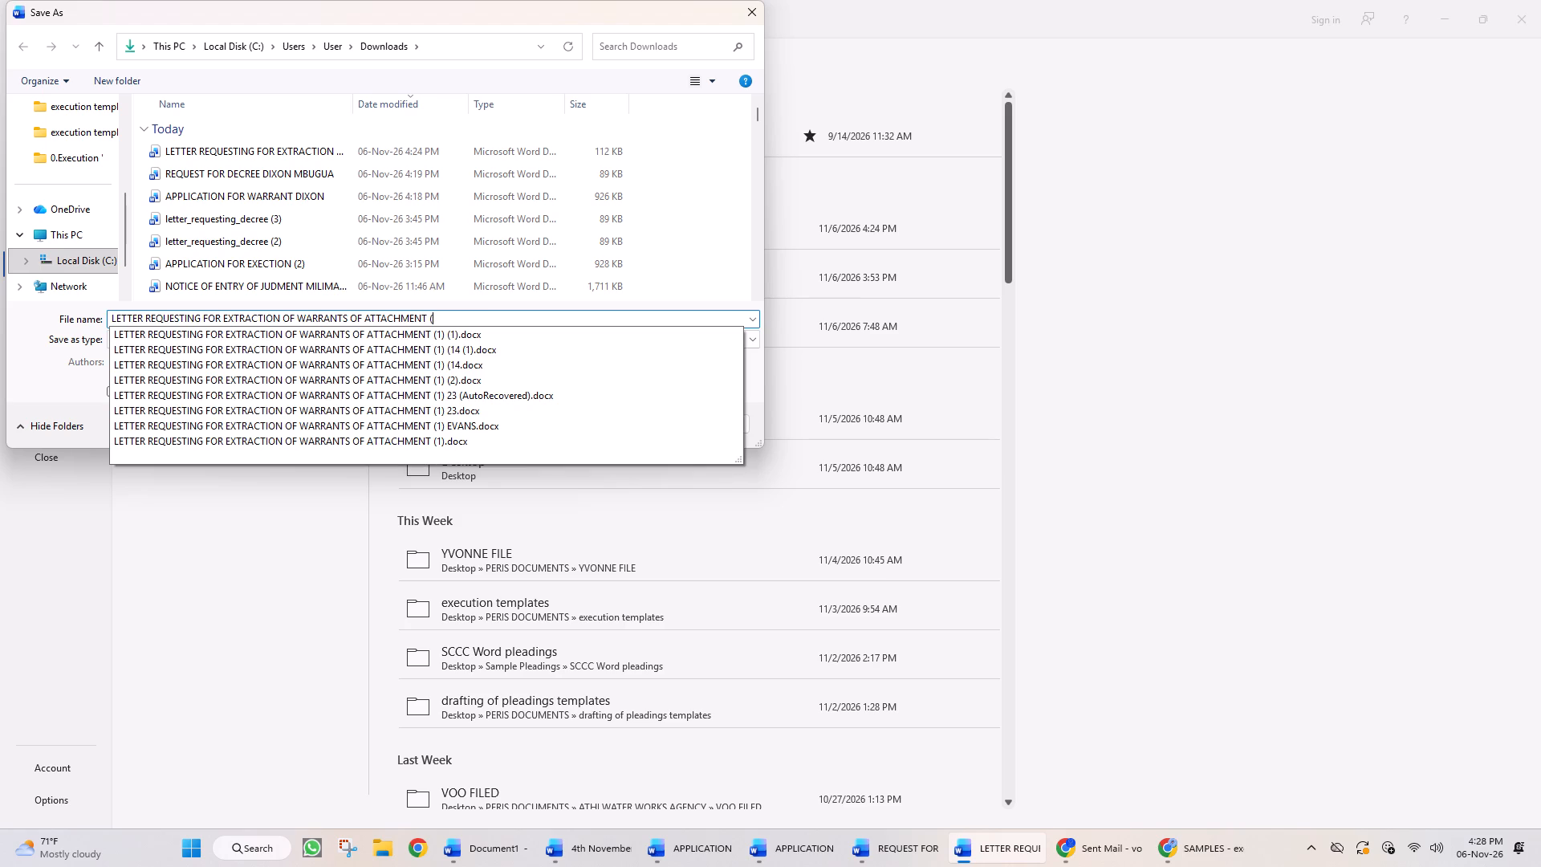
key("BackSpace")
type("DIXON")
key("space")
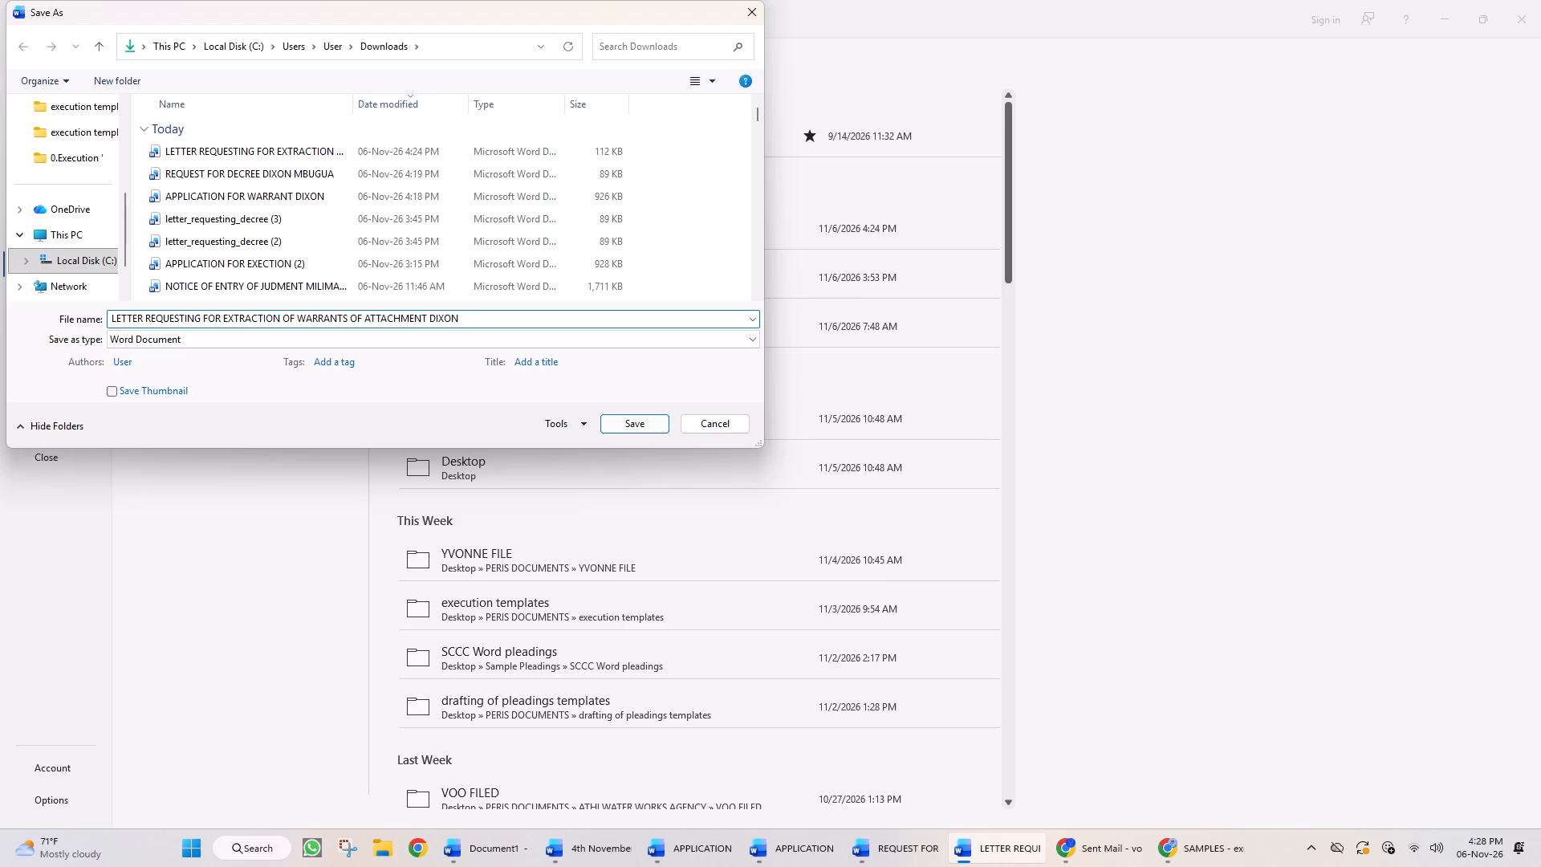
left_click(645, 427)
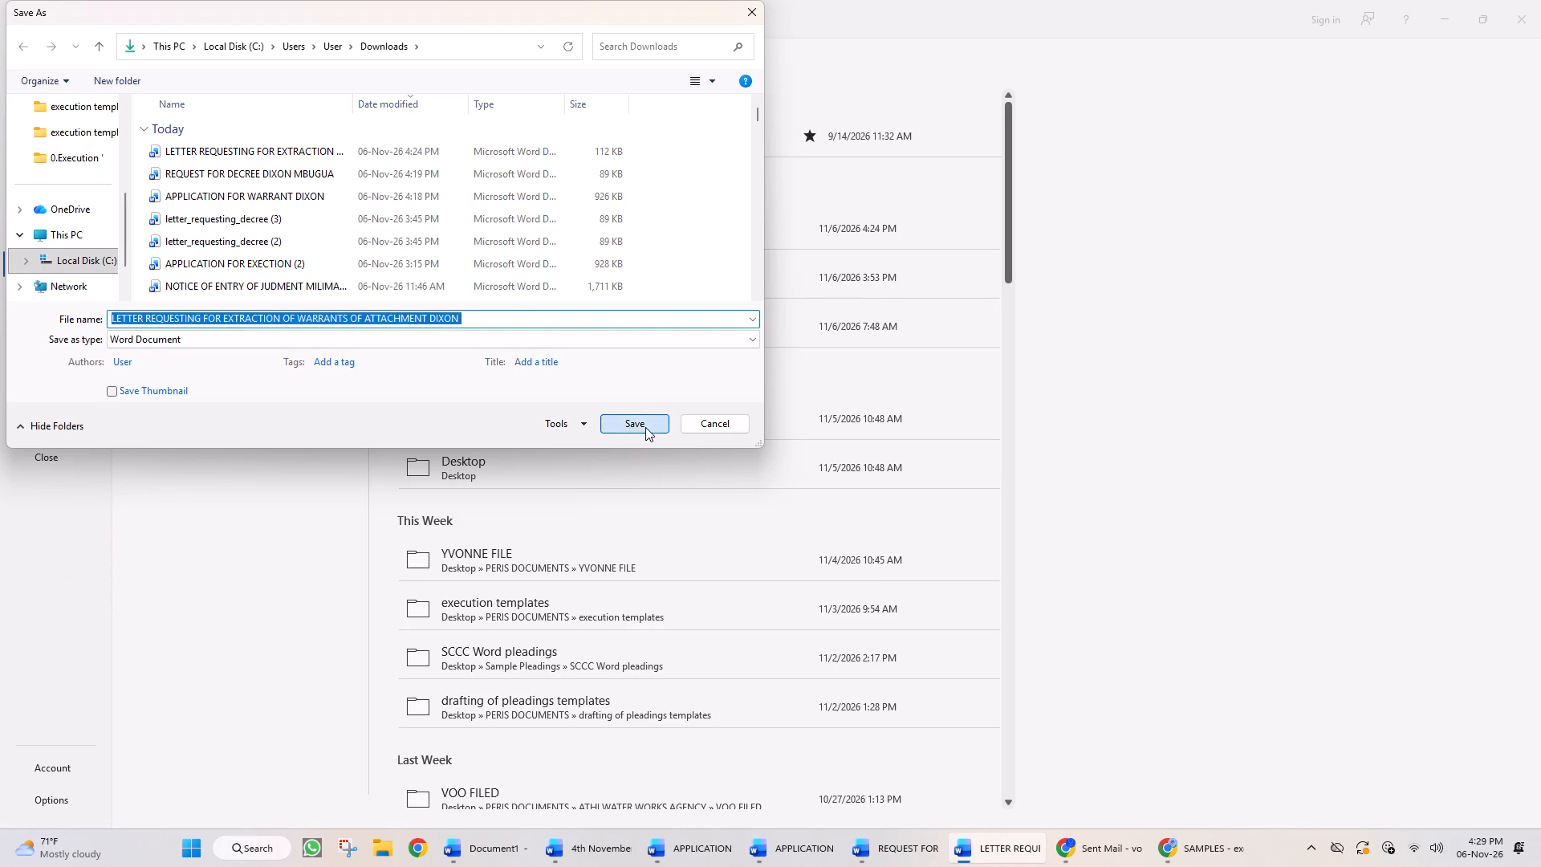
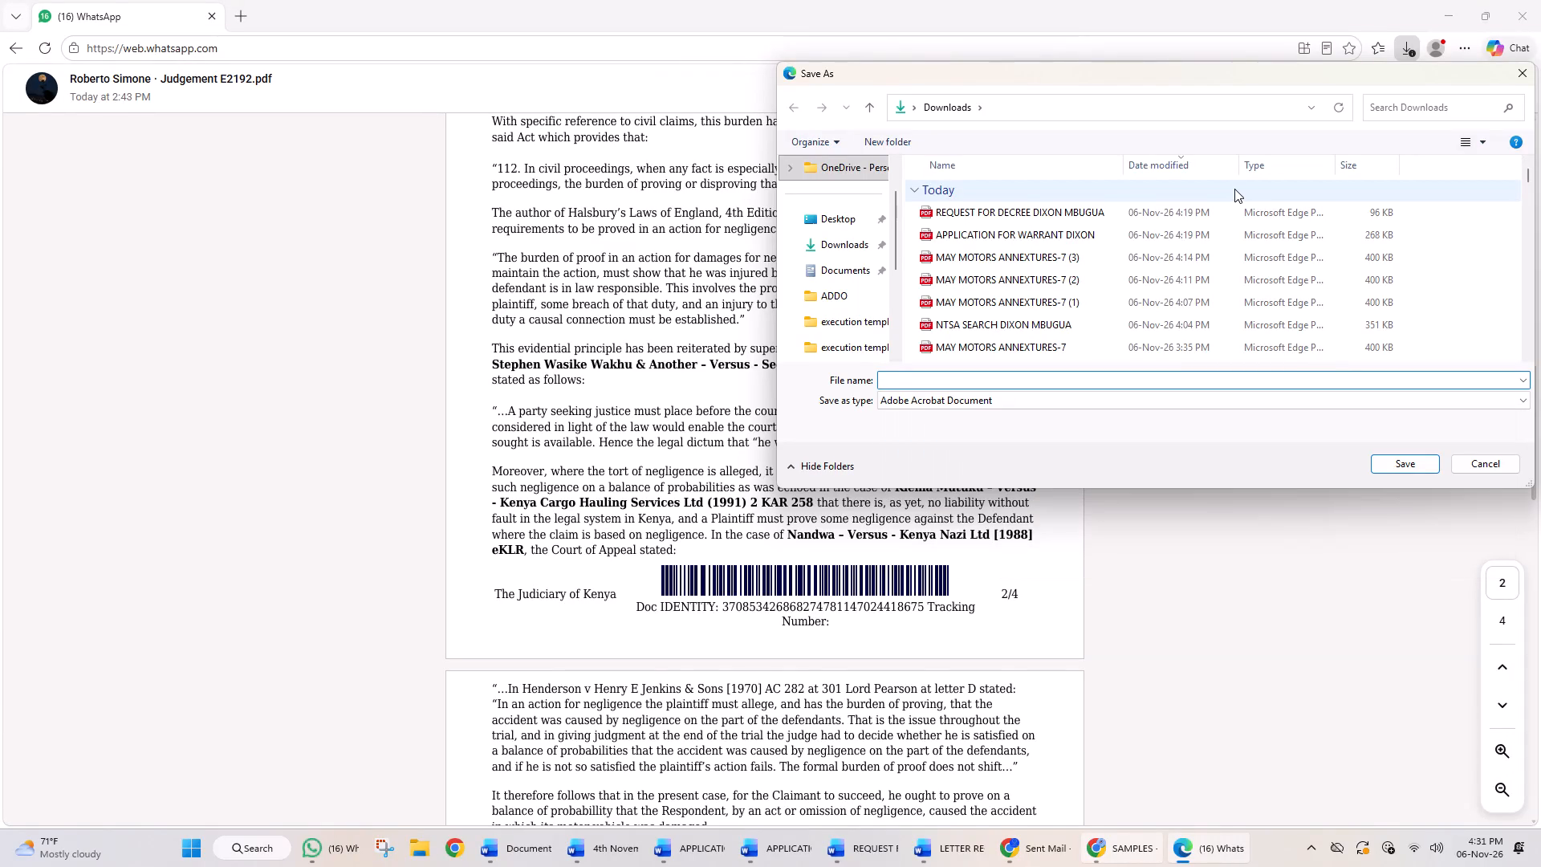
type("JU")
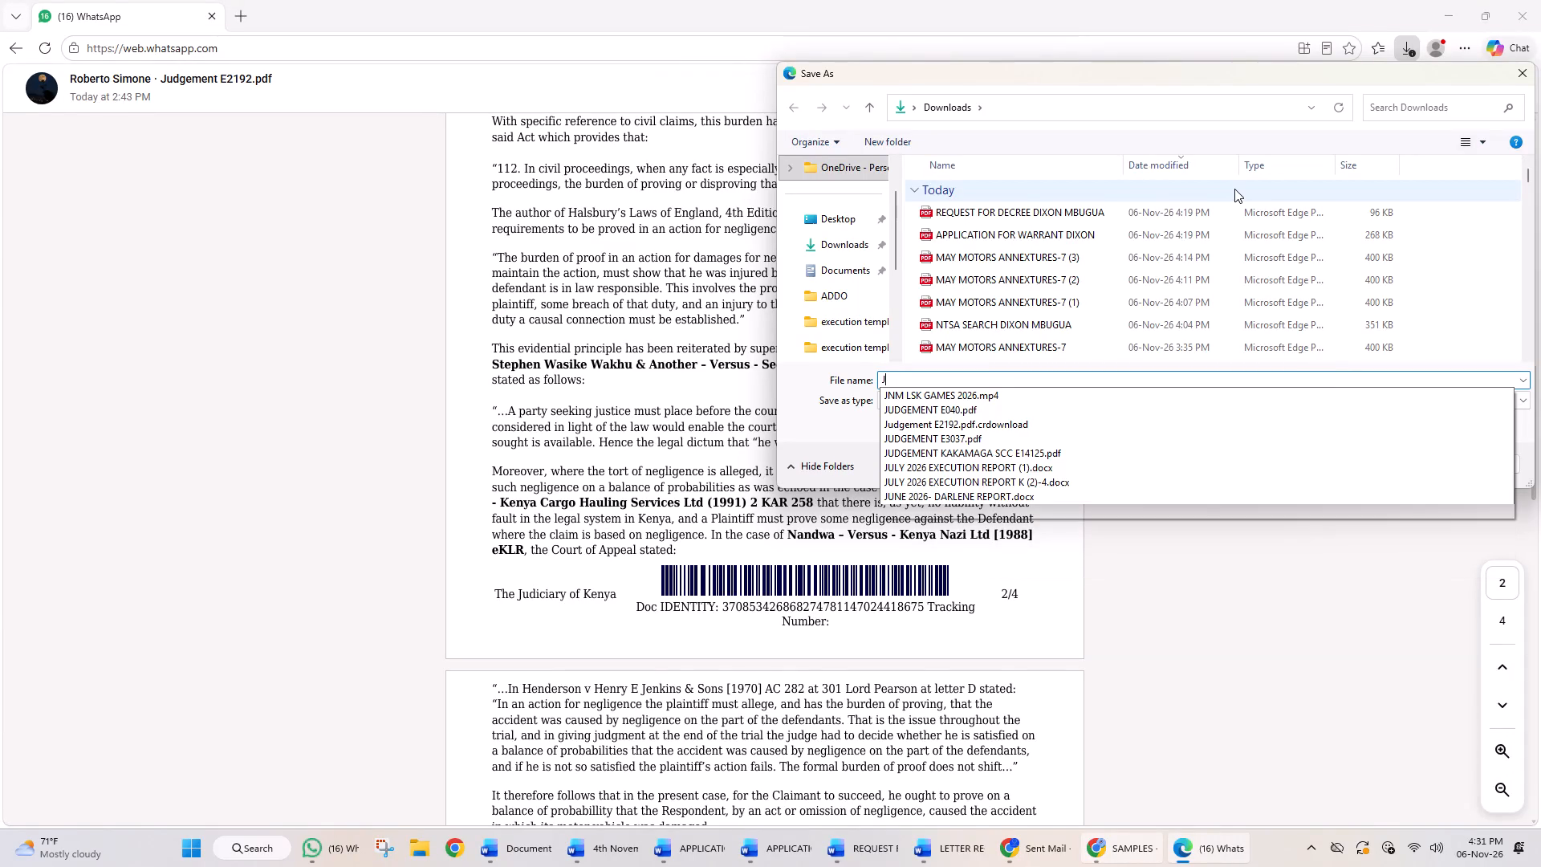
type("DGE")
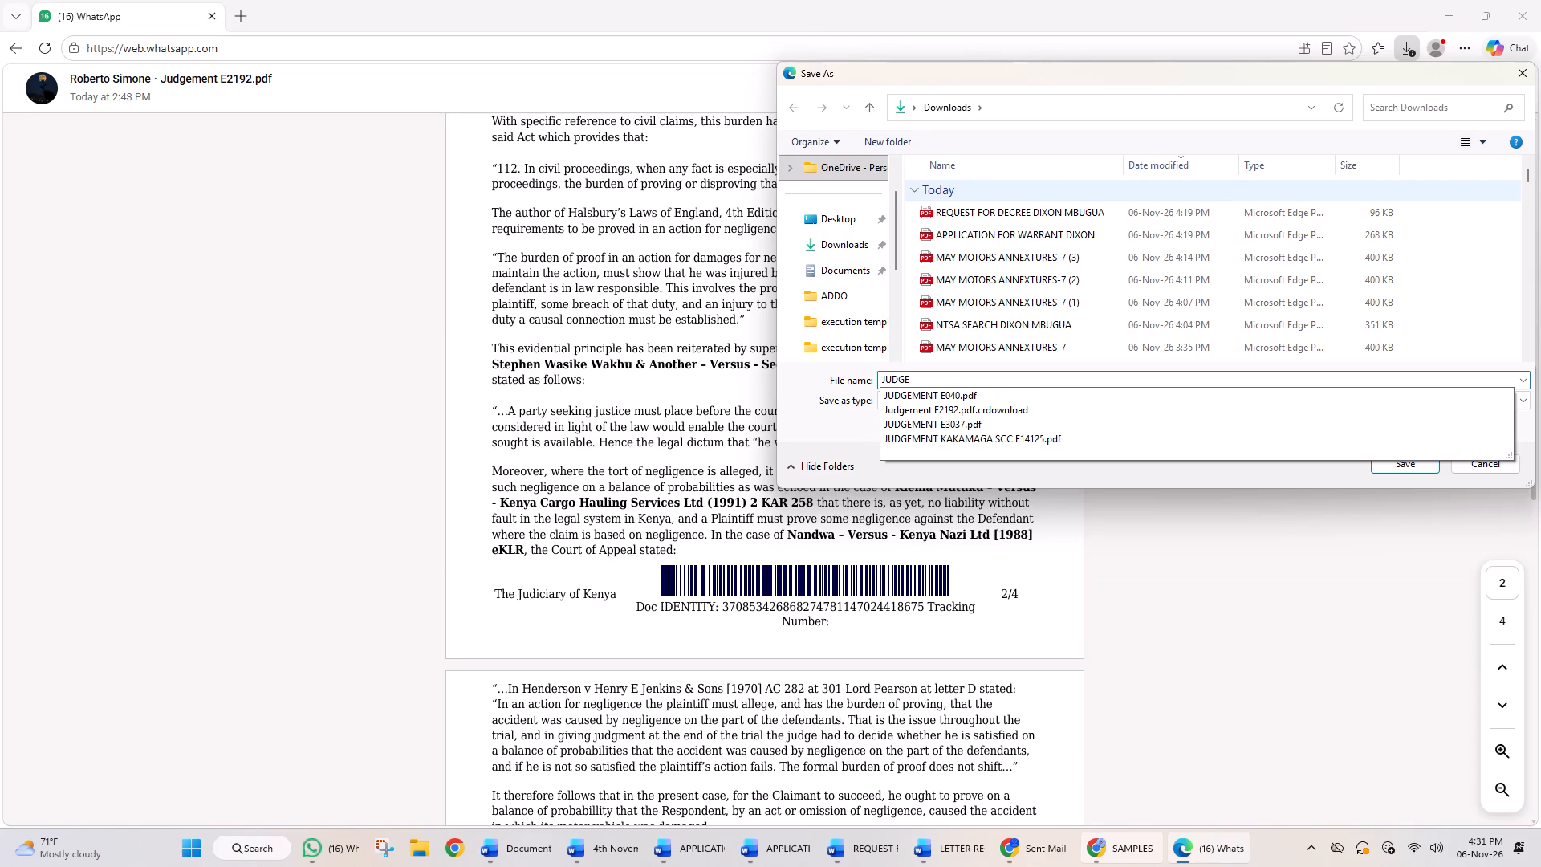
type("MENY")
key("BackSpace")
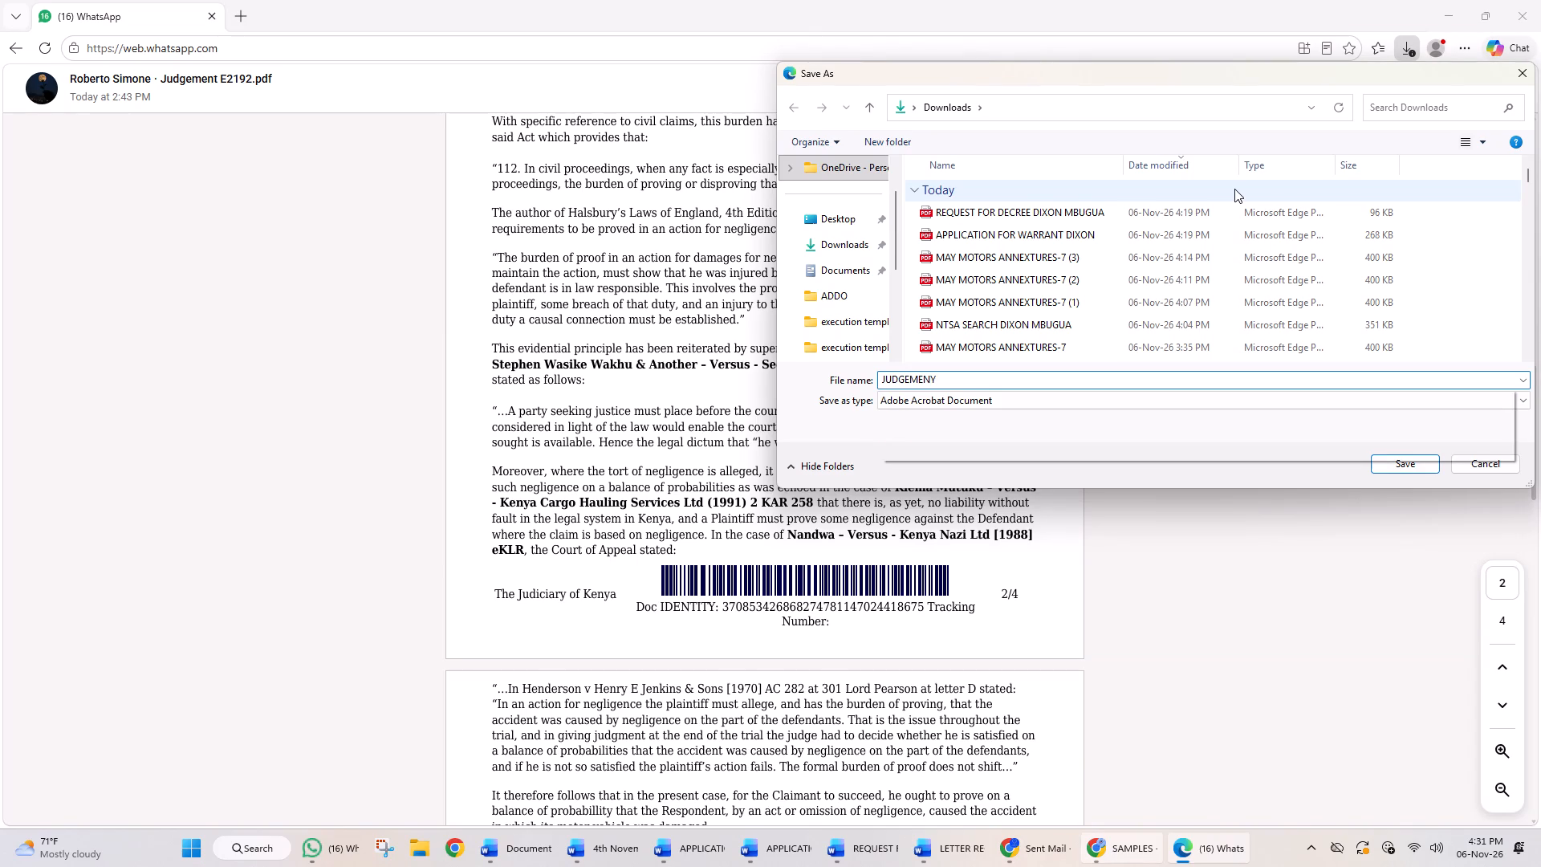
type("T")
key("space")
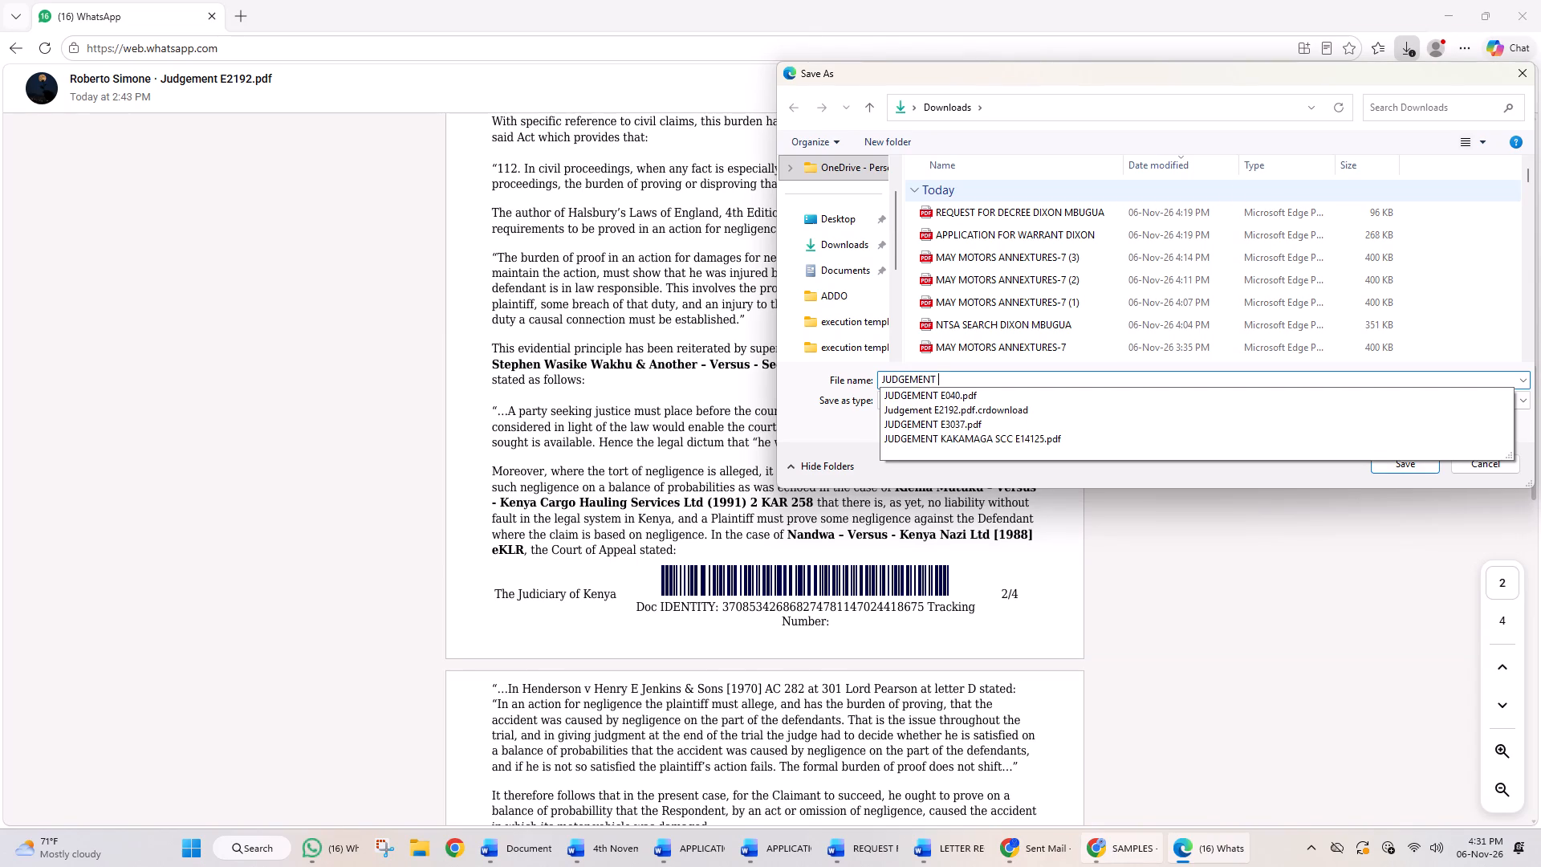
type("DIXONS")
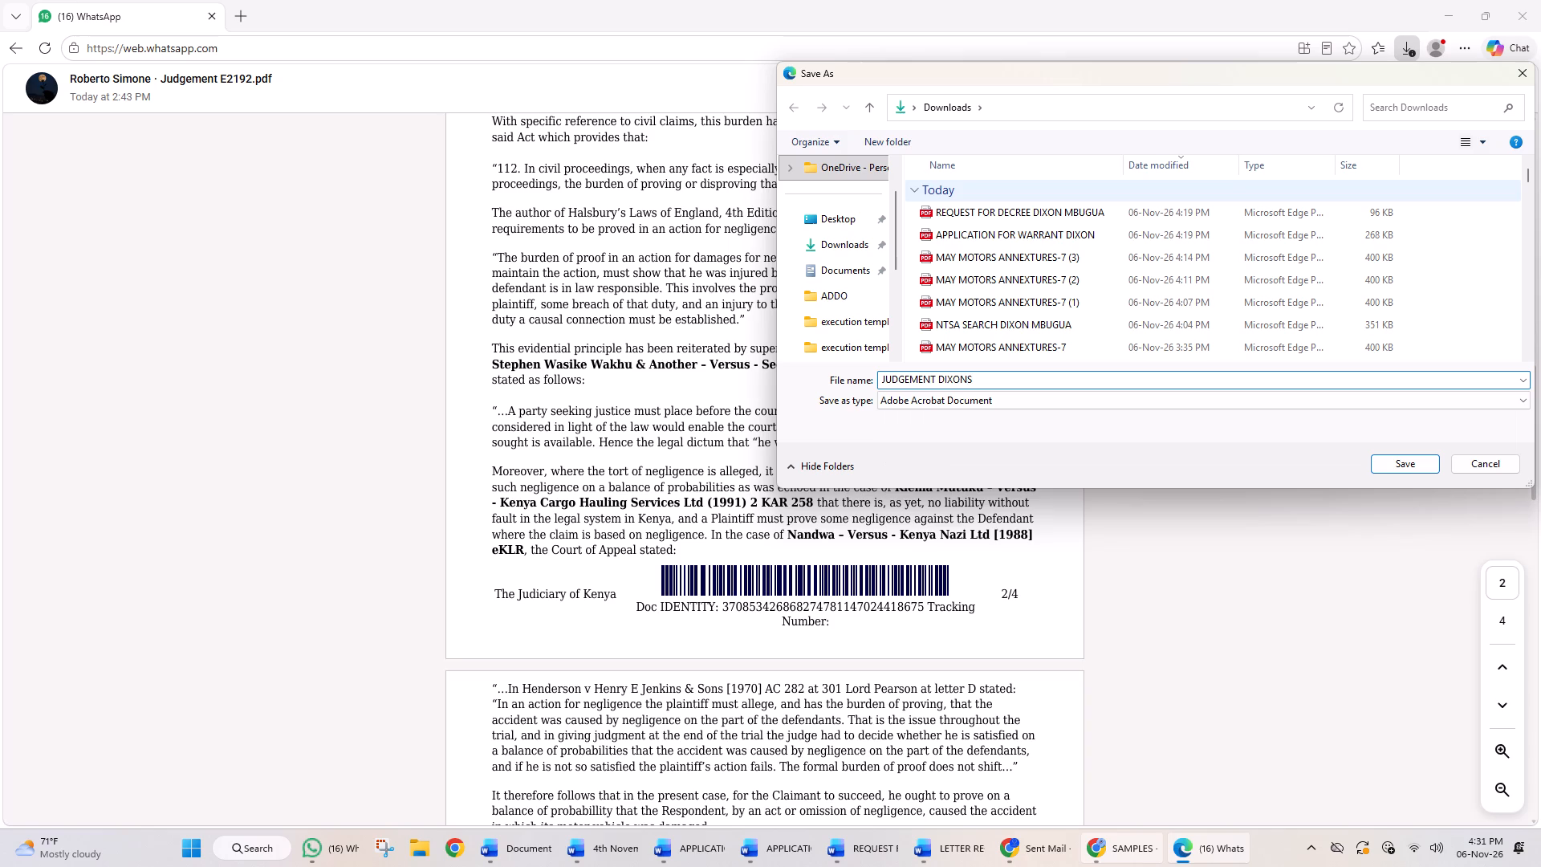
Save the judgment PDF in Downloads under the file name JUDGEMENT DIXON'S CASE.
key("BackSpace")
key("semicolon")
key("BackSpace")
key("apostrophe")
type("S CAE")
key("BackSpace")
type("SE")
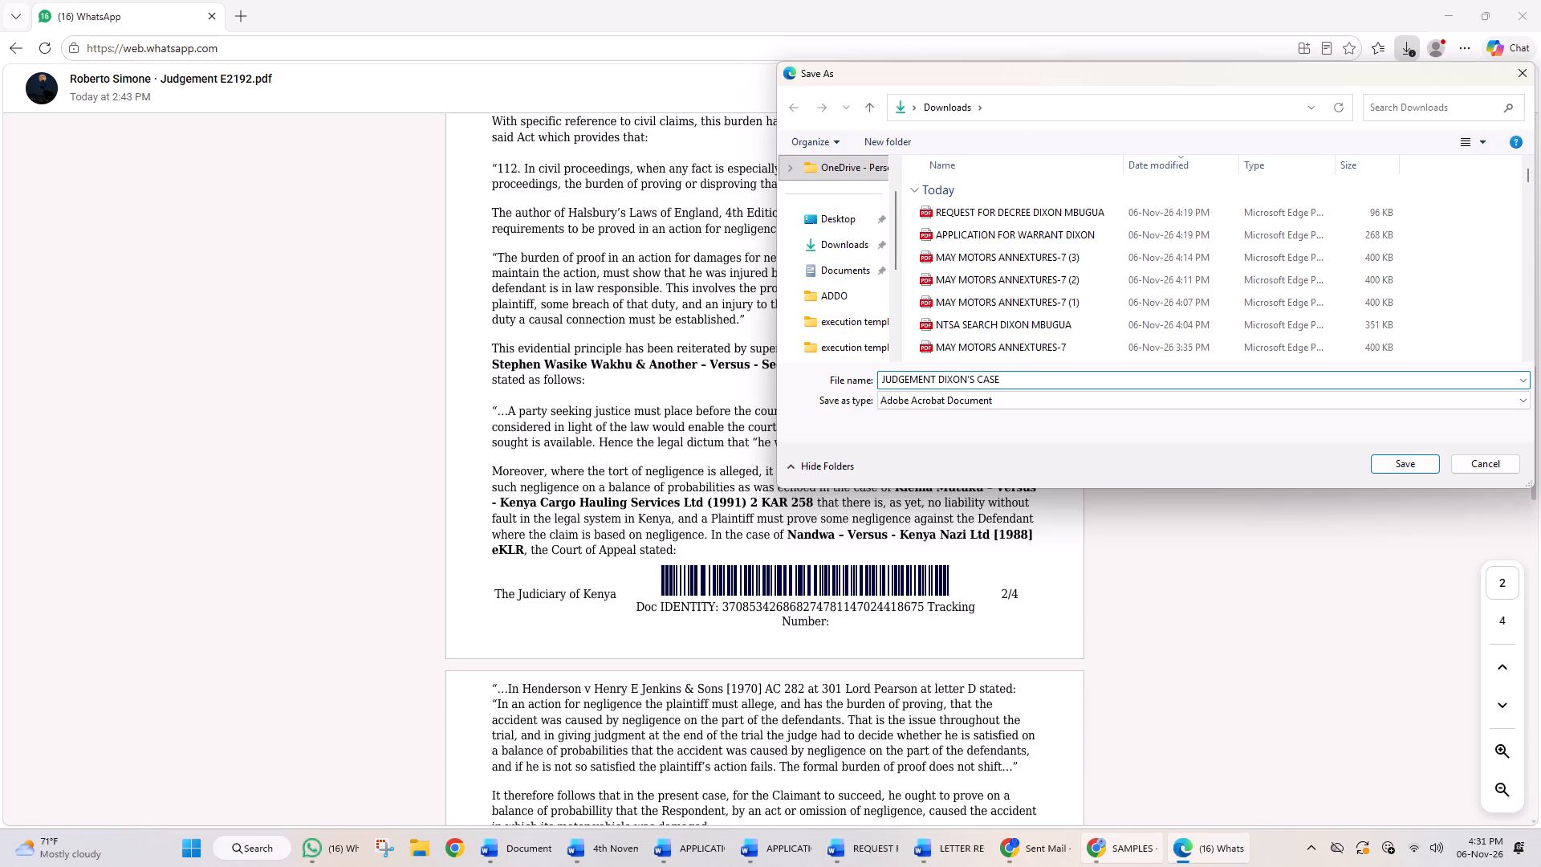
left_click(1525, 405)
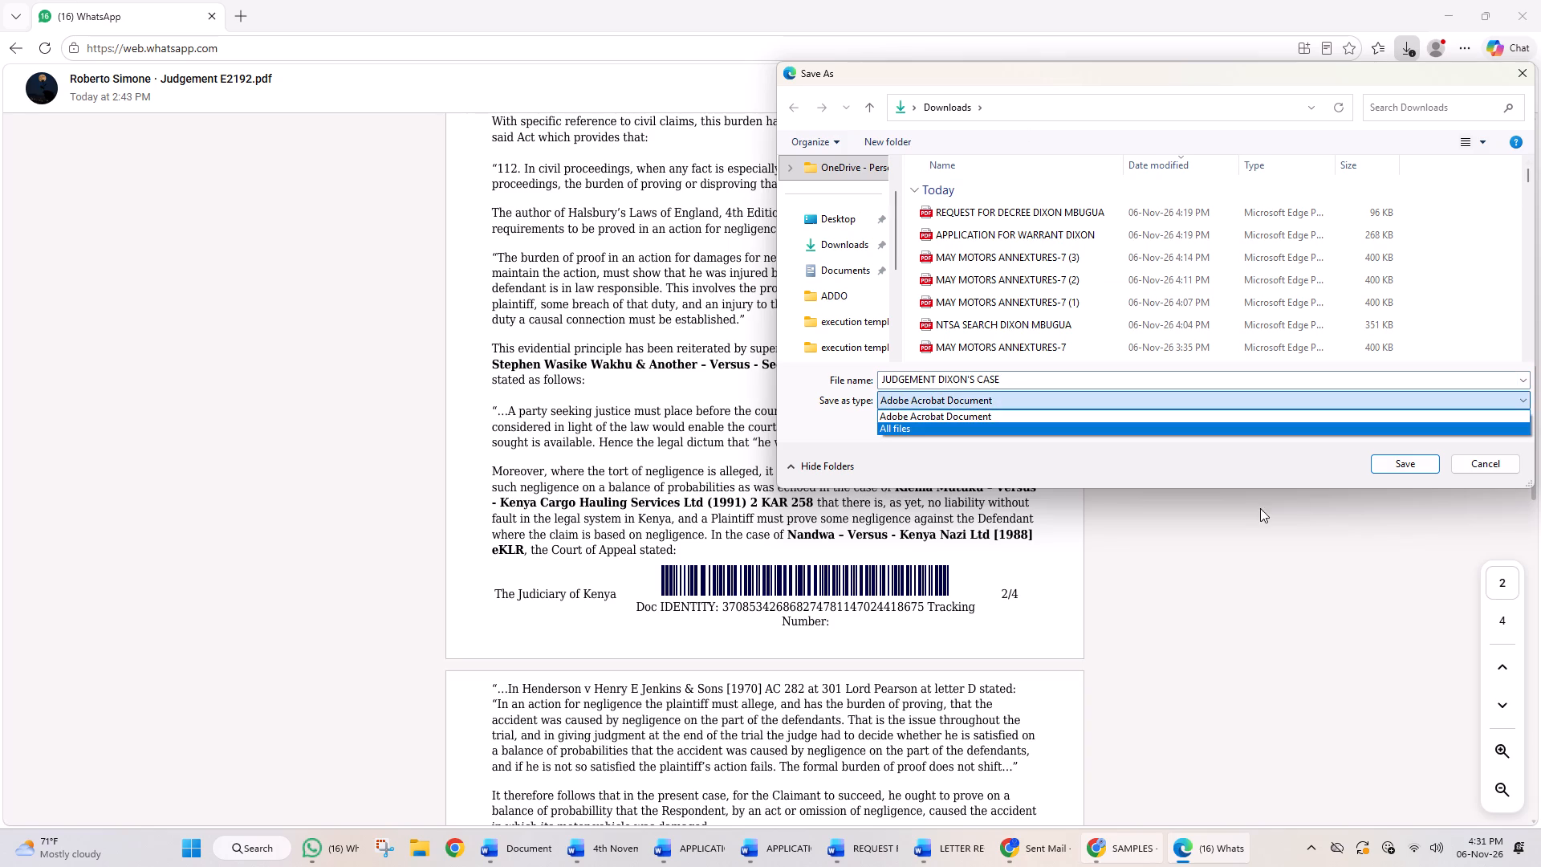
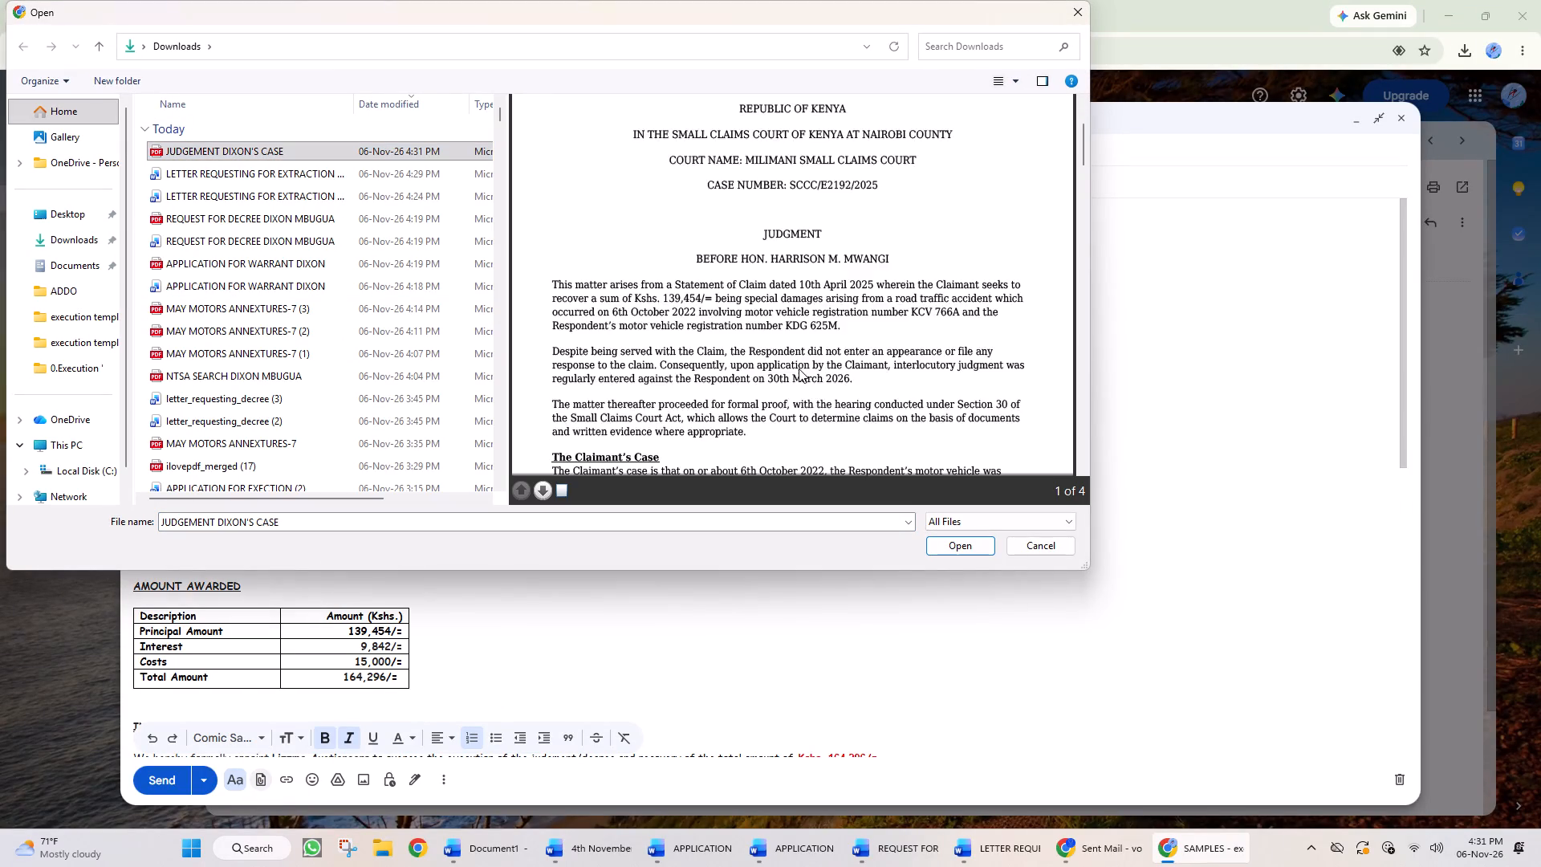
Examine the preview of the JUDGEMENT DIXON'S CASE PDF, checking the case number, the claim particulars and the court's findings across its pages.
scroll(799, 368, "down", 5)
scroll(797, 377, "up", 1)
scroll(797, 377, "down", 17)
scroll(814, 446, "up", 7)
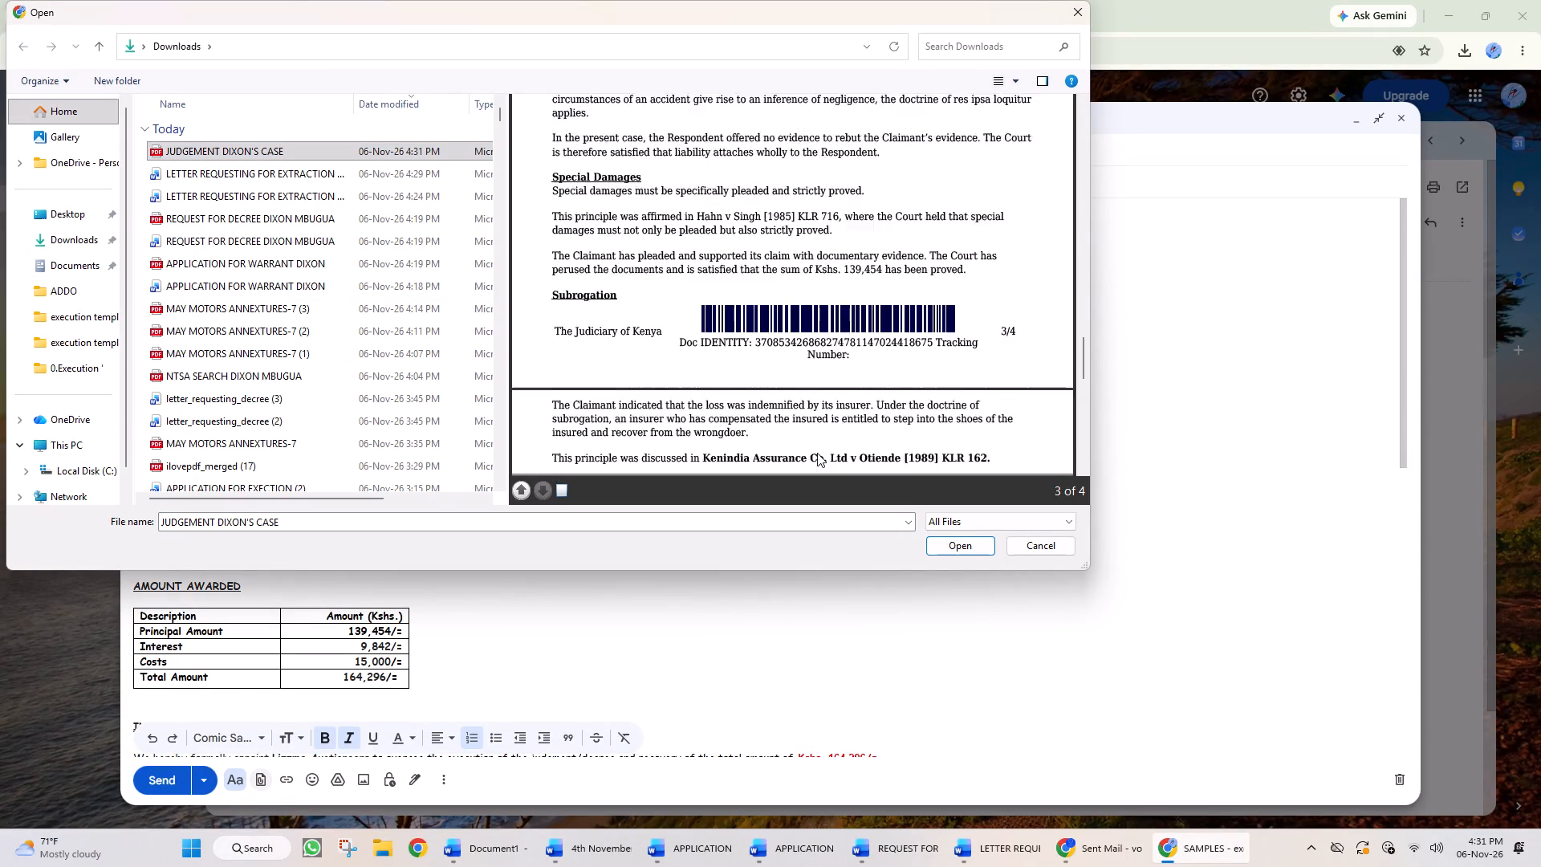
scroll(817, 453, "up", 20)
scroll(813, 396, "down", 1)
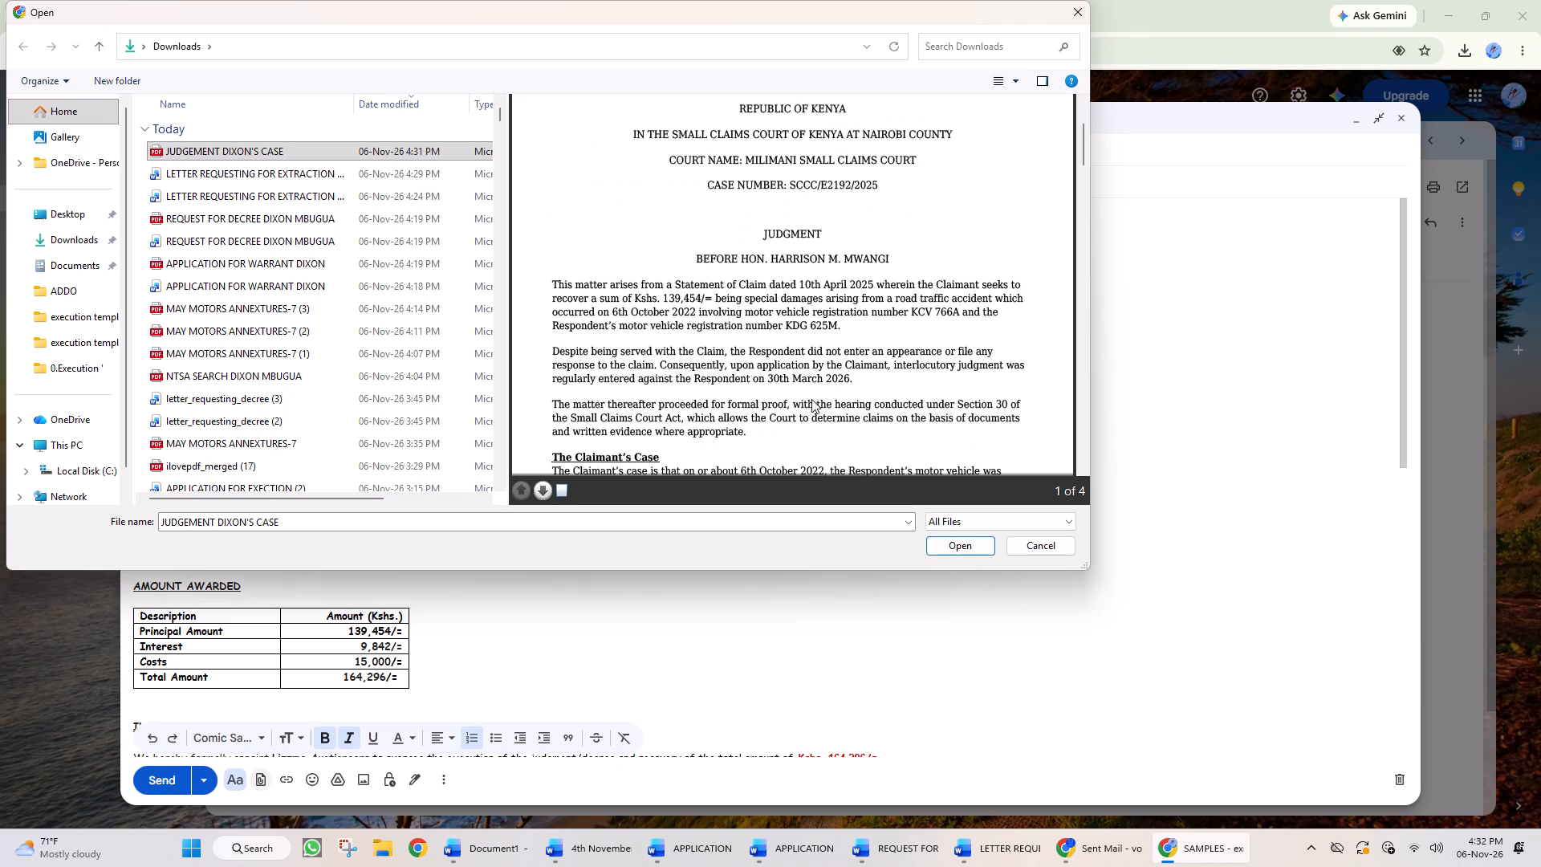
scroll(793, 347, "up", 2)
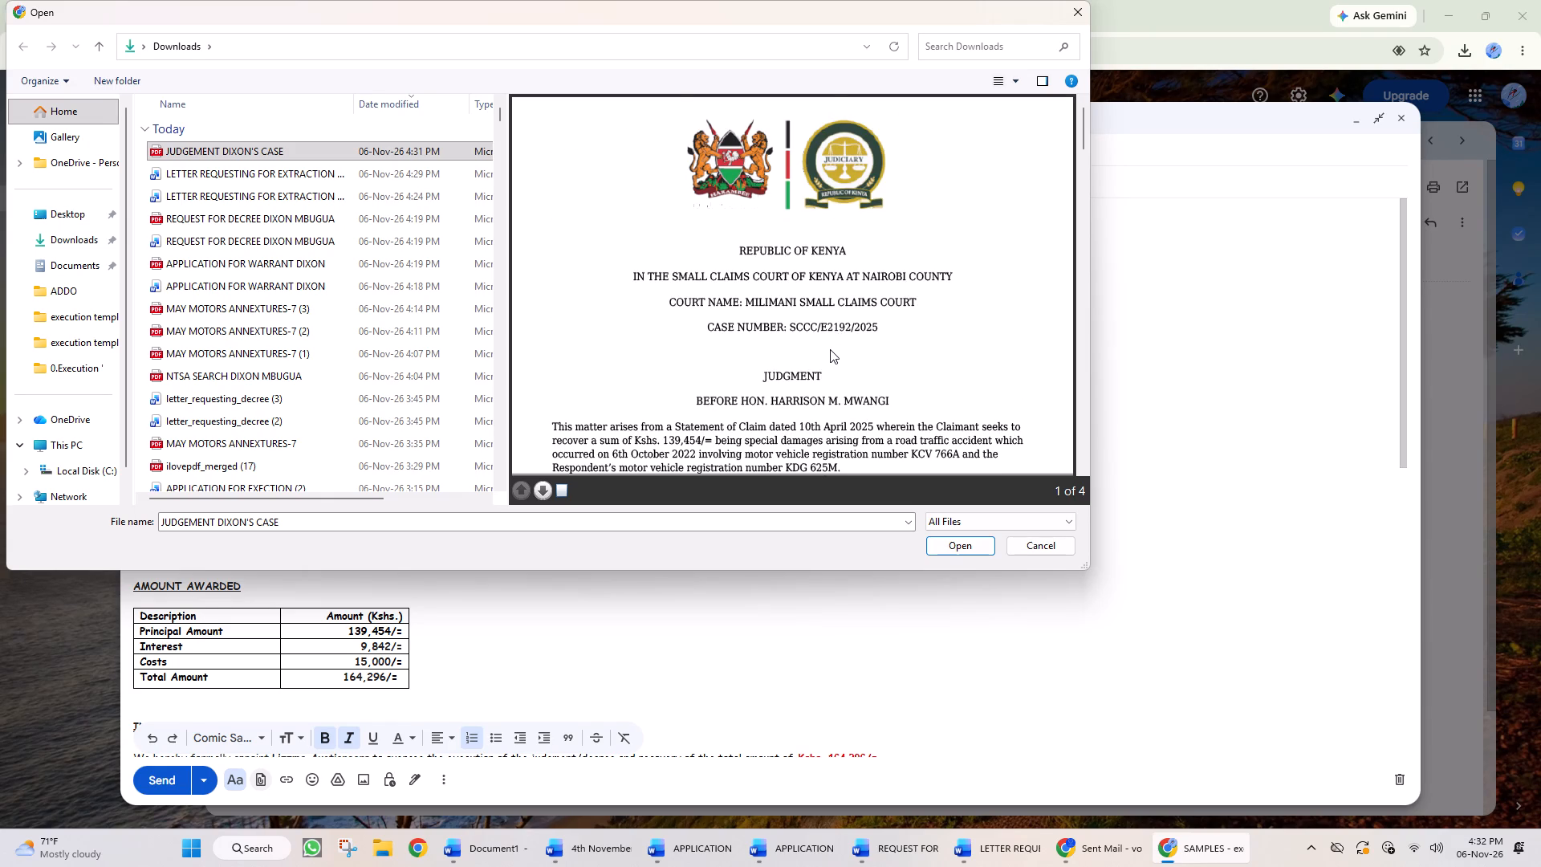
scroll(830, 350, "down", 2)
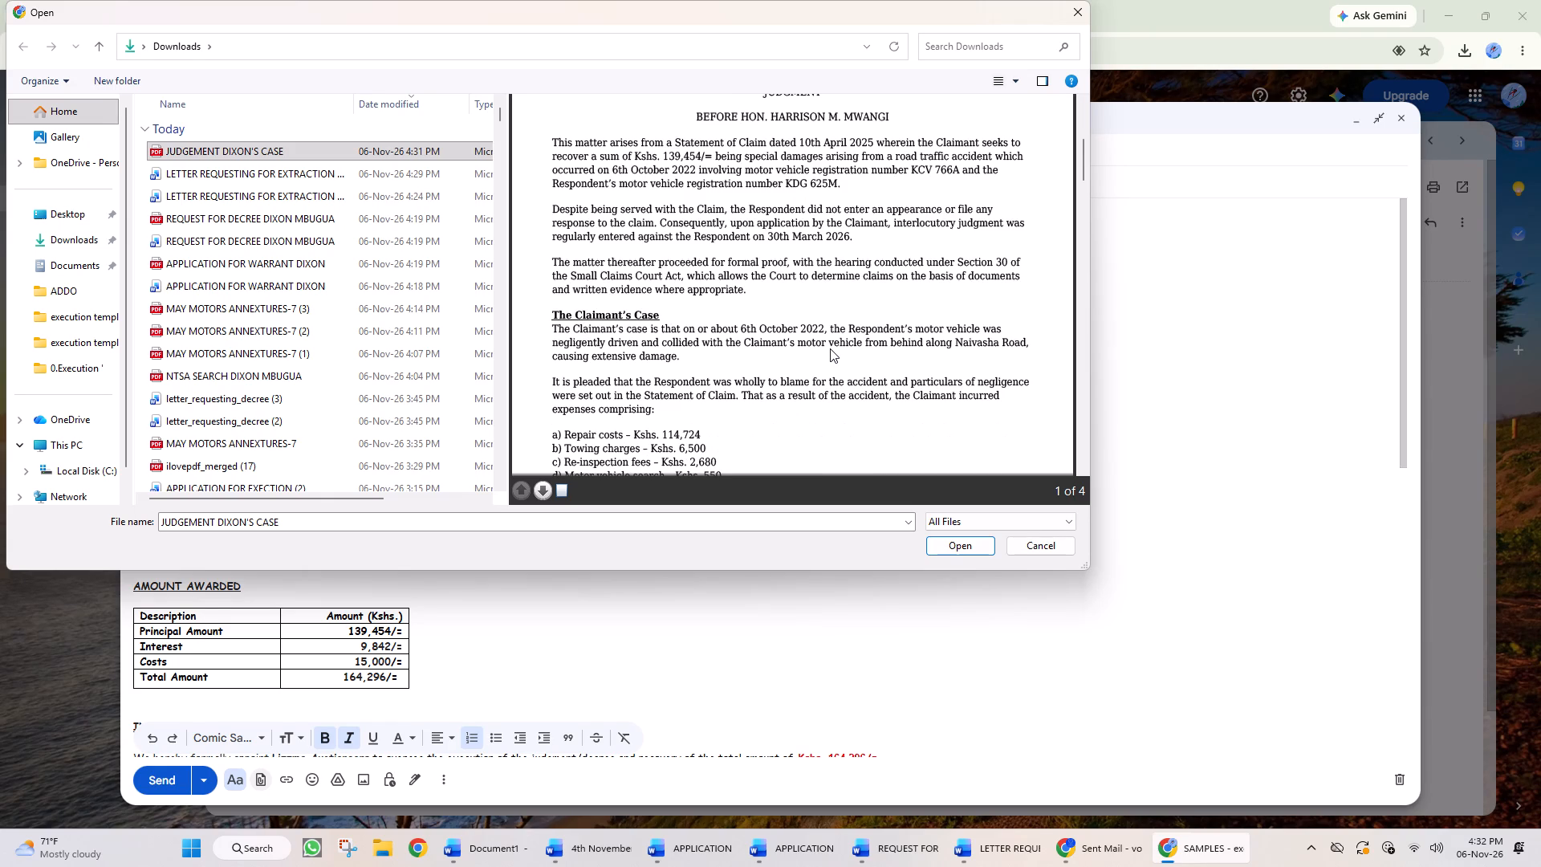
scroll(830, 348, "down", 5)
scroll(830, 348, "up", 8)
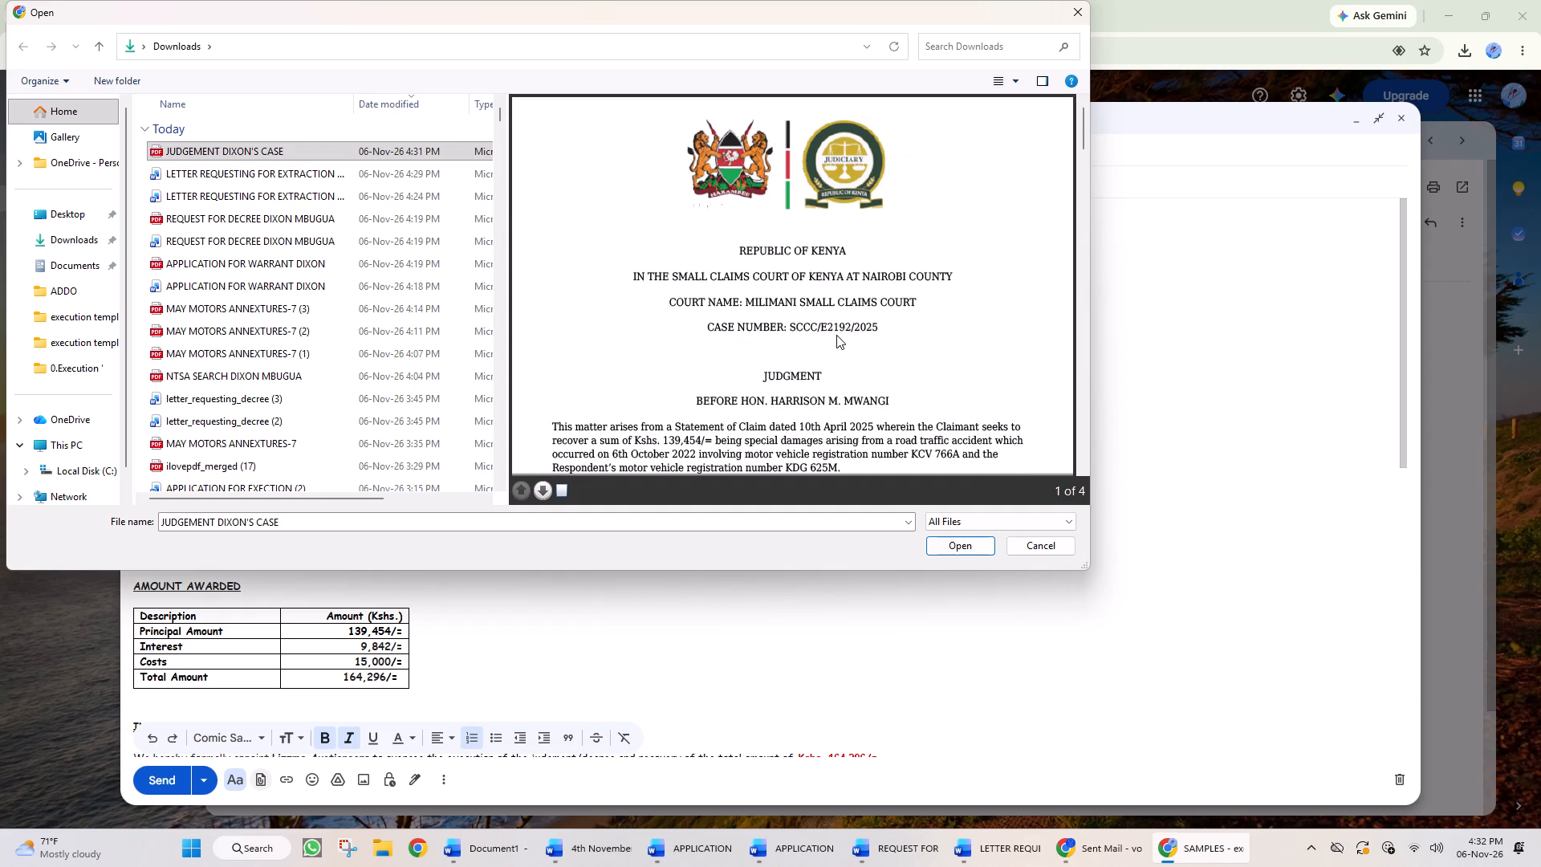
scroll(836, 335, "up", 5)
Review the JUDGEMENT DIXON'S CASE file in the attachment preview, from the case heading through the Special Damages section.
scroll(817, 347, "down", 3)
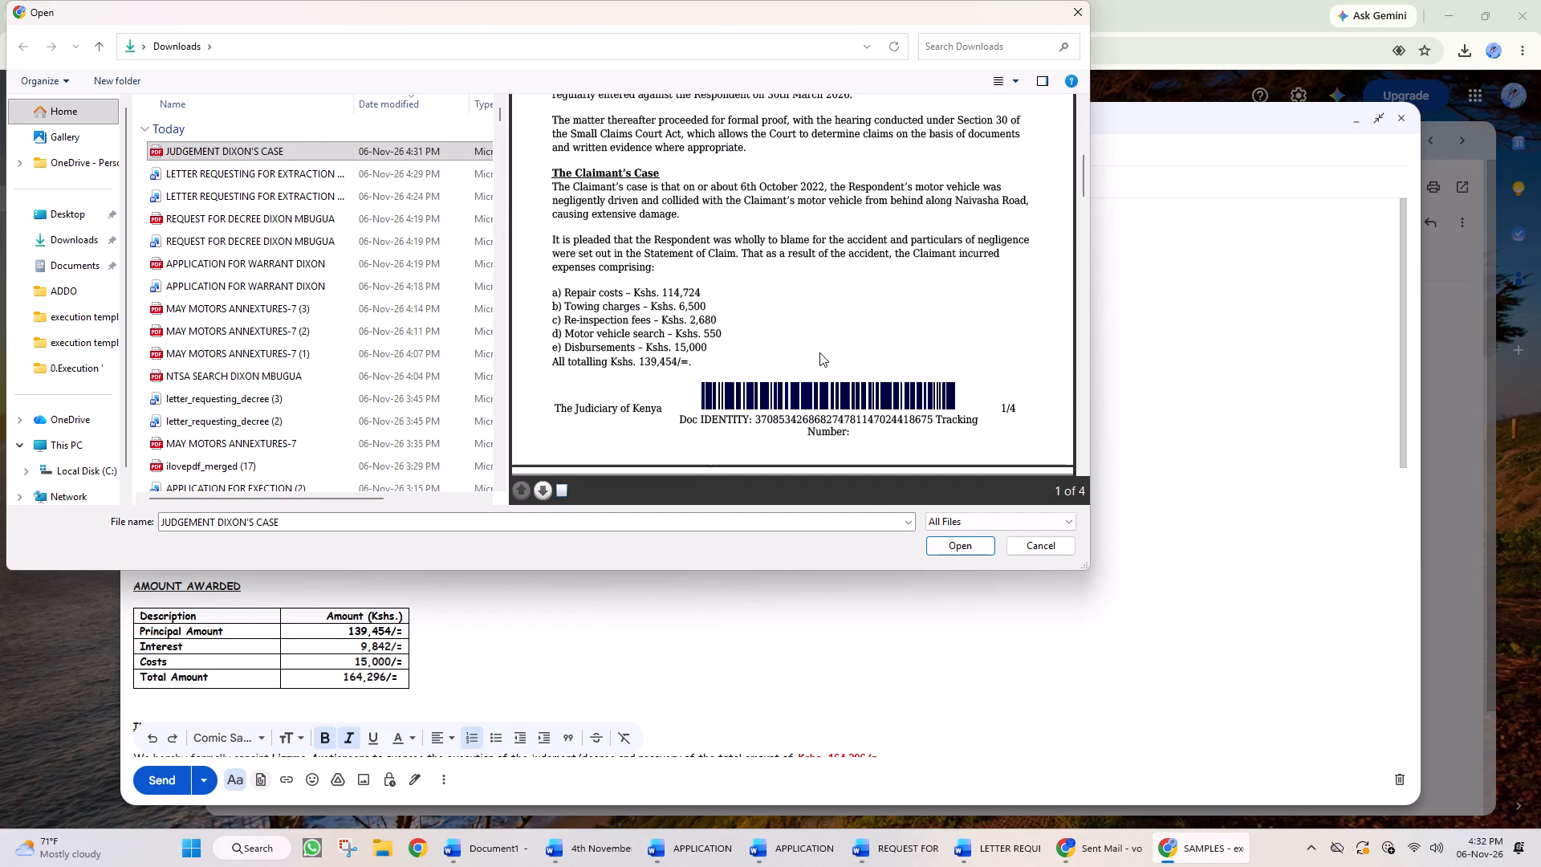
scroll(819, 352, "down", 2)
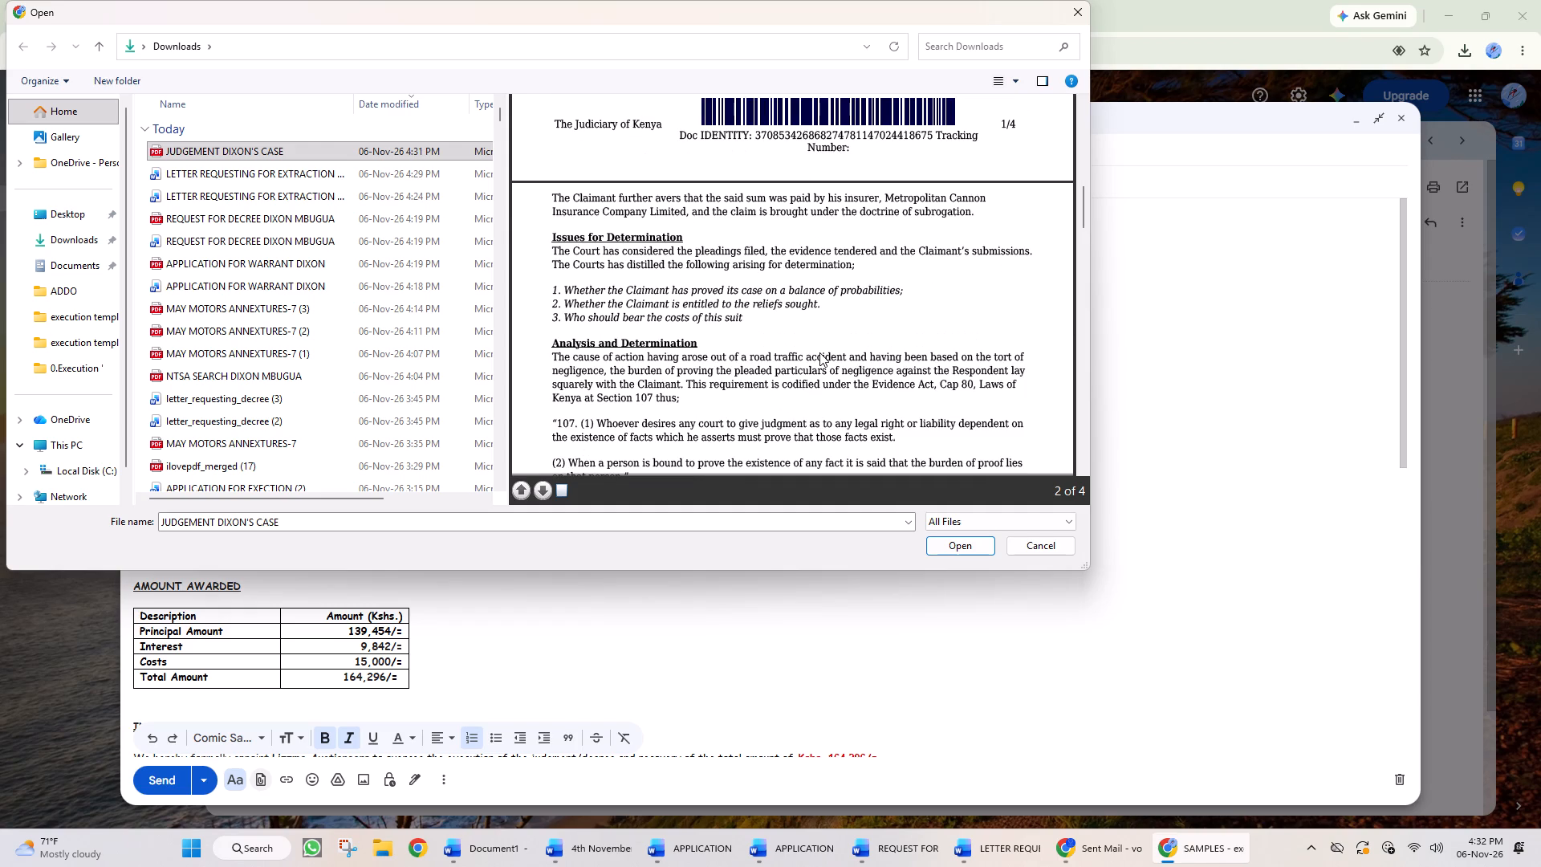
scroll(821, 352, "up", 4)
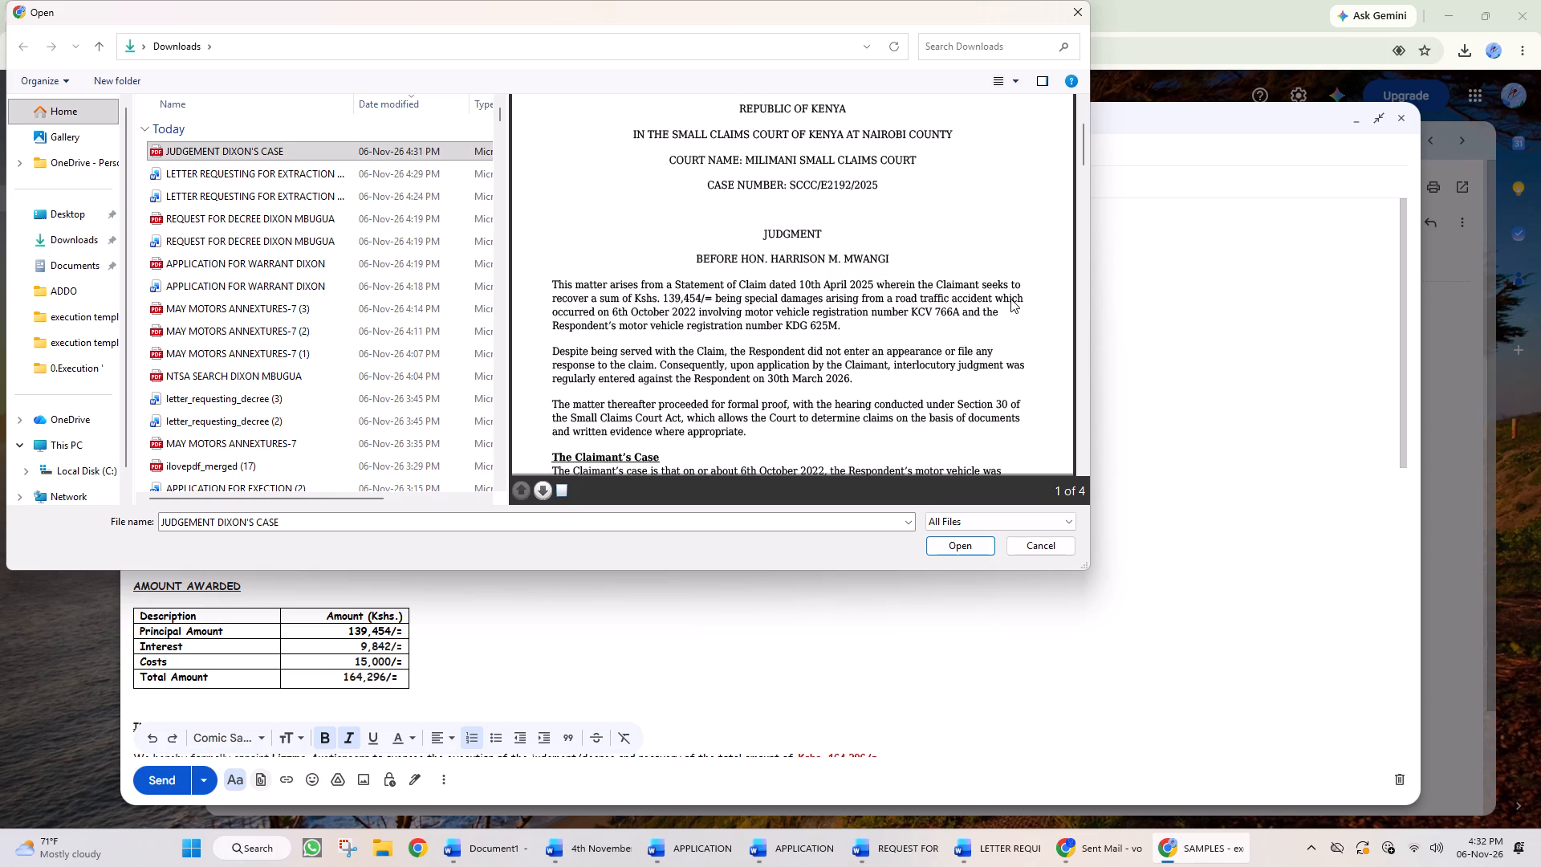
scroll(1010, 299, "down", 4)
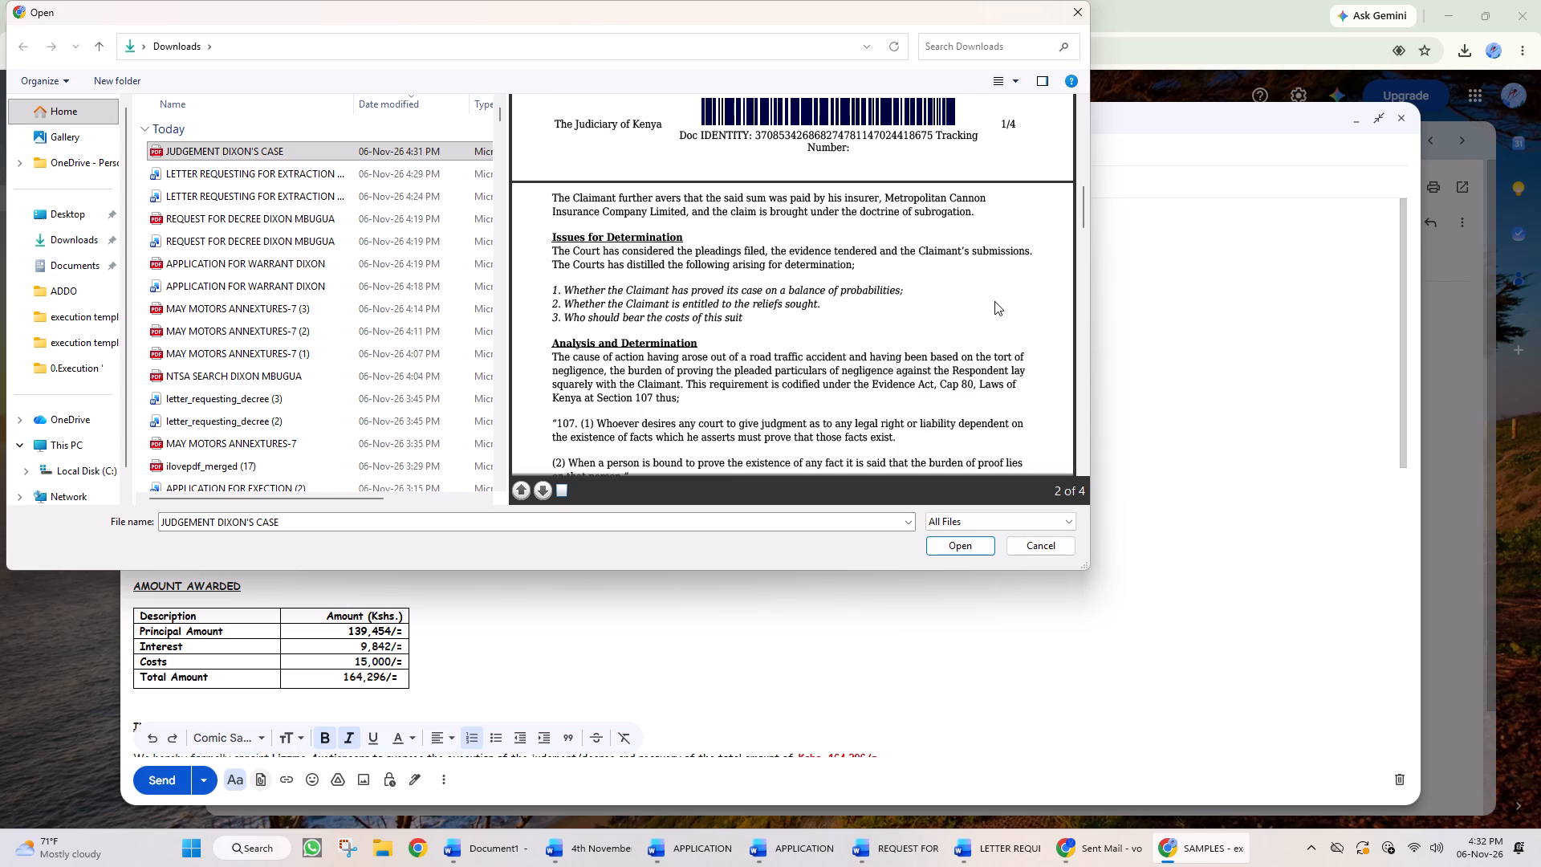
scroll(994, 301, "down", 3)
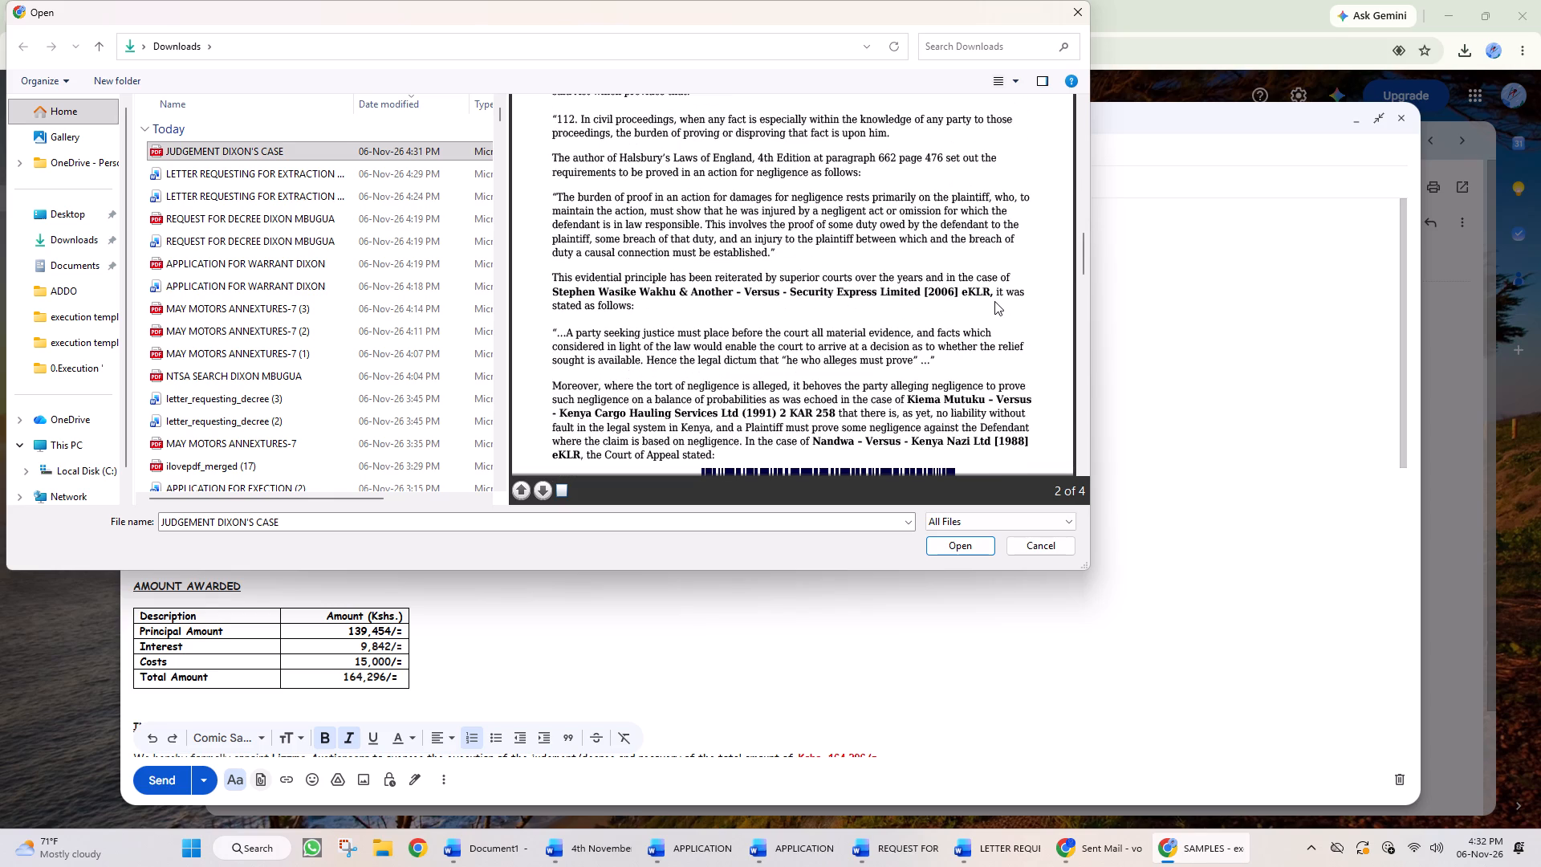
scroll(994, 301, "down", 3)
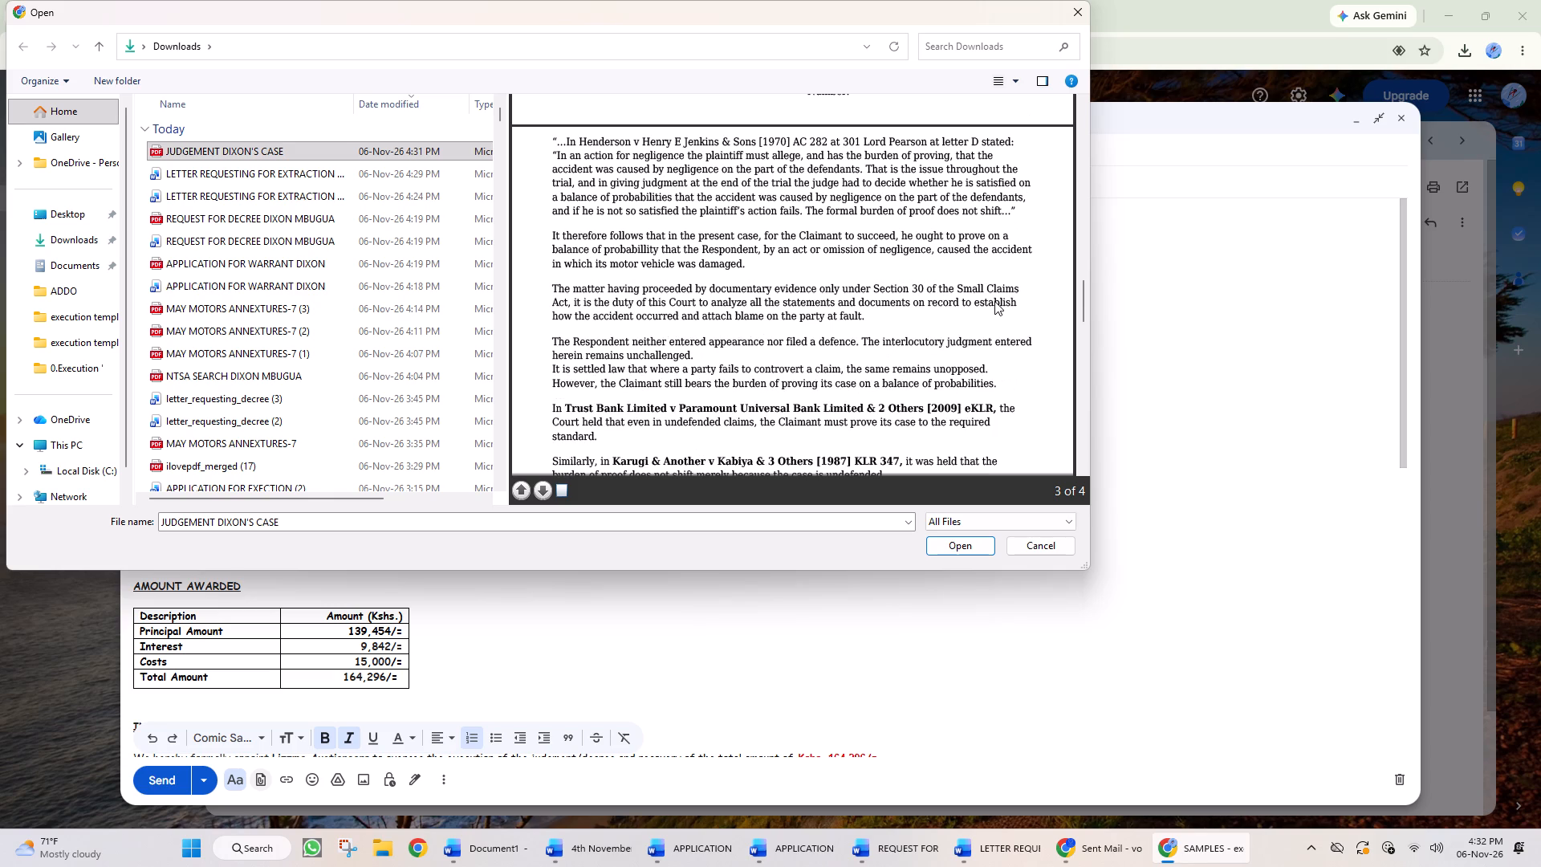
scroll(994, 301, "down", 3)
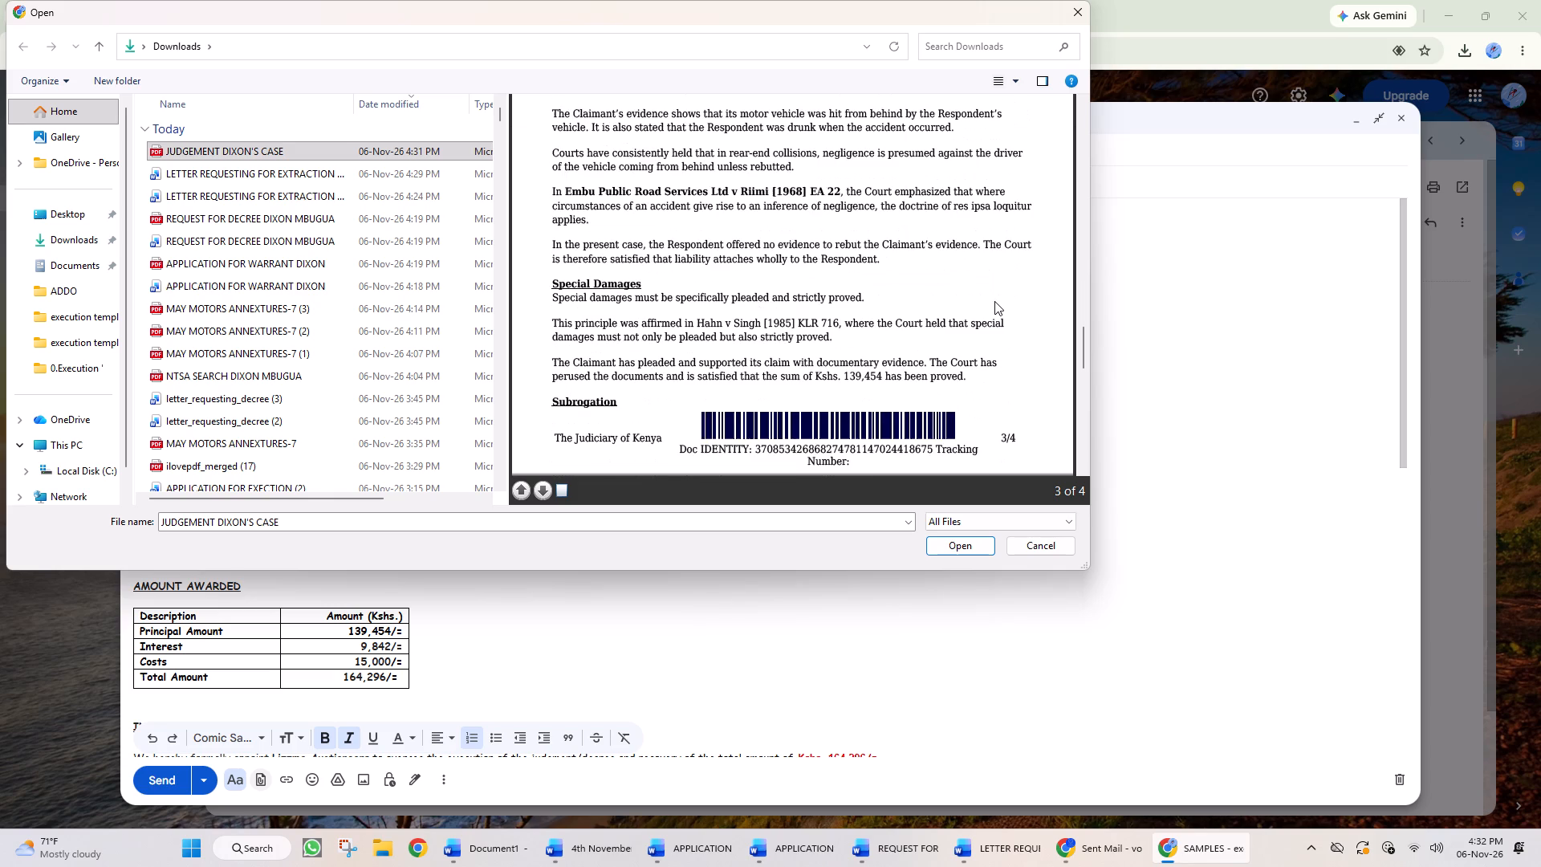
Read the rest of the JUDGEMENT DIXON'S CASE preview, from Subrogation through Costs and Determination to the court signature, and return to the first page.
scroll(994, 306, "down", 3)
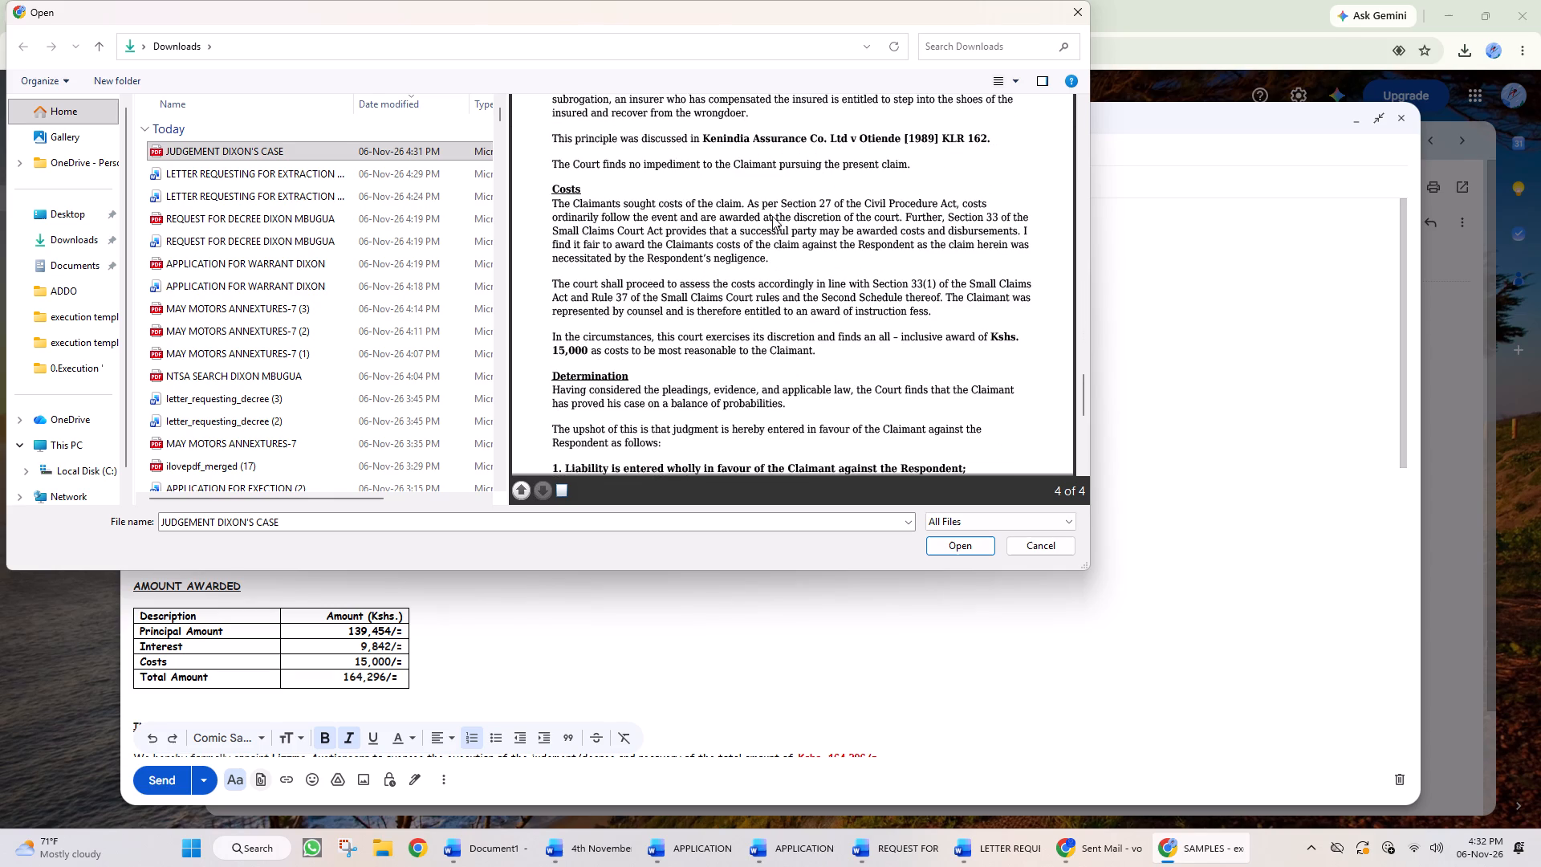
scroll(824, 372, "down", 1)
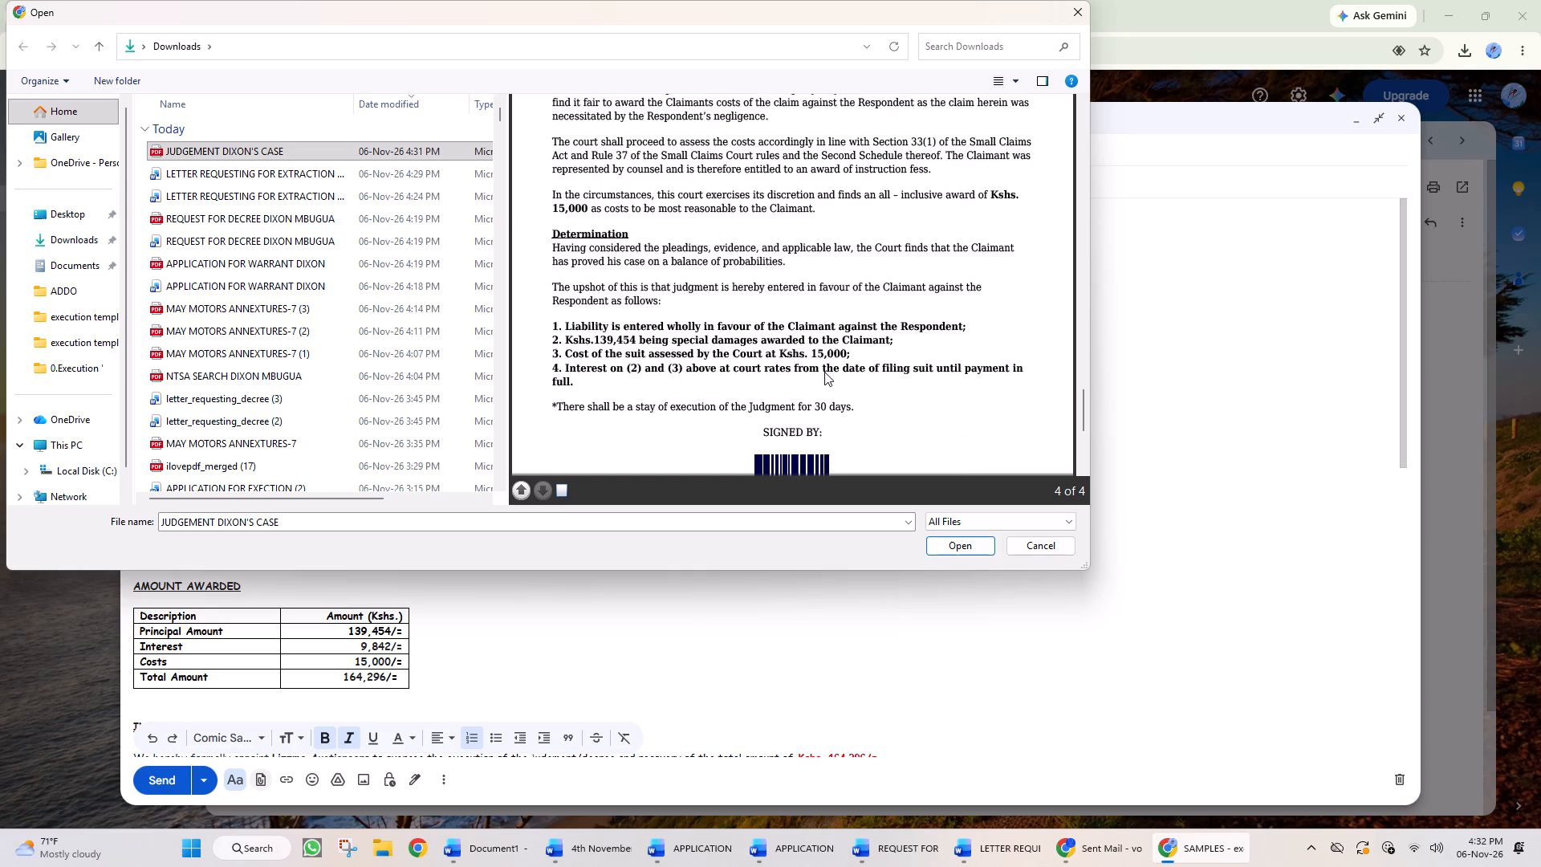
scroll(824, 372, "down", 2)
scroll(824, 372, "up", 2)
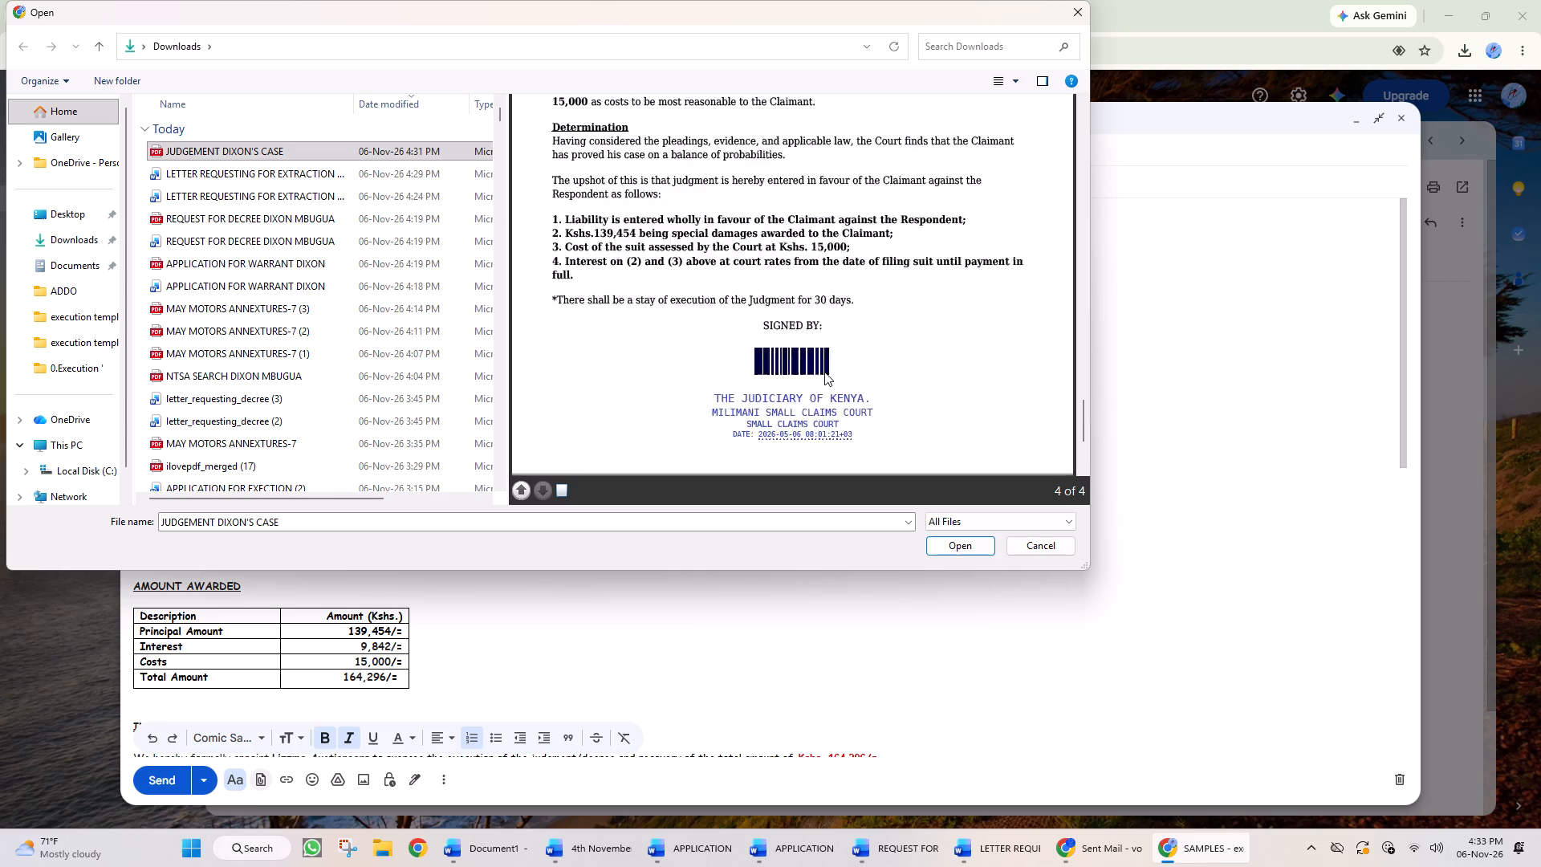
scroll(824, 372, "up", 20)
scroll(824, 372, "up", 4)
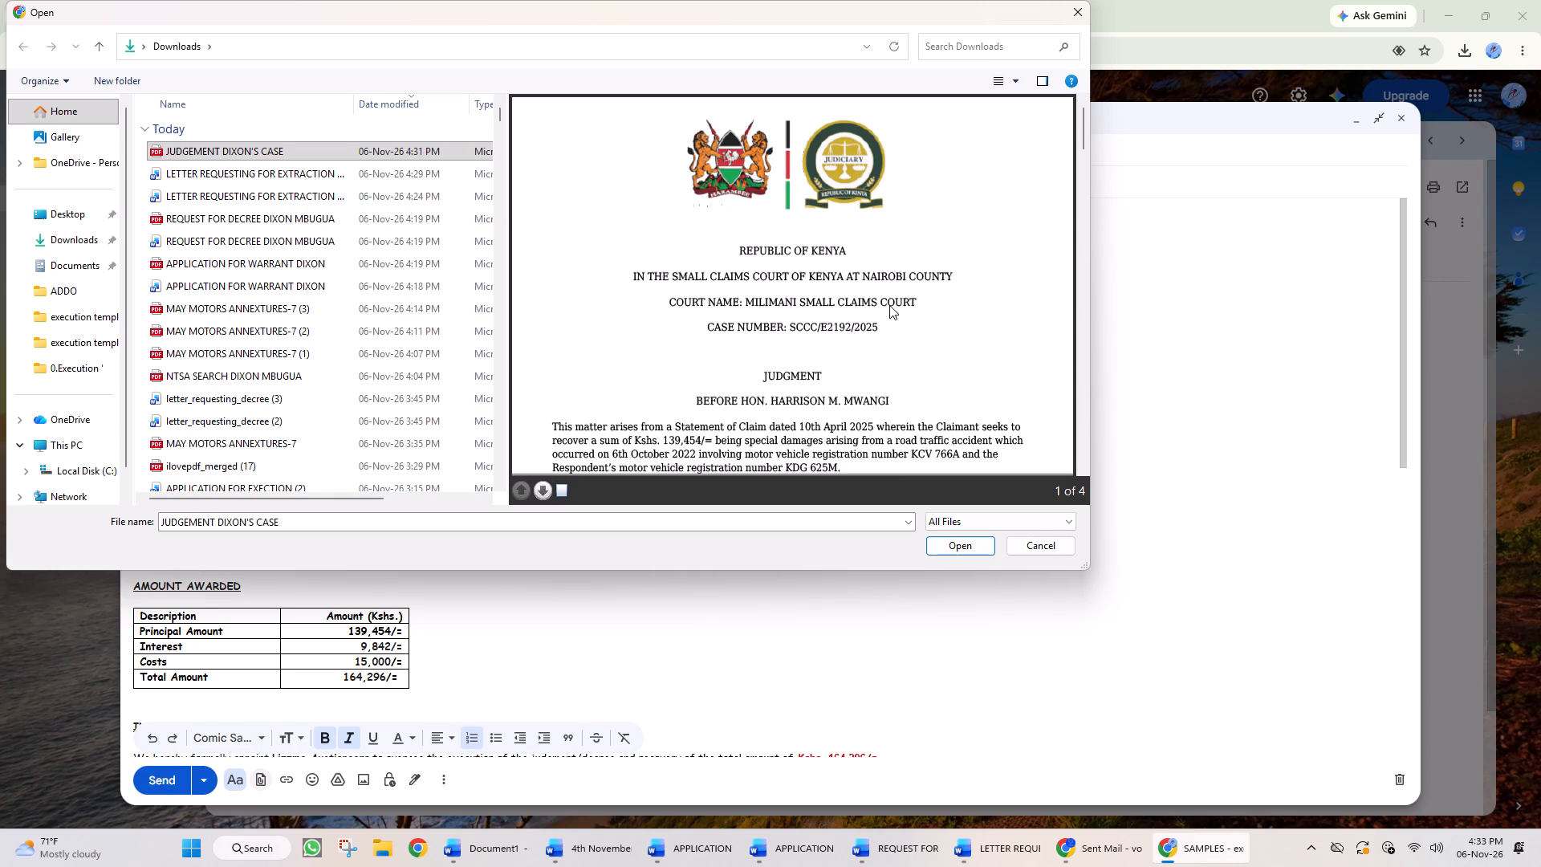
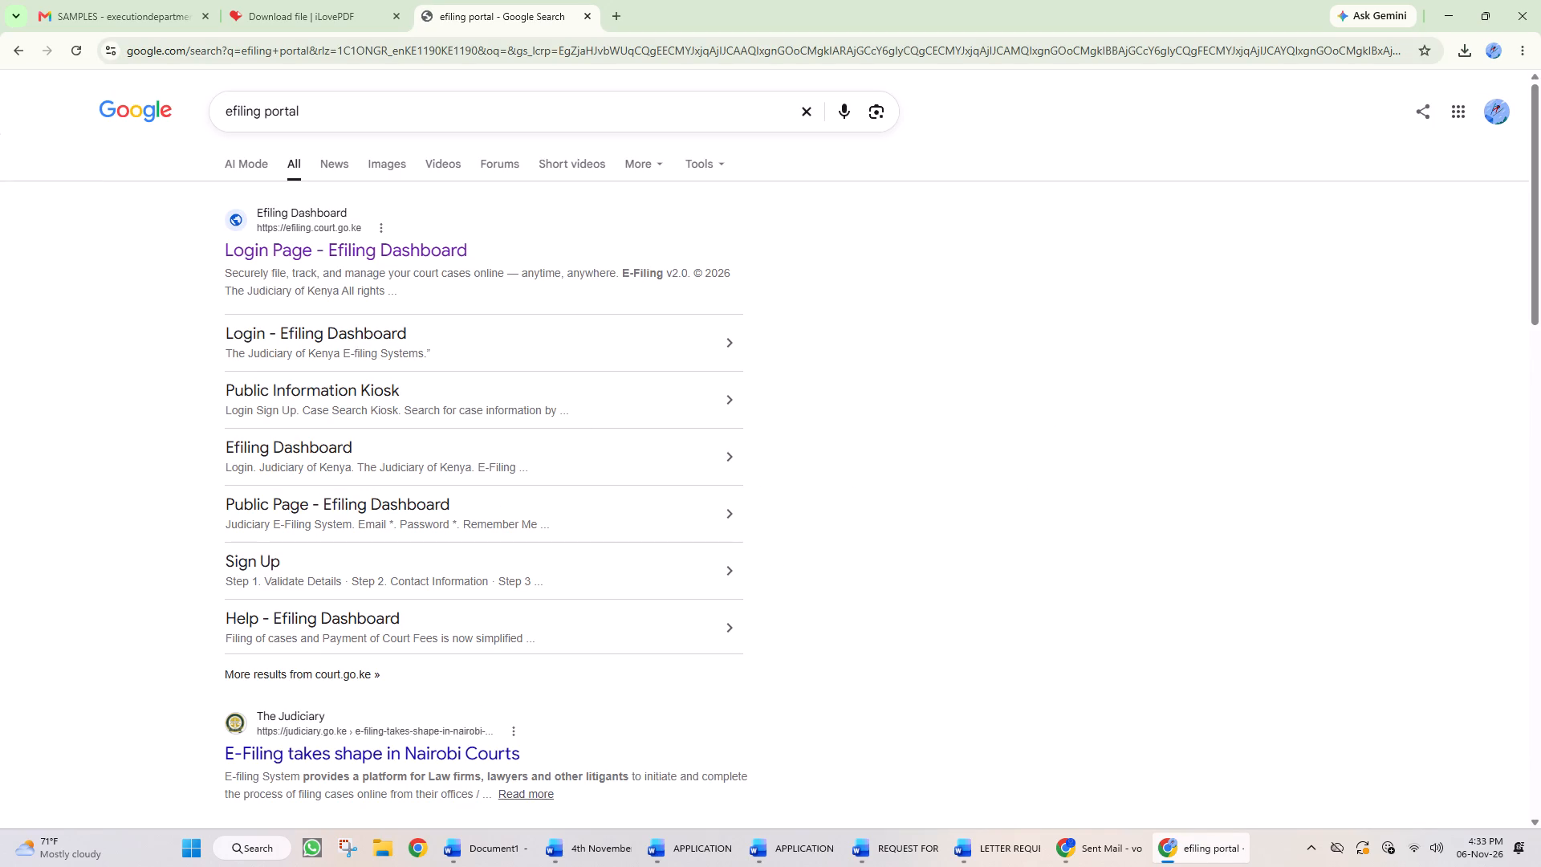
Open the Judiciary of Kenya Efiling Dashboard from the search results for the efiling portal.
left_click(442, 252)
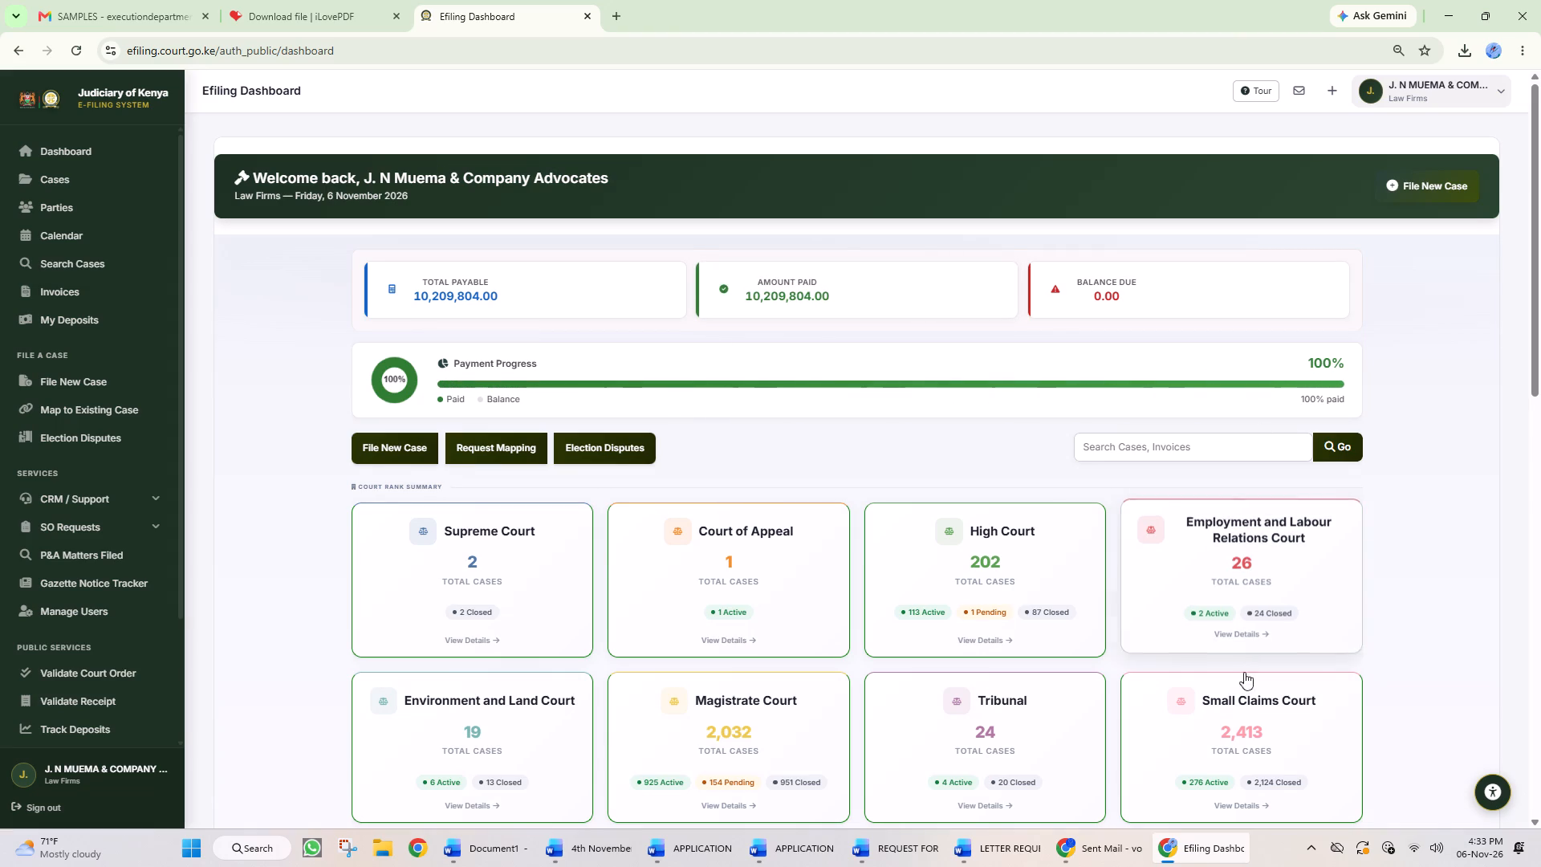
left_click(1269, 774)
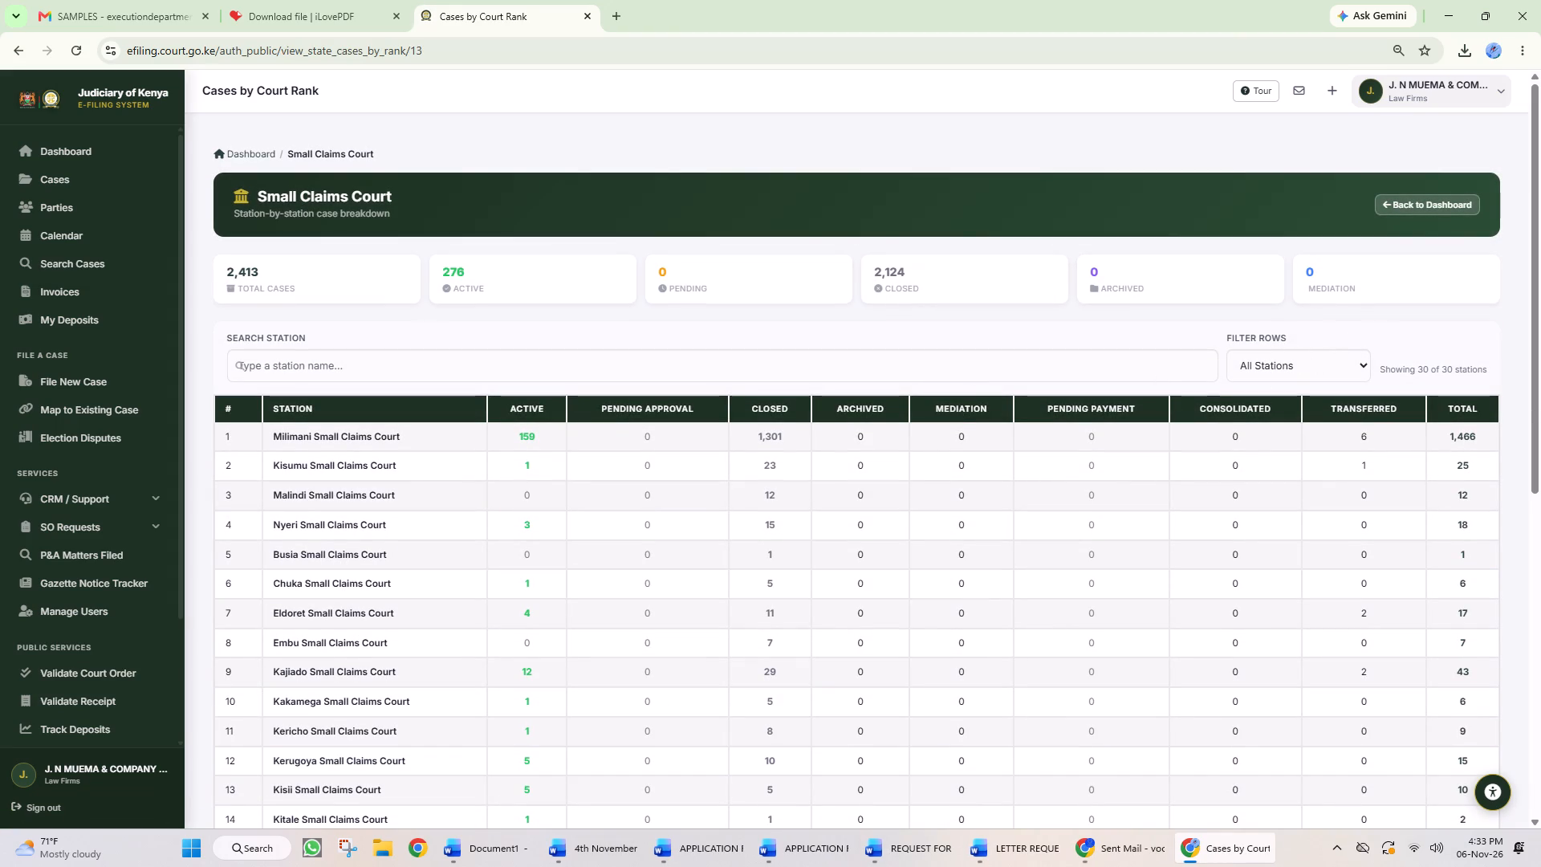
left_click(780, 442)
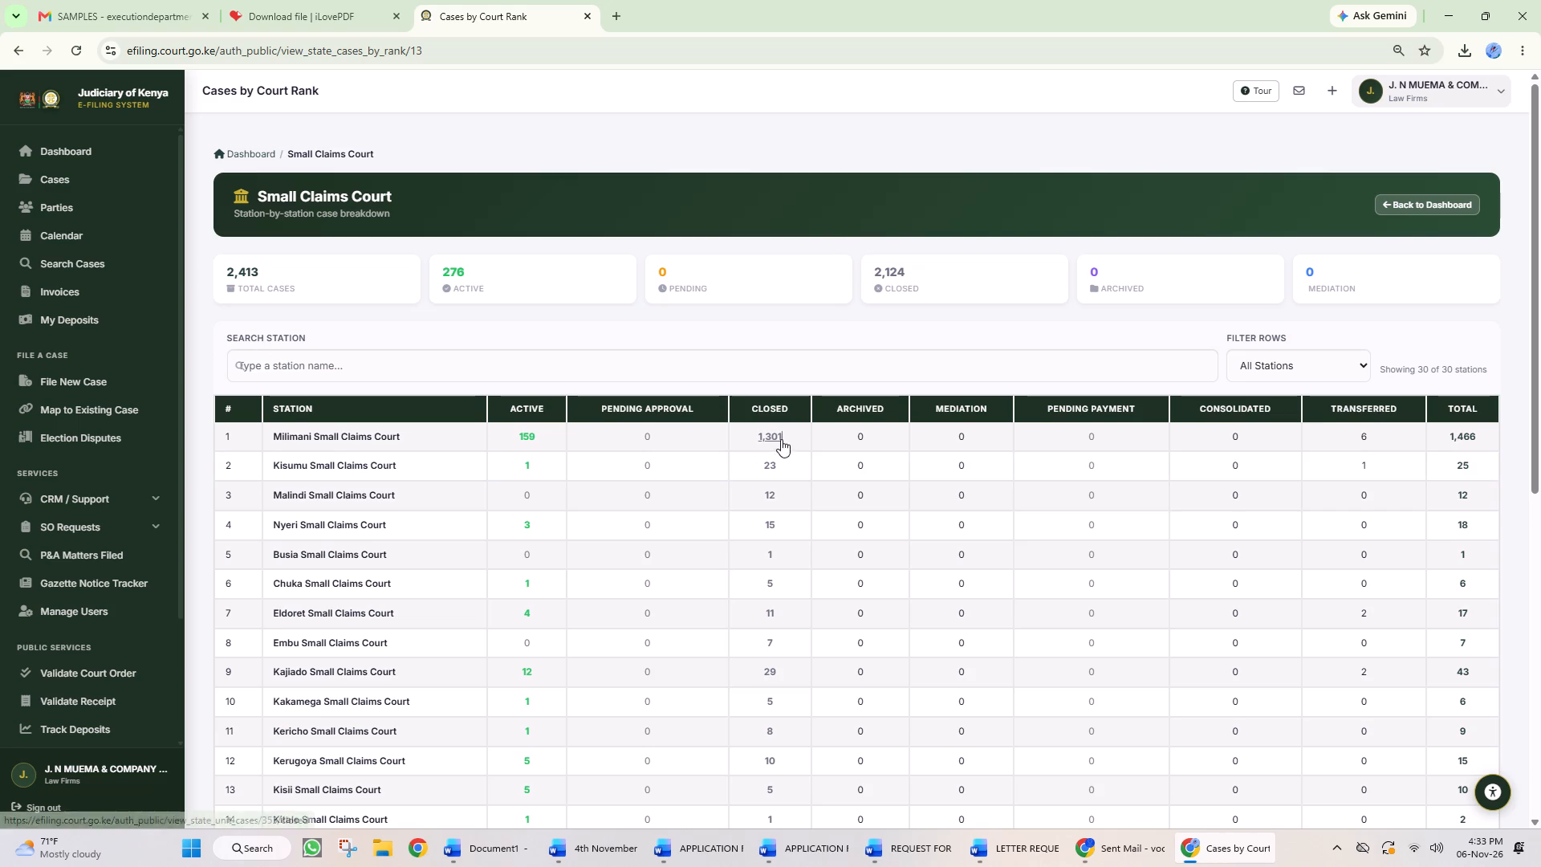
left_click(775, 438)
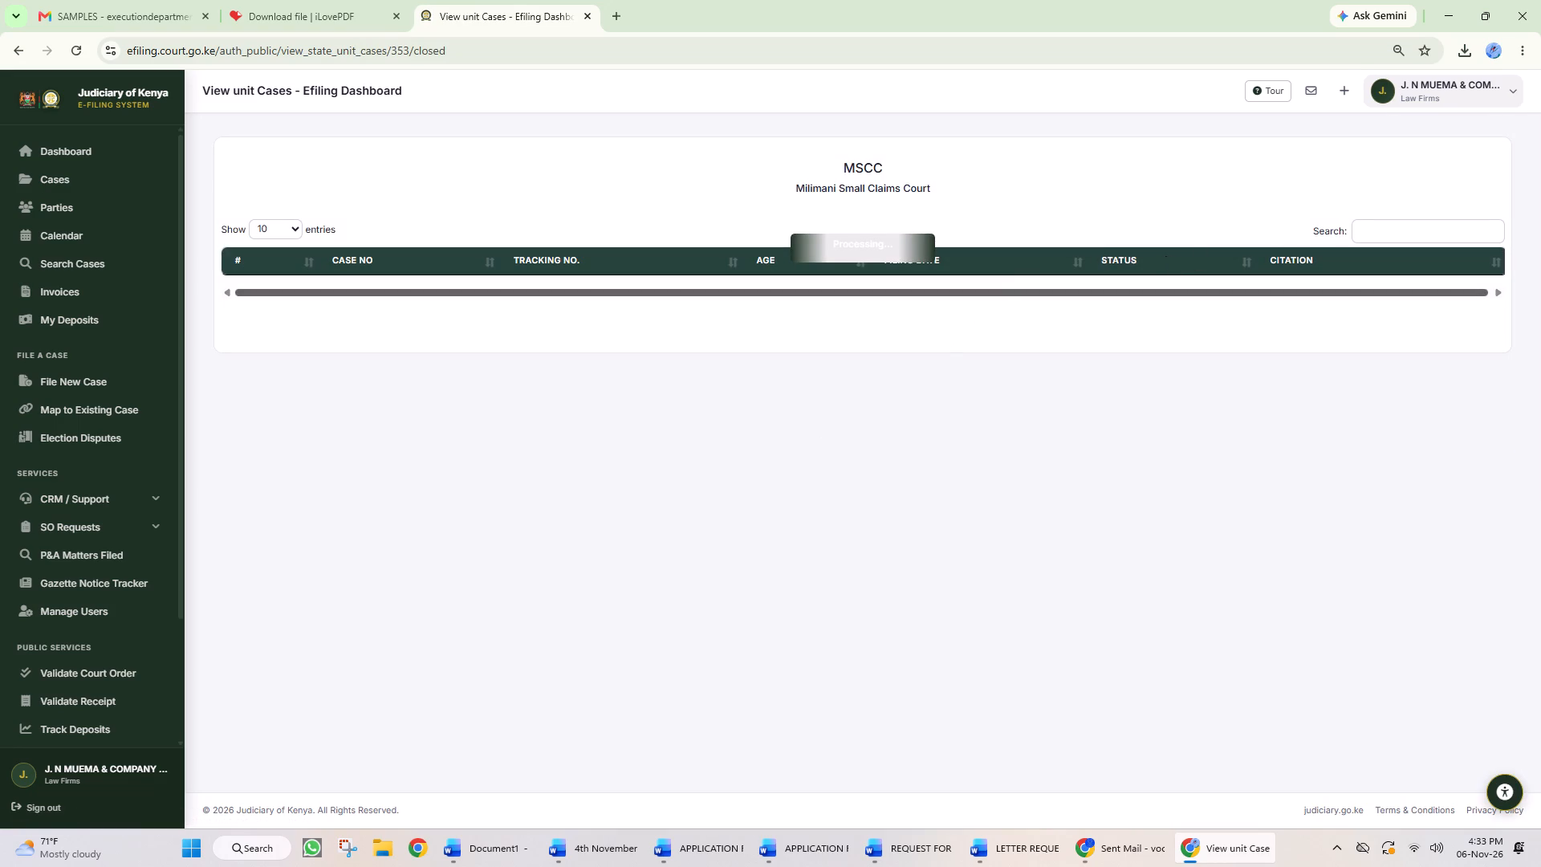
left_click(1365, 222)
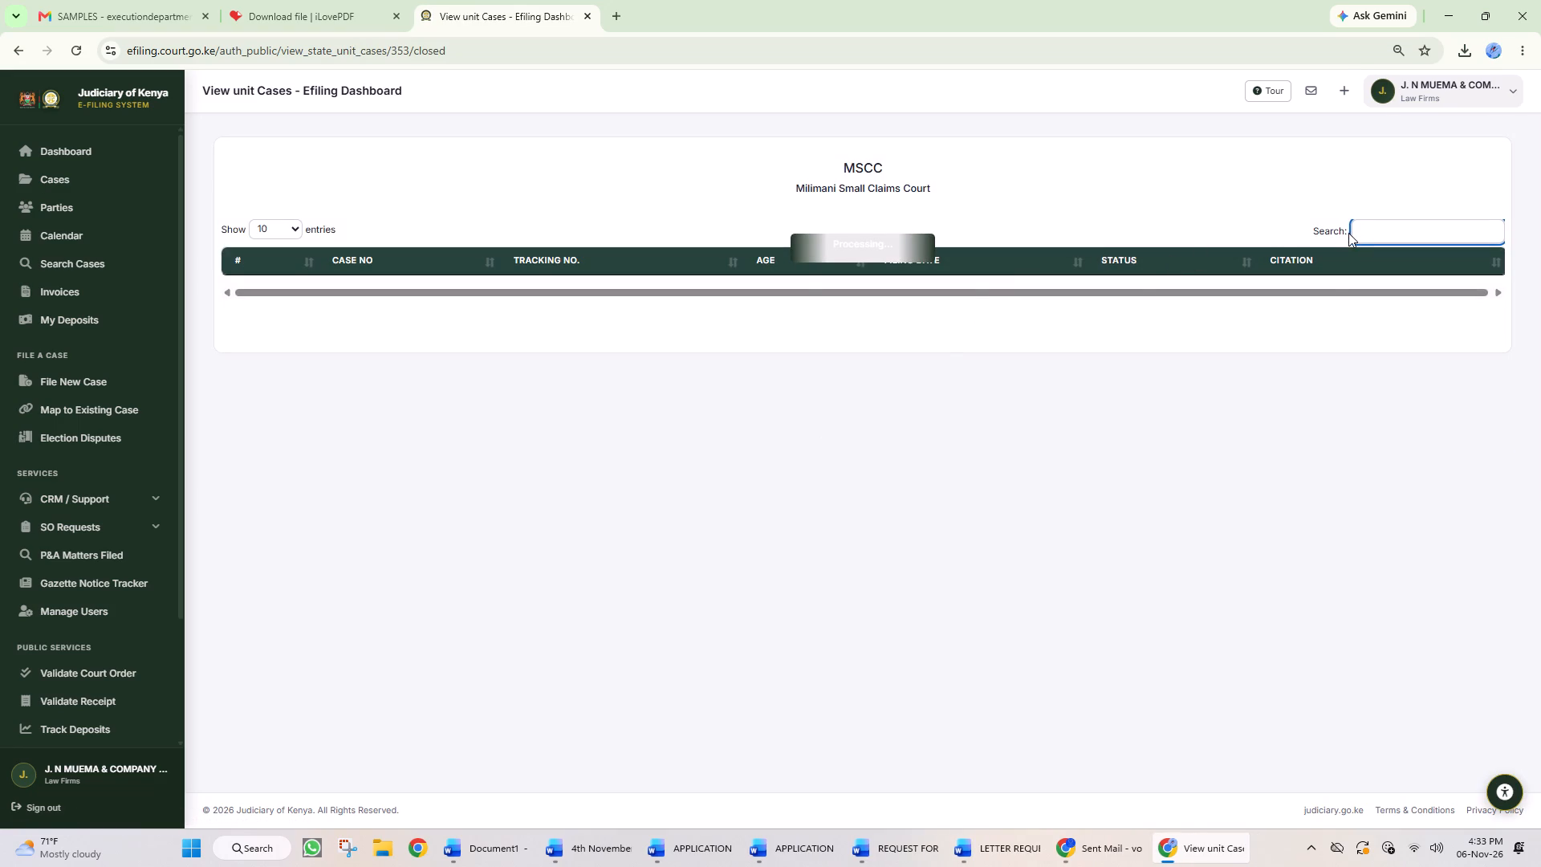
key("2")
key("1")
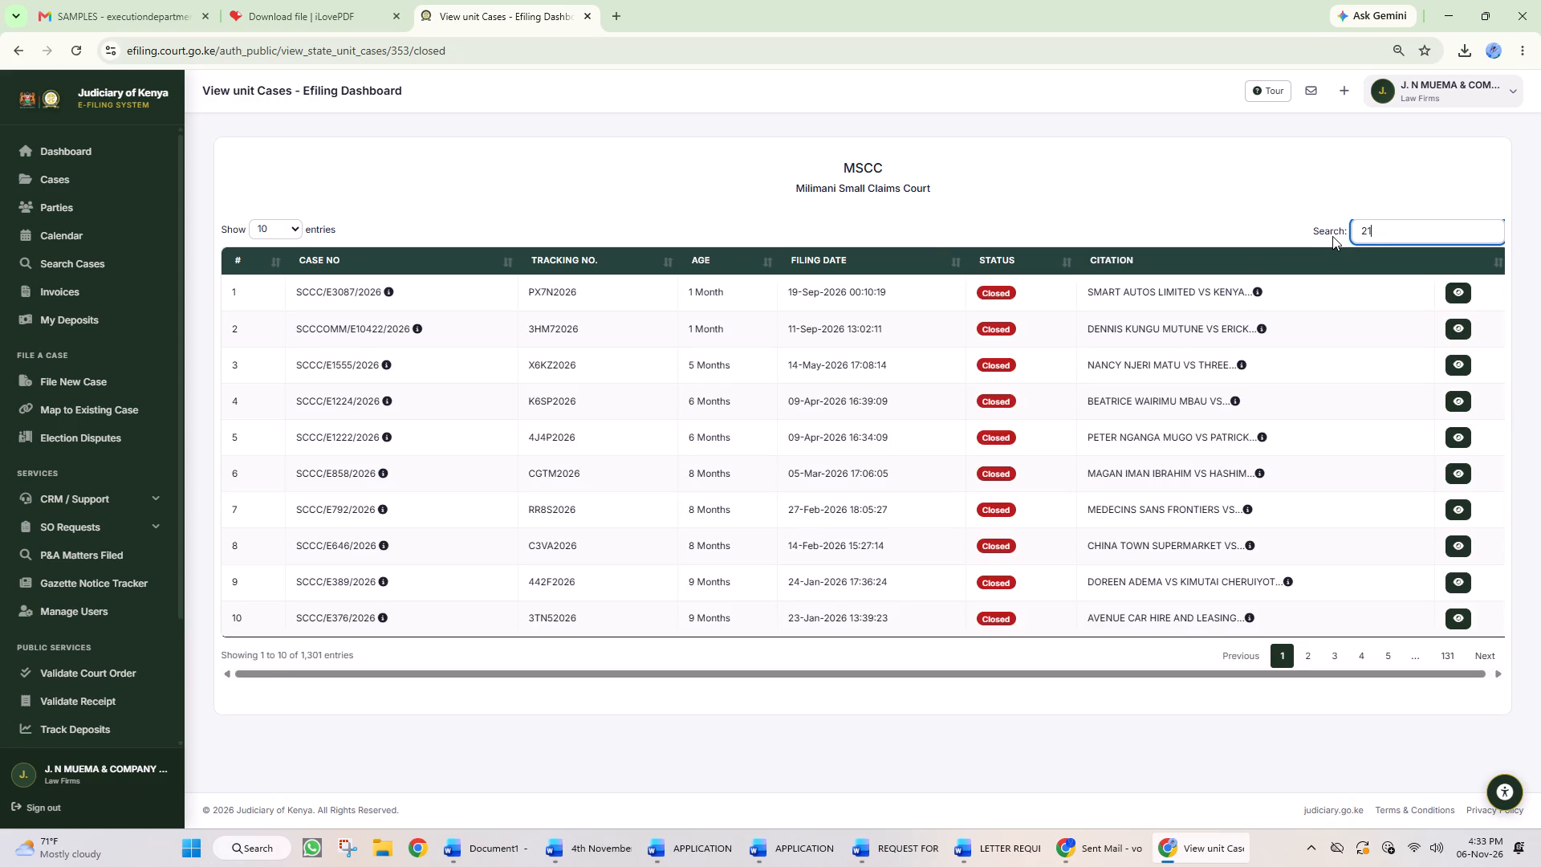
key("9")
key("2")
key("Return")
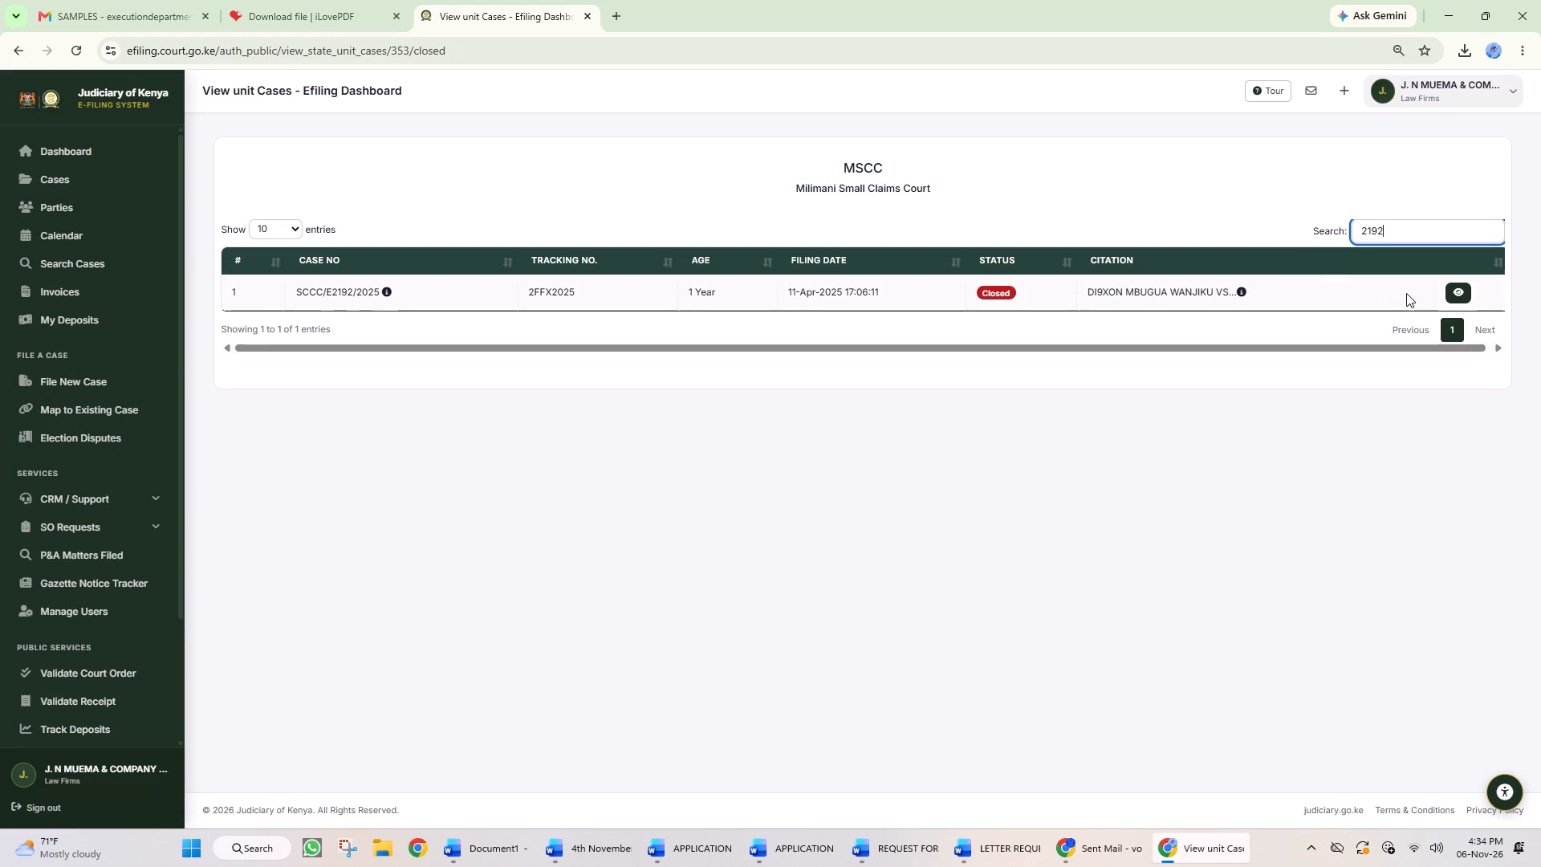
left_click(1464, 293)
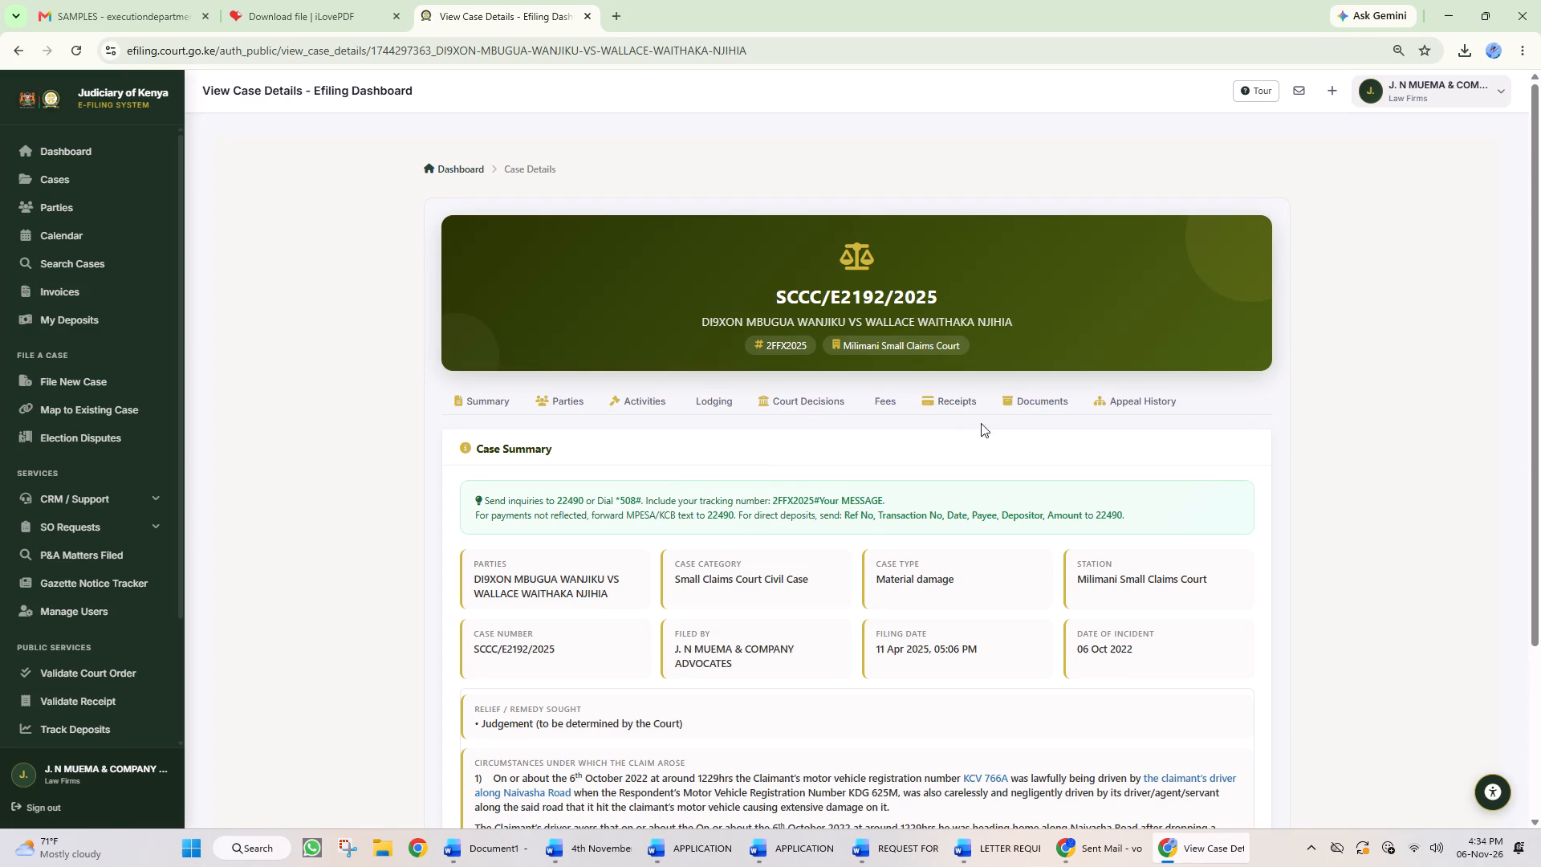
Review the case's activities, parties and court decisions.
left_click(639, 395)
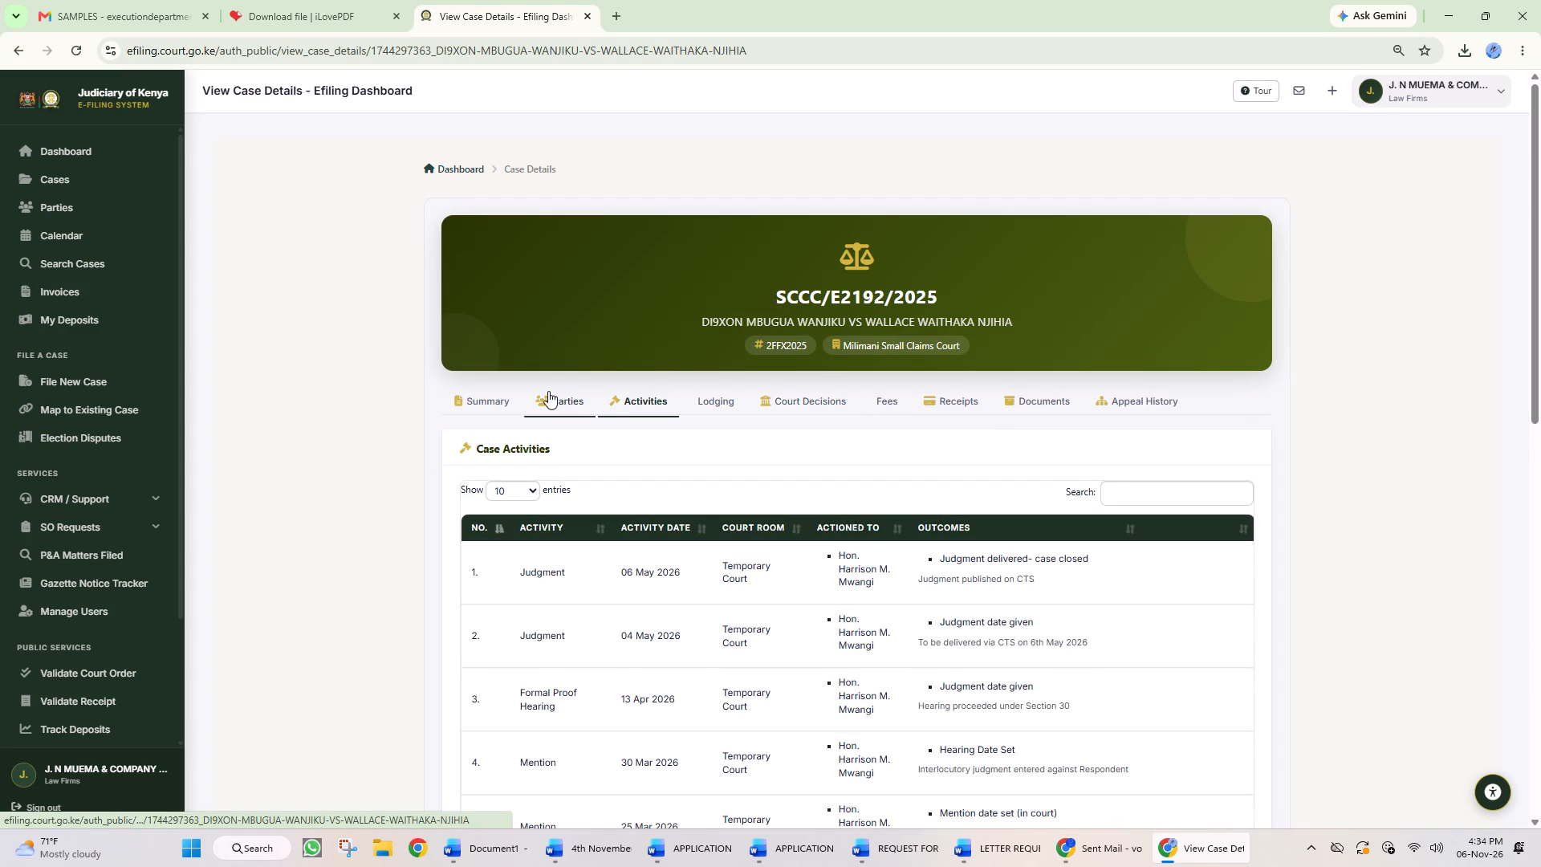
left_click(548, 391)
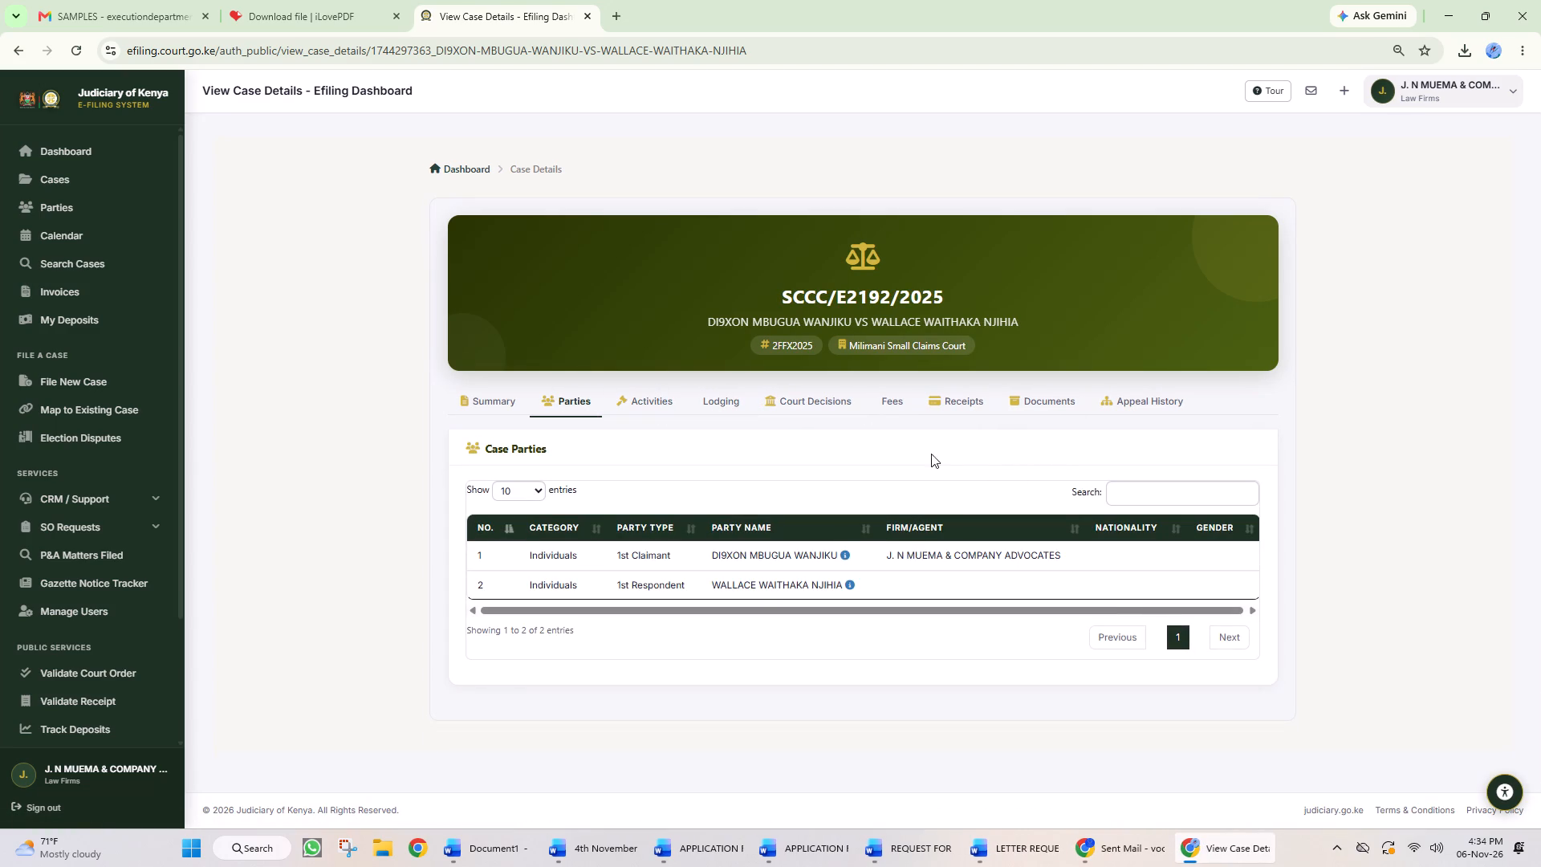
left_click(844, 401)
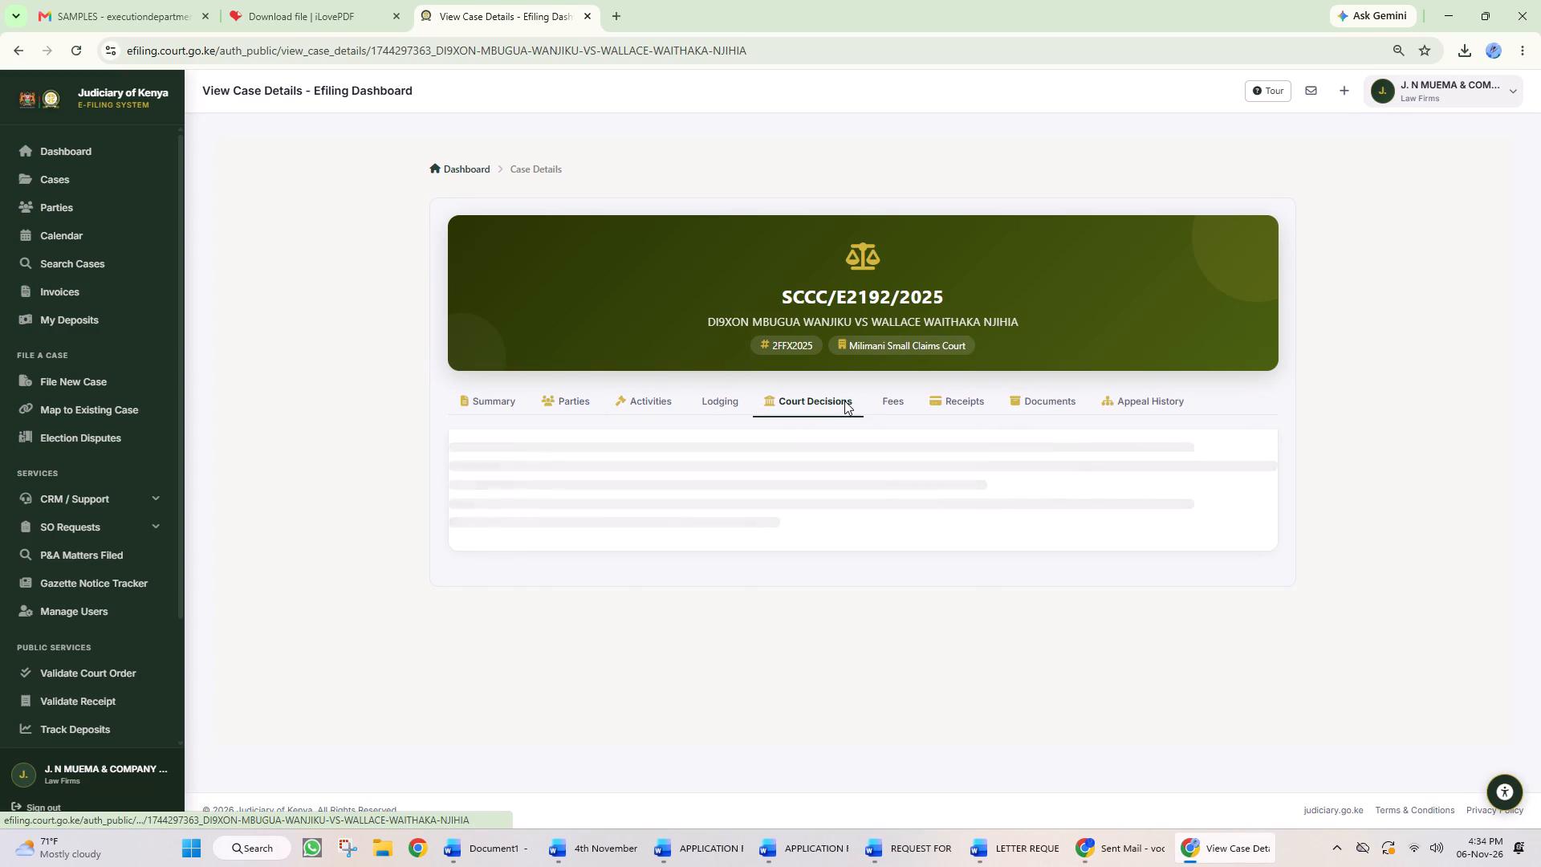
left_click(647, 409)
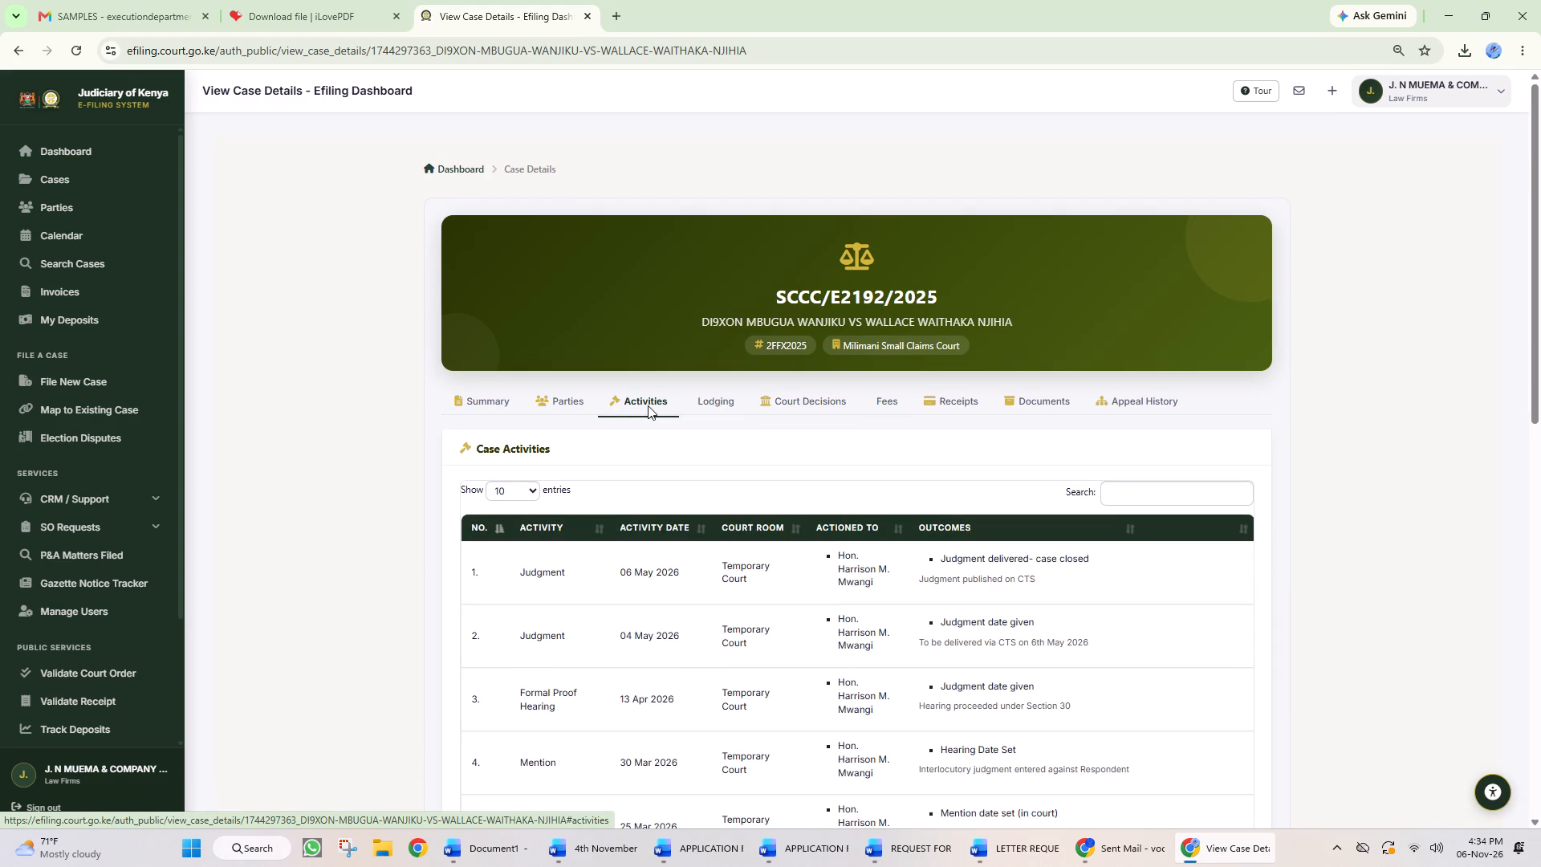
left_click(508, 400)
left_click_drag(553, 398, 563, 398)
Start a post-judgement lodging request of type Request for Decree, requested by the claimant, with decree type New Decree.
left_click(704, 403)
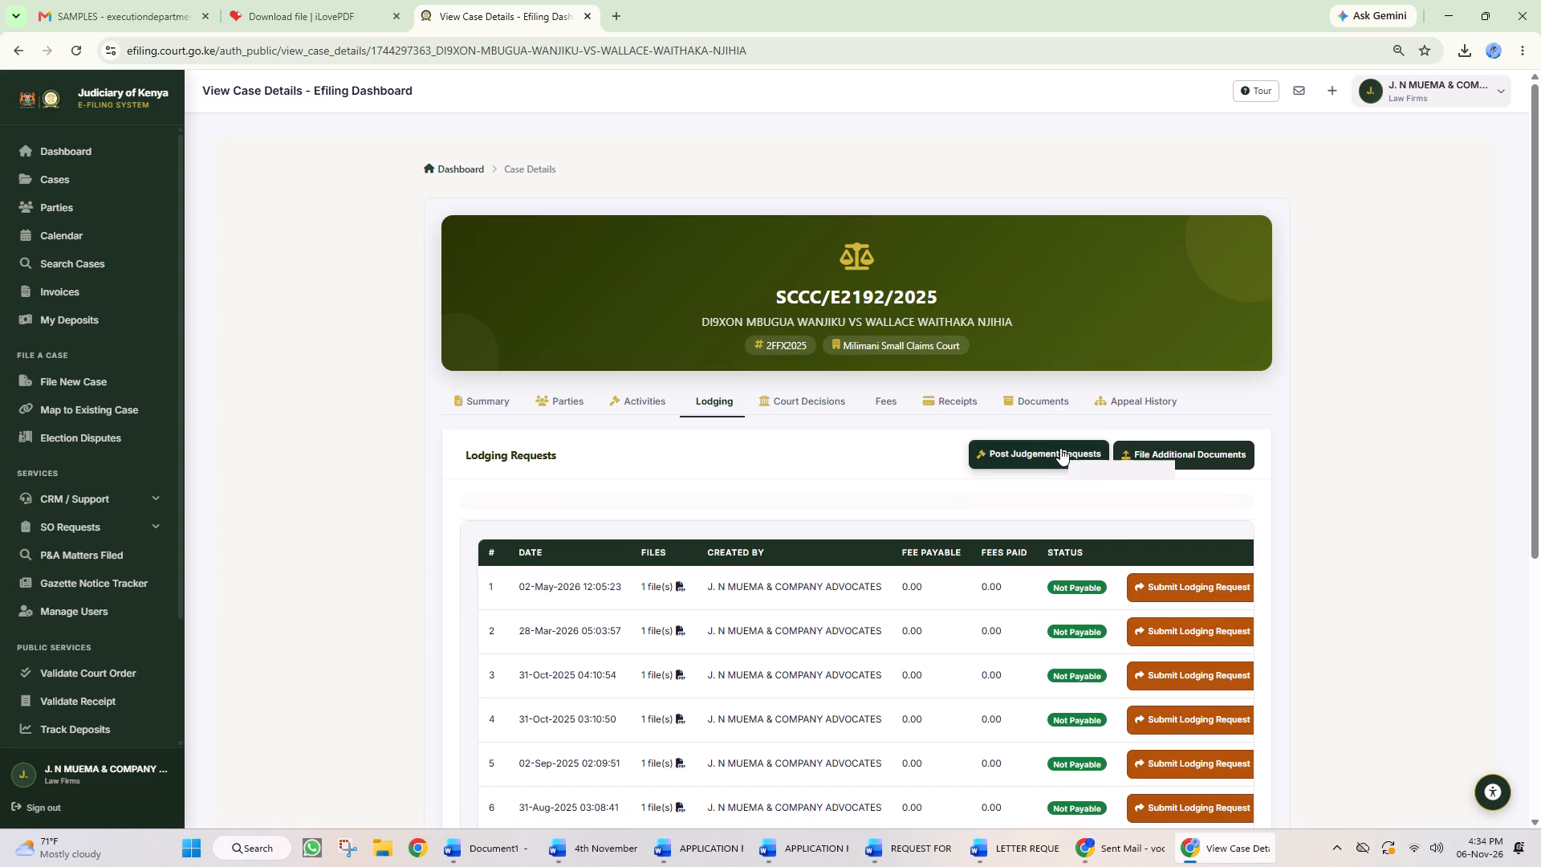
left_click(1060, 446)
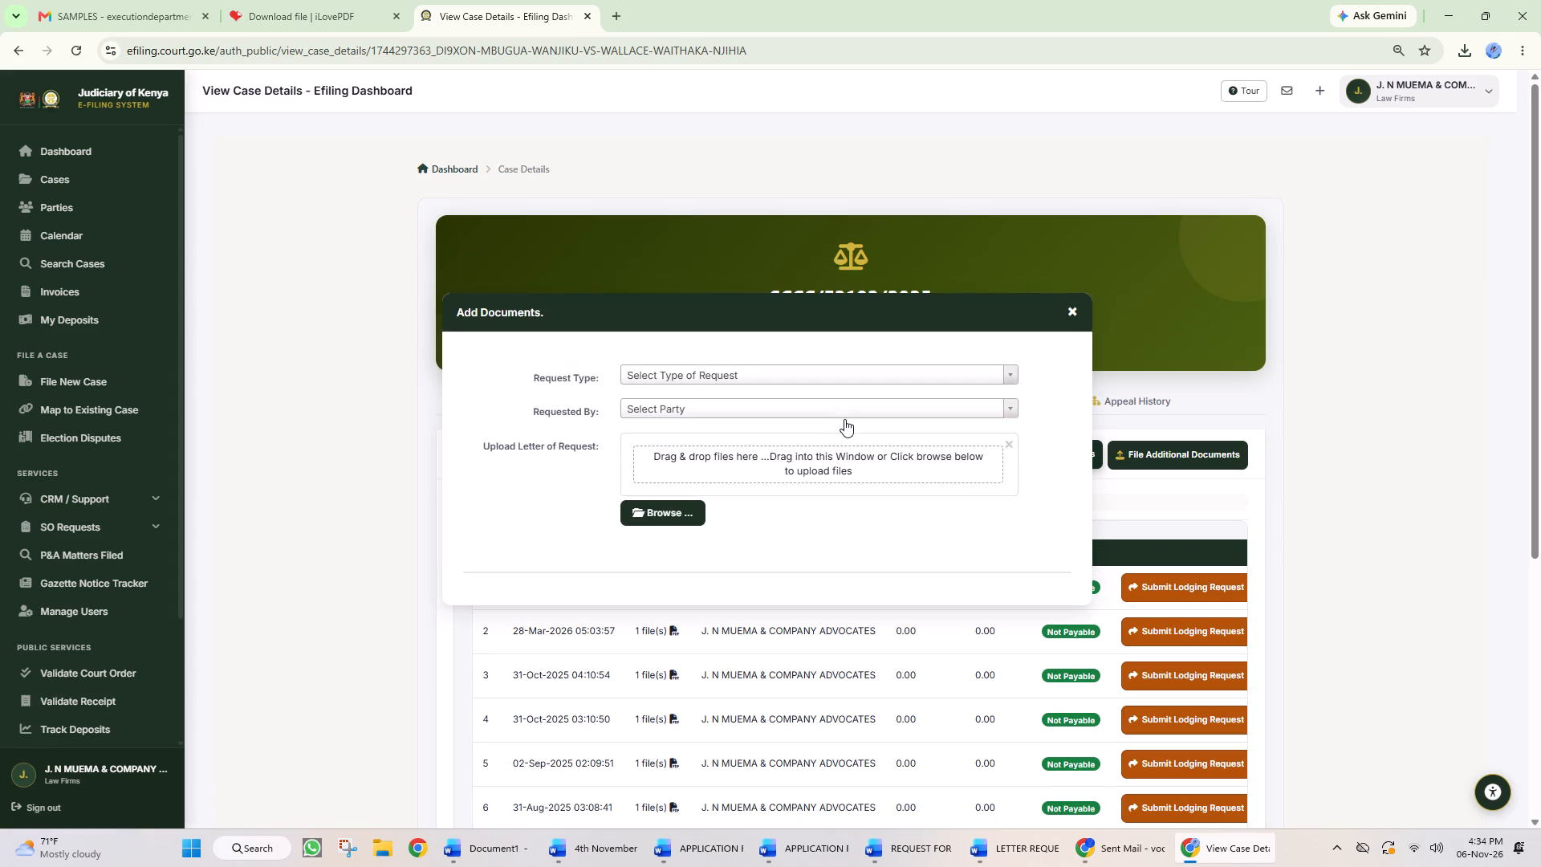
left_click(970, 378)
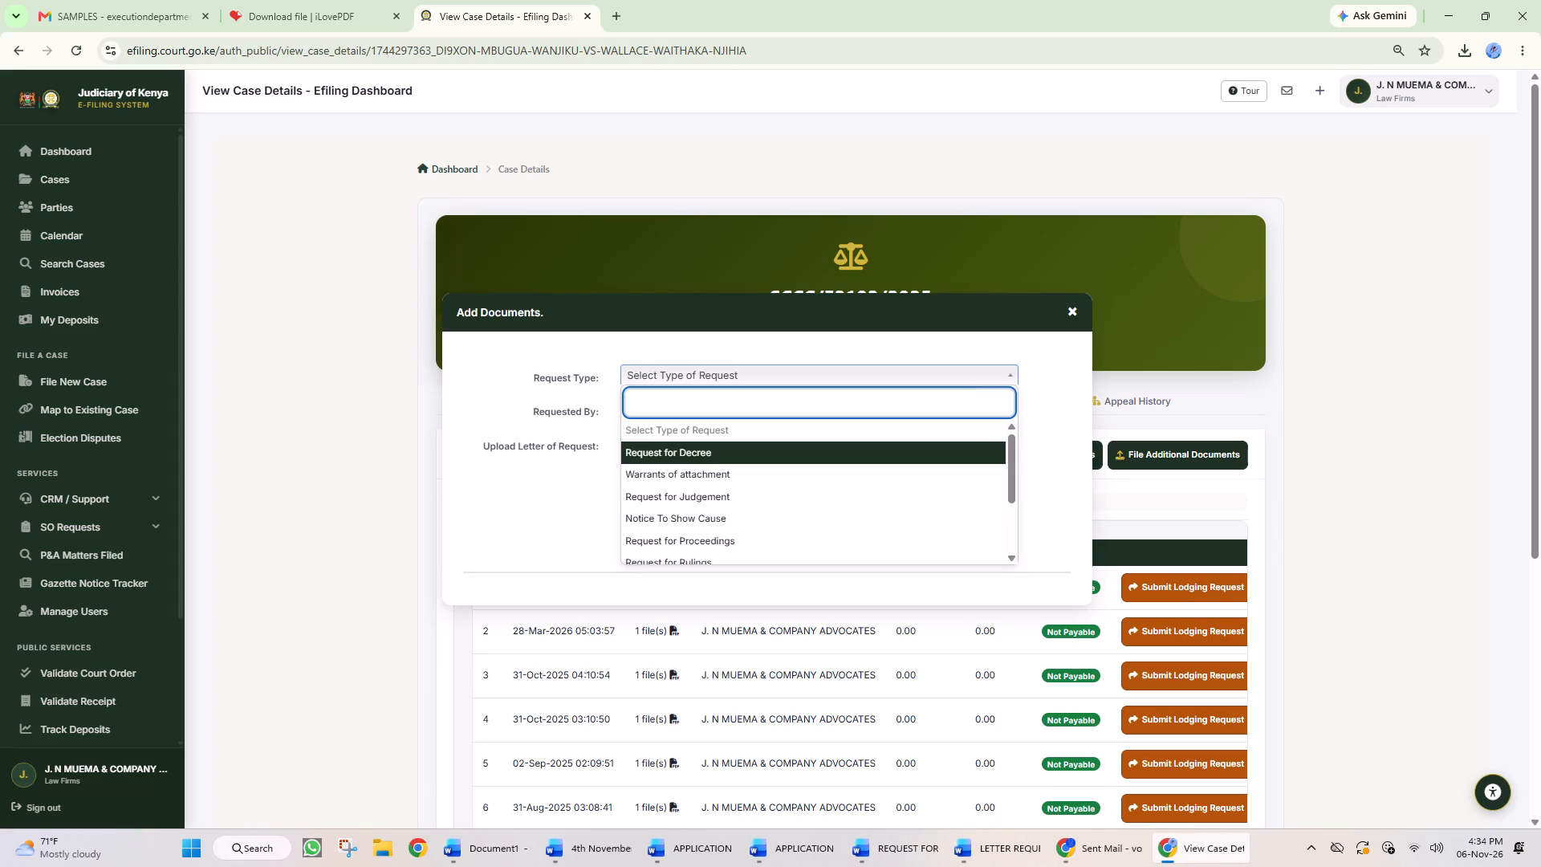
left_click(804, 445)
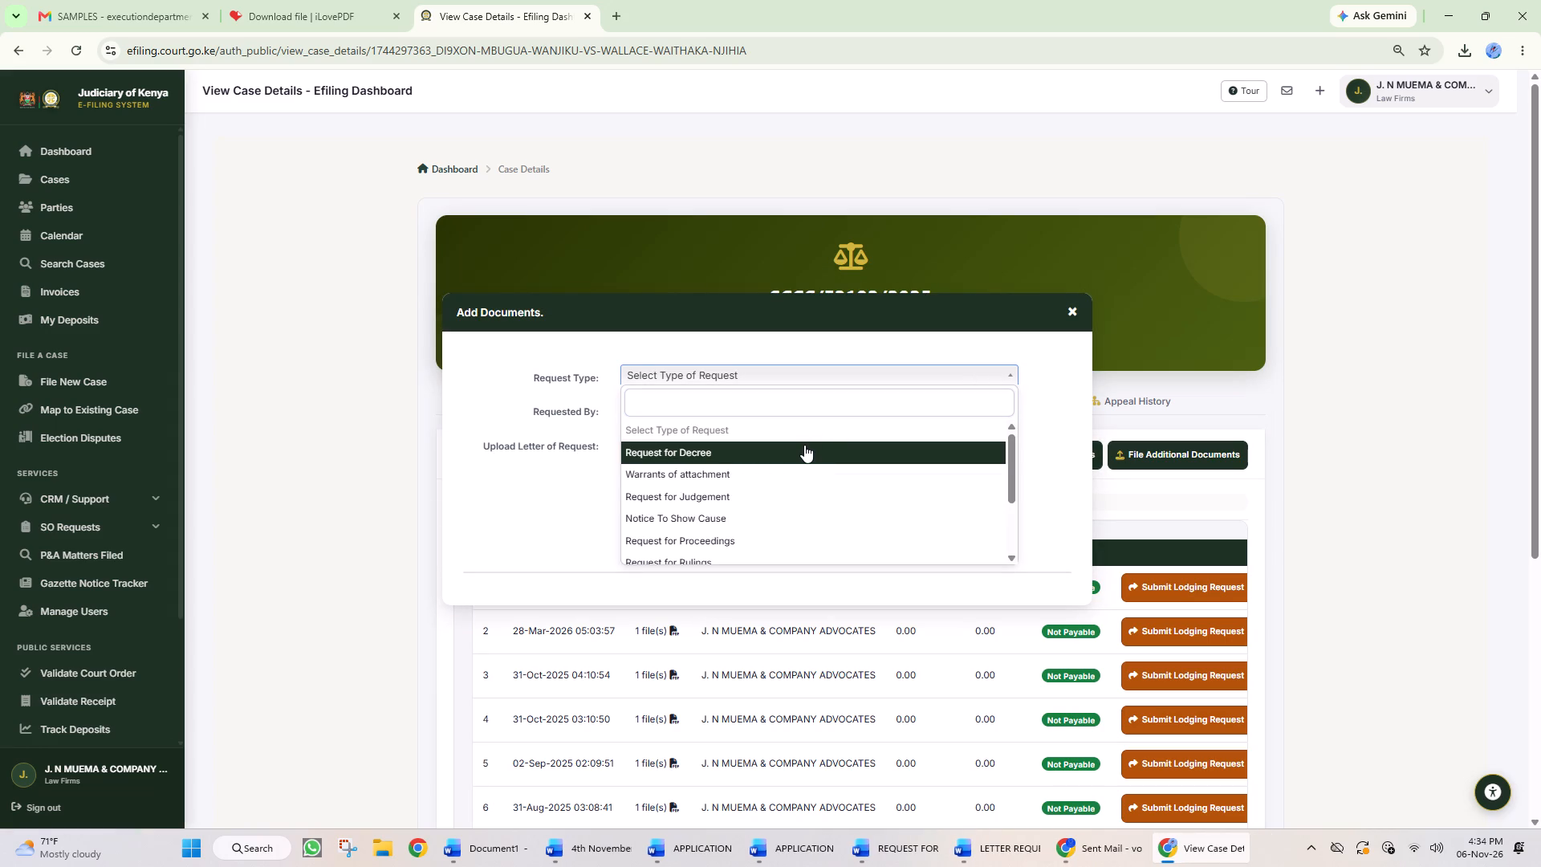
left_click(1002, 442)
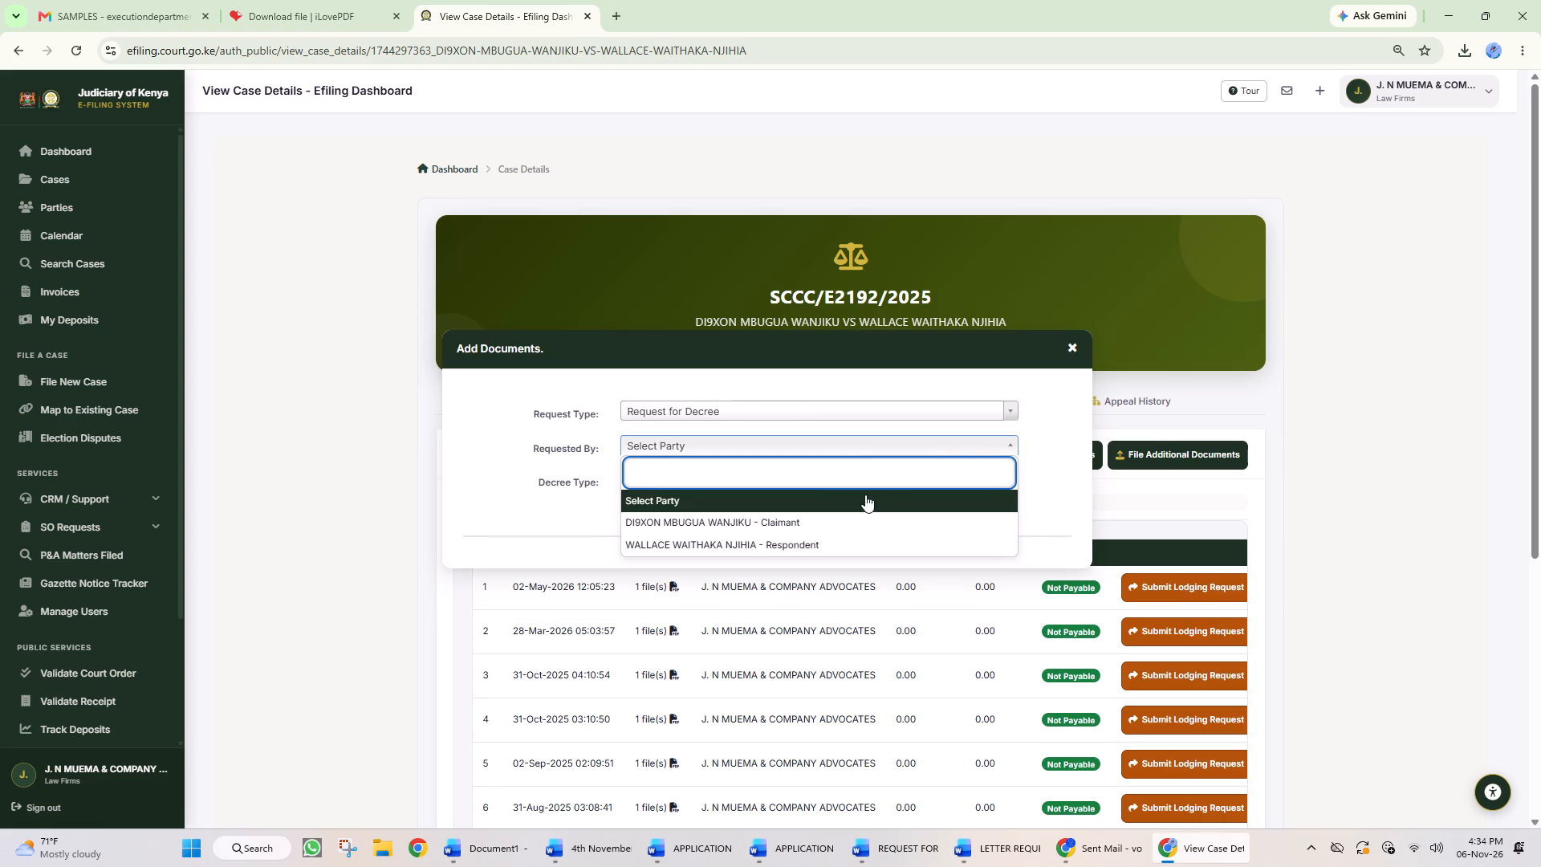
left_click(838, 519)
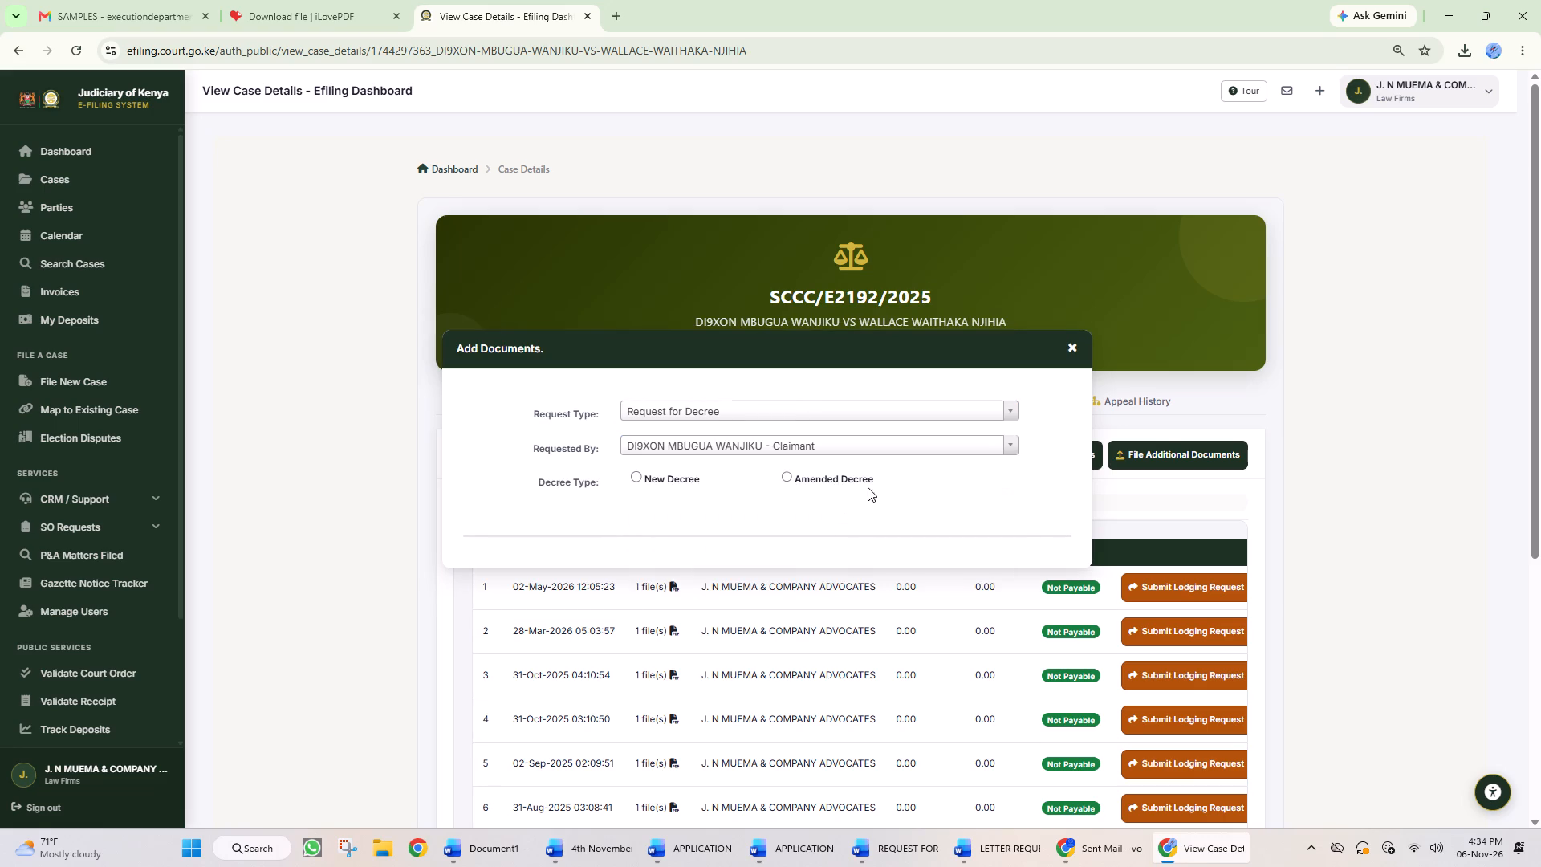
left_click(999, 447)
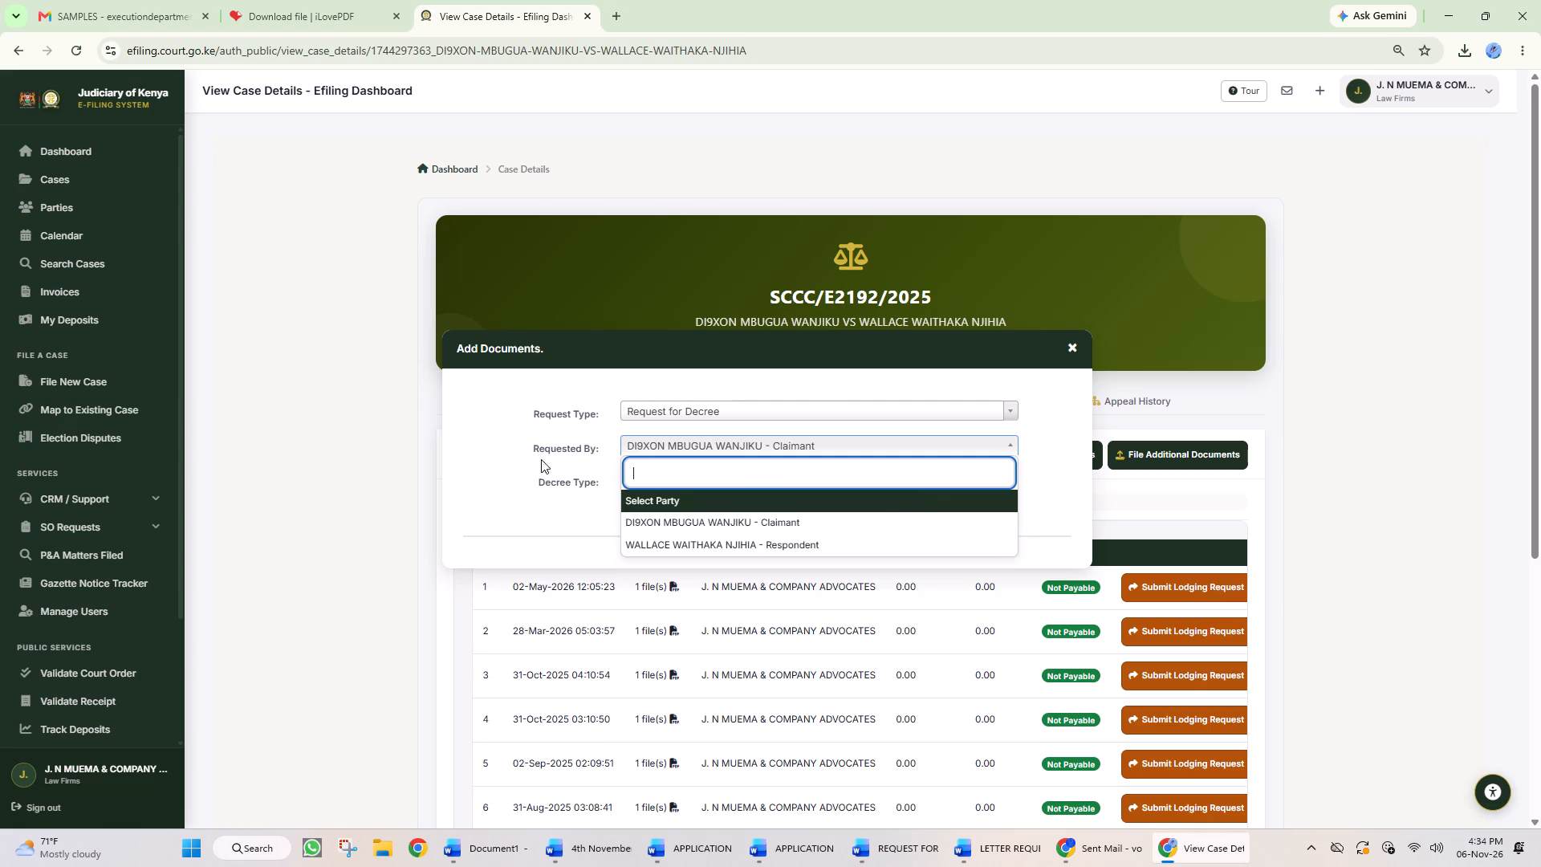
left_click(495, 453)
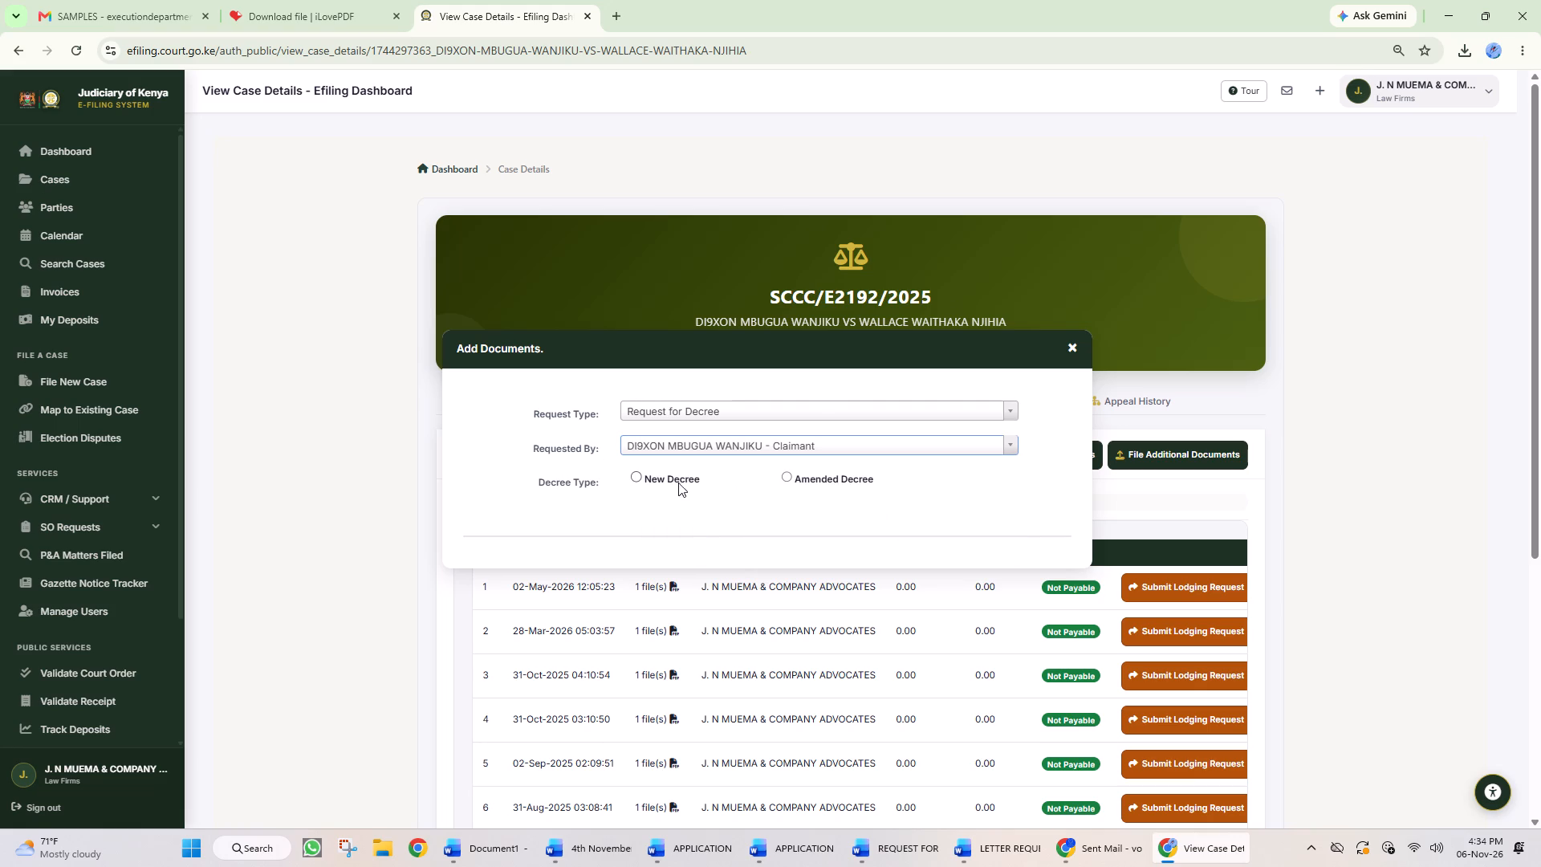
left_click(638, 478)
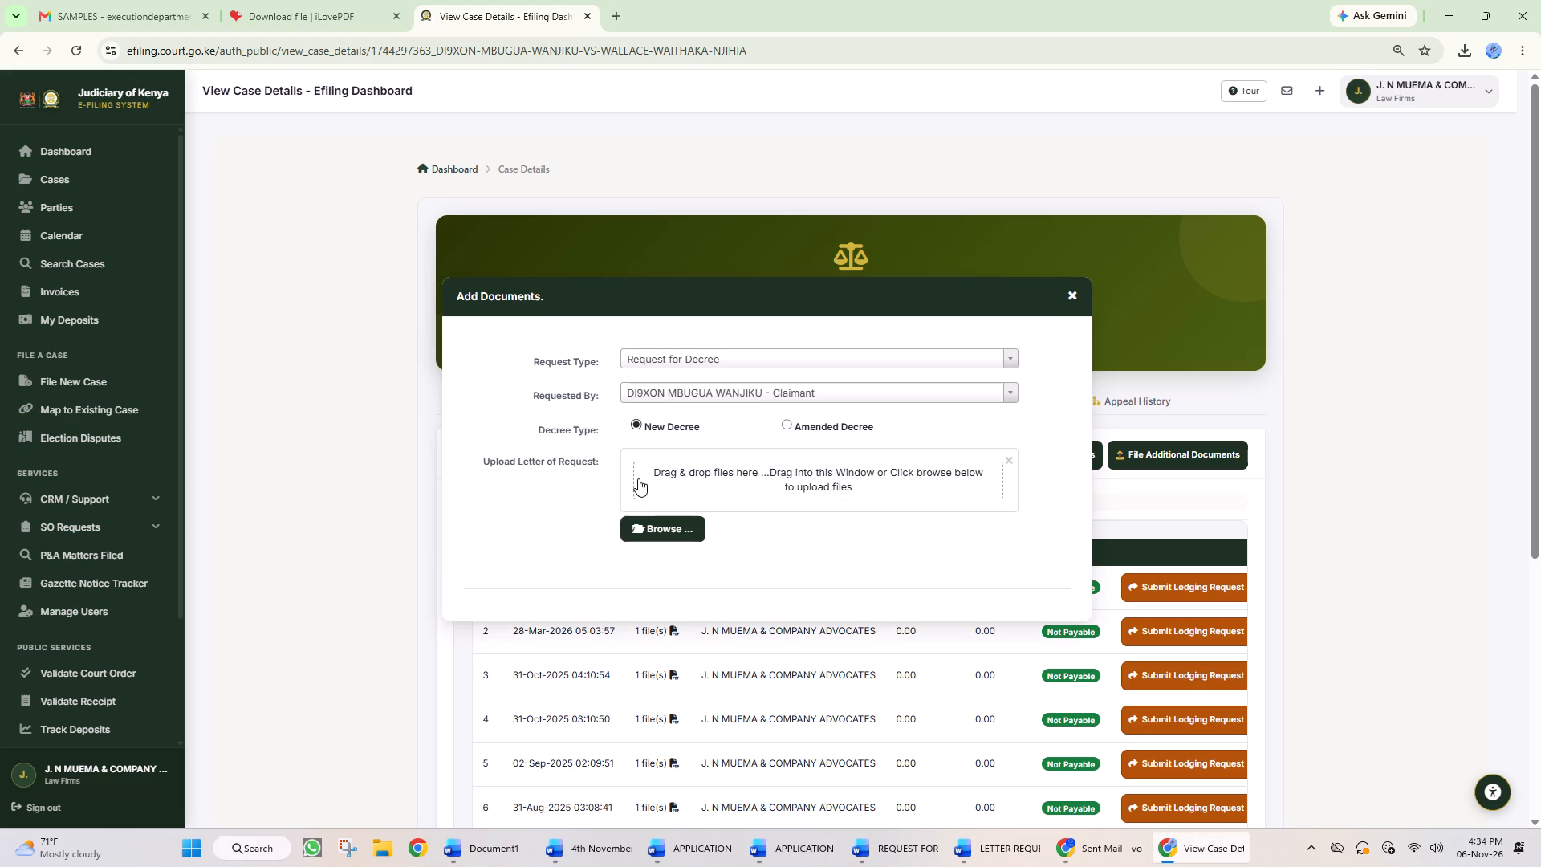
Choose the claimant's REQUEST FOR DECREE PDF from Downloads as the letter of request, check its contents in the preview, and upload it.
left_click(669, 522)
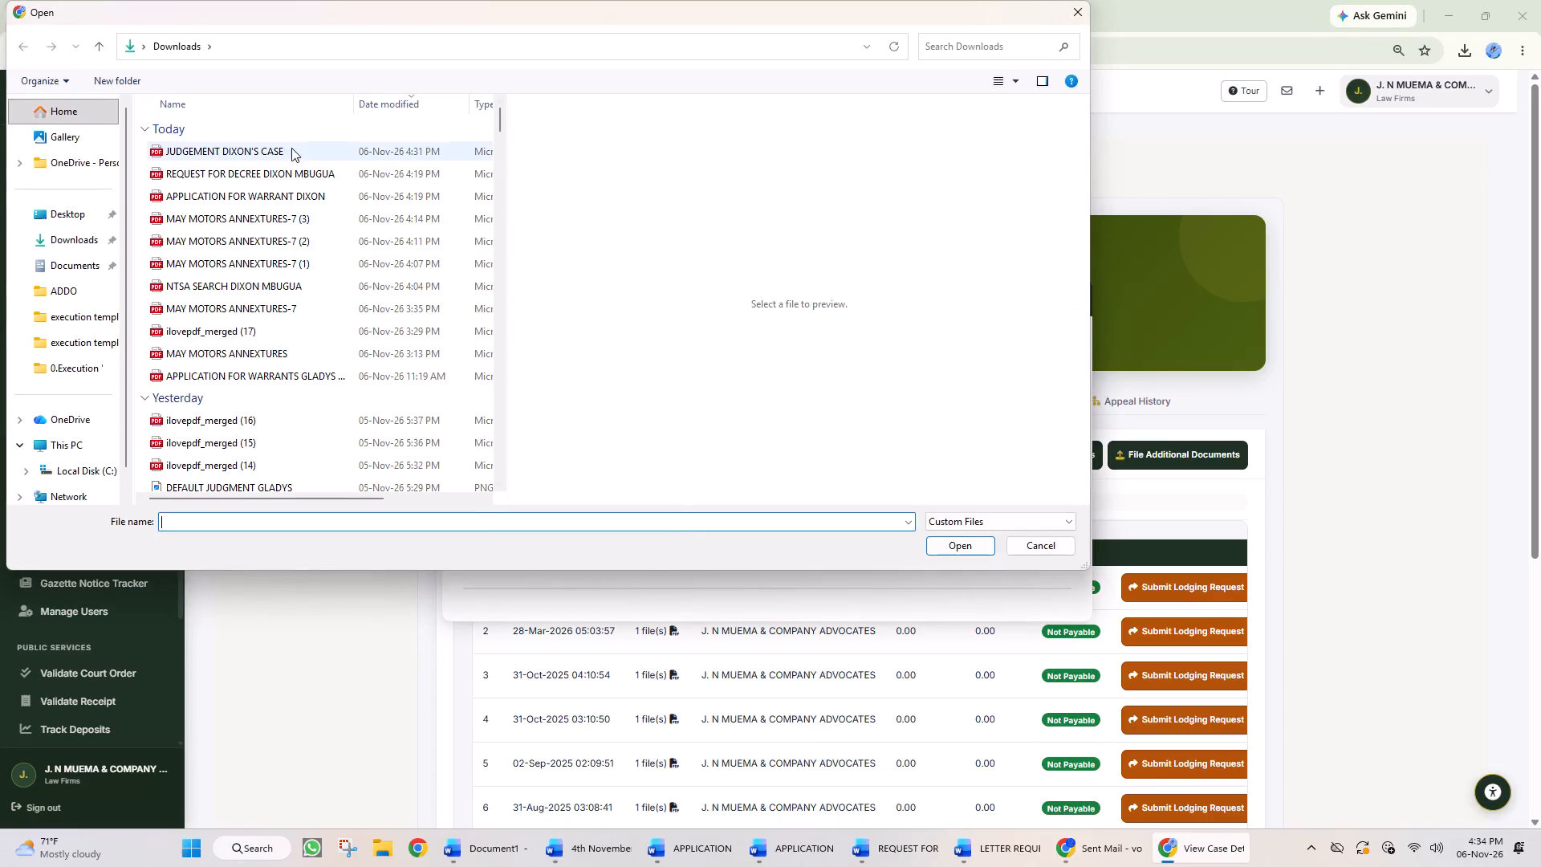
left_click(290, 171)
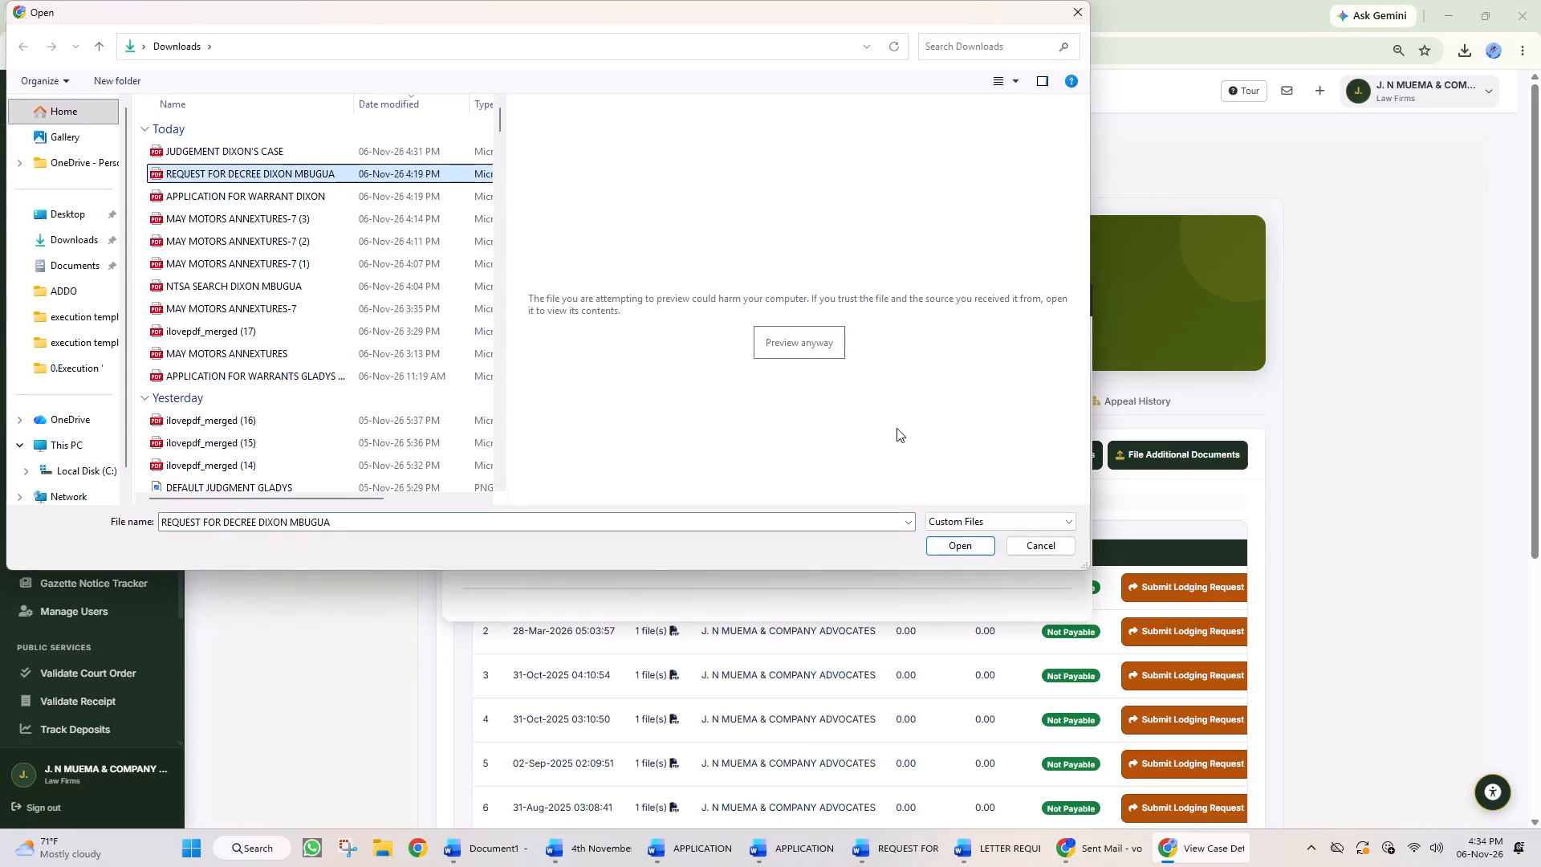
left_click(819, 352)
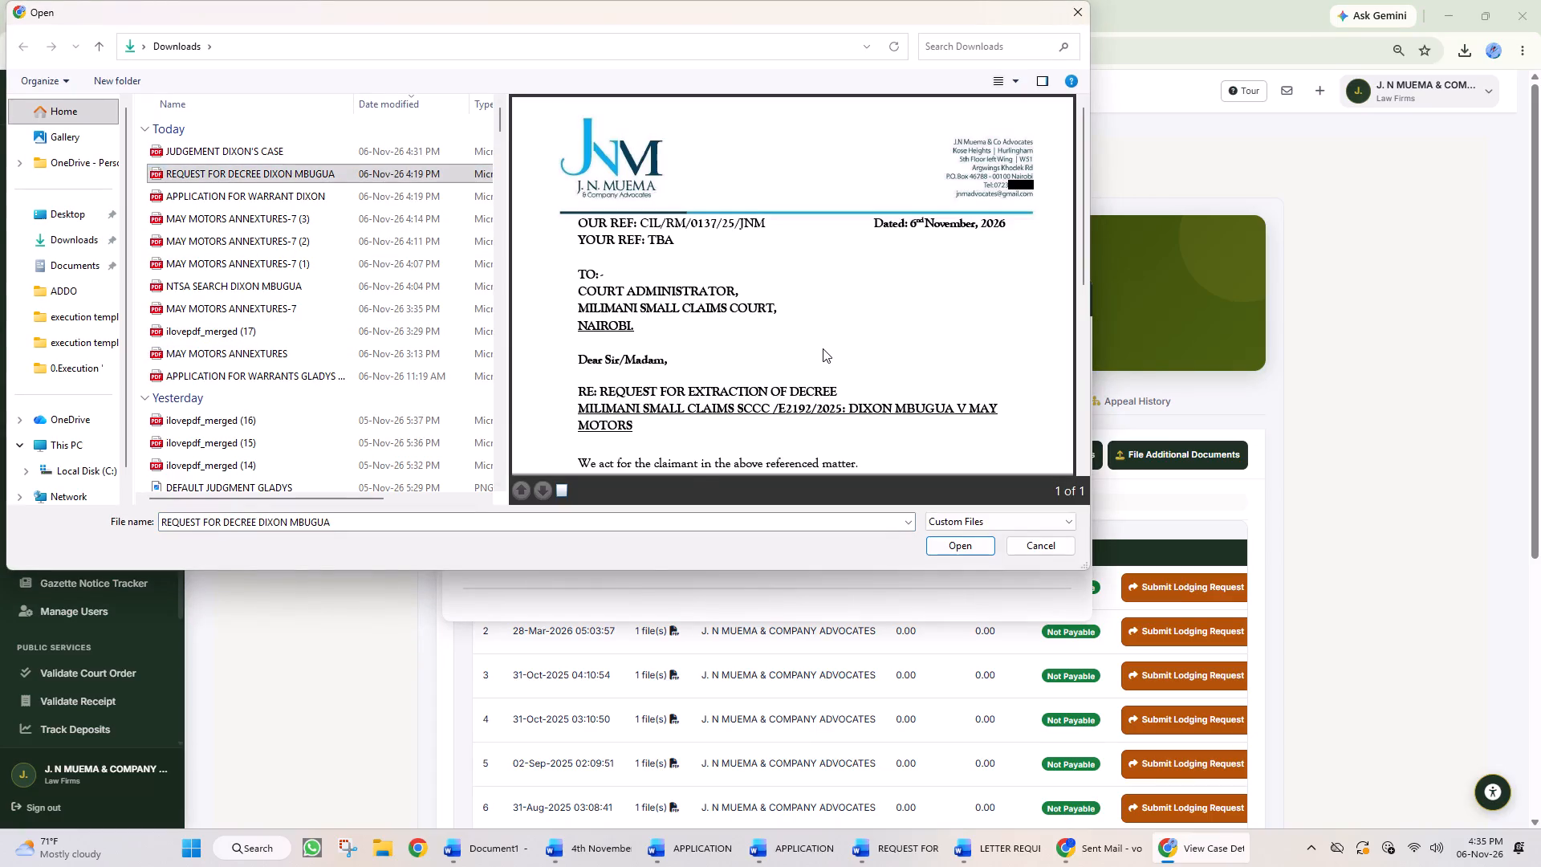
scroll(823, 348, "down", 2)
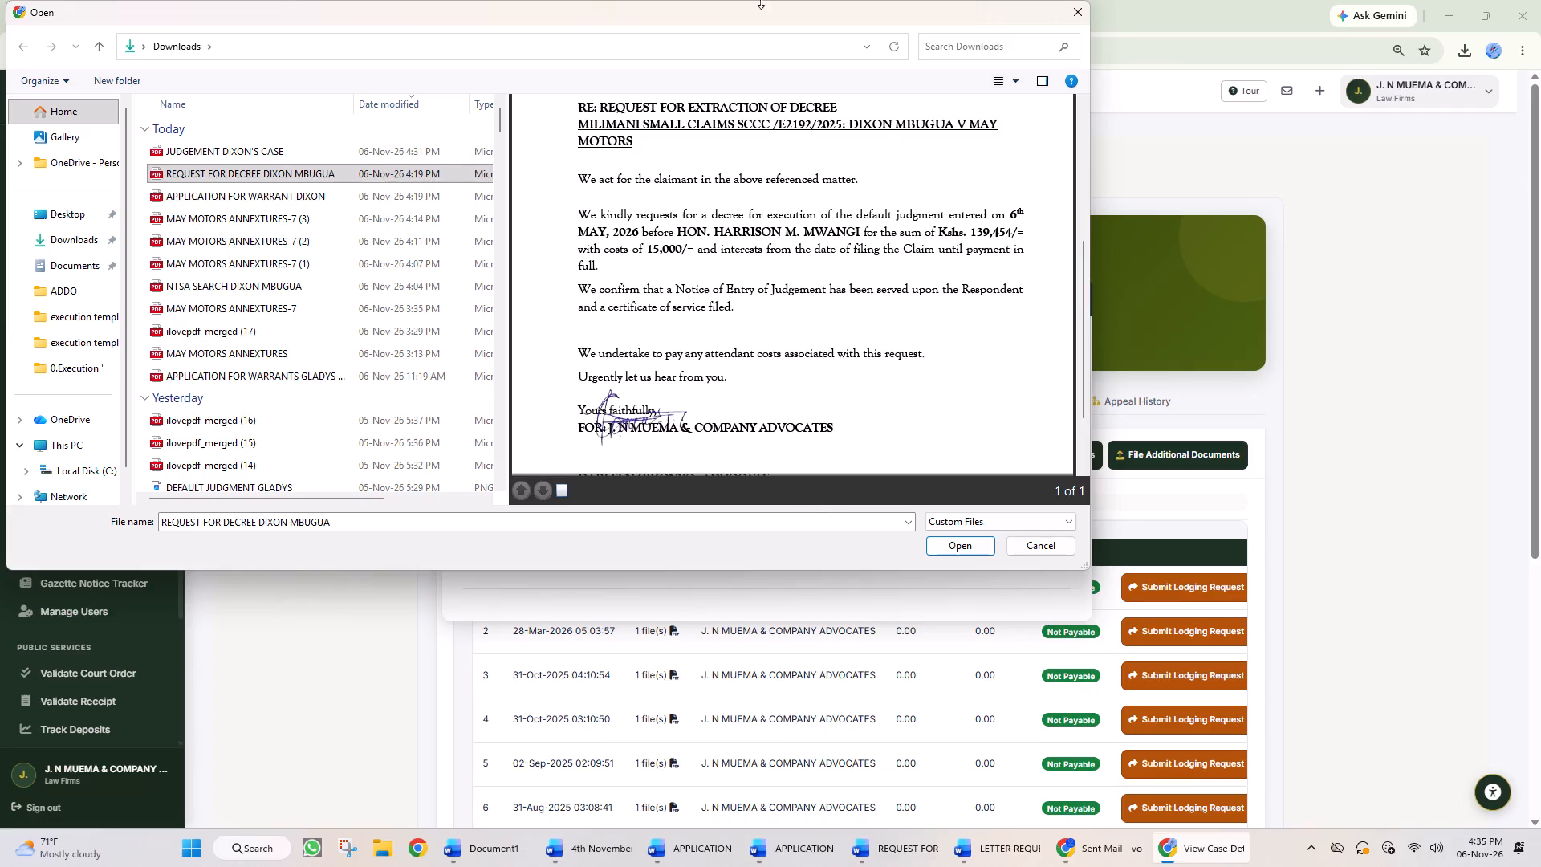
scroll(803, 269, "up", 2)
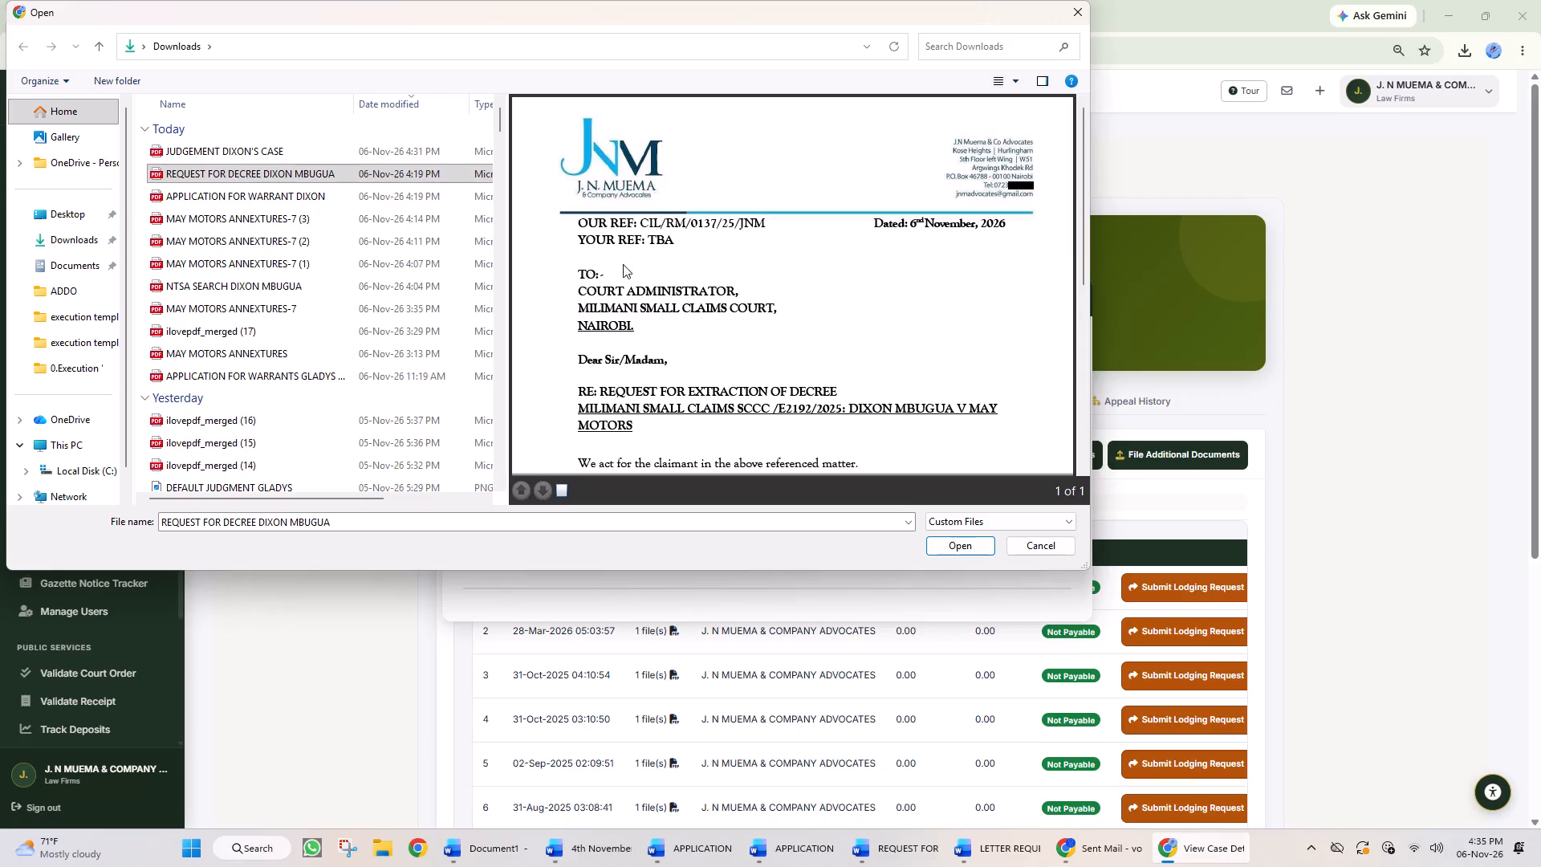
scroll(707, 235, "down", 1)
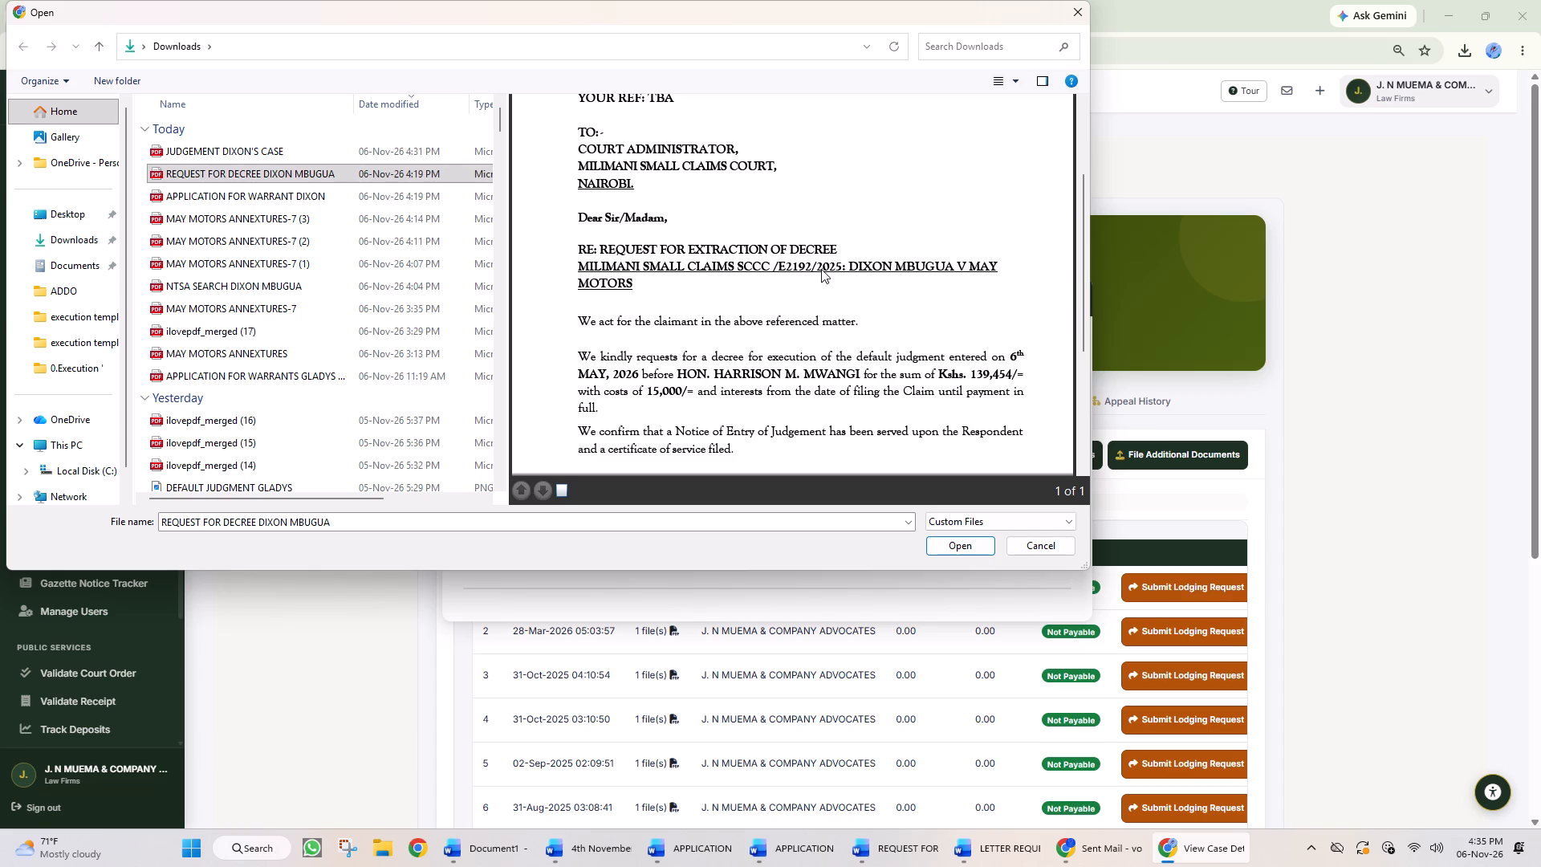
scroll(778, 302, "down", 1)
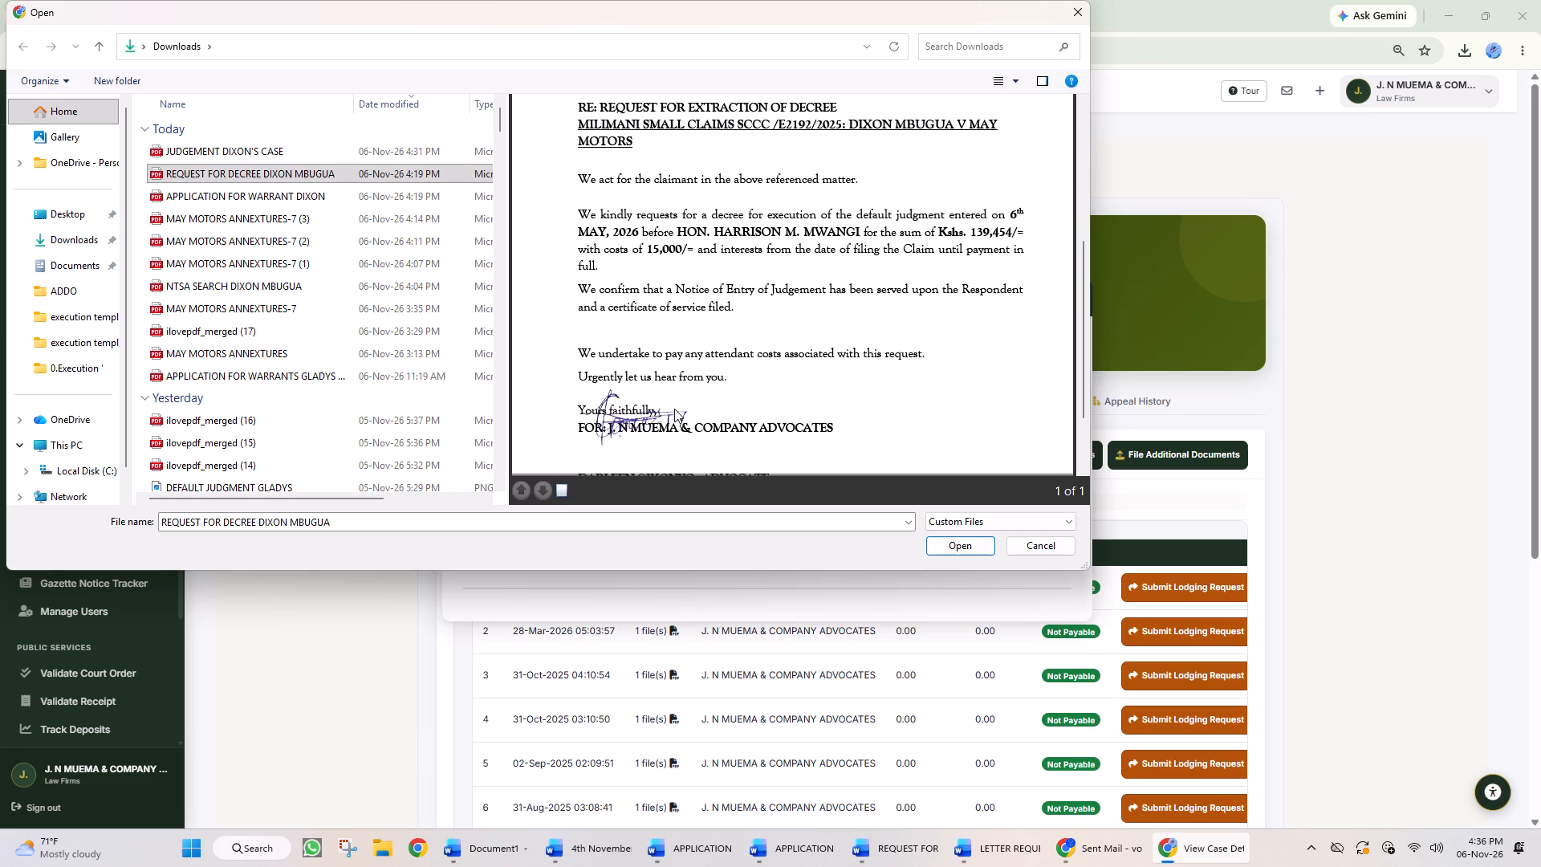
scroll(674, 409, "down", 2)
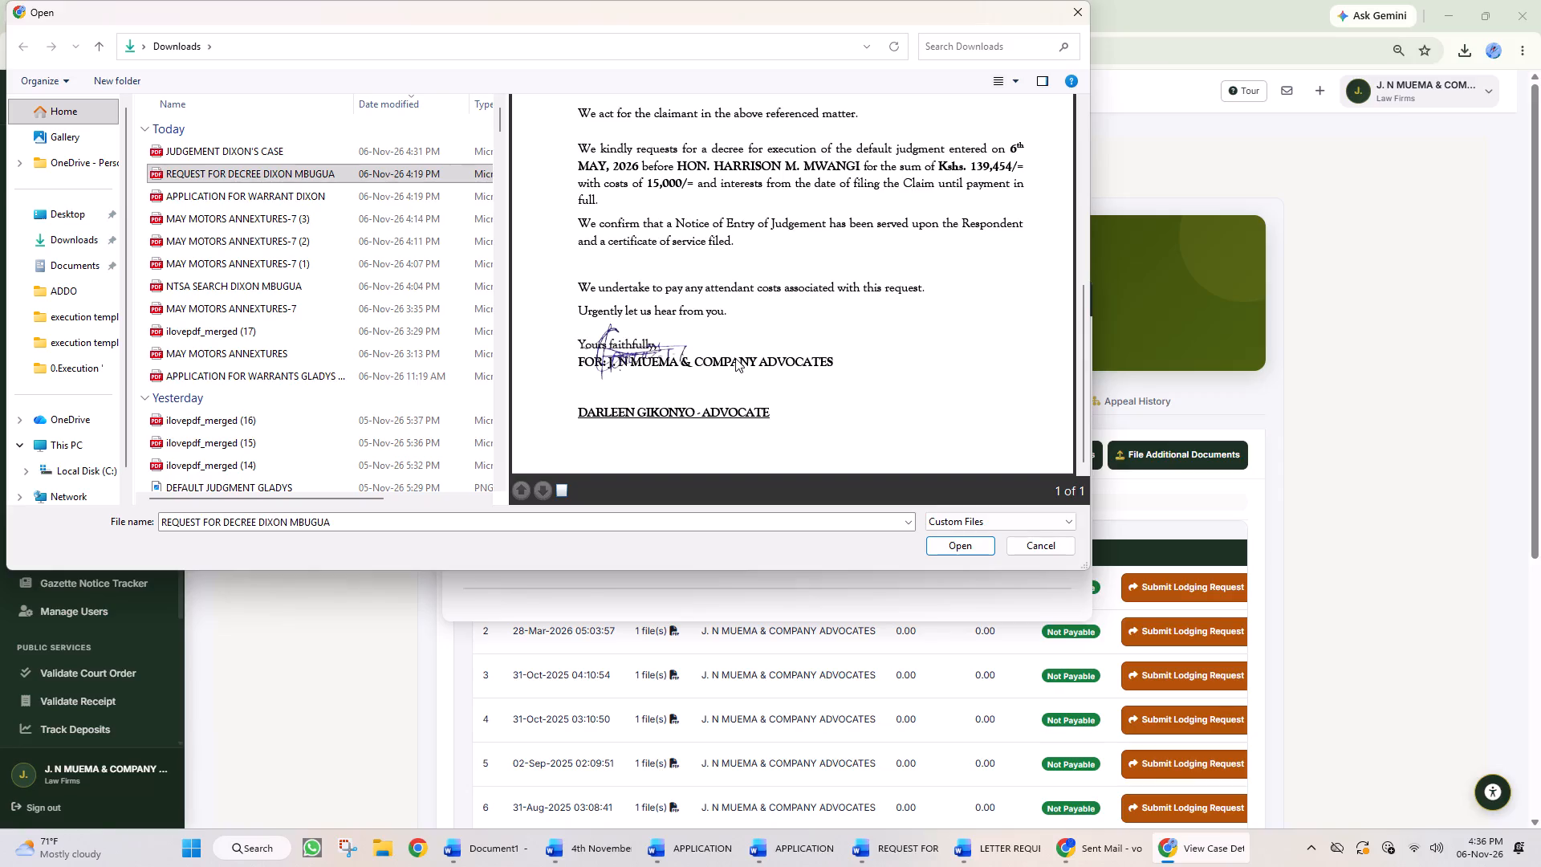
left_click(974, 547)
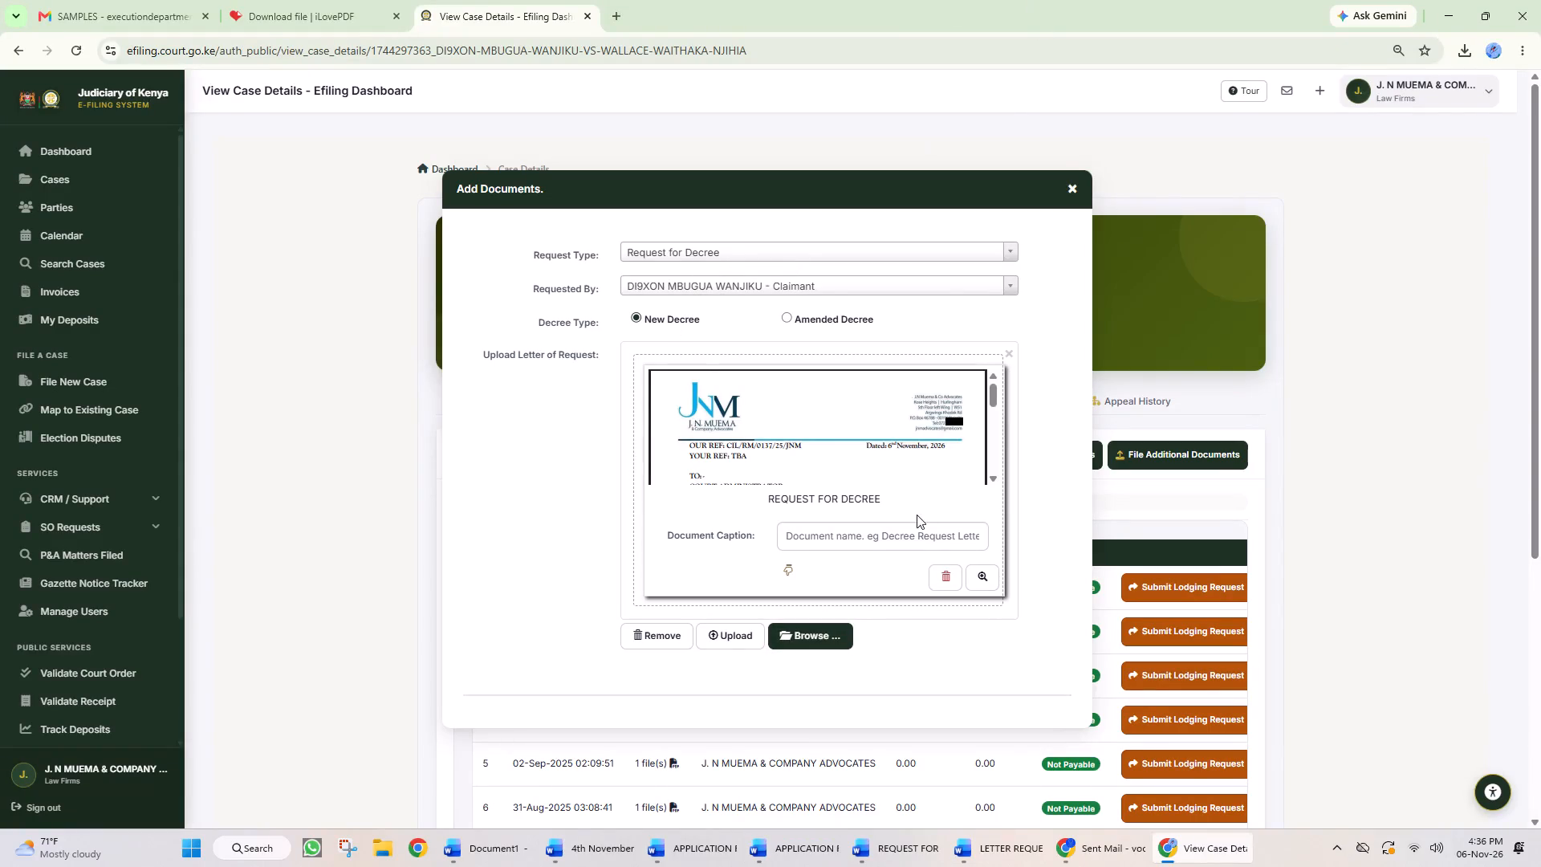
scroll(959, 425, "down", 1)
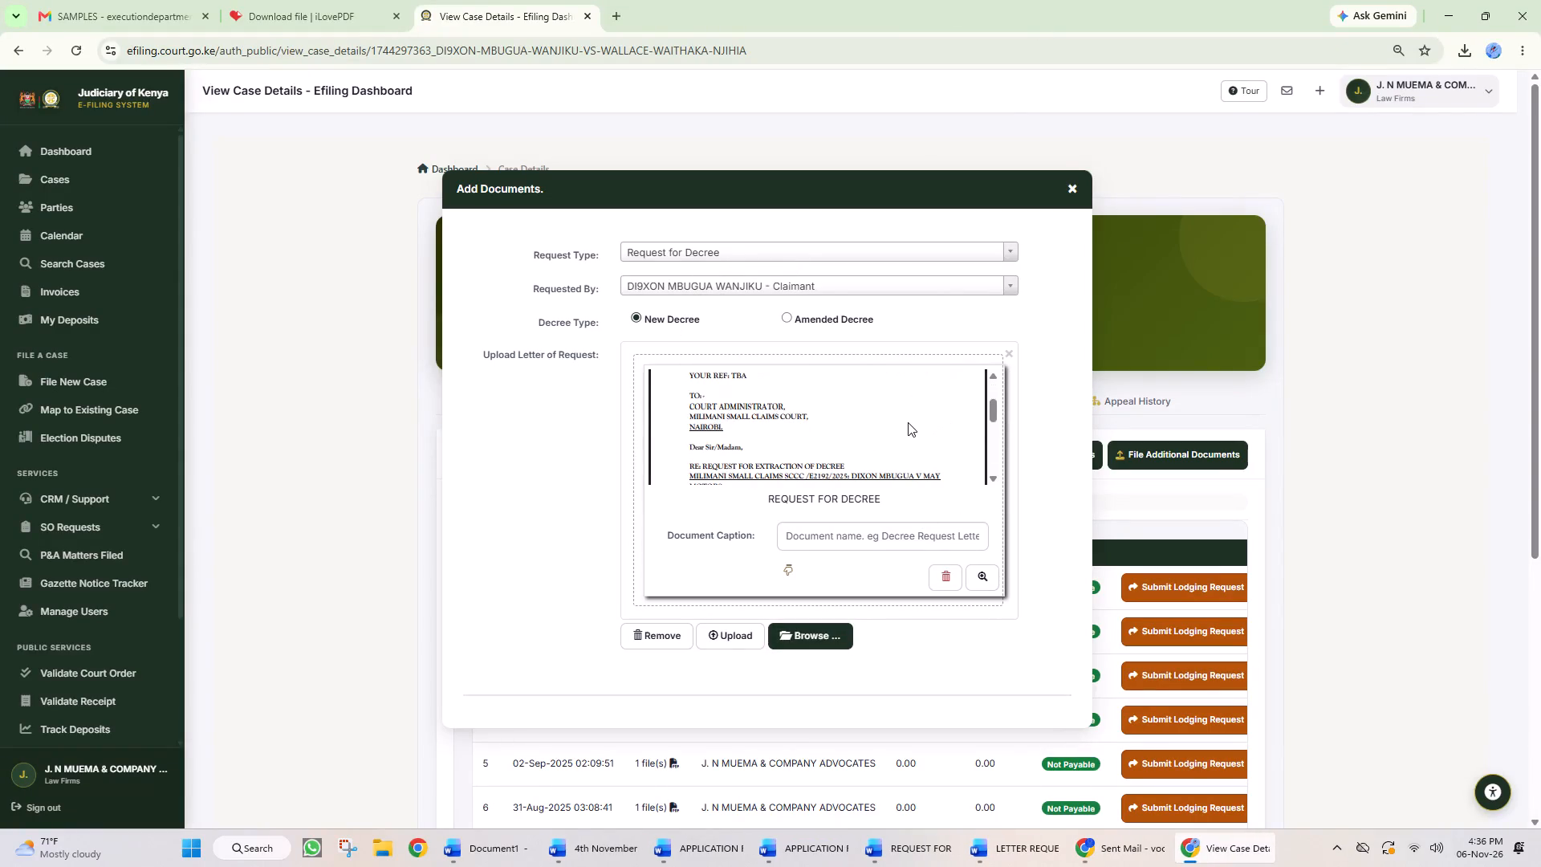
scroll(830, 466, "down", 2)
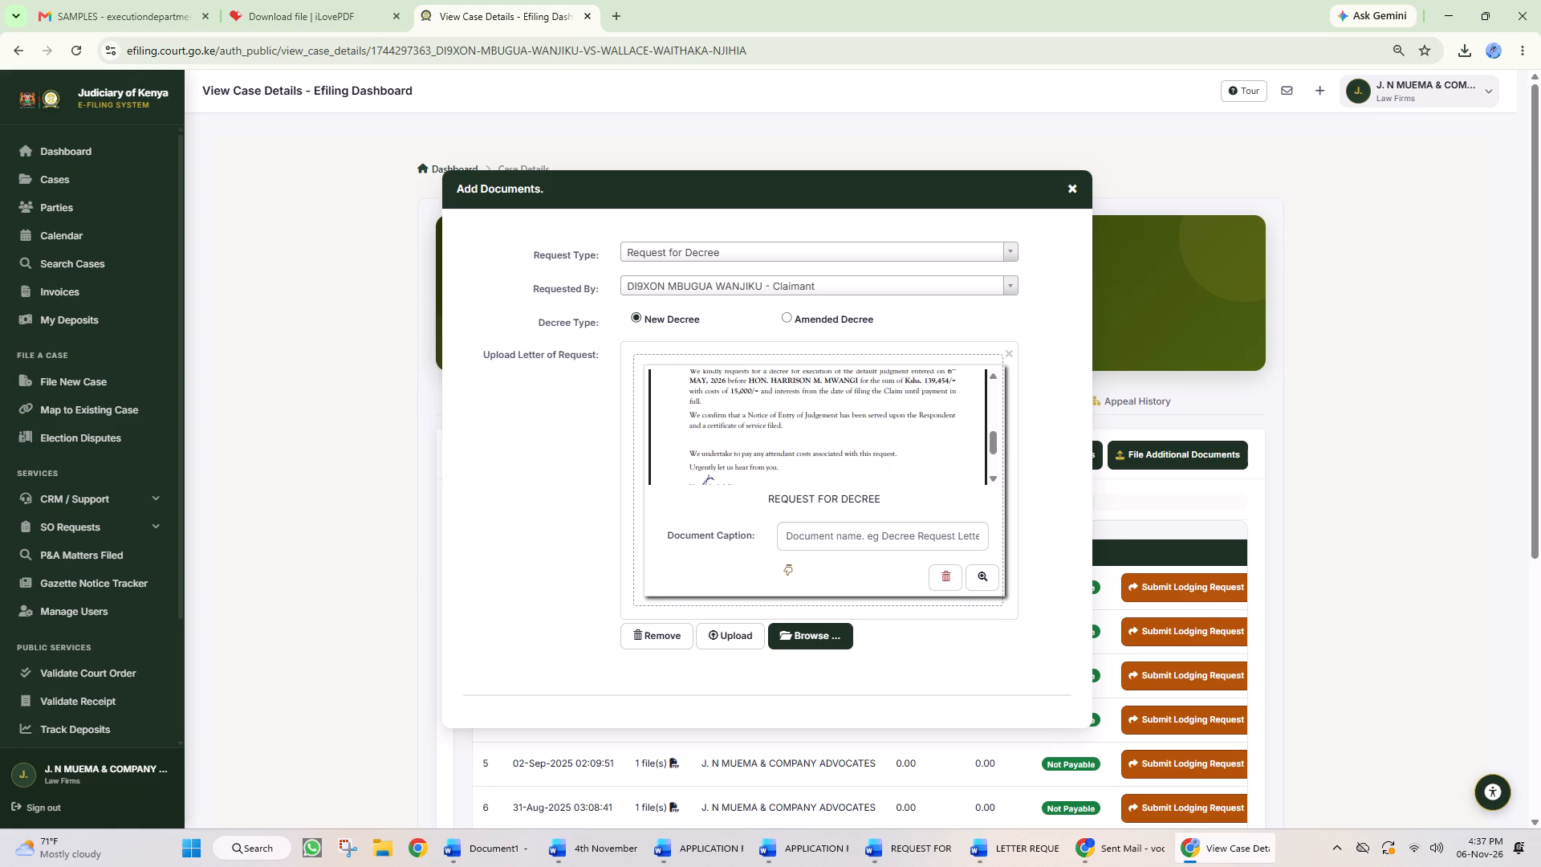
scroll(830, 466, "down", 1)
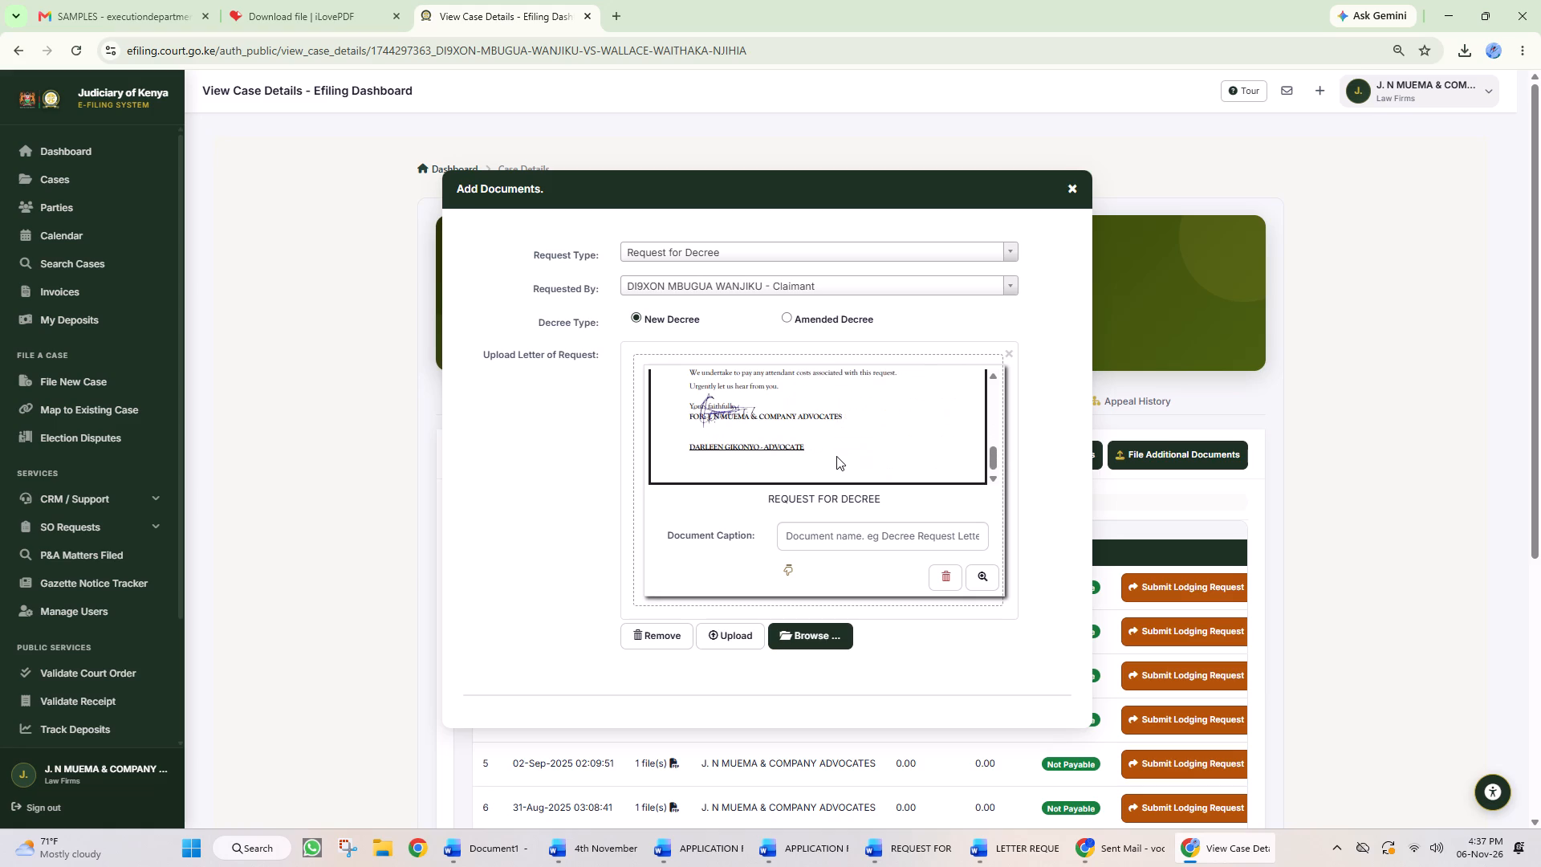
left_click(718, 637)
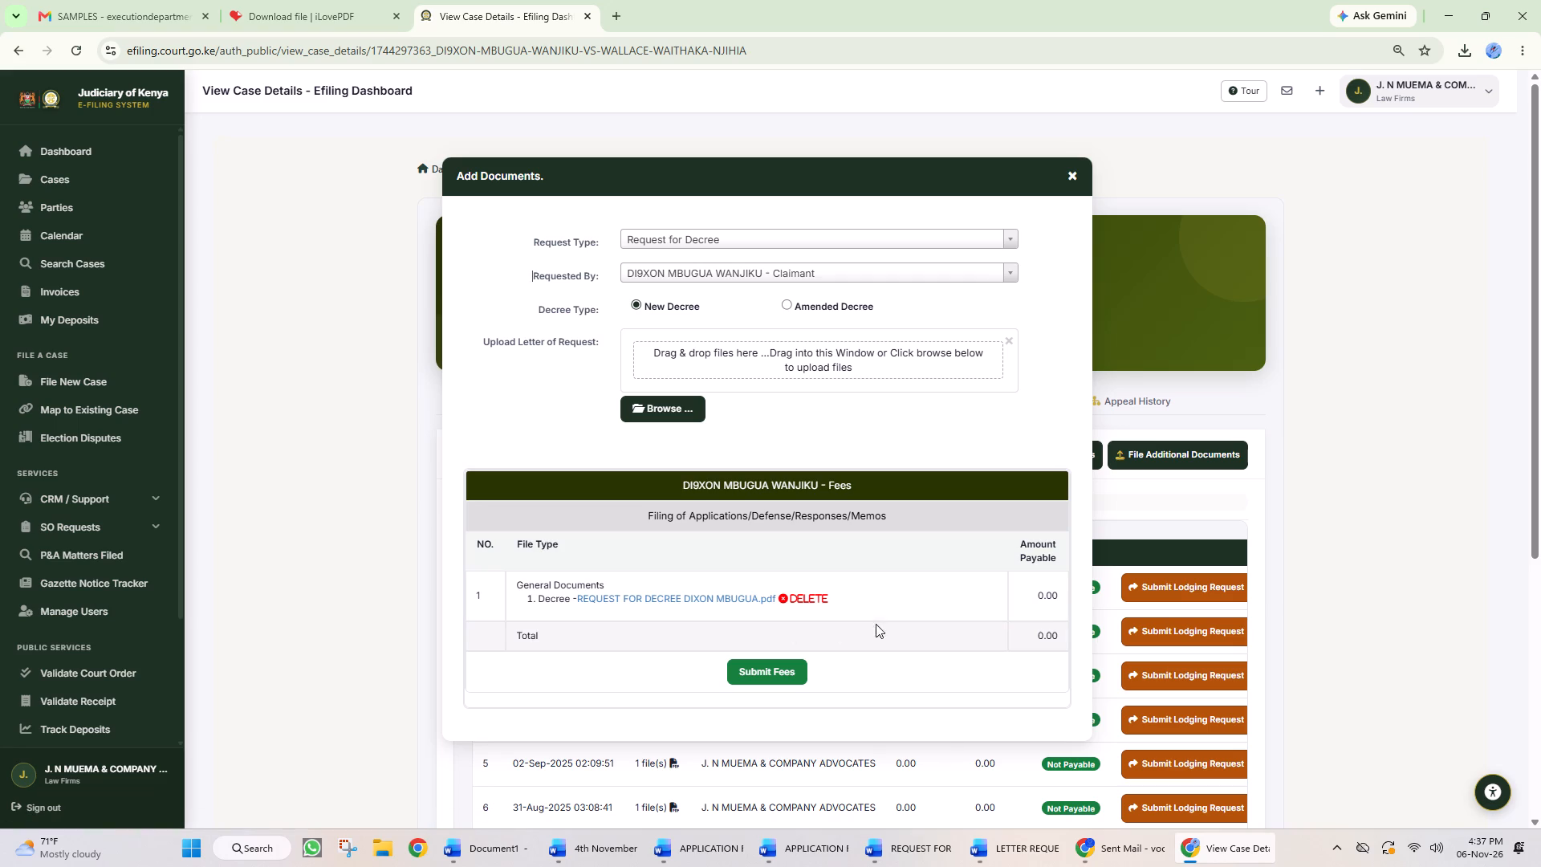
left_click(802, 678)
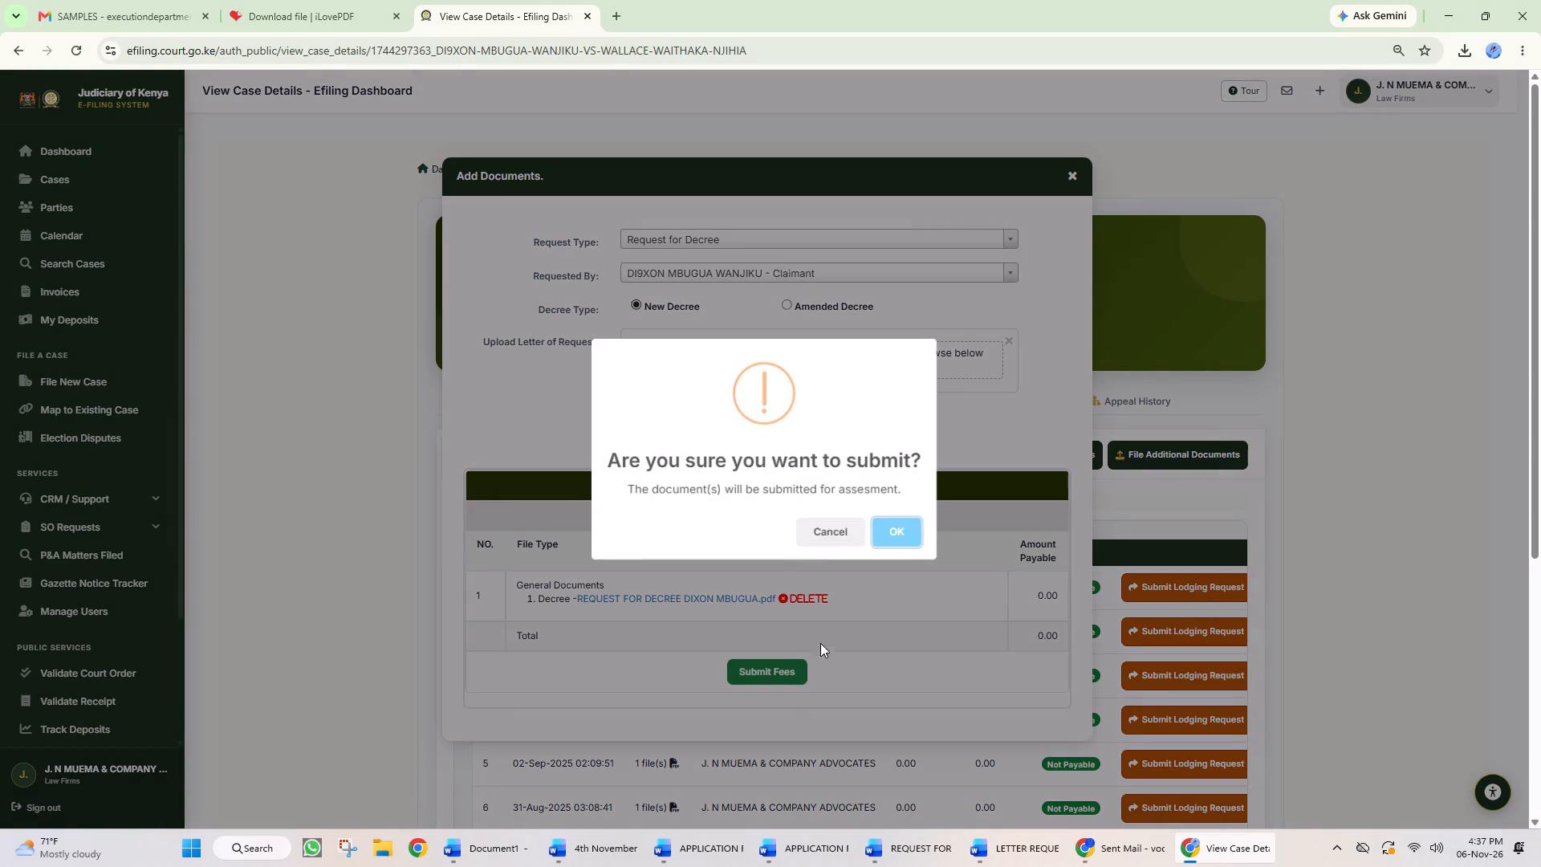
left_click(906, 531)
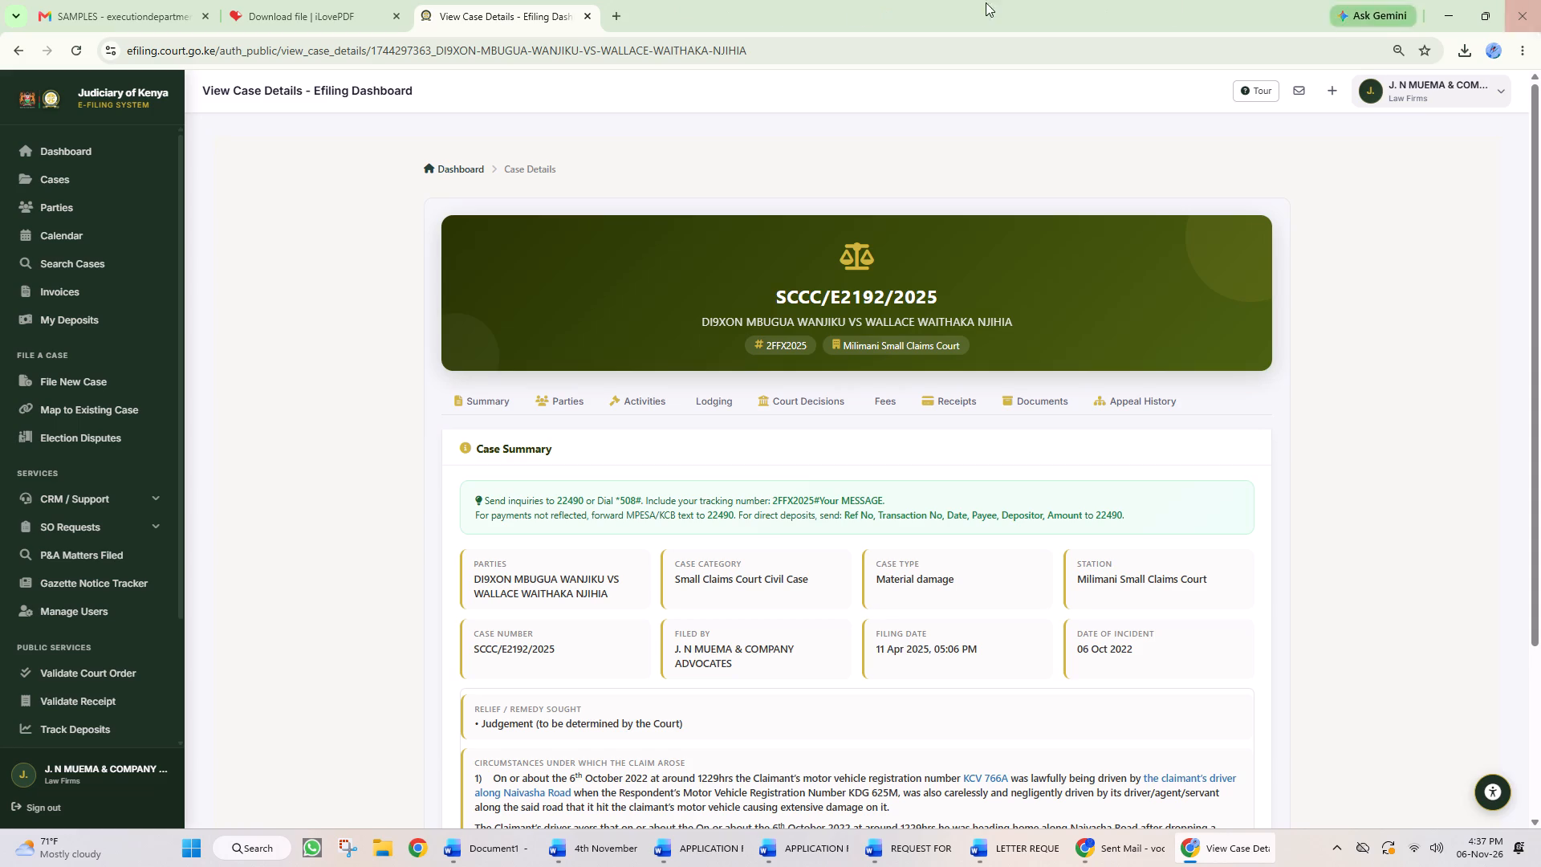
Start another Word to PDF conversion in iLovePDF and check the 4:29 PM warrants-of-attachment extraction letter from Downloads in the preview.
left_click(315, 14)
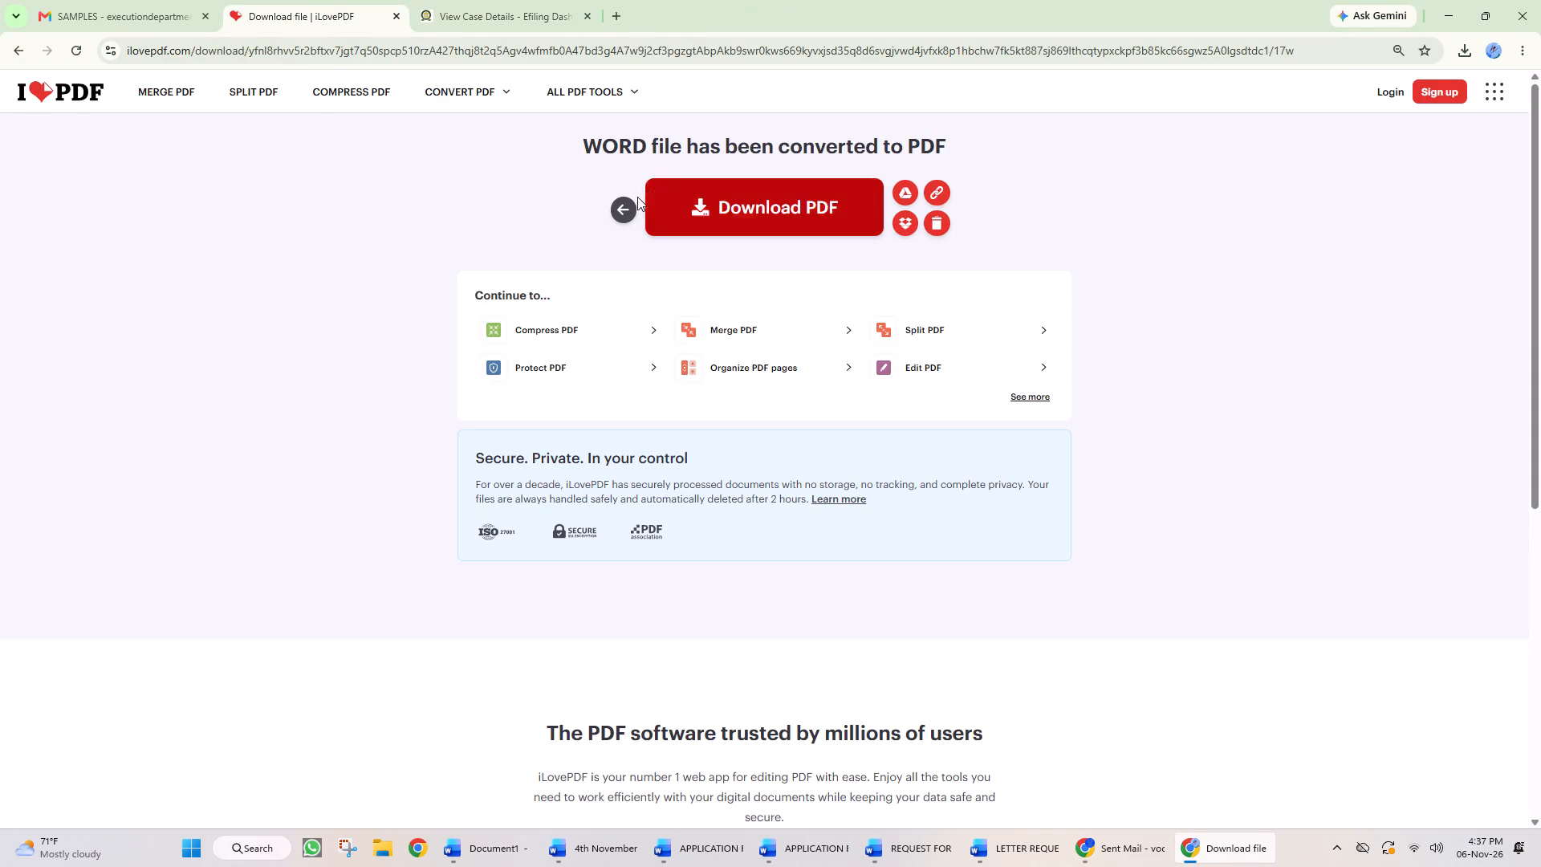
left_click(629, 207)
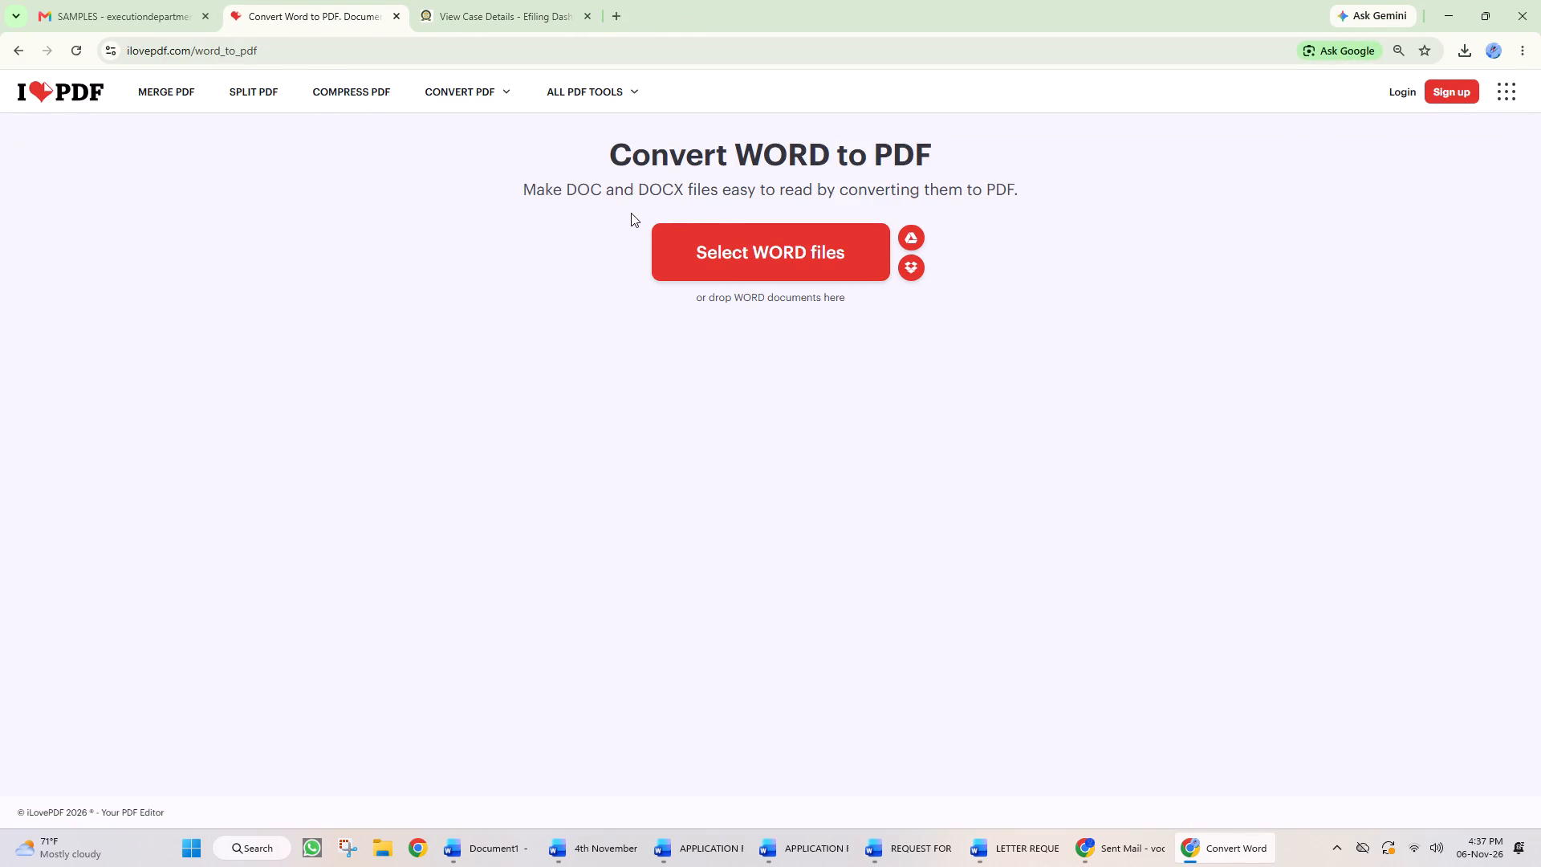
left_click(723, 243)
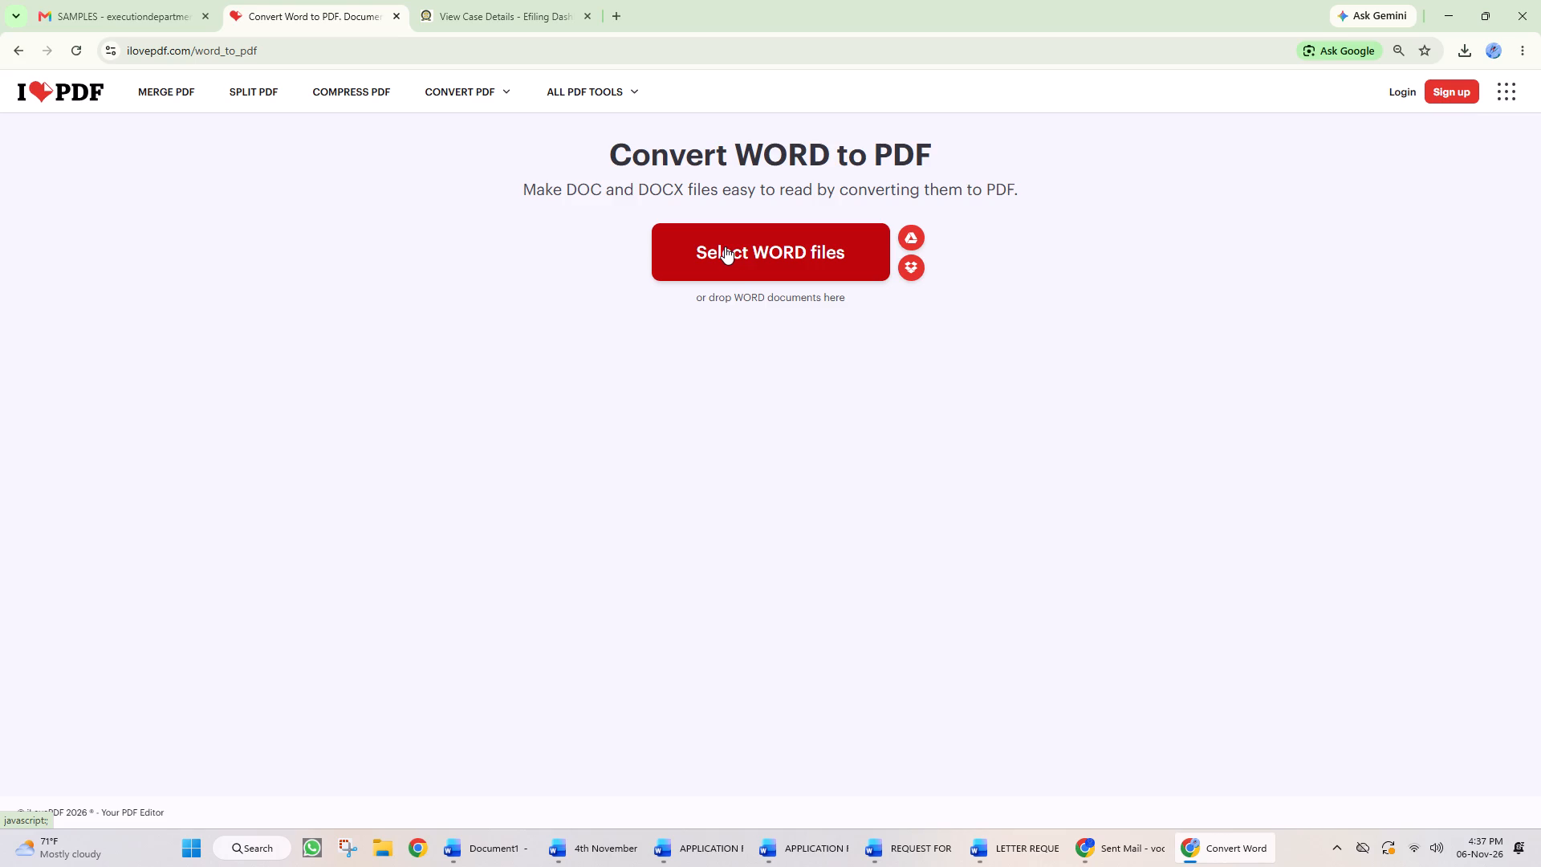
double_click(725, 246)
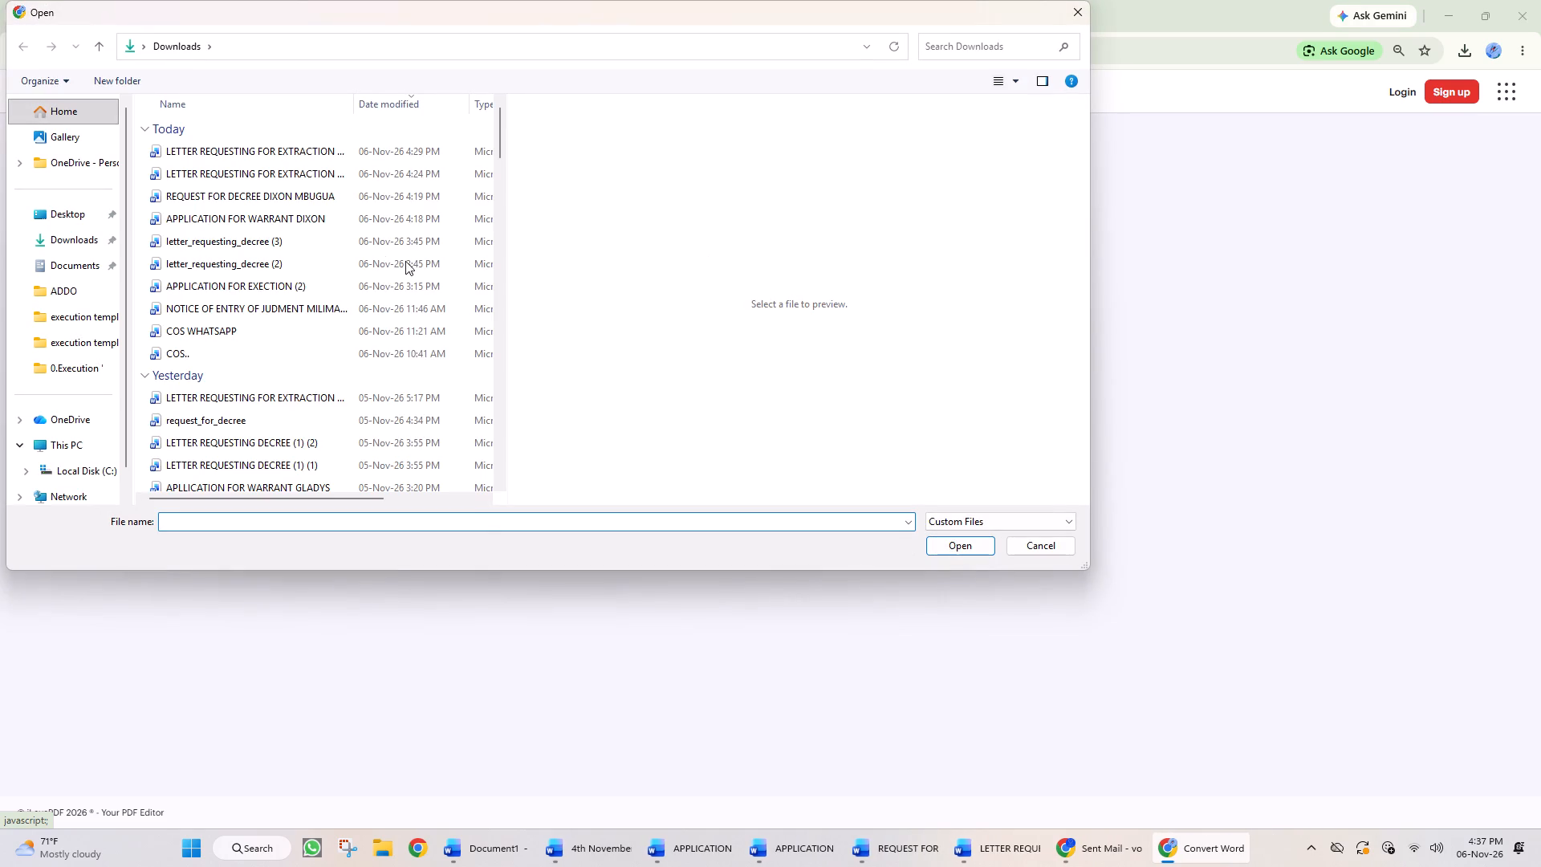
left_click(310, 154)
scroll(673, 289, "down", 1)
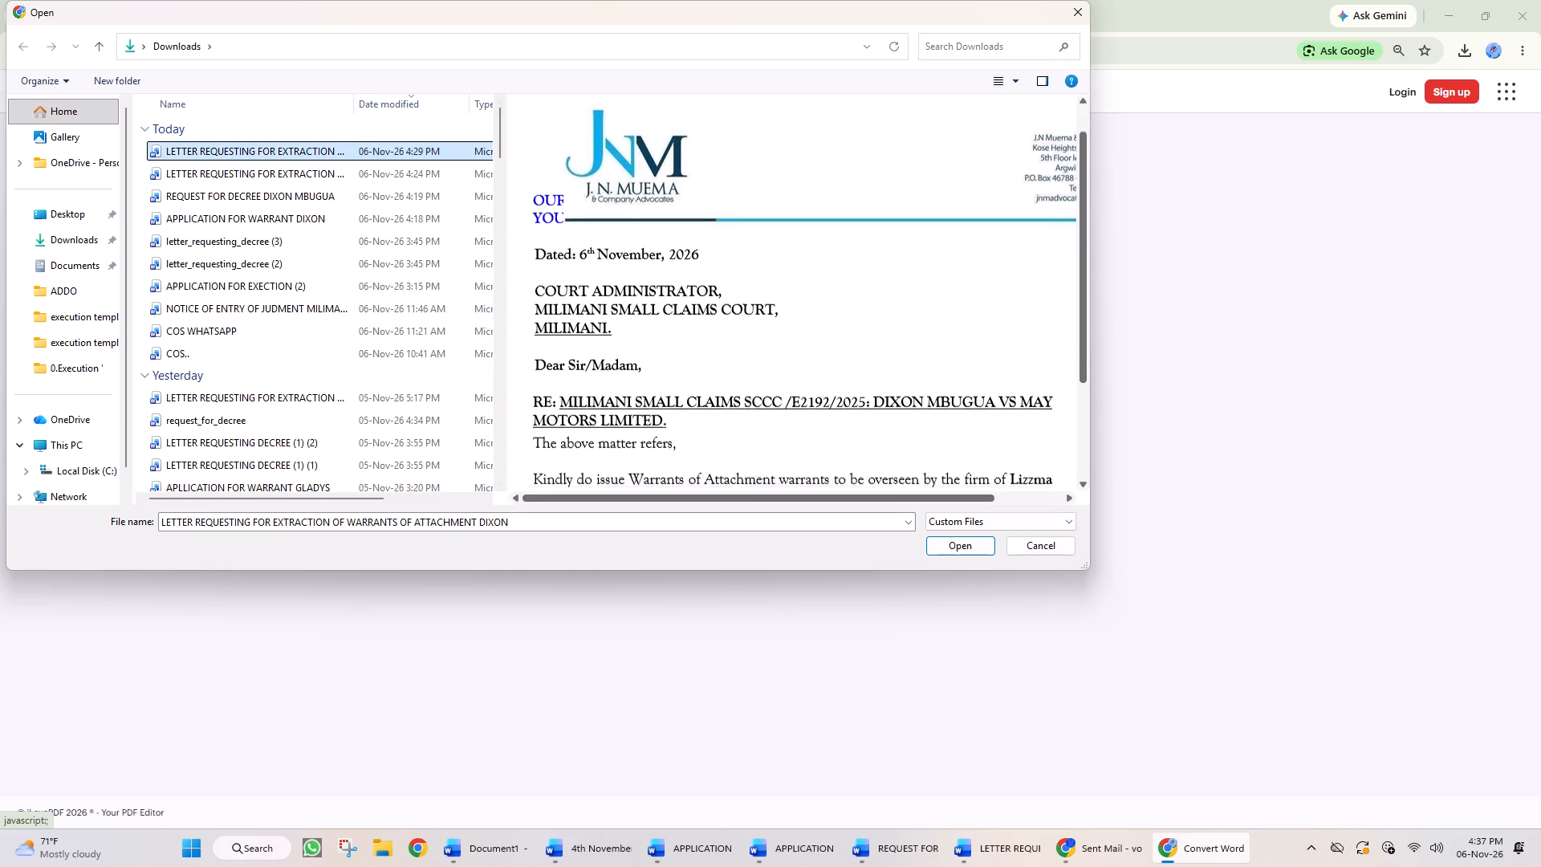
scroll(673, 291, "down", 3)
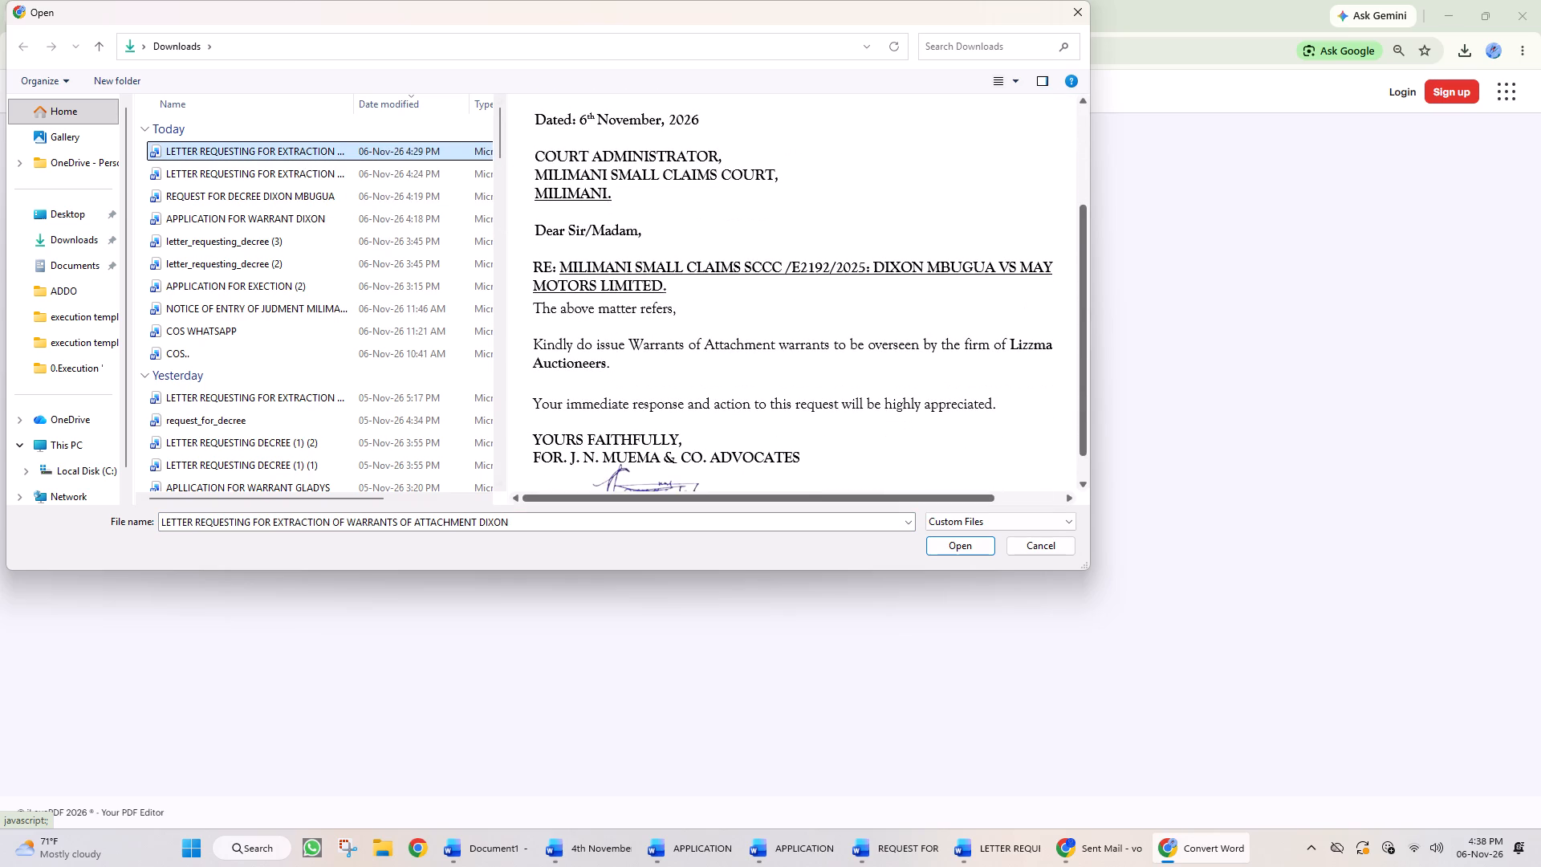
scroll(864, 321, "up", 4)
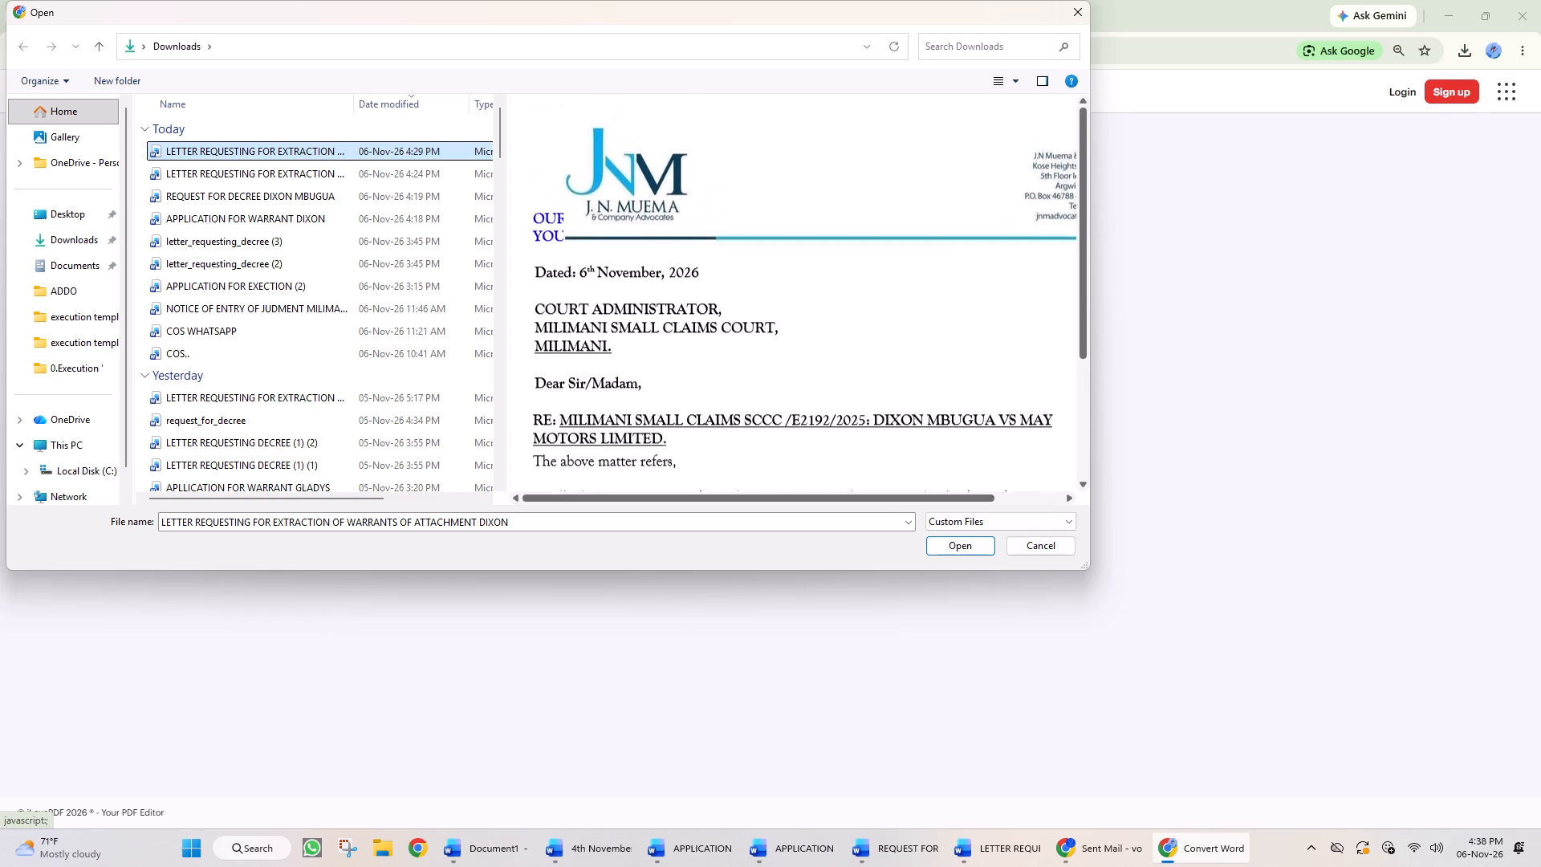
scroll(864, 317, "up", 1)
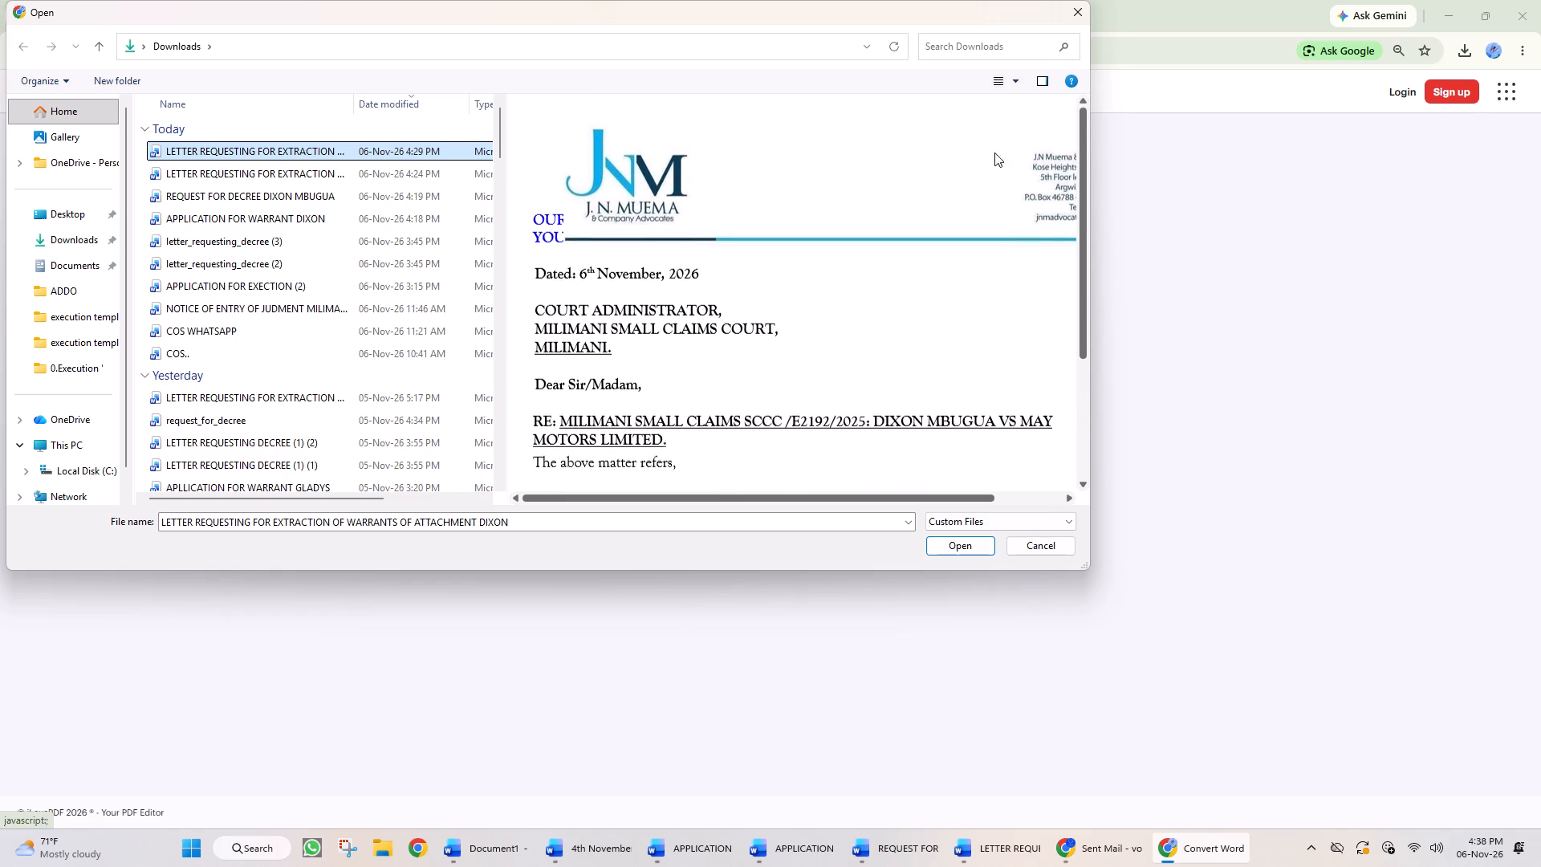
scroll(742, 215, "up", 1)
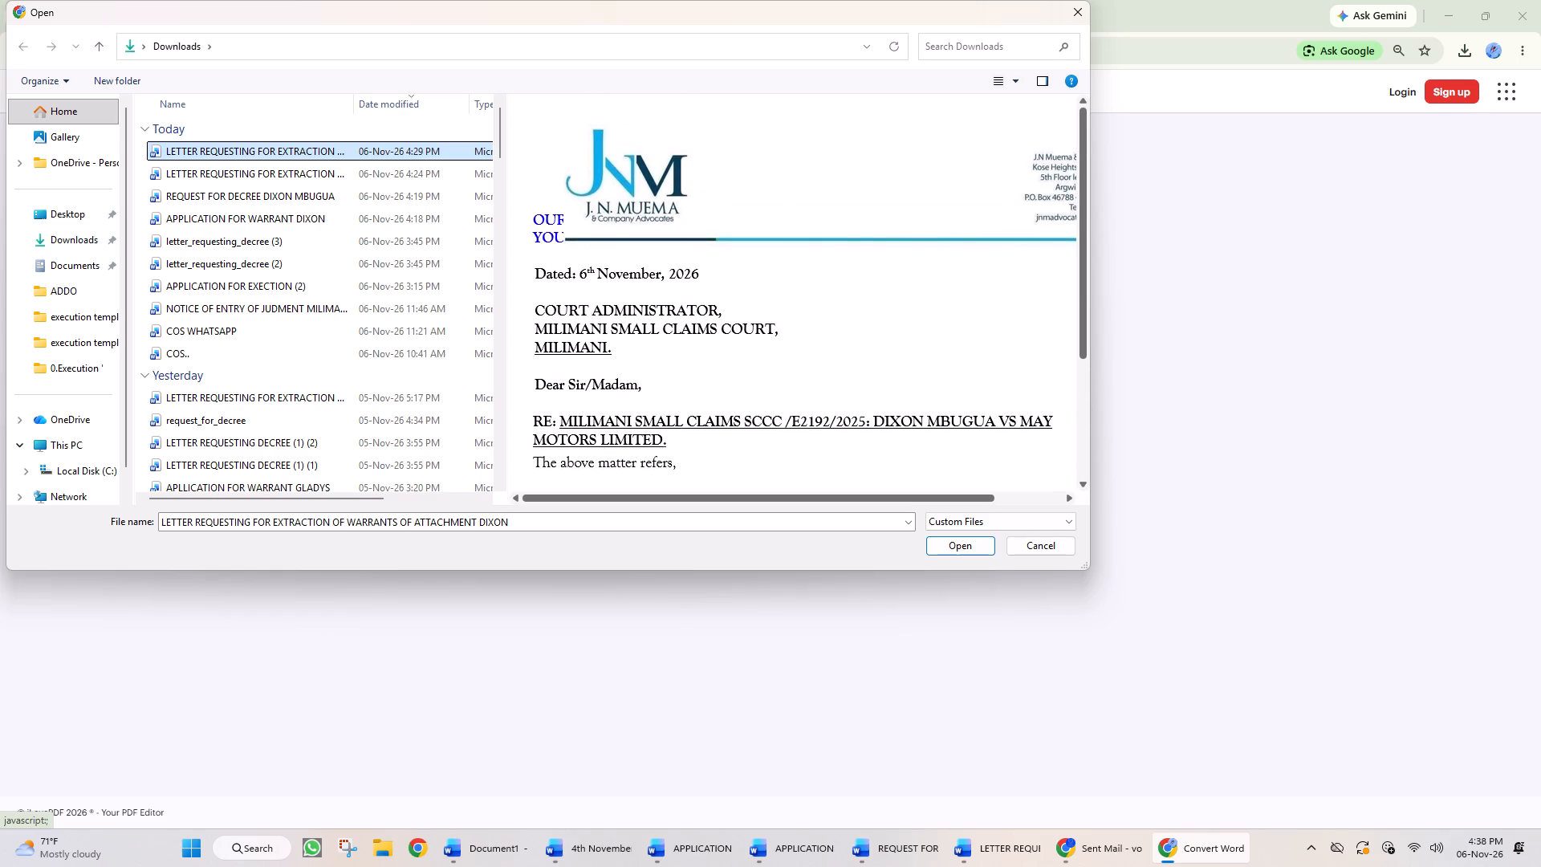
scroll(553, 243, "down", 2)
scroll(665, 221, "up", 3)
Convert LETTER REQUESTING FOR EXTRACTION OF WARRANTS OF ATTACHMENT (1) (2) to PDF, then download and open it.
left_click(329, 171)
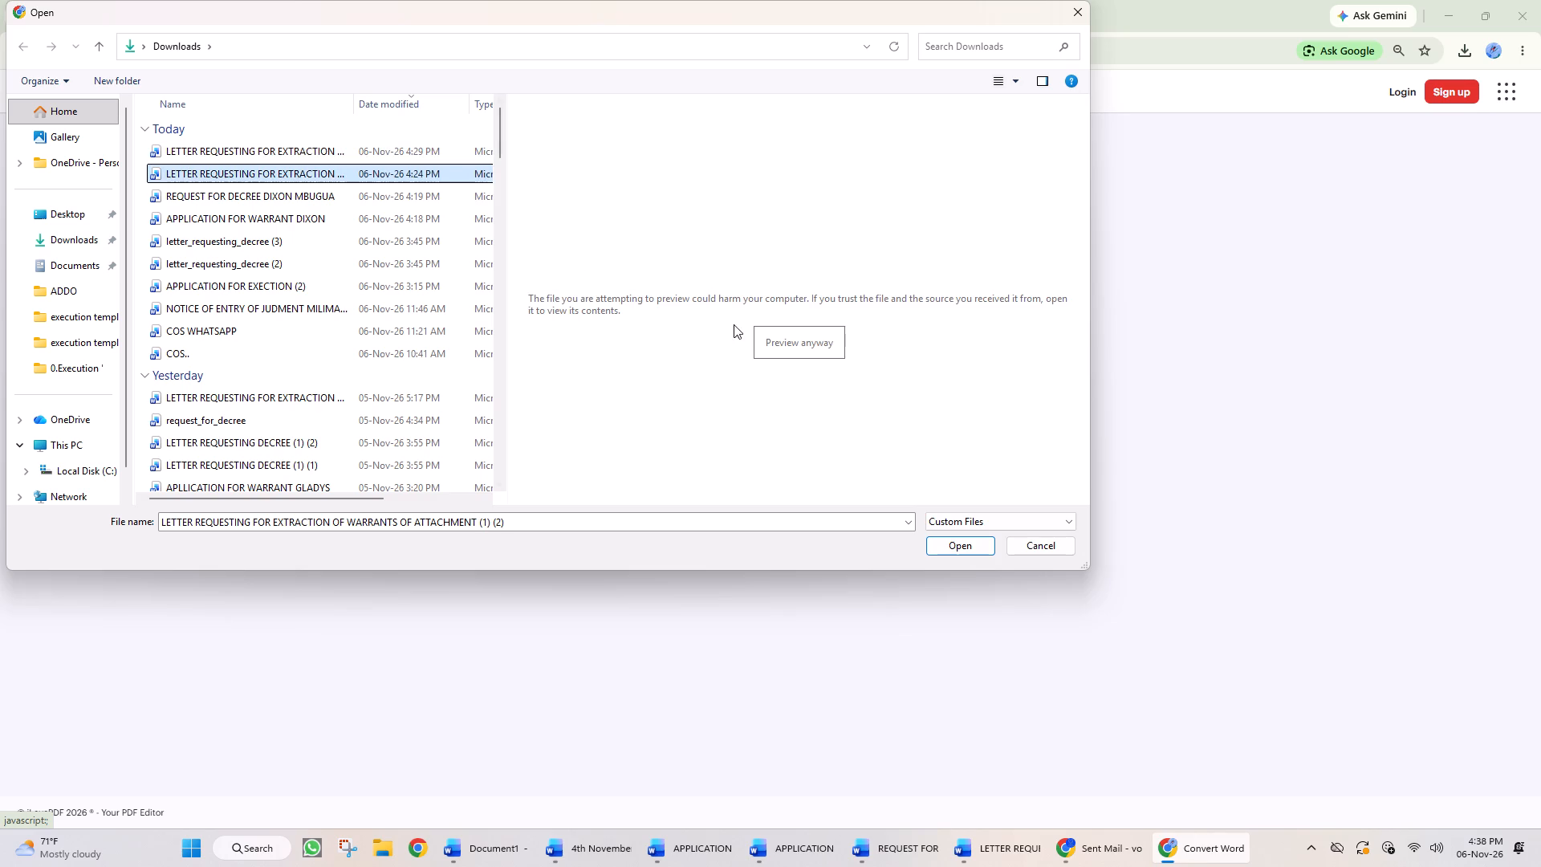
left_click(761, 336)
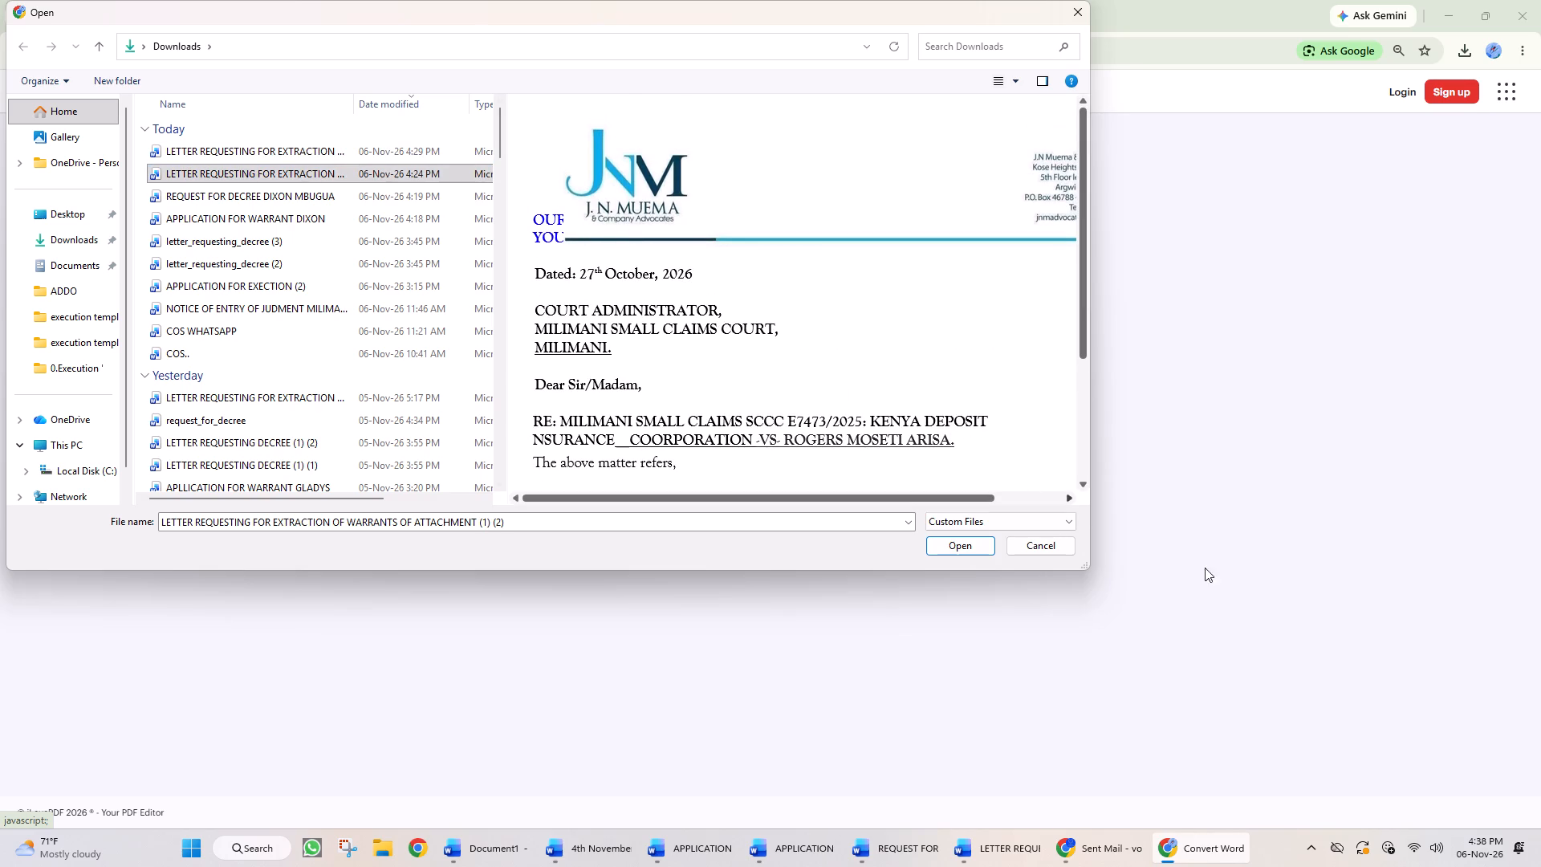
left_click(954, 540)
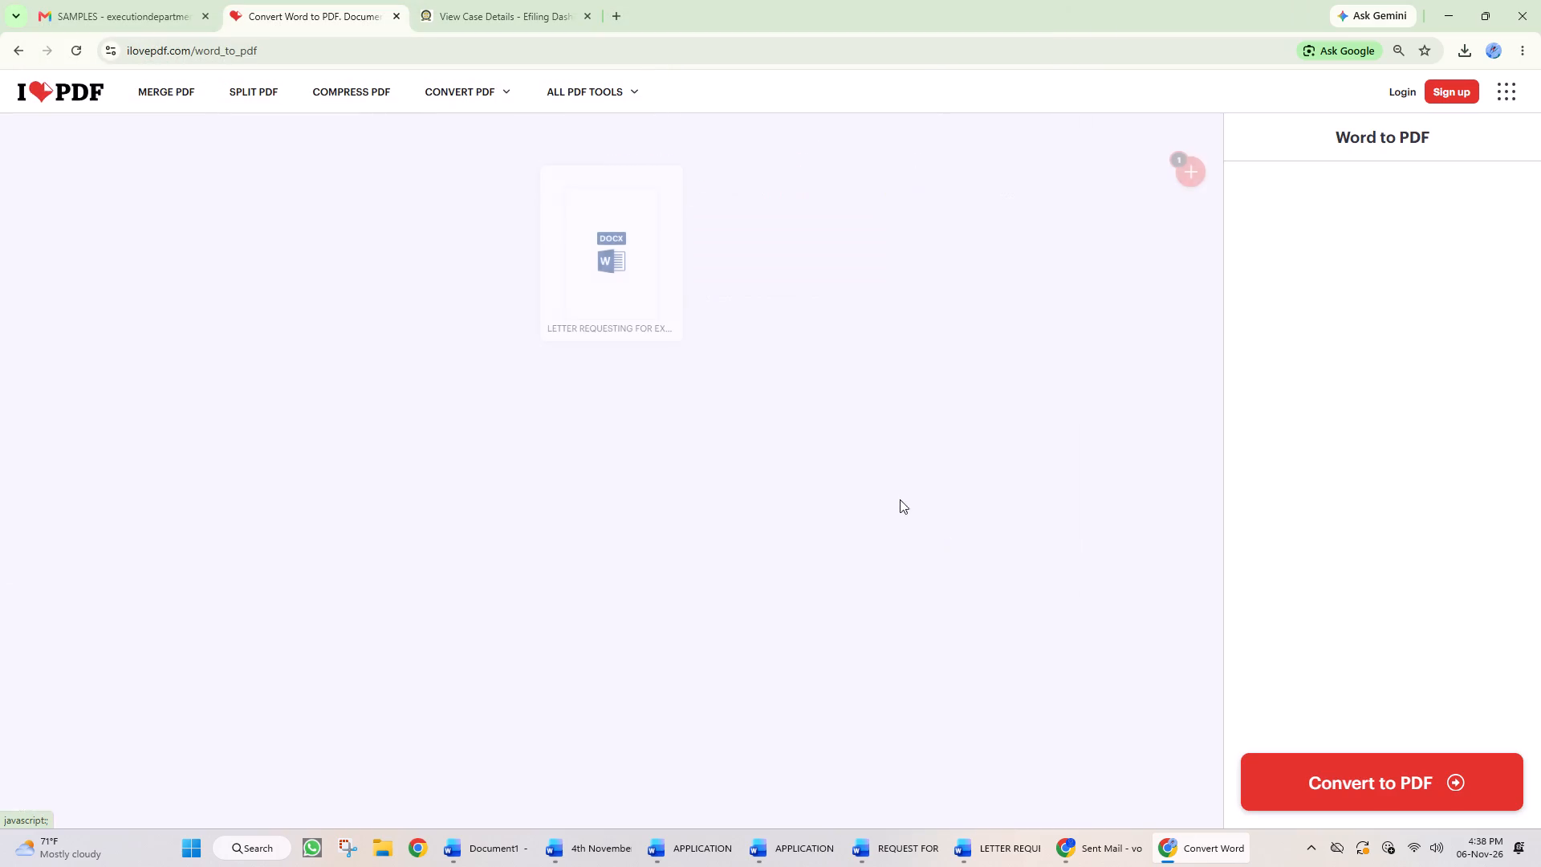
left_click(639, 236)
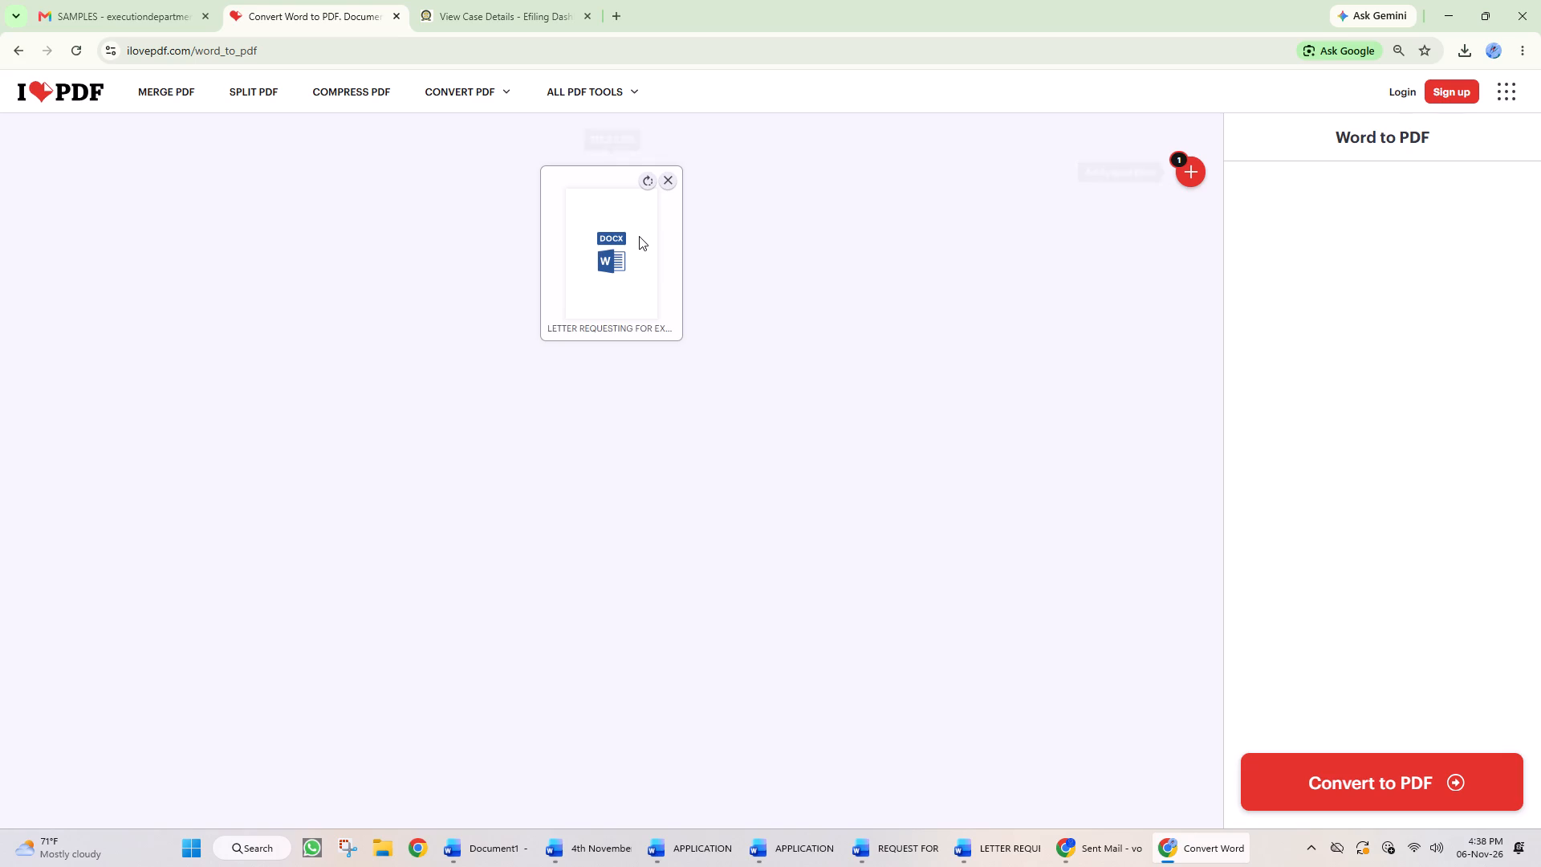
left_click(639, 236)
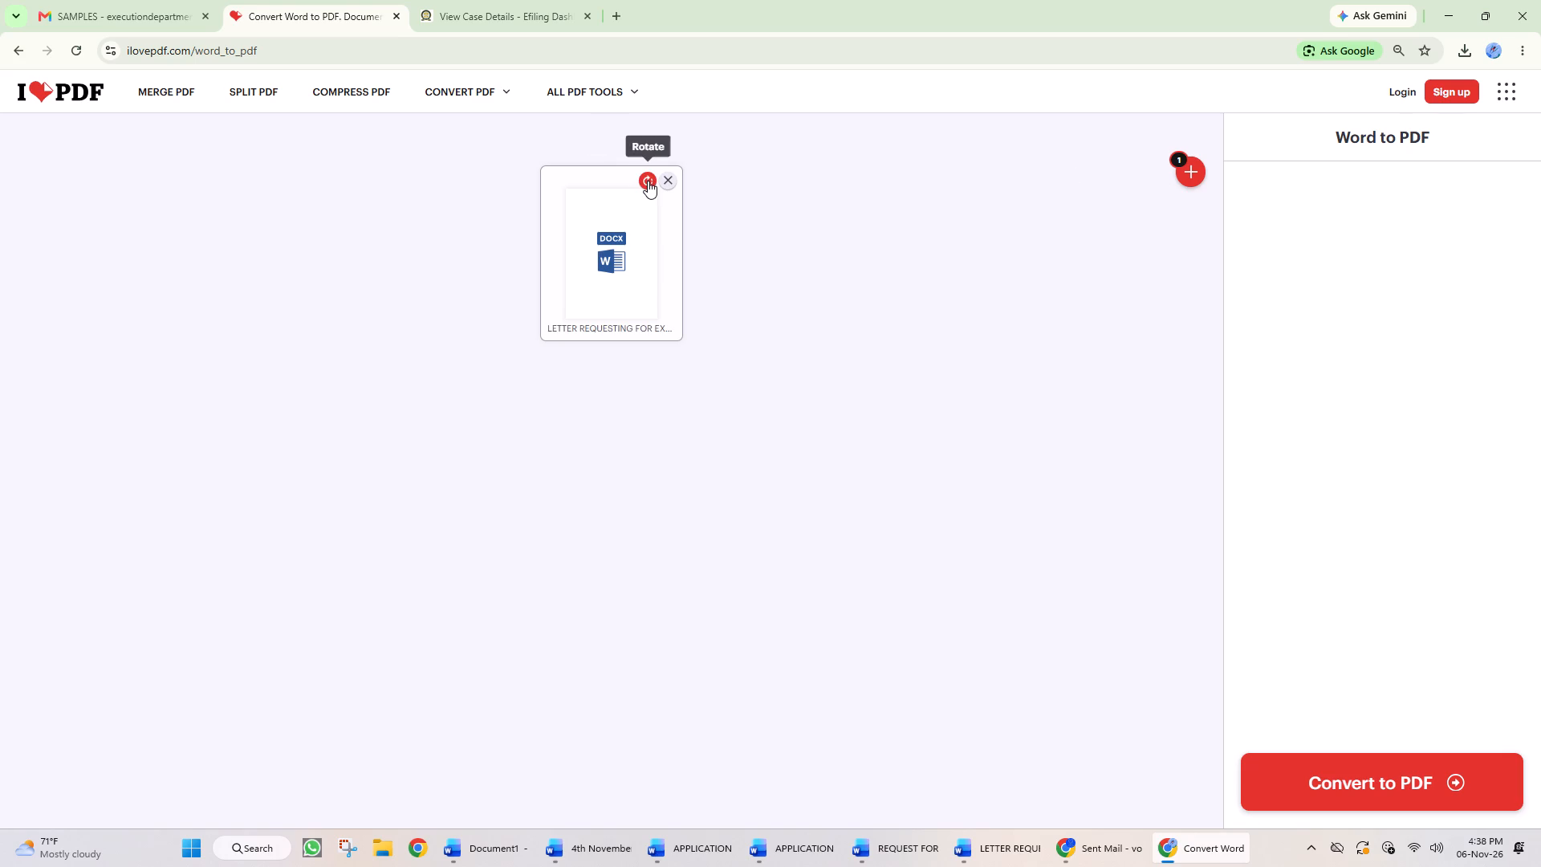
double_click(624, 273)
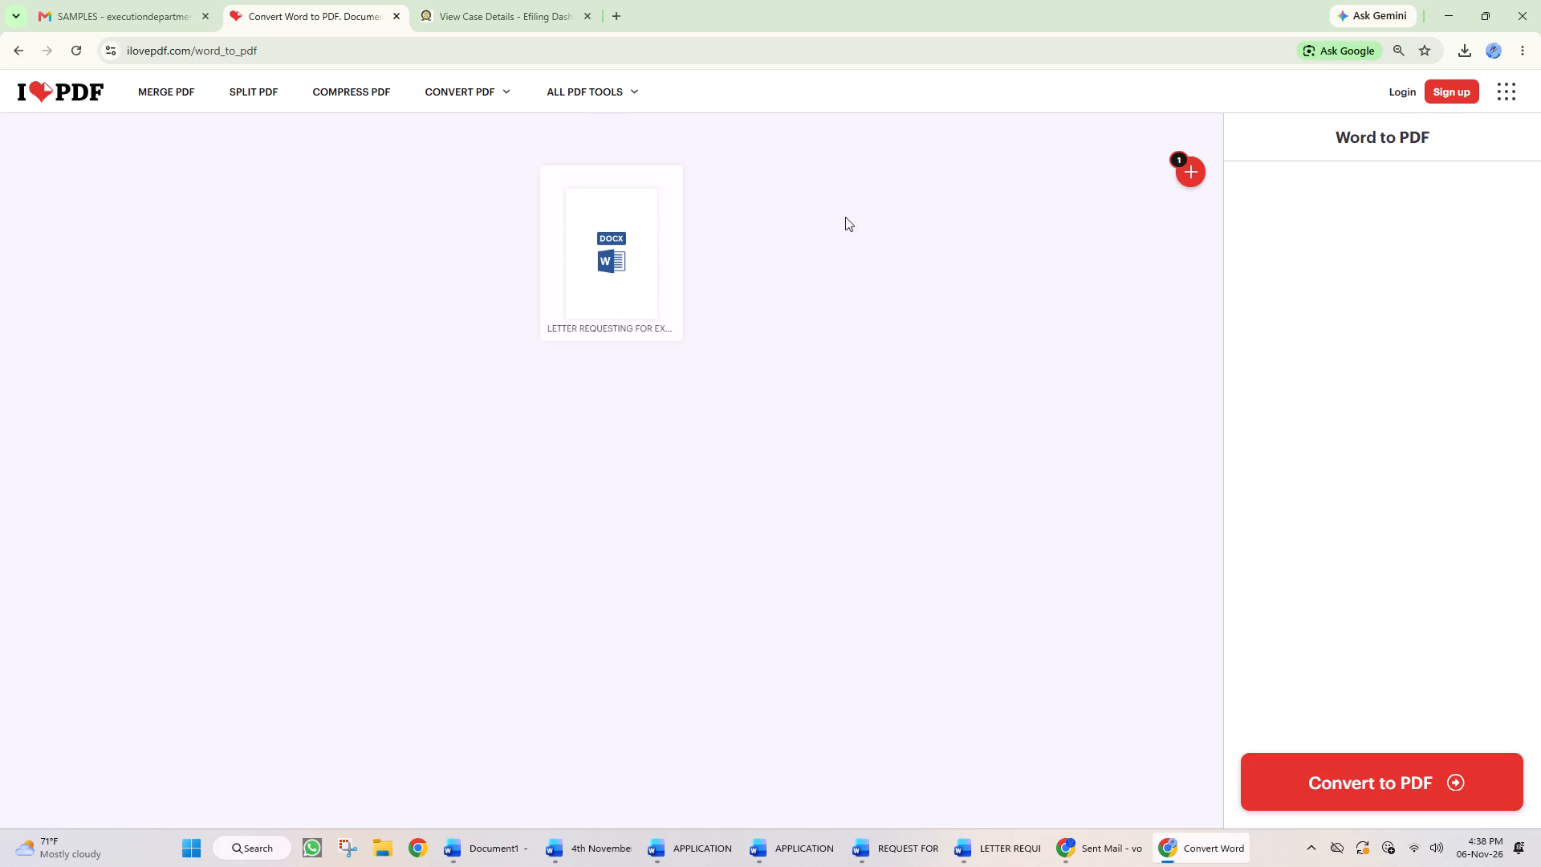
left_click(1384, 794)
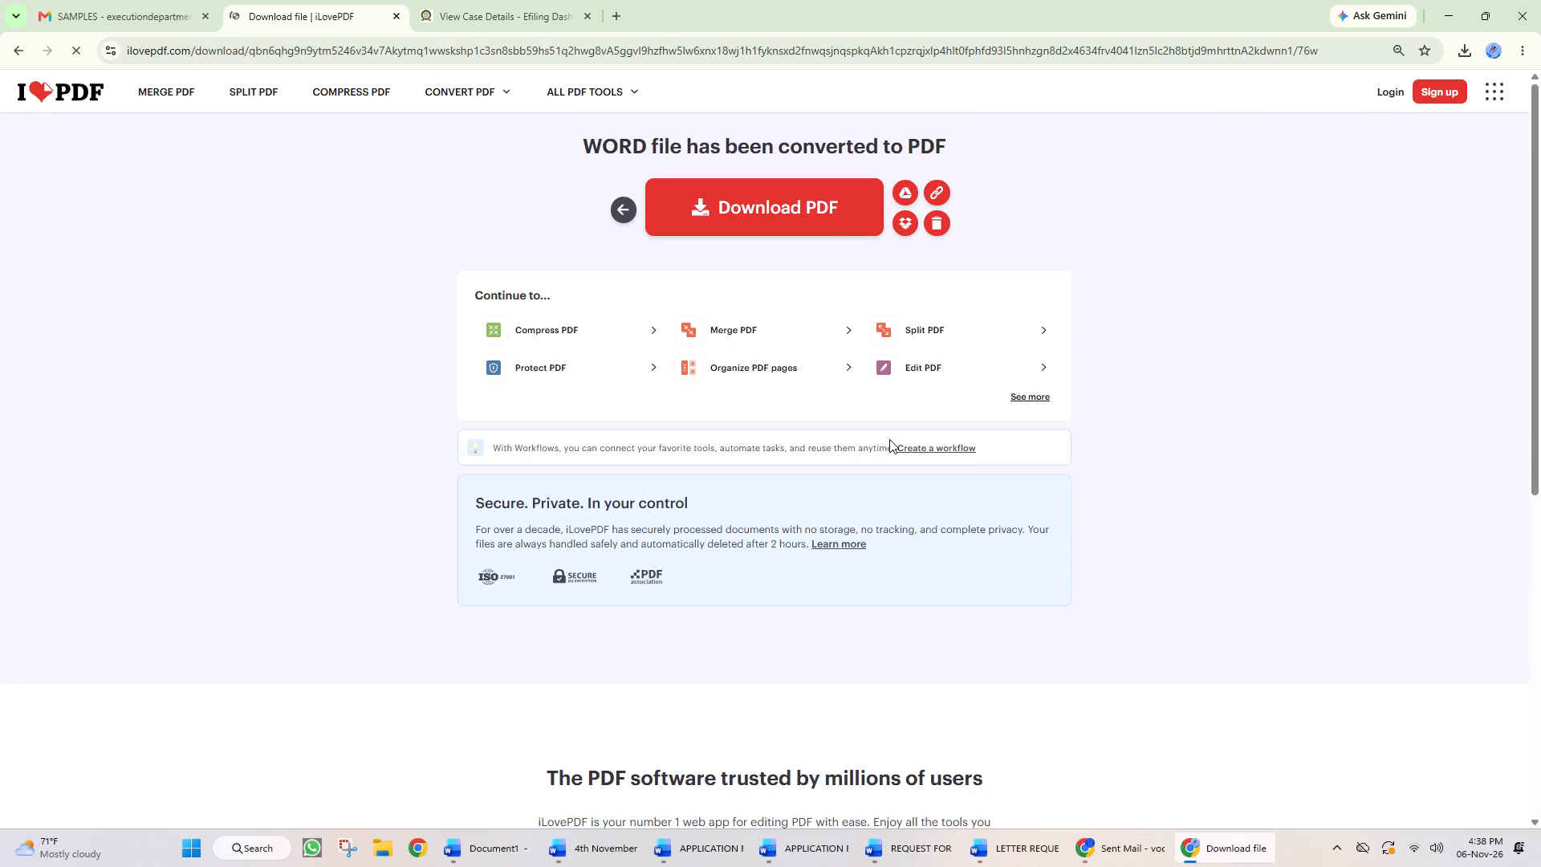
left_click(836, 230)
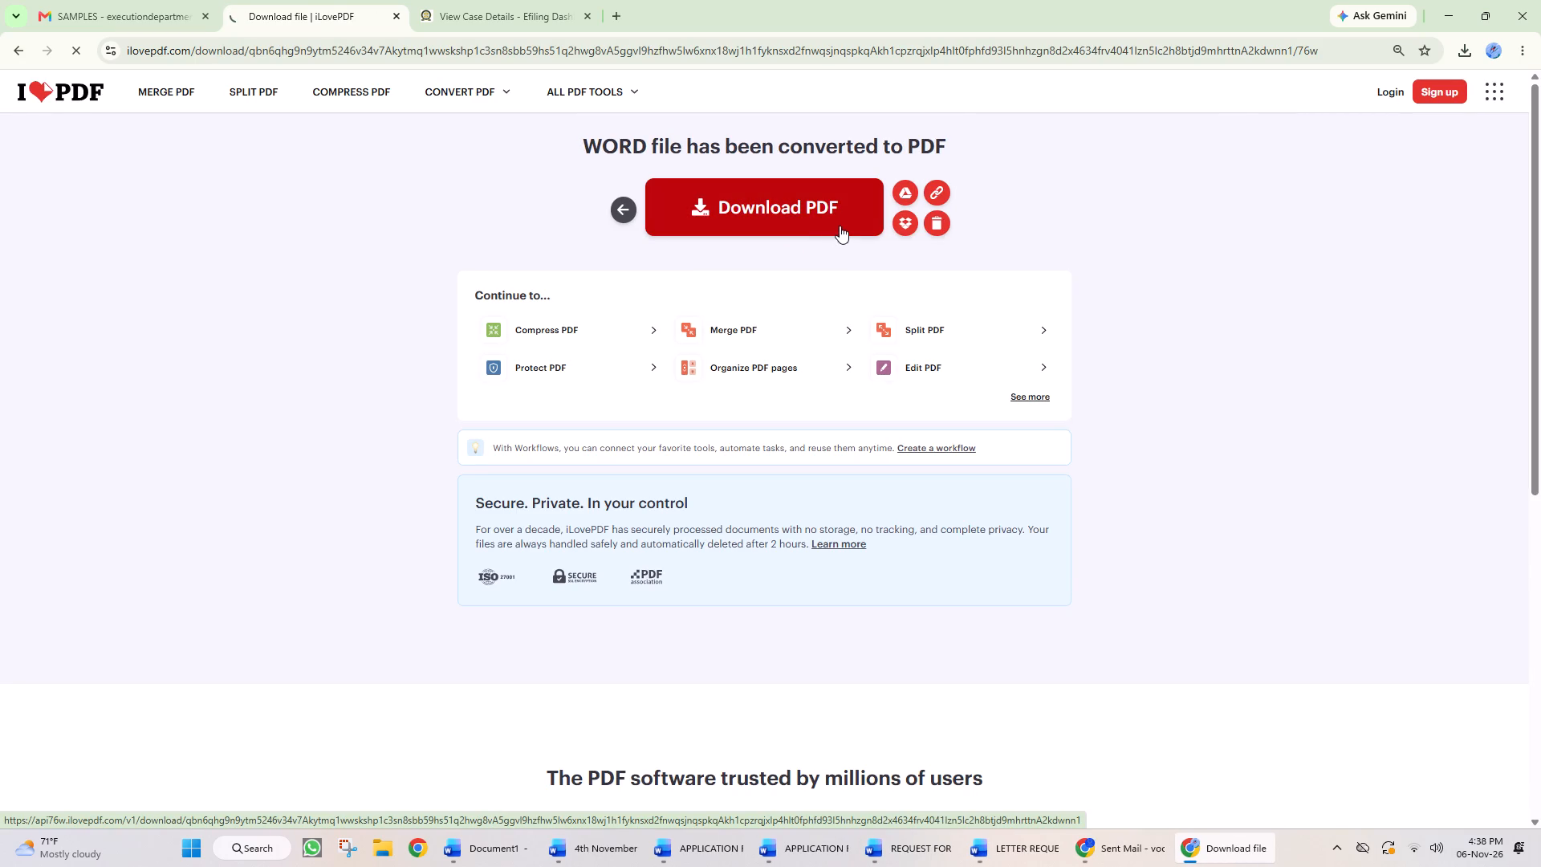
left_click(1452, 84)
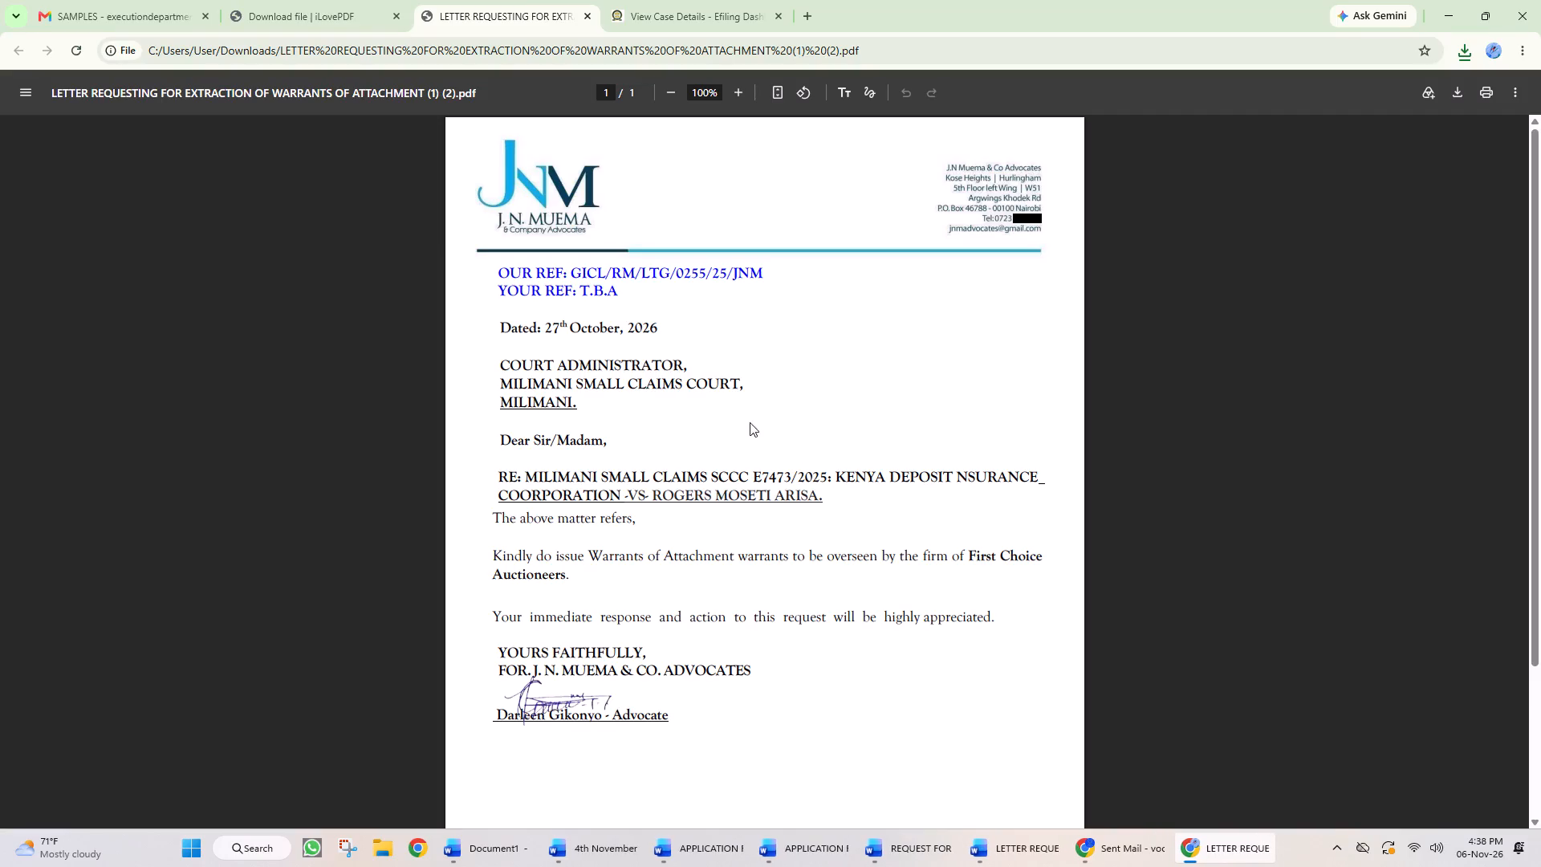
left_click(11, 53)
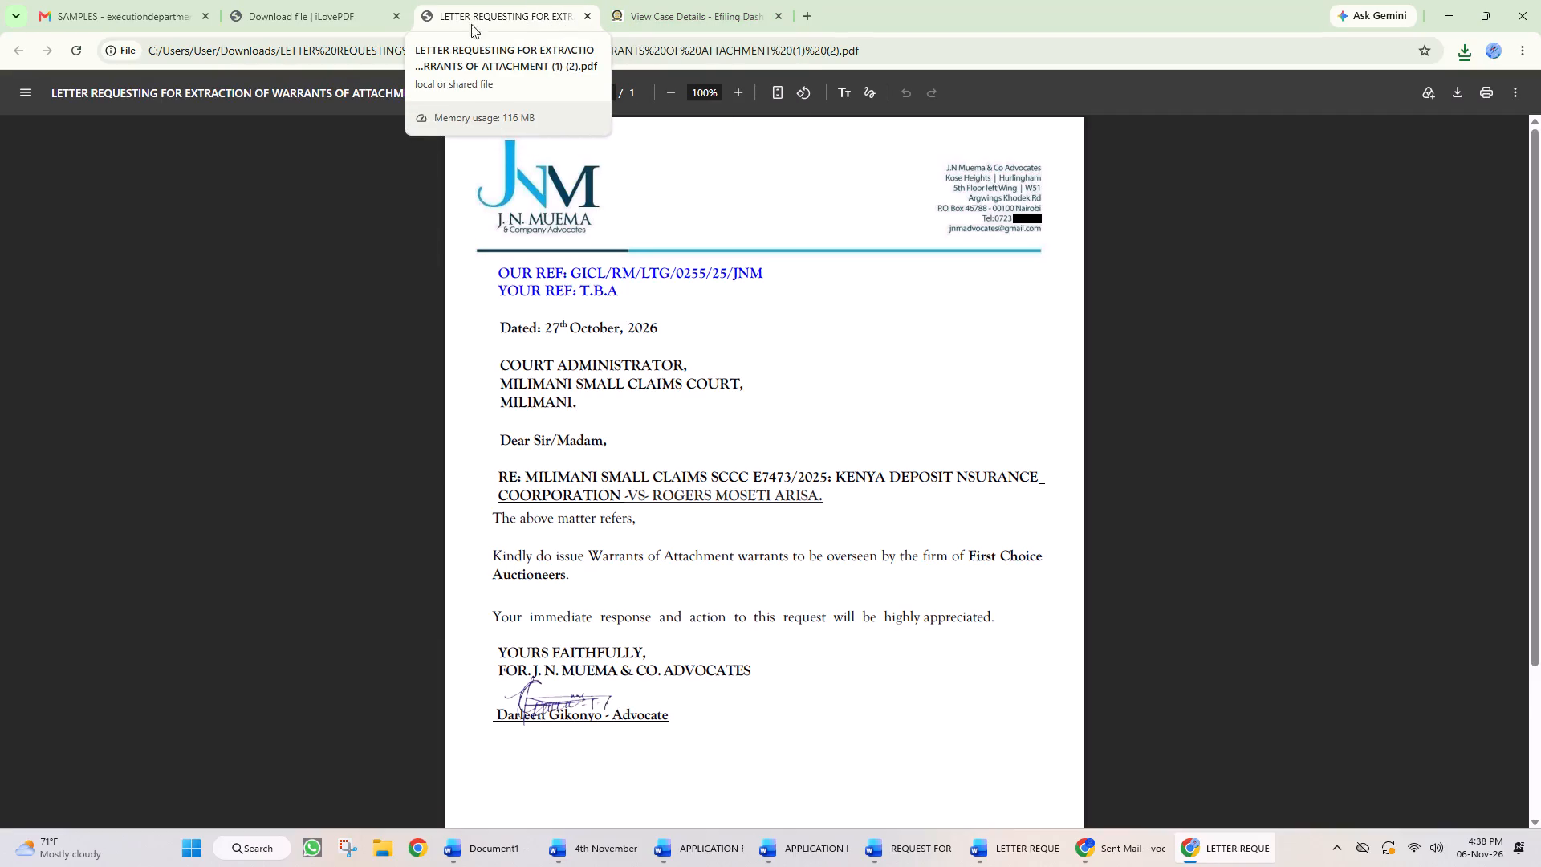
left_click(358, 14)
left_click(614, 210)
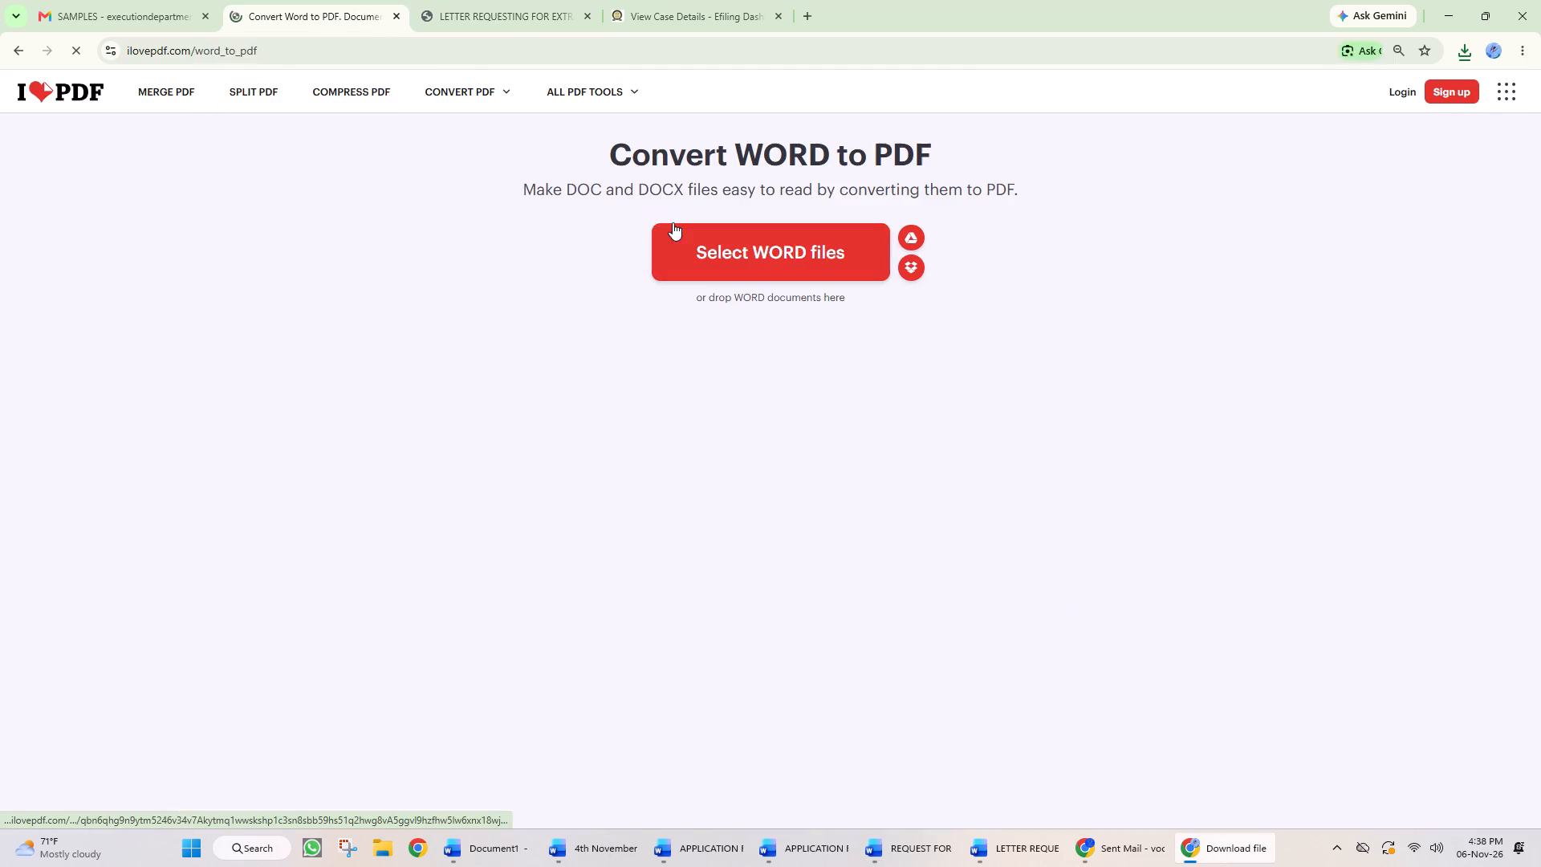
left_click(696, 256)
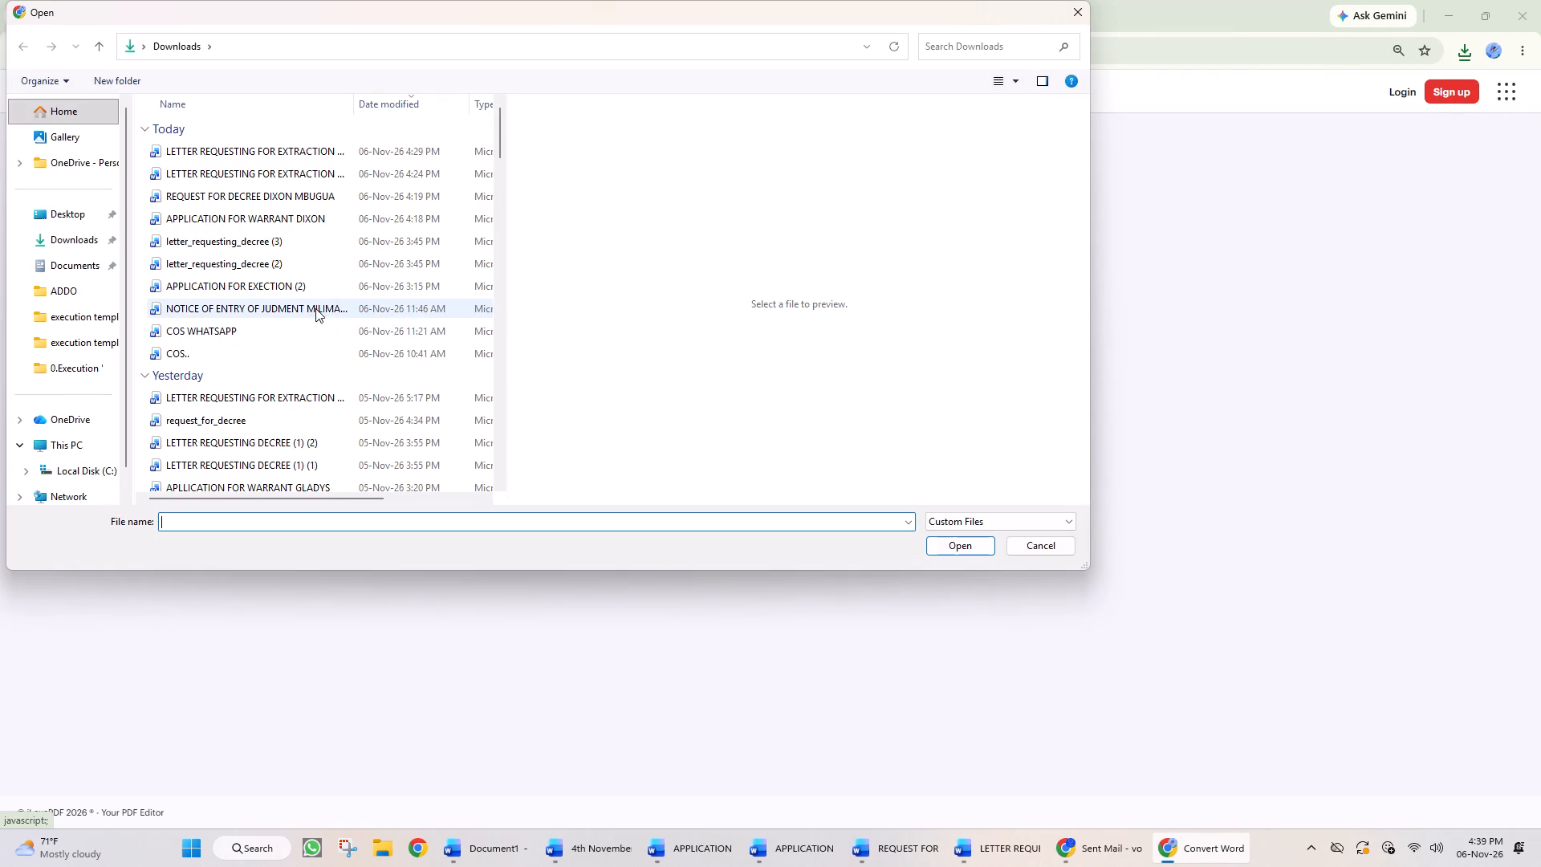
left_click(373, 158)
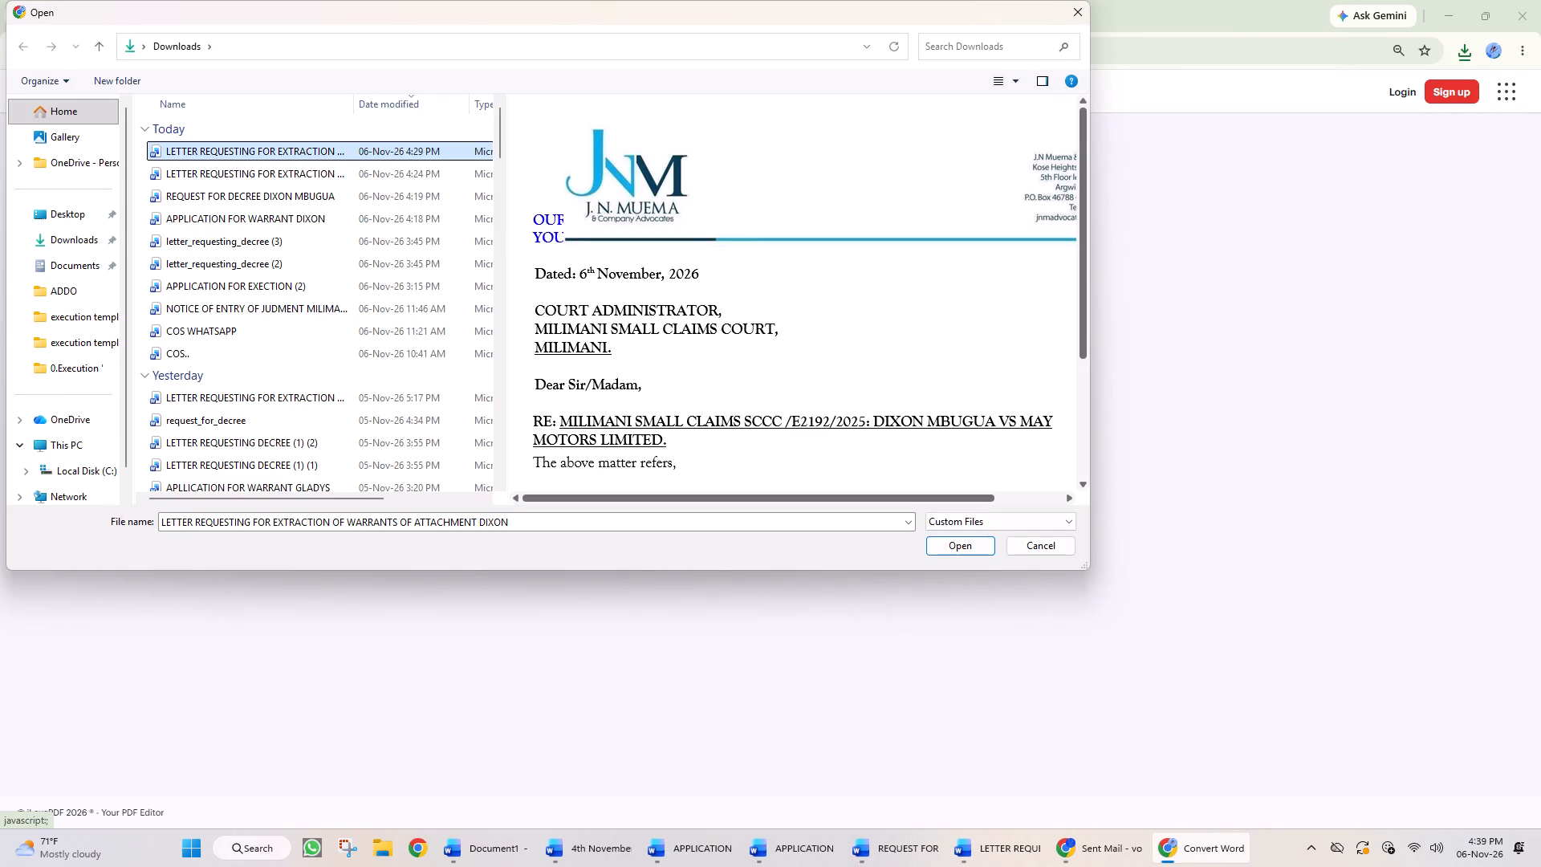
scroll(710, 380, "down", 5)
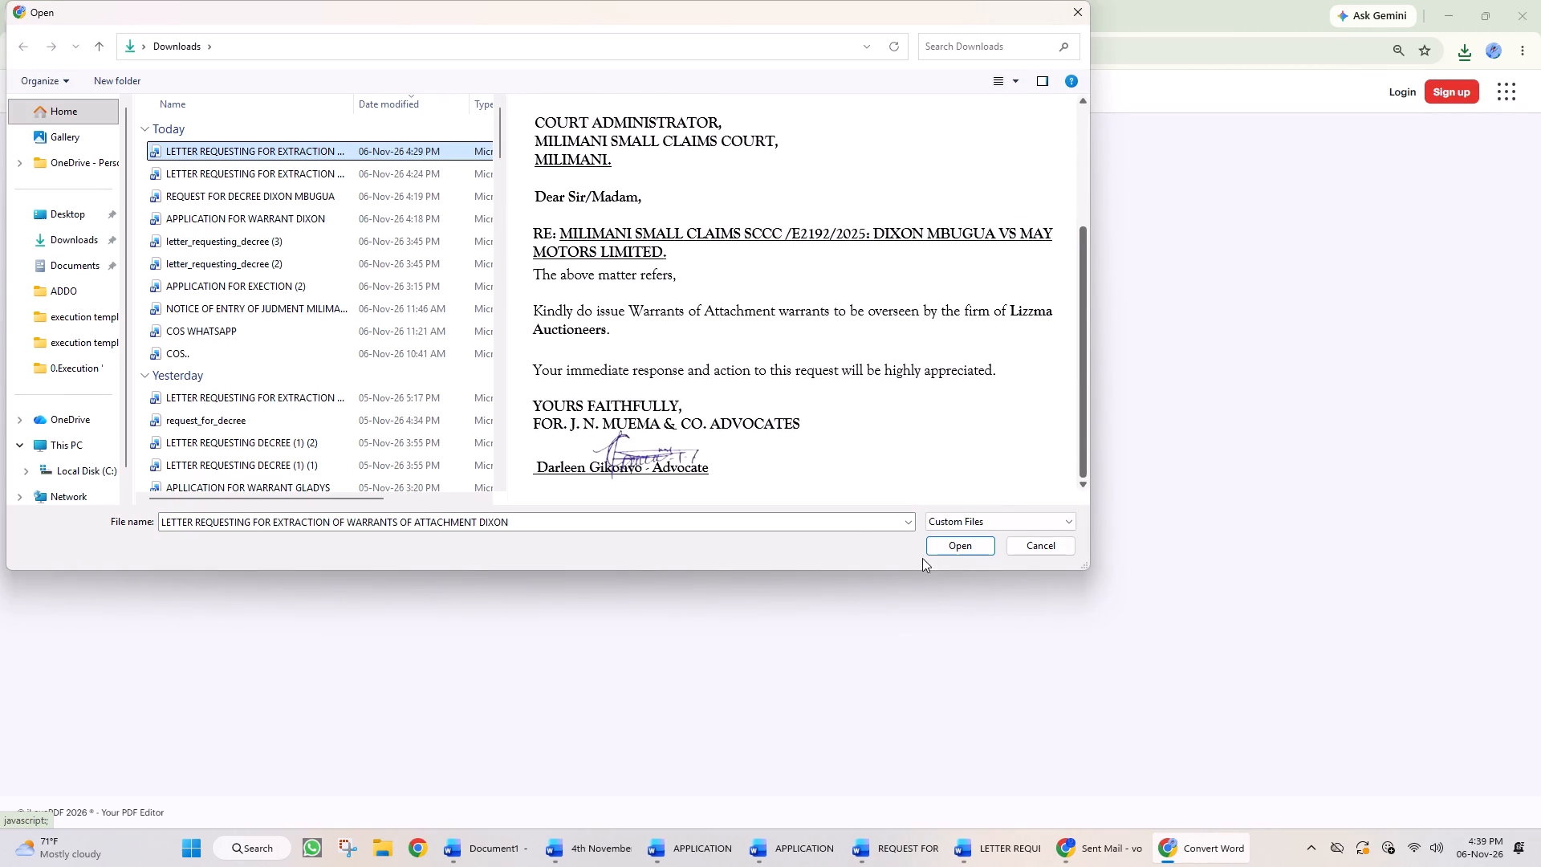
left_click(949, 552)
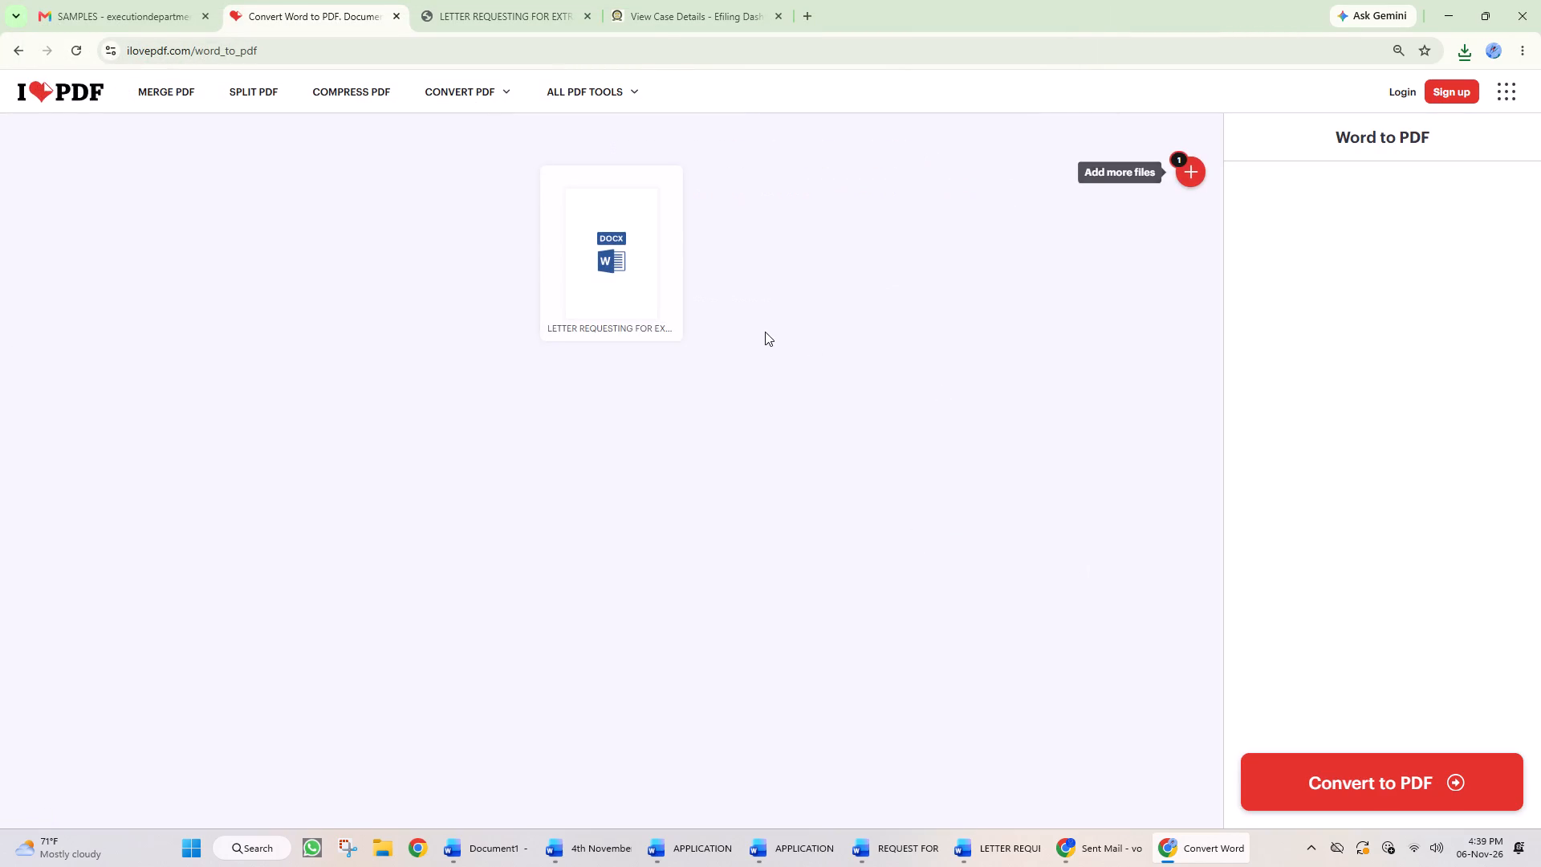
left_click(1349, 775)
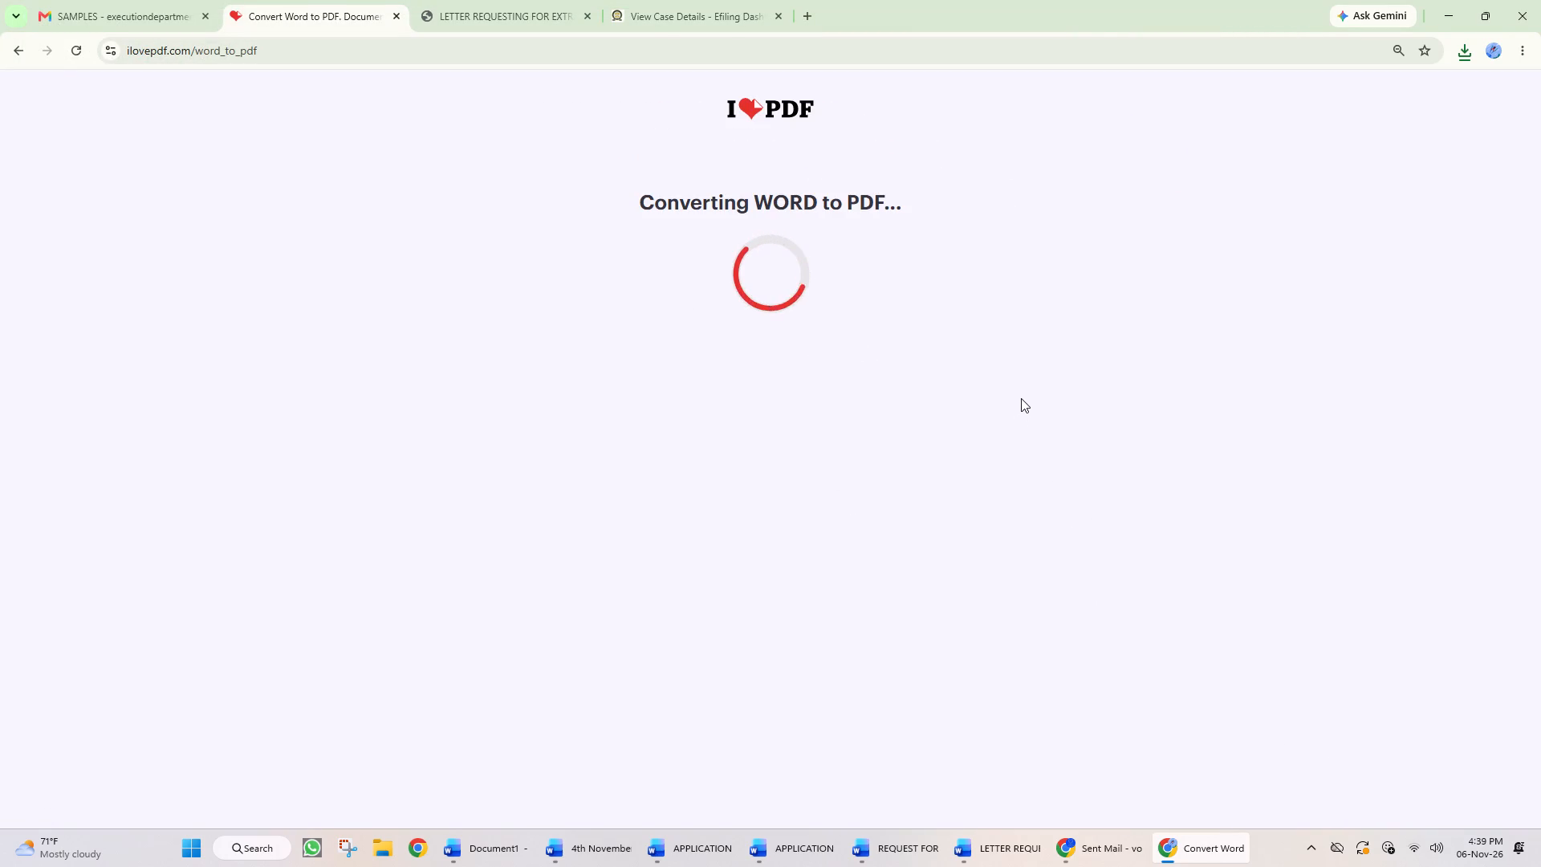
left_click(836, 222)
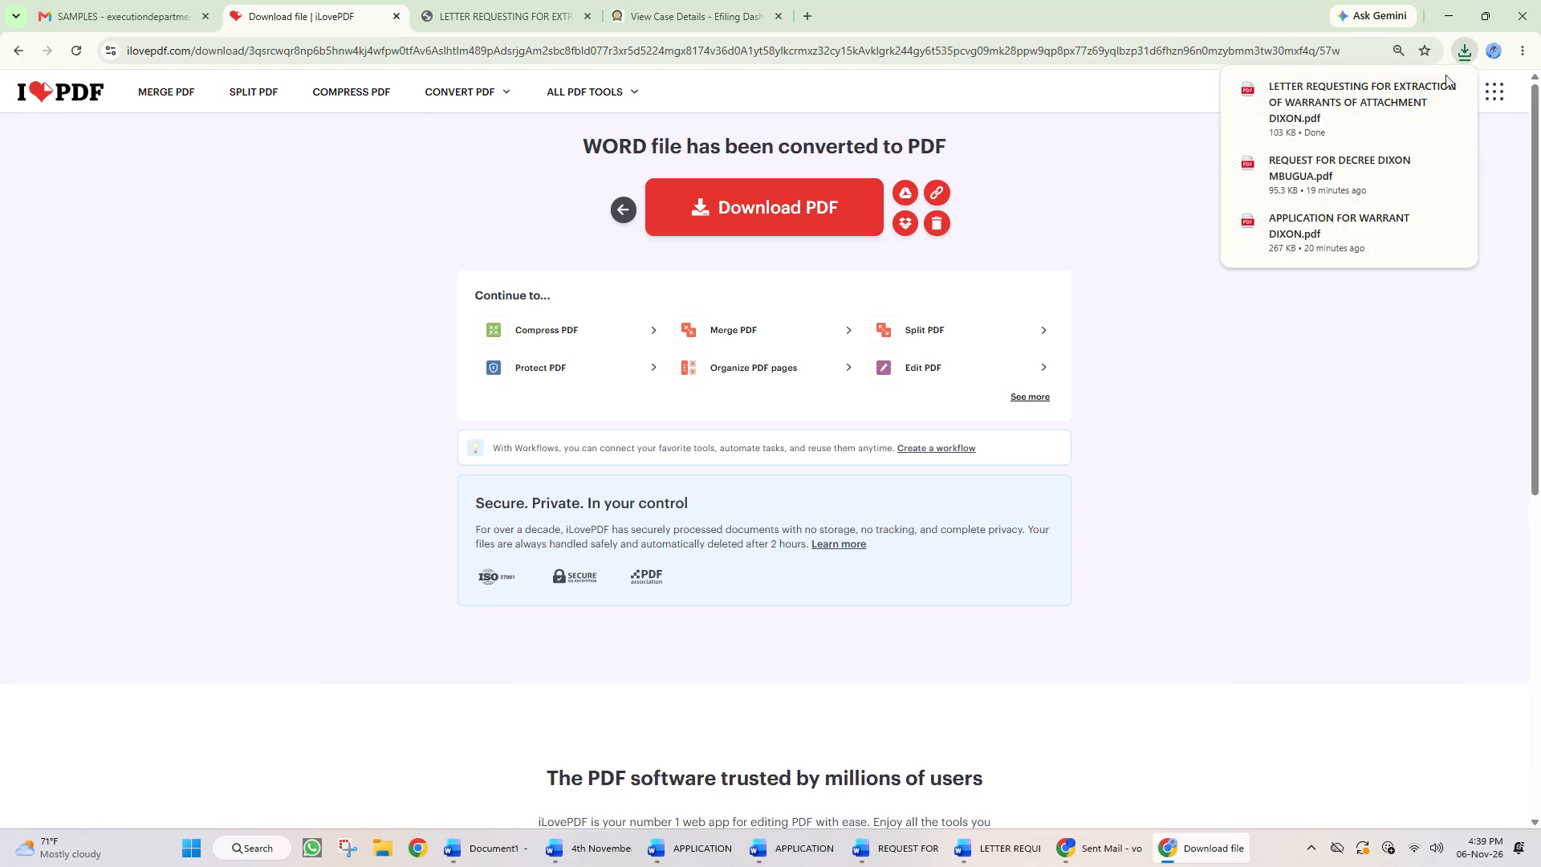
left_click(1450, 88)
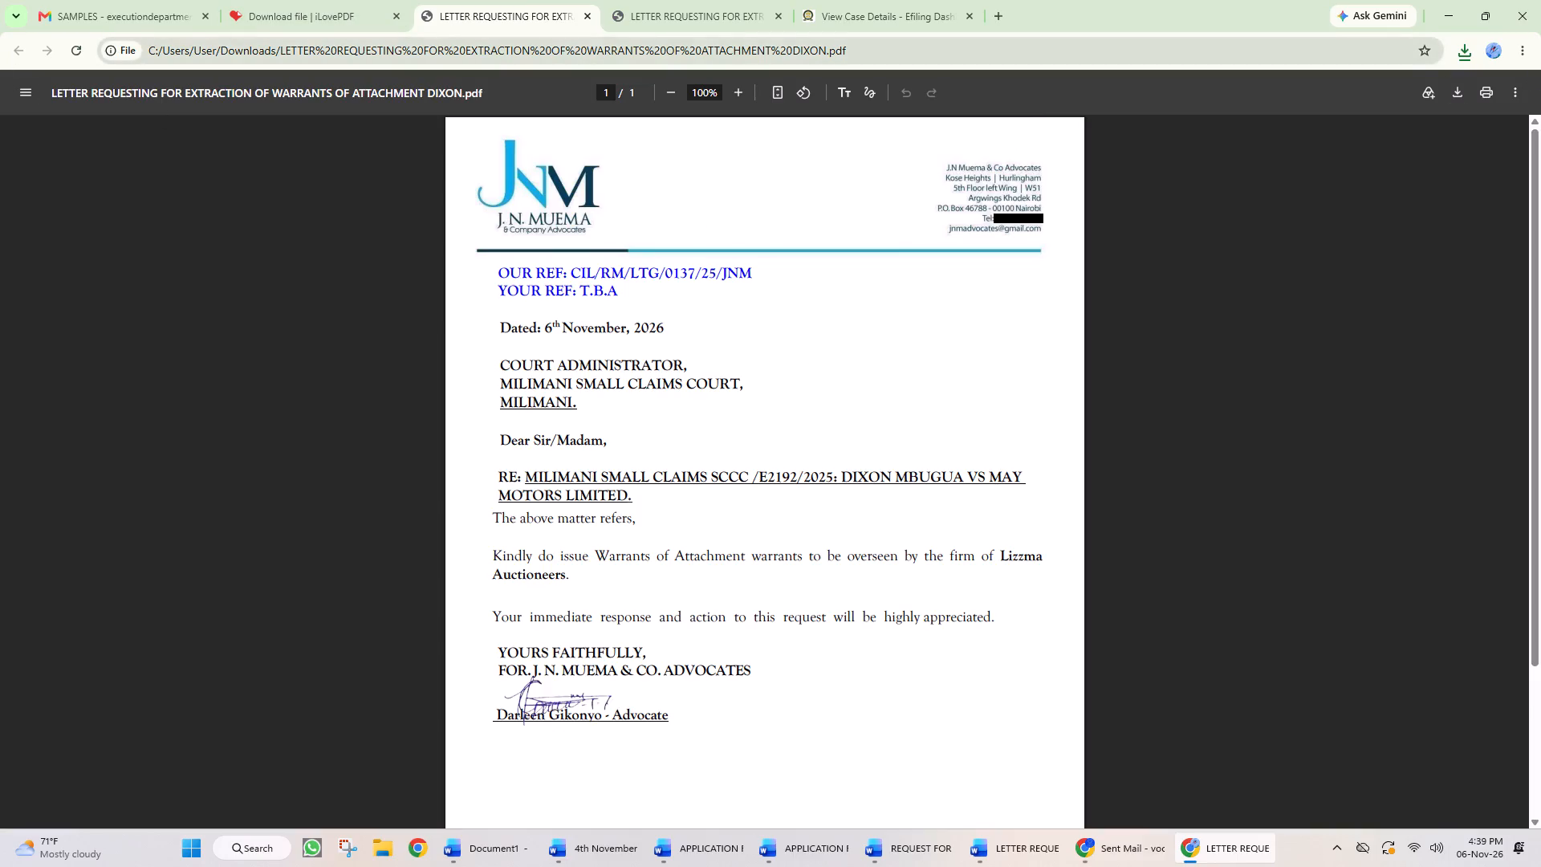
left_click(842, 16)
scroll(830, 315, "down", 2)
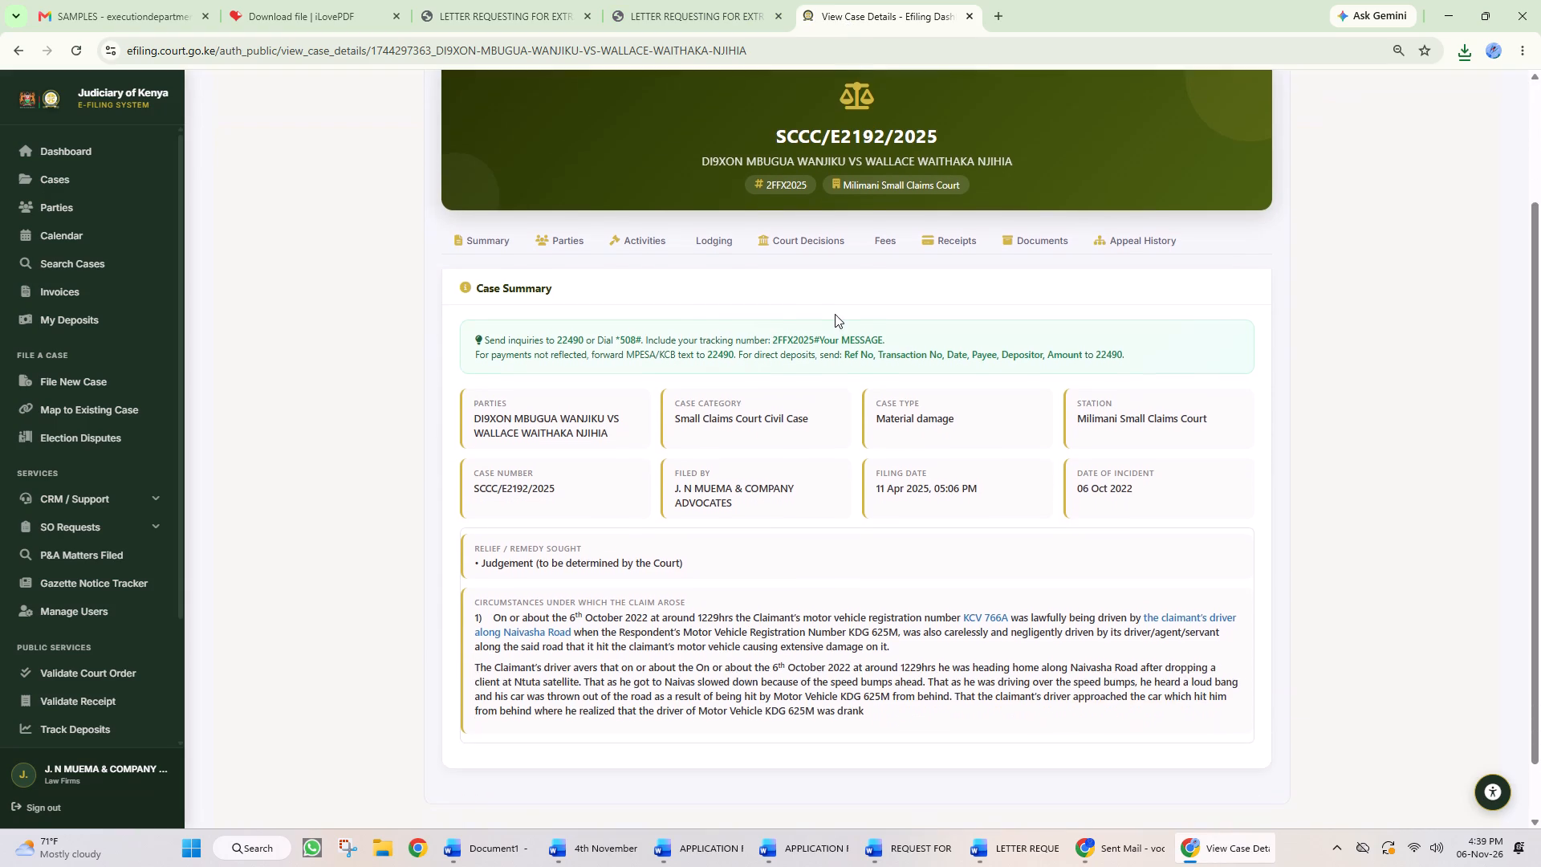
scroll(835, 314, "down", 1)
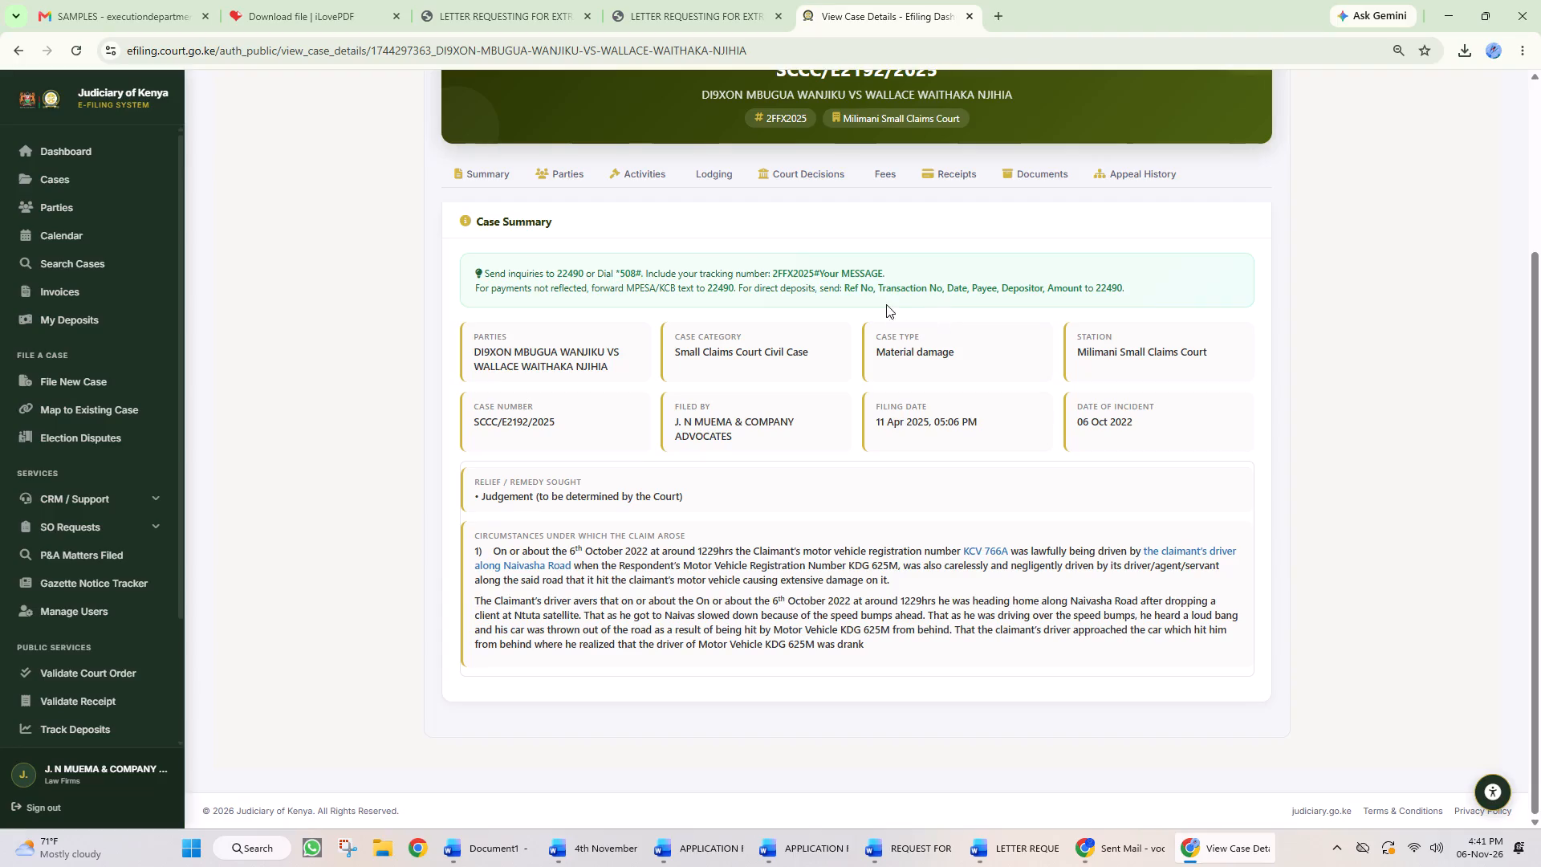
scroll(758, 450, "up", 1)
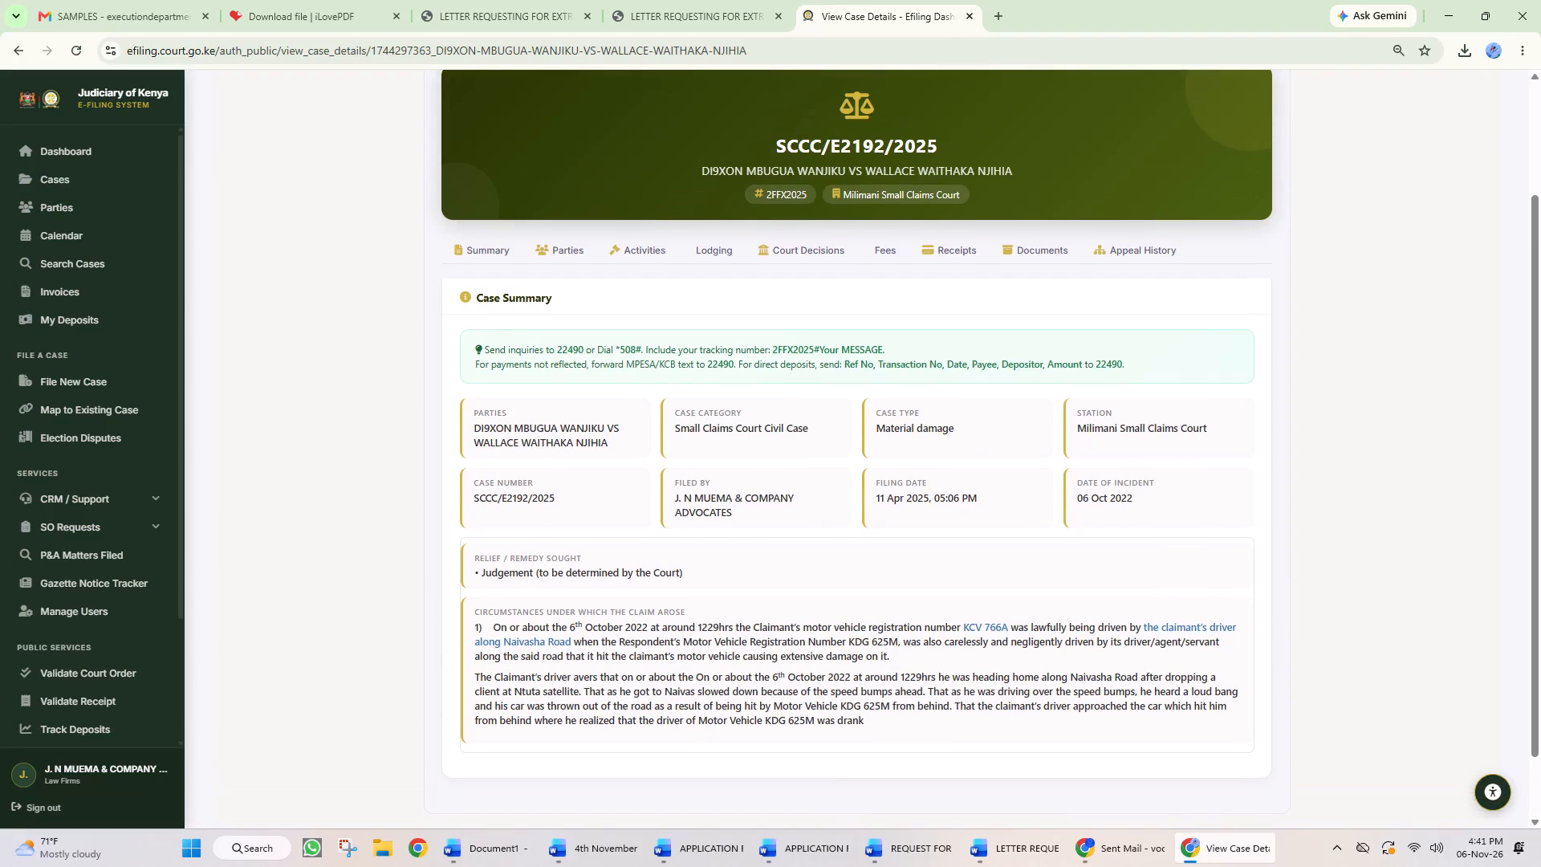
left_click(937, 253)
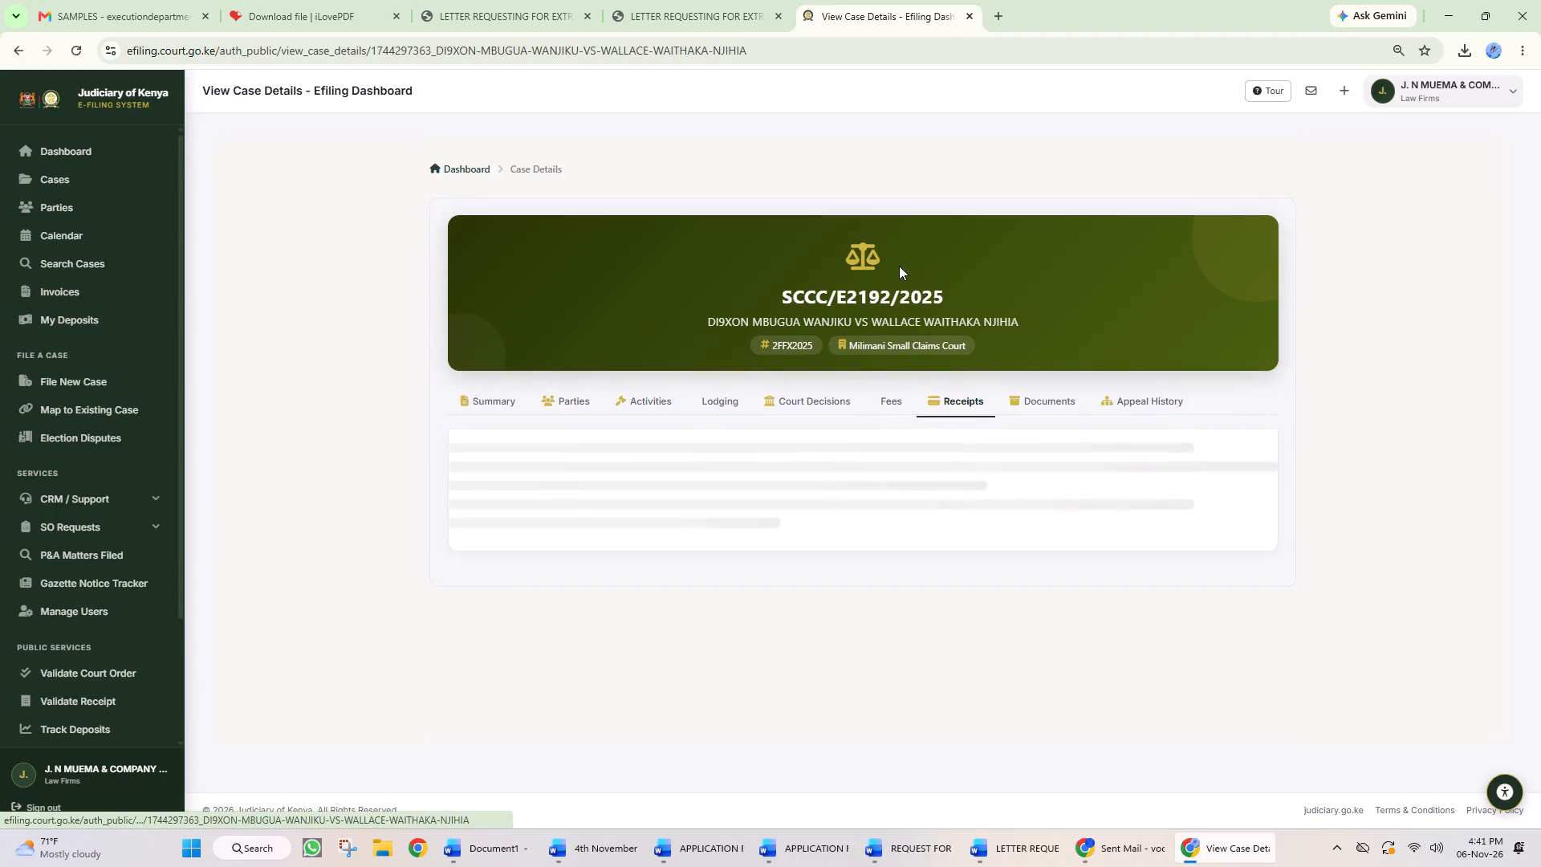
left_click(811, 398)
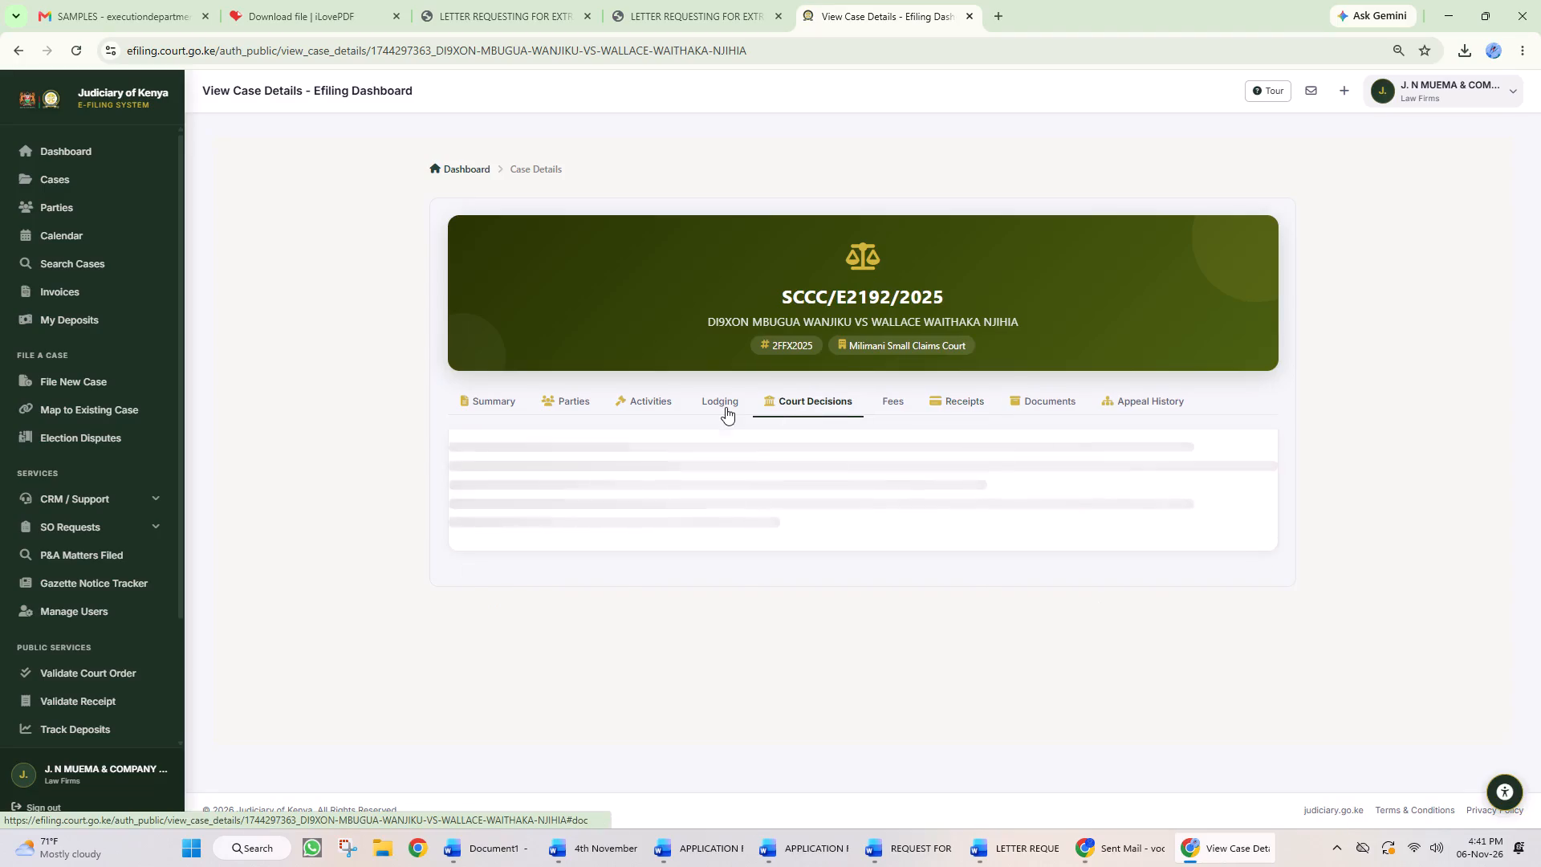
left_click(716, 407)
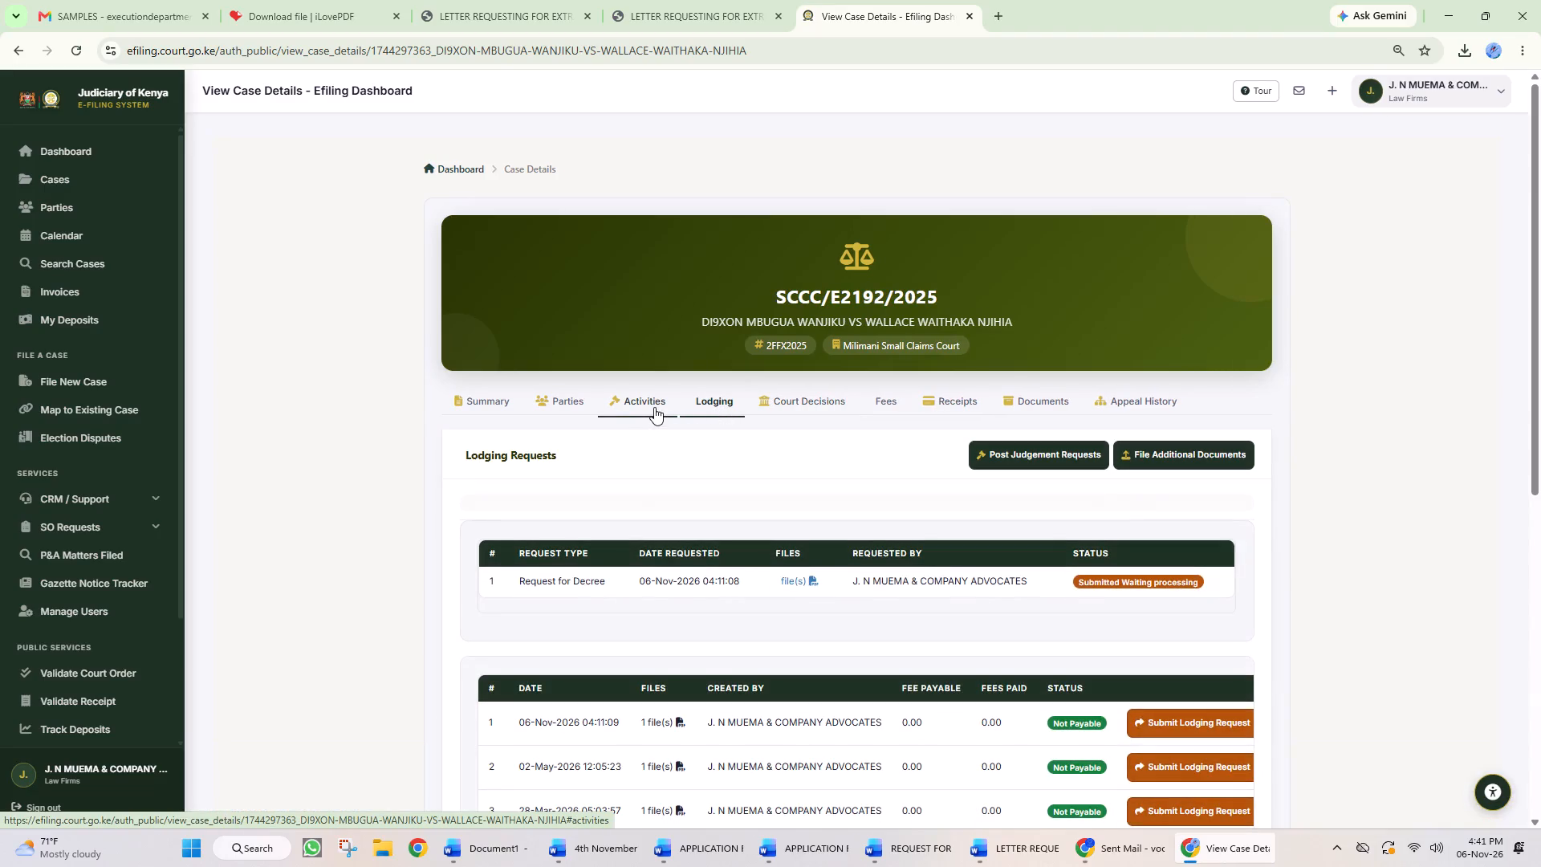
left_click(654, 405)
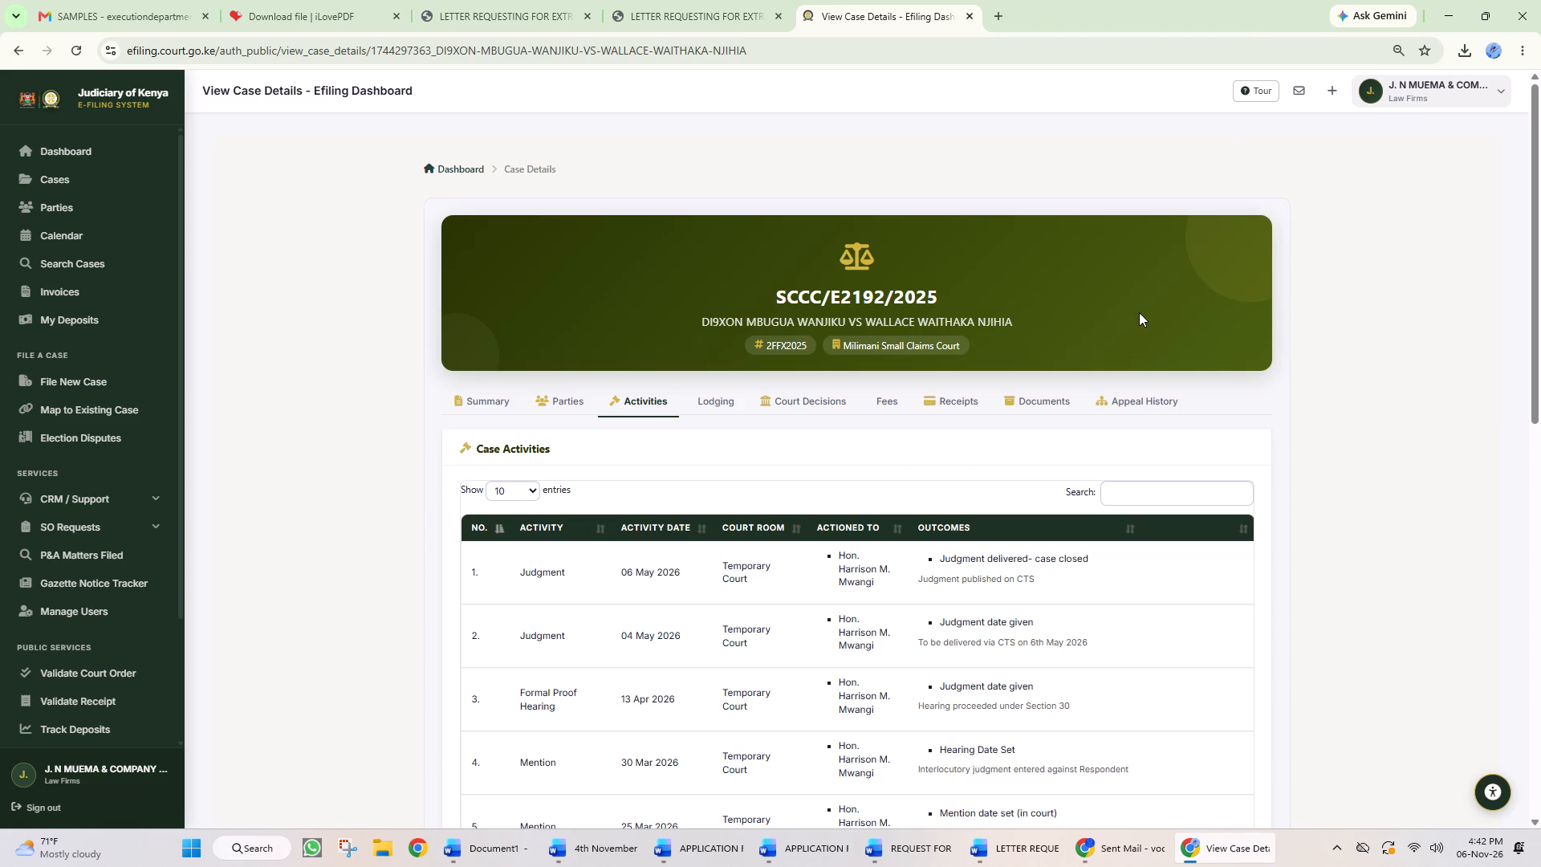
left_click(897, 401)
left_click(839, 403)
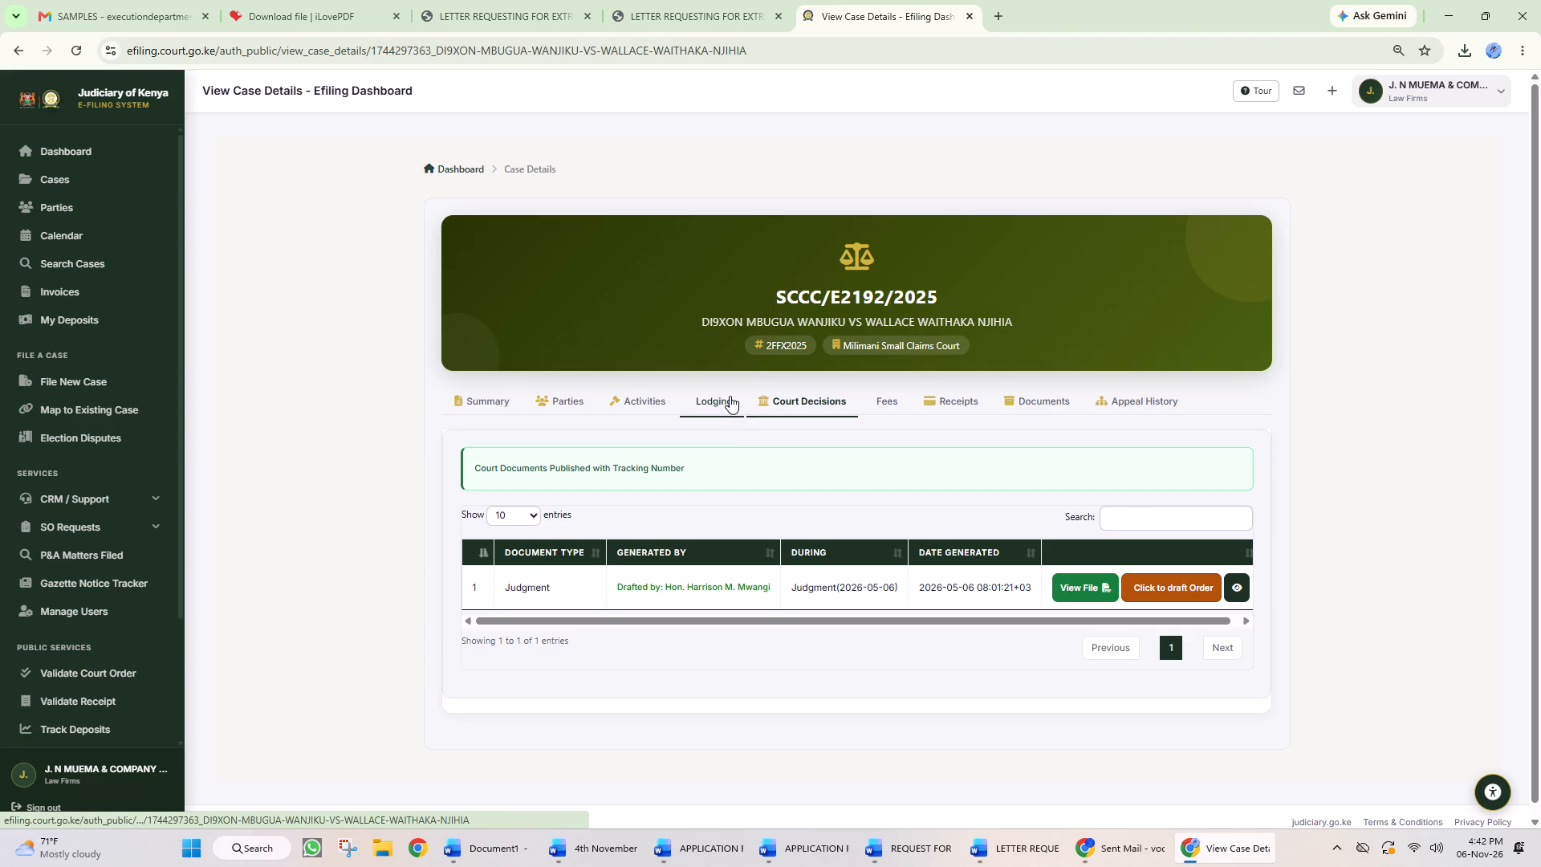
Start a new post-judgement request from the case's lodging requests and set its request type to Warrants of attachment.
left_click(726, 401)
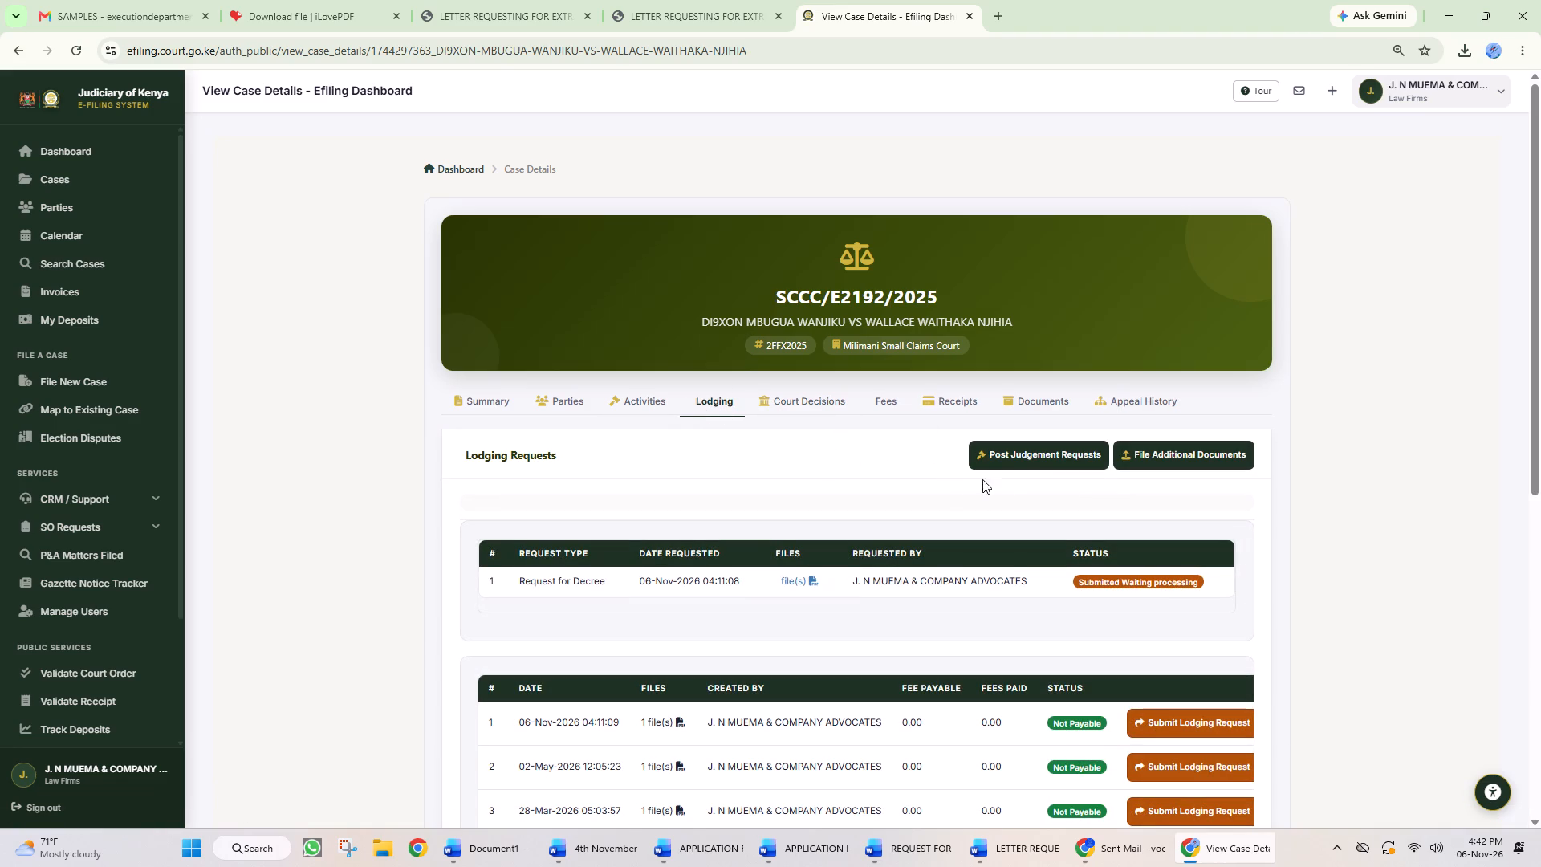
left_click(1024, 460)
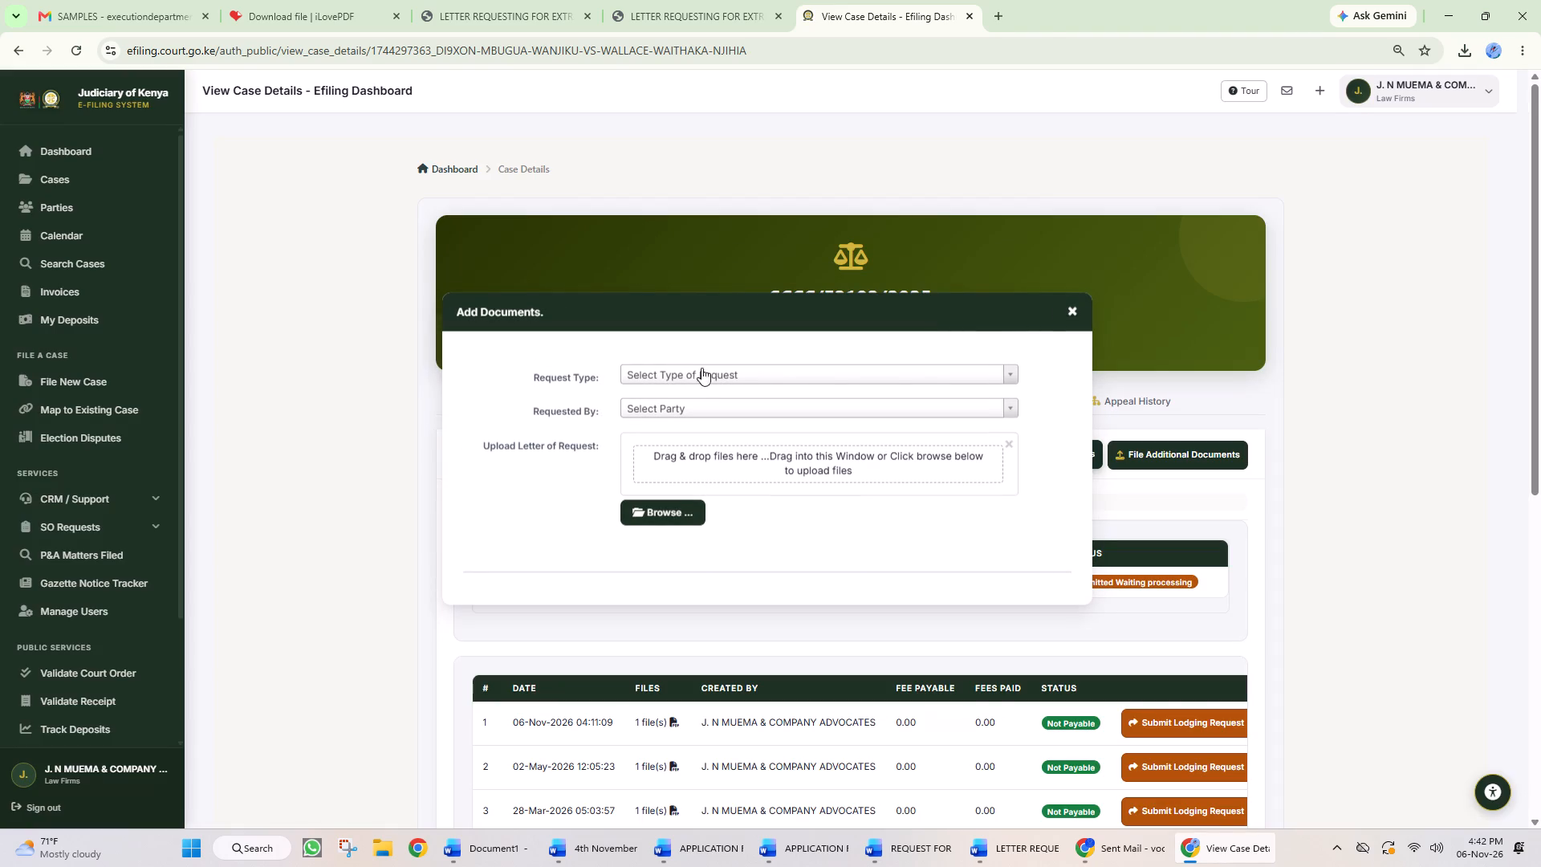
left_click(940, 374)
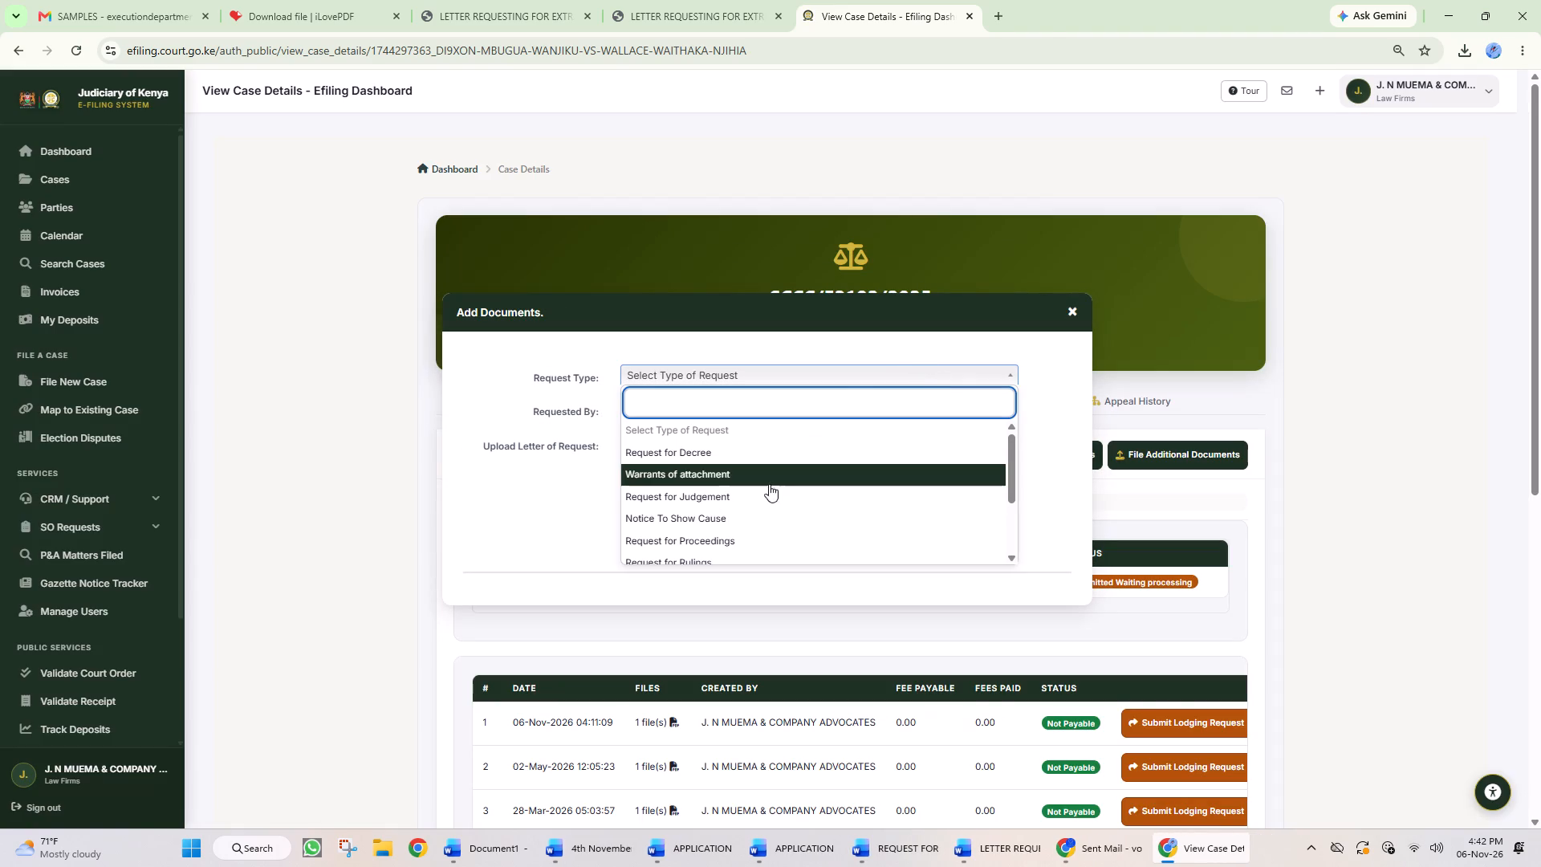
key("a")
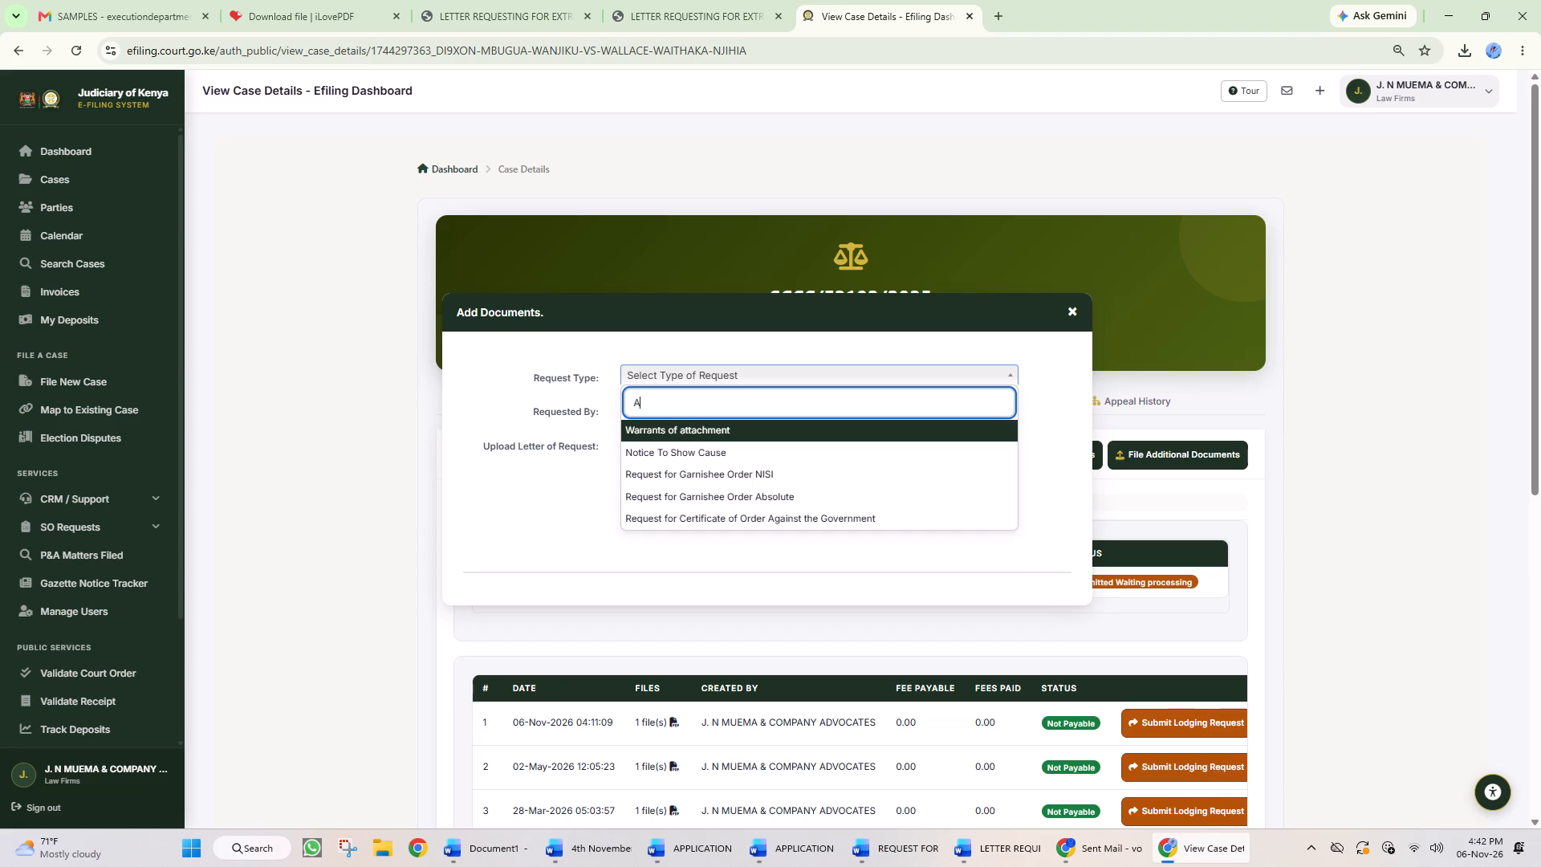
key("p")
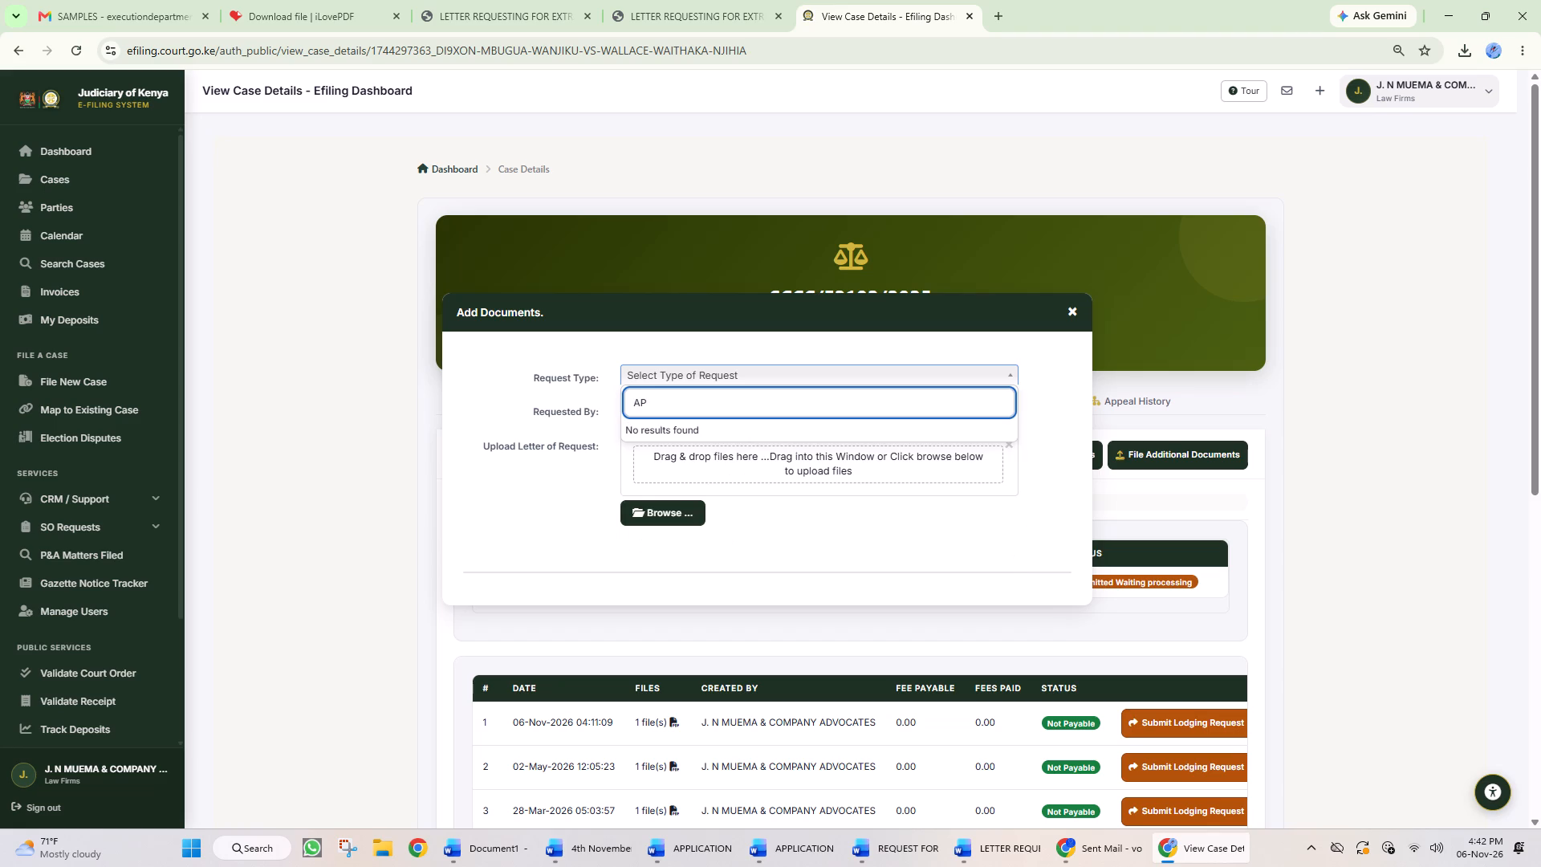
key("BackSpace")
key("BackSpace")
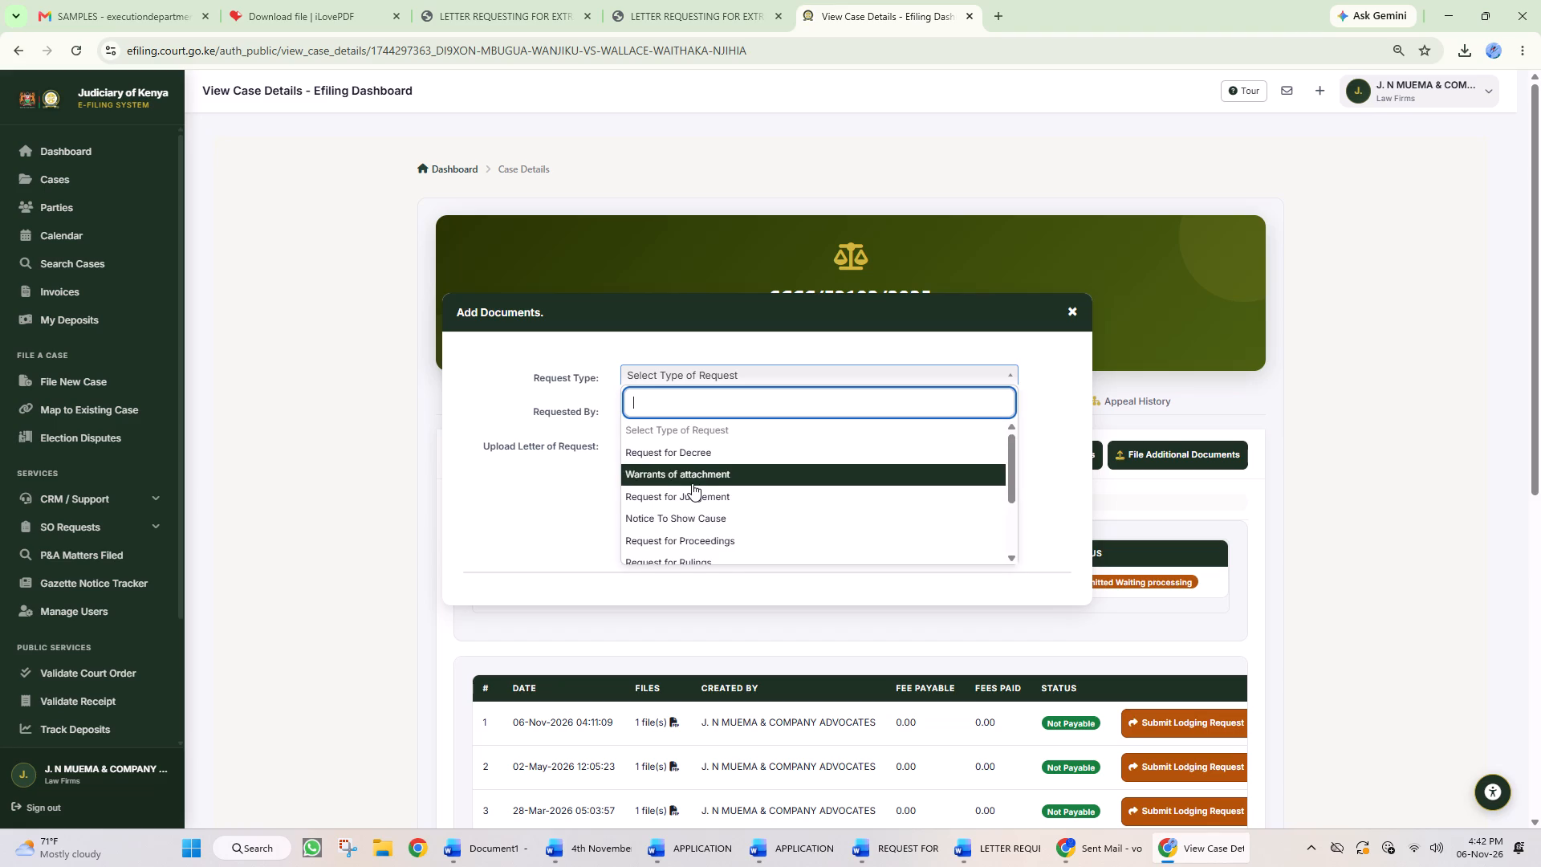
scroll(692, 484, "down", 1)
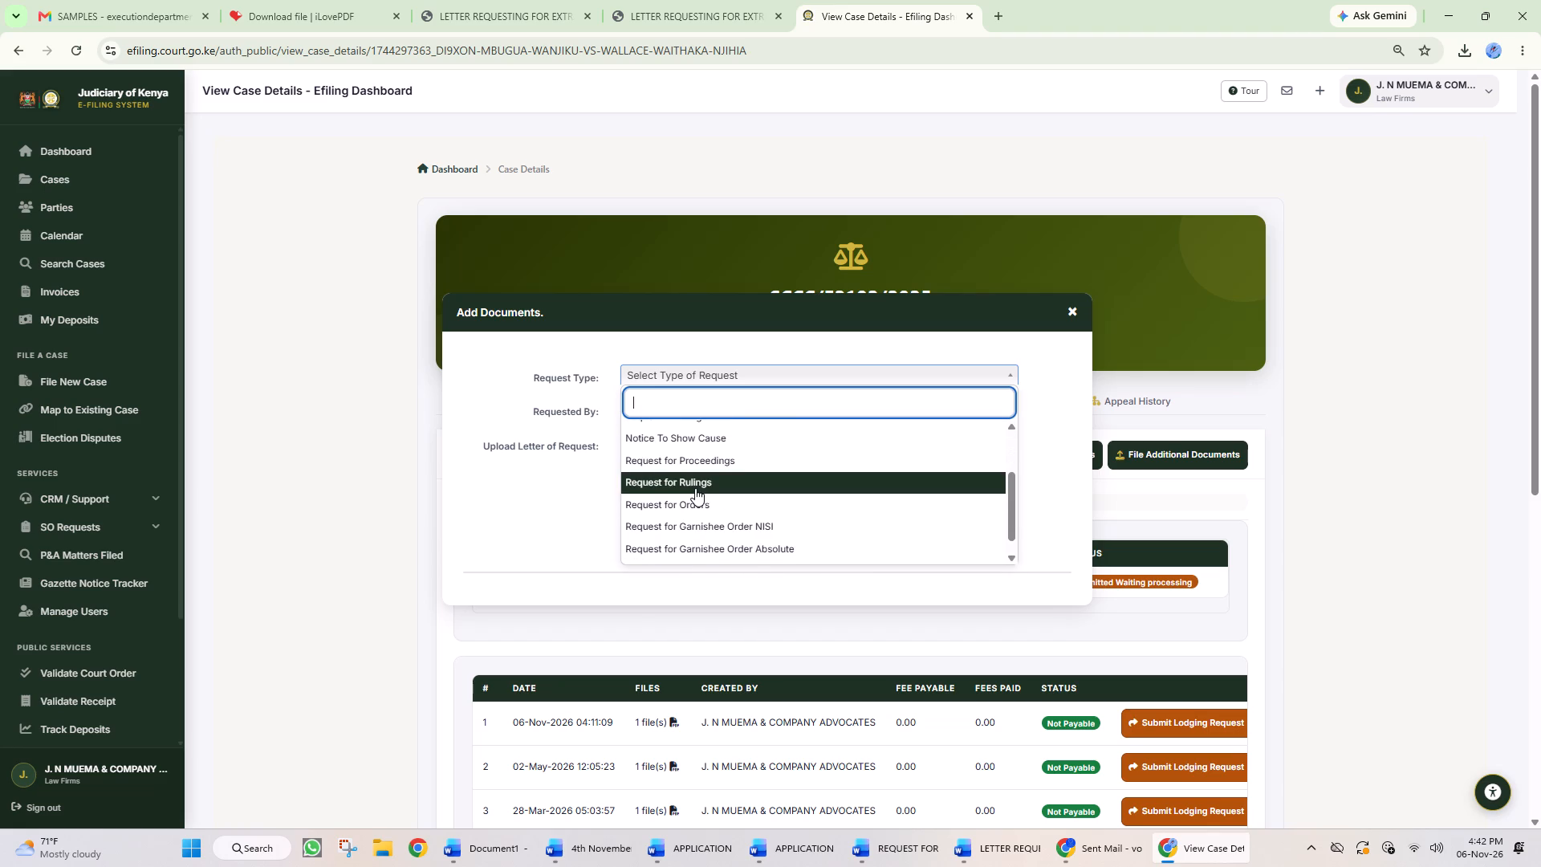
scroll(695, 490, "down", 5)
scroll(695, 491, "up", 1)
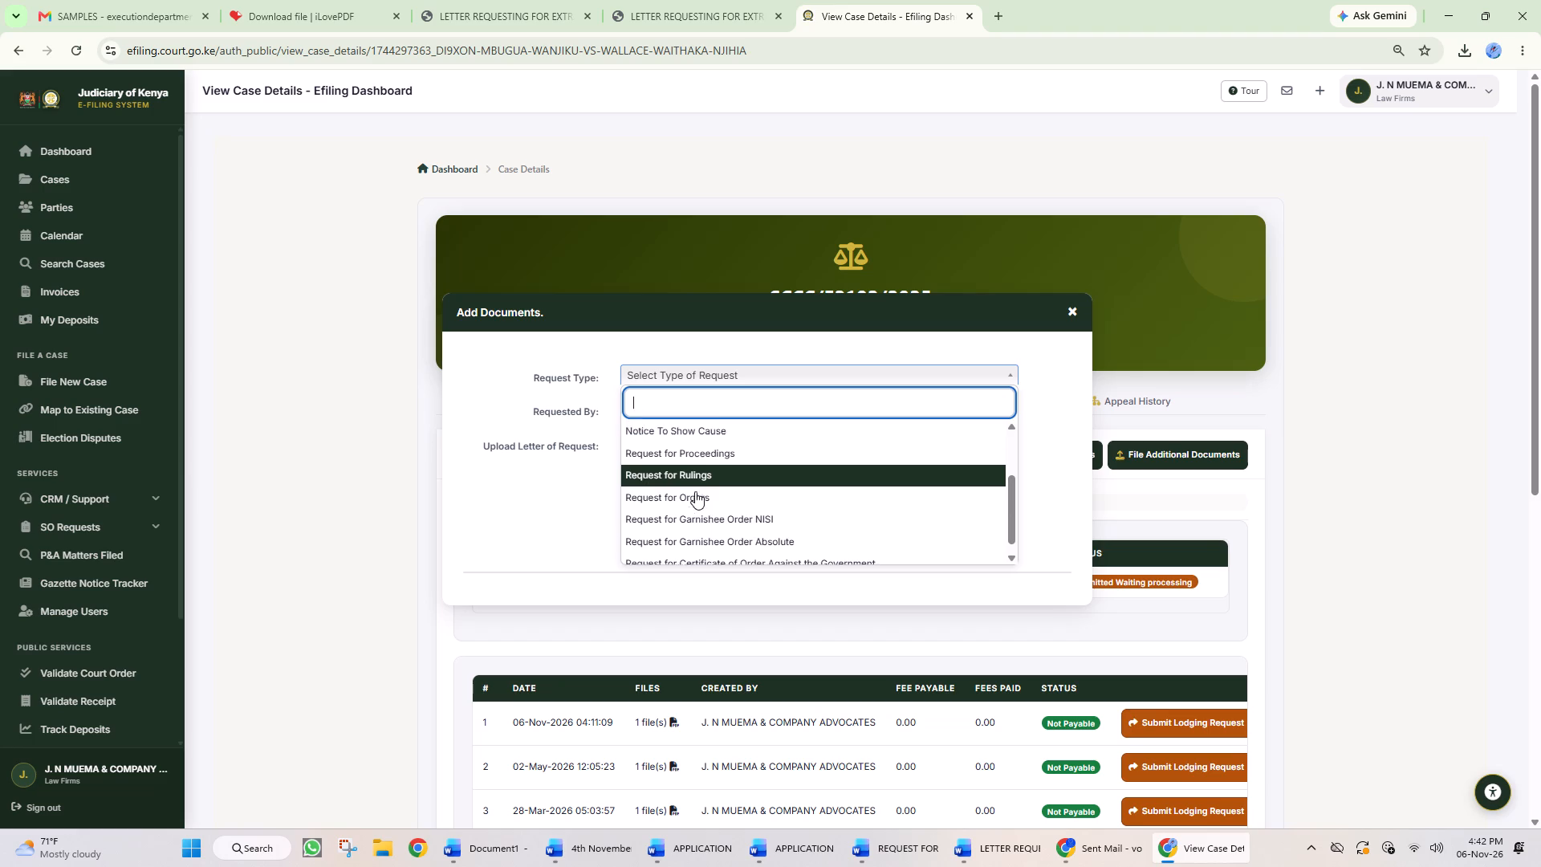
scroll(695, 491, "up", 3)
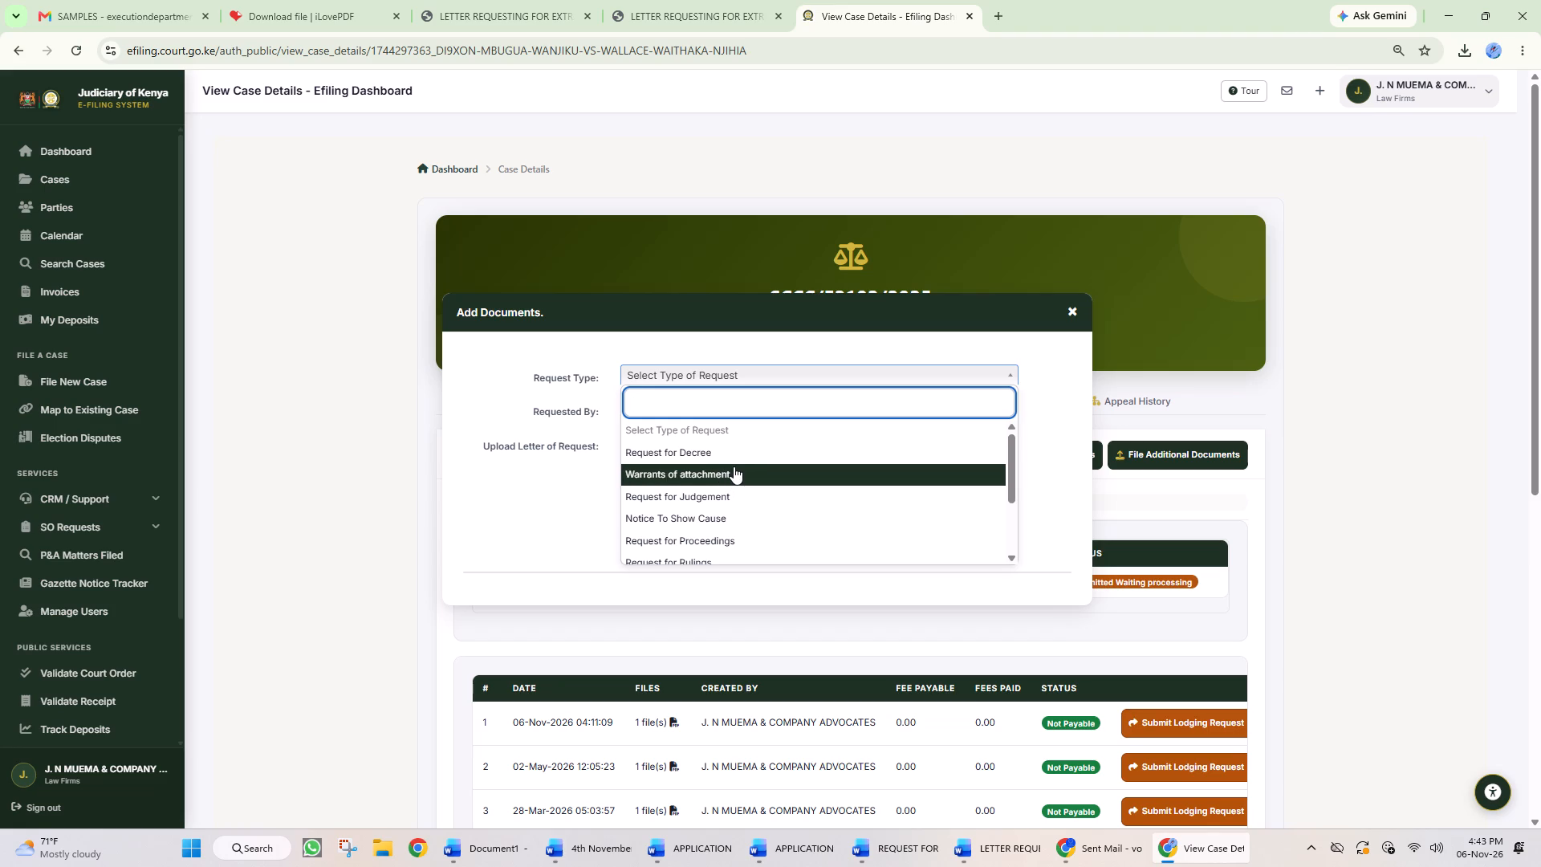
left_click(699, 477)
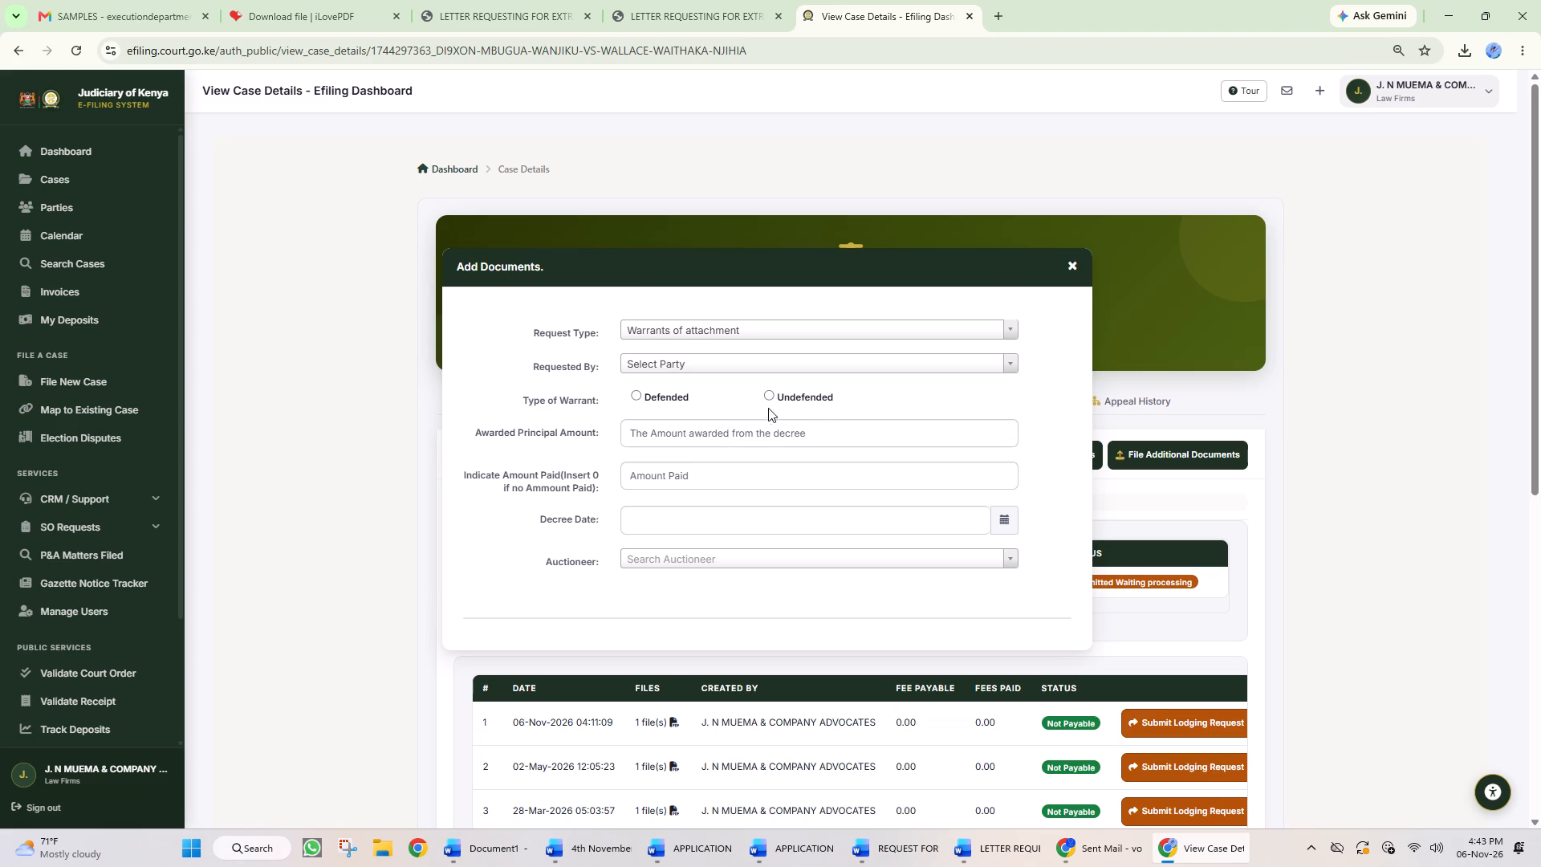
left_click(1006, 328)
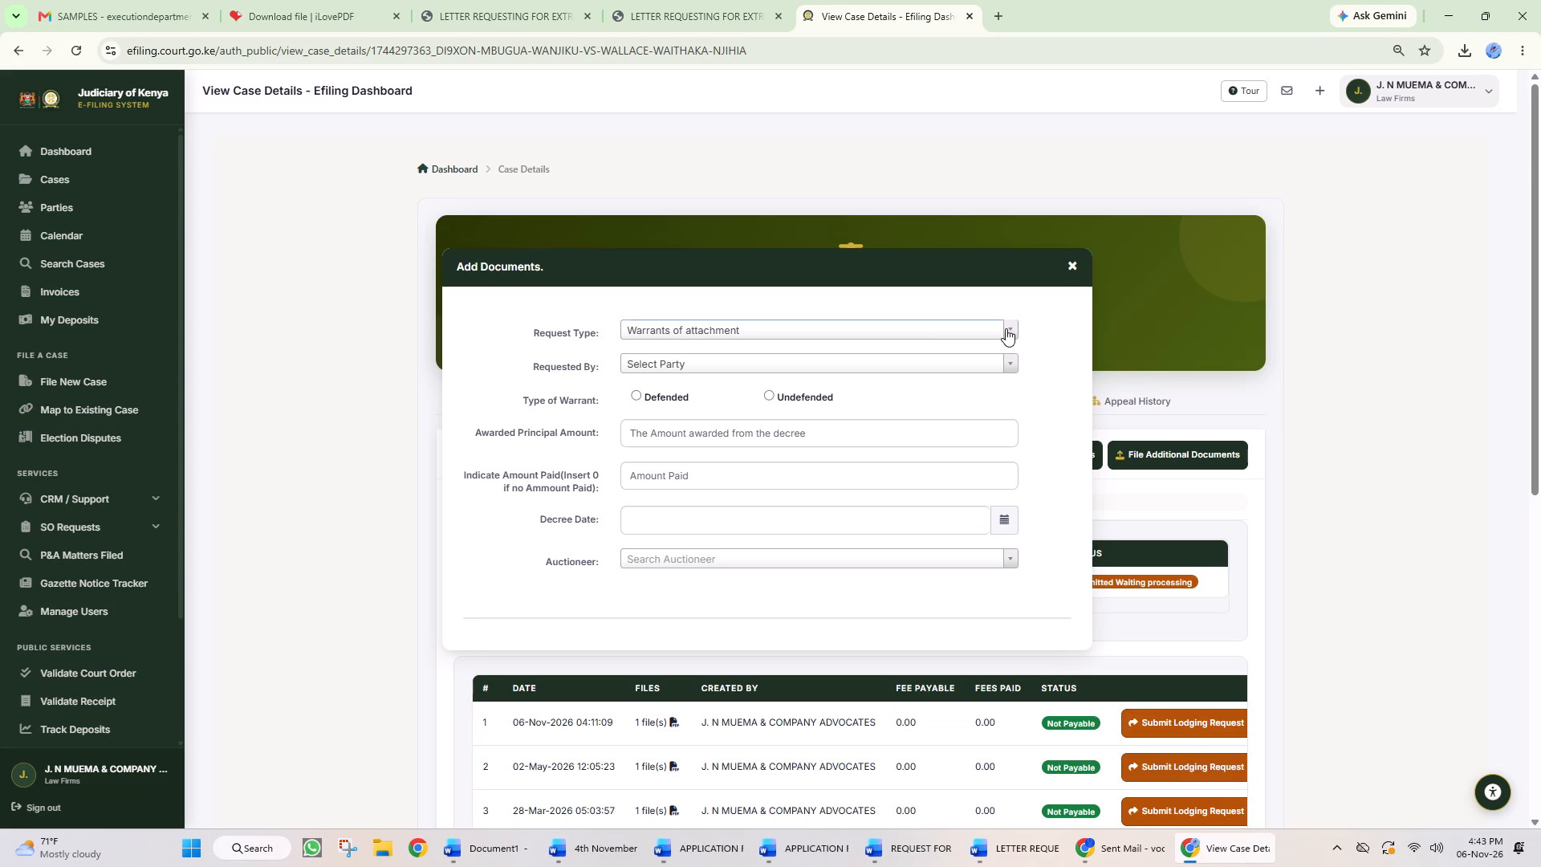
left_click(944, 329)
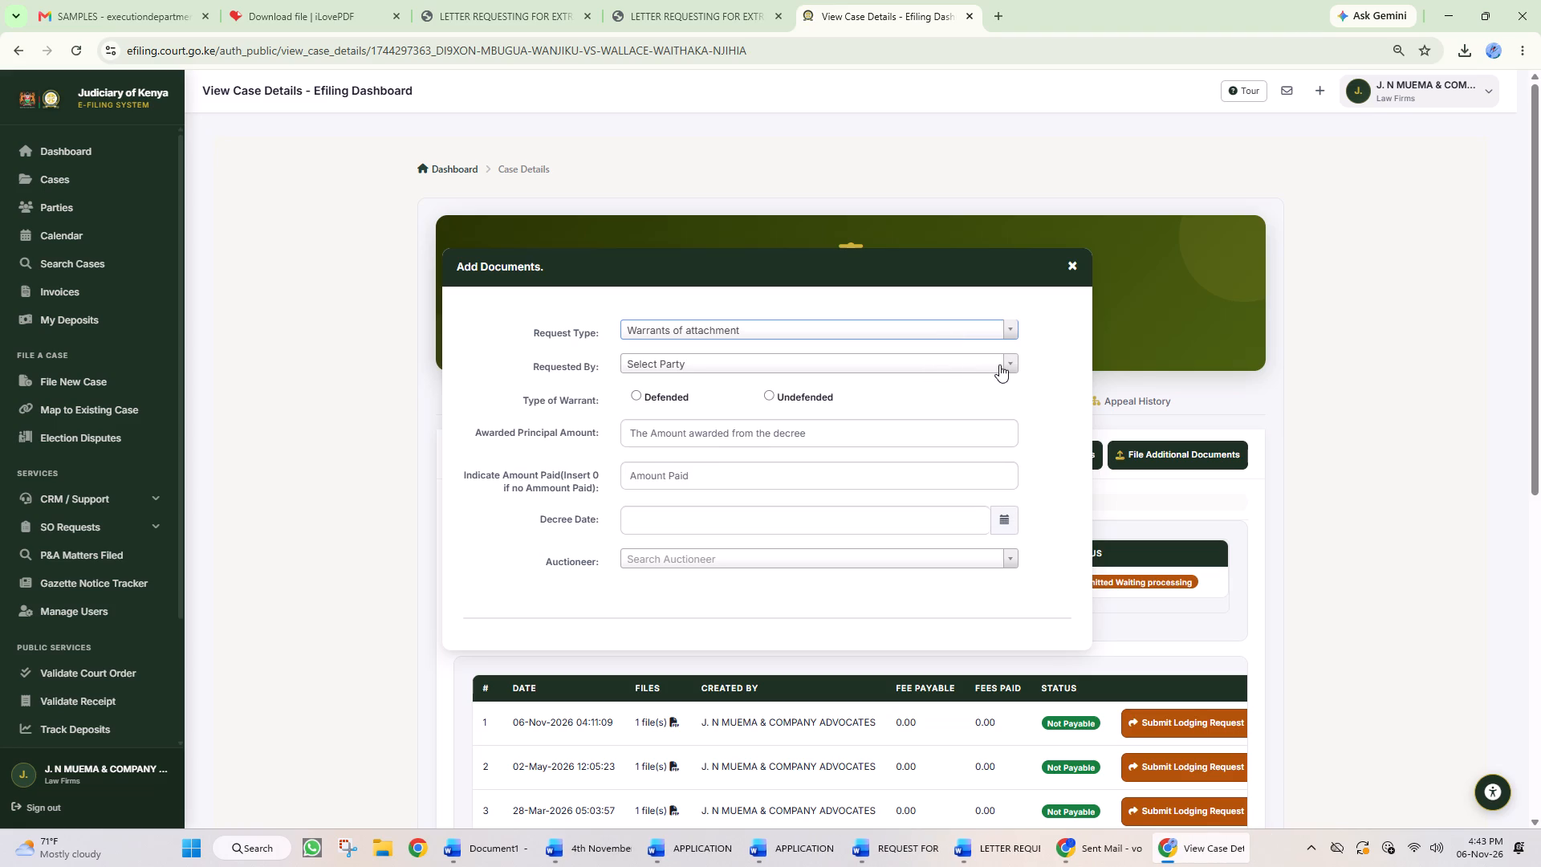
Set the claimant as the requesting party and choose Undefended as the type of warrant.
left_click(1005, 364)
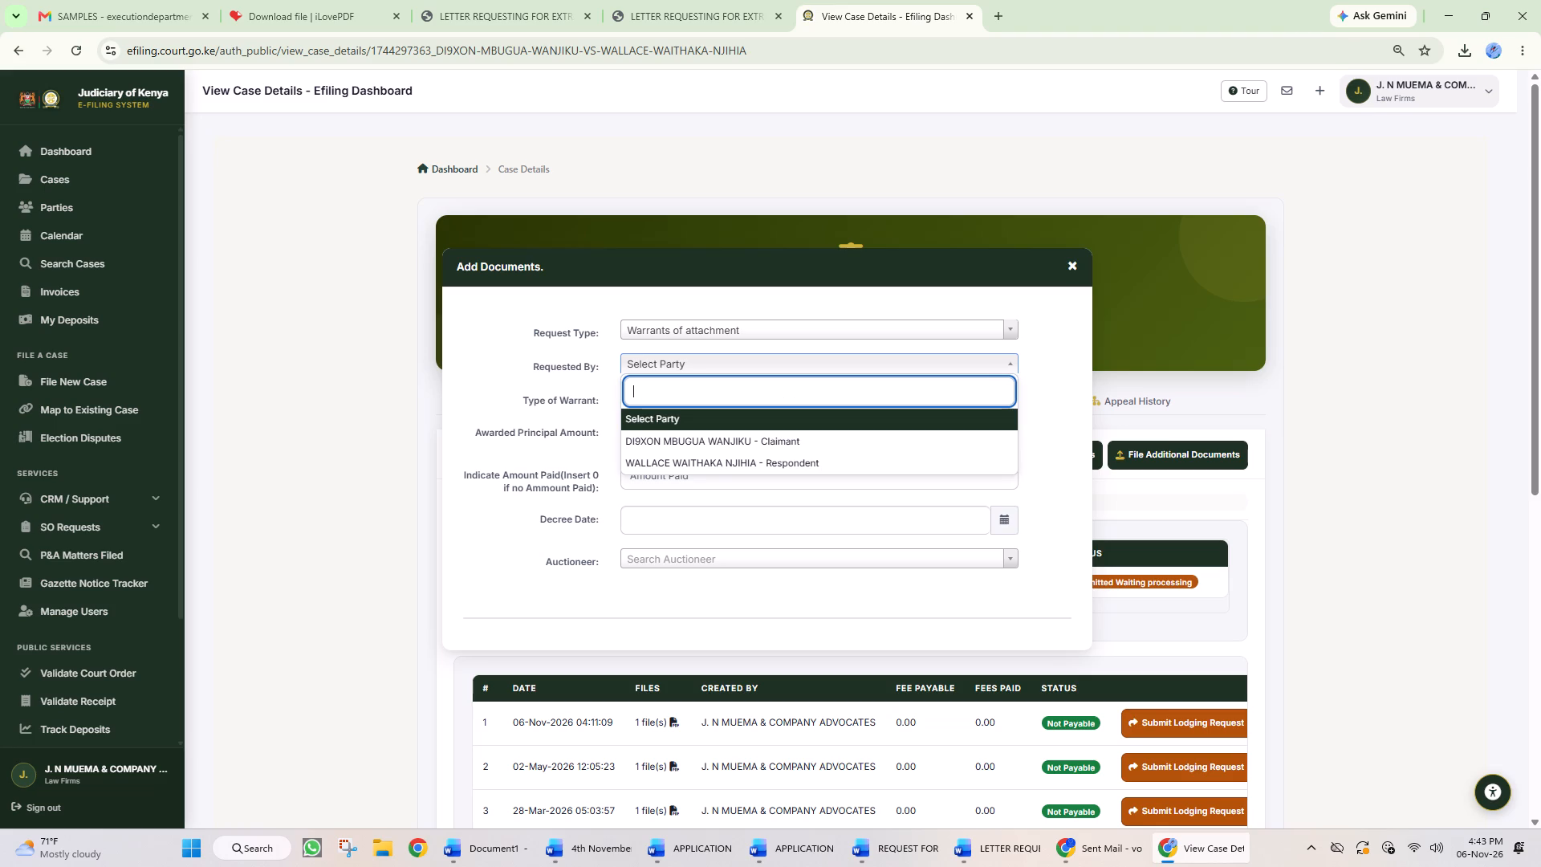
left_click(800, 437)
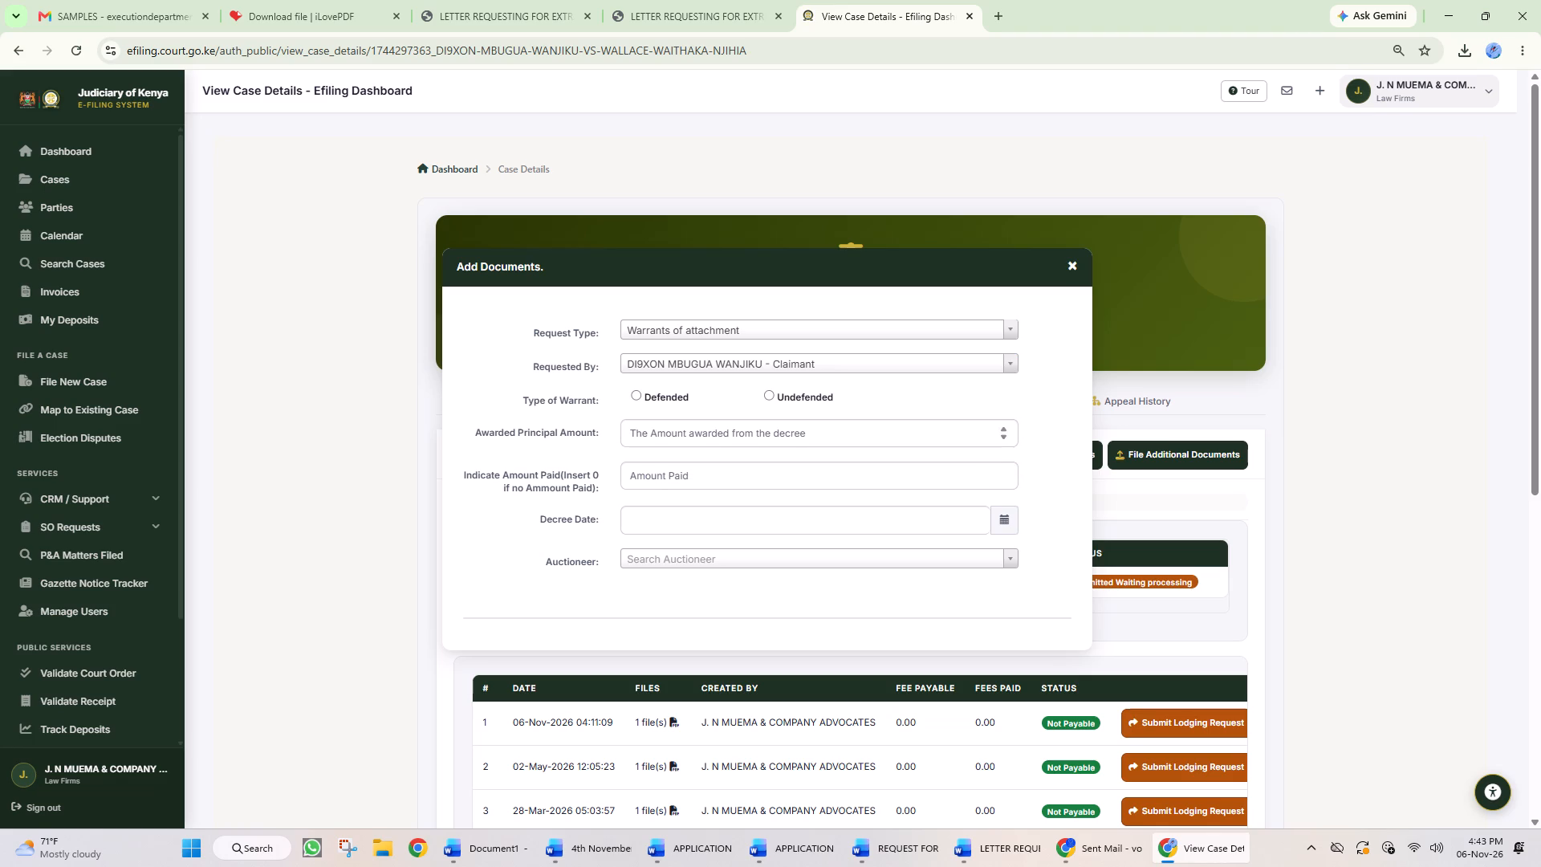
left_click(772, 395)
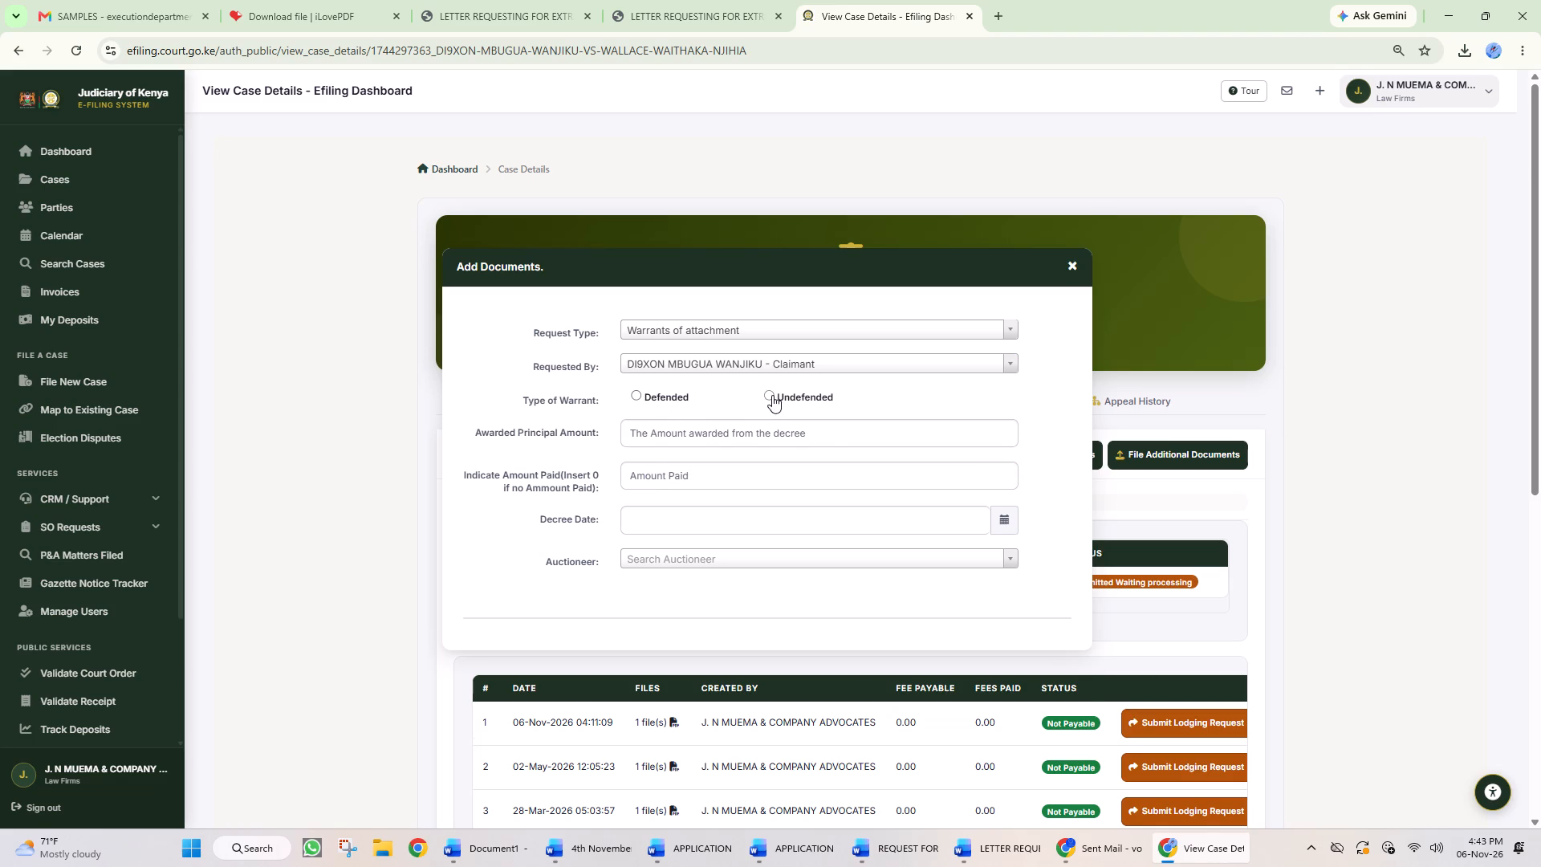
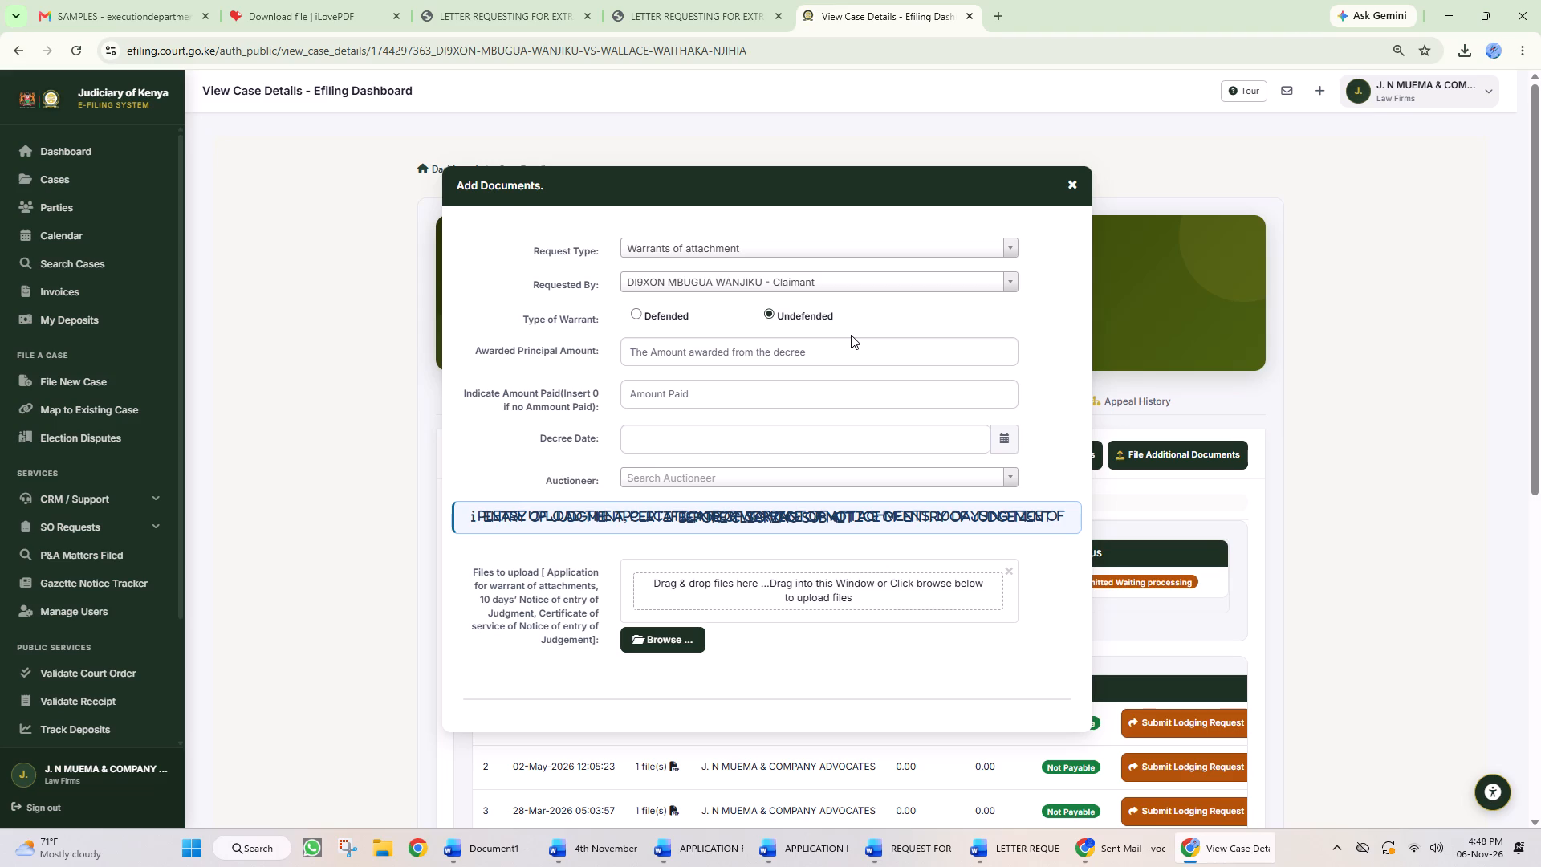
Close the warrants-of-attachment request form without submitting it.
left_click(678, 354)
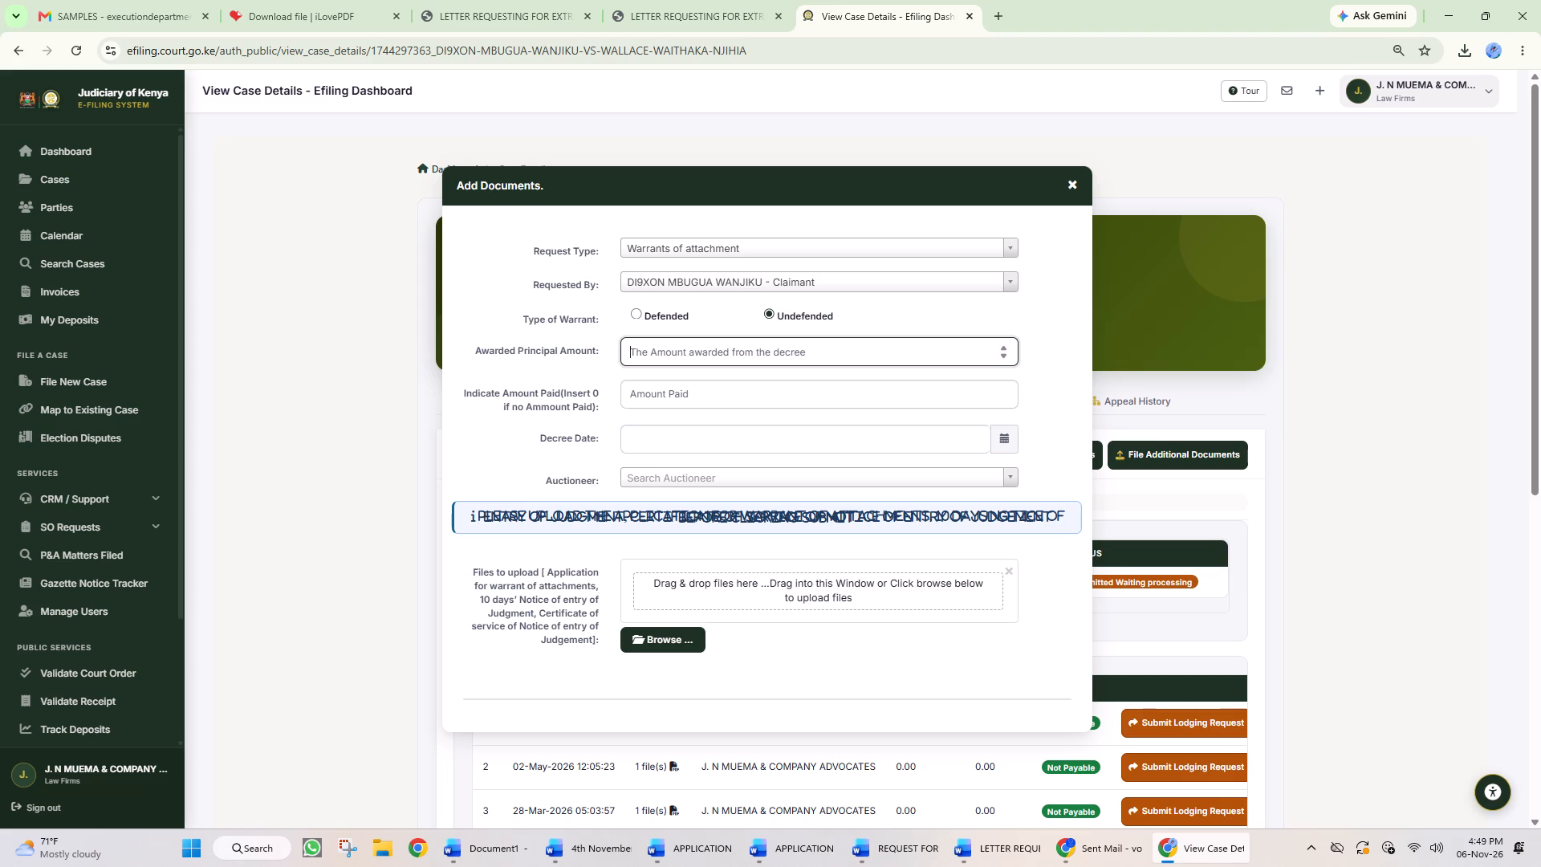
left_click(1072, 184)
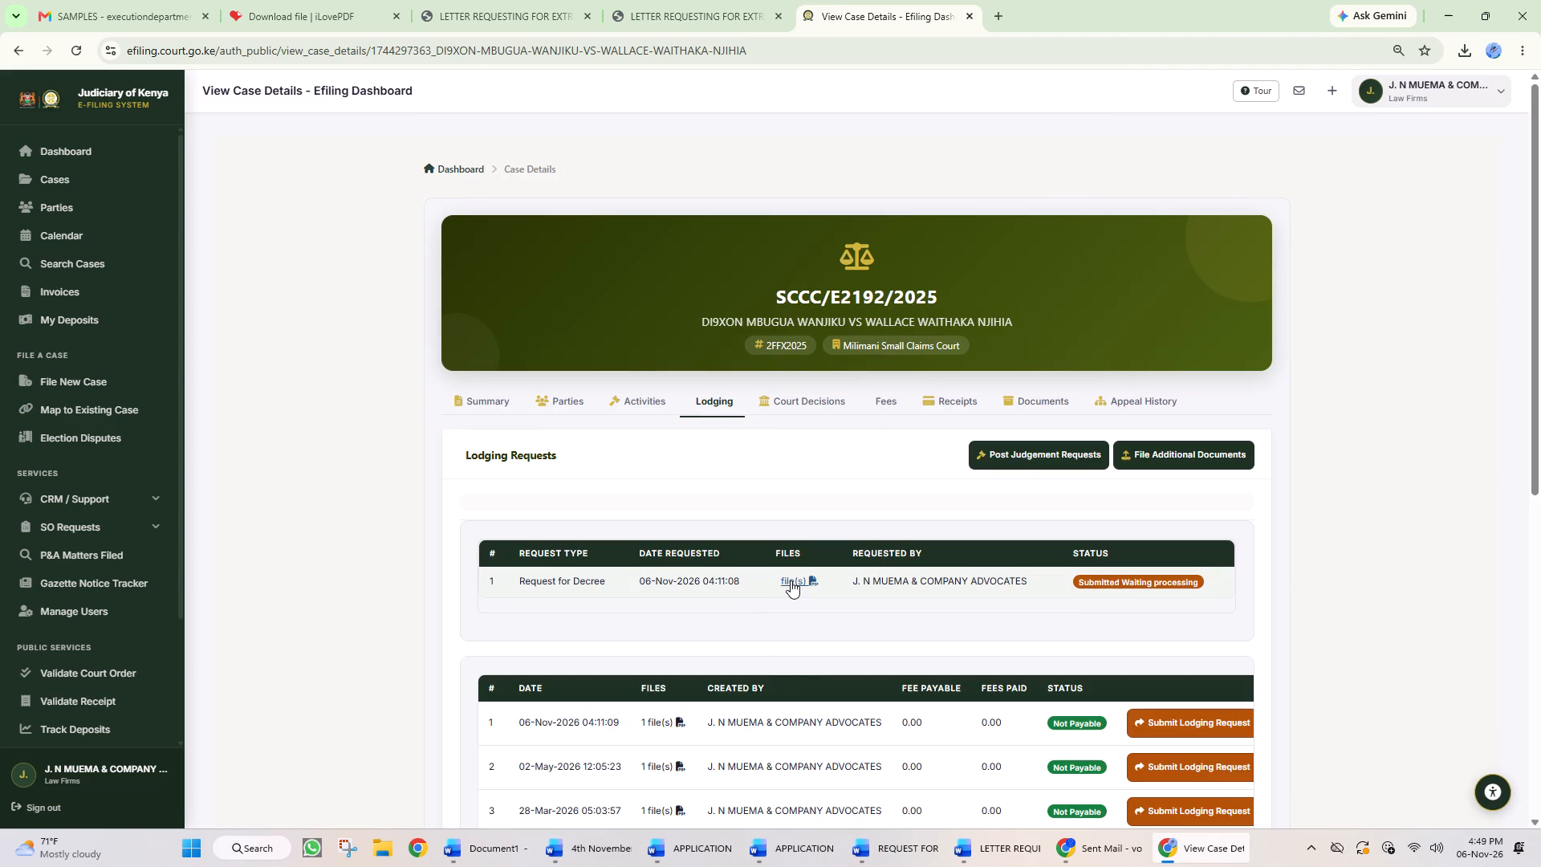
Check the lodging requests list and view the file attached to the Request for Decree, closing it when done.
scroll(826, 707, "down", 5)
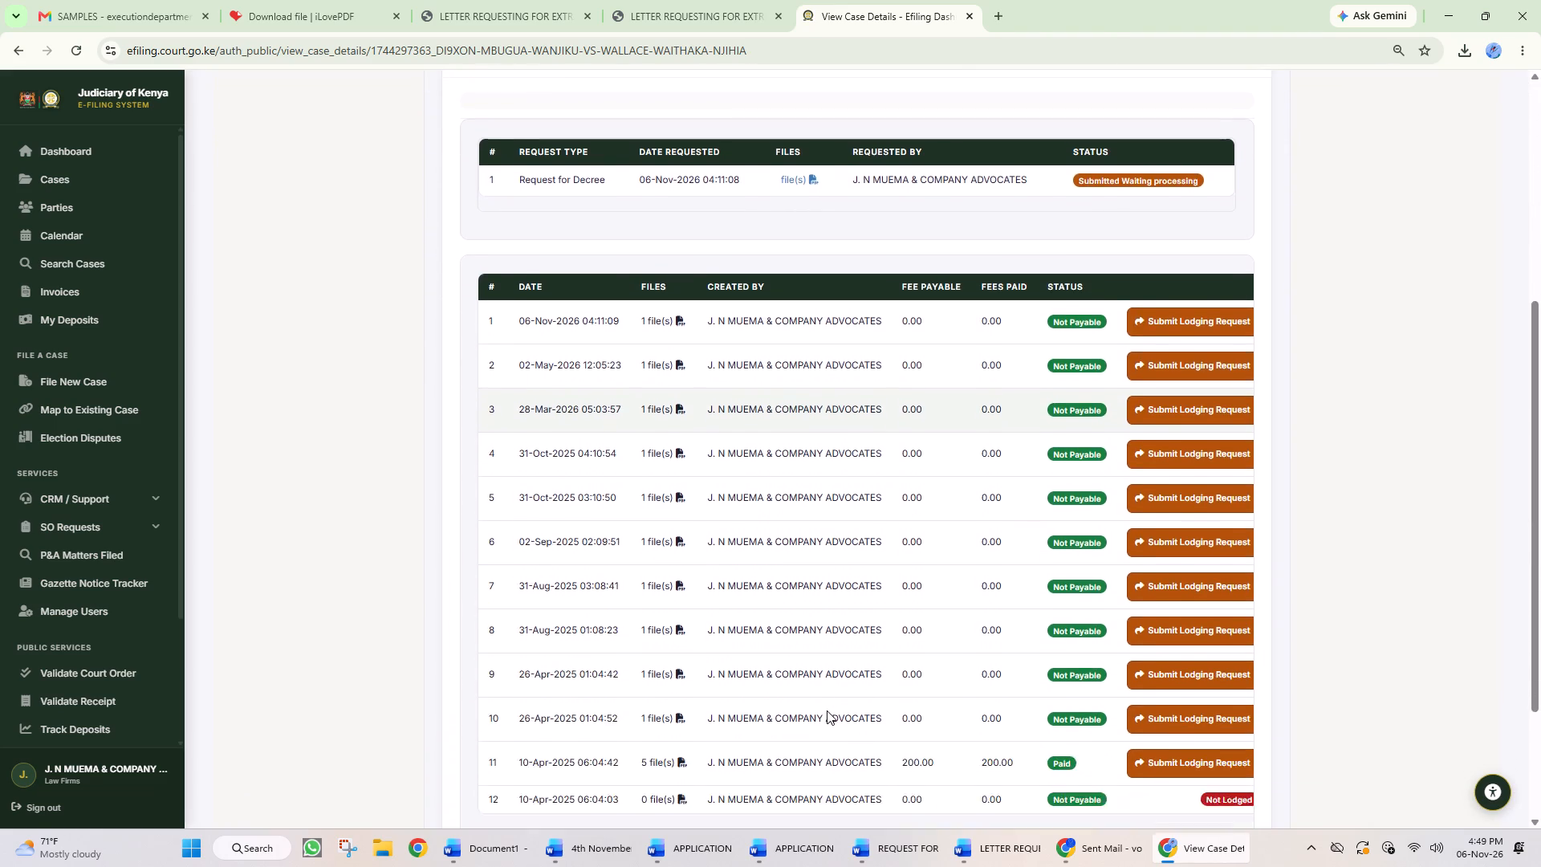
scroll(827, 710, "up", 4)
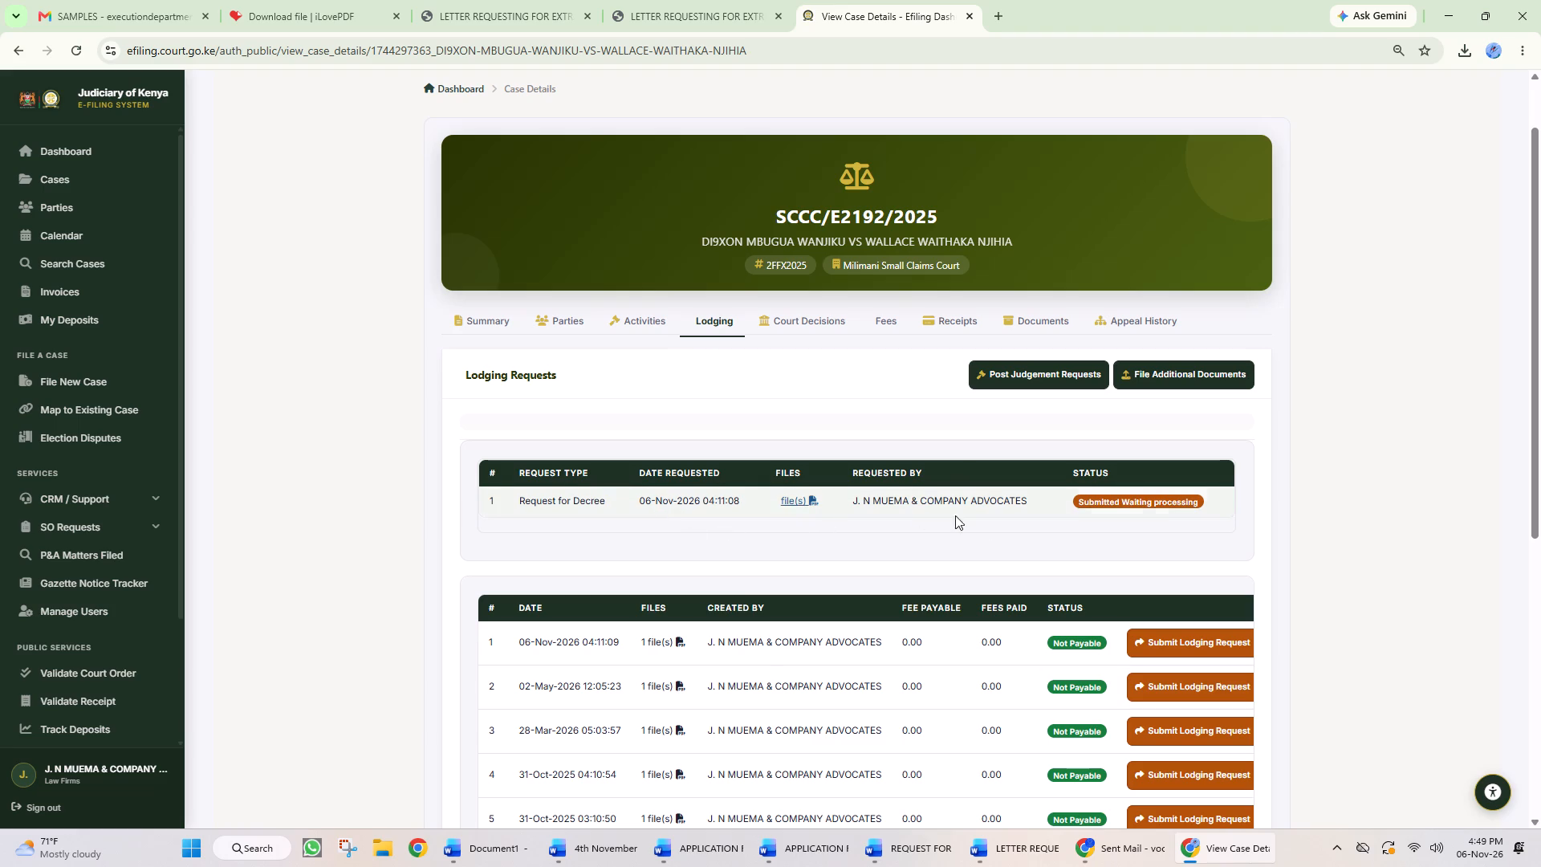
left_click(787, 504)
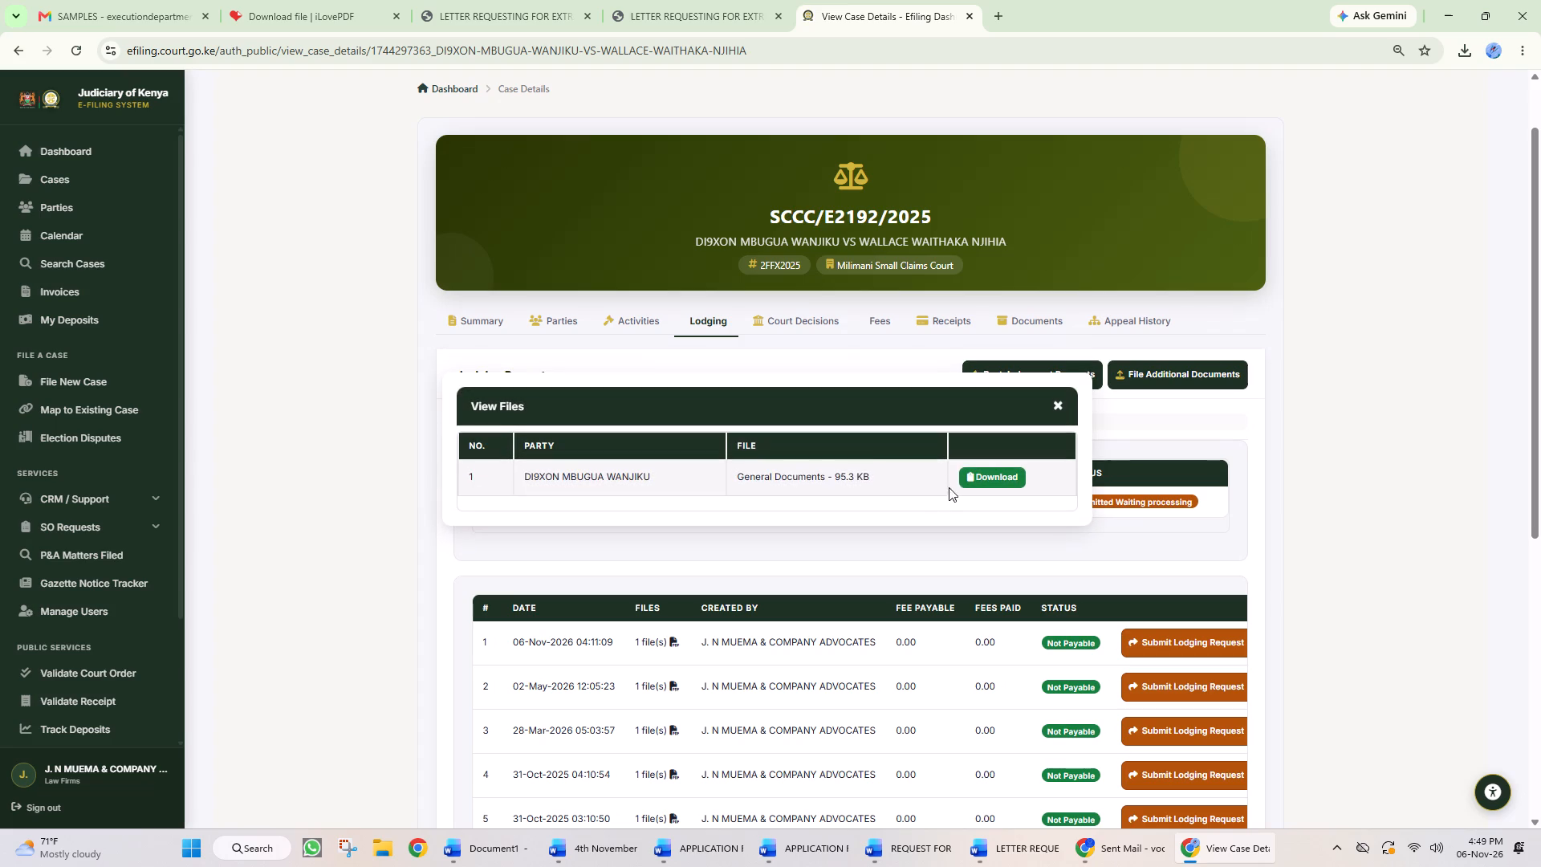
left_click(976, 477)
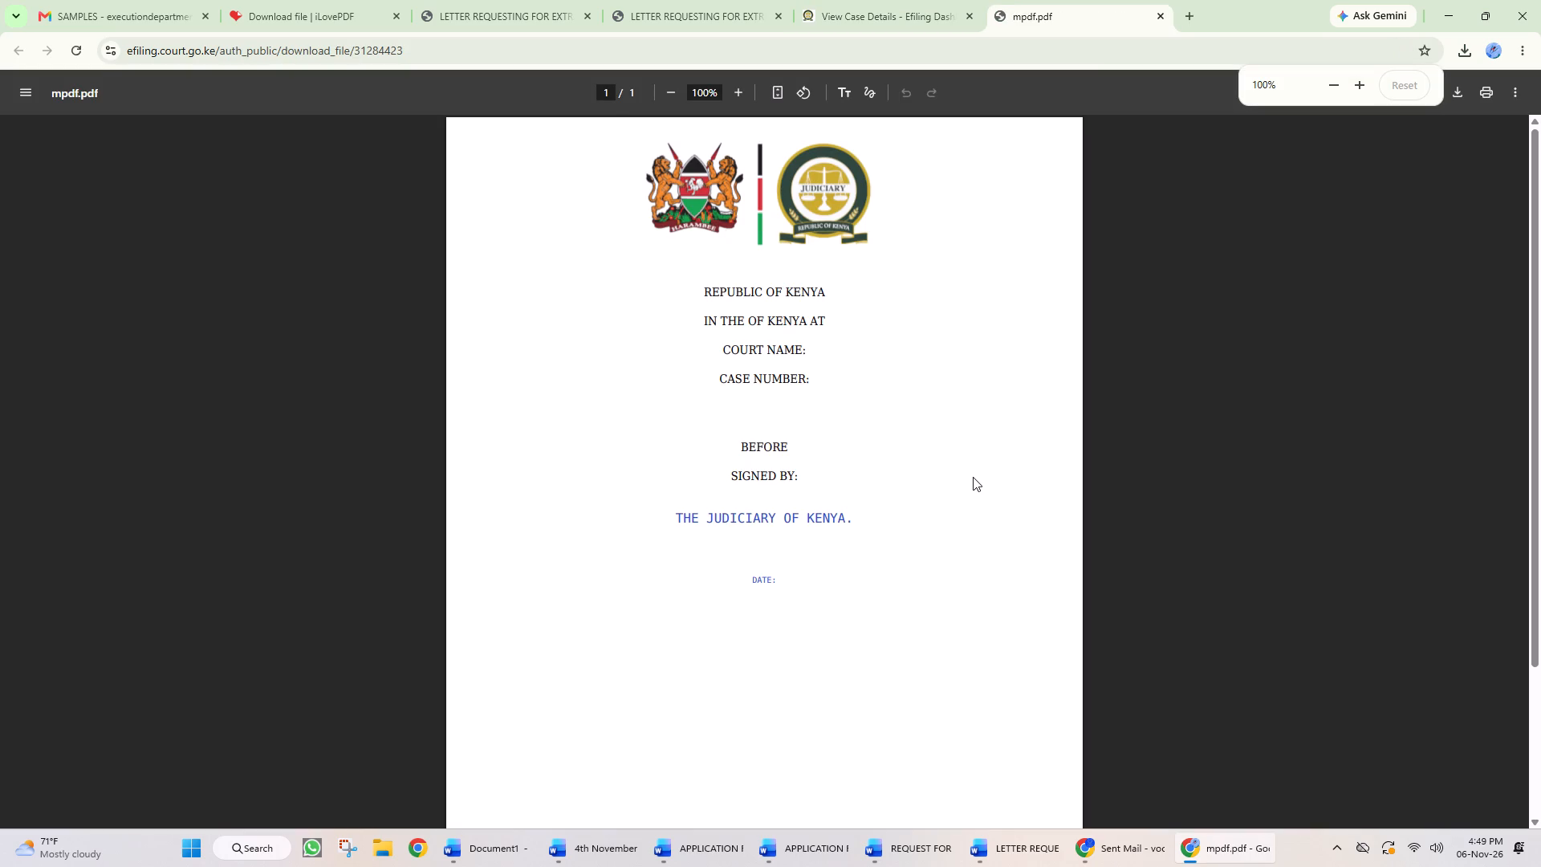
scroll(970, 478, "down", 1)
scroll(969, 478, "up", 5)
scroll(969, 478, "down", 4)
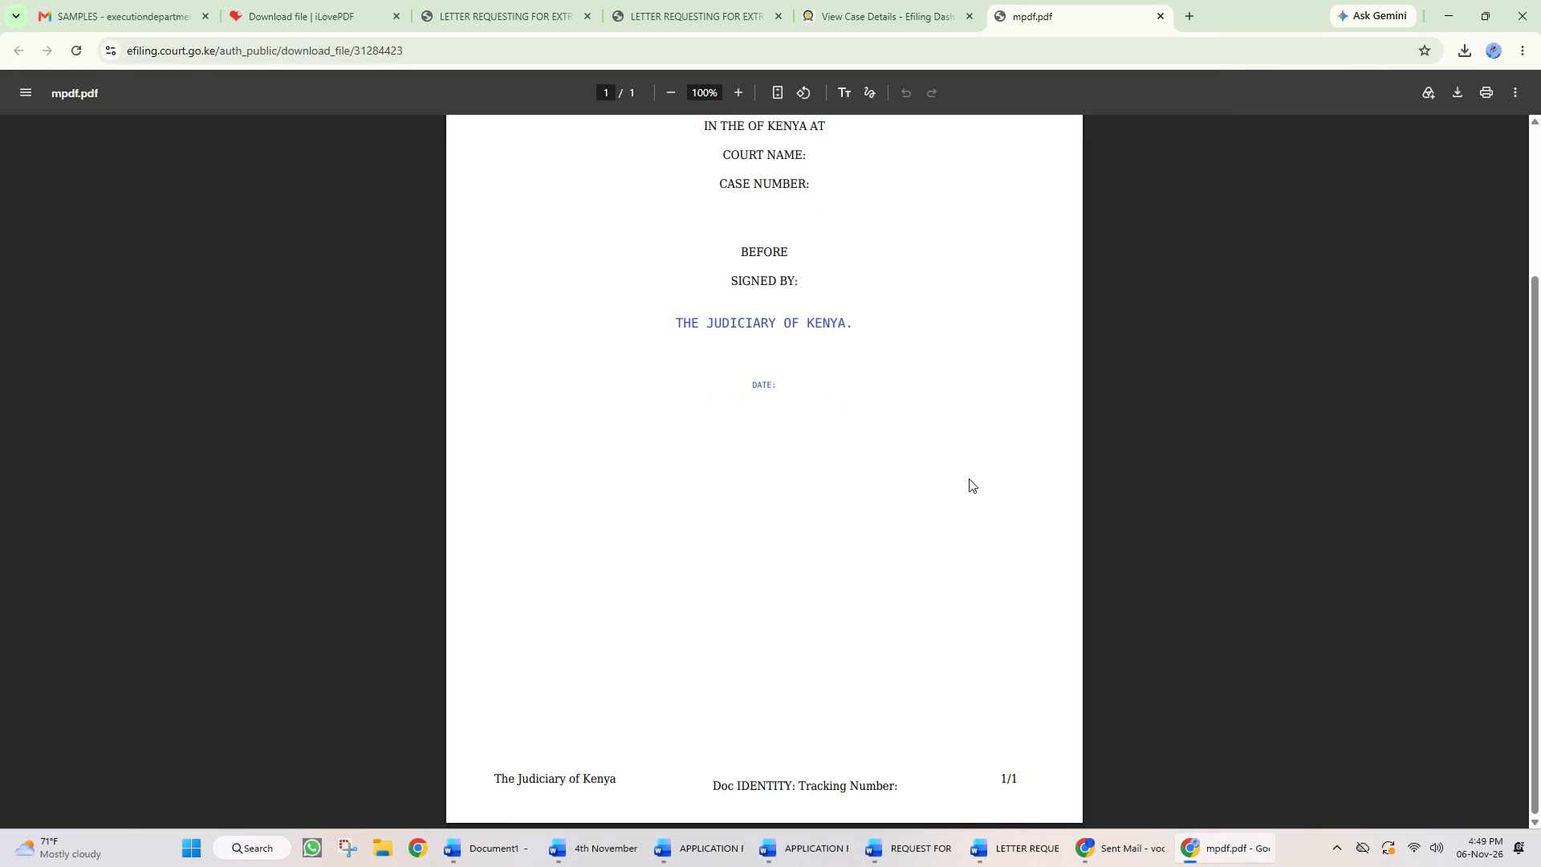
scroll(974, 477, "down", 5)
scroll(974, 492, "up", 6)
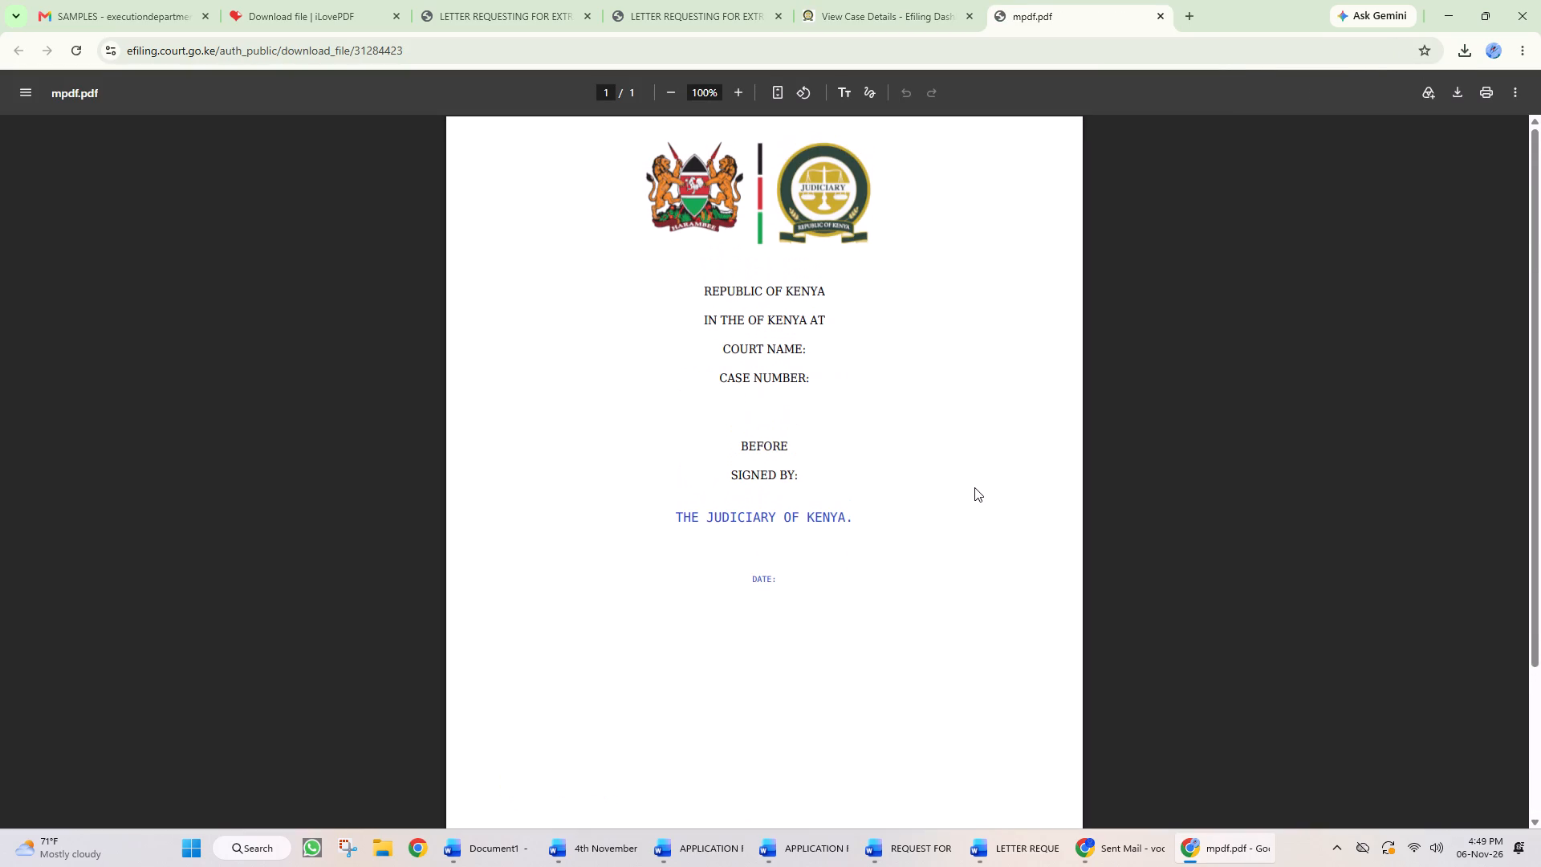
scroll(974, 487, "up", 2)
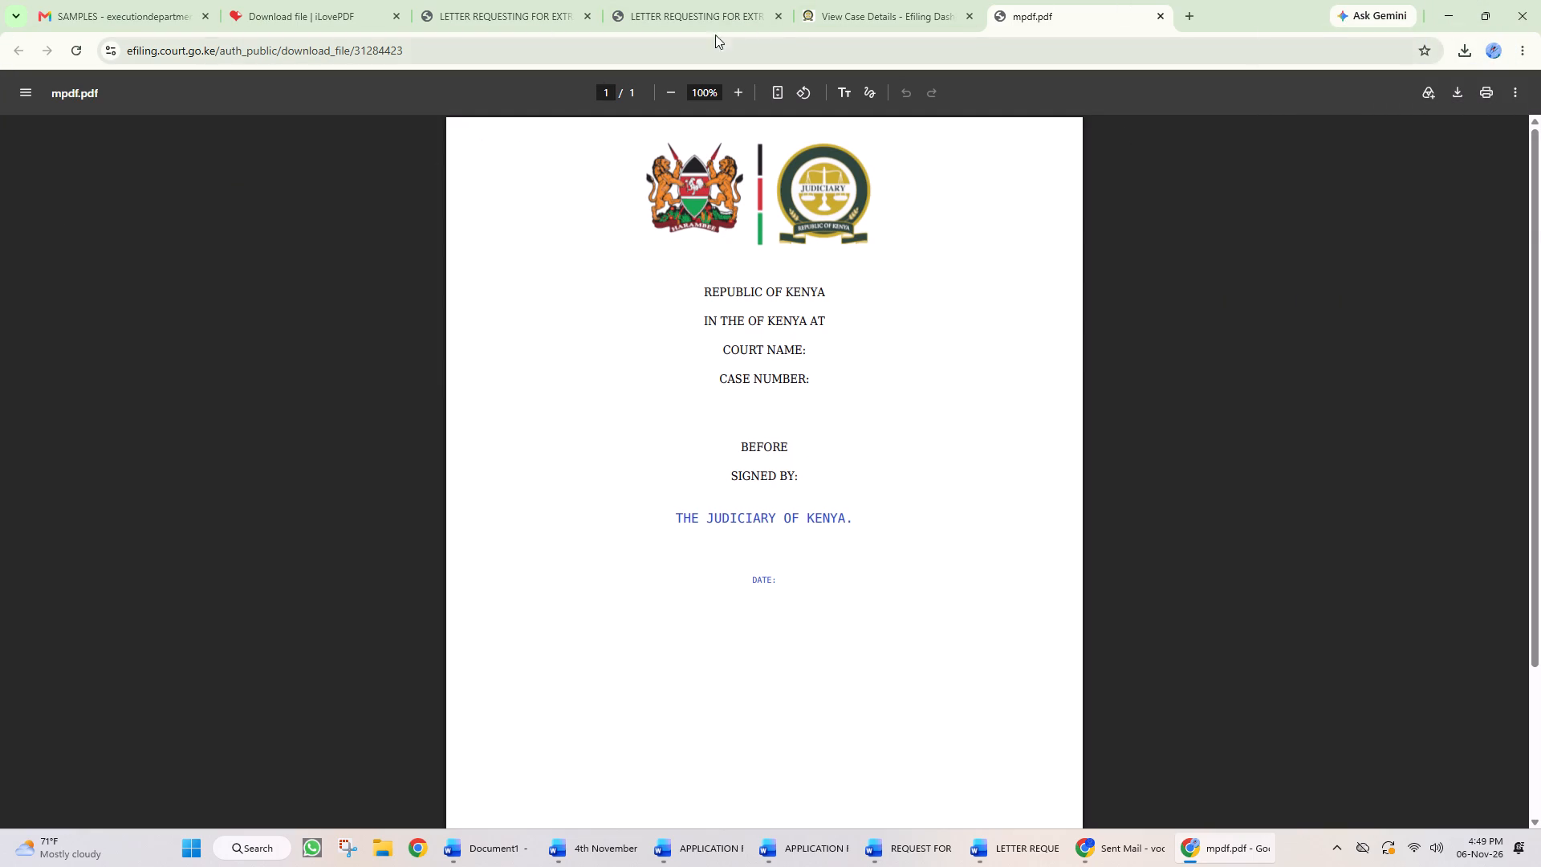
left_click(1157, 15)
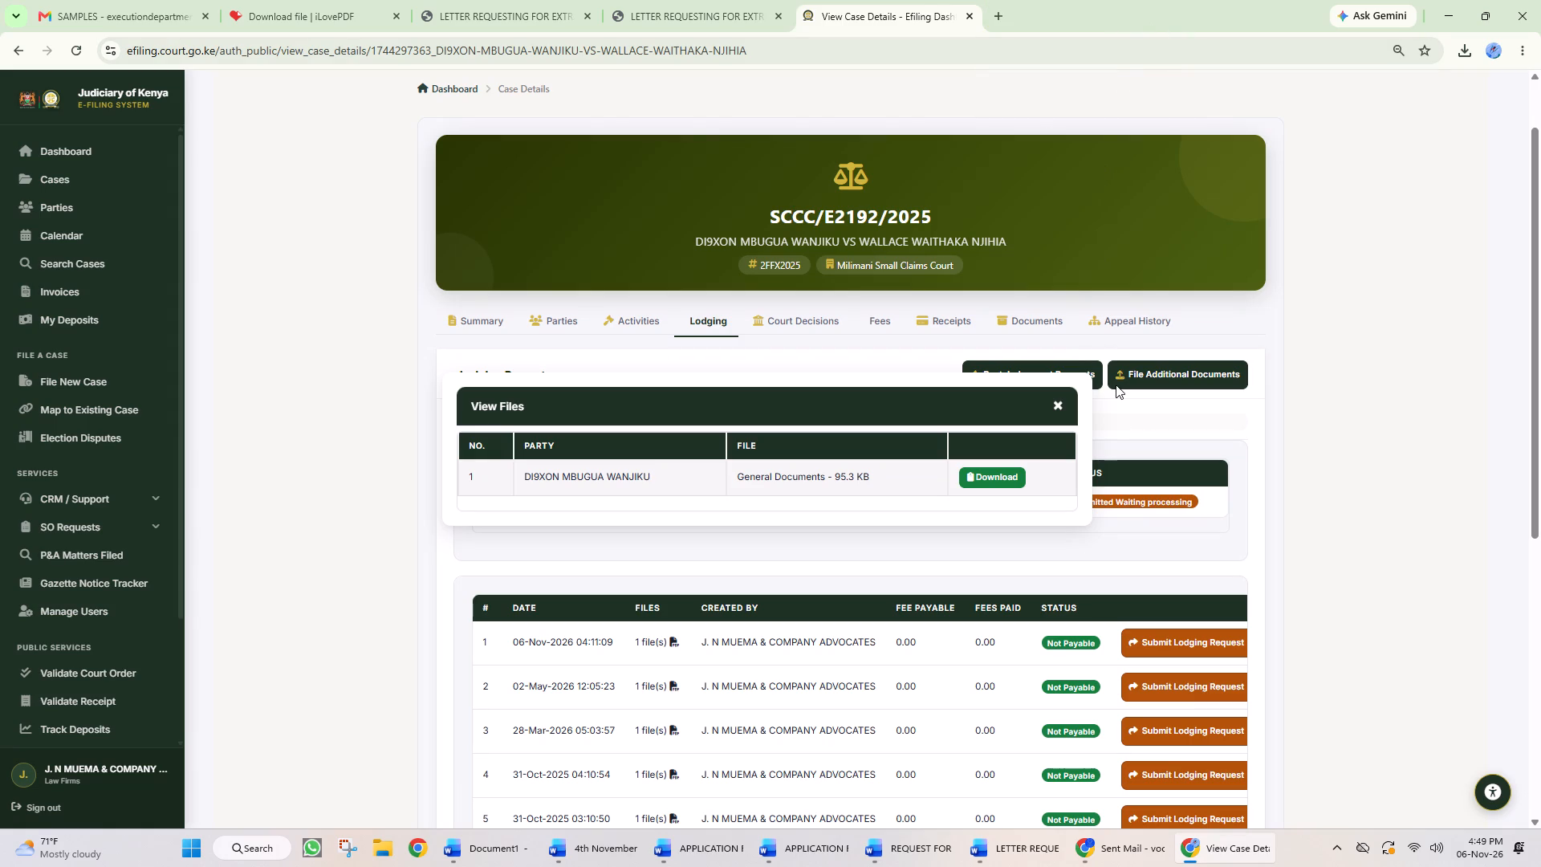
left_click(1059, 405)
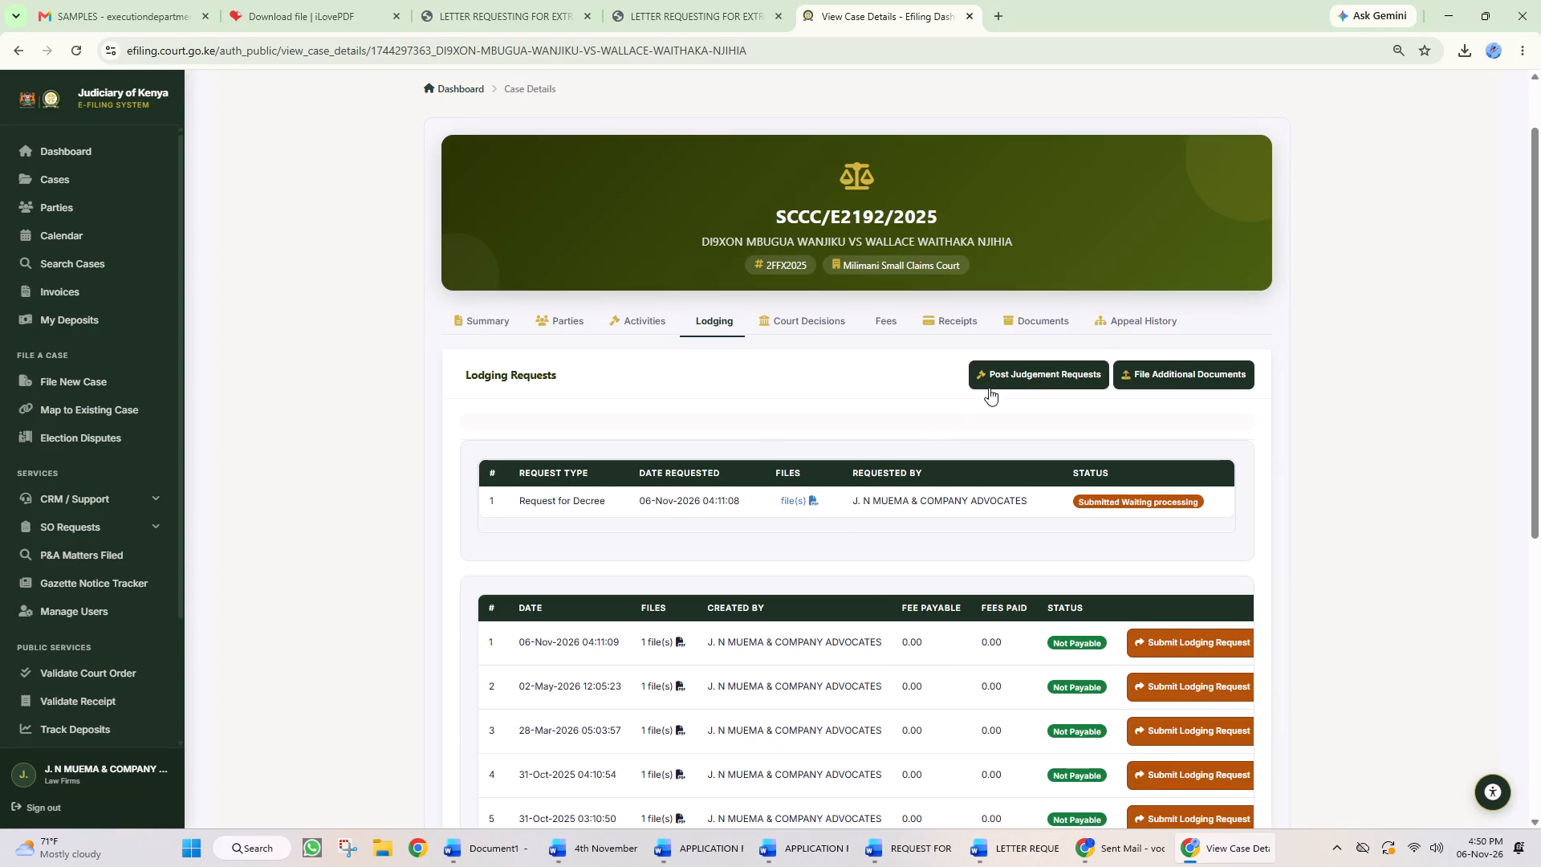
left_click(1003, 372)
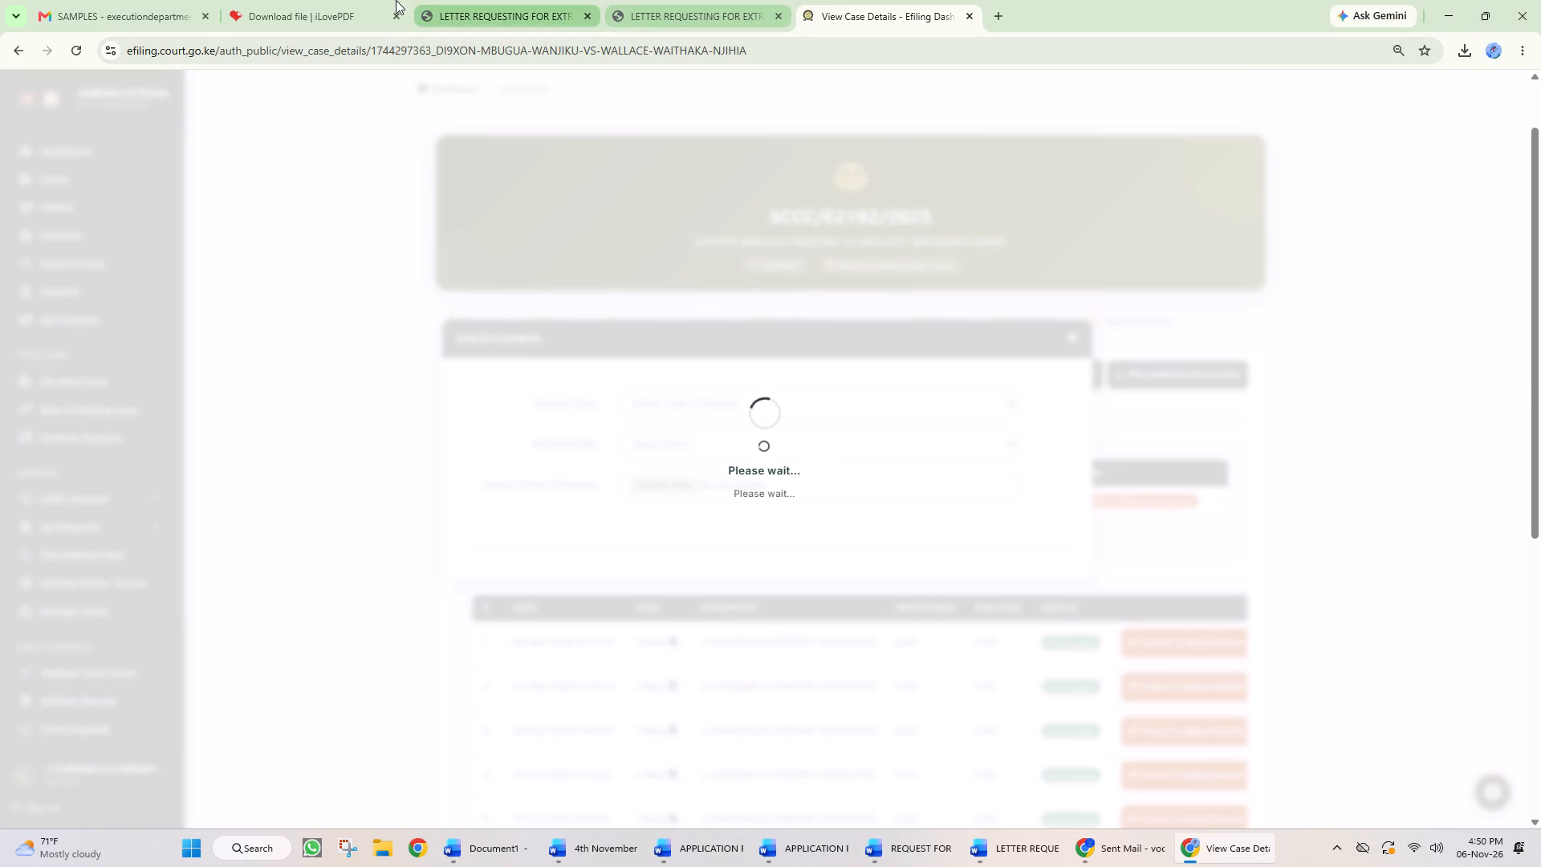
Switch to iLovePDF and download the converted letter requesting extraction of warrants of attachment again.
left_click(349, 6)
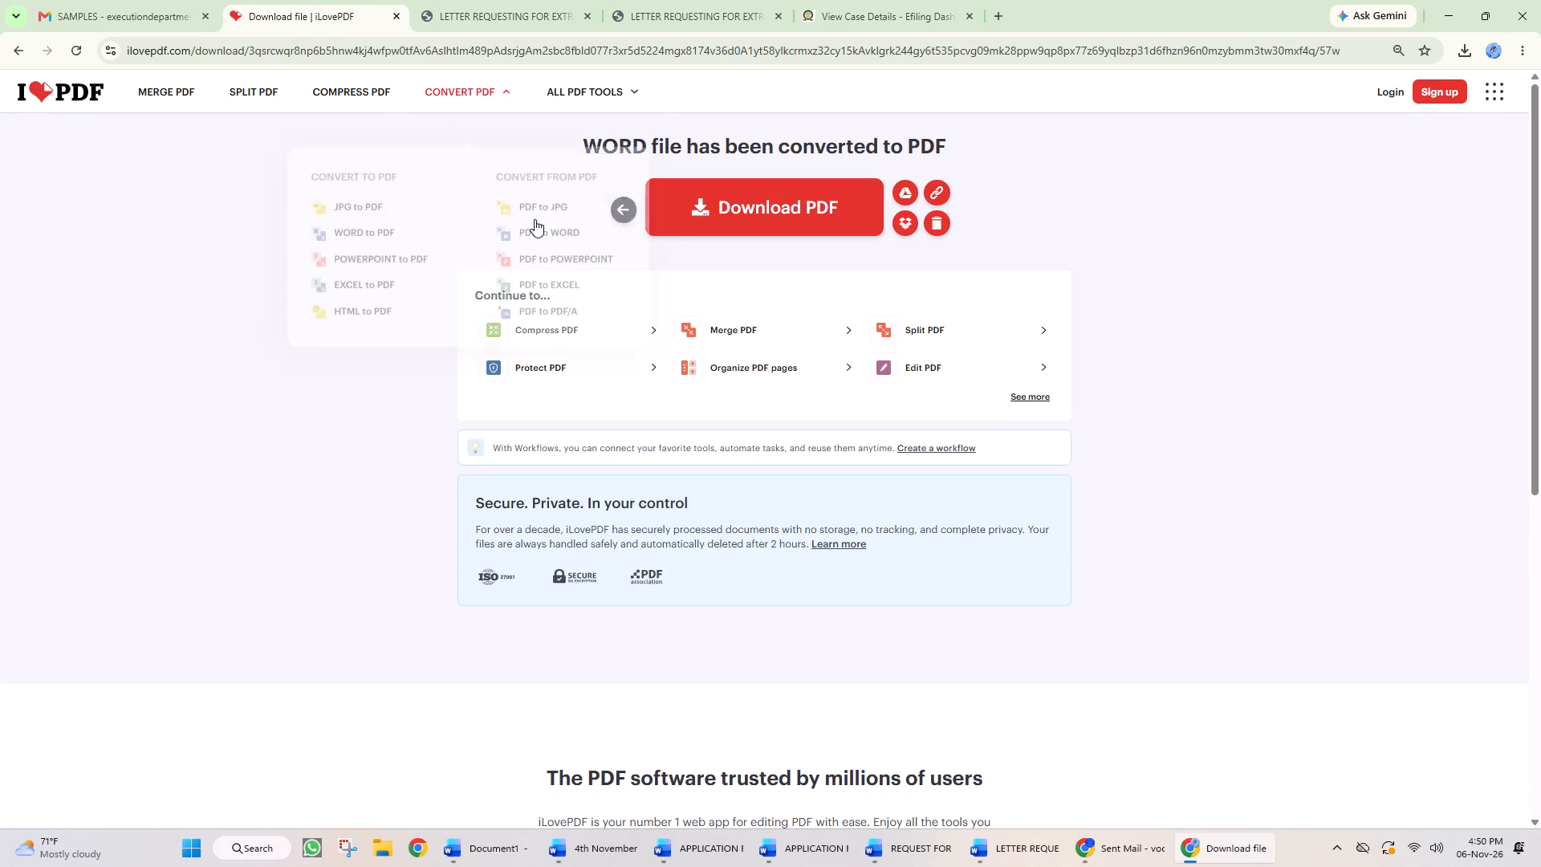
left_click(689, 212)
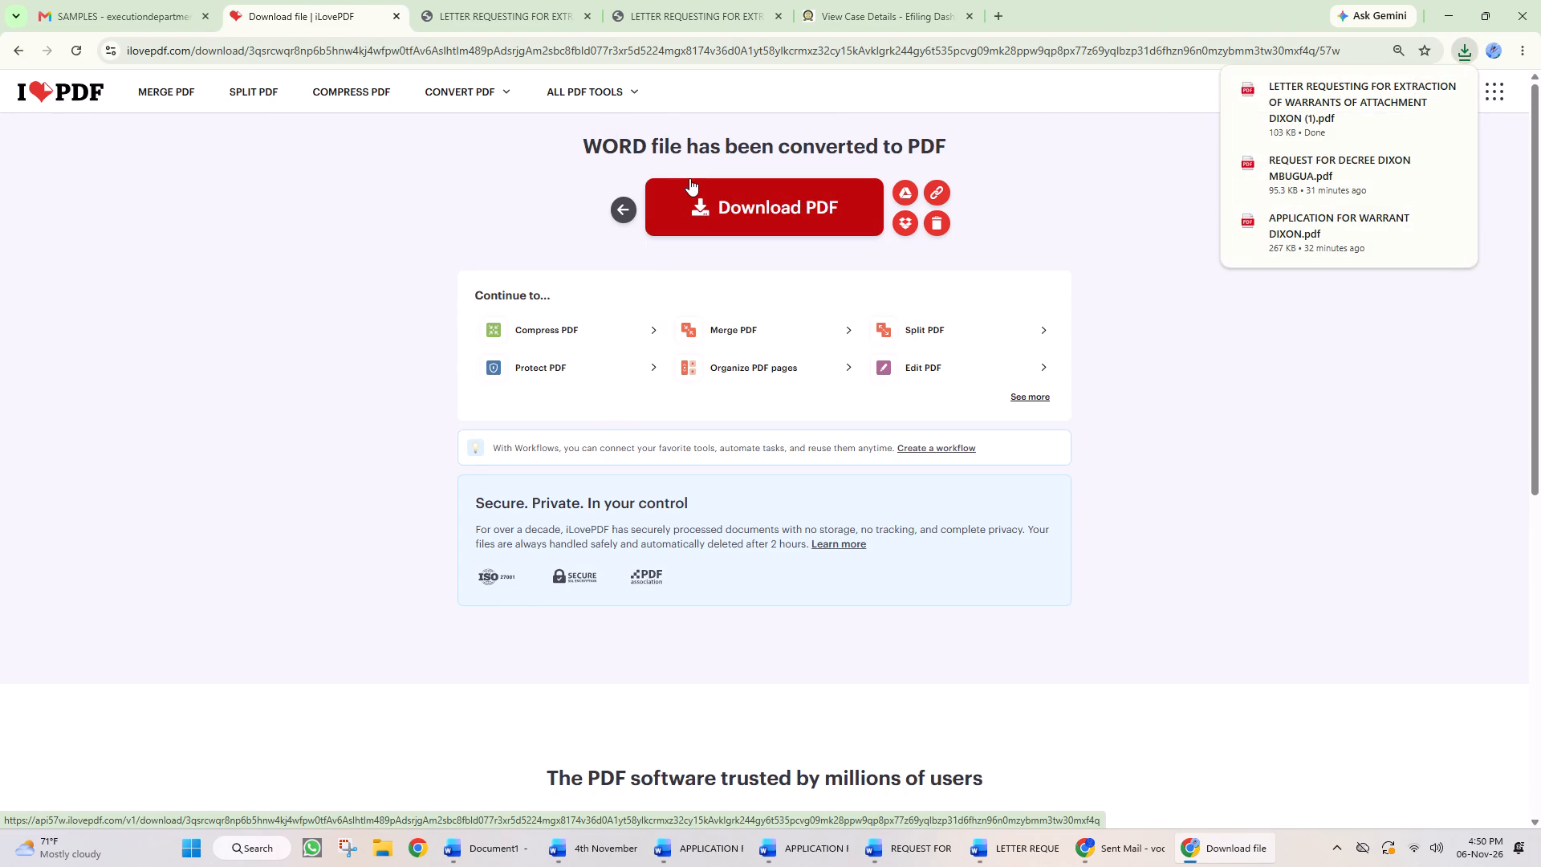
scroll(694, 222, "down", 2)
scroll(679, 291, "up", 2)
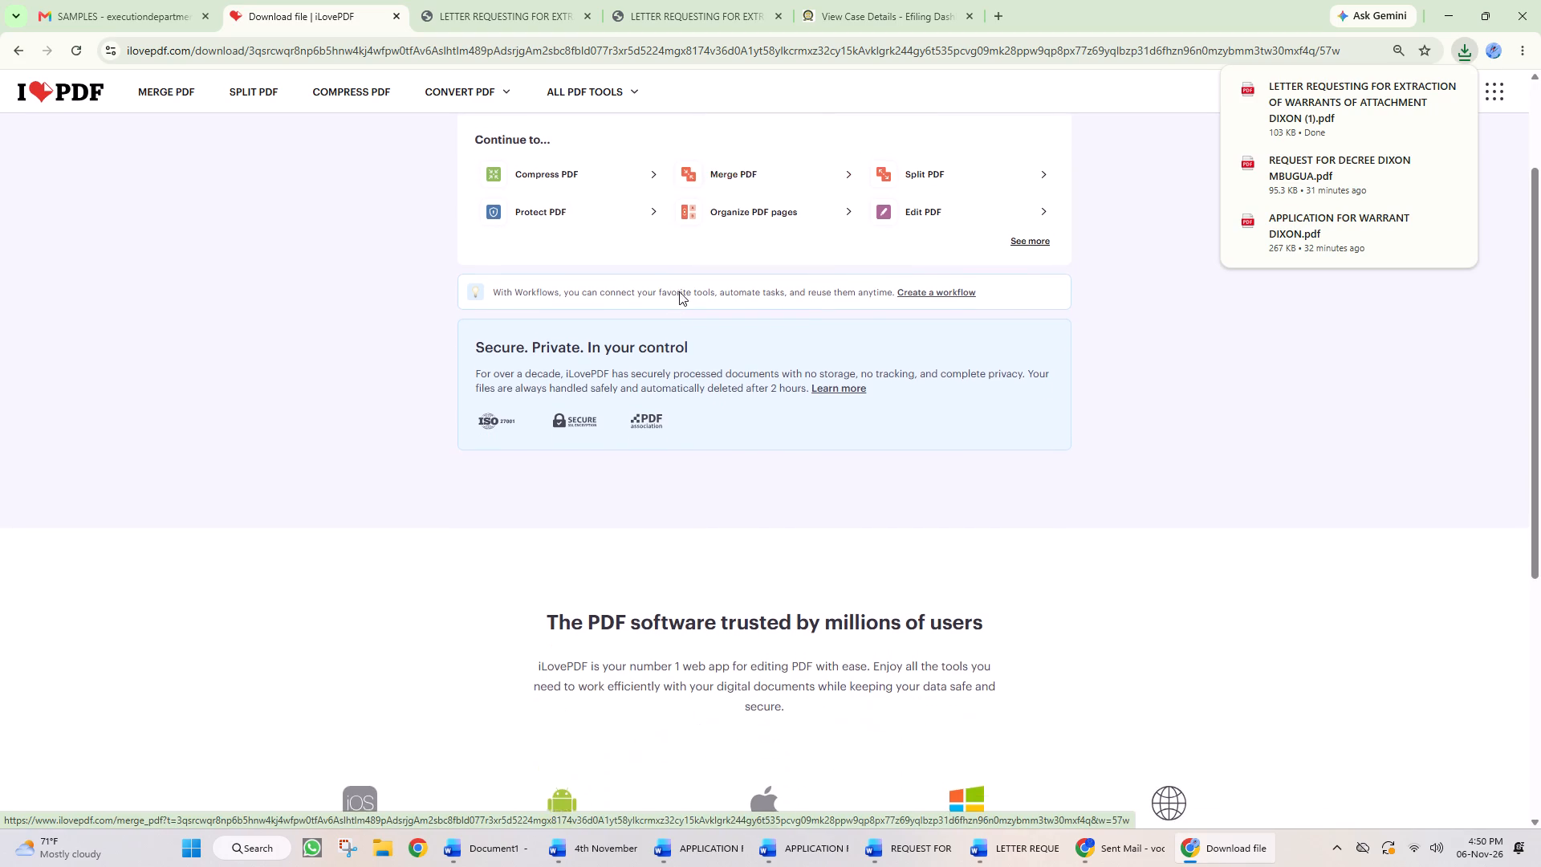
scroll(707, 303, "up", 1)
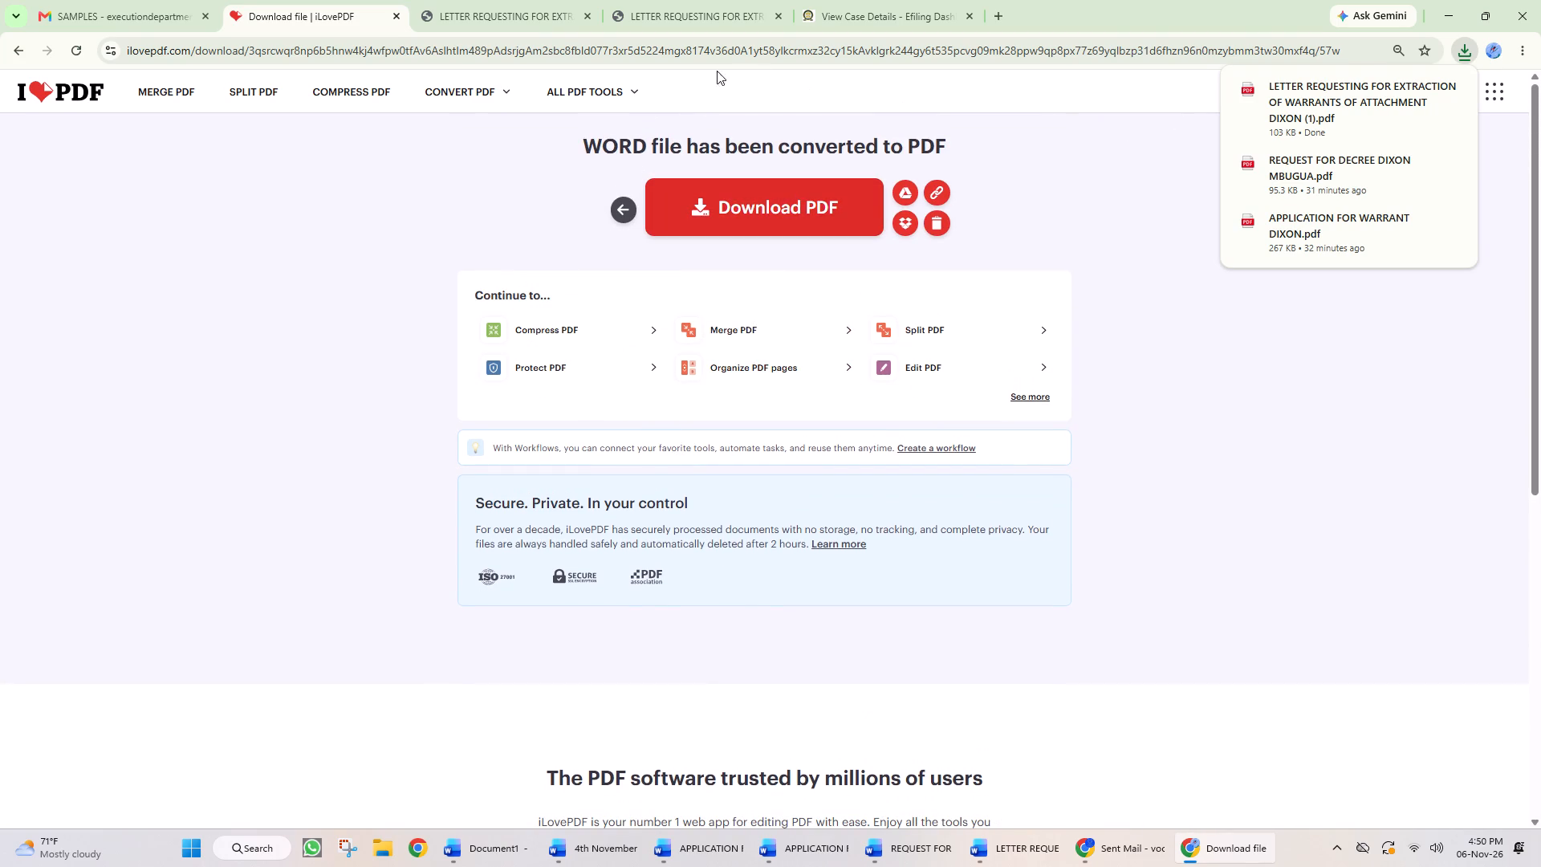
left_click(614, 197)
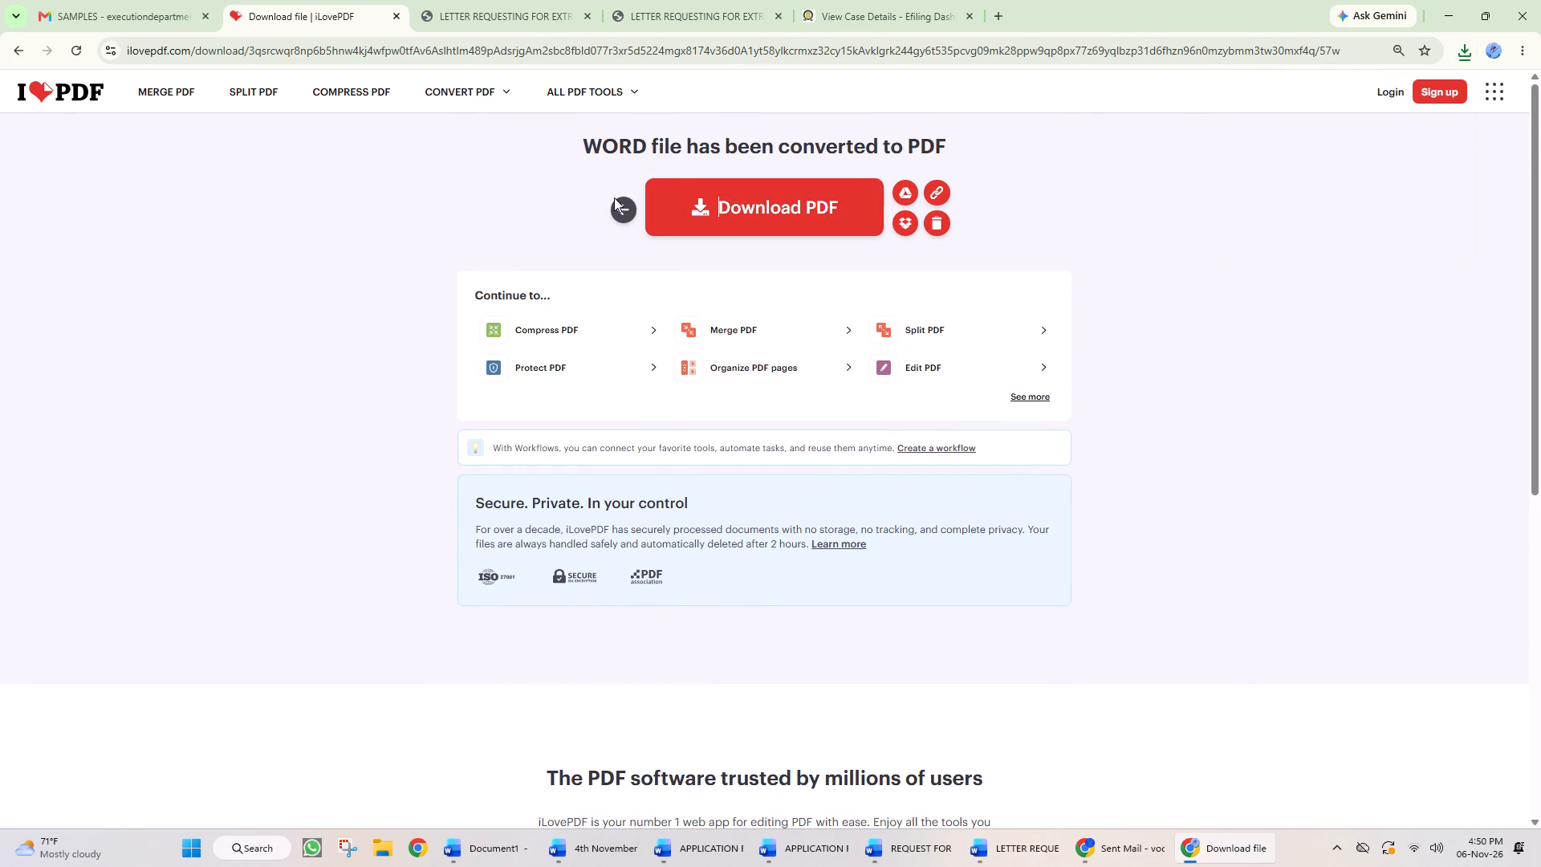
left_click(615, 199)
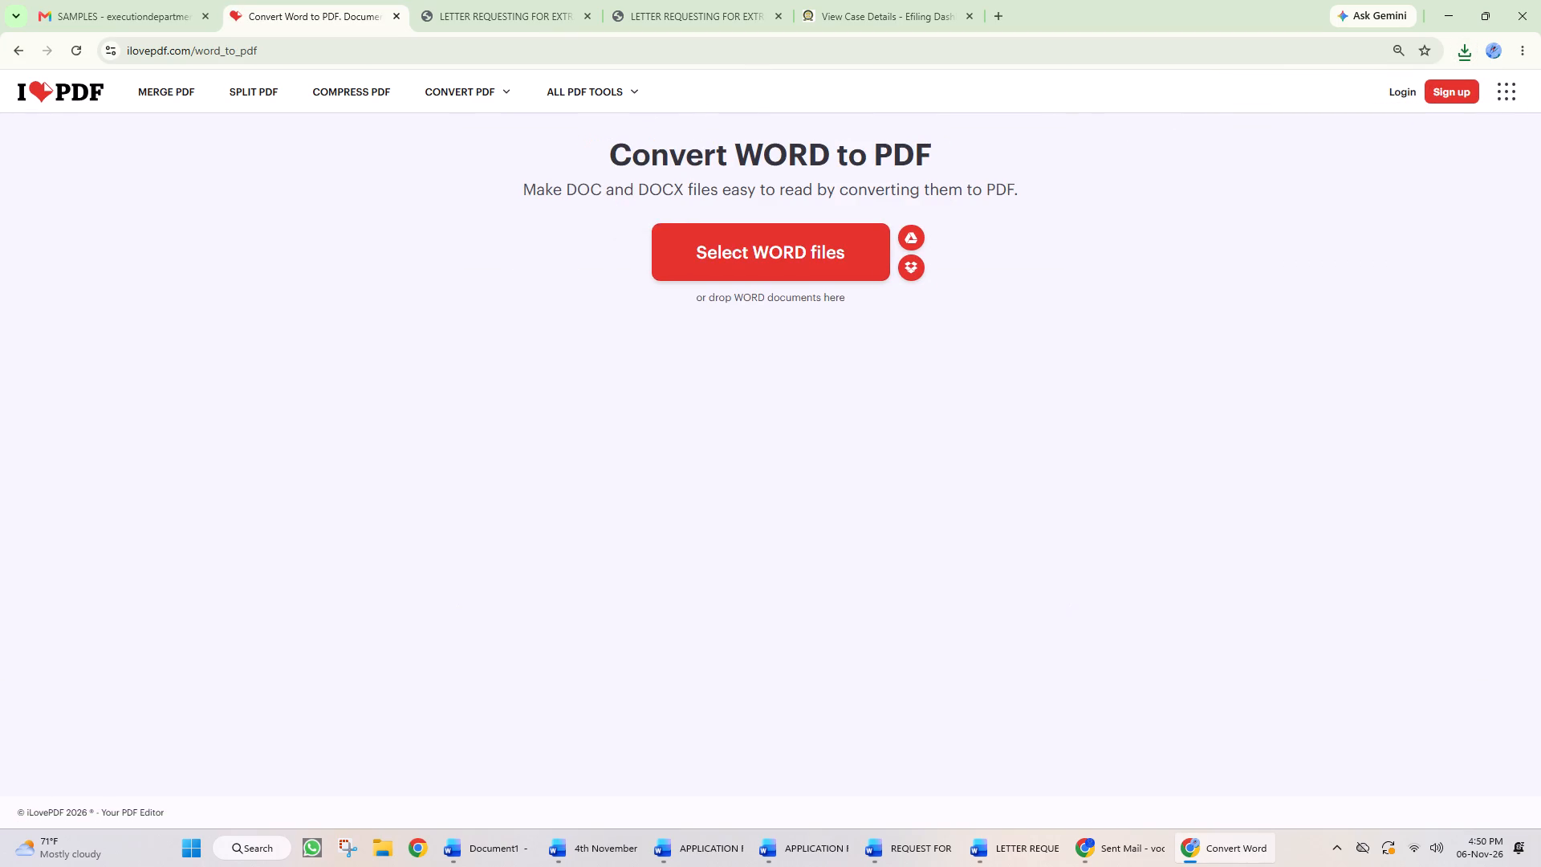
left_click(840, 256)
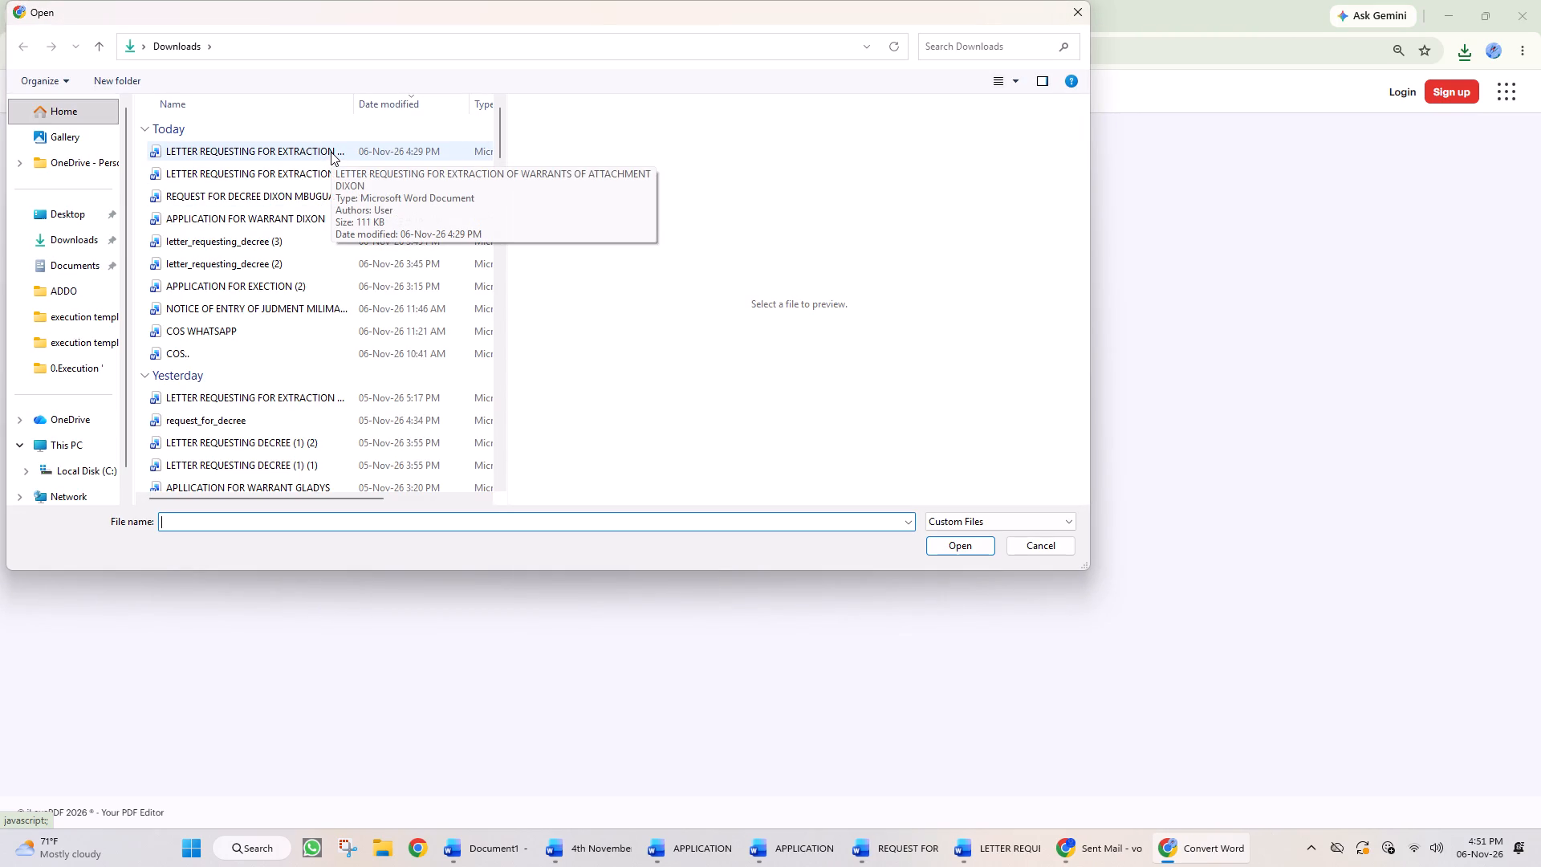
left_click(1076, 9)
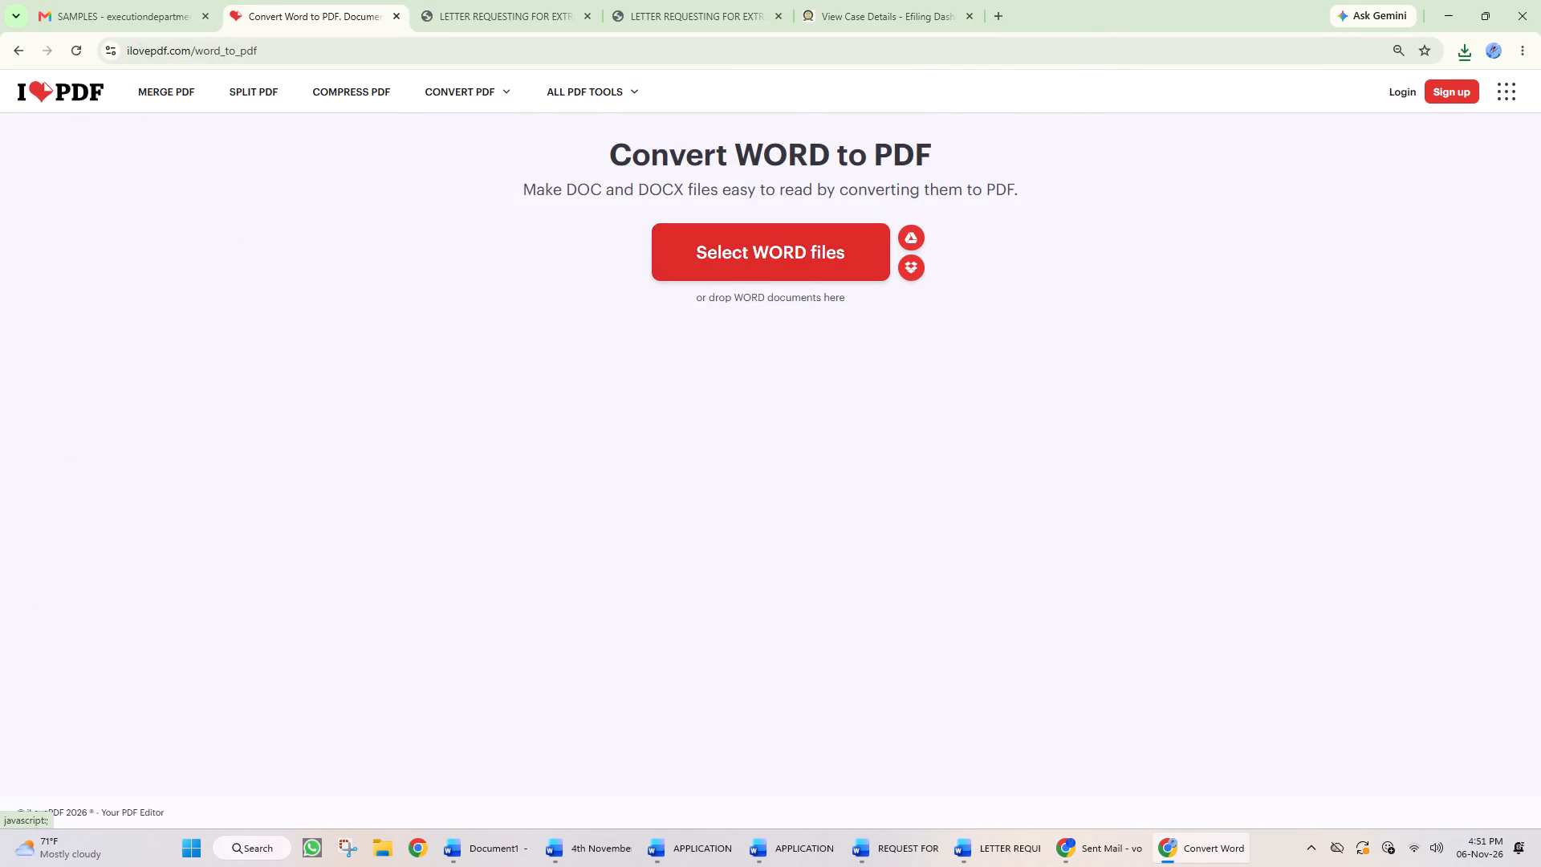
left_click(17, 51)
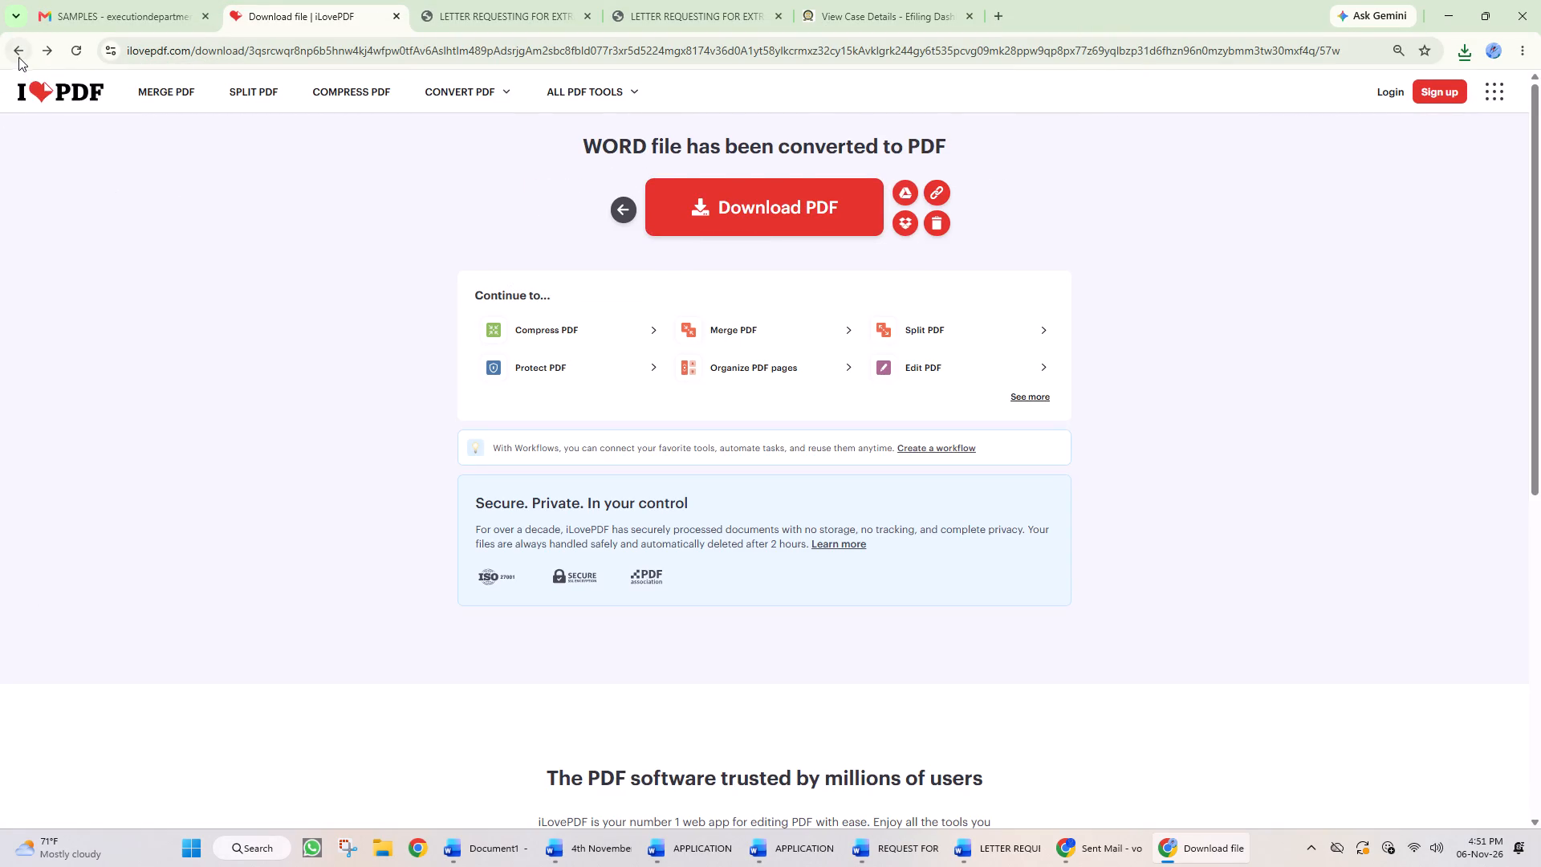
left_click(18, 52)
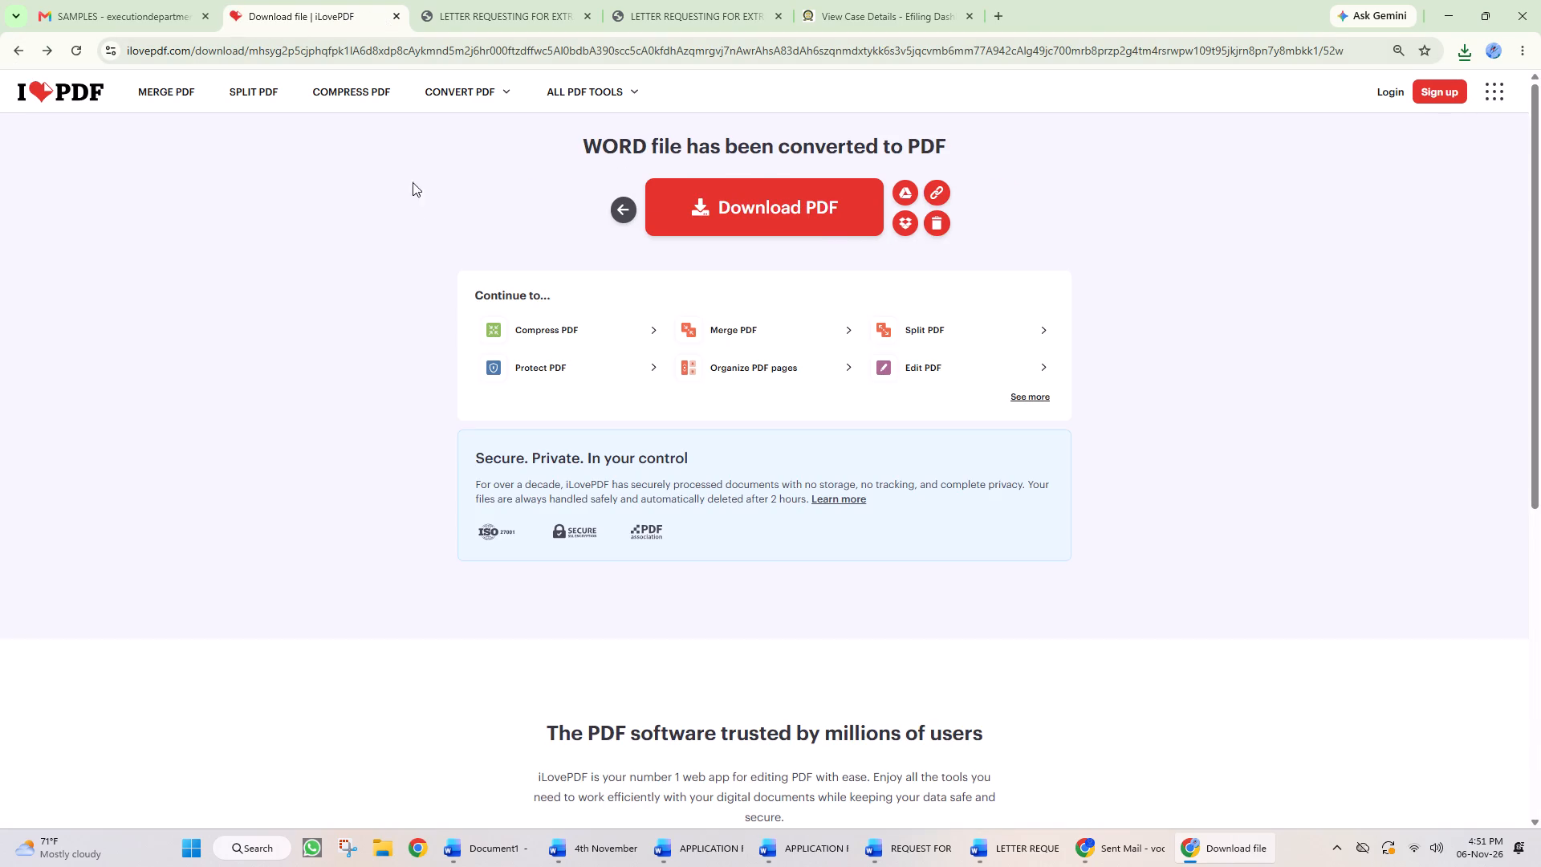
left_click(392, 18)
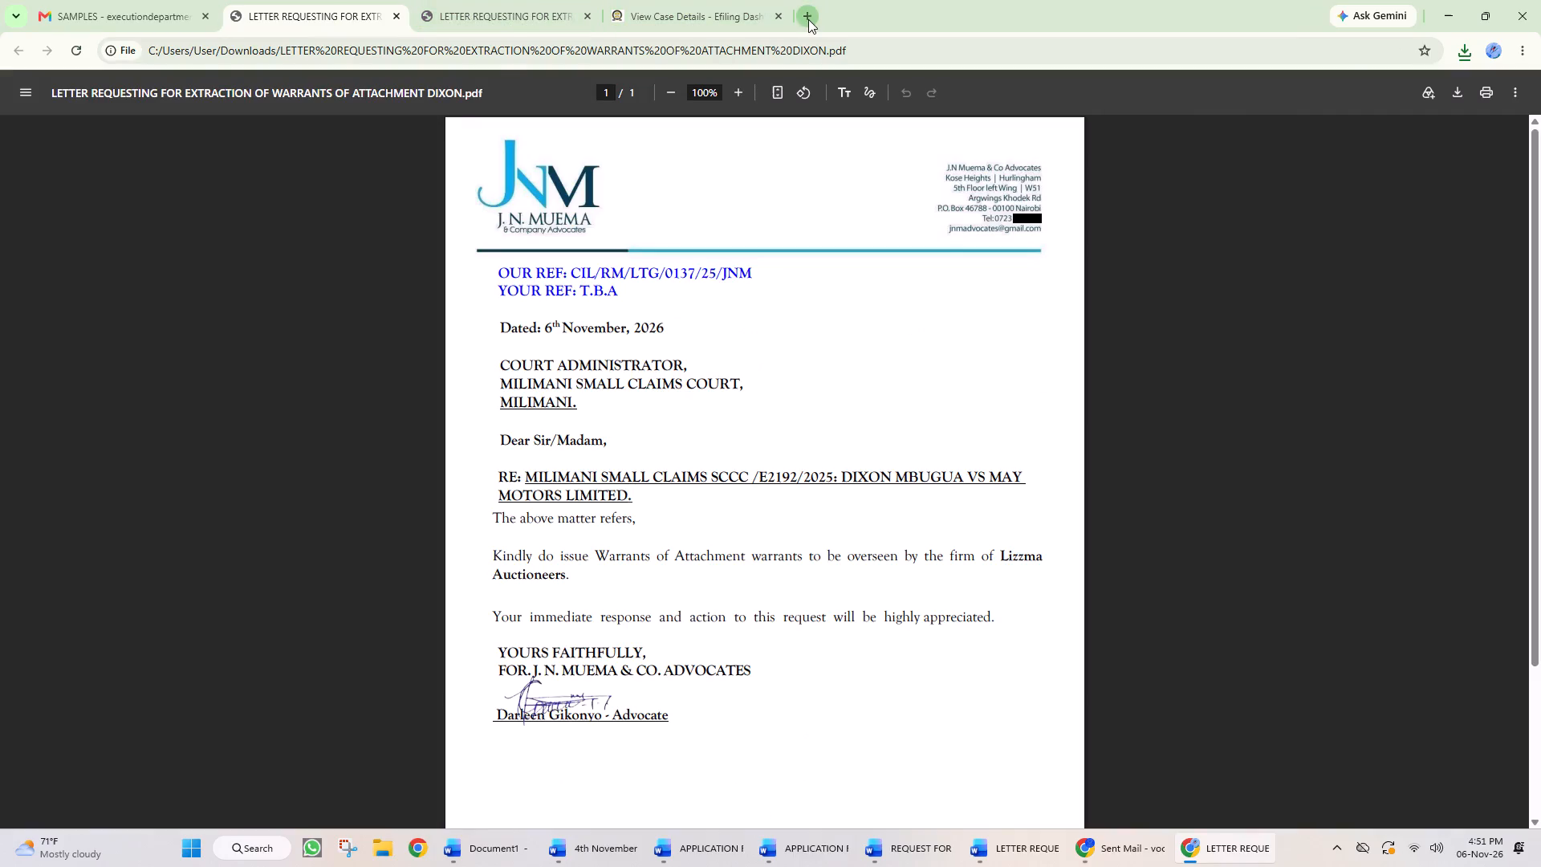
Find iLovePDF through a Google search in a new tab and open its Merge PDF tool.
left_click(807, 19)
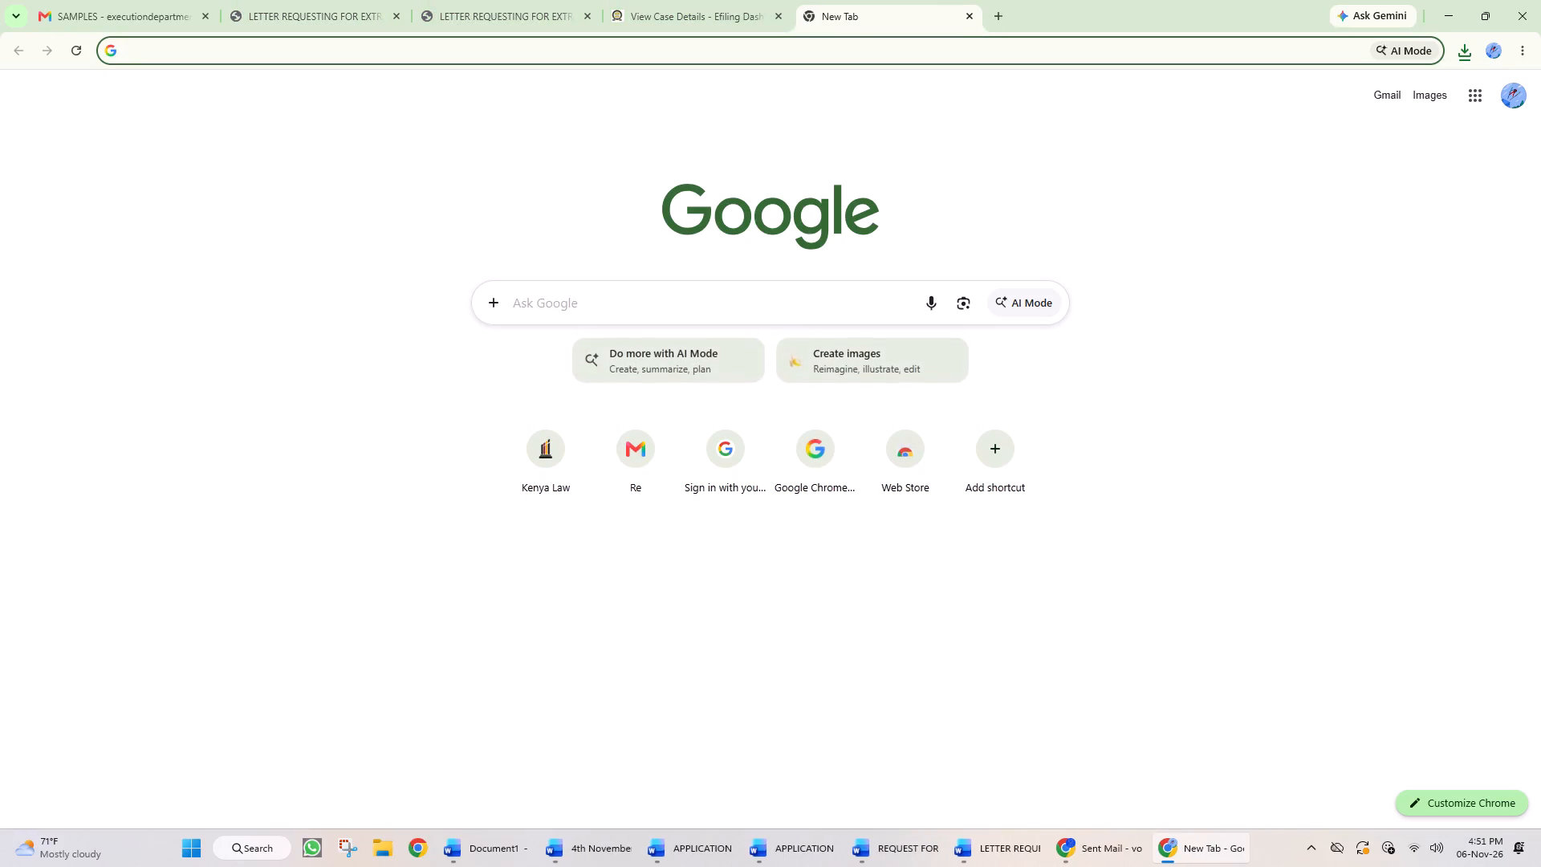
left_click(661, 302)
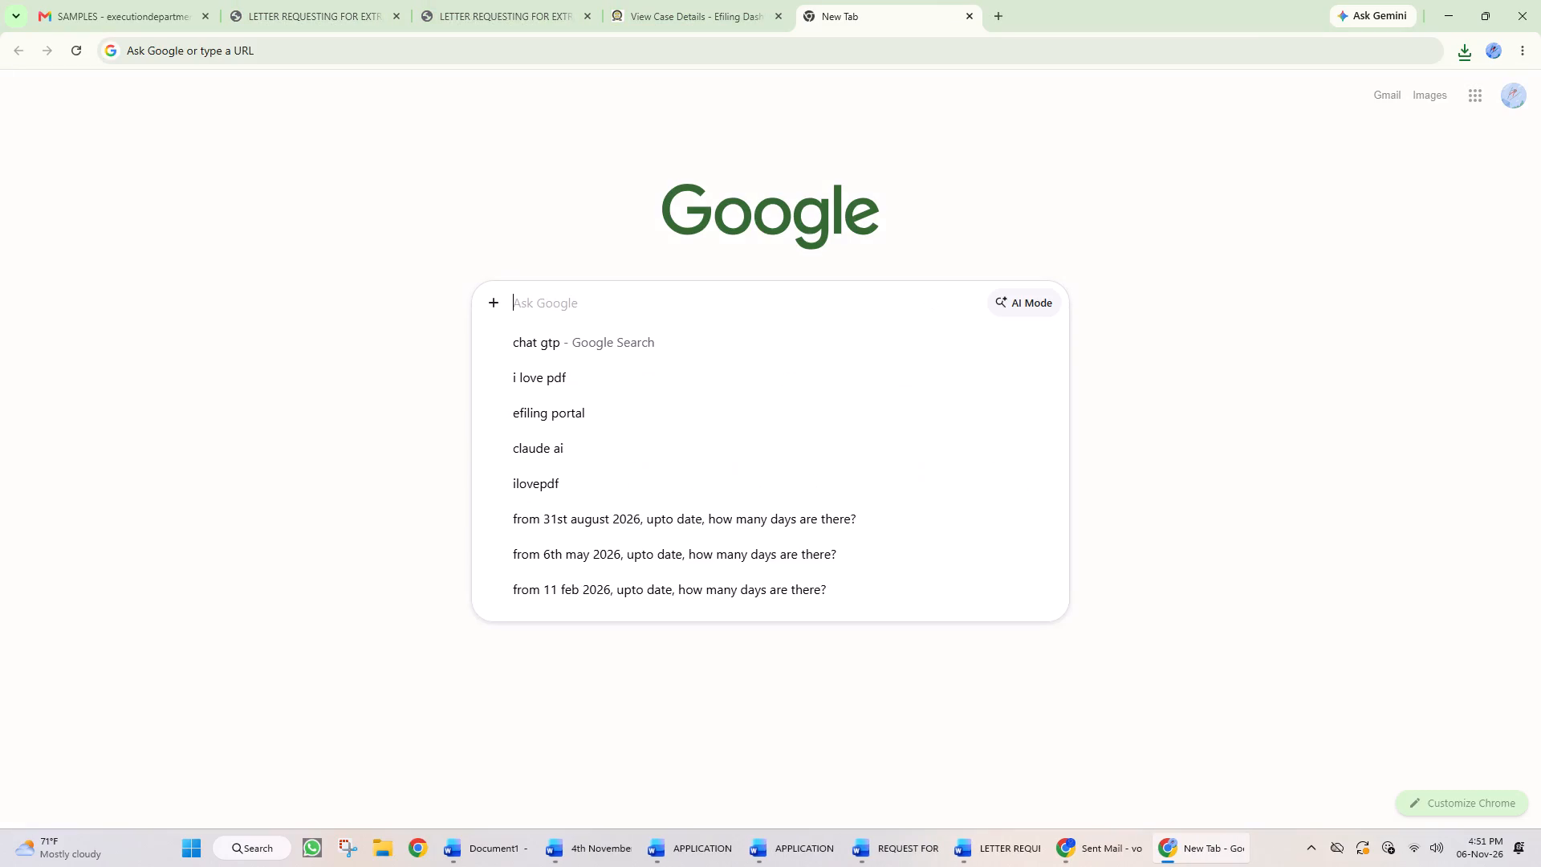
left_click(592, 374)
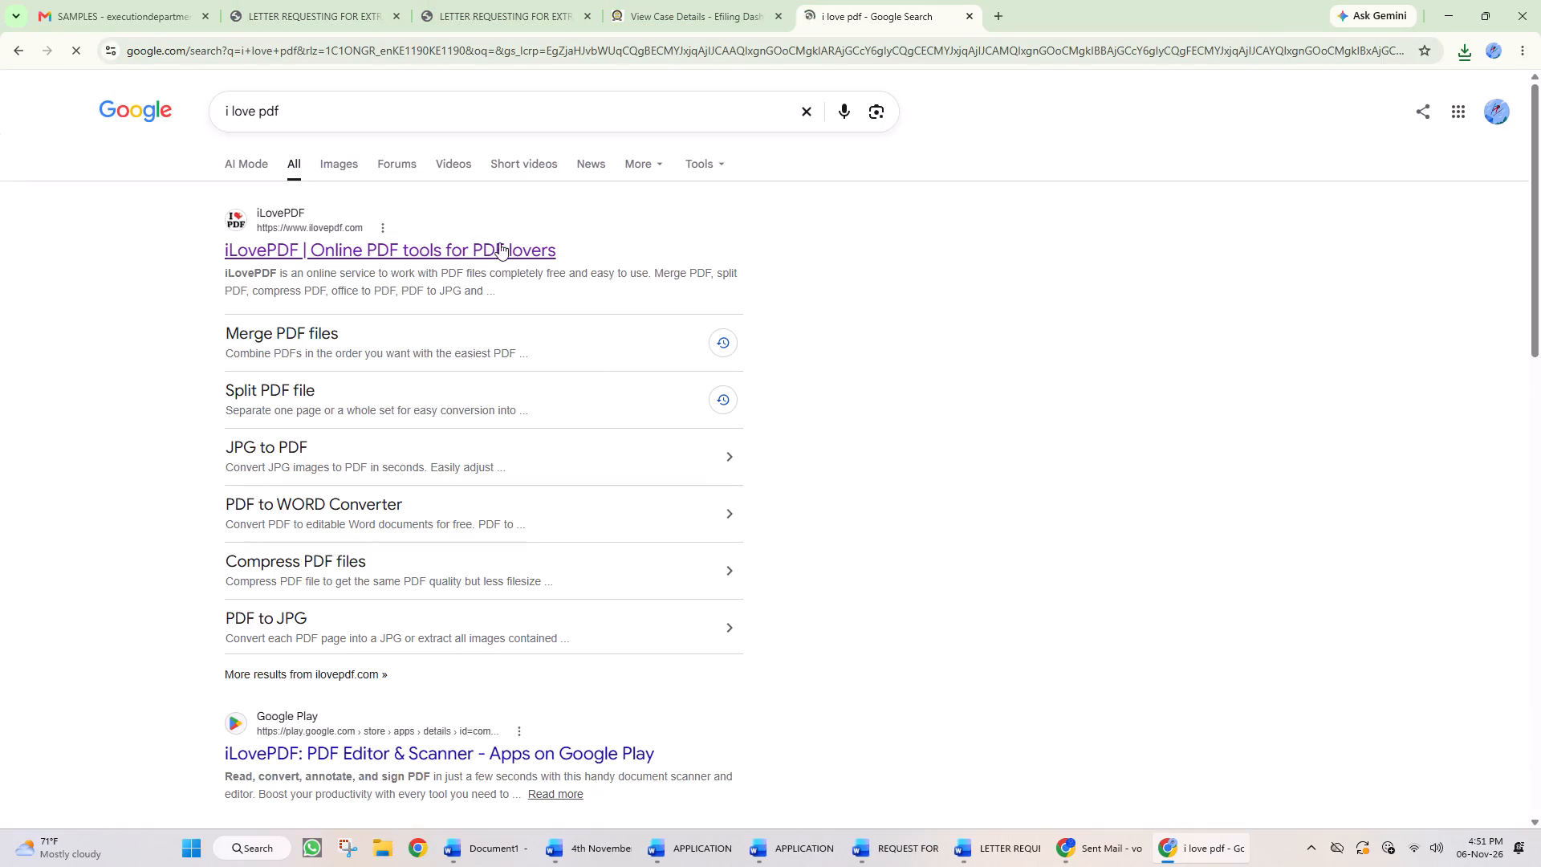
double_click(497, 245)
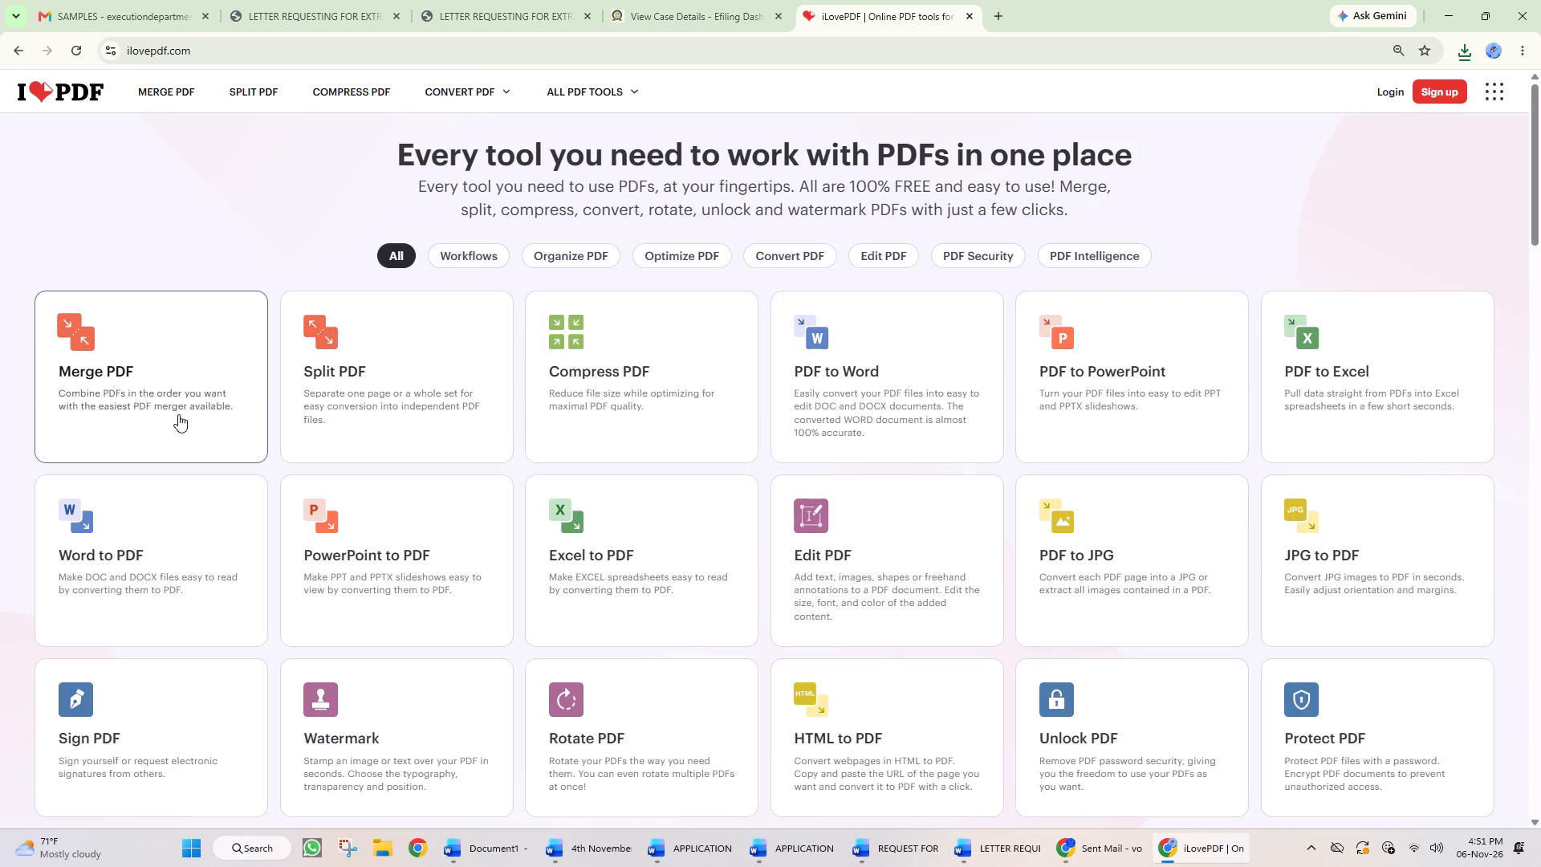
left_click(177, 368)
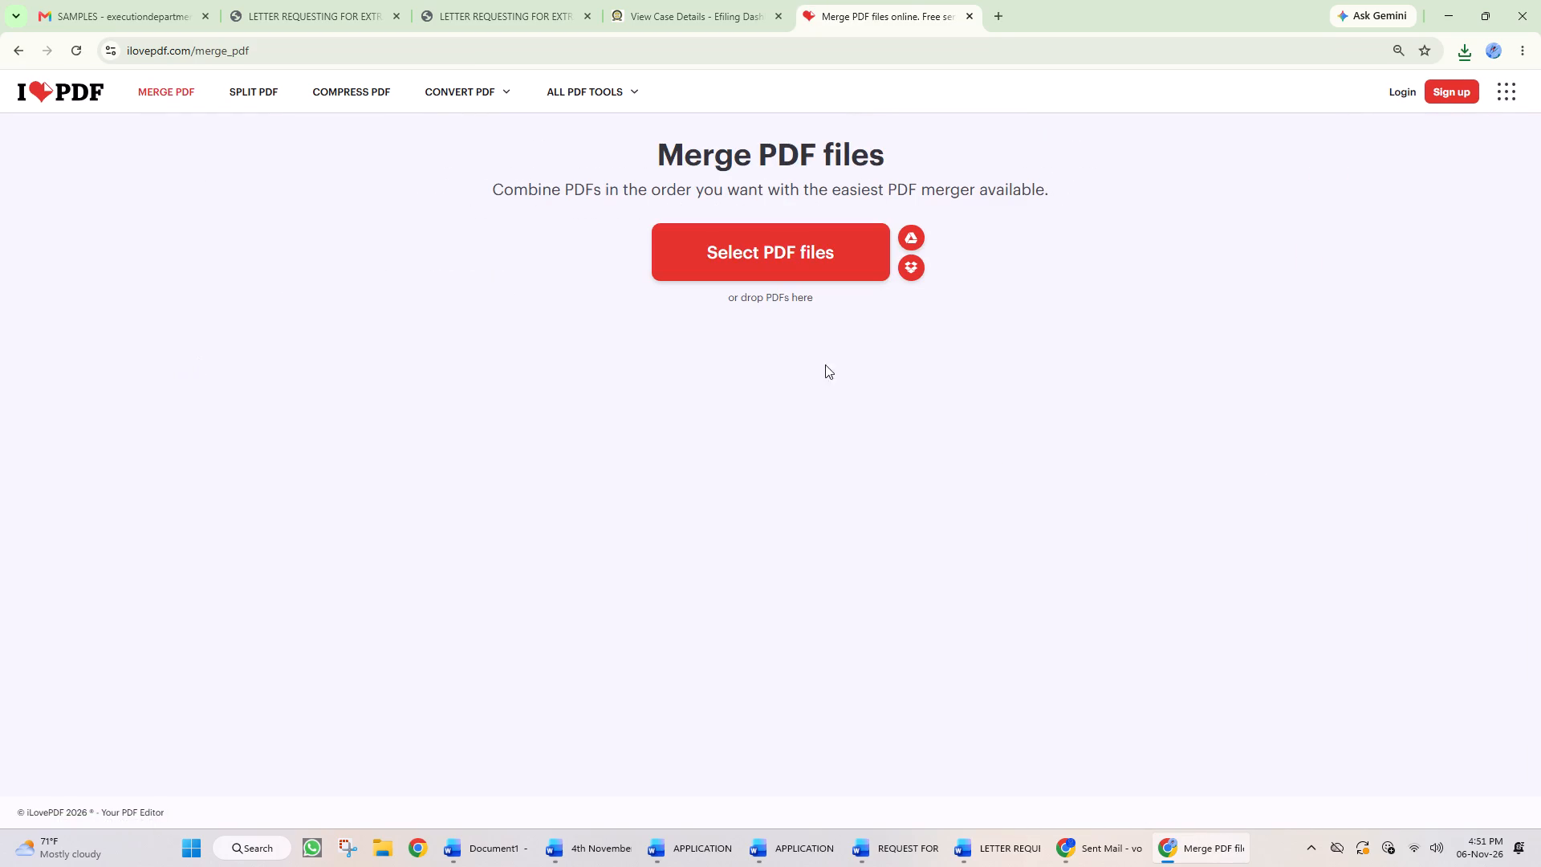
left_click(854, 261)
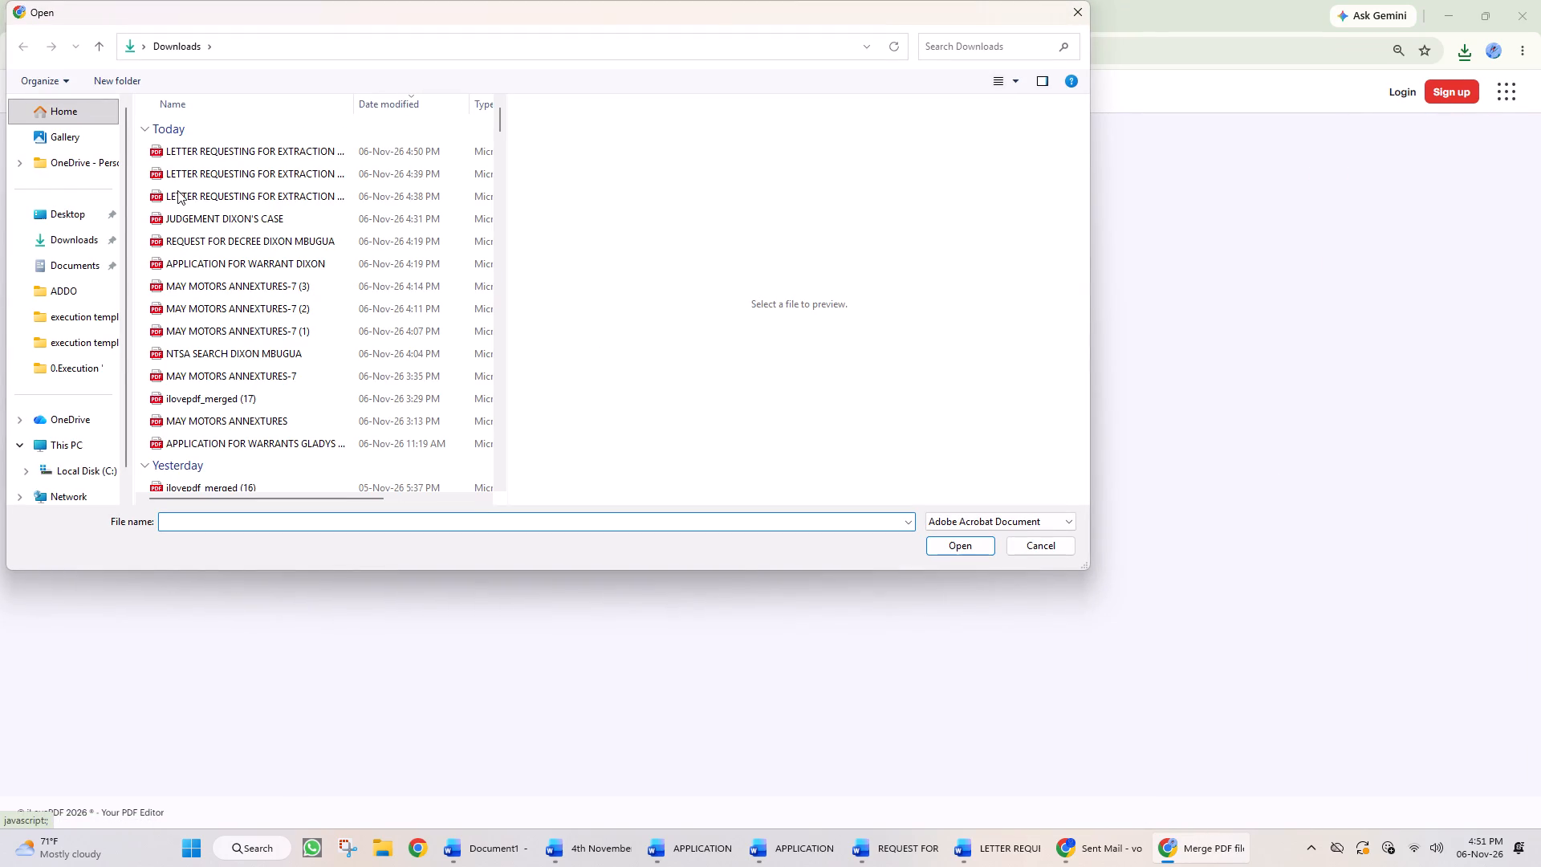
left_click(337, 147)
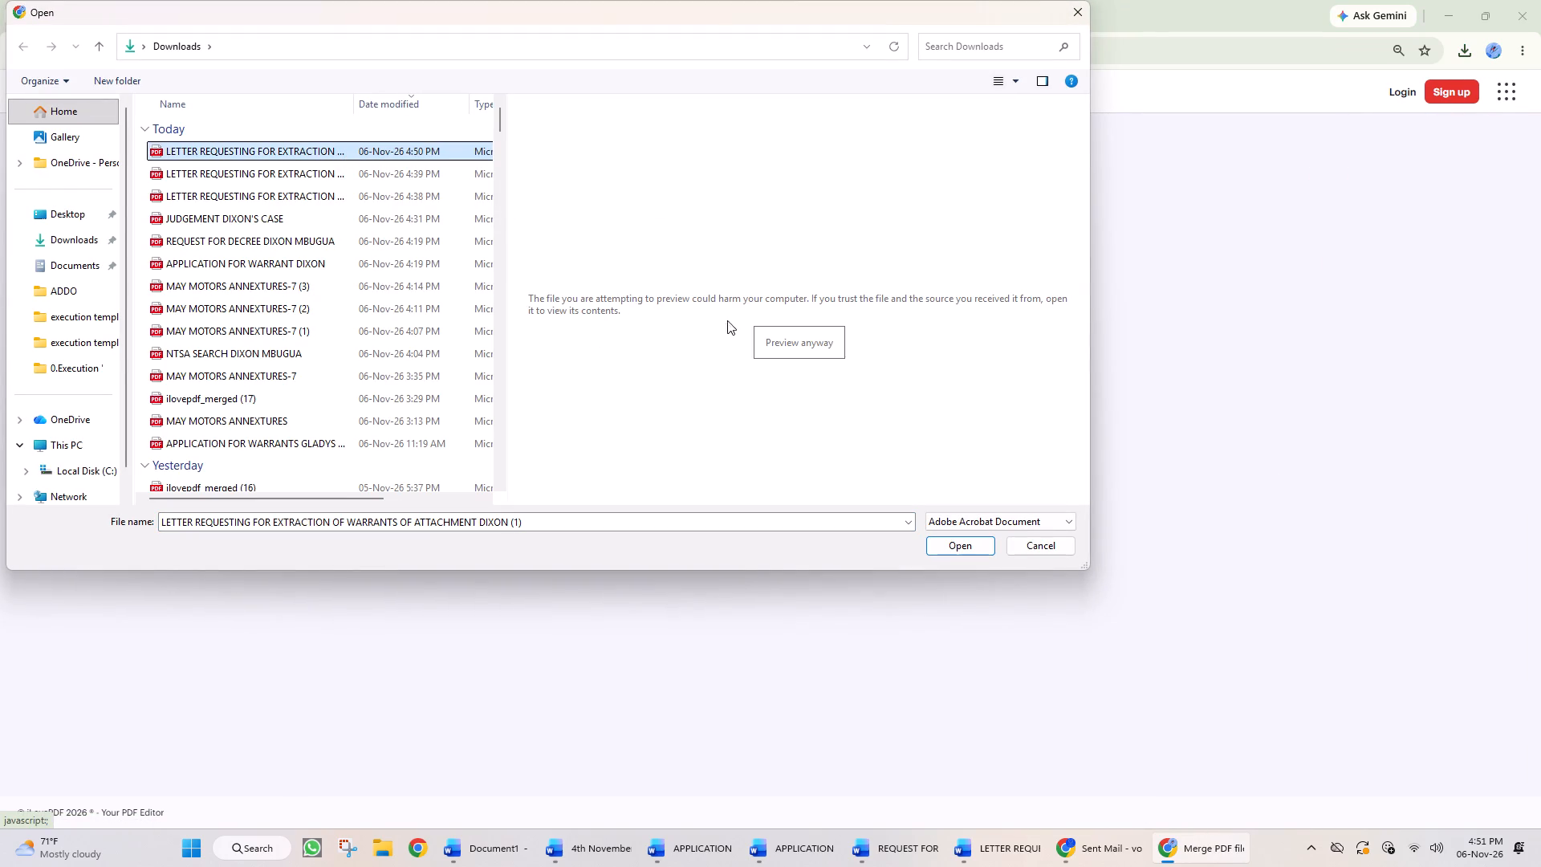
left_click(791, 339)
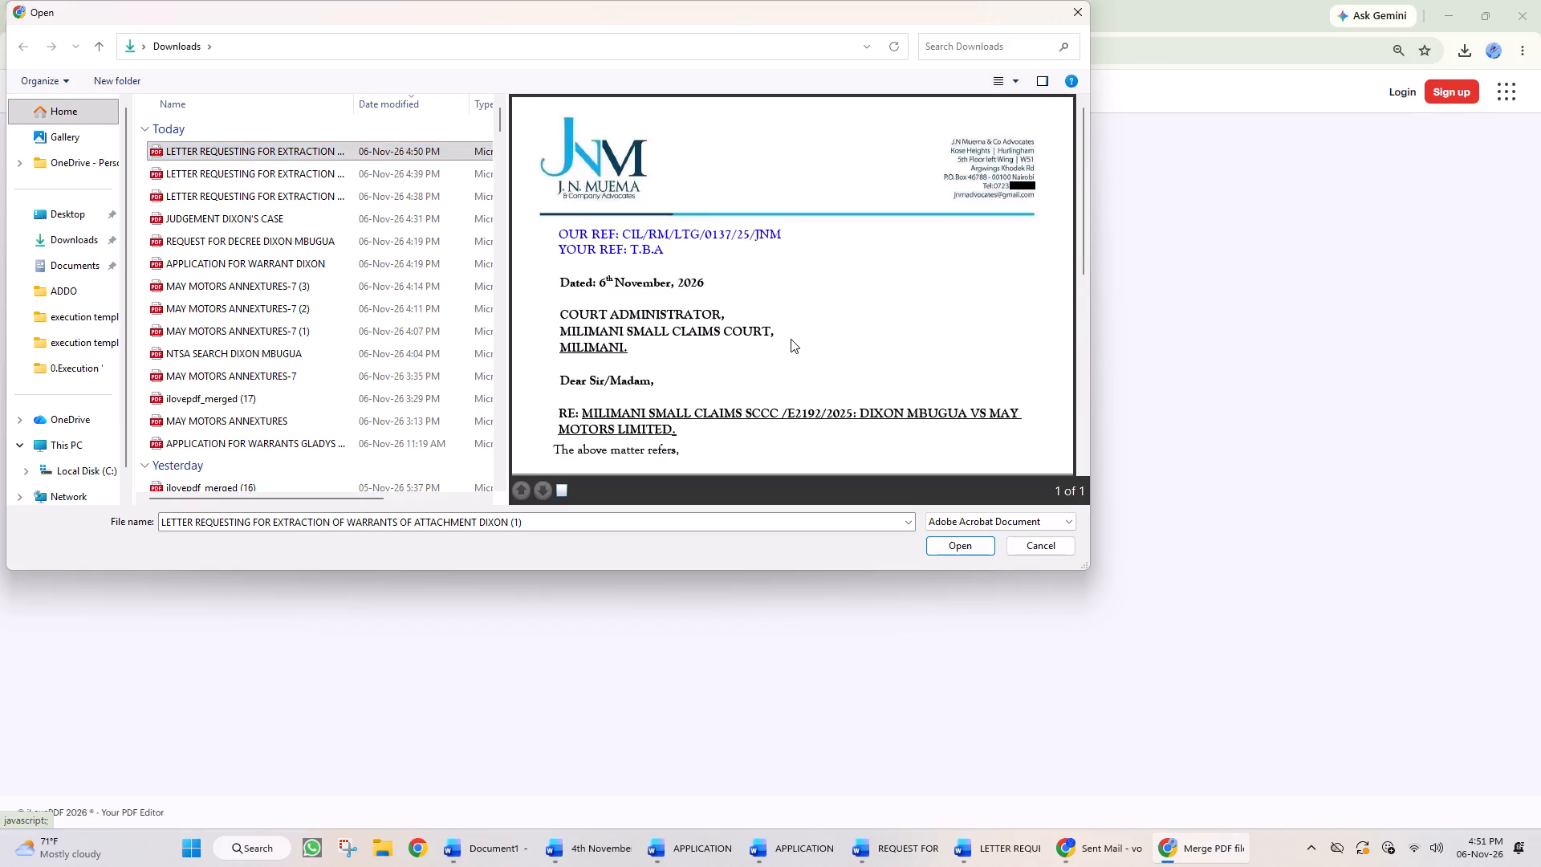
scroll(791, 339, "down", 1)
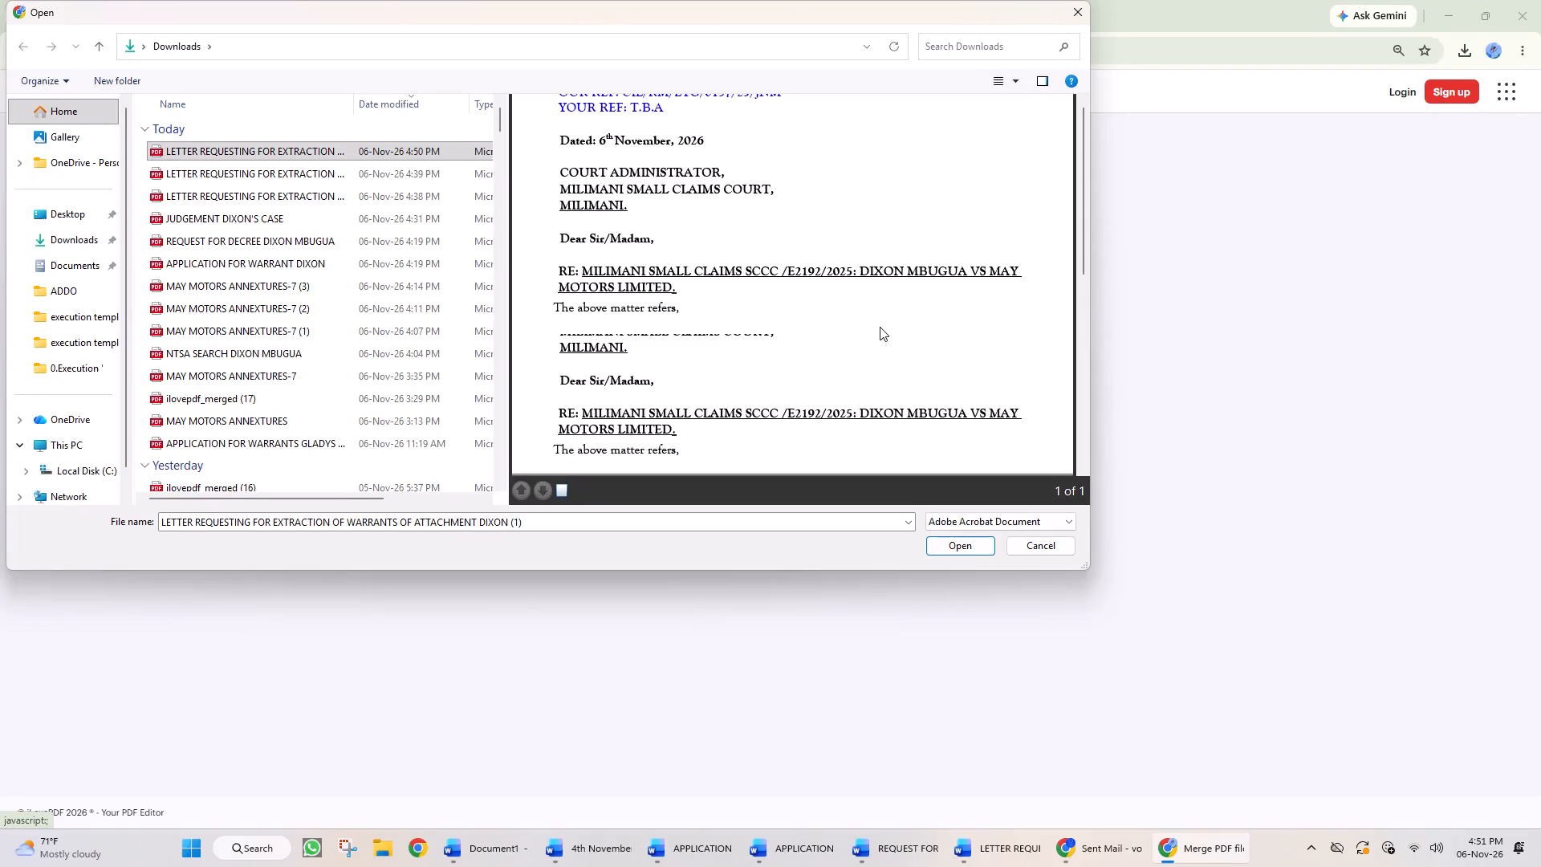
scroll(878, 361, "up", 1)
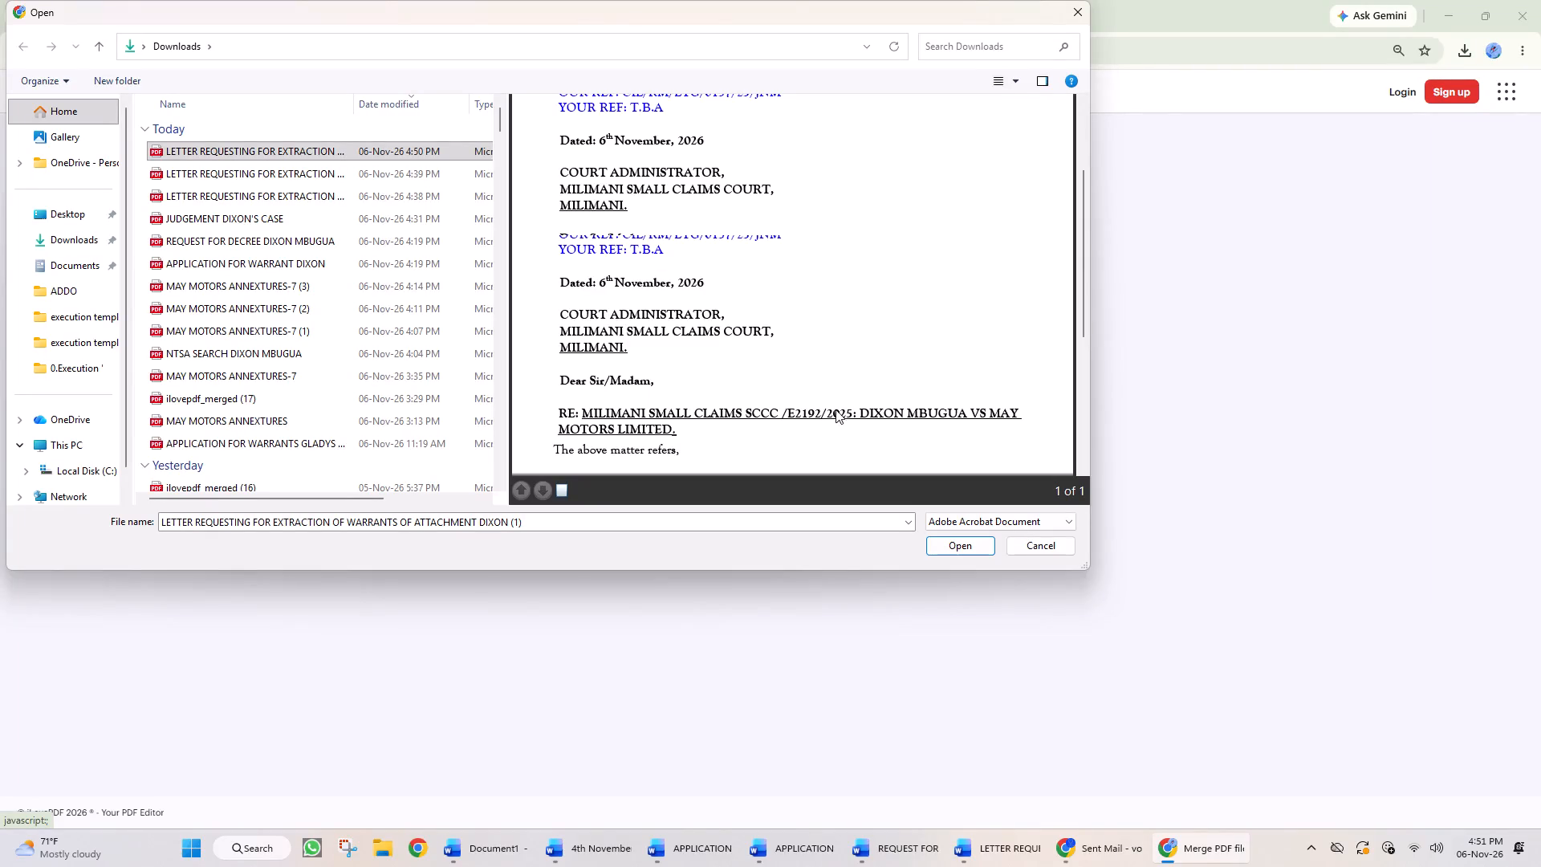
scroll(836, 410, "down", 1)
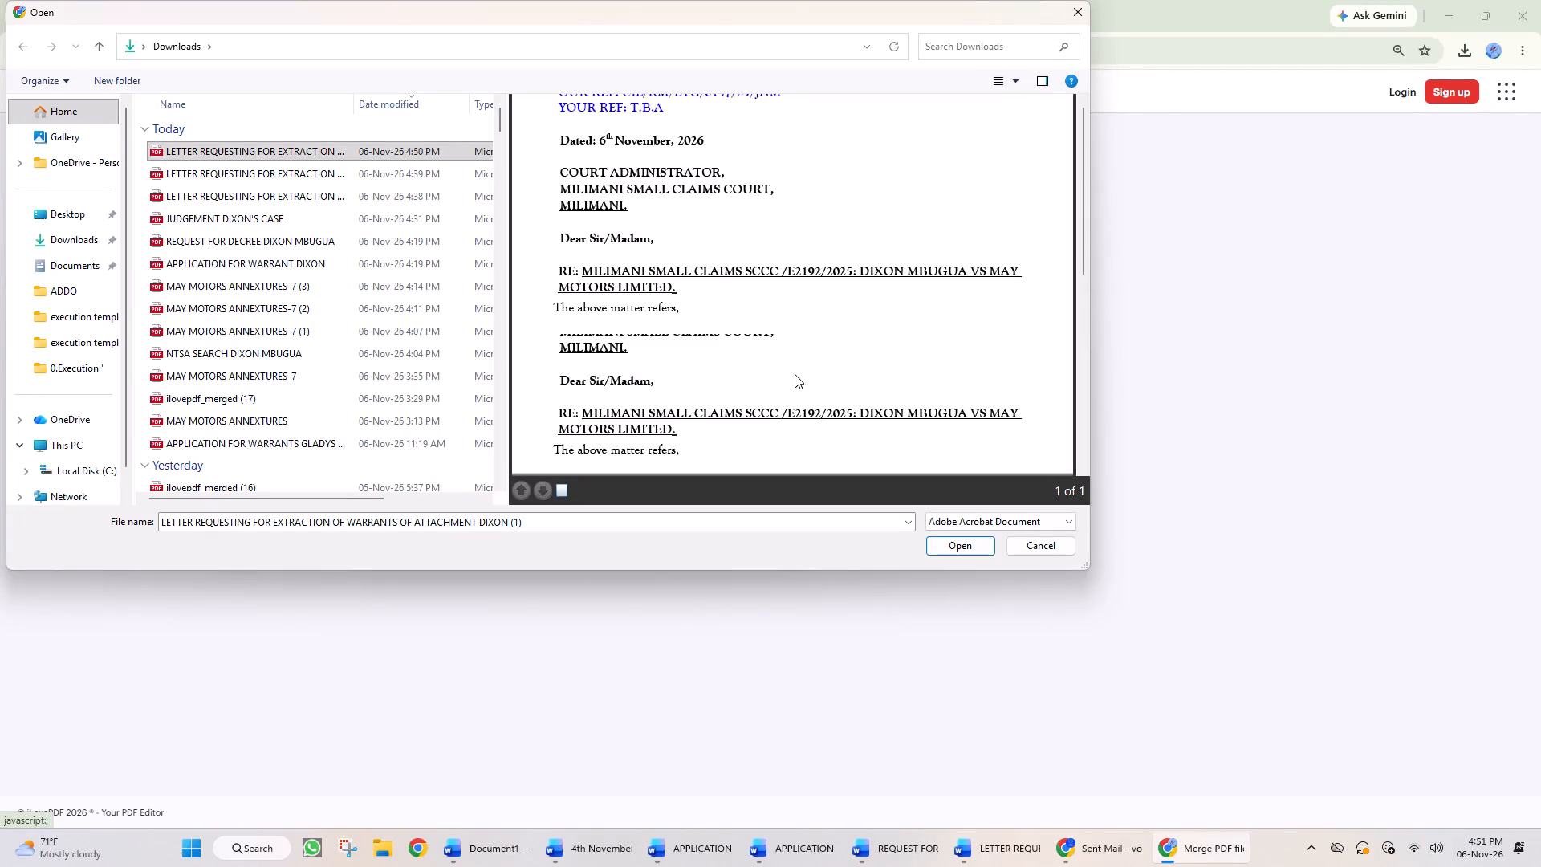
scroll(832, 406, "down", 1)
scroll(831, 409, "up", 2)
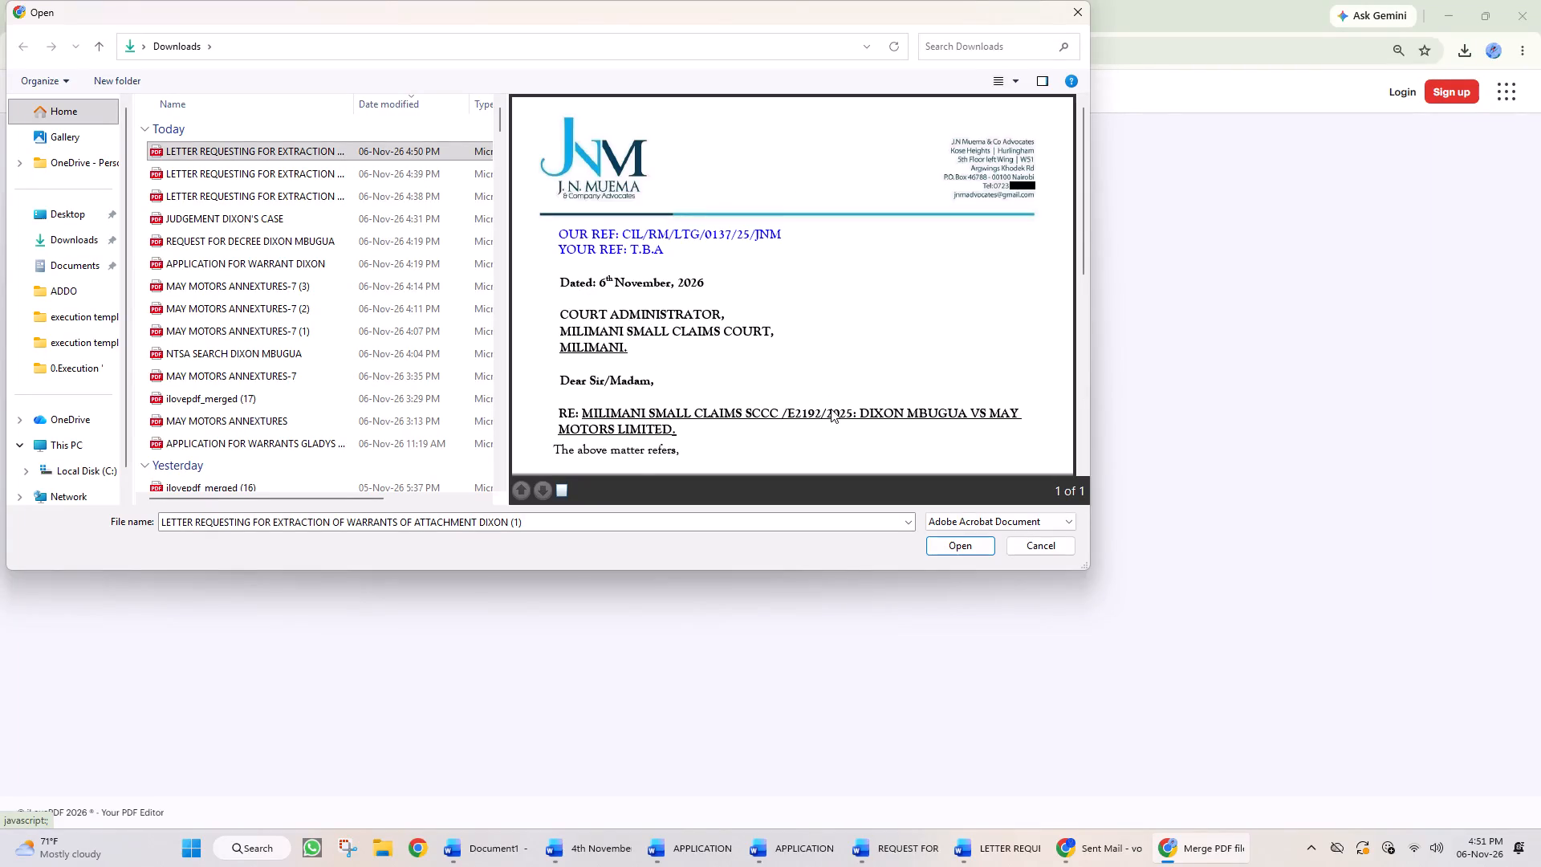
left_click(951, 543)
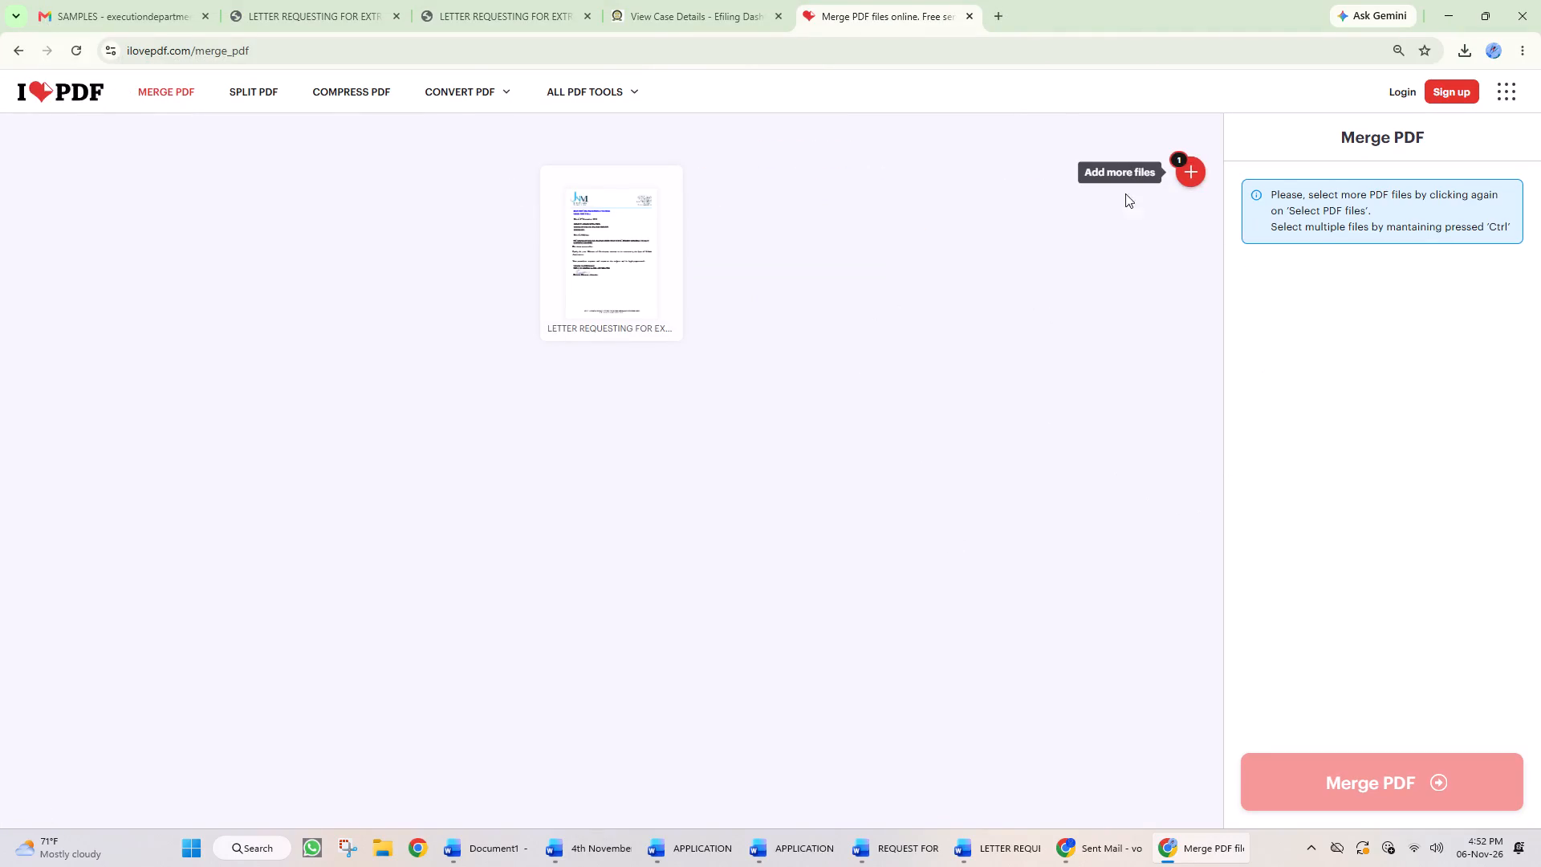
left_click(1172, 164)
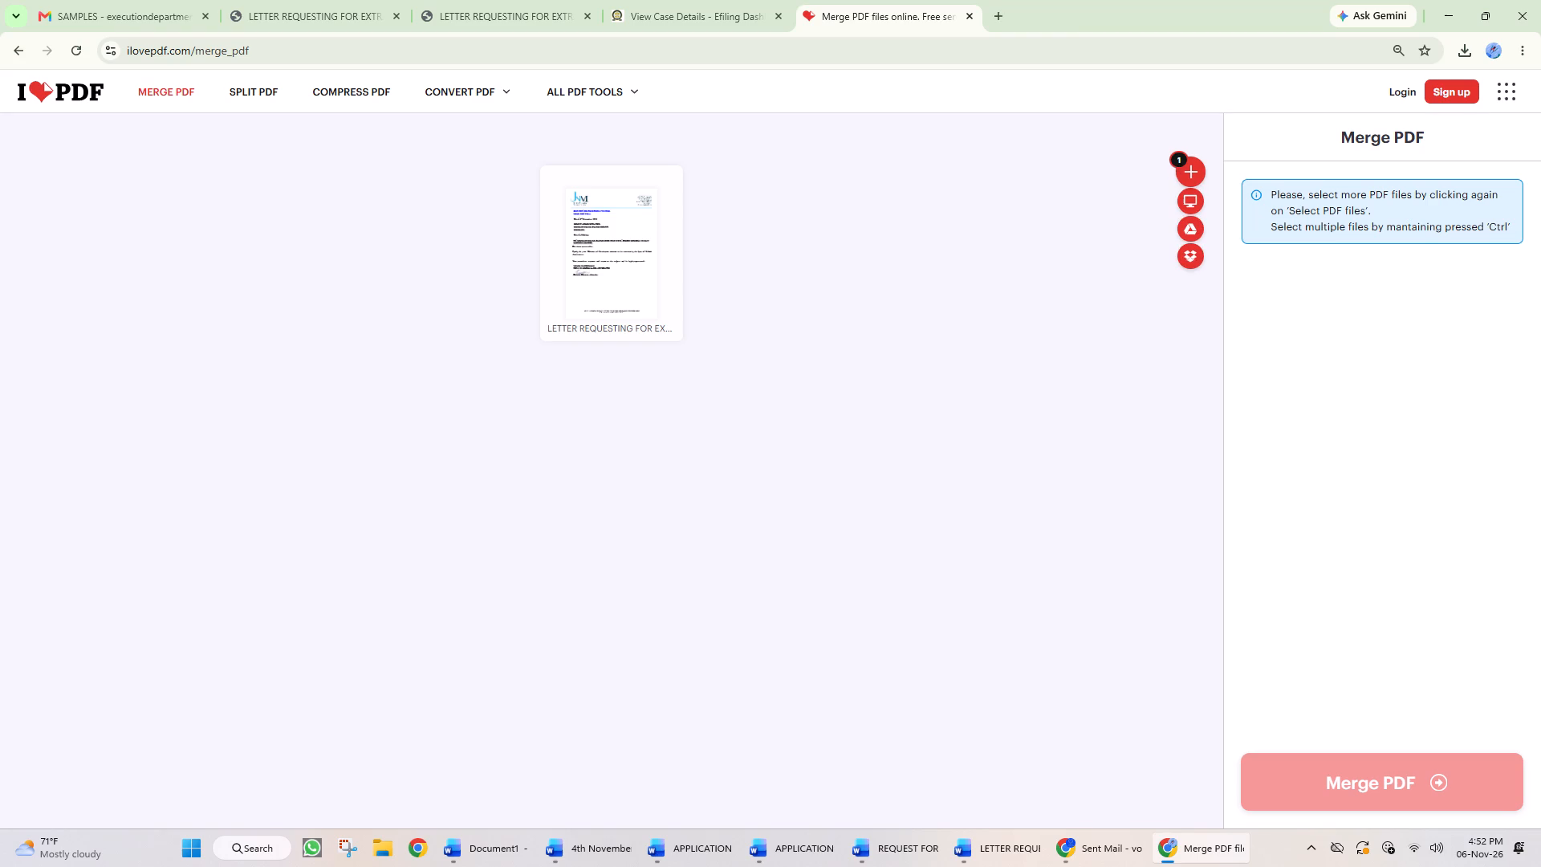
left_click(1180, 165)
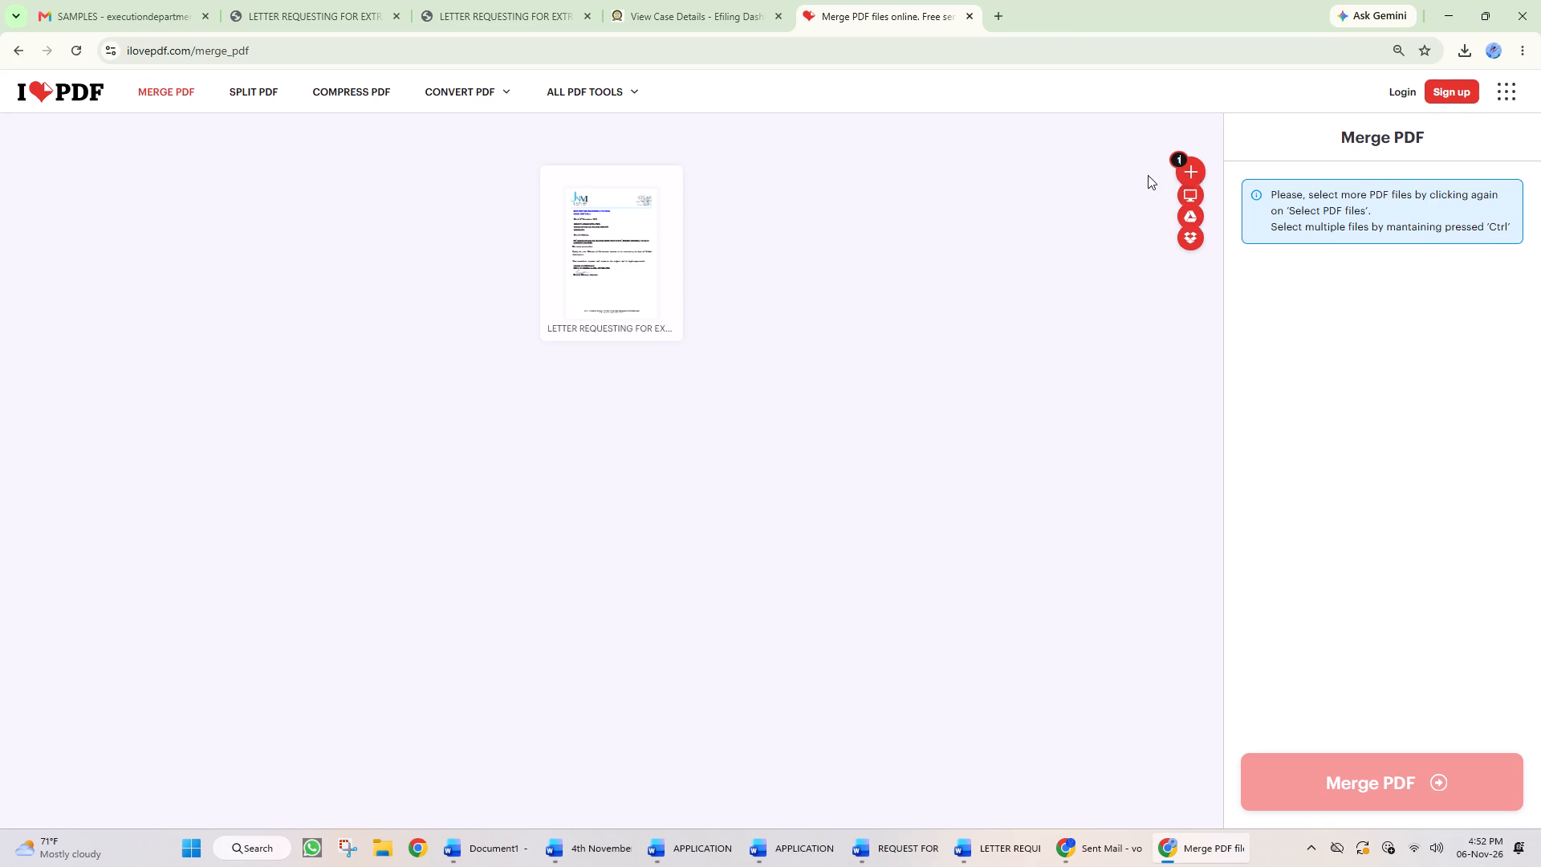
left_click(1193, 169)
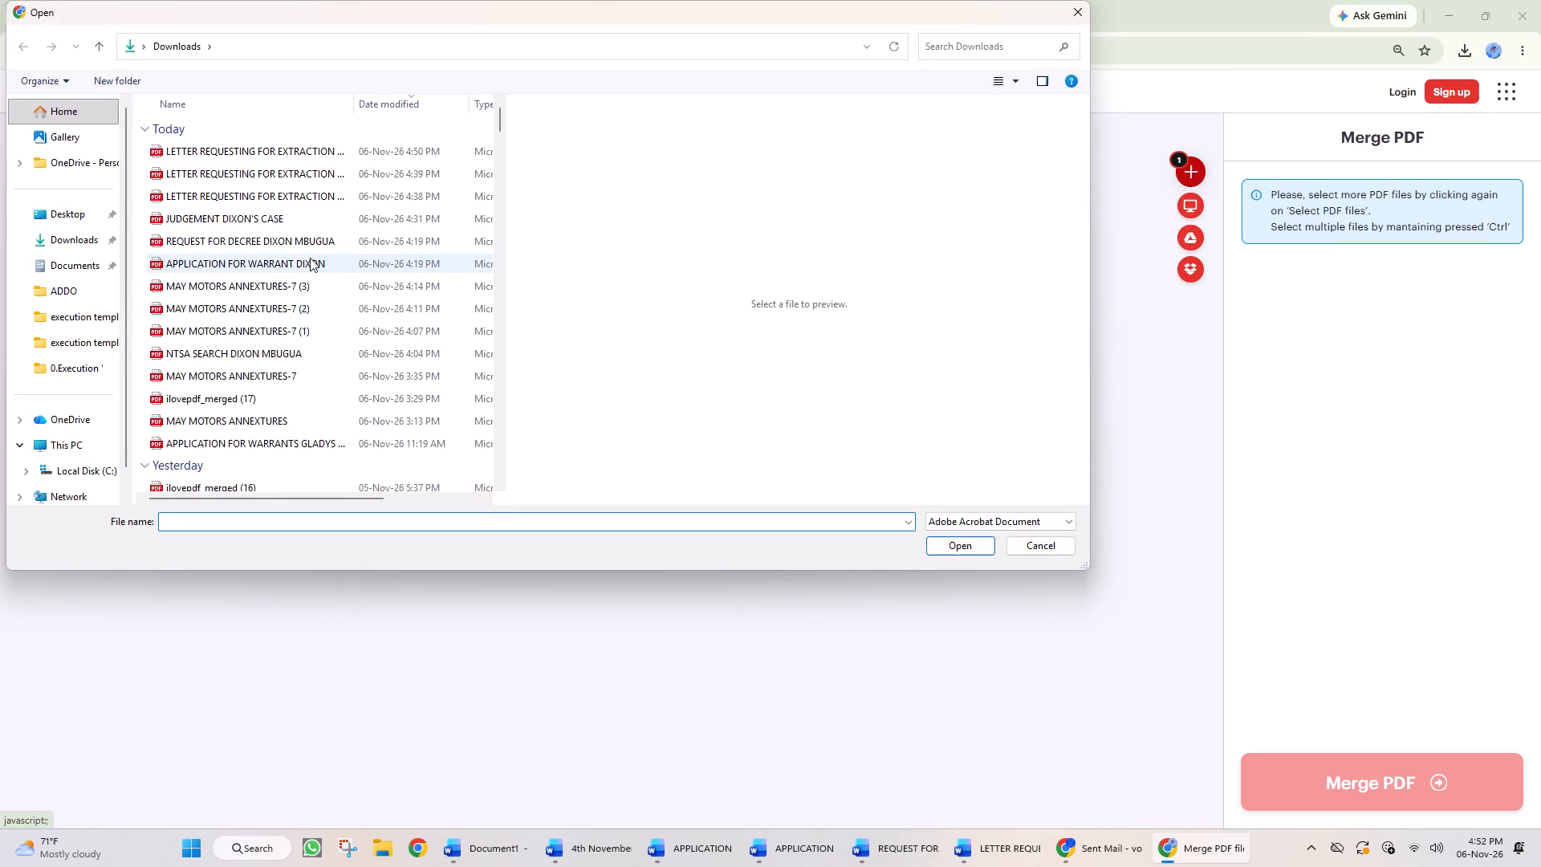
left_click(310, 258)
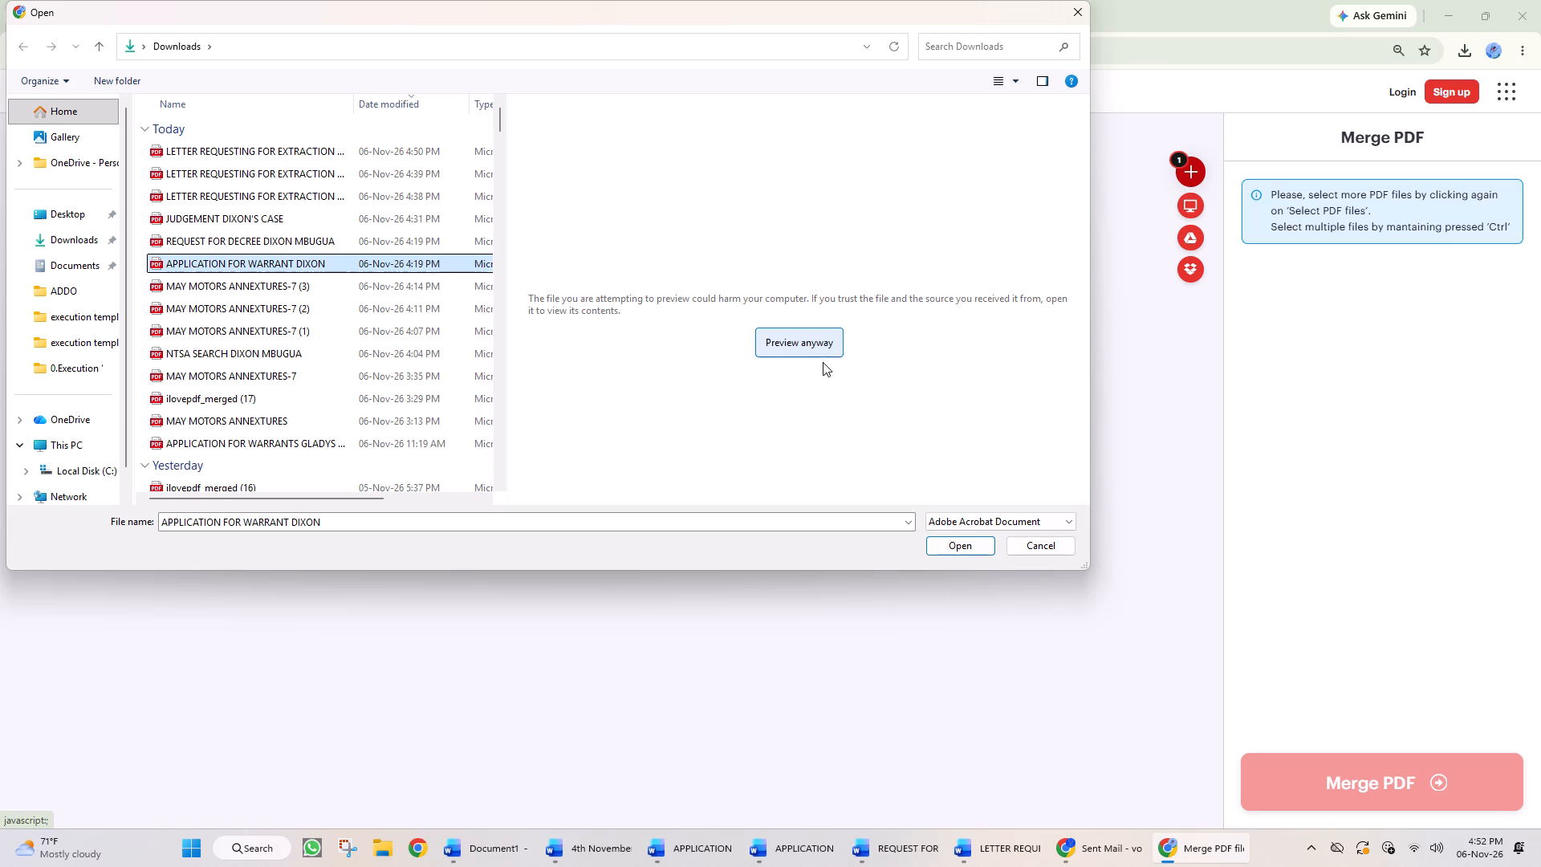
left_click(820, 347)
scroll(820, 347, "down", 1)
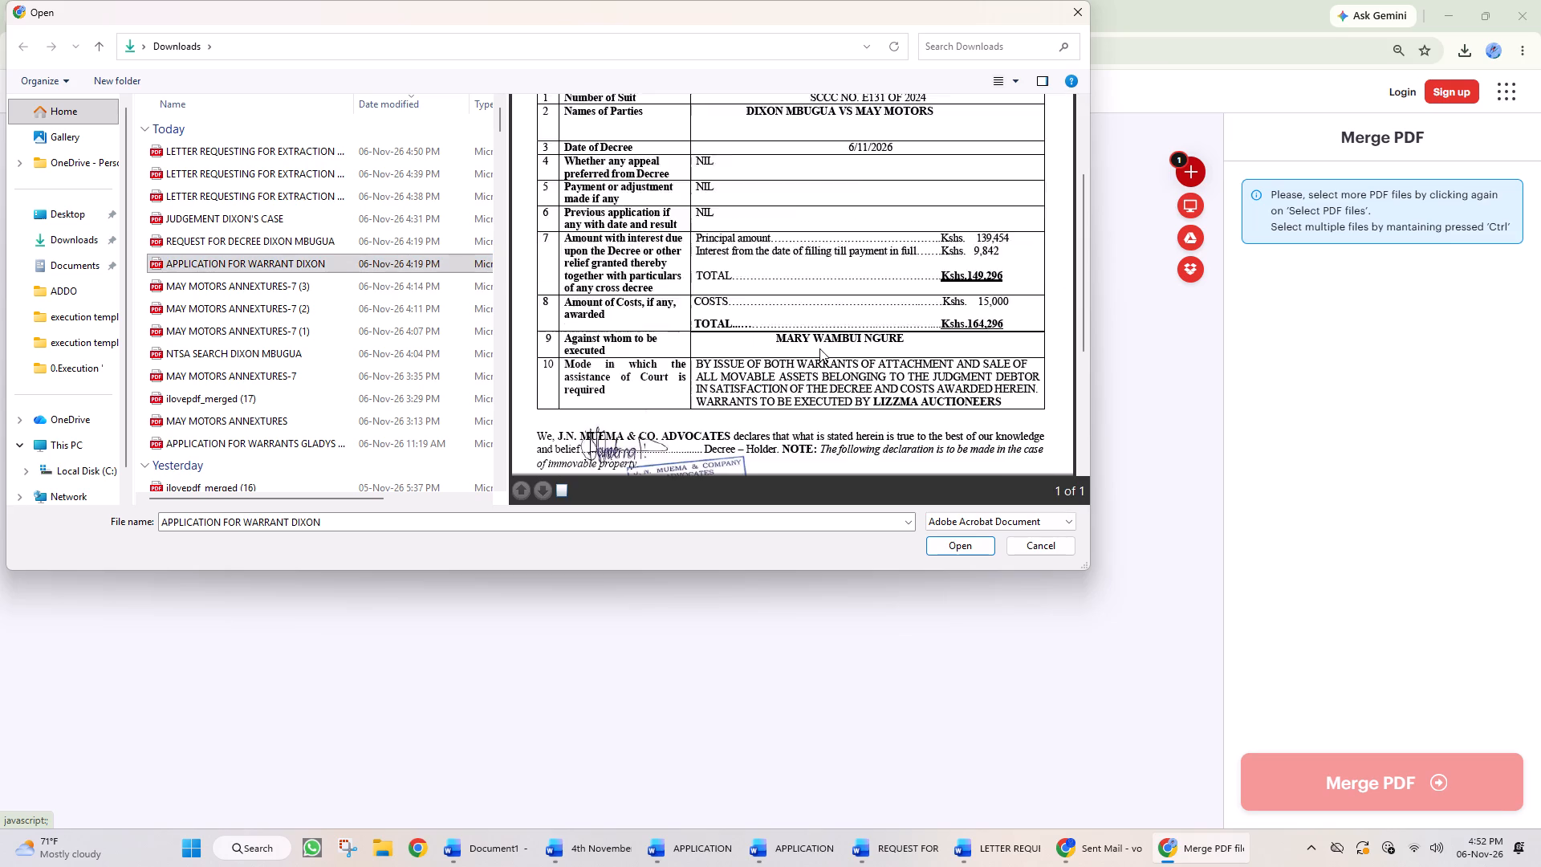
scroll(819, 348, "down", 1)
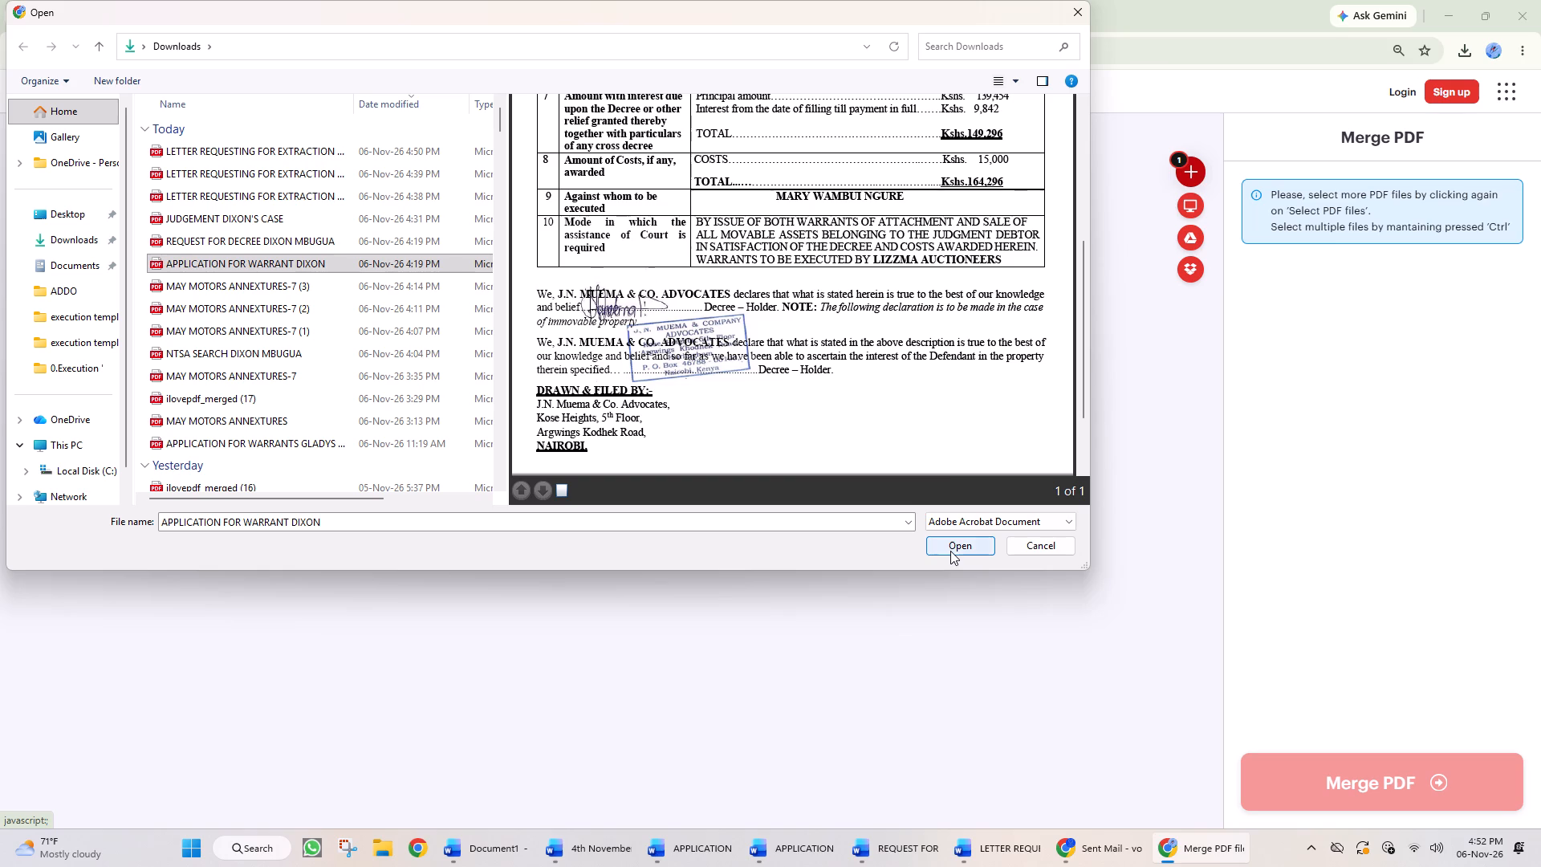
scroll(942, 472, "up", 1)
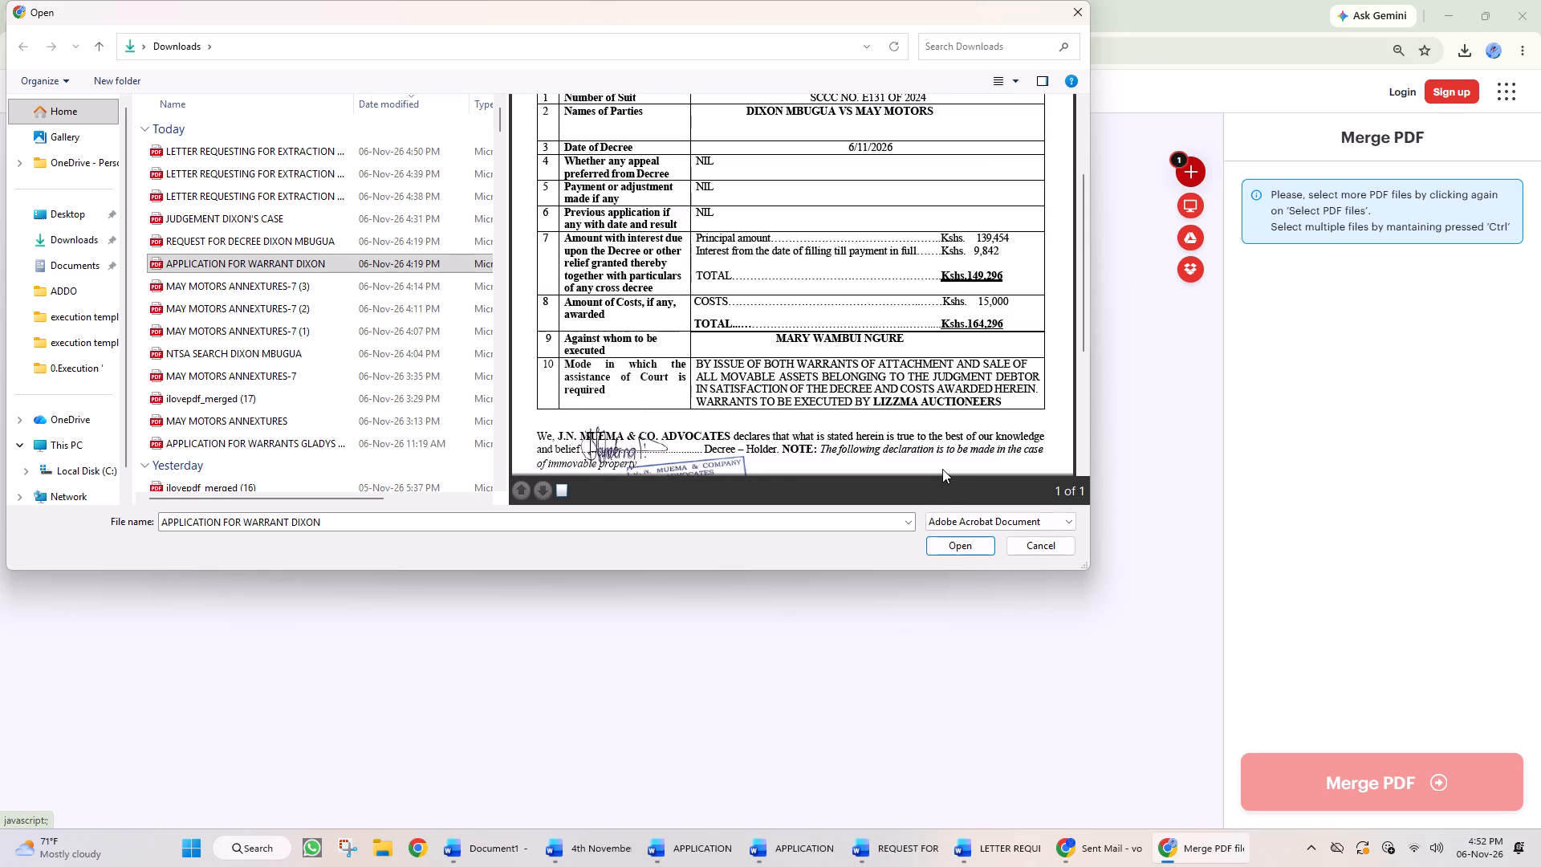
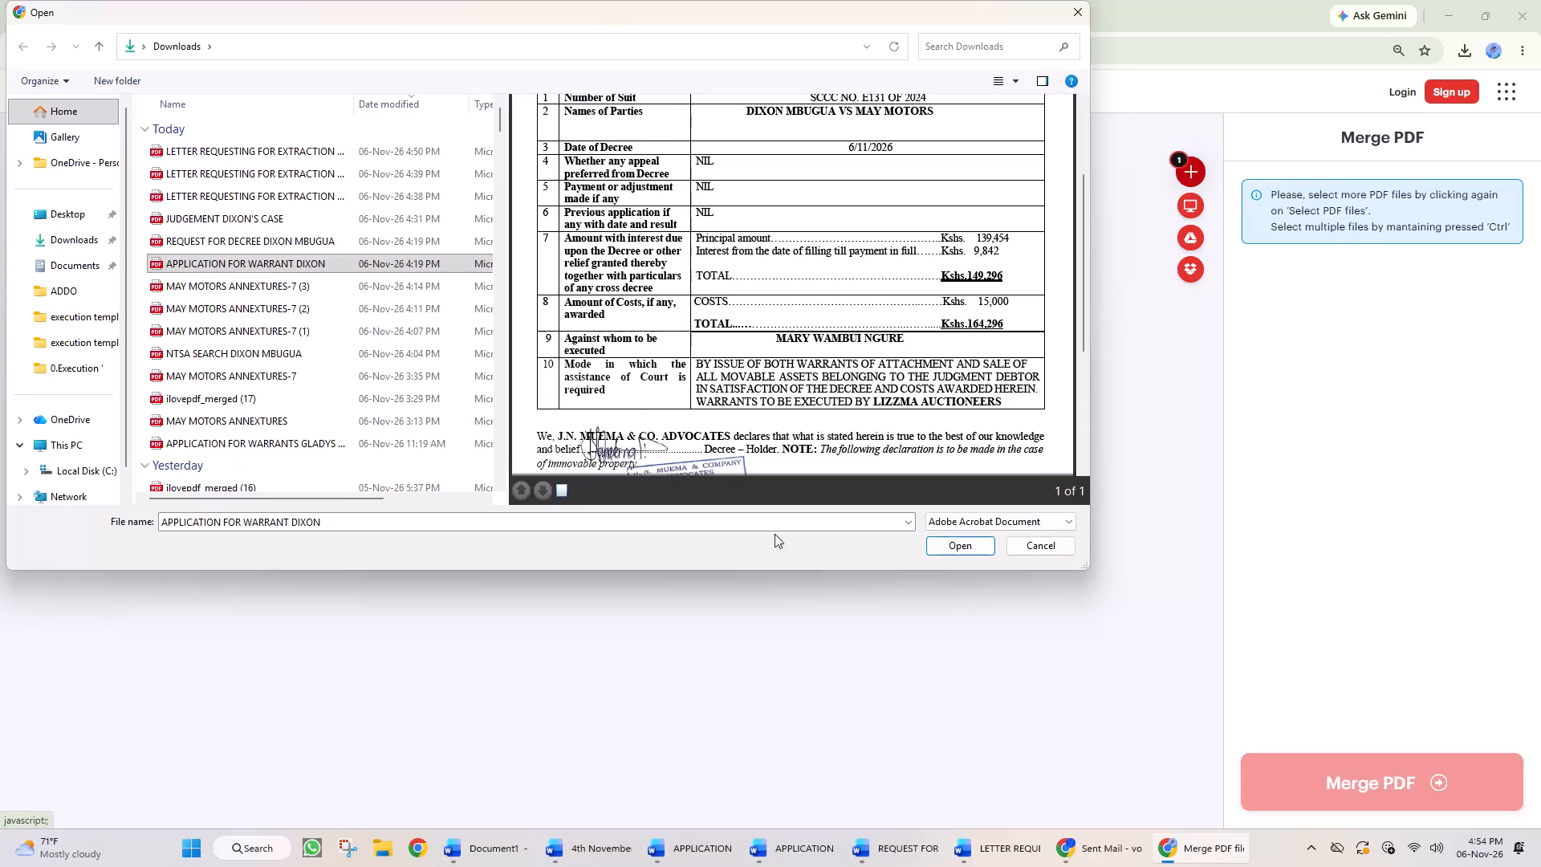
scroll(806, 301, "down", 2)
scroll(804, 320, "up", 4)
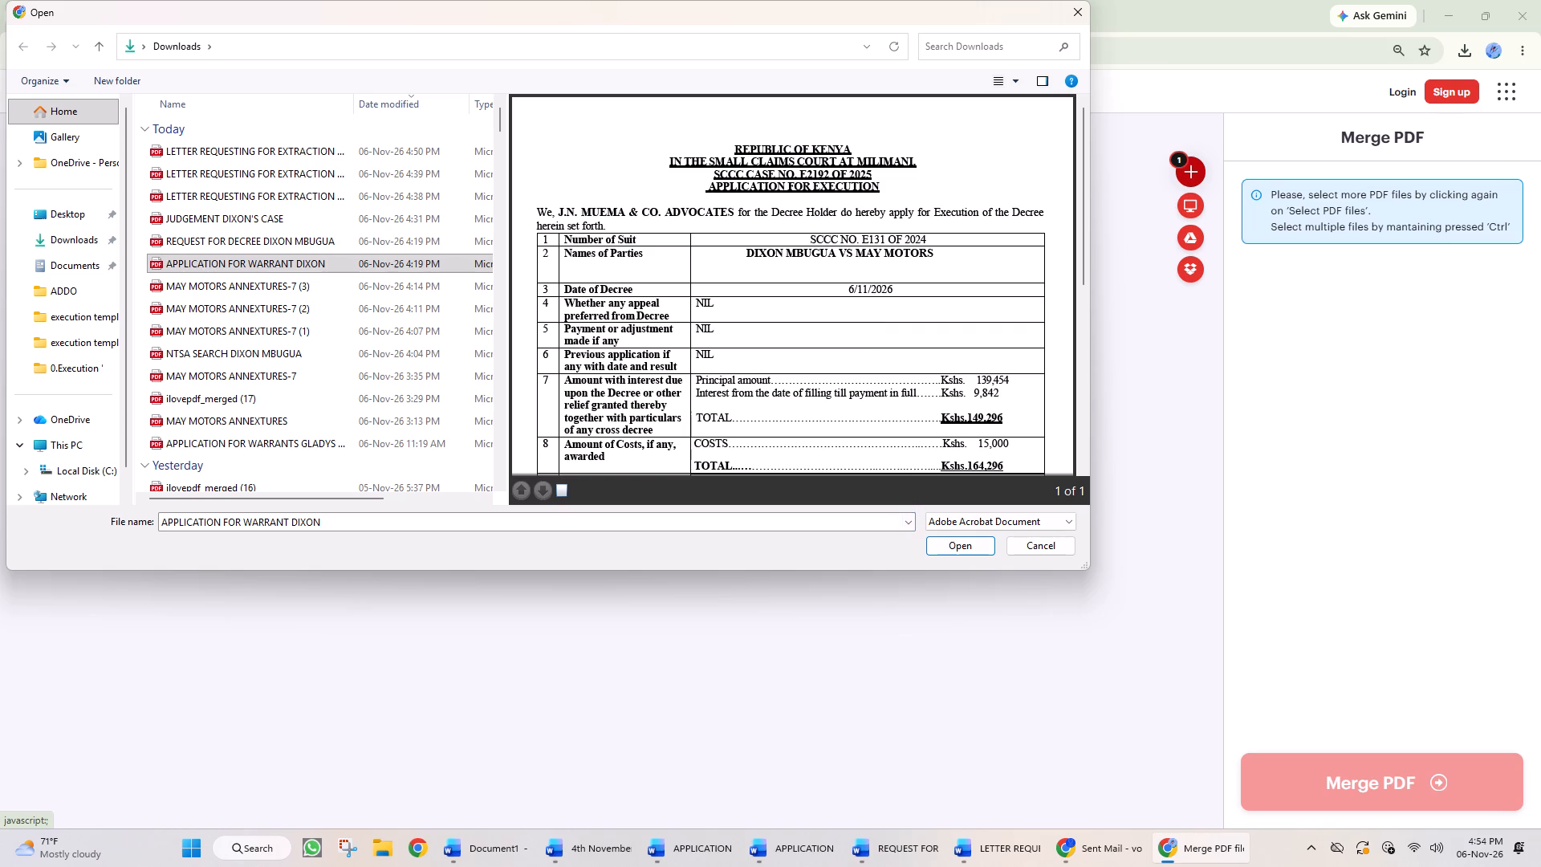
left_click(945, 546)
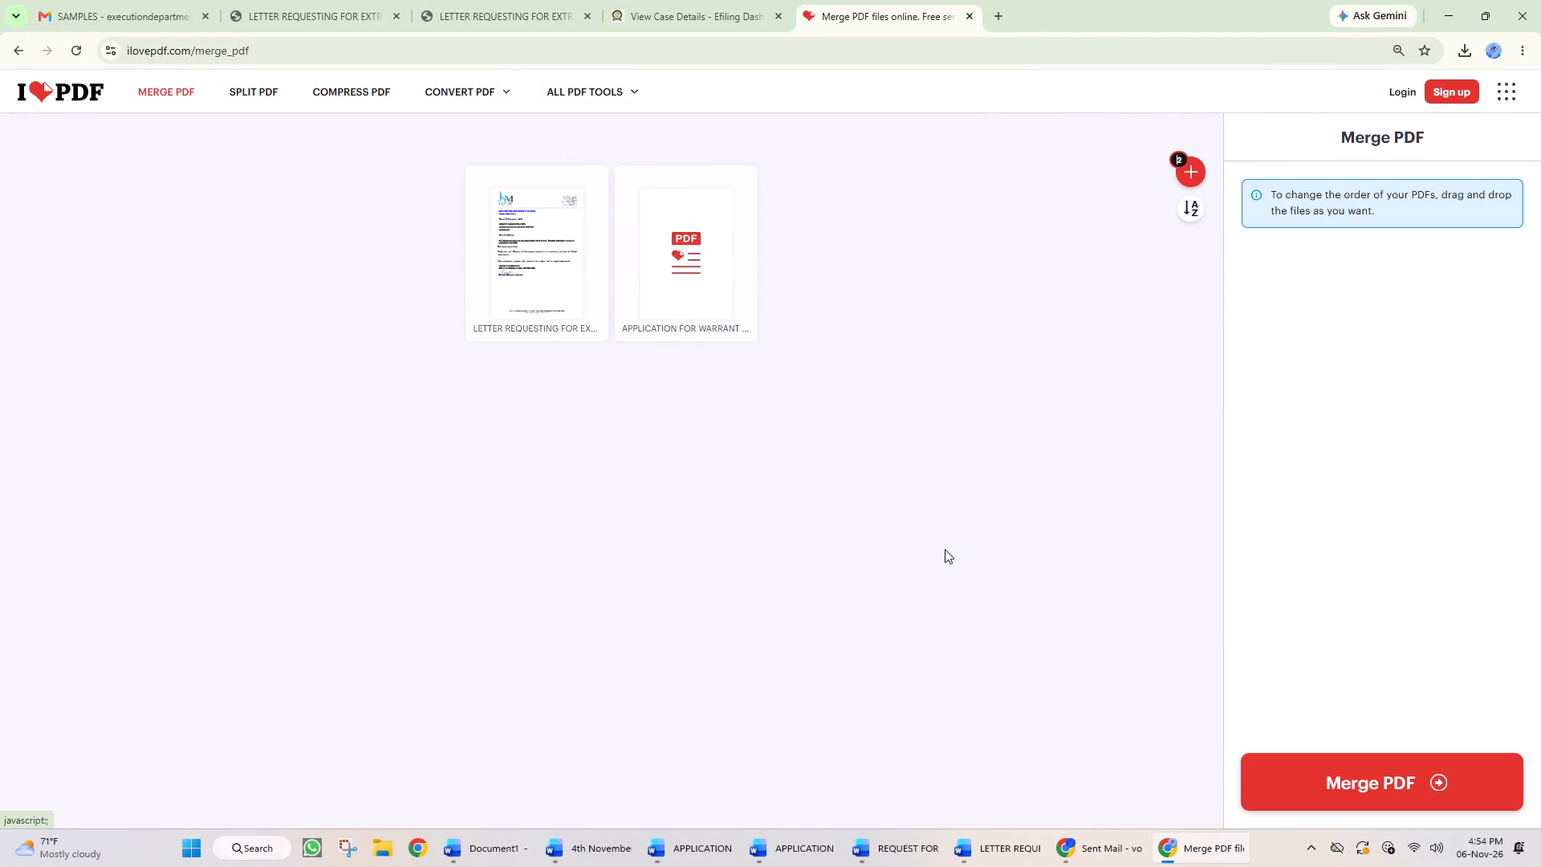
Merge the warrant extraction letter with the warrant application, download the merged PDF and close the browser window.
left_click(1343, 788)
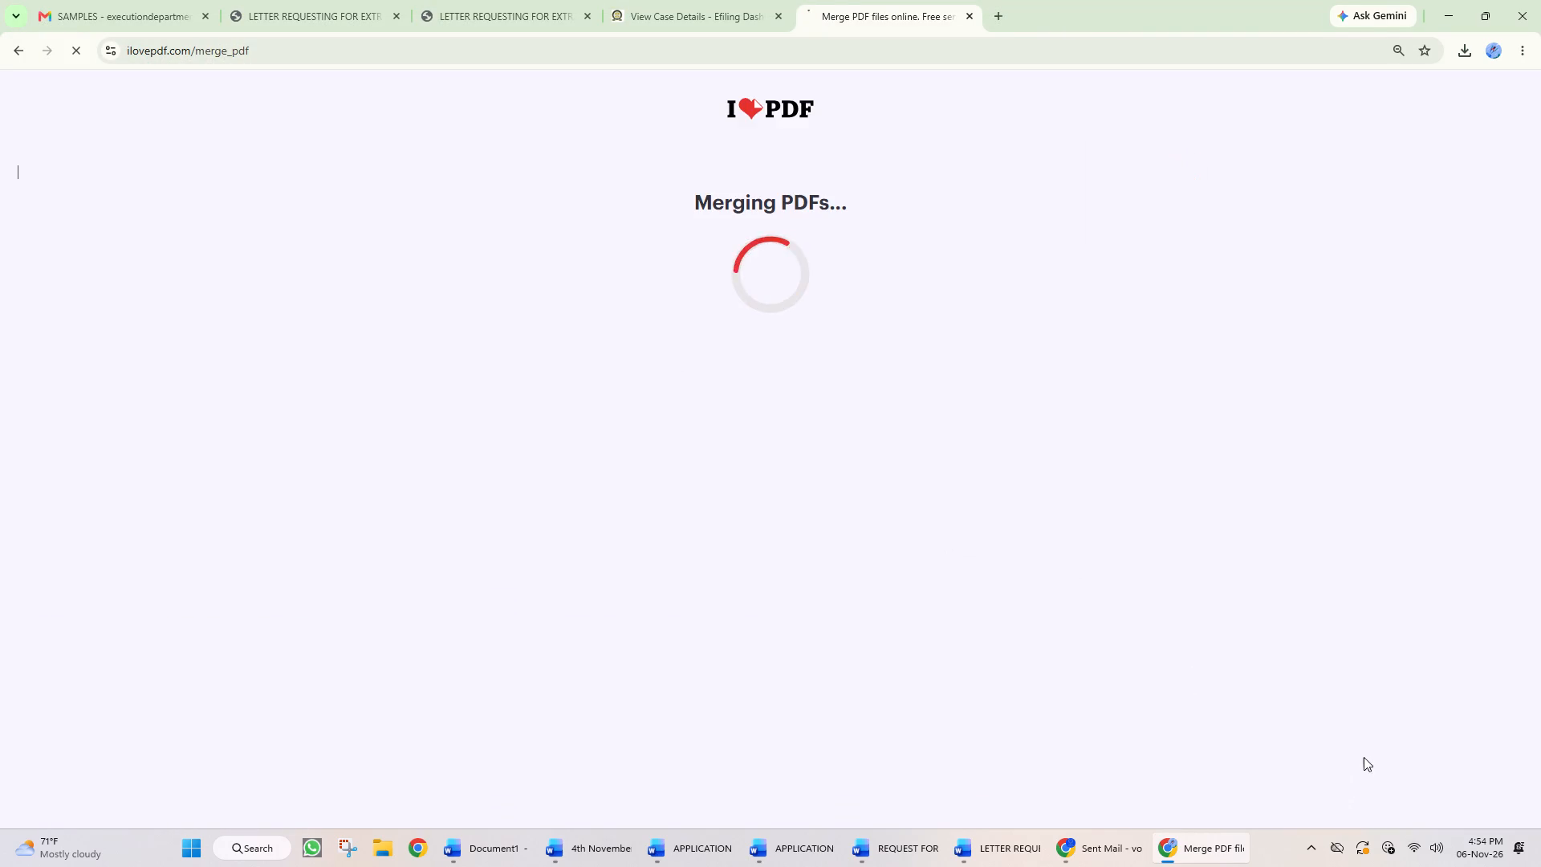
left_click(738, 204)
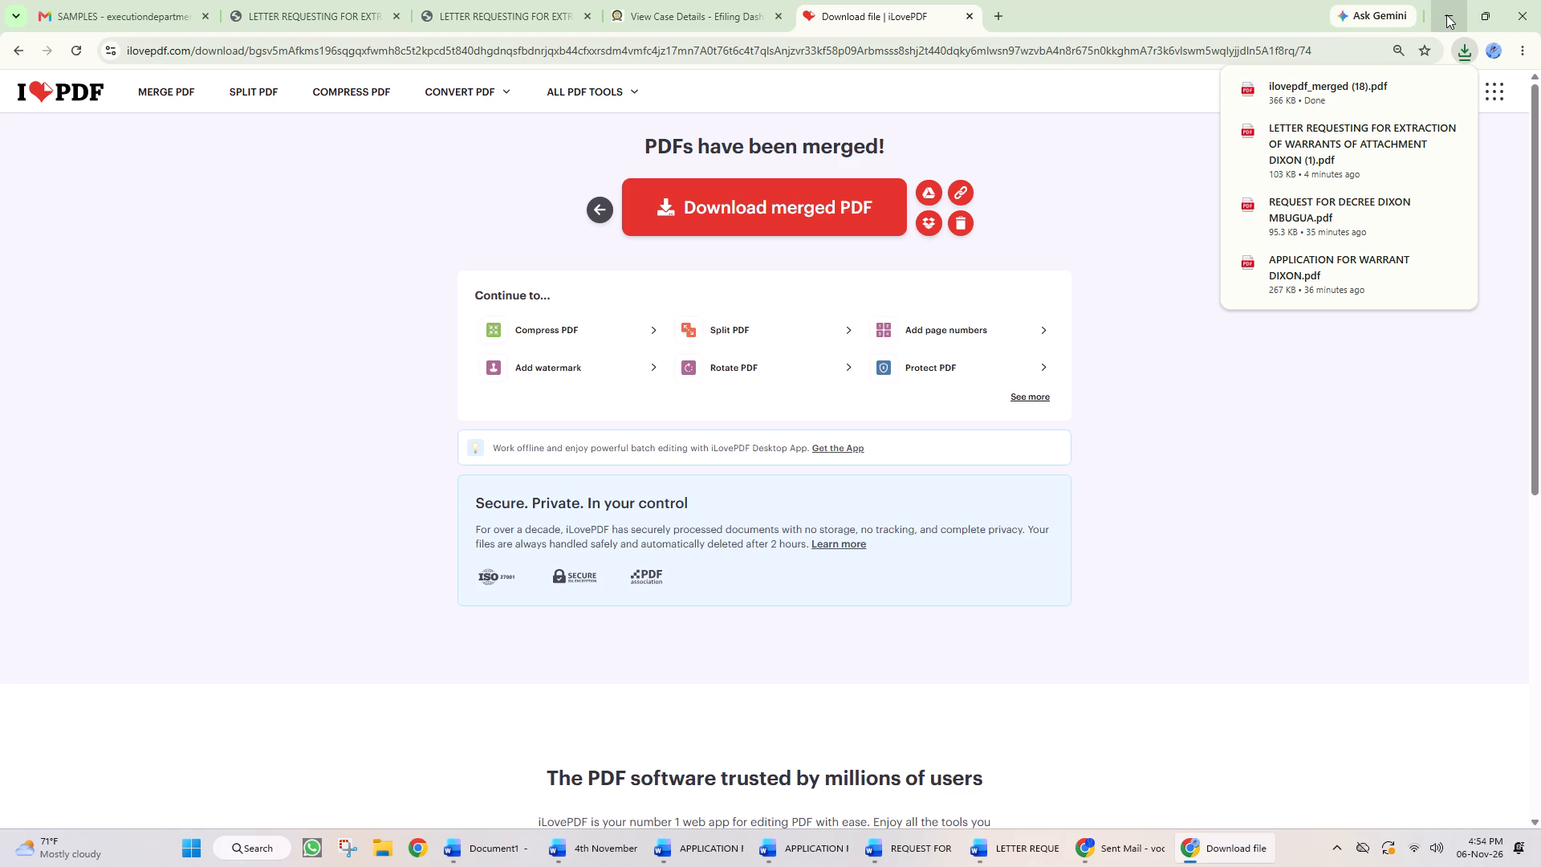
left_click(1512, 4)
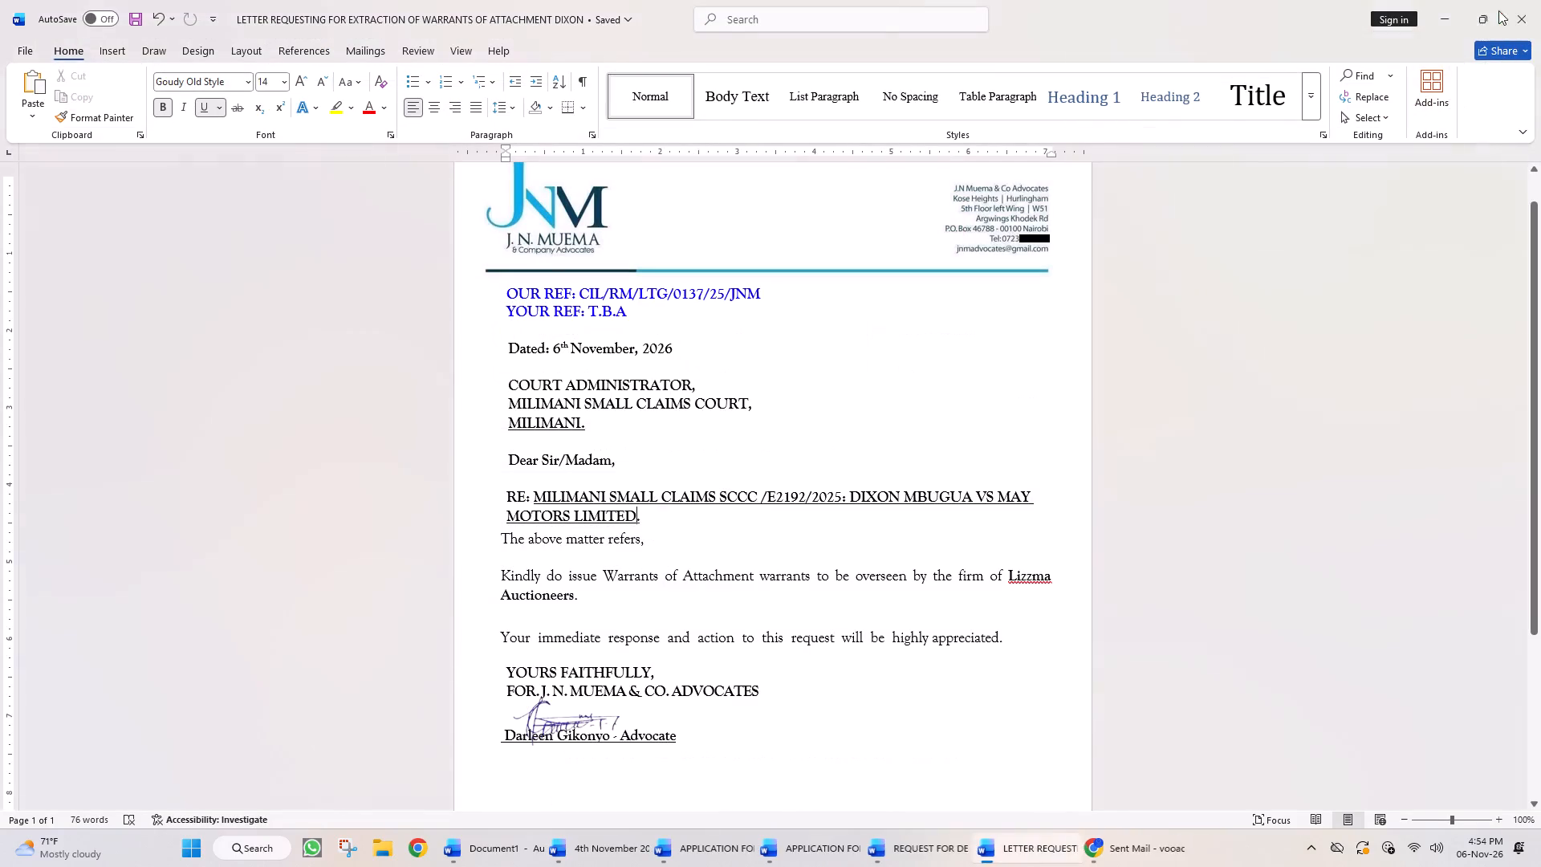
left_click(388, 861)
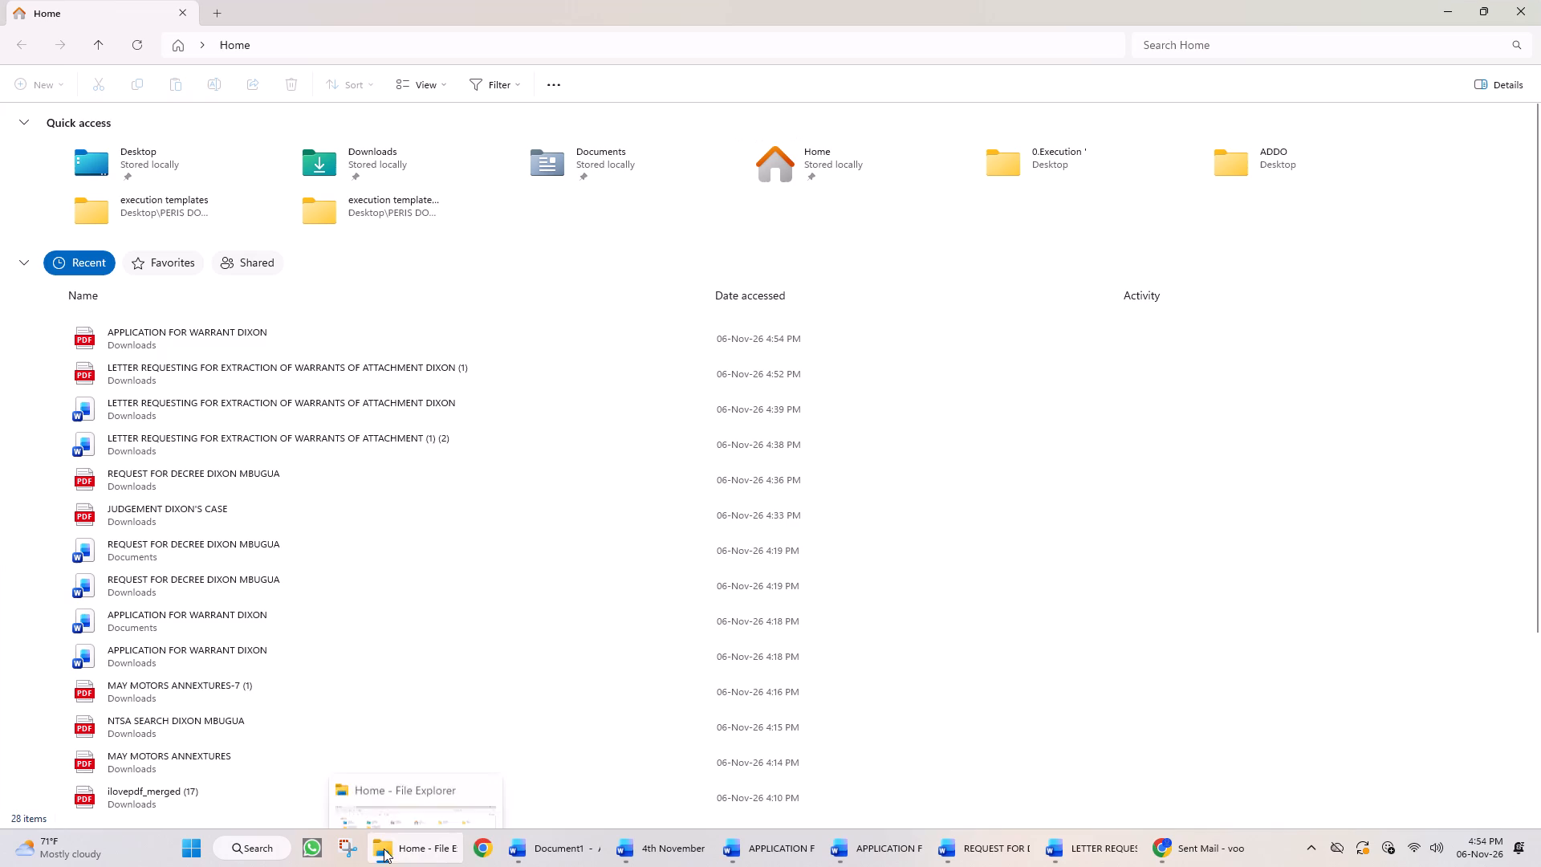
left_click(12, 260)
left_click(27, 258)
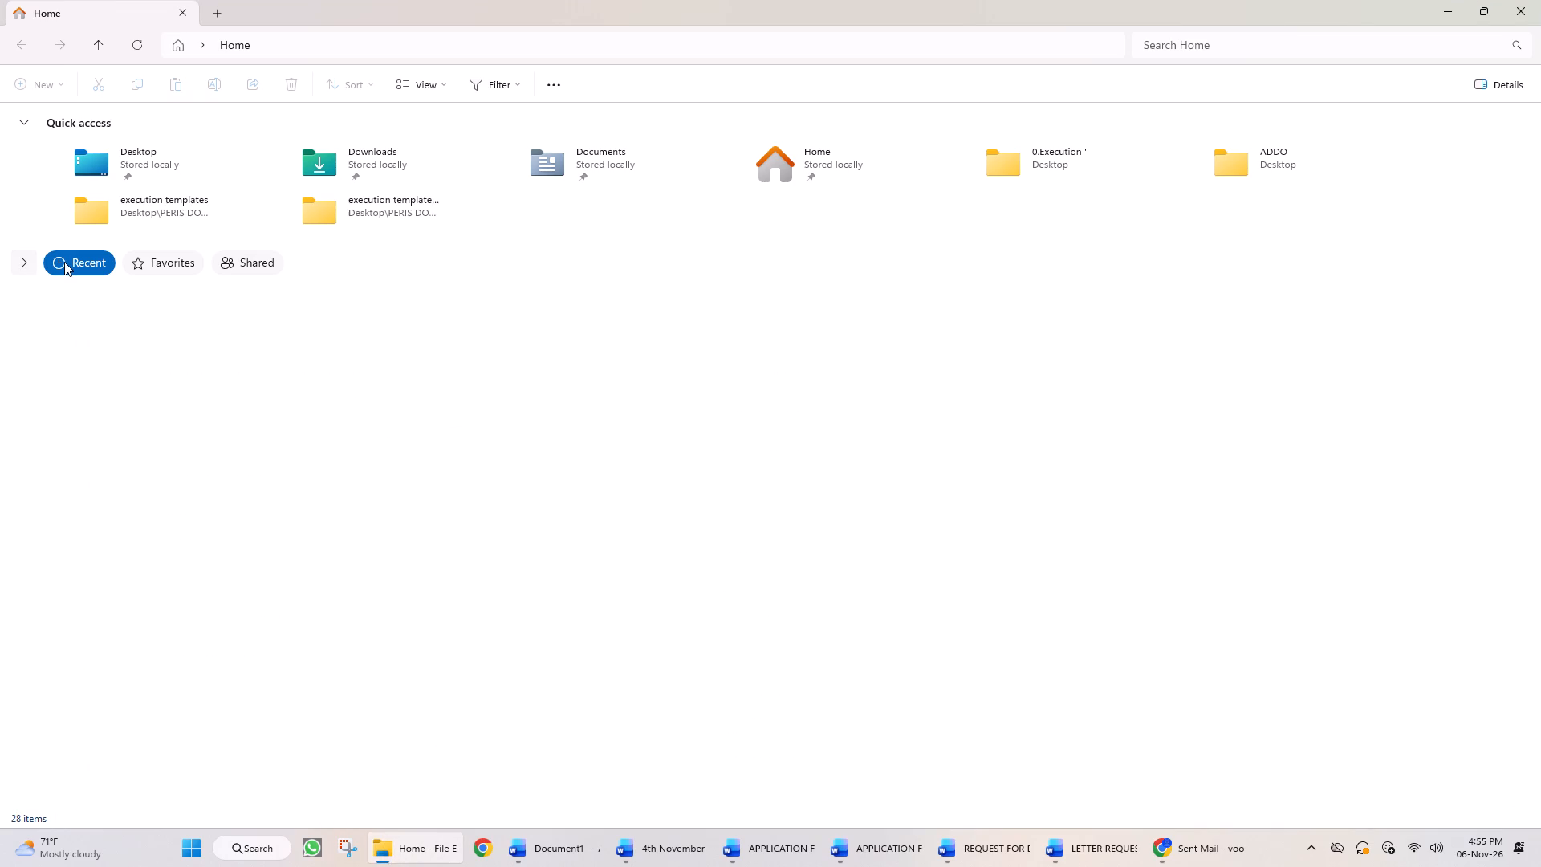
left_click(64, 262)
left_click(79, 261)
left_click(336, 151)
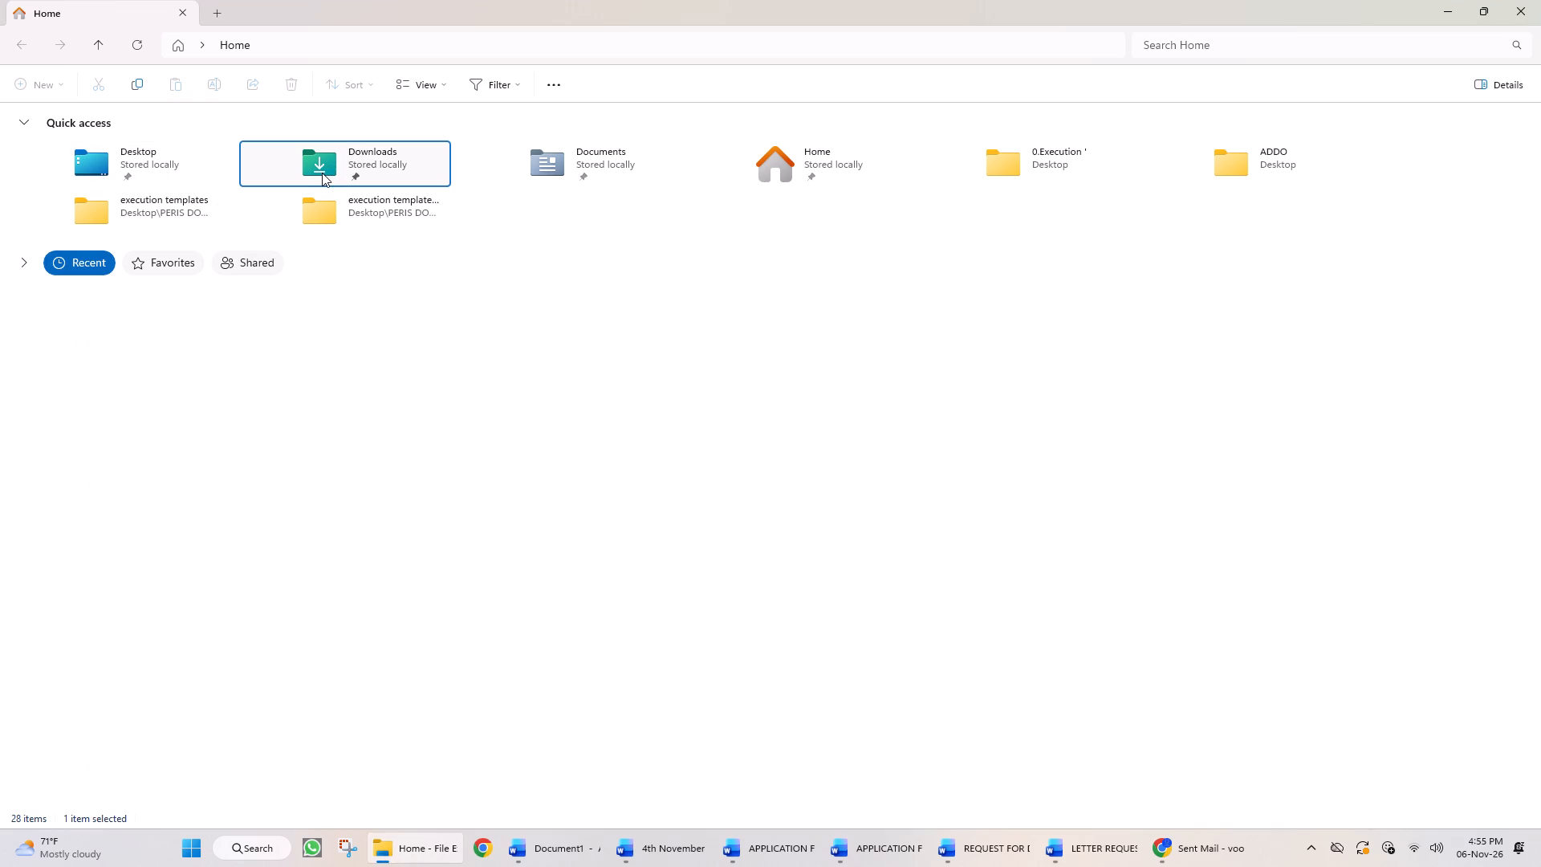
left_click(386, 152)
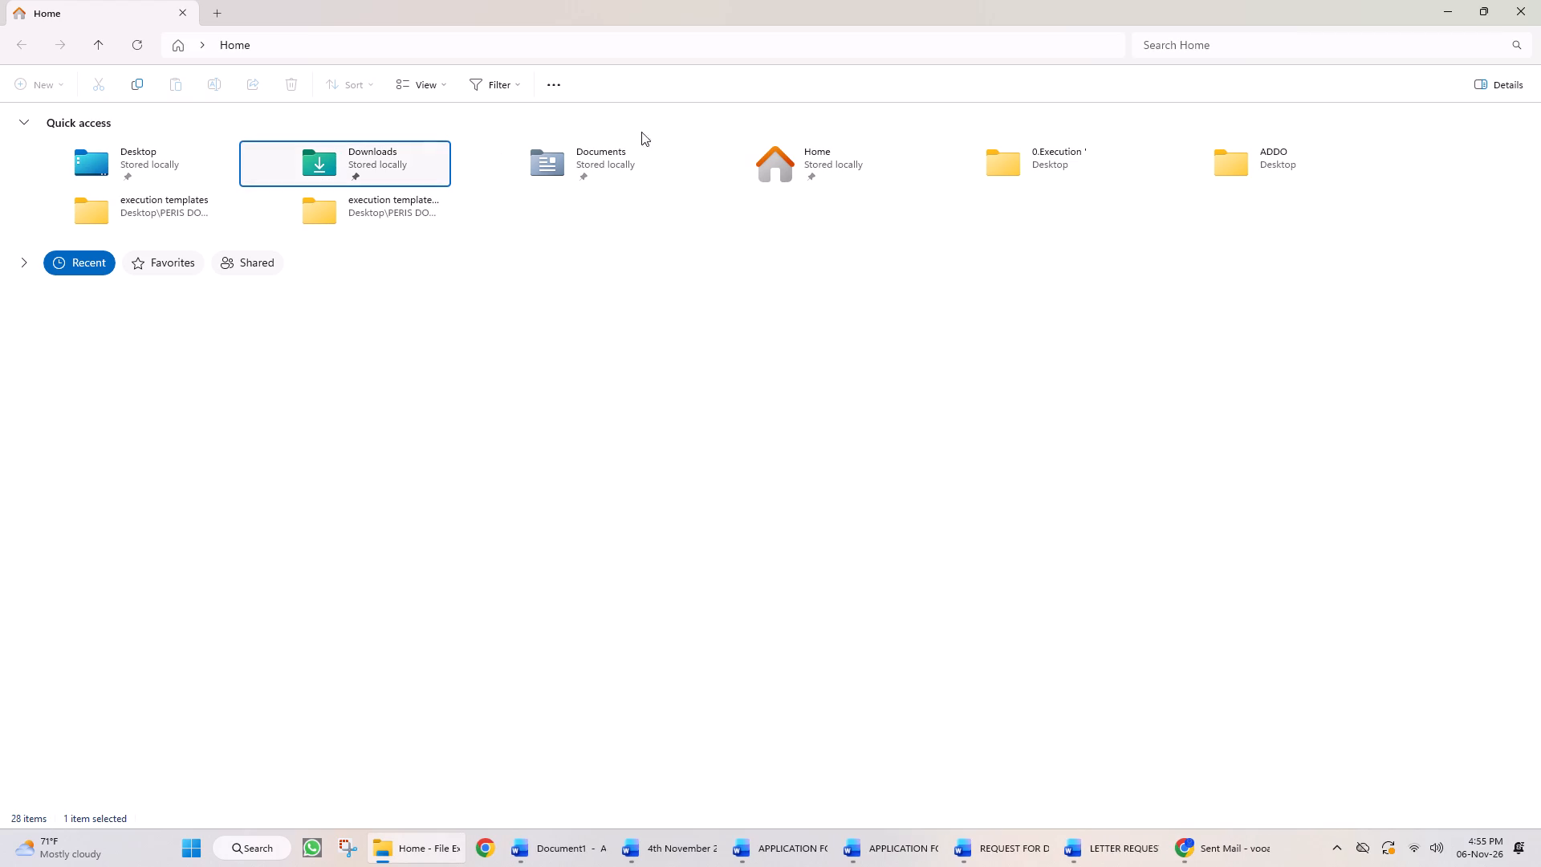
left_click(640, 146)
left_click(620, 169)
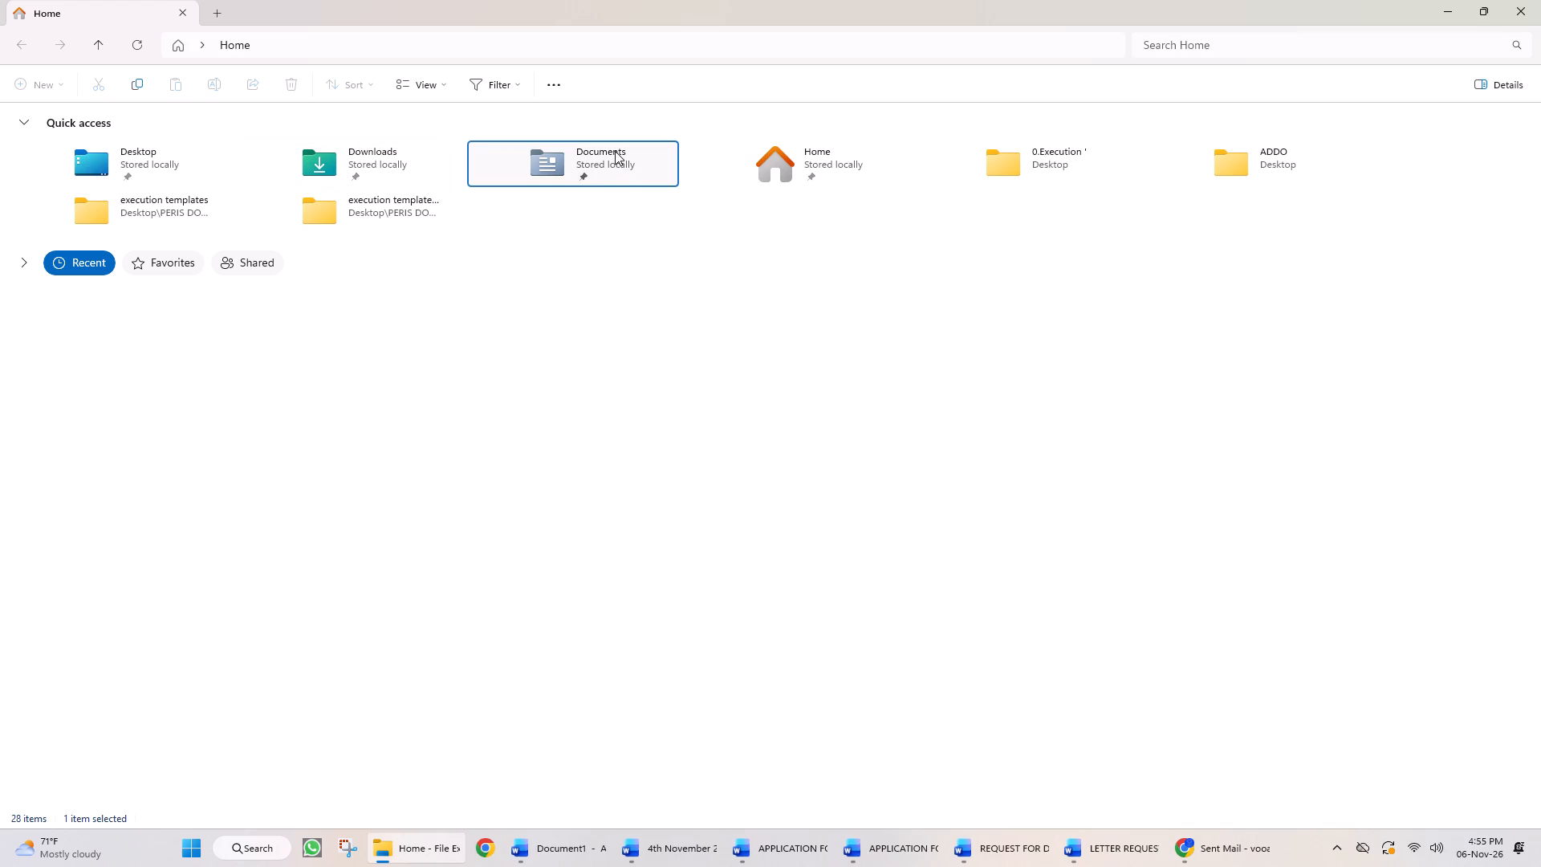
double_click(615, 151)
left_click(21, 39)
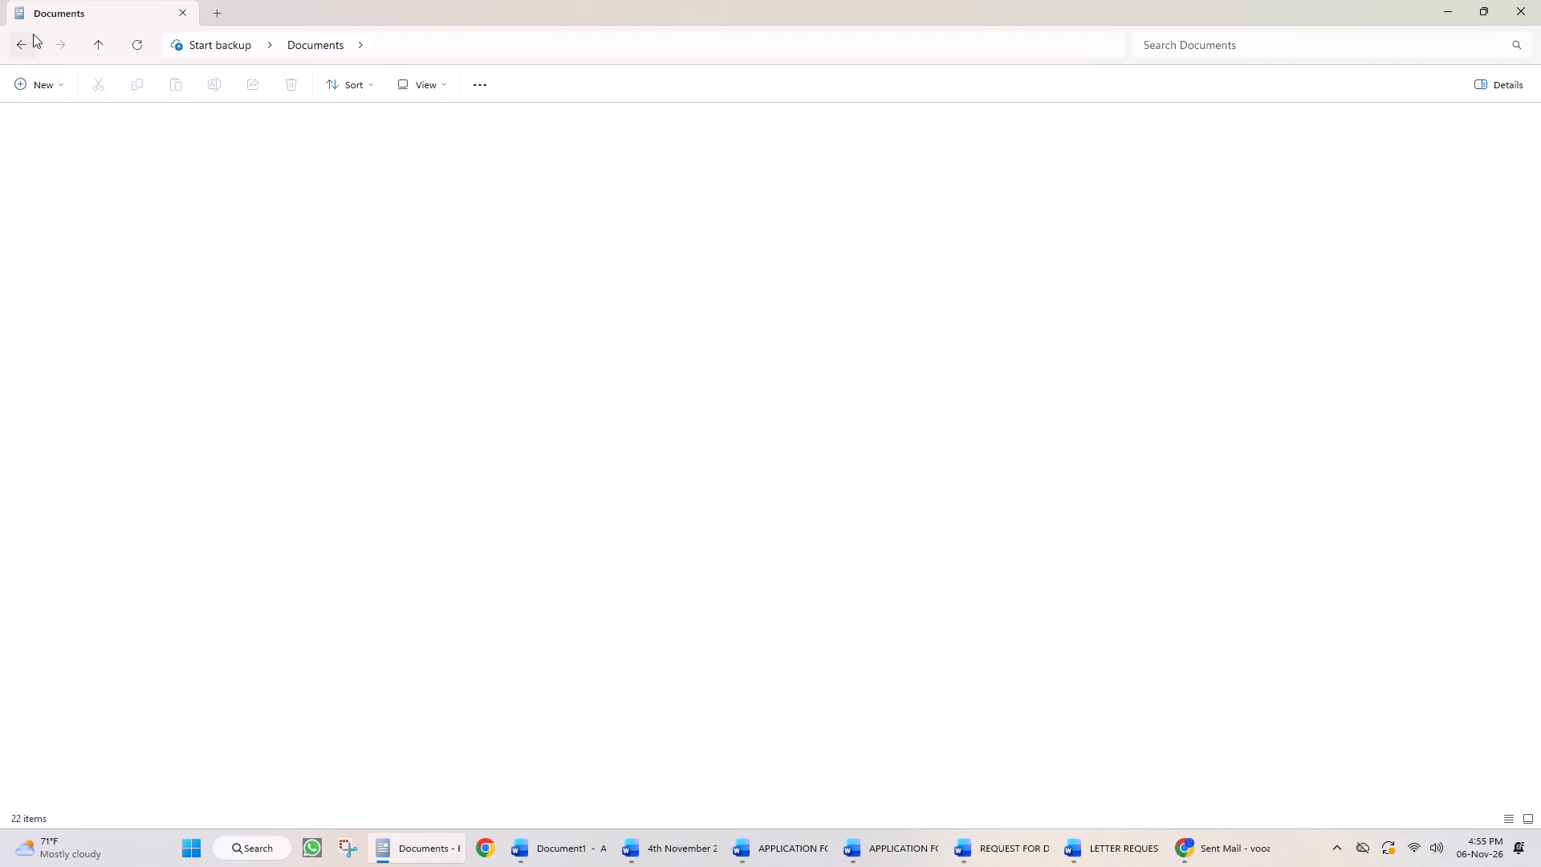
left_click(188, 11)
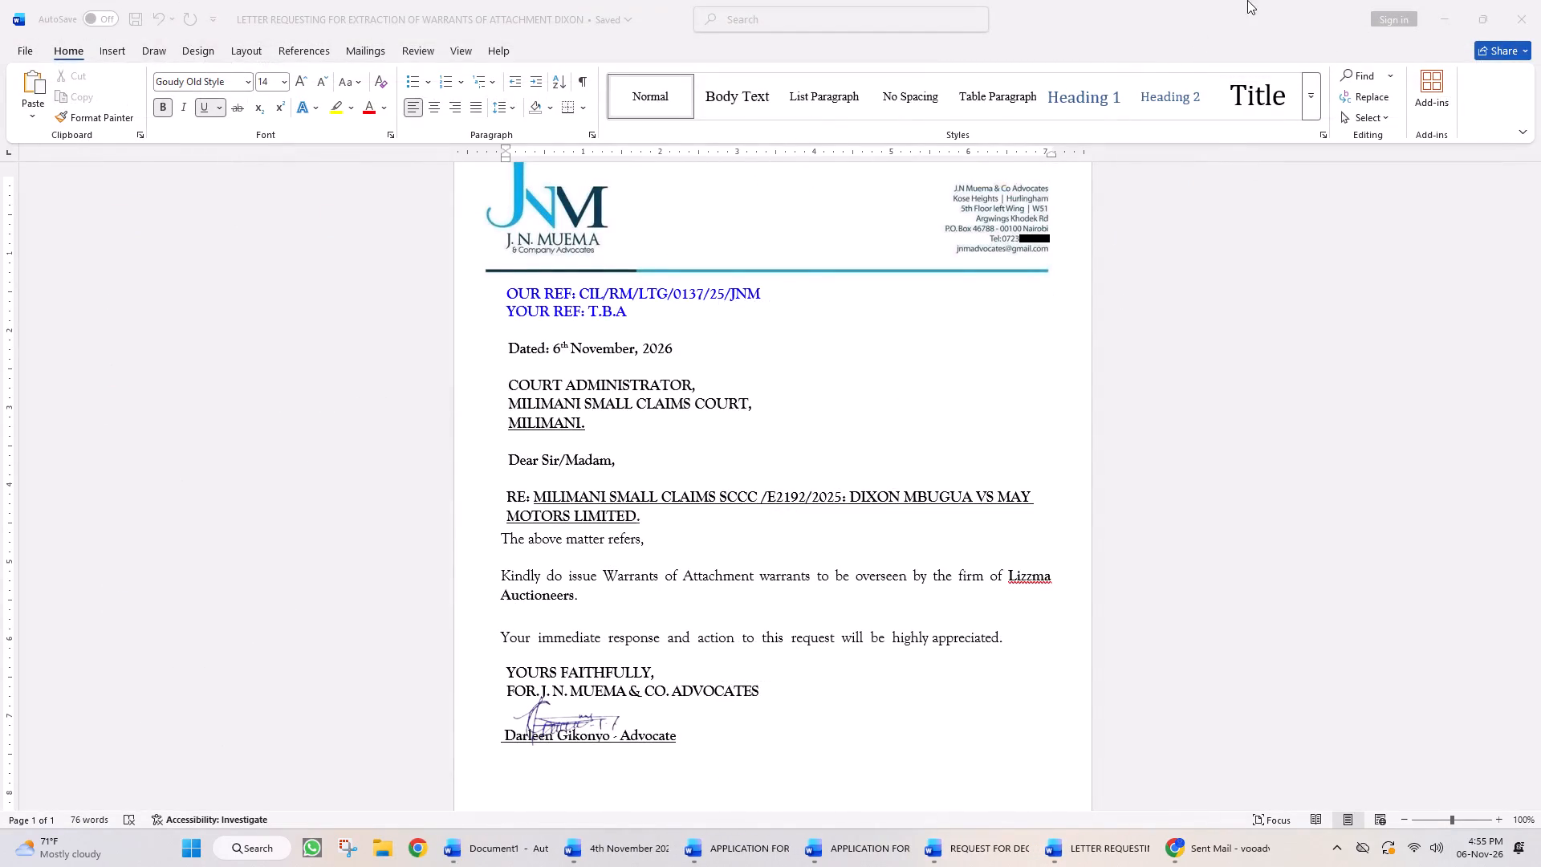
Close the Word letter requesting extraction of warrants of attachment and minimise the decree request document.
left_click(1510, 26)
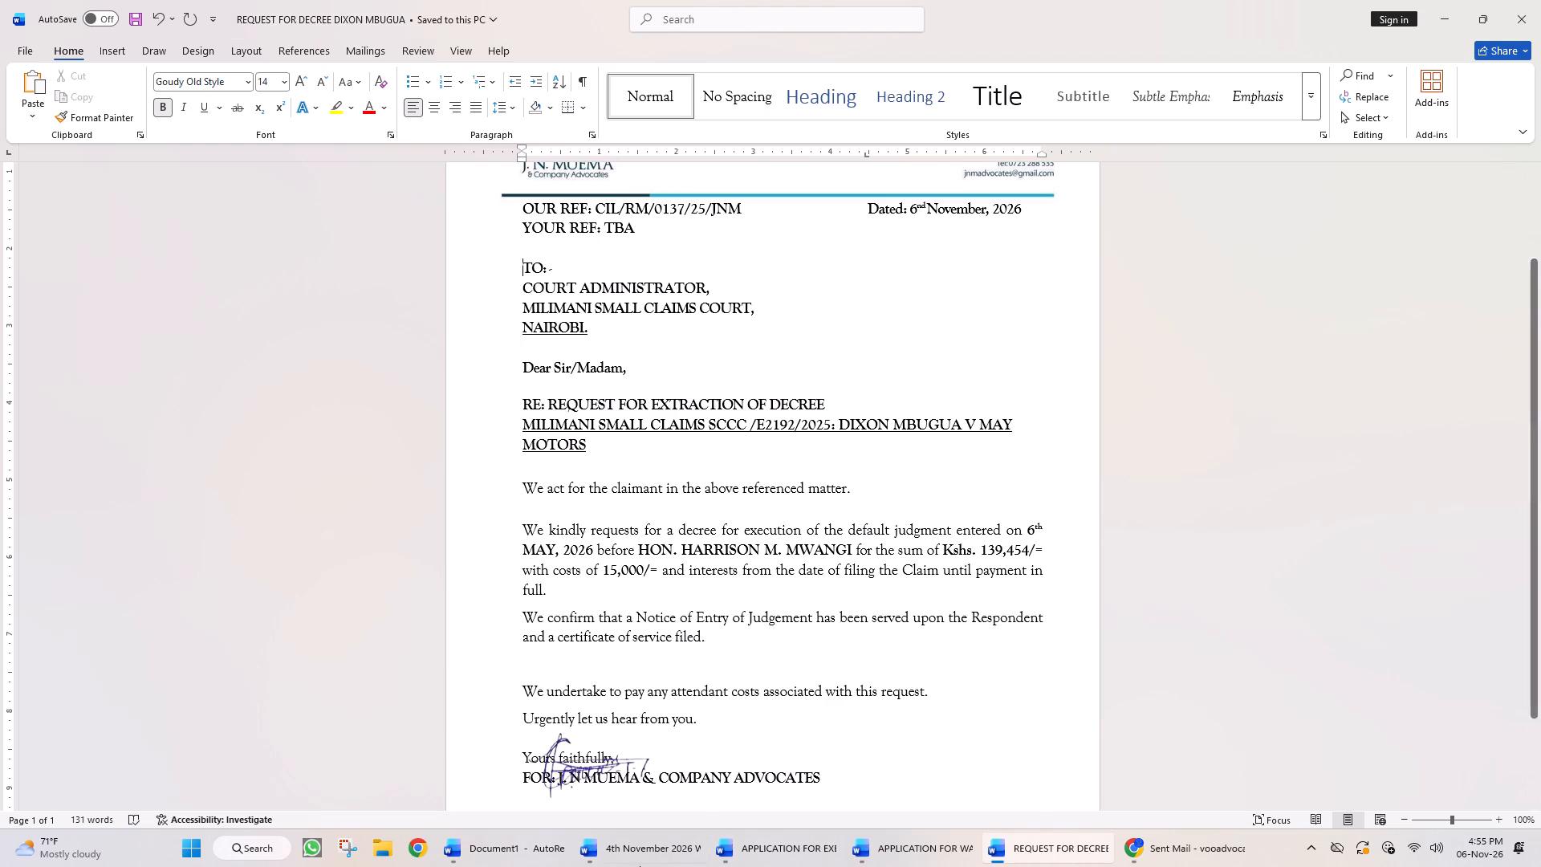
left_click(1035, 859)
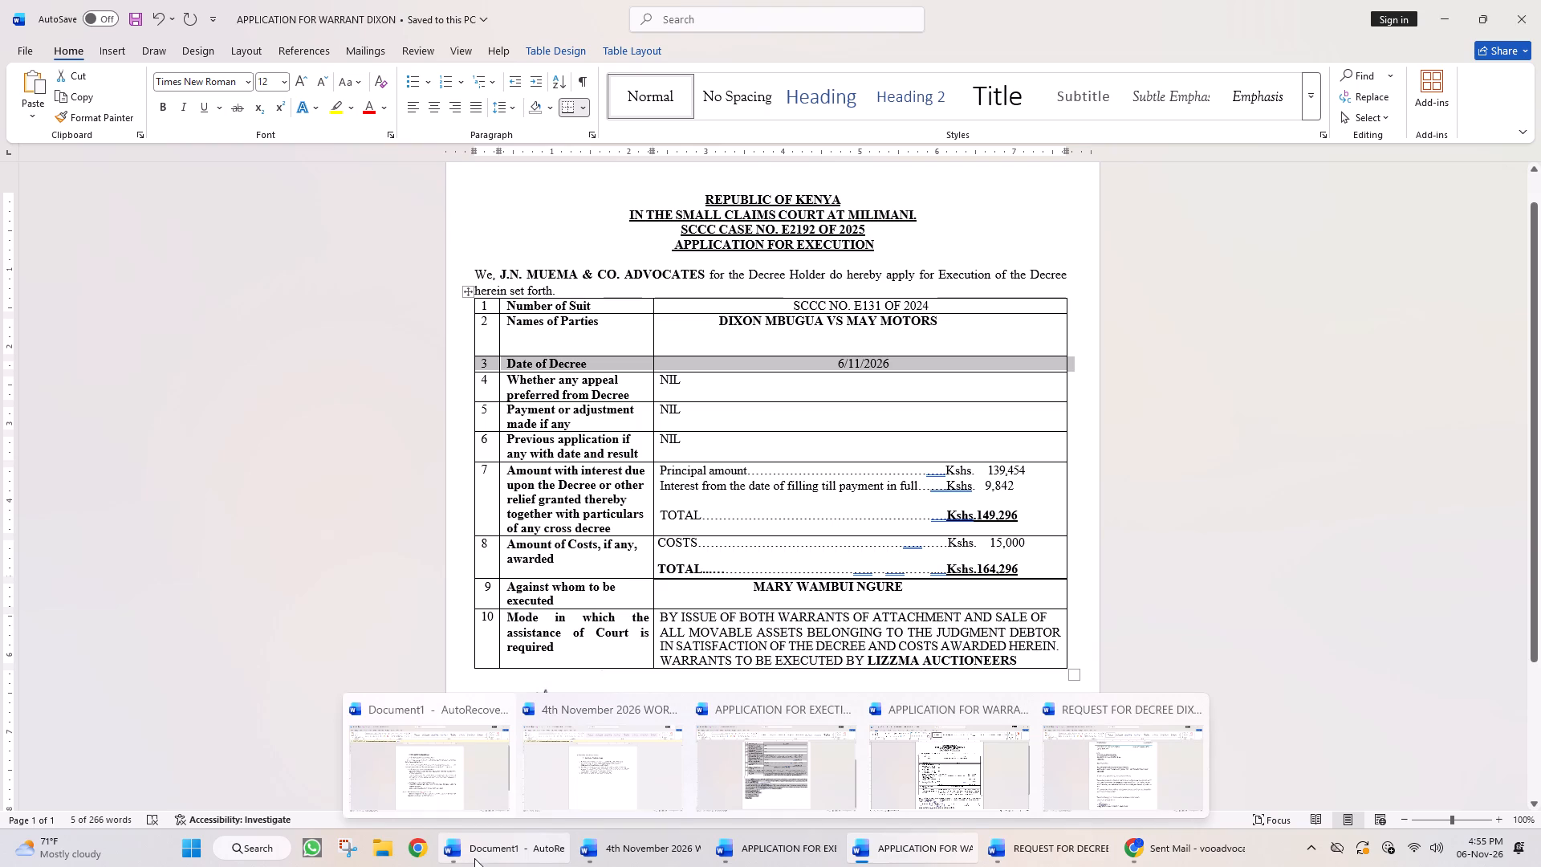
Look through the open Word documents in turn: both November work reports, the execution application, the warrant application and the decree request letter.
left_click(546, 860)
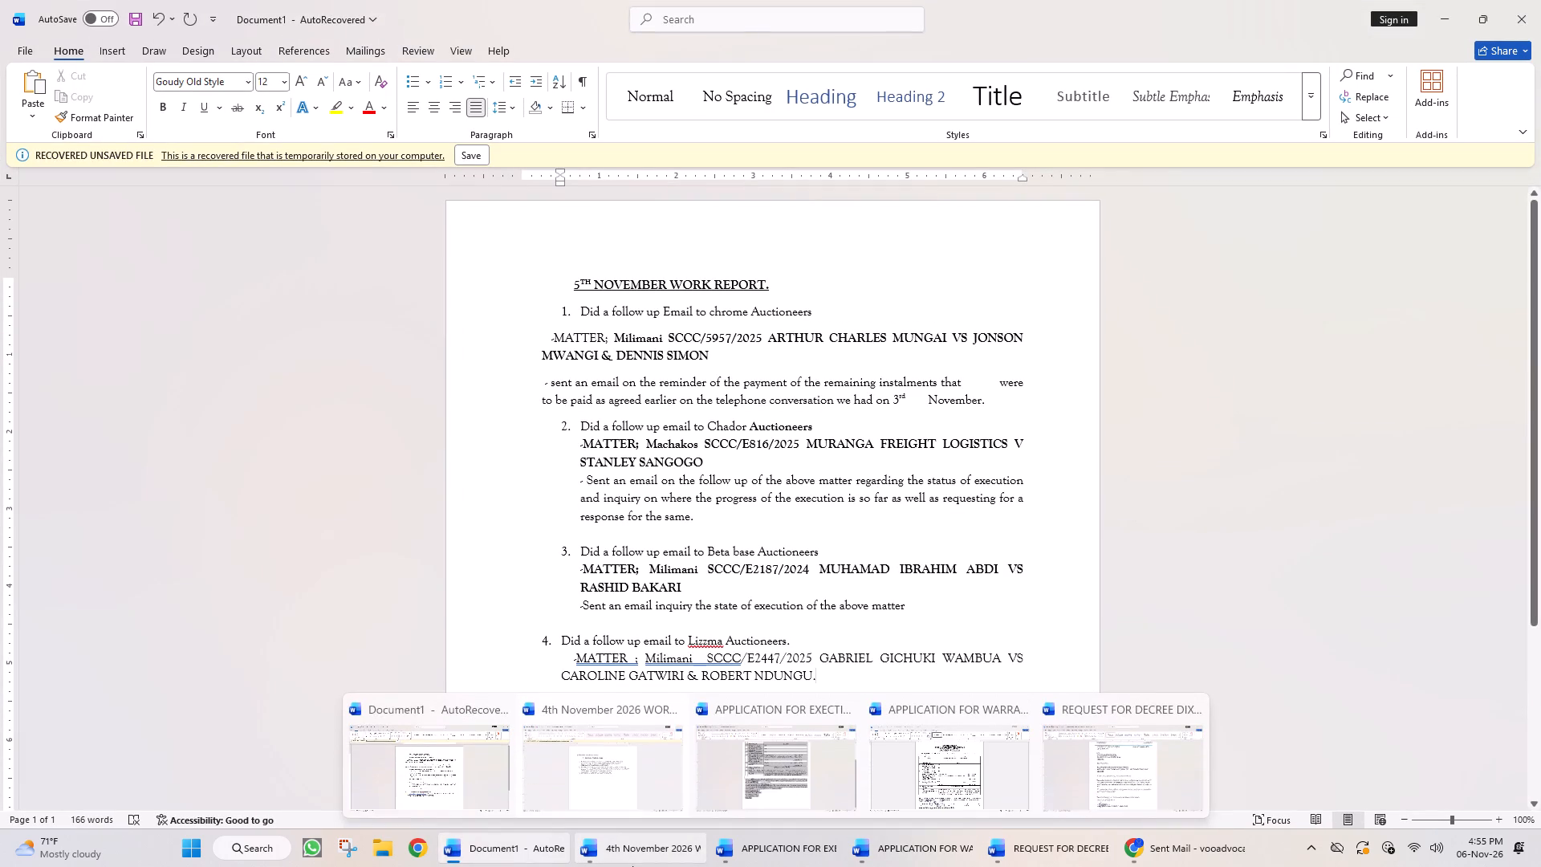
left_click(632, 866)
left_click(726, 865)
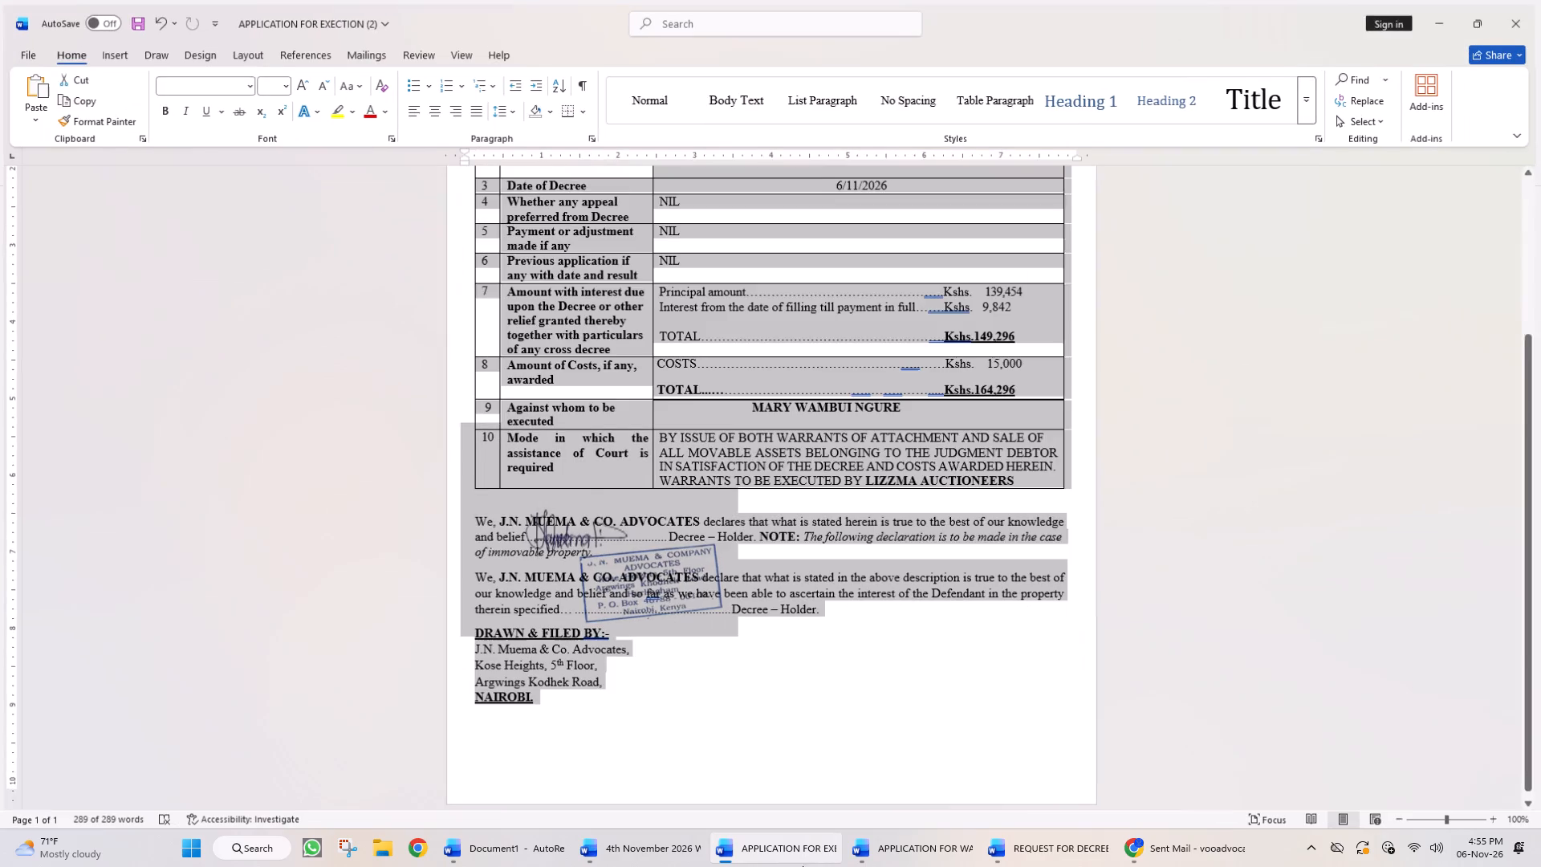
left_click(873, 865)
left_click(1024, 866)
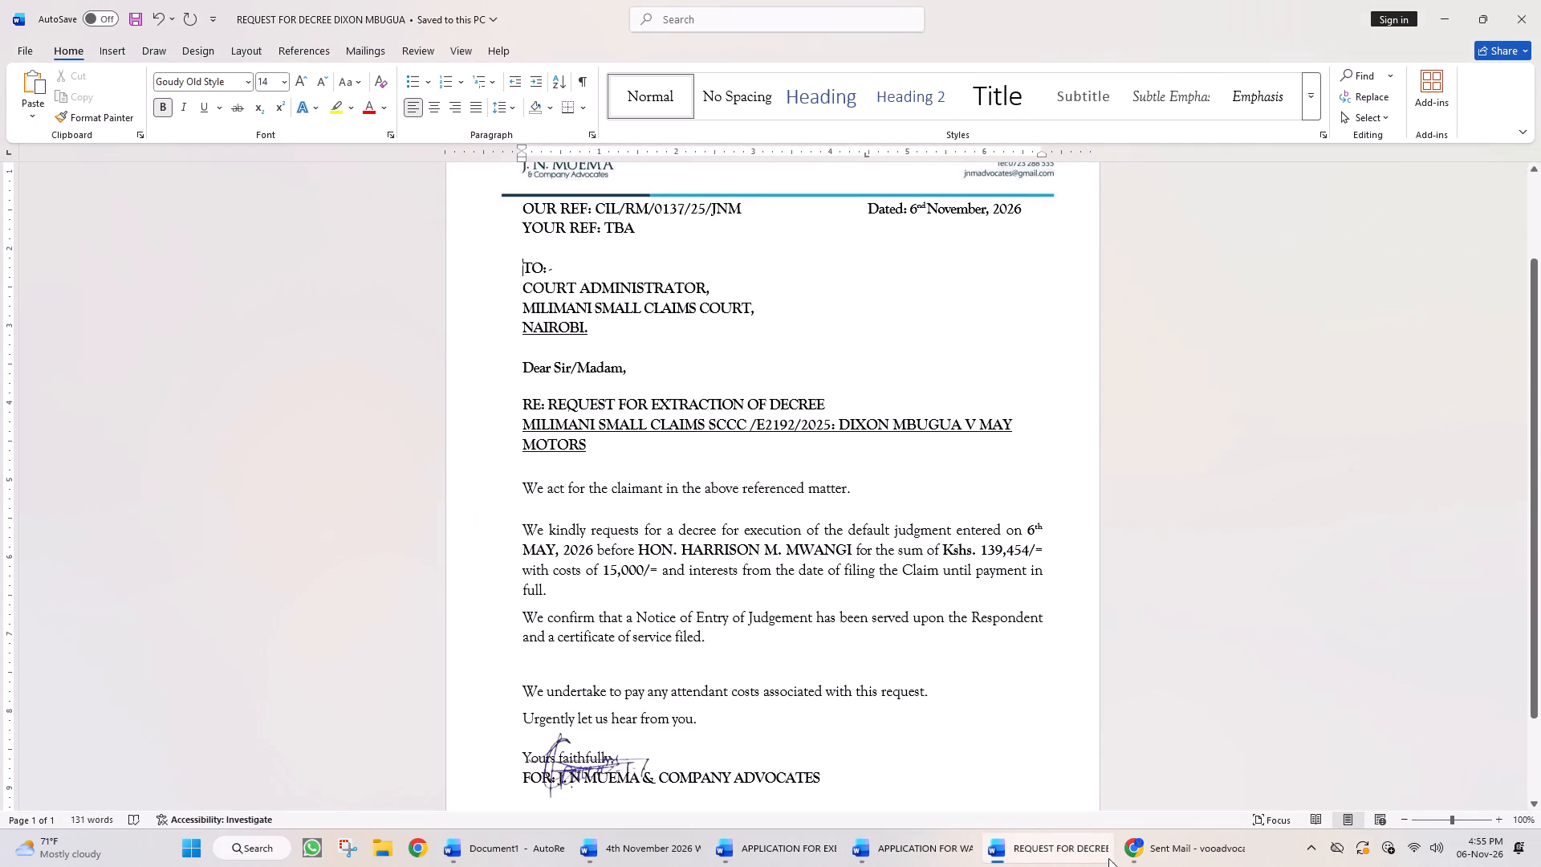
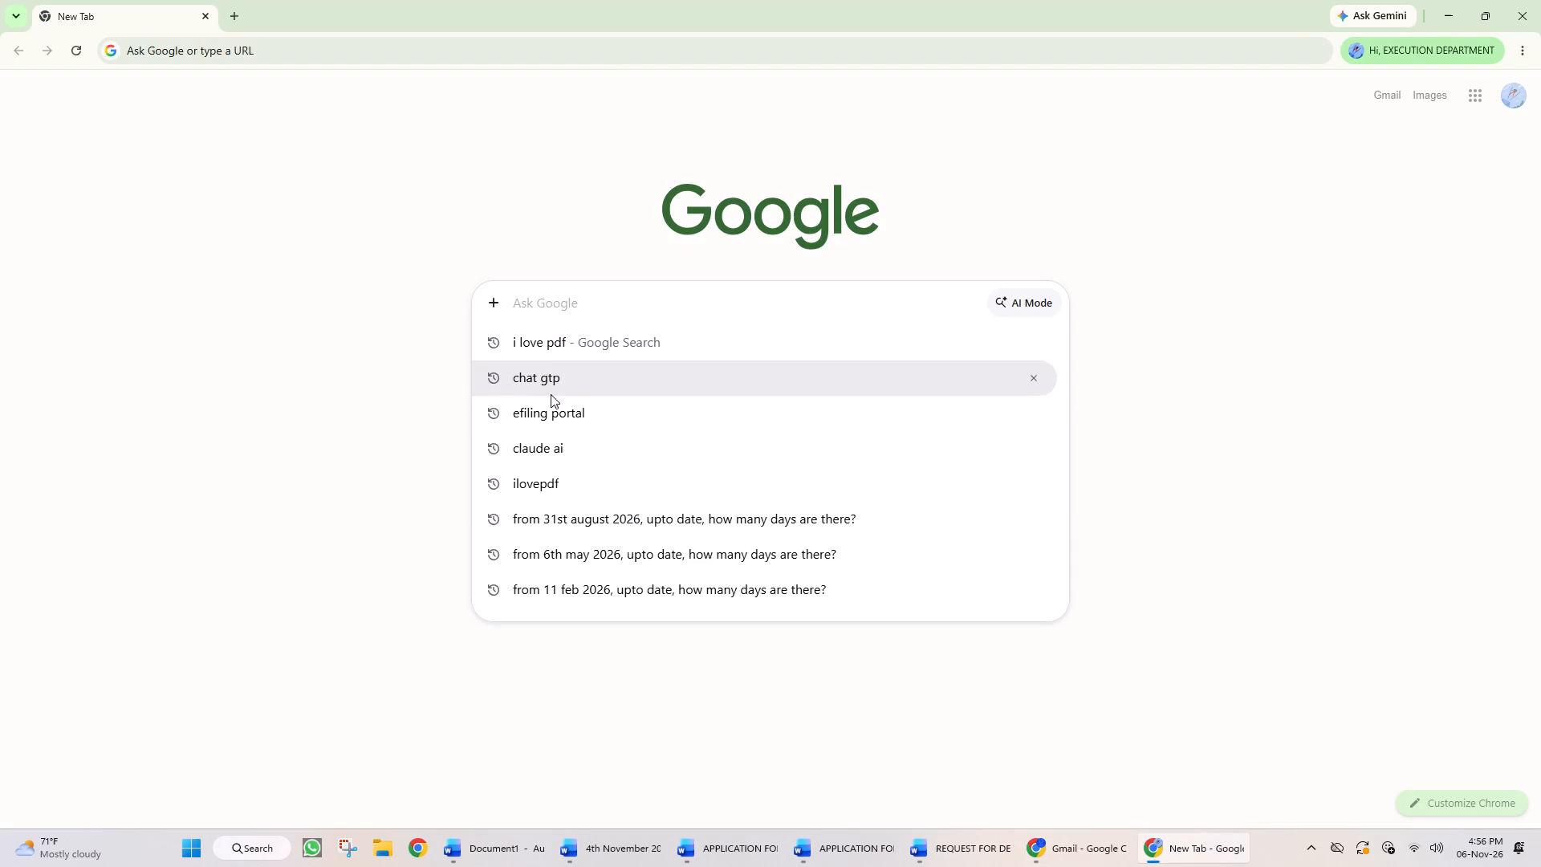
Find the court e-filing portal through a Google search for "efiling portal" and open its Small Claims Court station-by-station case breakdown.
left_click(549, 402)
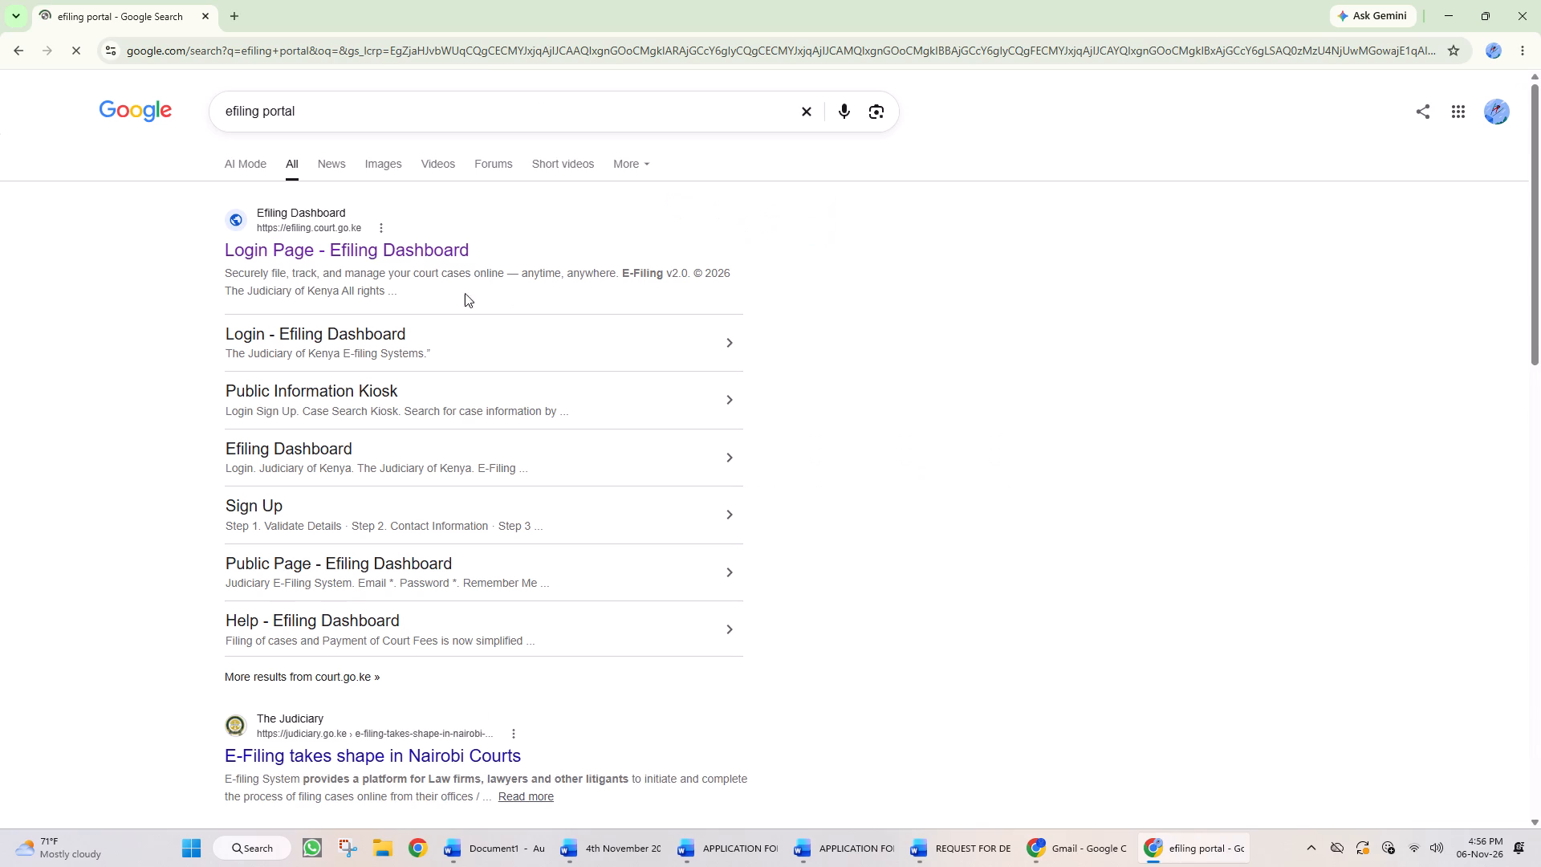
double_click(400, 250)
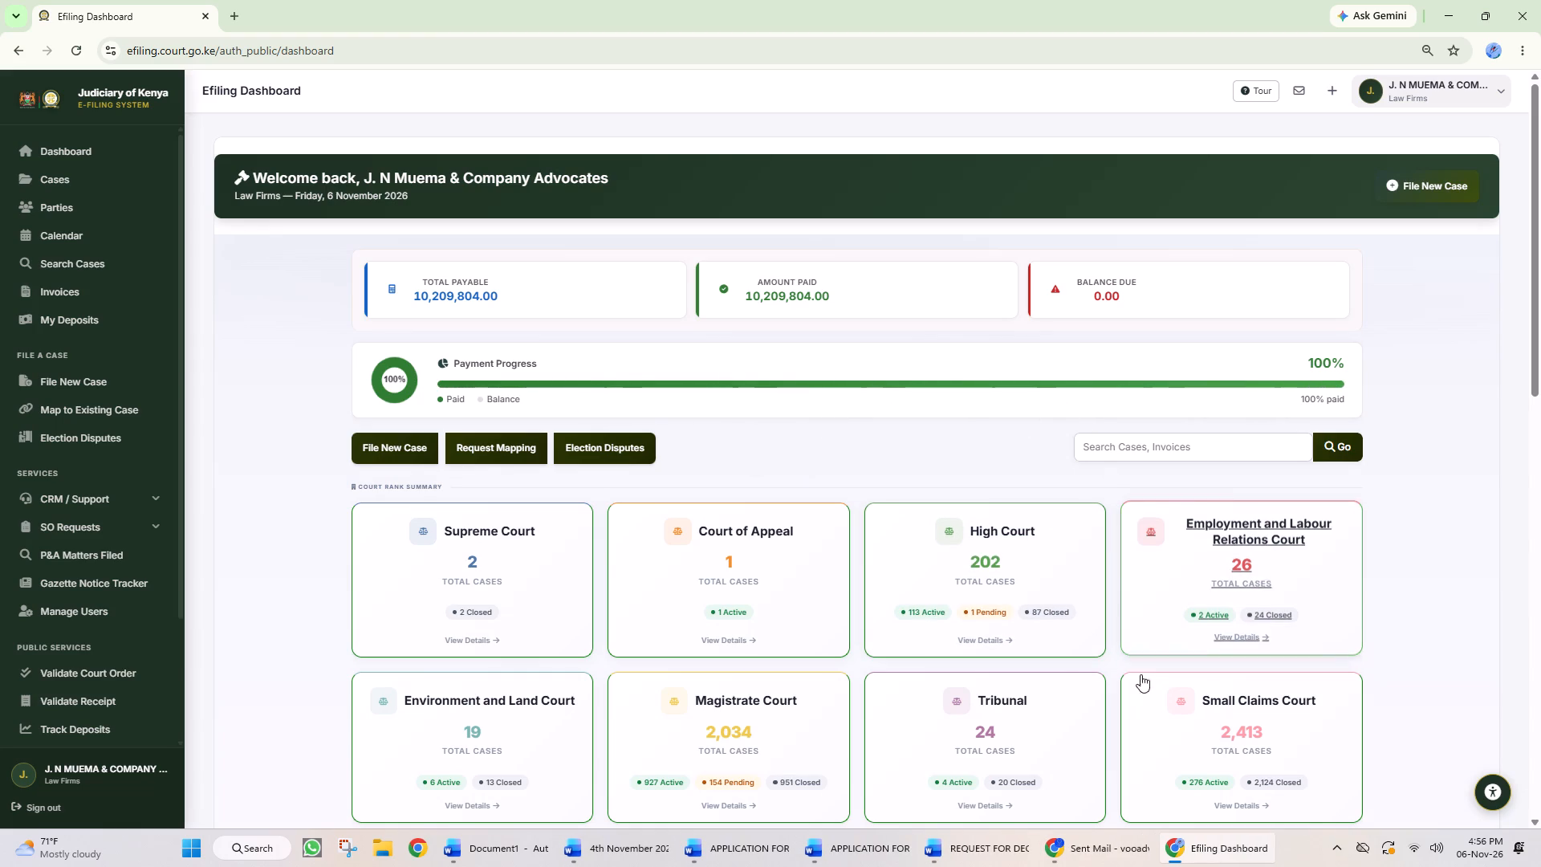
left_click(1262, 777)
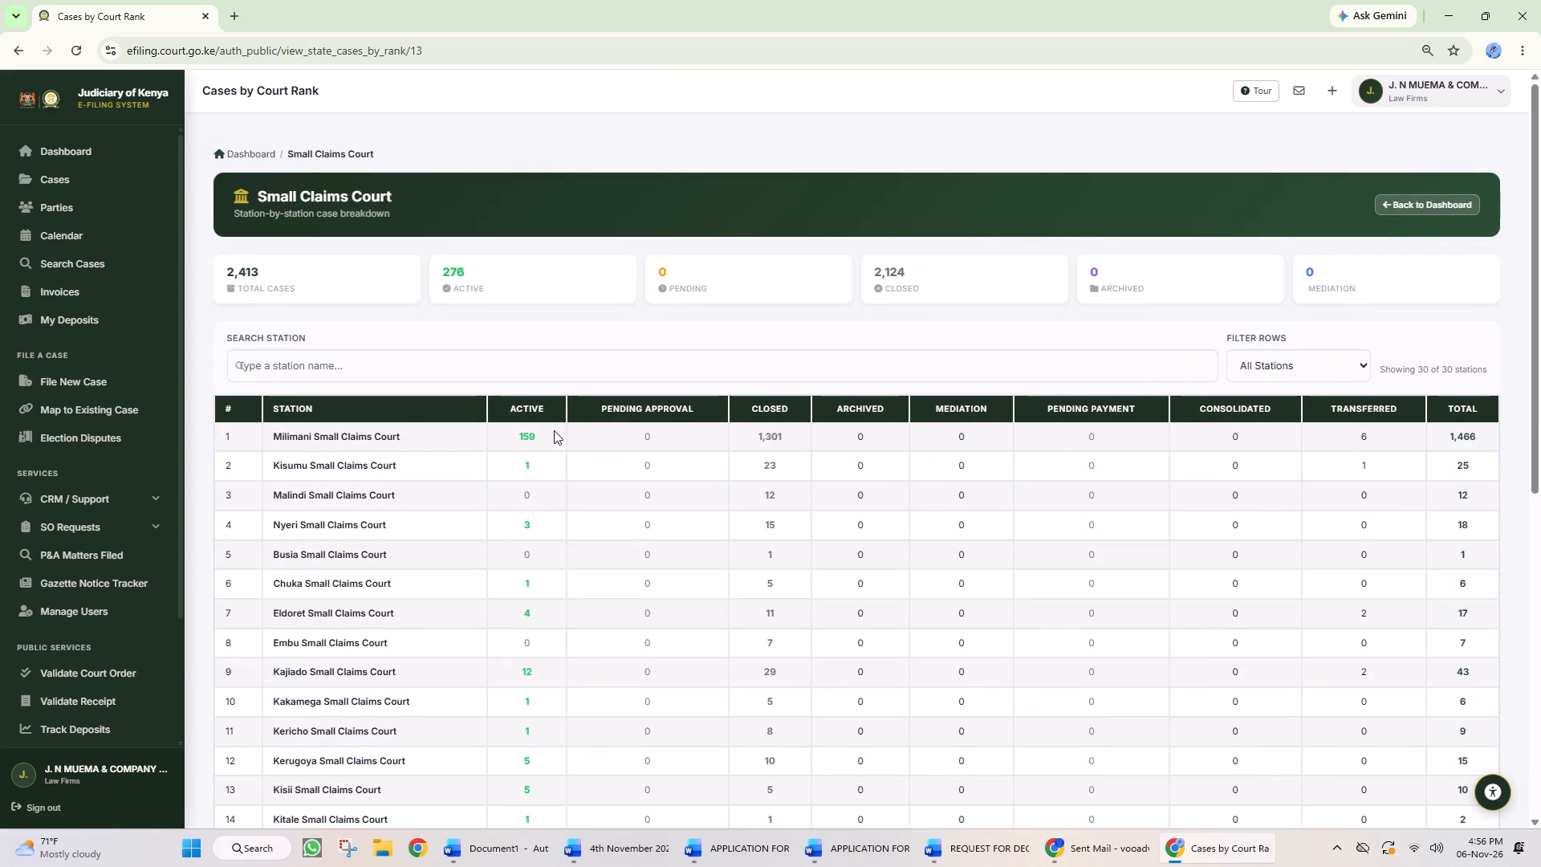
left_click(751, 436)
double_click(774, 435)
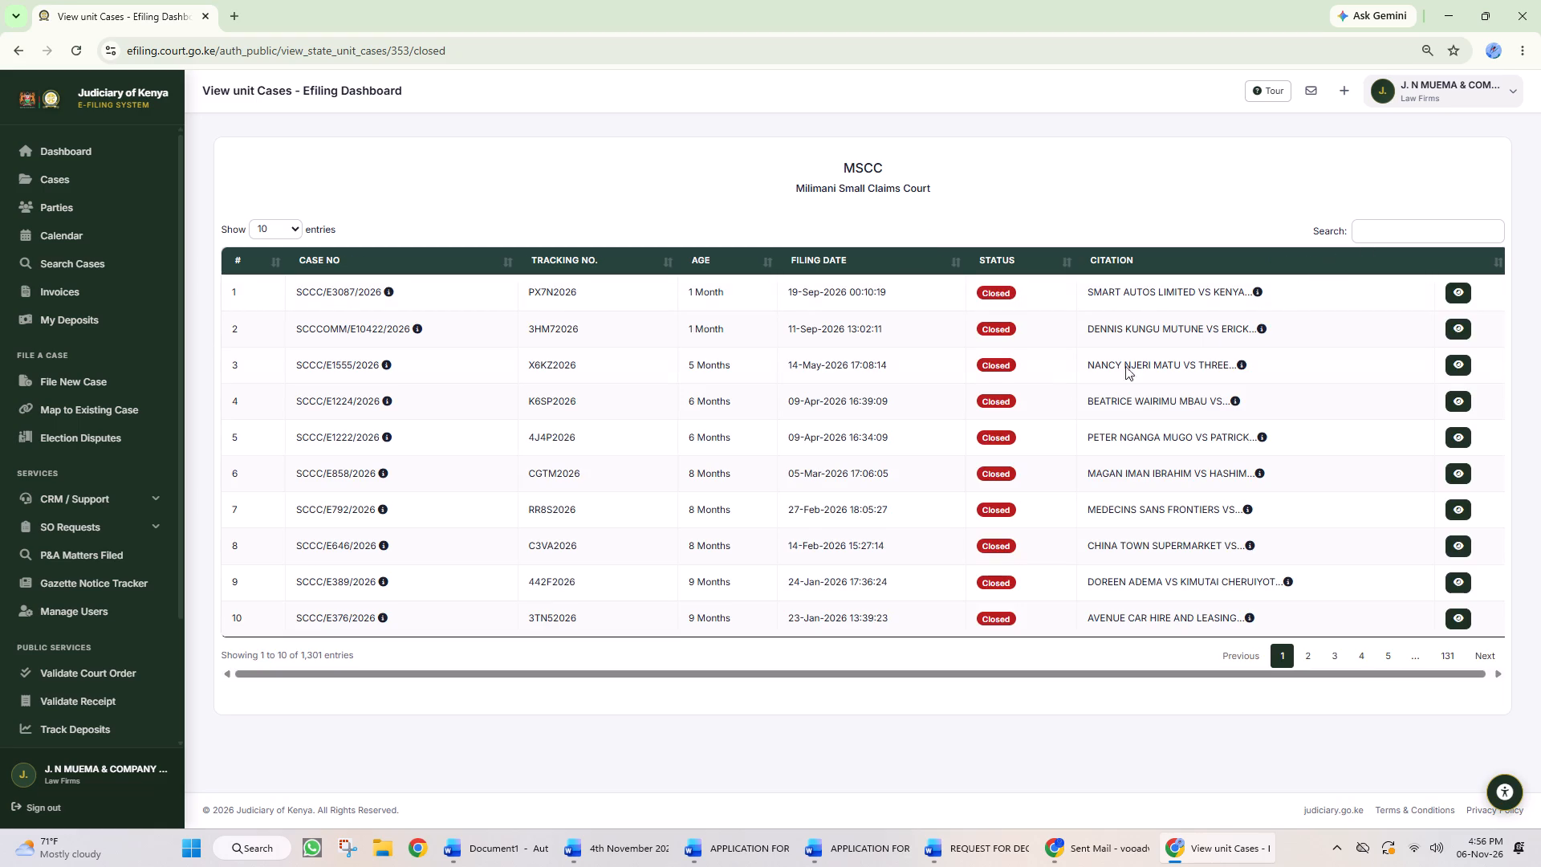
left_click(1405, 229)
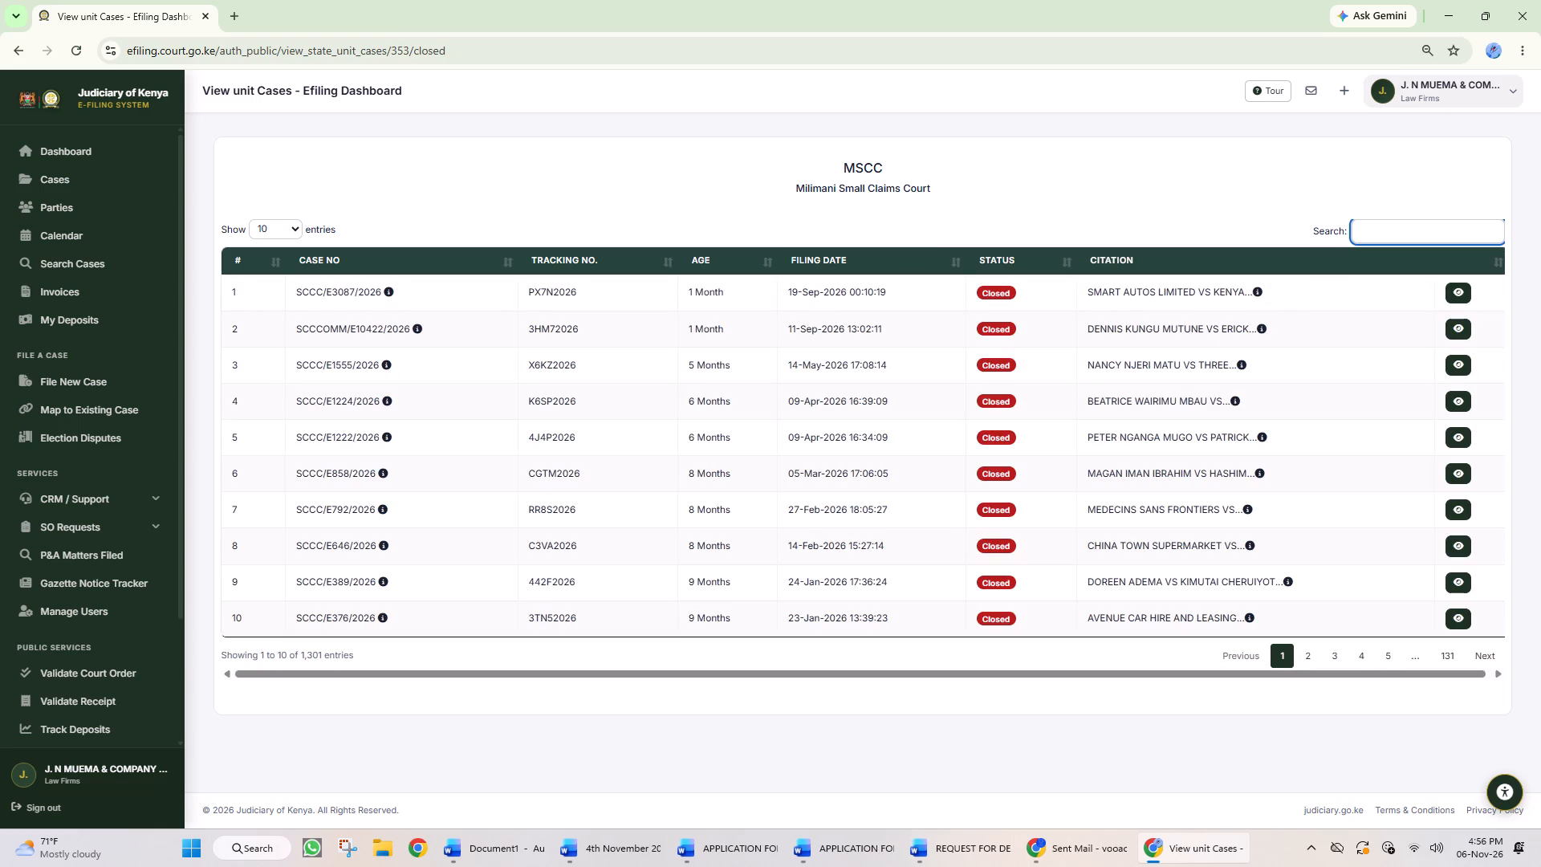
key("2")
key("1")
key("9")
key("2")
key("Return")
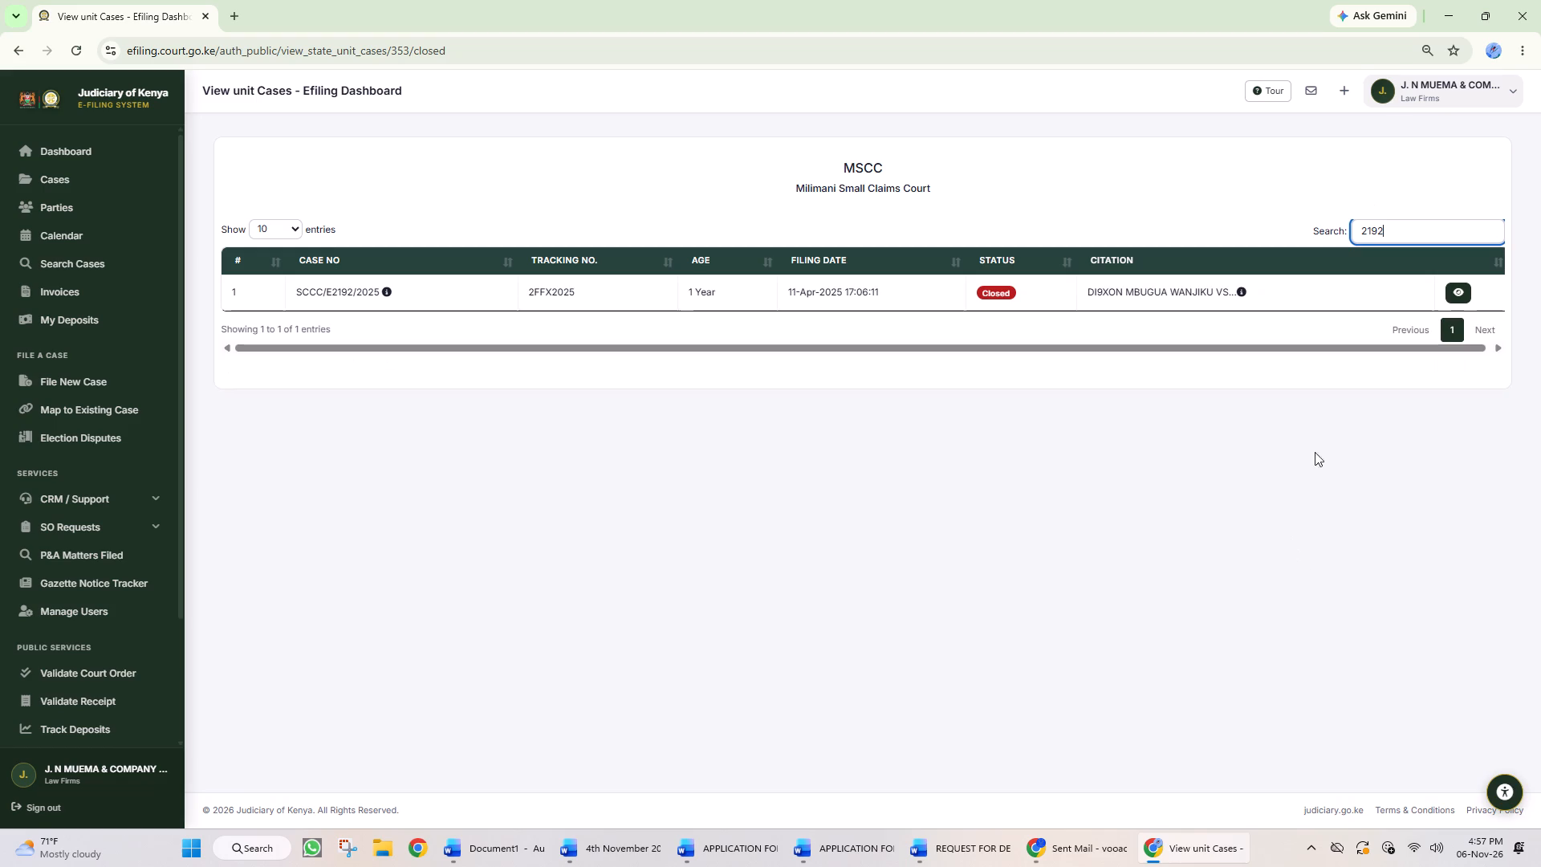
left_click(1458, 290)
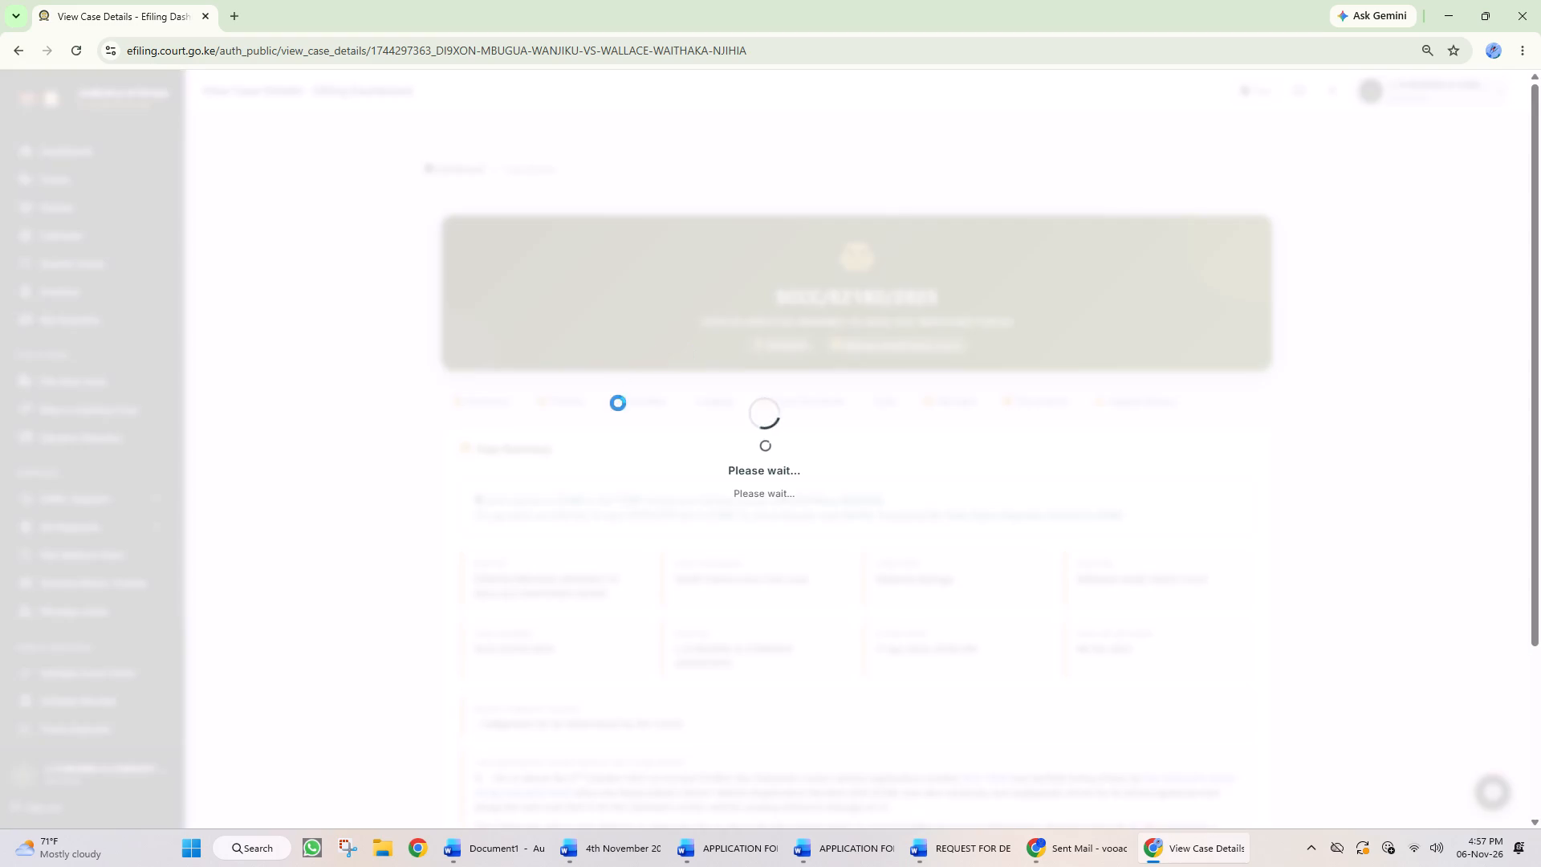
Start a post-judgement lodging request of type Warrants of attachment, requested by the claimant, with the warrant type Undefended.
left_click(704, 405)
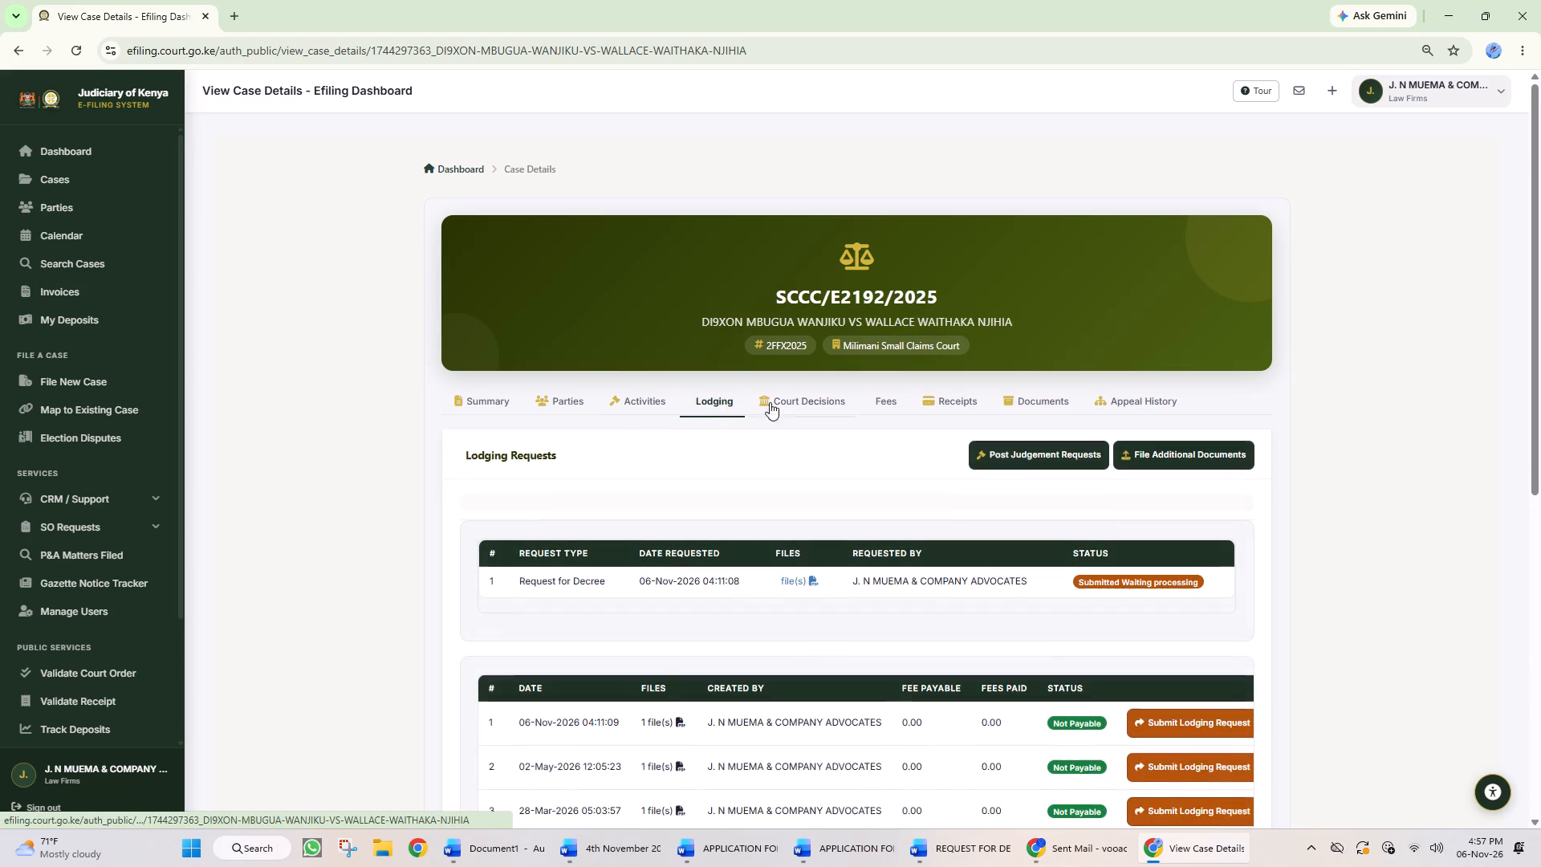
left_click(984, 450)
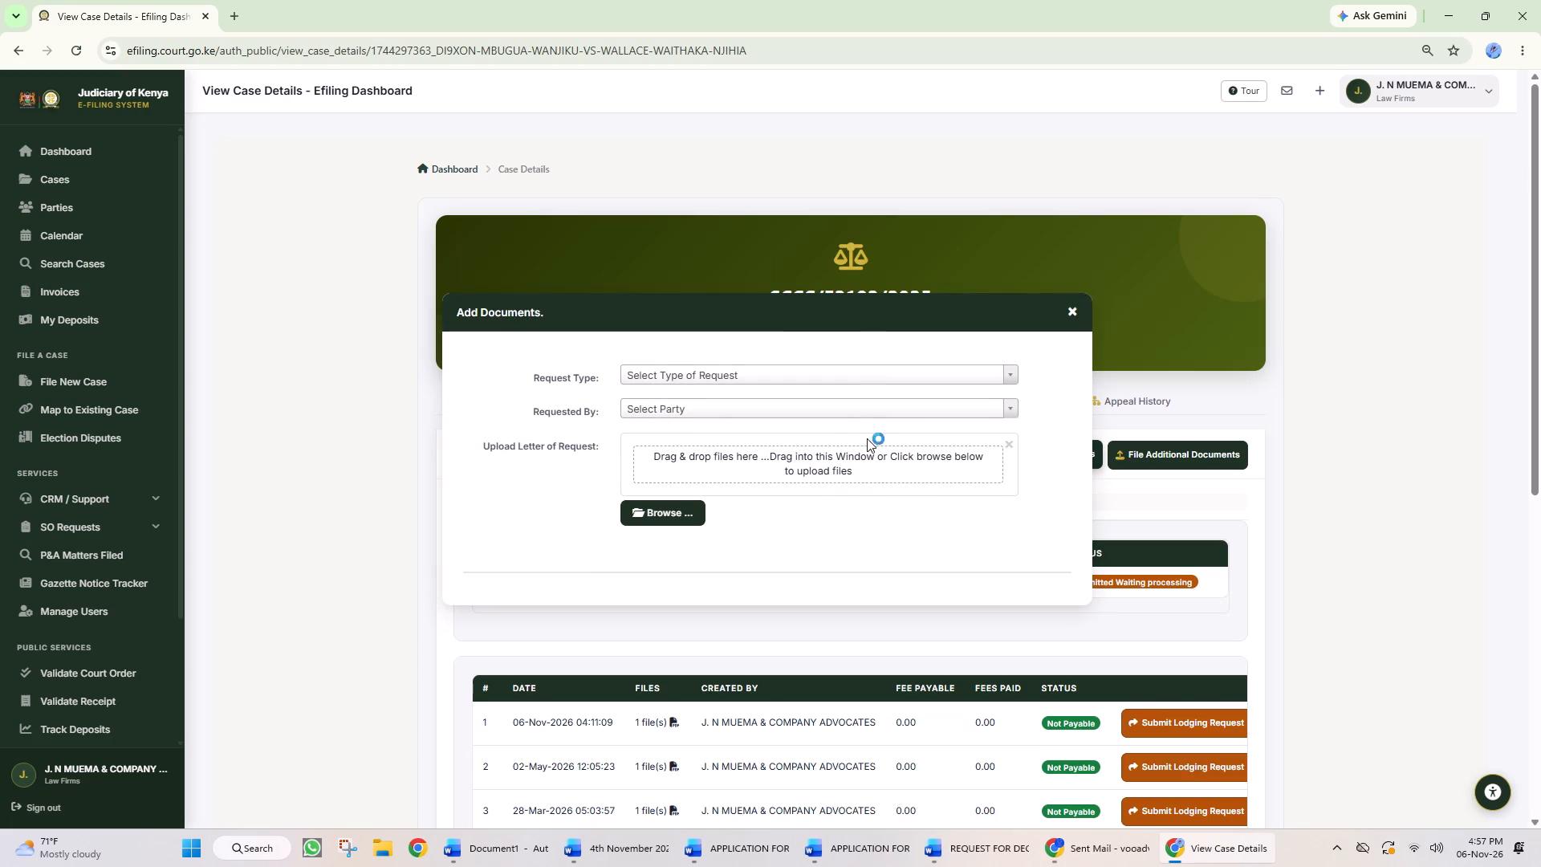
left_click(1005, 371)
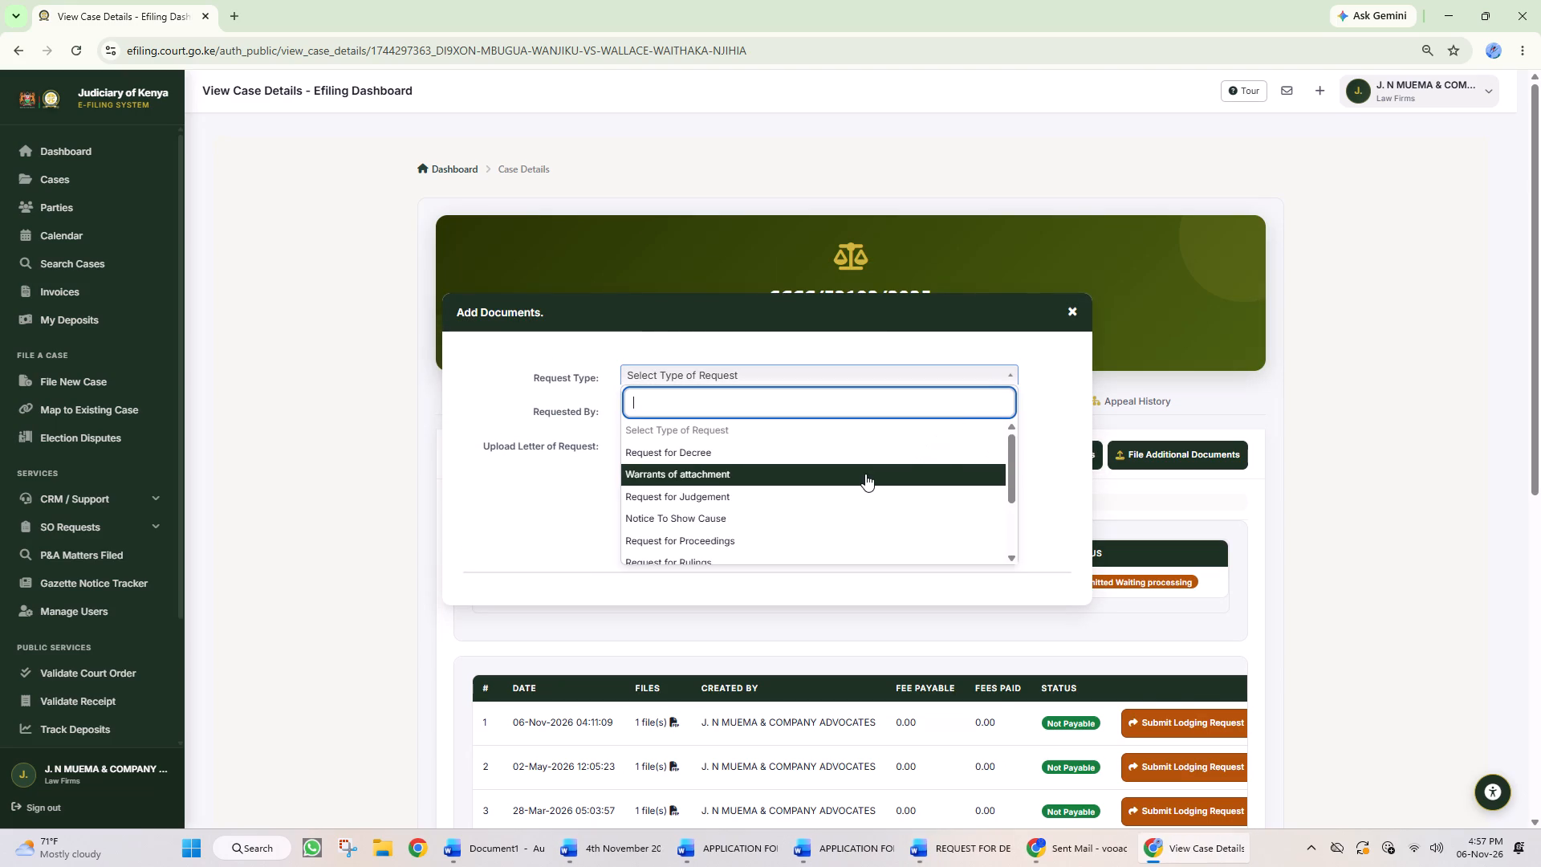
scroll(865, 479, "down", 2)
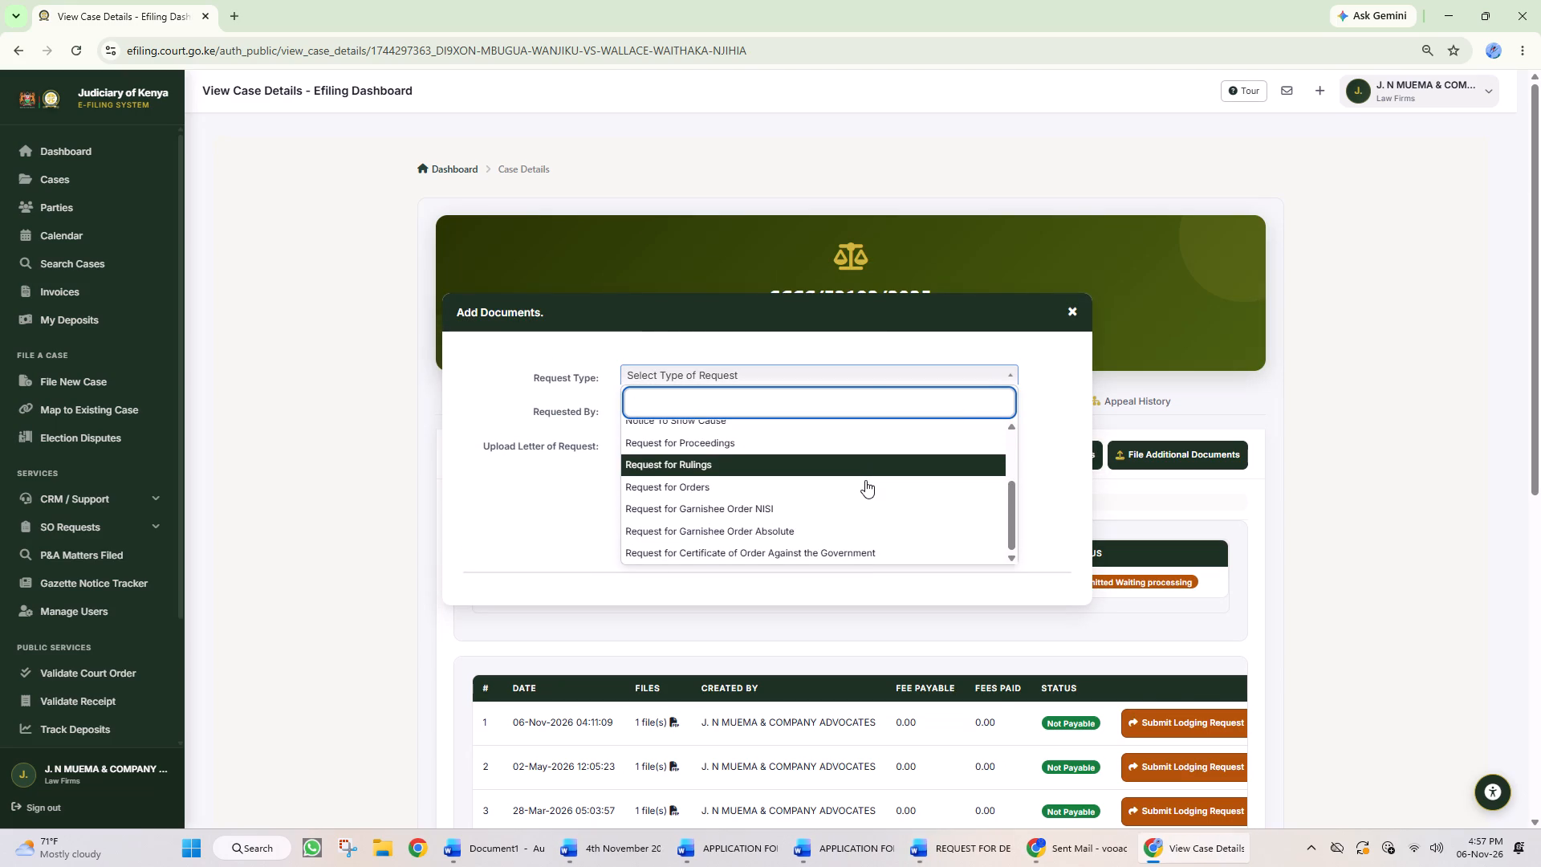
scroll(865, 480, "down", 8)
scroll(872, 471, "up", 3)
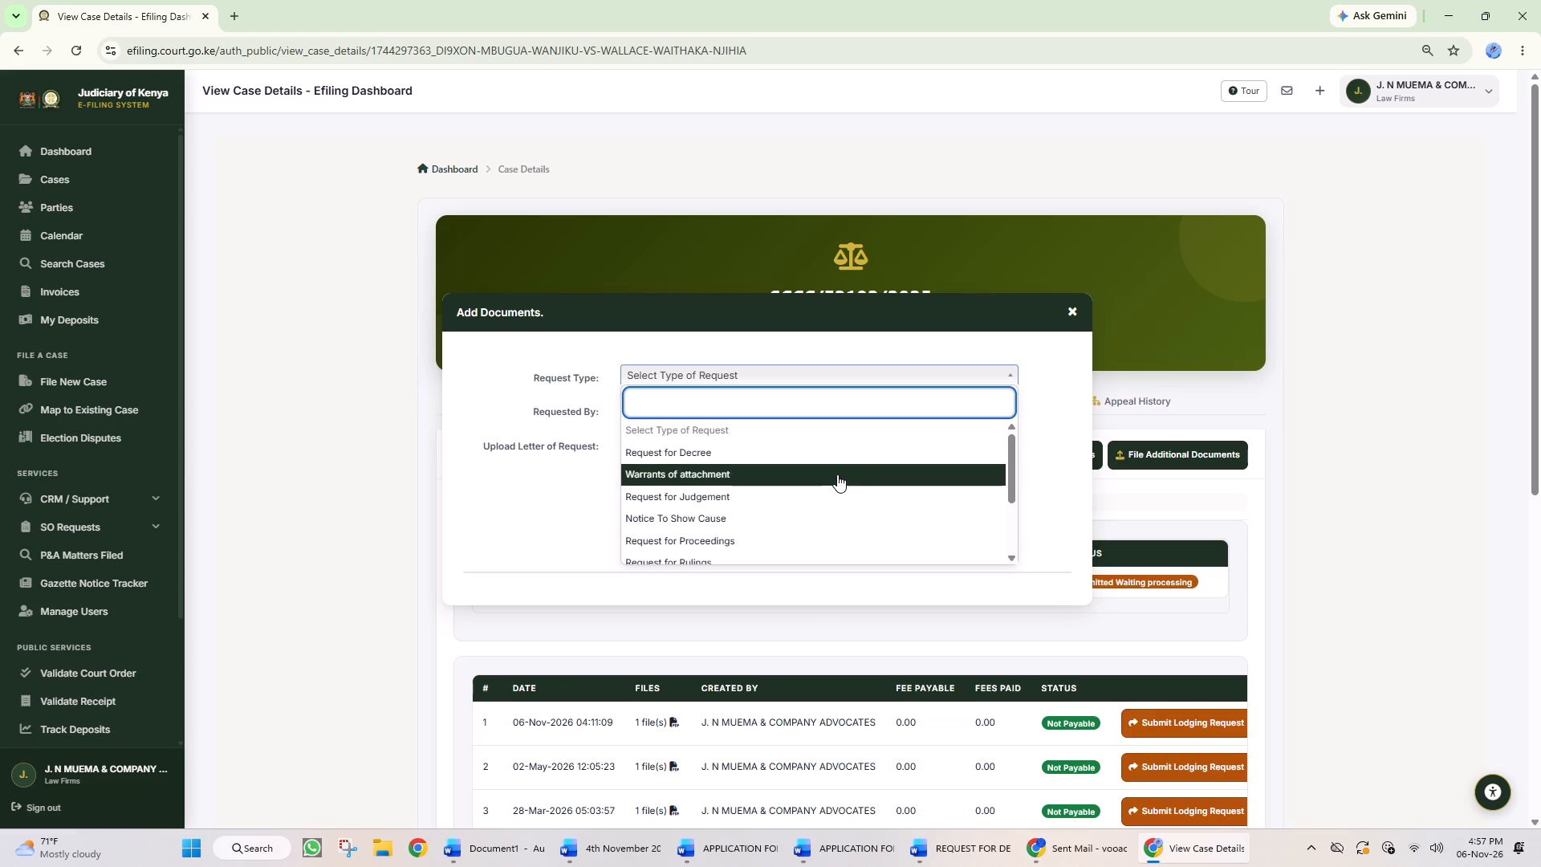
left_click(837, 474)
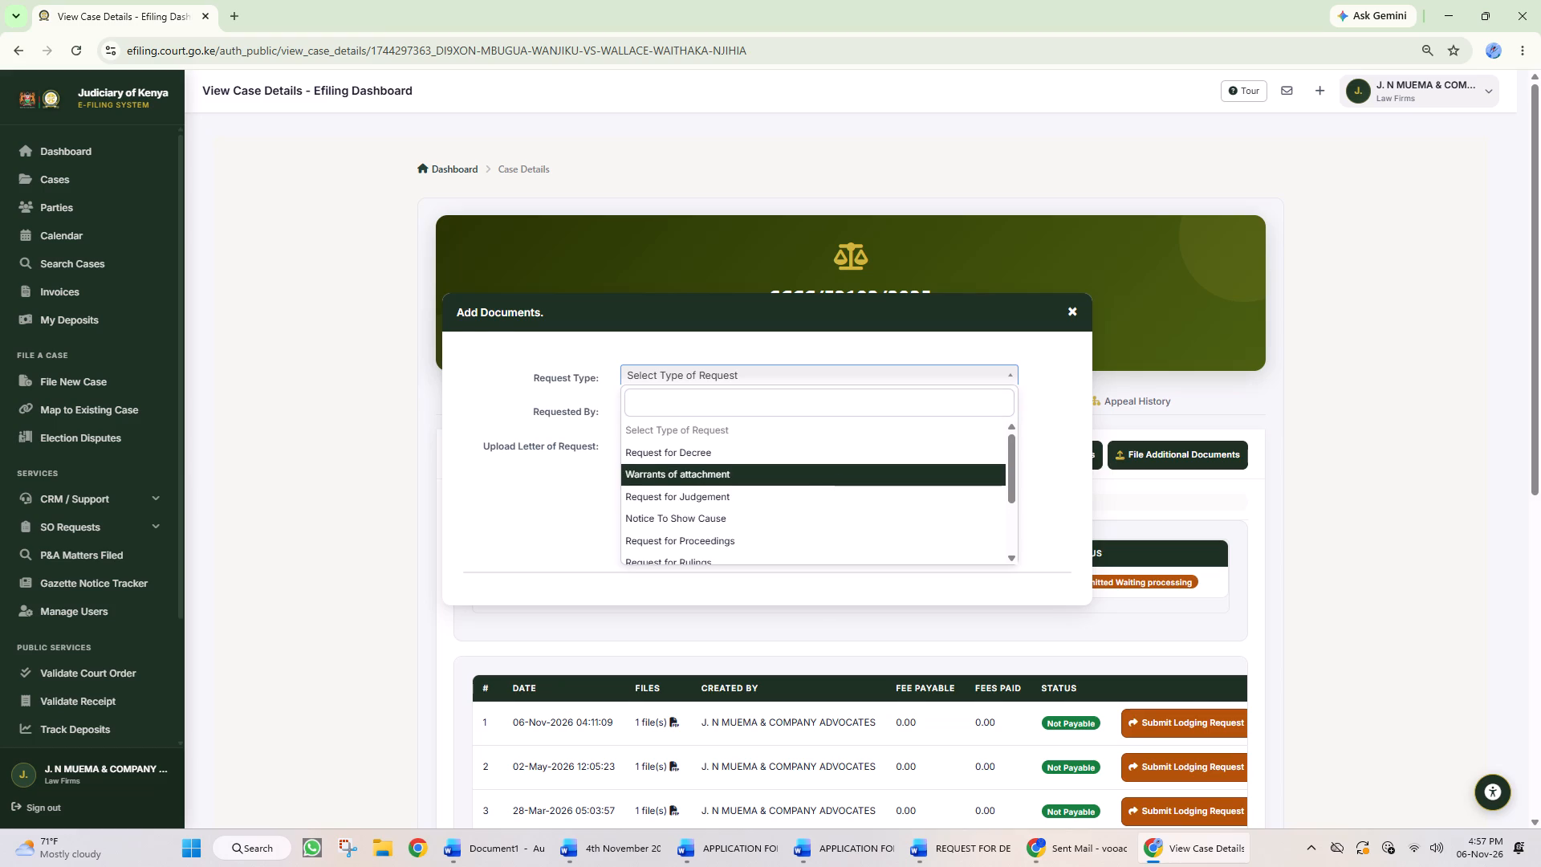
left_click(827, 364)
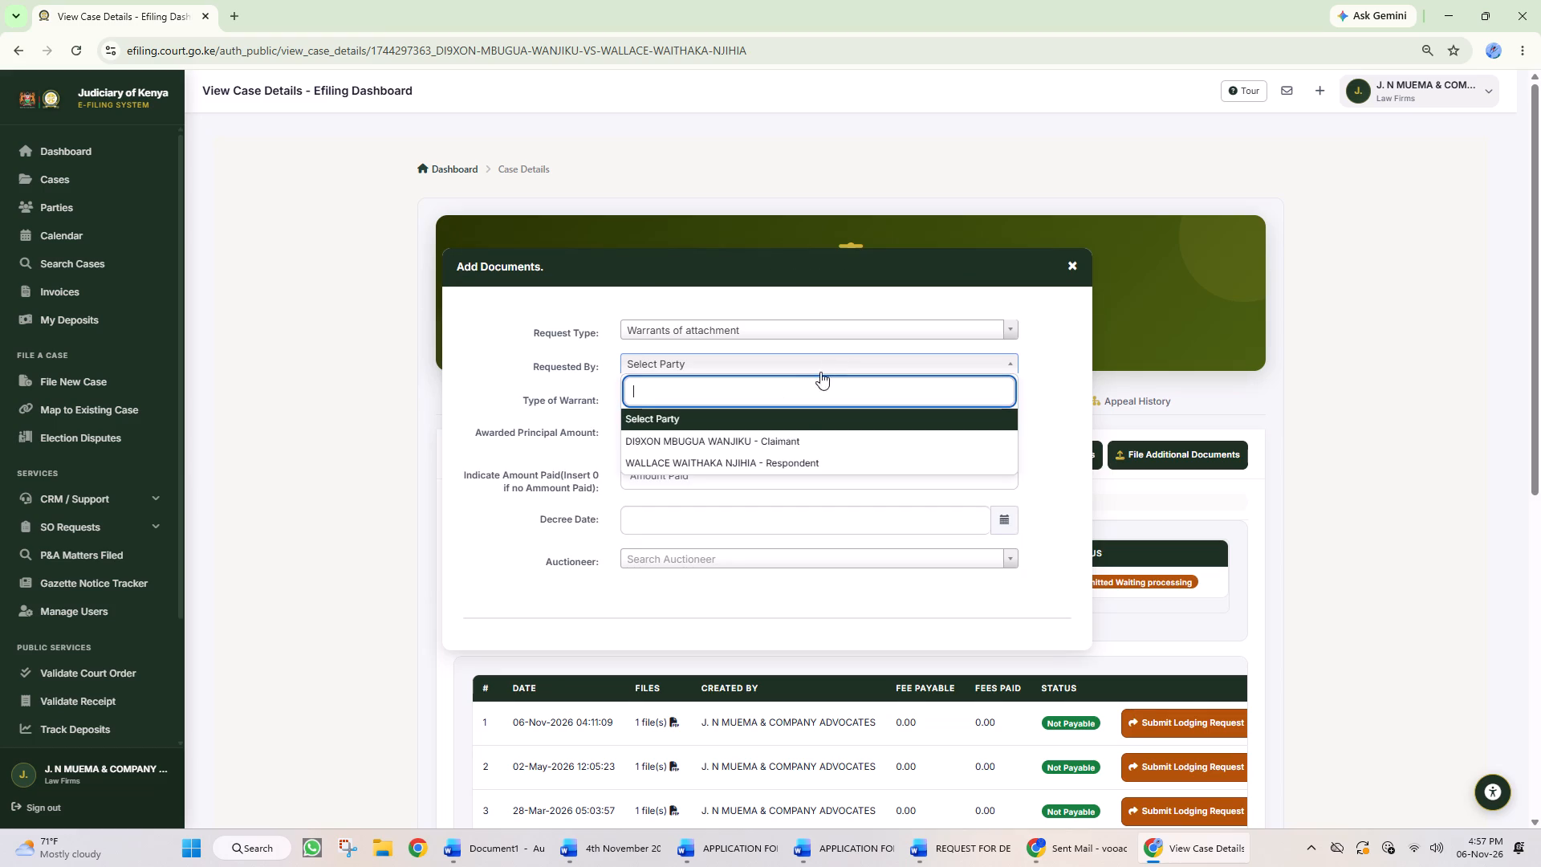
left_click(794, 446)
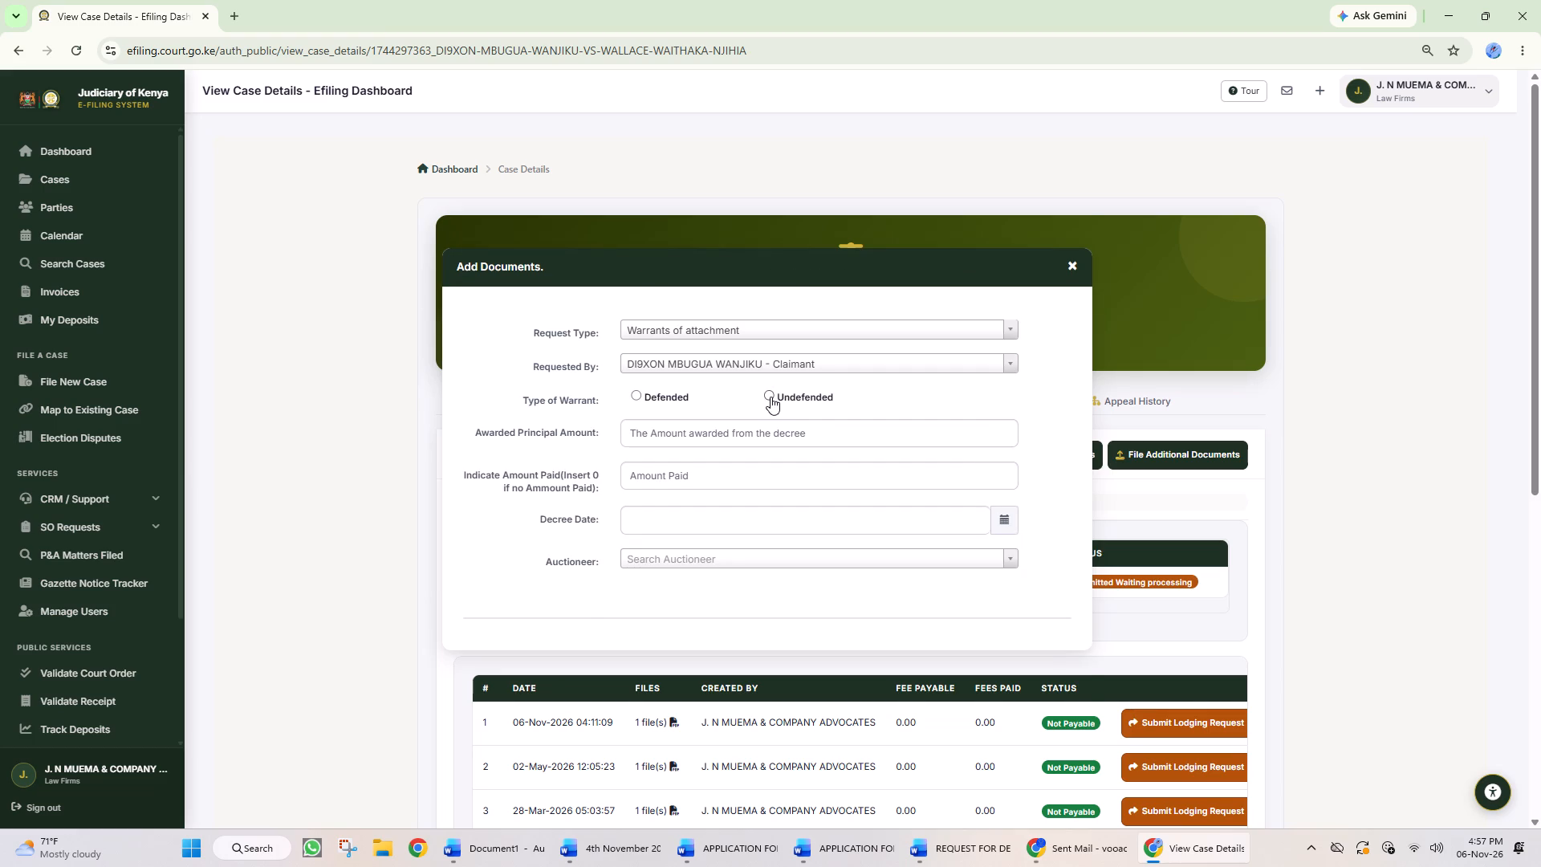
left_click(770, 397)
Enter an awarded principal amount of 164296, an amount paid of 0 and the decree date 2026-11-06.
left_click(780, 361)
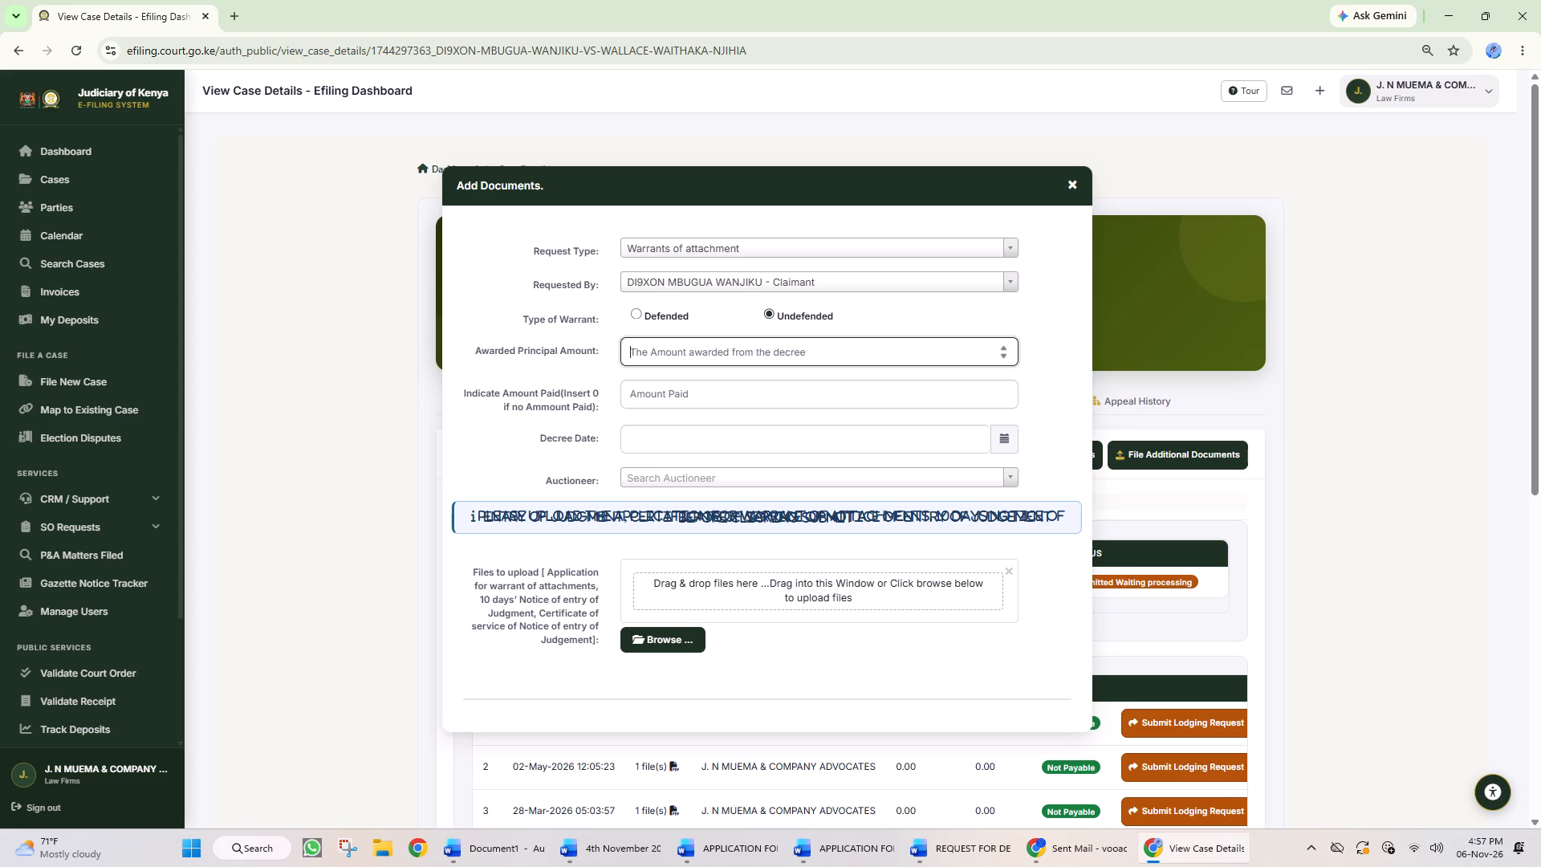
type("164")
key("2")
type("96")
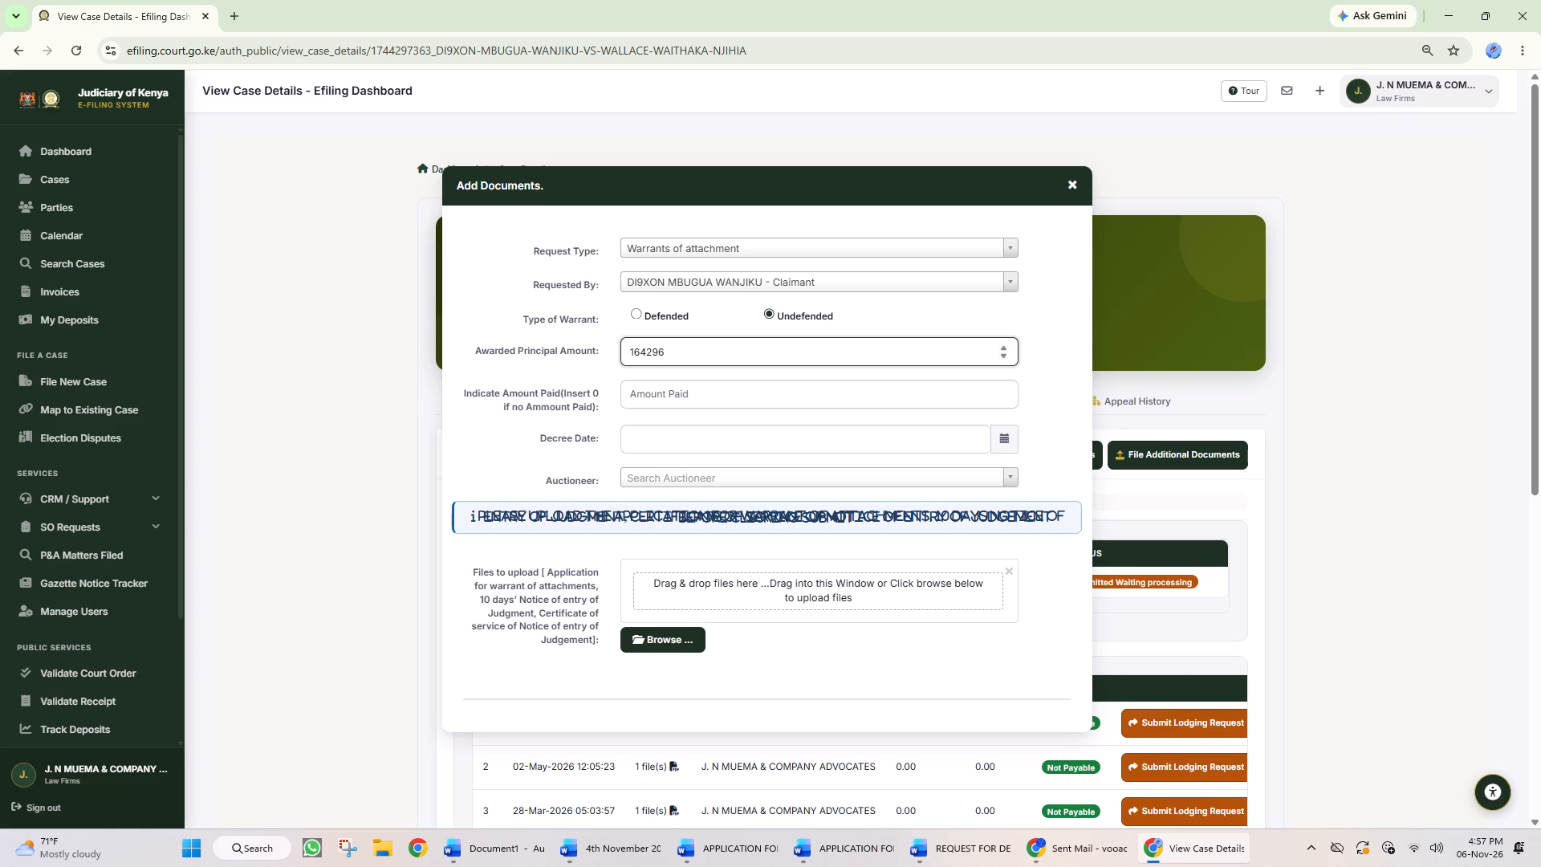
left_click(667, 396)
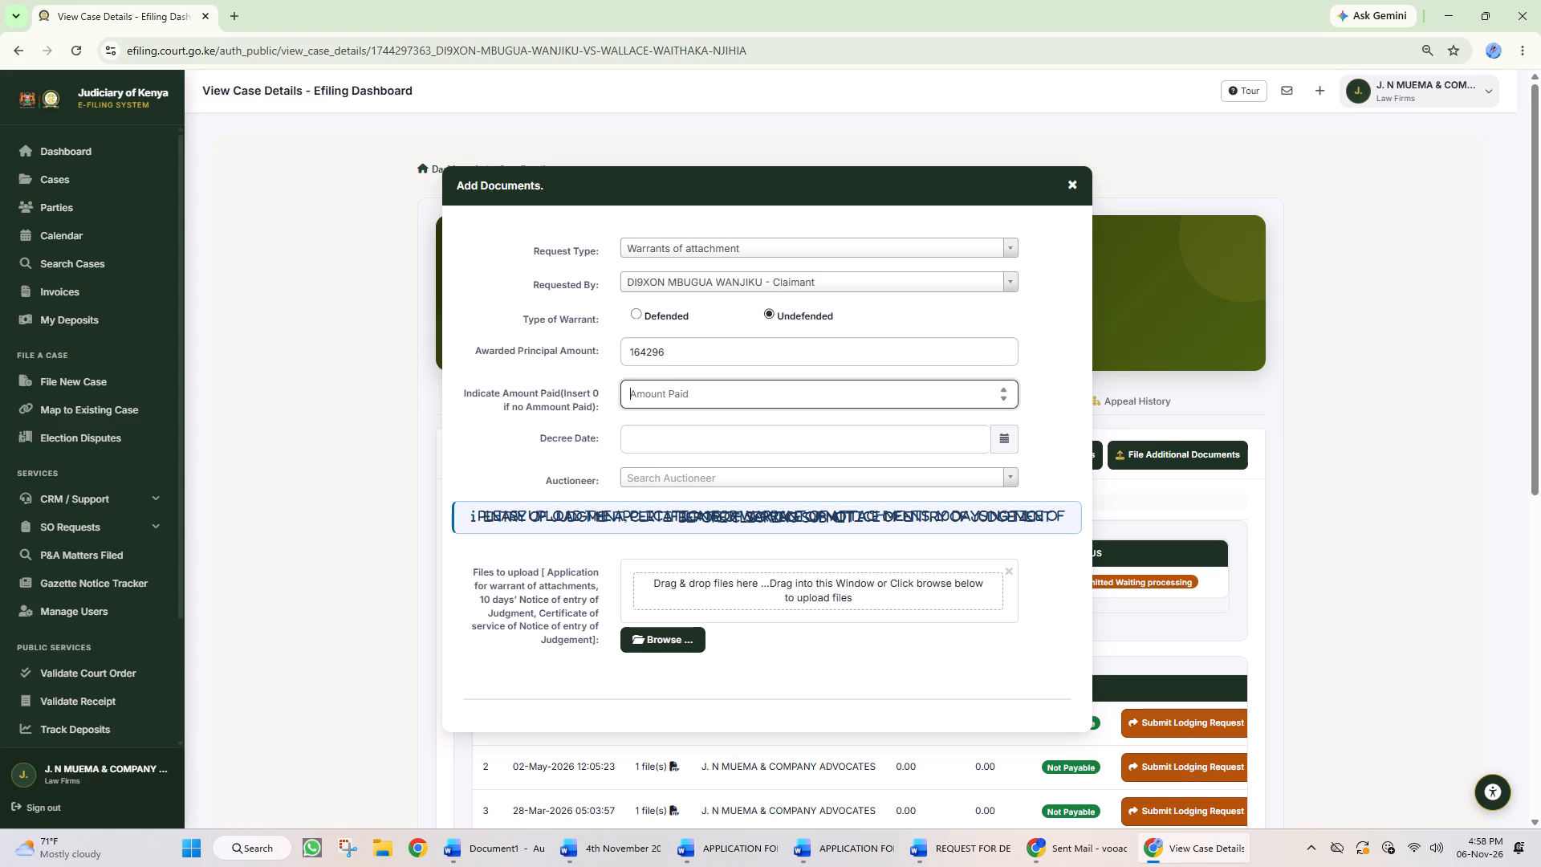
type("00")
key("BackSpace")
left_click(683, 442)
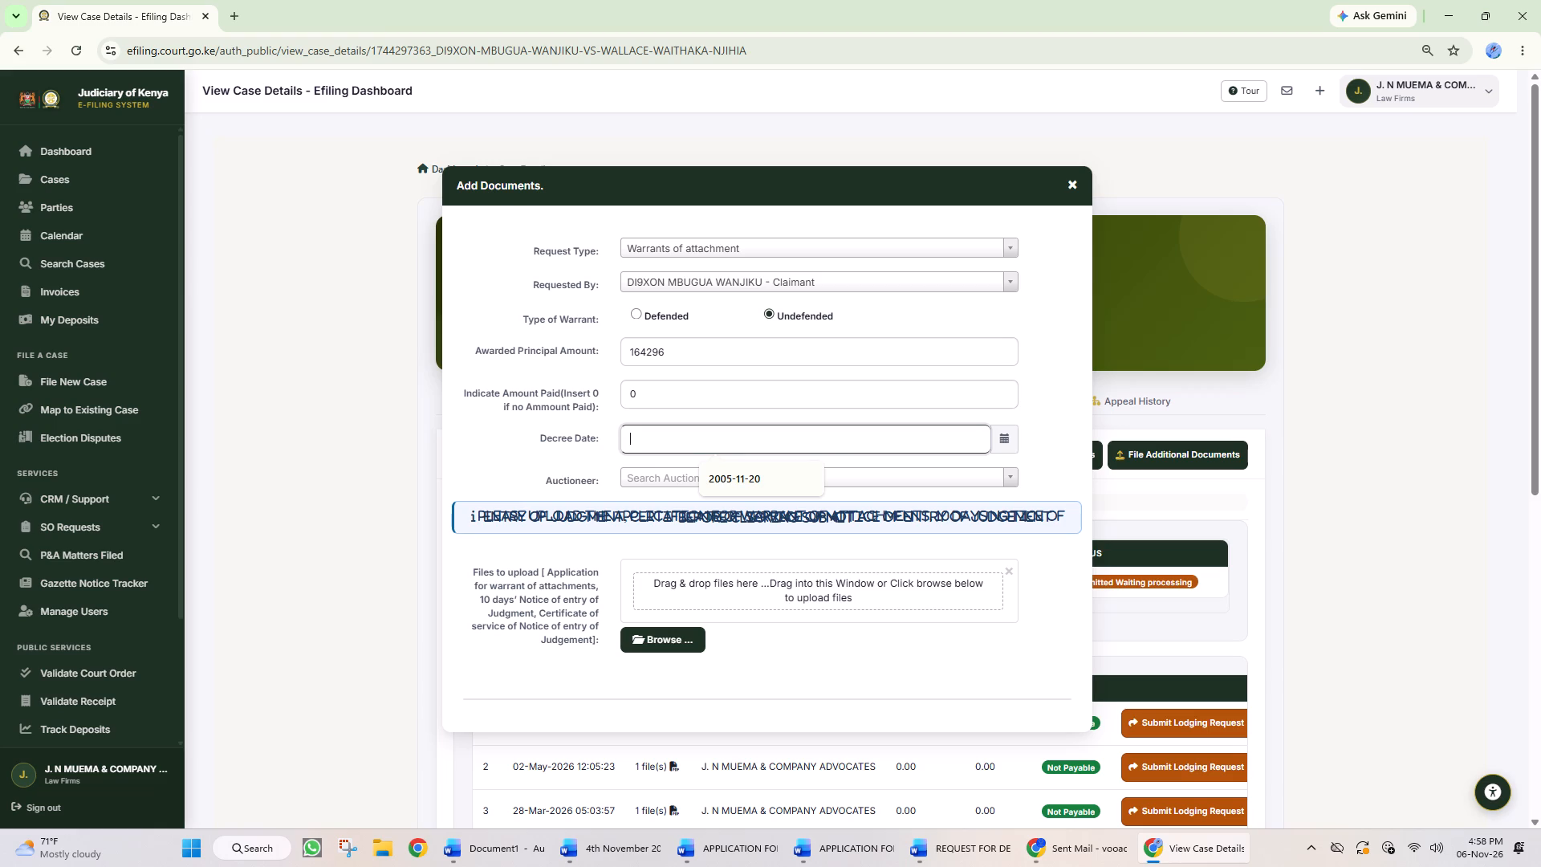
left_click(1004, 433)
left_click(994, 441)
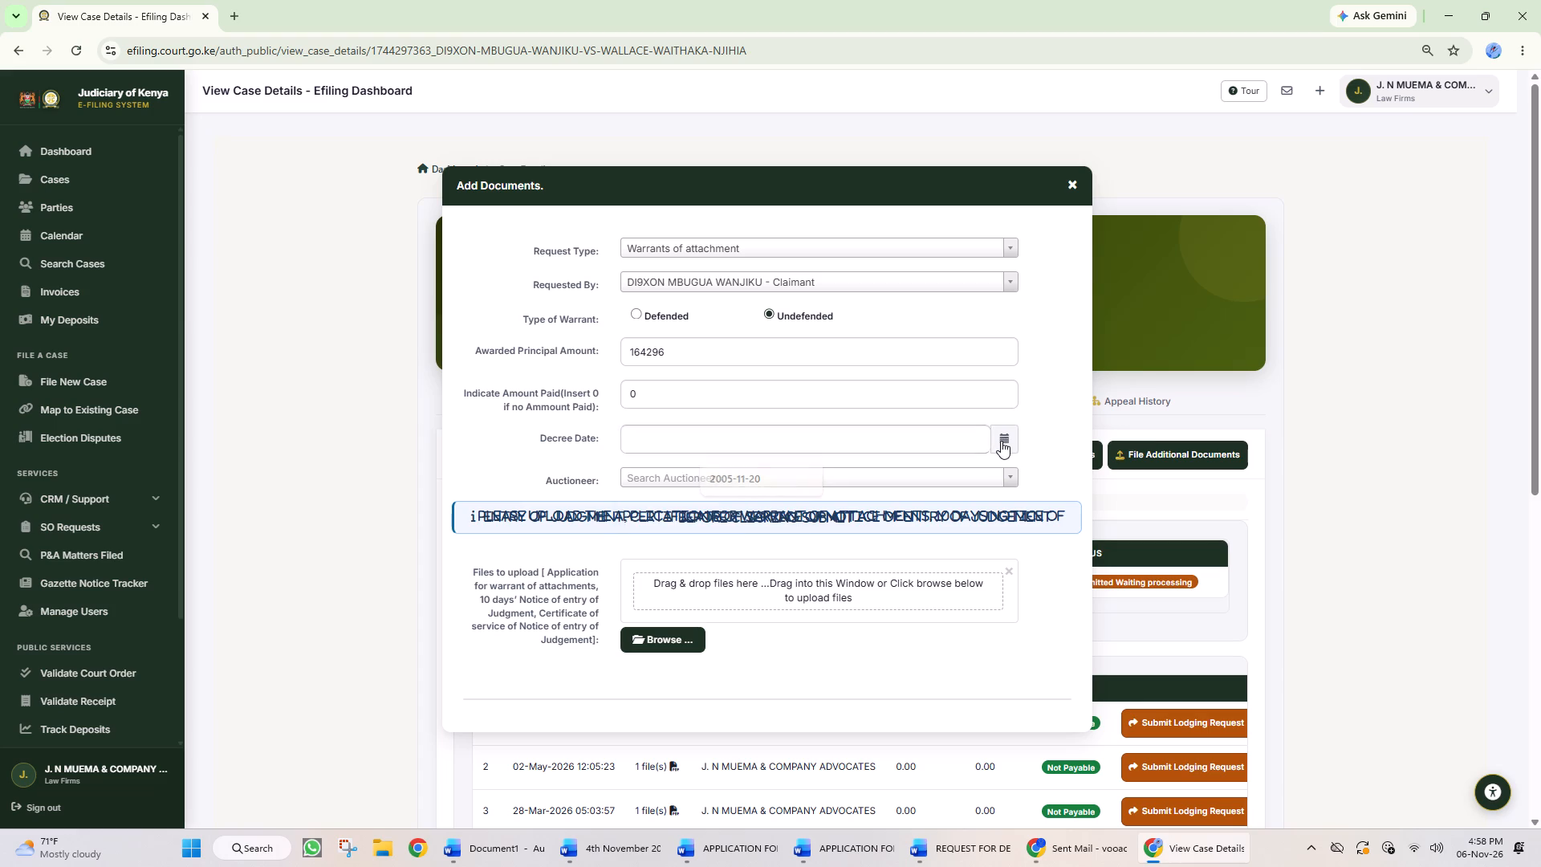
left_click(1002, 441)
left_click(753, 482)
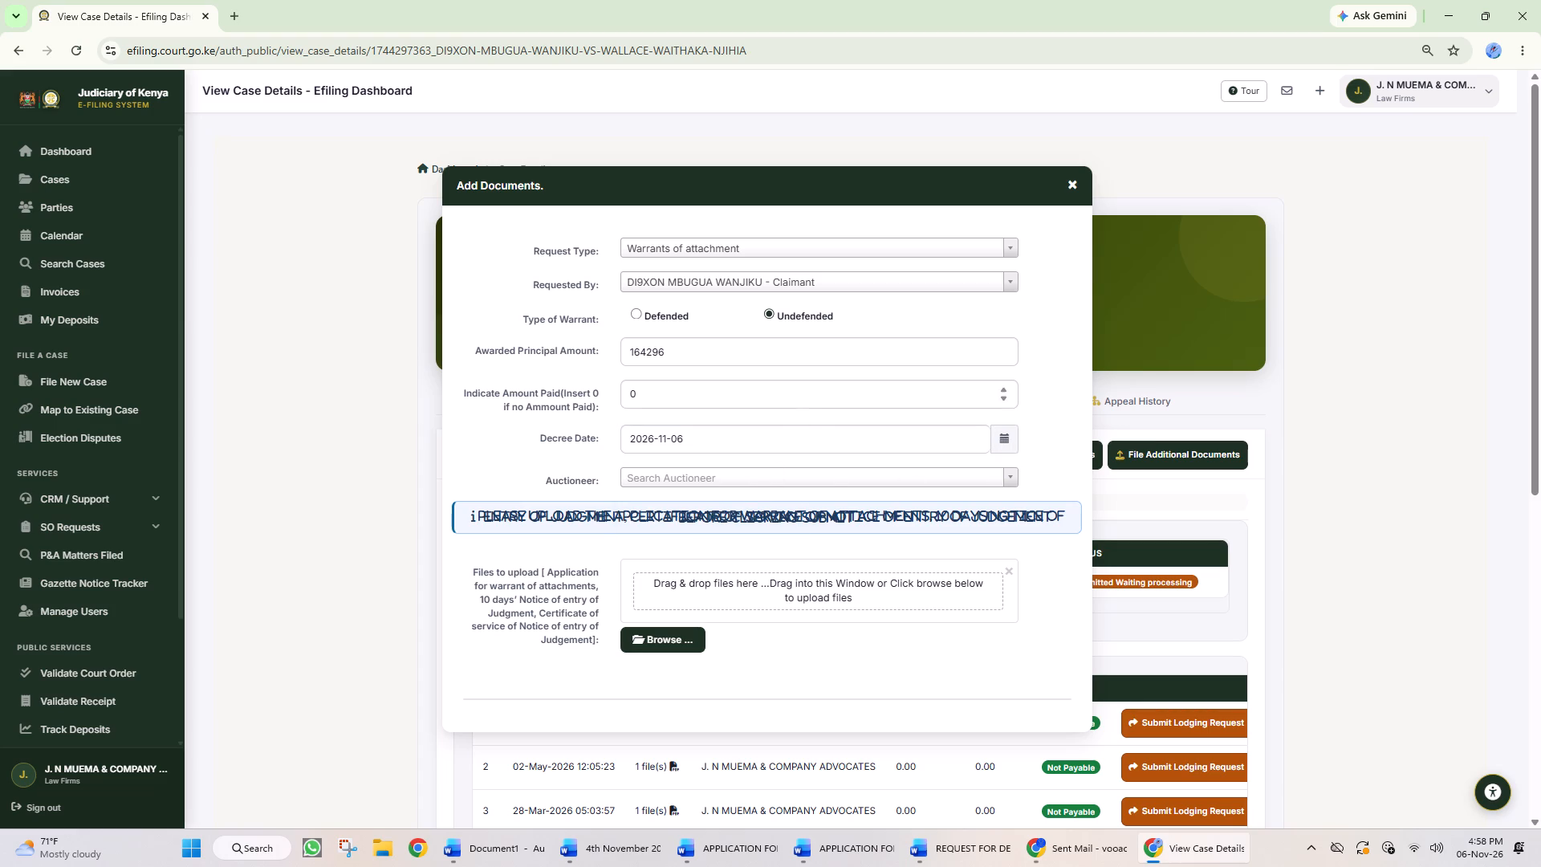
Search the auctioneers for LIZZMA and choose the Lizzma Auctioneers entry that carries no individual's name.
left_click(1006, 476)
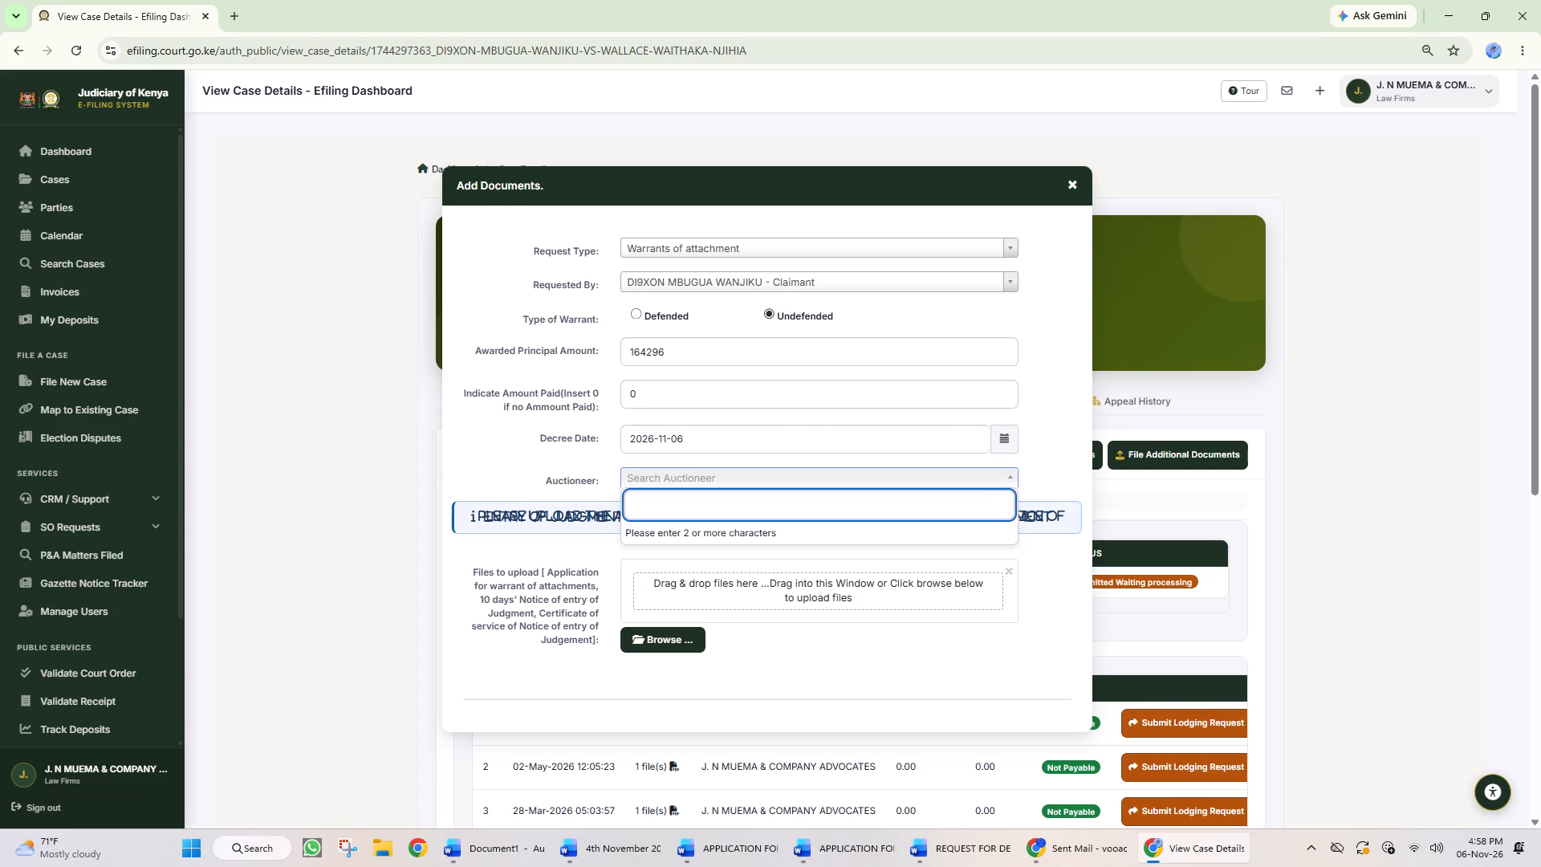
type("LK")
key("BackSpace")
type("IZZMA")
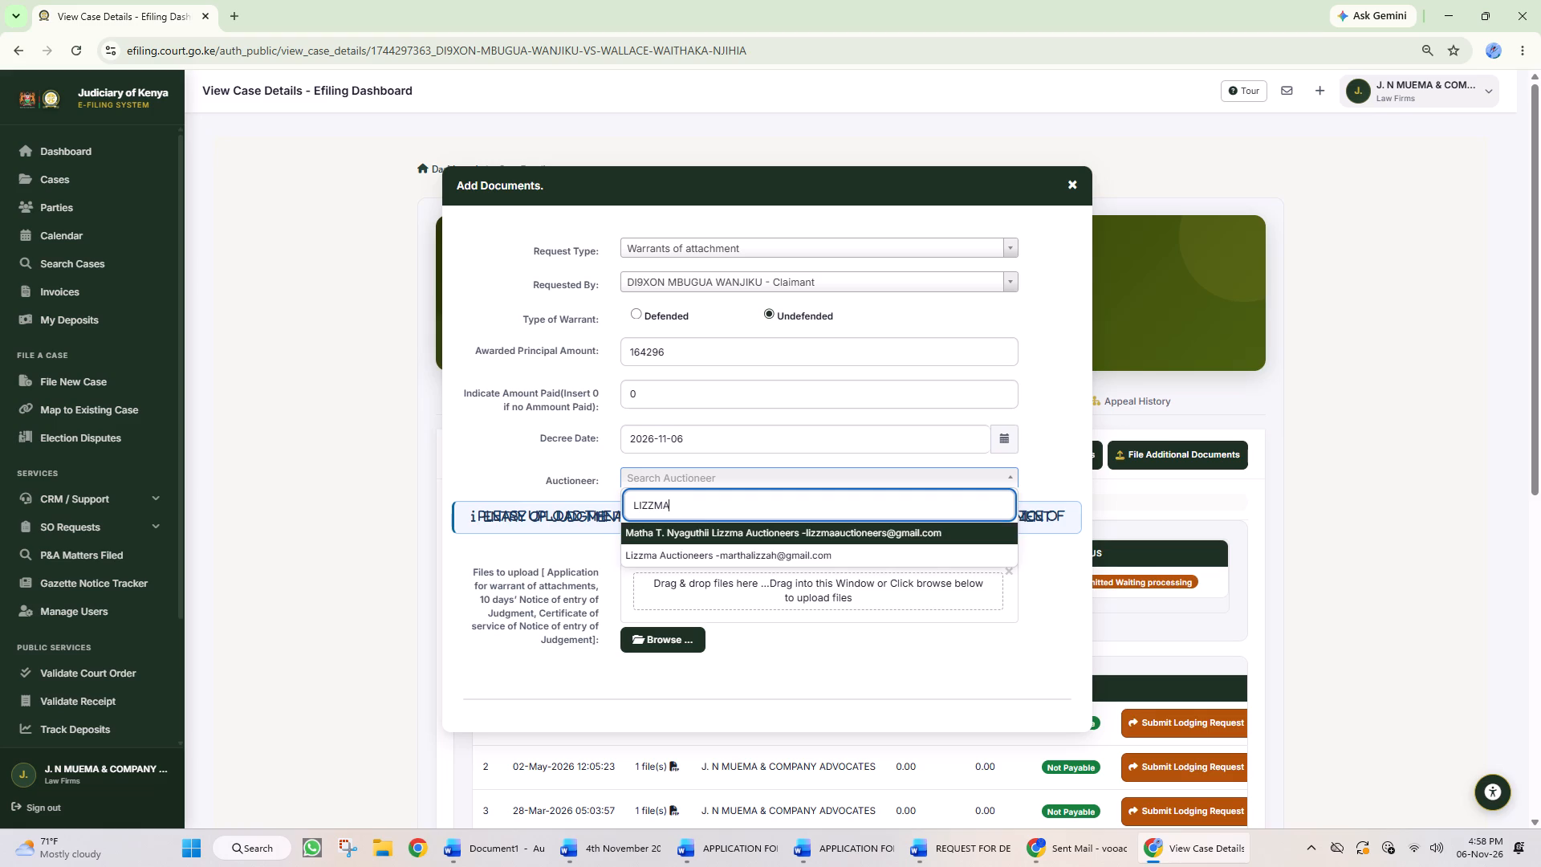
left_click(936, 564)
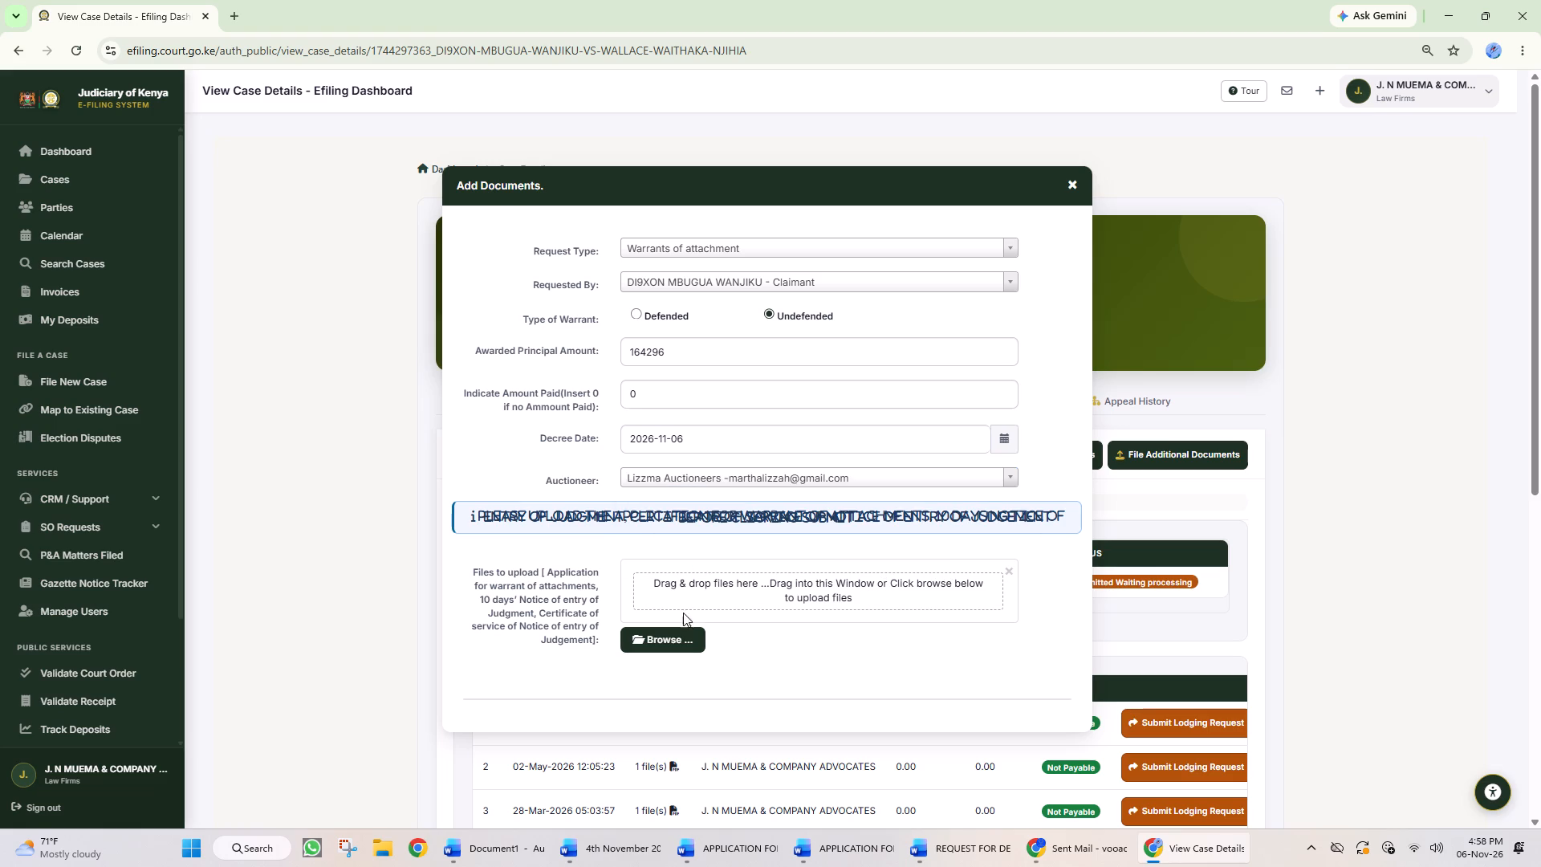
Browse Downloads for the file to upload and check the preview of ilovepdf_merged (18).
left_click(667, 636)
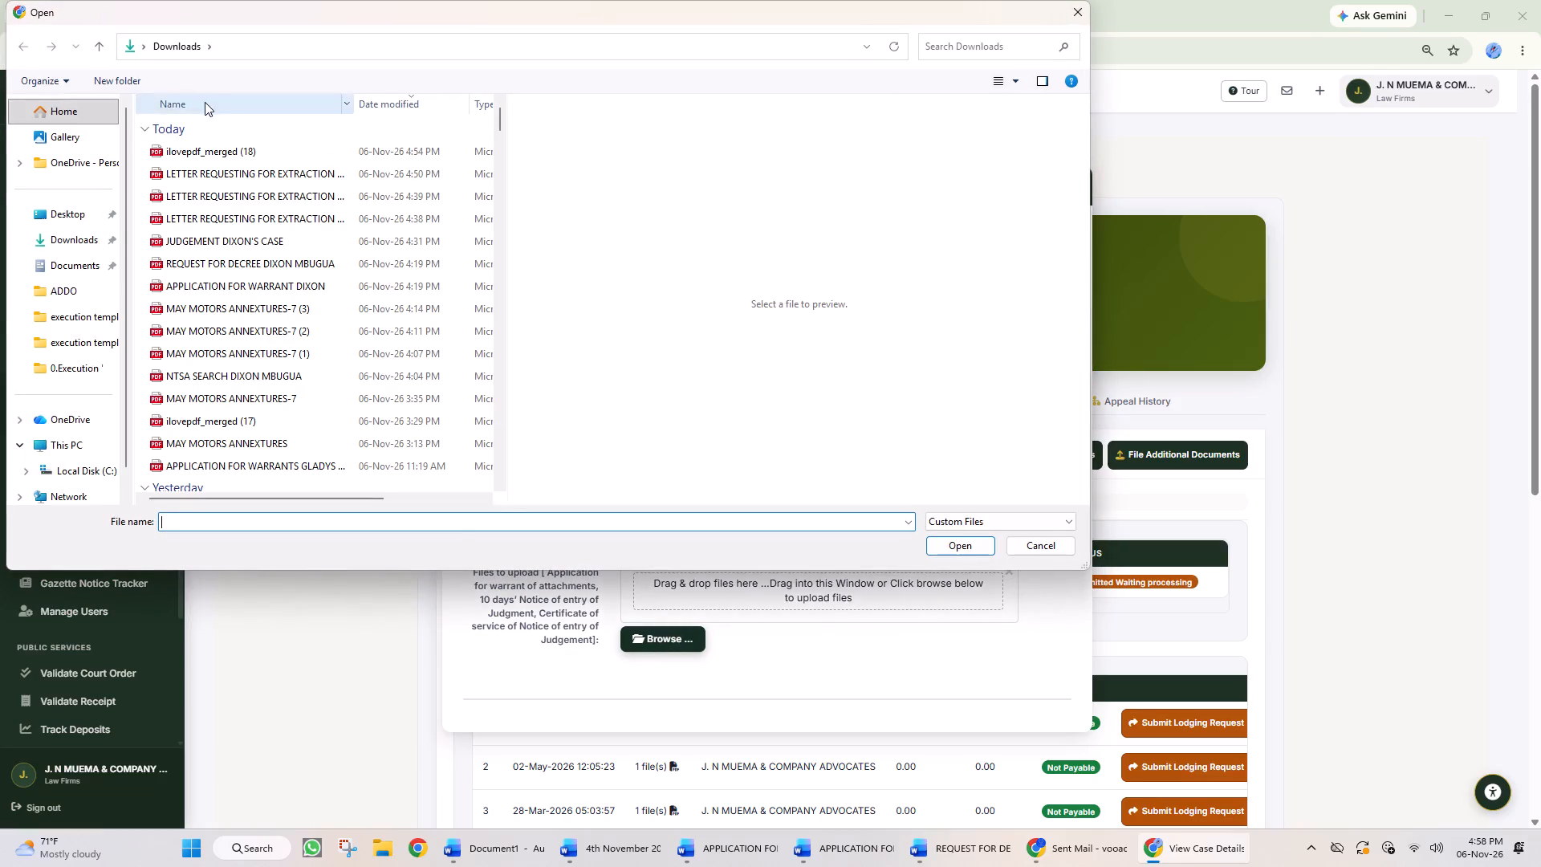
left_click(211, 144)
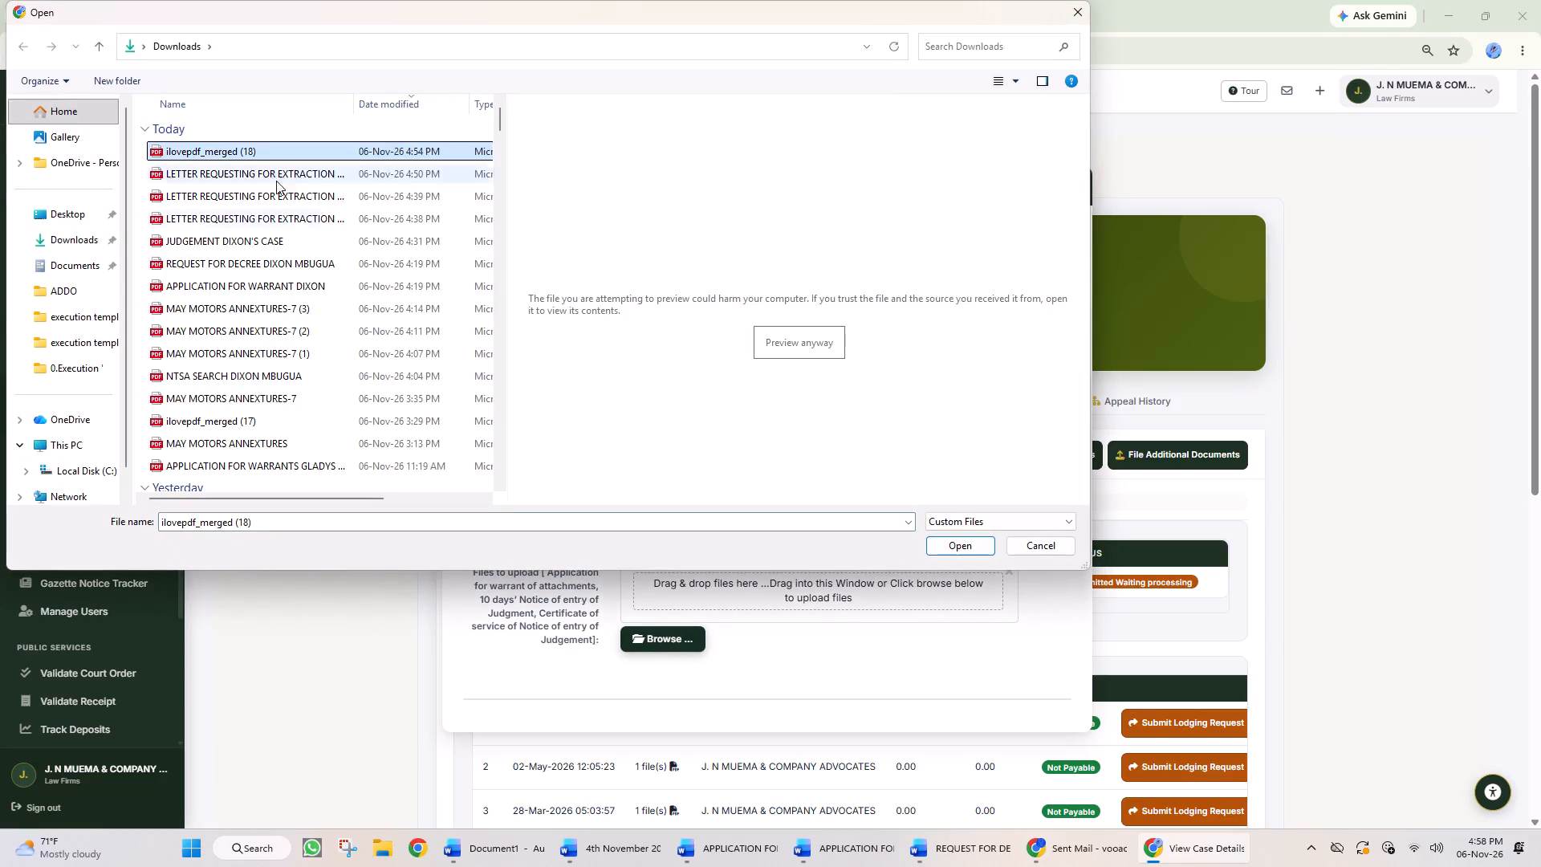
left_click(778, 349)
scroll(762, 348, "down", 2)
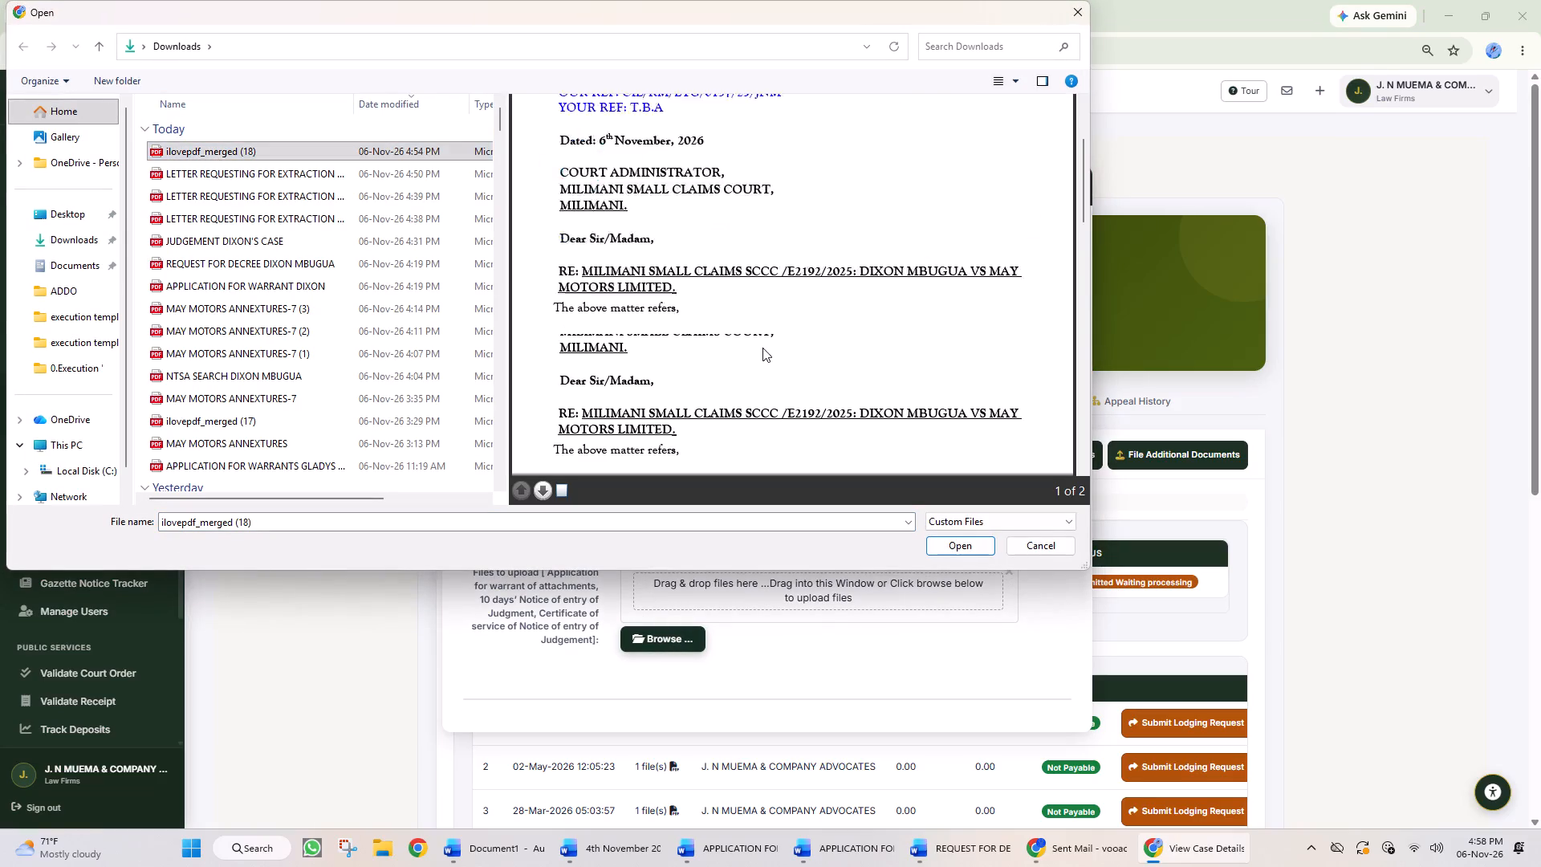
scroll(762, 348, "down", 12)
scroll(761, 352, "up", 7)
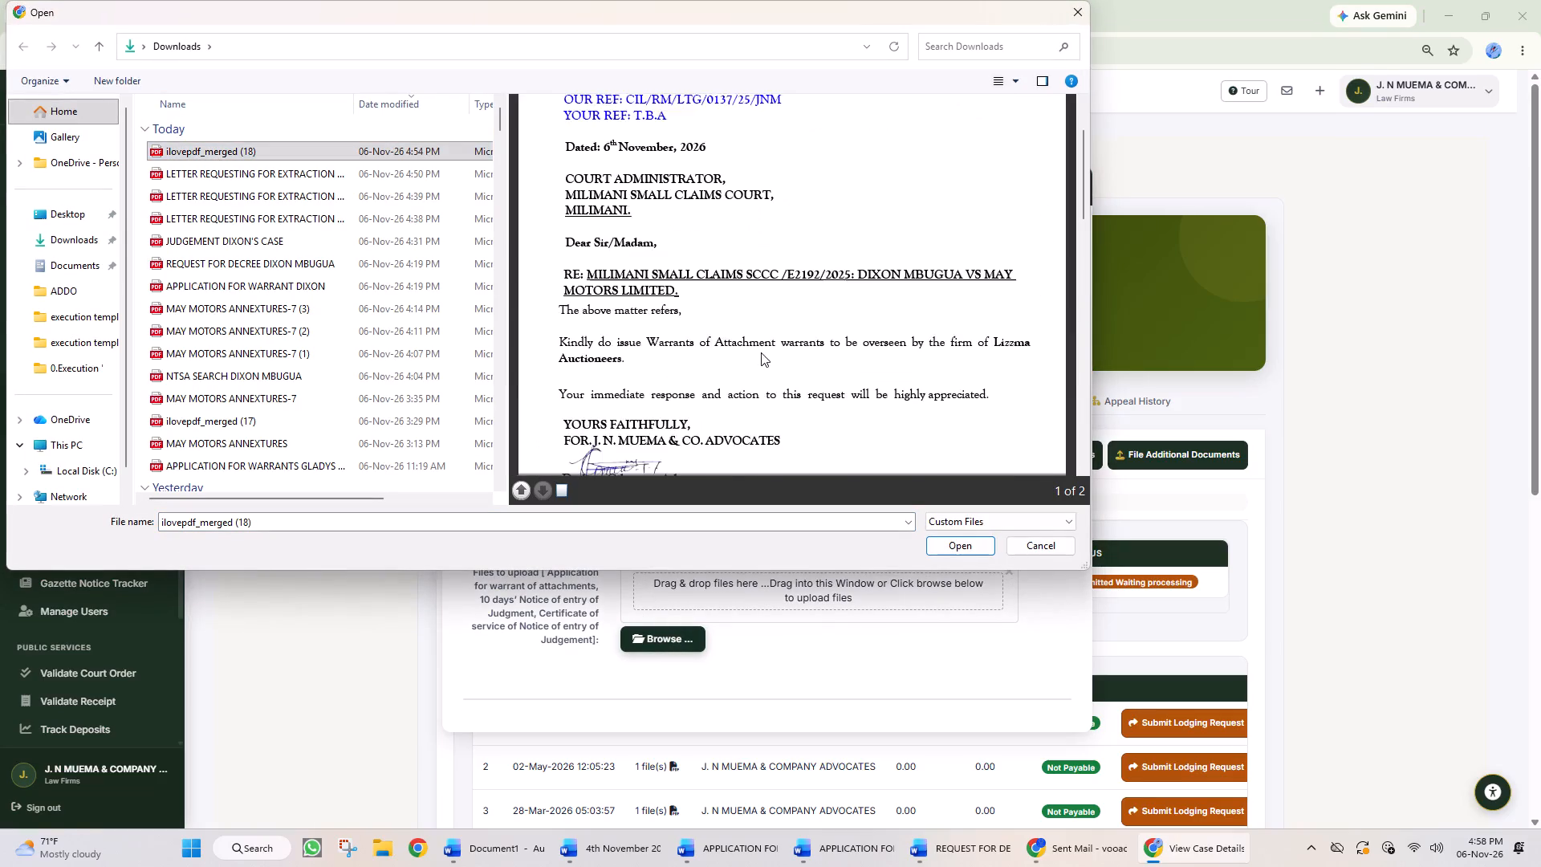
scroll(761, 352, "up", 13)
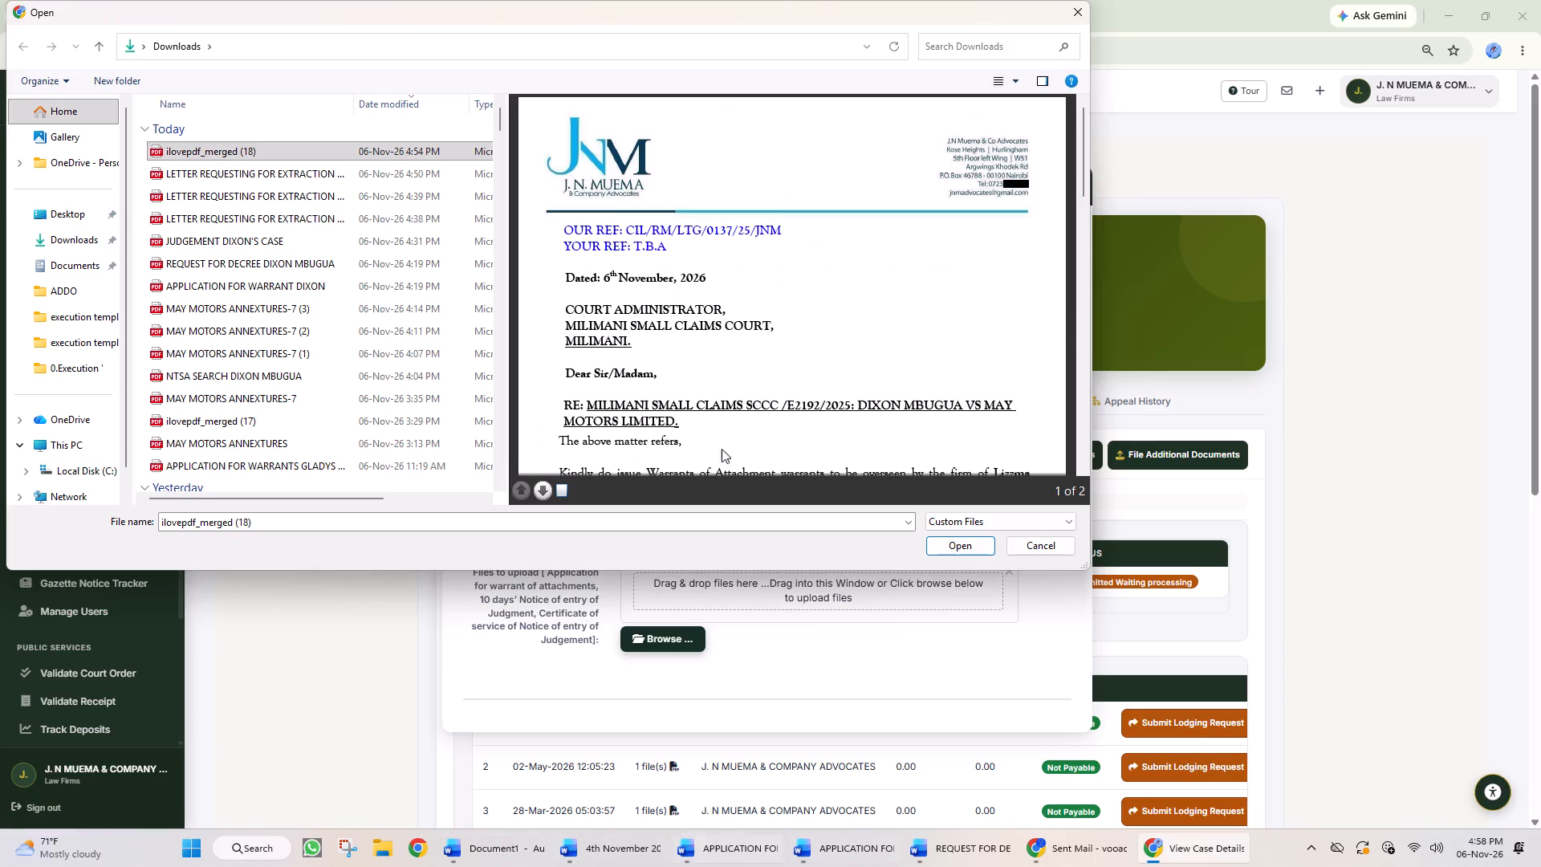
left_click(180, 147)
left_click(213, 148)
left_click(215, 152)
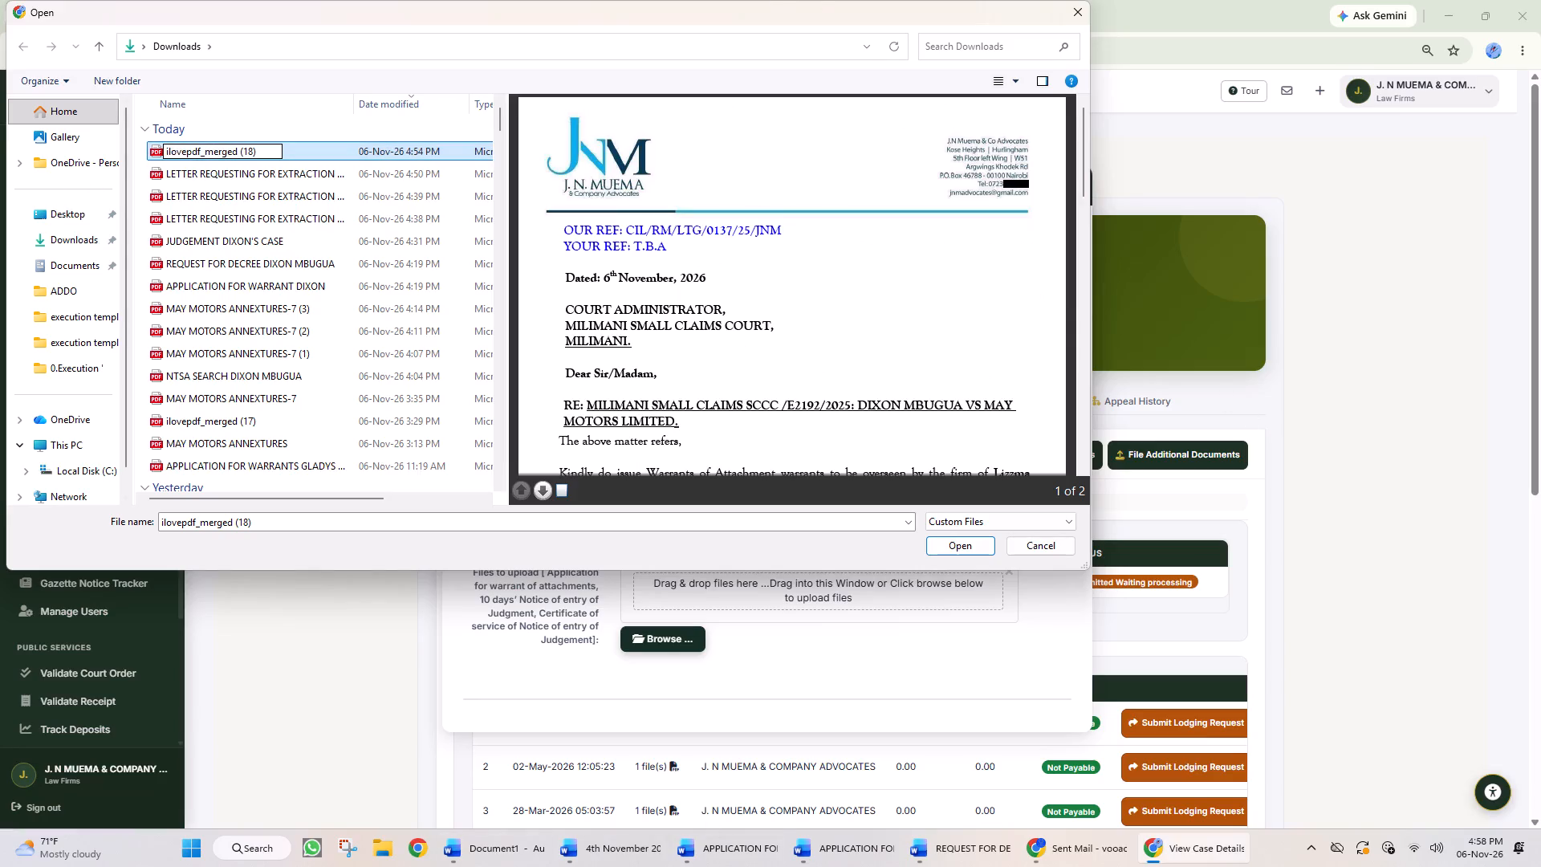
key("Right")
key("Right")
key("Right")
key("Right")
key("Right")
key("BackSpace")
key("BackSpace")
key("BackSpace")
key("BackSpace")
key("BackSpace")
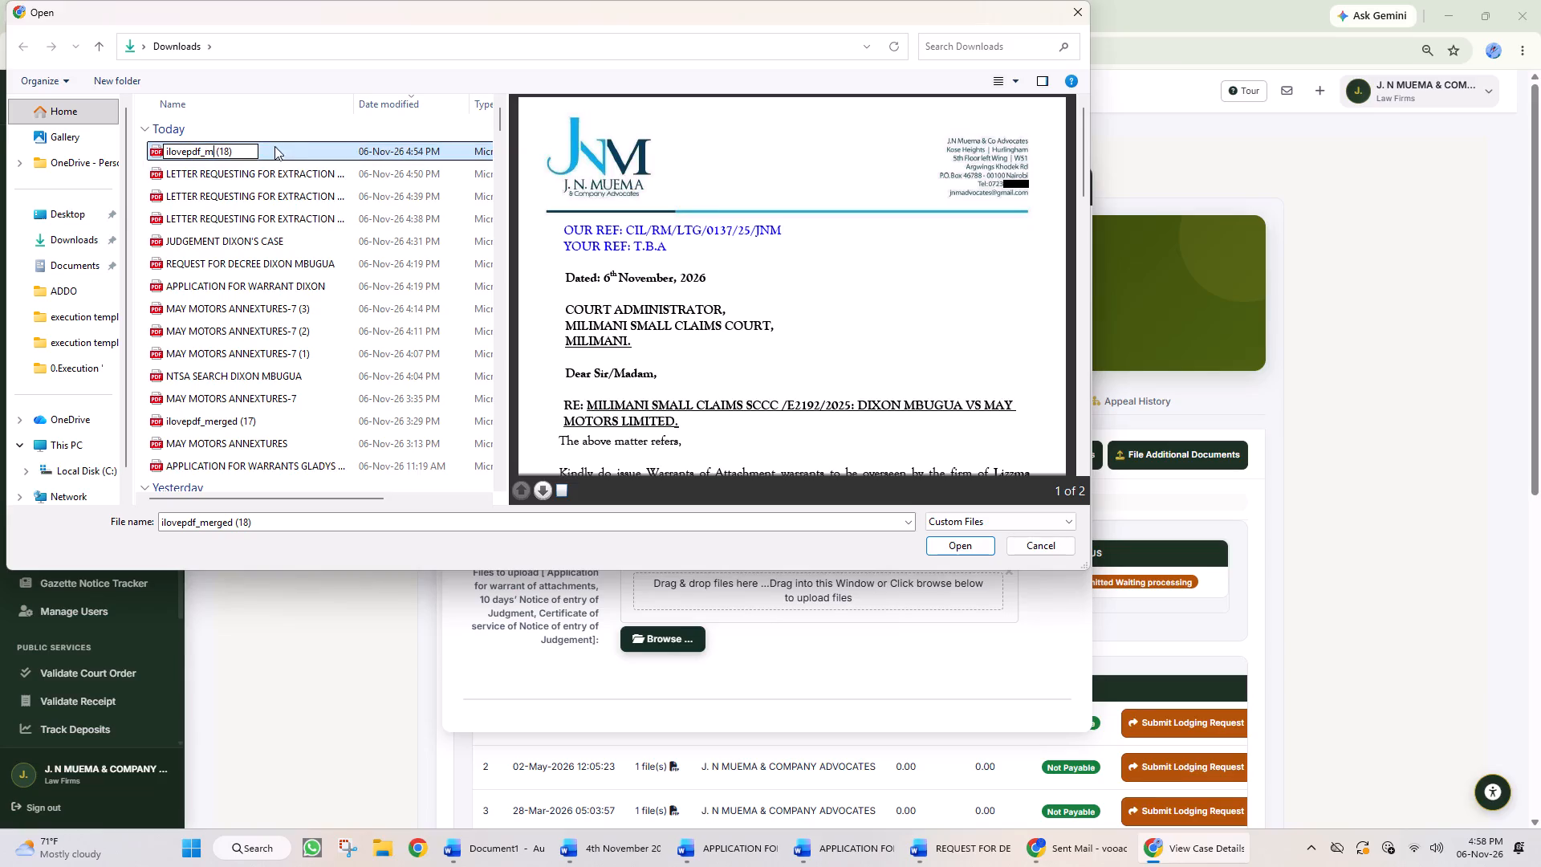
key("BackSpace")
key("BackSpace")
key("BackSpace")
key("BackSpace")
key("BackSpace")
key("BackSpace")
key("BackSpace")
key("BackSpace")
key("BackSpace")
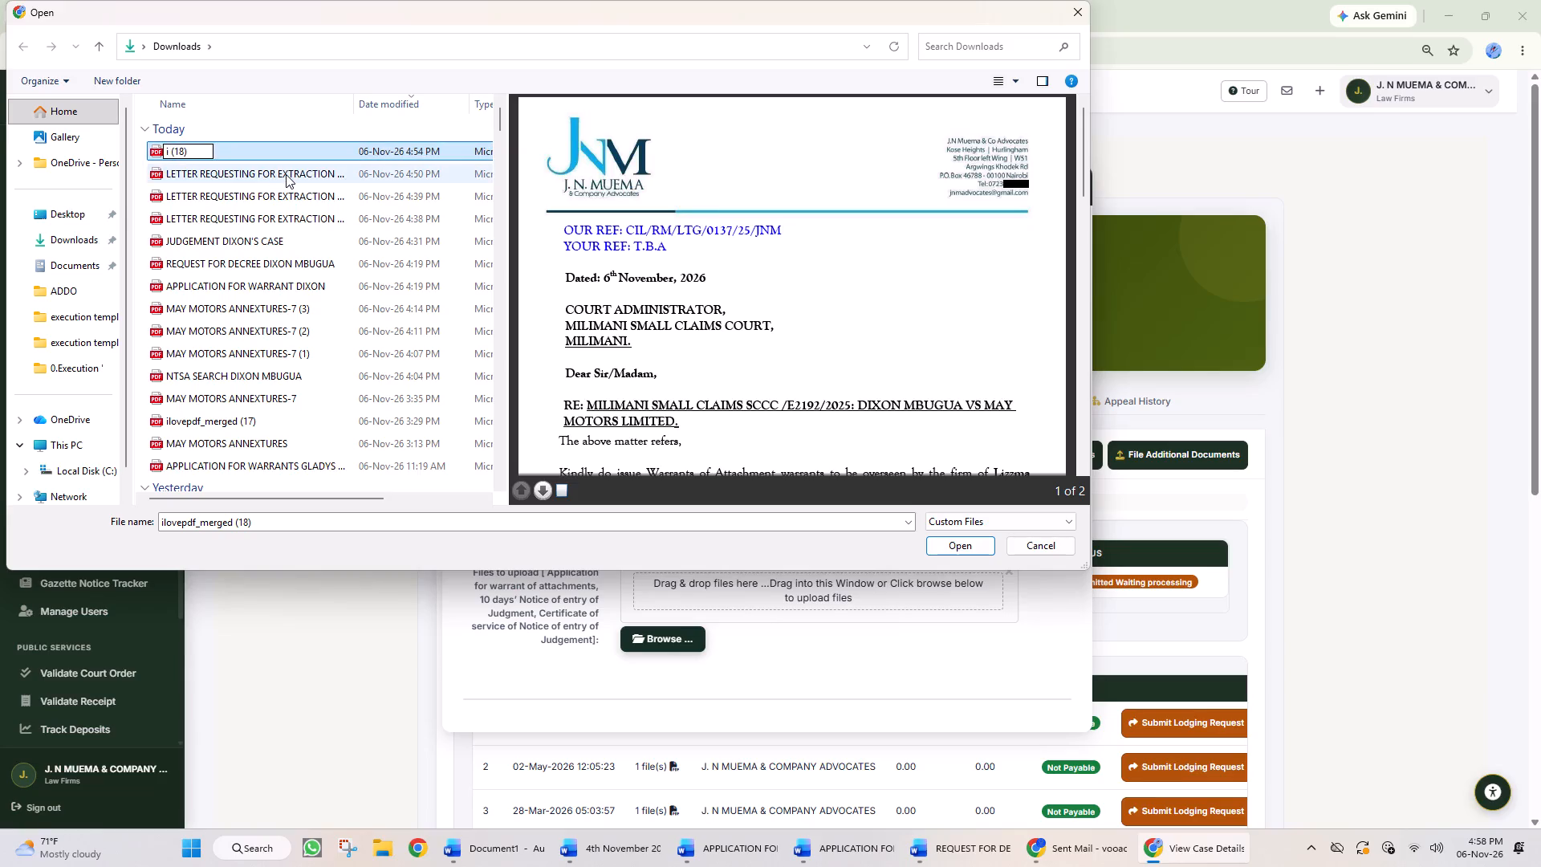
key("BackSpace")
key("a")
type("PPL")
key("i")
key("o")
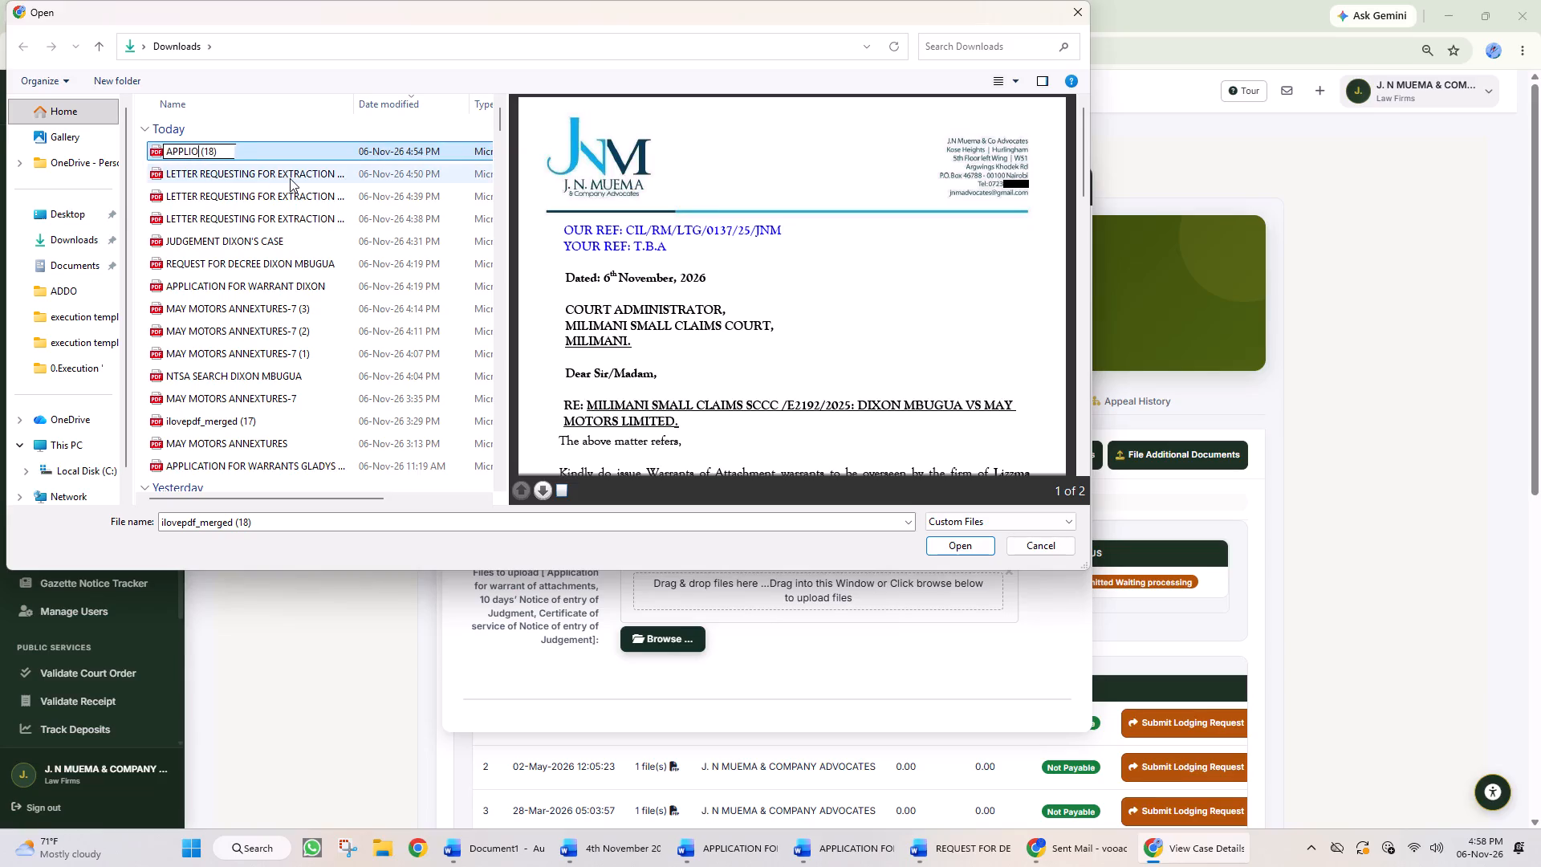
key("BackSpace")
key("Right")
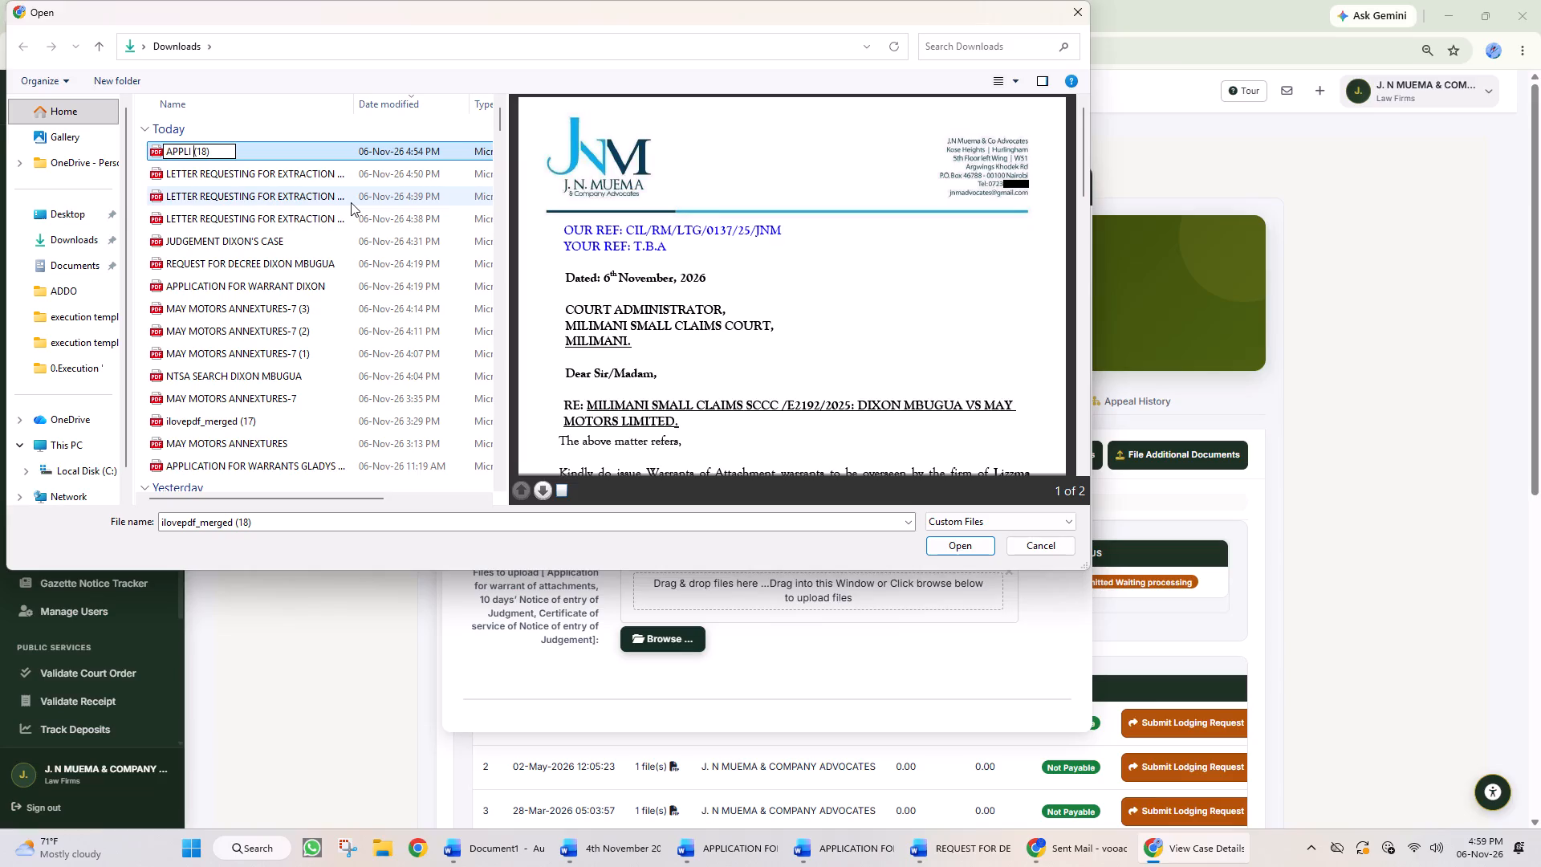
key("Right")
key("Right")
key("Right")
key("Right")
key("Right")
key("BackSpace")
key("BackSpace")
key("BackSpace")
key("BackSpace")
key("BackSpace")
key("BackSpace")
key("BackSpace")
key("BackSpace")
key("BackSpace")
key("BackSpace")
key("BackSpace")
key("BackSpace")
key("BackSpace")
key("BackSpace")
key("BackSpace")
key("BackSpace")
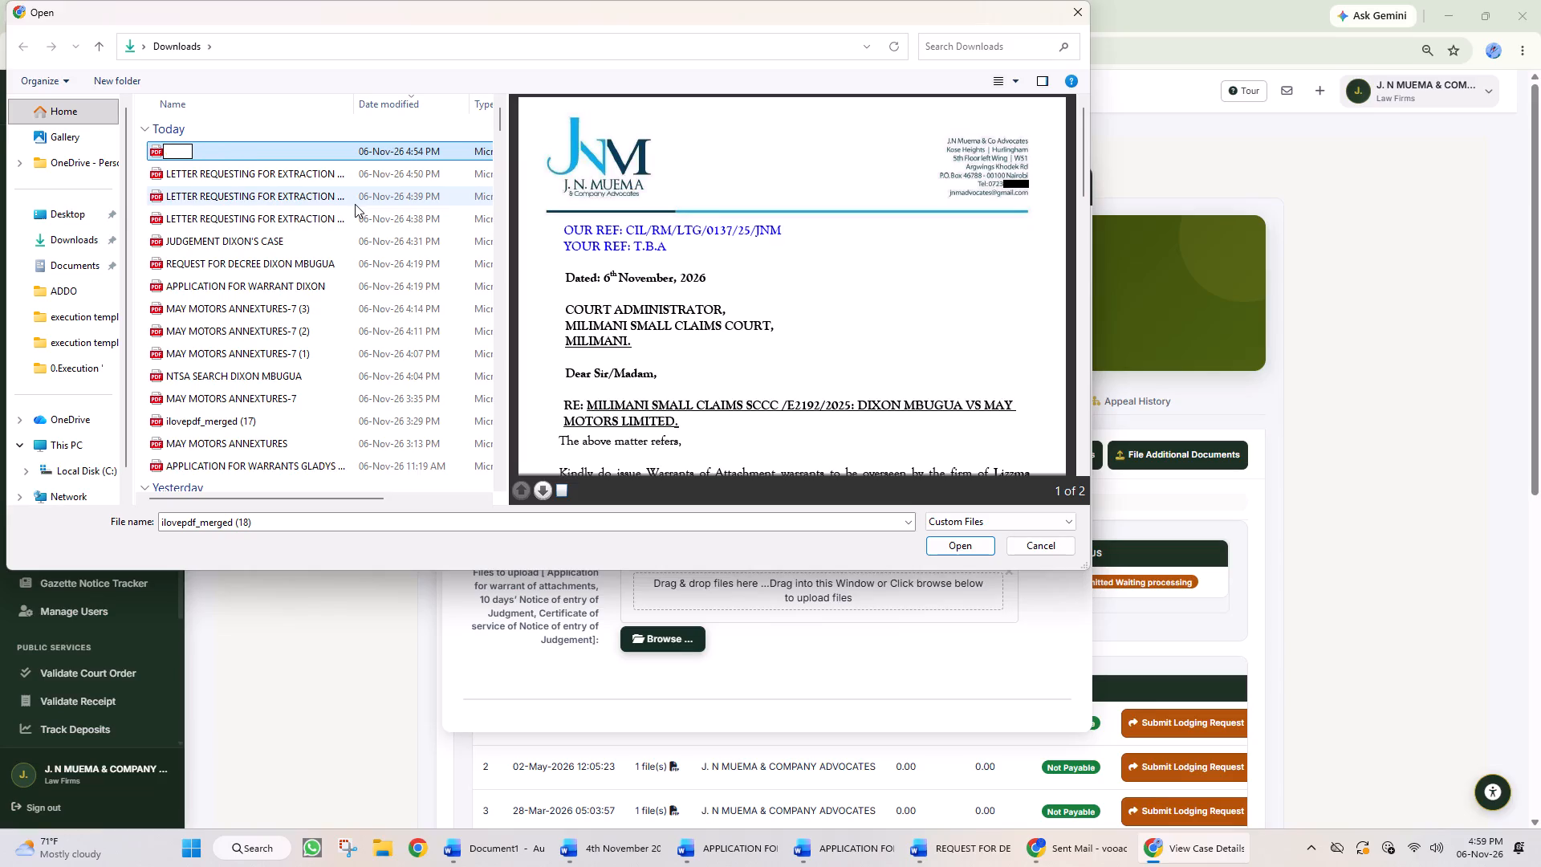
type("APLI")
key("BackSpace")
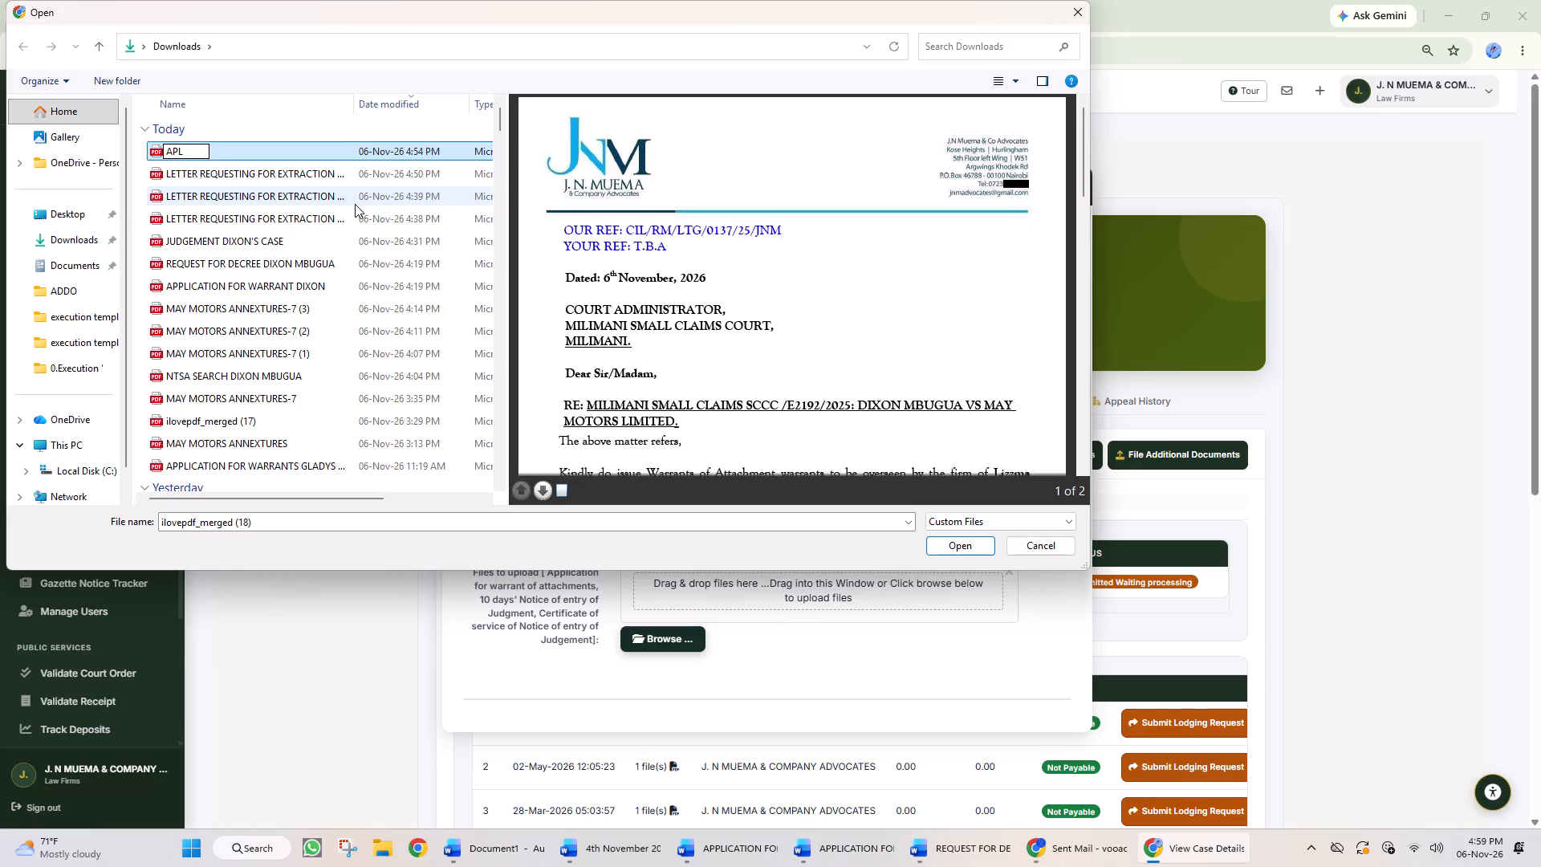
key("BackSpace")
key("p")
type("LICATION")
key("space")
type("FO")
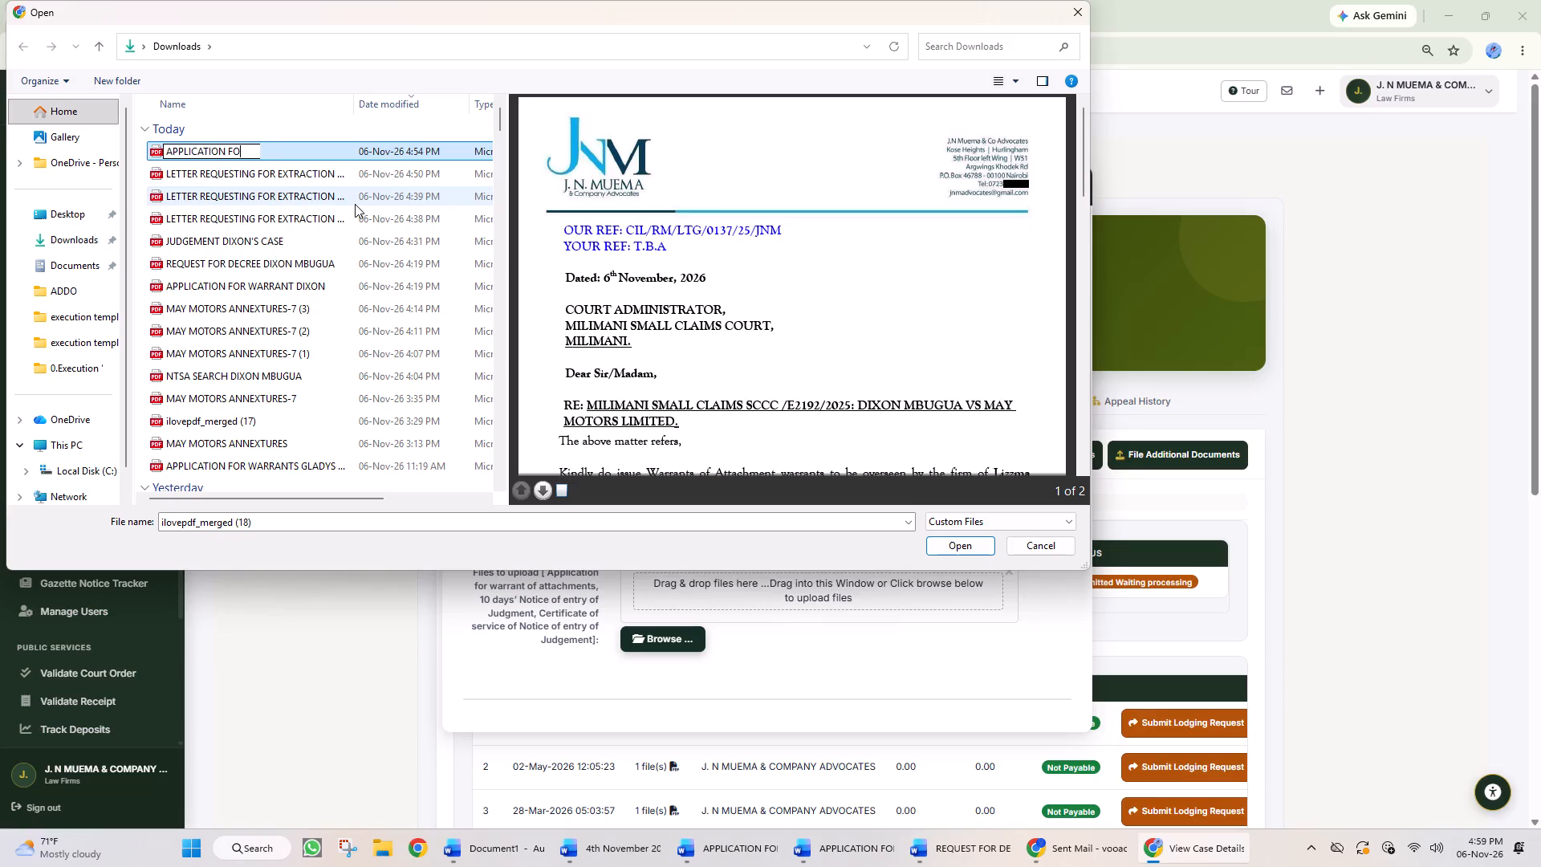
type("R WARRANTS")
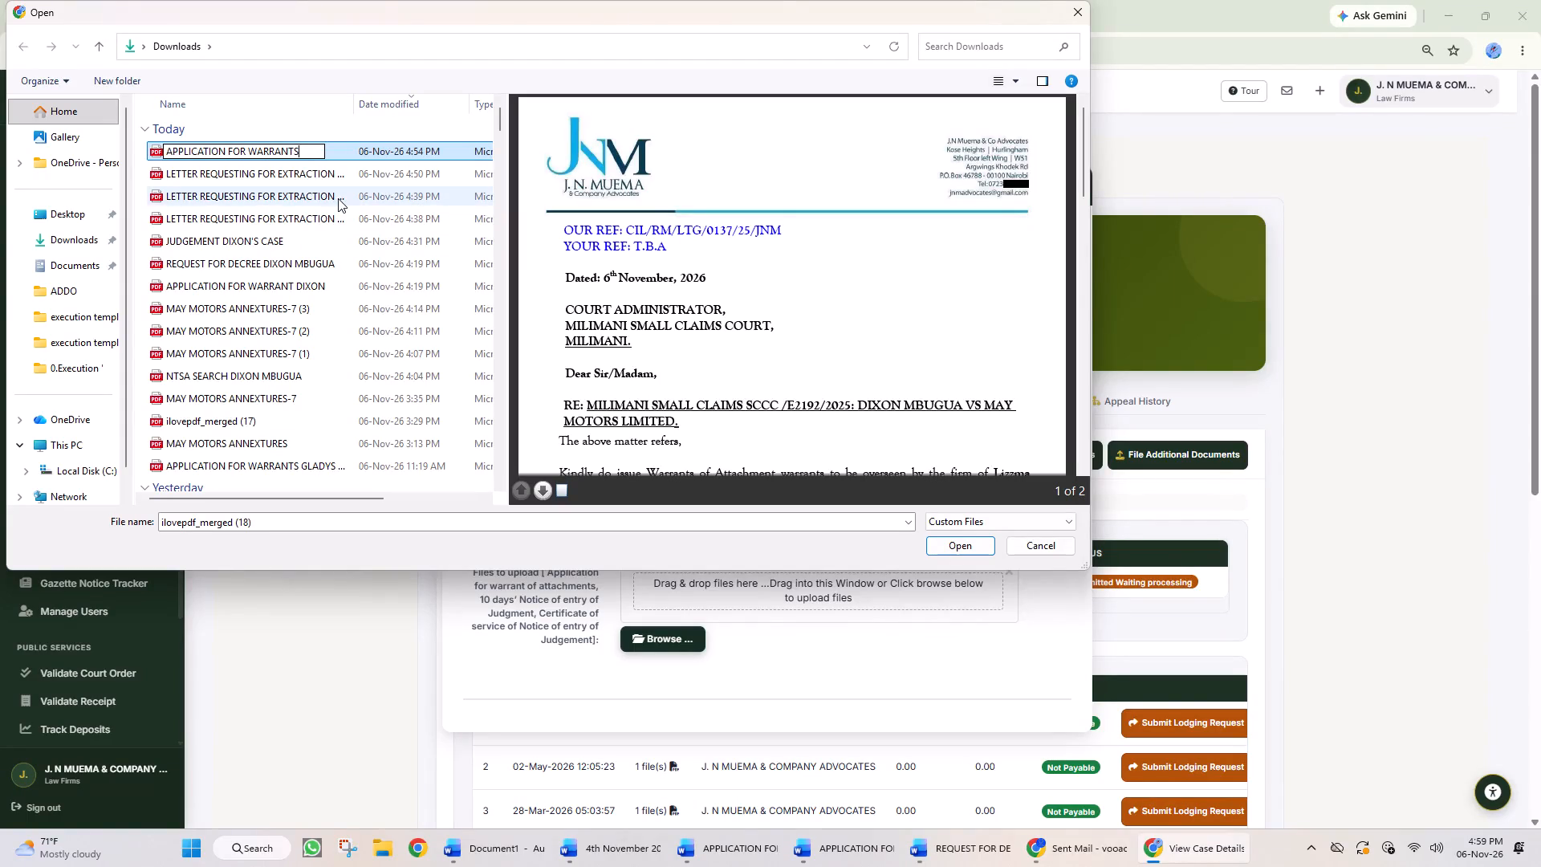
key("space")
type("OF ATTACHMENT")
key("space")
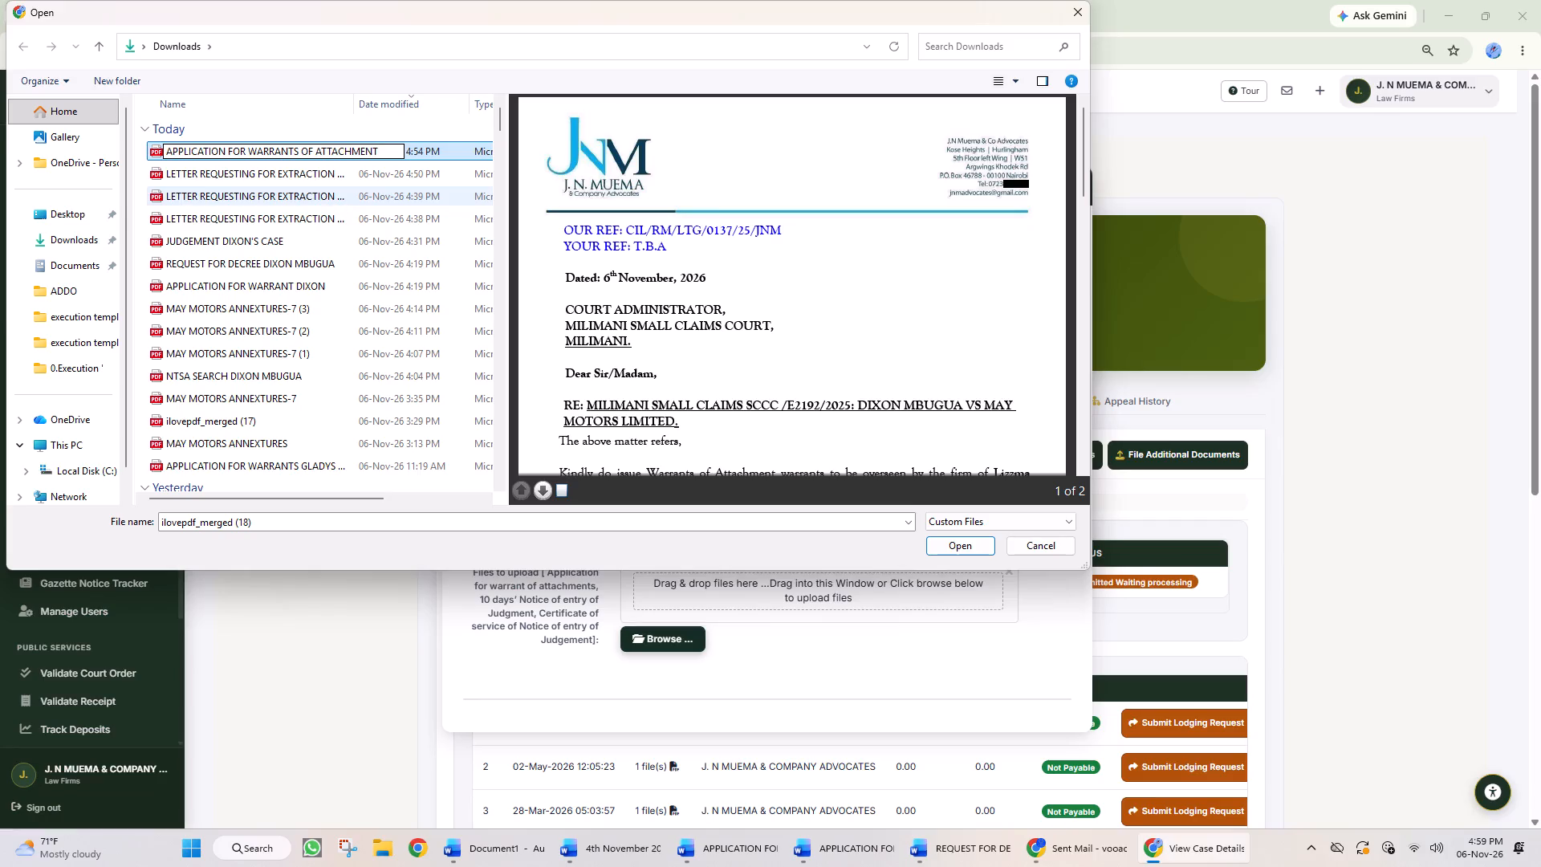
type("DIXON")
key("semicolon")
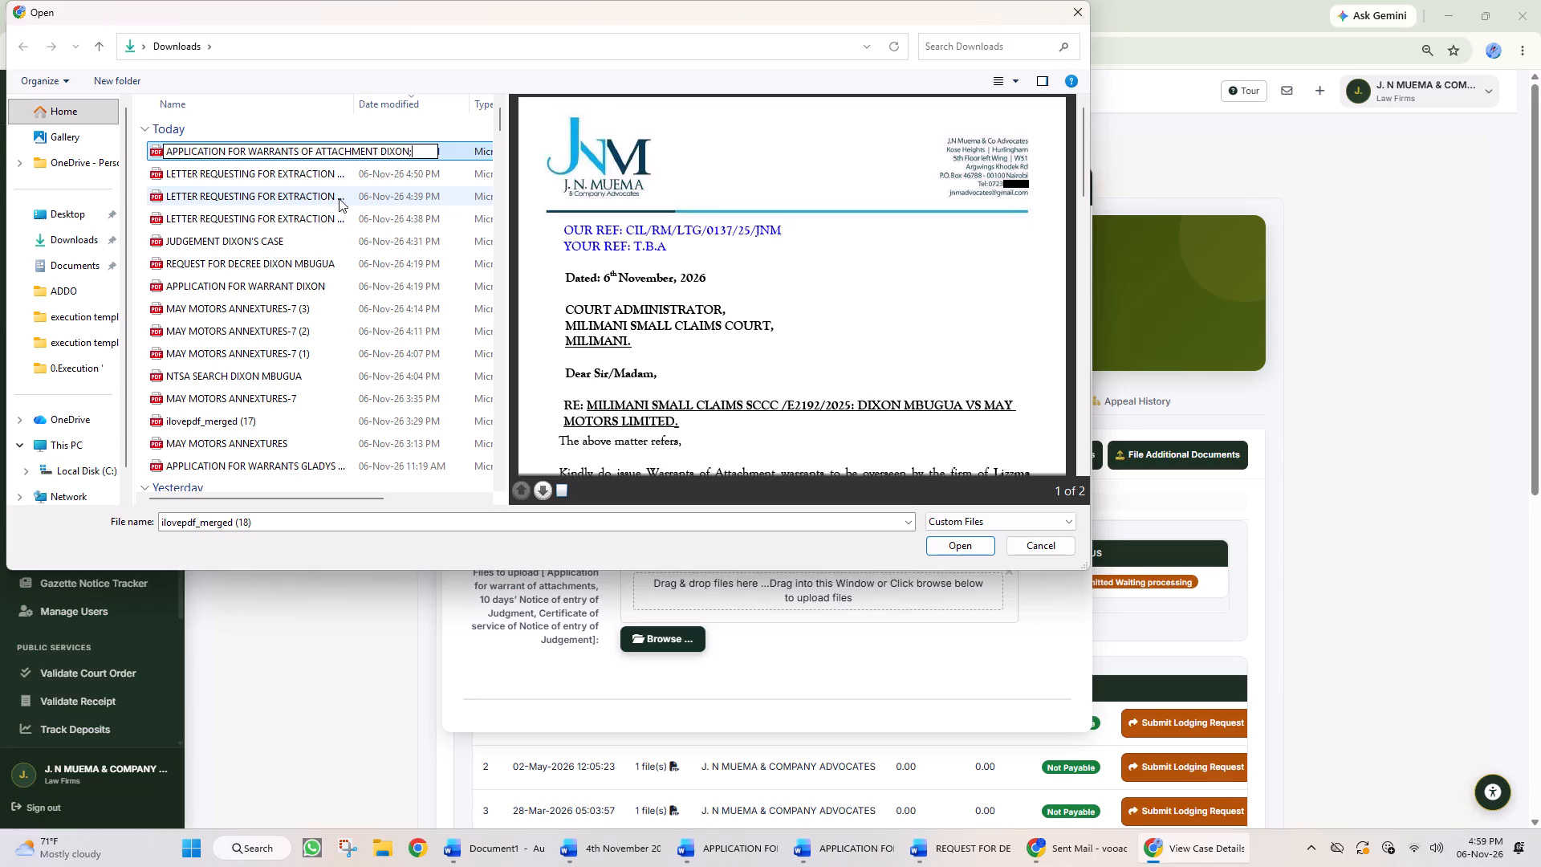
key("BackSpace")
type("'S")
key("space")
type("CASE")
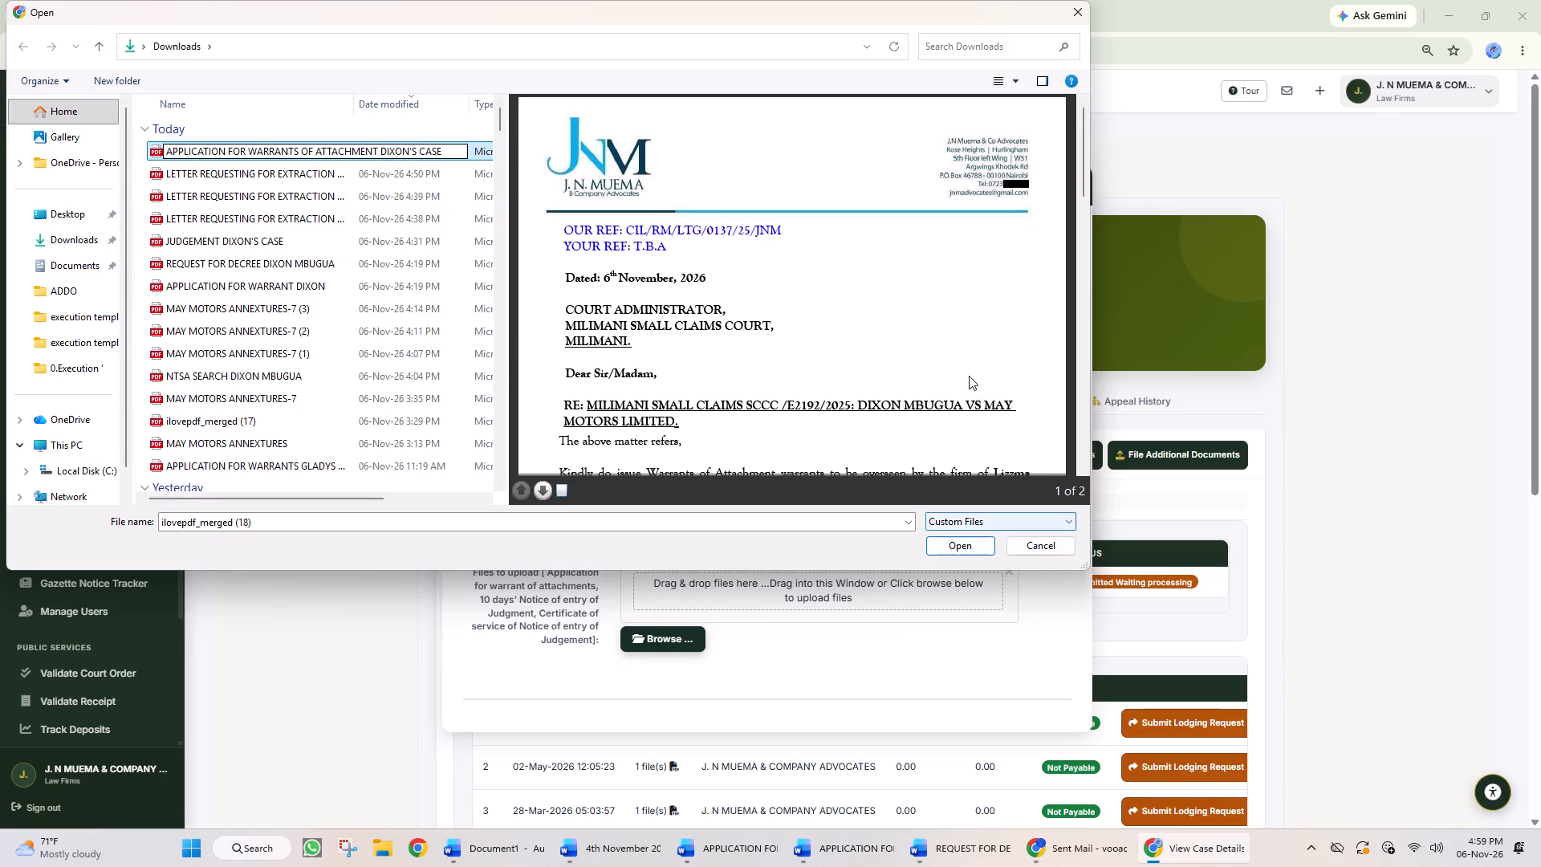
left_click(482, 147)
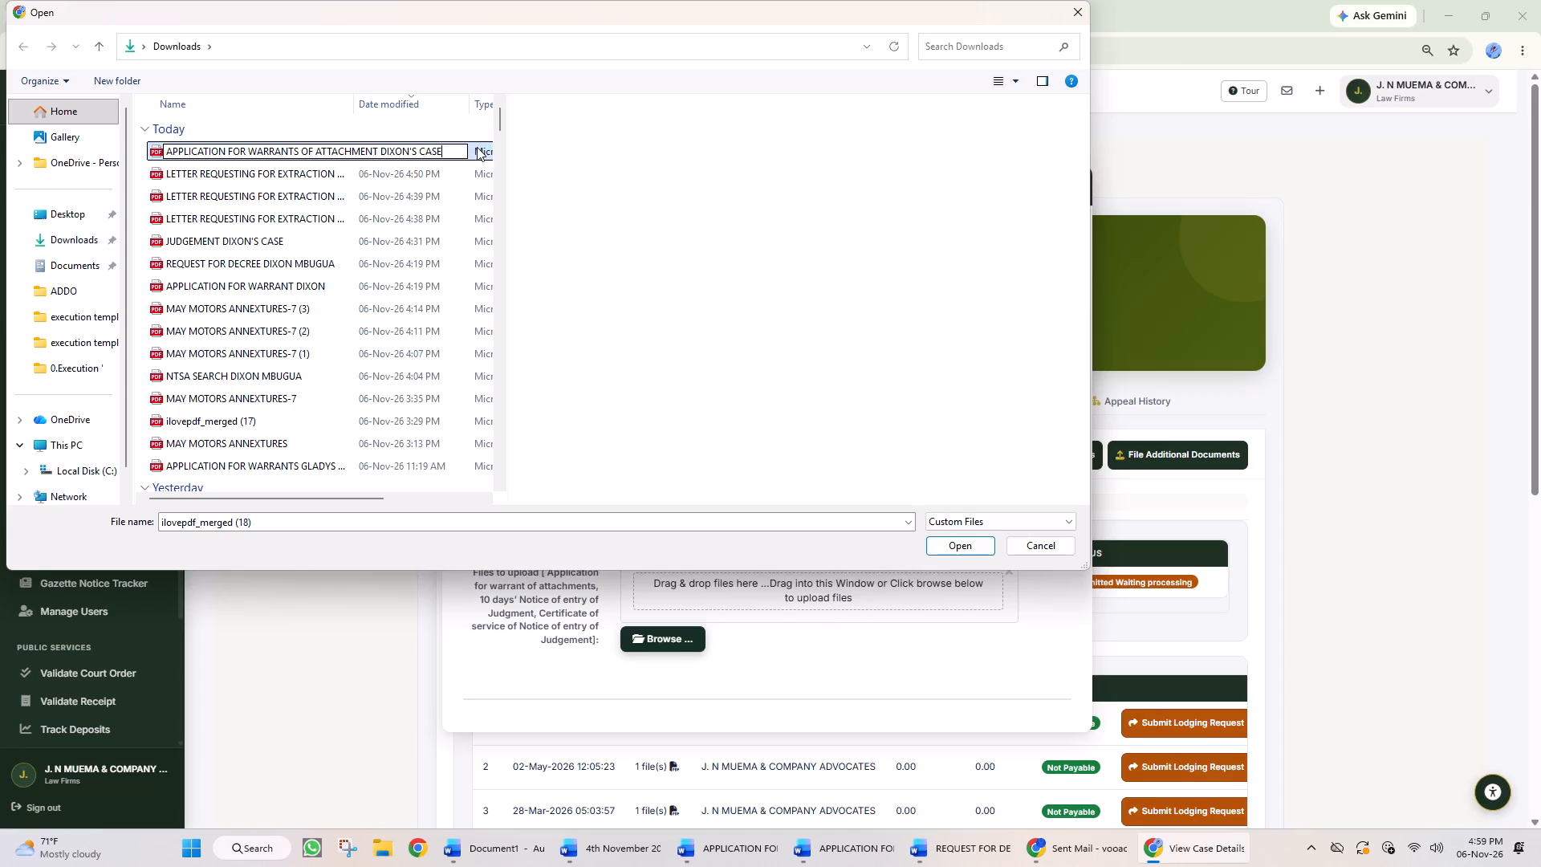
left_click(477, 148)
Check the renamed PDF's preview, attach it to the lodging request and caption it REQUEST FOR WARRANT.
left_click(794, 342)
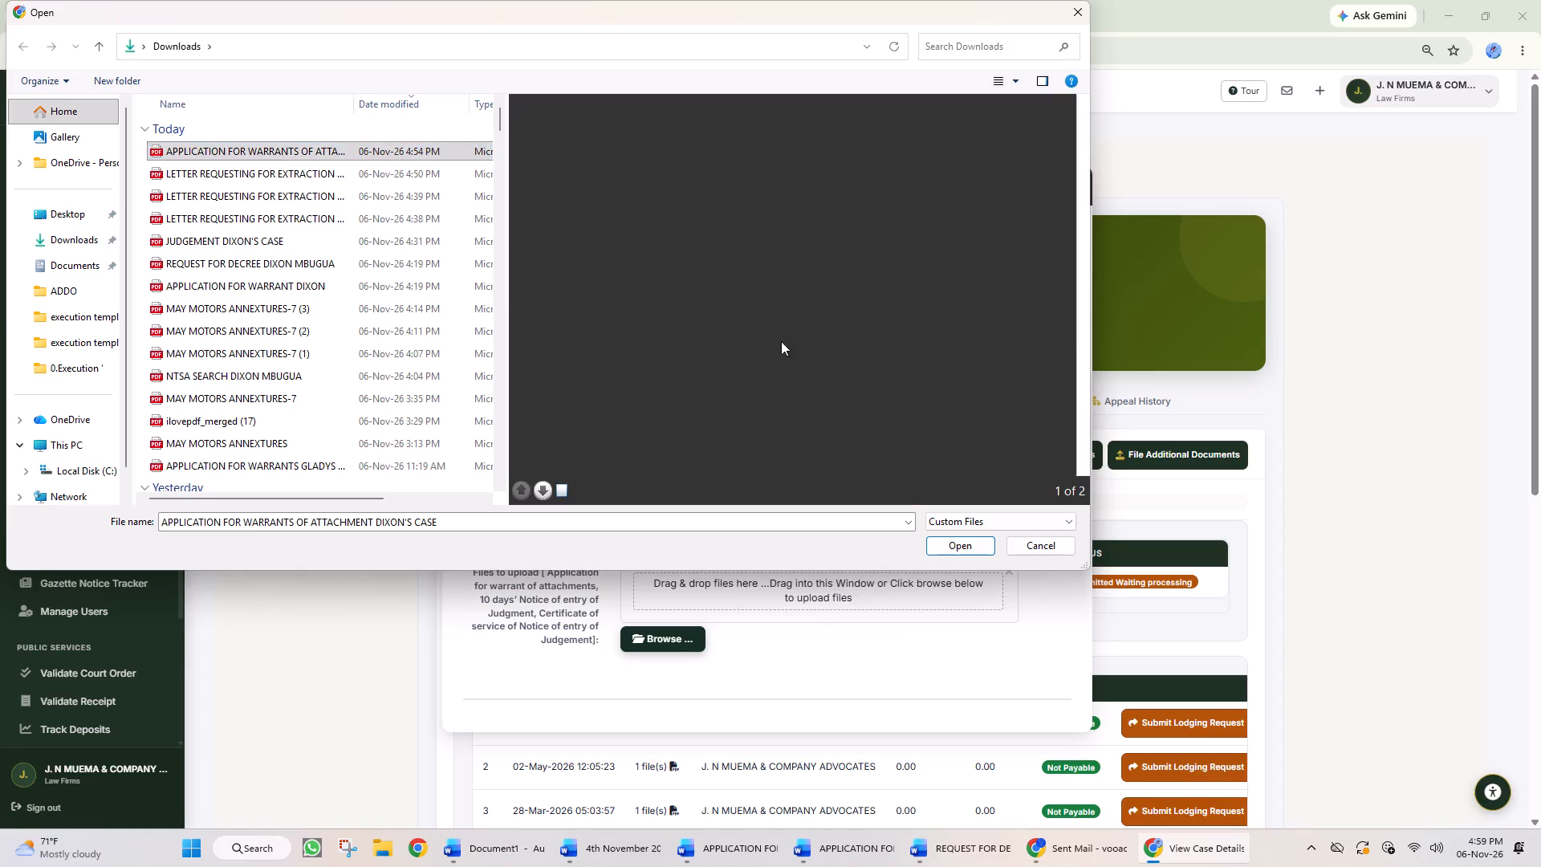
scroll(776, 320, "down", 5)
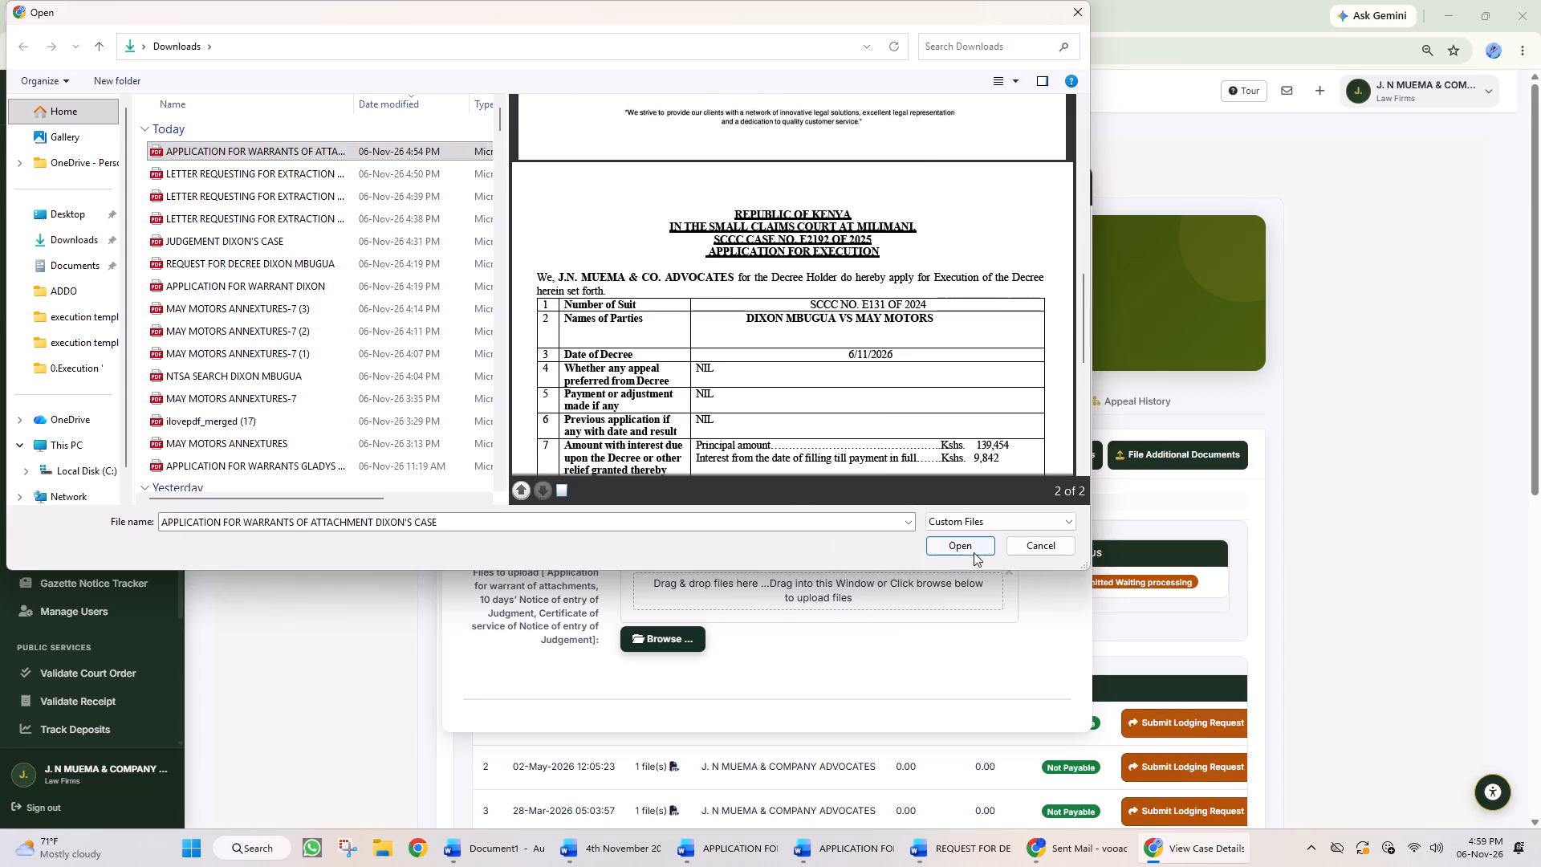
left_click(972, 543)
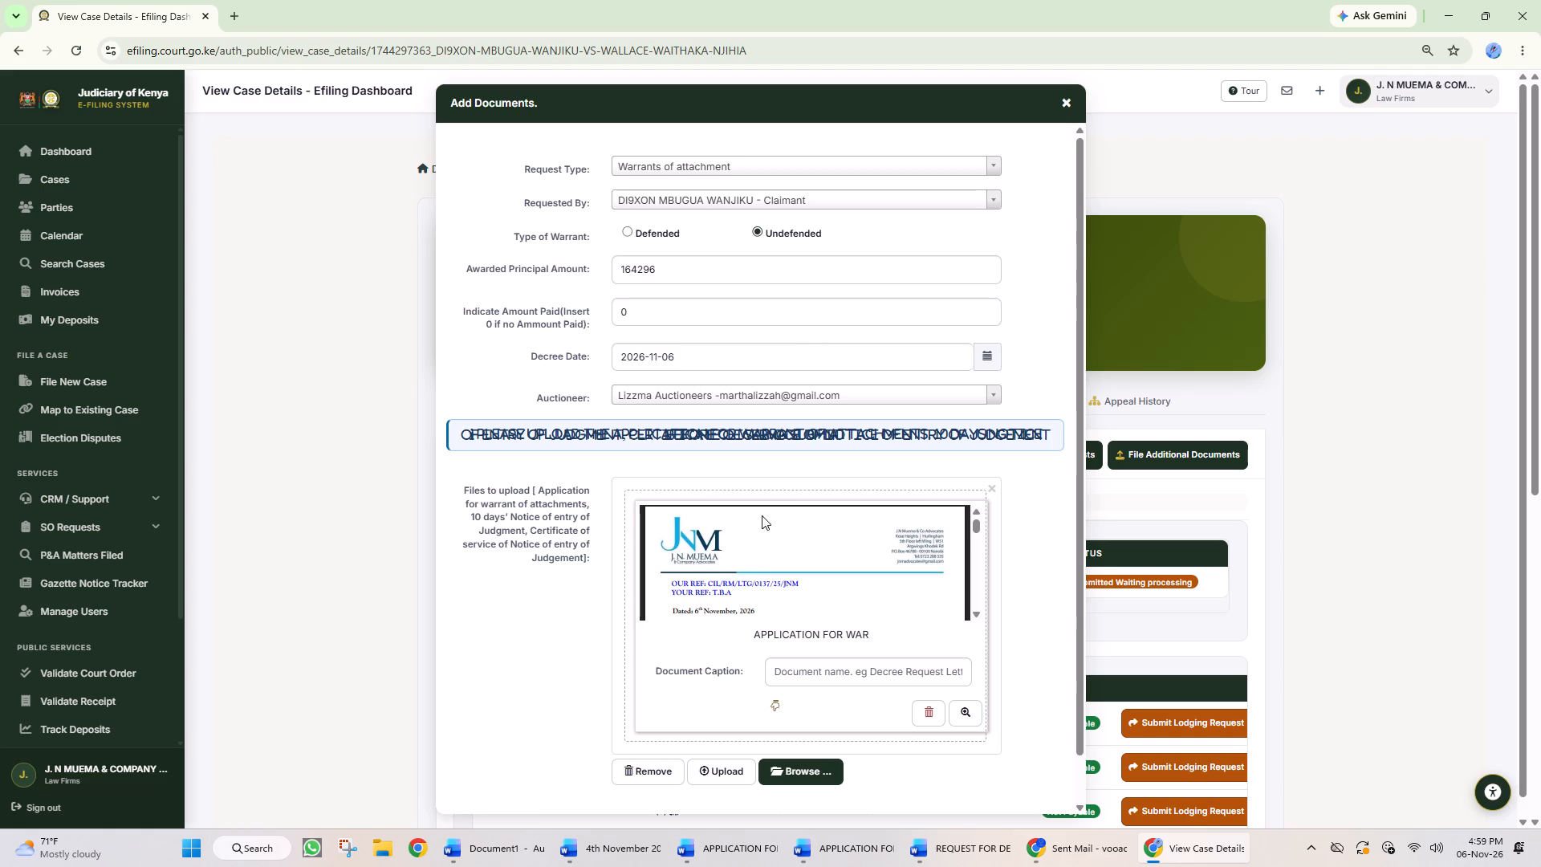
left_click(784, 673)
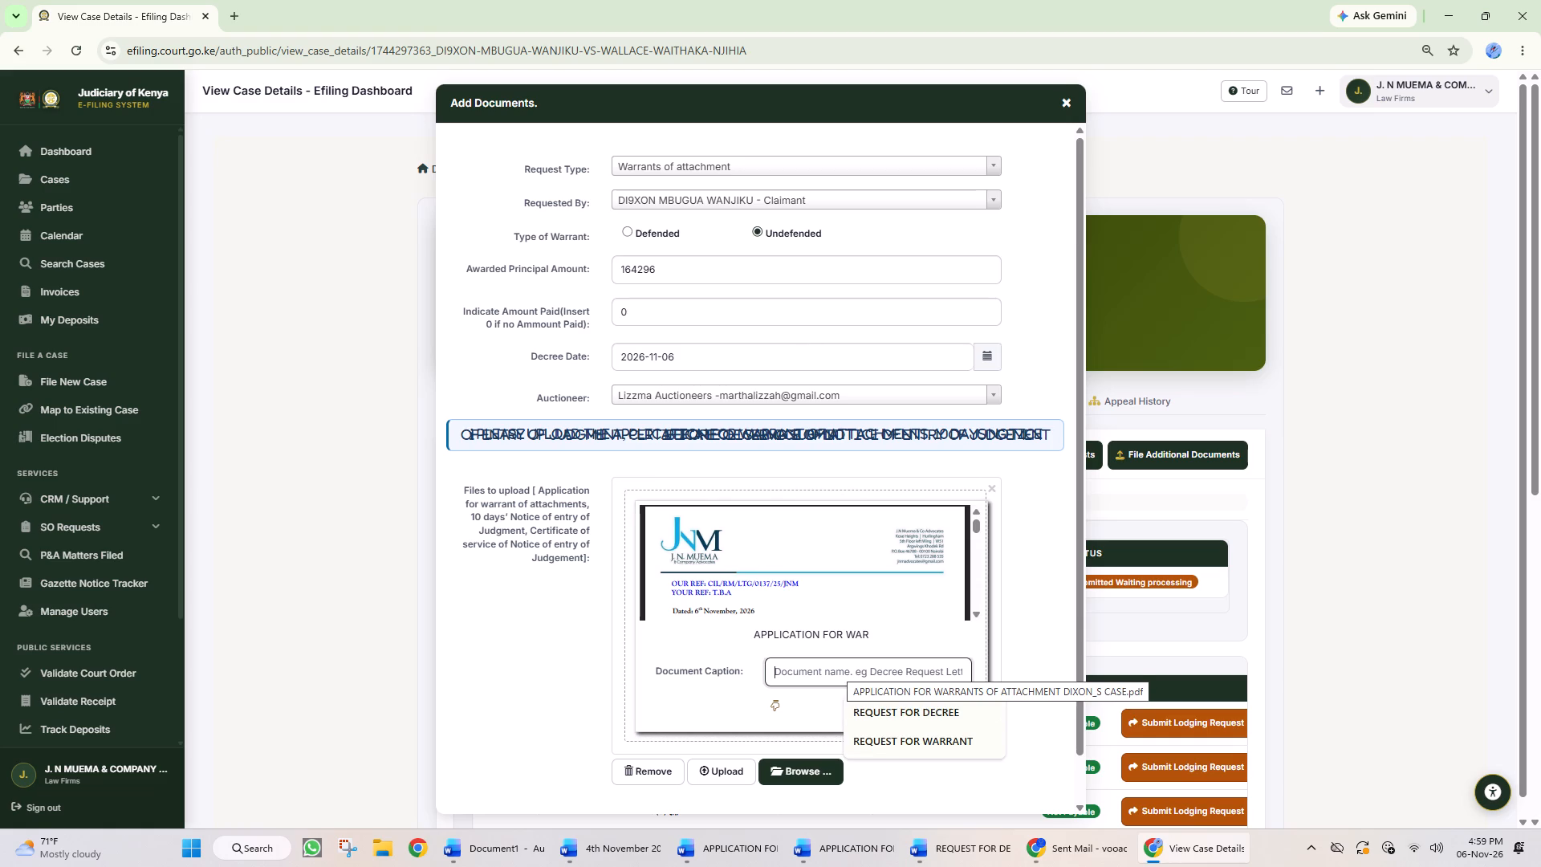
left_click(923, 744)
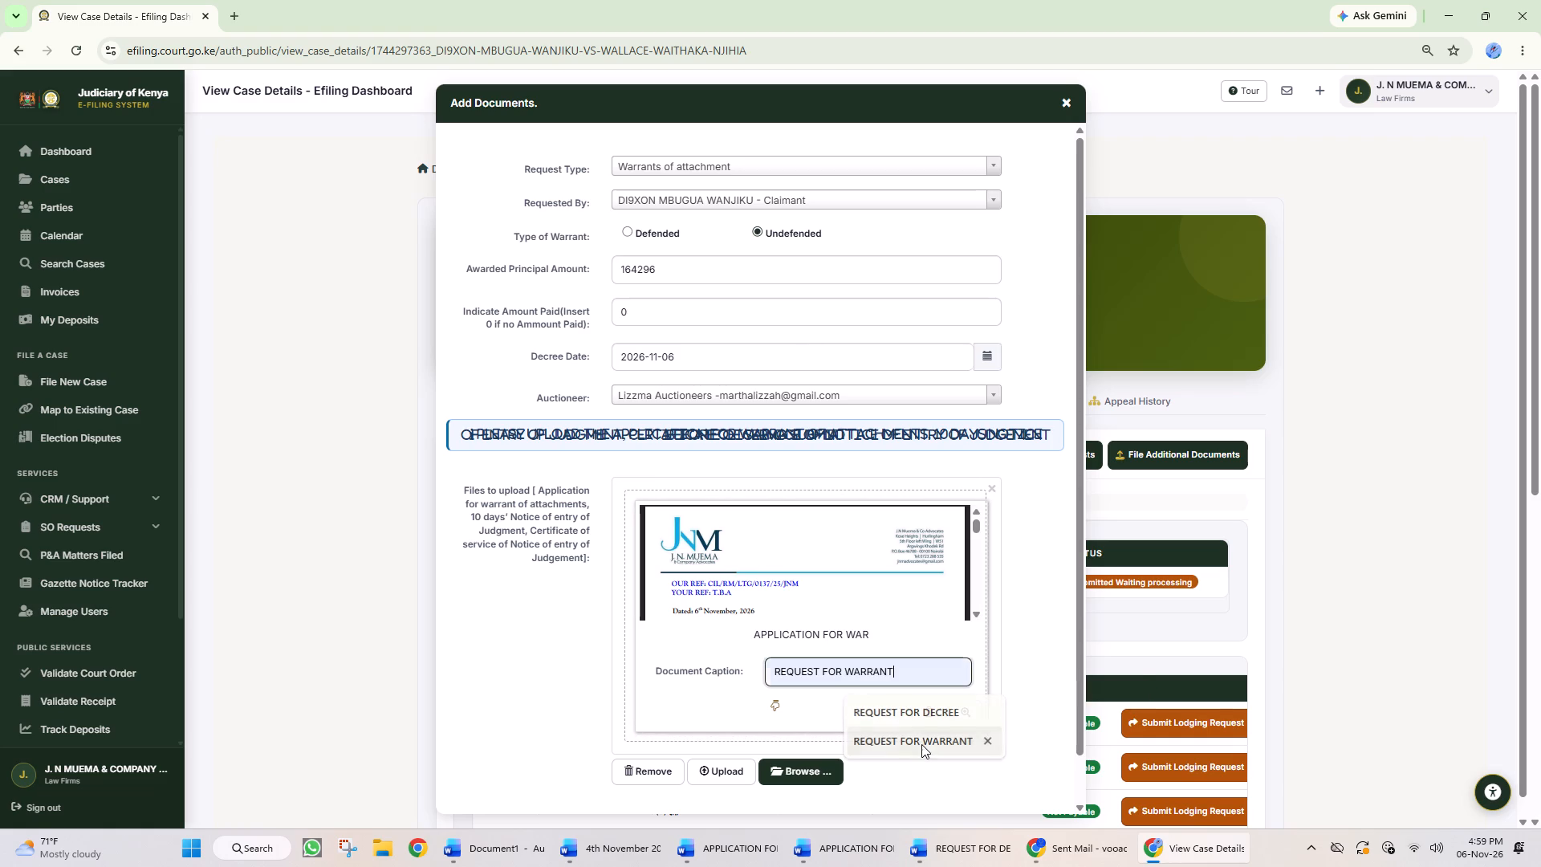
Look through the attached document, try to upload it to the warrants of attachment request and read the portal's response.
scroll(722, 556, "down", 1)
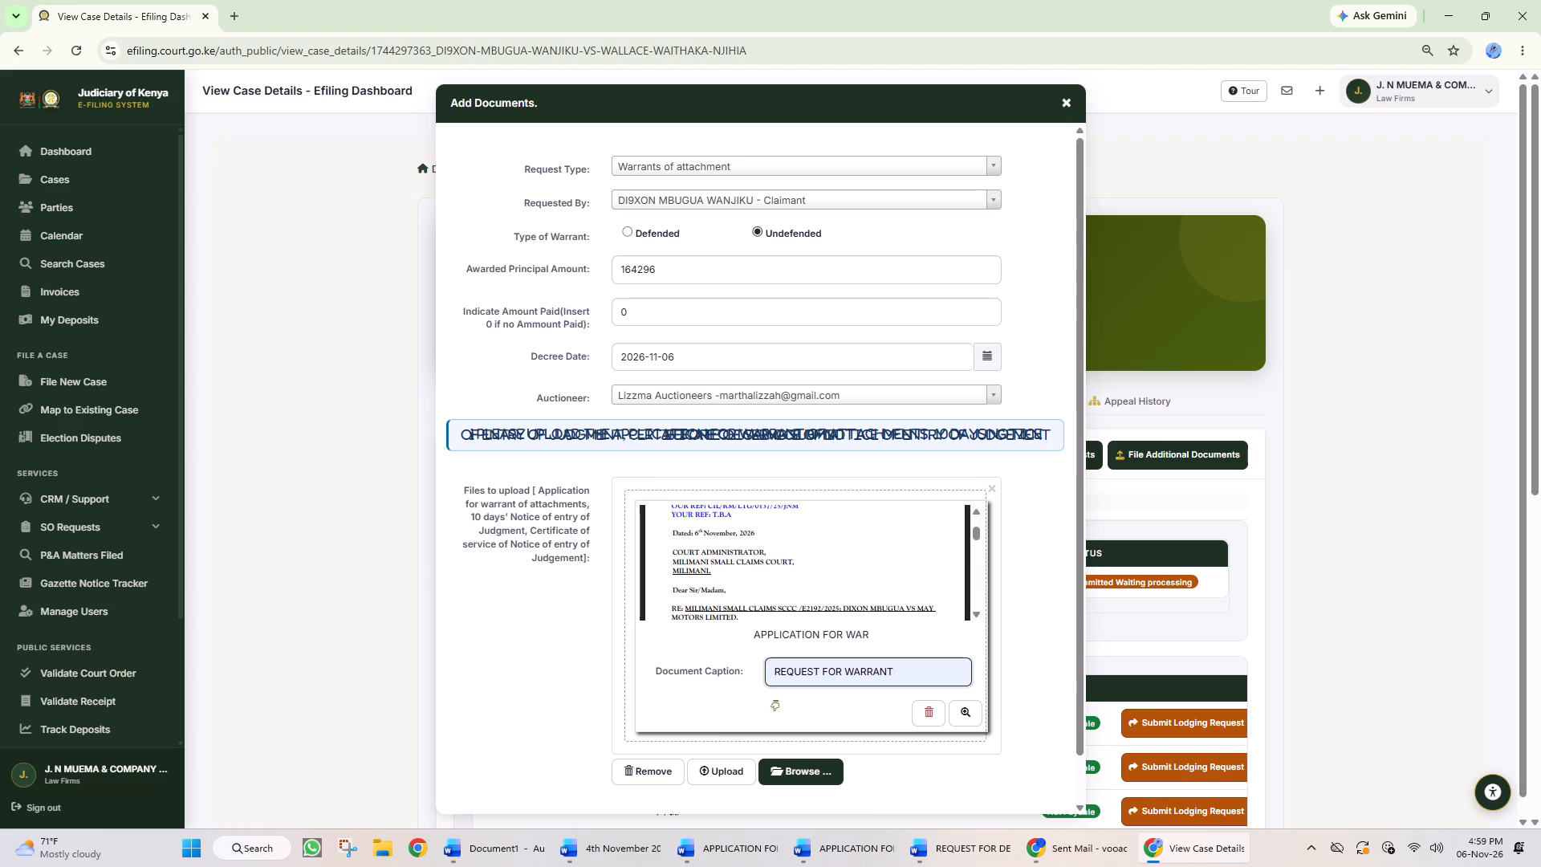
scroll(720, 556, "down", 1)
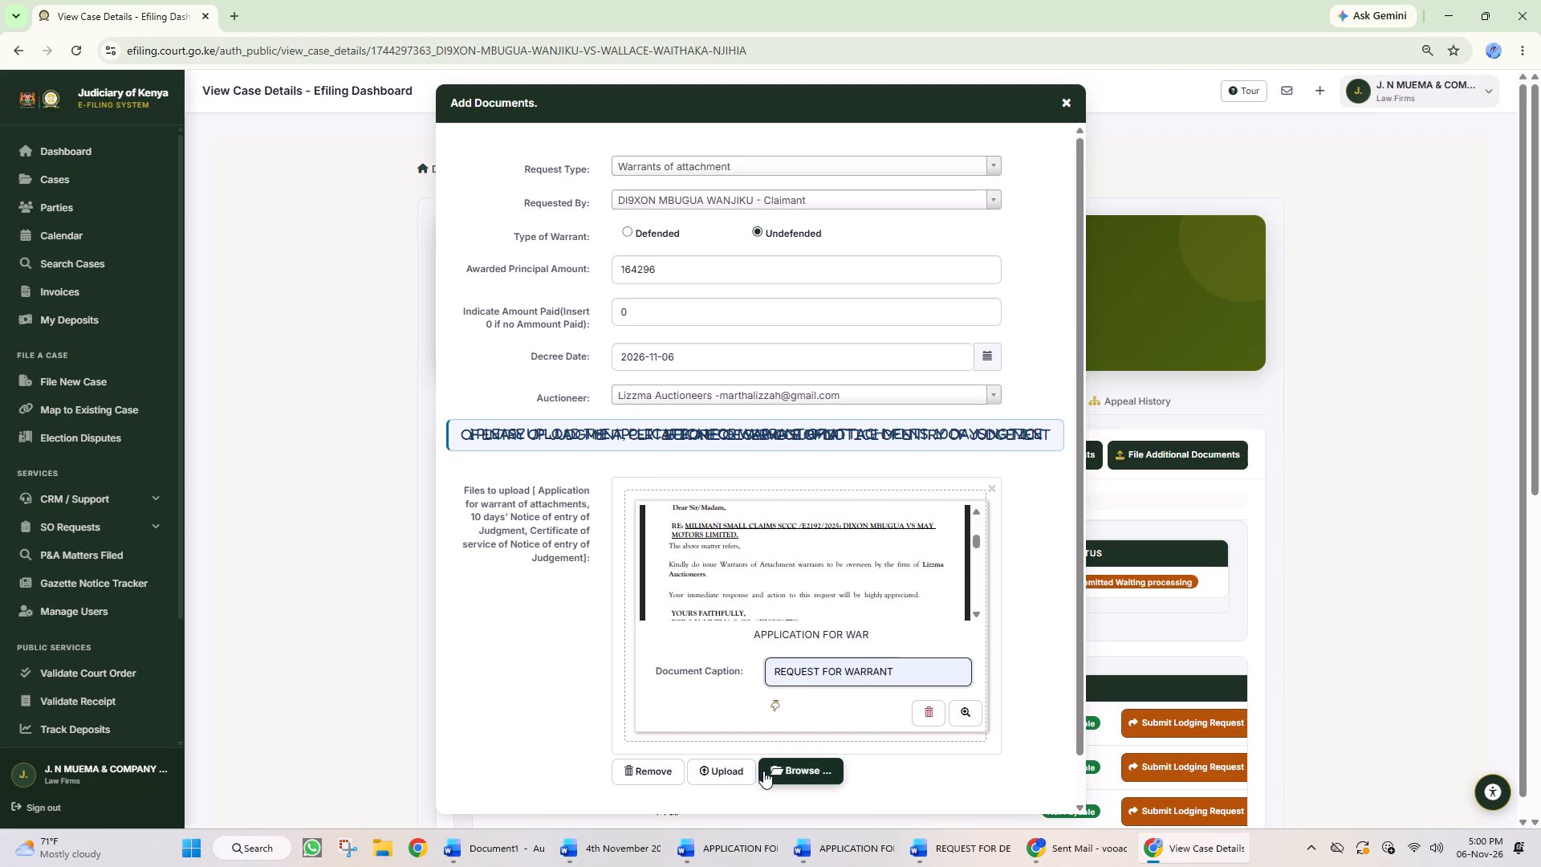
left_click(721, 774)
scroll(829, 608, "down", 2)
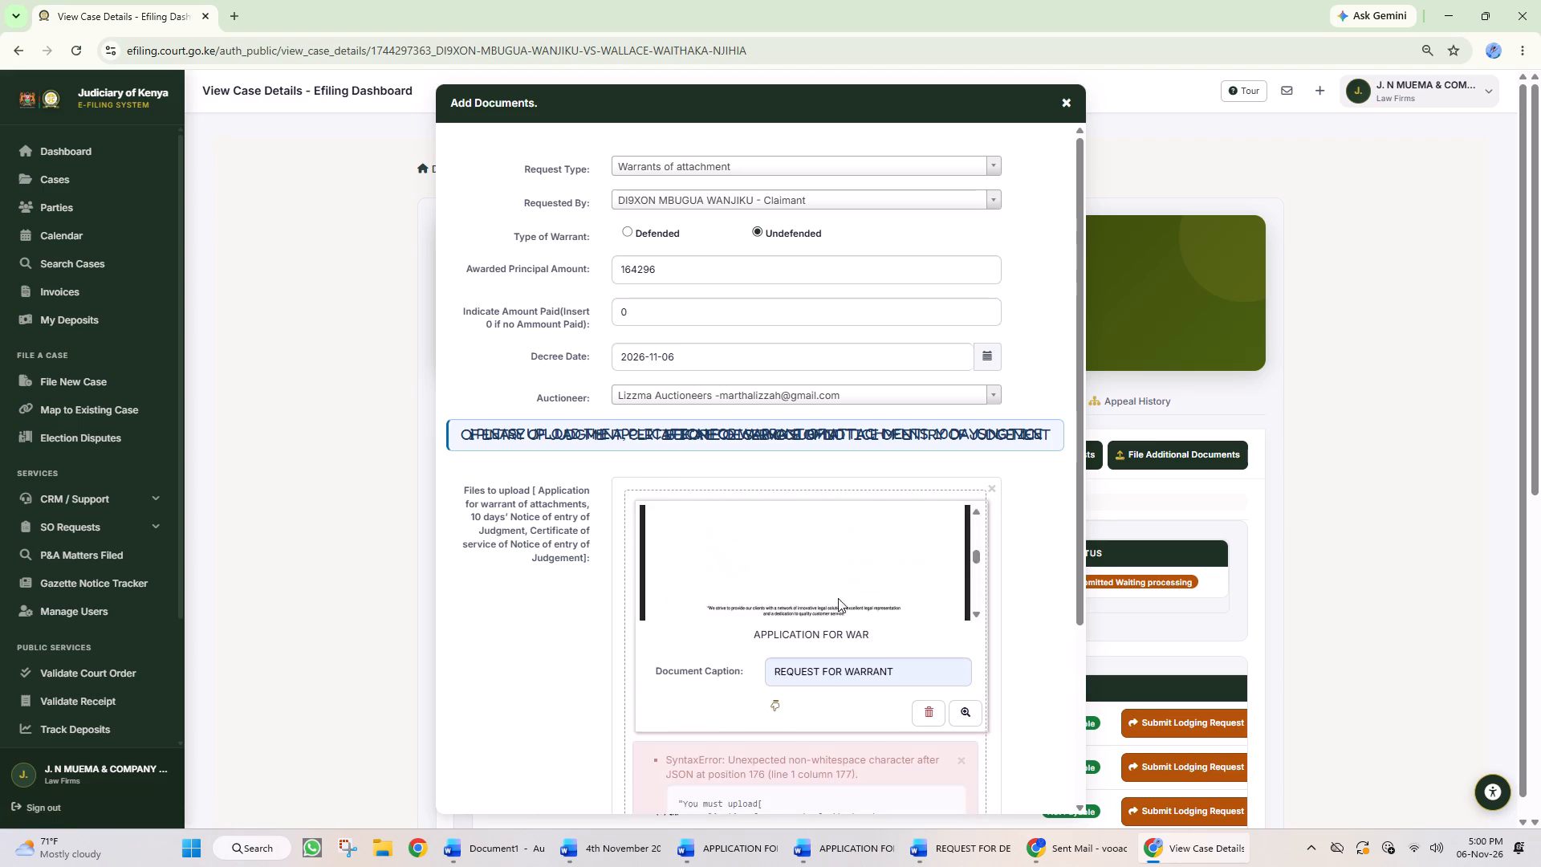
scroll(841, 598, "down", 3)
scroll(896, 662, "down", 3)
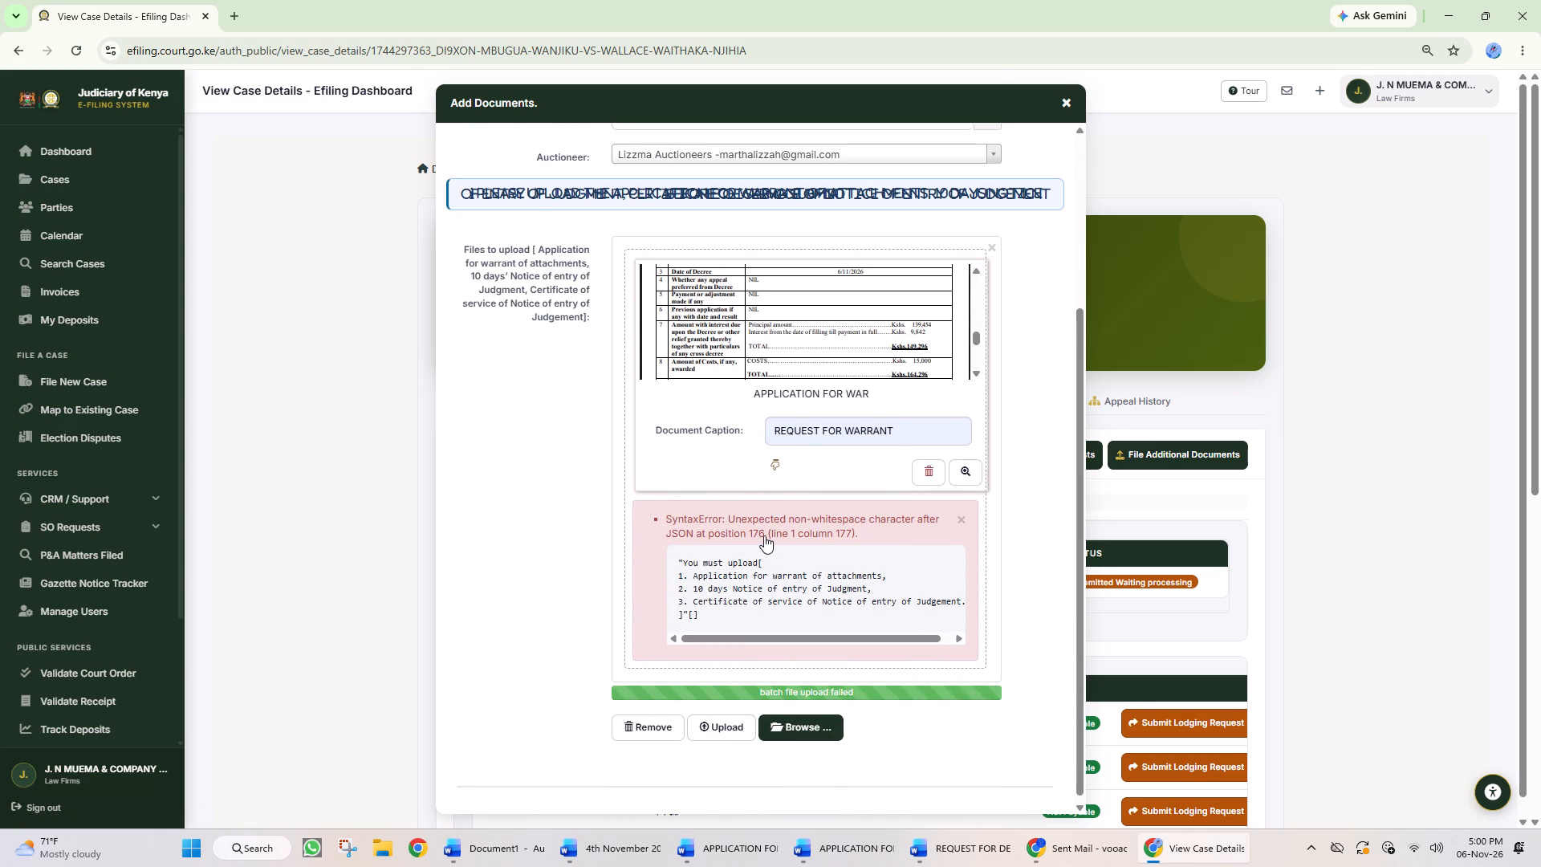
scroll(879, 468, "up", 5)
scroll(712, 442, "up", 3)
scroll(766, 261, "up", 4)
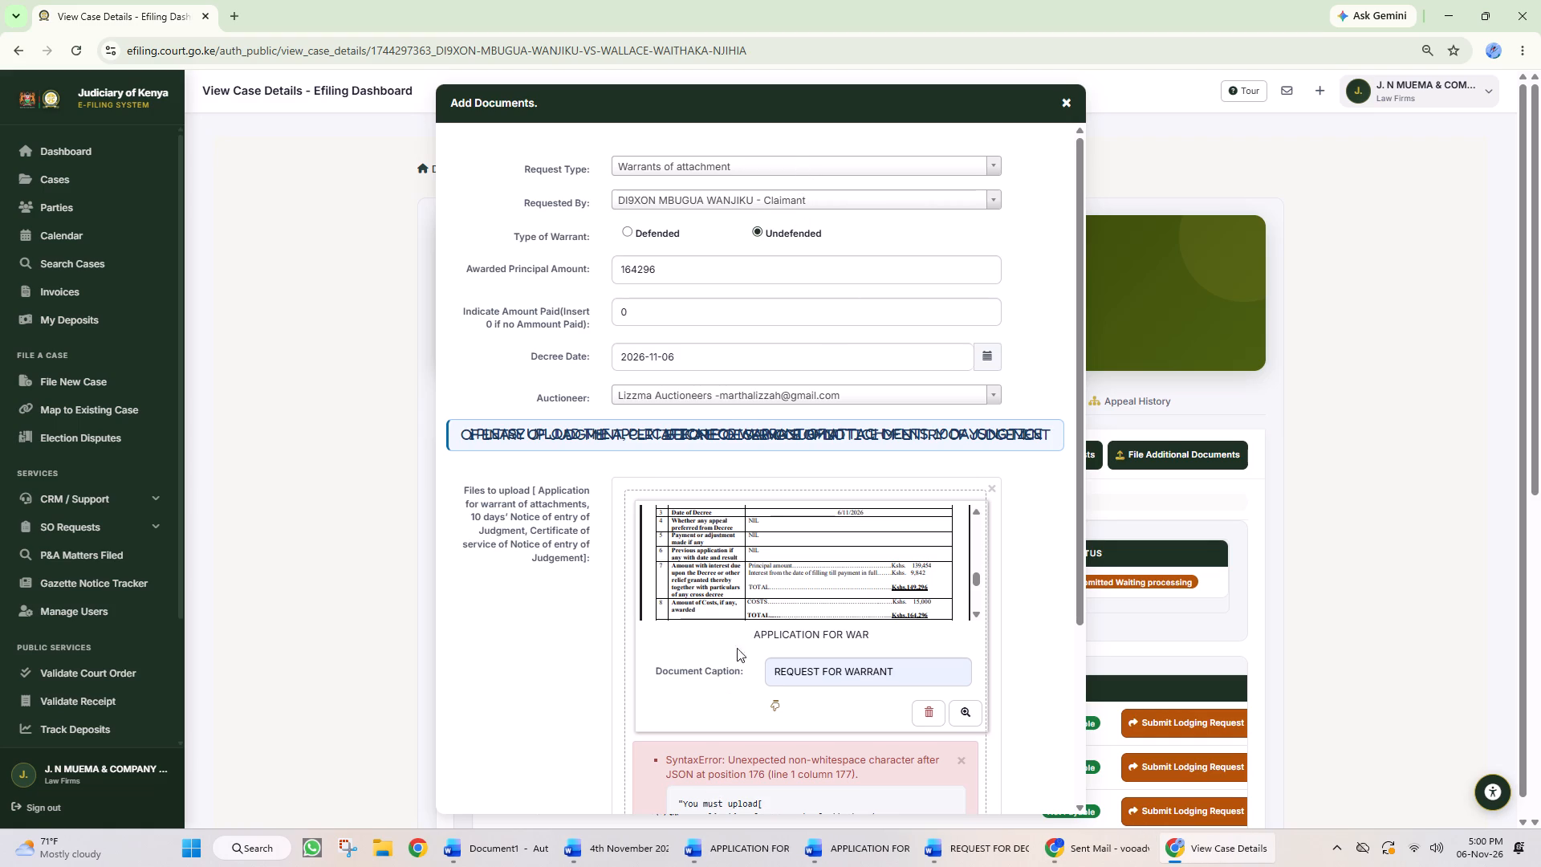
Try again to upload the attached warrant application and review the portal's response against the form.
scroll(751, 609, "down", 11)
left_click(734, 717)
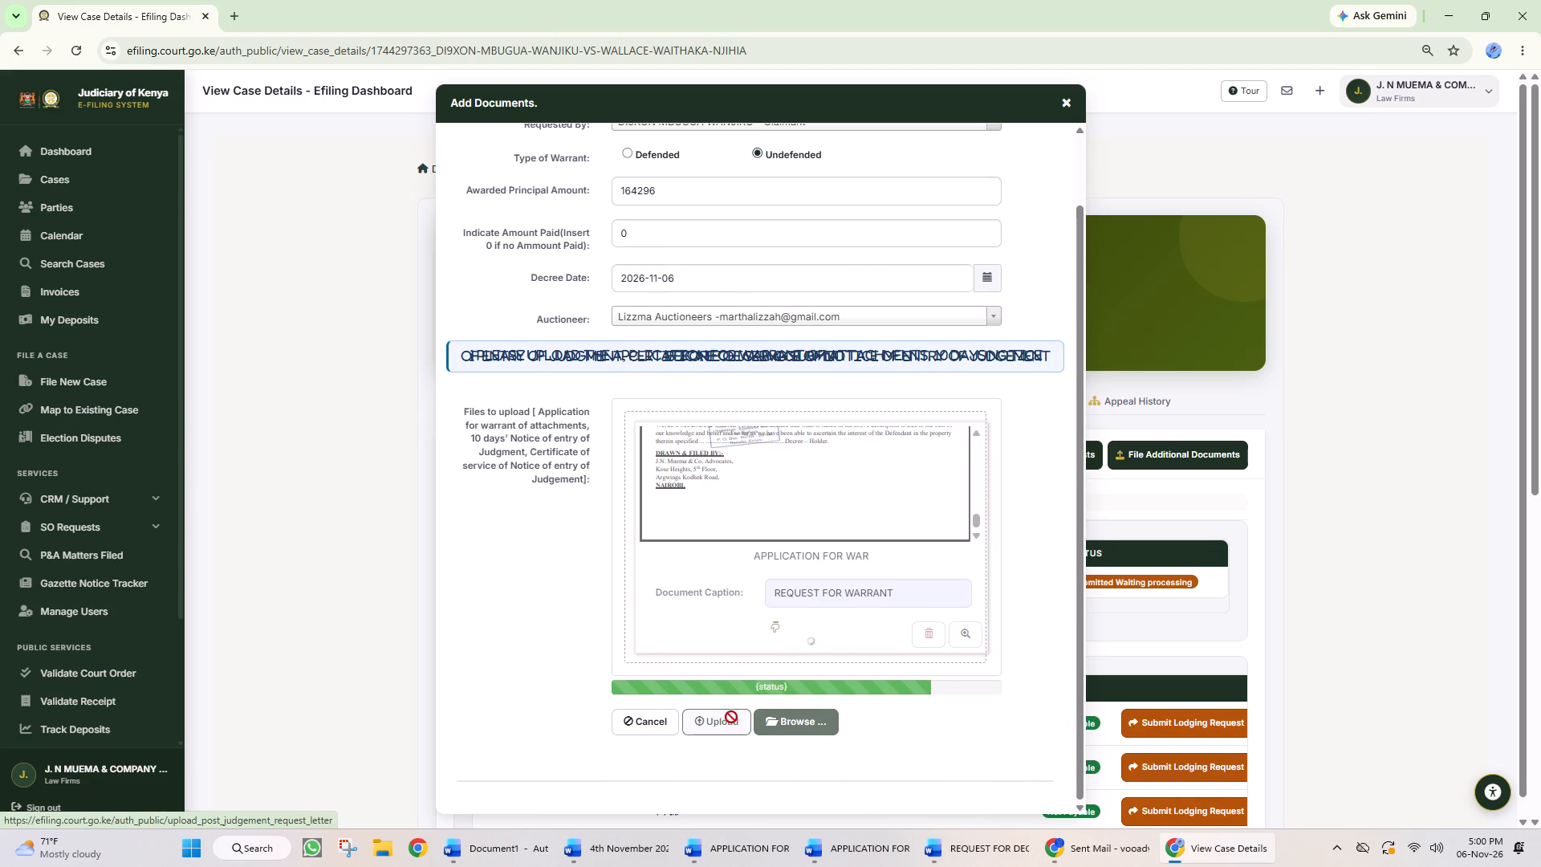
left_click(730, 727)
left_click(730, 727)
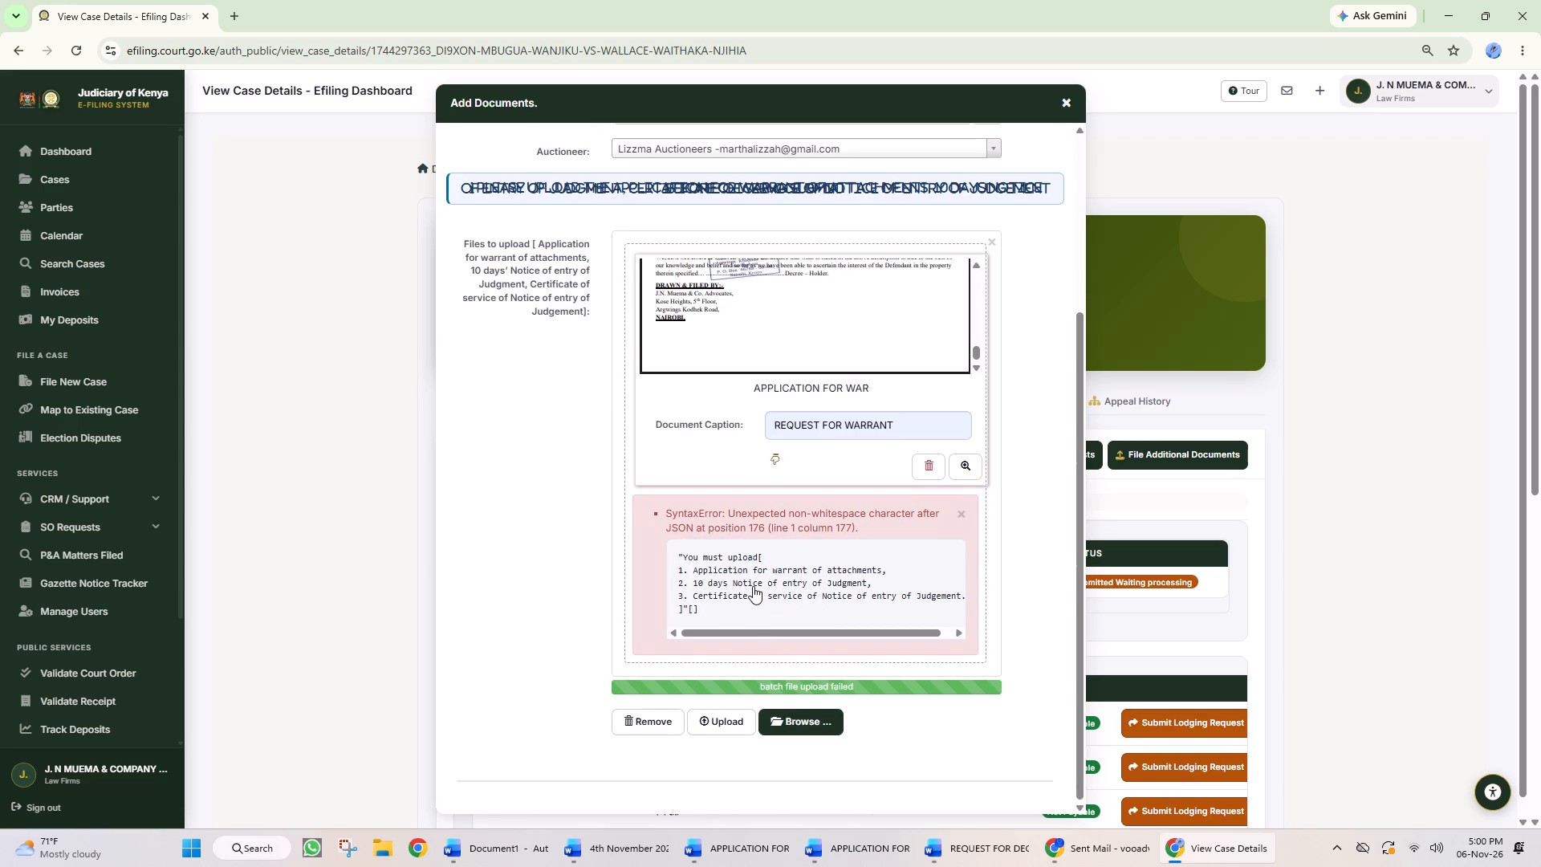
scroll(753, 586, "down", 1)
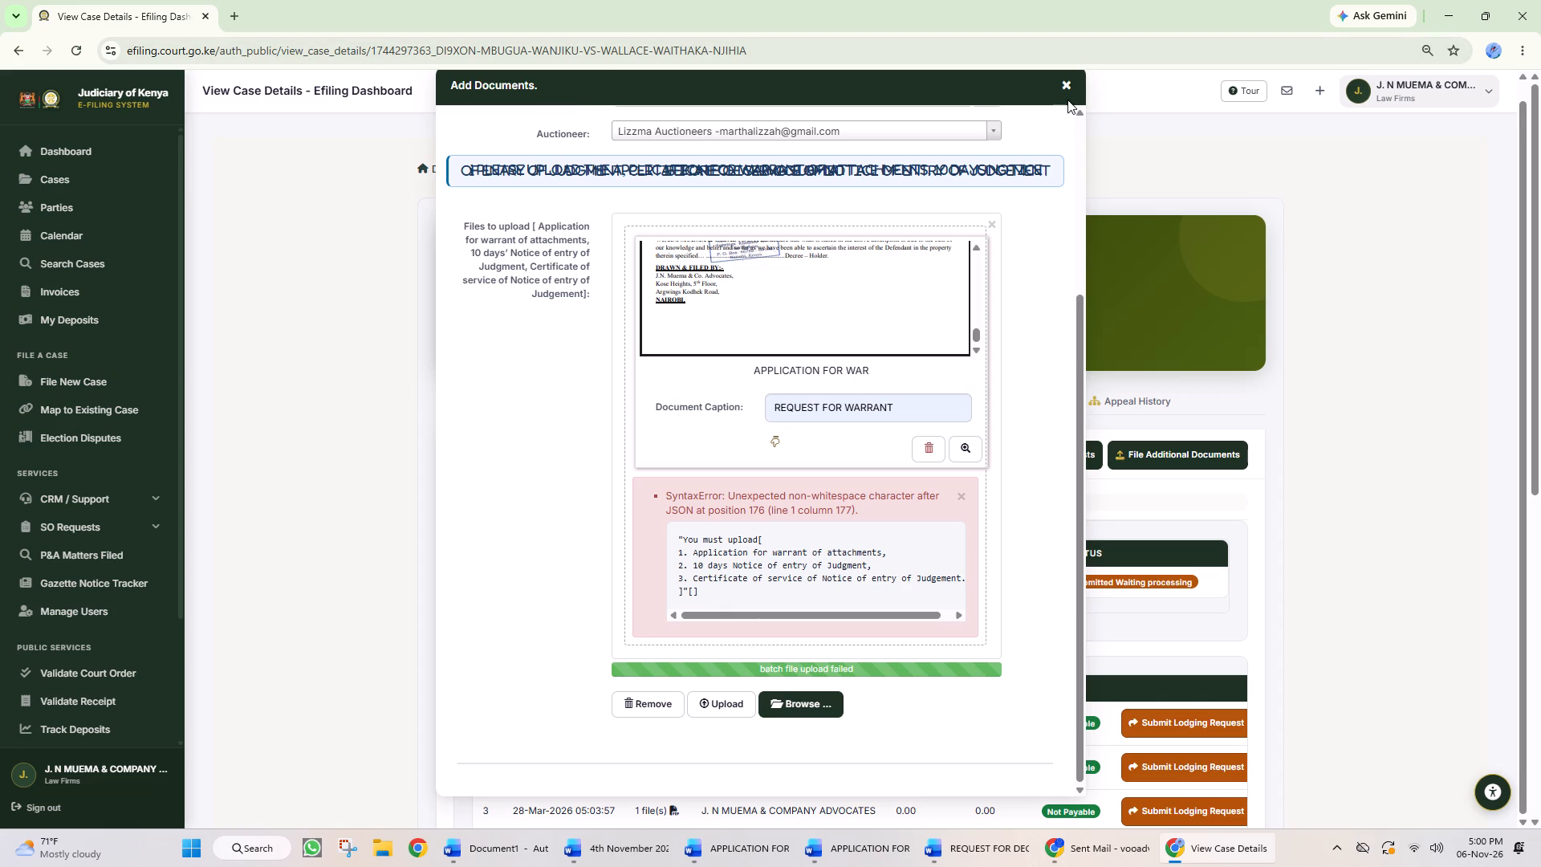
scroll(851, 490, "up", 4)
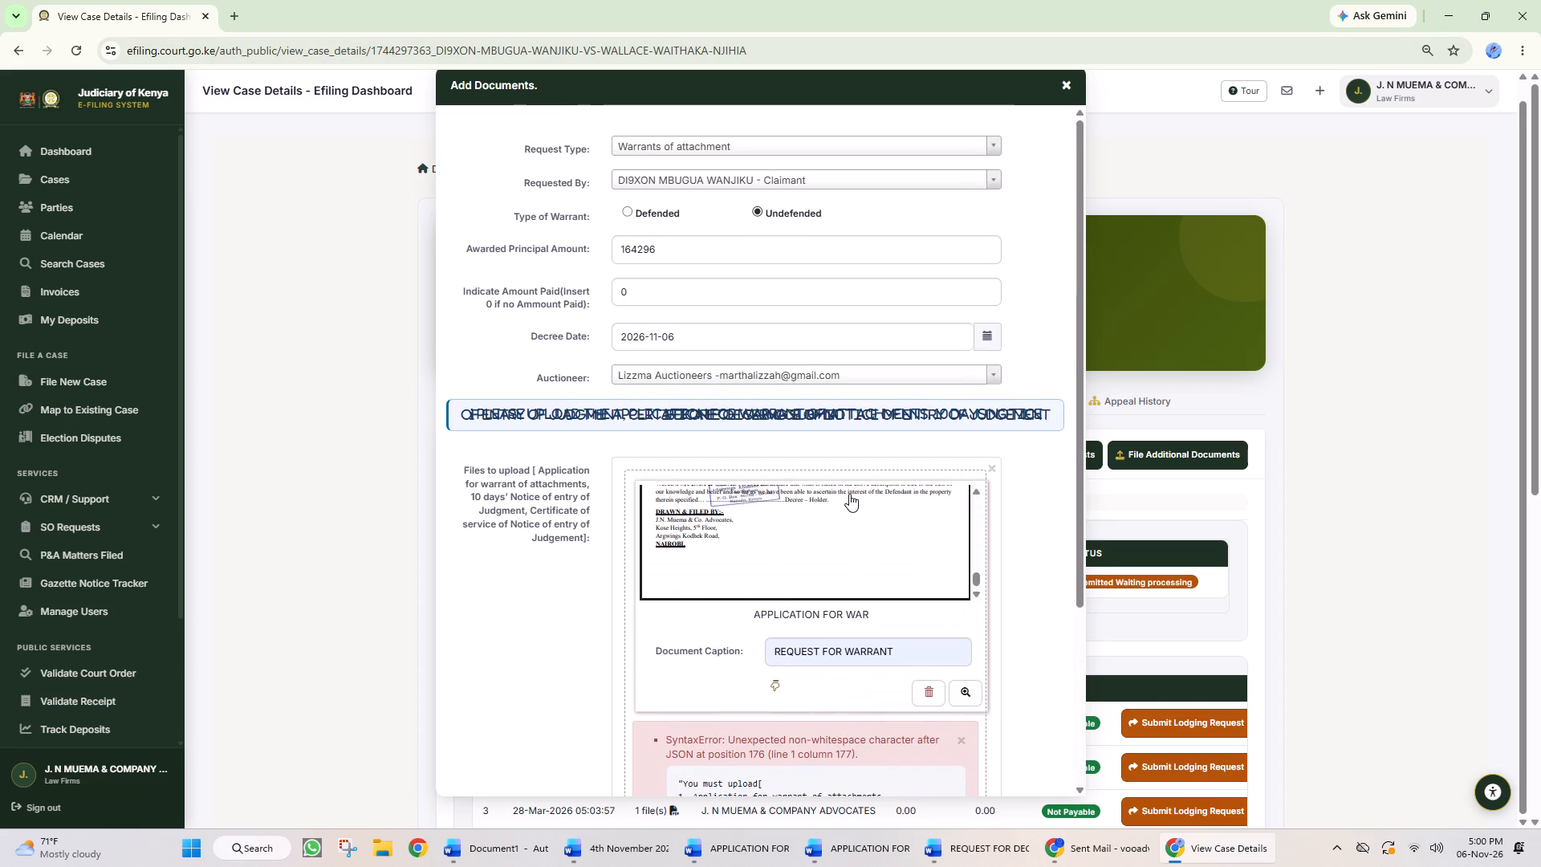